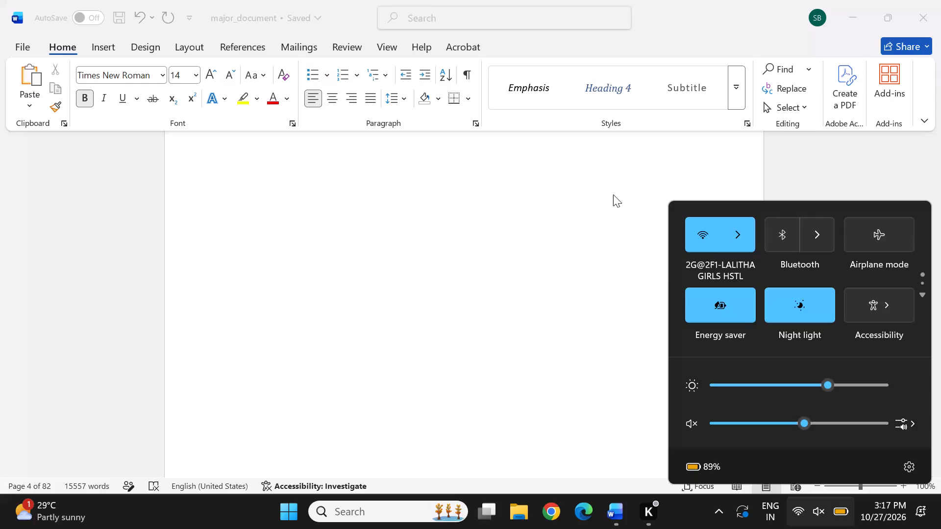
Review the certificate page with the guide and dean signatures and the declaration page of the project report.
scroll(607, 194, "up", 5)
left_click(58, 294)
scroll(327, 321, "up", 1)
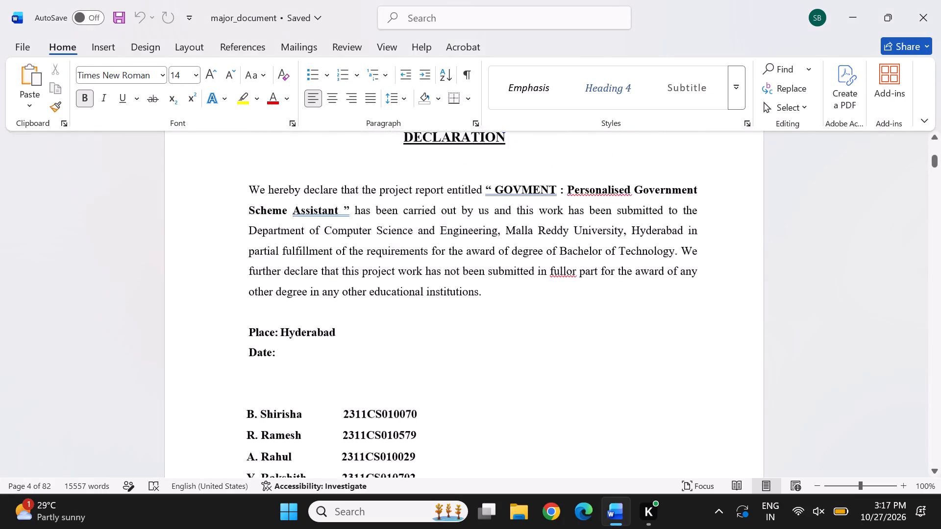
scroll(327, 321, "up", 2)
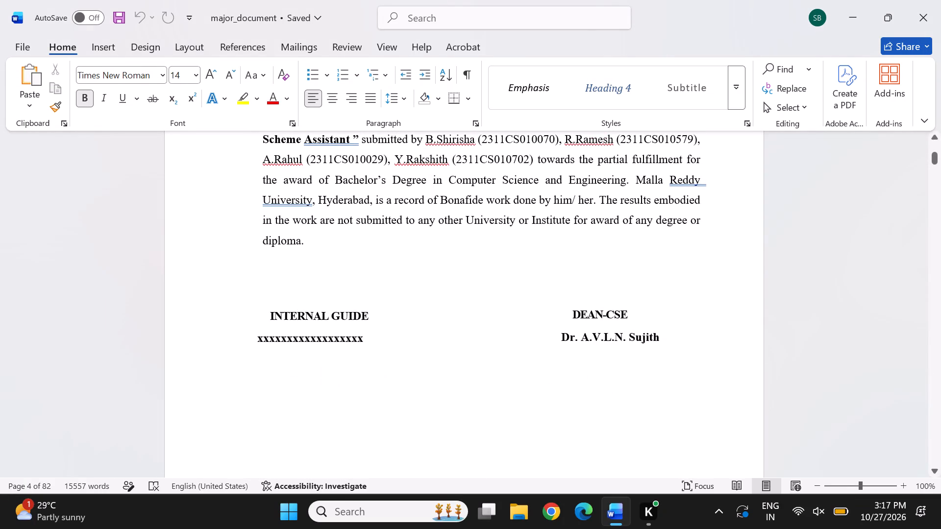
scroll(512, 424, "down", 1)
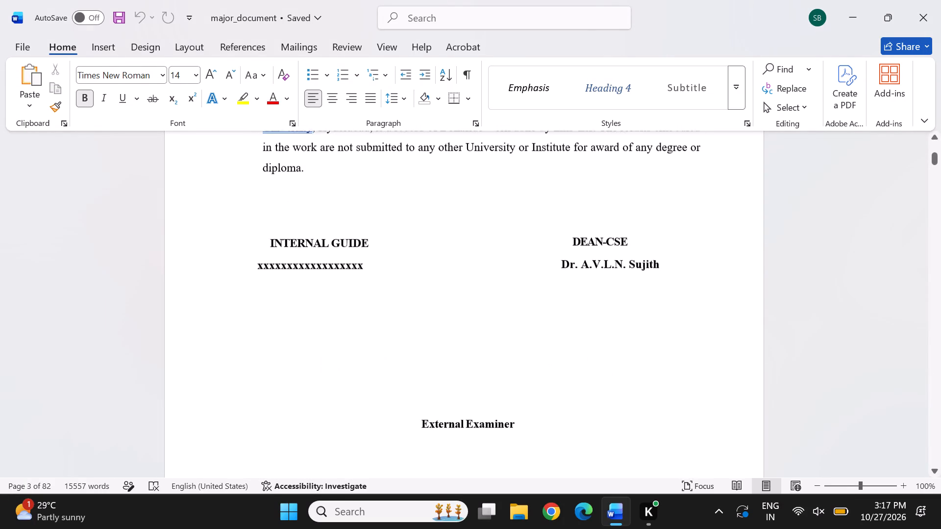
scroll(555, 268, "up", 1)
scroll(555, 268, "down", 3)
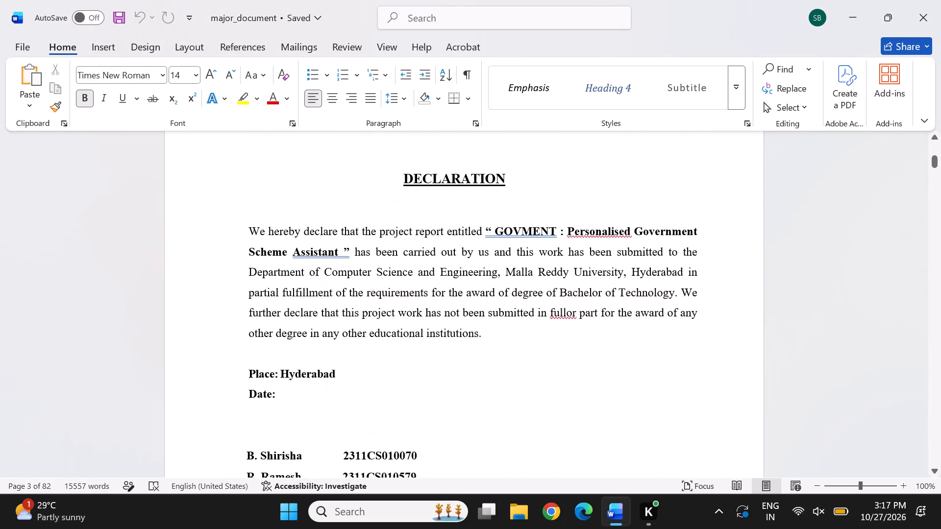
scroll(575, 262, "down", 2)
scroll(562, 382, "down", 1)
Switch to Google Chrome and open a browser window with the "Shirrrr" profile.
left_click(550, 513)
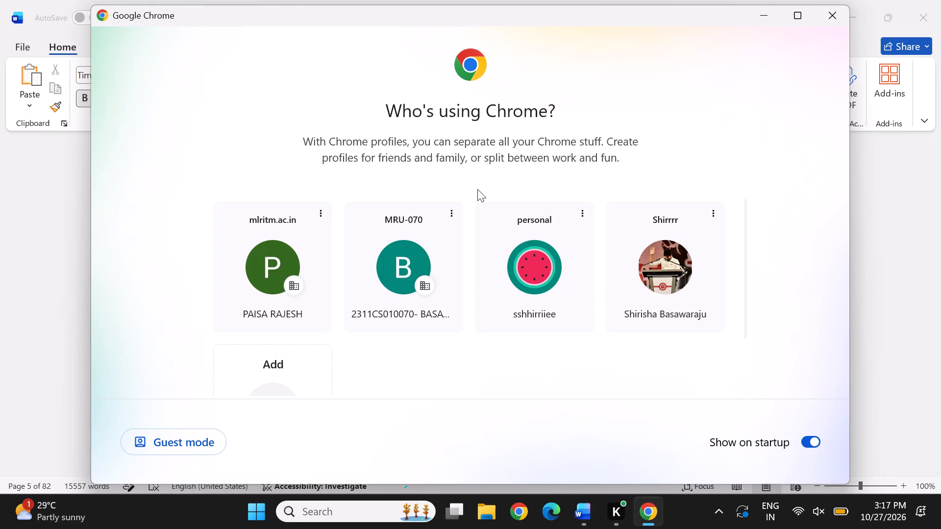
triple_click(640, 285)
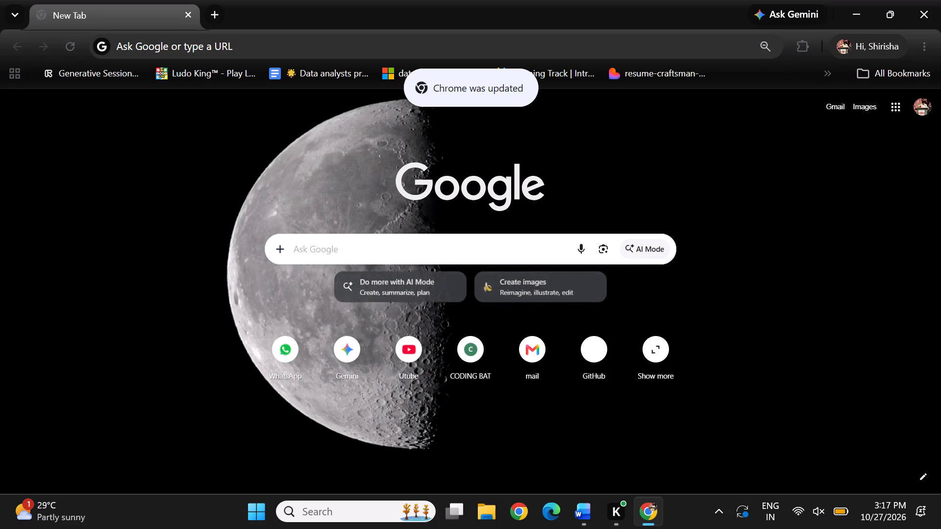
Close the open browser window and reopen Google Chrome with the "personal" profile.
left_click(915, 6)
left_click(560, 517)
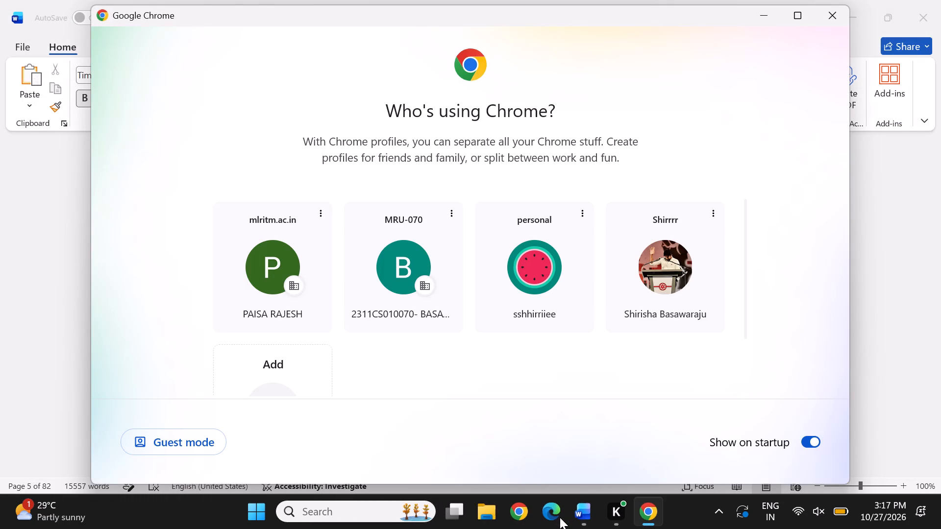
double_click(513, 293)
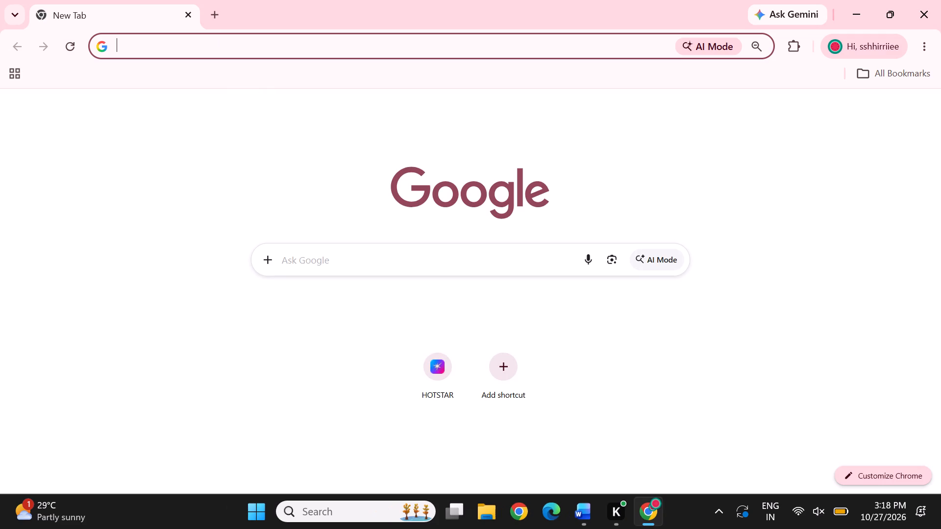
Enter "wha" in the address bar to look up WhatsApp Web.
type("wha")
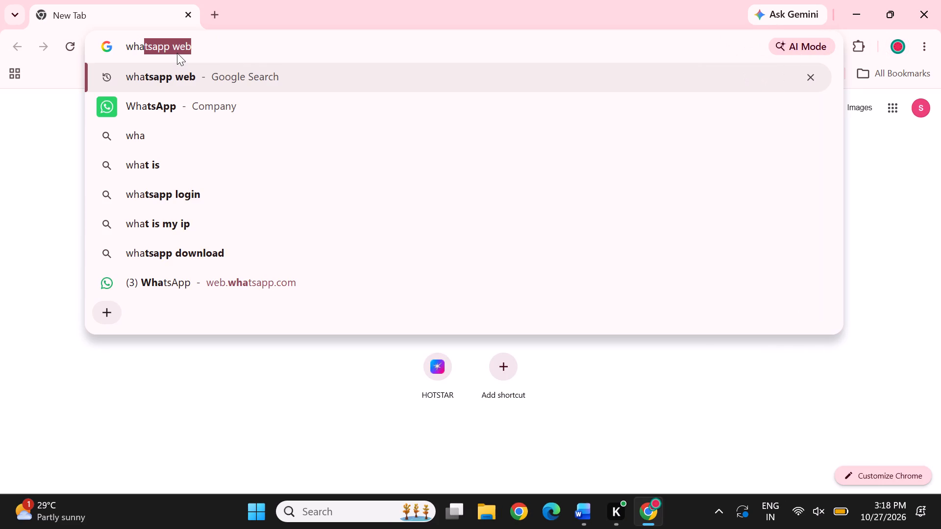
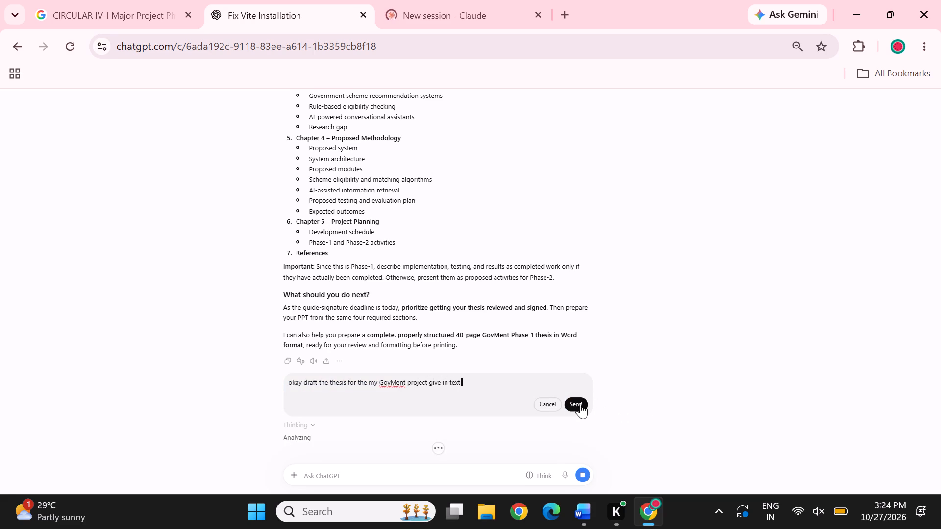
left_click(577, 405)
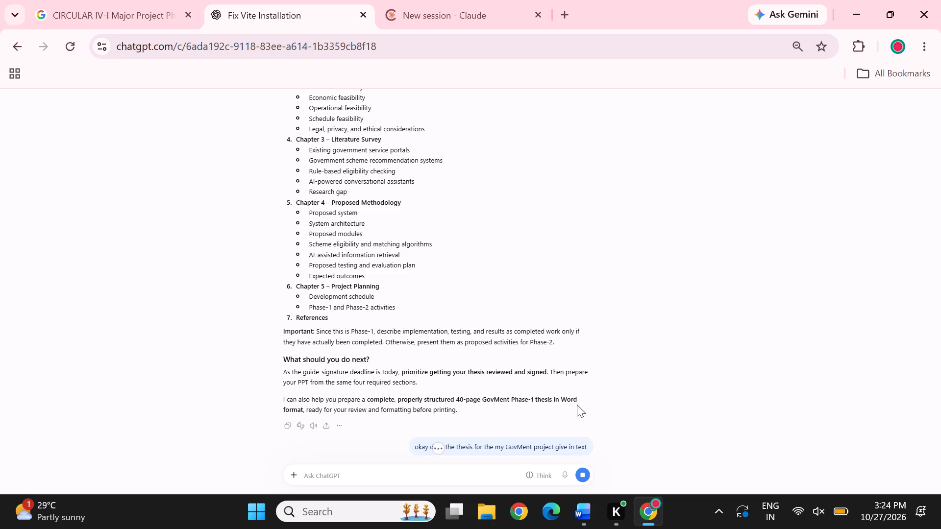
scroll(506, 356, "down", 3)
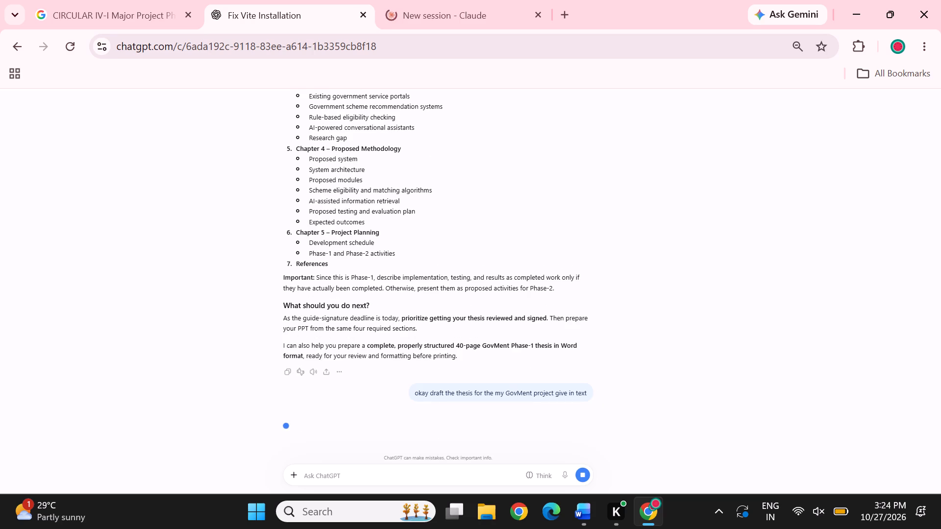
scroll(413, 330, "down", 1)
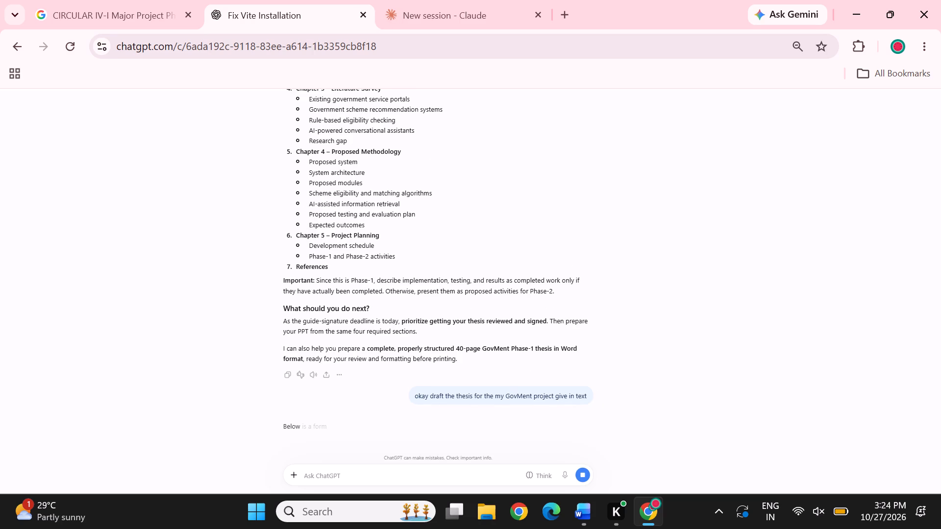
In the Google circular results, copy the AI's offer to structure the required thesis sections into the follow-up question and submit it.
left_click(115, 0)
scroll(351, 332, "down", 1)
scroll(351, 332, "up", 4)
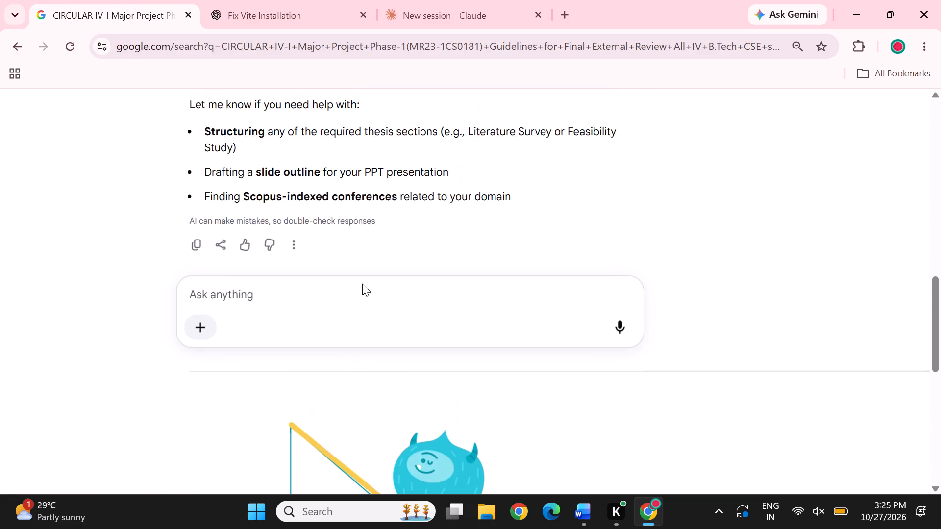
scroll(382, 247, "up", 3)
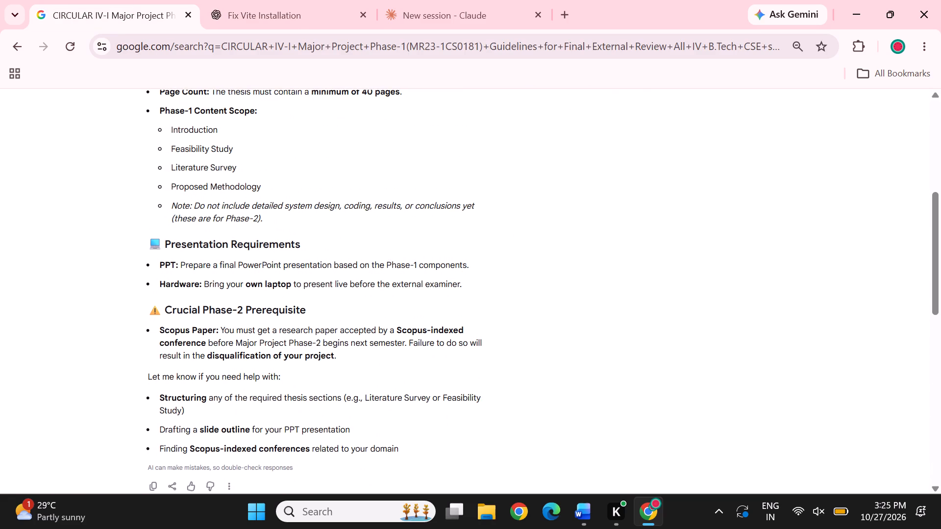
scroll(157, 307, "right", 1)
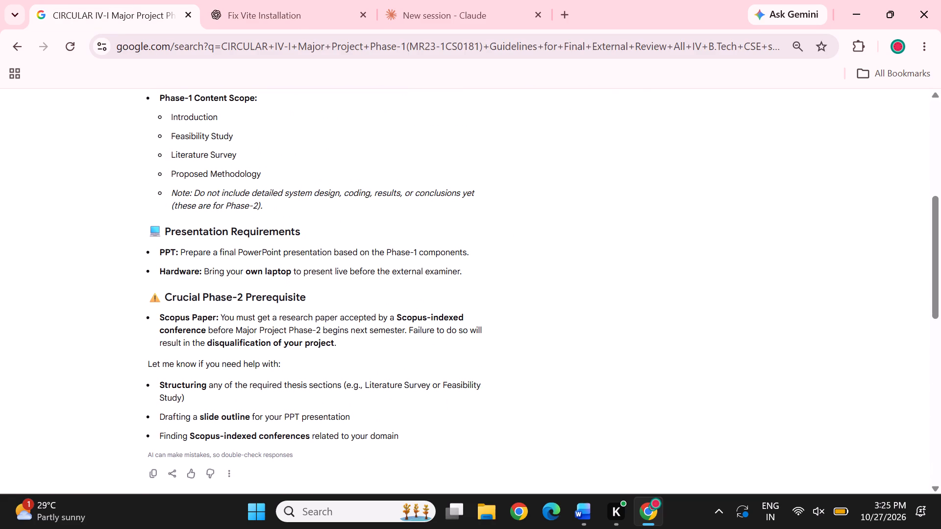
scroll(203, 296, "down", 1)
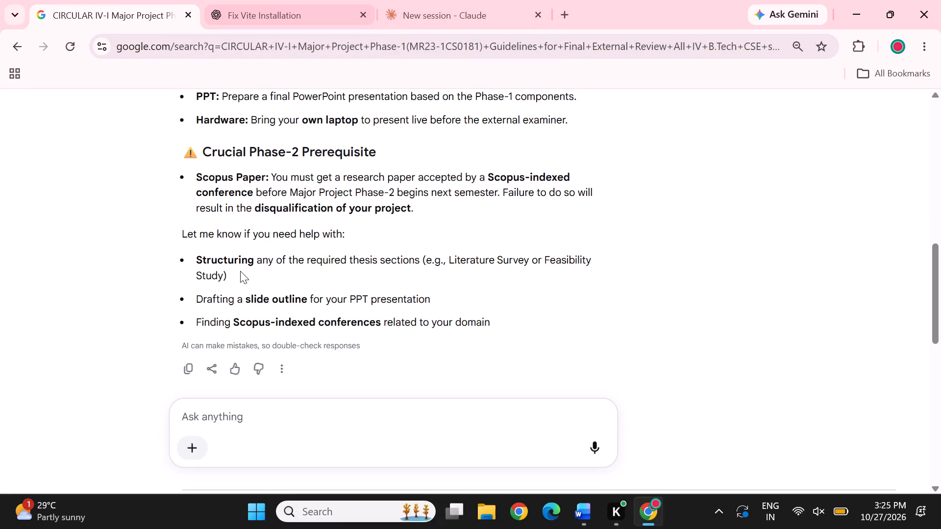
left_click_drag(199, 256, 237, 281)
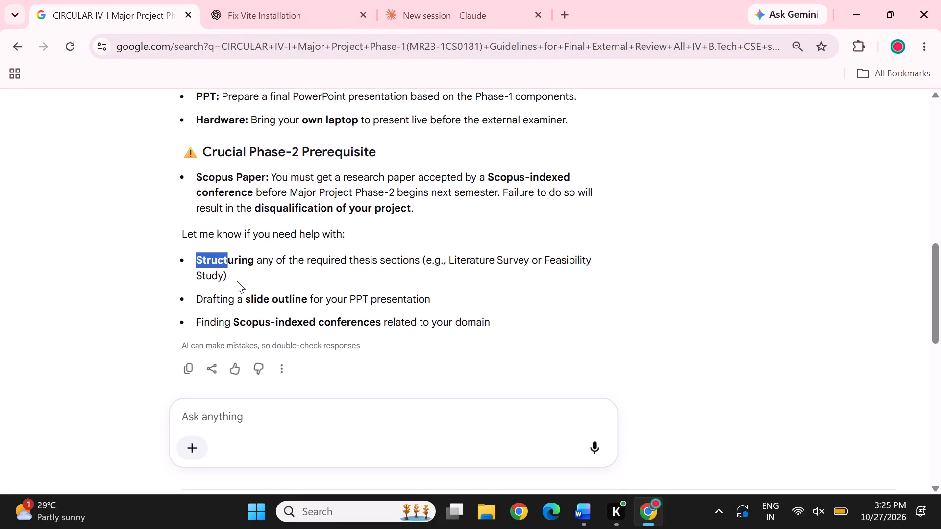
key("ctrl+c")
left_click(221, 424)
key("ctrl+v")
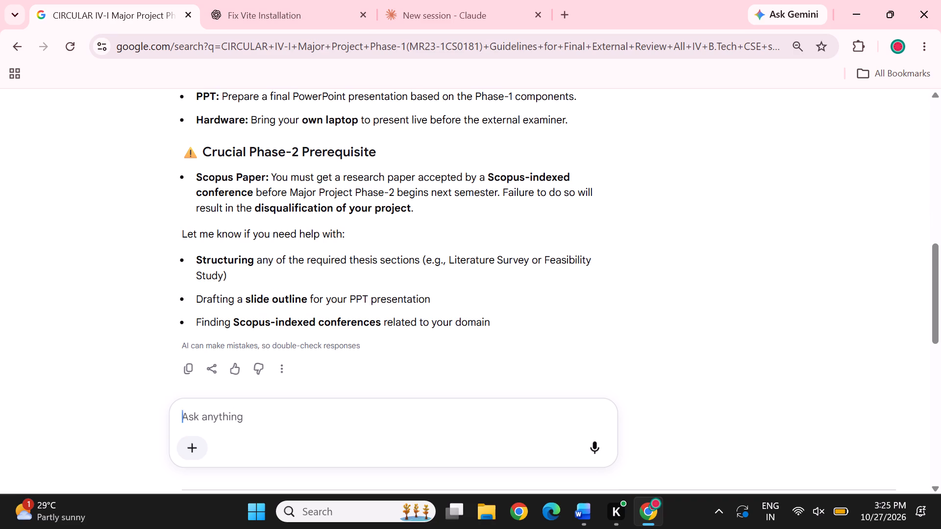
key("Return")
Return to ChatGPT and review the GovMent thesis draft, covering the declaration, acknowledgement, abstract and table of contents.
left_click(212, 0)
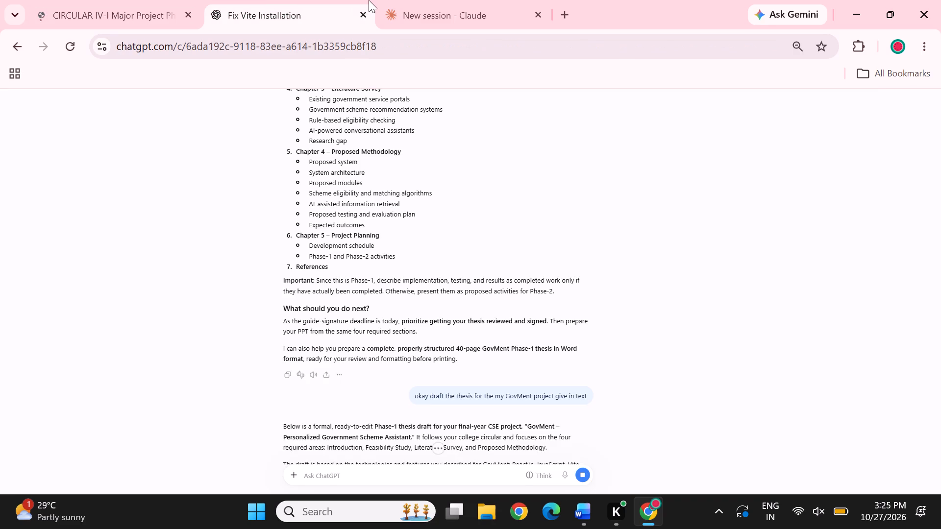
scroll(348, 265, "down", 3)
scroll(482, 351, "down", 3)
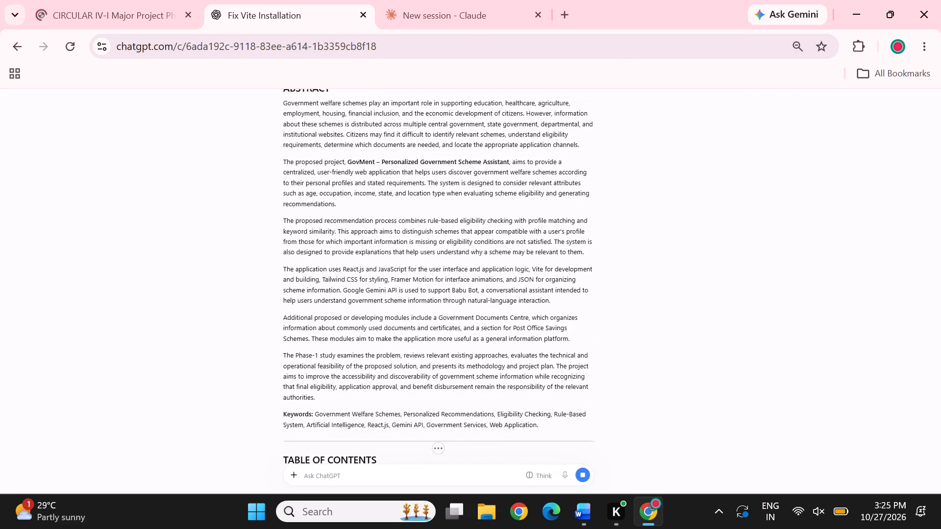
scroll(404, 245, "up", 3)
scroll(366, 329, "up", 1)
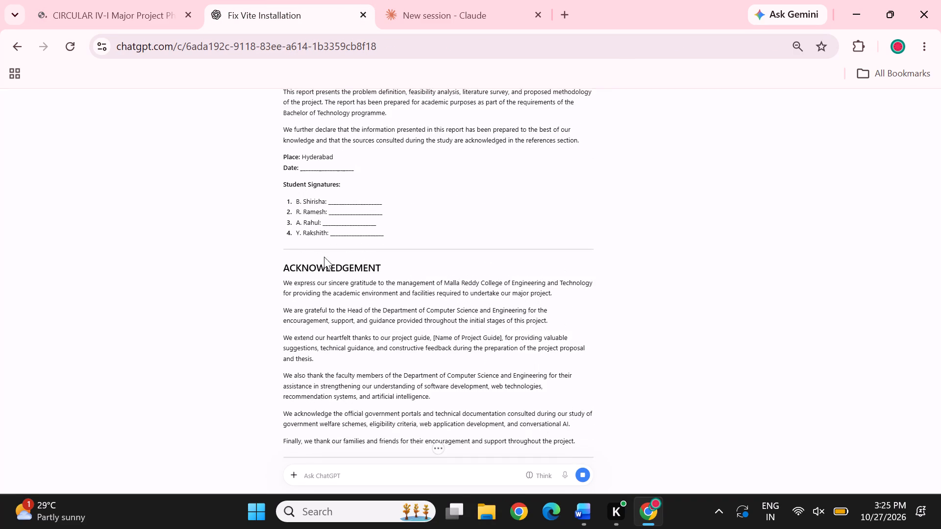
scroll(349, 241, "up", 3)
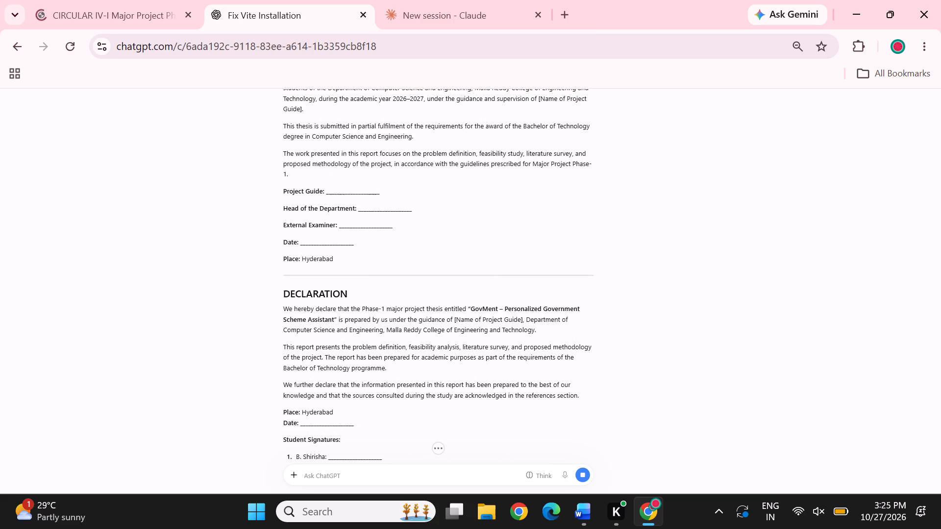
scroll(405, 313, "down", 3)
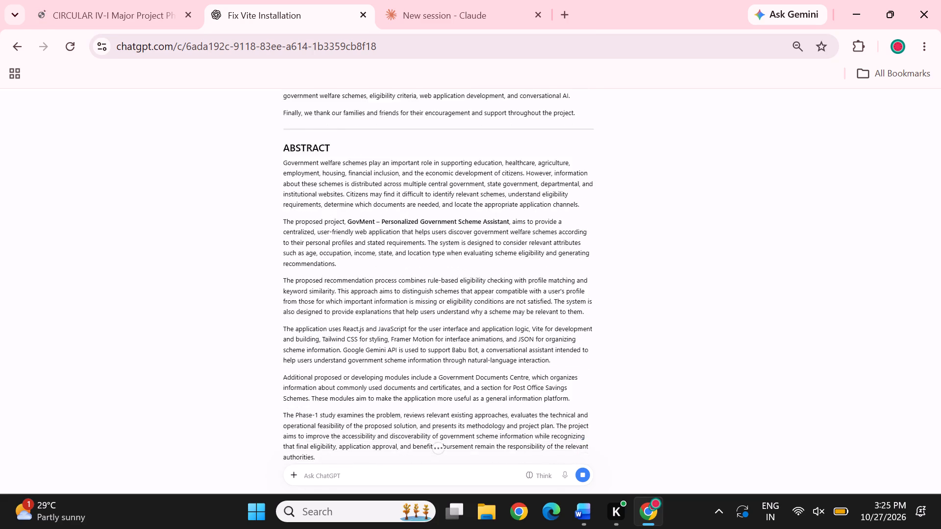
scroll(405, 313, "down", 3)
scroll(375, 371, "down", 1)
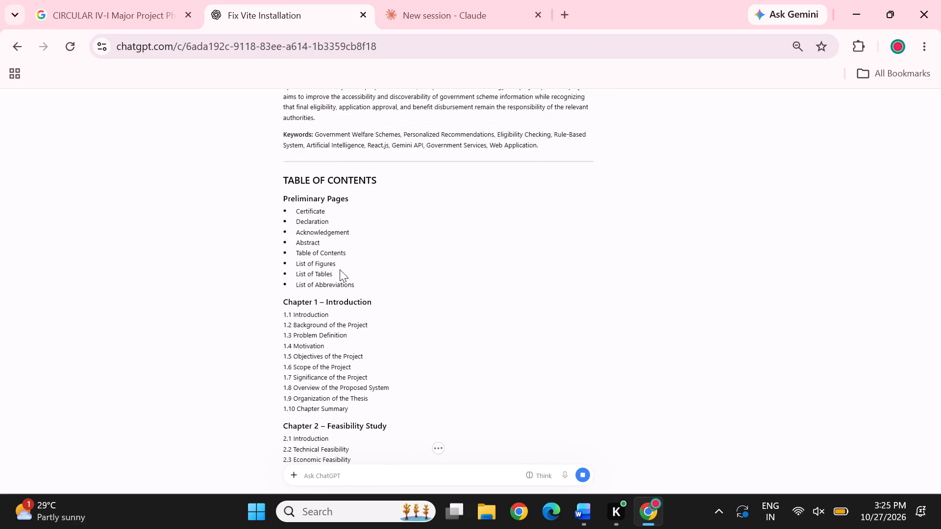
scroll(446, 379, "down", 1)
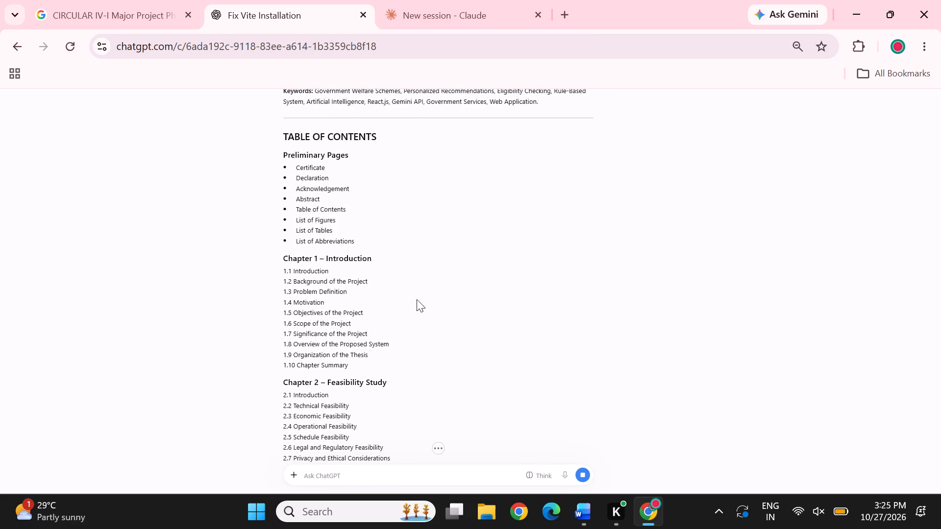
Review the draft's table of contents for all five chapters, the references, appendices and the list of abbreviations.
scroll(440, 360, "down", 1)
scroll(371, 281, "down", 1)
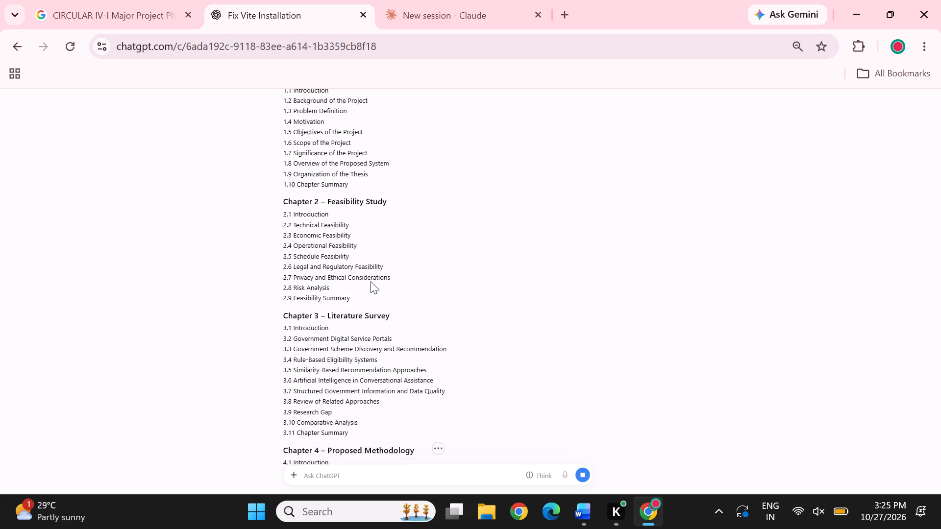
scroll(419, 369, "down", 1)
scroll(392, 323, "down", 1)
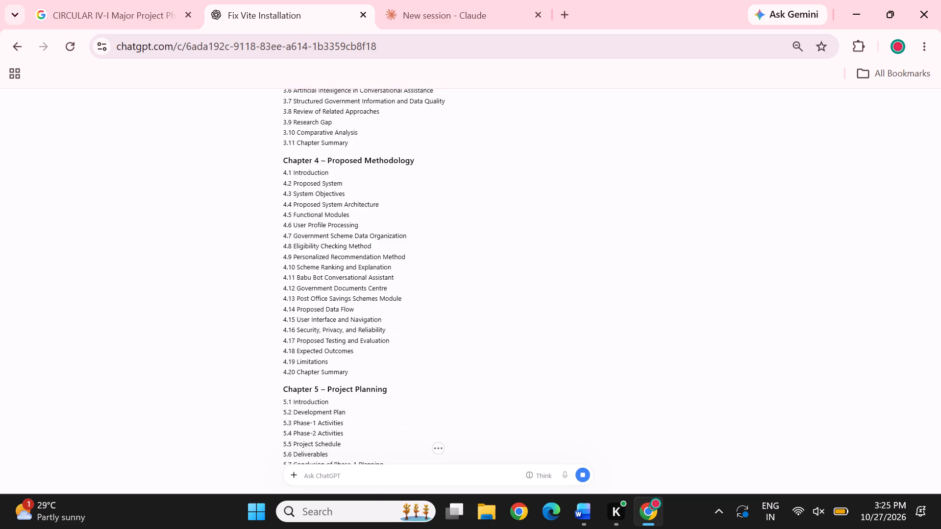
scroll(392, 323, "down", 2)
scroll(439, 341, "down", 1)
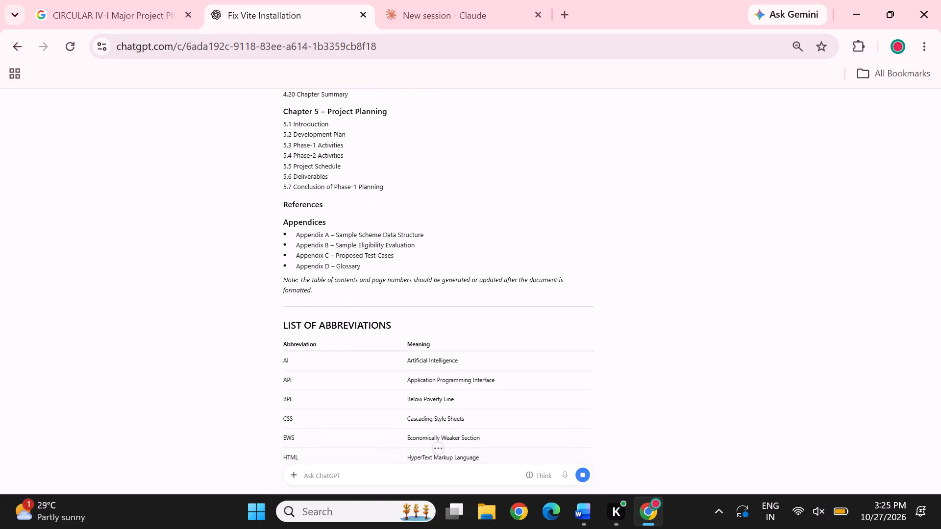
scroll(424, 257, "down", 2)
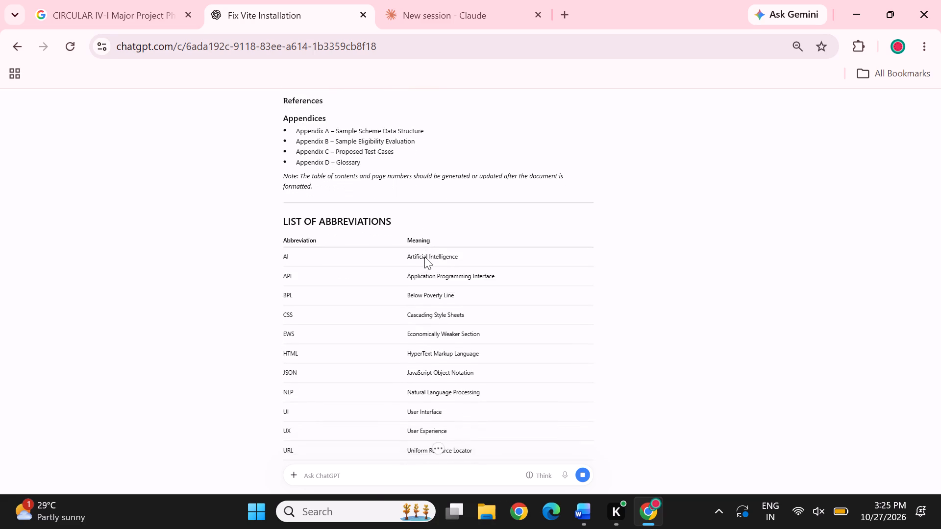
scroll(424, 257, "down", 2)
scroll(424, 257, "up", 1)
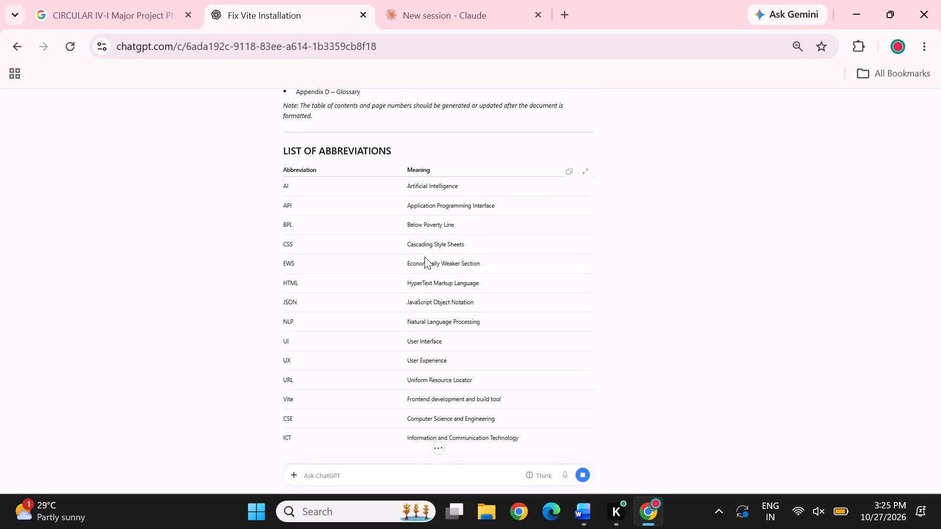
scroll(424, 257, "up", 1)
scroll(424, 257, "down", 3)
scroll(403, 238, "up", 1)
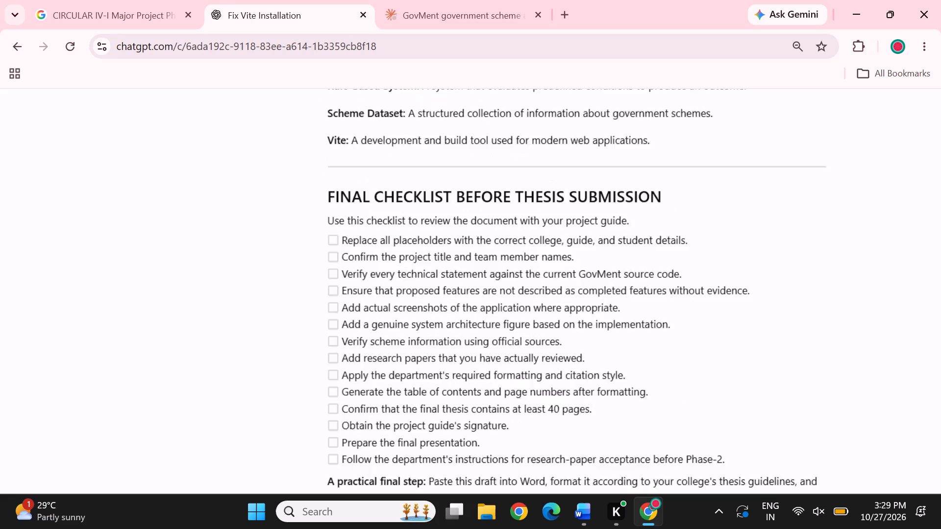
scroll(419, 279, "up", 3)
scroll(415, 166, "up", 2)
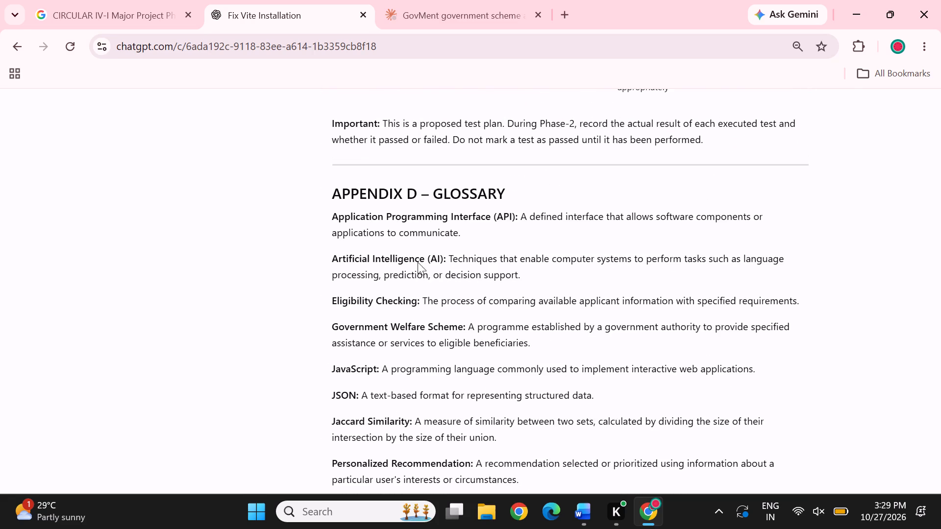
scroll(420, 273, "down", 1)
scroll(503, 258, "down", 3)
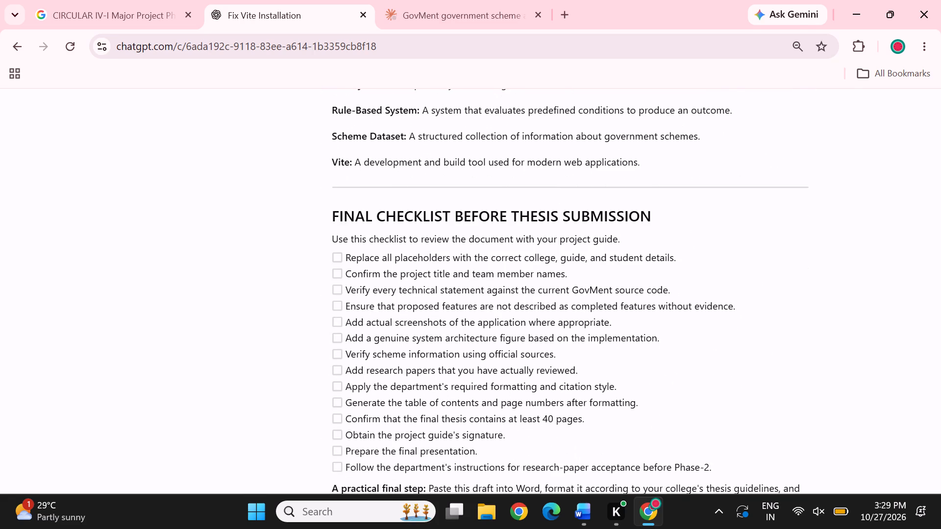
scroll(503, 258, "down", 1)
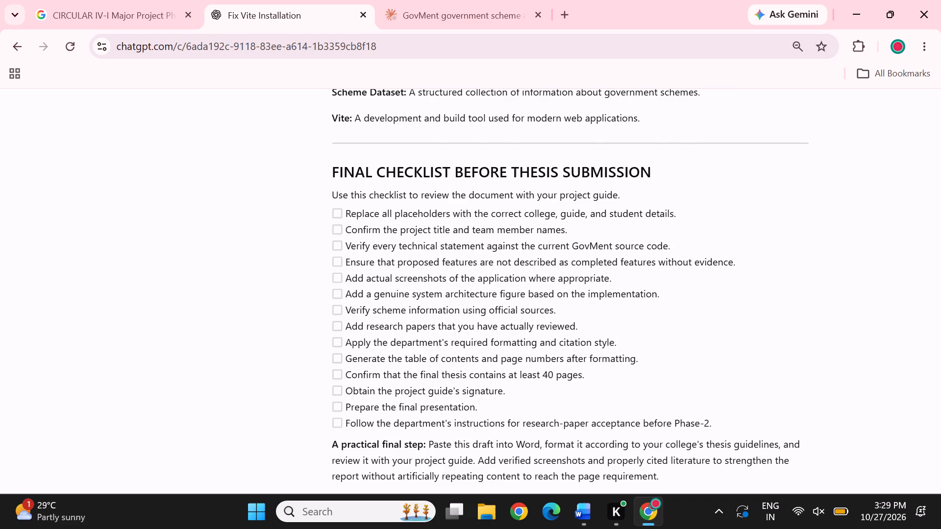
scroll(558, 333, "down", 5)
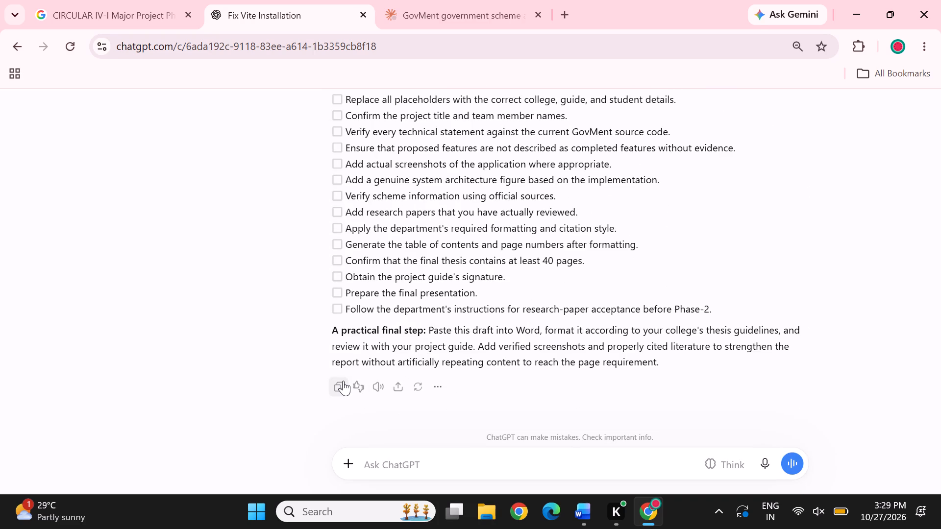
left_click(343, 381)
left_click(340, 387)
Switch to major_document in Word and look through its pages from the literature survey back to the Acknowledgement and Abstract.
left_click(576, 515)
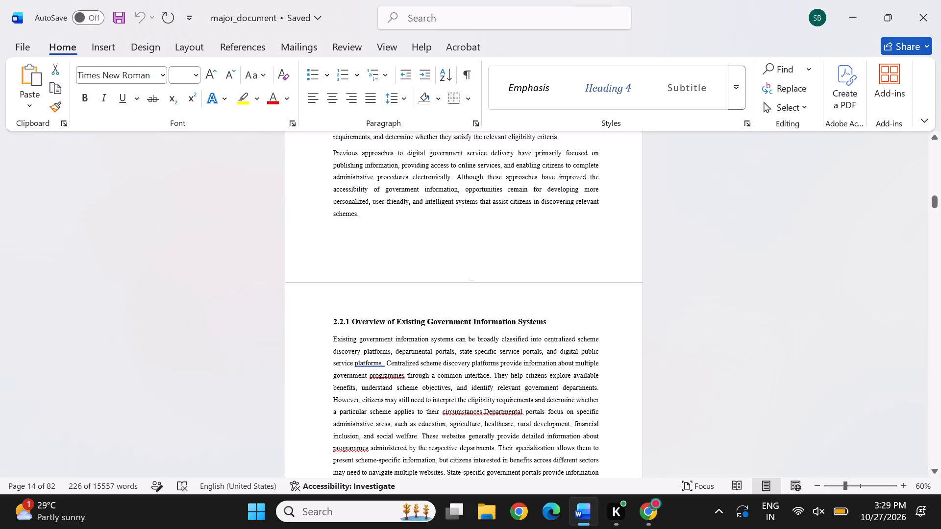
scroll(424, 357, "down", 4)
scroll(424, 357, "up", 1)
scroll(424, 357, "down", 1)
scroll(403, 260, "up", 2)
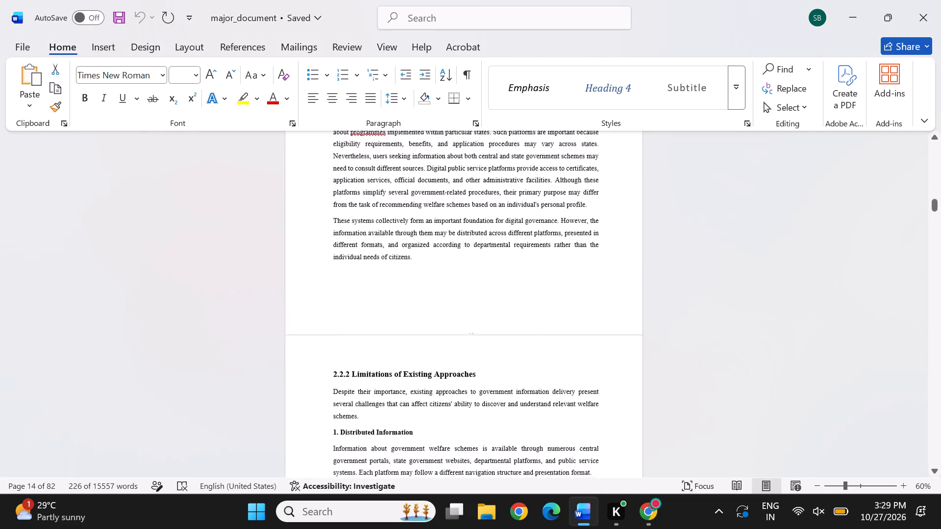
scroll(403, 260, "up", 8)
scroll(367, 272, "down", 1)
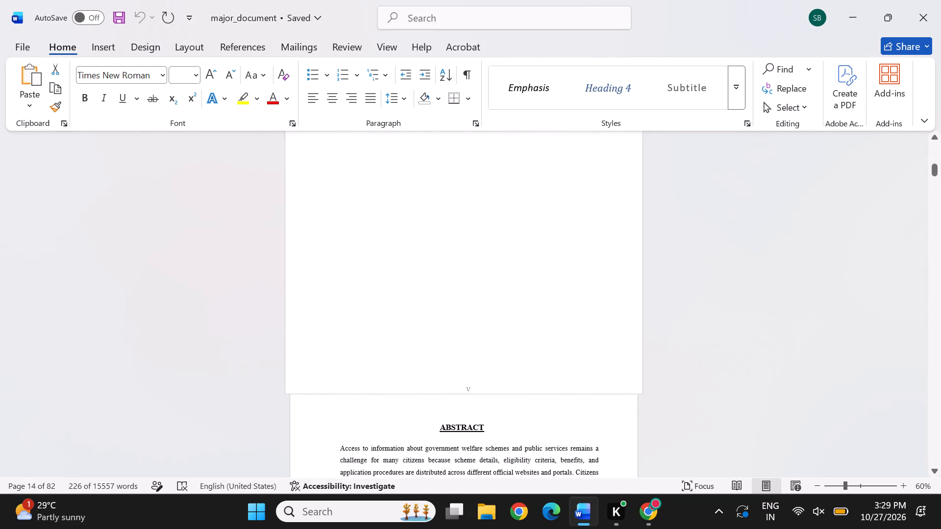
scroll(367, 272, "down", 2)
scroll(367, 272, "up", 1)
scroll(370, 157, "up", 2)
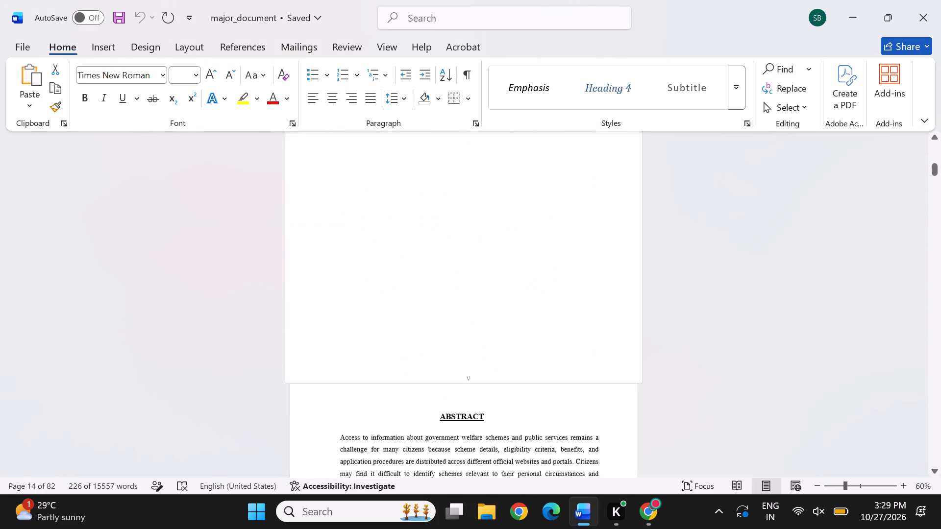
scroll(370, 157, "up", 4)
scroll(395, 291, "down", 2)
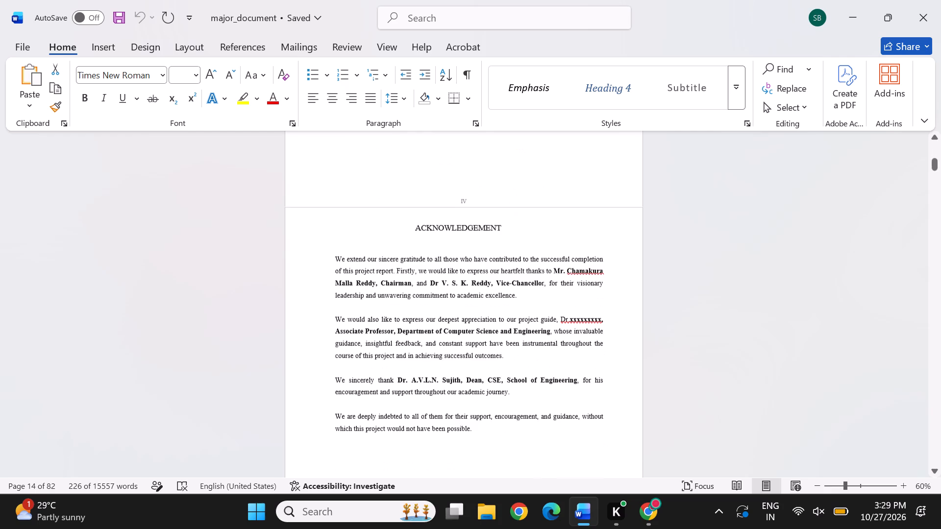
scroll(395, 291, "down", 2)
scroll(350, 337, "down", 1)
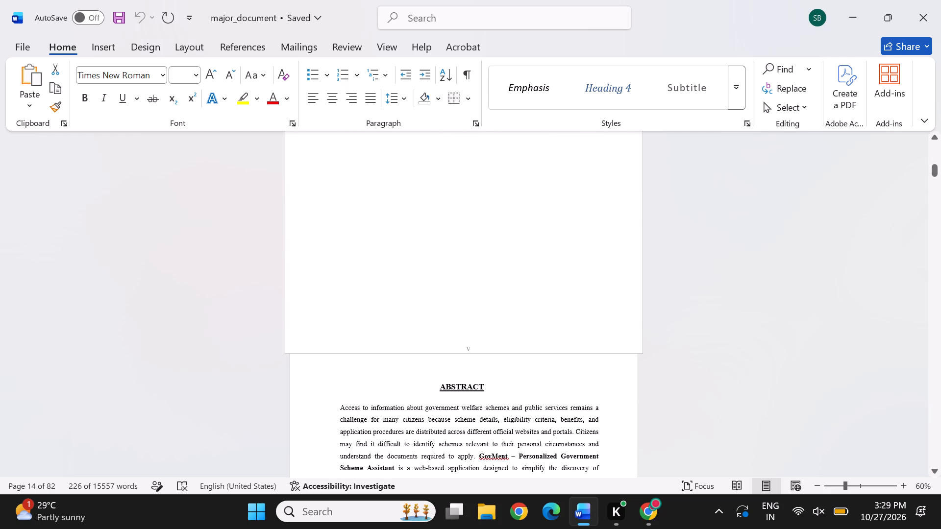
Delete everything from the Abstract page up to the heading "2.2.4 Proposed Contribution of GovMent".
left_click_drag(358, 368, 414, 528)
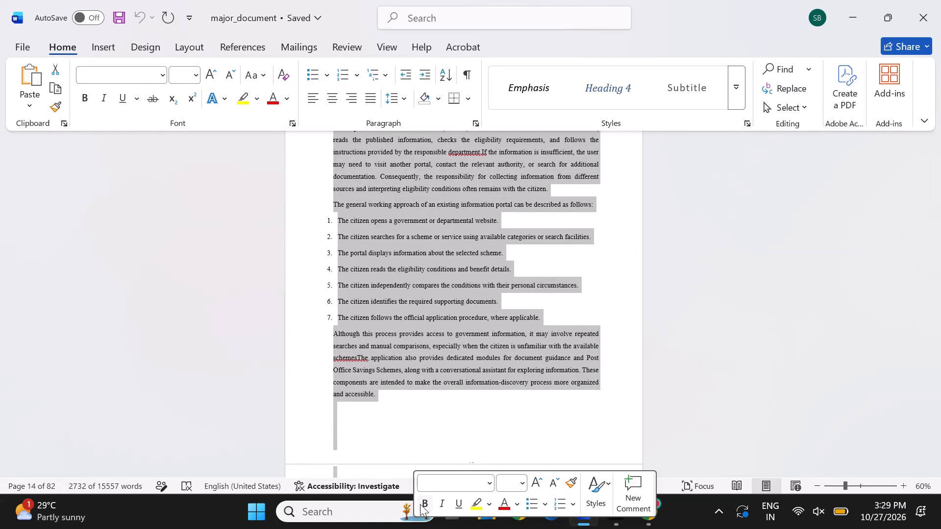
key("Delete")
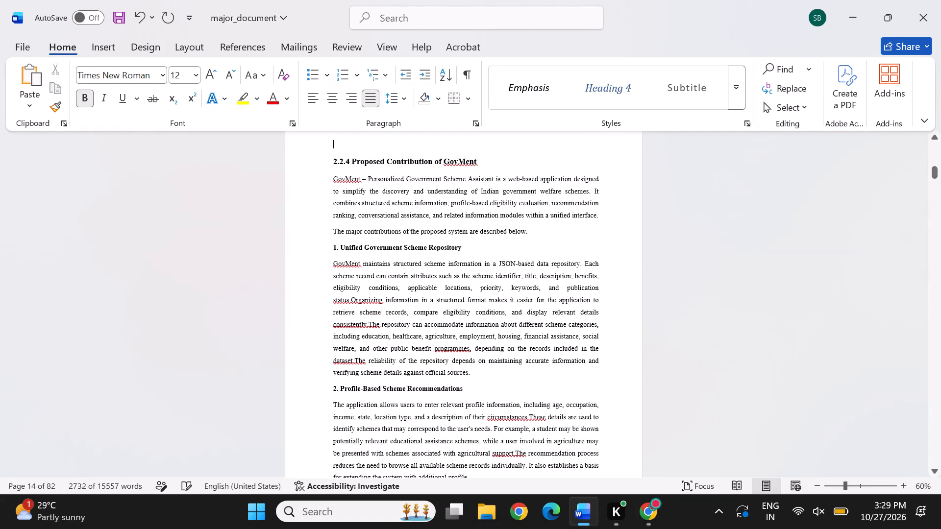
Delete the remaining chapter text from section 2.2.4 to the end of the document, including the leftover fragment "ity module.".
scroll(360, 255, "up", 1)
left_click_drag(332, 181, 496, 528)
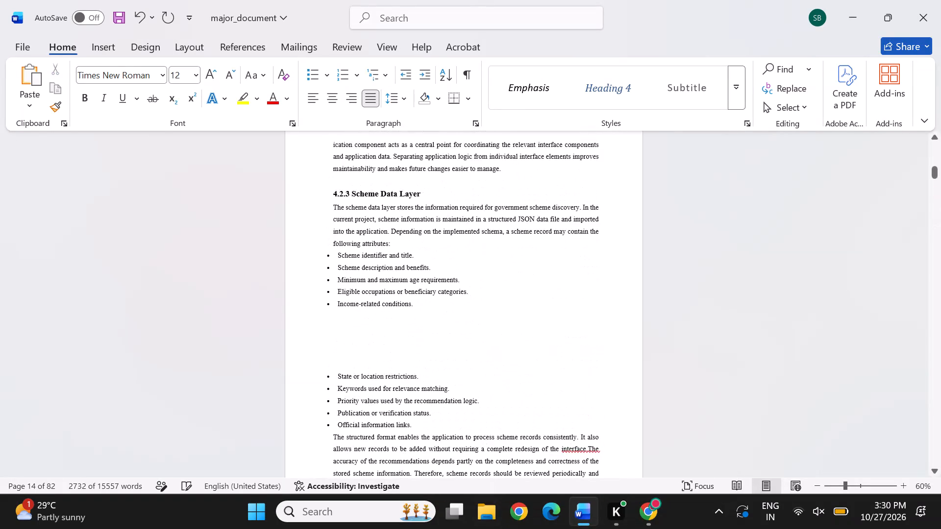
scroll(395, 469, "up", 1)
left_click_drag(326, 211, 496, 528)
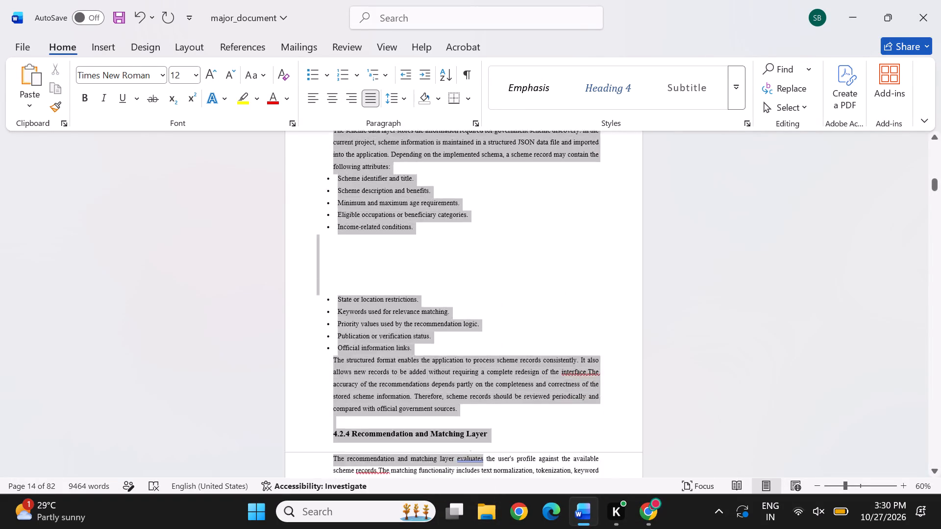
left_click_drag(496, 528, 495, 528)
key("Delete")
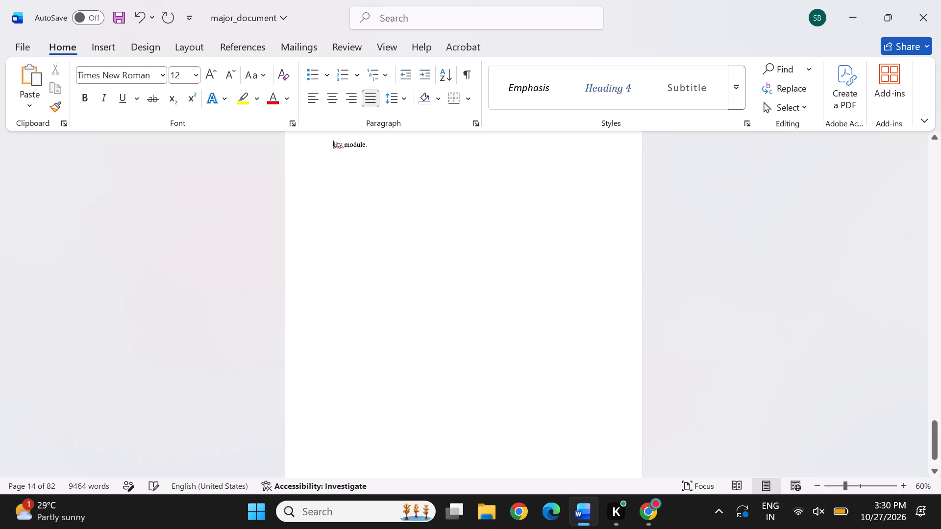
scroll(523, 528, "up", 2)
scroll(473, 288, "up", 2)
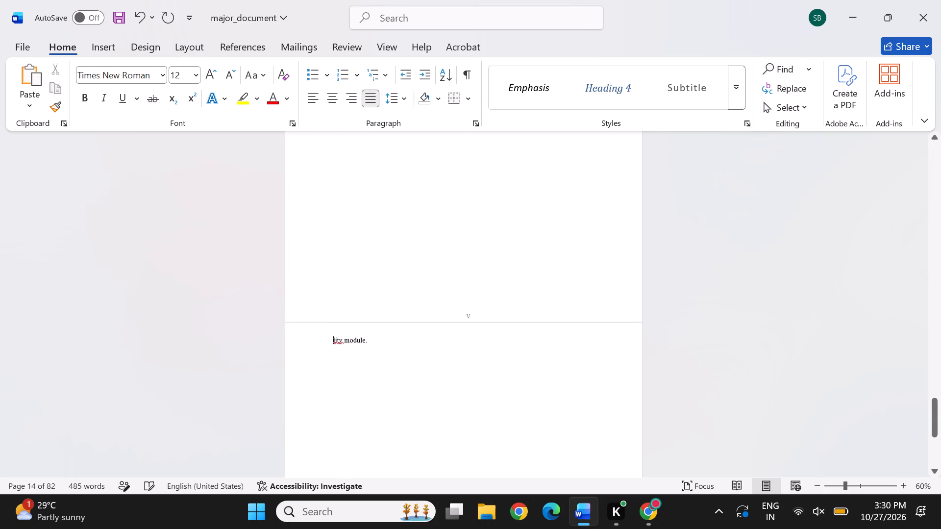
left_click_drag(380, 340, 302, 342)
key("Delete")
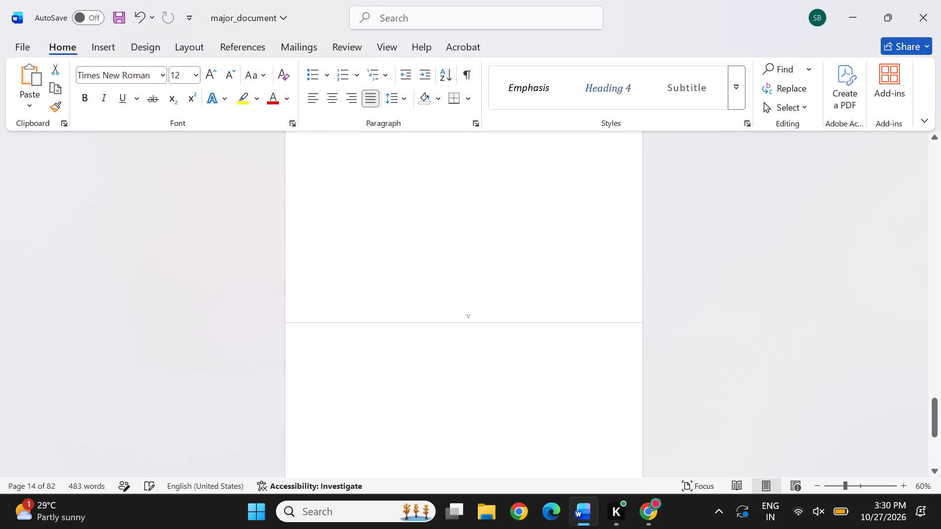
Check the remaining front matter, from the Acknowledgement and Declaration back to the cover page.
scroll(480, 268, "up", 5)
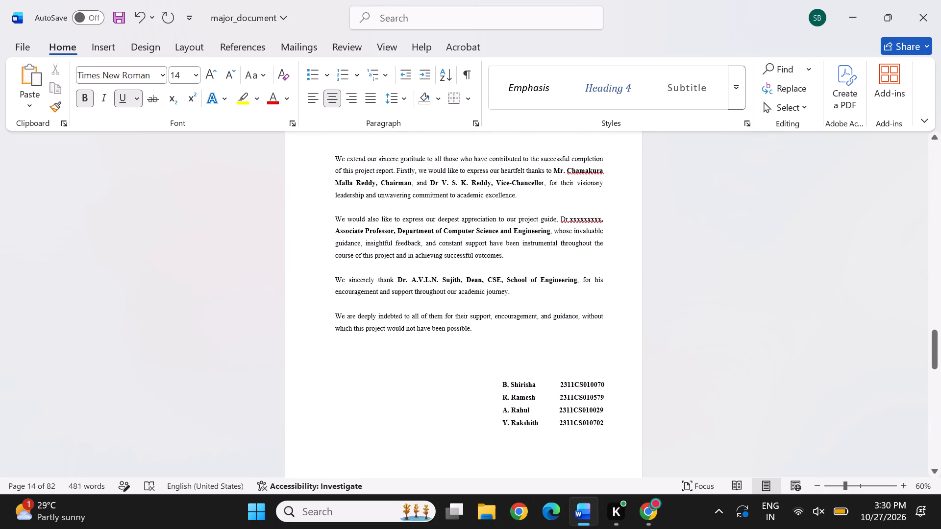
scroll(480, 268, "up", 3)
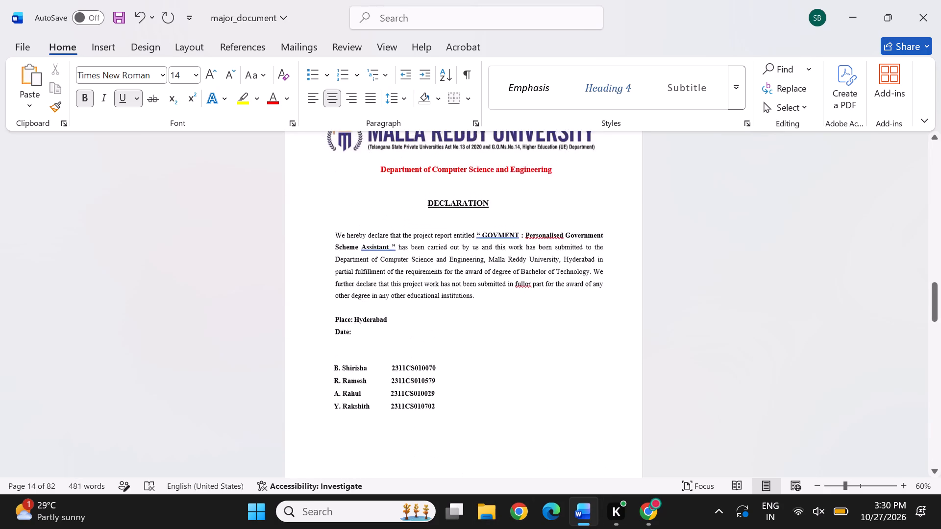
scroll(505, 228, "up", 1)
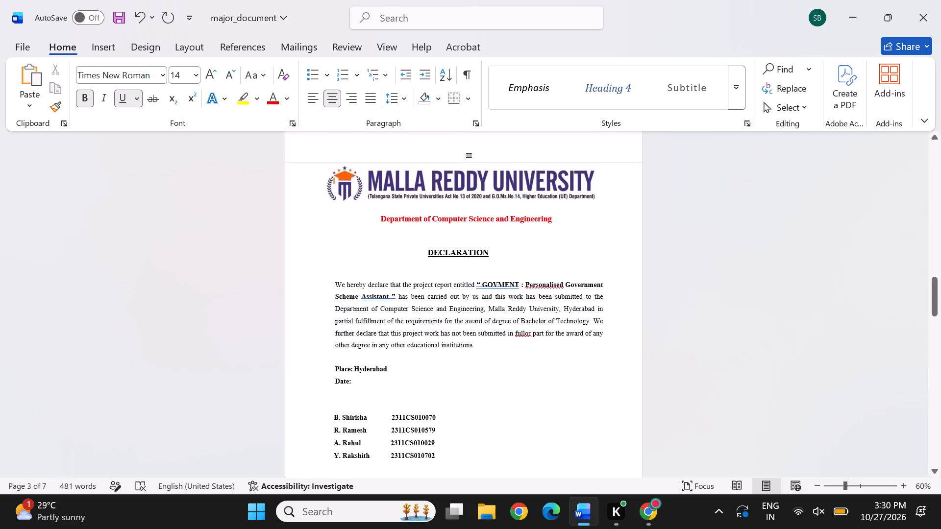
scroll(506, 249, "up", 1)
scroll(506, 249, "down", 2)
scroll(506, 249, "up", 3)
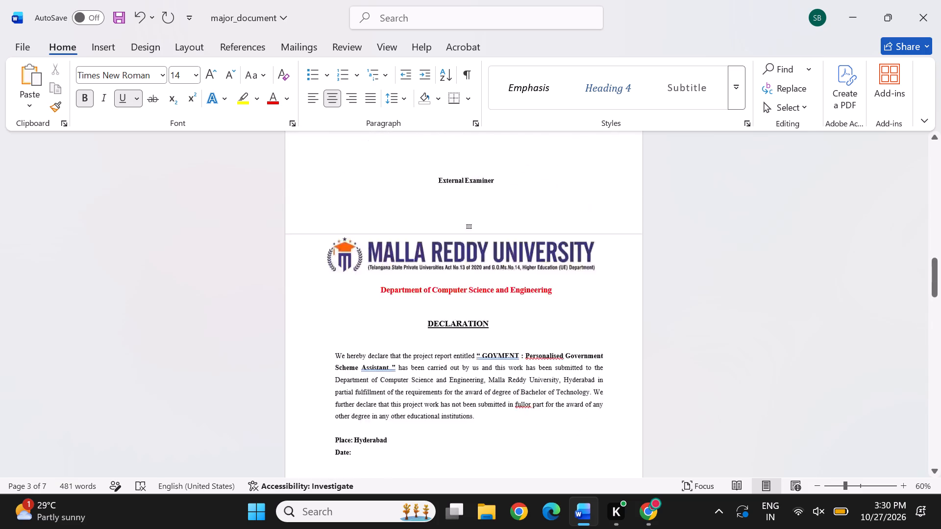
scroll(506, 249, "up", 8)
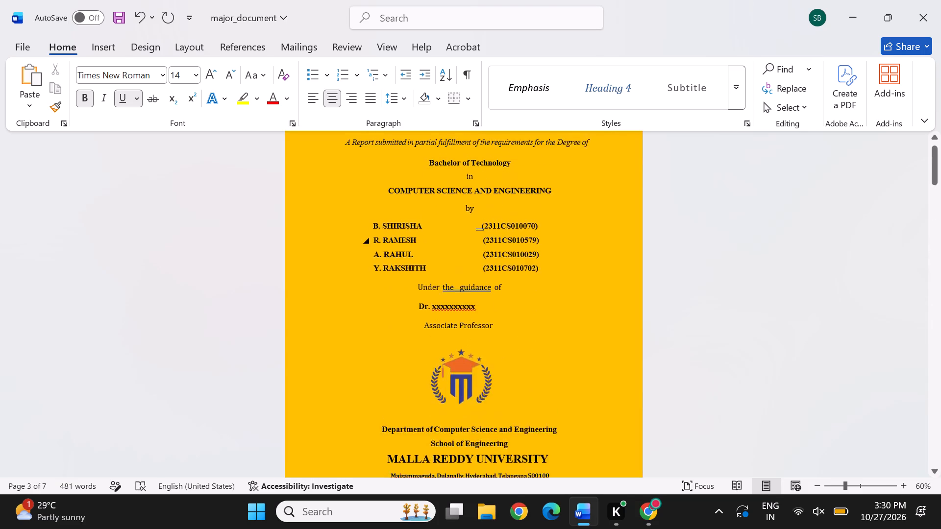
scroll(506, 249, "down", 16)
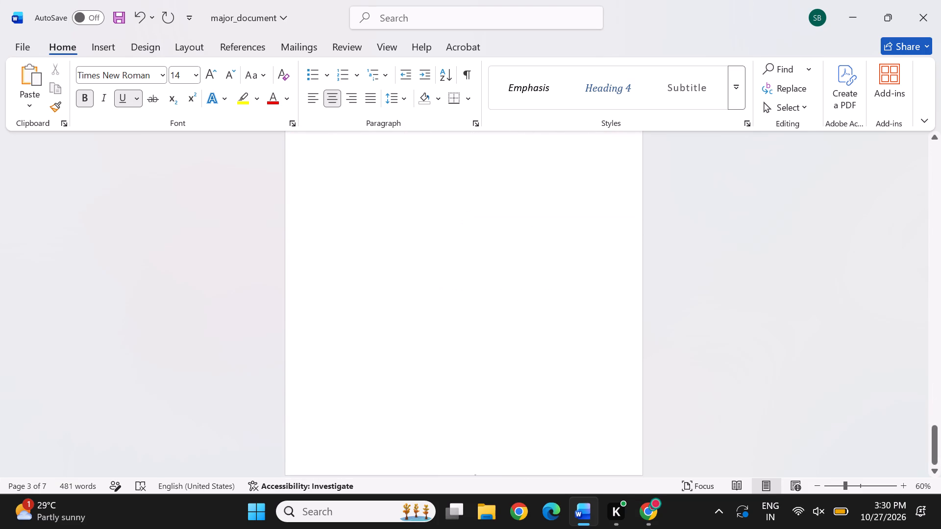
scroll(506, 249, "down", 6)
scroll(506, 249, "up", 9)
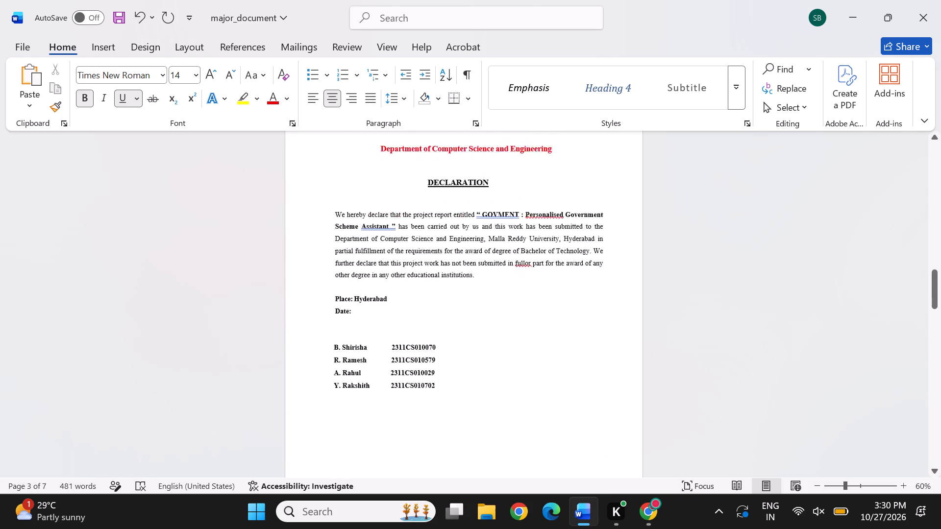
scroll(506, 249, "up", 10)
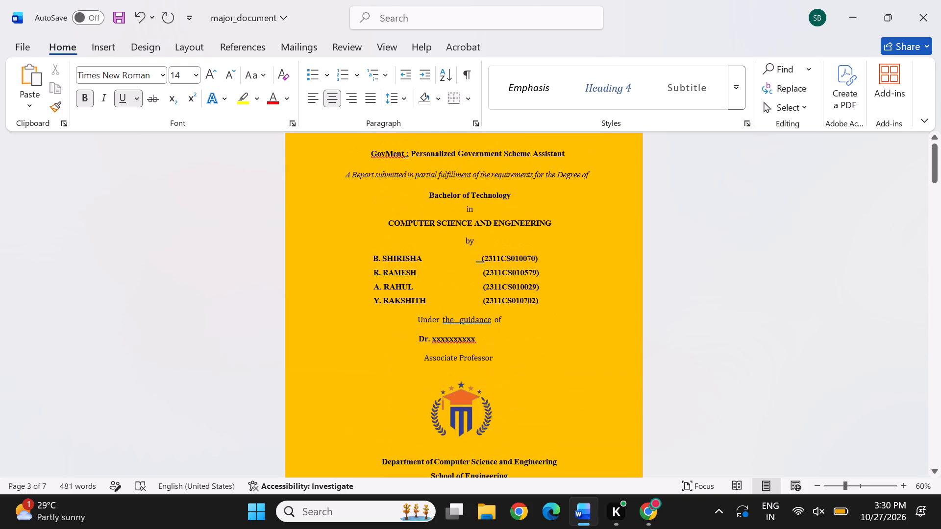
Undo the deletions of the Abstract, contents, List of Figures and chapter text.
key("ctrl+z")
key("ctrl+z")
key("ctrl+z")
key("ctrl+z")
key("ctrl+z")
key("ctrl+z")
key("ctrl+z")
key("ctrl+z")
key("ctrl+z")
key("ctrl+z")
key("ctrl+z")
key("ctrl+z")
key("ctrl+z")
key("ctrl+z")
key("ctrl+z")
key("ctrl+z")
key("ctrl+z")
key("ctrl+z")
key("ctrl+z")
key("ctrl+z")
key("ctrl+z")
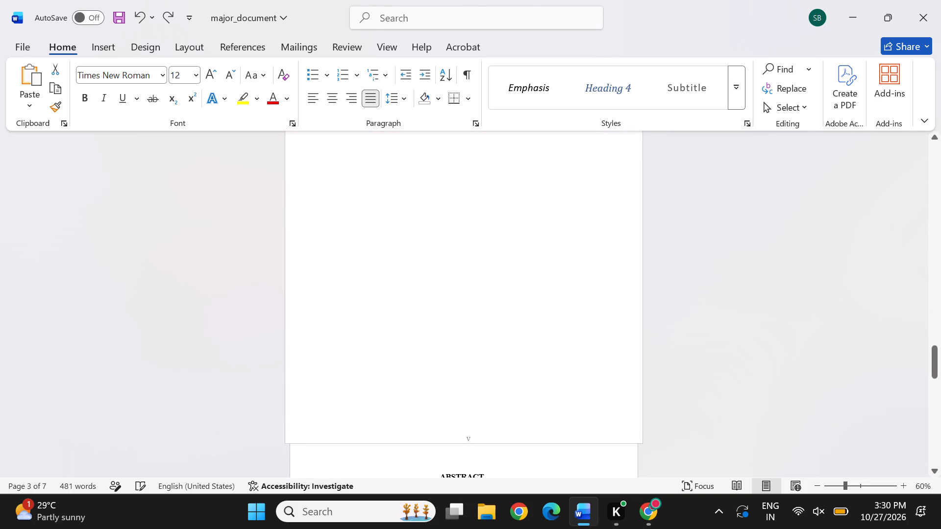
Clear the selection and review the Abstract, table of contents and List of Figures to find where Chapter 1 begins.
scroll(590, 291, "down", 19)
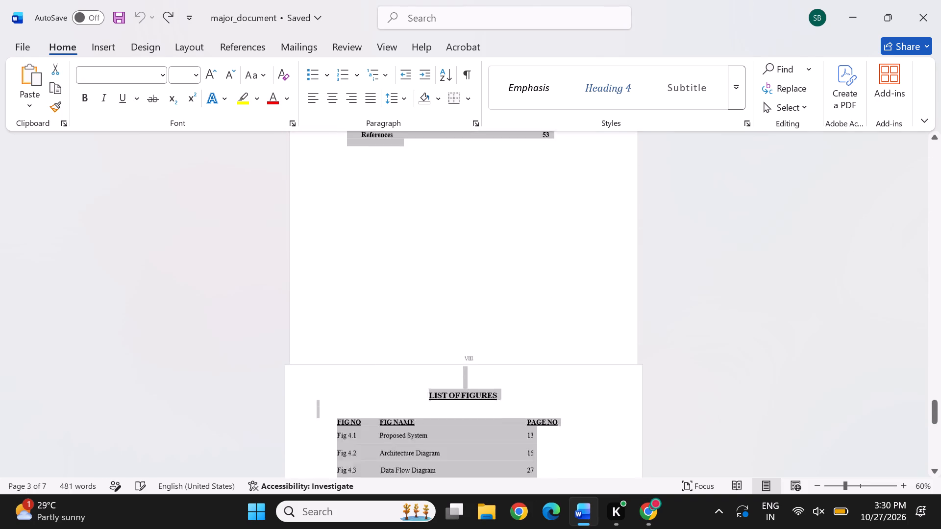
scroll(590, 291, "down", 3)
left_click(640, 294)
scroll(493, 276, "up", 4)
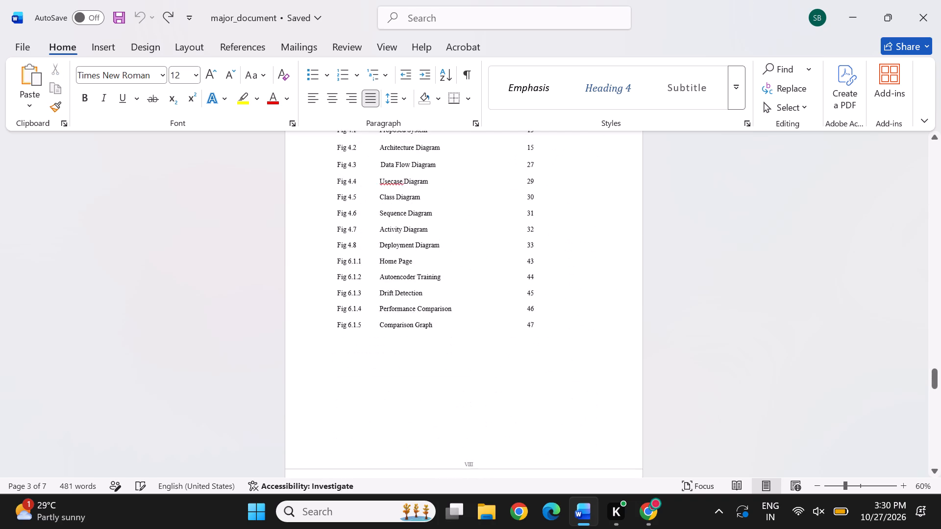
scroll(493, 276, "up", 9)
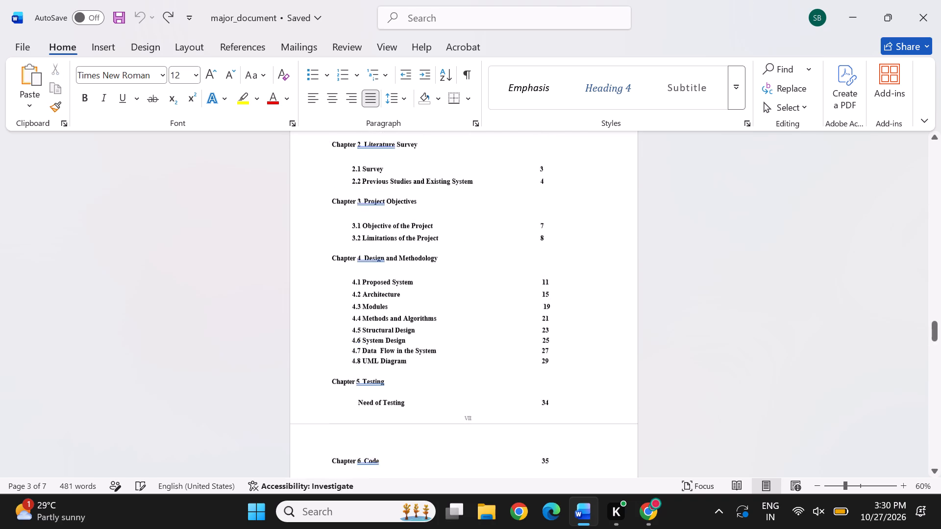
scroll(462, 260, "up", 6)
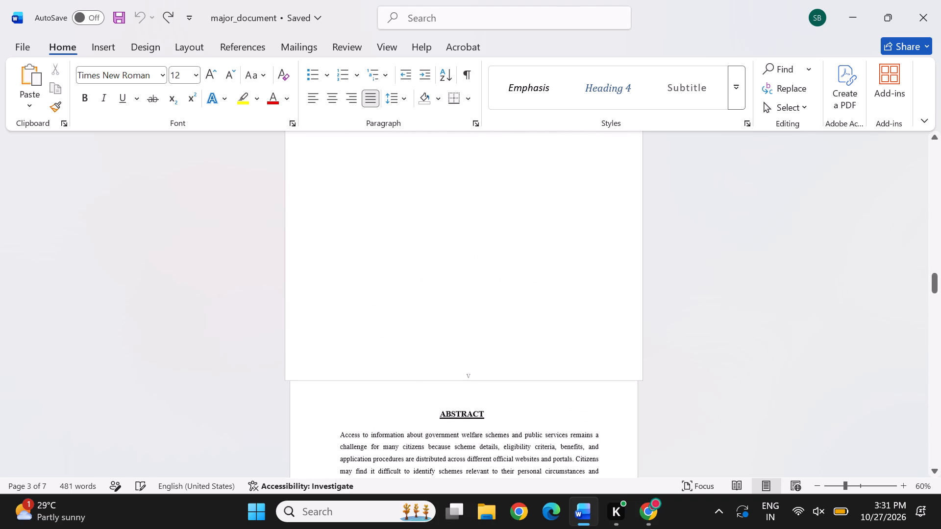
scroll(385, 195, "up", 1)
scroll(452, 345, "down", 3)
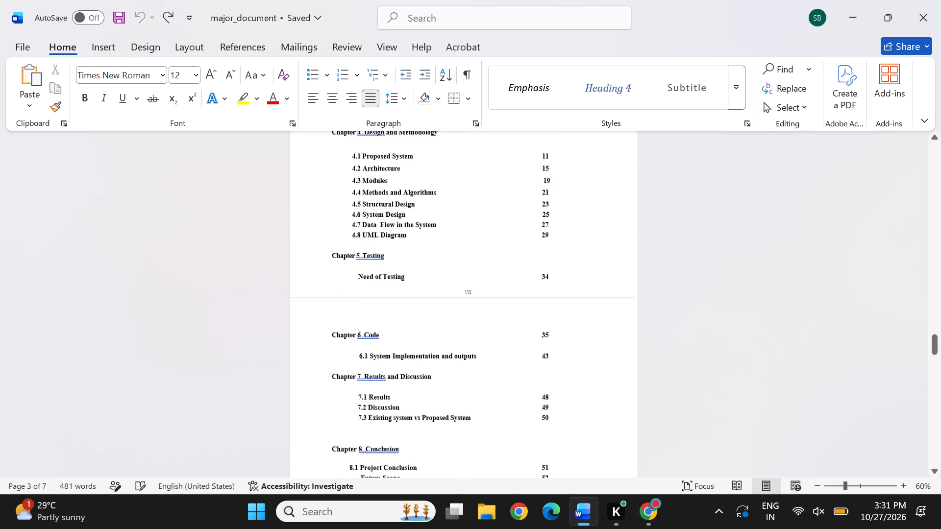
scroll(452, 345, "down", 3)
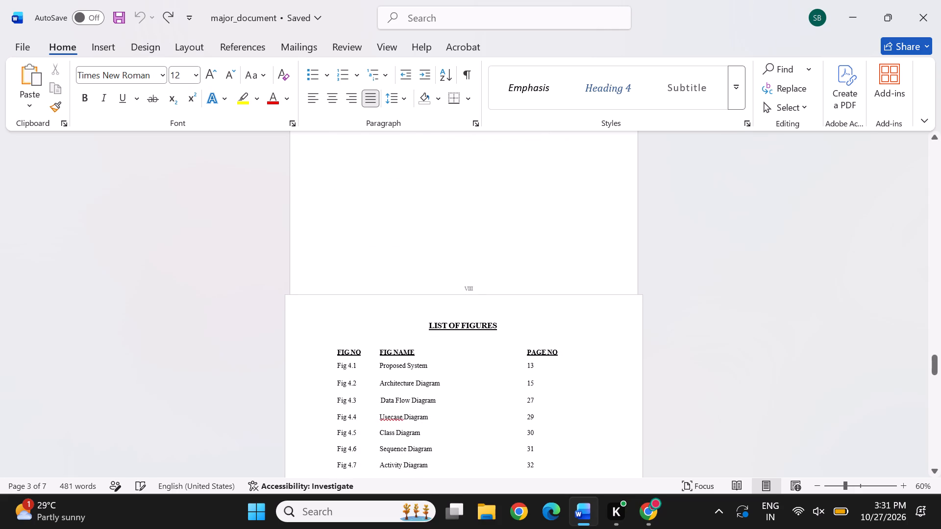
scroll(452, 345, "down", 4)
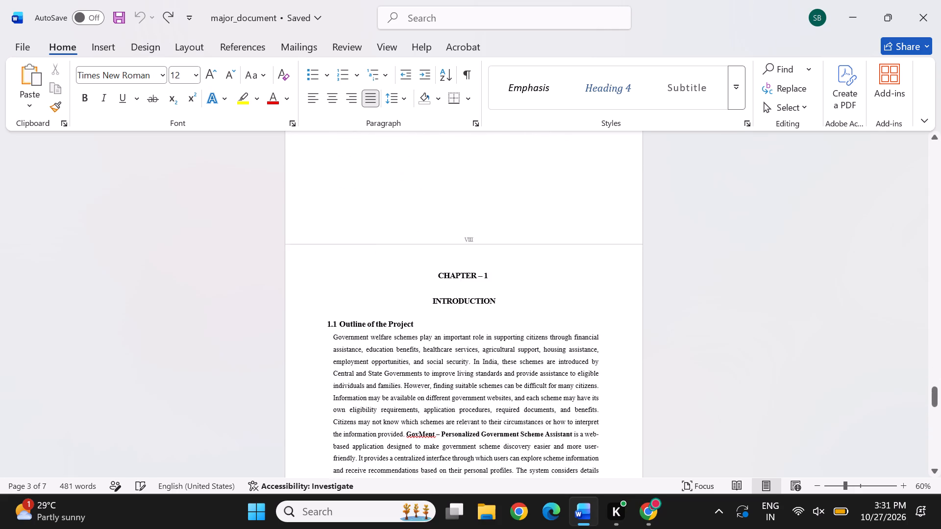
scroll(448, 282, "up", 2)
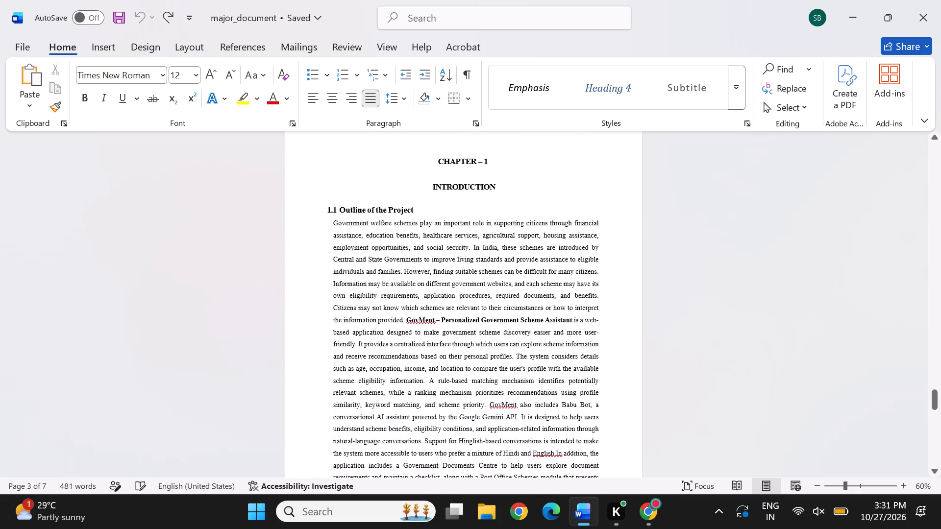
Delete the old chapter text from the Chapter 1 heading up to the Recommendation Display process in section 4.7.2.
left_click_drag(431, 155, 505, 528)
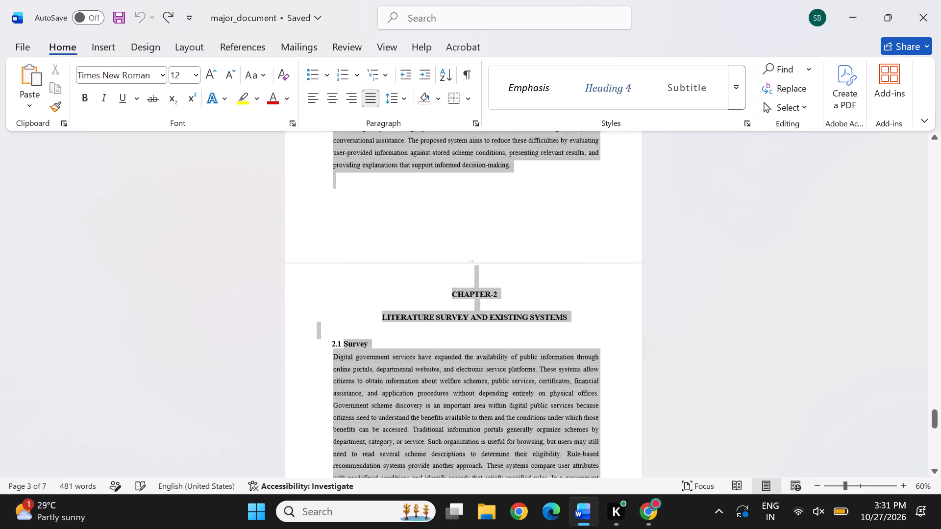
left_click_drag(505, 528, 507, 528)
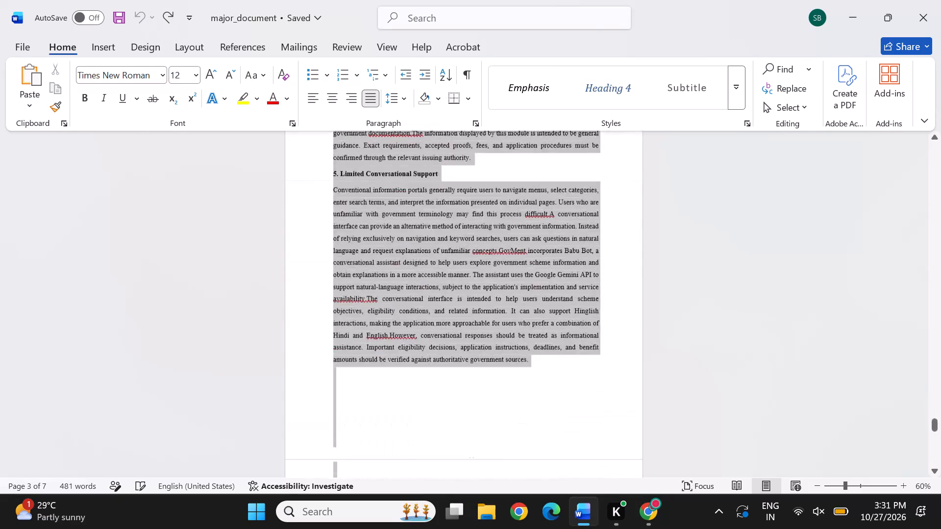
left_click_drag(507, 528, 508, 528)
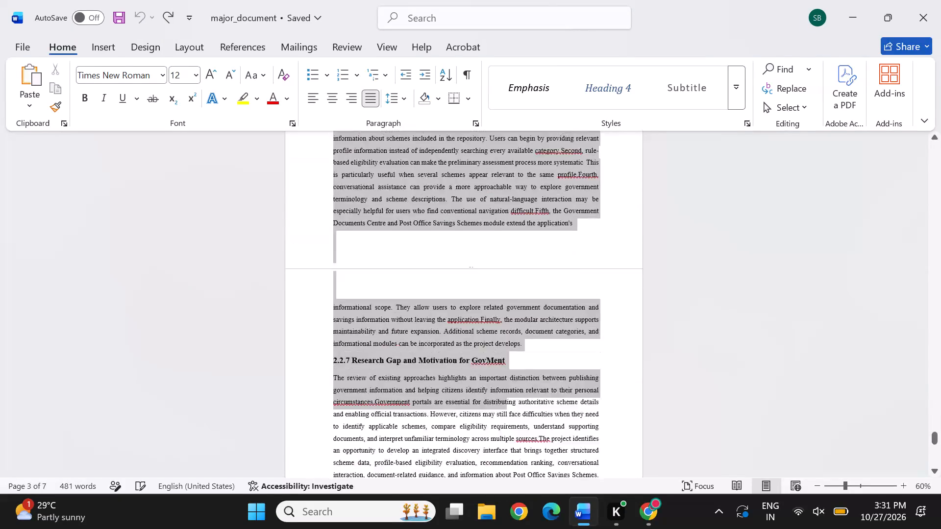
left_click_drag(508, 528, 510, 528)
scroll(510, 528, "down", 3, "ctrl")
scroll(732, 362, "down", 1, "ctrl")
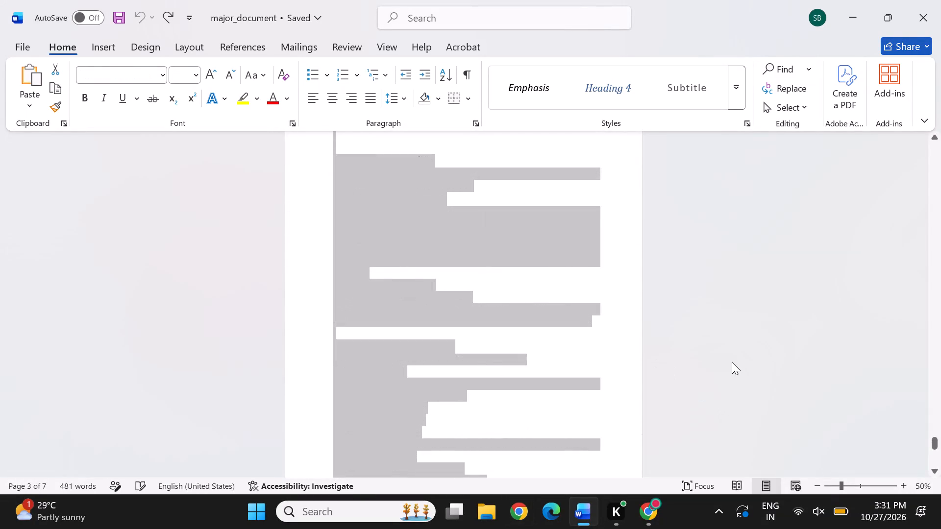
scroll(732, 362, "down", 4, "ctrl")
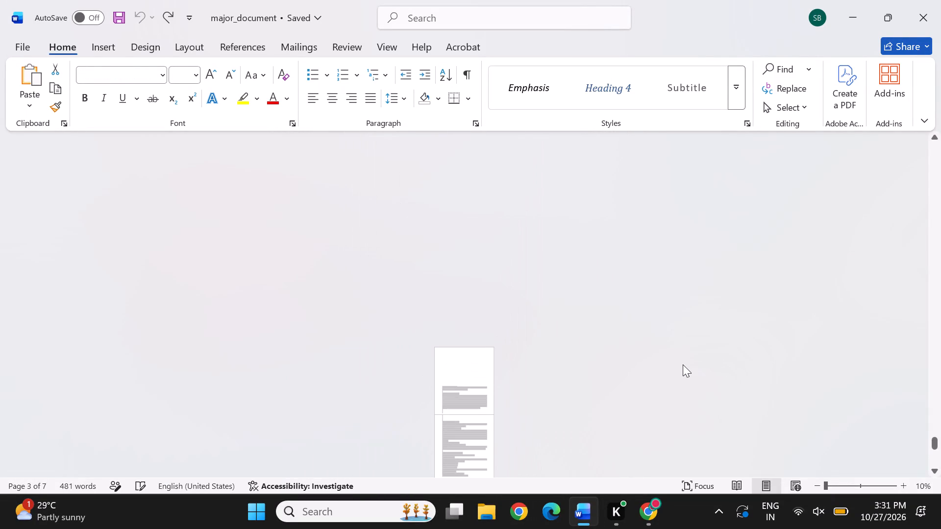
scroll(683, 364, "up", 1, "ctrl")
scroll(683, 364, "down", 1)
left_click(743, 485)
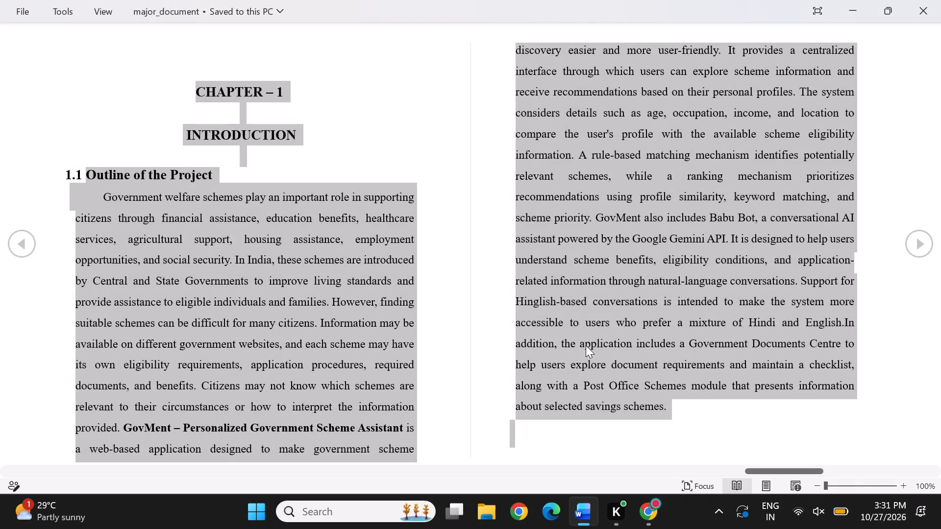
scroll(451, 308, "down", 5, "ctrl")
key("ctrl+minus")
key("ctrl+minus")
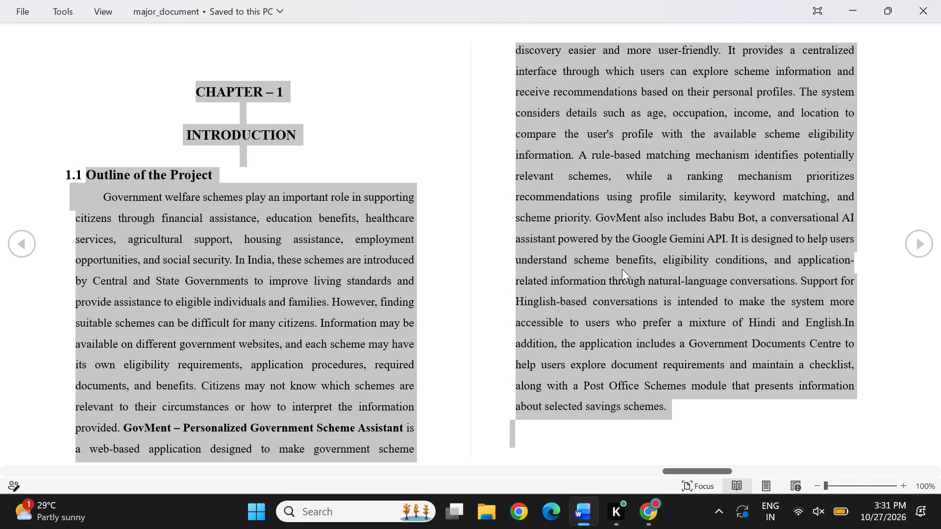
scroll(625, 301, "down", 4)
scroll(738, 264, "down", 13)
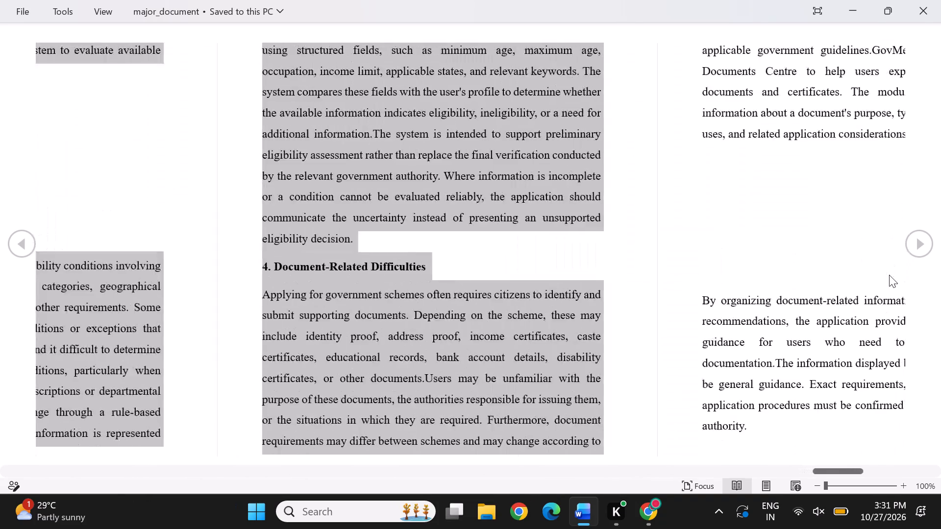
scroll(862, 289, "left", 8)
scroll(829, 290, "left", 20)
scroll(829, 290, "left", 20)
scroll(829, 290, "left", 4)
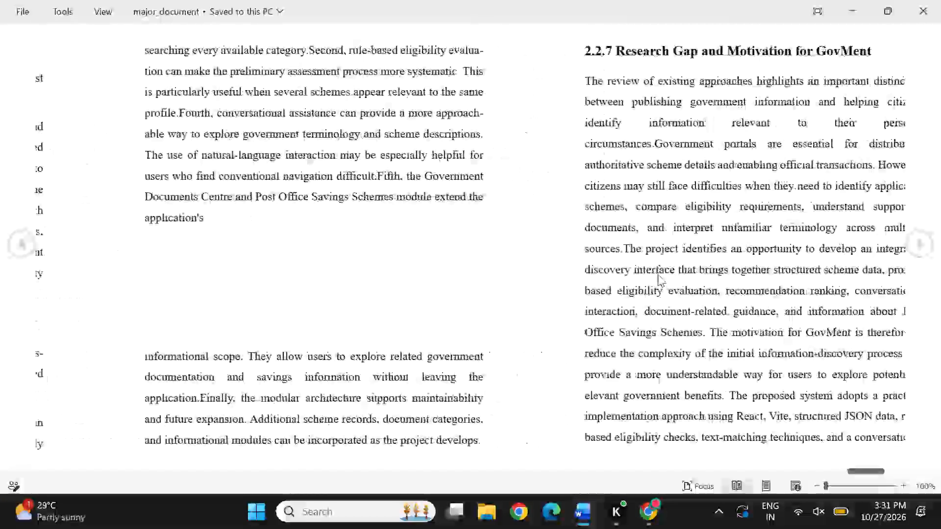
key("Delete")
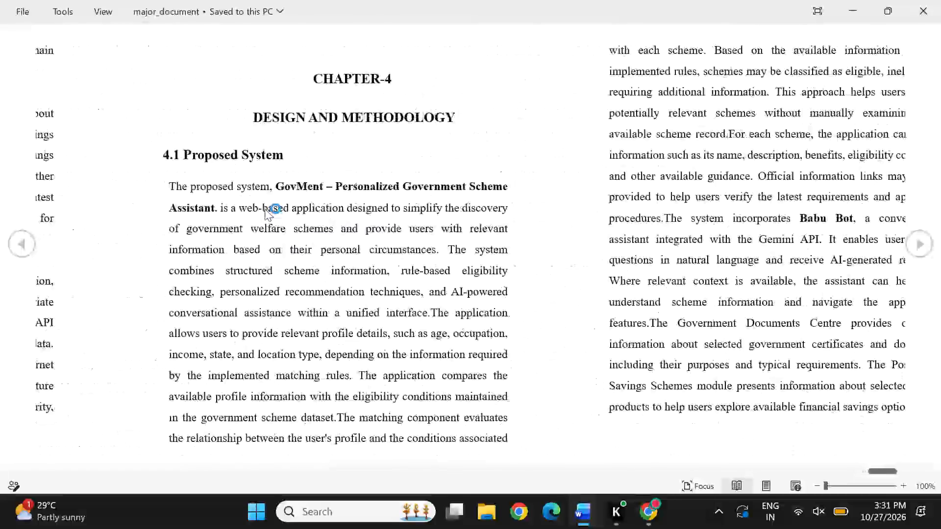
left_click(795, 487)
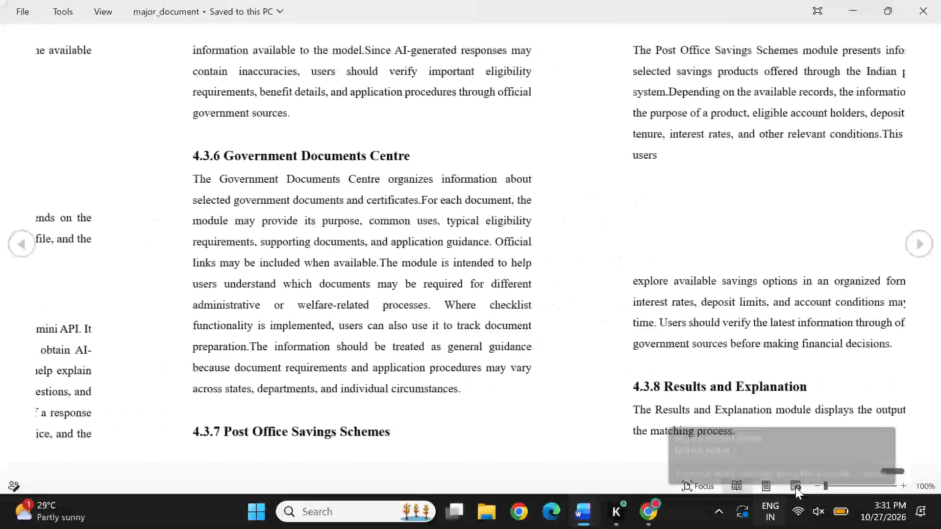
left_click(767, 486)
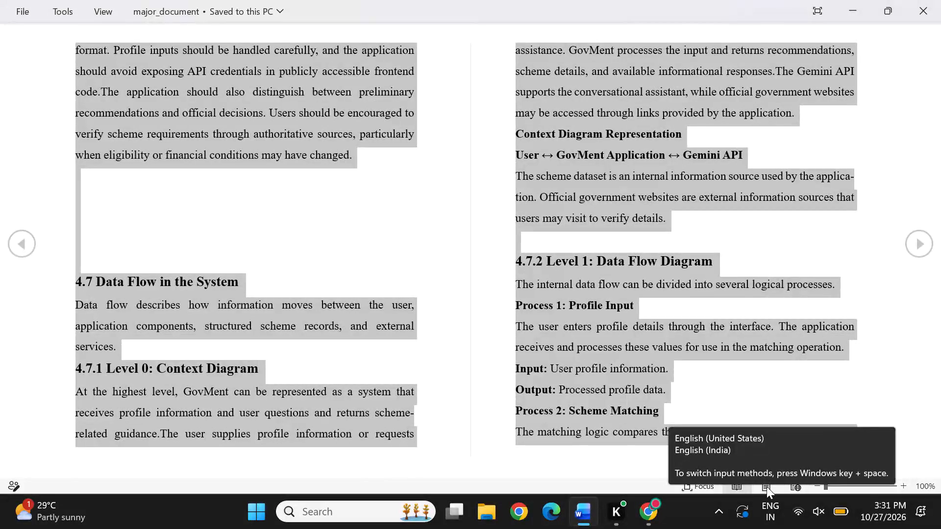
left_click(767, 487)
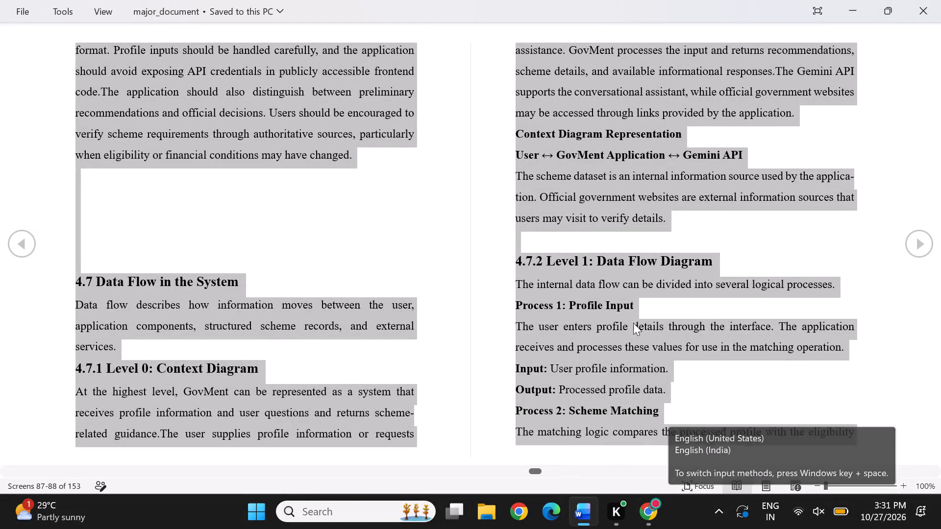
scroll(531, 264, "down", 2, "ctrl")
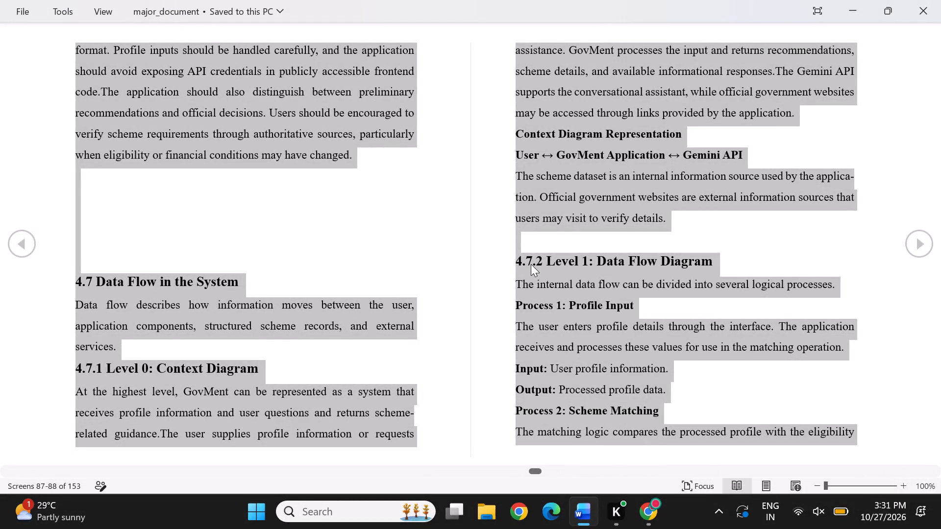
scroll(501, 164, "down", 2, "ctrl")
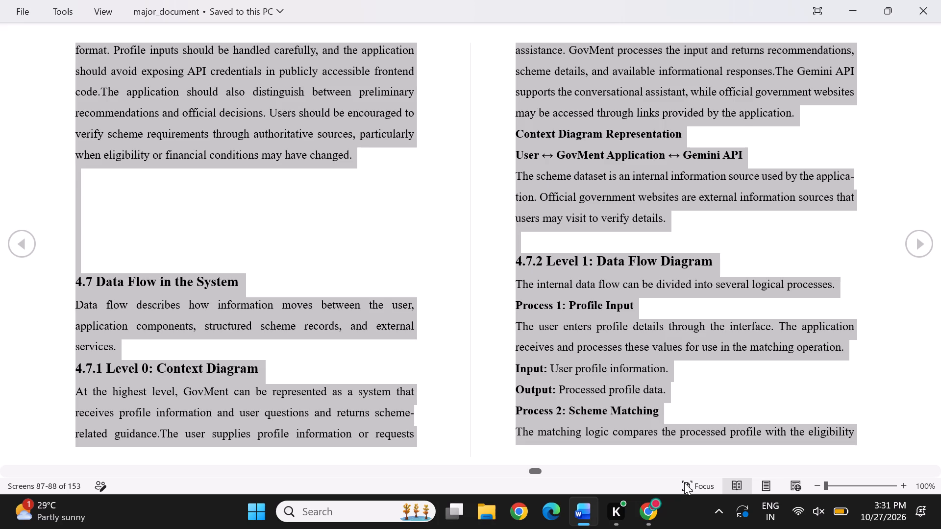
left_click(685, 487)
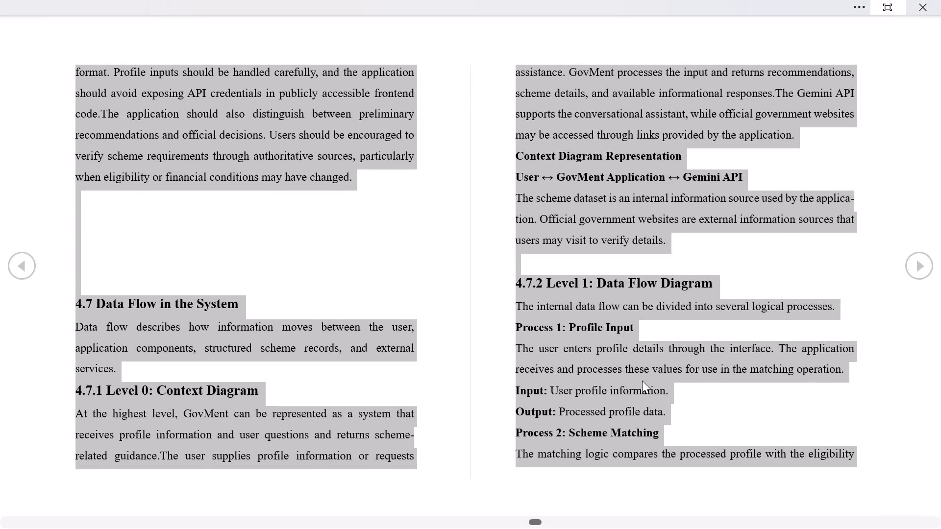
key("Escape")
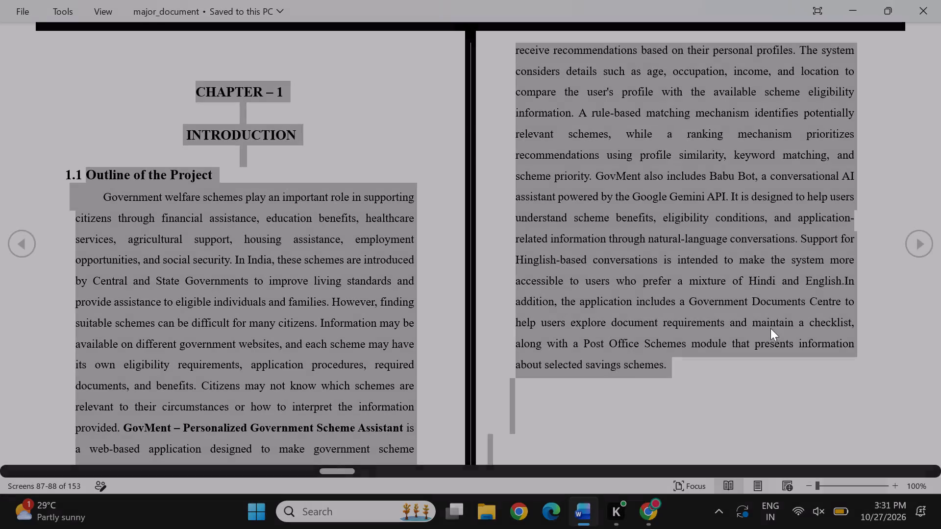
left_click(761, 488)
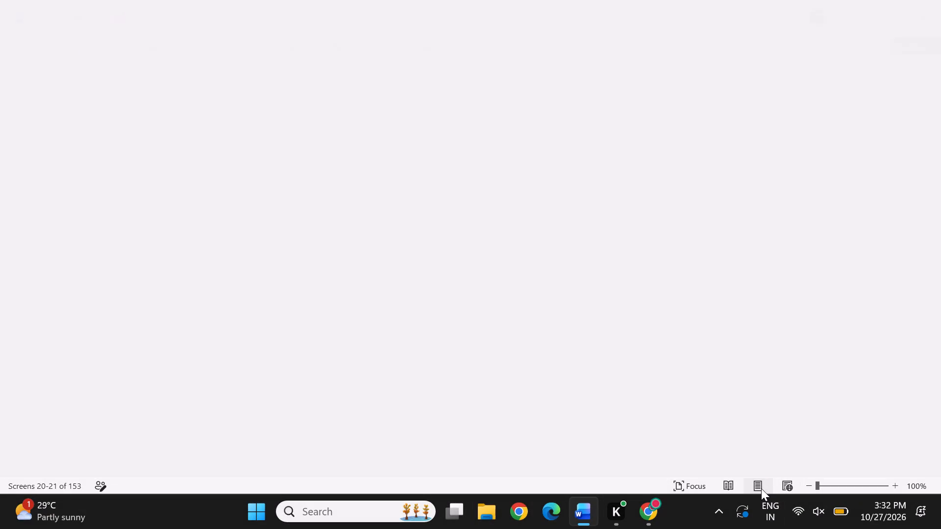
key("Delete")
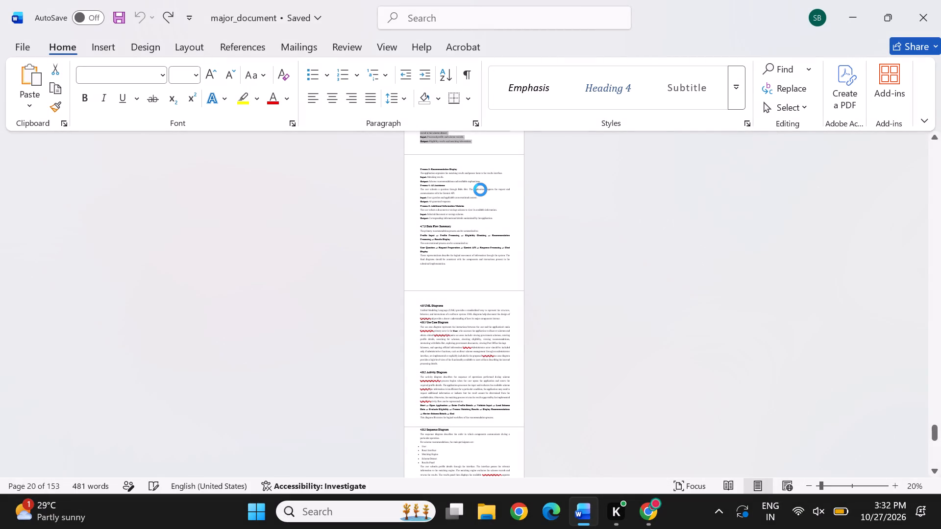
Delete the remaining old content from the Recommendation Display process to the end of the document, including the leftover heading line.
scroll(448, 196, "up", 1)
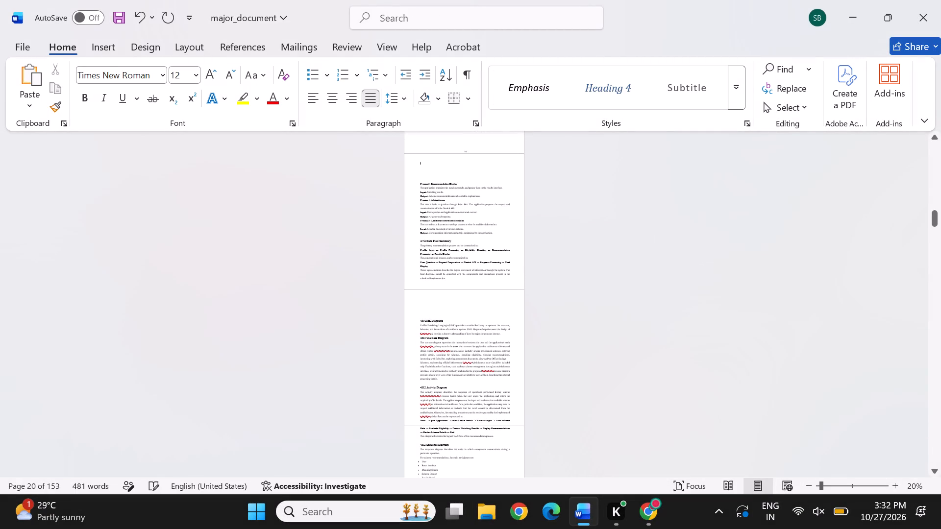
left_click_drag(418, 187, 496, 482)
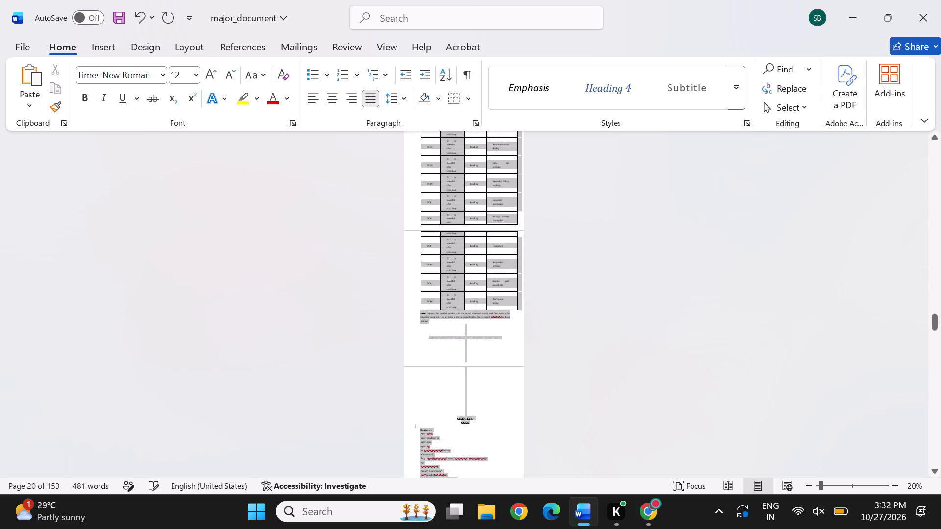
left_click_drag(496, 482, 518, 528)
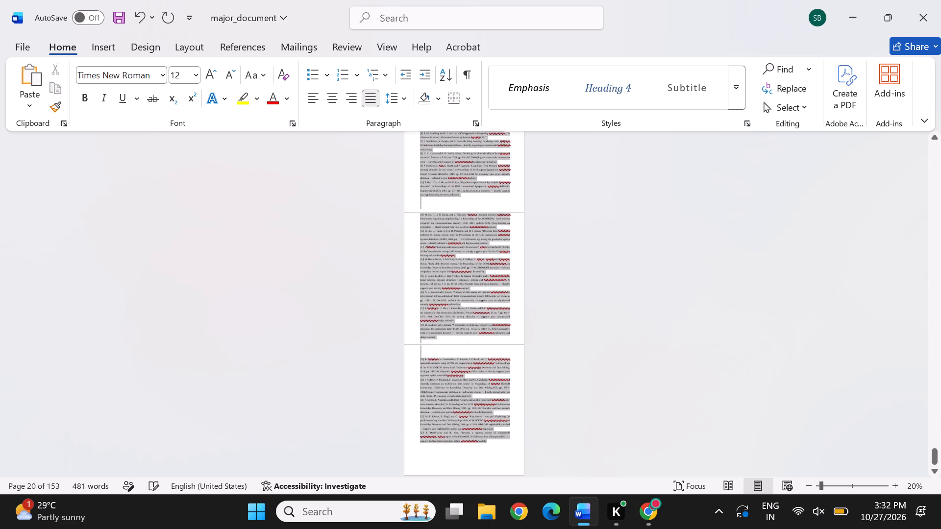
left_click_drag(518, 528, 517, 528)
key("Delete")
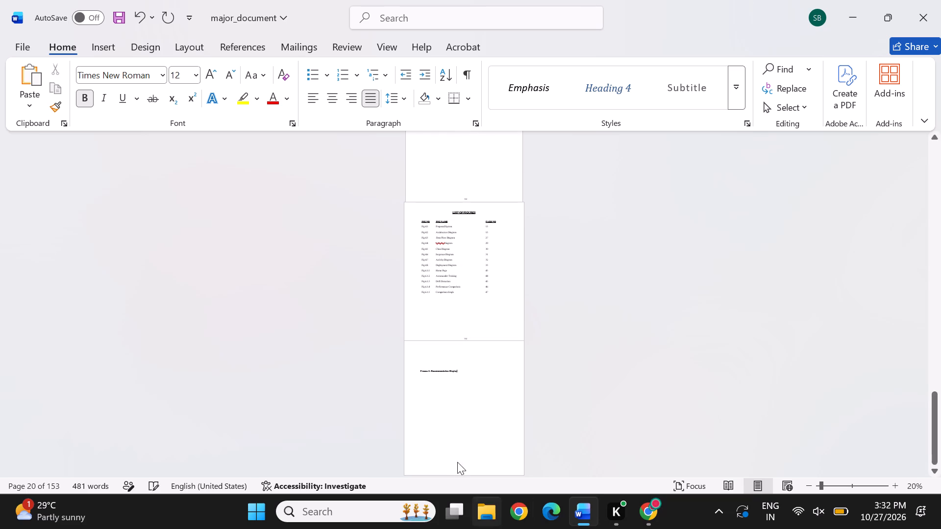
scroll(457, 462, "up", 1)
left_click_drag(473, 378, 406, 381)
key("Delete")
Paste the copied Phase-1 thesis draft with bold turned off at the top of the blank page after the List of Figures.
scroll(439, 372, "up", 4, "ctrl")
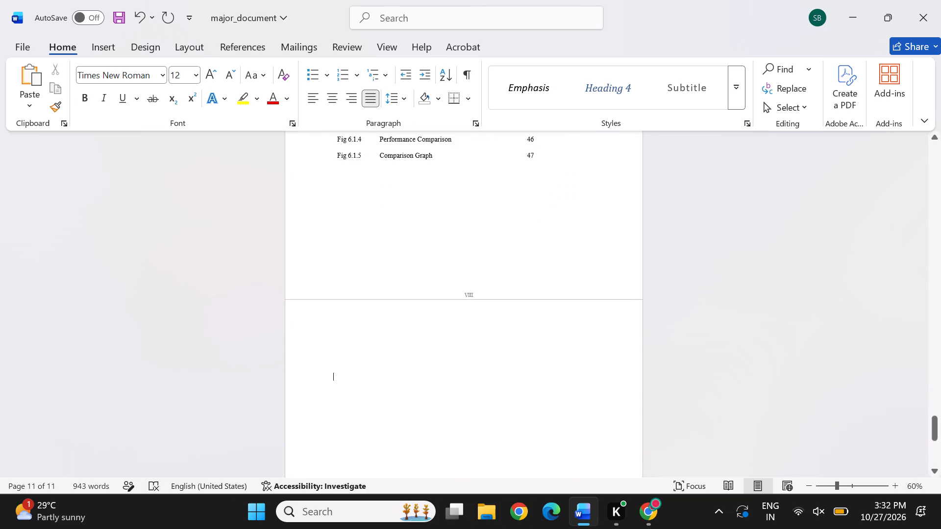
scroll(407, 264, "down", 5)
scroll(469, 229, "up", 1)
left_click(409, 233)
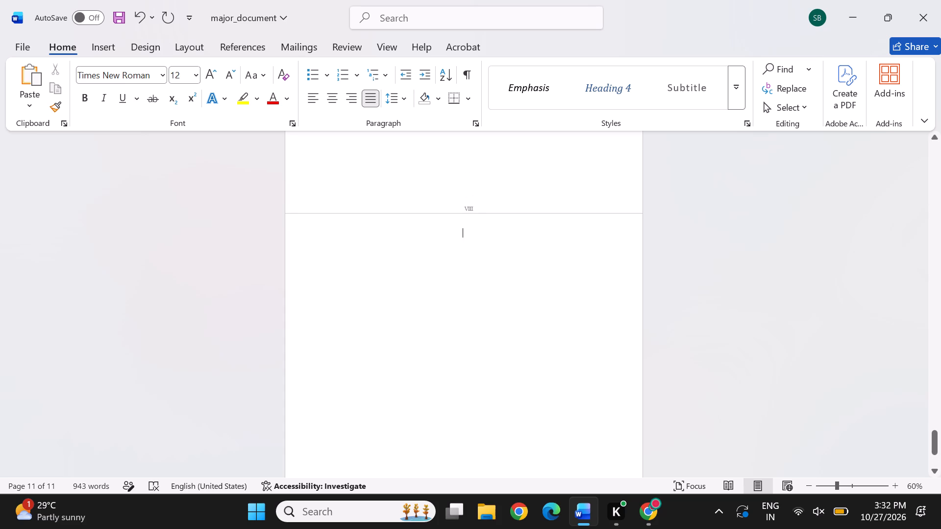
left_click(87, 101)
left_click(310, 229)
key("ctrl+v")
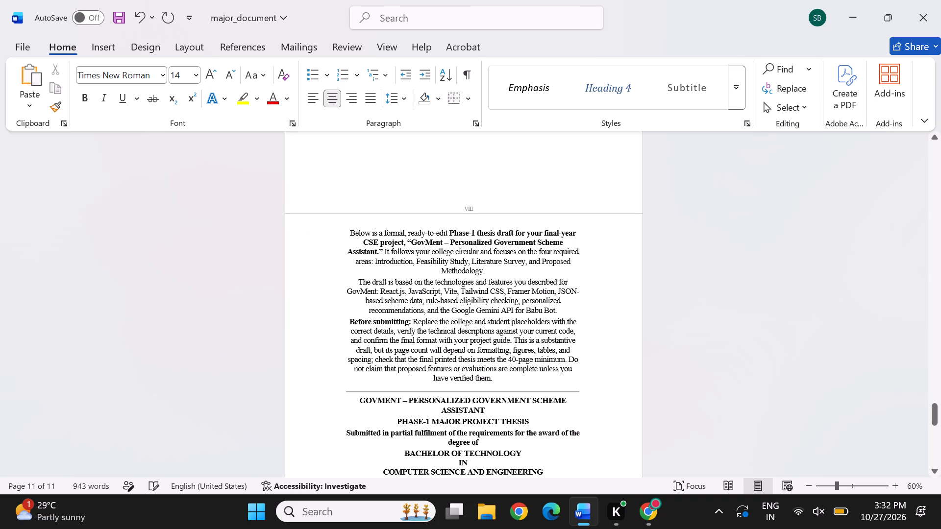
Review the pasted draft's closing checklist and appendices, the original front matter, and the draft's introductory note, Certificate and Declaration.
scroll(425, 294, "down", 1)
left_click_drag(349, 235, 407, 257)
scroll(349, 235, "down", 1)
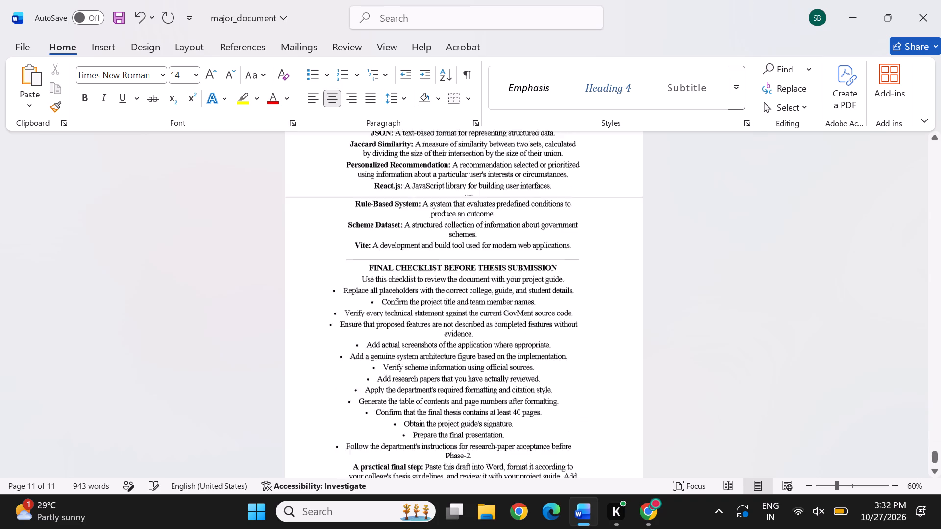
left_click_drag(407, 257, 439, 305)
left_click(653, 340)
scroll(477, 385, "down", 4)
scroll(482, 289, "up", 6)
scroll(436, 293, "up", 20)
scroll(436, 293, "up", 20)
scroll(436, 293, "up", 9)
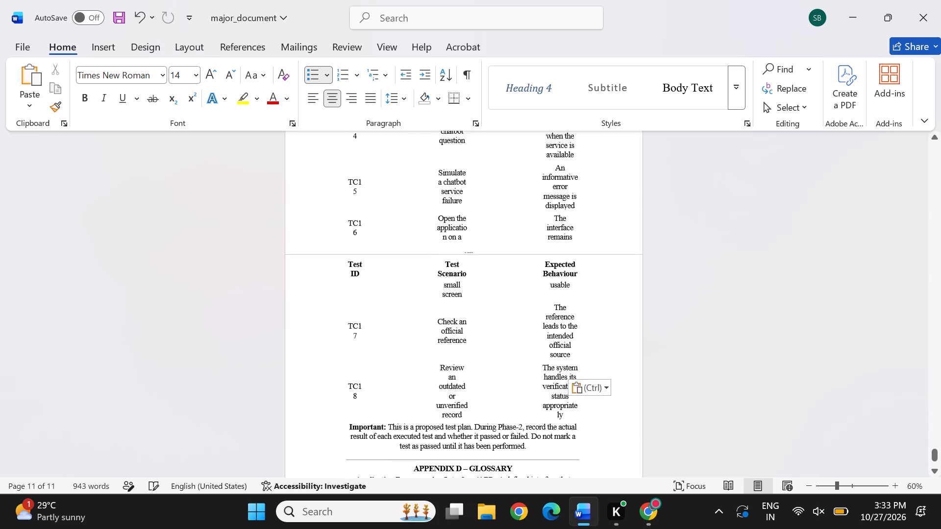
scroll(436, 293, "up", 20)
scroll(436, 293, "up", 20)
scroll(436, 293, "up", 20)
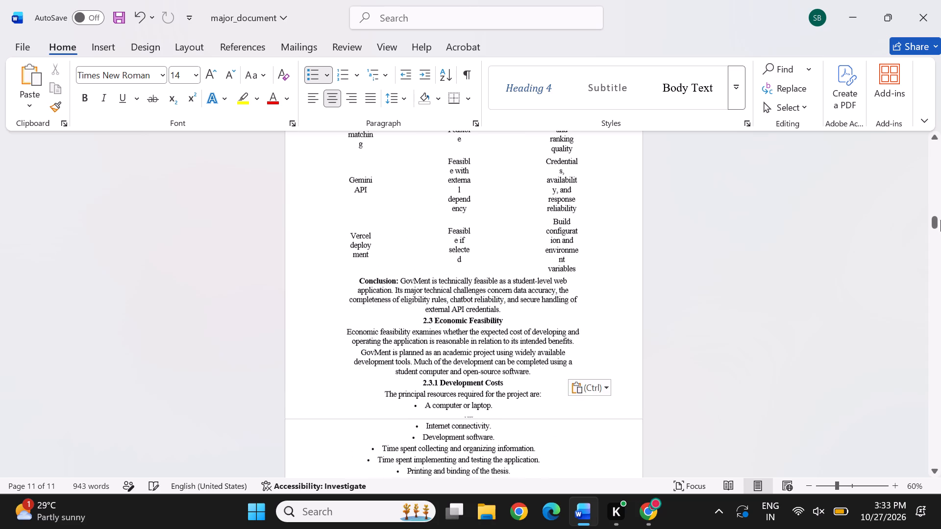
scroll(665, 227, "up", 20)
scroll(665, 227, "up", 20)
scroll(665, 227, "up", 20)
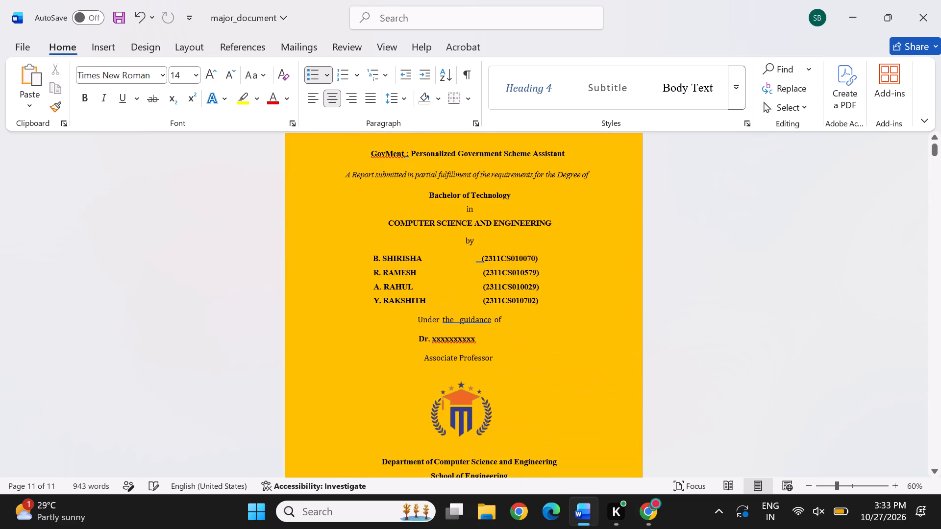
scroll(558, 300, "down", 6)
scroll(657, 309, "down", 2)
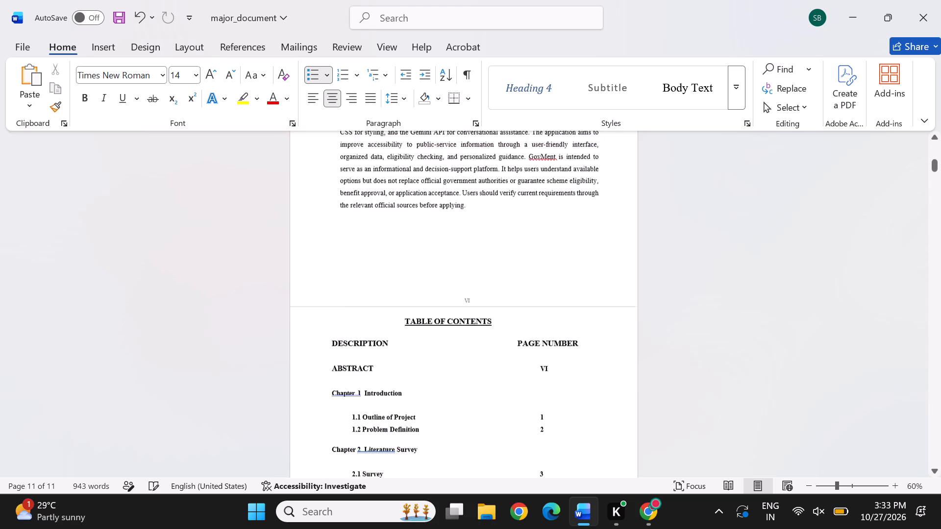
scroll(657, 309, "down", 1)
scroll(560, 255, "down", 3)
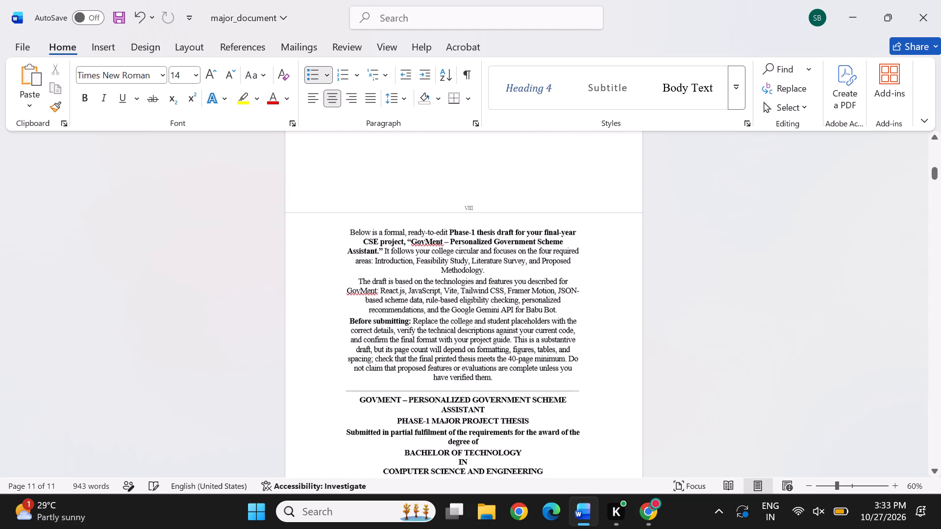
scroll(427, 274, "down", 1)
scroll(383, 273, "down", 3)
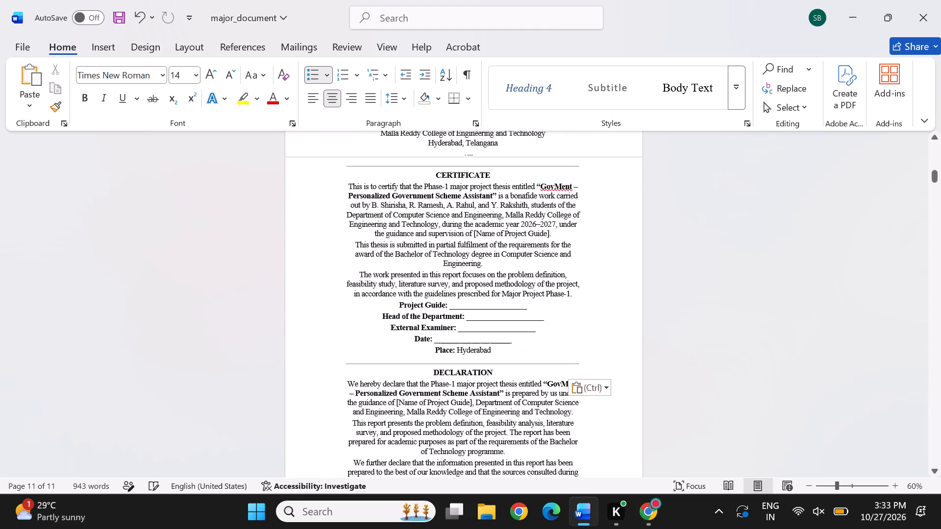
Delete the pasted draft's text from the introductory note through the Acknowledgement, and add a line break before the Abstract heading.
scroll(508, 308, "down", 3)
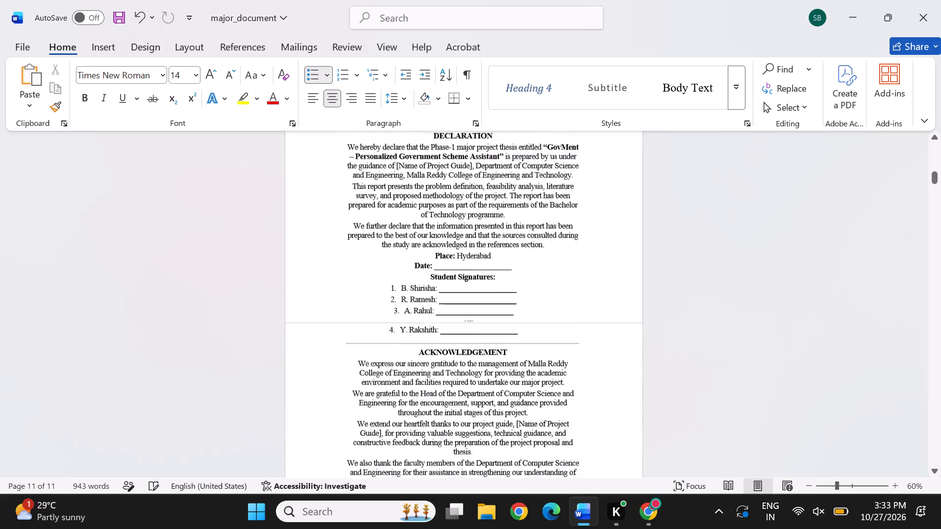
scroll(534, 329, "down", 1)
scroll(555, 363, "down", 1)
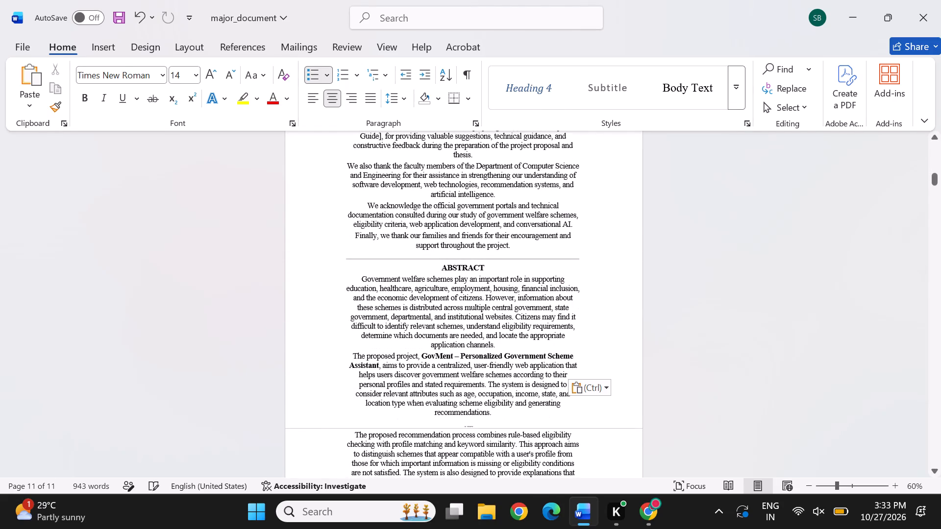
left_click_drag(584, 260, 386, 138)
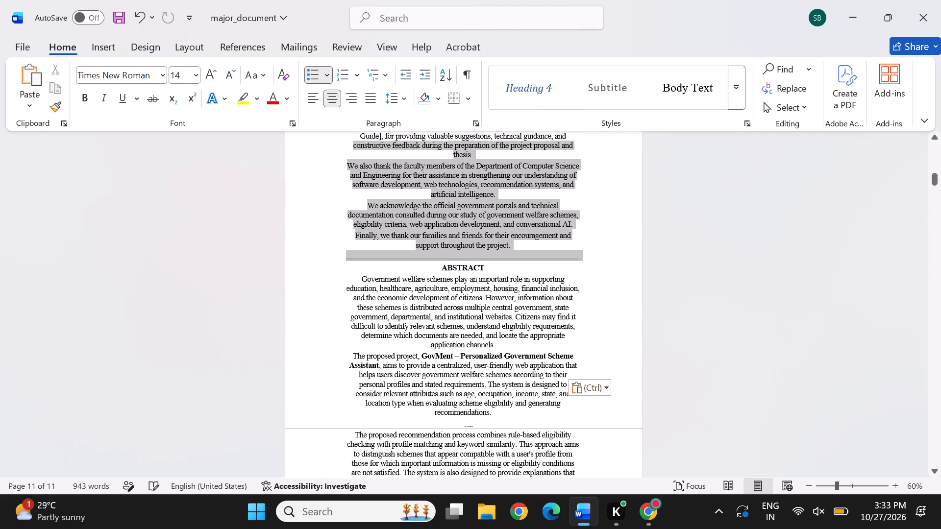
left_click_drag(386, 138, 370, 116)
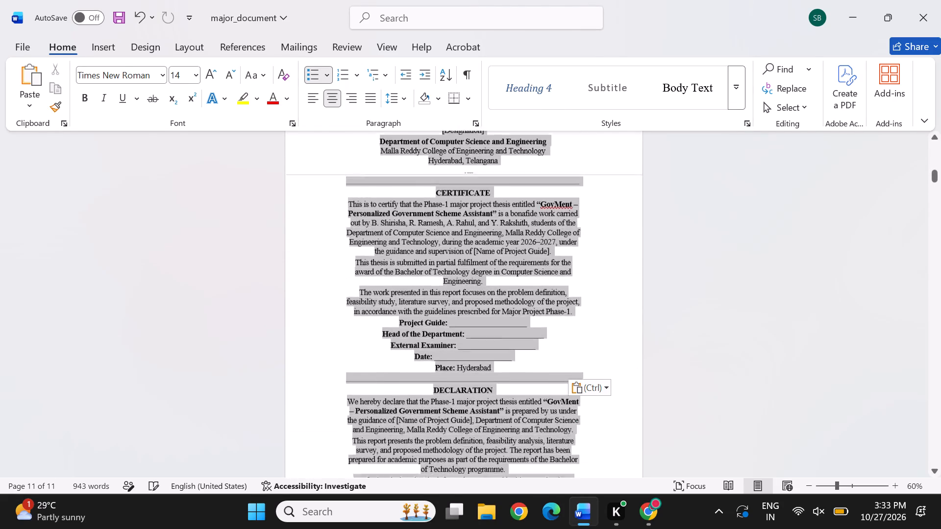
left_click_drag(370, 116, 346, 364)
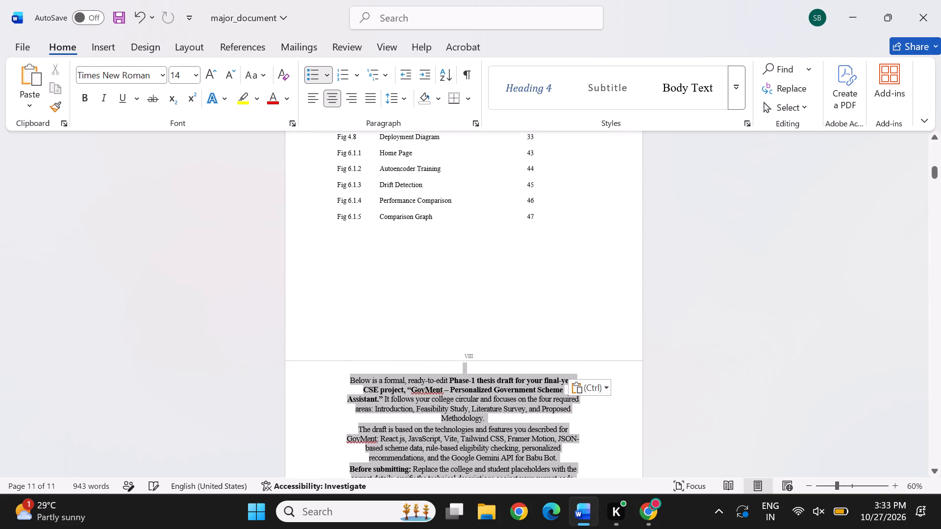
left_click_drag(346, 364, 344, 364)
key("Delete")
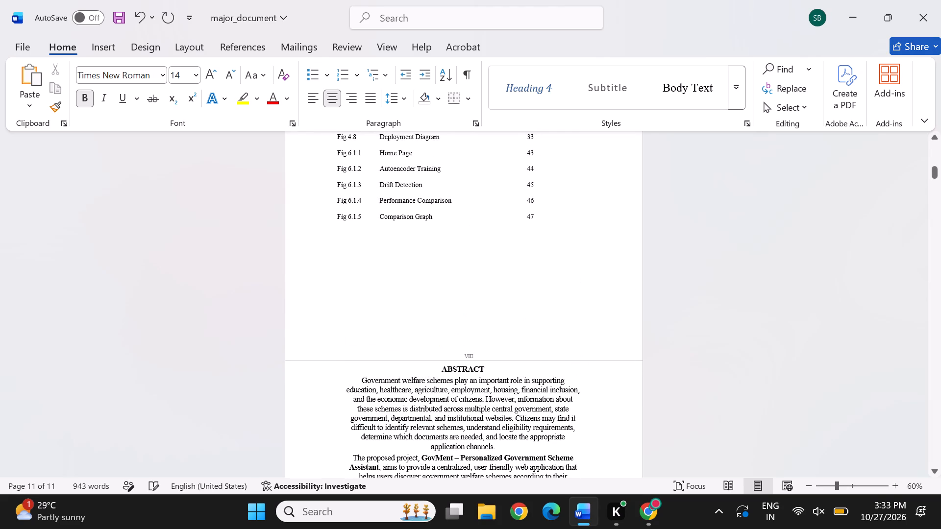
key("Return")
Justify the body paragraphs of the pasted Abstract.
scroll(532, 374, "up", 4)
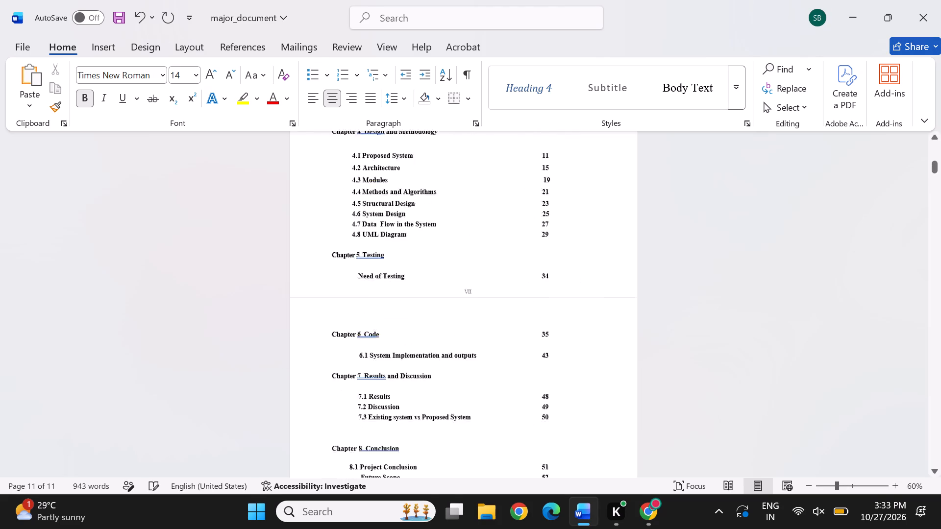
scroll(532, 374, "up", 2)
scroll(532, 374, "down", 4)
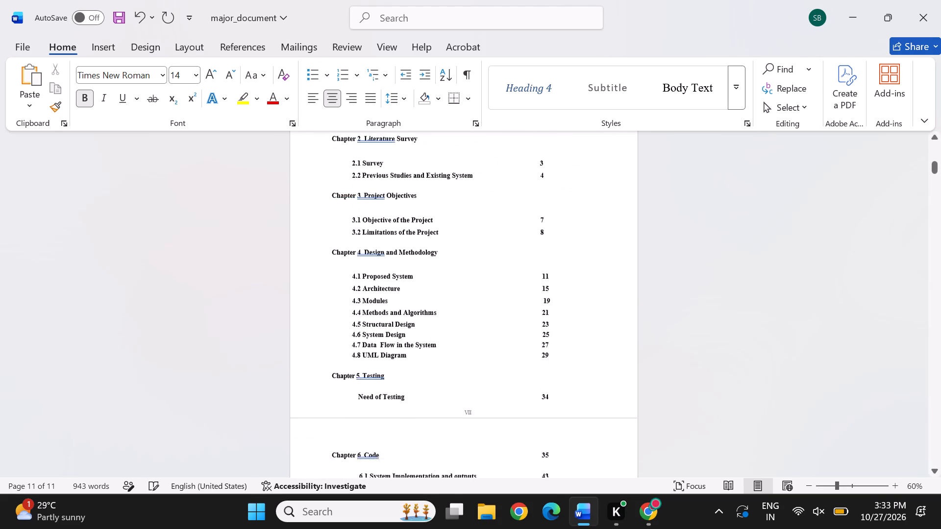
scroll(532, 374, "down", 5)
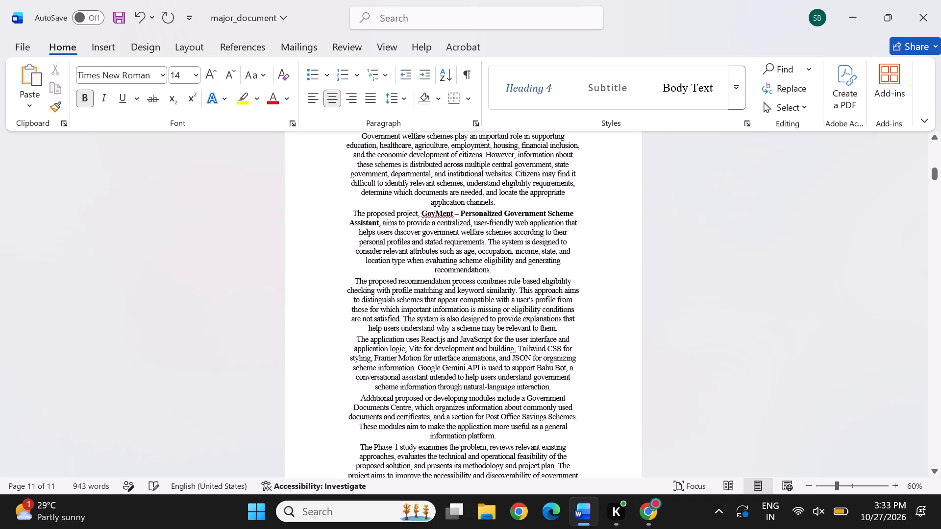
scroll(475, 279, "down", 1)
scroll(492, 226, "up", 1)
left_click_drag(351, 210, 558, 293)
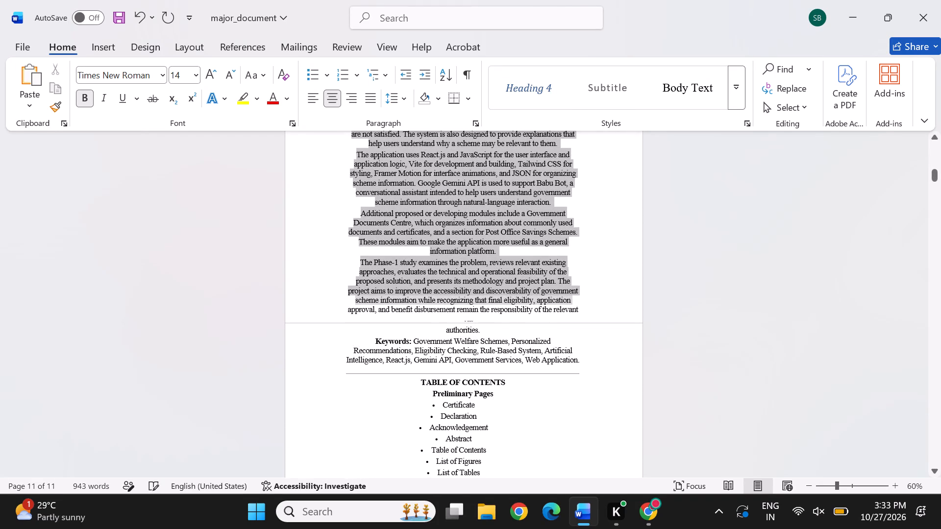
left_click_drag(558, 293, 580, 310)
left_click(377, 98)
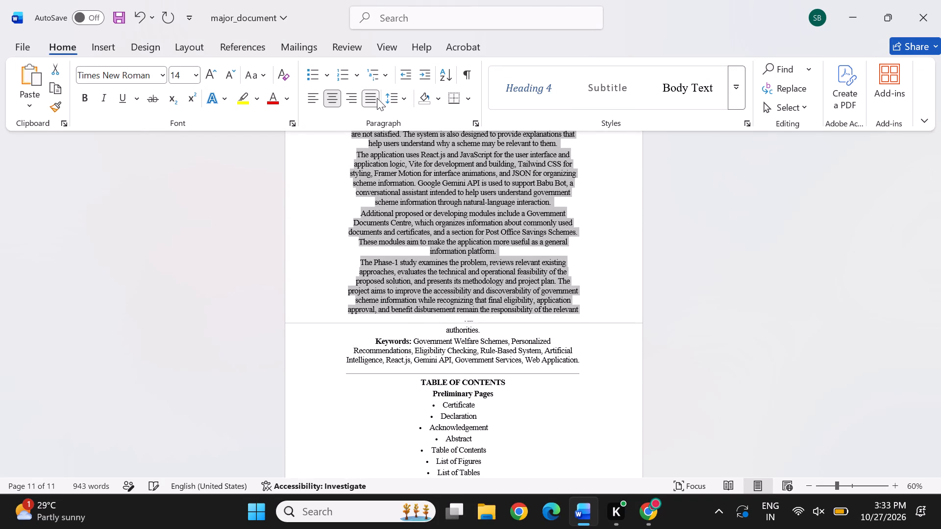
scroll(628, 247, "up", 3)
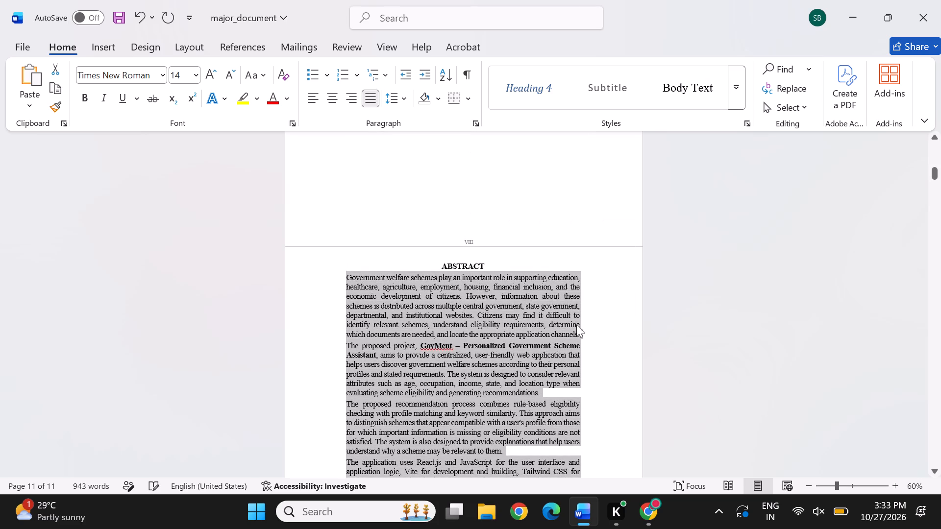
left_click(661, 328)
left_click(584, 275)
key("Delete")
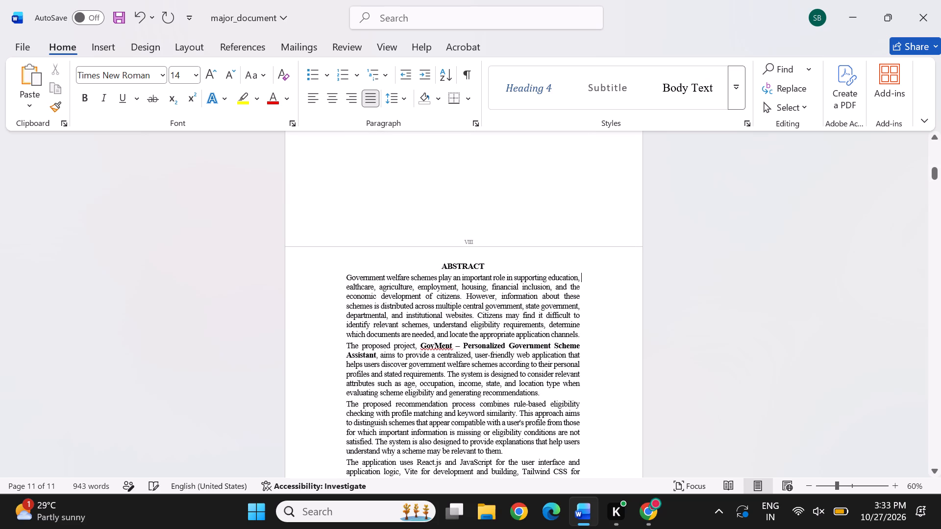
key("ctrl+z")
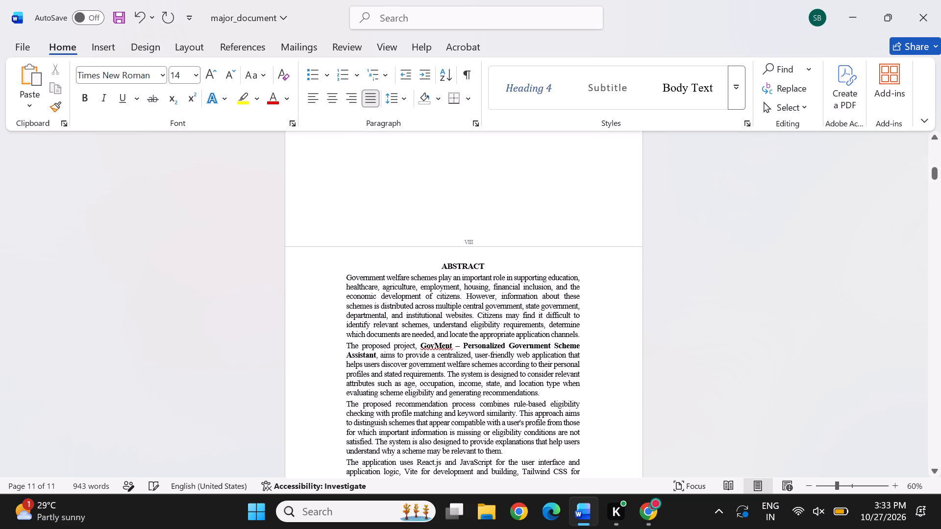
Undo all edits back through the draft paste and the chapter deletions, restoring the original text from the Chapter 1 heading.
key("ctrl+z")
key("ctrl+z")
key("ctrl+z")
key("ctrl+z")
key("ctrl+z")
key("ctrl+z")
key("ctrl+z")
key("ctrl+z")
key("ctrl+z")
key("ctrl+z")
key("ctrl+z")
key("ctrl+z")
key("ctrl+z")
key("ctrl+z")
key("ctrl+z")
key("ctrl+z")
key("ctrl+z")
key("ctrl+z")
key("ctrl+z")
key("ctrl+z")
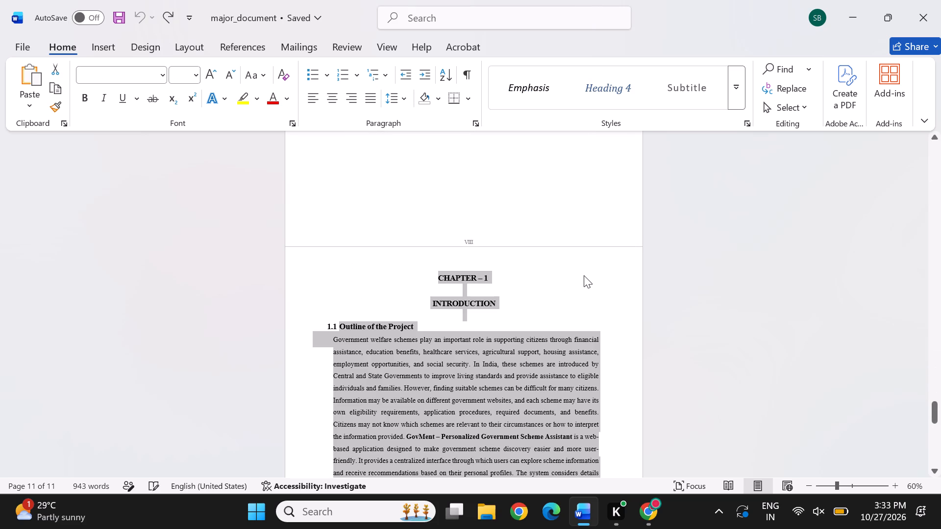
scroll(584, 275, "up", 2)
scroll(530, 328, "down", 3)
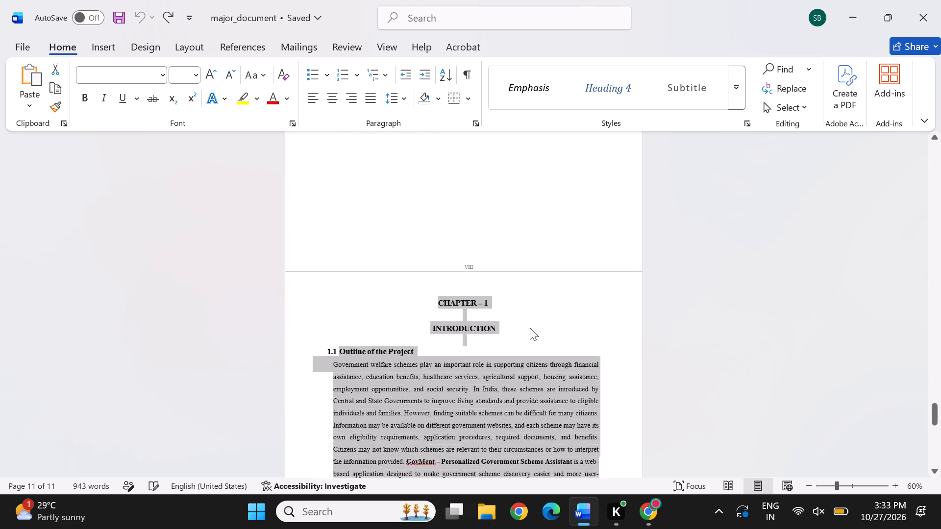
left_click(531, 248)
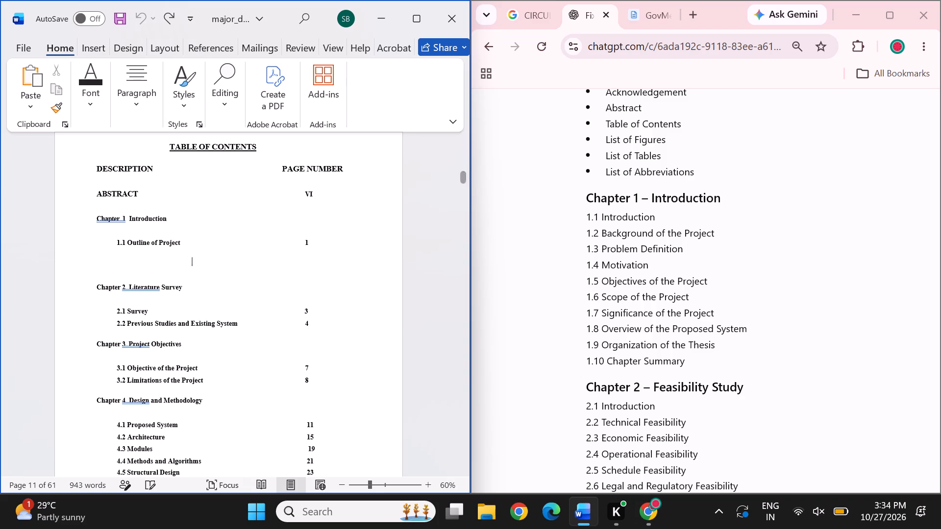
key("Right")
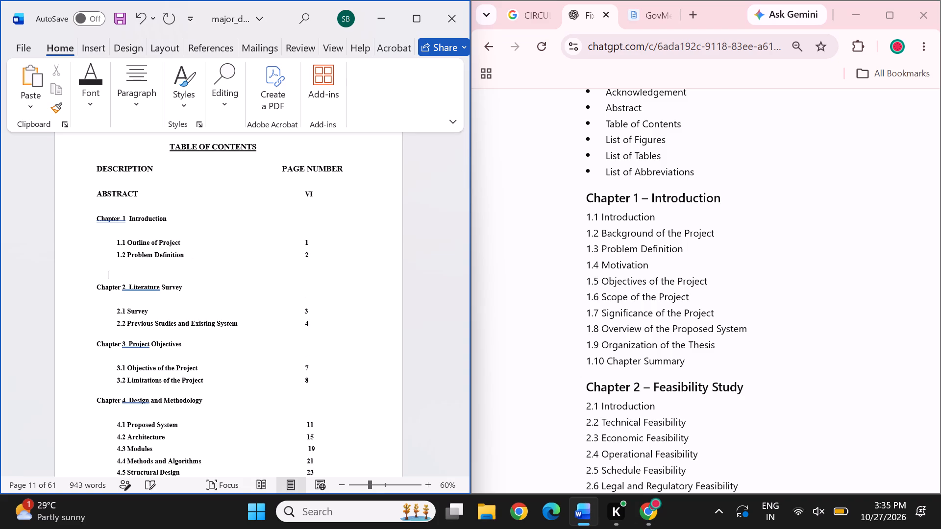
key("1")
key("Left")
key("Delete")
double_click(309, 254)
key("Return")
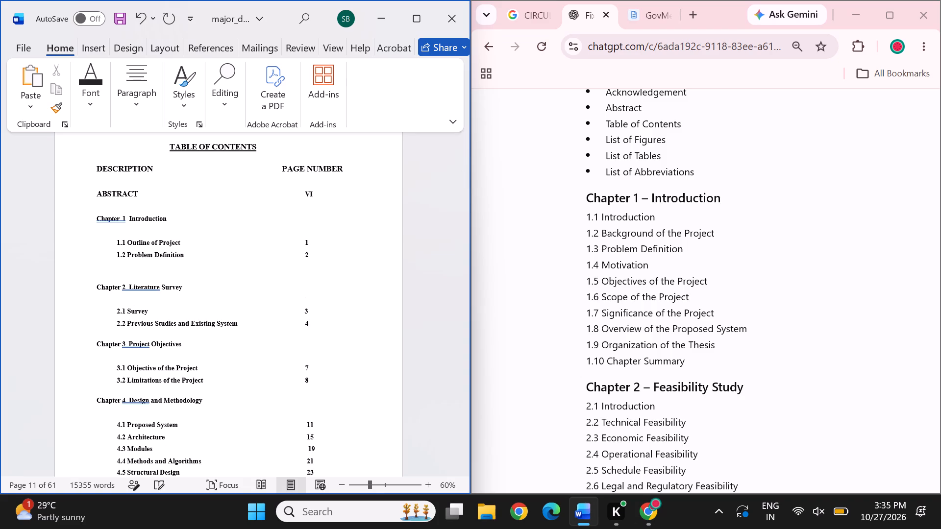
key("Tab")
key("Left")
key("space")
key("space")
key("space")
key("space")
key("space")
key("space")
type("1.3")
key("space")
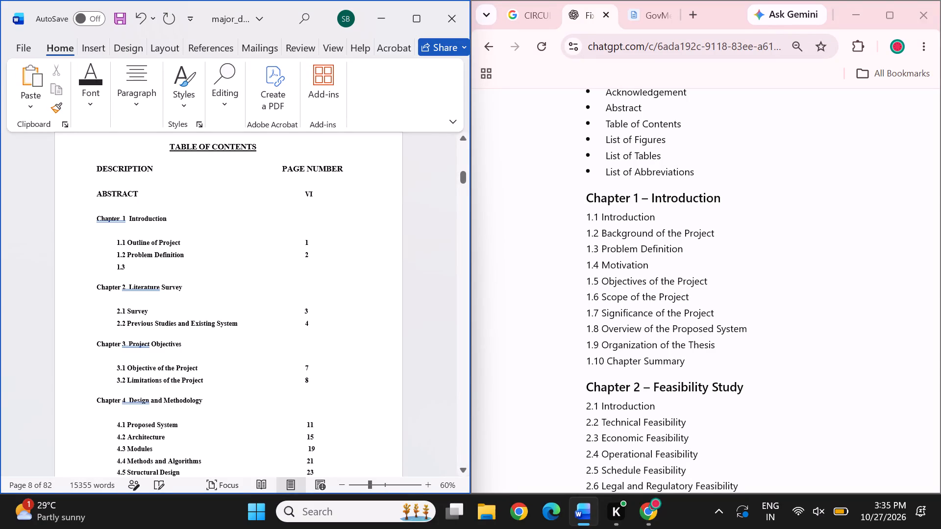
Copy the Problem Definition title from entry 1.2 into entry 1.3 of the table of contents.
left_click_drag(128, 257, 182, 253)
key("ctrl+c")
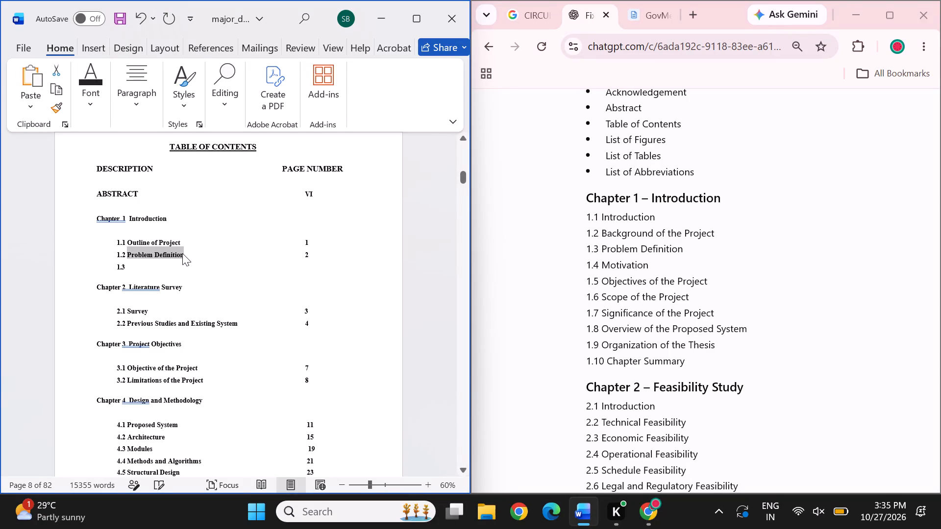
left_click(159, 264)
left_click(126, 268)
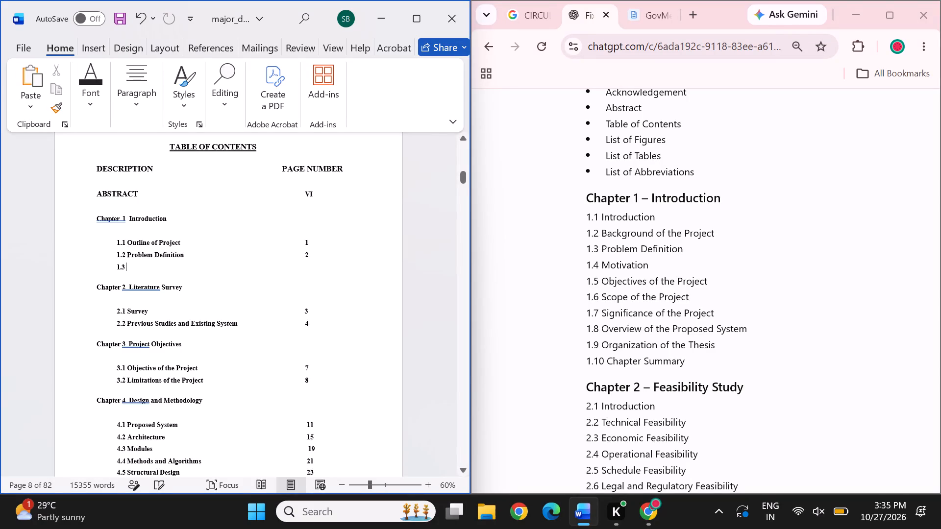
key("ctrl+v")
Delete the title and page number from entry 1.2 in the table of contents, keeping its section number.
left_click_drag(196, 253, 121, 261)
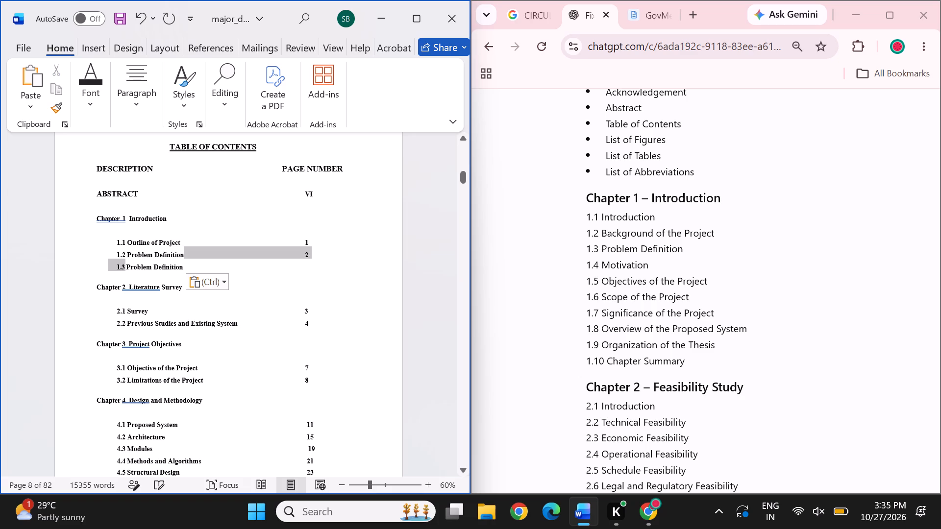
left_click_drag(121, 261, 132, 255)
key("Left")
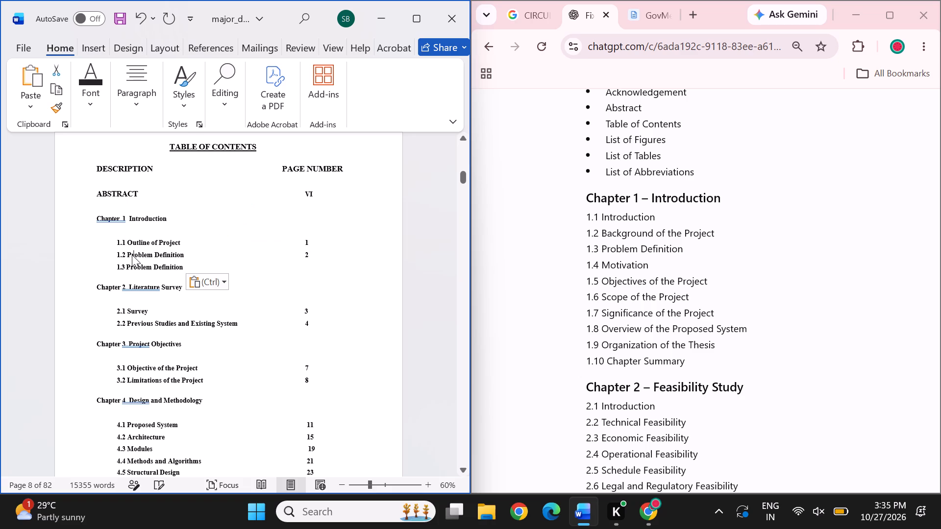
key("Left")
key("Delete")
key("Delete")
key("Delete")
key("Delete")
key("Delete")
key("Delete")
key("Delete")
key("Delete")
key("Delete")
key("Delete")
key("Delete")
key("Delete")
key("Delete")
key("Delete")
key("Delete")
key("Delete")
key("Delete")
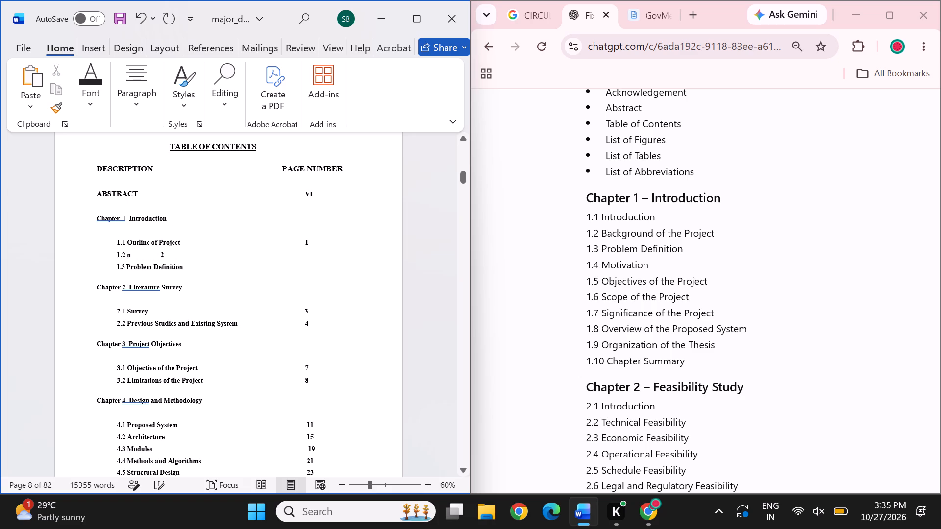
key("Delete")
key("Delete")
key("Delete")
Title entry 1.2 "Background of the Project", copied from the ChatGPT outline, keeping 1.3 Problem Definition on its own line.
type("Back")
left_click_drag(728, 230, 605, 237)
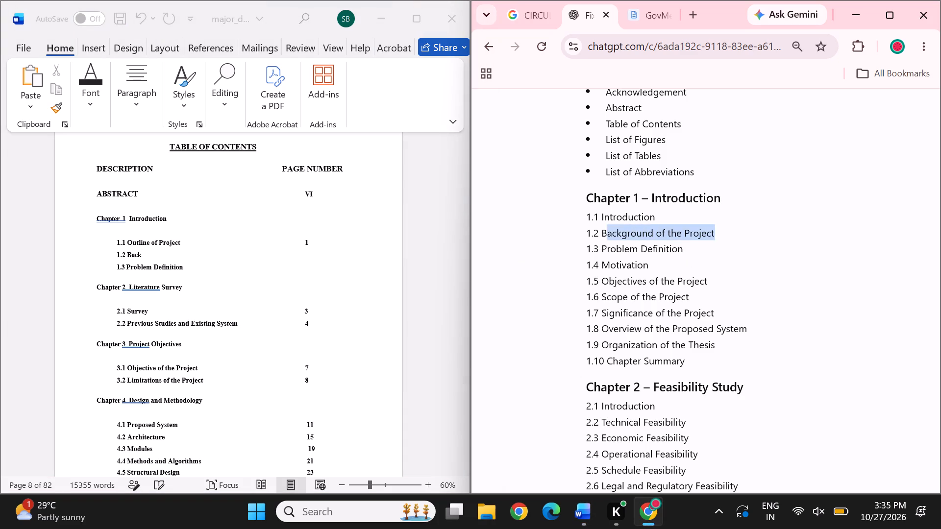
left_click_drag(605, 237, 601, 235)
key("ctrl+c")
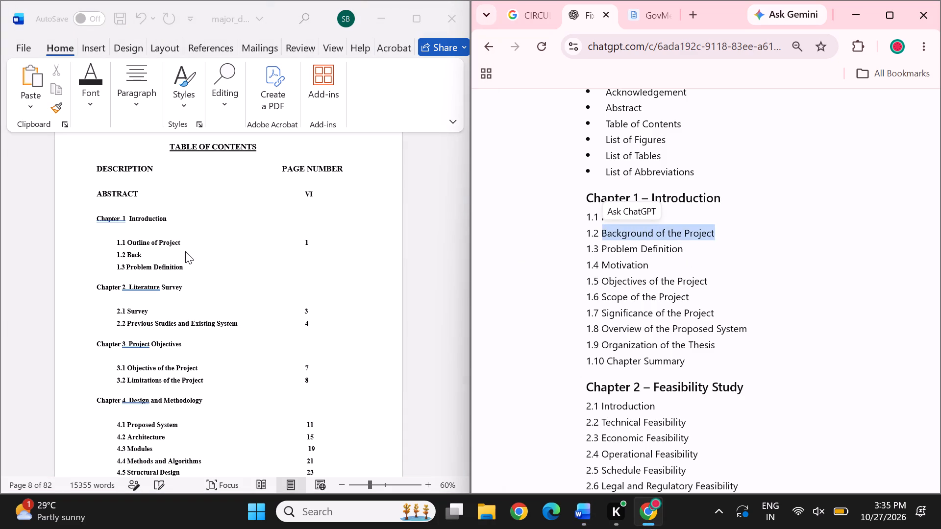
left_click_drag(185, 251, 127, 255)
left_click_drag(127, 255, 141, 255)
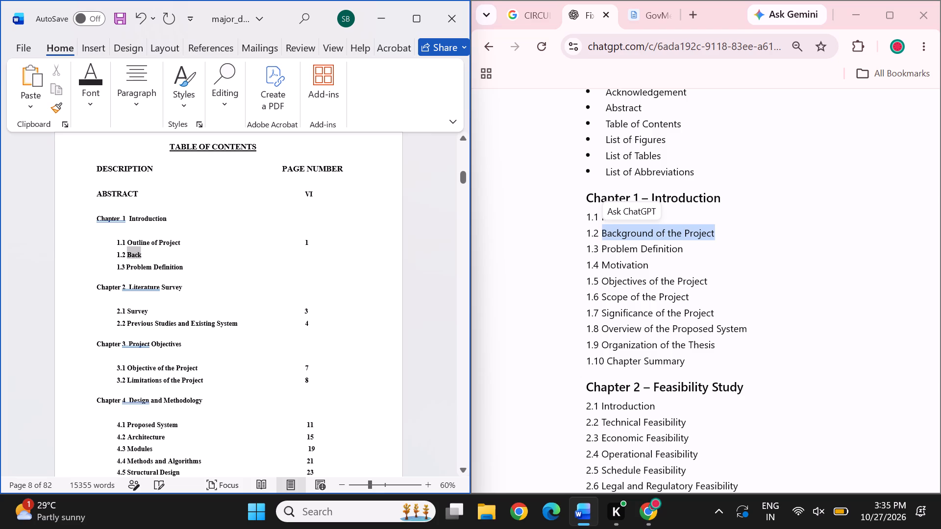
left_click_drag(141, 255, 156, 255)
key("ctrl+v")
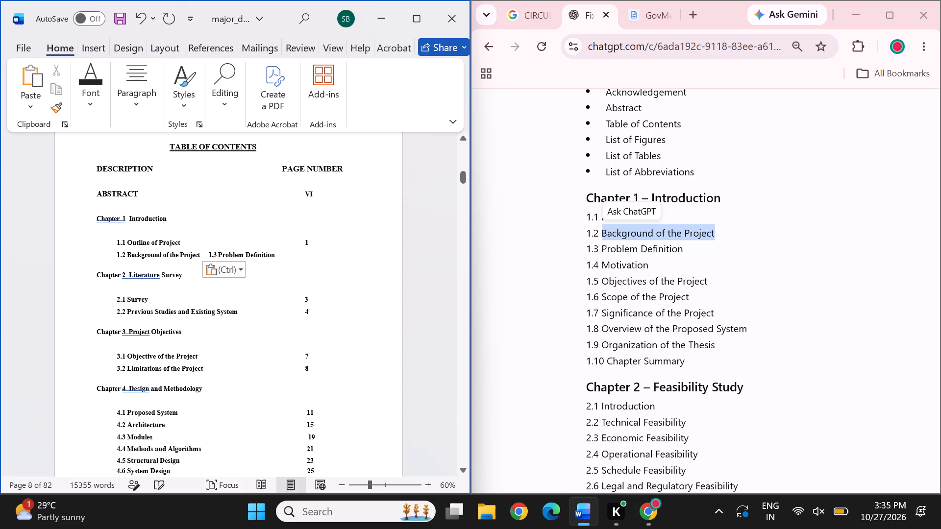
key("Return")
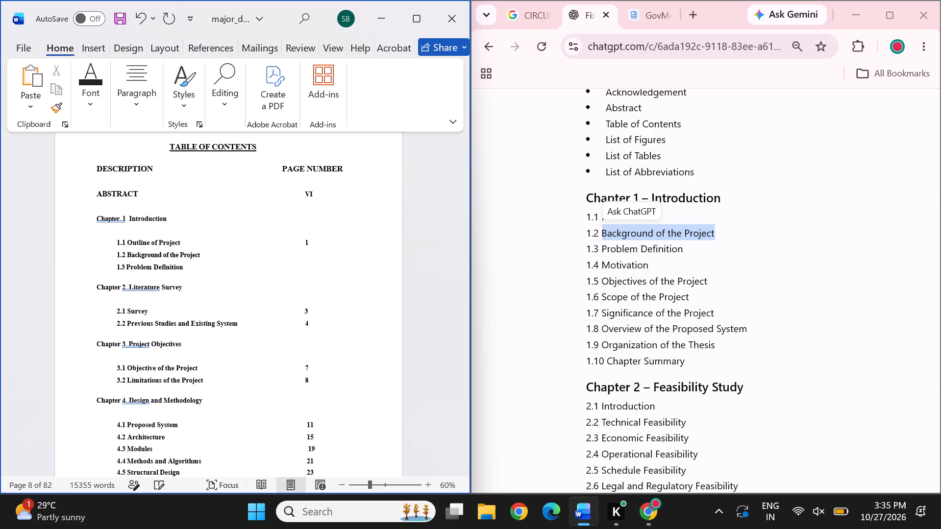
Enter page number 2 for both 1.2 Background of the Project and 1.3 Problem Definition, aligned in the page number column.
left_click(255, 251)
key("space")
key("Tab")
key("Tab")
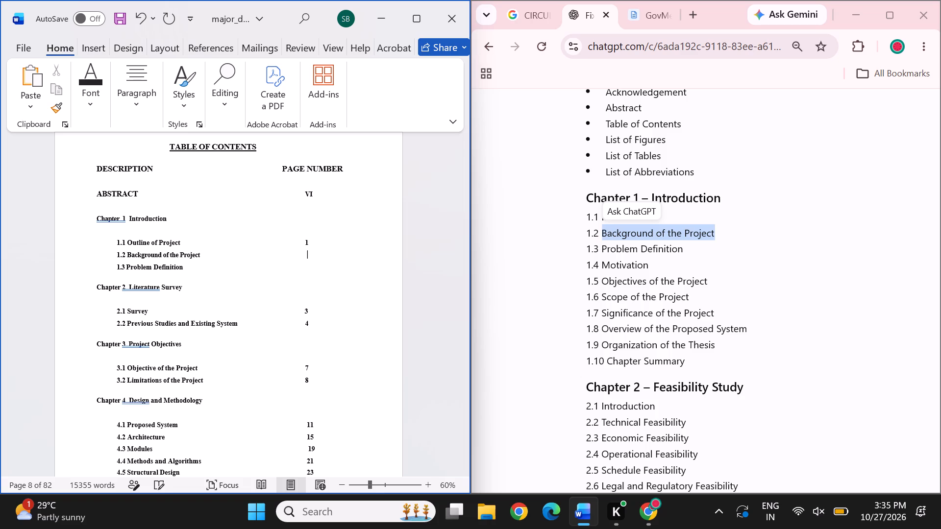
key("Left")
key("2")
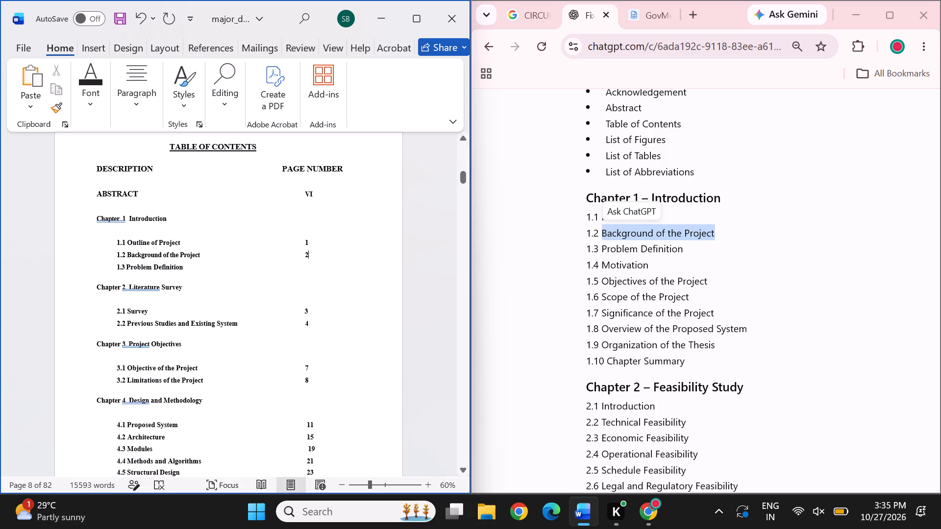
left_click(193, 269)
key("Tab")
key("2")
Change the page number of 1.3 Problem Definition to 3 in the table of contents.
key("Left")
key("Delete")
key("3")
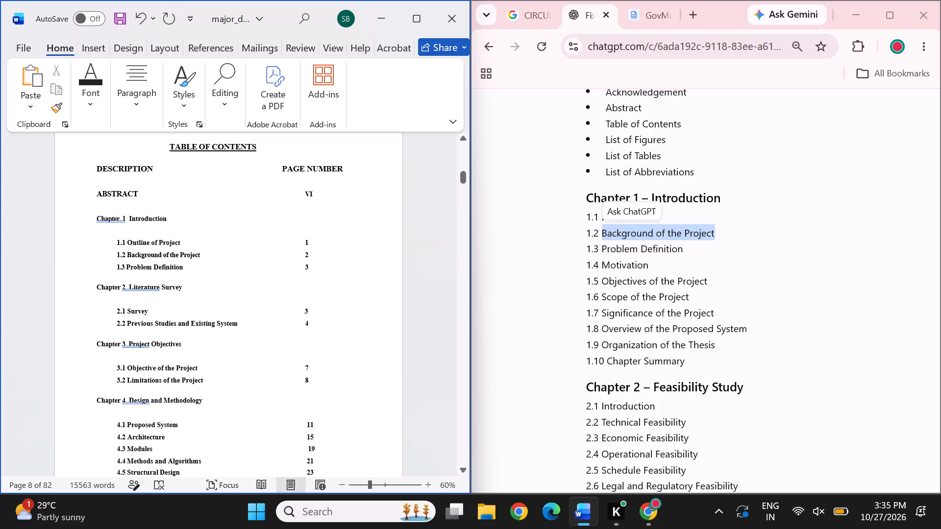
Copy "1.5 Objectives of the Project" from the ChatGPT outline onto a new line below entry 1.3 in the table of contents.
left_click(699, 264)
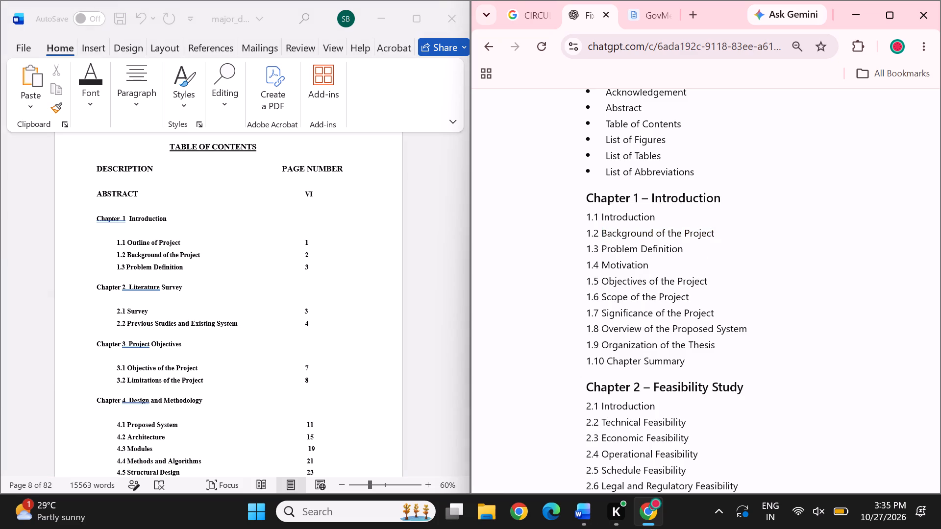
left_click_drag(719, 281, 583, 284)
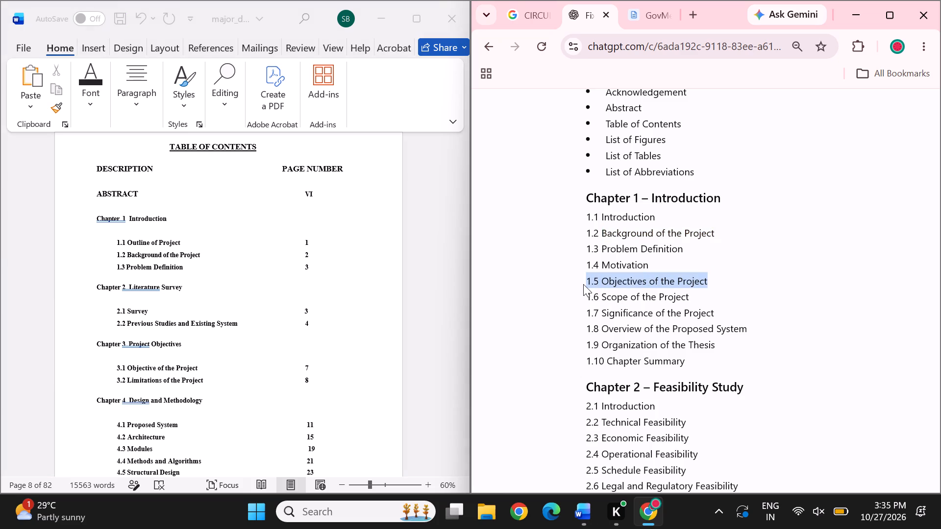
key("ctrl+c")
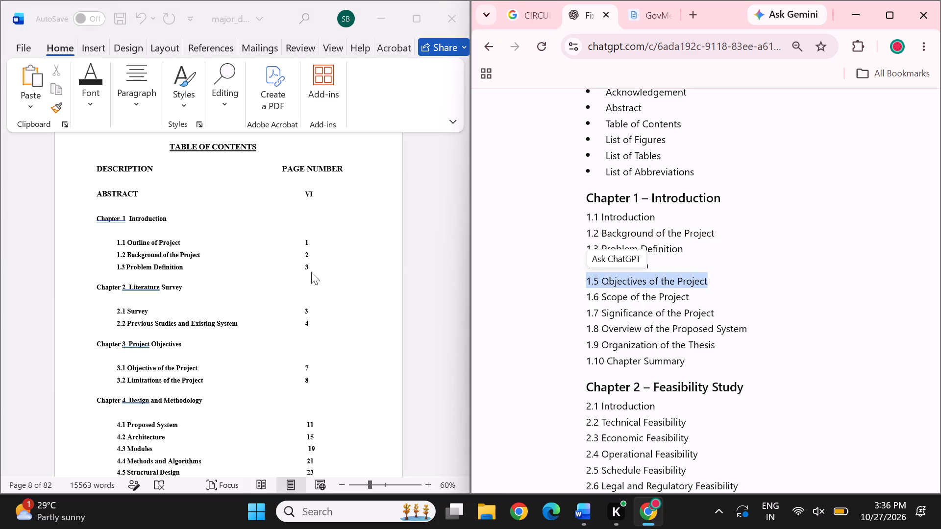
left_click(314, 269)
key("Return")
key("ctrl+v")
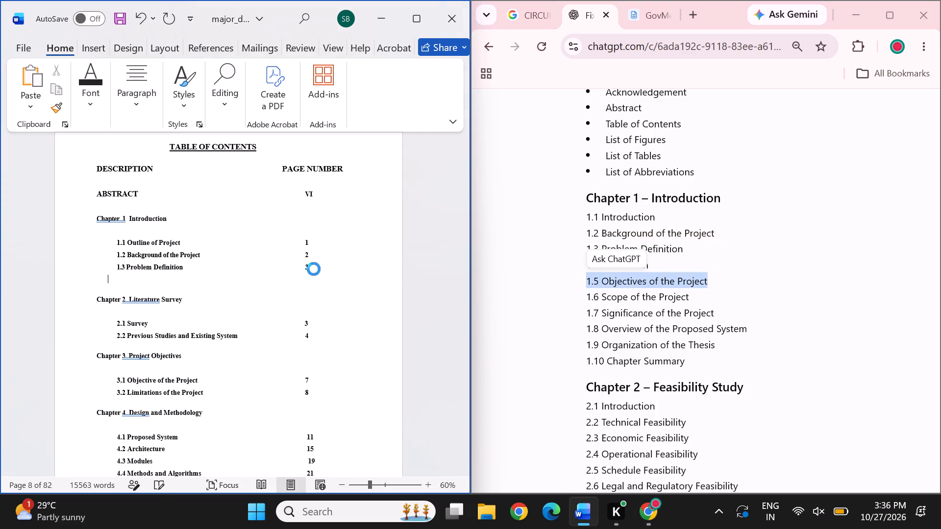
Renumber the pasted Objectives of the Project entry as 1.4.
key("Left")
key("Left")
key("Left")
key("Left")
key("Left")
key("Left")
key("Left")
key("Left")
key("Left")
key("Left")
key("Left")
key("Left")
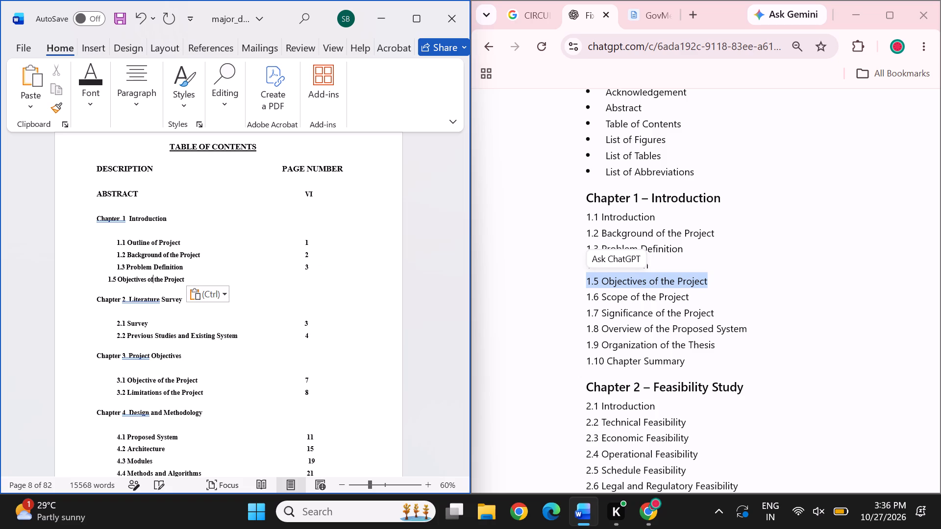
key("Left")
key("Left")
key("Left")
key("Left")
key("Left")
key("Left")
key("Left")
key("Left")
key("Left")
key("Left")
key("Left")
key("Left")
key("Left")
key("Left")
key("Left")
key("Delete")
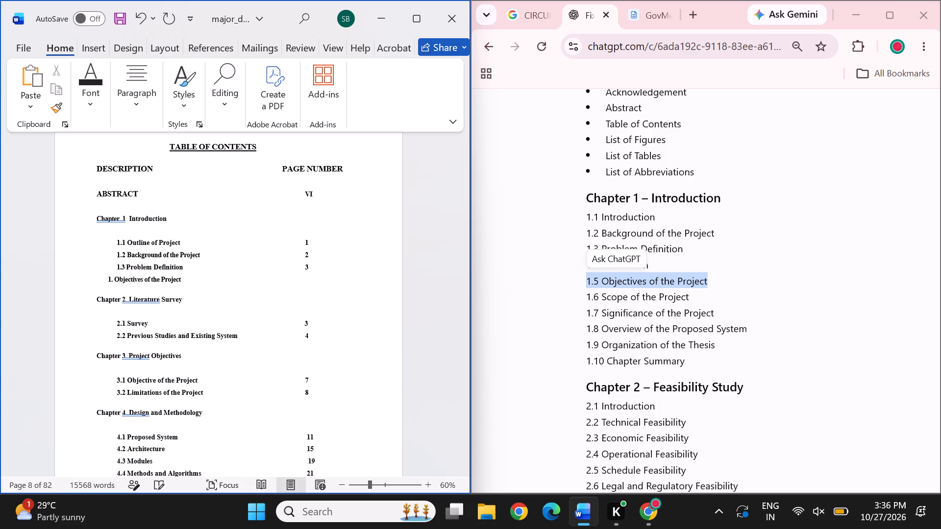
key("Tab")
key("ctrl+z")
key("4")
Indent the 1.4 Objectives of the Project entry with spaces so it lines up with the Chapter 1 entries above.
key("Left")
key("Left")
key("Left")
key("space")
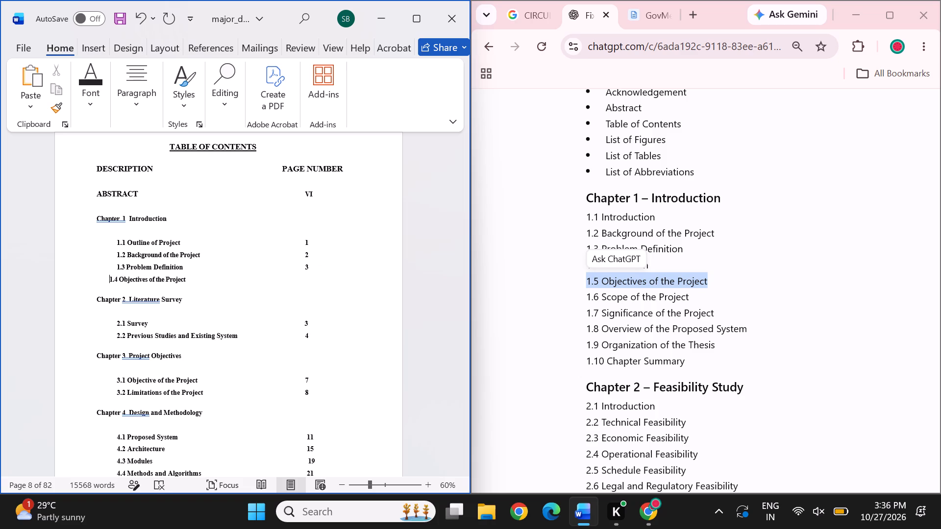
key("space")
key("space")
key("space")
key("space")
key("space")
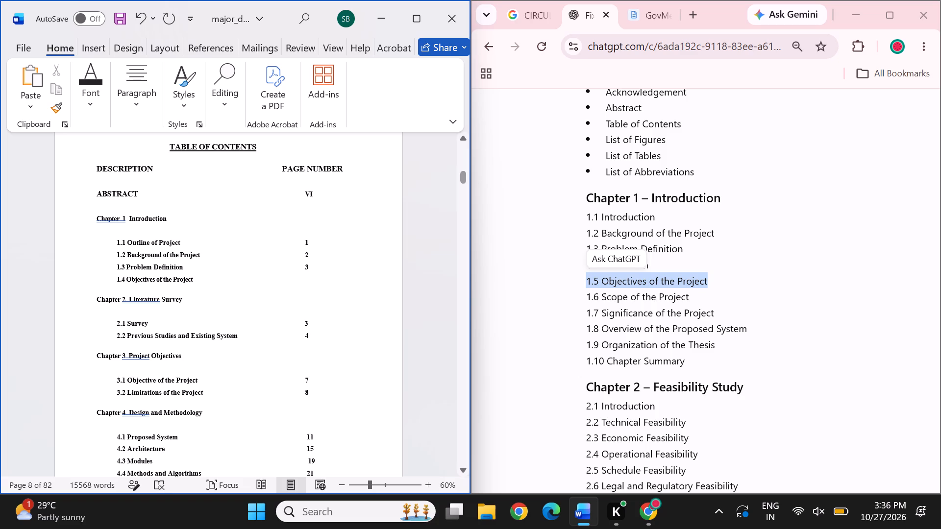
Enter page number 4 for 1.4 Objectives of the Project, aligned in the page number column.
left_click(240, 281)
key("Tab")
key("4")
Start a new line numbered 1.5 below entry 1.4, indented to match the other Chapter 1 entries.
key("Return")
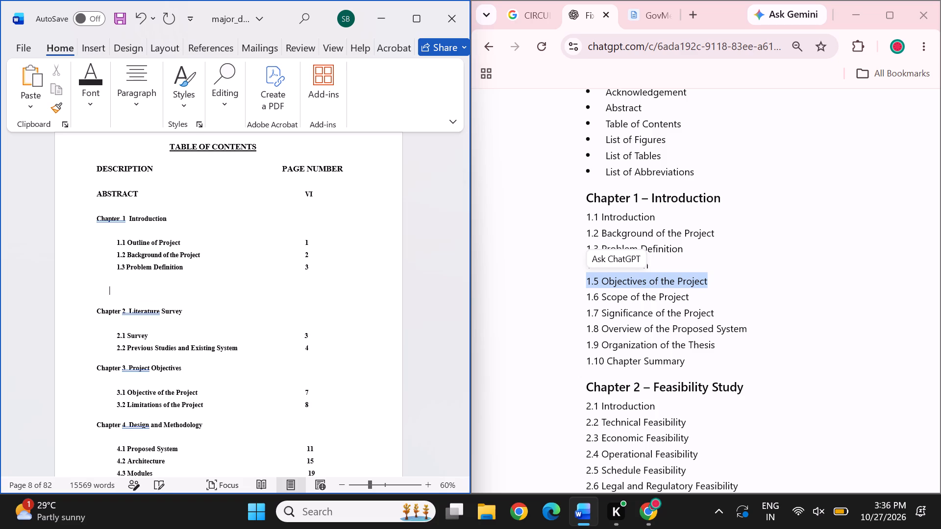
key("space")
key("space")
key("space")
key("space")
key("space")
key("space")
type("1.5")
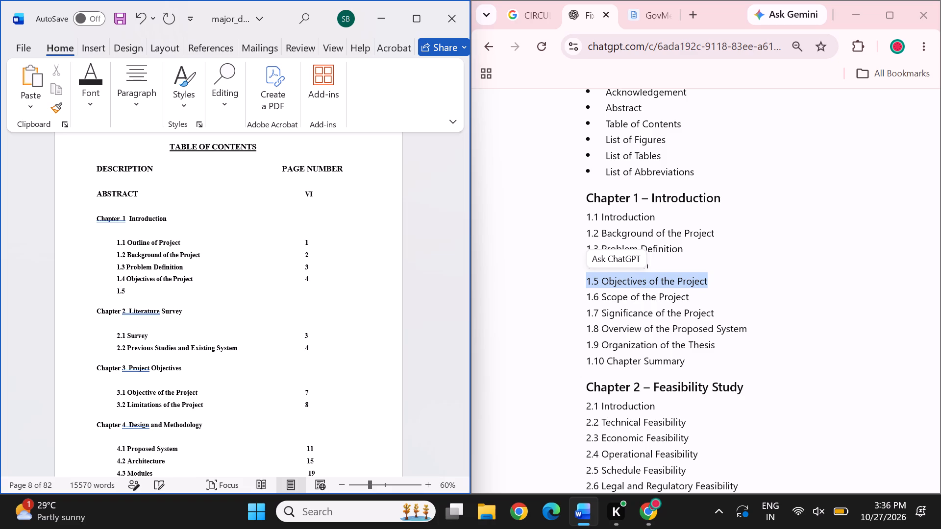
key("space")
Title entry 1.5 "Scope of the Project", copied from the ChatGPT outline, and give it page number 5.
scroll(621, 292, "down", 1)
left_click(781, 203)
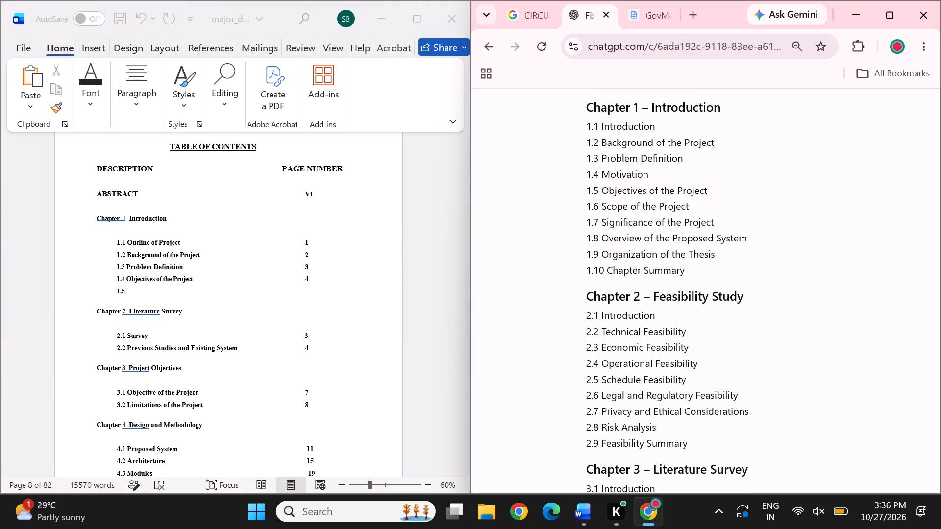
left_click_drag(599, 205, 701, 209)
key("ctrl+c")
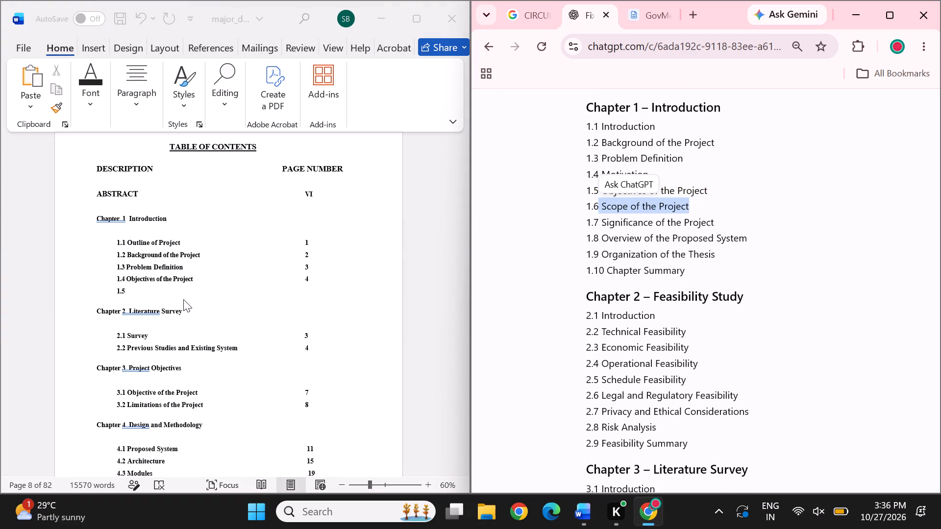
left_click(138, 288)
key("ctrl+v")
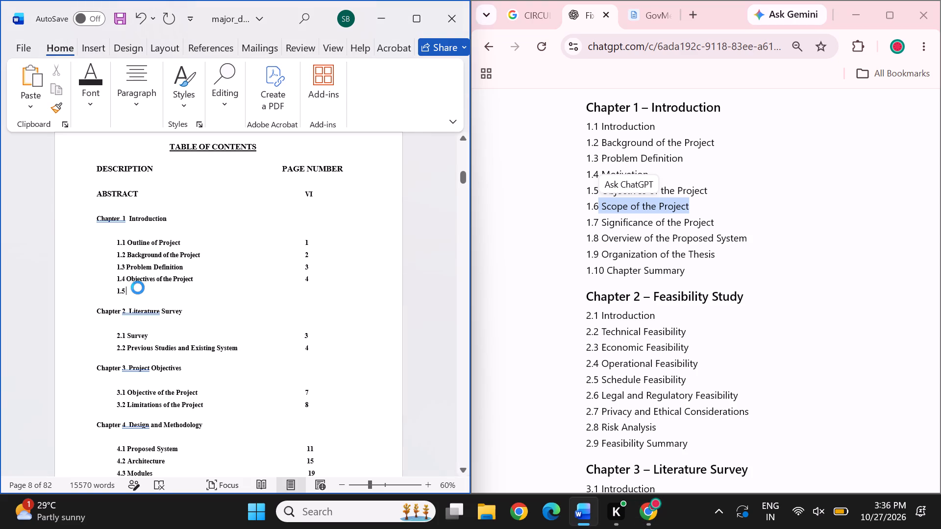
key("Tab")
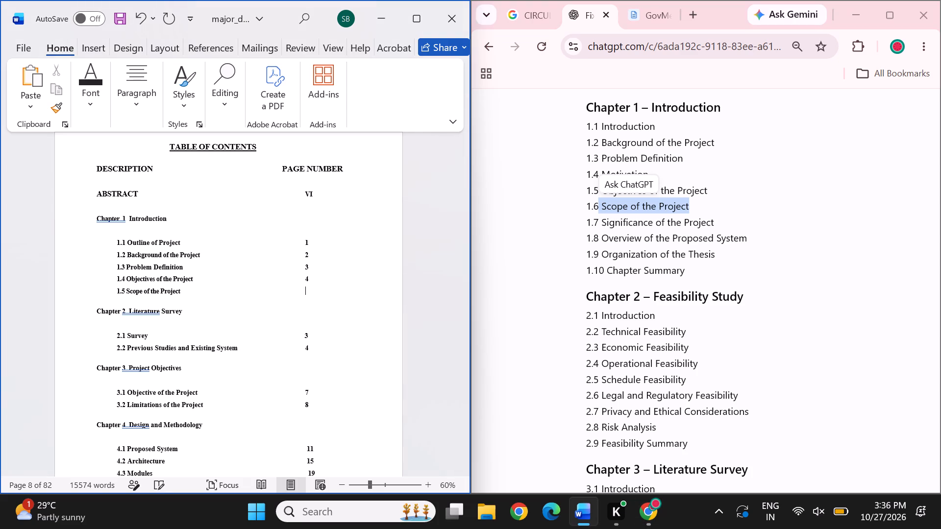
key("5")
Start a new line numbered 1.6 below entry 1.5, adjusting its leading spaces to align with the entries above.
key("Return")
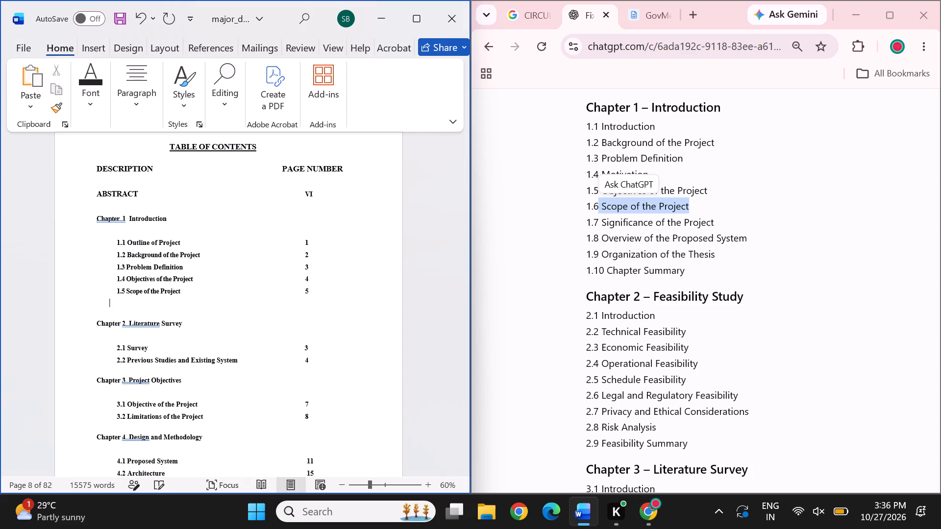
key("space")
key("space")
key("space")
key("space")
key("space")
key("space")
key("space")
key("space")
key("Left")
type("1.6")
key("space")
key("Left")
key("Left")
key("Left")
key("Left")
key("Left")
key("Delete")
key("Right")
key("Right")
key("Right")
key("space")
Title entry 1.6 "Significance of the Project", copied from the ChatGPT outline, and give it page number 6.
left_click(722, 220)
left_click_drag(718, 222, 623, 227)
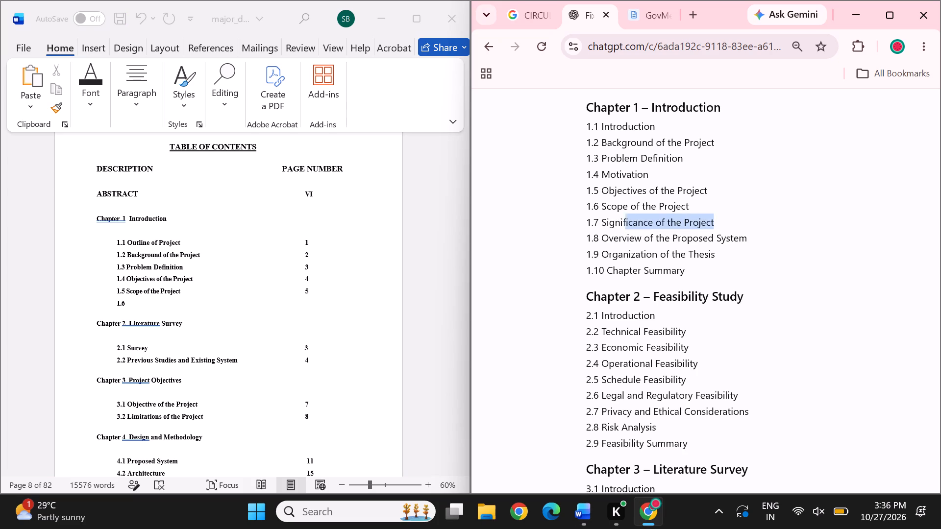
left_click_drag(623, 227, 602, 225)
key("ctrl+c")
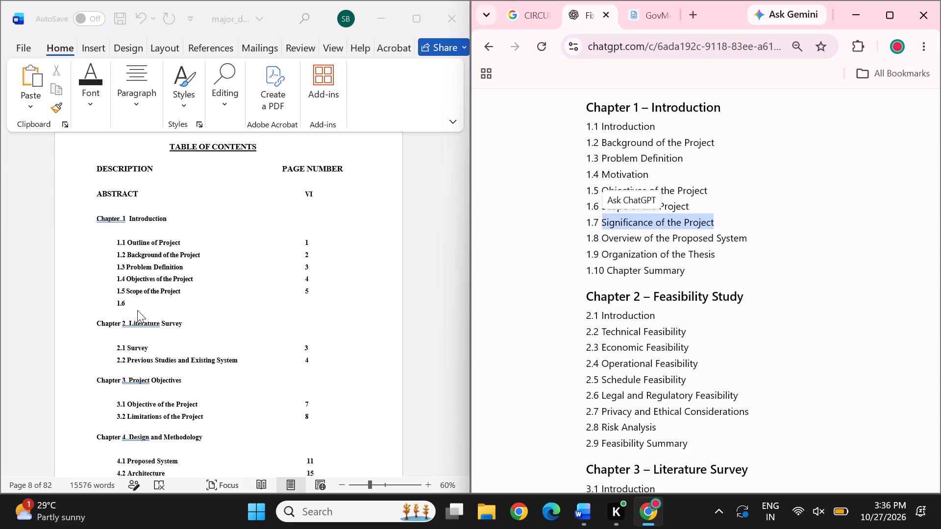
left_click(144, 303)
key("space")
key("ctrl+v")
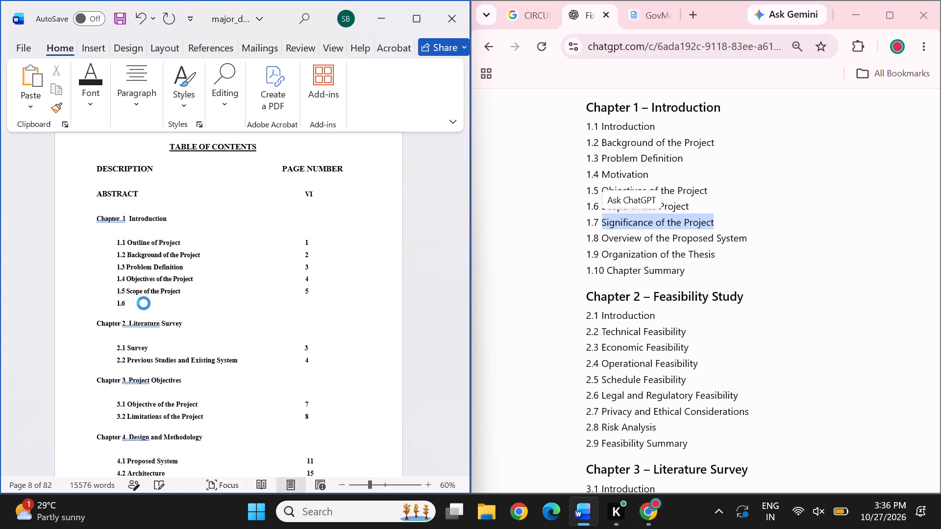
left_click(280, 304)
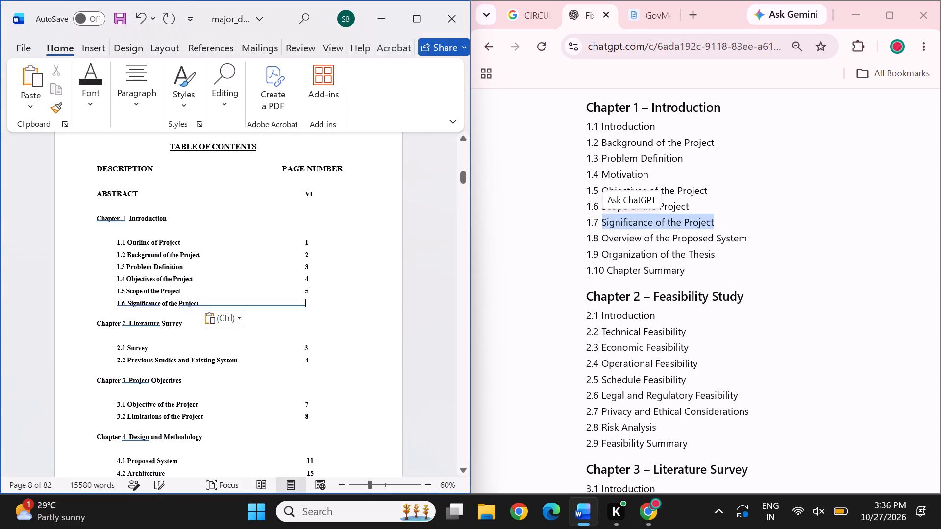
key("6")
Start a new line numbered 1.7 below entry 1.6, indented to match the other Chapter 1 entries.
key("Return")
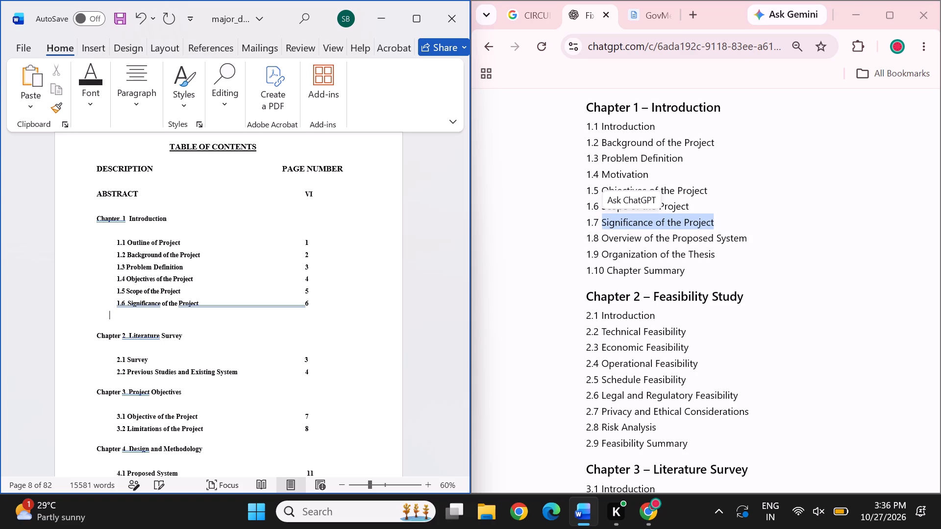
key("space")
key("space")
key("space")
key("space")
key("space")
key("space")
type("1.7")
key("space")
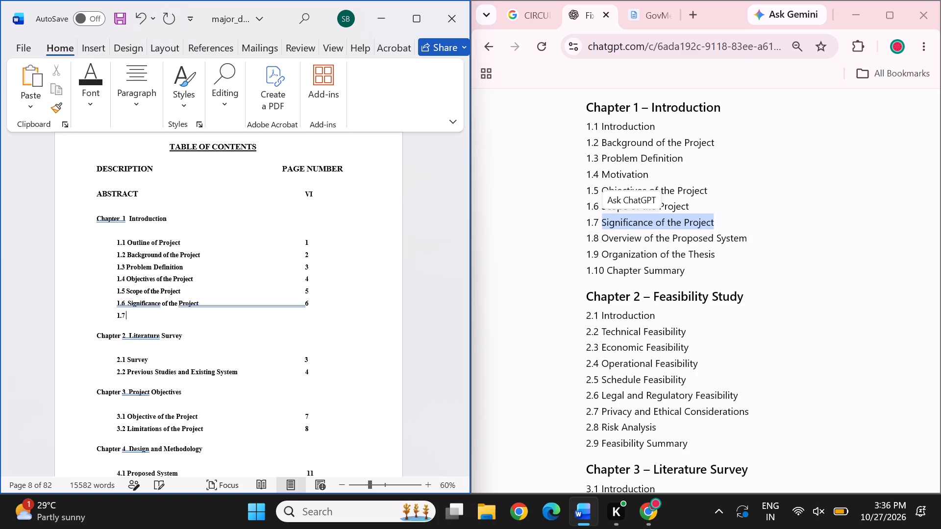
Title entry 1.7 "Overview of the Proposed System", copied from the ChatGPT outline.
left_click(752, 239)
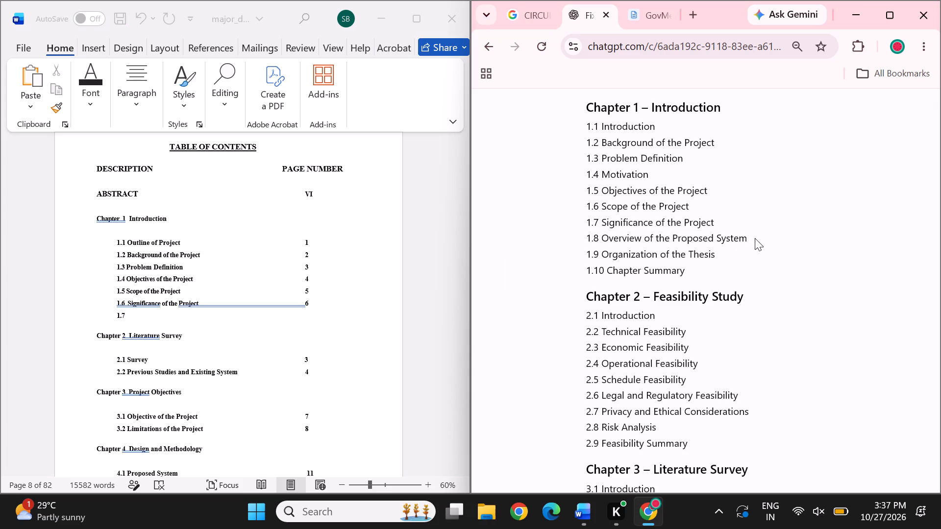
left_click_drag(755, 239, 599, 242)
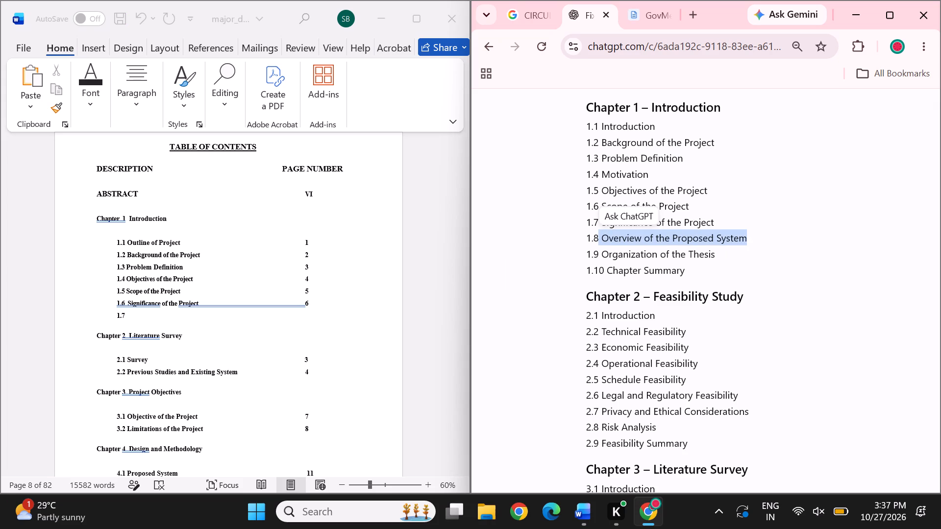
key("ctrl+c")
left_click(138, 313)
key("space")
key("ctrl+v")
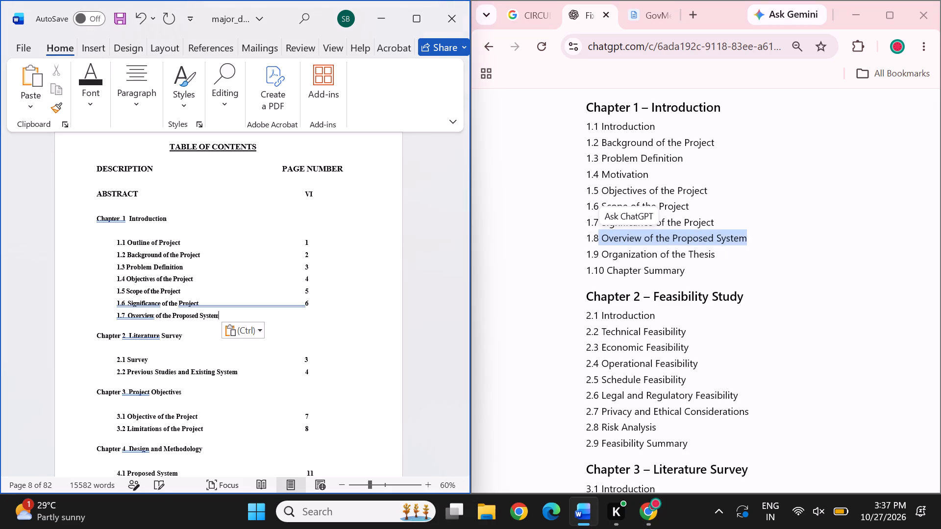
Give entry 1.7 "Overview of the Proposed System" page number 7, aligned with the page numbers above it.
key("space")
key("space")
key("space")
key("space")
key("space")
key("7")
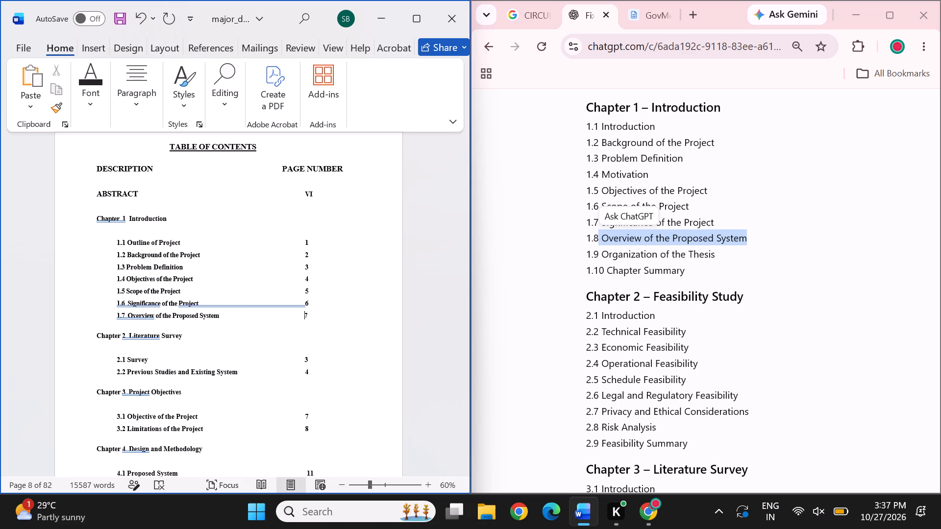
Start a new line numbered 1.8 below entry 1.7, indented to match the other Chapter 1 entries.
key("Return")
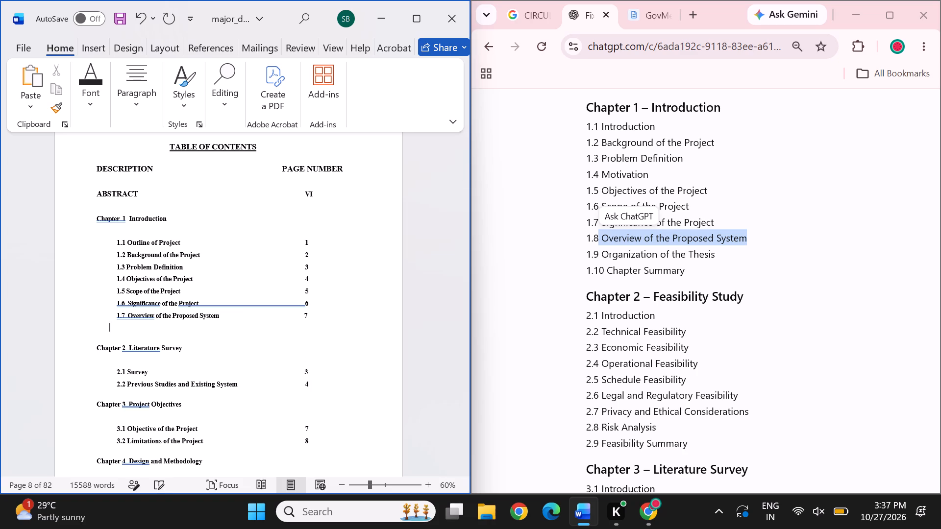
scroll(463, 385, "down", 1)
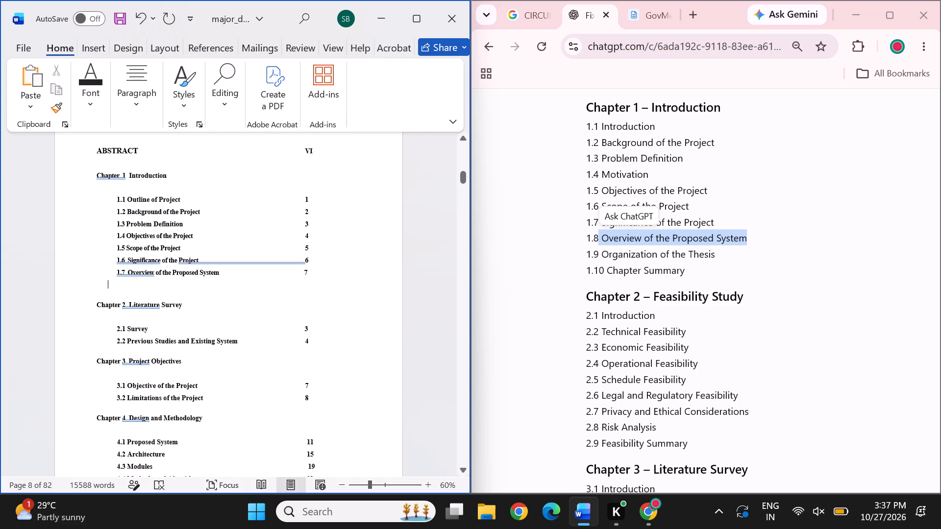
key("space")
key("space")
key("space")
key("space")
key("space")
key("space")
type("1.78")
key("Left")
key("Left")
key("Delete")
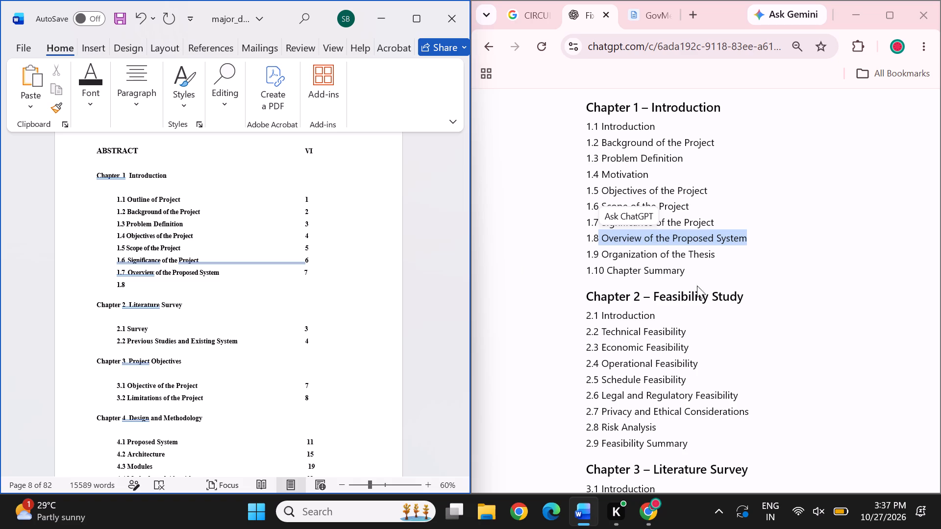
Look through the ChatGPT draft's outline and opening Chapter 1 sections for the title that follows "Overview of the Proposed System".
scroll(742, 384, "down", 2)
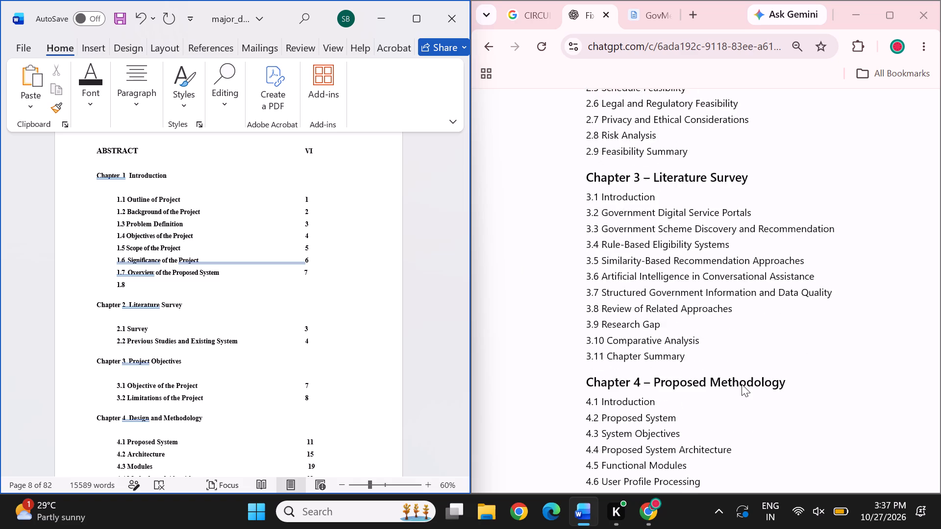
scroll(742, 384, "down", 7)
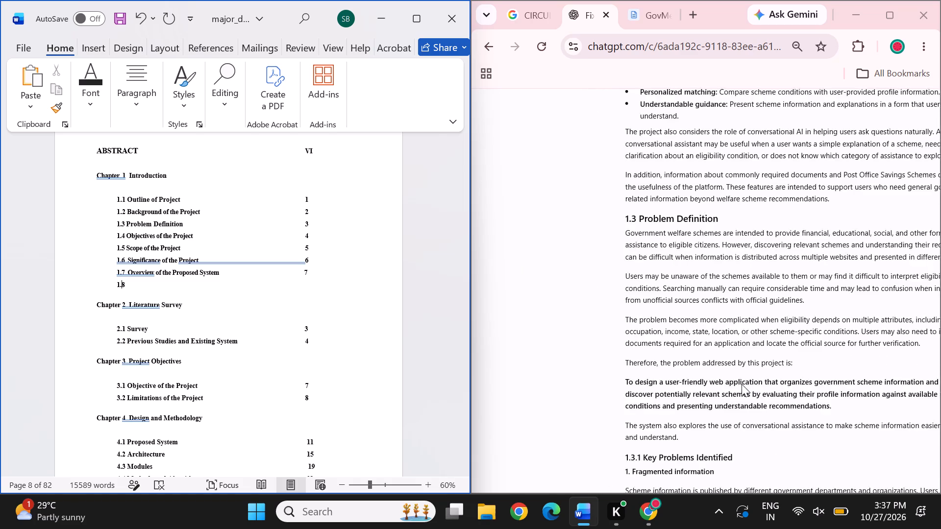
scroll(742, 384, "down", 7)
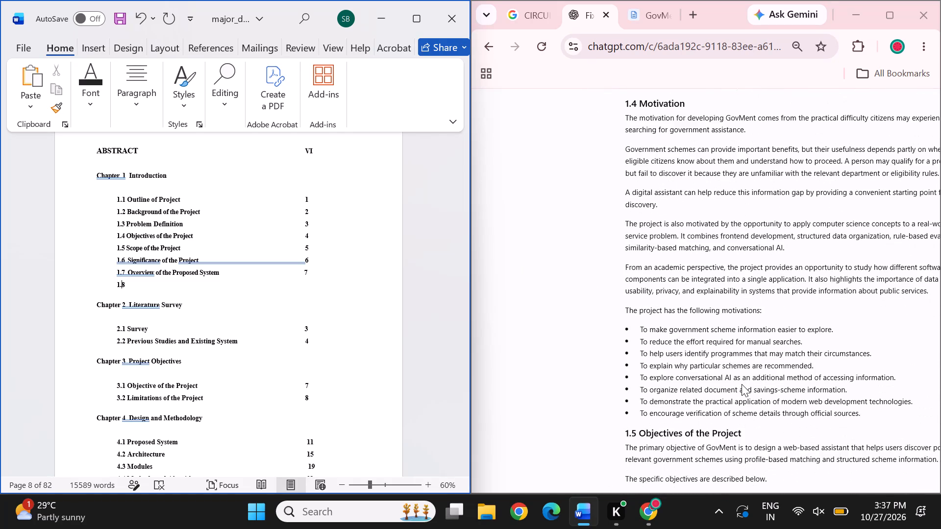
scroll(714, 277, "up", 6)
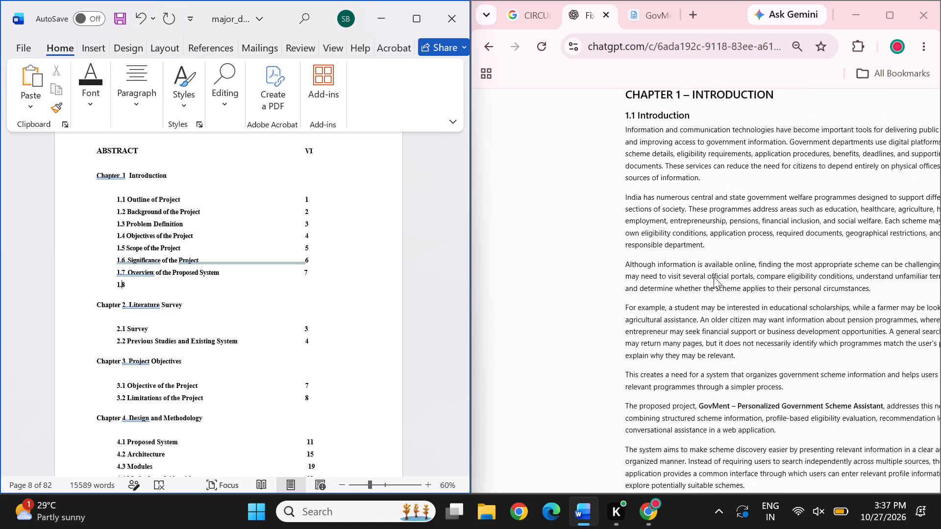
scroll(714, 277, "up", 3)
scroll(714, 277, "down", 1)
scroll(714, 277, "up", 2)
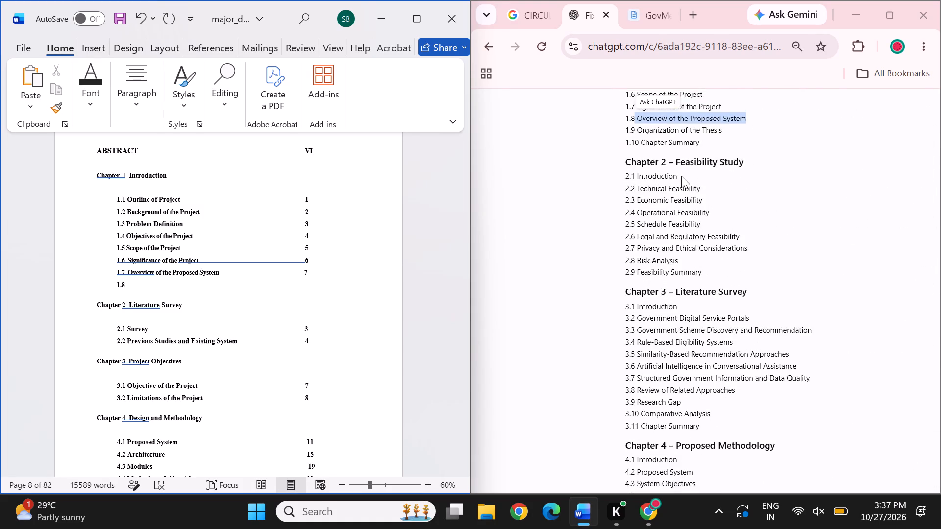
scroll(681, 176, "up", 2)
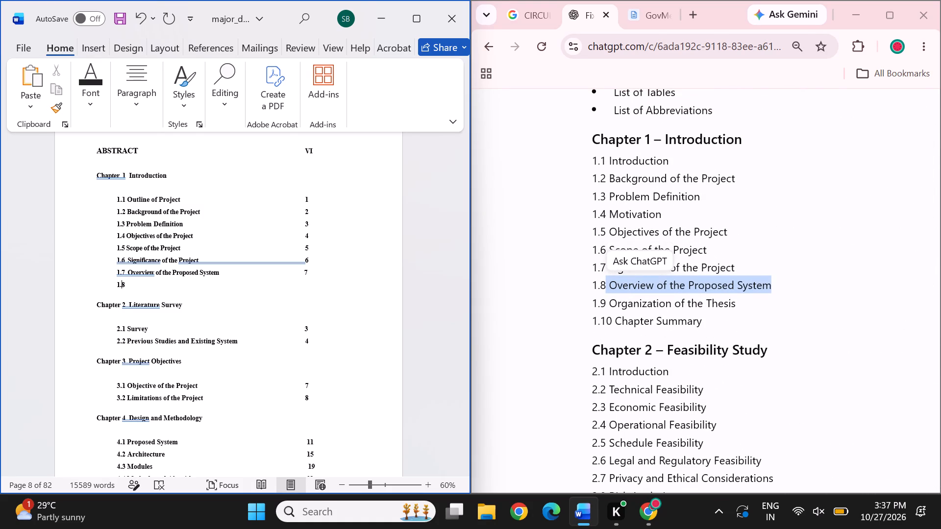
Add a space after the number 1.8 in the table of contents.
key("Right")
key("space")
Examine the ChatGPT draft's Chapter 1 sections on scope, significance, system overview, thesis organization and chapter summary.
left_click(747, 285)
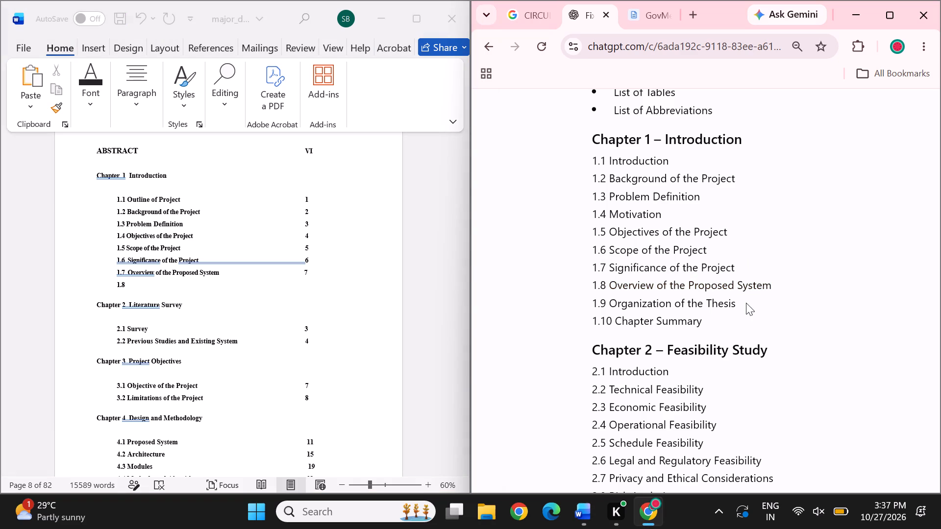
left_click_drag(746, 303, 611, 311)
scroll(623, 375, "down", 4)
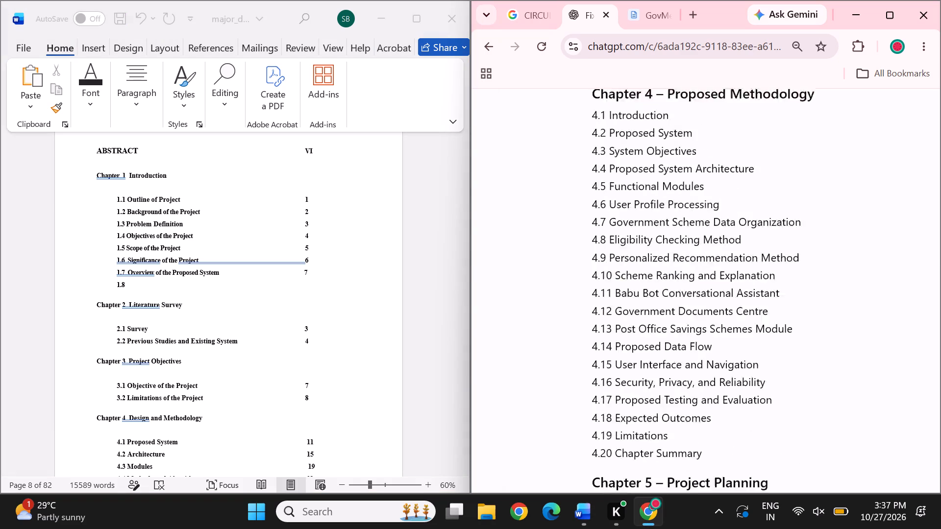
scroll(623, 375, "down", 18)
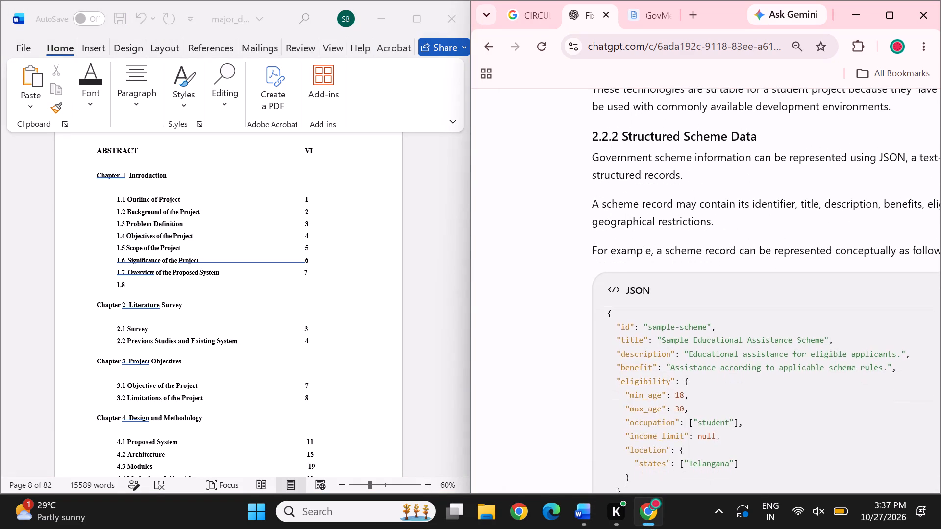
scroll(623, 375, "up", 3)
scroll(704, 271, "up", 5)
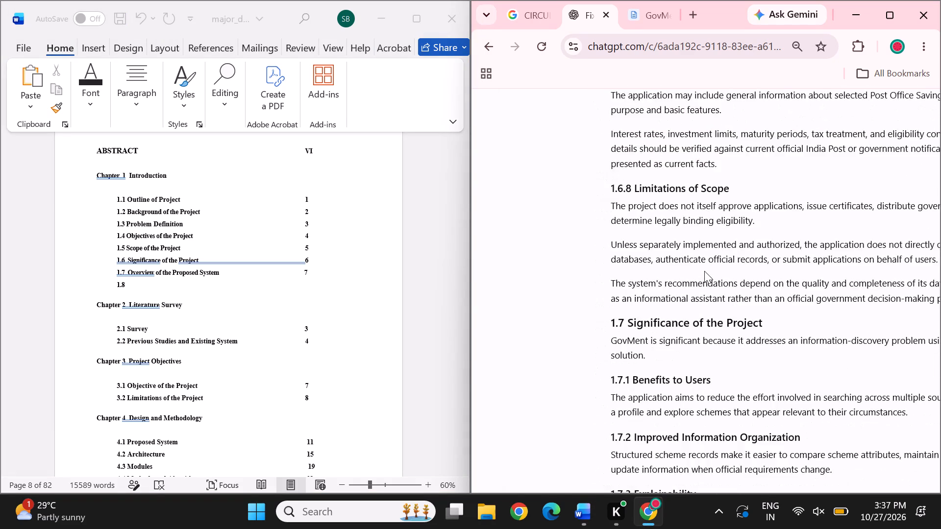
scroll(704, 271, "down", 7)
scroll(704, 271, "up", 2)
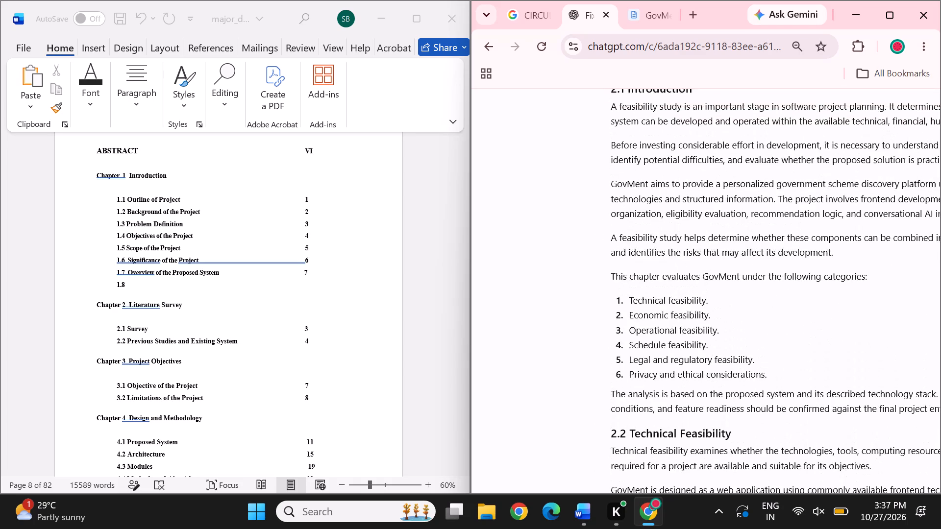
scroll(704, 271, "up", 3)
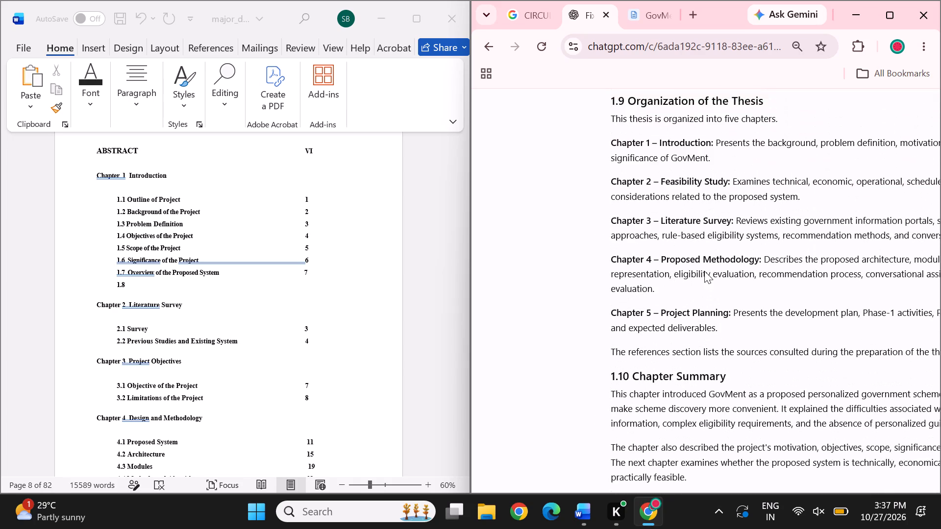
scroll(704, 271, "up", 3)
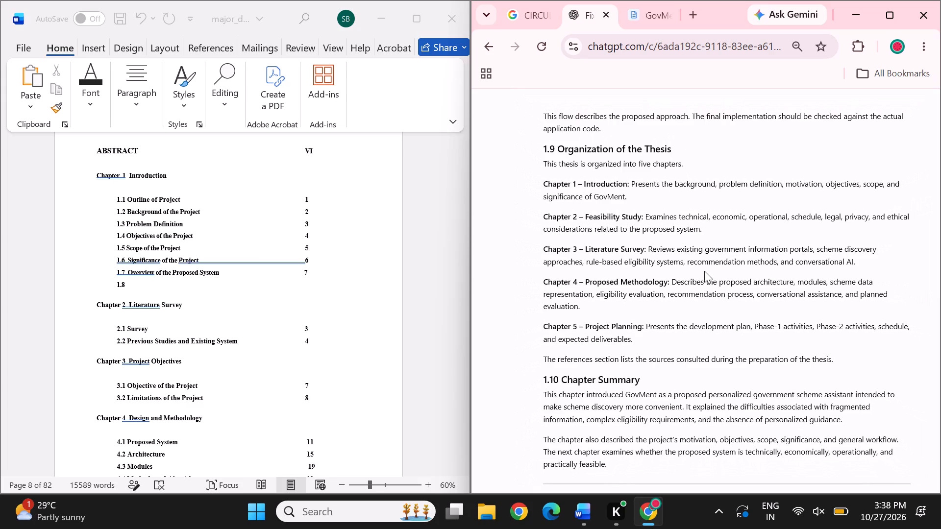
left_click(704, 271)
scroll(645, 336, "down", 1)
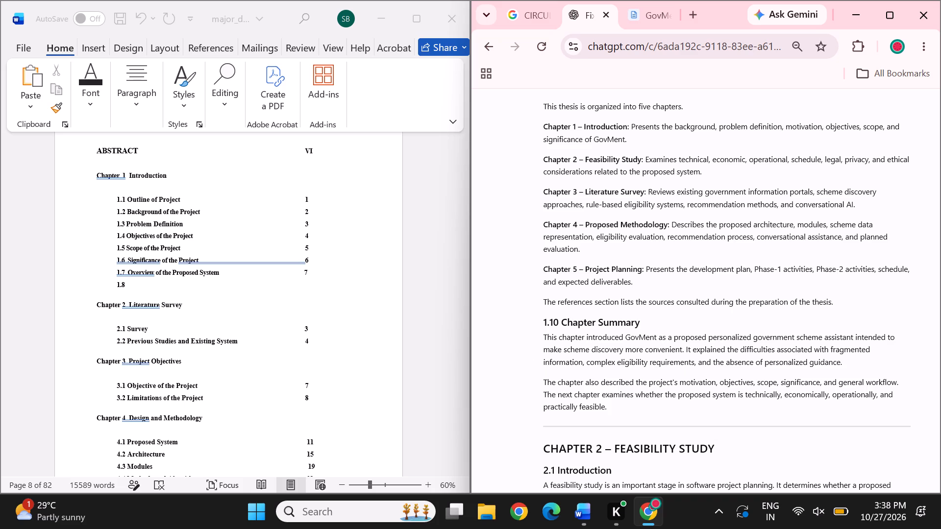
scroll(641, 238, "up", 2)
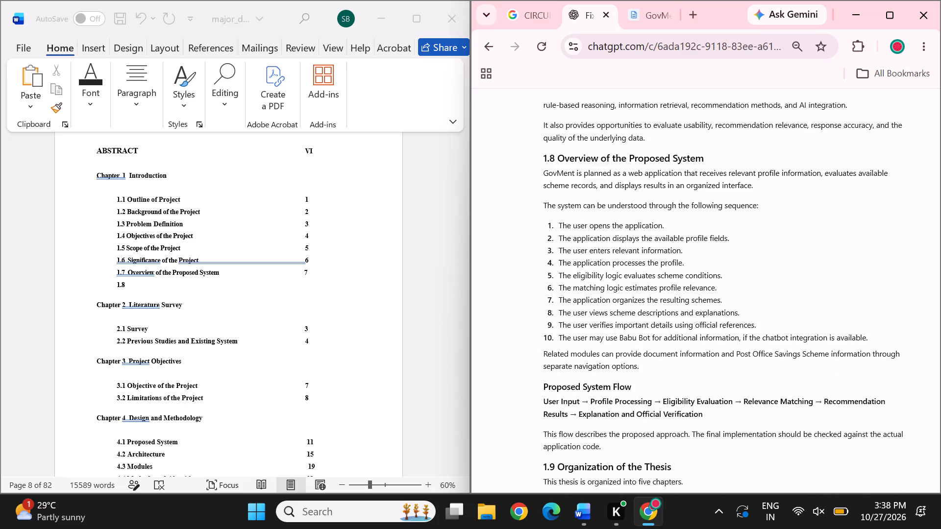
scroll(641, 238, "up", 3)
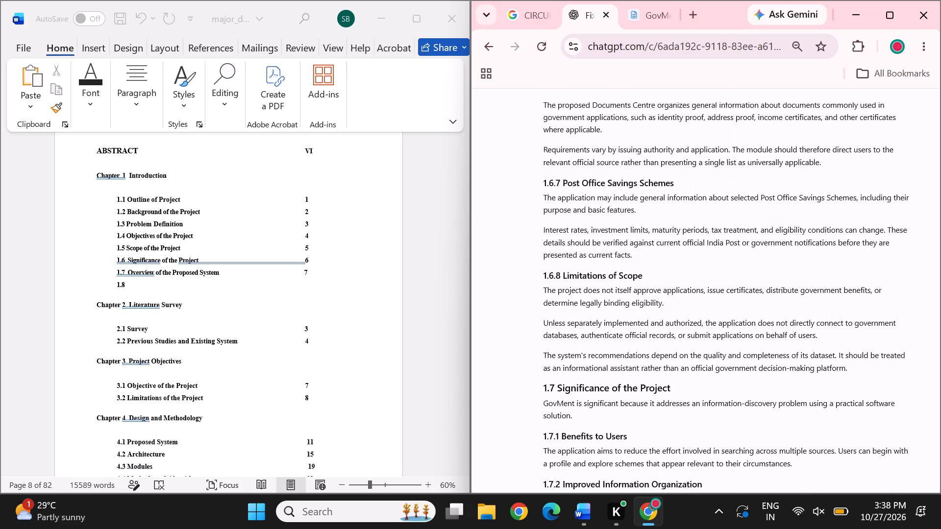
scroll(635, 191, "up", 3)
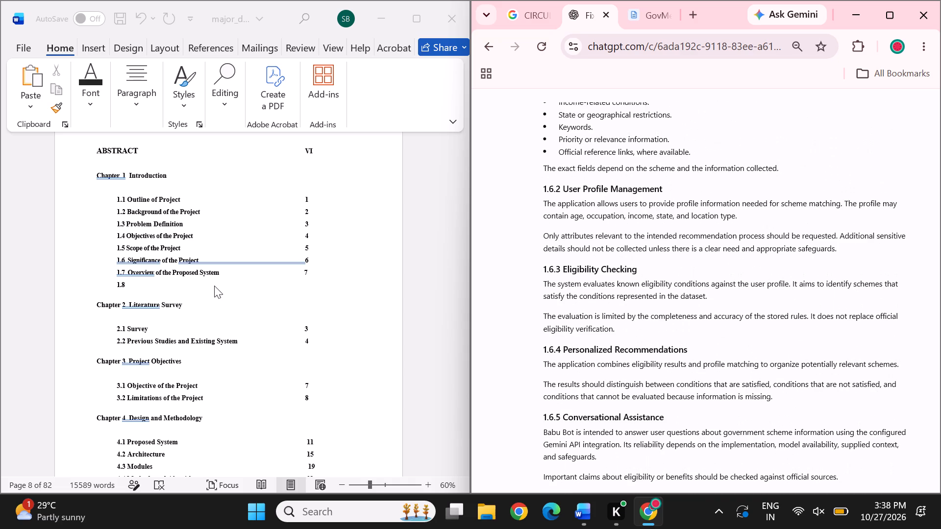
Return to the 1.8 line in the Word contents and add another space after its number.
left_click(130, 287)
key("Left")
key("Left")
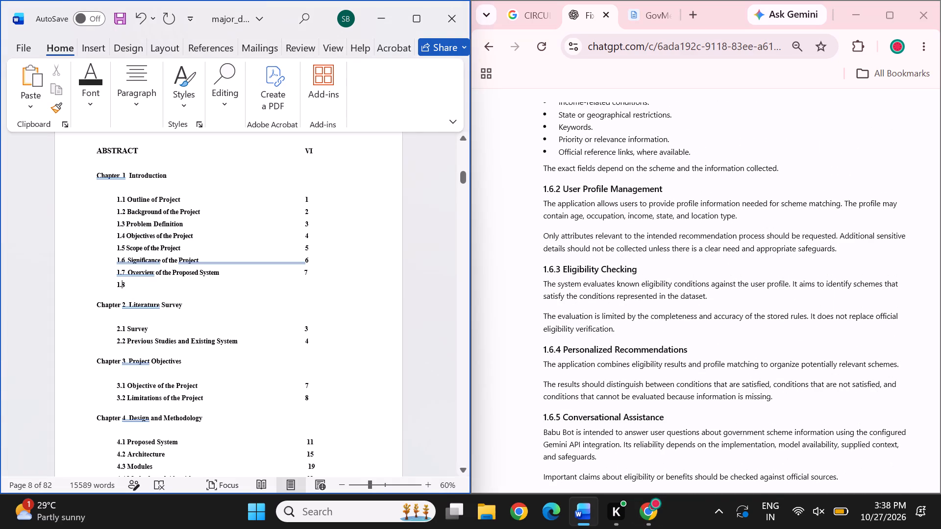
key("Left")
key("Right")
key("Right")
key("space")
scroll(565, 220, "up", 2)
scroll(686, 341, "down", 3)
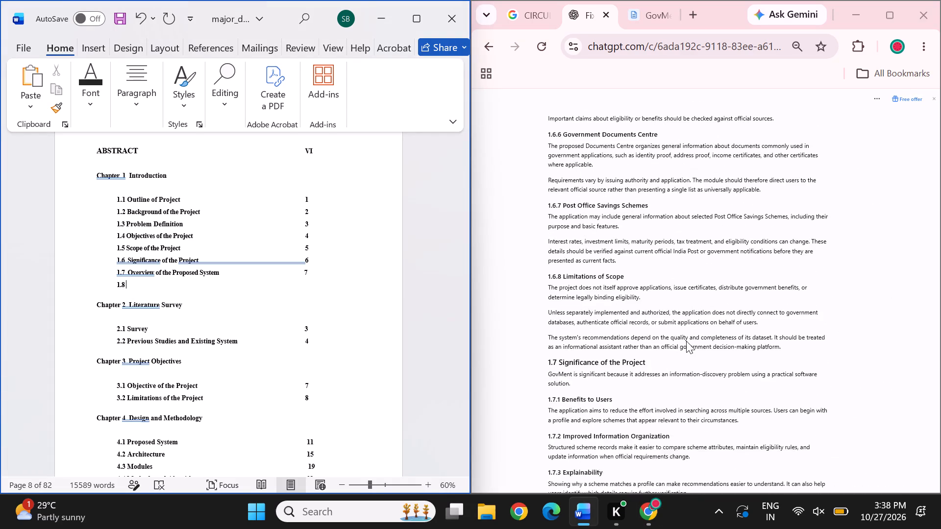
scroll(686, 341, "down", 4)
scroll(597, 266, "down", 2)
scroll(597, 266, "up", 6)
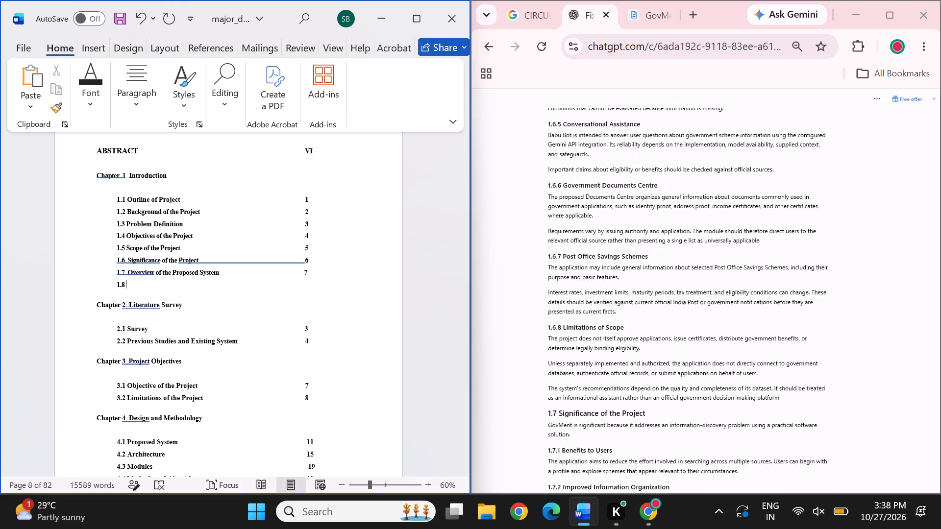
scroll(597, 266, "up", 7)
scroll(602, 213, "up", 3)
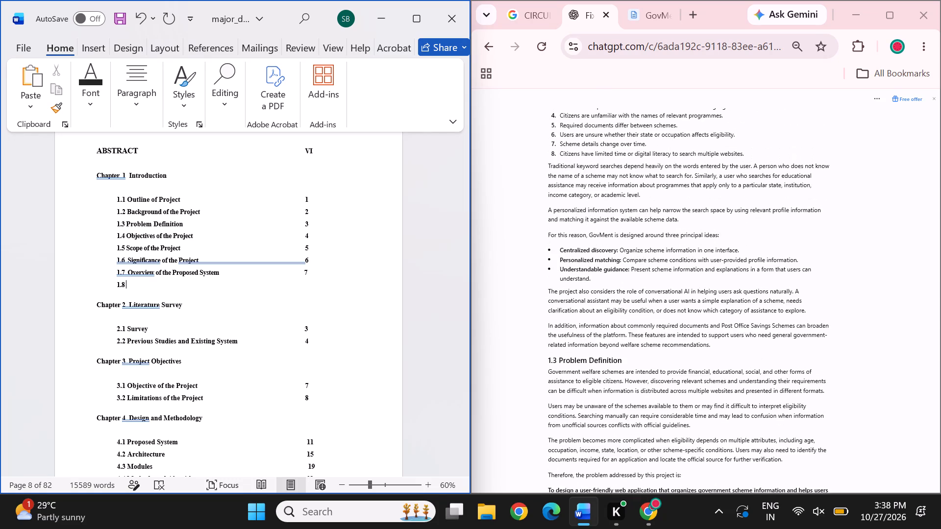
scroll(593, 159, "up", 6)
scroll(593, 159, "down", 2)
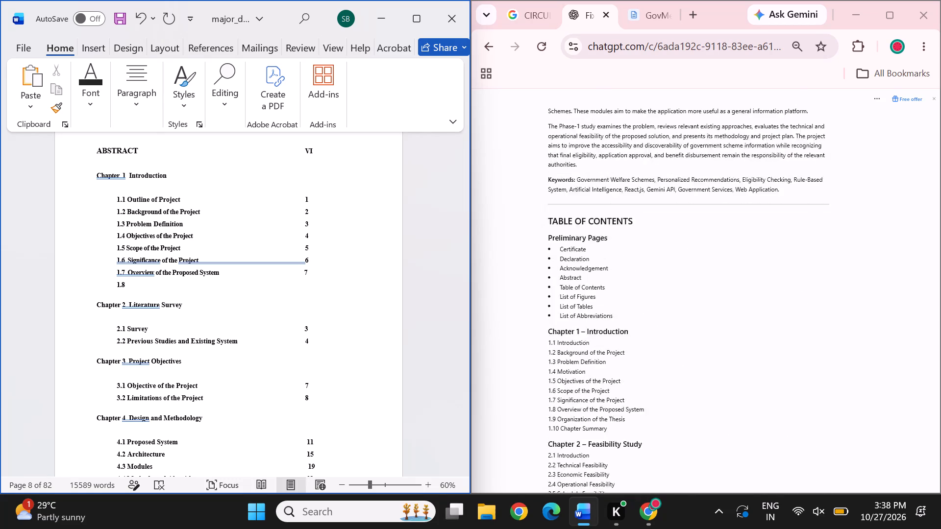
scroll(593, 159, "down", 1)
scroll(570, 314, "down", 2)
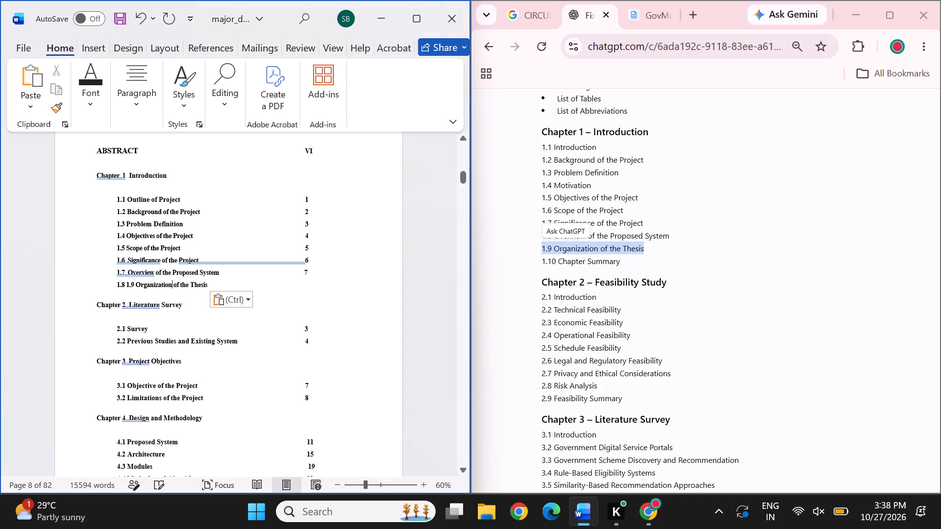
key("Delete")
key("Delete")
key("Delete")
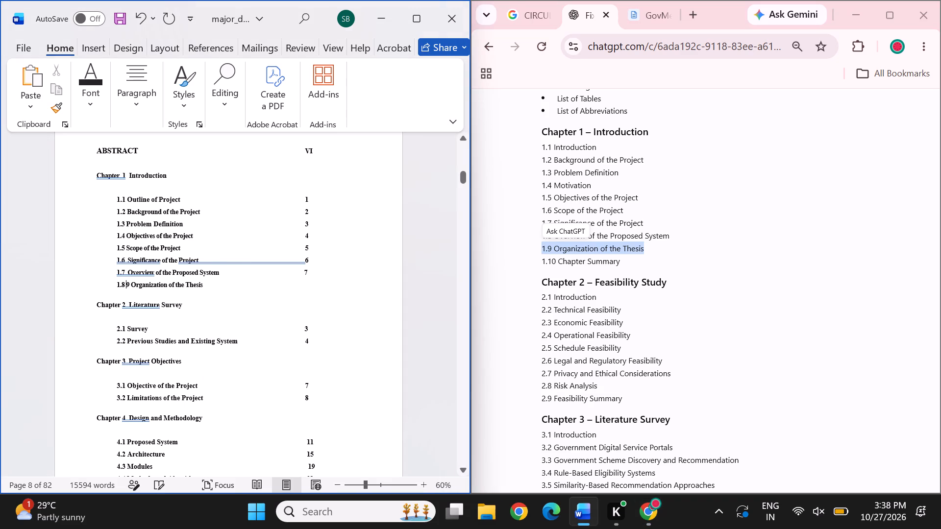
key("Delete")
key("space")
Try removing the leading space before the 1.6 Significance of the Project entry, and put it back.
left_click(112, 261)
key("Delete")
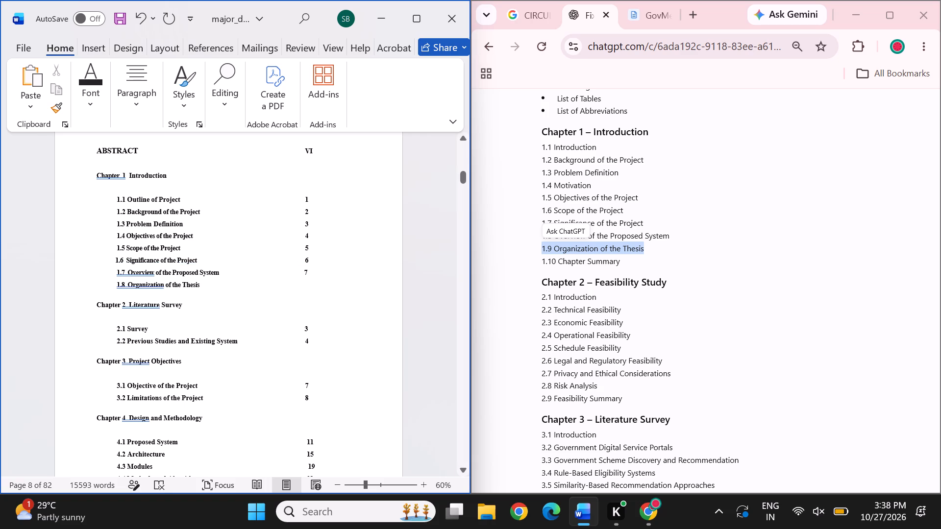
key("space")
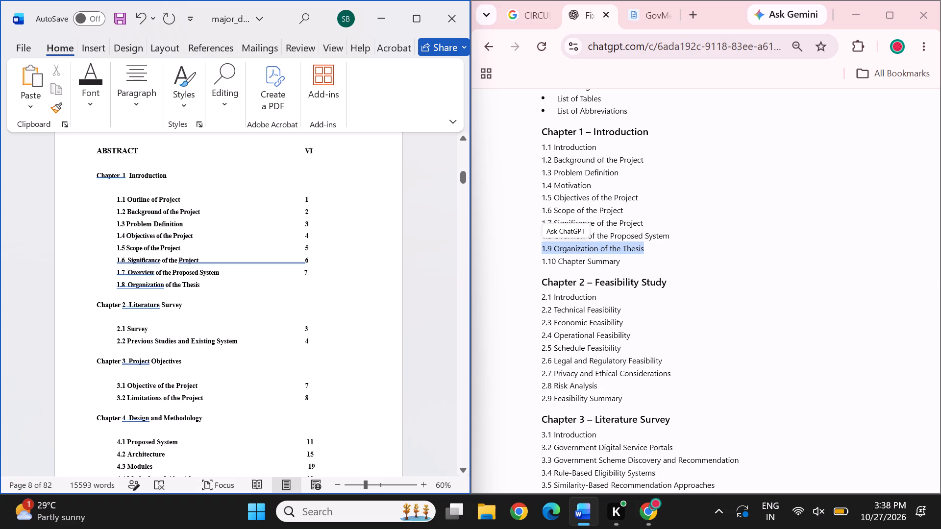
Add page number 8, tab-aligned with the other page numbers, to the 1.8 Organization of the Thesis entry.
left_click(223, 288)
key("Tab")
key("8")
Replace the Chapter 2 title in the Word contents with "Feasibility Study" copied from the ChatGPT outline.
scroll(654, 313, "down", 1)
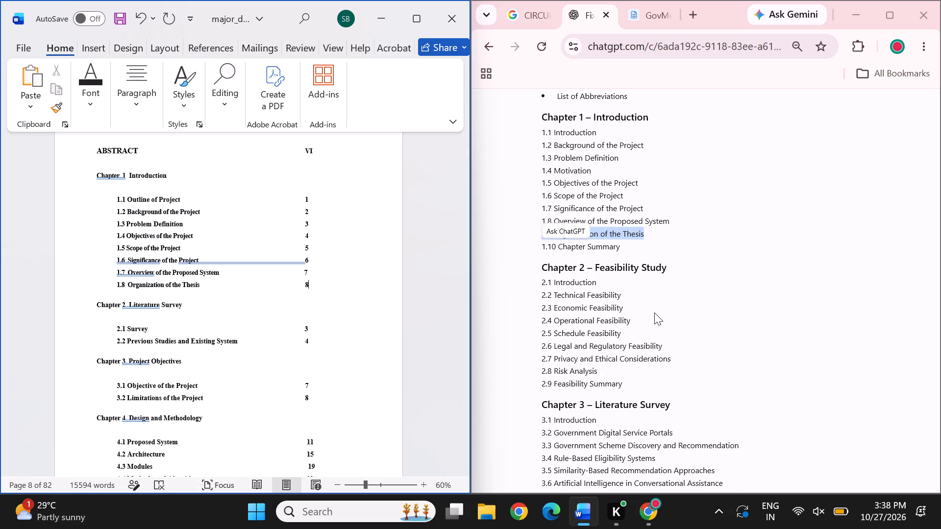
scroll(654, 313, "down", 1)
left_click_drag(191, 305, 132, 305)
key("Delete")
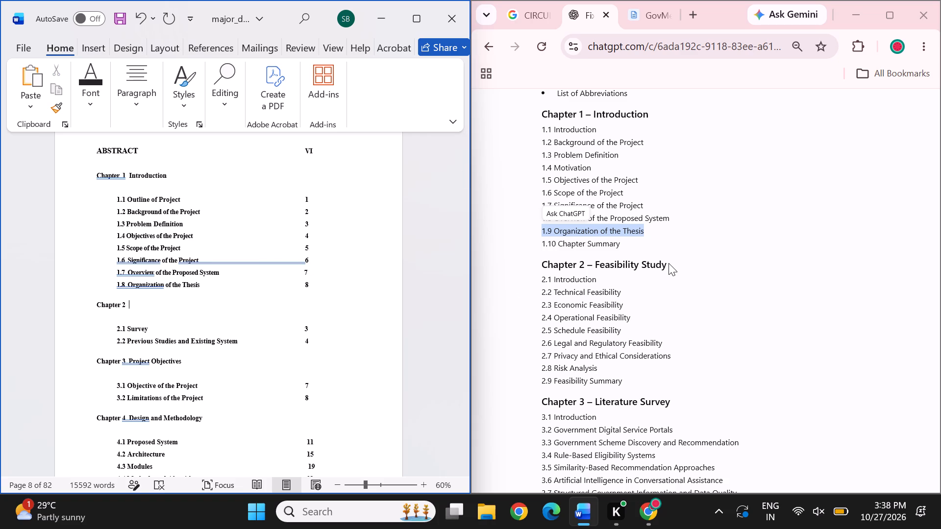
left_click_drag(669, 266, 594, 265)
key("ctrl+c")
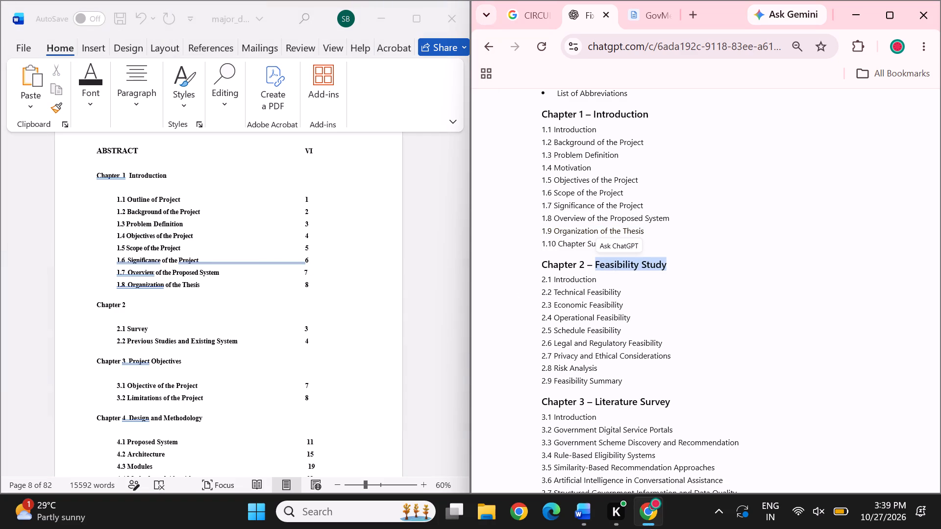
left_click(161, 304)
key("ctrl+v")
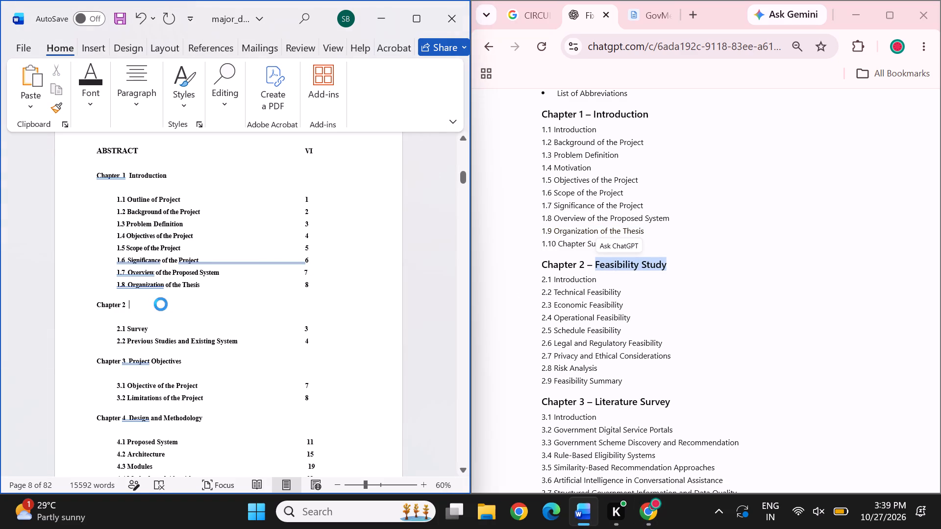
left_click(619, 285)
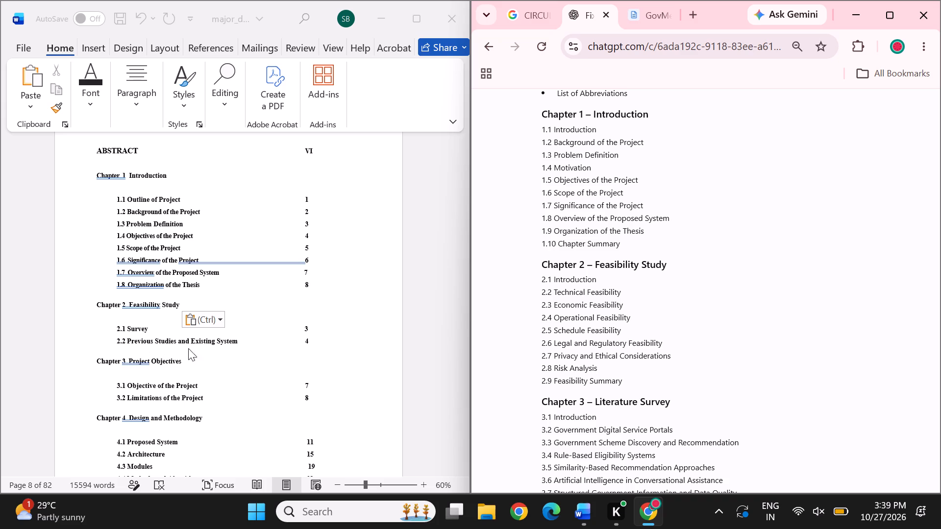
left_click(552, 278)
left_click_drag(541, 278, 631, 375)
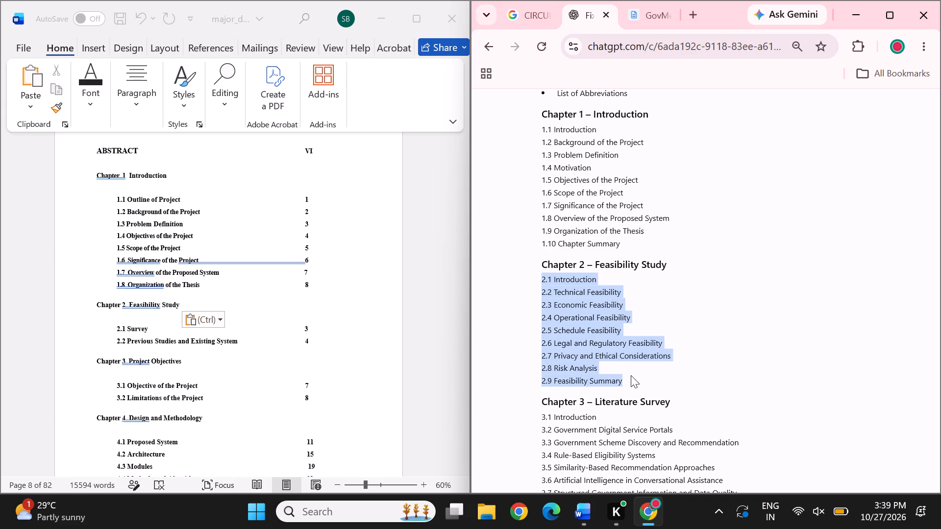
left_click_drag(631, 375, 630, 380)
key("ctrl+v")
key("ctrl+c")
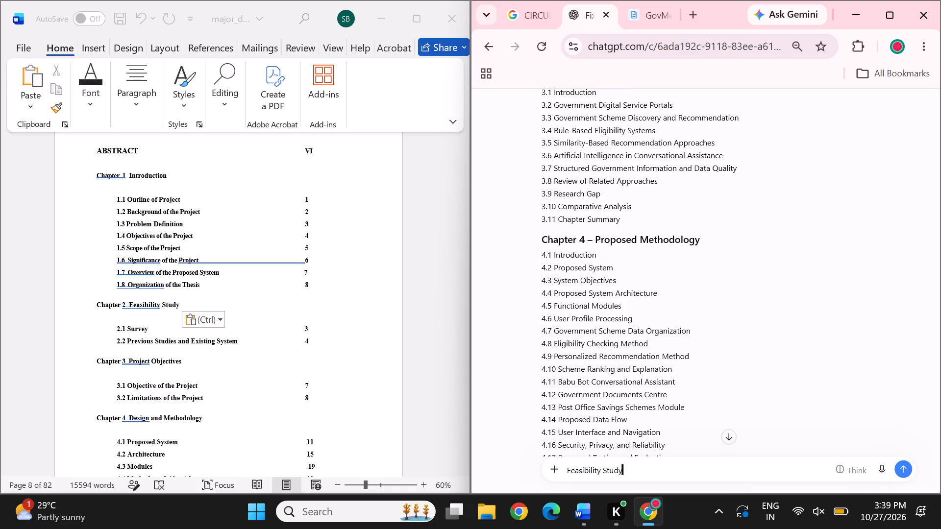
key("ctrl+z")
Replace the two old Chapter 2 entries in the Word contents with sections 2.1 Introduction through 2.9 Feasibility Summary from the ChatGPT outline.
scroll(651, 224, "up", 3)
left_click_drag(632, 263, 565, 185)
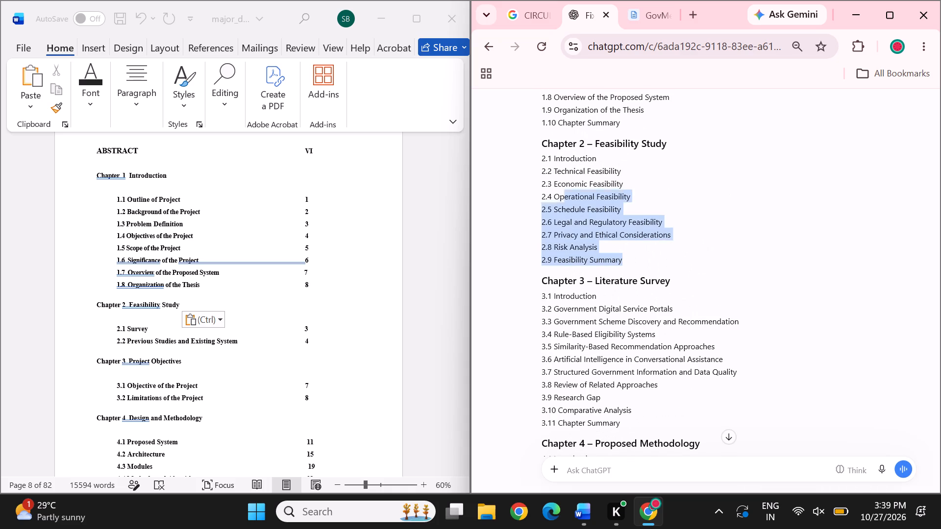
left_click_drag(565, 185, 538, 161)
key("ctrl+c")
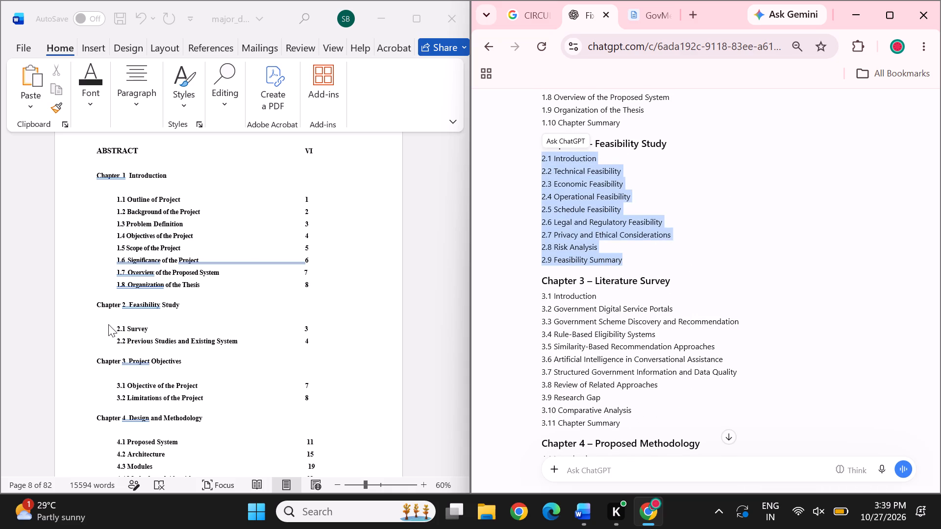
left_click_drag(104, 322, 117, 326)
left_click_drag(117, 326, 314, 337)
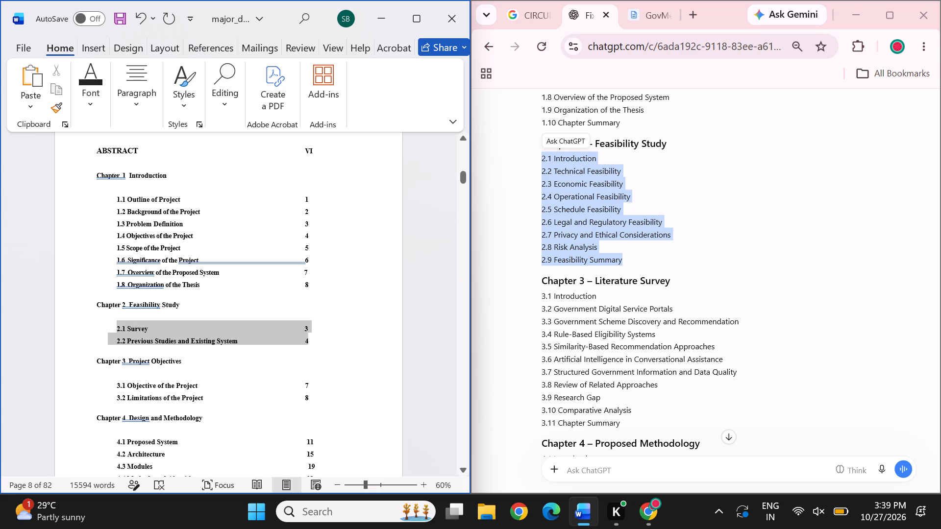
key("ctrl+v")
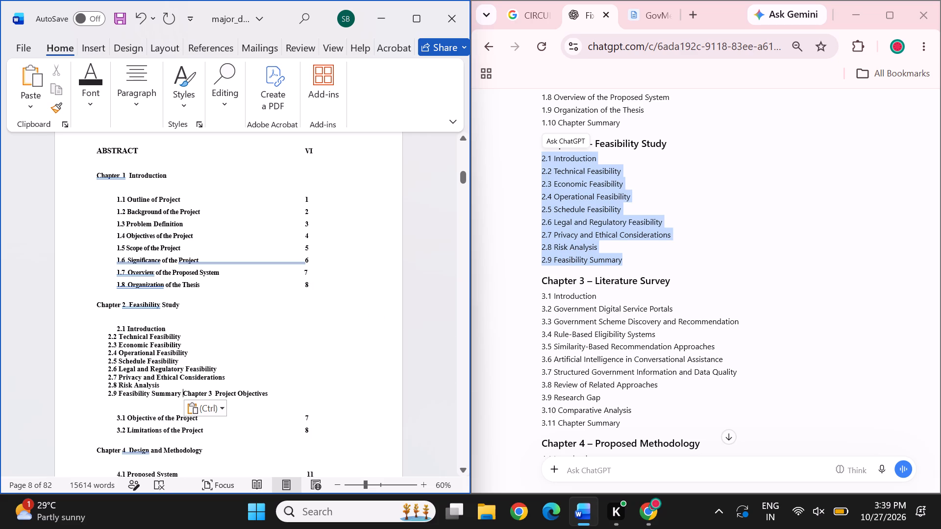
Indent the 2.2 Technical Feasibility line with five spaces to align it with 2.1 Introduction.
left_click(104, 329)
left_click(426, 19)
scroll(338, 302, "up", 1, "ctrl")
scroll(399, 300, "up", 1, "ctrl")
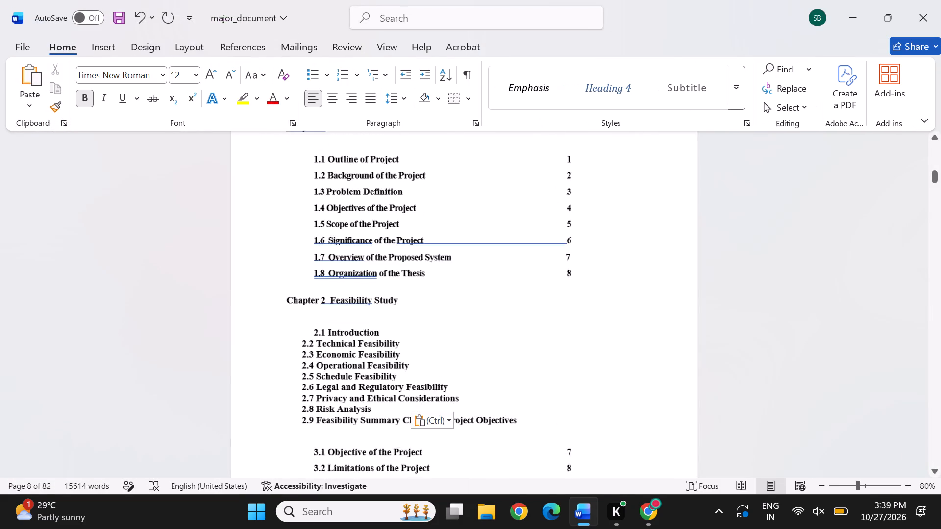
scroll(364, 270, "up", 1, "ctrl")
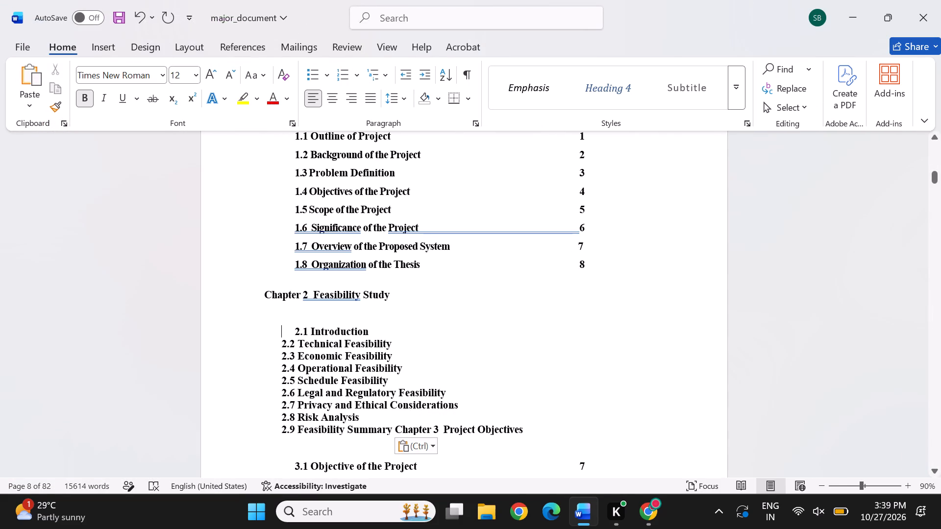
left_click(279, 344)
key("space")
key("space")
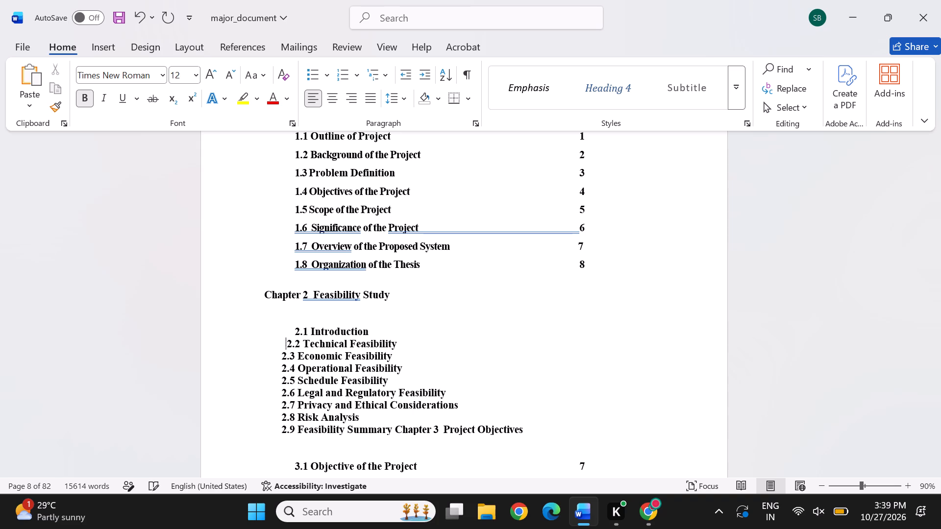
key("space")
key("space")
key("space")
Indent the block from 2.3 Economic Feasibility through the 2.9 line, including the joined Chapter 3 heading, by one tab.
left_click_drag(277, 356, 507, 430)
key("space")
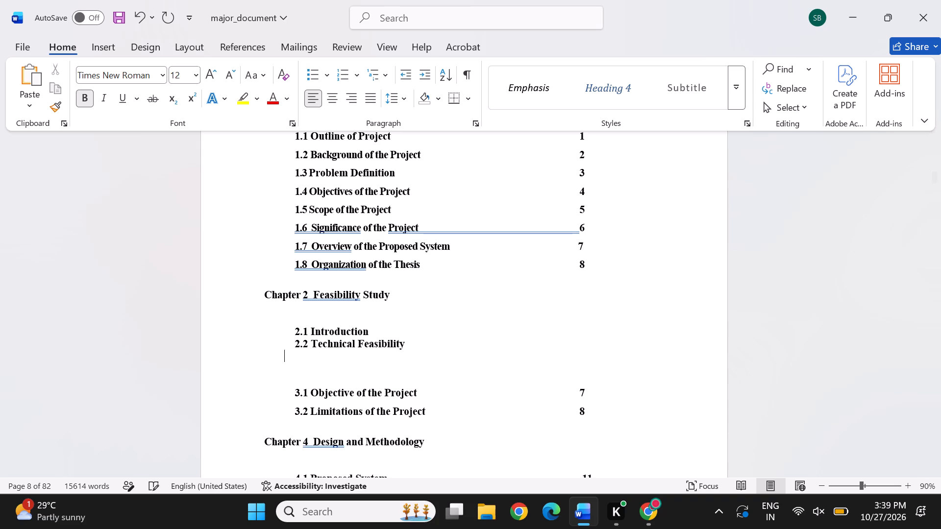
key("ctrl+z")
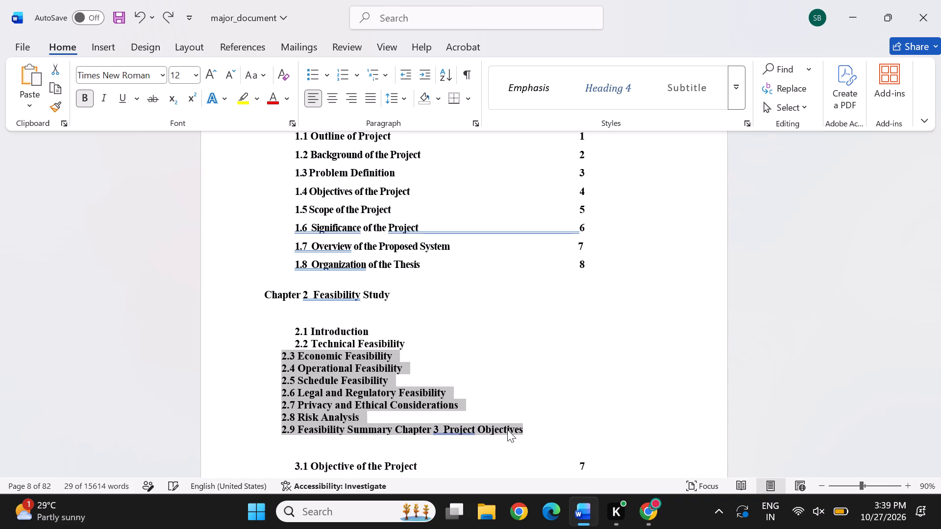
key("Tab")
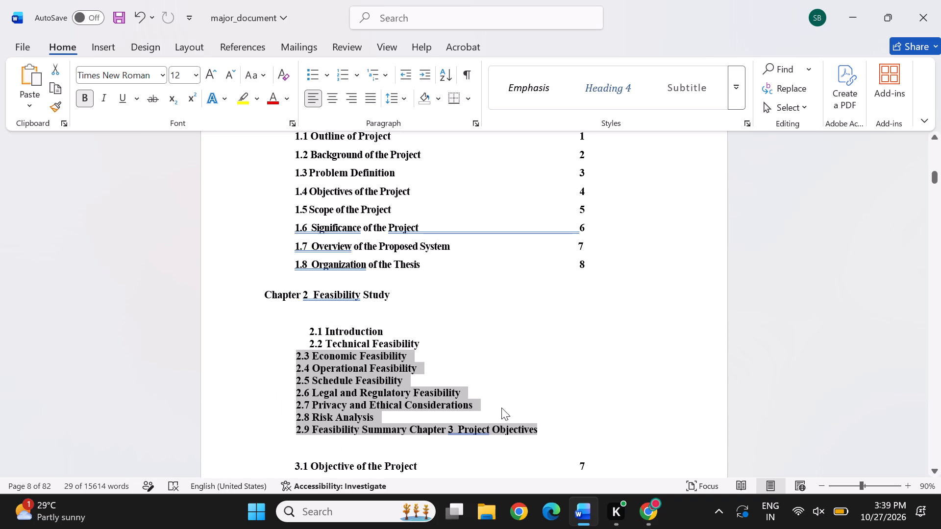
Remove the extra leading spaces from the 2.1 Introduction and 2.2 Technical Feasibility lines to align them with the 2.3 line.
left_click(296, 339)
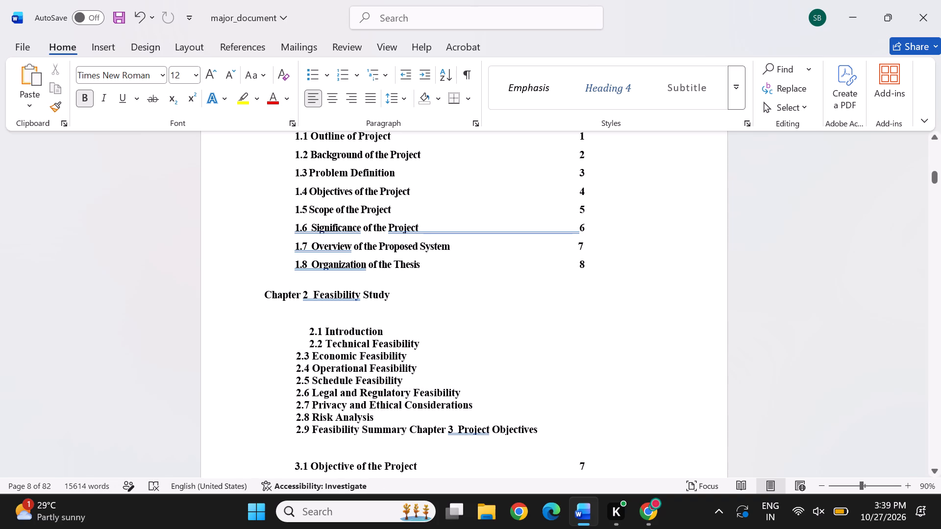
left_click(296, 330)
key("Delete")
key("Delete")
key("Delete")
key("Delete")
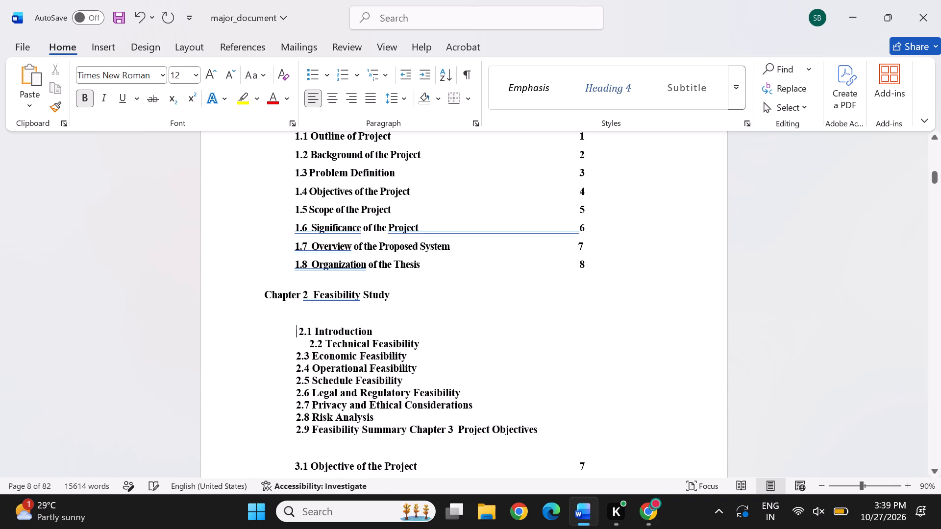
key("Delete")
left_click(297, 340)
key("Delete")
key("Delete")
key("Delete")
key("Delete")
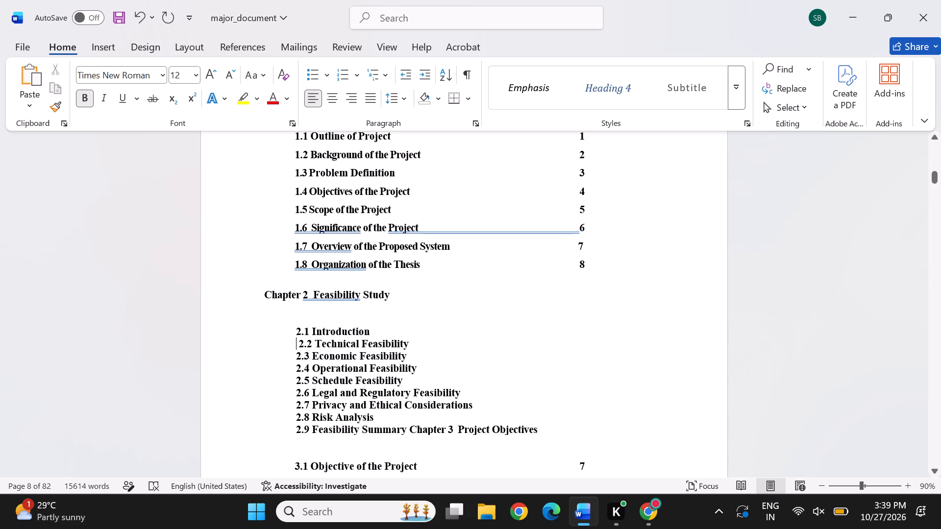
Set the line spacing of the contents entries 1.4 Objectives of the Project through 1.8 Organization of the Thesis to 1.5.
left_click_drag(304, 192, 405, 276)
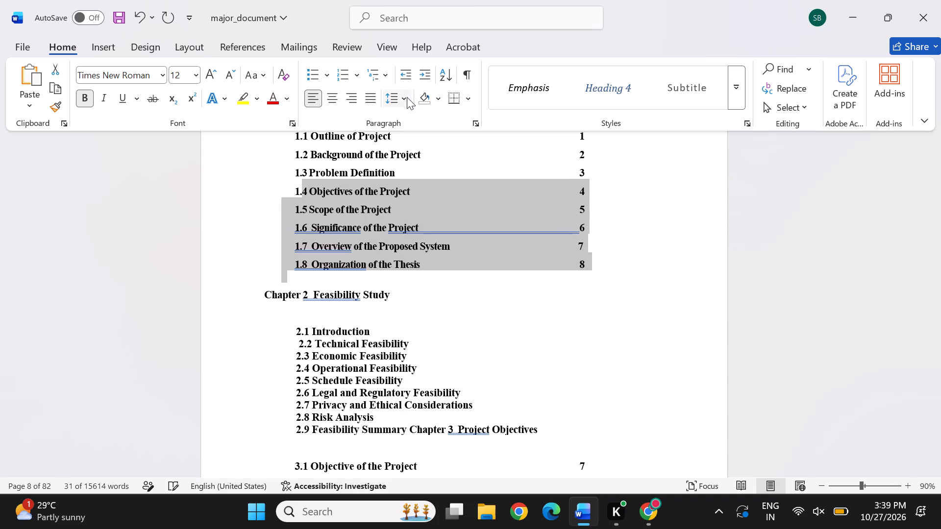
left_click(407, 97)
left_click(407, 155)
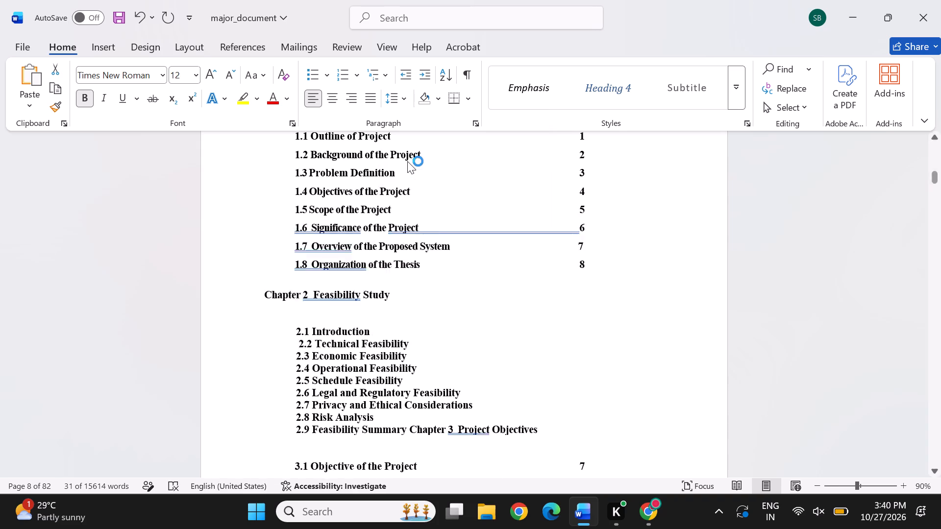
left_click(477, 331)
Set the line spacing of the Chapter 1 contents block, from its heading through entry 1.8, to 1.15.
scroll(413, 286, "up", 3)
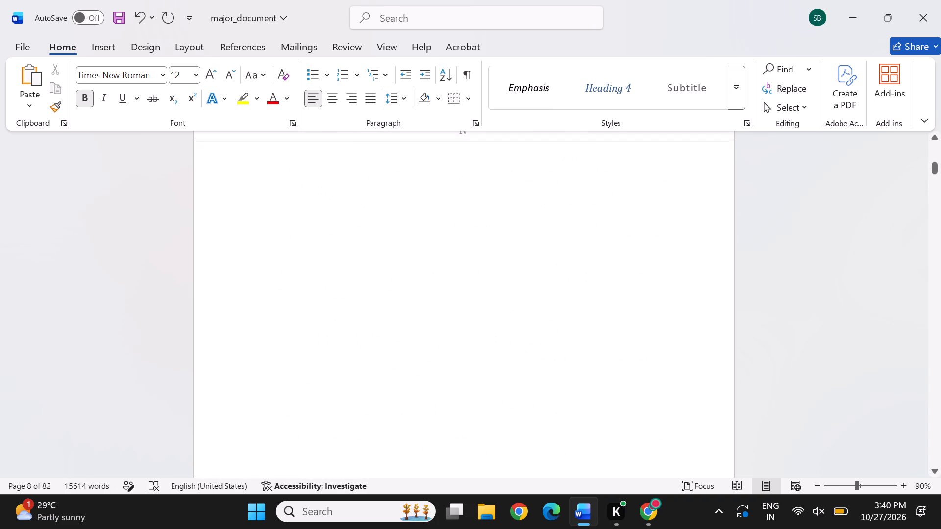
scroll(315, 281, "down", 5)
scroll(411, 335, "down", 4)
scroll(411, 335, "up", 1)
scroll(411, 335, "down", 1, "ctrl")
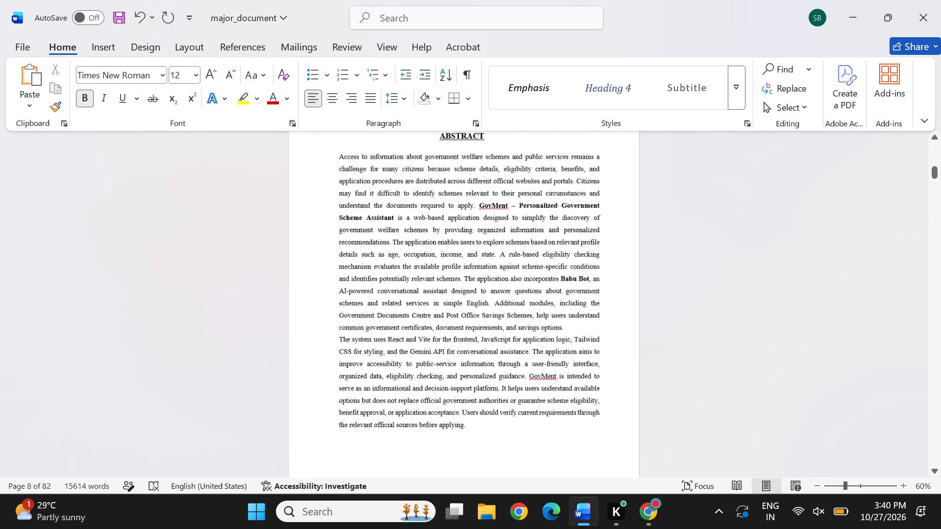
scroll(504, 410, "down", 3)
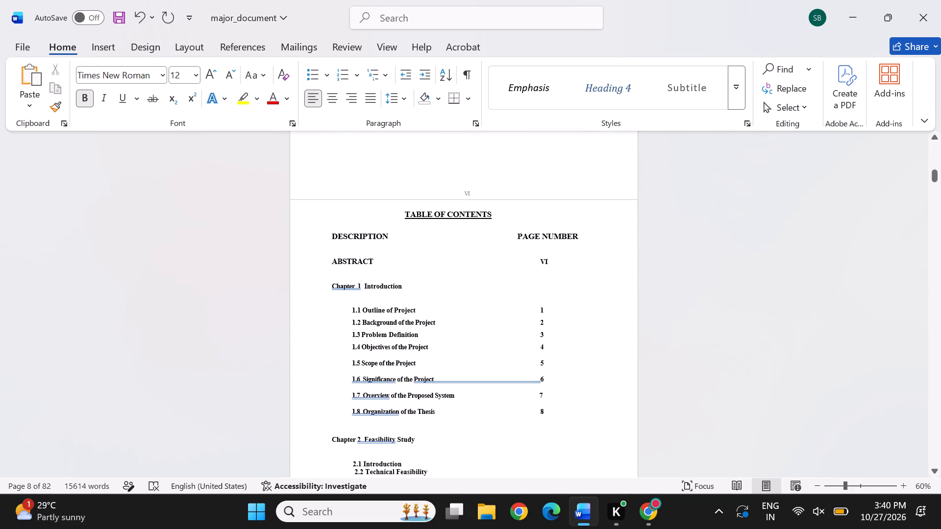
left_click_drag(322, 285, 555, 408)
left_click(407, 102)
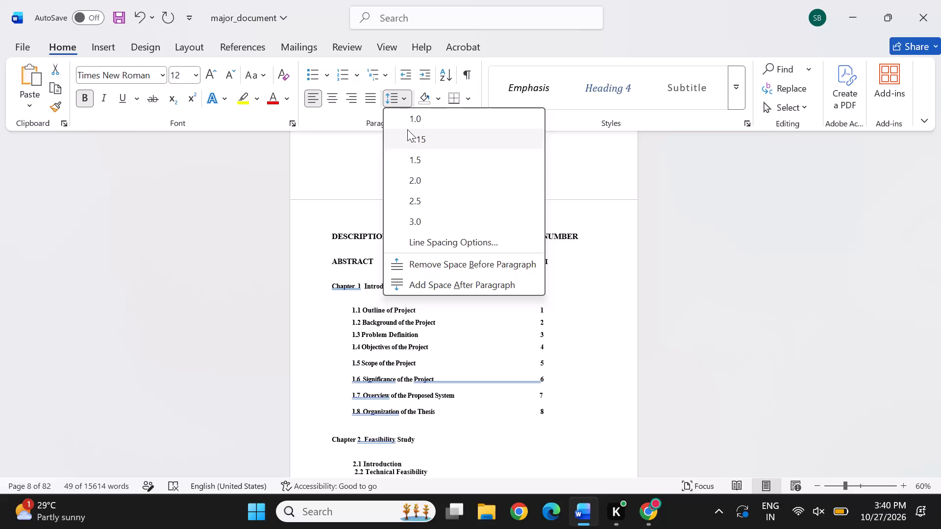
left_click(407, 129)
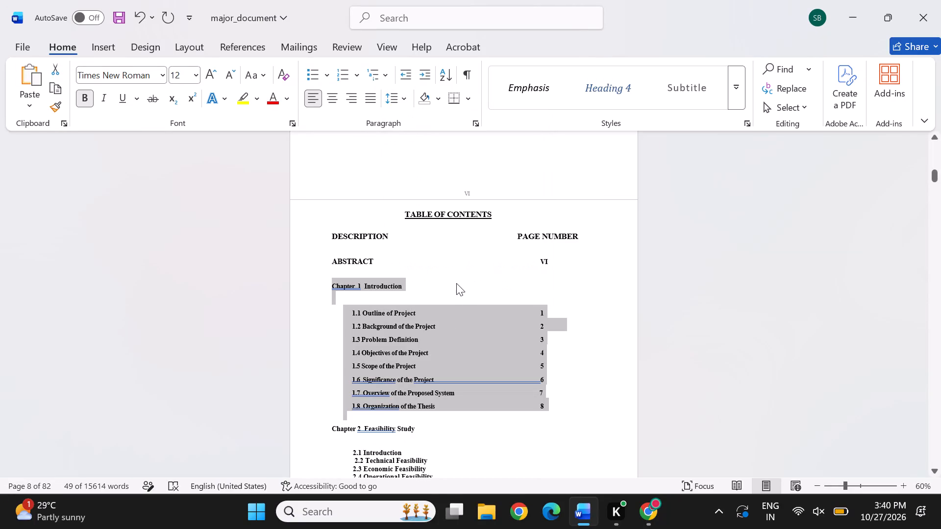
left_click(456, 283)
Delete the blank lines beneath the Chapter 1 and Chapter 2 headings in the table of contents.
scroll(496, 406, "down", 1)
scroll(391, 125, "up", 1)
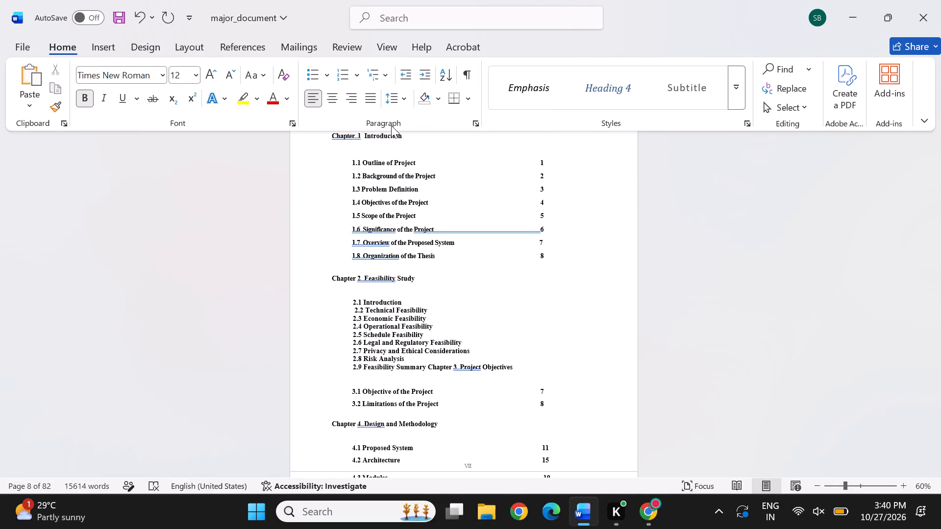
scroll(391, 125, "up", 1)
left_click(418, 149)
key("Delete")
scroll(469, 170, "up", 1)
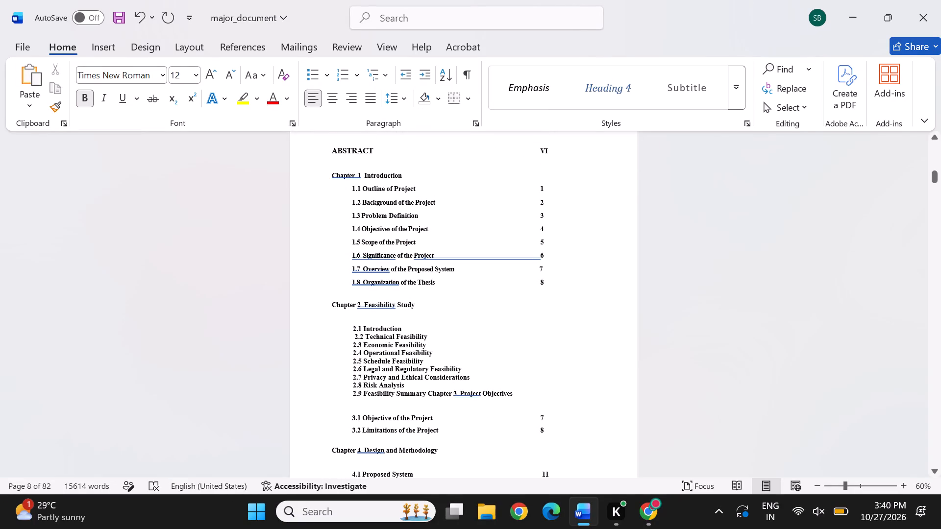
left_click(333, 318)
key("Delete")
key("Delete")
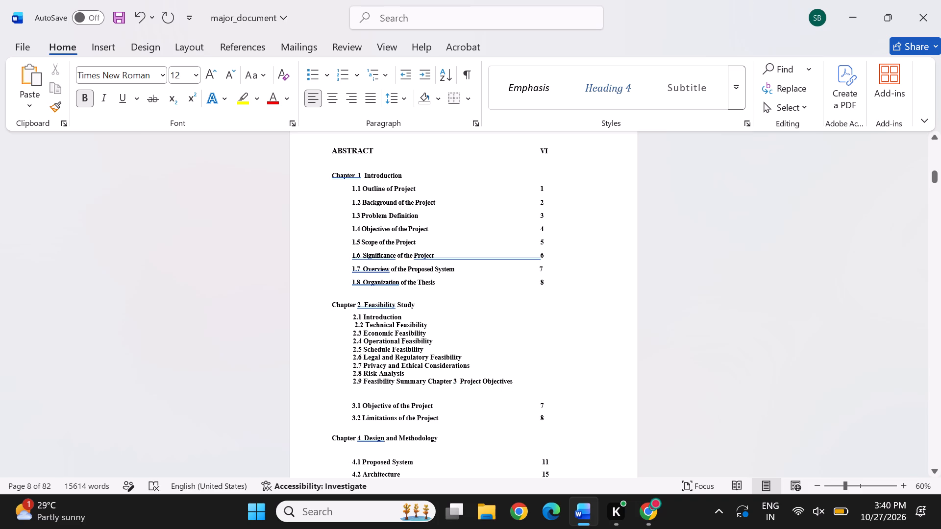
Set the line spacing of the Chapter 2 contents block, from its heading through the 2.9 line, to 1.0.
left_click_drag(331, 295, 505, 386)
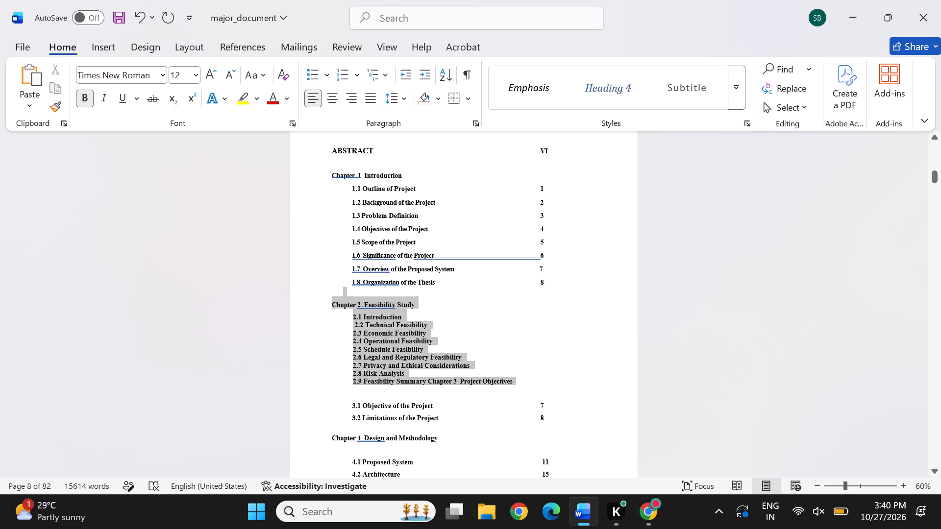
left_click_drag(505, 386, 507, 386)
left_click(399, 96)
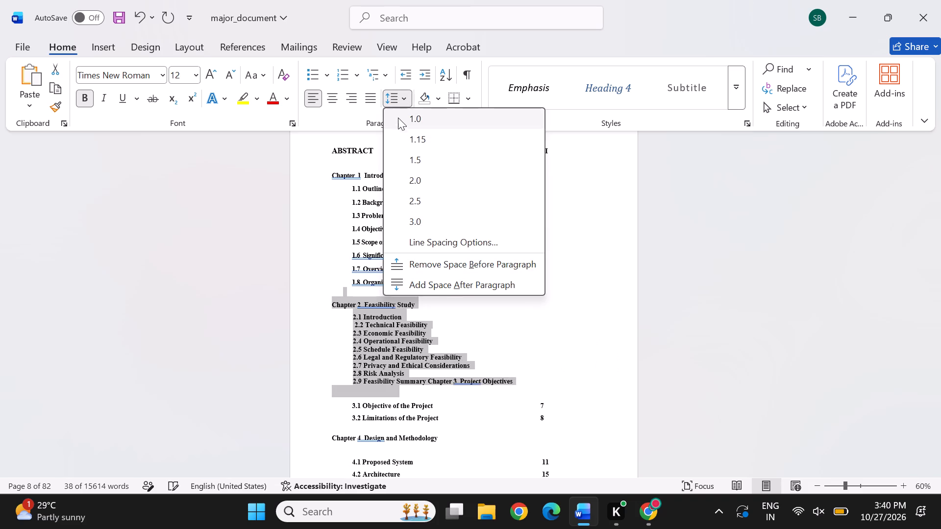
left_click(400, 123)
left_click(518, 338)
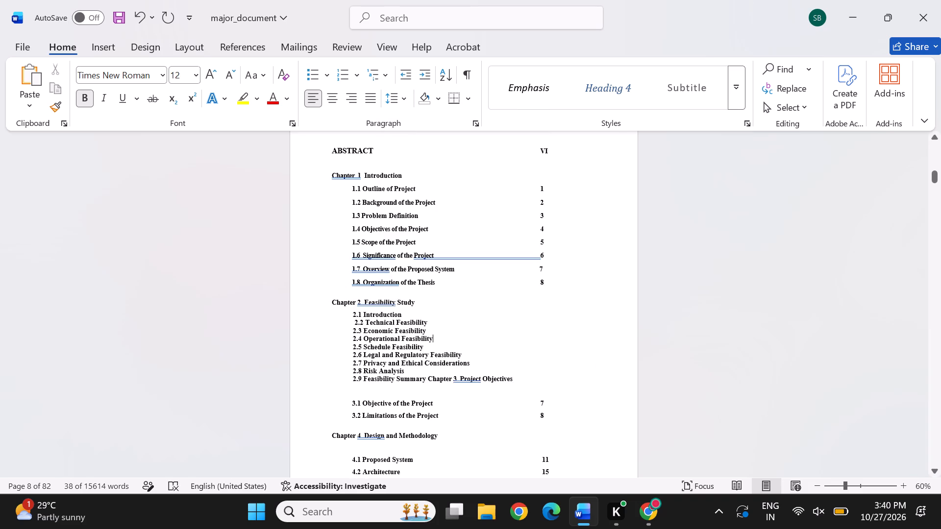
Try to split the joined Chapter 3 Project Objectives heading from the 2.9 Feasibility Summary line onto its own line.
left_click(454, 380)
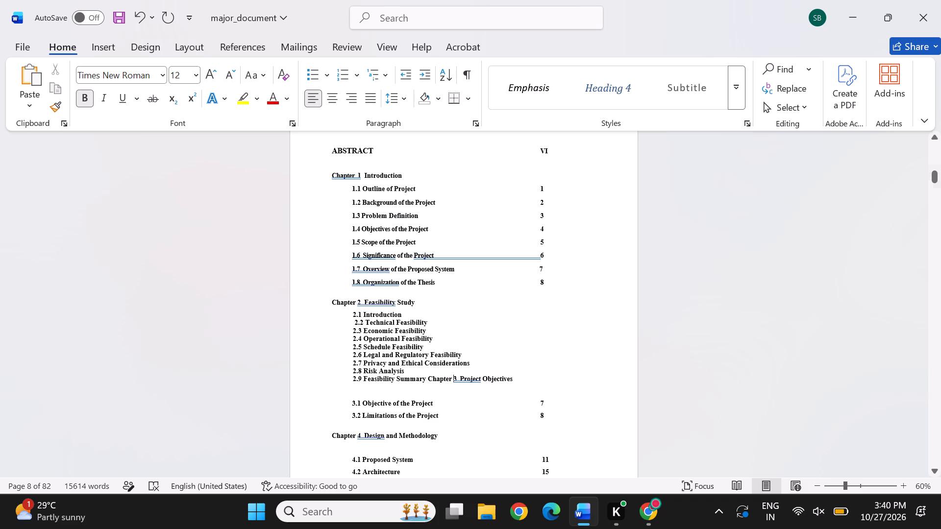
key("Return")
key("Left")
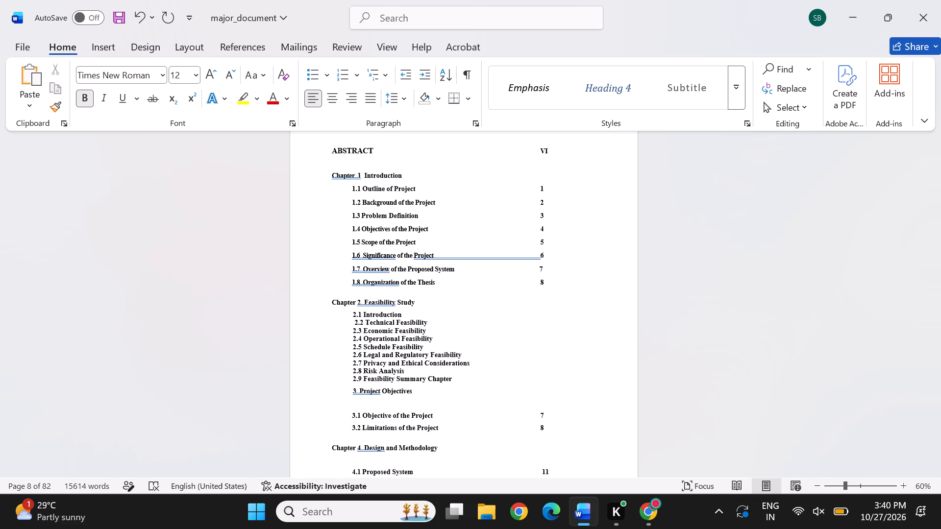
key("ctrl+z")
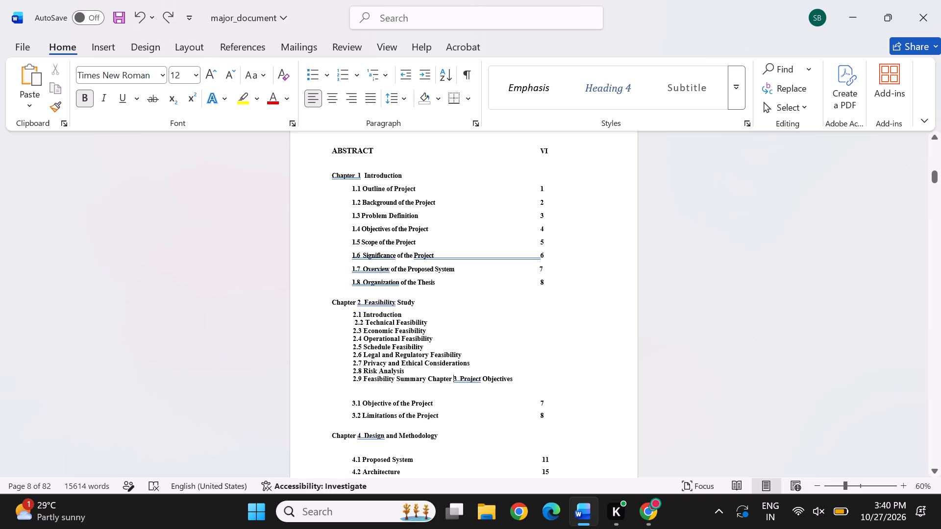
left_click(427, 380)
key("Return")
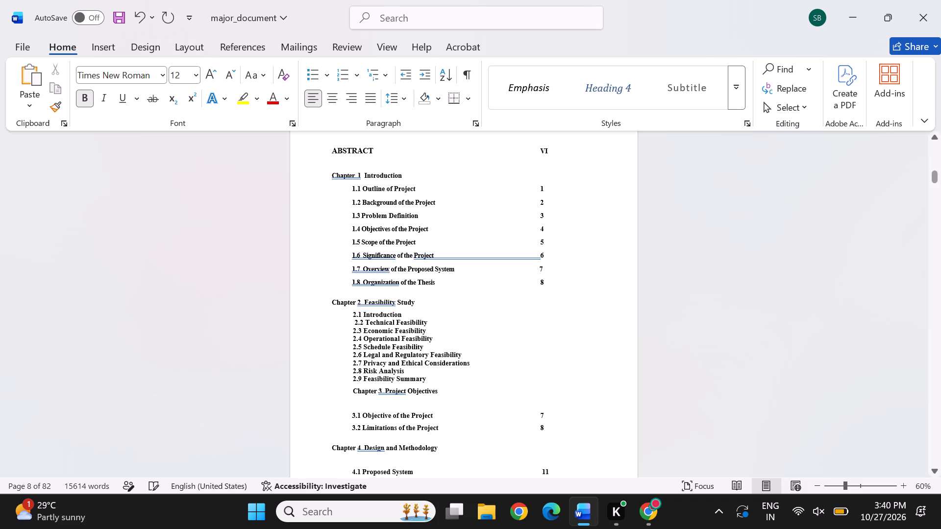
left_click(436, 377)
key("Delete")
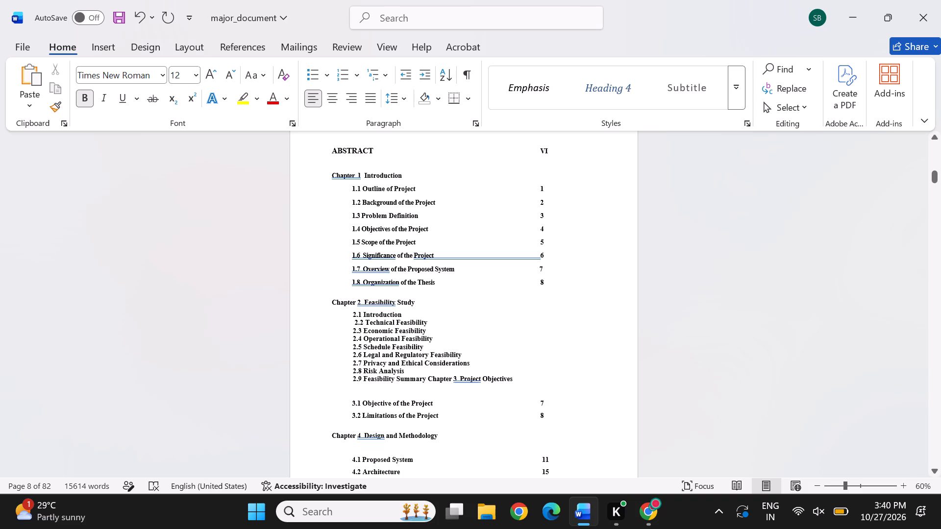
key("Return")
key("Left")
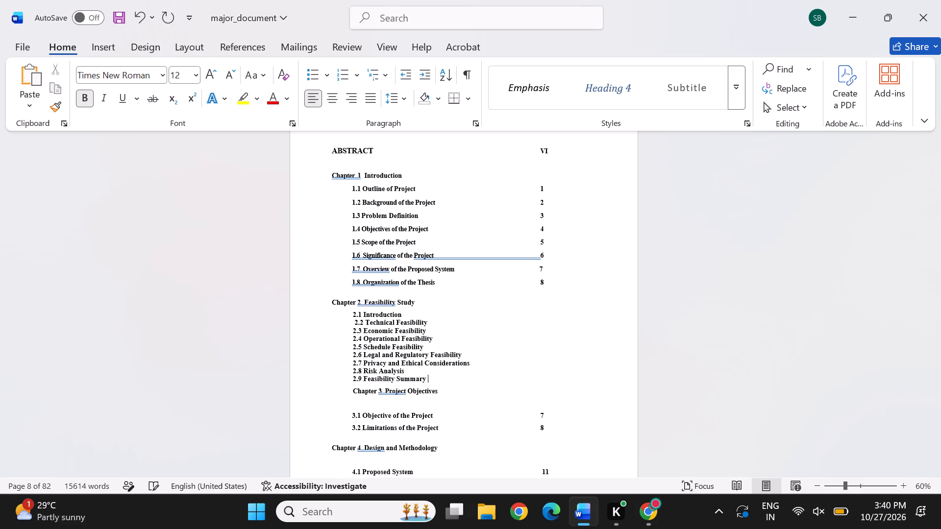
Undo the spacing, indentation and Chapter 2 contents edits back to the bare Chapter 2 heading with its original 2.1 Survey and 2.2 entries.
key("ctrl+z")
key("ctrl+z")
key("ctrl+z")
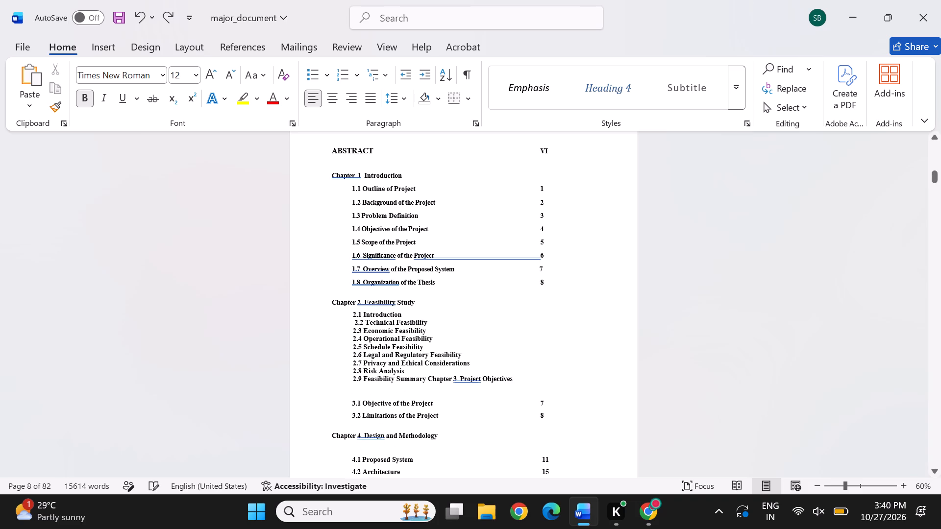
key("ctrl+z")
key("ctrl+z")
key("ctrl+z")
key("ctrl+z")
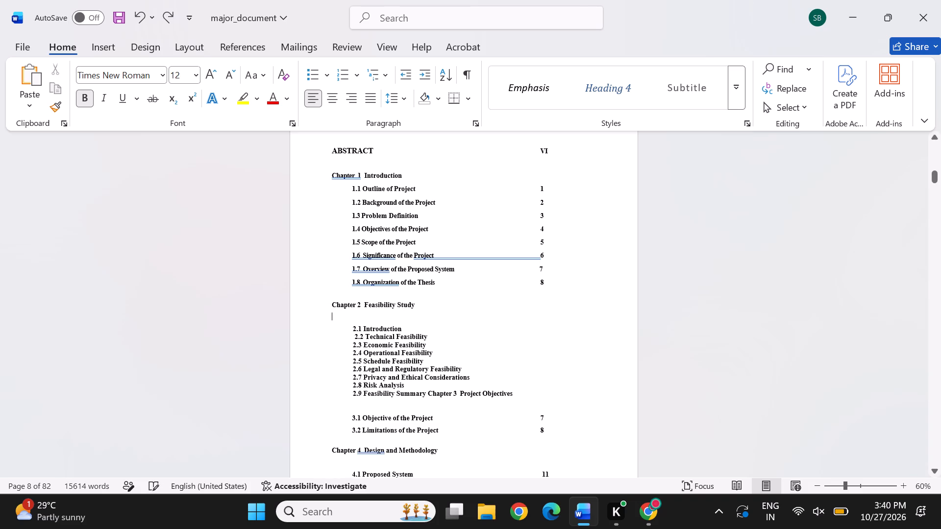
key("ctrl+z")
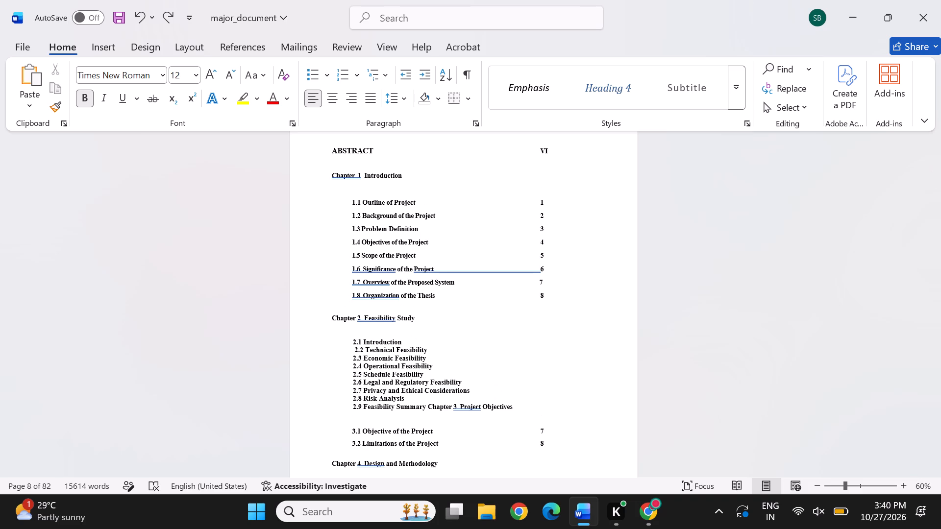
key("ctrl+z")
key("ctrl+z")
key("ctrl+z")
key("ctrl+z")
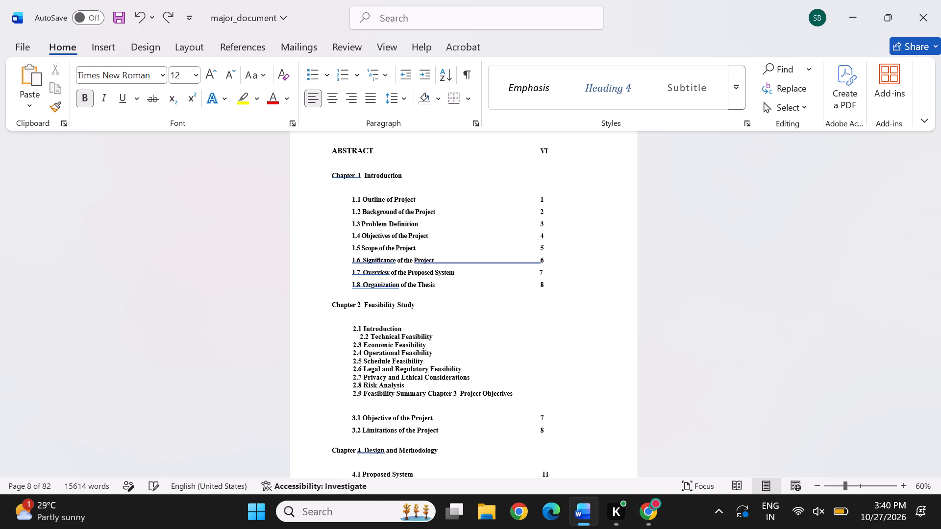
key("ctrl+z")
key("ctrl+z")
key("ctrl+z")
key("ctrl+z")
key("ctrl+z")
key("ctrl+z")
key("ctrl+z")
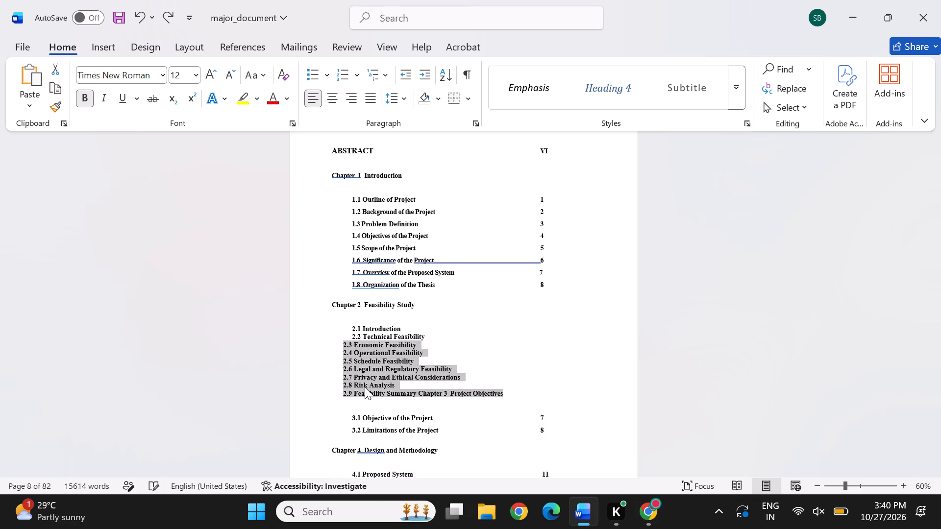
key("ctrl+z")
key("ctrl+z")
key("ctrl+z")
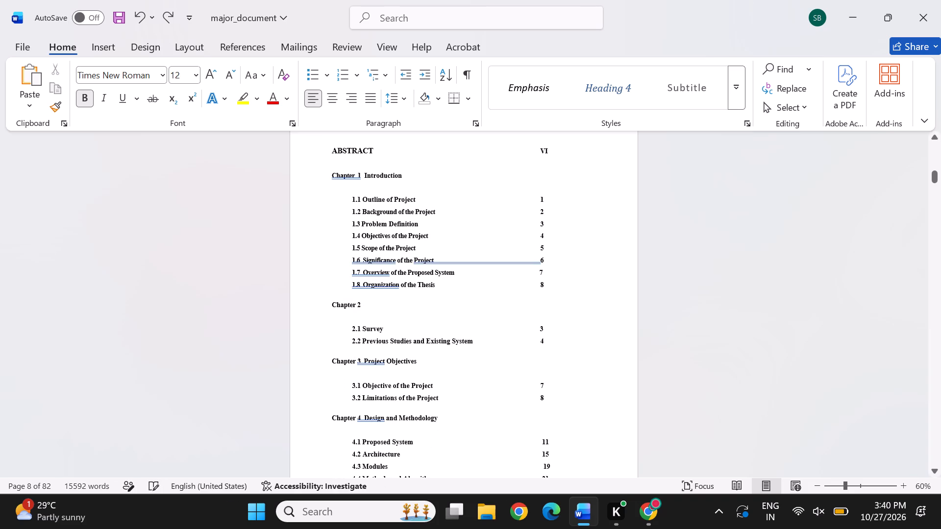
Replace the 2.1 Survey and 2.2 Previous Studies entries with the copied sections 2.1 Introduction through 2.9 Feasibility Summary, keeping Chapter 3's heading separate.
left_click_drag(484, 344, 346, 324)
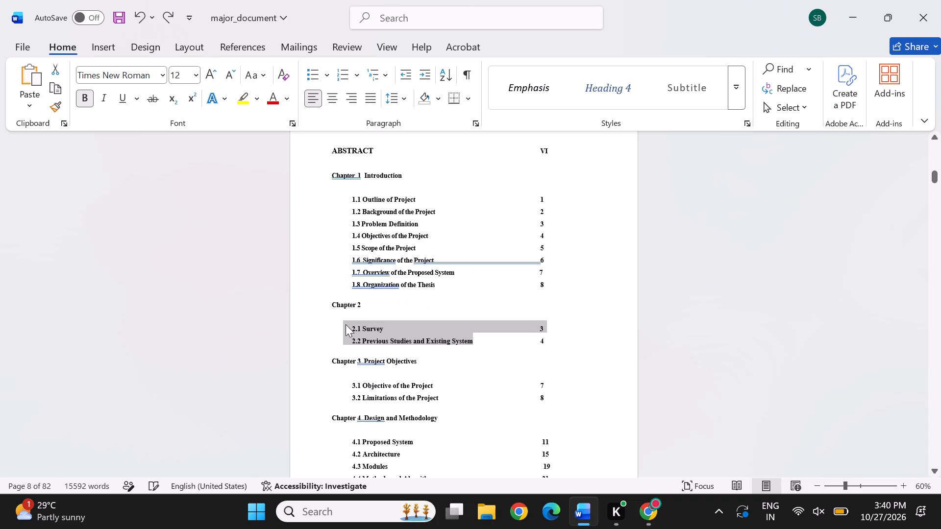
key("ctrl+v")
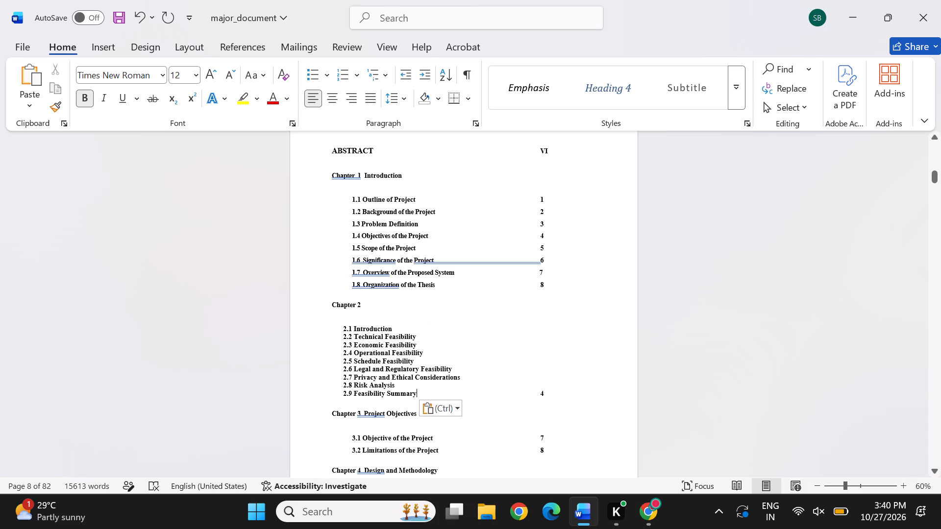
Add page number 9 to the 2.1 Introduction entry, aligned with the page number column.
left_click(415, 323)
key("Tab")
key("Tab")
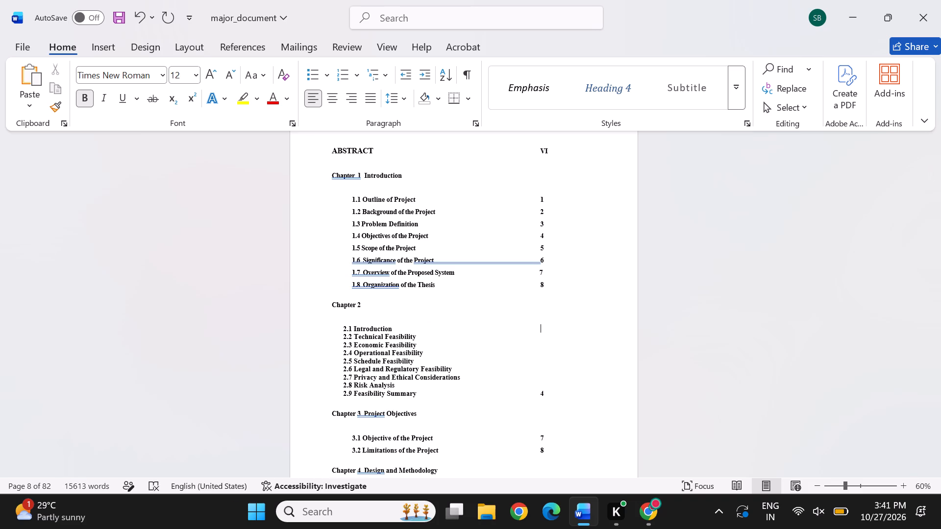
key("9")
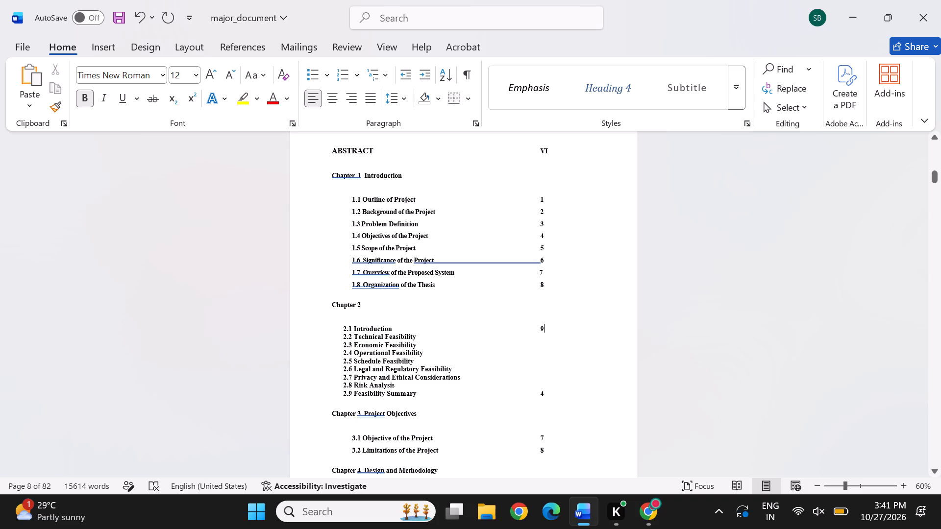
Add page numbers 10, 11 and 12 to the 2.2 Technical, 2.3 Economic and 2.4 Operational Feasibility entries, aligned with the page number column.
left_click(426, 337)
key("Tab")
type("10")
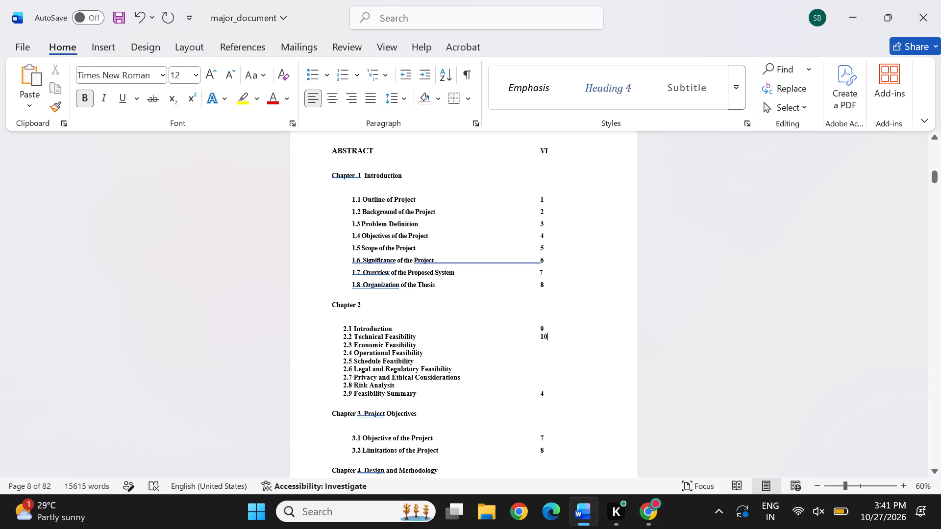
left_click(424, 343)
key("Tab")
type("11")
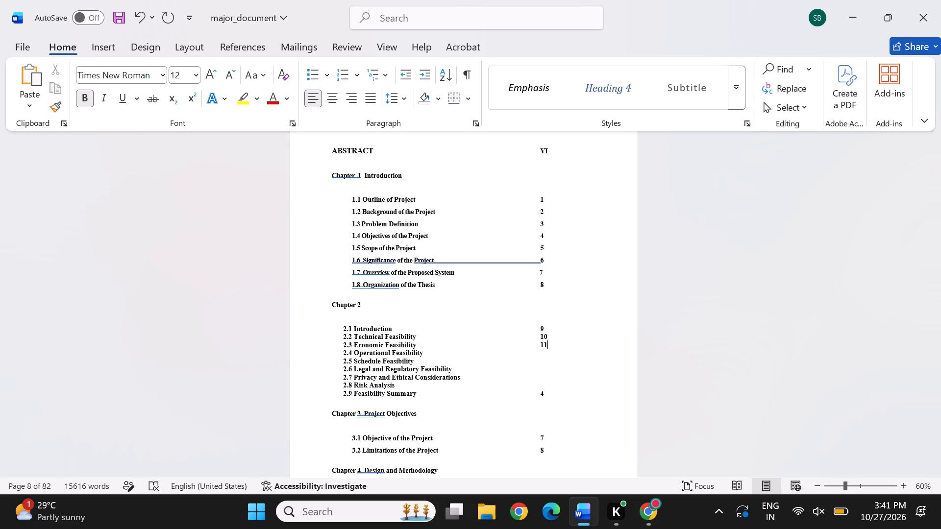
left_click(433, 351)
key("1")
key("Left")
key("Delete")
key("Tab")
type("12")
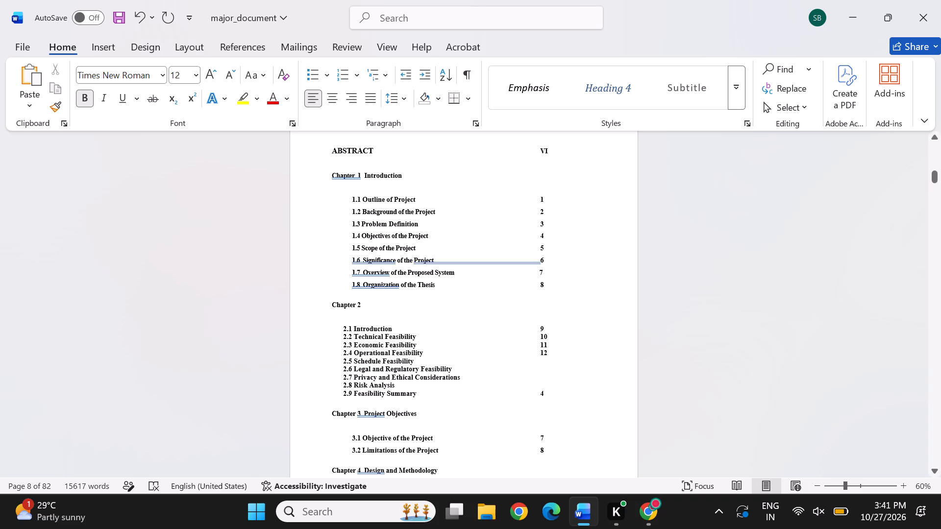
Add page numbers 13, 14 and 15 to entries 2.5 Schedule Feasibility, 2.6 Legal and Regulatory Feasibility and 2.7 Privacy and Ethical Considerations.
left_click(460, 370)
key("Tab")
left_click(437, 362)
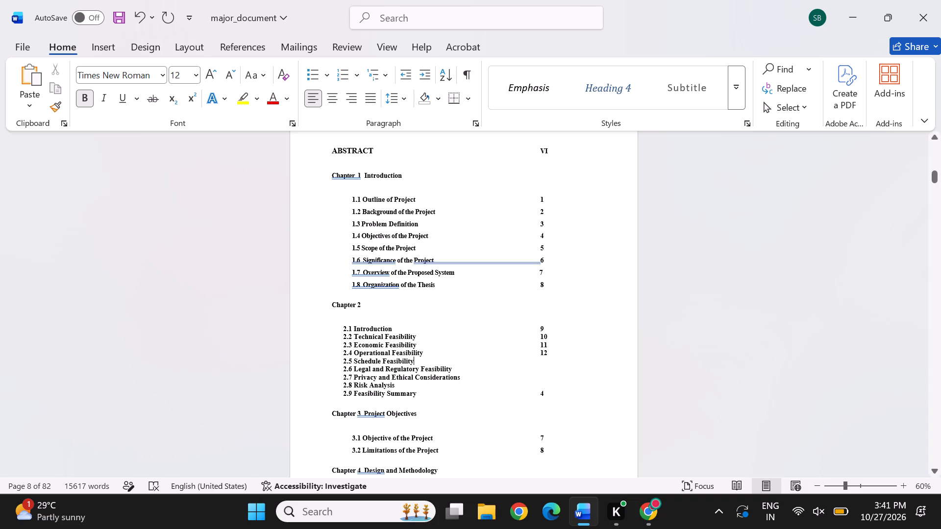
key("Tab")
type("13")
left_click(457, 371)
key("Tab")
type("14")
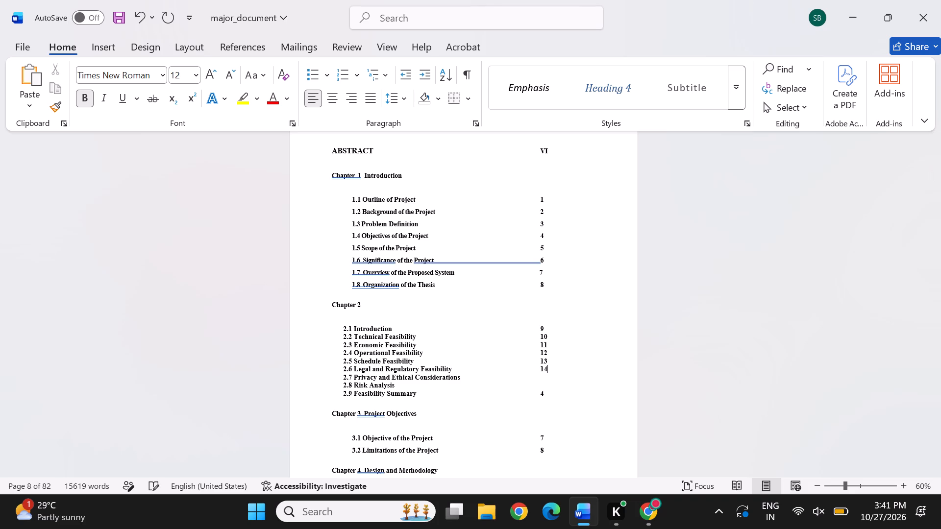
left_click(472, 380)
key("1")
key("Left")
key("Delete")
key("Tab")
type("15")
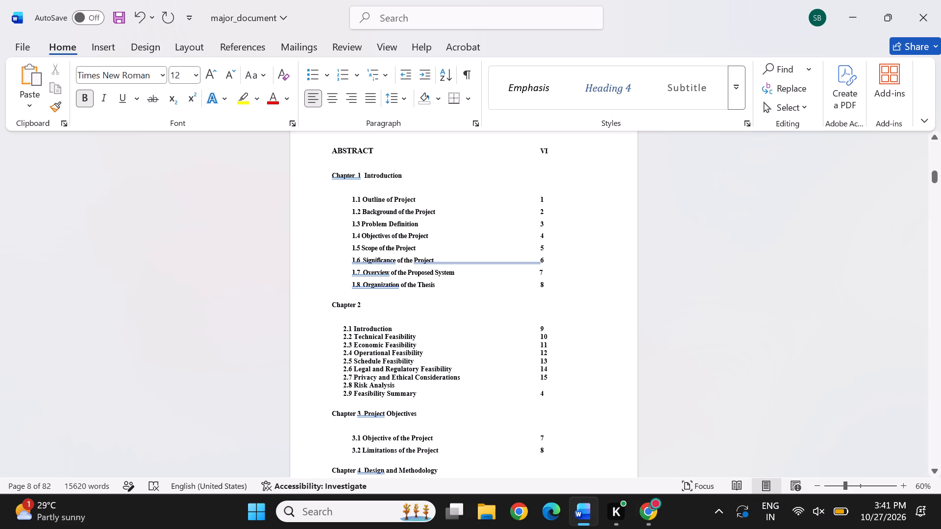
Give the 2.8 Risk Analysis entry page number 16 and the 2.9 Feasibility Summary entry page number 17.
left_click(495, 379)
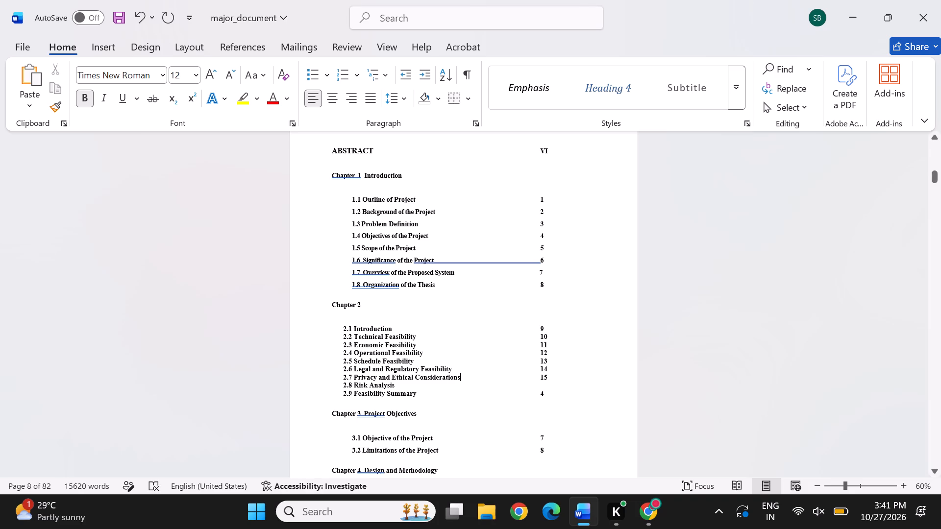
left_click(454, 387)
key("Tab")
key("Tab")
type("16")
left_click(436, 393)
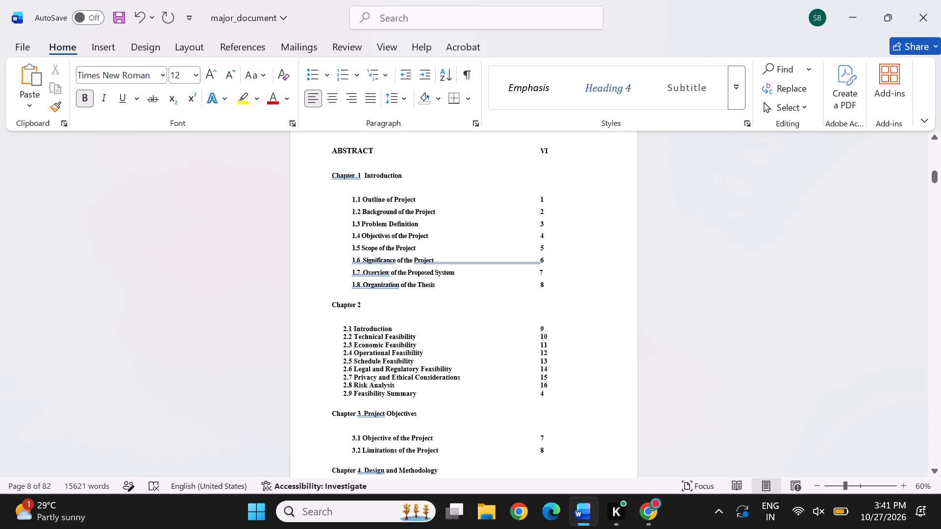
key("Tab")
key("Delete")
key("Delete")
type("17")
Delete the blank line between the Chapter 2 heading and the 2.1 Introduction entry.
left_click(354, 319)
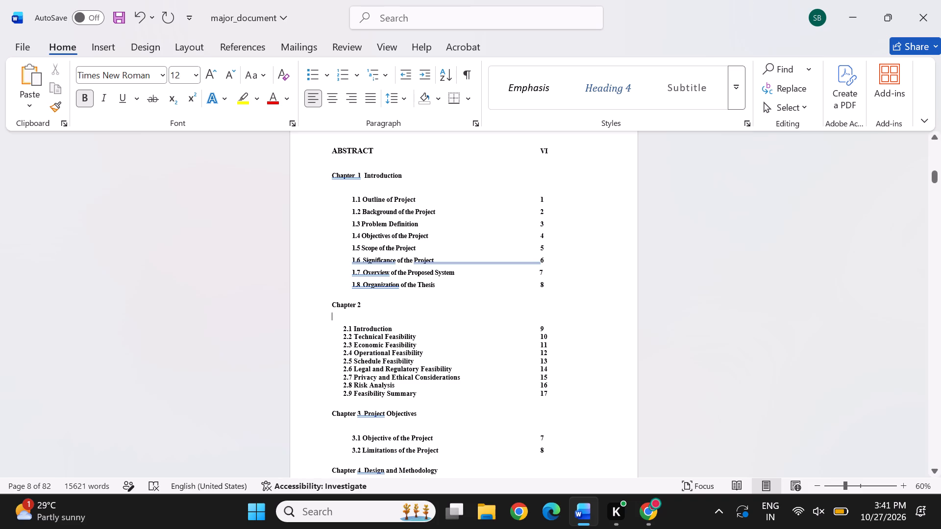
key("Delete")
key("Delete")
left_click(394, 301)
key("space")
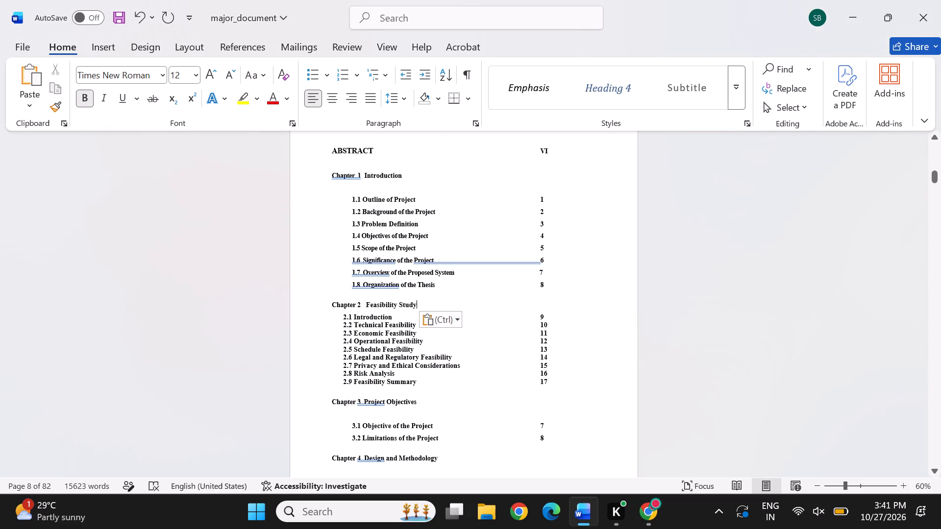
Set the line spacing of contents entries 2.1 through 2.9 to 1.5.
left_click_drag(338, 319, 556, 382)
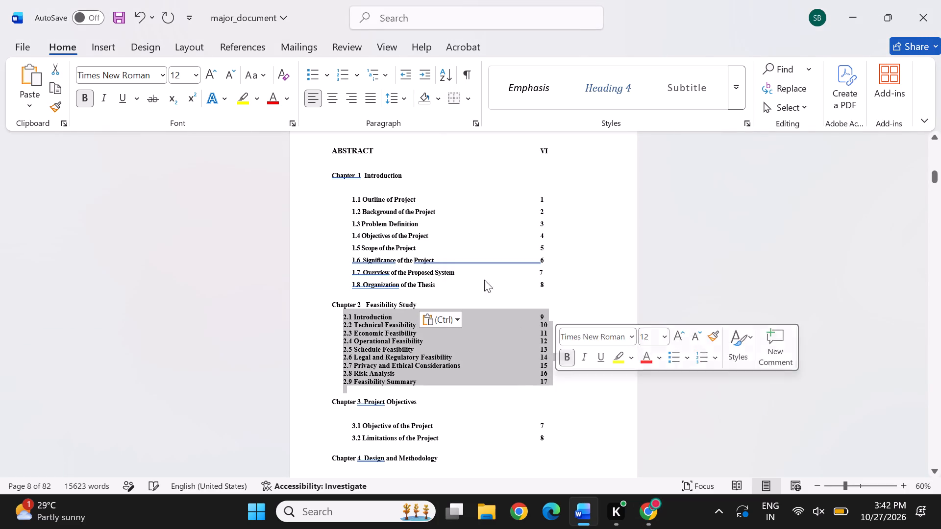
left_click(400, 94)
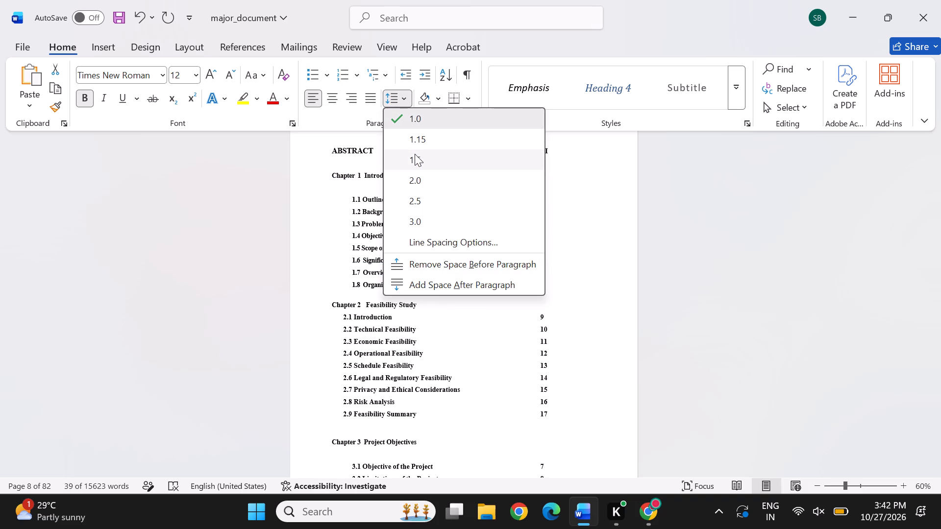
left_click(415, 154)
left_click(649, 278)
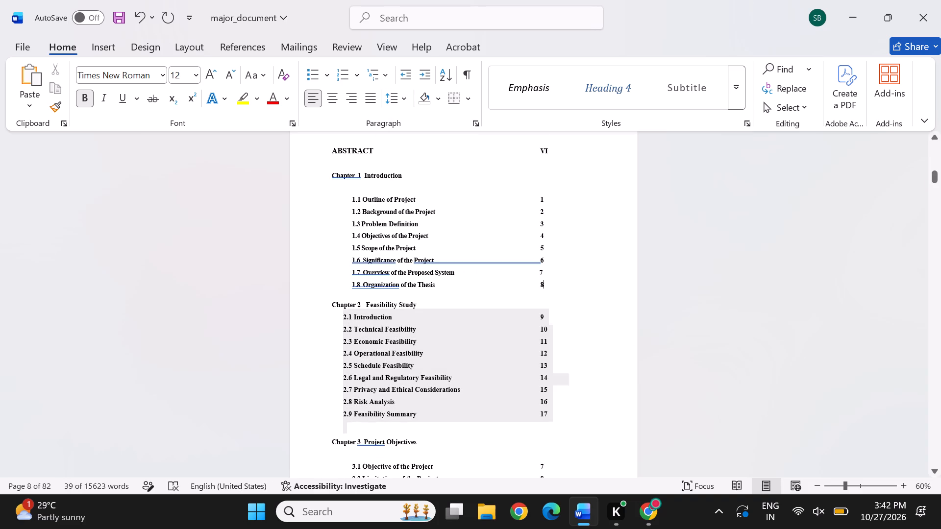
Delete the blank line between the Chapter 1 Introduction heading and the 1.1 Outline of Project entry.
left_click(355, 187)
key("Delete")
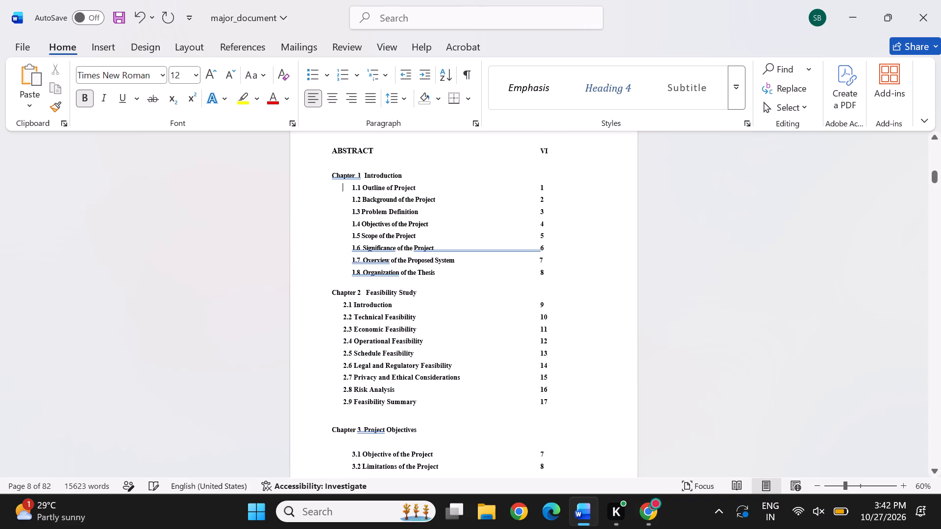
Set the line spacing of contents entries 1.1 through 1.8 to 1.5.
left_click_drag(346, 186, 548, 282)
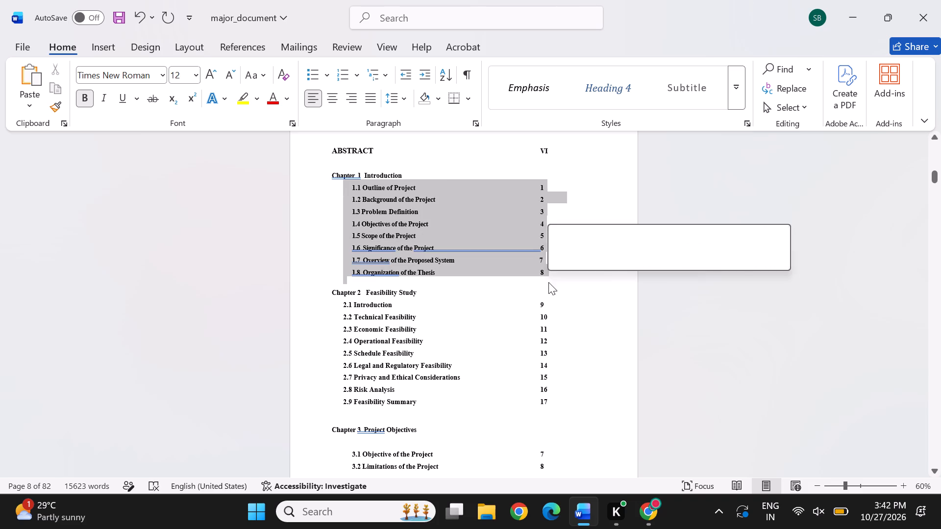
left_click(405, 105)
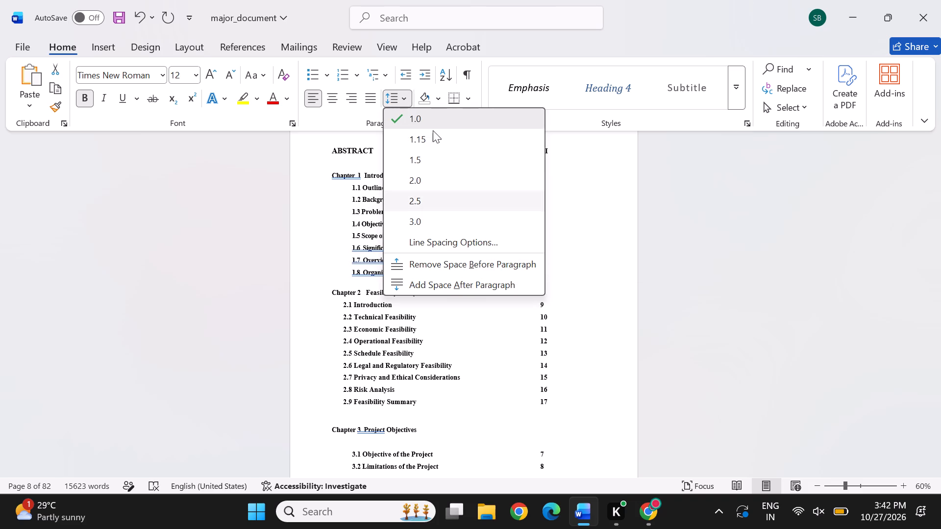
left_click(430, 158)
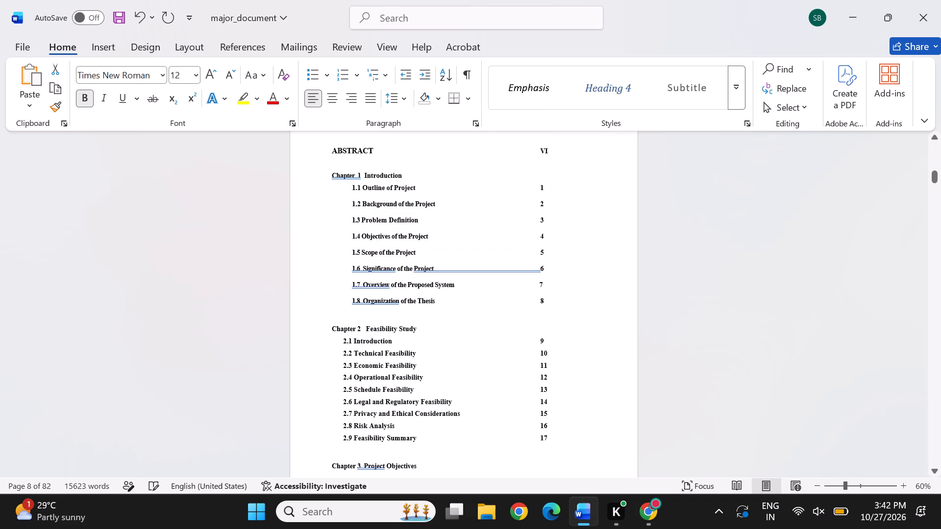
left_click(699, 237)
Set the line spacing of contents entries 1.1 through 1.8 to 1.15.
left_click_drag(557, 306, 345, 192)
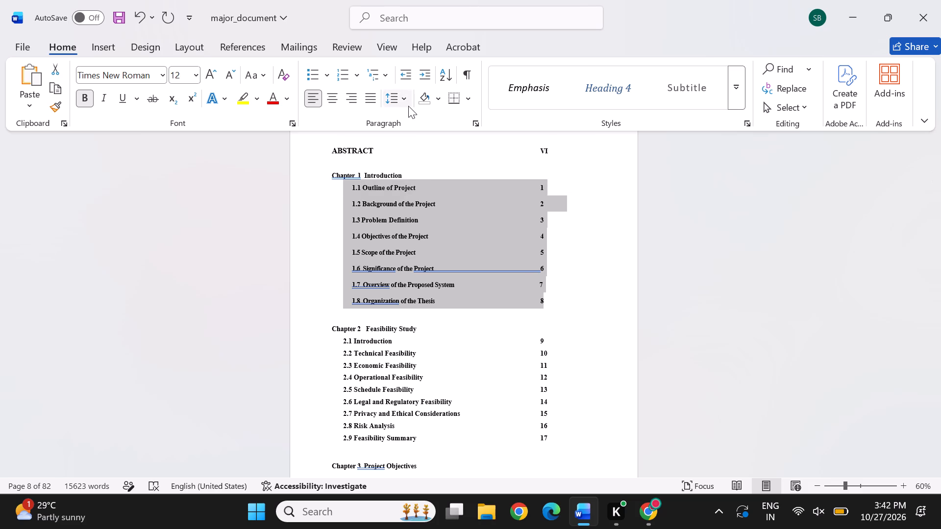
left_click(408, 106)
left_click(415, 136)
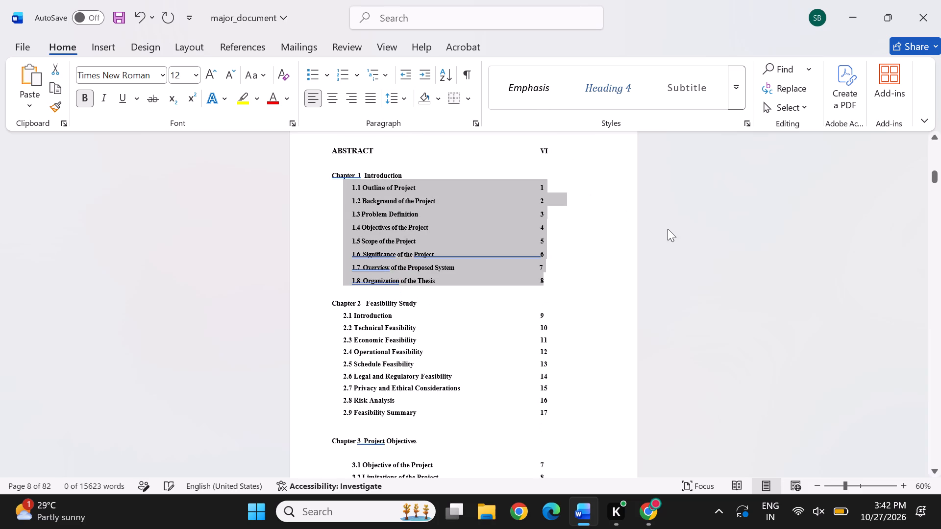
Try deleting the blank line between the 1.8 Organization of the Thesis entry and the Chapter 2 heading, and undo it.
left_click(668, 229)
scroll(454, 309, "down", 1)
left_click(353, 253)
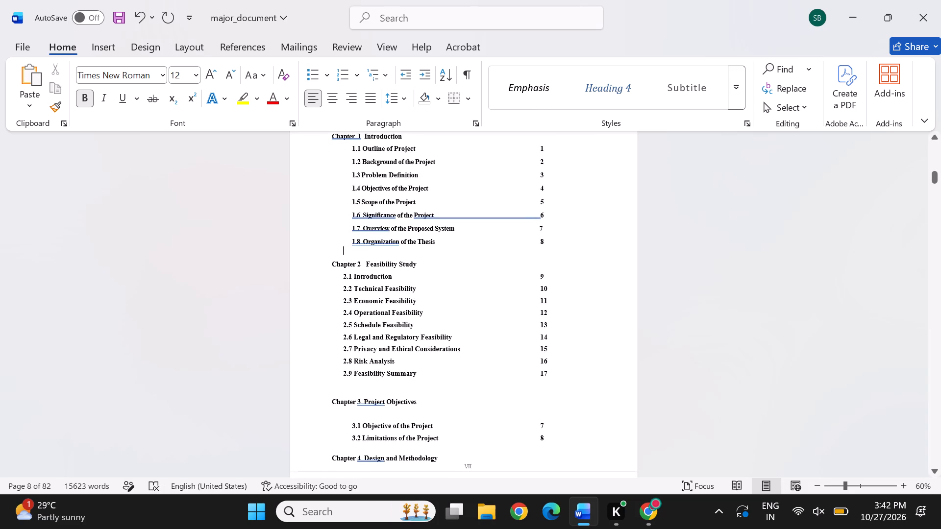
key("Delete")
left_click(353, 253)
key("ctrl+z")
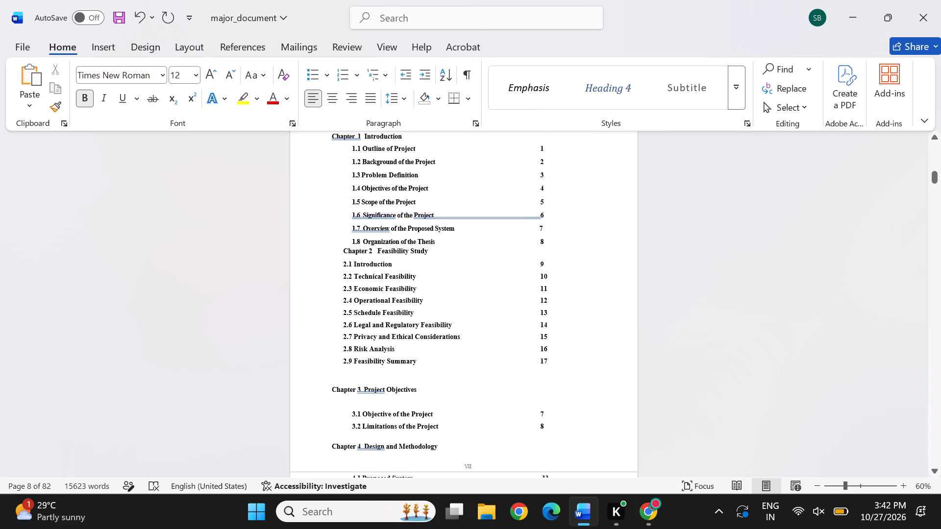
Delete the blank lines directly above and below the ABSTRACT entry in the table of contents.
scroll(389, 358, "down", 1)
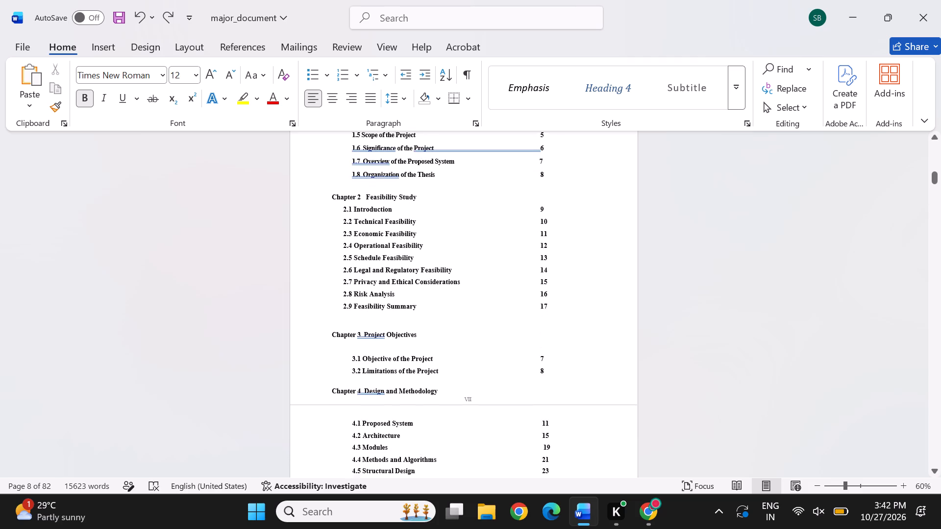
scroll(445, 340, "up", 1)
scroll(489, 245, "up", 2)
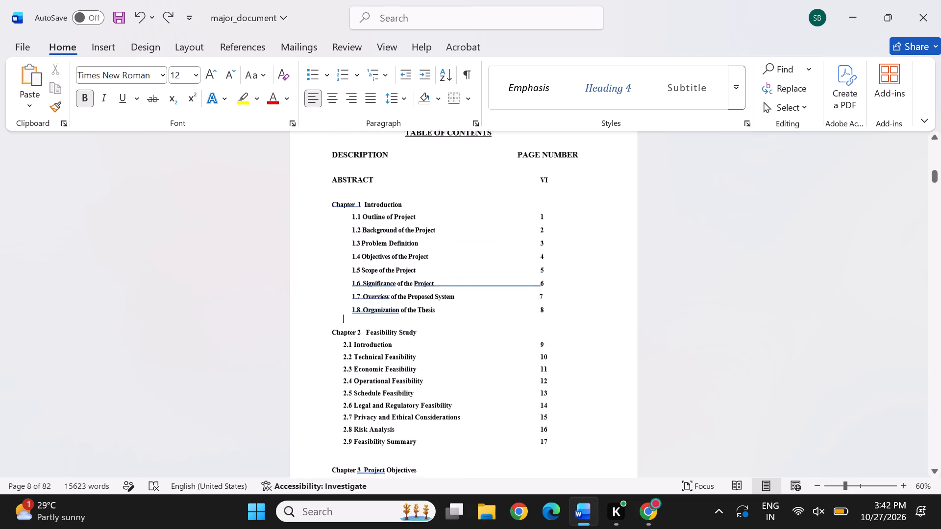
left_click(346, 207)
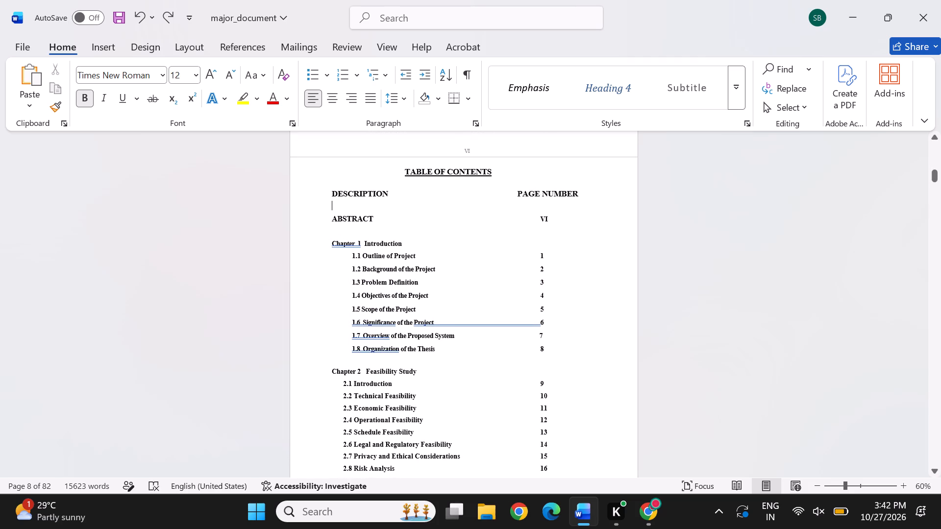
key("Delete")
left_click(352, 219)
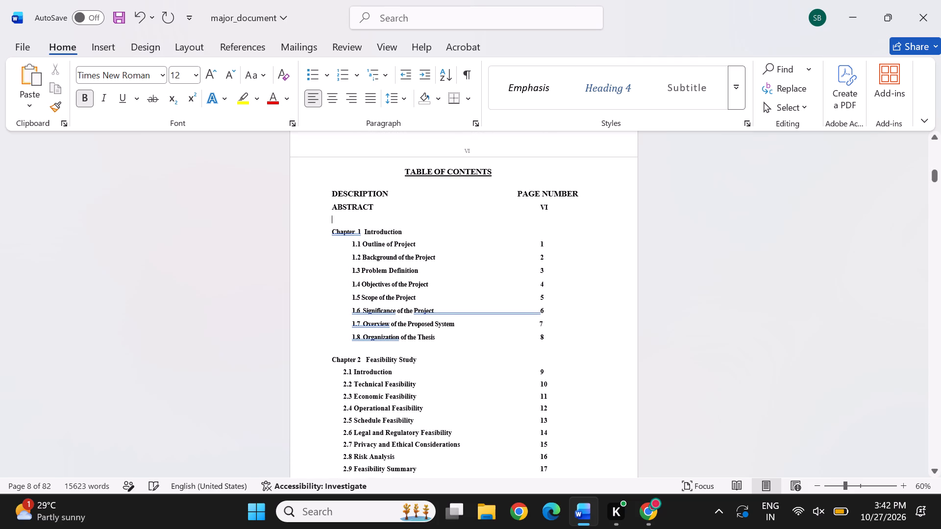
key("Delete")
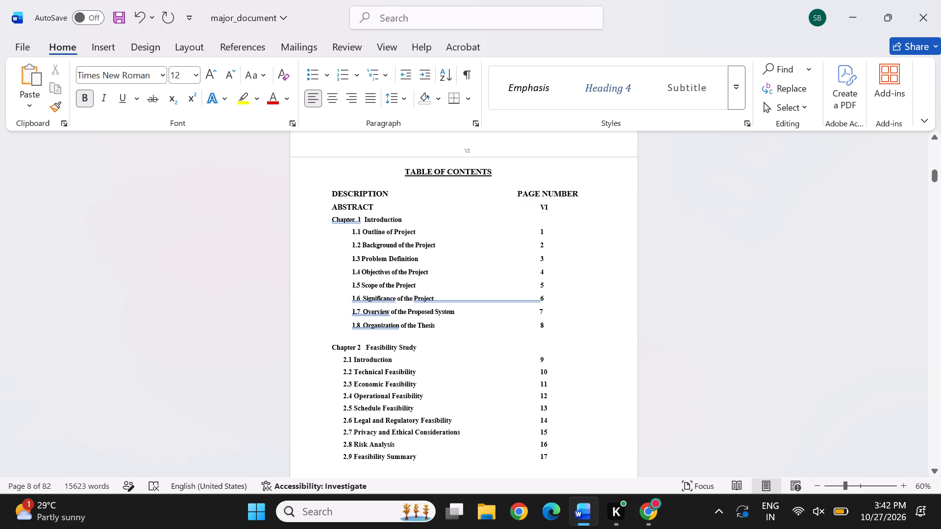
Delete the blank line between the 1.8 Organization of the Thesis entry and the Chapter 2 Feasibility Study heading.
left_click(335, 334)
key("Delete")
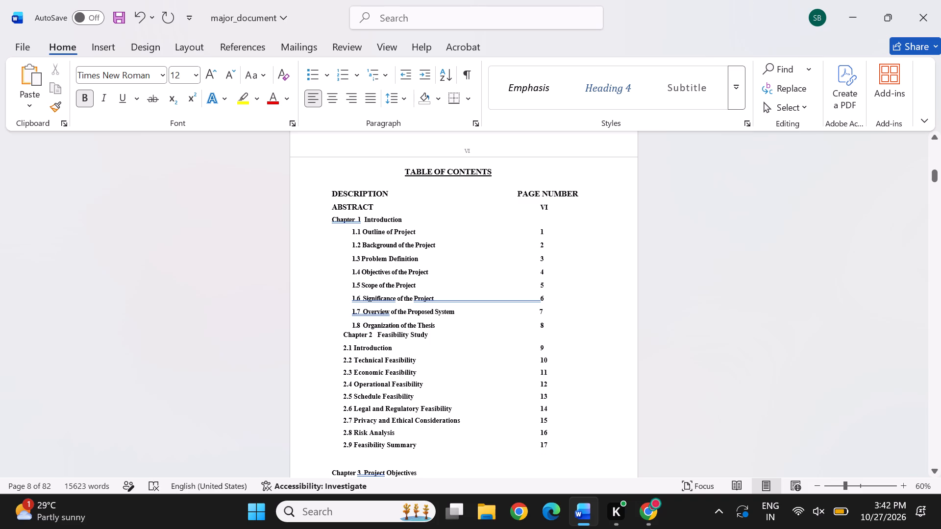
Align the Chapter 2 Feasibility Study heading in the contents with the indent of the Chapter 1 heading.
left_click(333, 338)
key("Left")
key("Up")
left_click_drag(438, 336, 343, 338)
left_click_drag(343, 335, 337, 335)
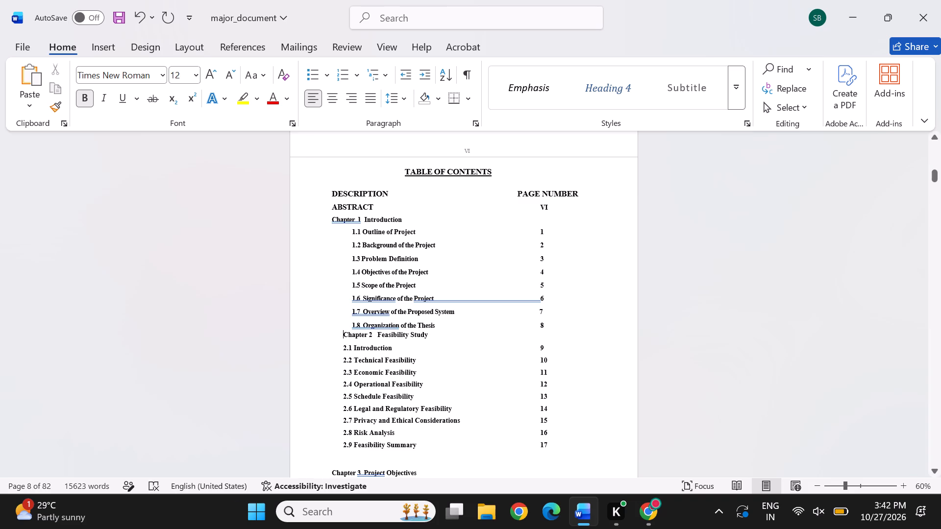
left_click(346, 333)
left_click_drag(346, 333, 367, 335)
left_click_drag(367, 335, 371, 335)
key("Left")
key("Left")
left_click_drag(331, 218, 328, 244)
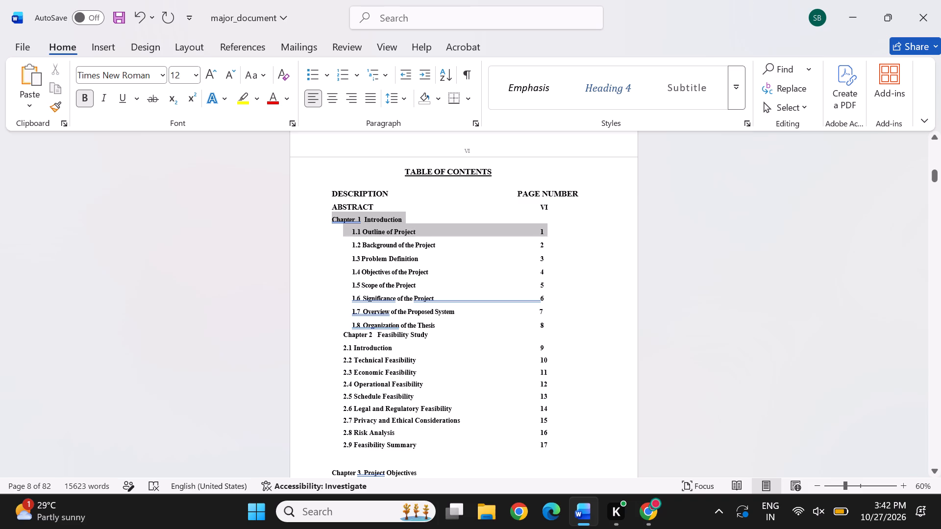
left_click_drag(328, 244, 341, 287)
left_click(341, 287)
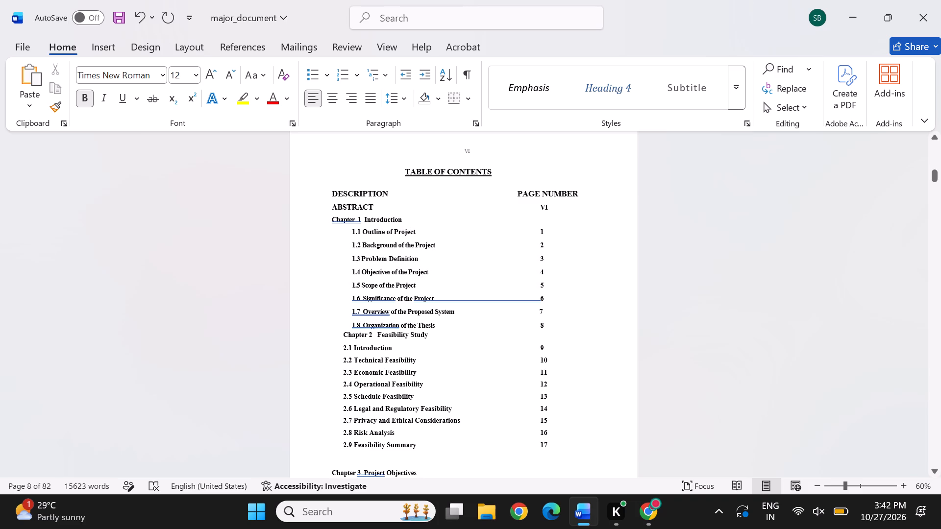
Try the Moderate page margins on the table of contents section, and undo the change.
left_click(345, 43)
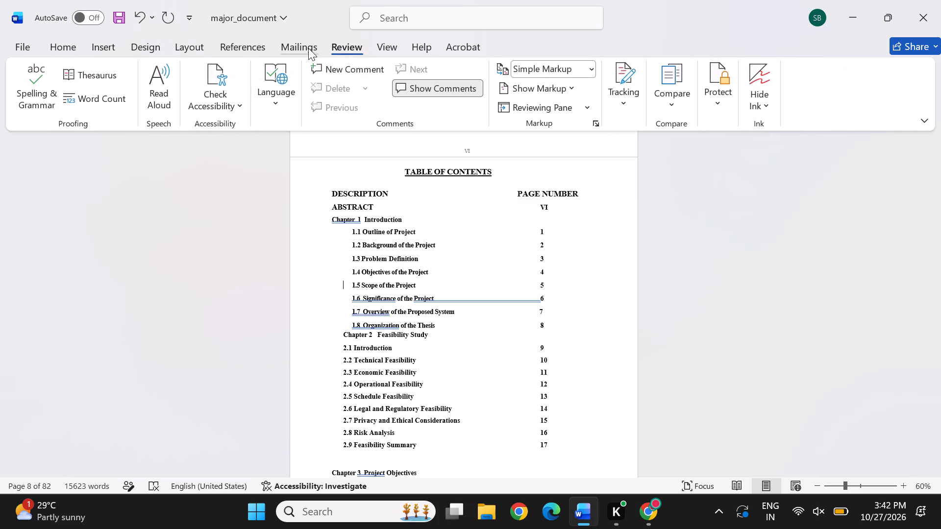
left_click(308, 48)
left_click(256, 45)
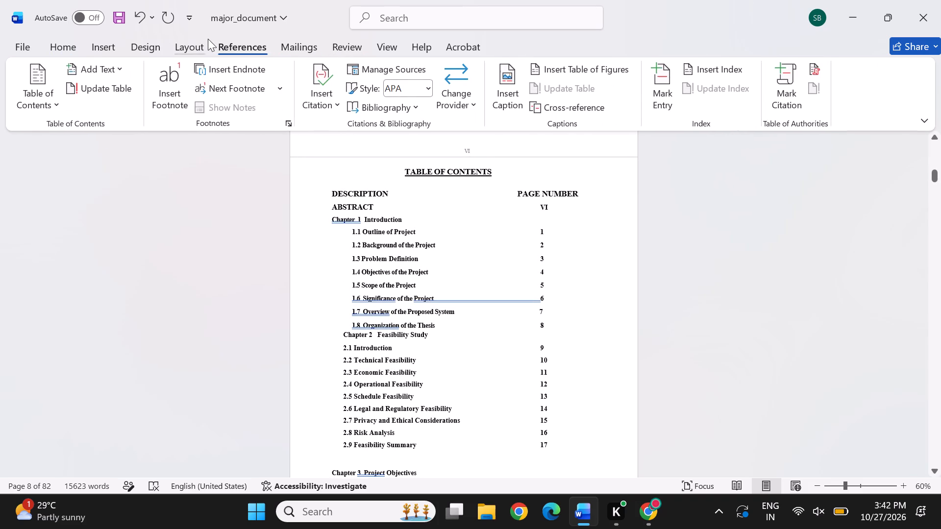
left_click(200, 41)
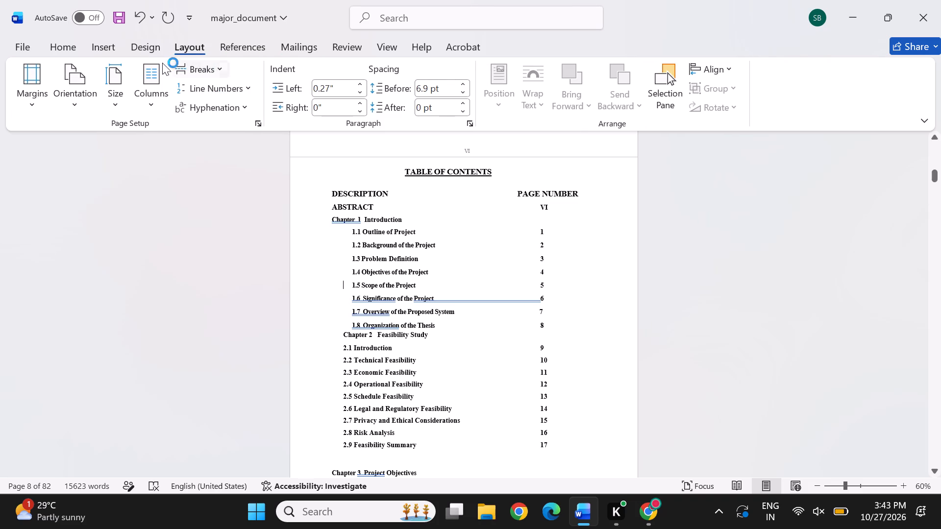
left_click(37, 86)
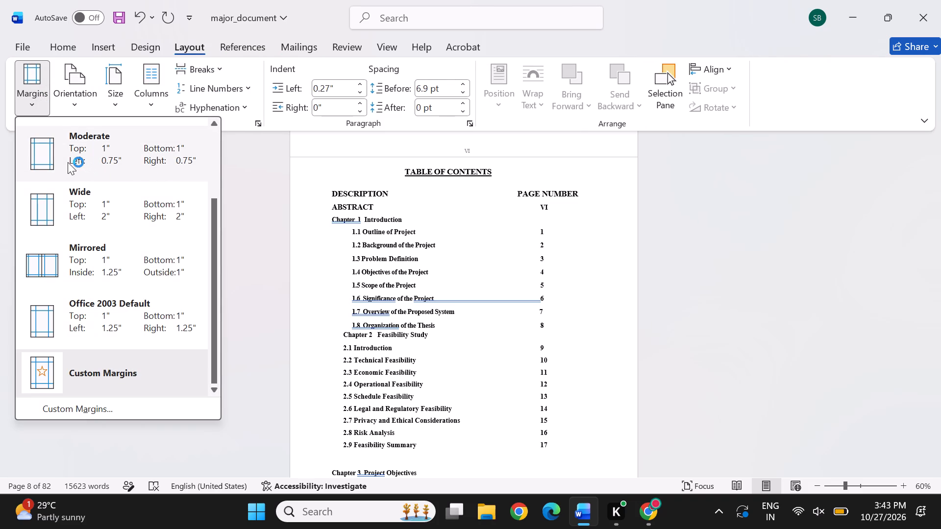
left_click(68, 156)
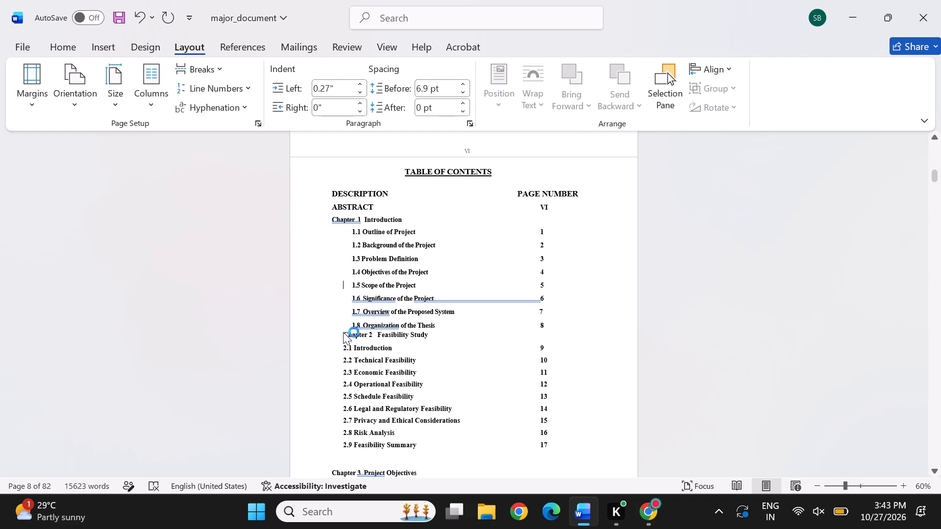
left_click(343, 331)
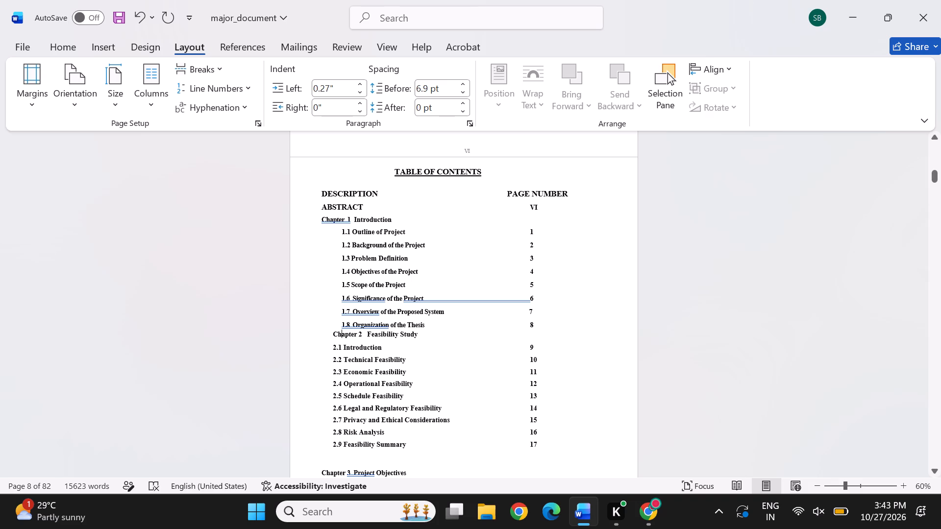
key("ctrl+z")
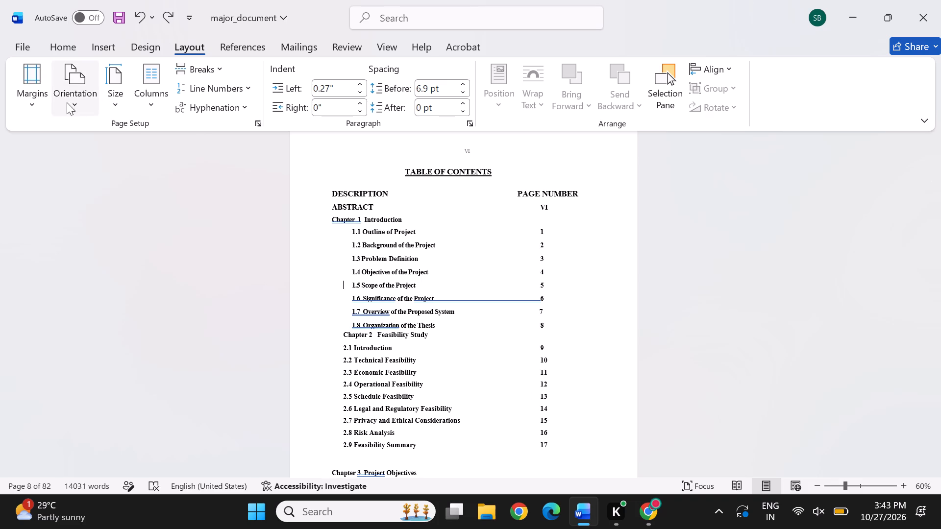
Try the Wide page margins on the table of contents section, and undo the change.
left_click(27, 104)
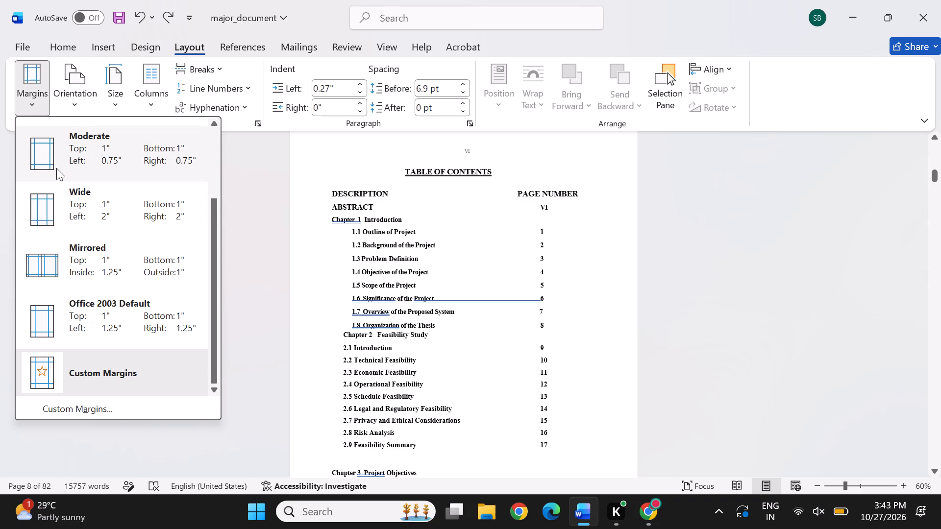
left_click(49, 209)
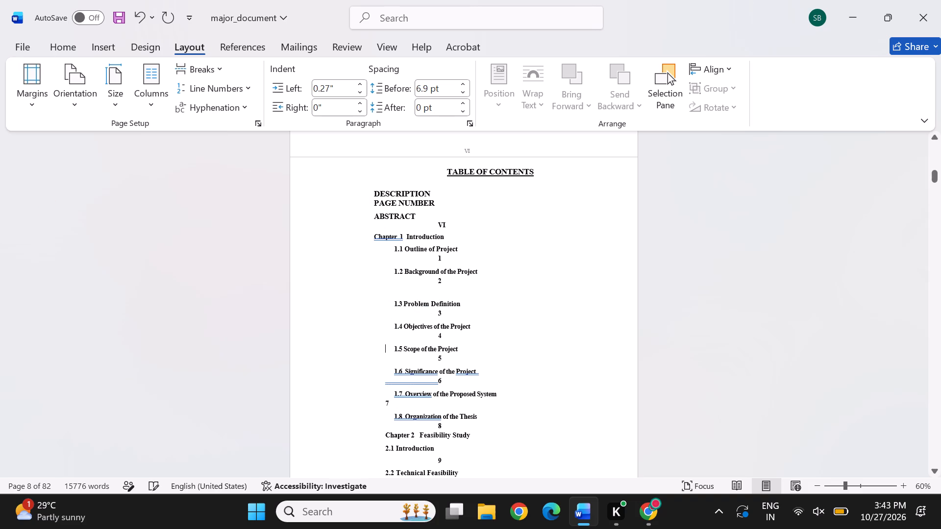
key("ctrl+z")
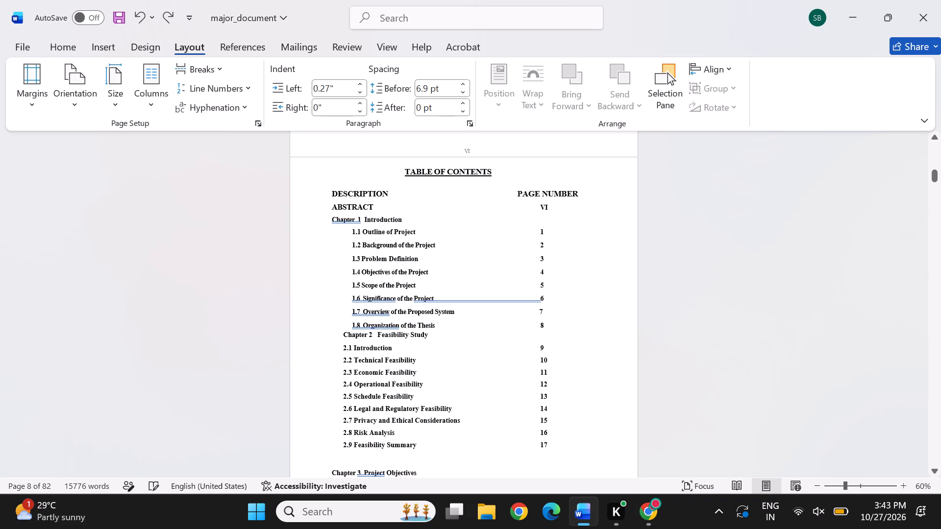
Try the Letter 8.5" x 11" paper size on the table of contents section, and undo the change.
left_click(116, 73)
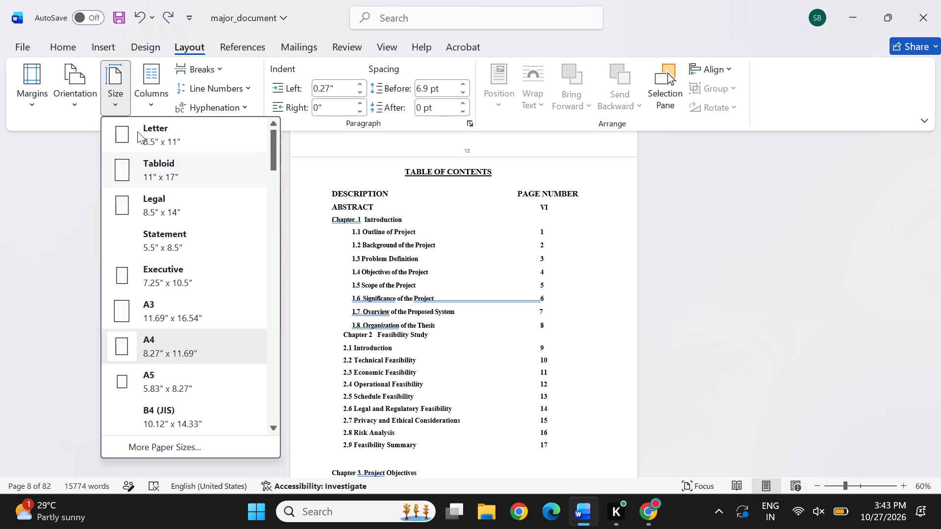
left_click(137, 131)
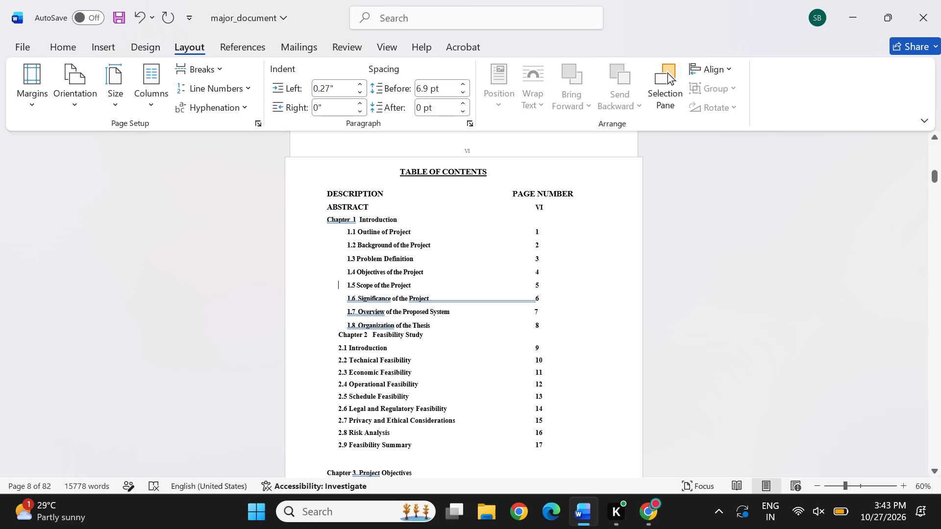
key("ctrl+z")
Shift the ABSTRACT entry in the table of contents inward with three leading spaces.
scroll(388, 234, "up", 1)
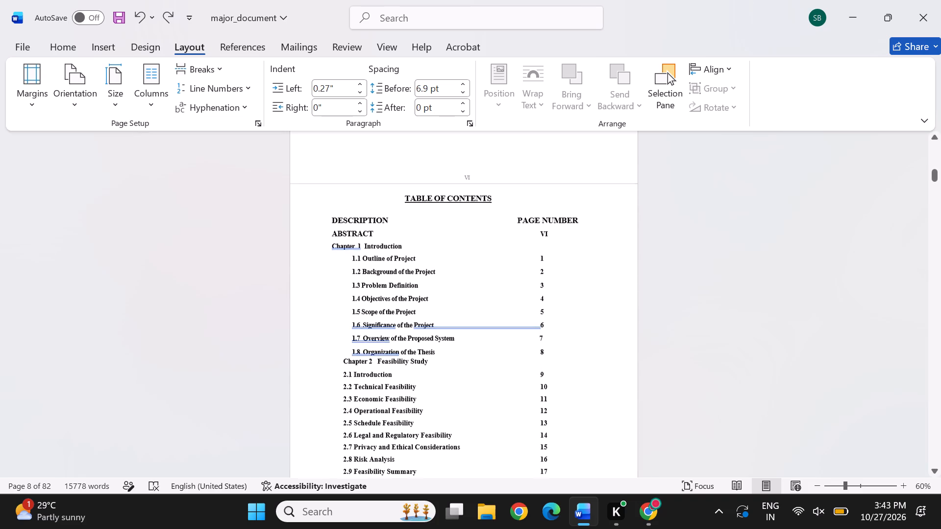
scroll(352, 254, "up", 1, "ctrl")
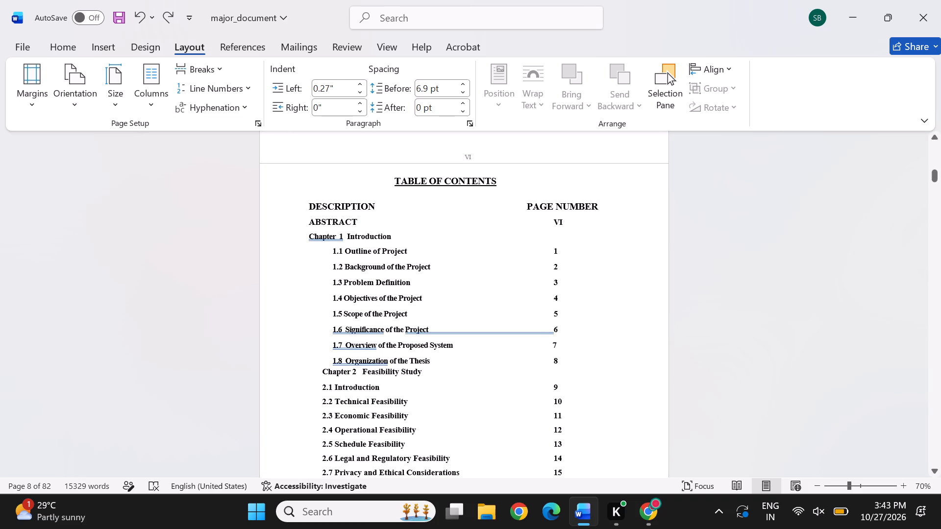
left_click(304, 224)
key("space")
key("space")
key("space")
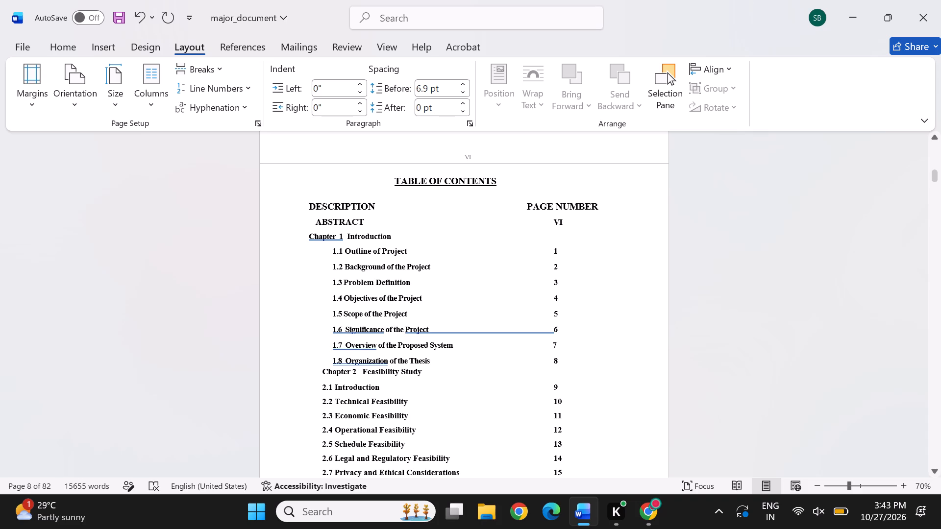
Shift the Chapter 1 Introduction heading in the table of contents inward with four leading spaces.
scroll(460, 329, "down", 1)
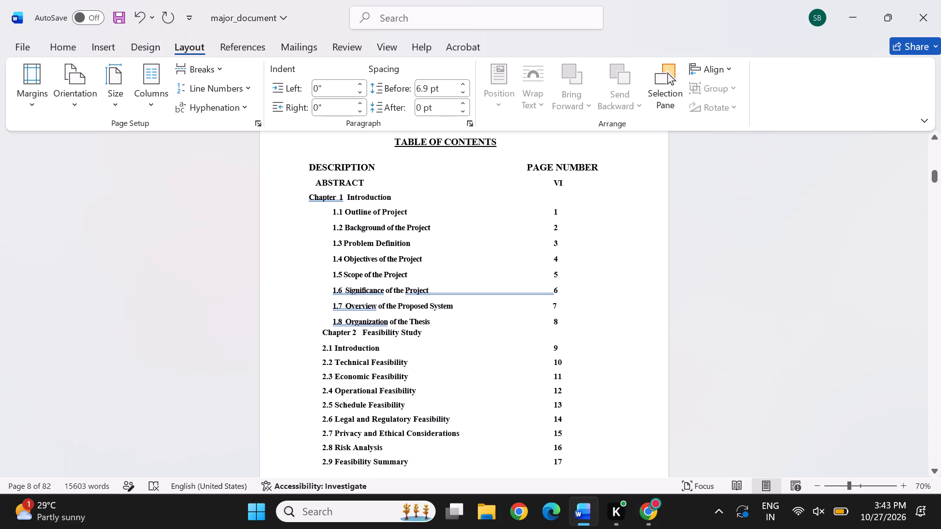
left_click(308, 195)
key("space")
key("space")
key("space")
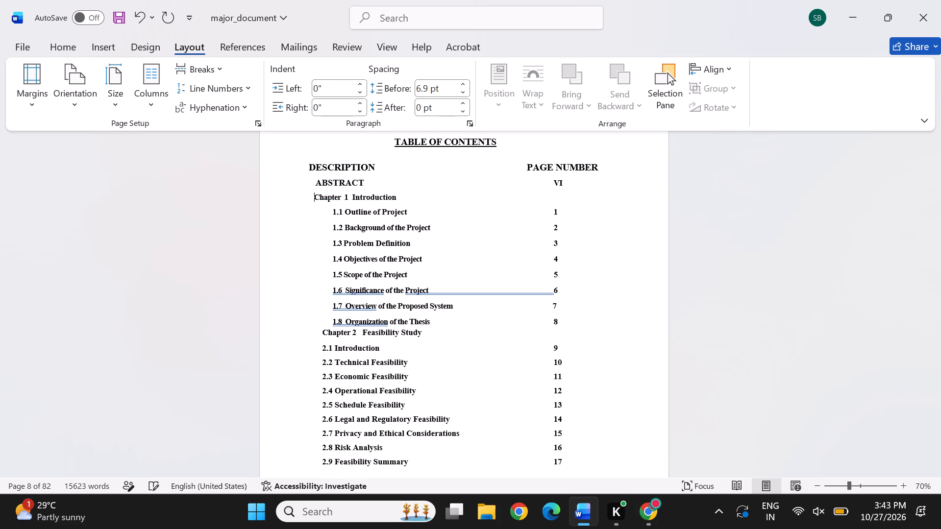
key("space")
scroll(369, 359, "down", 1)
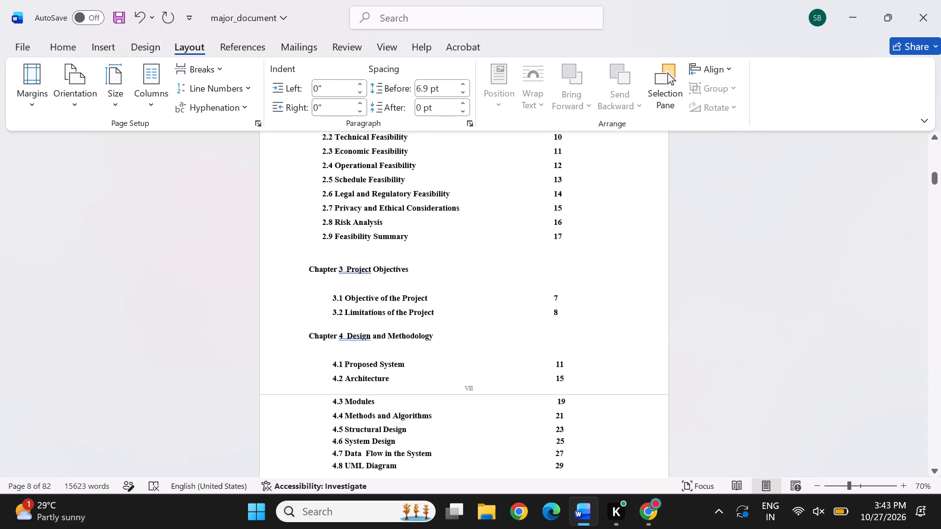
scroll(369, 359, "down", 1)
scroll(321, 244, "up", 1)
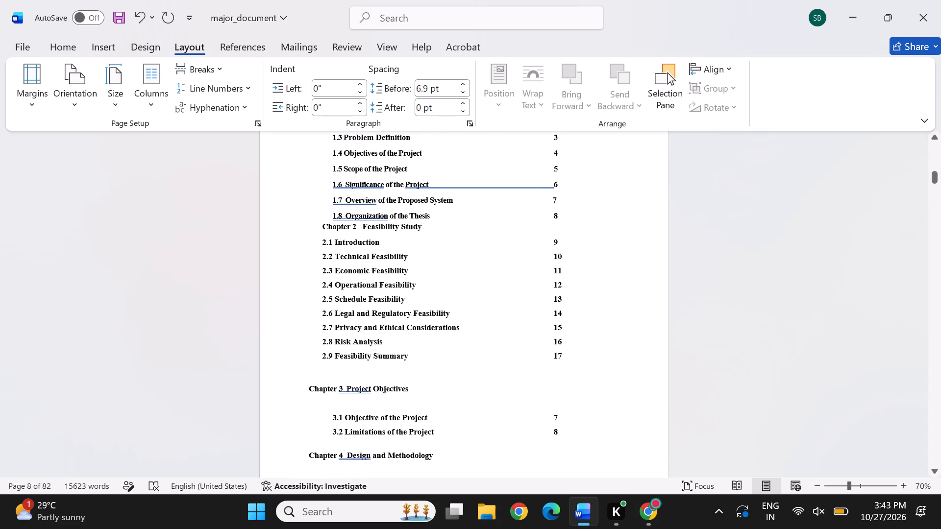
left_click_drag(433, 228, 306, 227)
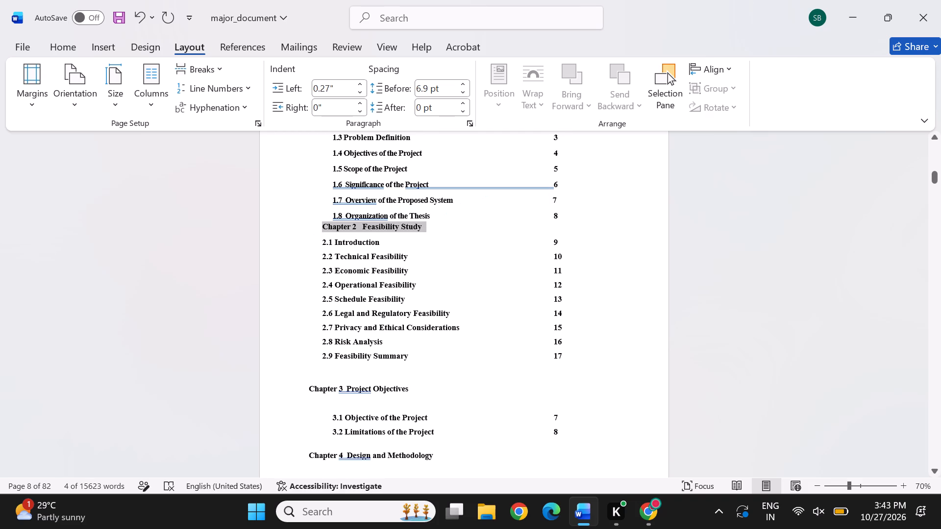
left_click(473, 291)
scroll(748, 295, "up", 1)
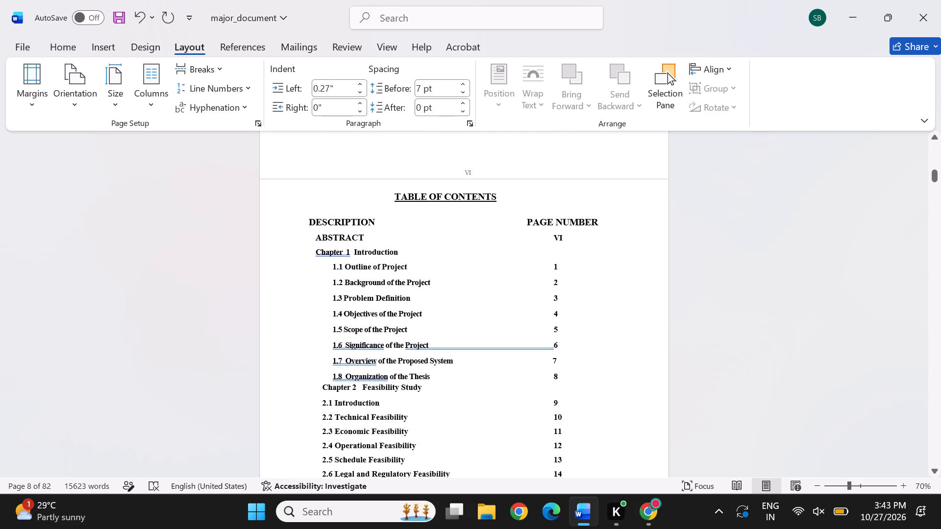
Add two more leading spaces before the ABSTRACT entry in the table of contents.
left_click(310, 237)
key("space")
key("space")
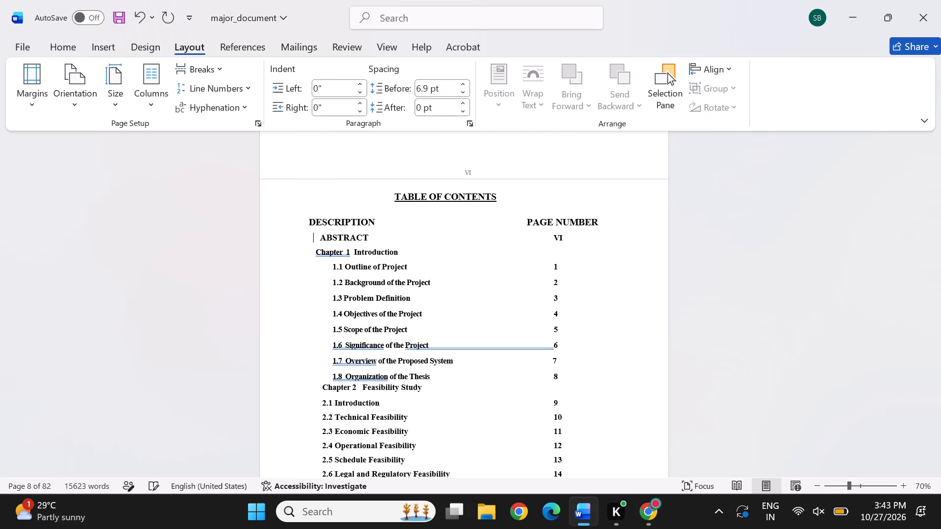
Copy the contents entries 2.1 Introduction to 2.9 Feasibility Summary and paste them on the line below the References entry.
scroll(457, 319, "down", 1)
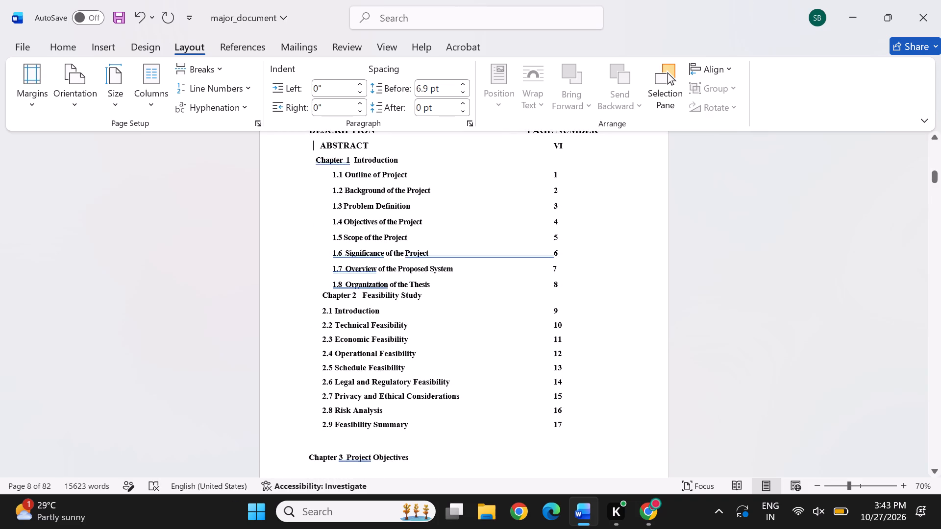
scroll(346, 172, "up", 1)
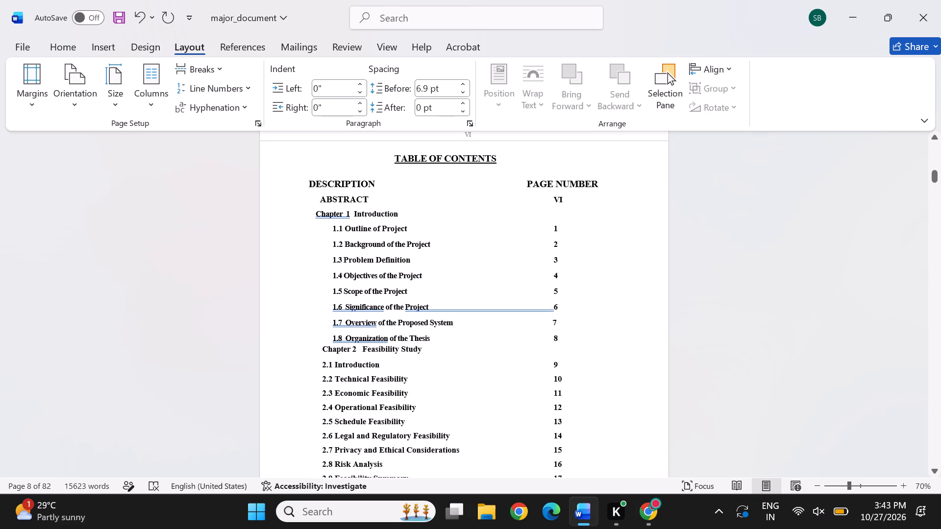
scroll(465, 303, "down", 1)
left_click_drag(317, 284, 386, 302)
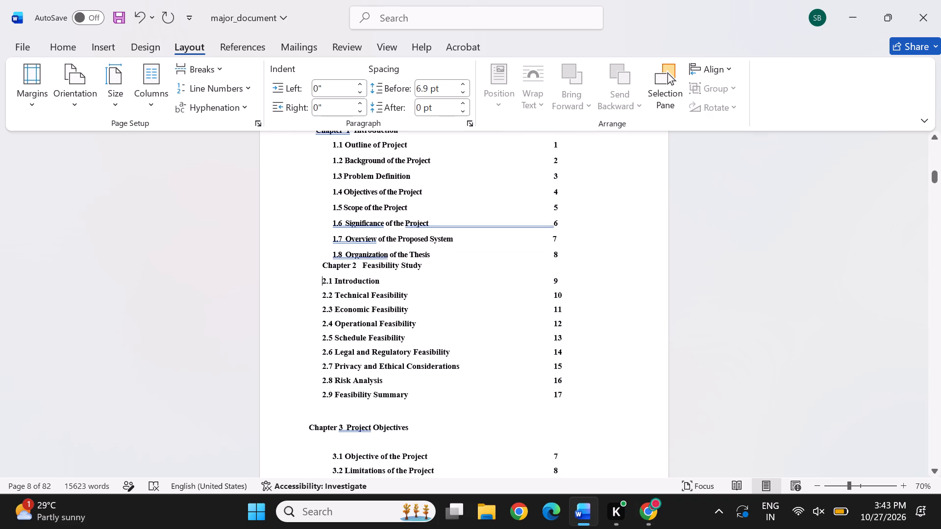
left_click_drag(386, 302, 563, 398)
key("ctrl+c")
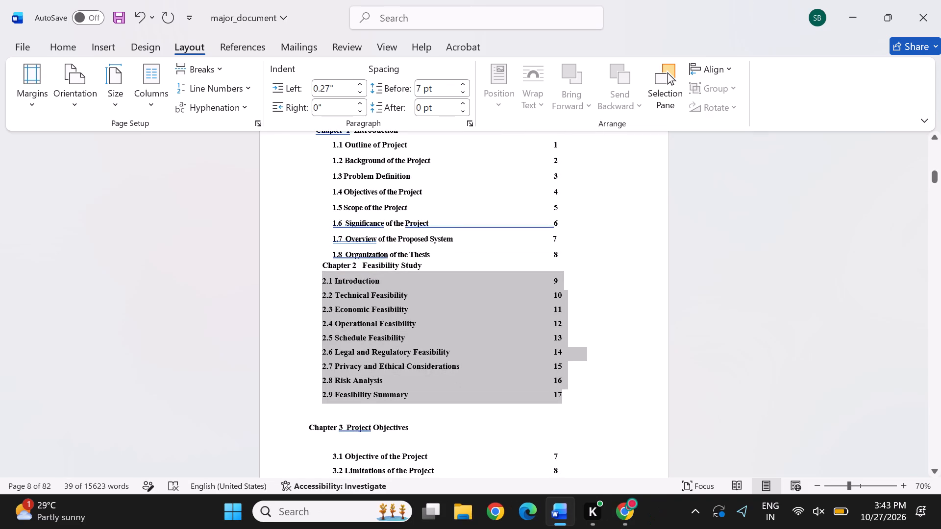
scroll(571, 411, "down", 1)
scroll(422, 395, "down", 2)
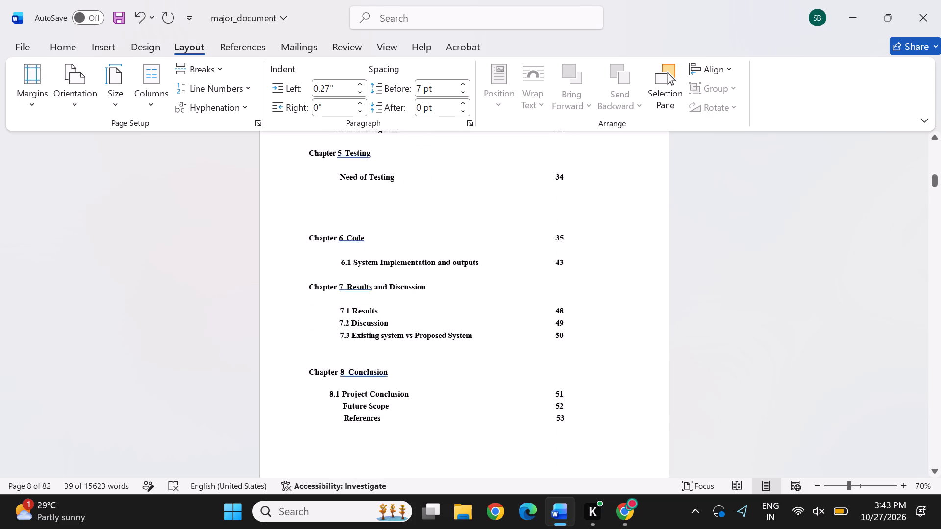
scroll(392, 301, "down", 1)
left_click(314, 341)
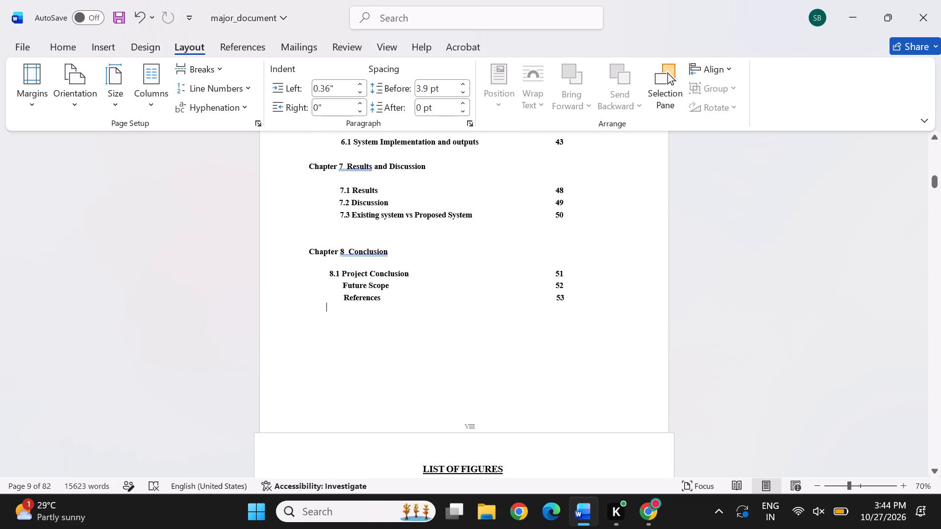
key("ctrl+v")
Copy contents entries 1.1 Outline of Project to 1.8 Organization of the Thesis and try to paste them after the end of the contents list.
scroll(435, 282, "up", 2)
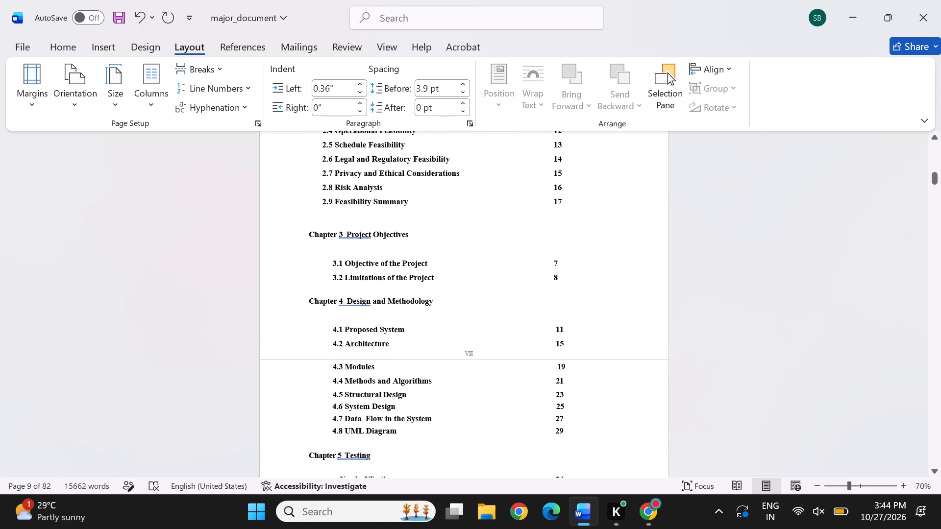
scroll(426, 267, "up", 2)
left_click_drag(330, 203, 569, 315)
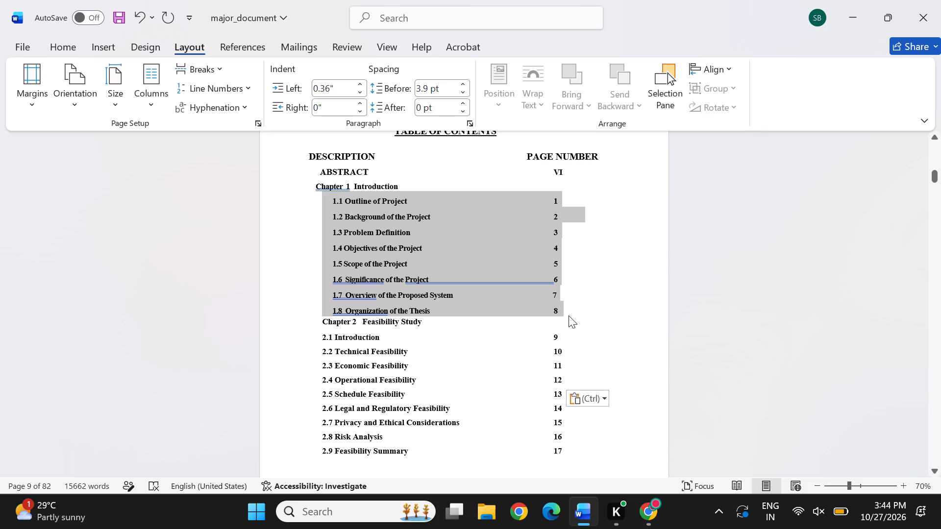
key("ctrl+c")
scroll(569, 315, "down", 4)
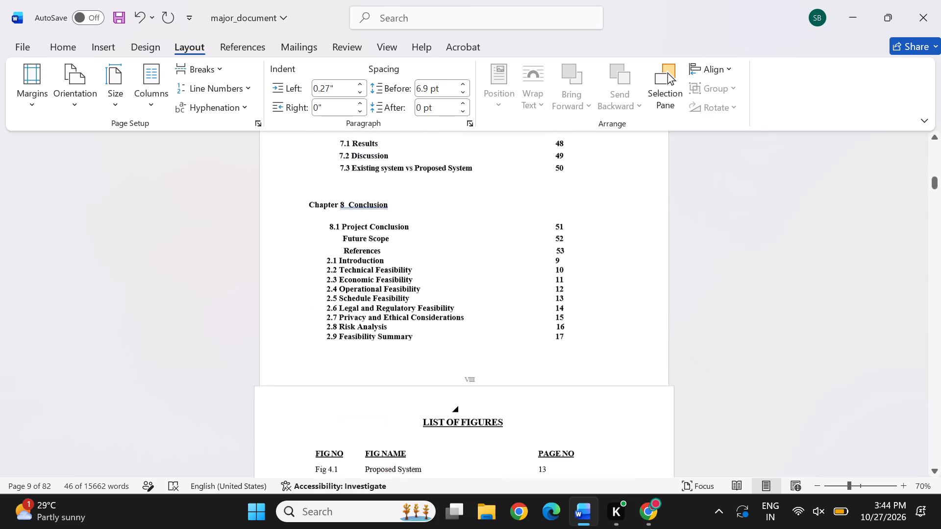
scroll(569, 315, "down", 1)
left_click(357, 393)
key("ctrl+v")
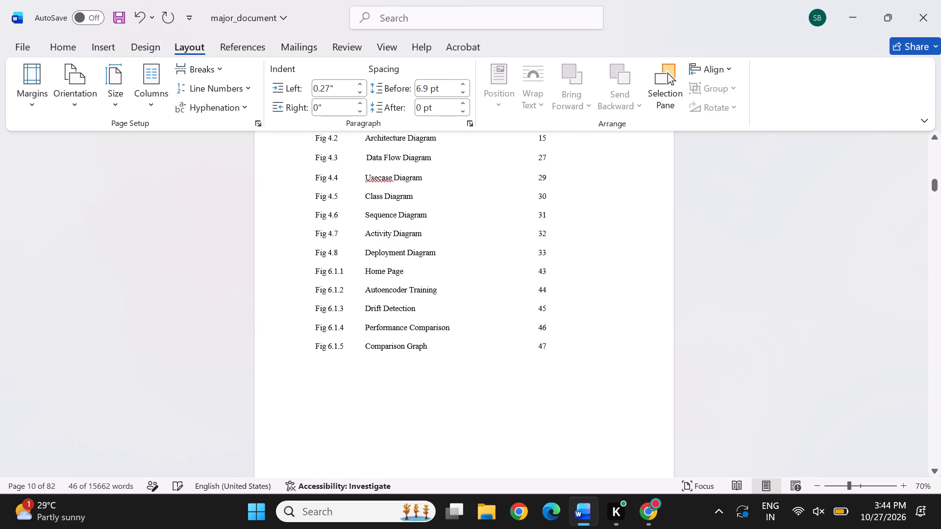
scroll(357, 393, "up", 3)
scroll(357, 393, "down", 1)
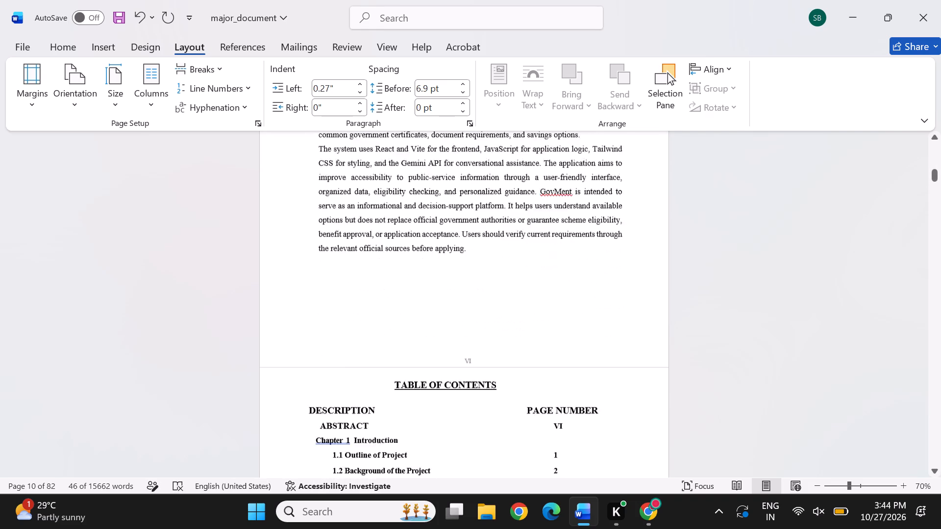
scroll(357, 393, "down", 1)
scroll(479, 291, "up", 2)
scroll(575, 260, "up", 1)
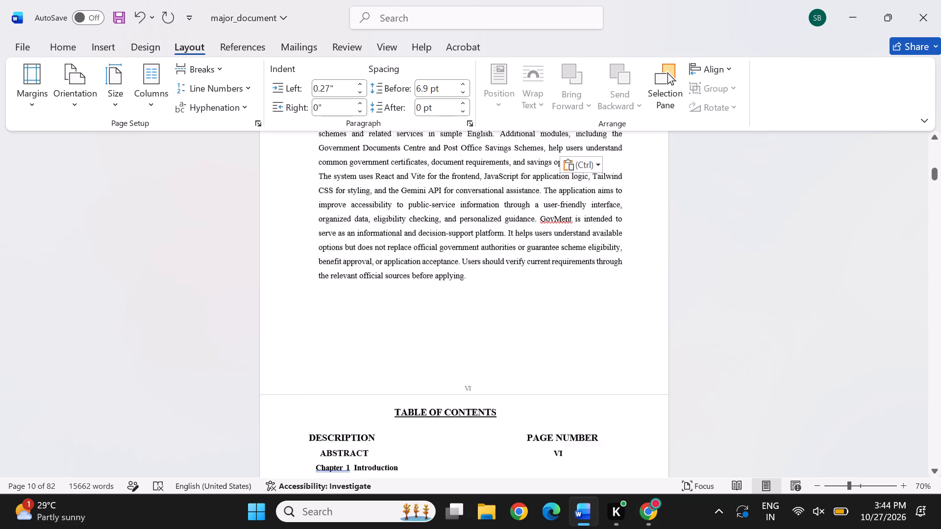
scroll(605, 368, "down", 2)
Undo the recent table of contents edits, back through the pasted entries, the leading spaces and the removed blank lines.
left_click(702, 270)
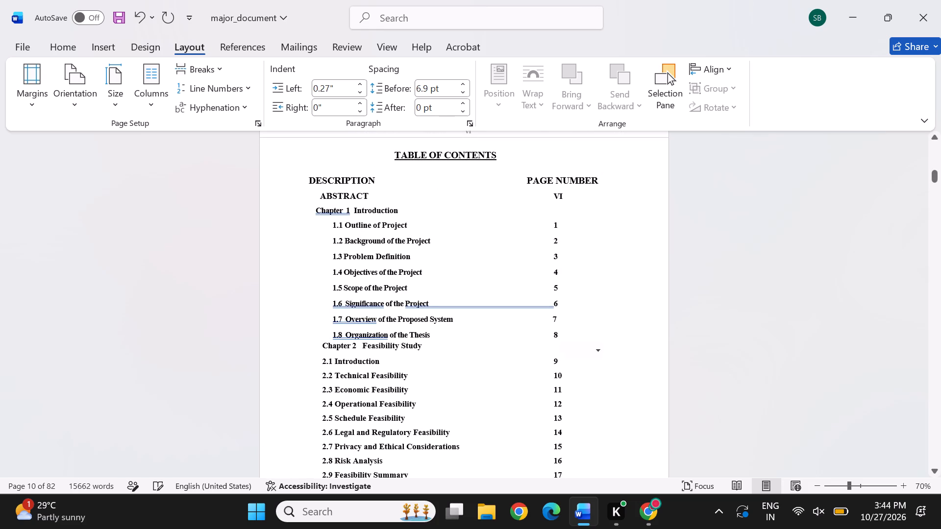
key("ctrl+z")
key("ctrl+z")
key("ctrl+z")
key("ctrl+z")
key("ctrl+z")
key("ctrl+z")
key("ctrl+z")
key("ctrl+z")
key("ctrl+z")
key("ctrl+z")
key("ctrl+z")
key("ctrl+z")
key("ctrl+z")
key("ctrl+z")
key("ctrl+z")
key("ctrl+z")
key("ctrl+z")
key("ctrl+z")
key("ctrl+z")
key("ctrl+z")
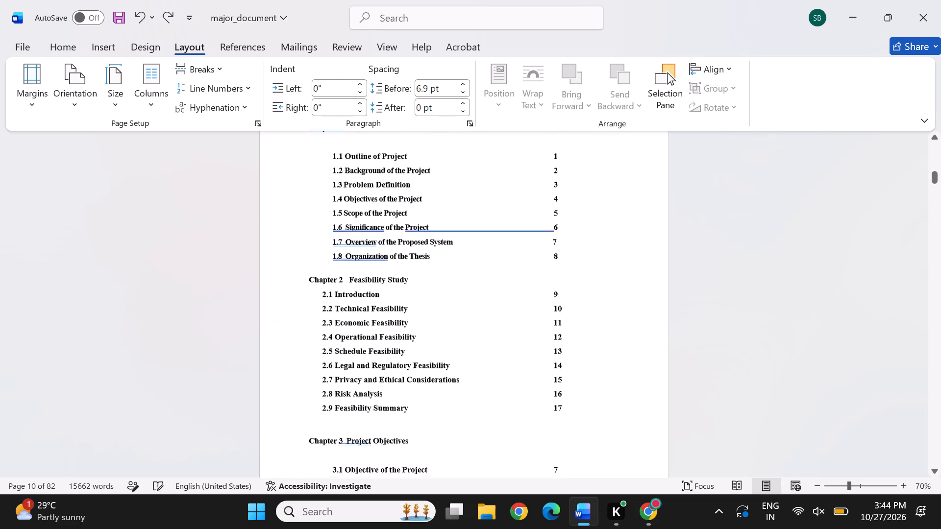
Copy contents entries 2.1 Introduction to 2.9 Feasibility Summary and paste them into the ChatGPT message box in Chrome.
scroll(581, 239, "up", 1)
scroll(518, 284, "down", 3)
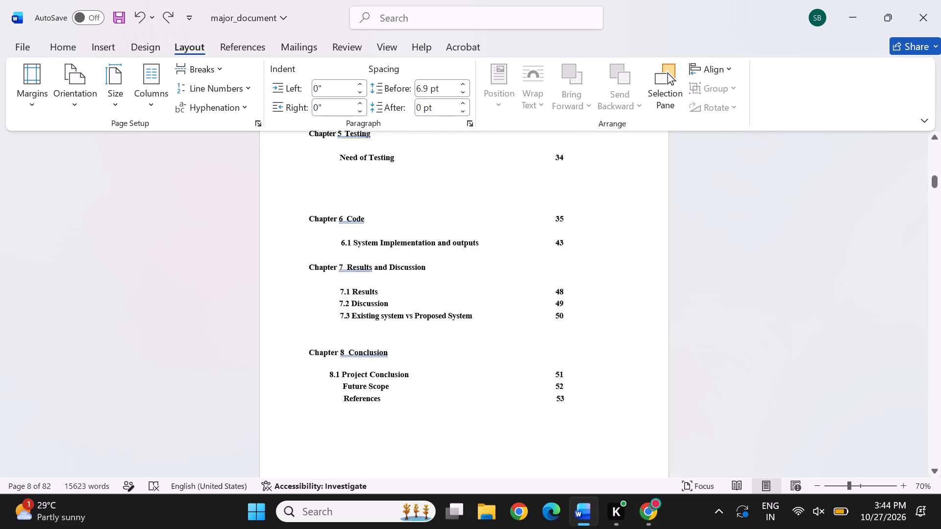
scroll(518, 284, "down", 2)
scroll(503, 263, "up", 3)
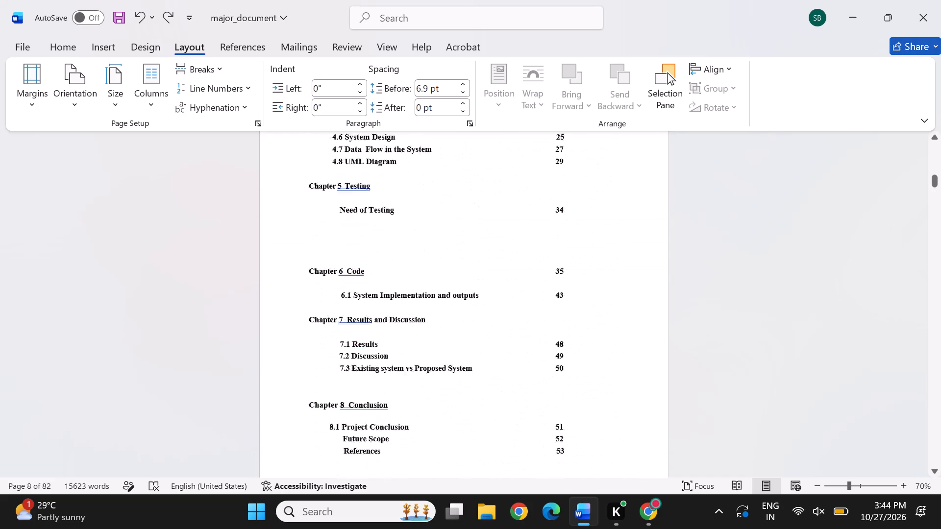
scroll(503, 263, "up", 3)
scroll(460, 331, "down", 1)
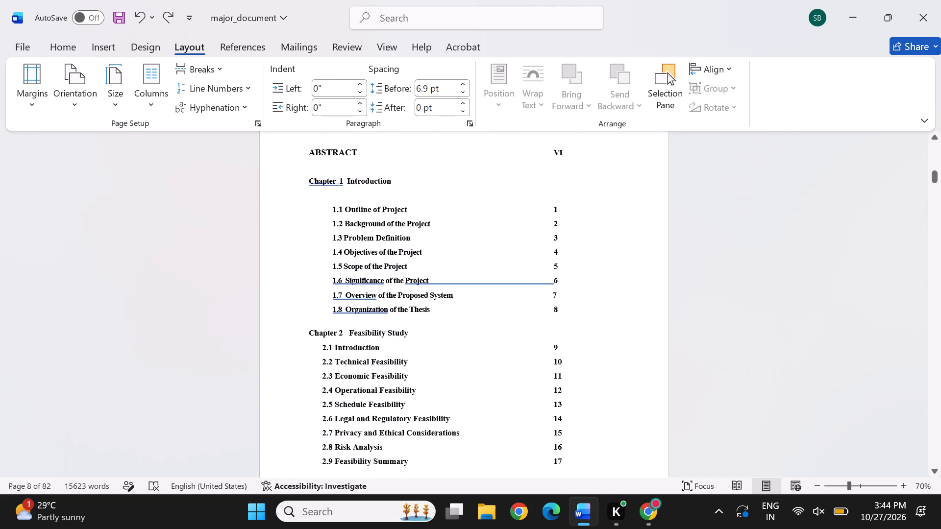
left_click_drag(317, 304, 559, 404)
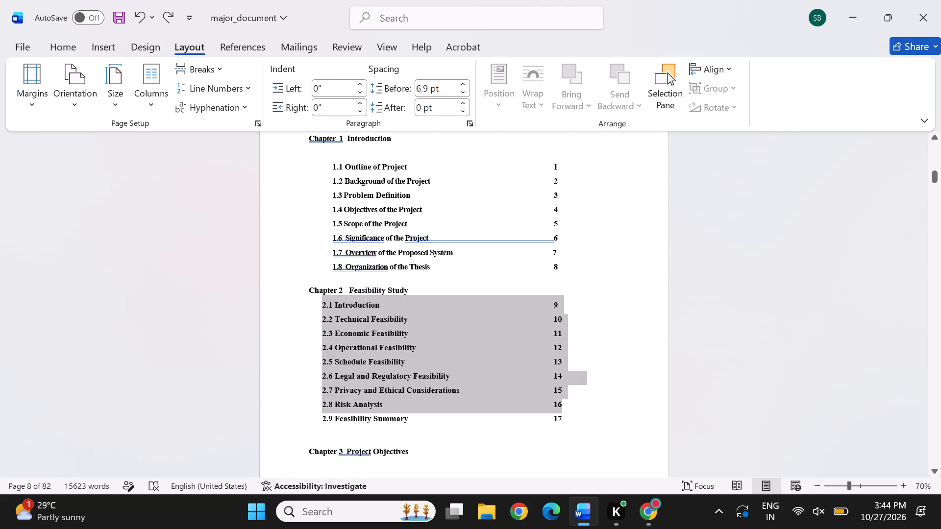
left_click_drag(559, 404, 568, 419)
key("ctrl+c")
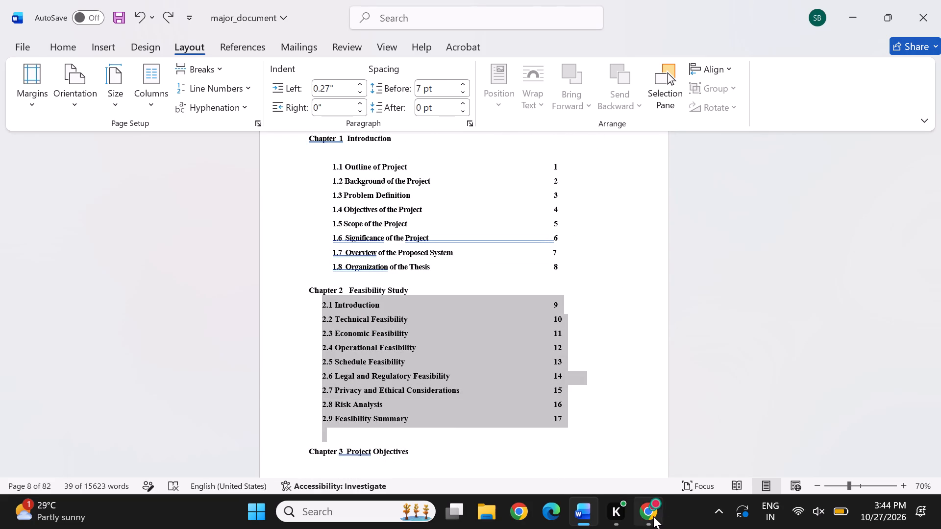
left_click(653, 516)
scroll(630, 297, "down", 4)
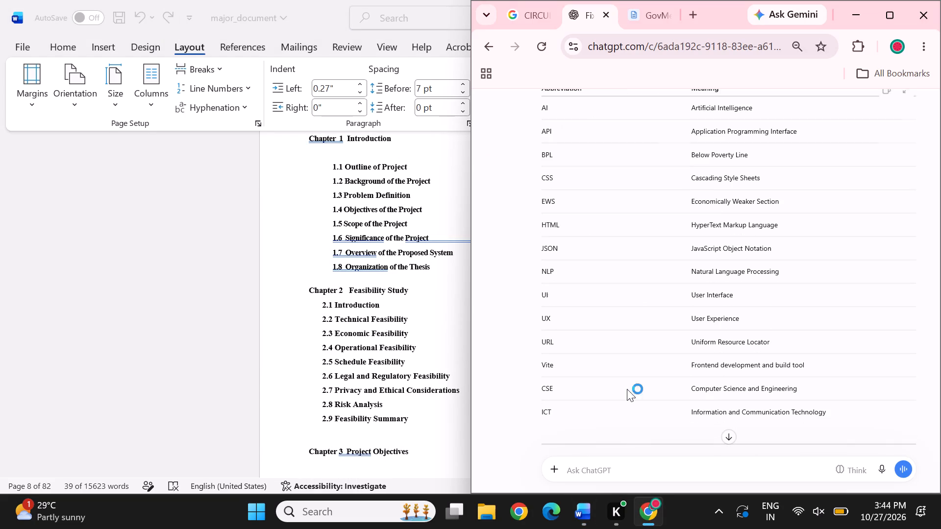
left_click(603, 461)
key("ctrl+v")
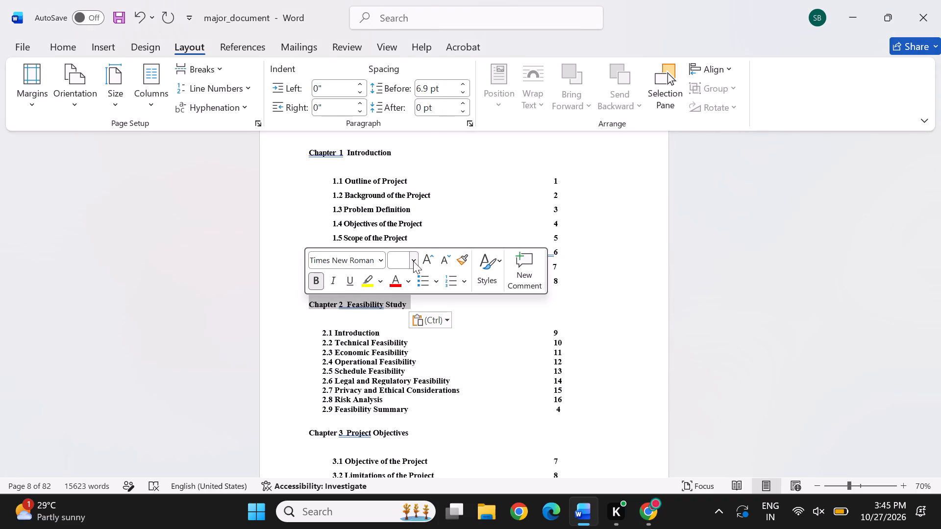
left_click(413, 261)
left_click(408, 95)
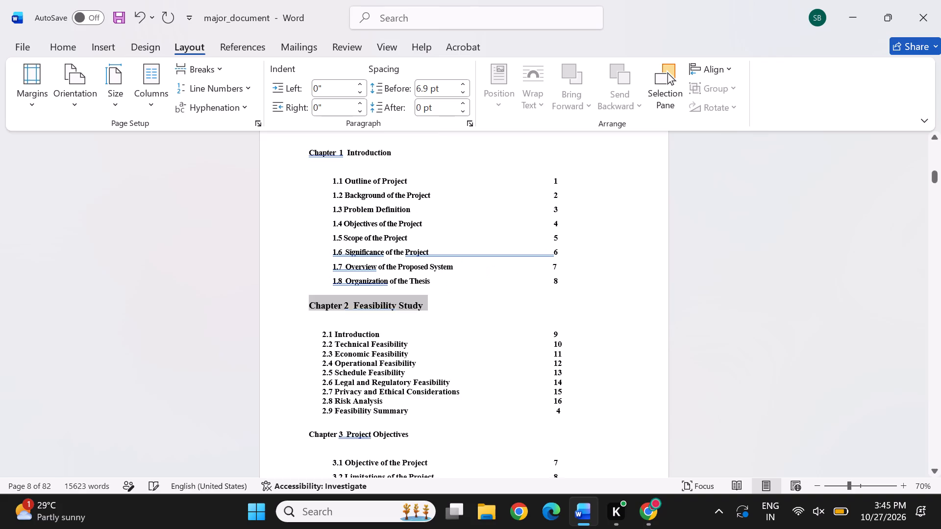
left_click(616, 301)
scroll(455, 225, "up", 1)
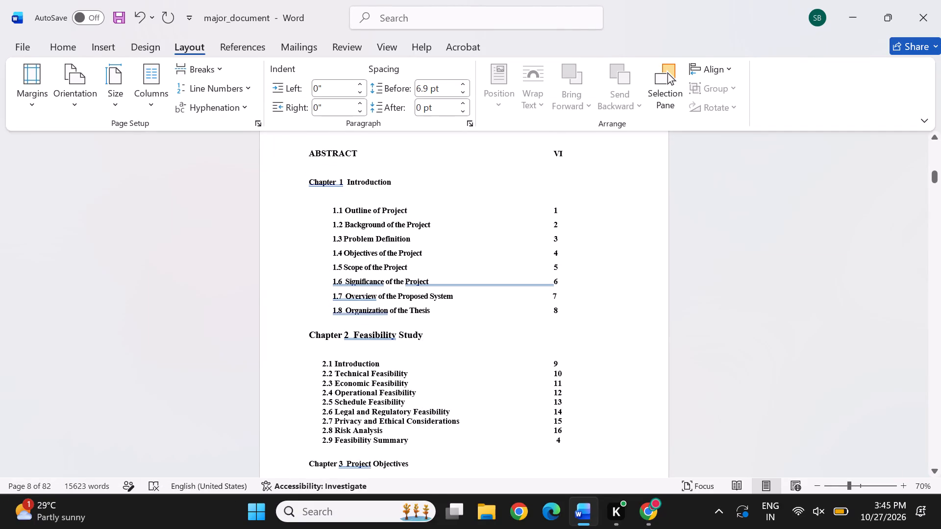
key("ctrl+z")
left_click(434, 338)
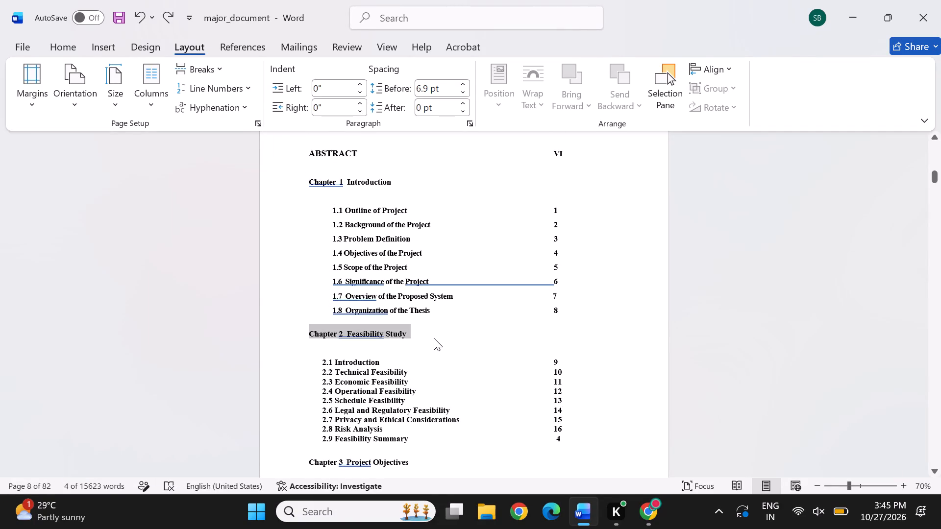
Delete the blank line between the Chapter 1 Introduction heading and entry 1.1 Outline of Project in the table of contents.
left_click(333, 196)
key("Delete")
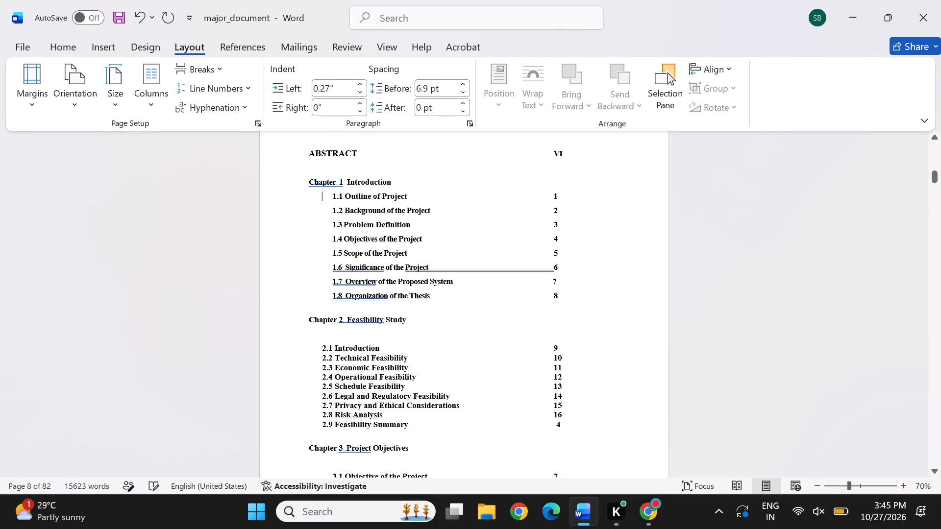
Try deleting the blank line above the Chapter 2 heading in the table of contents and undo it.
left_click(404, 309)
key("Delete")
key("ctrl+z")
Delete the blank lines below the Chapter 2 Feasibility Study heading and between ABSTRACT and the Chapter 1 heading.
left_click(365, 339)
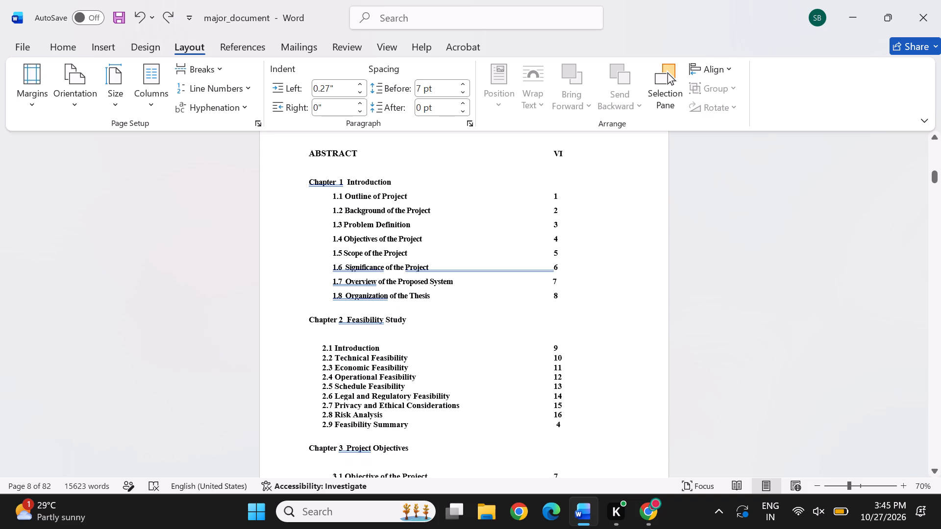
left_click(313, 337)
key("Delete")
key("Delete")
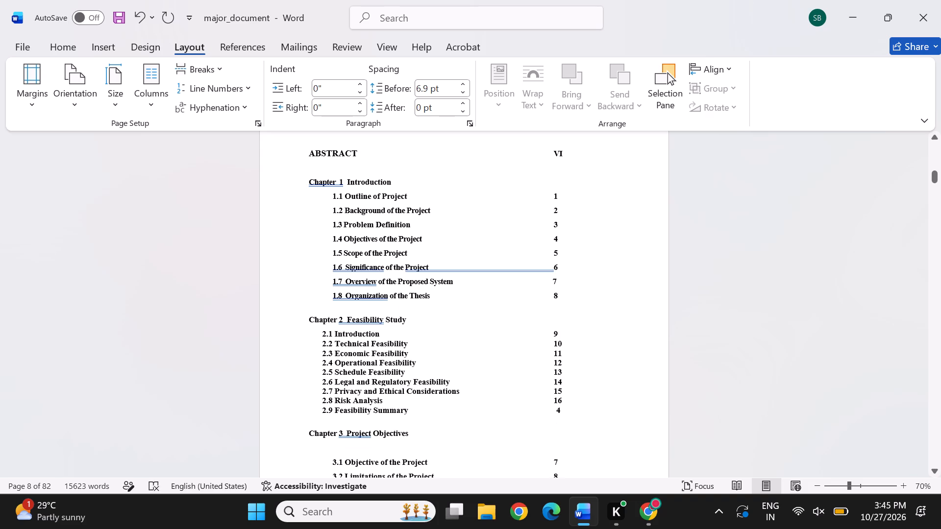
left_click(337, 166)
key("Delete")
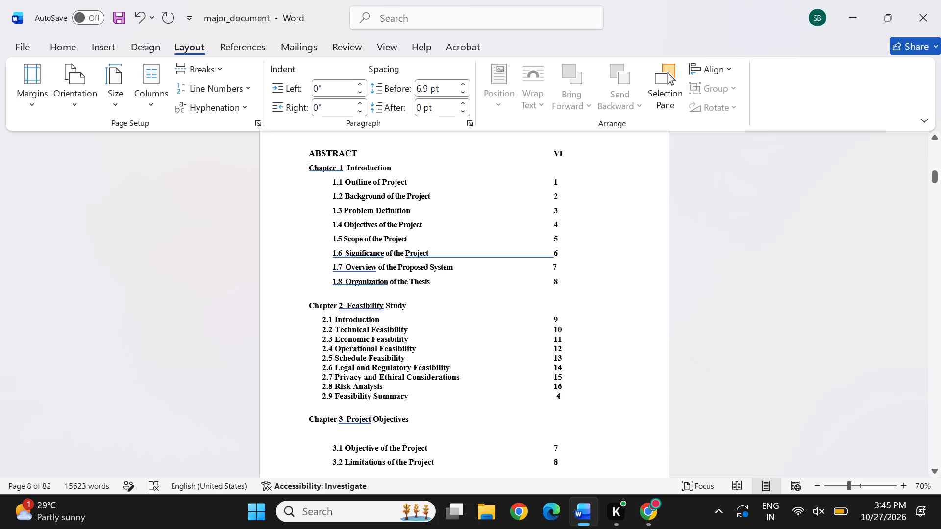
Set the page number of entry 2.9 Feasibility Summary to 17 and align it with the numbers above.
left_click_drag(319, 320, 564, 396)
left_click(559, 400)
key("Left")
key("Left")
key("Delete")
type("17")
key("Left")
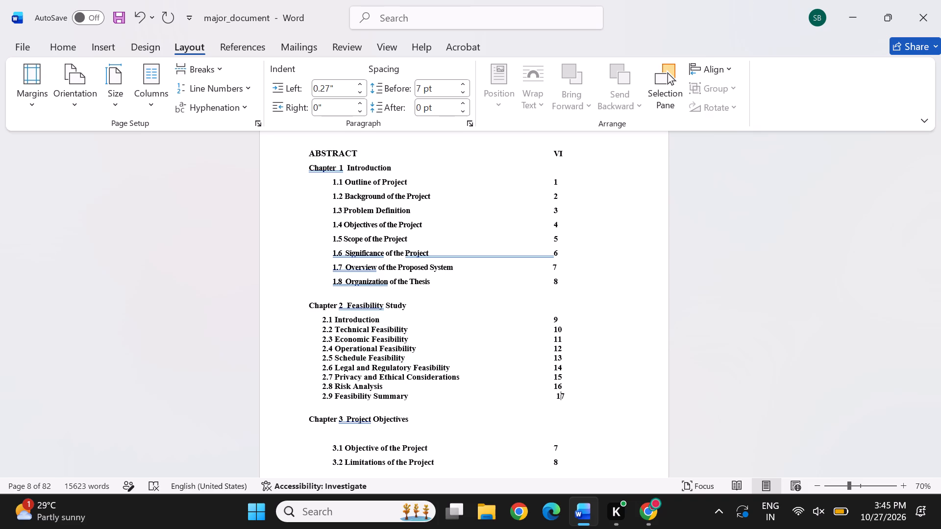
key("Left")
key("Left")
key("Delete")
Set the line spacing of contents entries 2.1 to 2.9 to 1.15.
left_click_drag(573, 392, 315, 325)
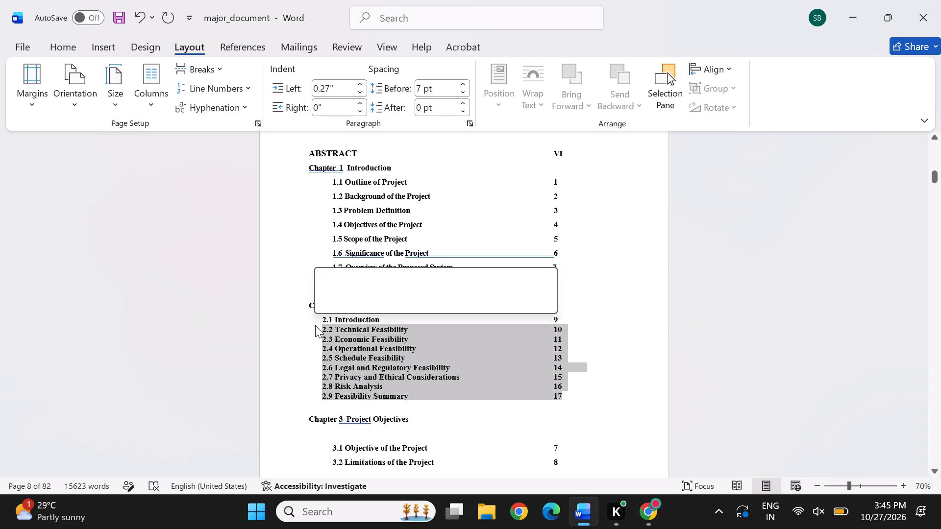
left_click(504, 163)
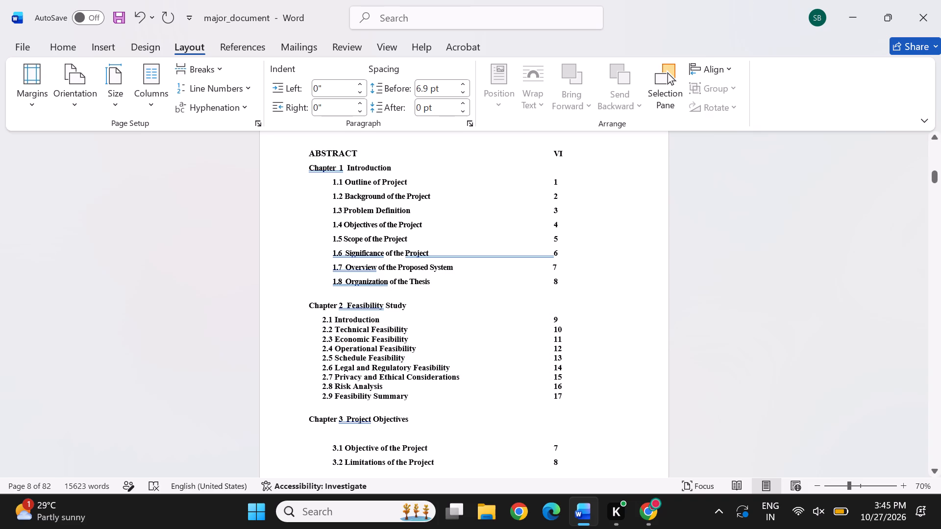
left_click_drag(301, 317, 503, 357)
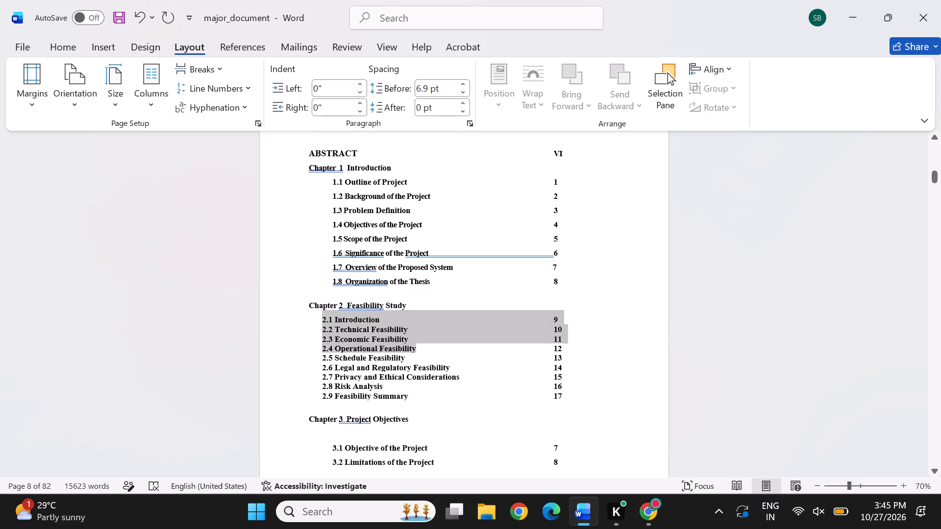
left_click_drag(503, 357, 575, 403)
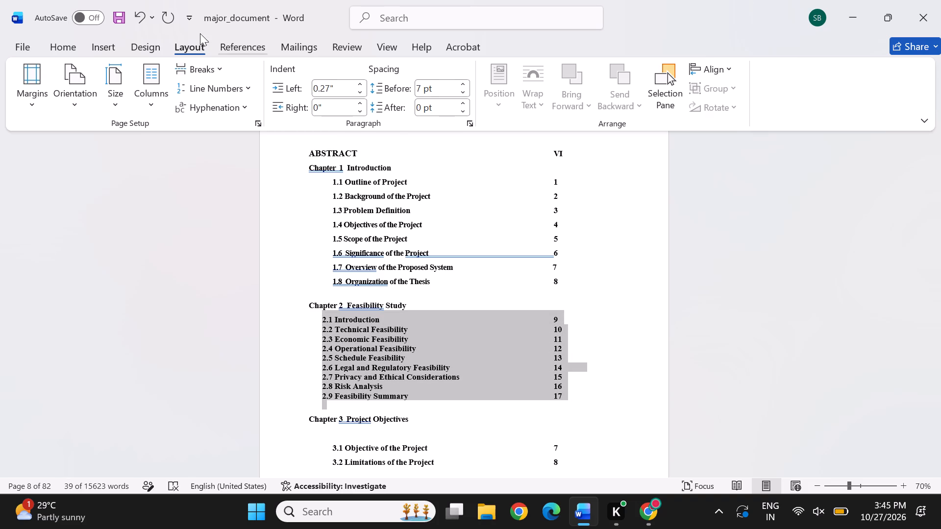
left_click(60, 49)
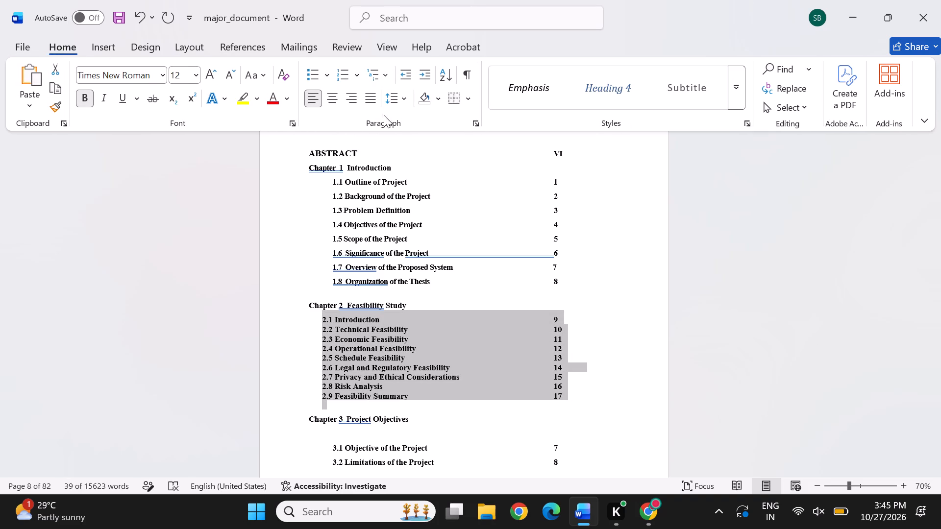
left_click(403, 102)
left_click(415, 138)
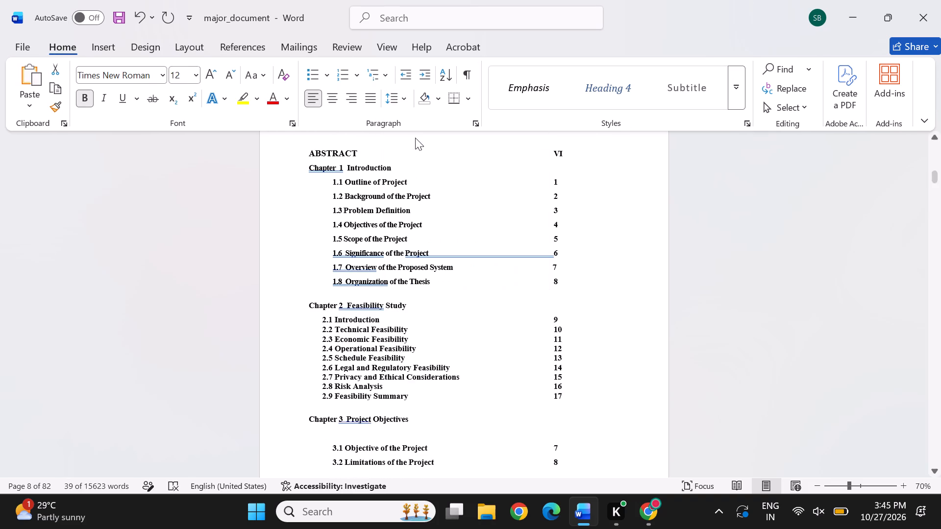
left_click(569, 285)
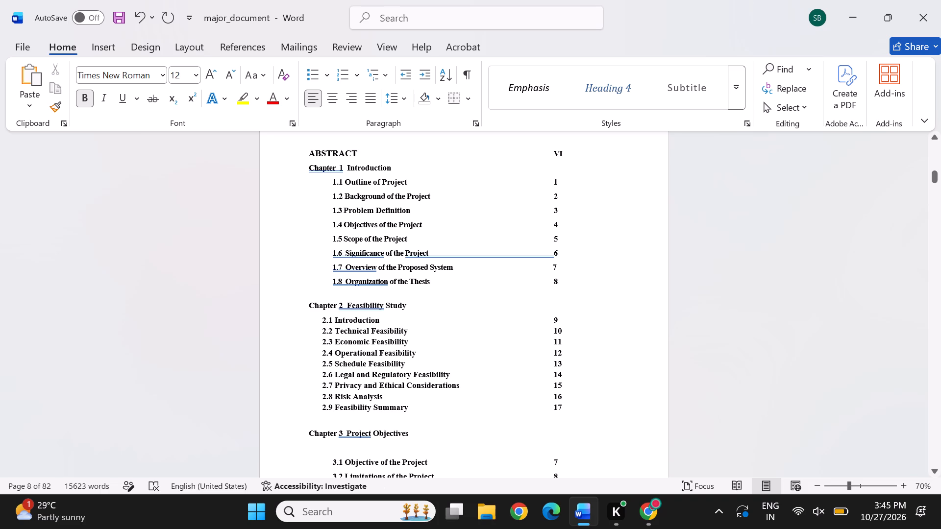
Apply 1.0 line spacing to contents entries 1.2 to 1.8 under Chapter 1.
left_click_drag(567, 274, 332, 199)
left_click(403, 102)
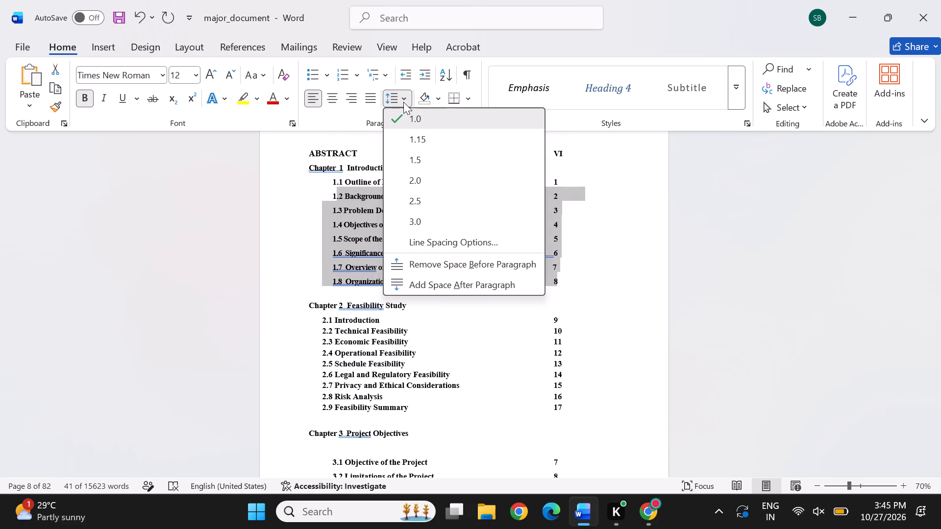
left_click(432, 118)
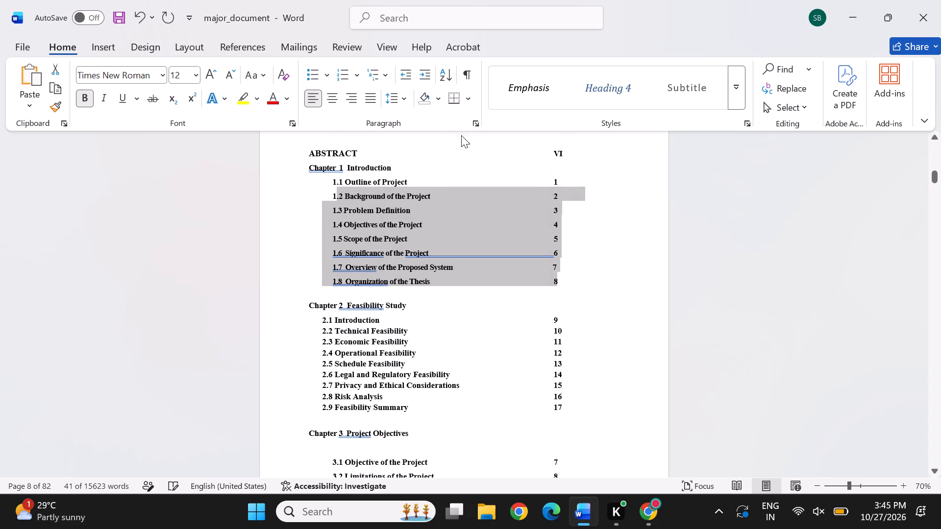
left_click(609, 257)
scroll(457, 379, "down", 1)
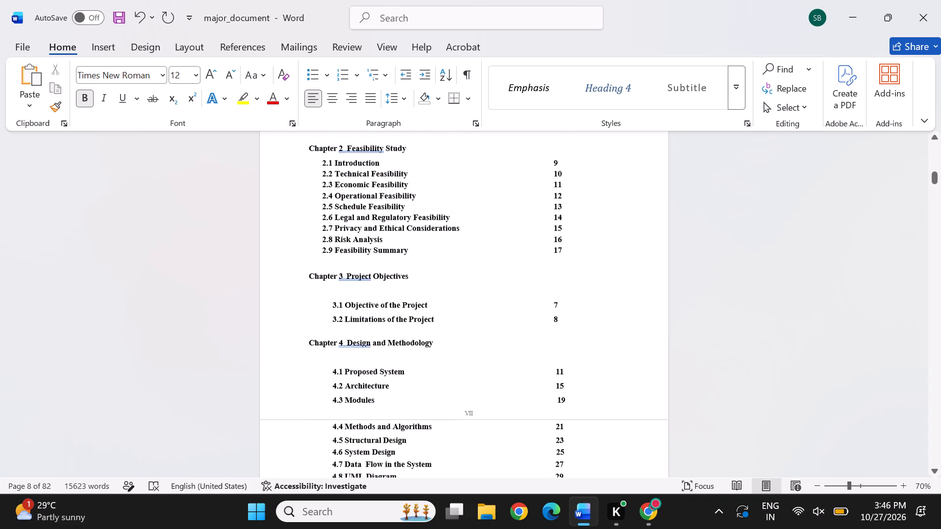
scroll(434, 297, "up", 1)
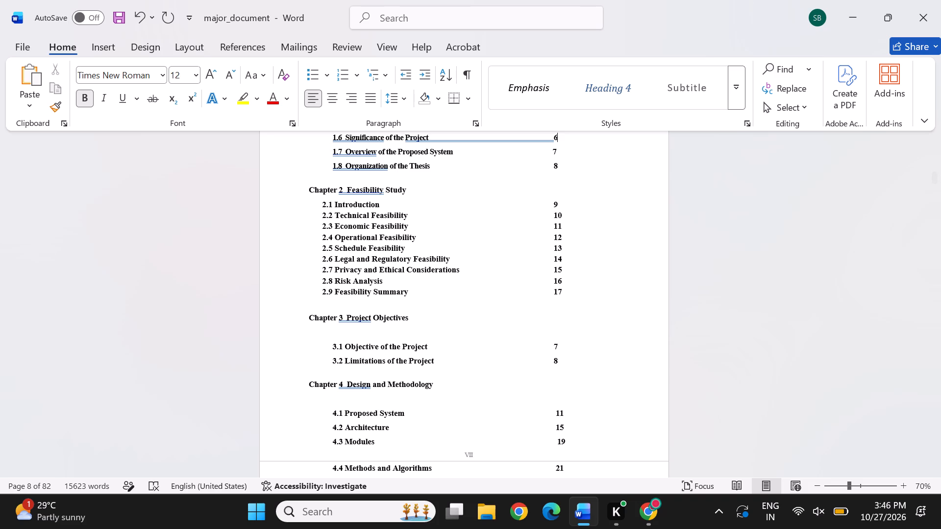
scroll(434, 297, "up", 1, "ctrl")
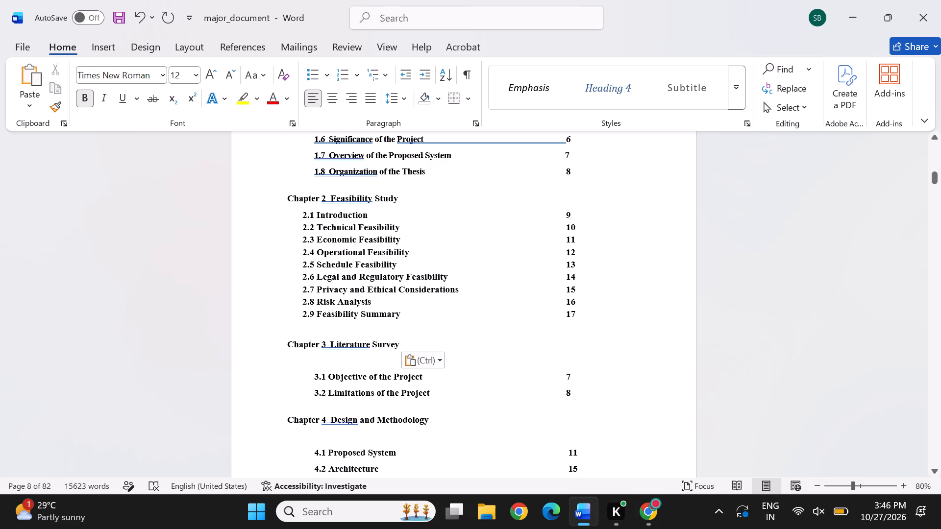
Indent contents entries 2.1 to 2.9 one level further to line up with the Chapter 1 entries.
left_click_drag(300, 218, 403, 316)
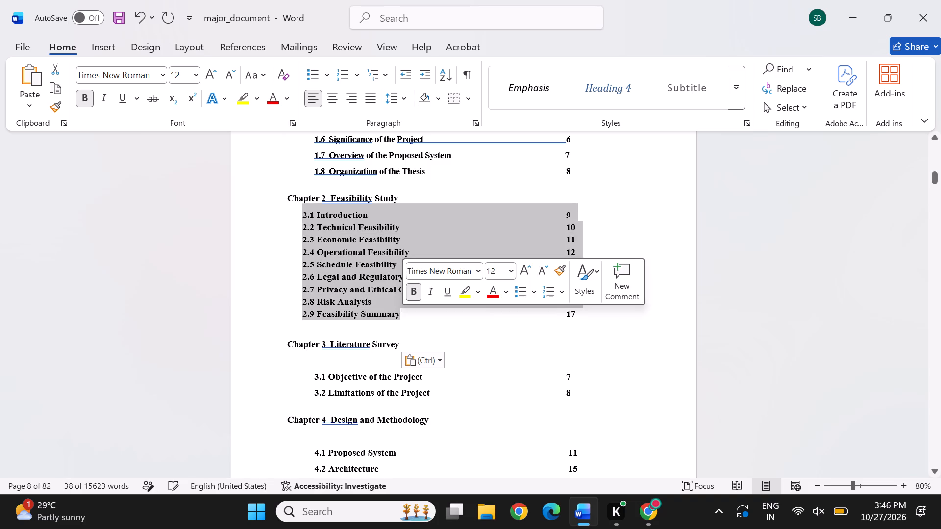
key("Tab")
scroll(478, 314, "up", 1)
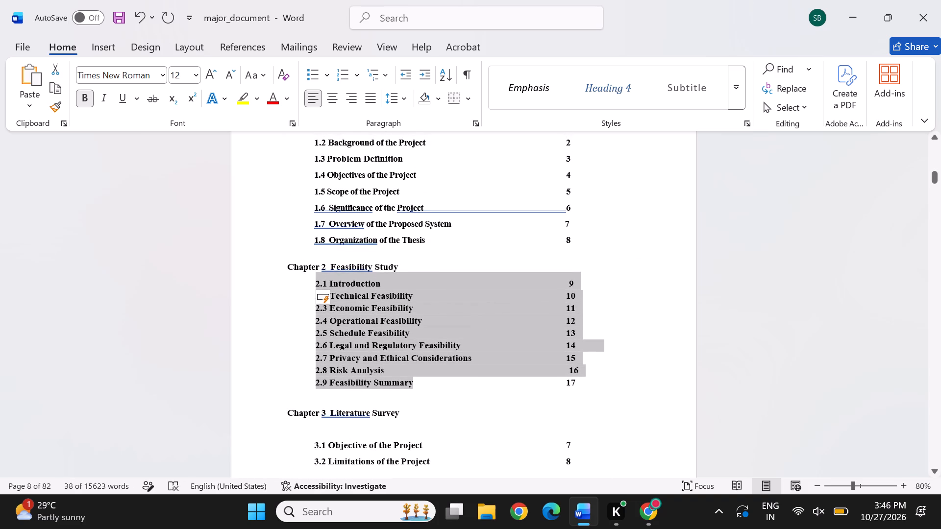
left_click(655, 256)
Realign the page numbers 16 and 17 of entries 2.8 and 2.9 with the page-number column above.
left_click(558, 381)
key("space")
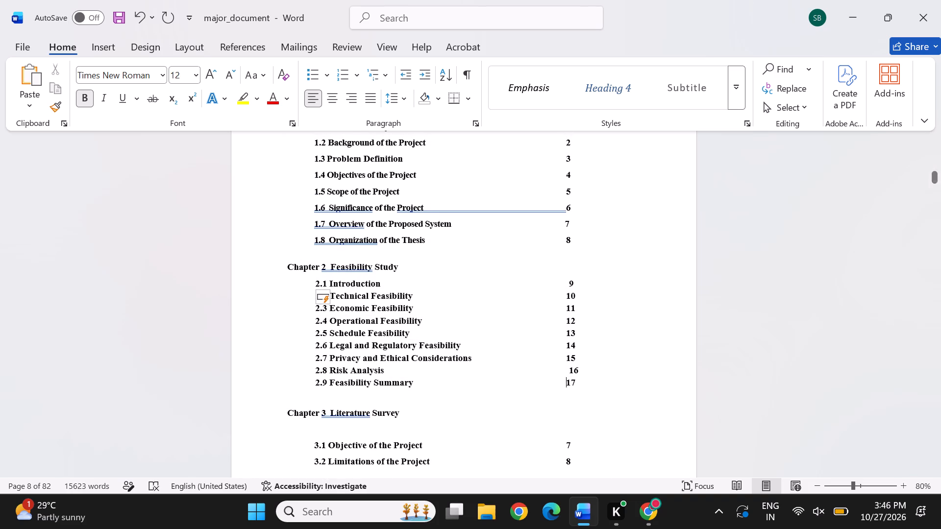
left_click(565, 372)
key("Delete")
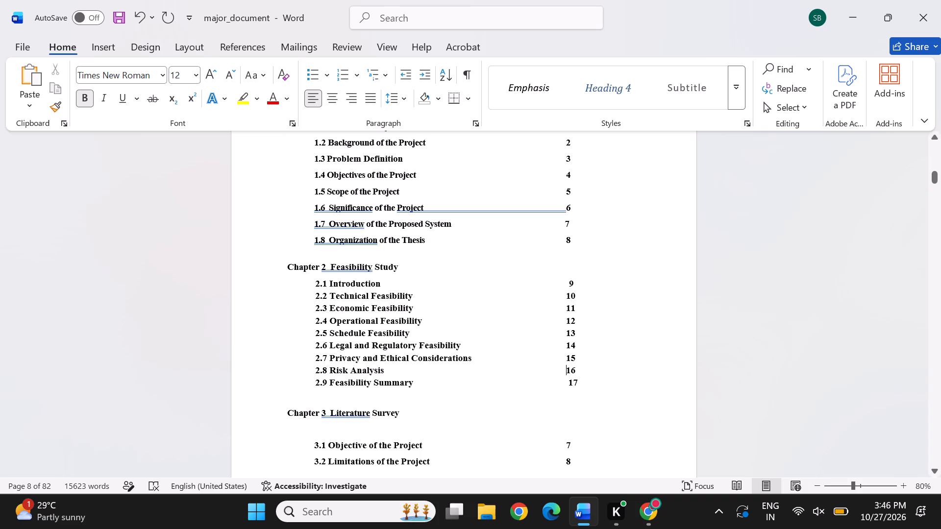
left_click(566, 389)
left_click(564, 385)
key("Delete")
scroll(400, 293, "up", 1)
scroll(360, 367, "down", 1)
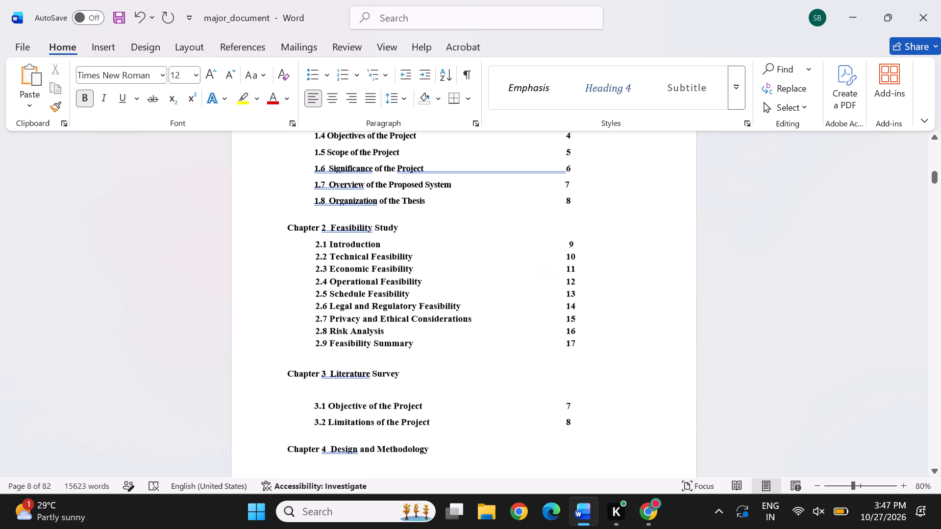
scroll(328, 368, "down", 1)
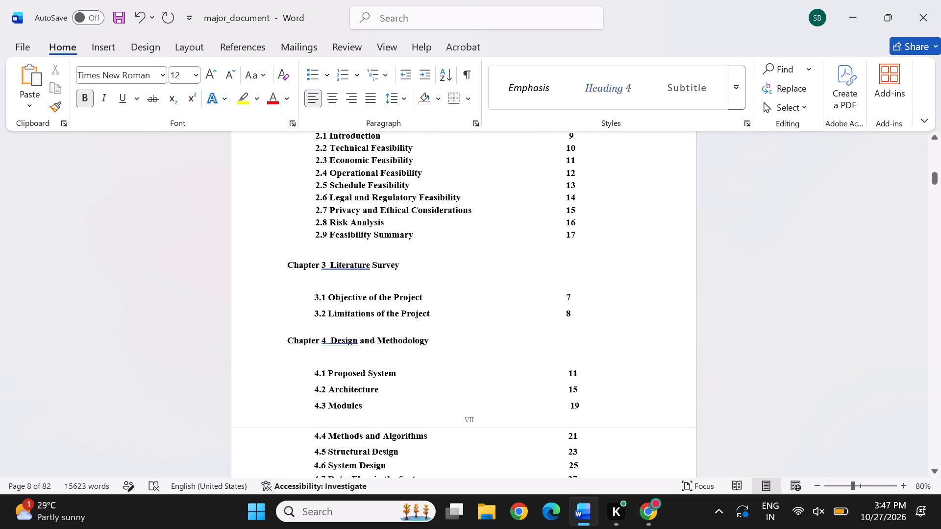
In ChatGPT's Chapter 3 outline, select entries 3.2 Government Digital Service Portals through 3.10 Comparative Analysis.
left_click(647, 508)
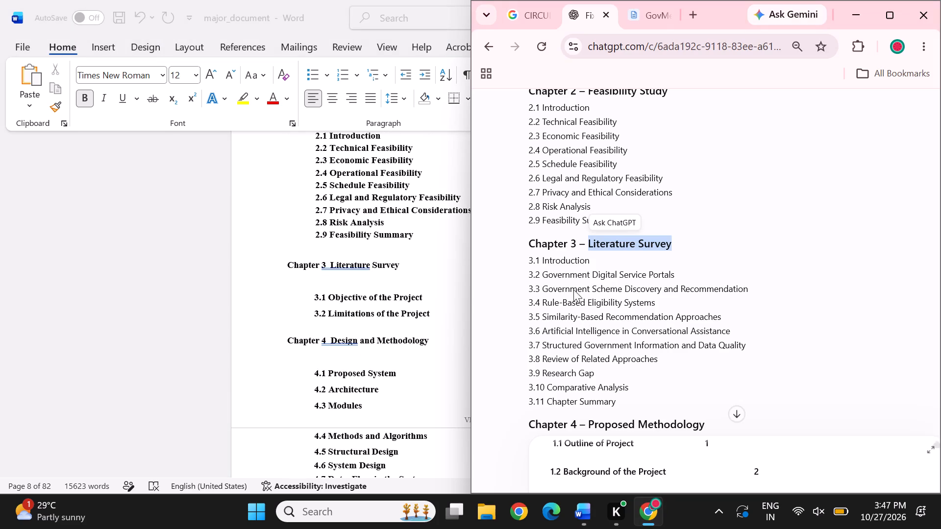
left_click_drag(527, 272, 608, 361)
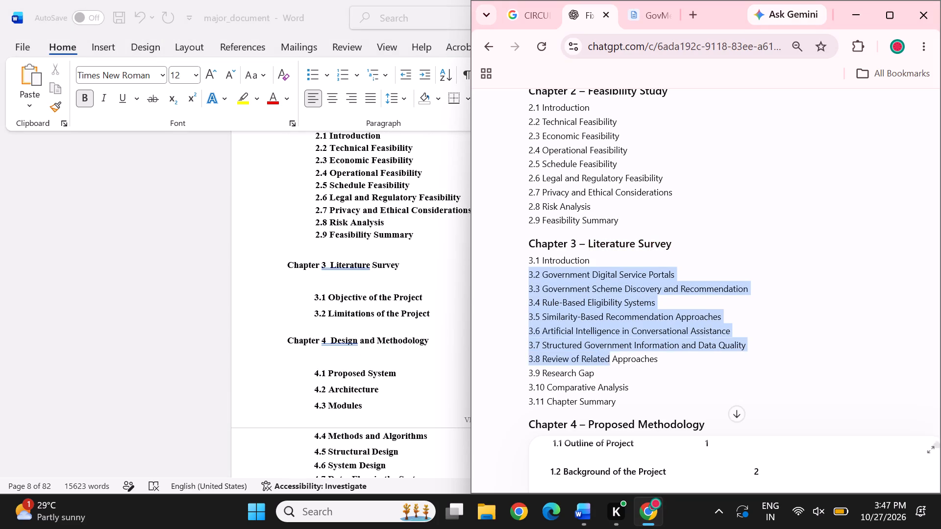
left_click_drag(608, 361, 631, 385)
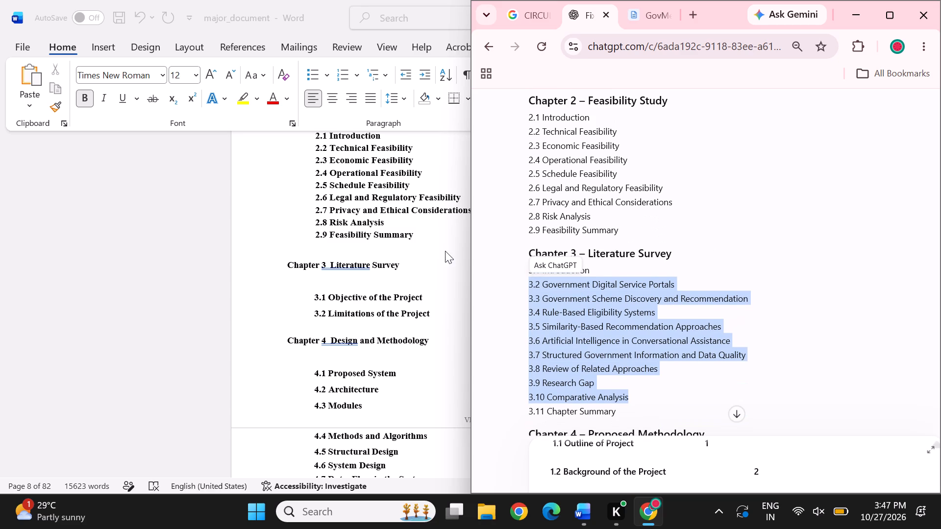
Back in Word, delete contents entry 2.9 Feasibility Summary with its page number, leaving one blank line before the Chapter 3 heading.
left_click(433, 244)
left_click_drag(584, 235, 470, 243)
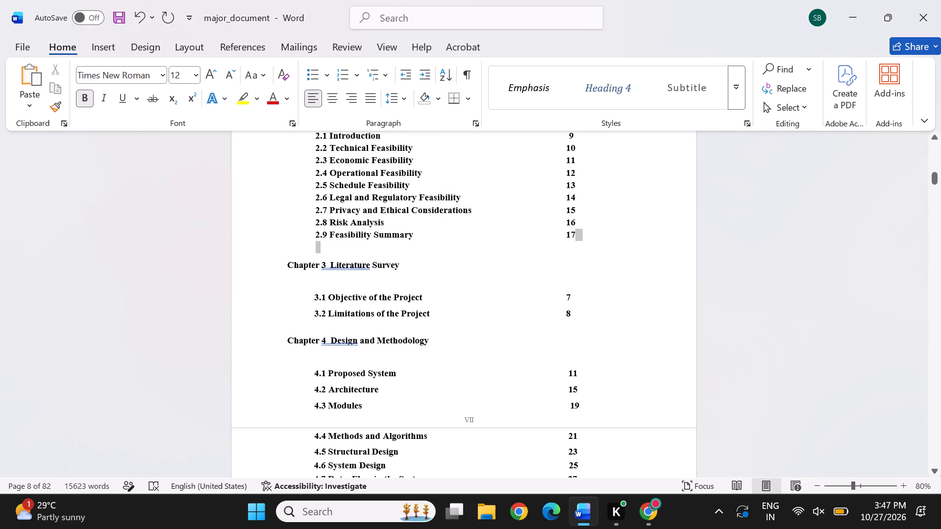
left_click_drag(470, 243, 308, 236)
key("Delete")
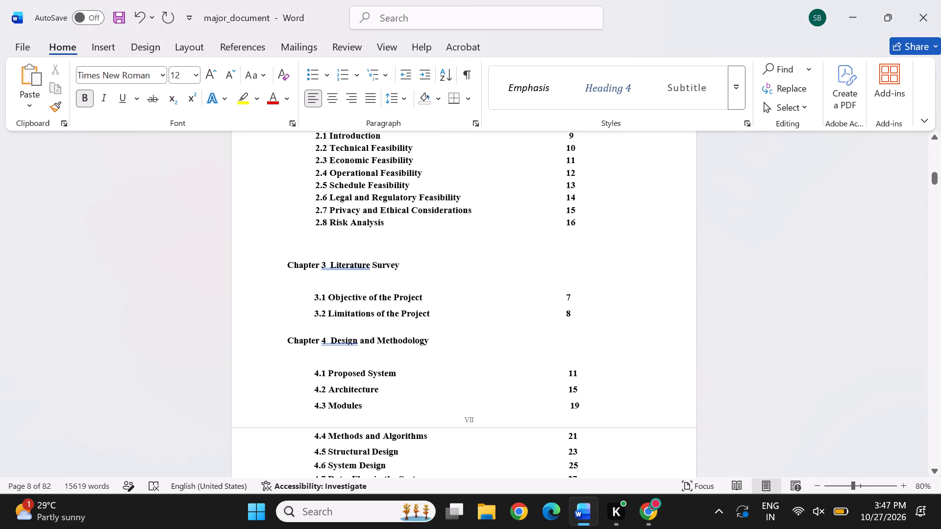
key("Delete")
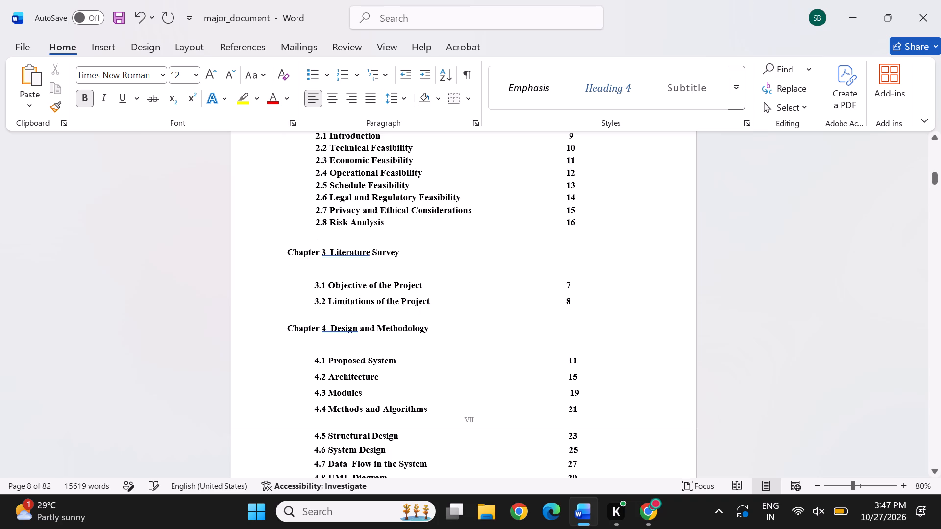
key("Delete")
key("ctrl+z")
Remove the blank line between the Chapter 3 Literature Survey heading and contents entry 3.1.
left_click(323, 264)
key("Delete")
key("Delete")
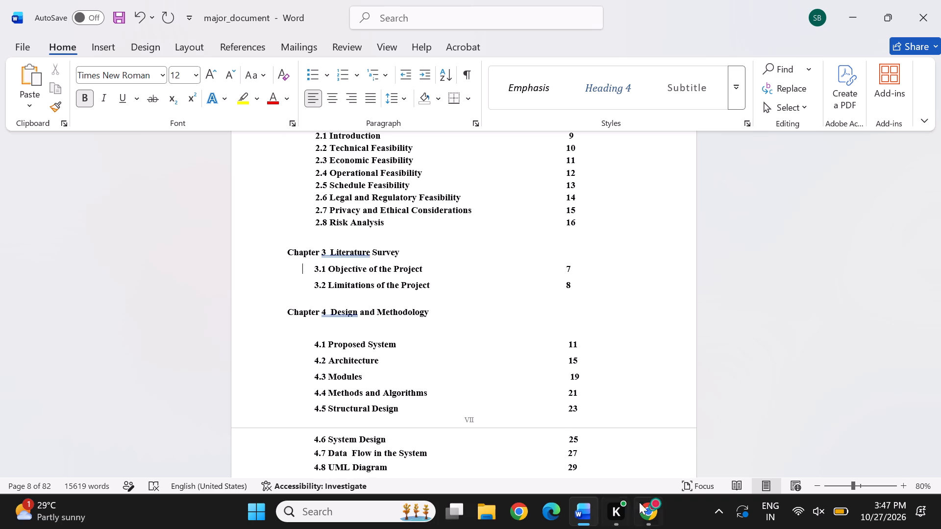
Copy the selected ChatGPT entries 3.2 to 3.10 and paste them over the old 3.1 and 3.2 entry texts in the Word contents.
left_click(646, 508)
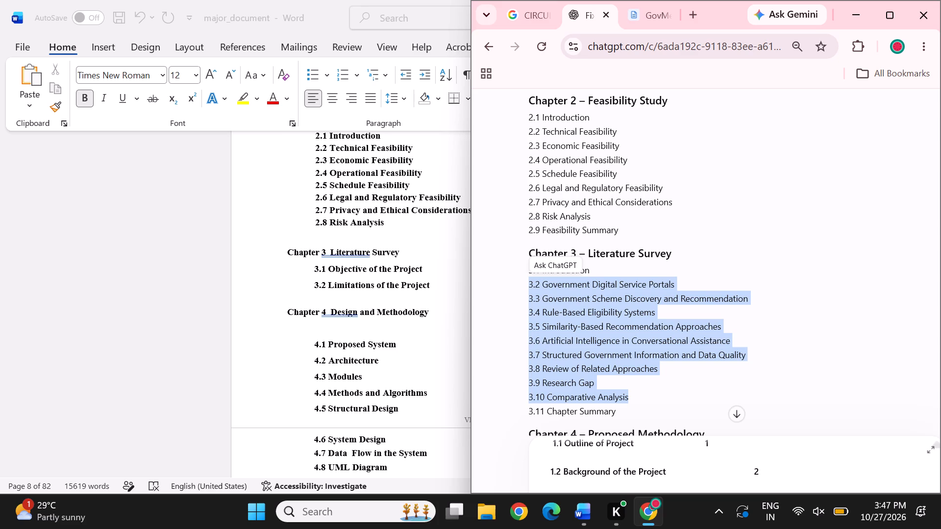
key("ctrl+c")
left_click_drag(312, 264, 339, 270)
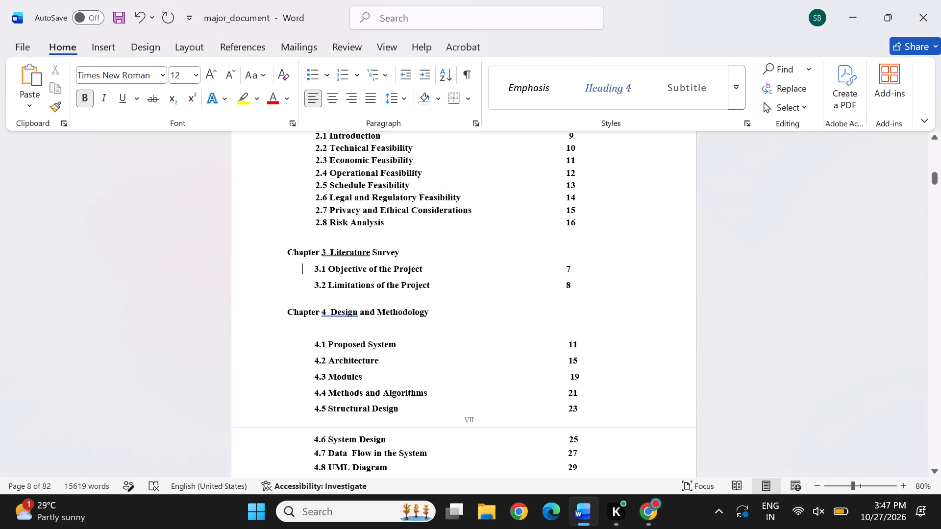
left_click_drag(339, 270, 329, 270)
left_click_drag(329, 270, 438, 285)
key("ctrl+v")
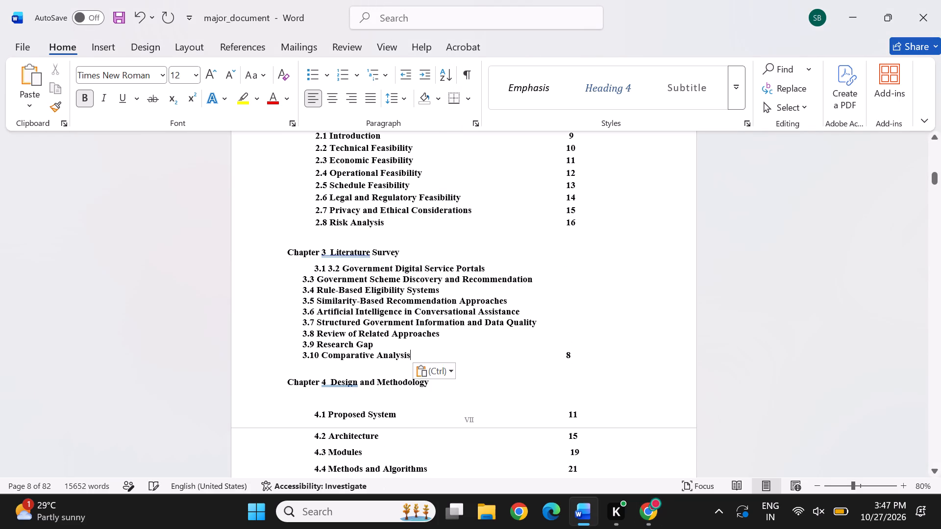
Renumber the first two Chapter 3 entries: Government Digital Service Portals as 3.1 and Government Scheme Discovery and Recommendation as 3.2.
left_click(325, 268)
key("Delete")
key("Delete")
key("Delete")
key("Delete")
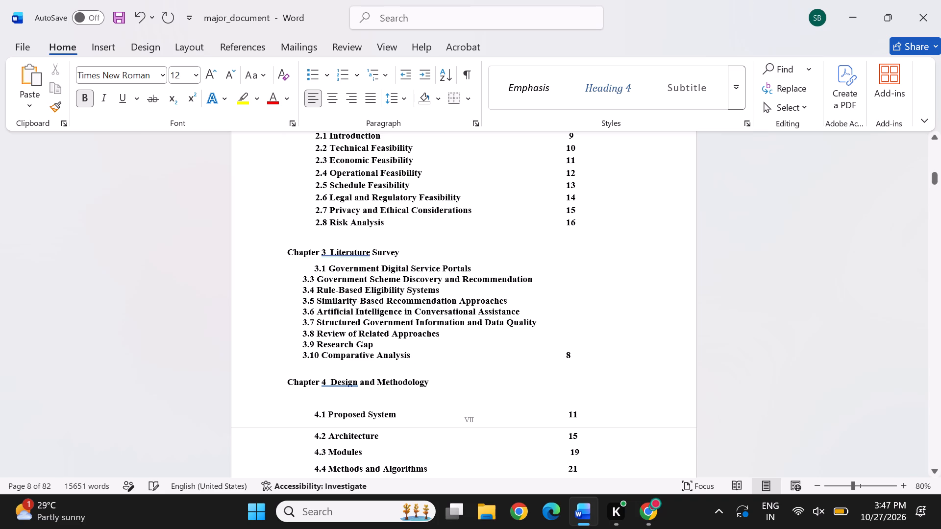
left_click(309, 278)
key("Delete")
key("2")
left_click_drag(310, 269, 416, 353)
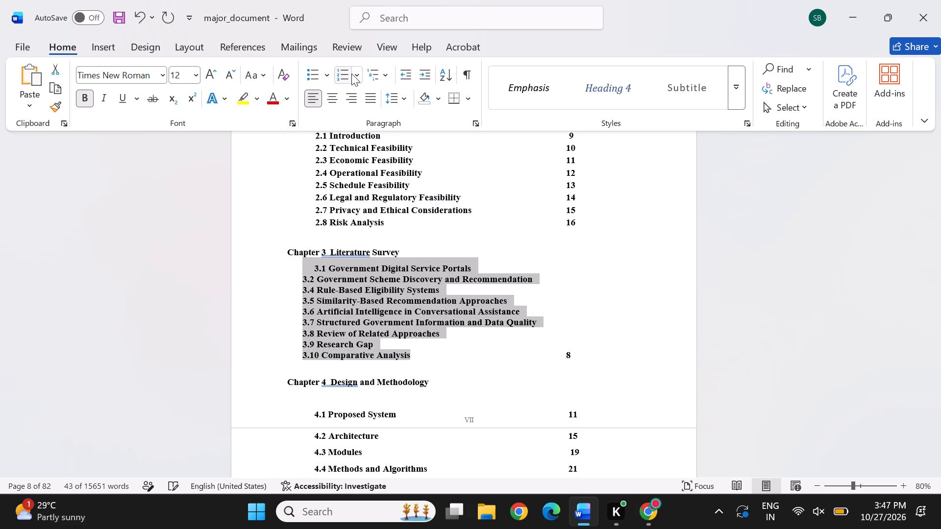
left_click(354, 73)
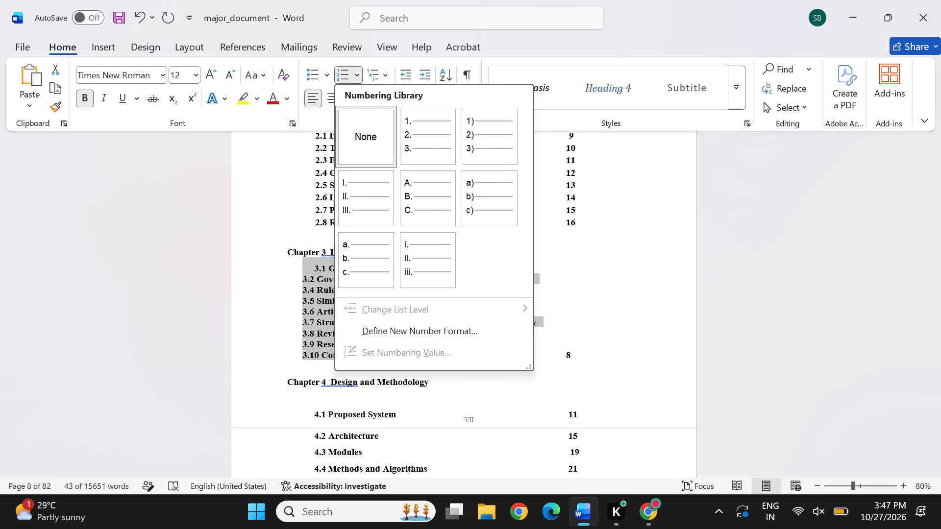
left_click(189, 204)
Renumber Rule-Based Eligibility Systems as 3.3, Similarity-Based Recommendation Approaches as 3.4 and Artificial Intelligence in Conversational Assistance as 3.5.
left_click(306, 284)
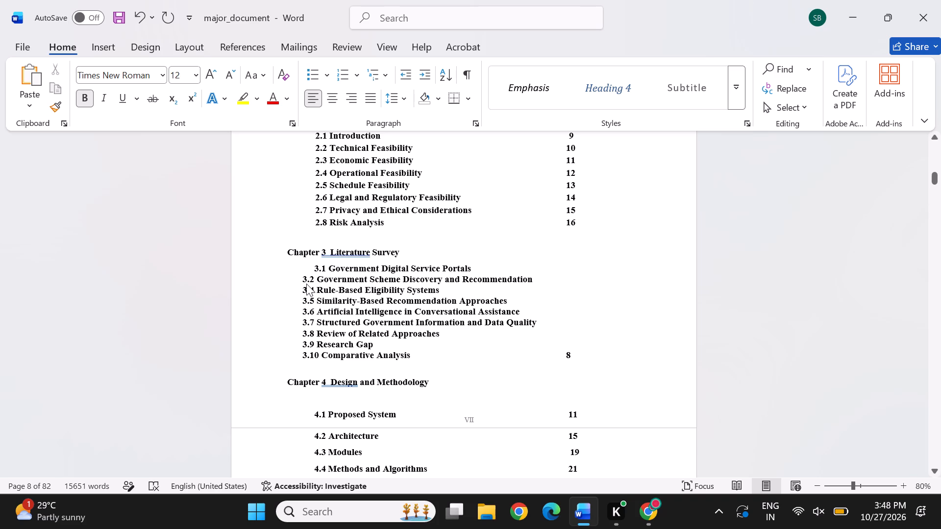
left_click(310, 291)
key("Delete")
key("3")
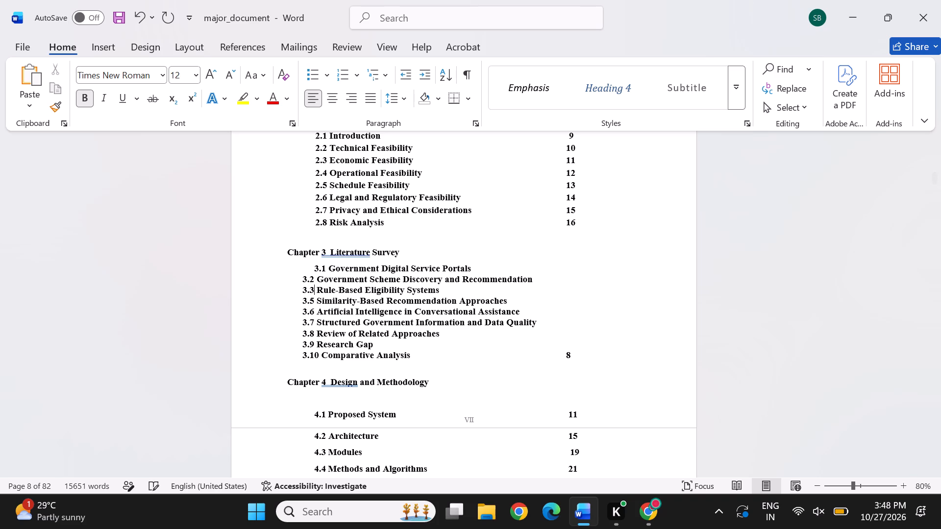
left_click(307, 300)
key("Delete")
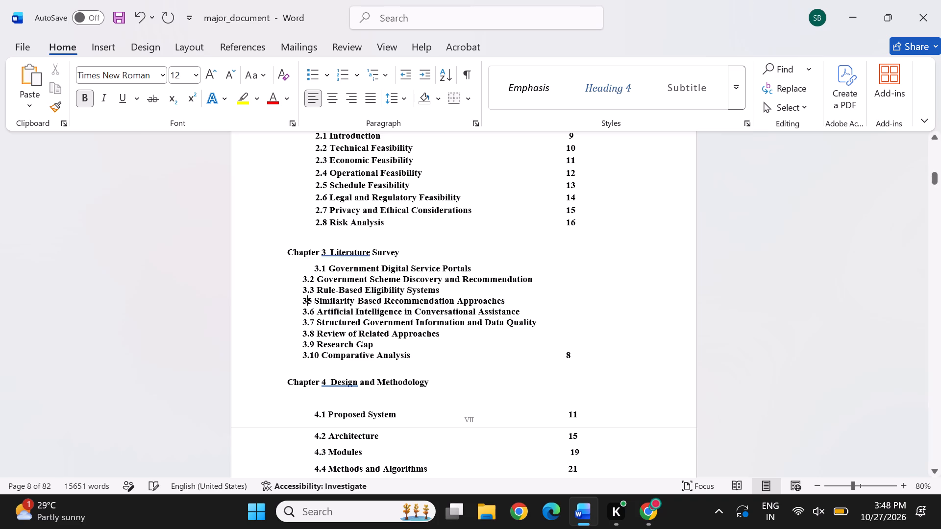
key("4")
key("Delete")
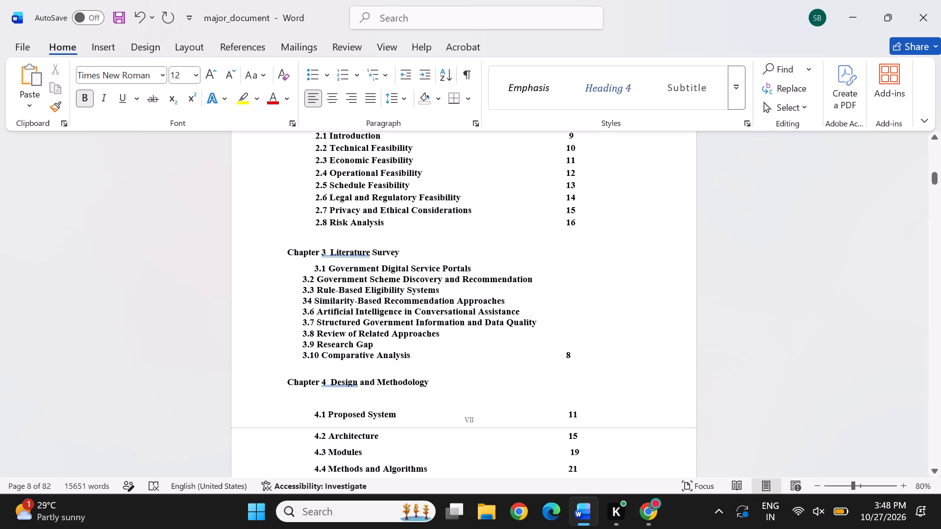
left_click(308, 308)
key("Delete")
key("5")
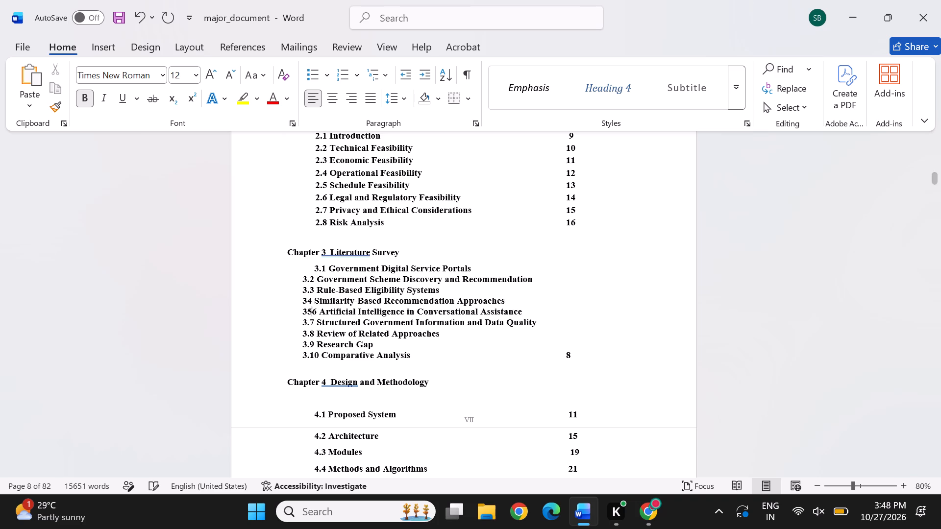
key("Delete")
key("Left")
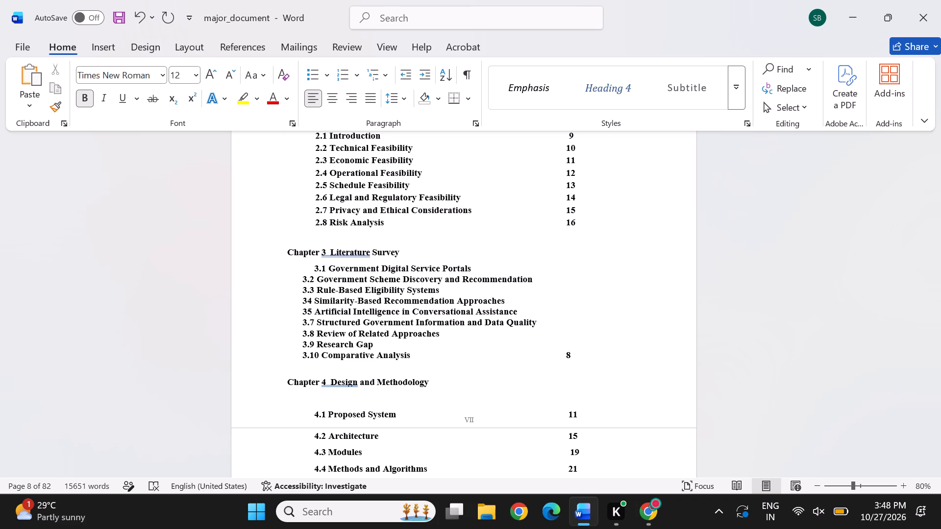
key("period")
left_click(305, 299)
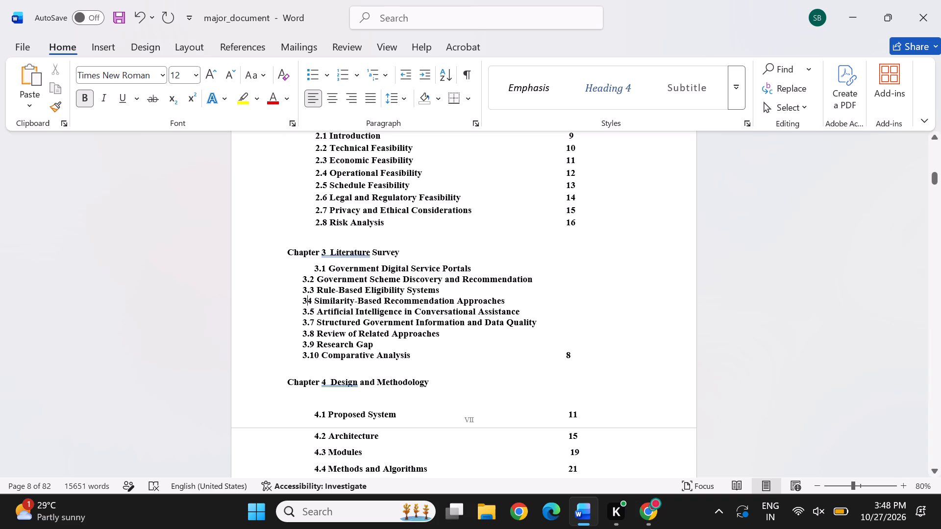
key("period")
Renumber the remaining Chapter 3 entries, from Structured Government Information and Data Quality to Comparative Analysis, in sequence ending at 3.9.
left_click(308, 320)
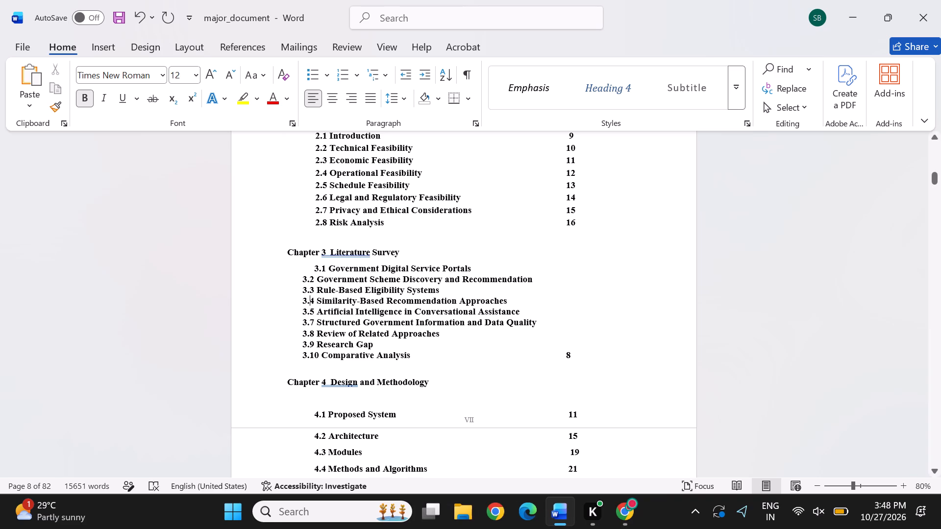
key("Delete")
key("6")
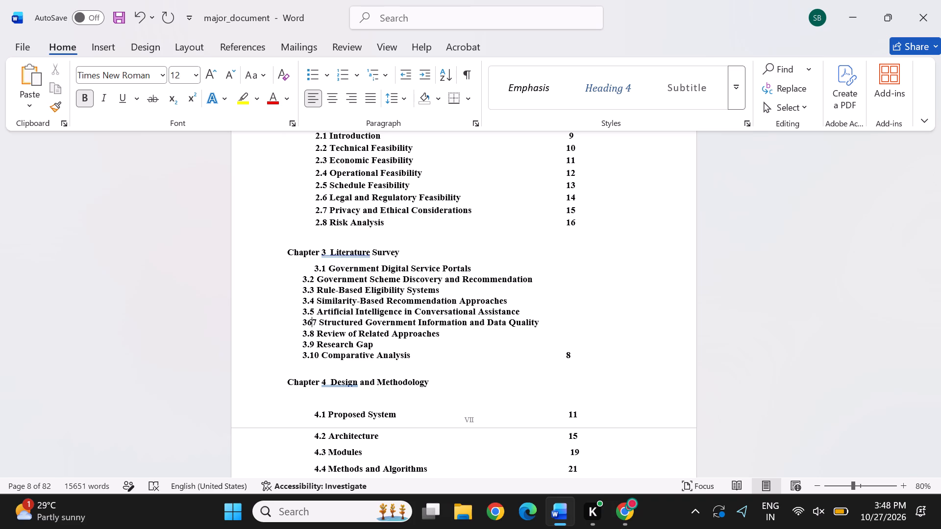
key("Delete")
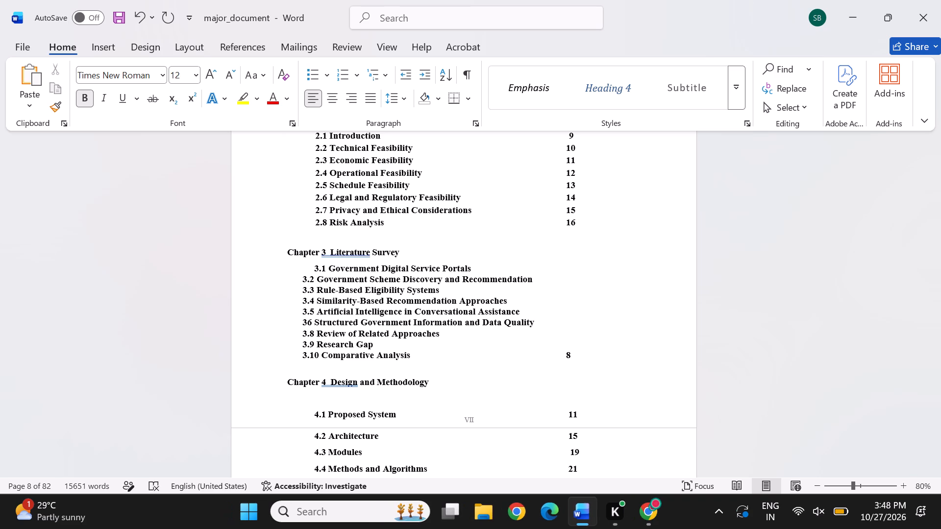
left_click(309, 331)
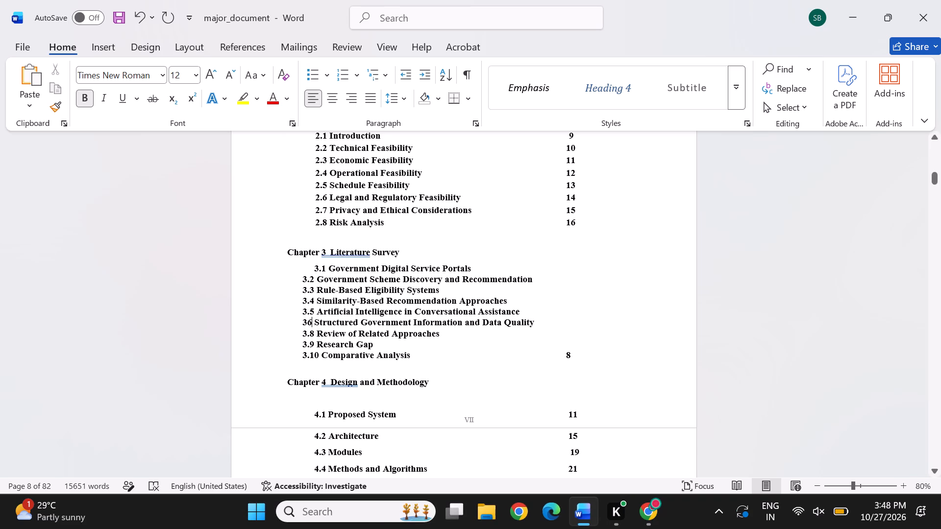
key("Delete")
key("7")
left_click(309, 340)
key("Delete")
key("8")
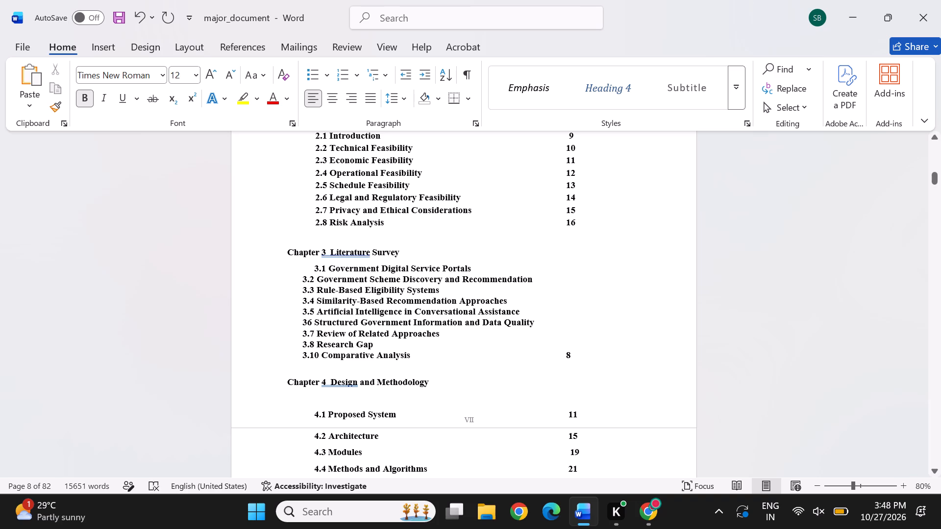
left_click(309, 355)
key("Delete")
key("Delete")
key("9")
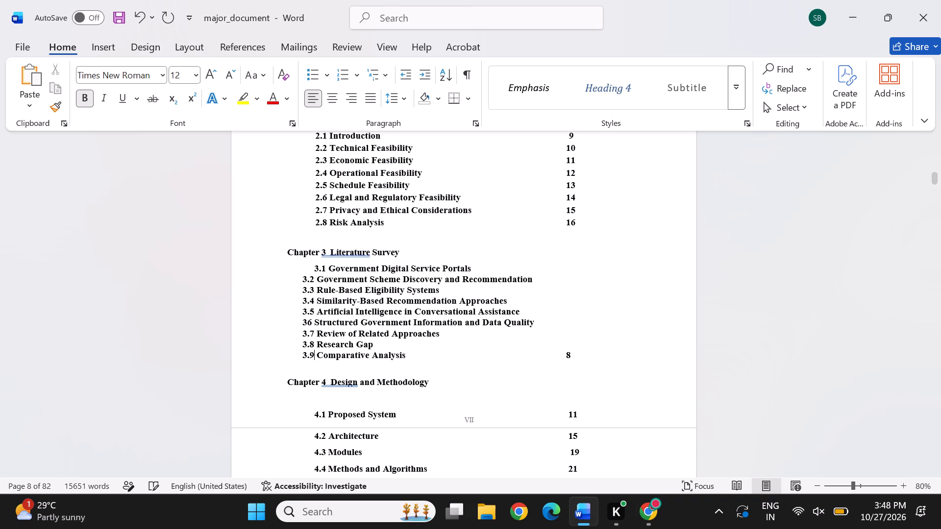
Indent the Chapter 3 entries one level and remove the extra spaces before 3.1 so all nine line up with Chapter 2's entries.
left_click_drag(301, 276, 409, 356)
key("Tab")
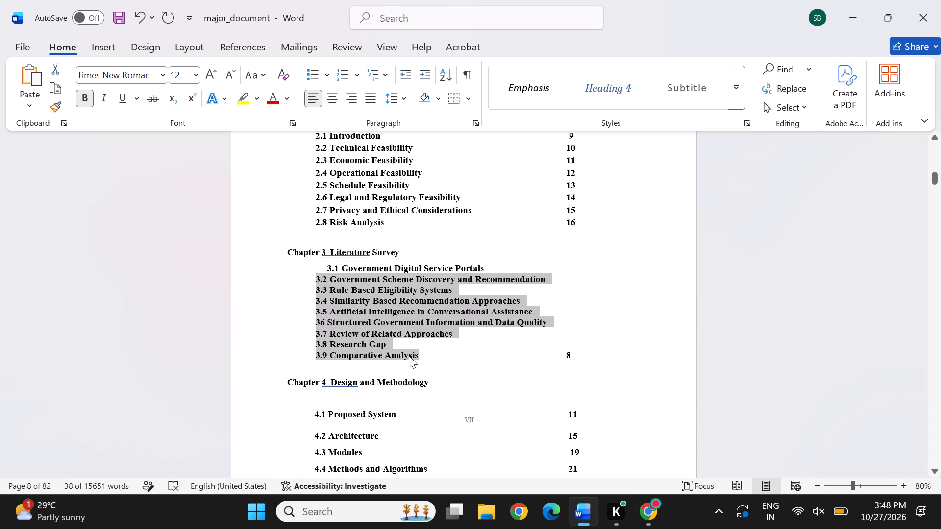
left_click(318, 267)
key("Delete")
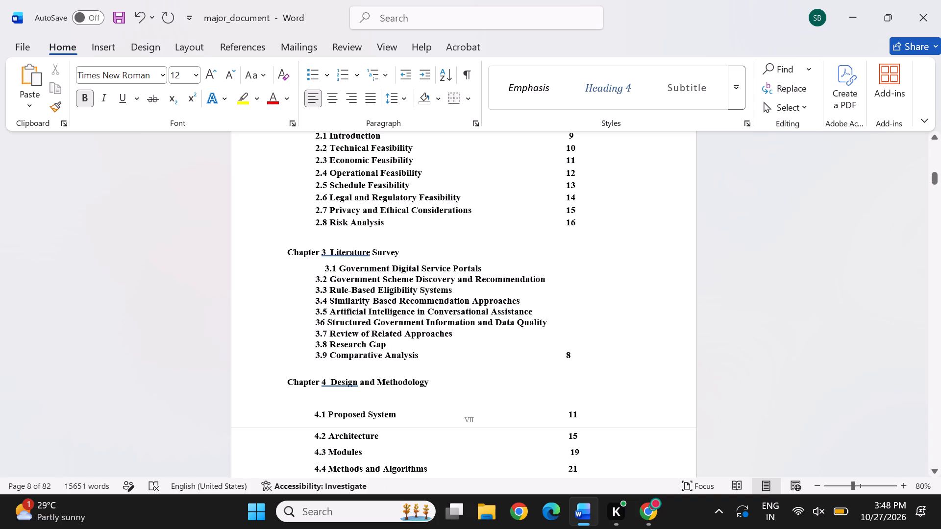
key("Delete")
key("Delete")
key("Delete")
key("Left")
key("Delete")
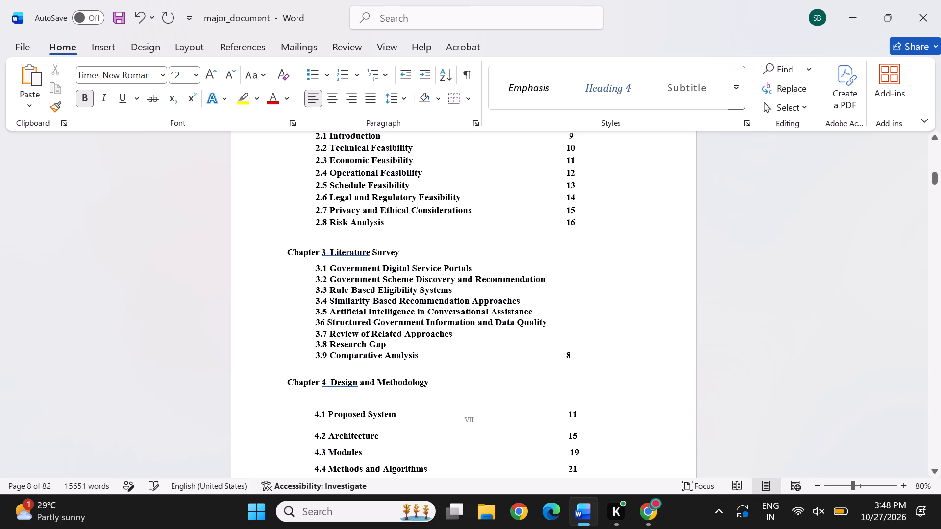
Add page numbers 17 for Government Digital Service Portals and 18 for Government Scheme Discovery and Recommendation, aligned with the page-number column.
scroll(561, 274, "up", 1)
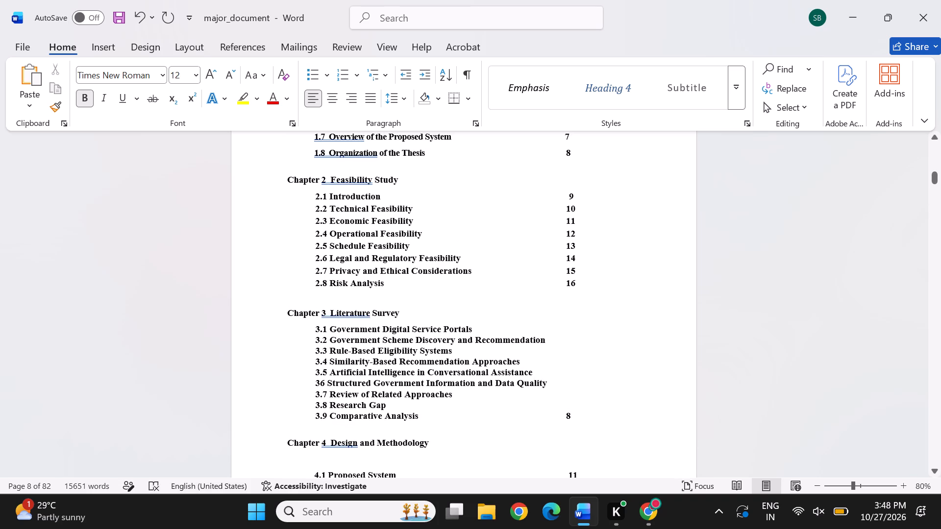
left_click(490, 327)
key("Tab")
type("17")
left_click(559, 340)
key("space")
key("space")
key("space")
key("space")
key("space")
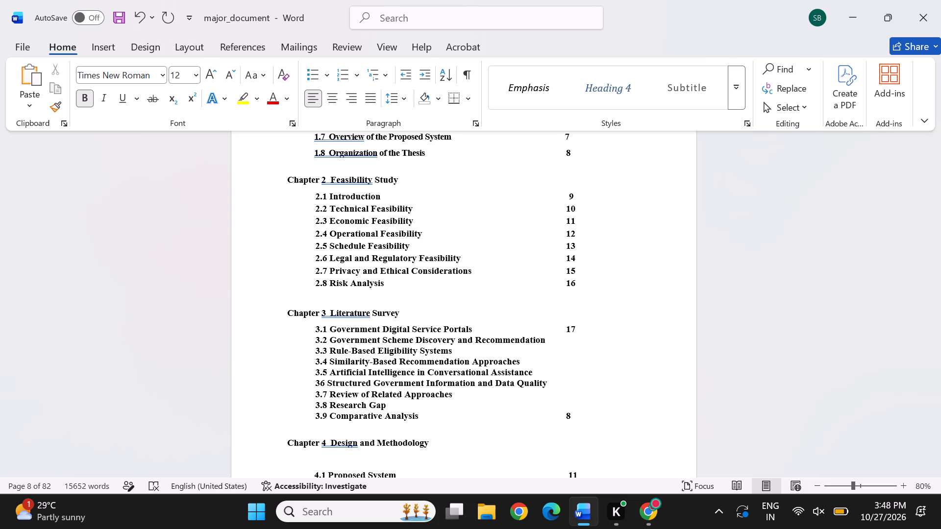
key("Left")
type("18")
Add page number 19 to entry 3.3 Rule-Based Eligibility Systems, aligned in the page-number column.
left_click(535, 347)
type("11")
key("Left")
key("Left")
key("Delete")
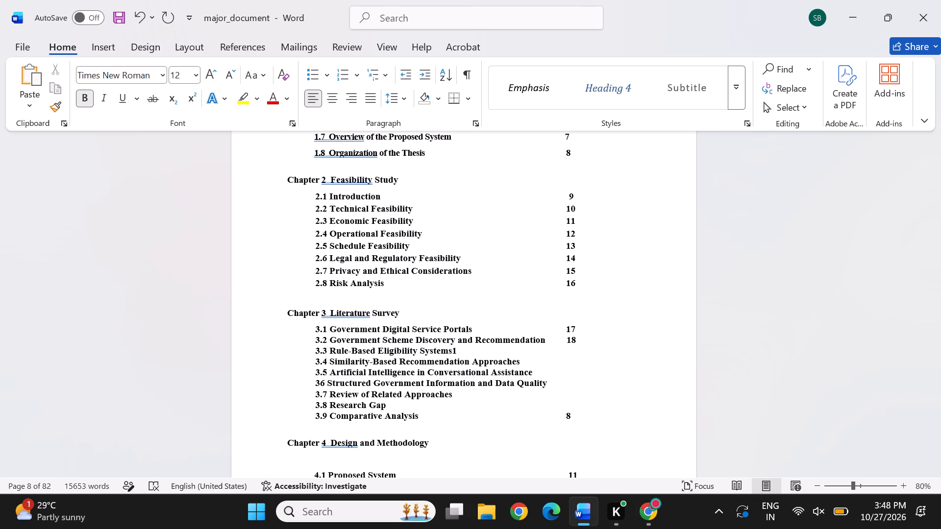
key("Delete")
key("Tab")
type("19")
key("Left")
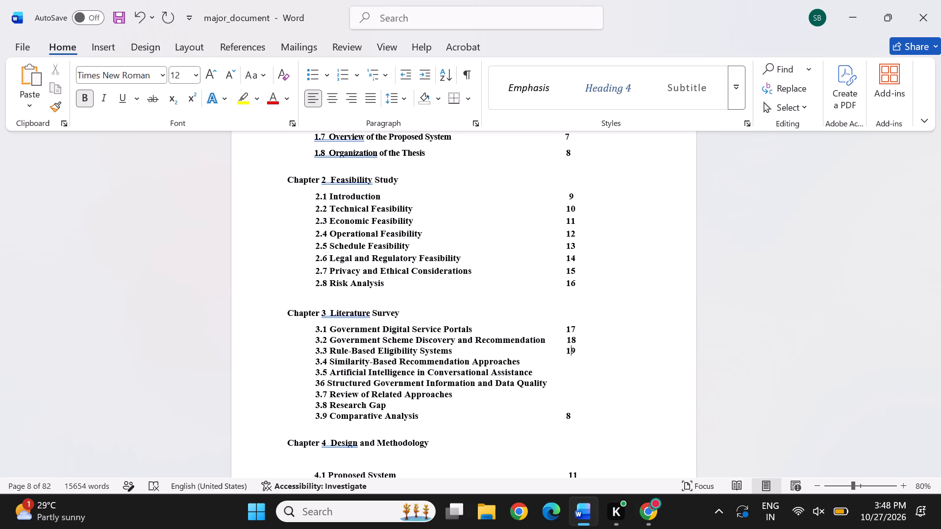
key("Left")
Add page numbers 20 for Similarity-Based Recommendation Approaches and 21 for Artificial Intelligence in Conversational Assistance, aligned in the same column.
left_click(537, 360)
key("1")
key("Left")
key("Delete")
key("Tab")
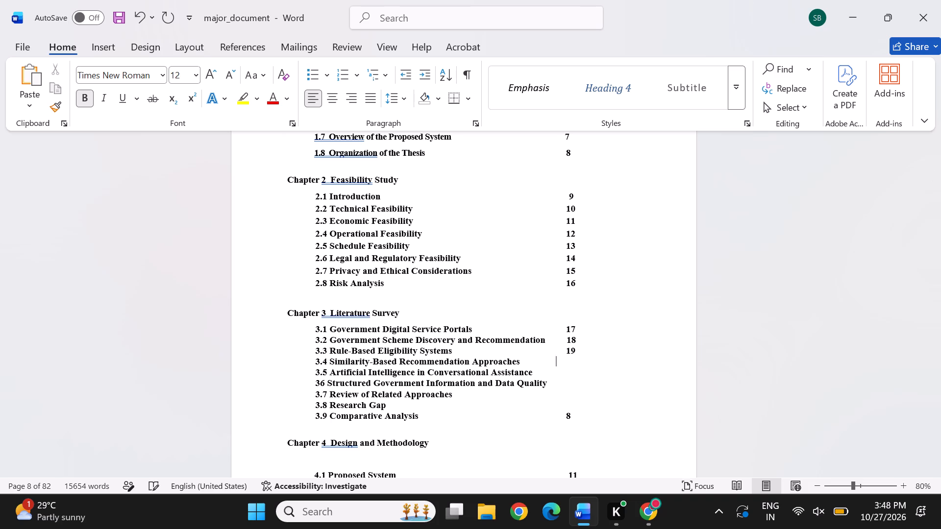
type("20")
left_click(543, 372)
key("space")
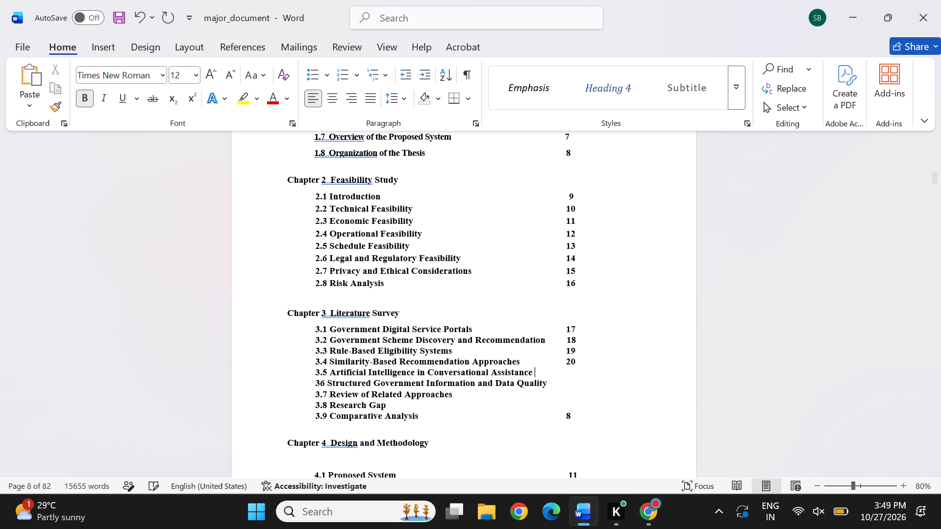
key("Tab")
type("21")
Add page numbers 22 for Structured Government Information and Data Quality, 23 for Review of Related Approaches and 24 for Research Gap.
left_click(554, 385)
key("Tab")
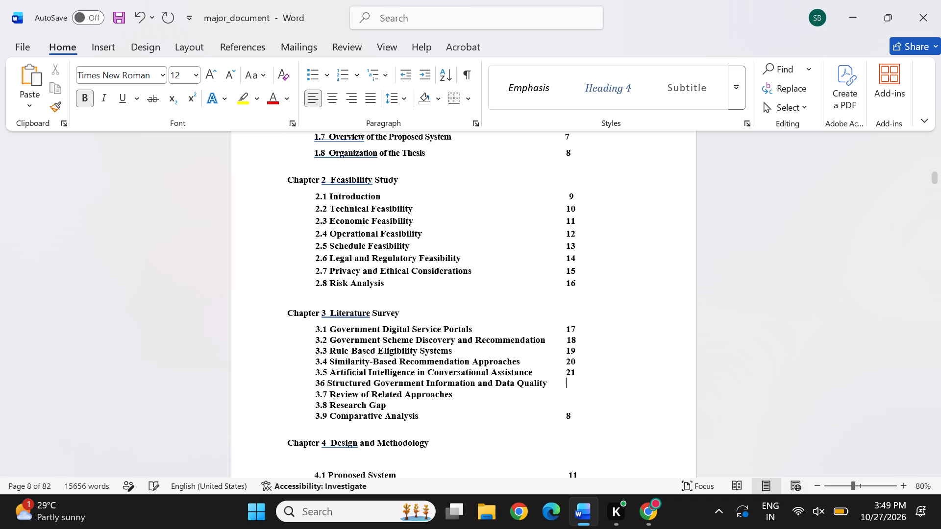
type("22")
left_click(503, 394)
key("Tab")
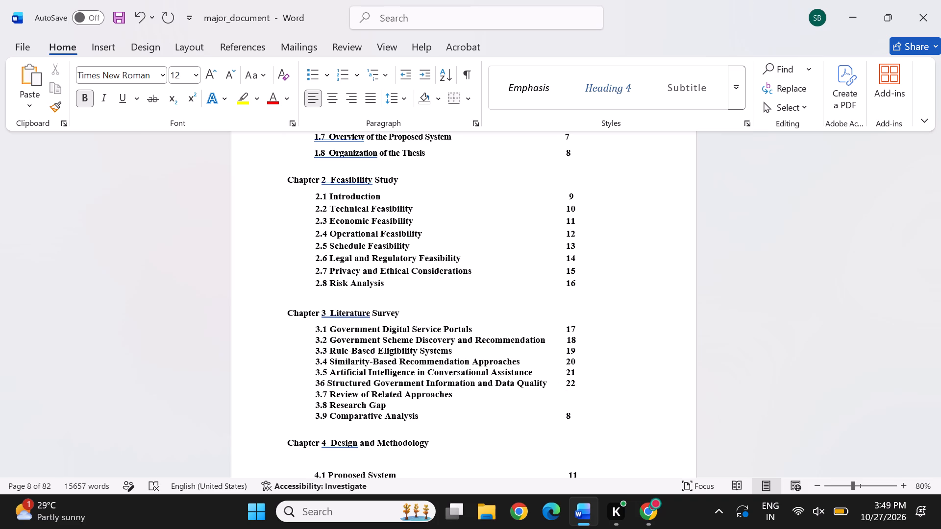
type("23")
left_click(432, 407)
key("Tab")
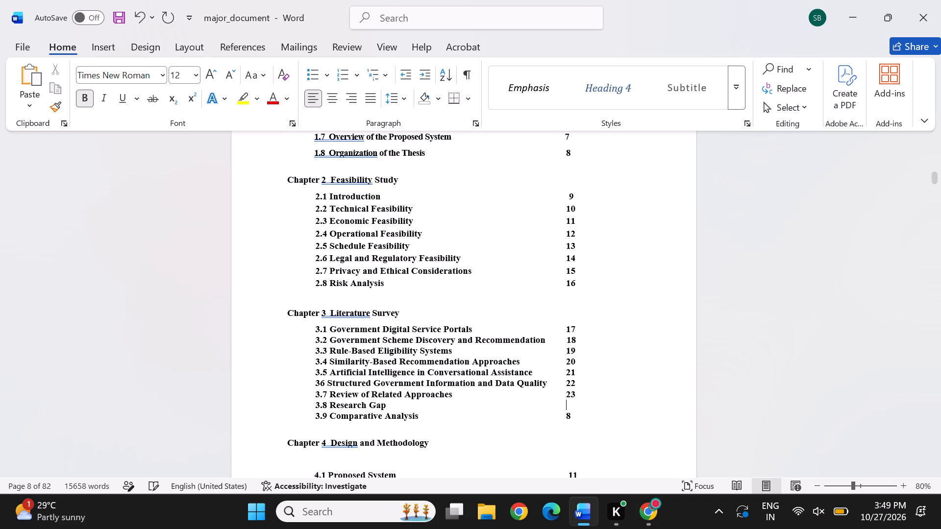
type("24")
Change the page number of entry 3.9 Comparative Analysis to 25, aligned with the numbers above it.
left_click(424, 415)
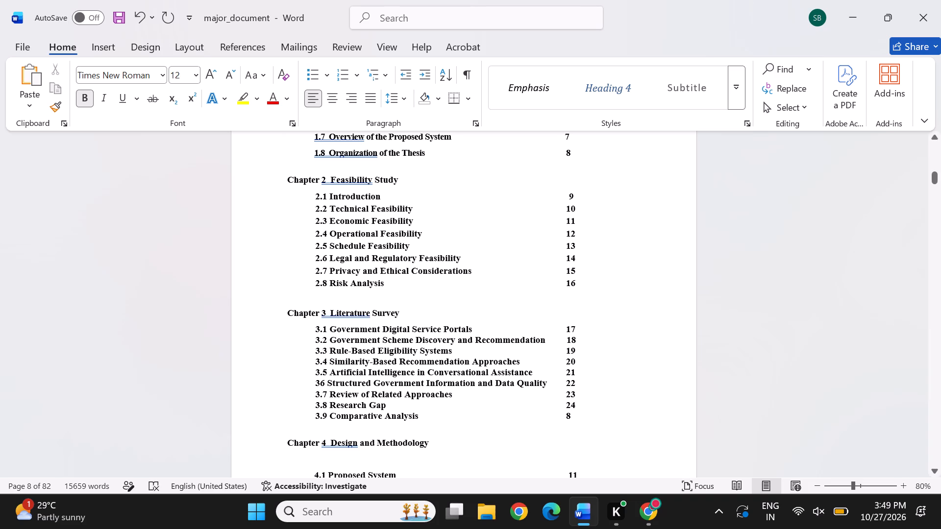
key("Tab")
key("Home")
key("ctrl+z")
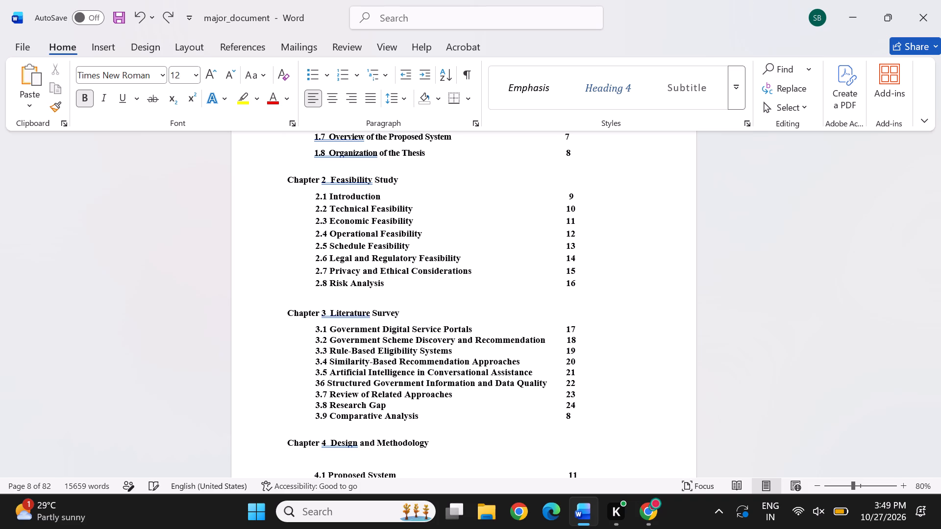
key("Left")
key("Right")
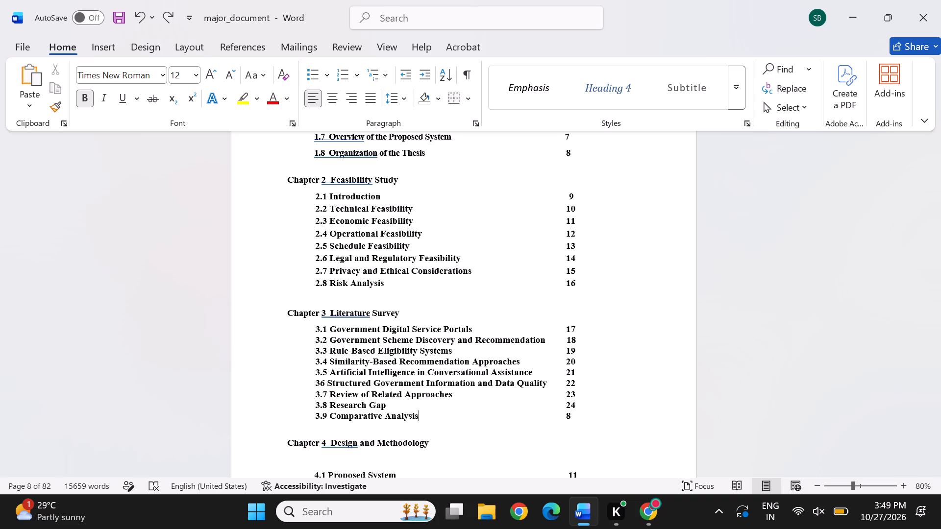
key("Tab")
key("Delete")
key("Delete")
type("25")
Set the line spacing of all nine Chapter 3 Literature Survey entries in the table of contents to 1.15.
scroll(479, 398, "down", 1)
scroll(488, 258, "up", 1)
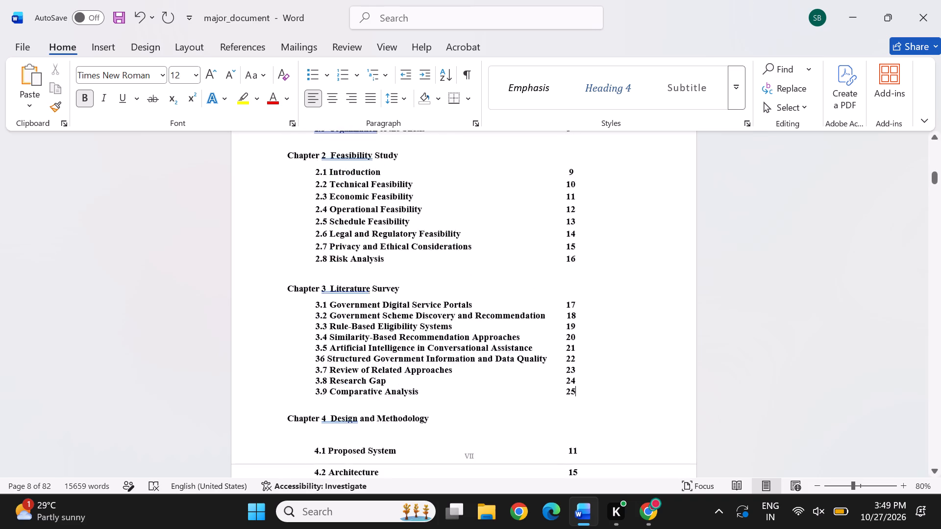
scroll(488, 258, "up", 2)
scroll(455, 354, "down", 1)
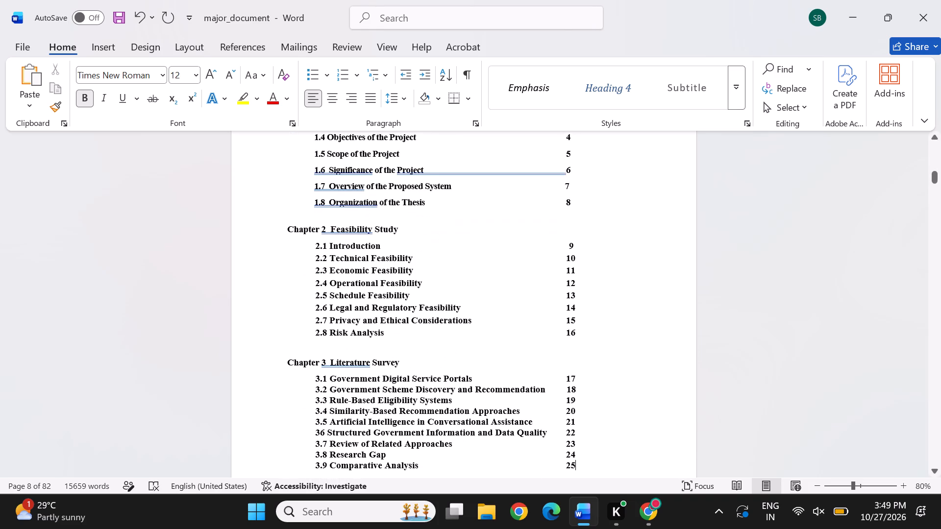
scroll(446, 322, "down", 1)
left_click_drag(307, 266, 545, 330)
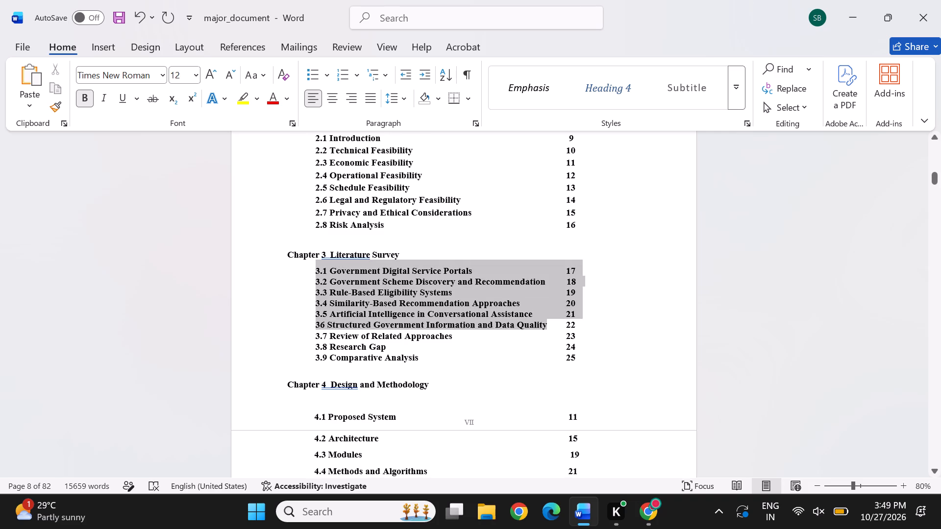
left_click_drag(545, 330, 579, 358)
left_click(406, 103)
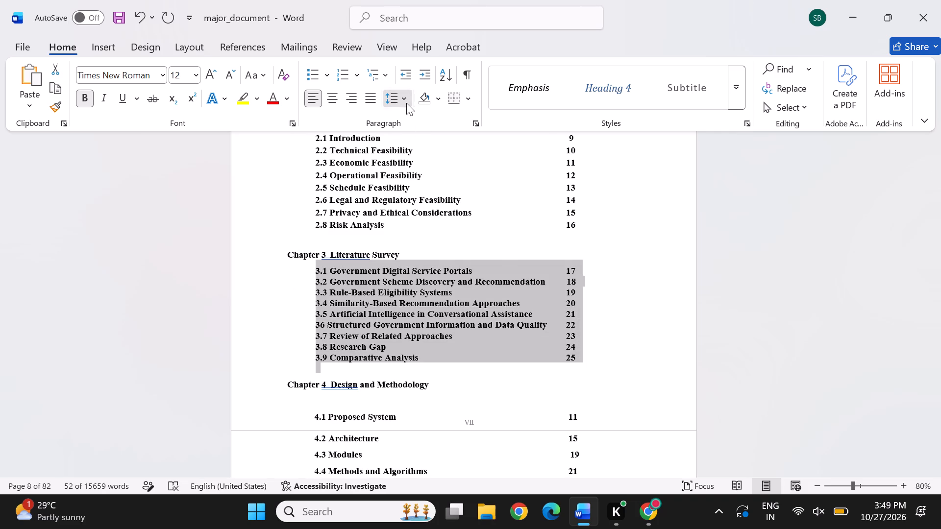
left_click(417, 137)
left_click(613, 279)
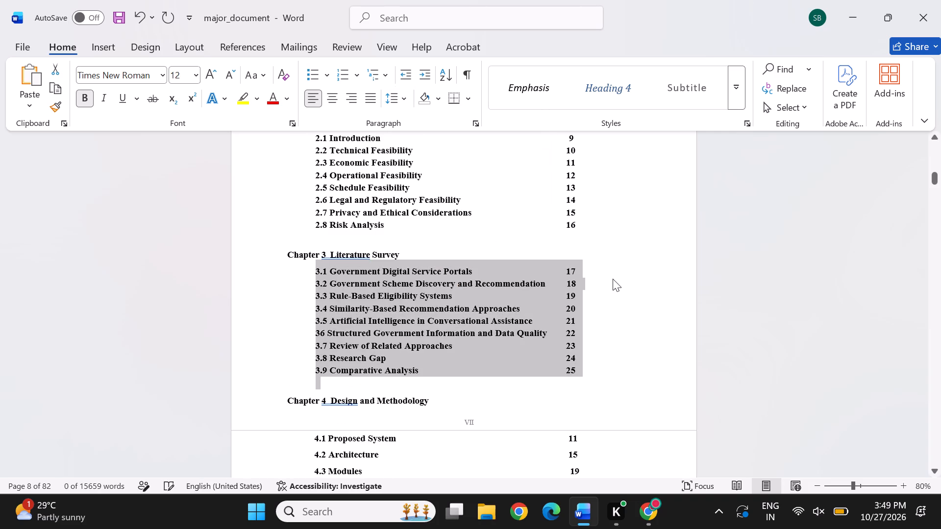
Apply 1.15 line spacing to Chapter 2's Feasibility Study entries, from 2.1 to 2.8.
scroll(487, 249, "up", 1)
left_click_drag(589, 360, 388, 313)
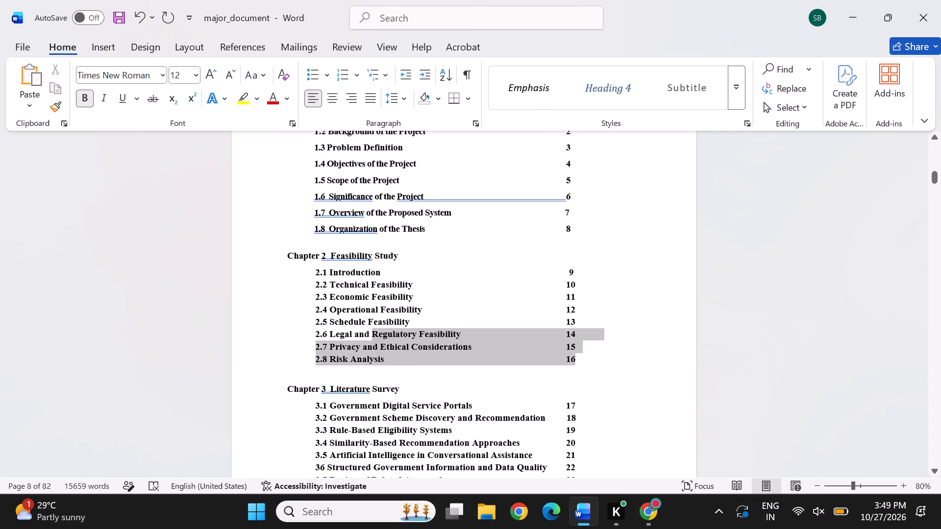
left_click_drag(388, 313, 310, 276)
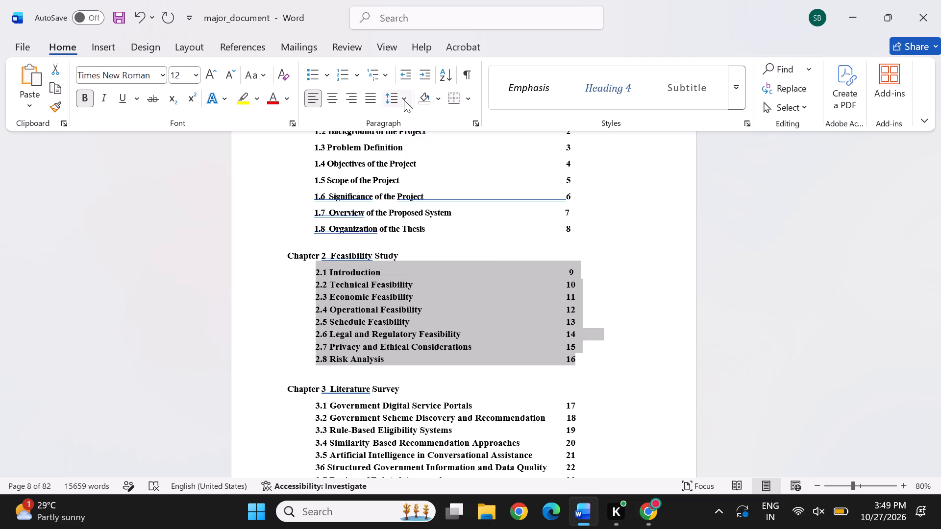
left_click(404, 100)
left_click(431, 142)
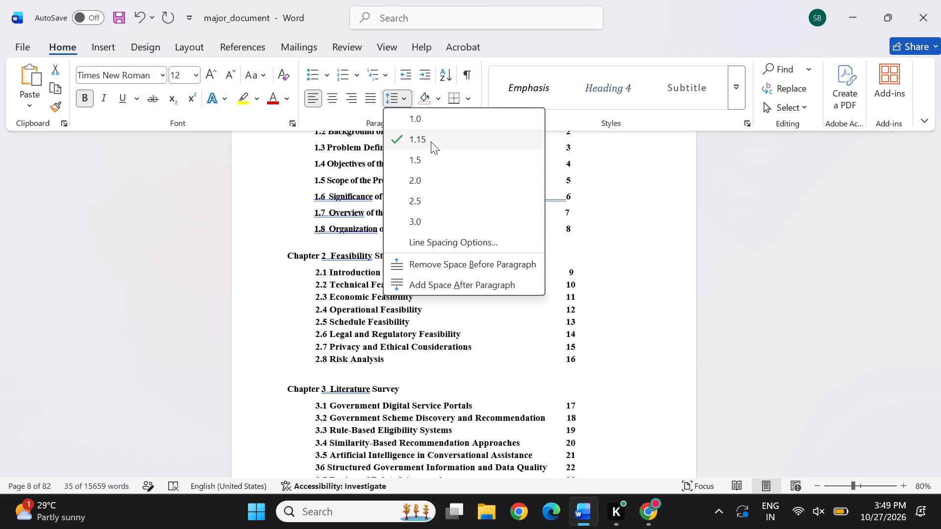
left_click(618, 248)
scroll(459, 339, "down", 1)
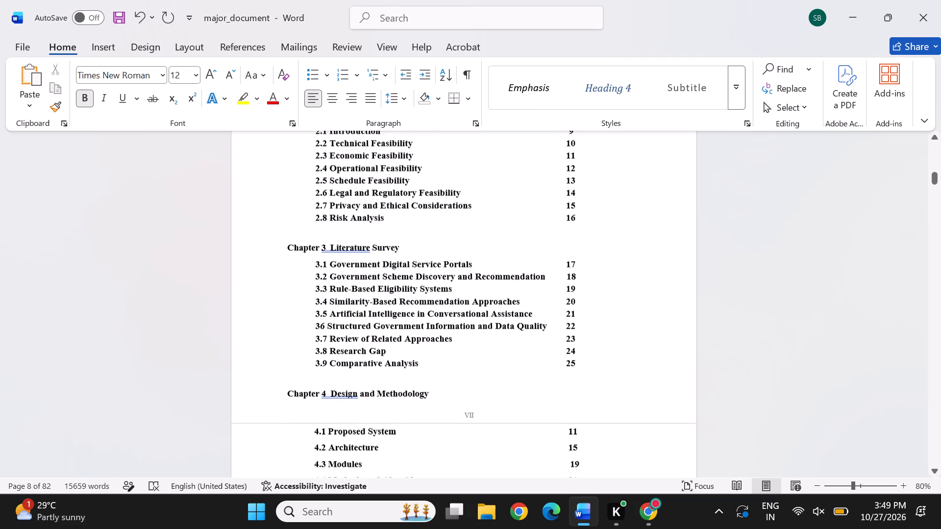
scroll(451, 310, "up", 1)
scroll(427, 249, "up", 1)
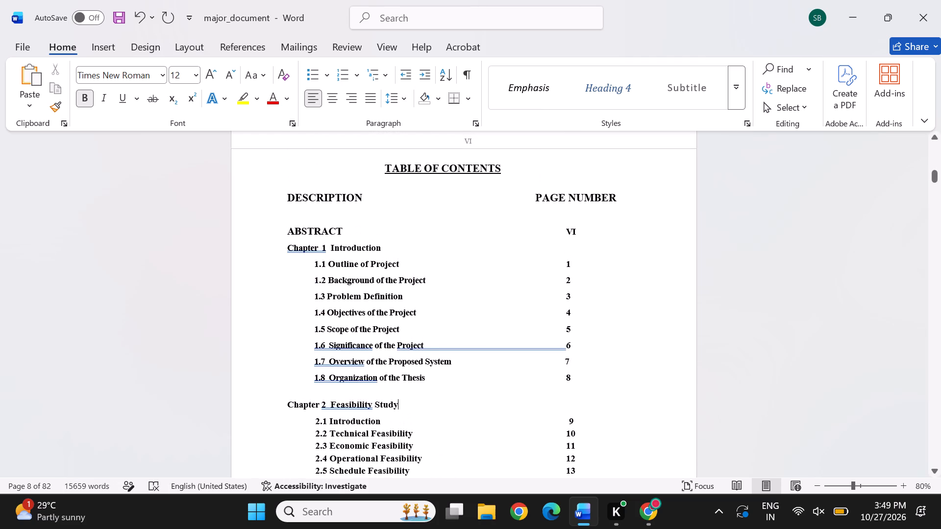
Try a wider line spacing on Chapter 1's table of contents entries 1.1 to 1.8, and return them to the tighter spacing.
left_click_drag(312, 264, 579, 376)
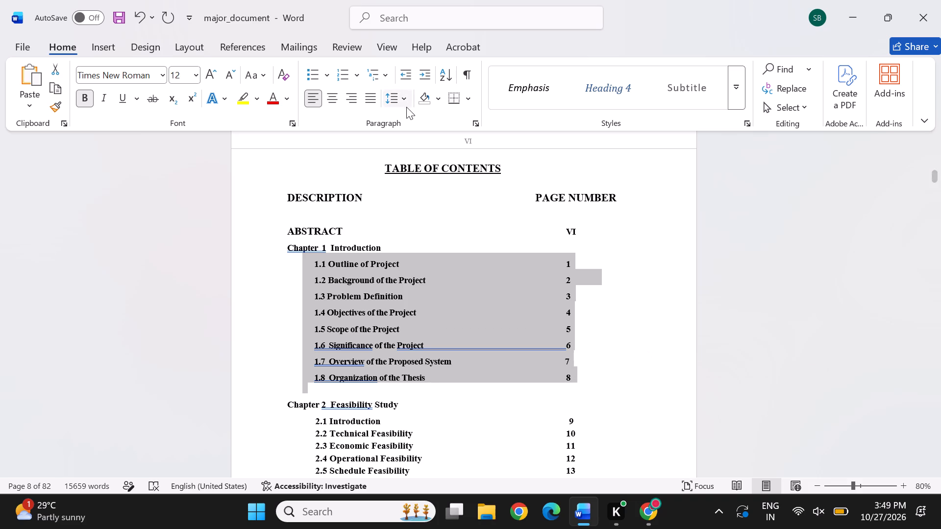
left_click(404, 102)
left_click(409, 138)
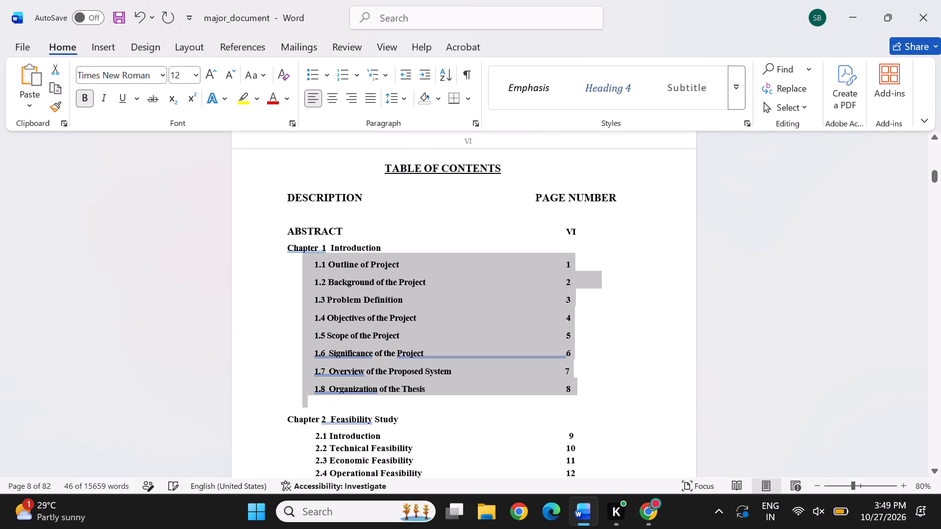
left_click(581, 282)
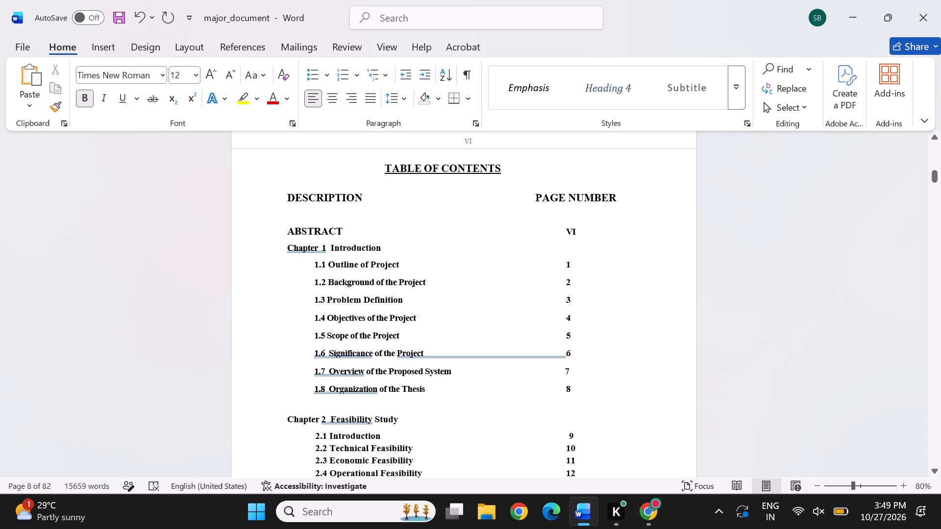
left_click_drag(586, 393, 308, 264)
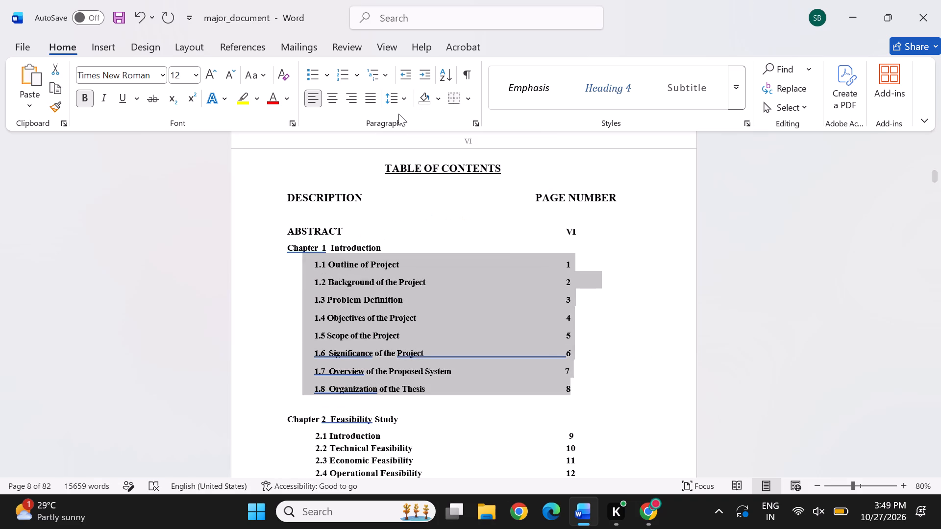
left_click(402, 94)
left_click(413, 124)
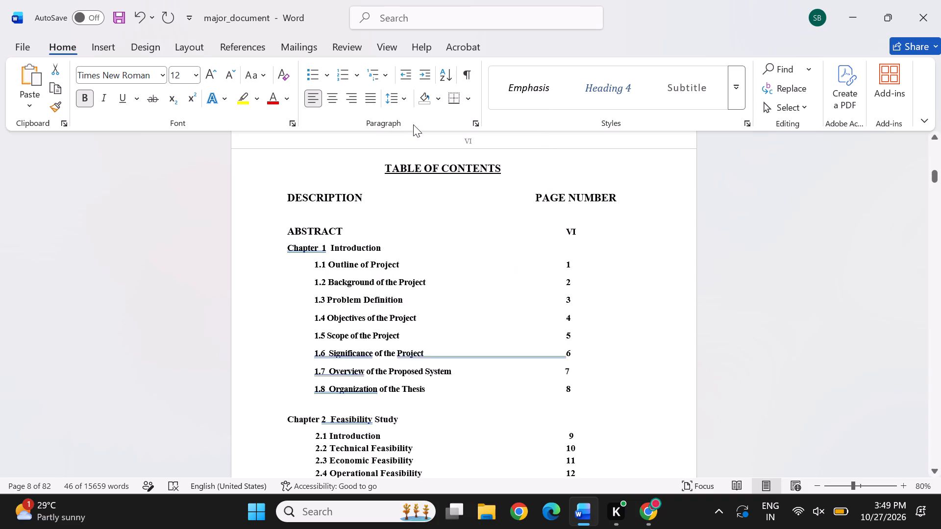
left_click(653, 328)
Insert blank lines above the Chapter 4 Design and Methodology heading in the table of contents so it starts on the next page.
scroll(595, 339, "down", 1)
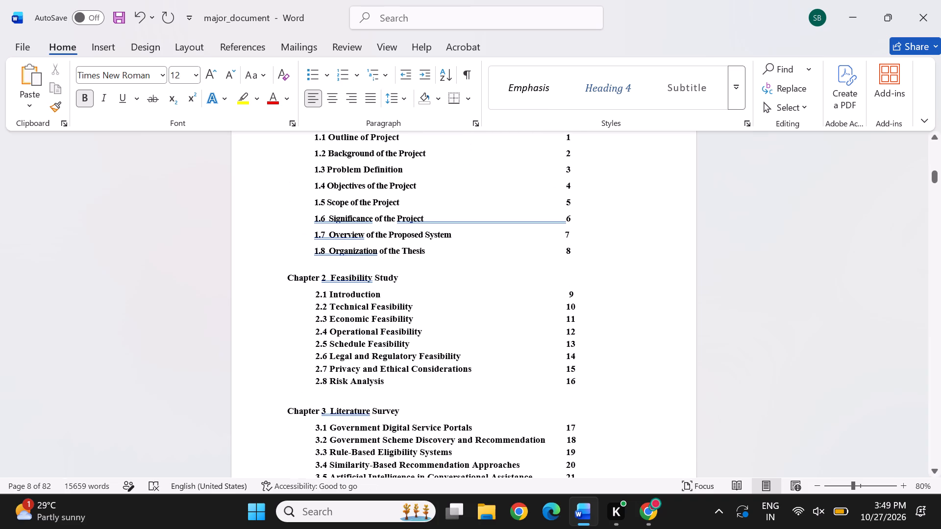
scroll(480, 296, "down", 1)
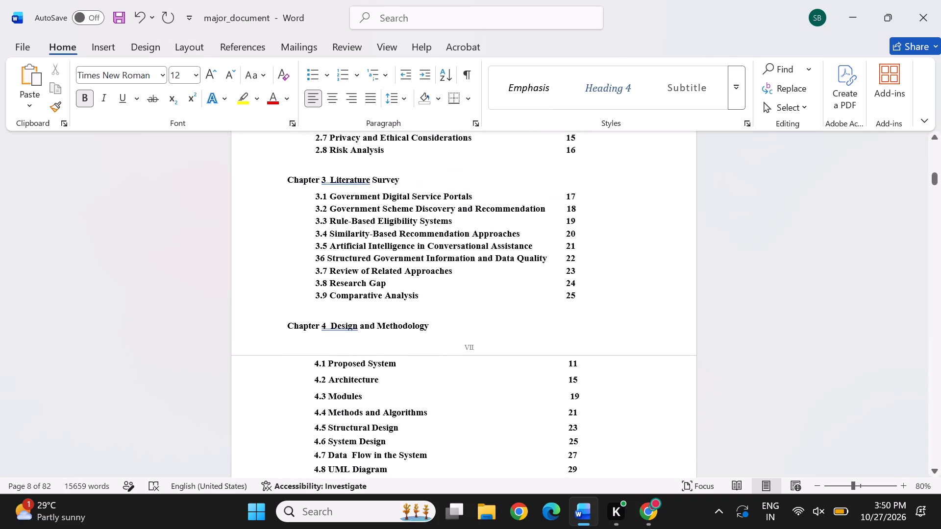
left_click(306, 315)
key("Left")
key("Left")
key("Left")
key("Left")
key("Left")
key("Return")
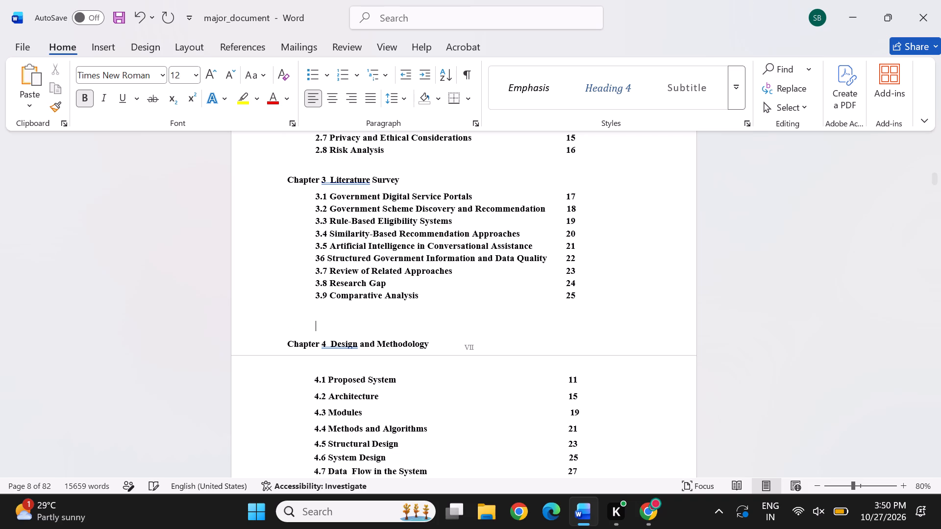
key("Return")
key("Return")
key("Return")
key("Return")
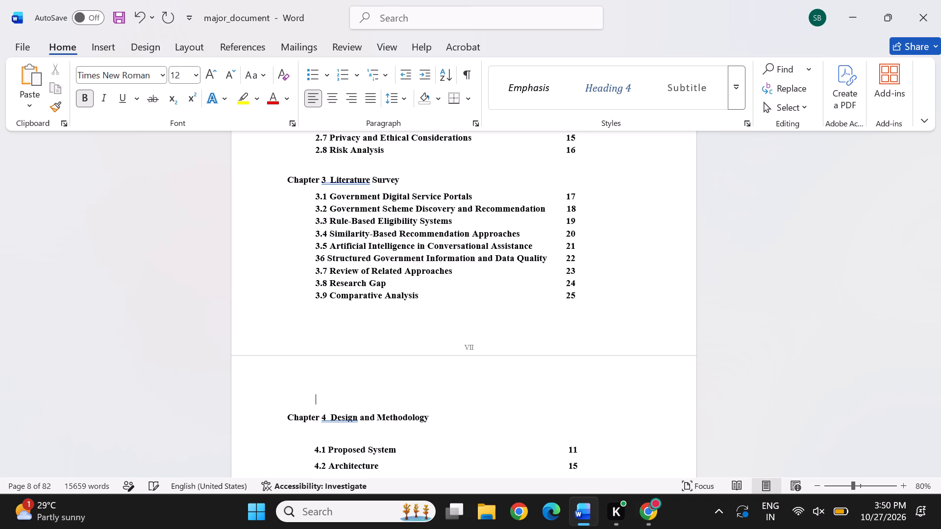
key("Delete")
scroll(417, 348, "down", 2)
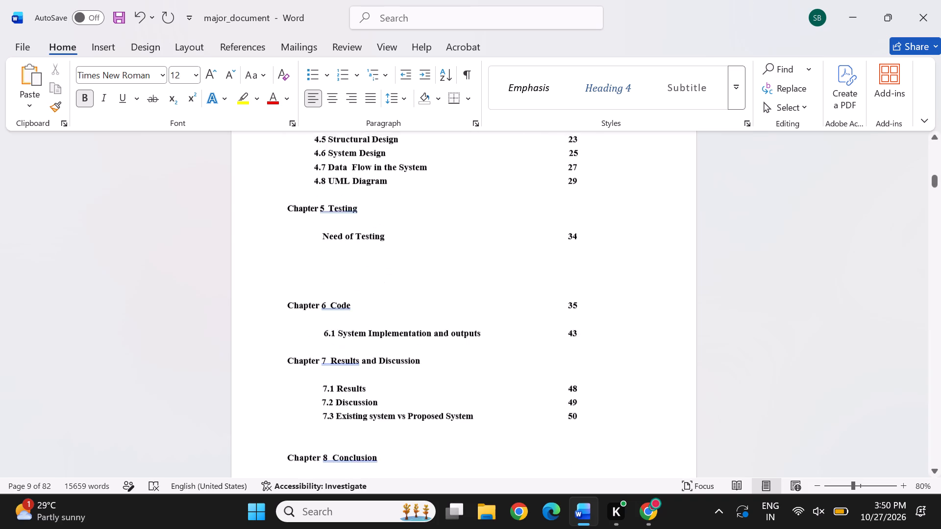
scroll(462, 339, "up", 1)
scroll(462, 339, "down", 1, "ctrl")
scroll(506, 388, "up", 1)
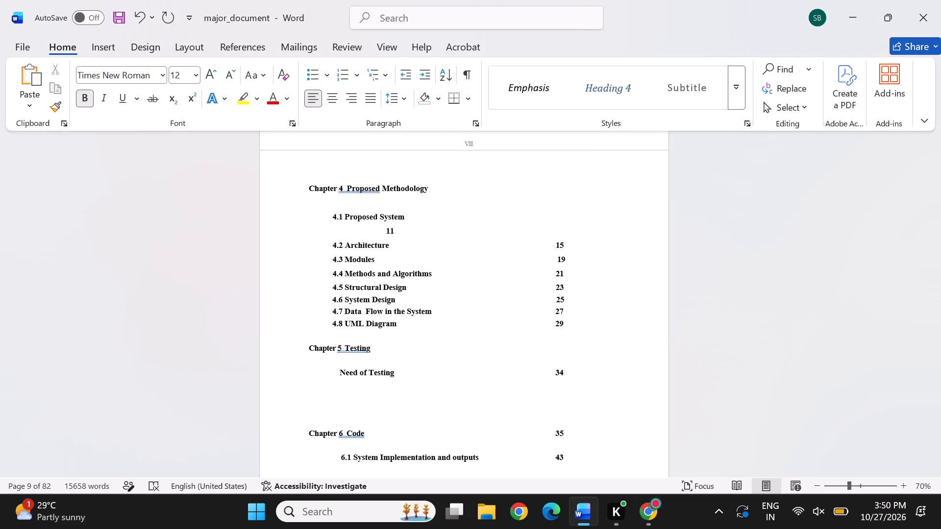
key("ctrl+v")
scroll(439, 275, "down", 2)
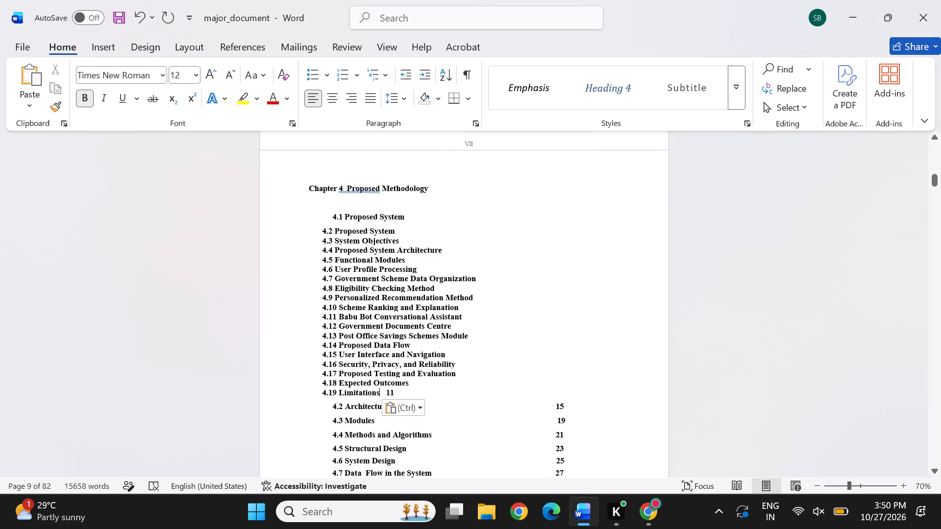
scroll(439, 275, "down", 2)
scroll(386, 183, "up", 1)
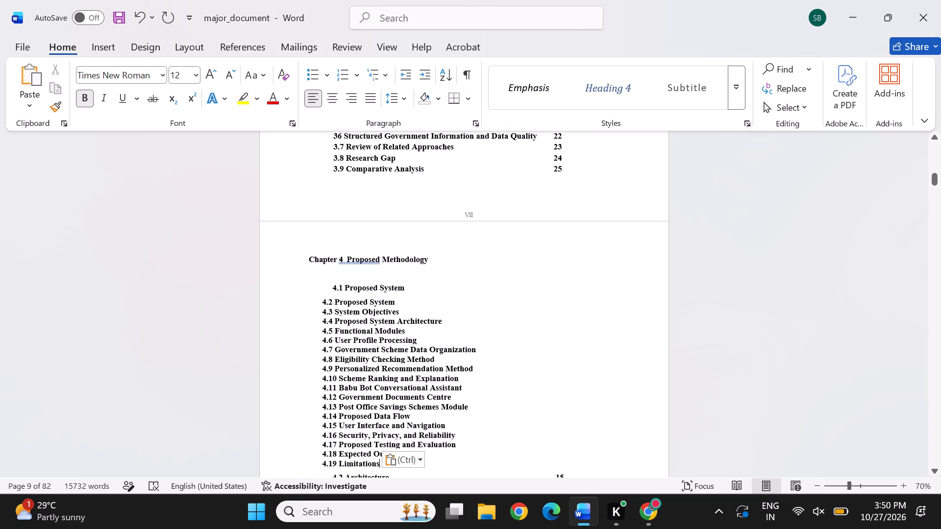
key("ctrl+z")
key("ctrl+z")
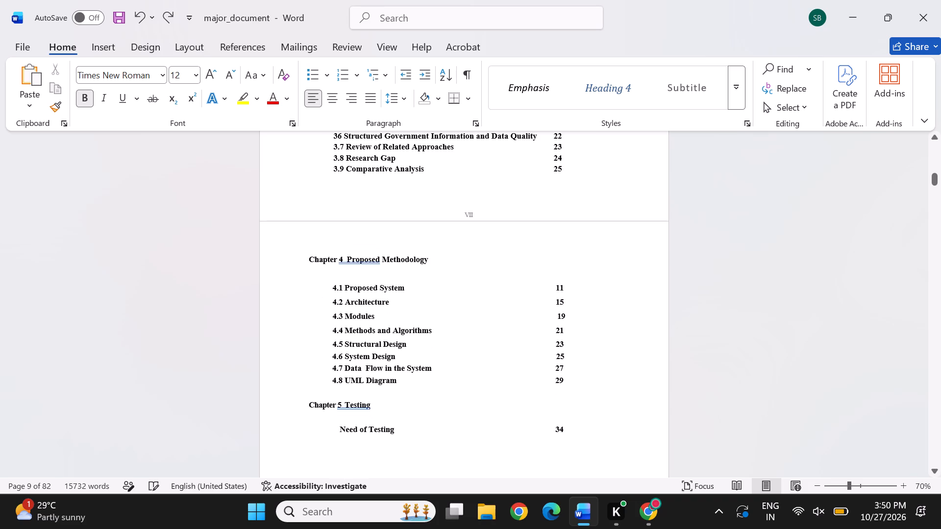
Paste the copied Chapter 4 entries on a new line after the page number of 4.1 Proposed System.
left_click(580, 287)
key("Return")
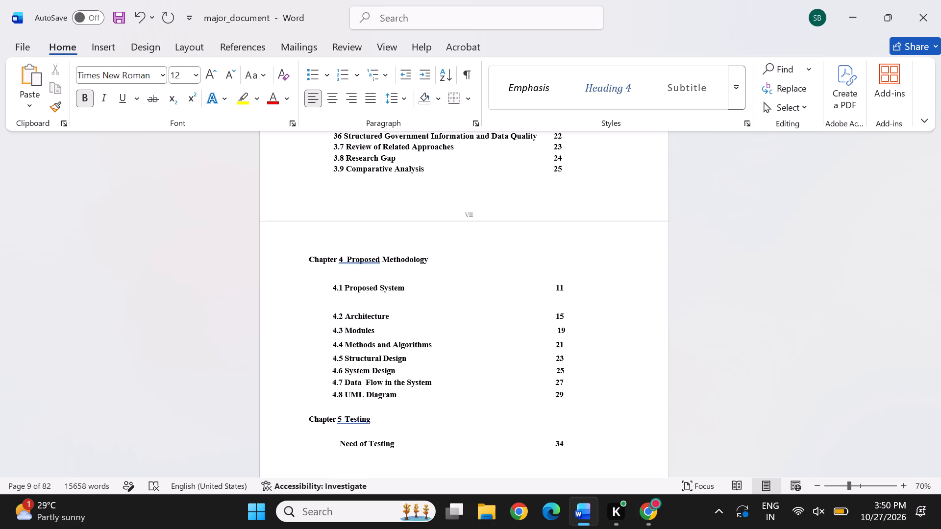
key("ctrl+v")
Renumber the first four pasted Chapter 4 entries, from Proposed System through Functional Modules, as 4.1, 4.2, 4.3 and 4.4.
left_click(325, 302)
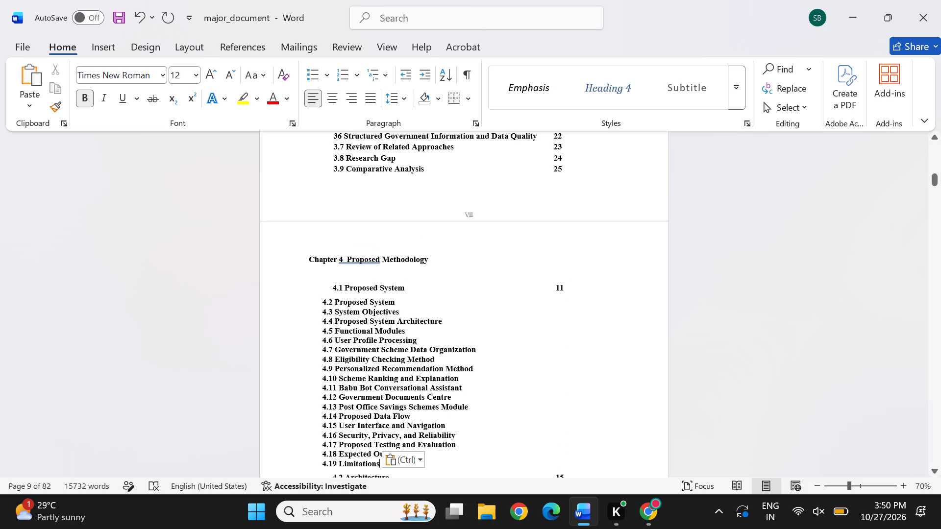
key("Right")
key("Delete")
key("1")
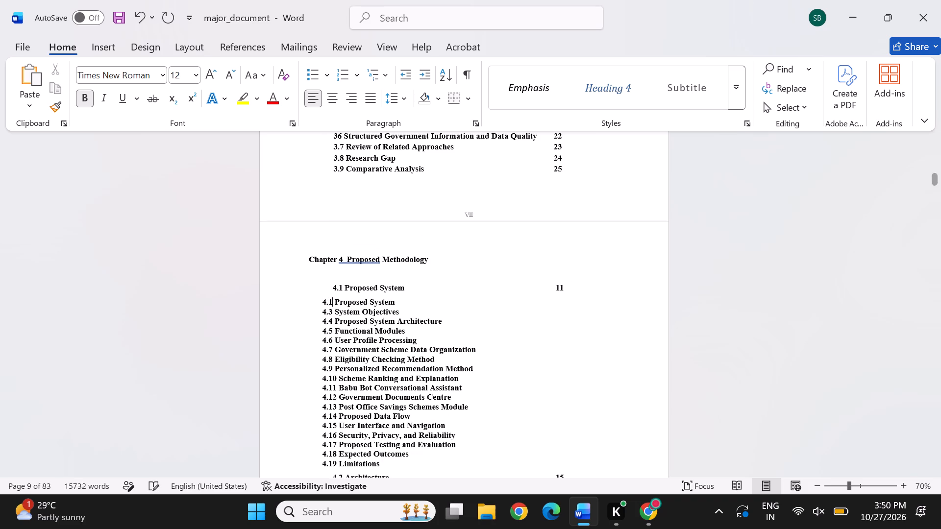
left_click(329, 311)
key("Delete")
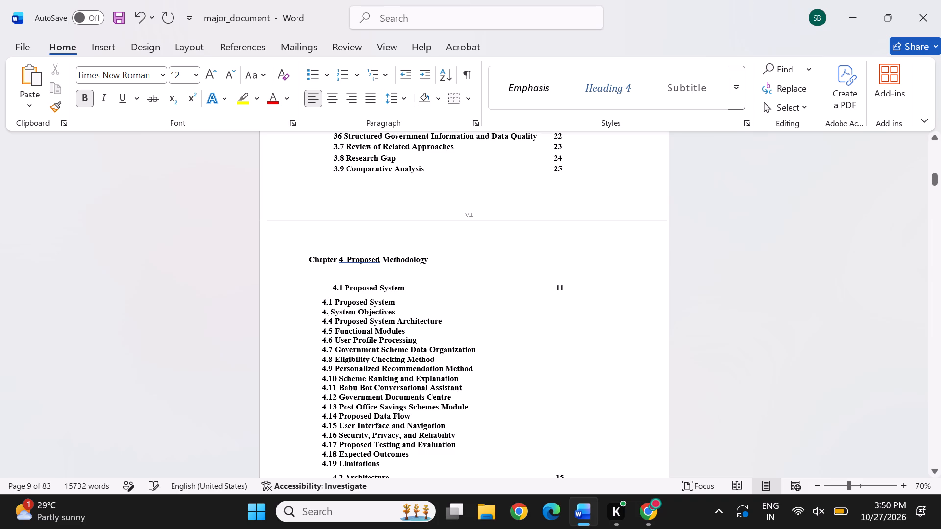
key("2")
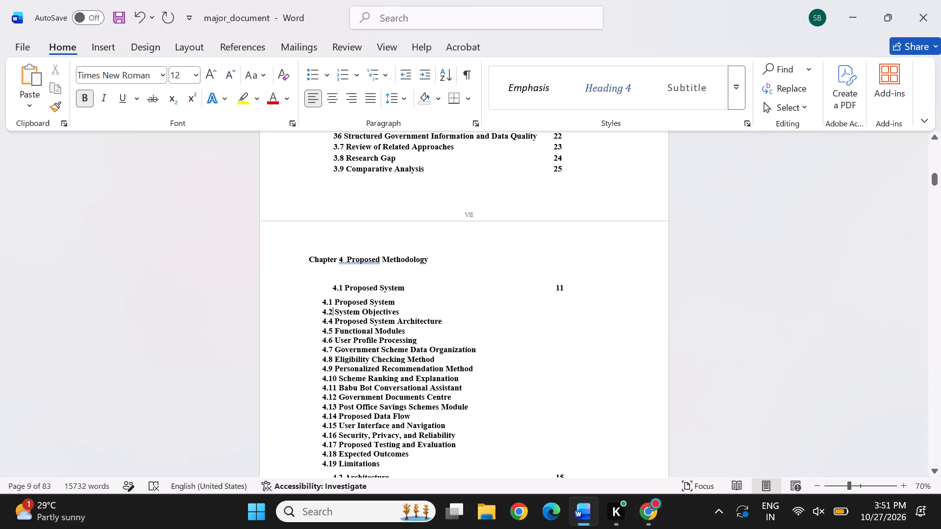
left_click(330, 320)
key("Delete")
key("3")
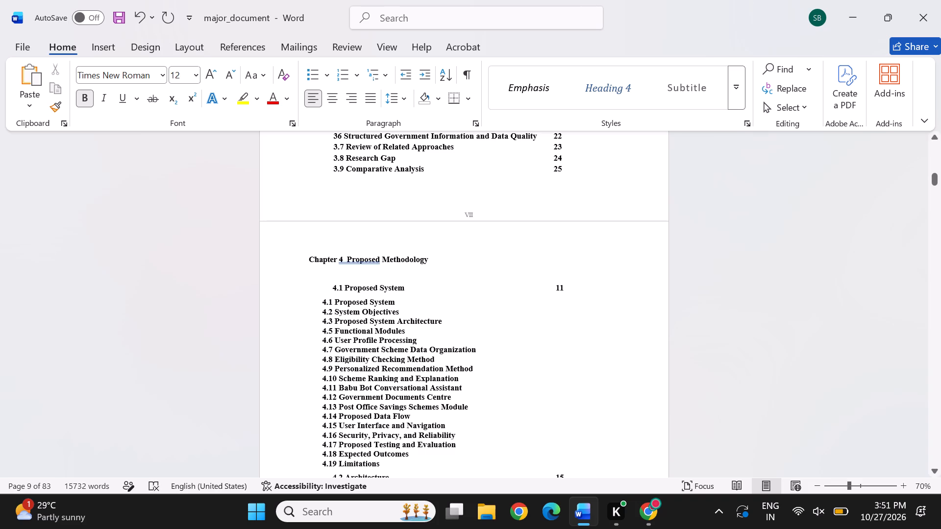
left_click(330, 327)
key("Delete")
key("4")
Renumber the pasted entries User Profile Processing as 4.5 and Government Scheme Data Organization as 4.6.
left_click(327, 343)
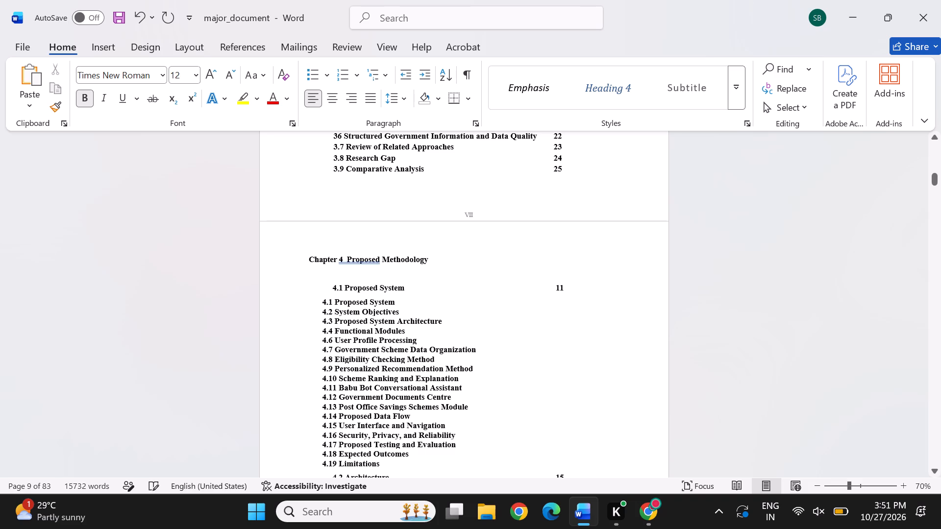
key("Right")
key("Delete")
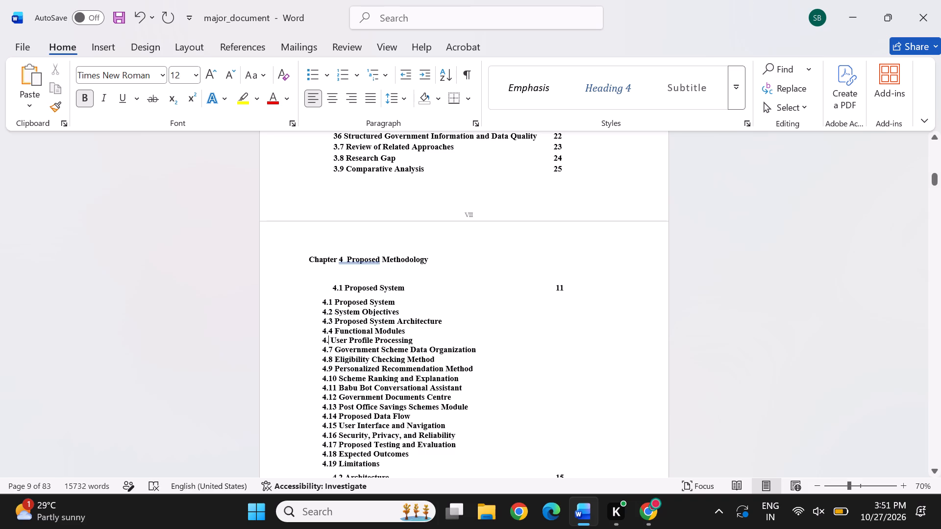
key("5")
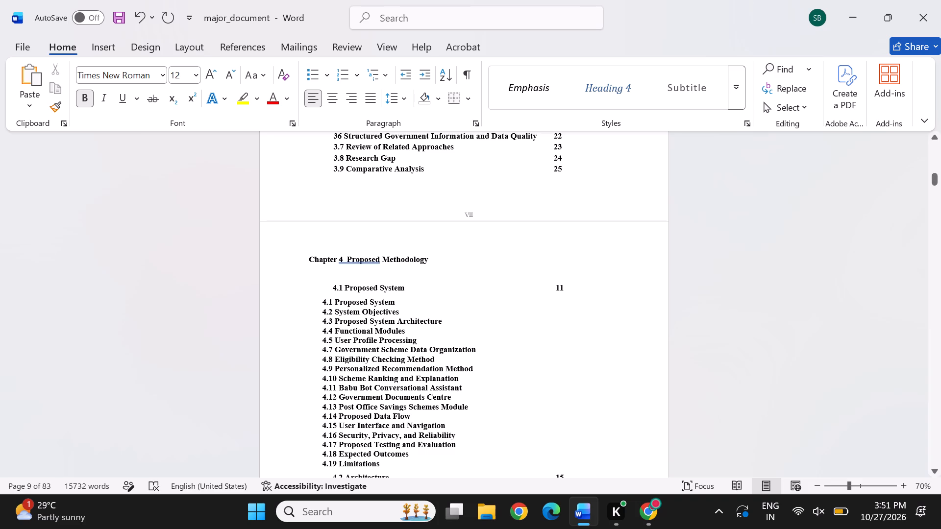
left_click(327, 346)
key("Delete")
key("6")
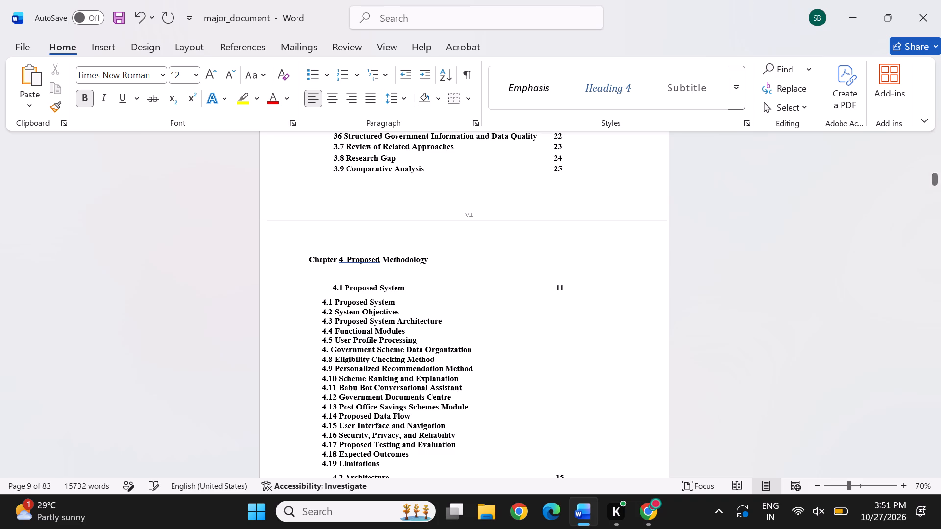
Renumber the pasted entries Eligibility Checking Method as 4.7 and Personalized Recommendation Method as 4.8.
left_click(329, 356)
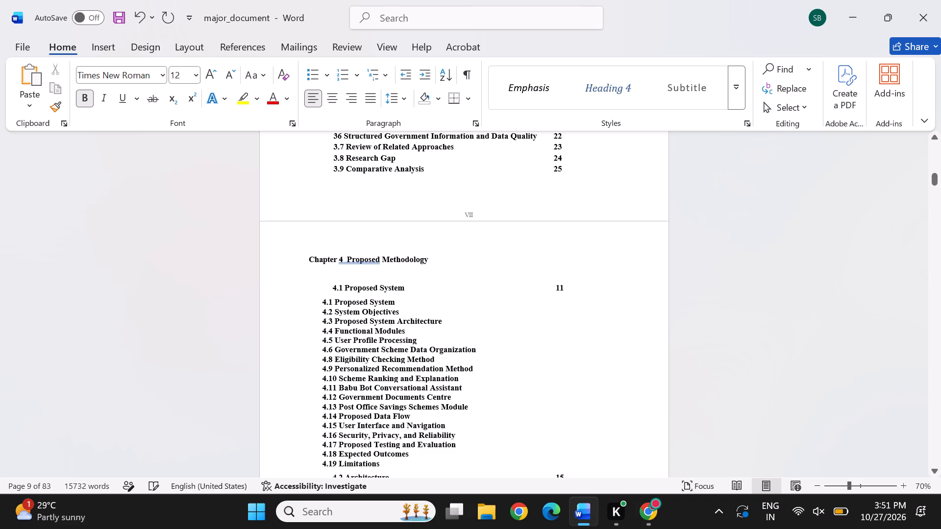
key("Home")
key("7")
key("Left")
key("Delete")
key("Right")
key("Right")
key("Delete")
key("7")
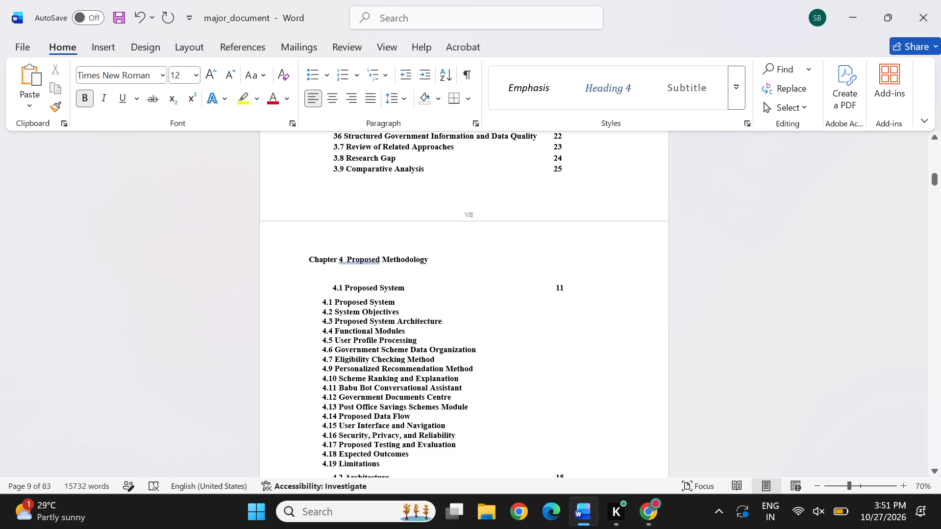
left_click(327, 368)
key("Right")
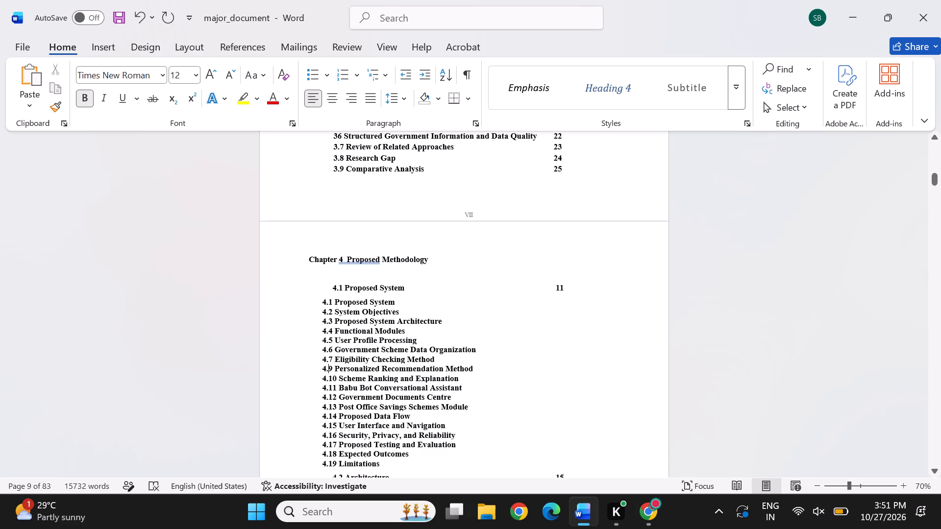
key("Delete")
key("8")
Renumber the four pasted entries from Scheme Ranking and Explanation through Post Office Savings Schemes Module as 4.9, 4.10, 4.11 and 4.12.
left_click(331, 377)
key("Left")
key("Delete")
key("Delete")
key("9")
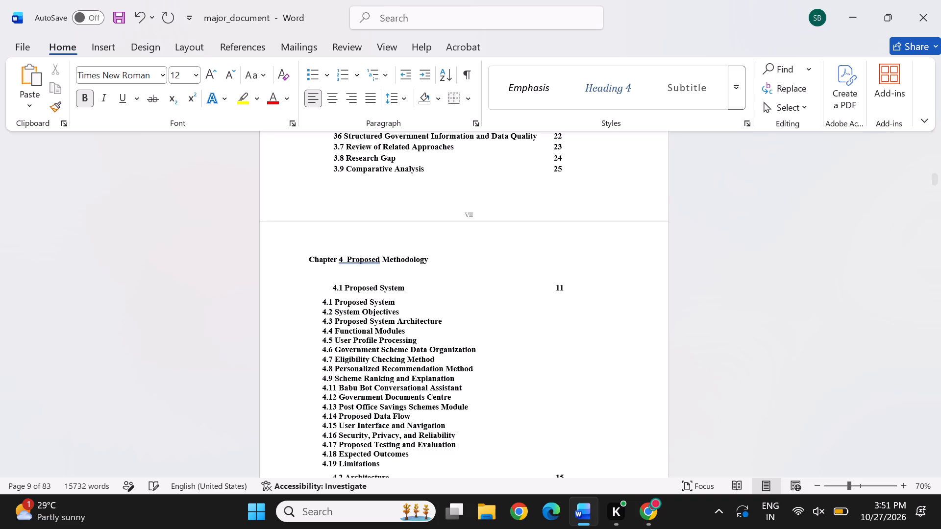
left_click(331, 386)
key("Delete")
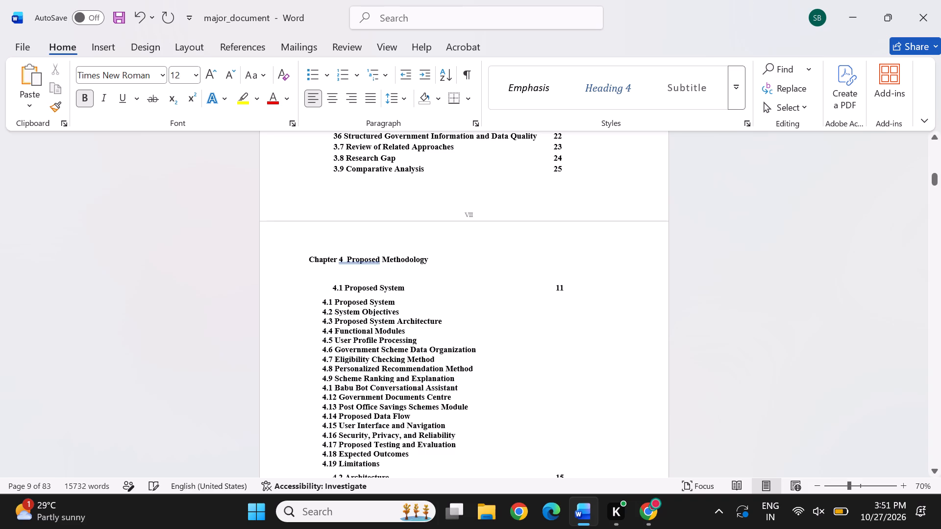
key("0")
left_click(331, 393)
key("Delete")
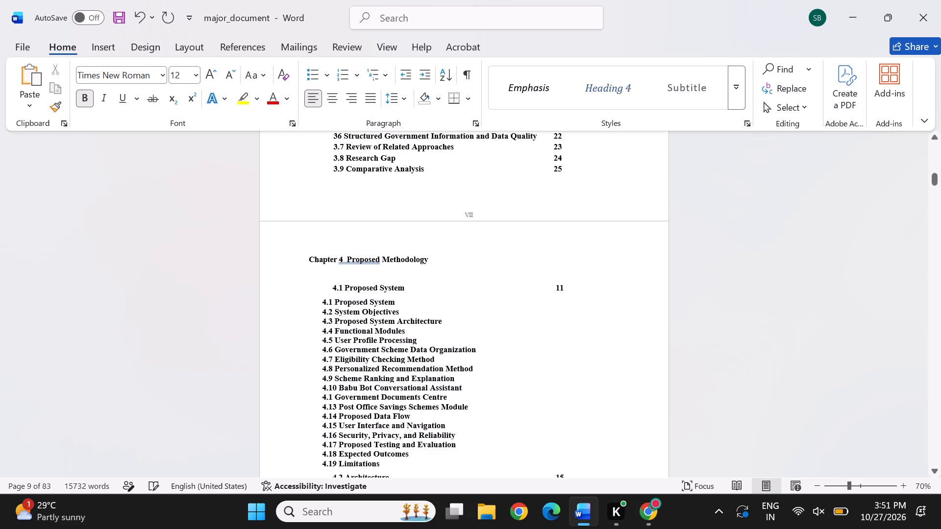
key("1")
left_click(332, 403)
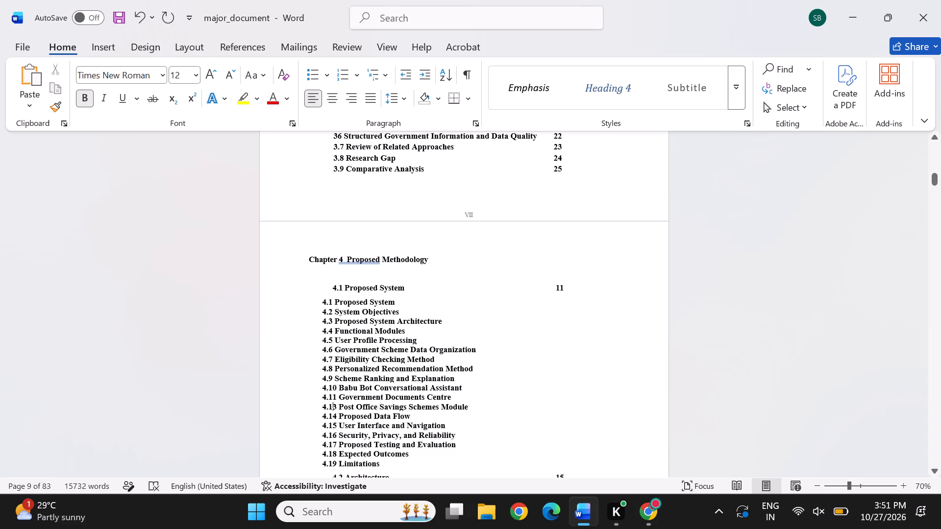
key("Delete")
key("2")
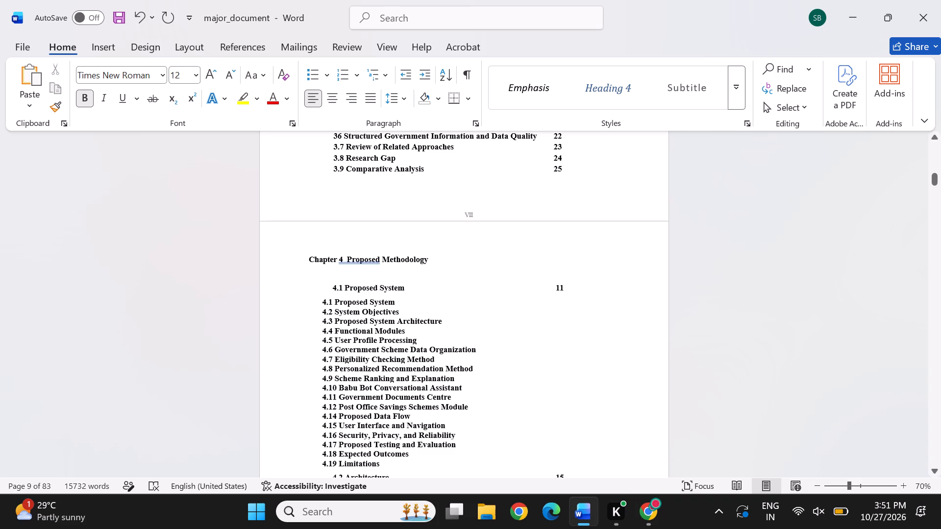
Renumber the four pasted entries from Proposed Data Flow through Proposed Testing and Evaluation as 4.13, 4.14, 4.15 and 4.16.
left_click(333, 413)
key("Delete")
key("3")
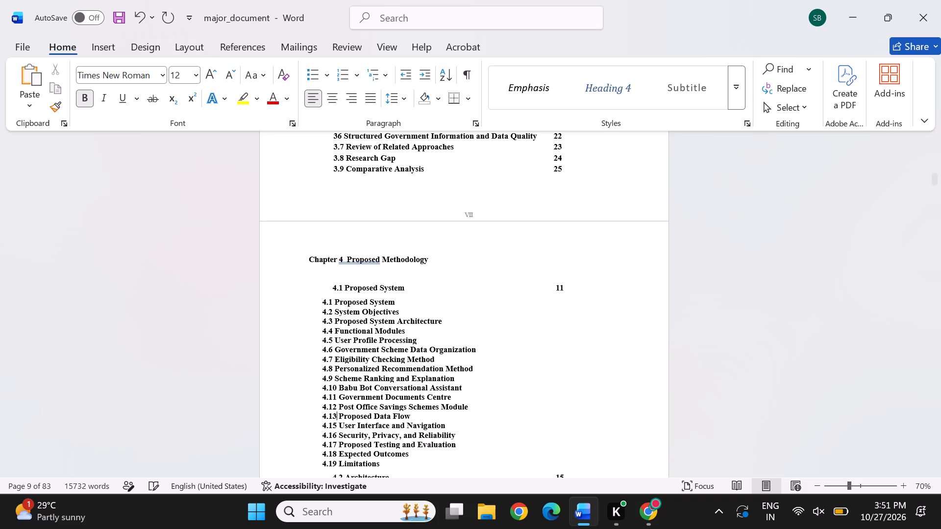
left_click(331, 424)
key("Delete")
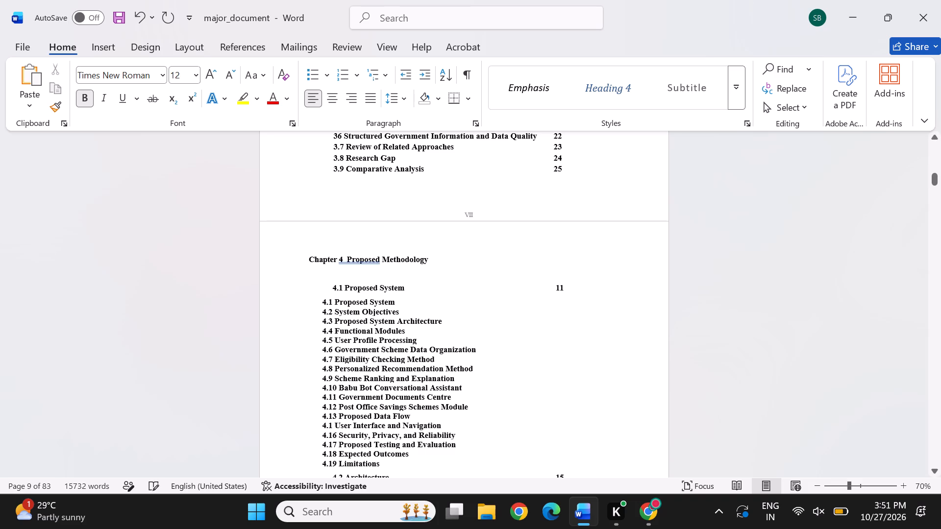
key("4")
left_click(333, 435)
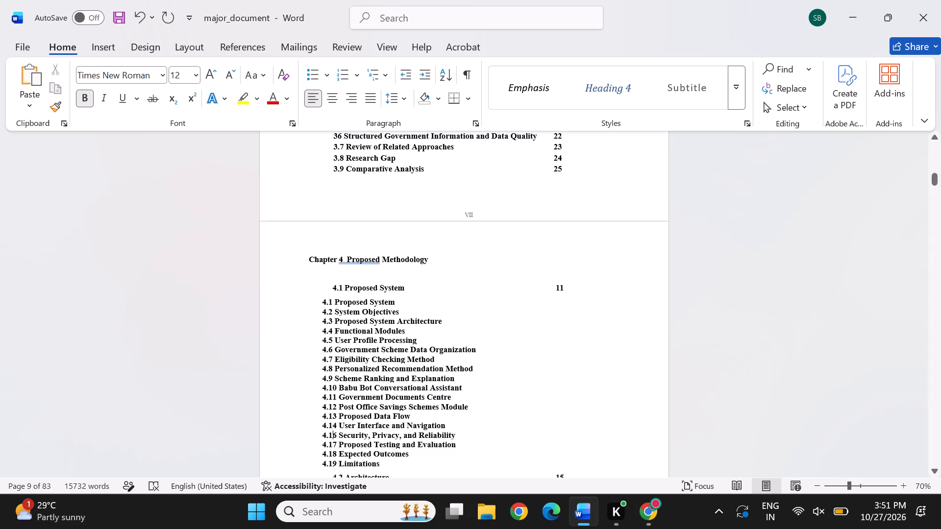
key("Delete")
key("5")
left_click(333, 442)
key("Delete")
key("6")
Renumber the pasted entries Expected Outcomes as 4.17 and Limitations as 4.18.
scroll(333, 444, "down", 1)
left_click(329, 319)
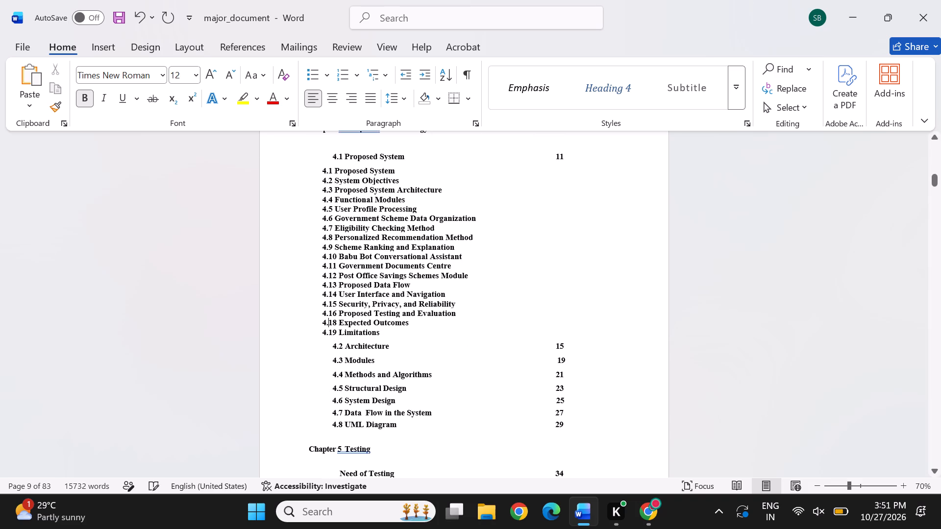
key("Right")
key("Right")
key("Left")
key("Delete")
key("7")
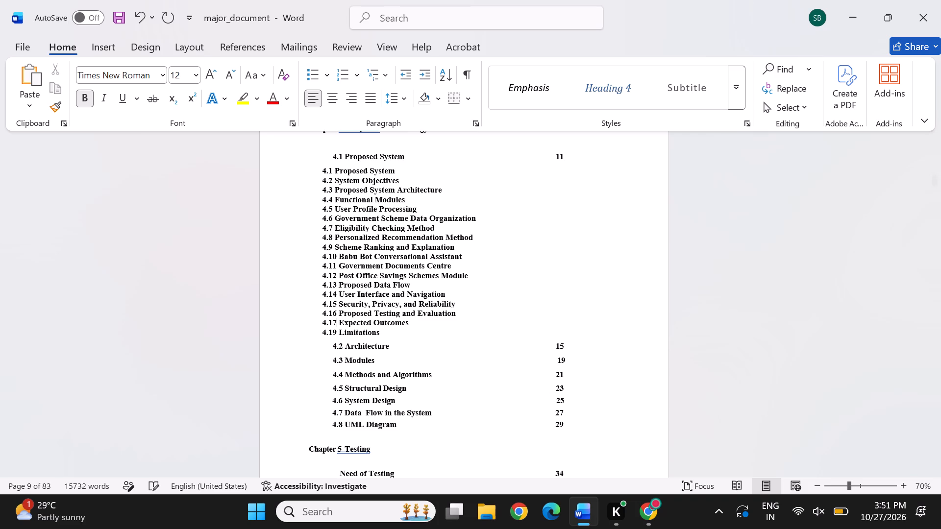
left_click(331, 329)
key("Delete")
key("8")
Delete the old Chapter 4 entries from 4.2 Architecture through 4.8 UML Diagram, including their page numbers.
left_click_drag(328, 348, 570, 424)
key("Delete")
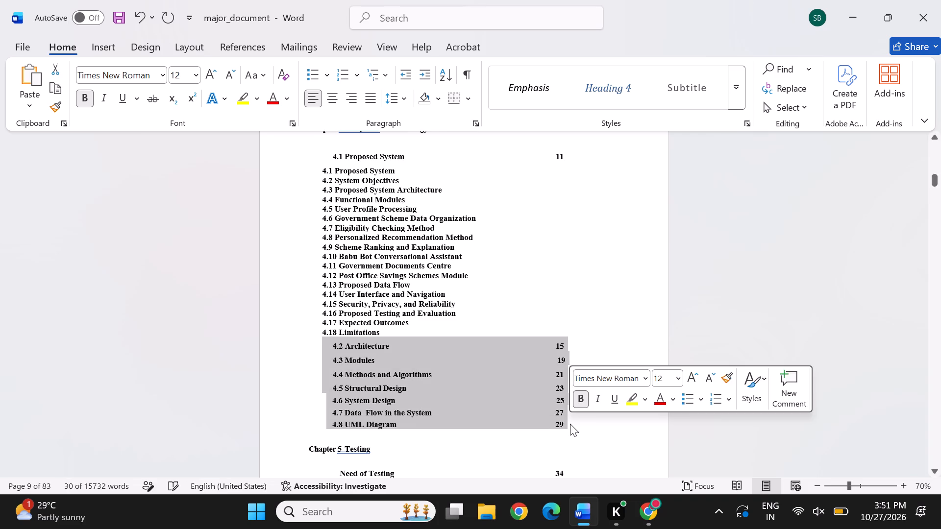
Insert eight blank lines after the abstract's last paragraph so the TABLE OF CONTENTS heading starts on a new page.
scroll(562, 362, "up", 1)
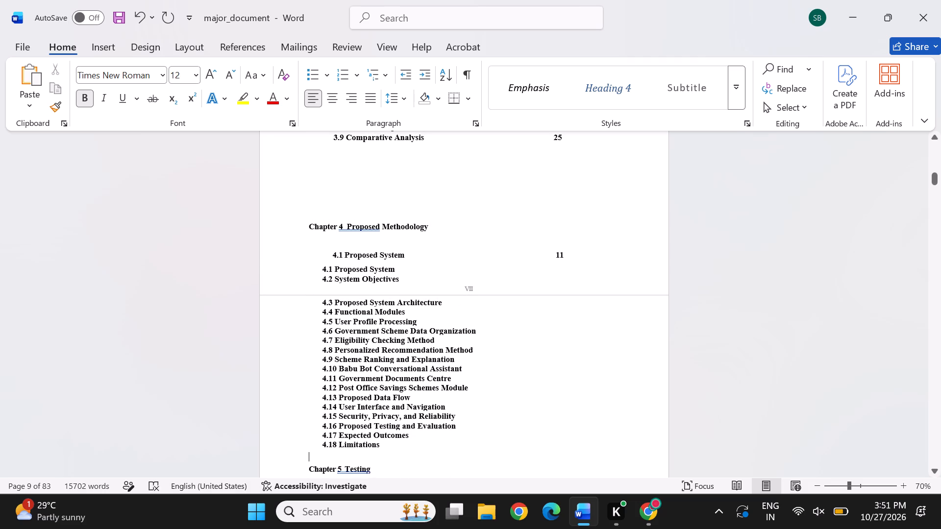
scroll(410, 223, "up", 1)
scroll(366, 240, "up", 1)
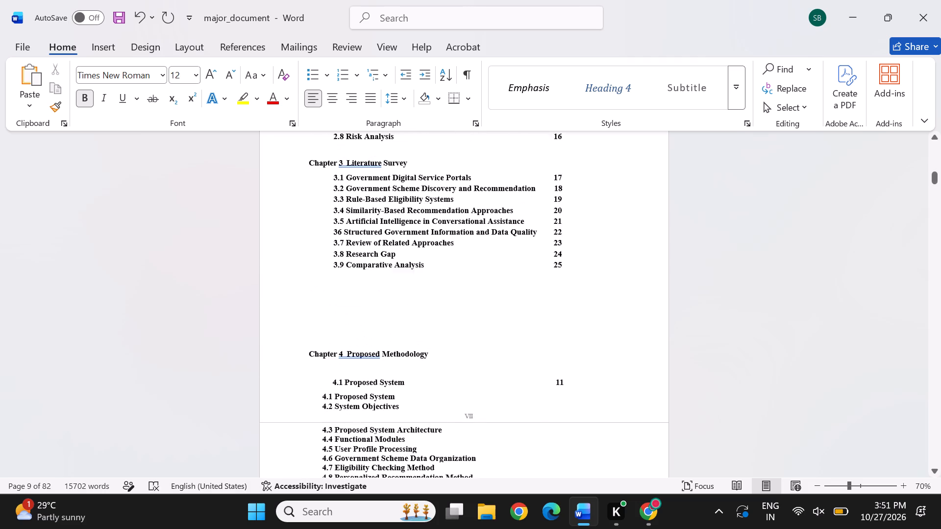
scroll(397, 329, "up", 1)
scroll(458, 331, "up", 1)
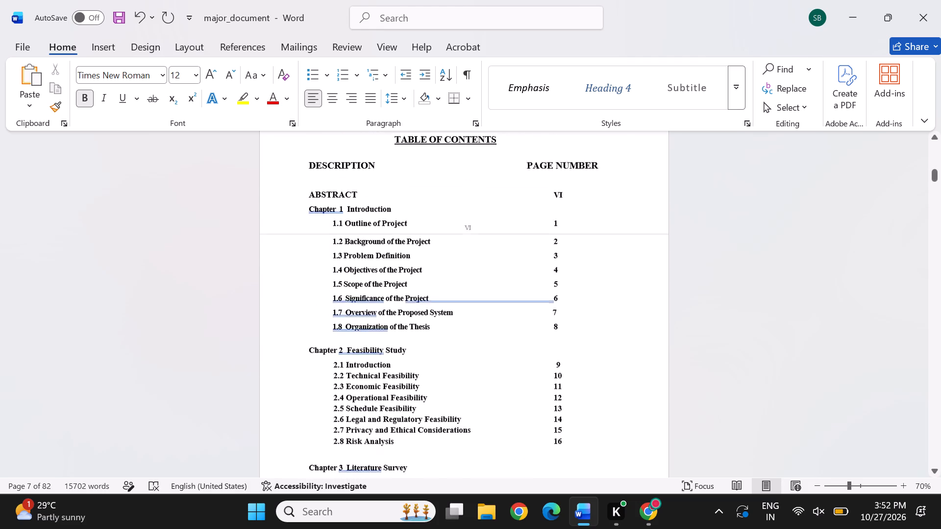
scroll(458, 331, "up", 1)
scroll(414, 267, "up", 1)
left_click(503, 240)
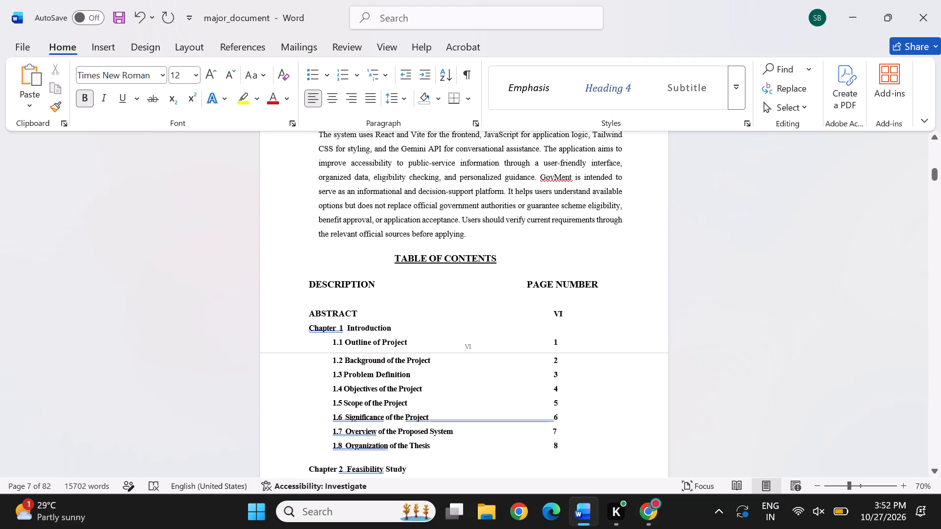
key("Return")
key("Return")
key("Return")
key("Return")
key("Return")
key("Return")
key("Return")
key("Return")
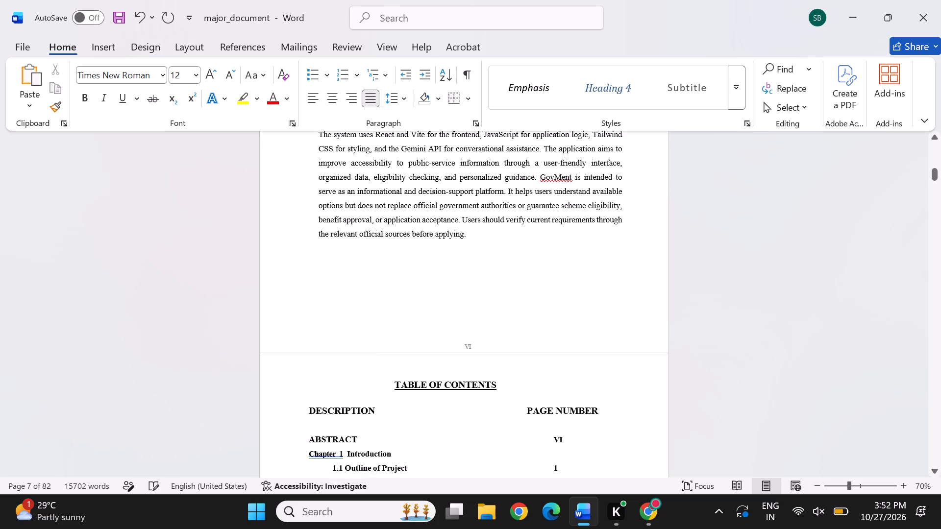
Delete the blank line between the DESCRIPTION header row and the ABSTRACT entry in the table of contents.
scroll(510, 307, "down", 1)
scroll(393, 307, "down", 1)
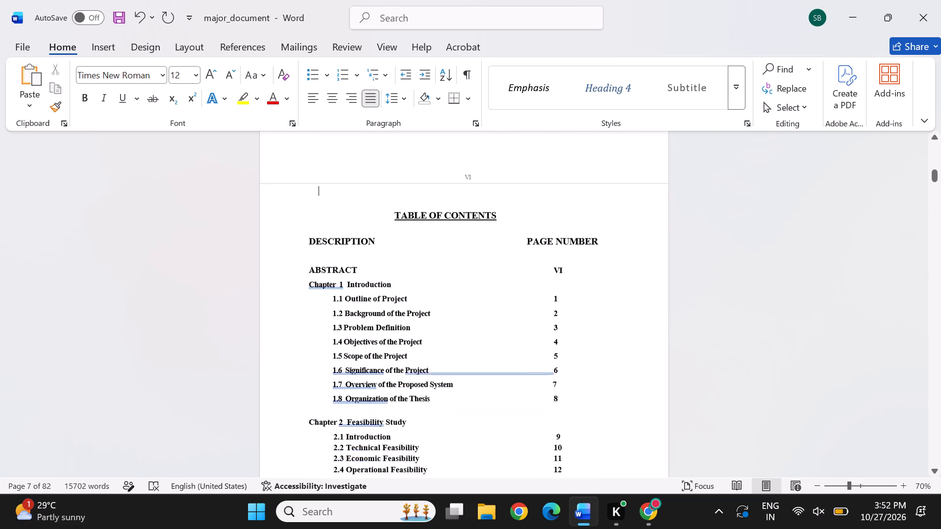
scroll(442, 252, "down", 1)
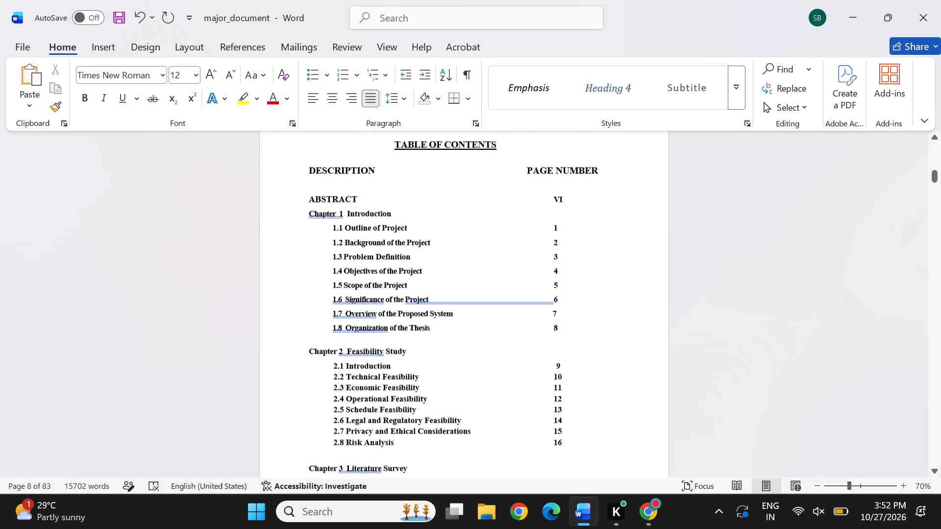
scroll(451, 179, "up", 1)
left_click(311, 219)
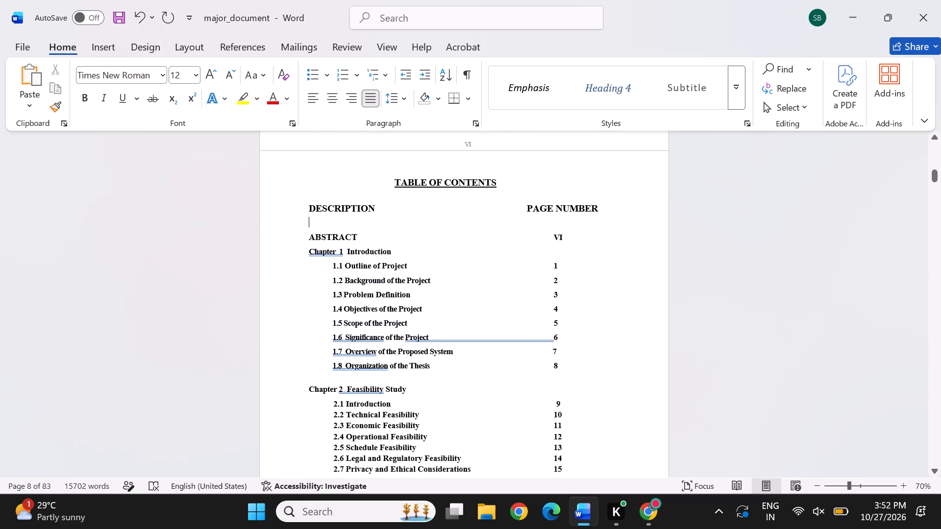
key("Delete")
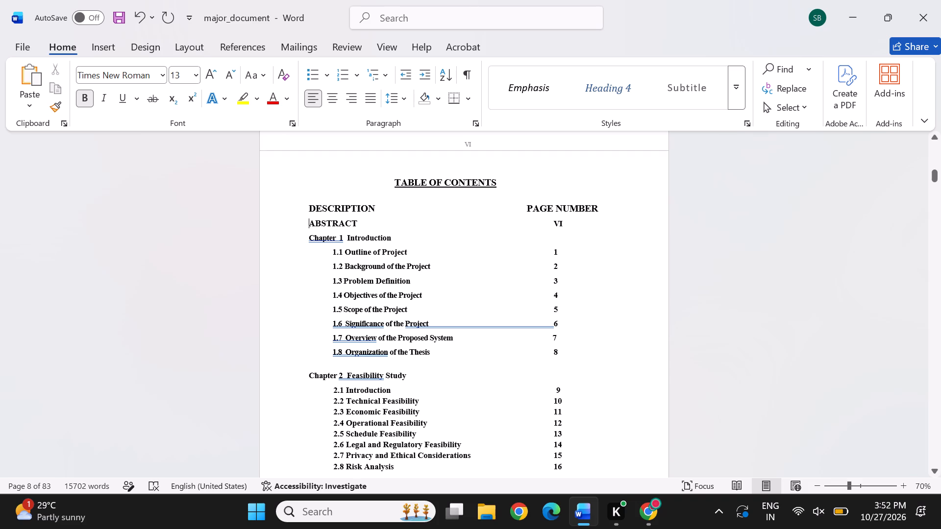
Indent the pasted Chapter 4 entries 4.1 through 4.18 to align with the entries of the other chapters.
scroll(532, 372, "down", 1)
scroll(468, 374, "down", 2)
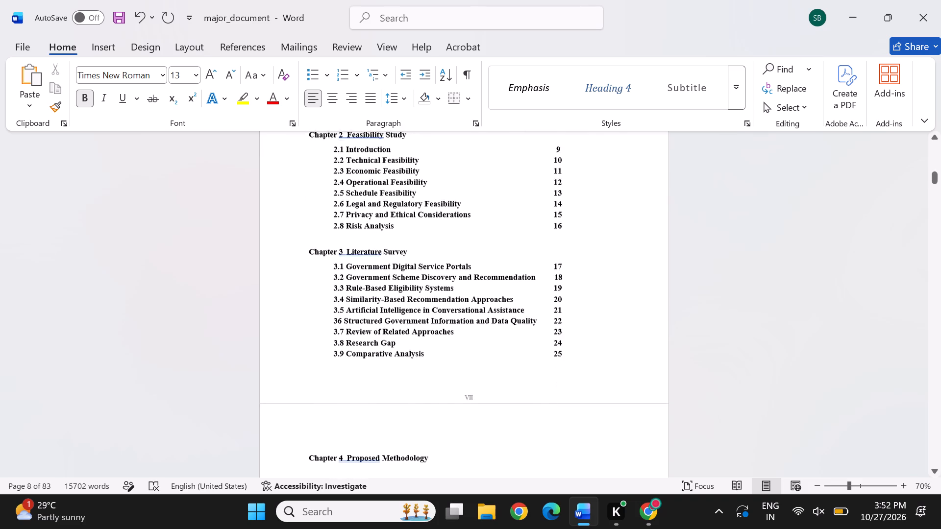
scroll(478, 328, "down", 1)
scroll(409, 344, "down", 1)
scroll(366, 251, "up", 1)
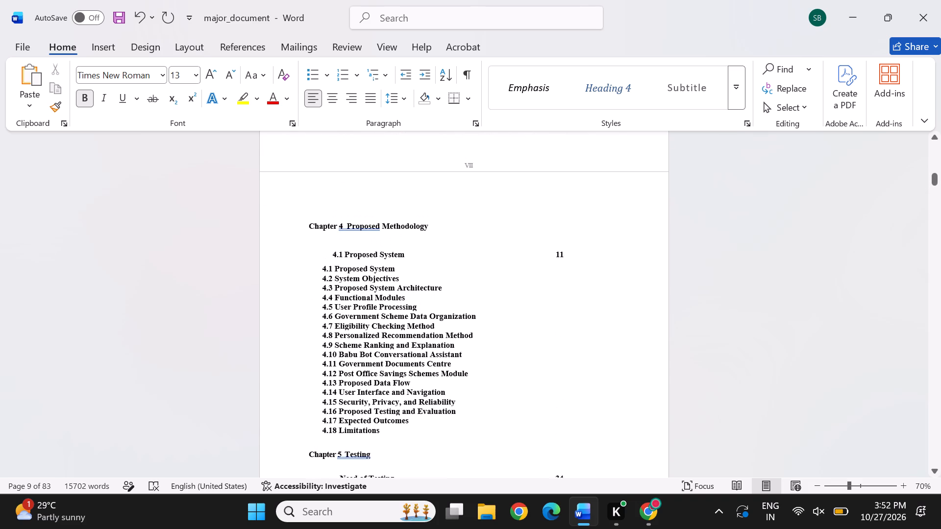
left_click_drag(319, 272, 444, 434)
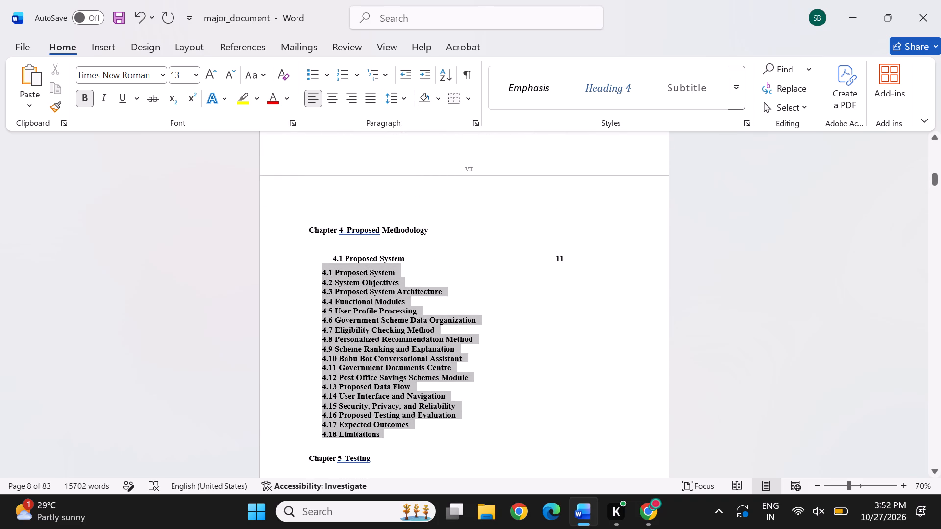
left_click_drag(444, 434, 444, 436)
key("Tab")
Delete the old duplicate 4.1 Proposed System entry together with its page number 11.
scroll(520, 389, "up", 1)
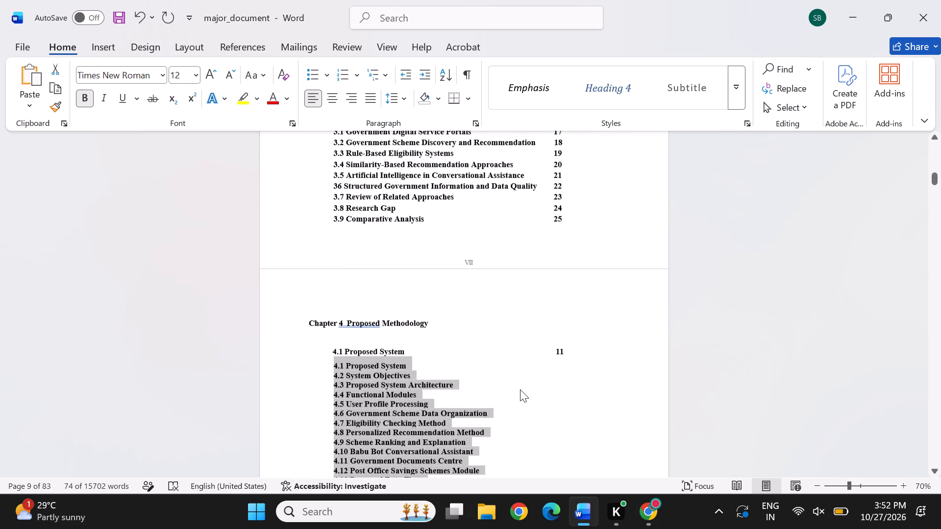
scroll(520, 389, "up", 1)
left_click(436, 363)
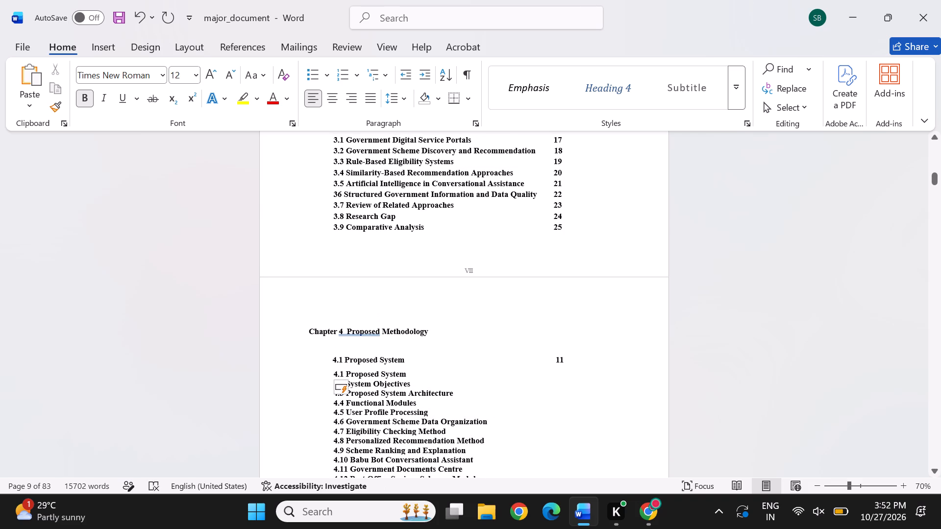
left_click_drag(573, 362, 340, 364)
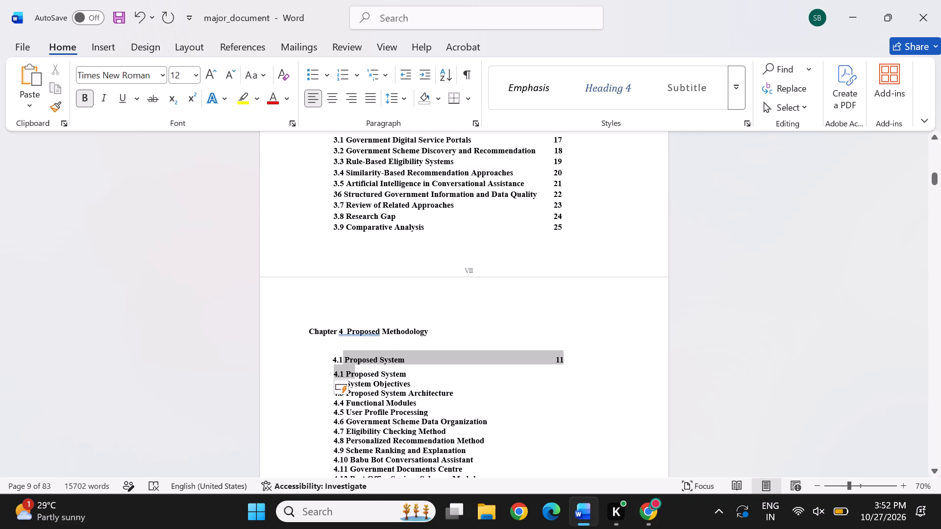
left_click_drag(340, 364, 327, 362)
key("Delete")
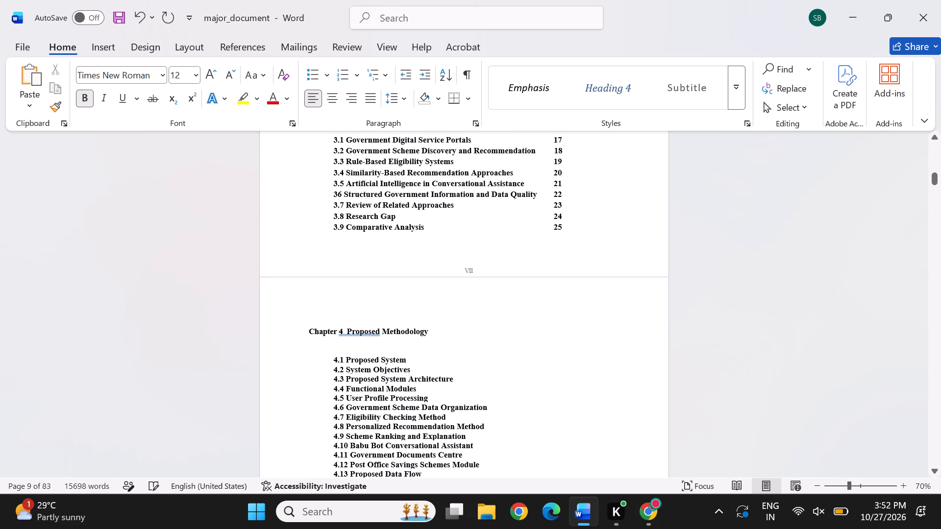
Remove the blank space between the Chapter 4 Proposed Methodology heading and entry 4.1.
key("Up")
key("Delete")
key("Delete")
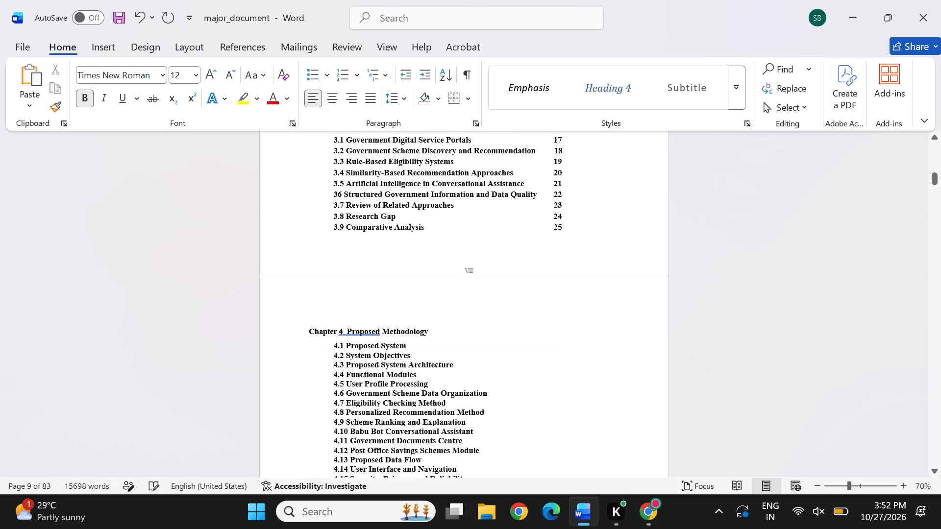
Add tab-aligned page numbers 26, 27, 28 and 29 to entries 4.1 Proposed System through 4.4 Functional Modules.
left_click(436, 344)
key("Tab")
type("26")
left_click(417, 355)
key("Tab")
type("27")
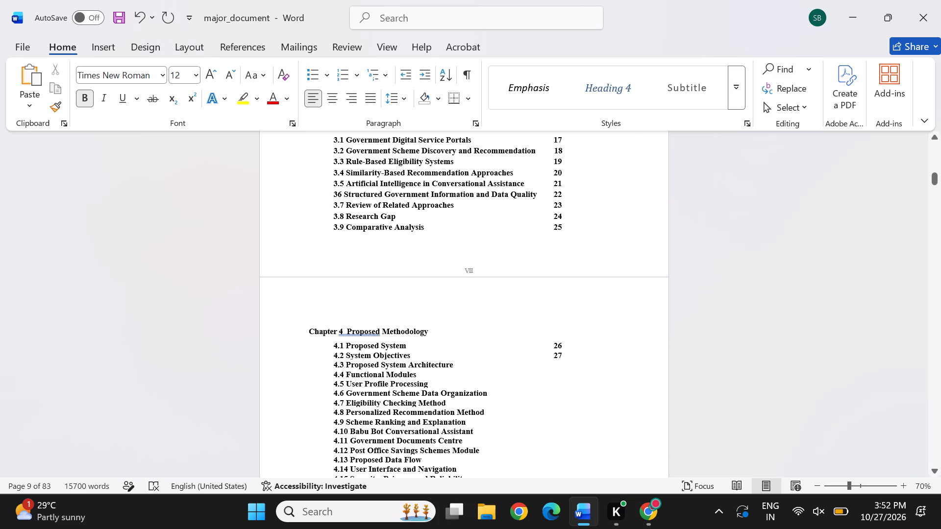
left_click(475, 365)
key("Tab")
type("28")
left_click(477, 375)
key("Tab")
type("29")
Add tab-aligned page numbers 30, 31, 32 and 33 to entries 4.5 User Profile Processing through 4.8 Personalized Recommendation Method.
left_click(447, 387)
key("Tab")
type("30")
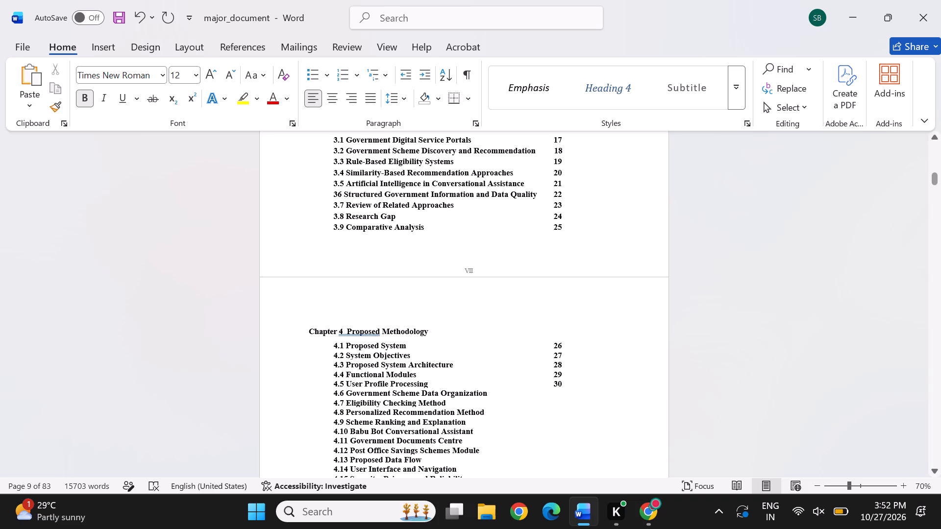
left_click(501, 392)
key("Tab")
type("31")
left_click(503, 405)
key("Tab")
type("32")
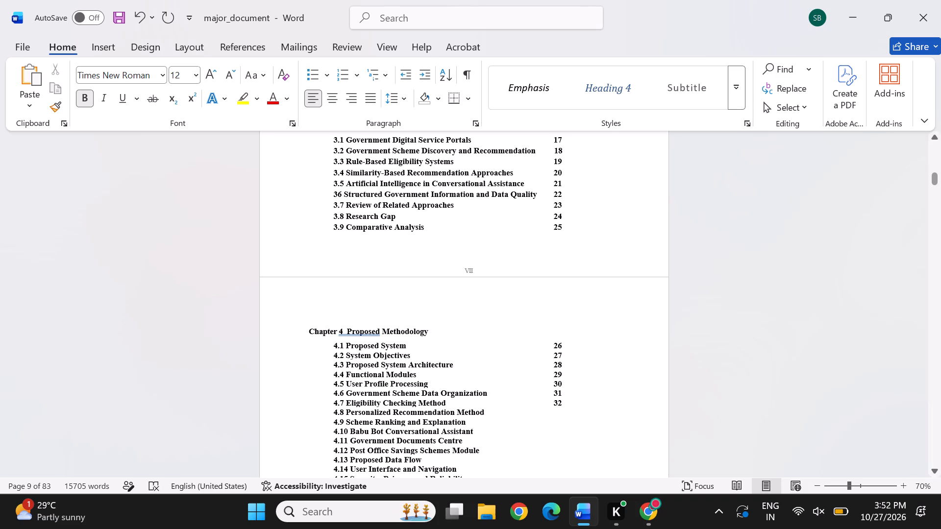
left_click(504, 413)
key("Tab")
type("33")
Add tab-aligned page numbers 34, 35, 36 and 37 to entries 4.9 Scheme Ranking and Explanation through 4.12 Post Office Savings Schemes Module.
left_click(493, 423)
key("Tab")
type("34")
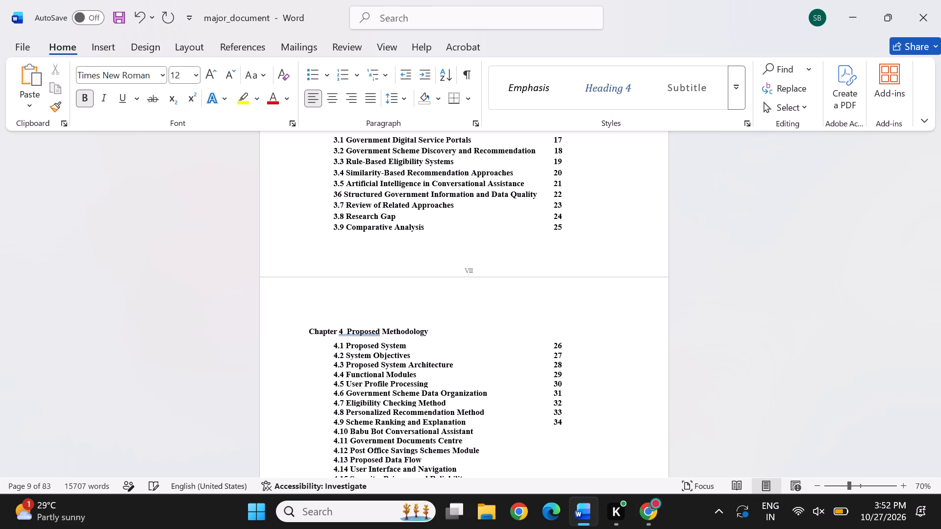
left_click(493, 435)
key("Tab")
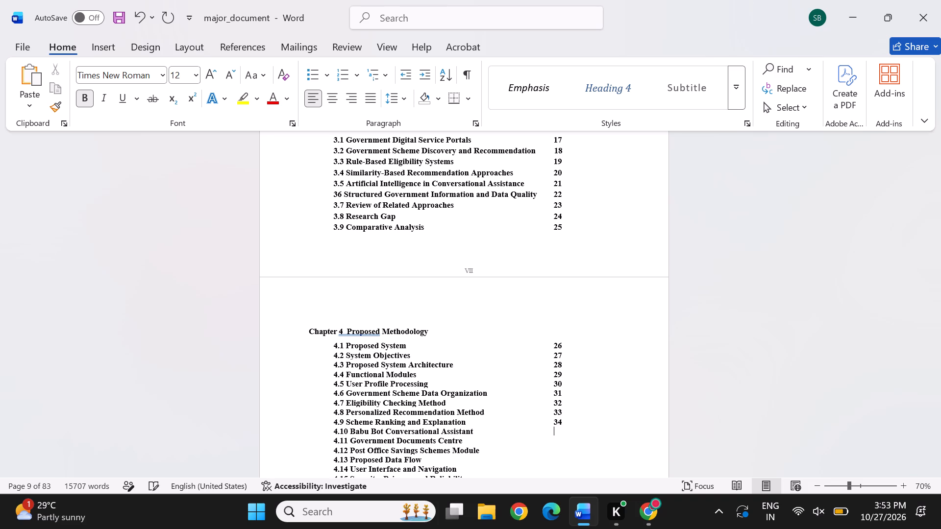
type("35")
left_click(487, 442)
key("Tab")
type("36")
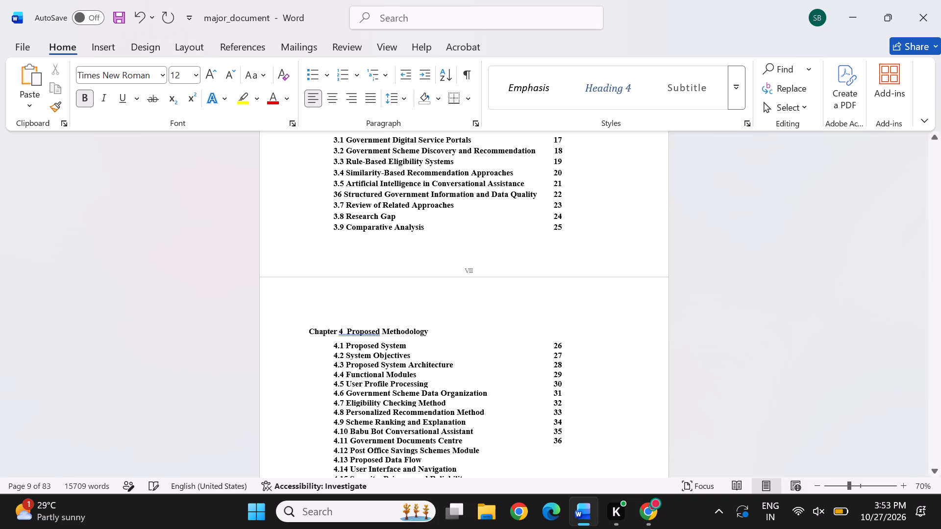
left_click(486, 453)
key("Tab")
type("37")
Add tab-aligned page numbers 38, 39 and 40 to entries 4.13 Proposed Data Flow through 4.15 Security, Privacy, and Reliability.
scroll(504, 450, "down", 1)
left_click(450, 416)
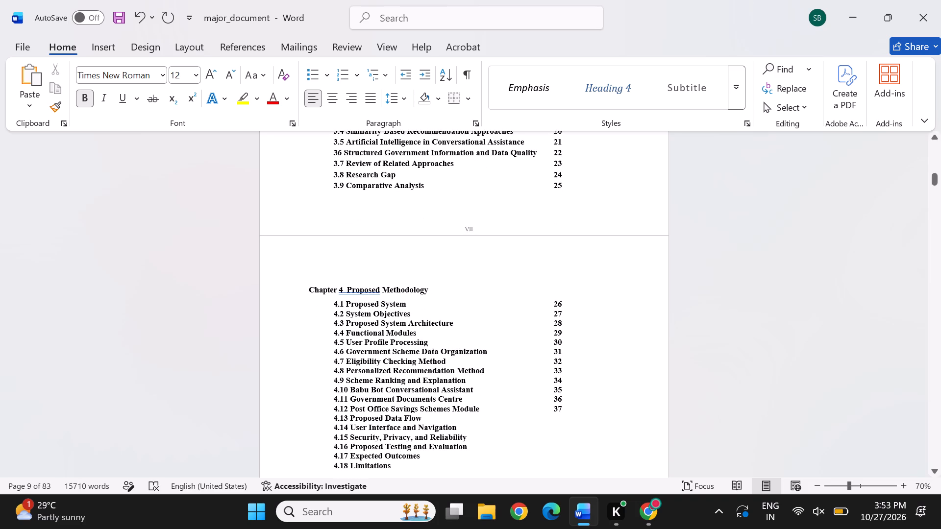
key("Tab")
type("38")
left_click(459, 429)
key("Tab")
type("38")
key("Left")
key("Delete")
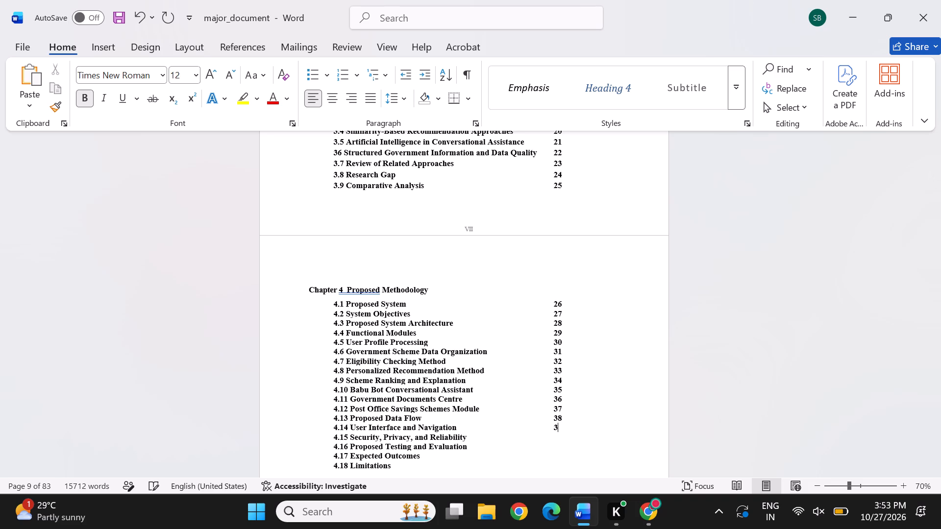
key("9")
left_click(470, 440)
key("Tab")
type("40")
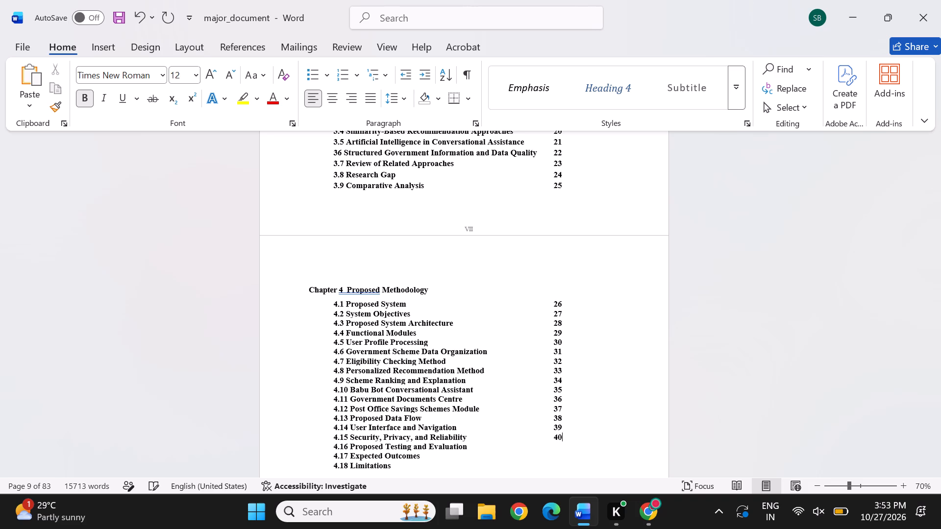
Add tab-aligned page numbers 41, 42 and 43 to entries 4.16 Proposed Testing and Evaluation through 4.18 Limitations.
left_click(480, 447)
key("Tab")
type("41")
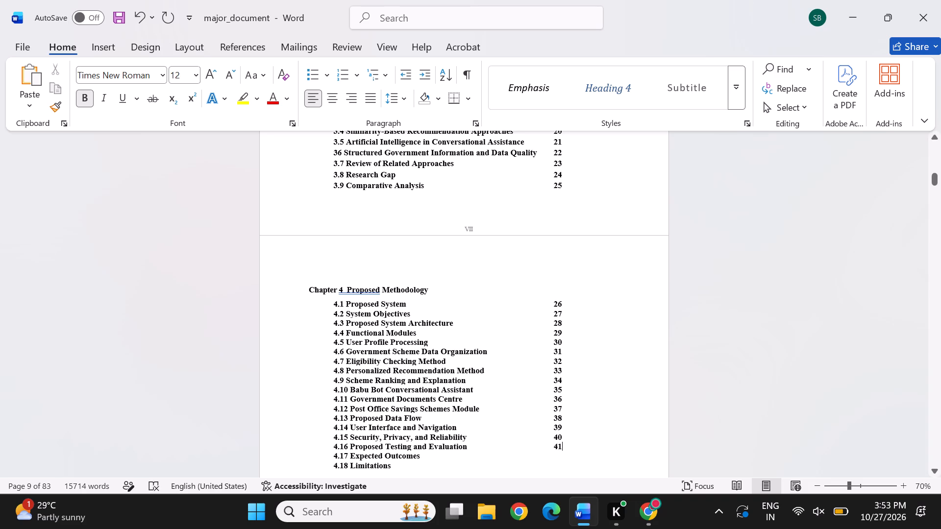
left_click(487, 453)
key("Tab")
type("42")
scroll(487, 453, "down", 1)
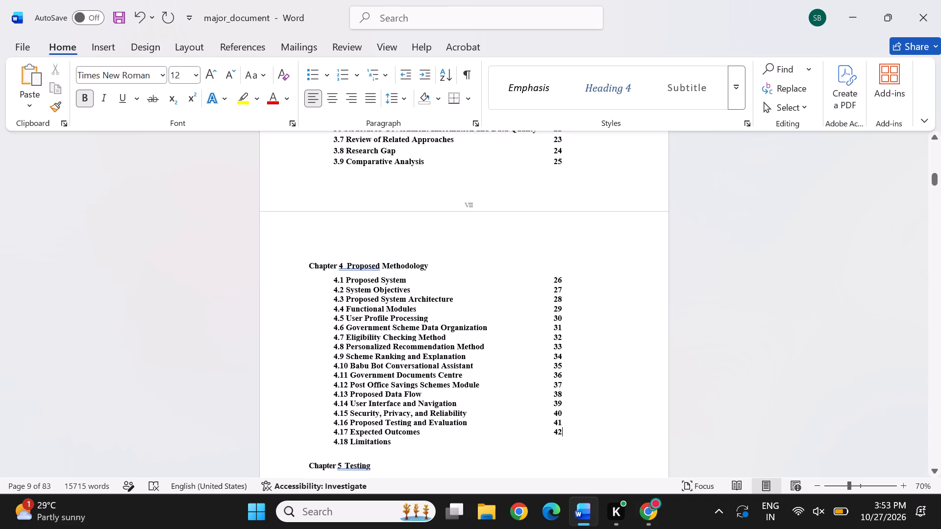
left_click(423, 438)
key("Tab")
type("43")
Remove the extra blank line above the Chapter 4 Proposed Methodology heading, keeping the heading on its own line.
scroll(430, 436, "down", 1)
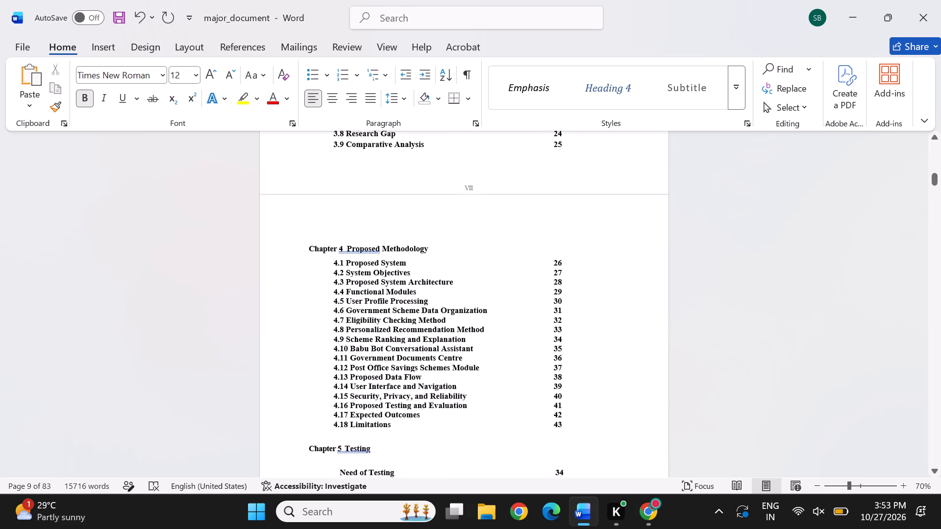
left_click(345, 213)
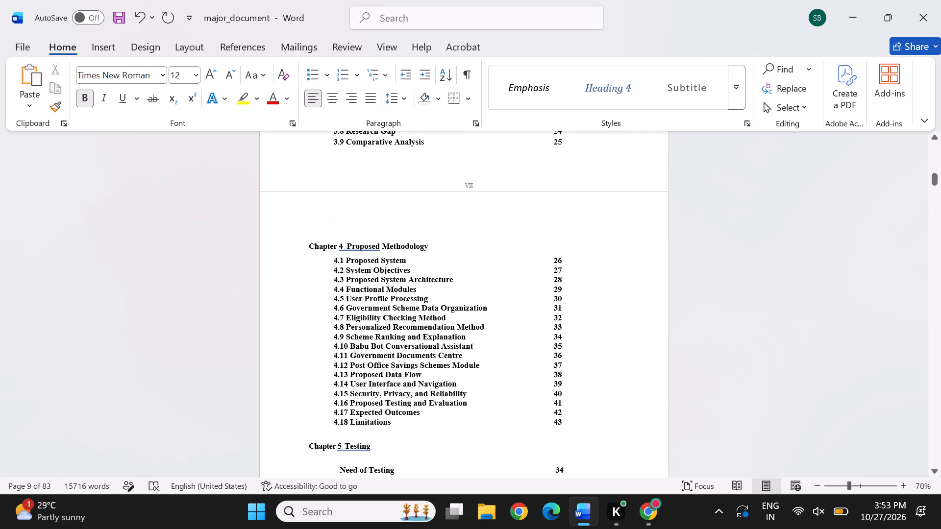
key("Delete")
key("Delete")
key("Return")
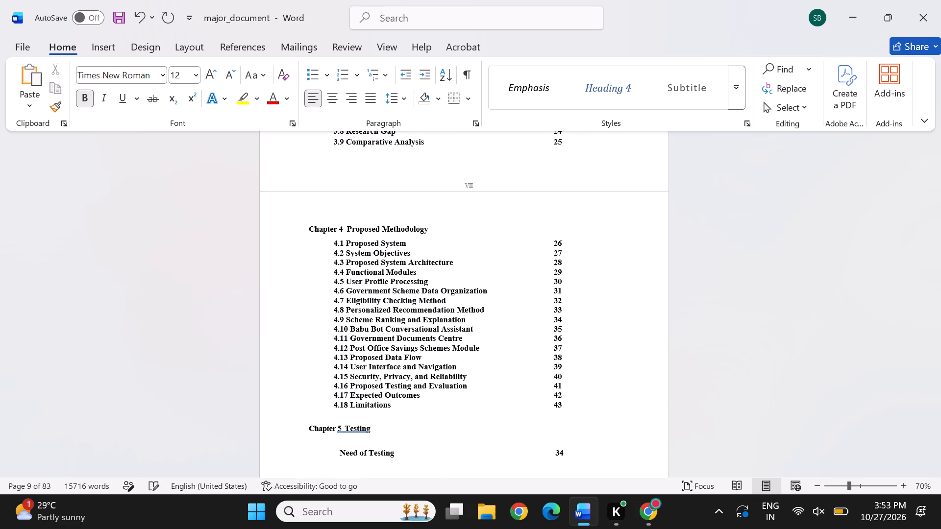
Increase the line spacing of entries 4.1 Proposed System through 4.18 Limitations.
left_click_drag(328, 240, 570, 377)
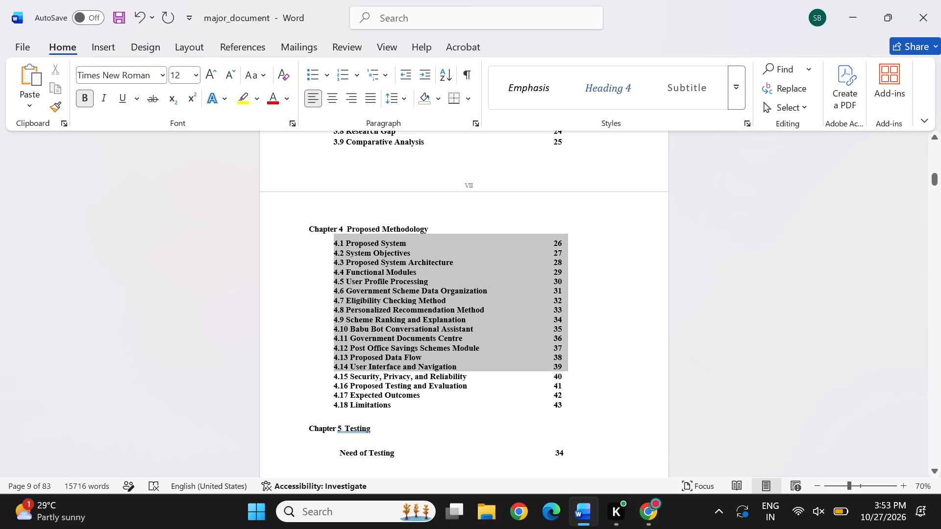
left_click_drag(570, 377, 566, 405)
left_click(405, 99)
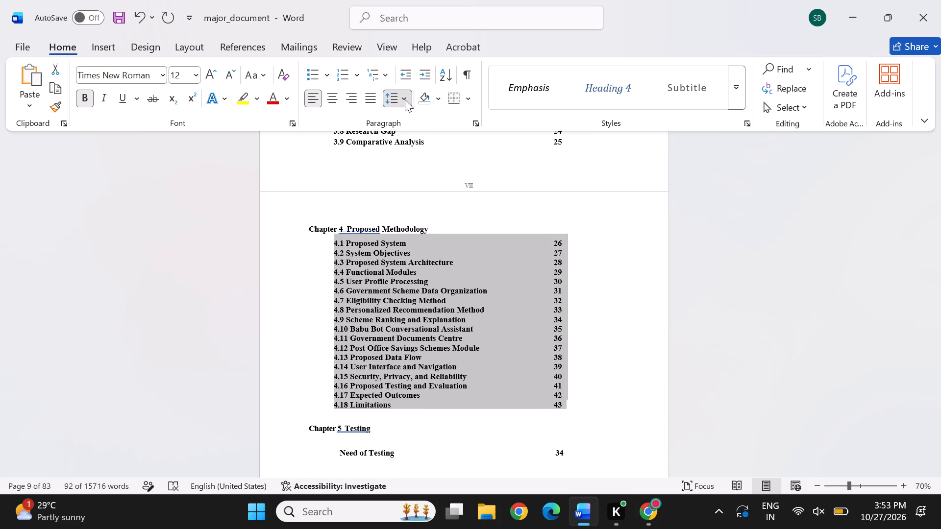
left_click(413, 136)
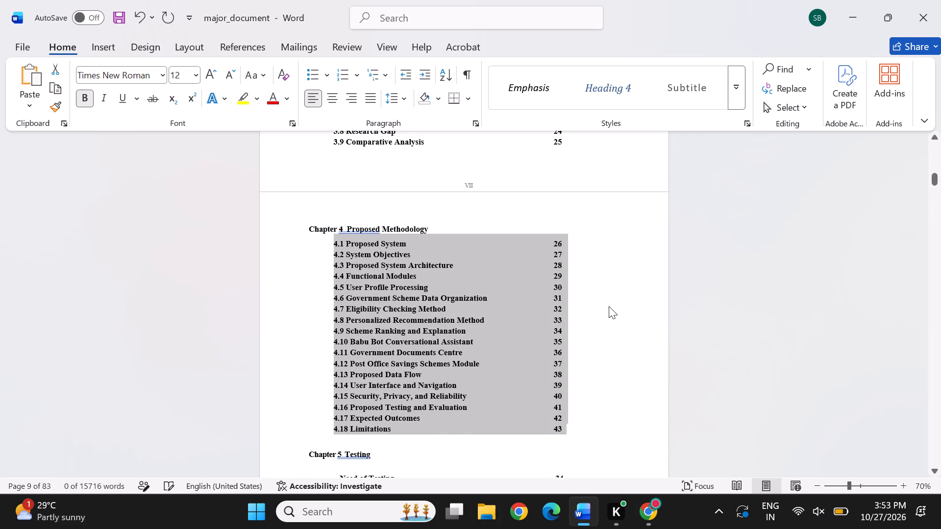
left_click(609, 306)
scroll(598, 273, "up", 2)
scroll(445, 243, "up", 1)
scroll(446, 305, "down", 2)
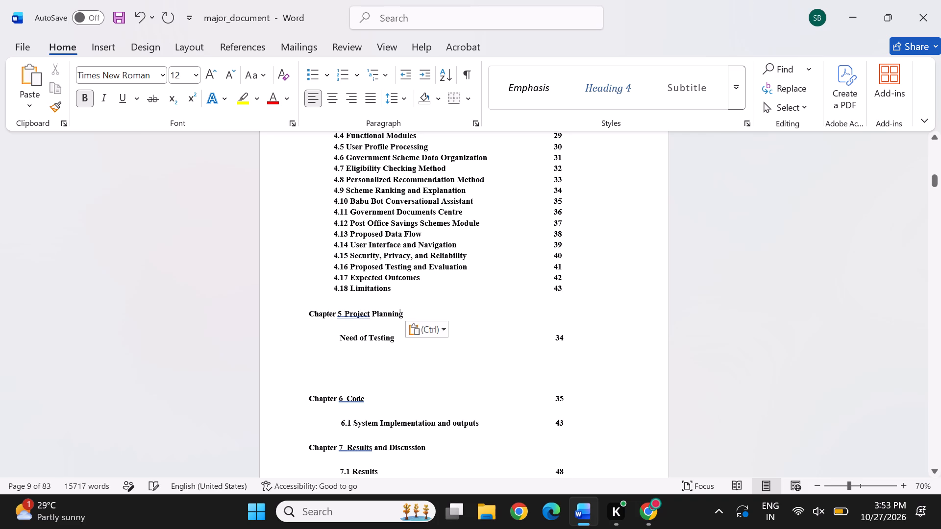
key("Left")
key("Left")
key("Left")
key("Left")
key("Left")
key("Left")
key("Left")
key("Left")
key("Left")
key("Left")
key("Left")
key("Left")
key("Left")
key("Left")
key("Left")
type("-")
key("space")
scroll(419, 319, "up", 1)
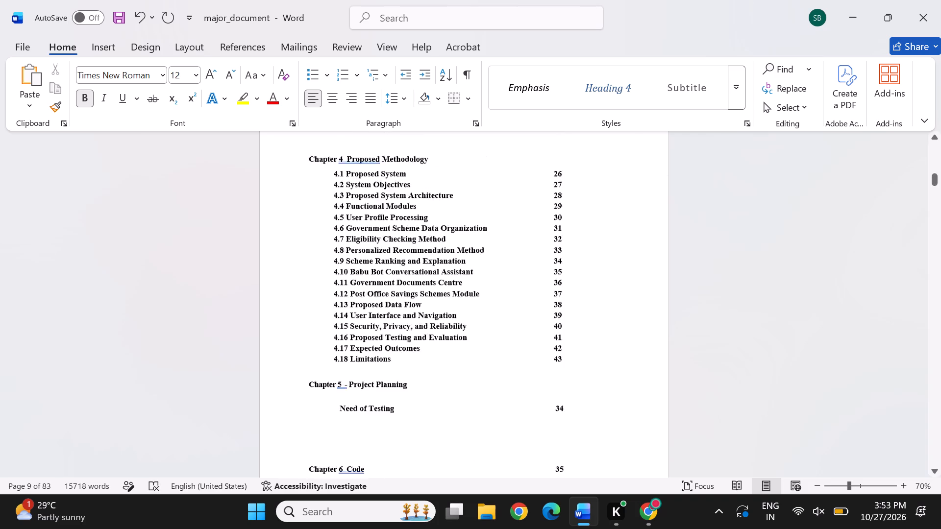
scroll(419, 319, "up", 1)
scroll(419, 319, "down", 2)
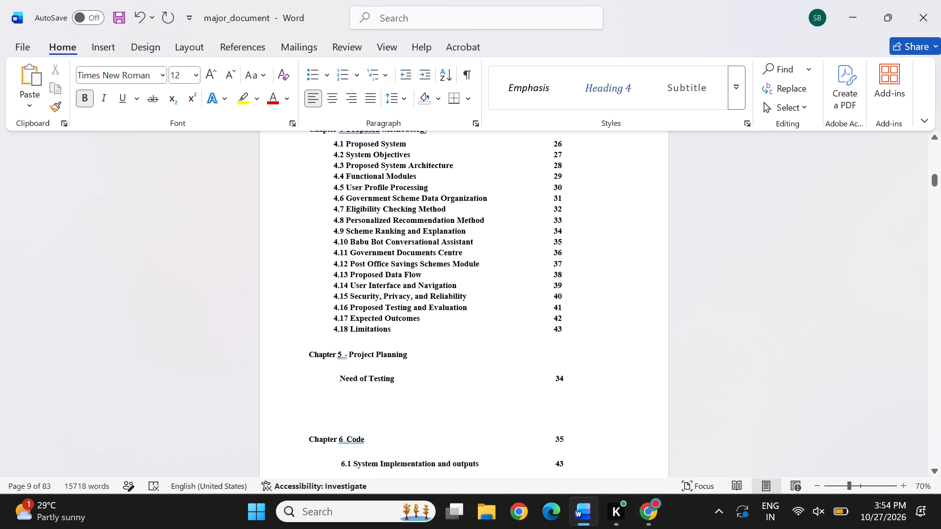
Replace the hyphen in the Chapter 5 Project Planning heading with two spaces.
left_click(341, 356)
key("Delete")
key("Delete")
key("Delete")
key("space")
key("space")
Copy the outline's Development Plan through 5.7 Conclusion of Phase-1 Planning from ChatGPT and paste them over Word's Need of Testing entry.
scroll(469, 361, "up", 1)
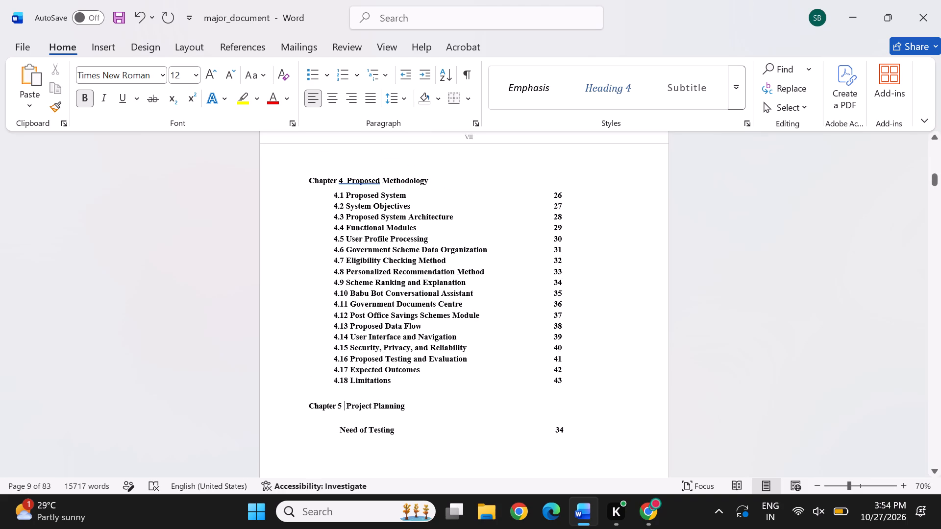
scroll(379, 442, "down", 1)
left_click(647, 501)
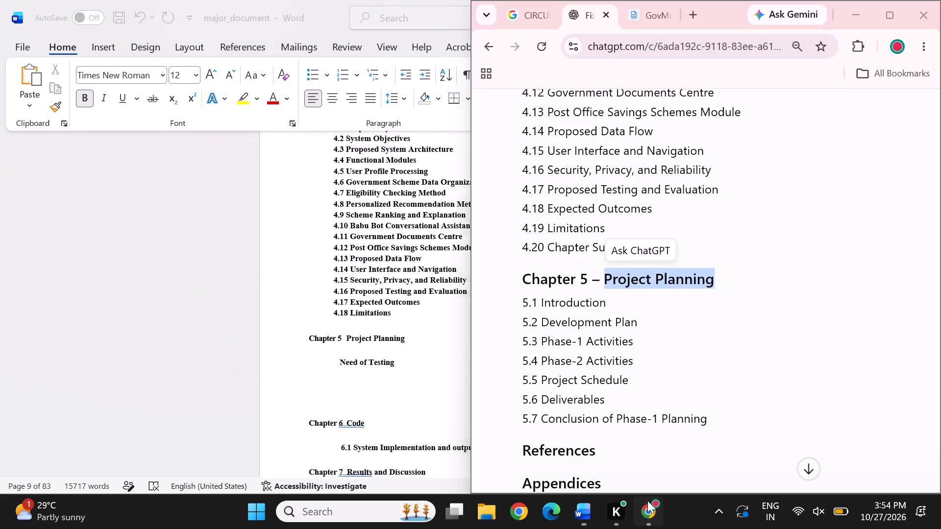
scroll(724, 359, "down", 1)
left_click(699, 343)
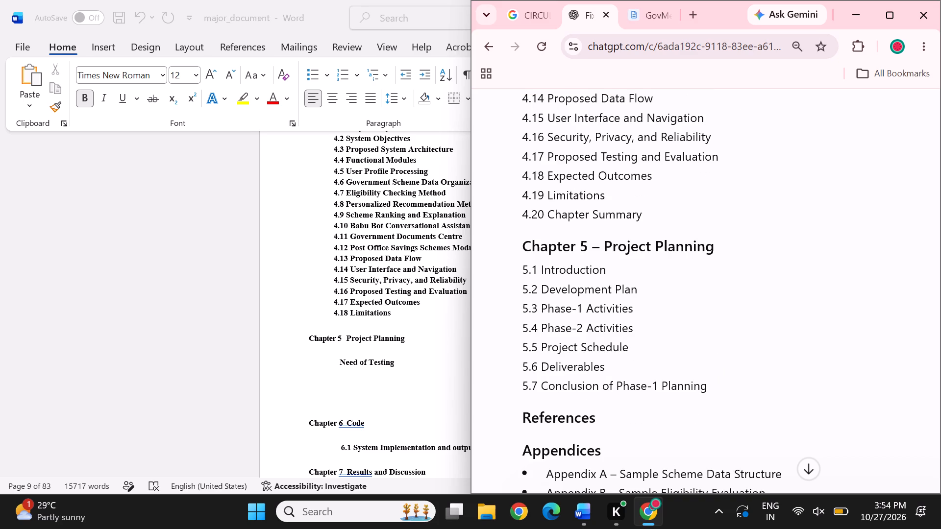
scroll(627, 325, "down", 2)
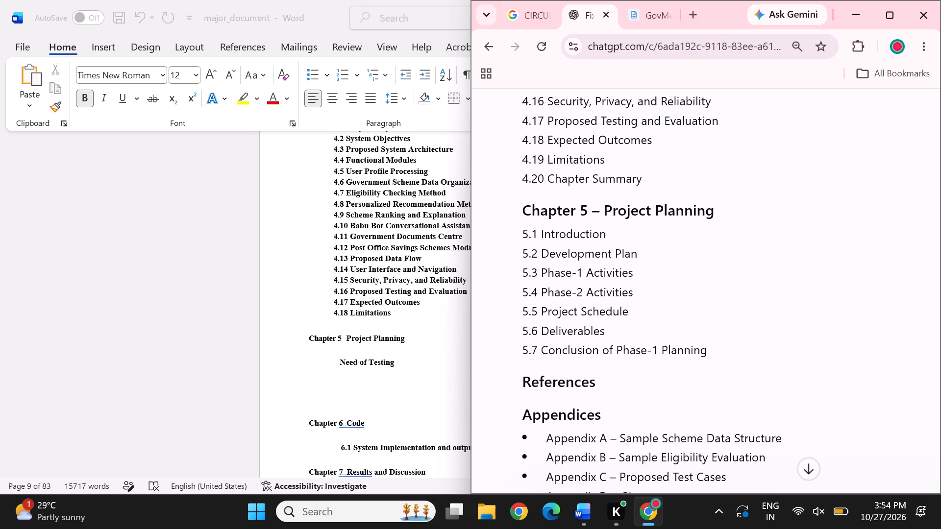
scroll(656, 318, "down", 1)
left_click_drag(542, 223, 708, 323)
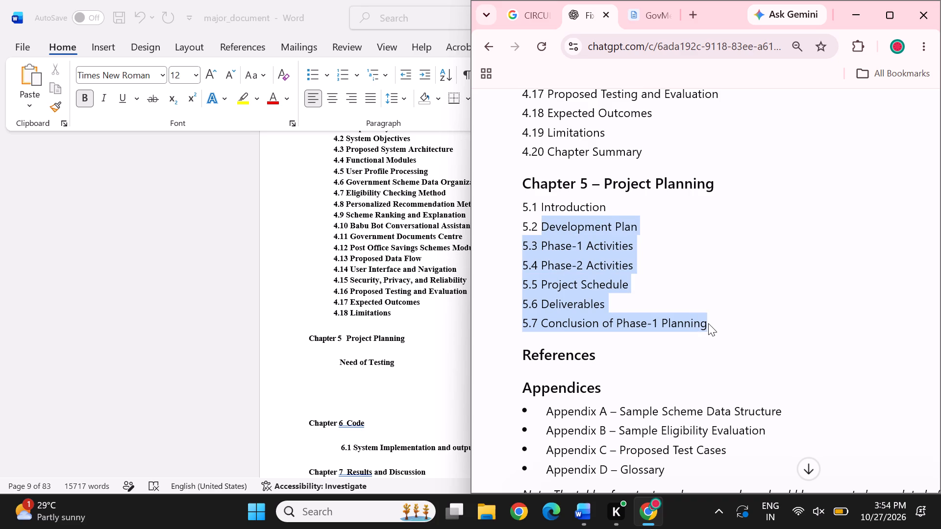
key("ctrl+c")
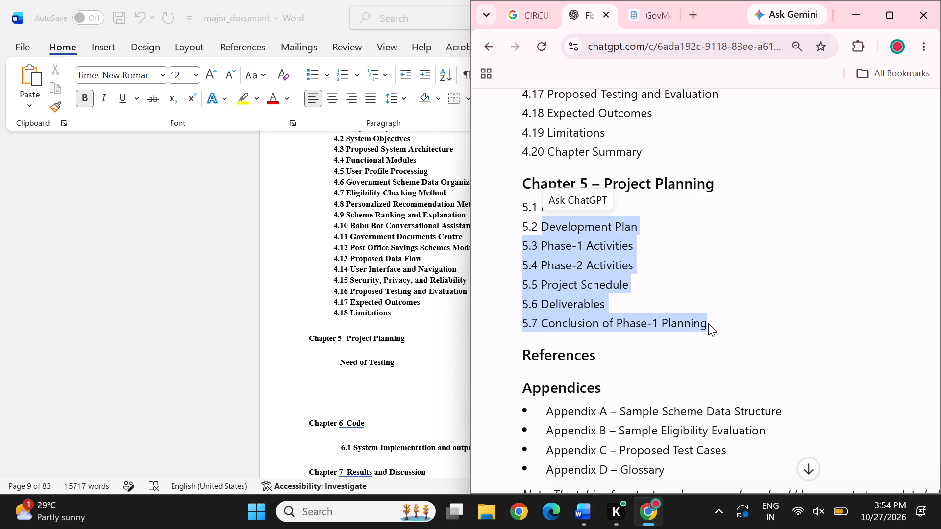
scroll(667, 348, "down", 1)
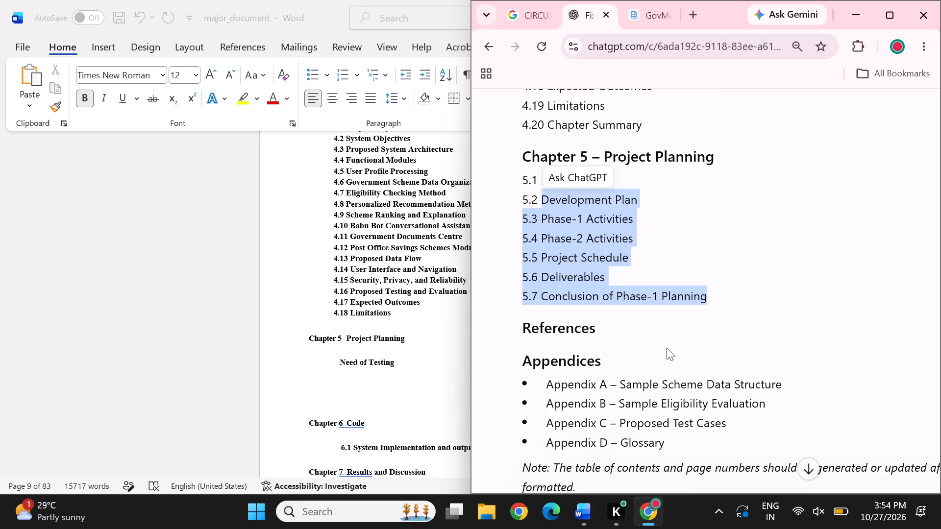
key("ctrl+c")
left_click(405, 372)
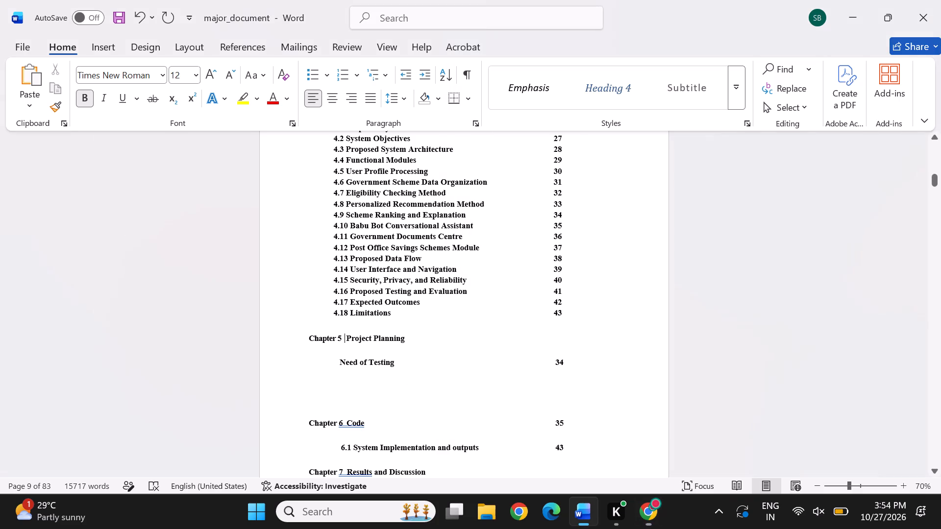
left_click_drag(336, 363, 485, 371)
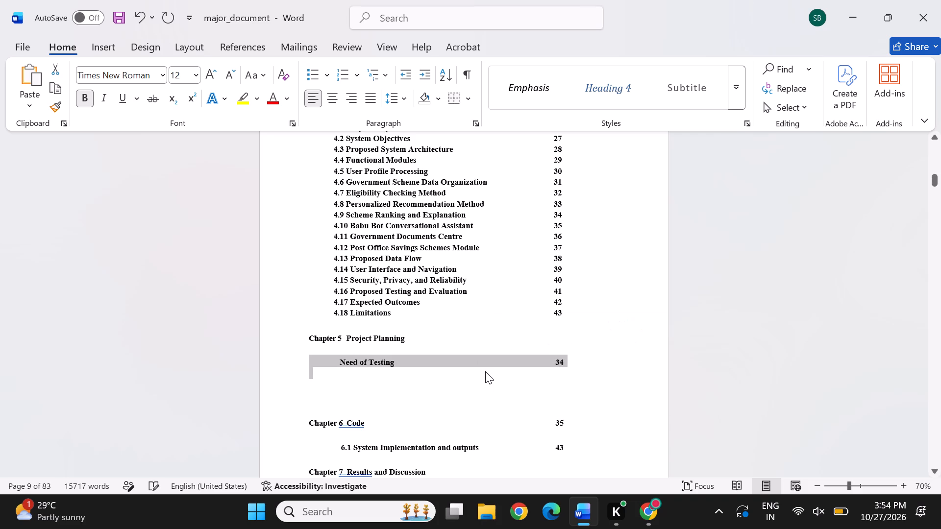
key("ctrl+v")
Indent the pasted Chapter 5 entries, Development Plan through 5.7 Conclusion of Phase-1 Planning, by one level.
left_click_drag(306, 362, 438, 415)
key("Tab")
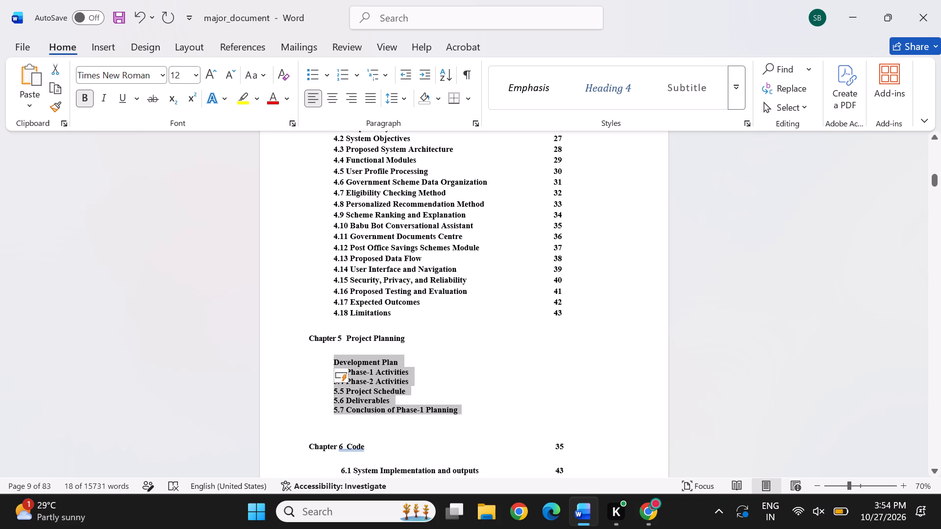
left_click(371, 368)
left_click(465, 366)
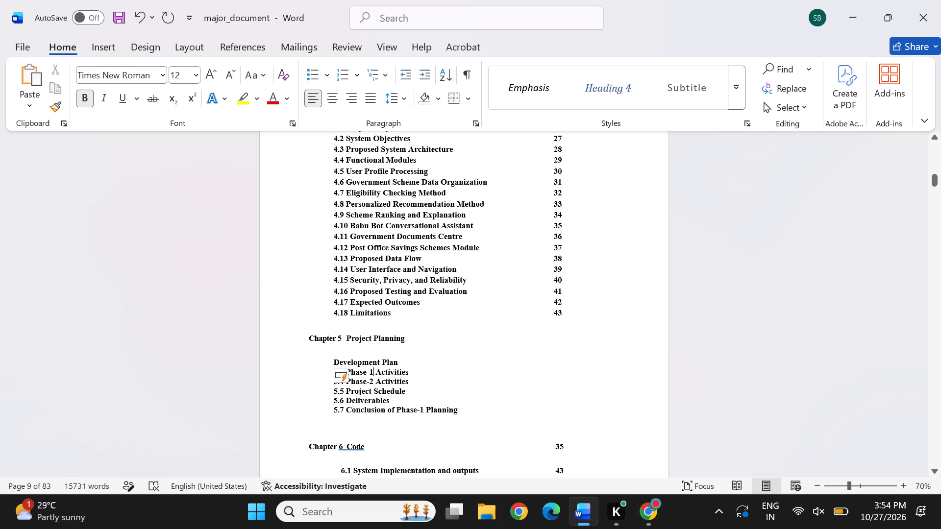
left_click(484, 427)
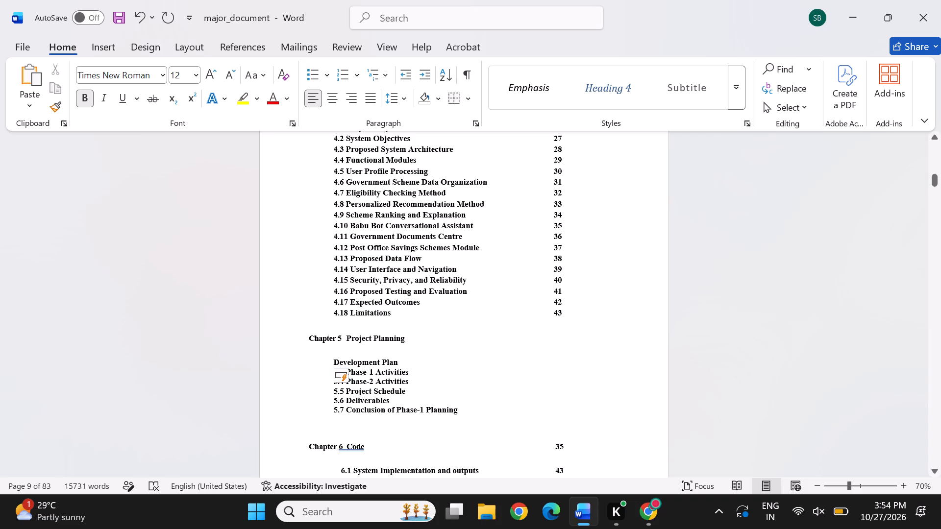
Number the Development Plan entry under Chapter 5 as 5.1.
left_click(330, 364)
key("5")
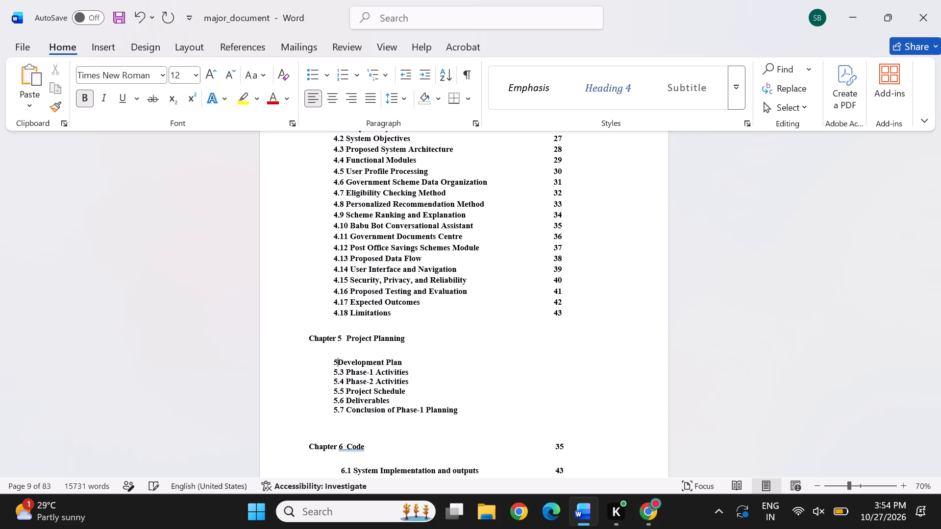
type(".1")
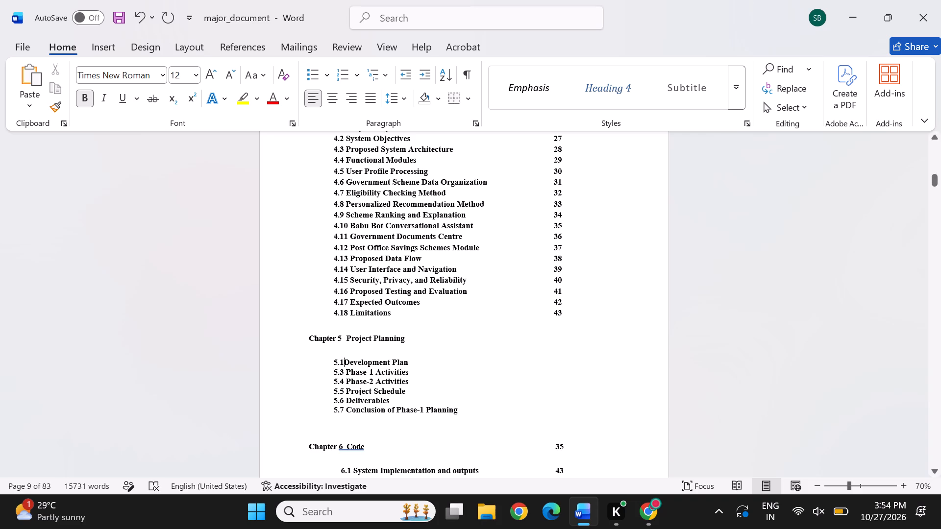
key("space")
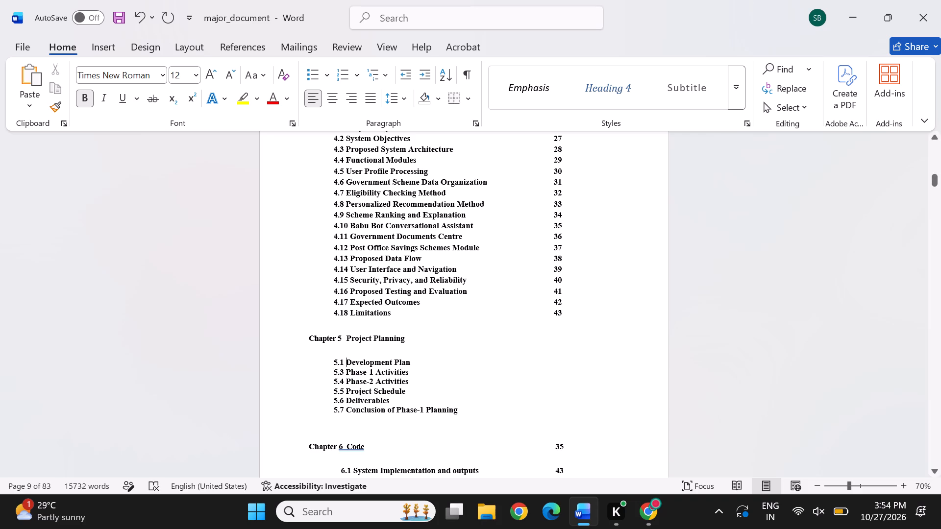
Renumber the Chapter 5 entries Phase-1 Activities as 5.2, Phase-2 Activities as 5.3 and Project Schedule as 5.4.
left_click(339, 371)
key("Delete")
key("2")
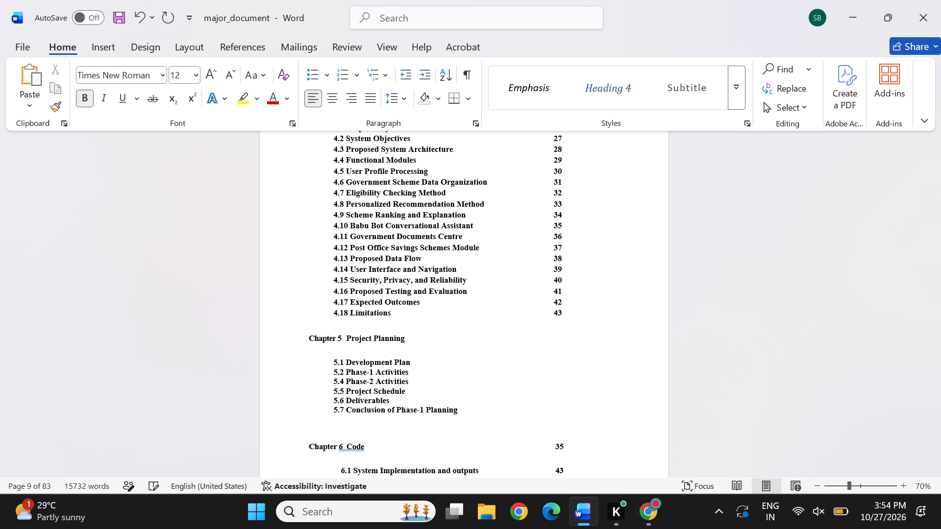
left_click(340, 383)
key("Delete")
key("3")
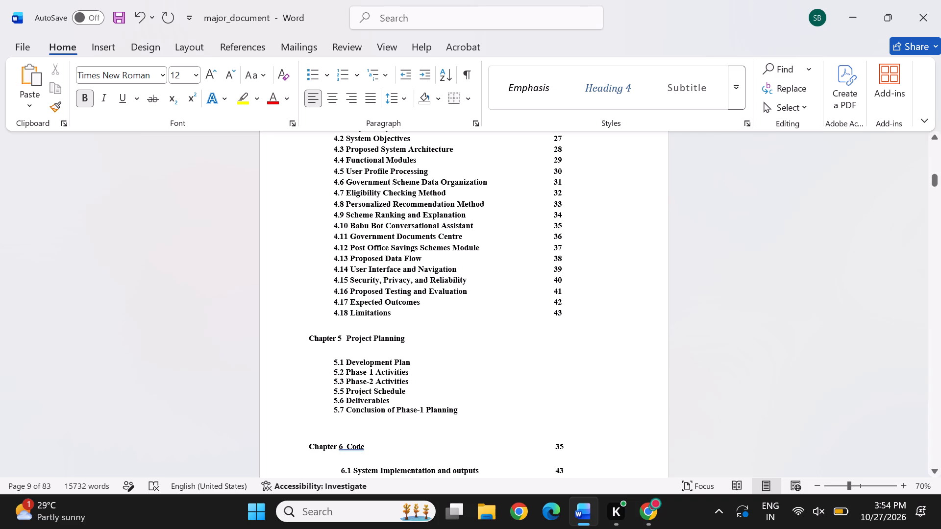
left_click(340, 390)
key("Delete")
key("4")
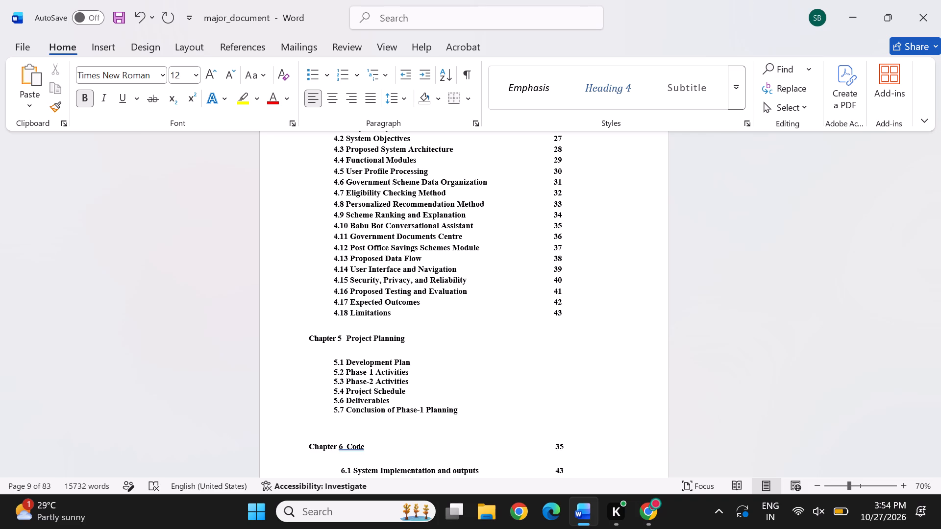
Renumber the Deliverables entry as 5.5 and the Conclusion of Phase-1 Planning entry as 5.6.
left_click(338, 401)
key("Delete")
key("5")
key("Delete")
key("space")
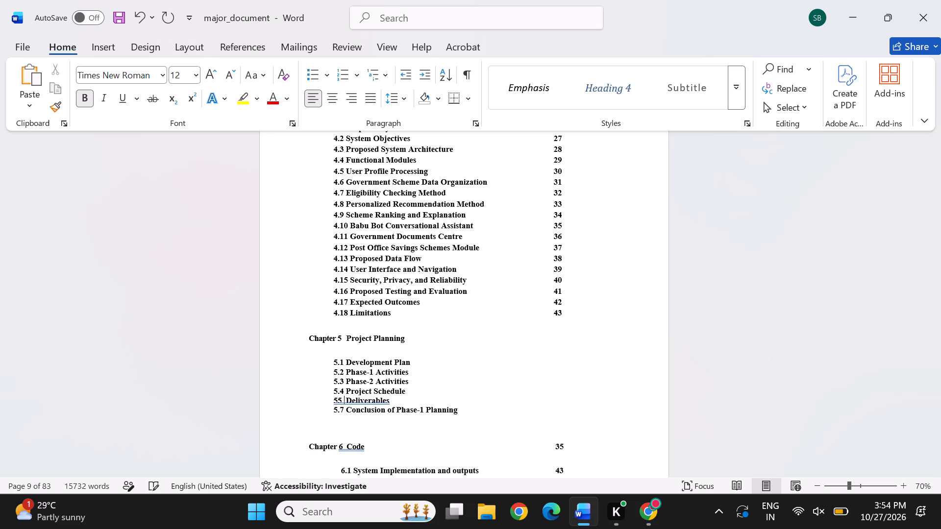
key("Left")
key("Left")
key("Left")
key("Right")
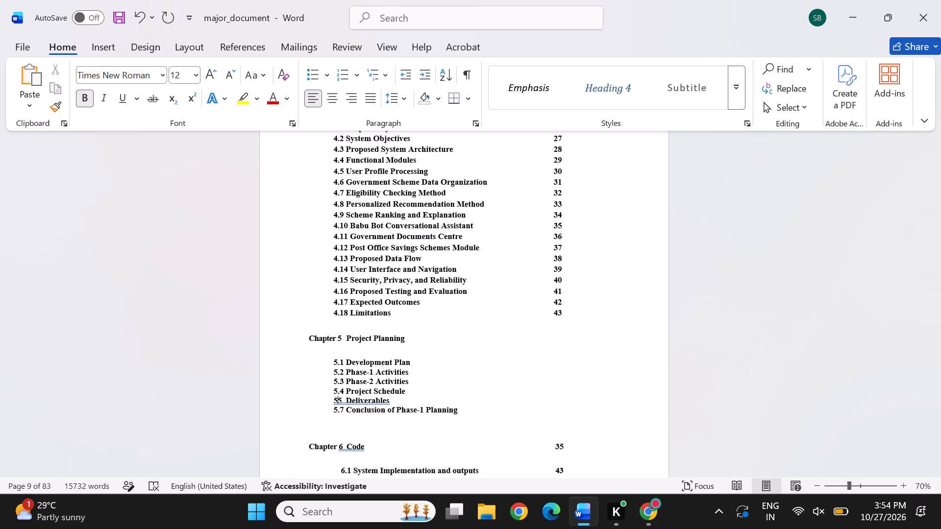
key("period")
left_click(340, 411)
key("Delete")
key("6")
Remove the blank line between the Chapter 5 Project Planning heading and the 5.1 entry.
left_click(335, 352)
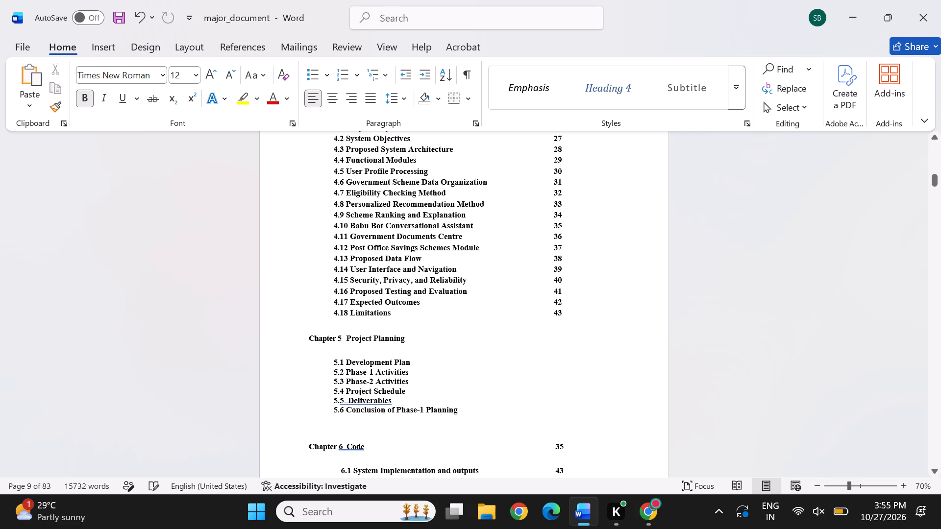
key("Delete")
Add tab-aligned page numbers 44, 45 and 46 to entries 5.1 Development Plan, 5.2 Phase-1 Activities and 5.3 Phase-2 Activities.
left_click(421, 350)
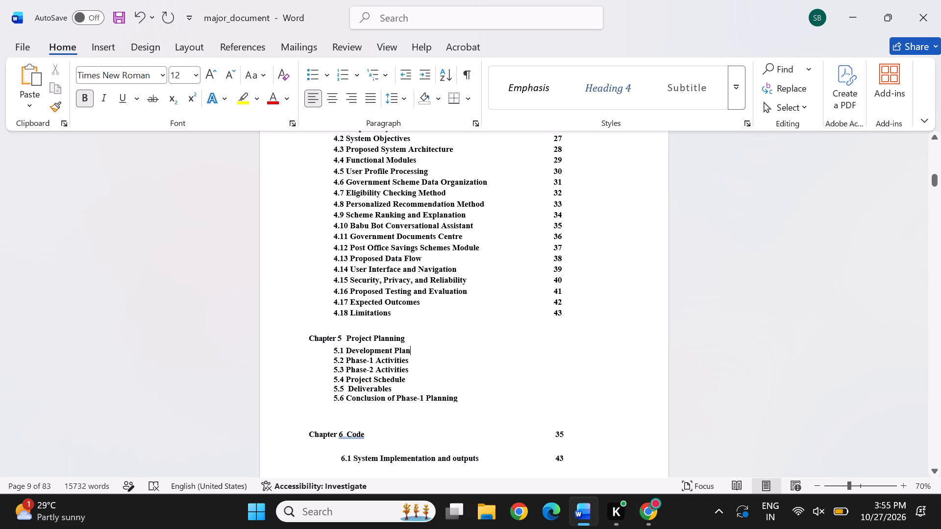
key("Tab")
type("44")
left_click(423, 361)
key("Tab")
type("45")
left_click(409, 369)
key("Tab")
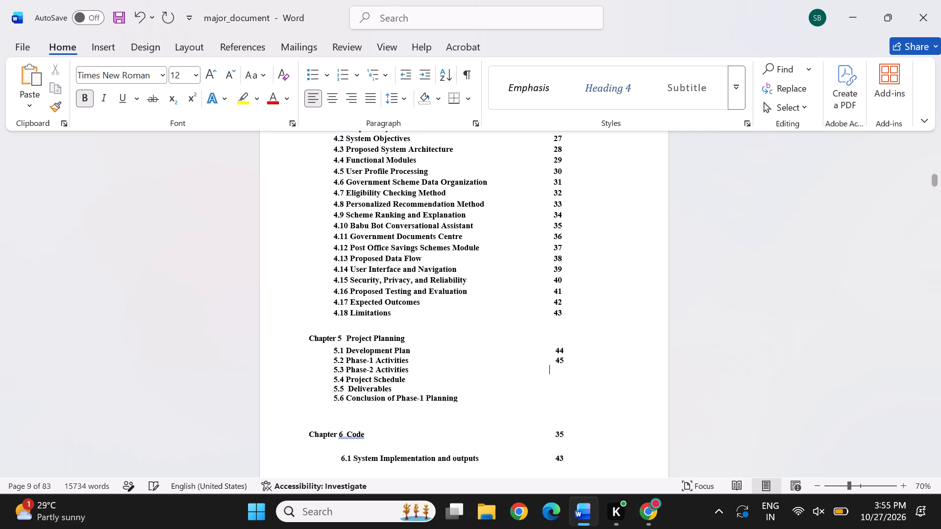
type("46")
Add tab-aligned page numbers 47, 48 and 49 to entries 5.4 Project Schedule, 5.5 Deliverables and 5.6 Conclusion of Phase-1 Planning.
left_click(424, 382)
key("Tab")
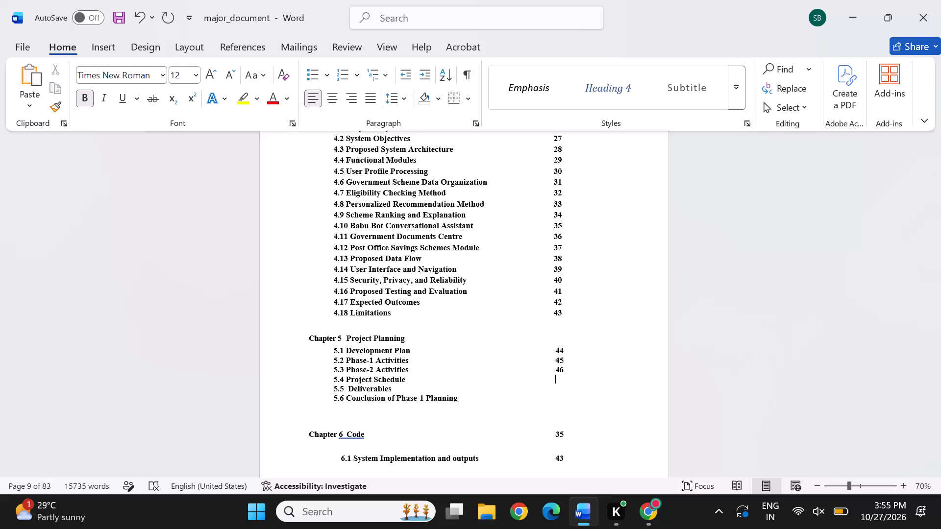
type("47")
left_click(402, 385)
key("Tab")
type("48")
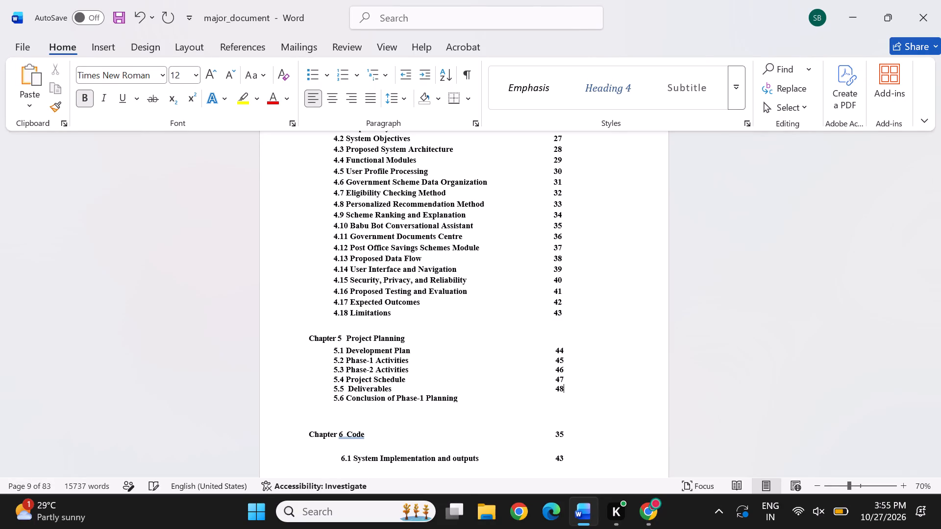
left_click(471, 400)
key("Tab")
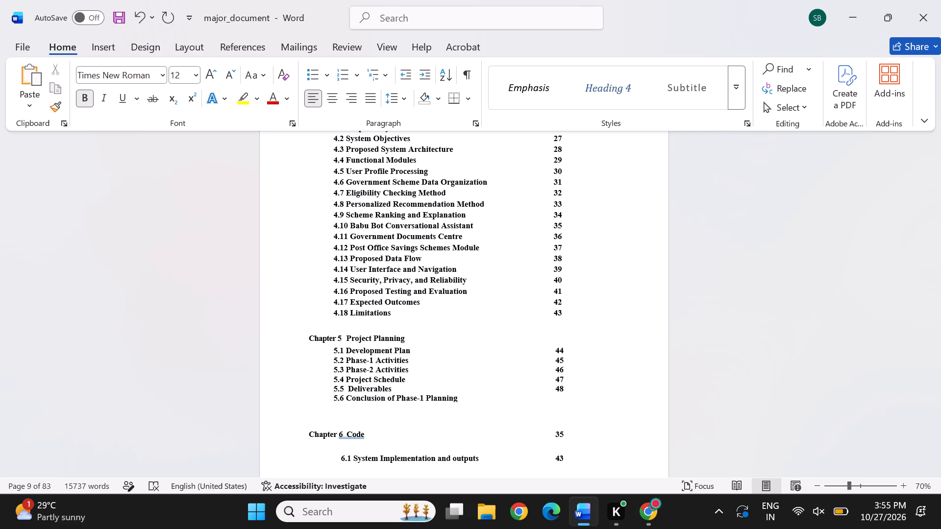
type("49")
Delete the Chapter 6 Code and Chapter 7 Results and Discussion sections with all their entries from the contents list.
scroll(499, 411, "down", 1)
scroll(372, 400, "down", 1)
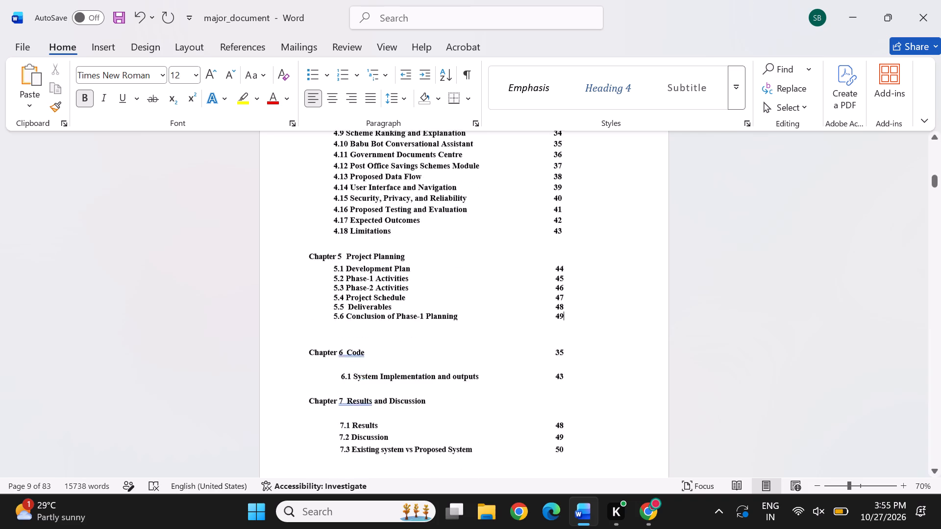
left_click_drag(300, 302, 504, 454)
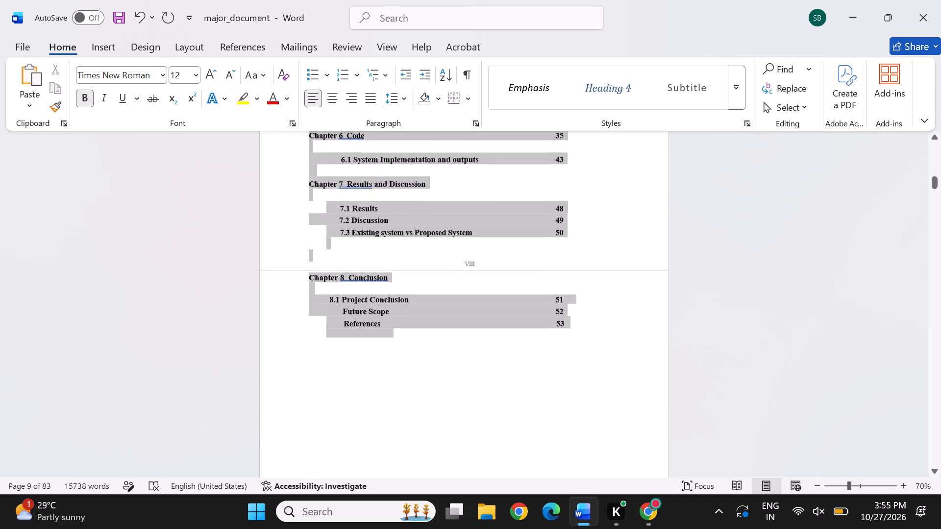
left_click_drag(504, 454, 426, 211)
key("Delete")
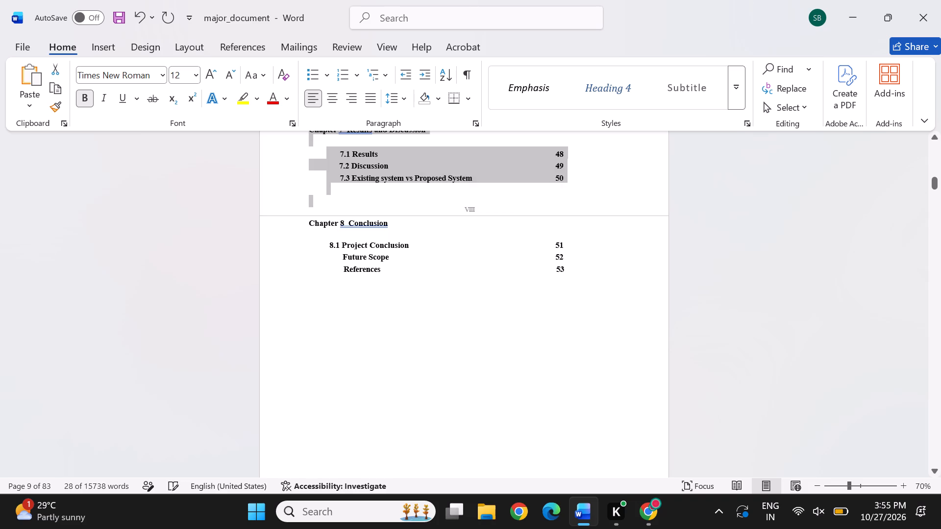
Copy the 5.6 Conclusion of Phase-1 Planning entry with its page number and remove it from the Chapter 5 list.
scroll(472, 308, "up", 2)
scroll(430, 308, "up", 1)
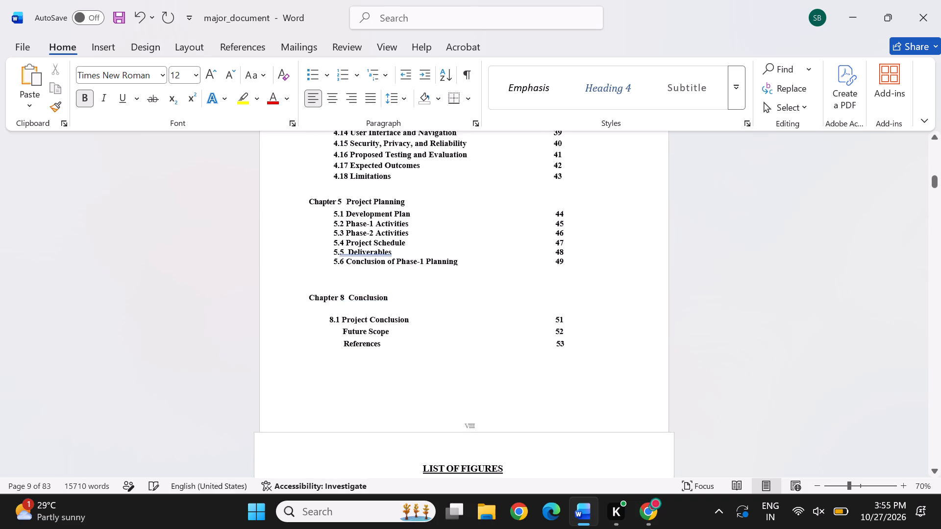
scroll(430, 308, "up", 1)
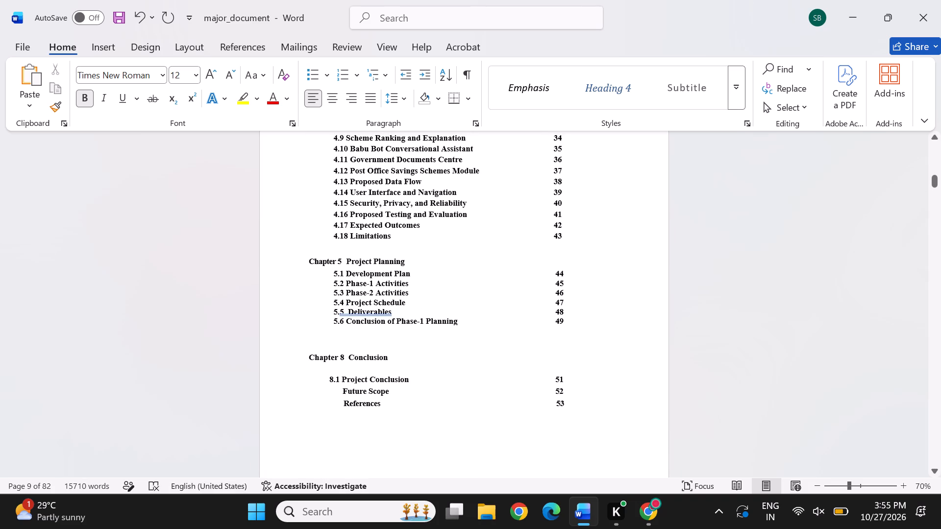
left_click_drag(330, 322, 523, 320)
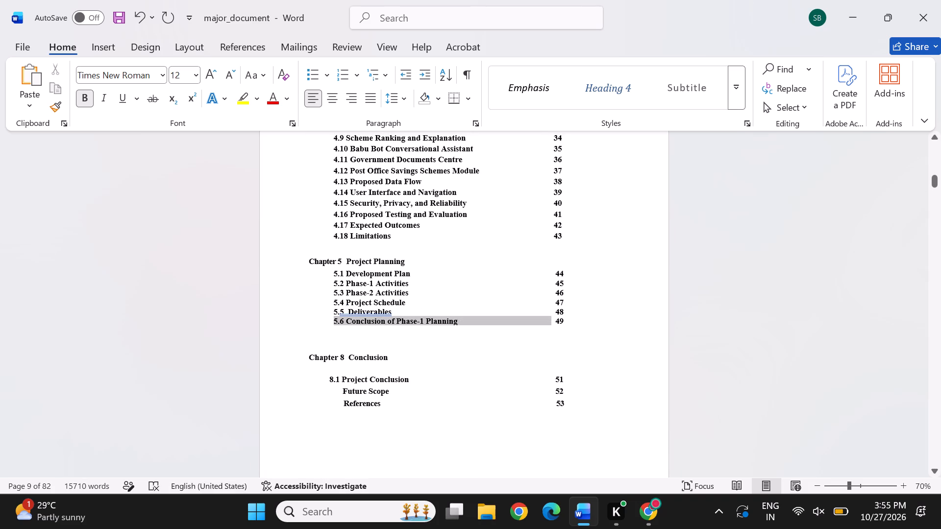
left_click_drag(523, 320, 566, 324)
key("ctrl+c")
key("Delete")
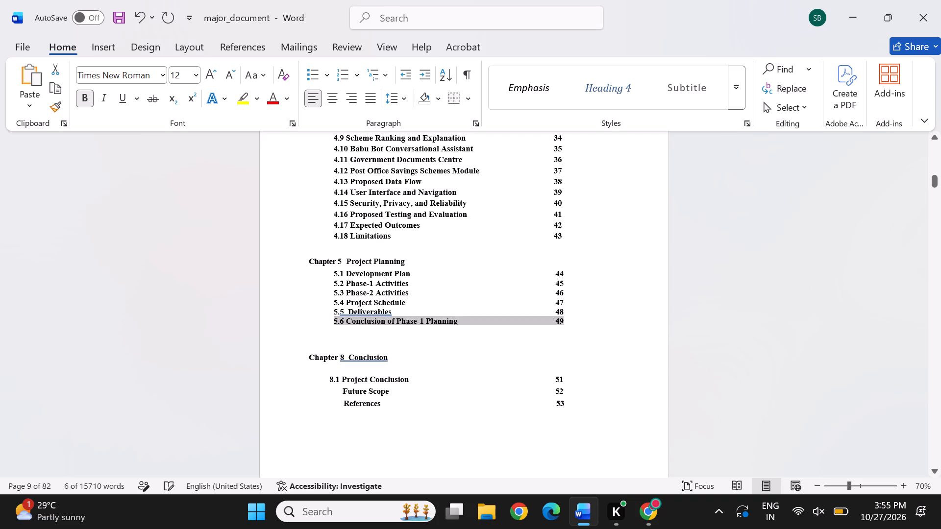
Insert an extra space between Chapter and 5 in the Project Planning heading.
left_click(336, 263)
key("space")
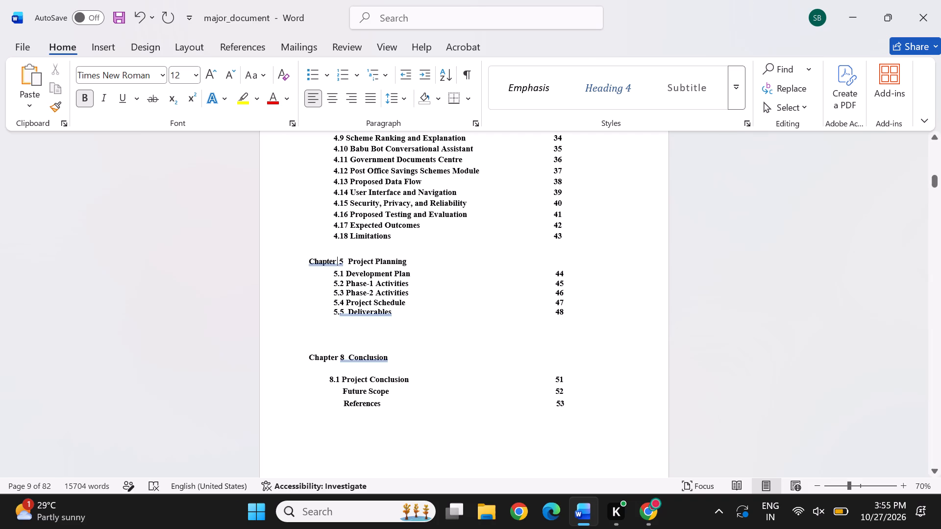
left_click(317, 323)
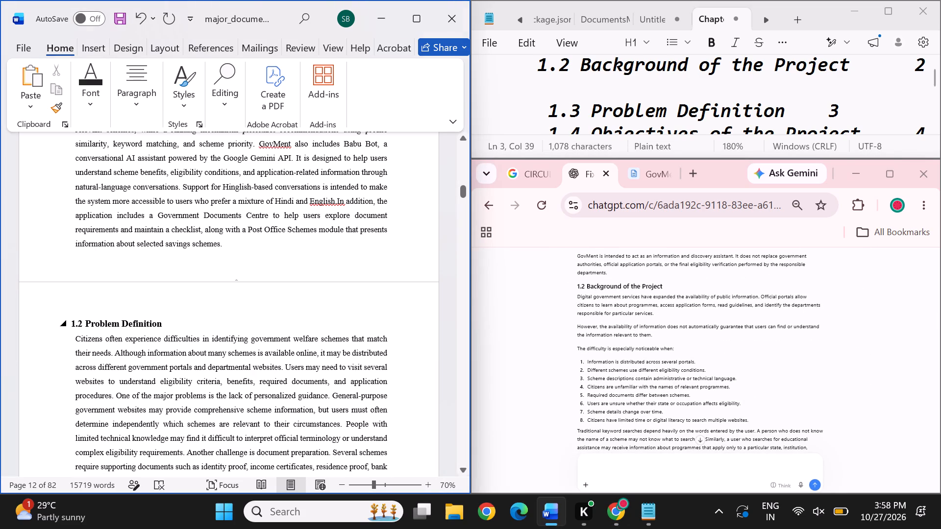
Renumber the Problem Definition heading as 1.3, keeping a single space between the number and the title.
left_click(78, 321)
key("Right")
key("Left")
key("Left")
key("Right")
key("Delete")
type("1.3")
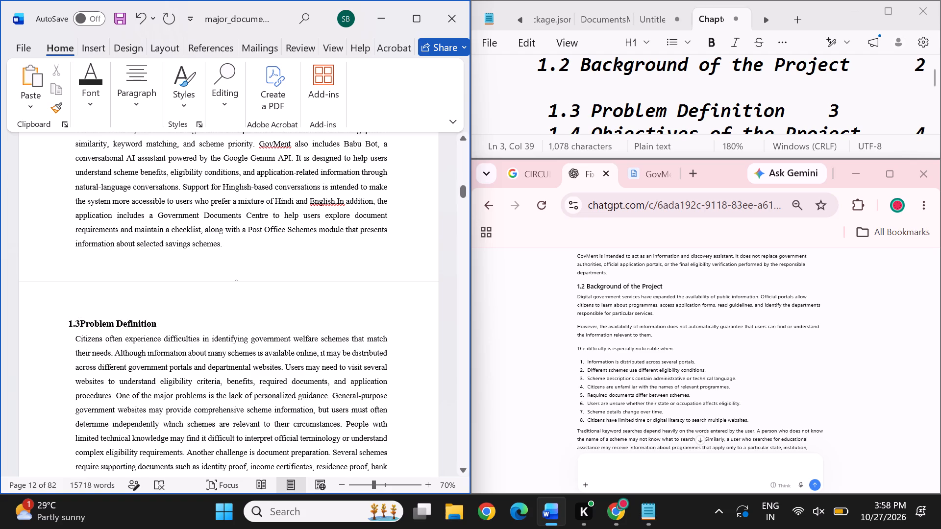
key("space")
key("space")
key("Tab")
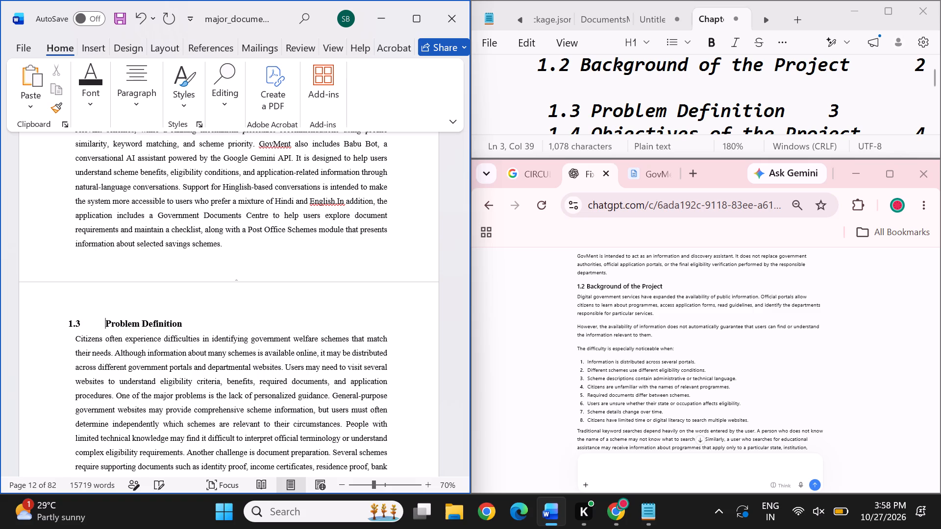
key("Left")
key("Delete")
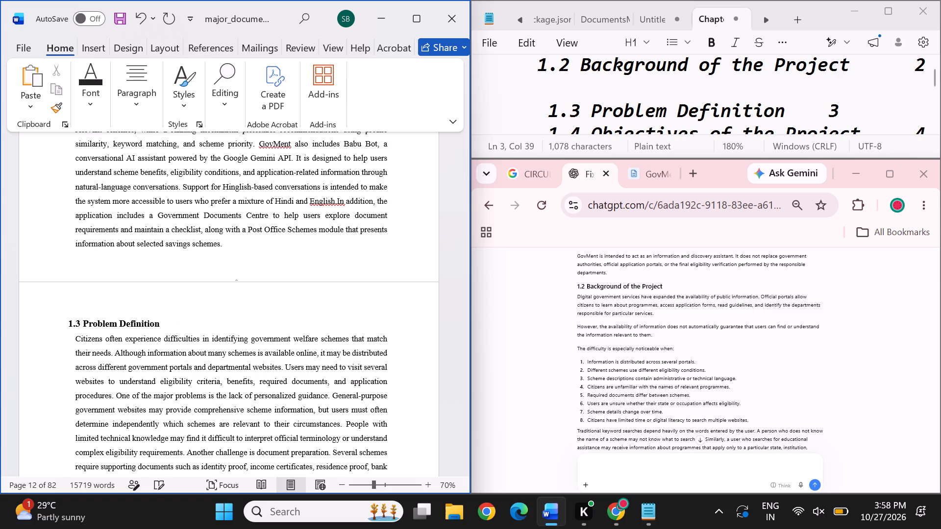
key("space")
key("Left")
key("Delete")
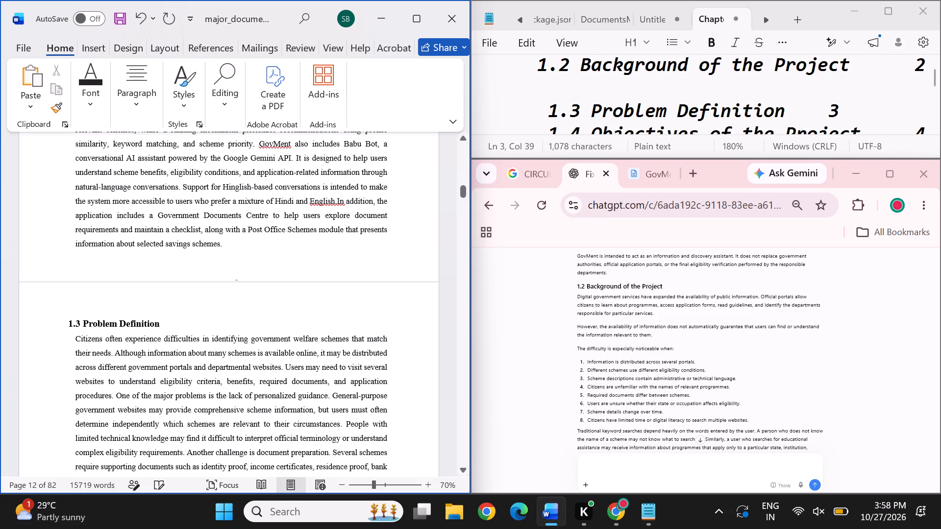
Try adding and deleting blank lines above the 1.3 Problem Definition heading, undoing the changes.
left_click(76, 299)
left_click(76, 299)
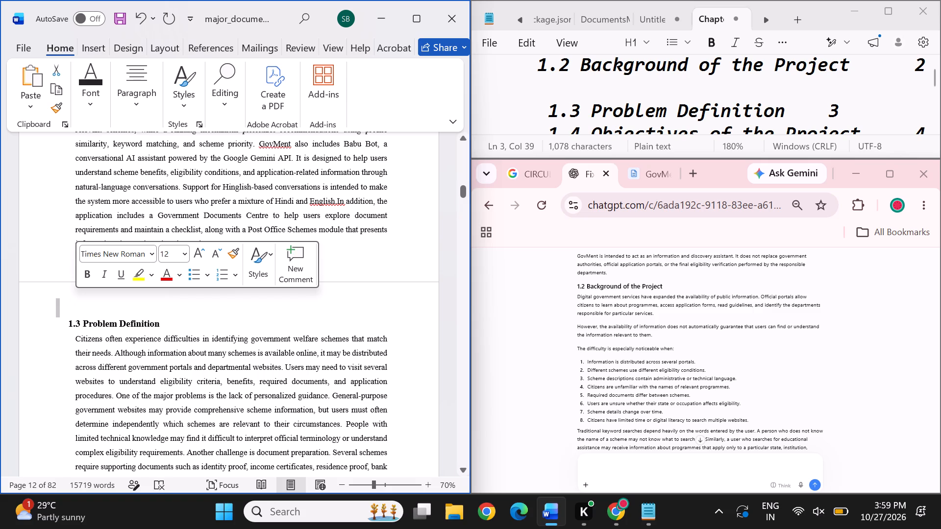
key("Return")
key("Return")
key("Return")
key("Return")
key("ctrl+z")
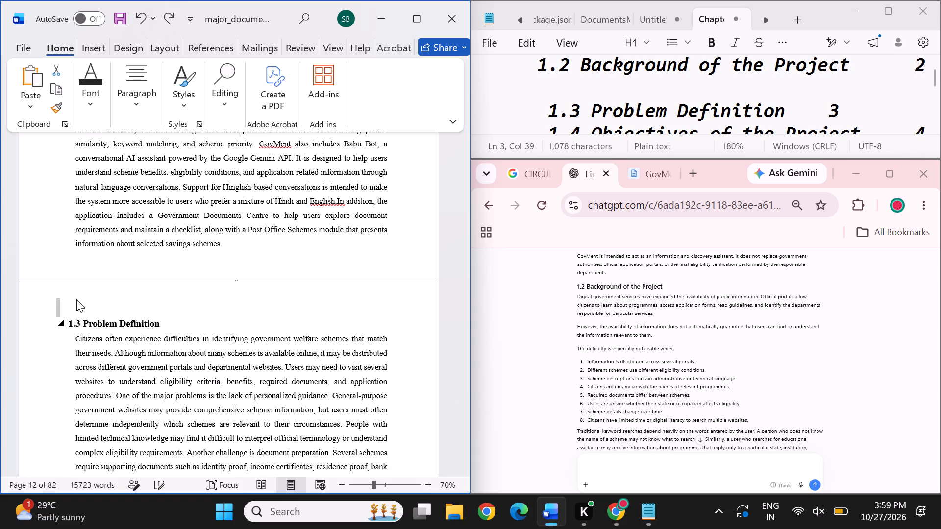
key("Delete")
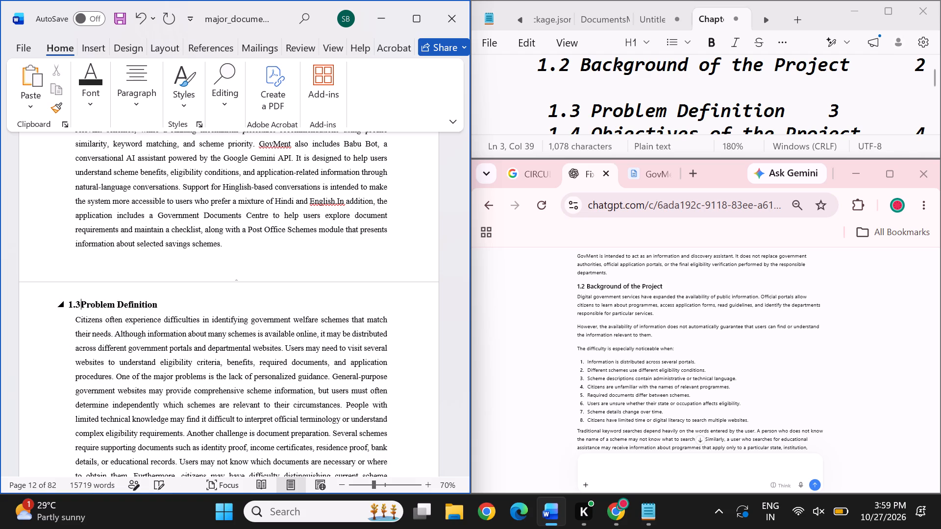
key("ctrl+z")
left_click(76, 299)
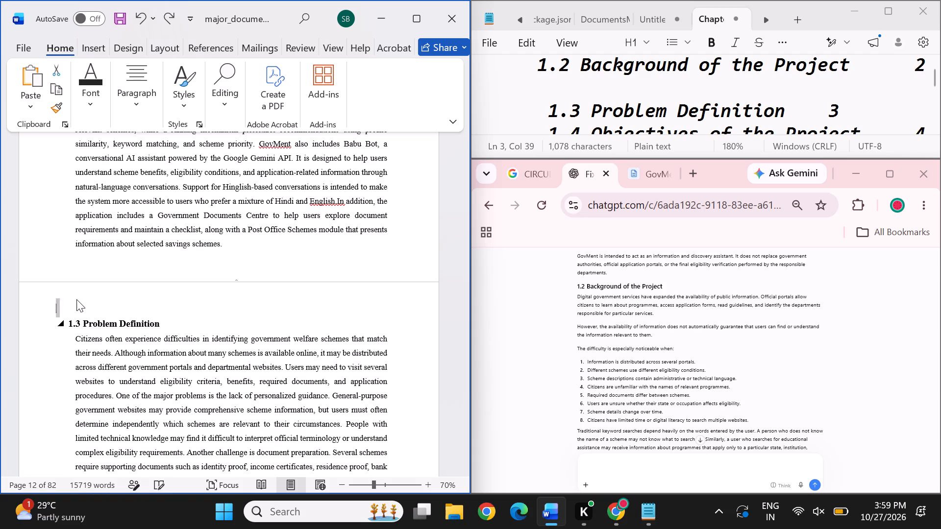
Insert enough blank lines above 1.3 Problem Definition to push it onto the following page, leaving a page free for section 1.2.
left_click(197, 302)
key("Tab")
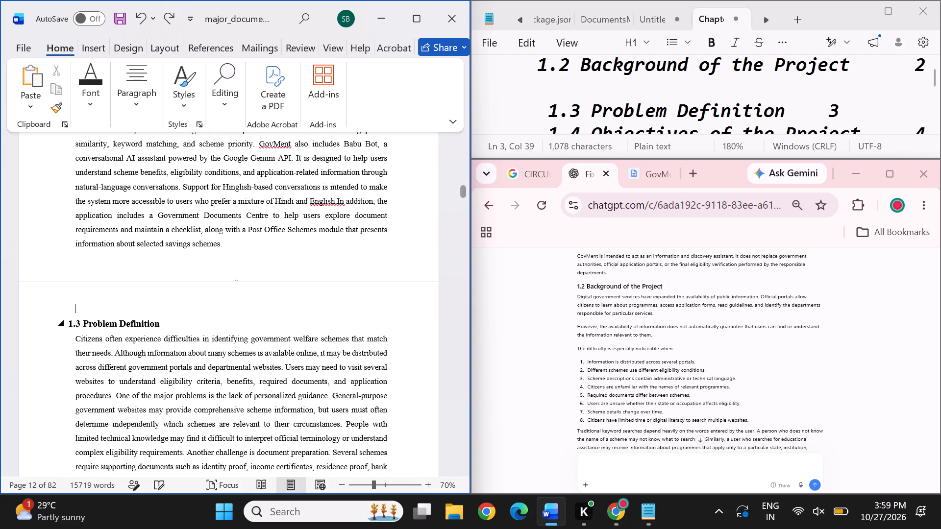
key("Tab")
key("Tab")
key("space")
key("space")
key("space")
key("Return")
key("Return")
key("Return")
key("Return")
key("Return")
key("Return")
key("Return")
key("Return")
key("Return")
key("Return")
key("Return")
key("Return")
key("Return")
key("Return")
key("Return")
key("Return")
key("Return")
key("Return")
key("Return")
key("Return")
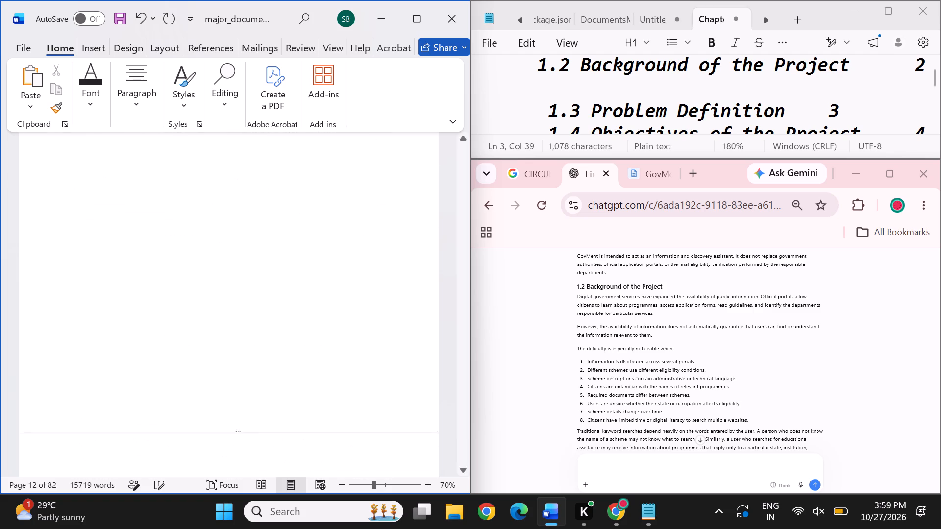
key("Return")
Remove the excess blank lines above 1.3 Problem Definition so the heading starts at the top of its page.
key("Delete")
key("Up")
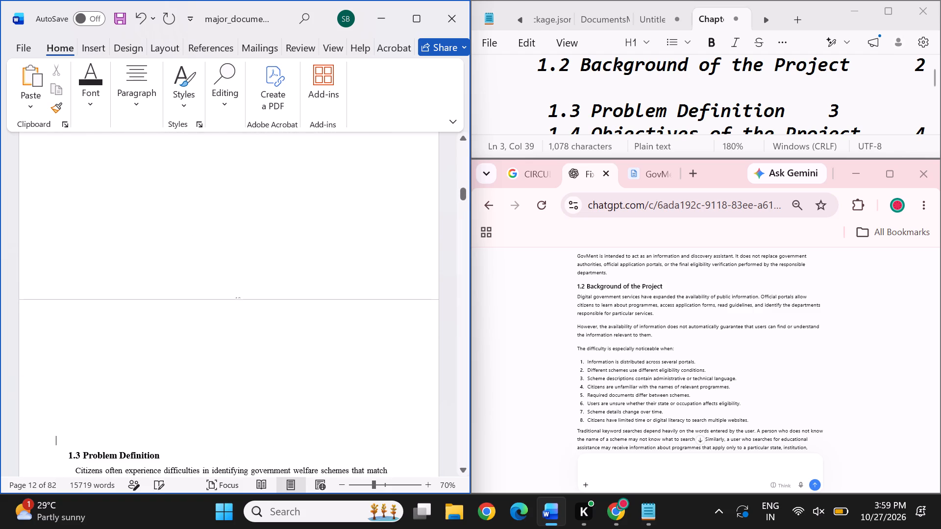
key("Up")
key("Up")
key("Up")
key("Up")
key("Up")
key("Up")
key("Delete")
key("Delete")
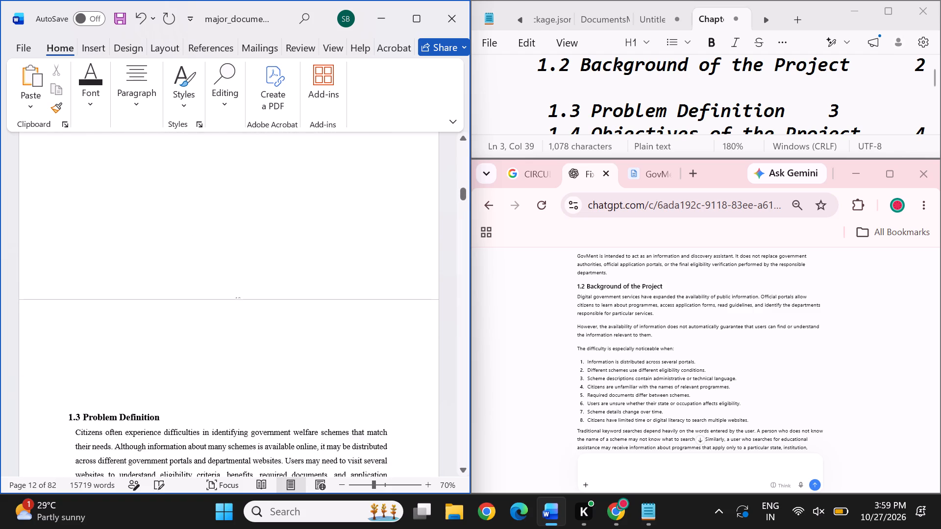
key("Delete")
key("Delete")
key("Delete")
key("Delete")
key("Delete")
key("Left")
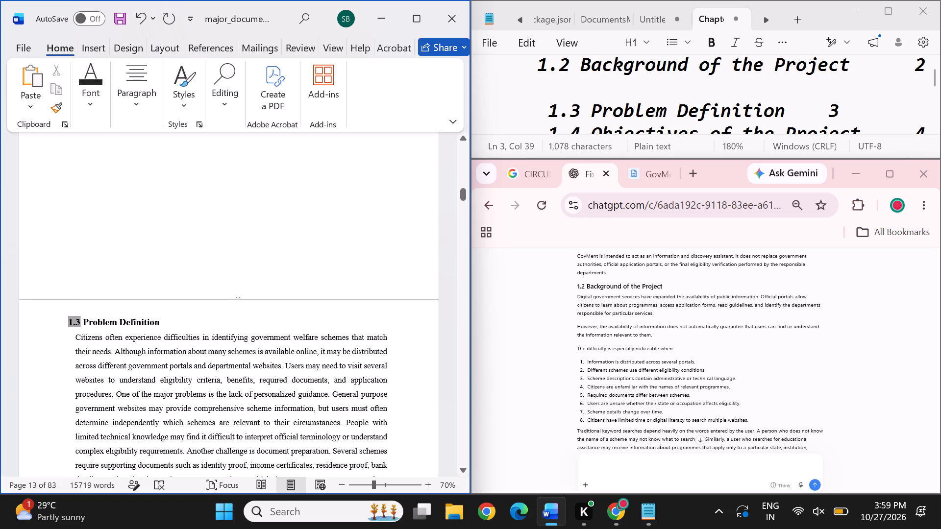
key("ctrl+z")
Add a line at the top of the blank page following section 1.1 and enter the number 1.2.
scroll(197, 302, "up", 2)
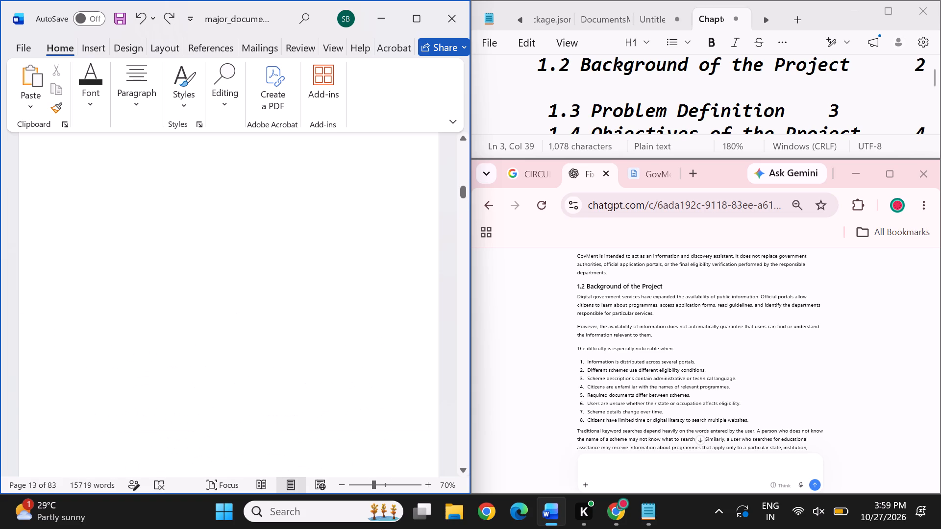
scroll(80, 195, "up", 1)
scroll(157, 294, "down", 1)
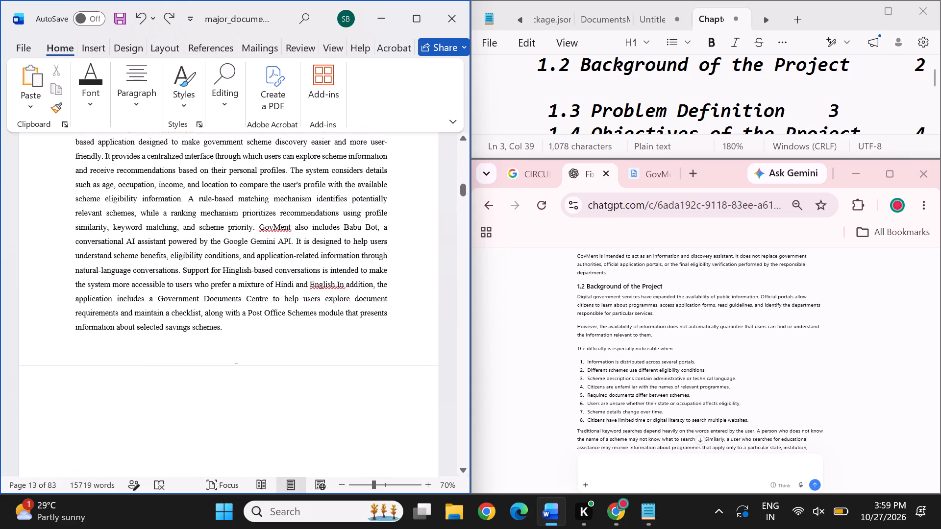
left_click(71, 380)
key("Return")
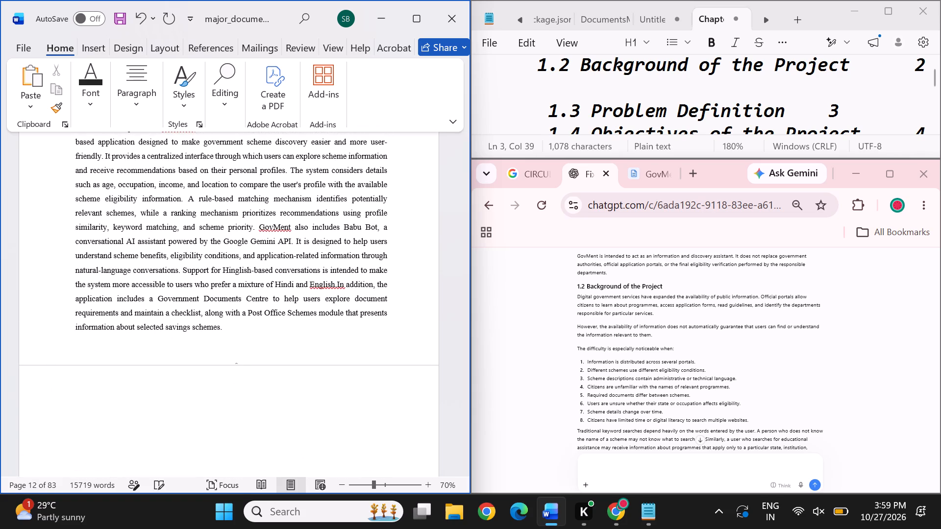
type("1.2")
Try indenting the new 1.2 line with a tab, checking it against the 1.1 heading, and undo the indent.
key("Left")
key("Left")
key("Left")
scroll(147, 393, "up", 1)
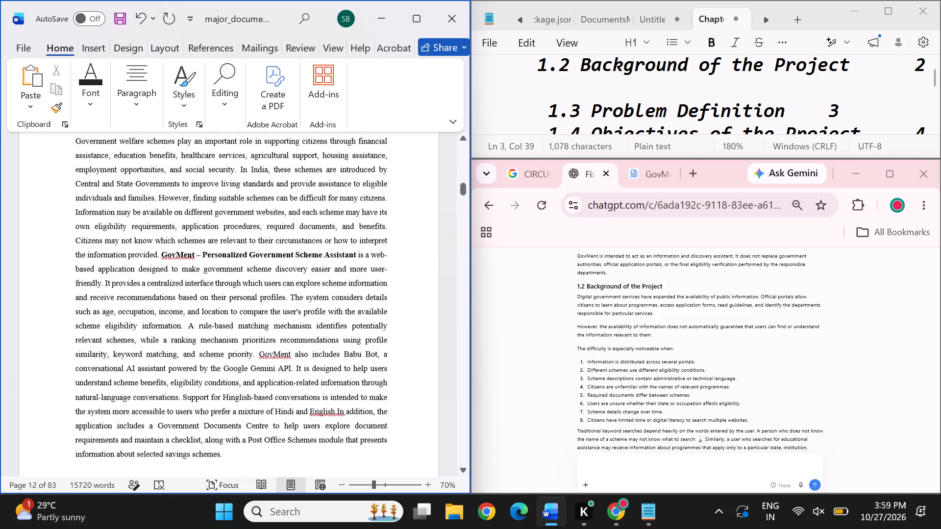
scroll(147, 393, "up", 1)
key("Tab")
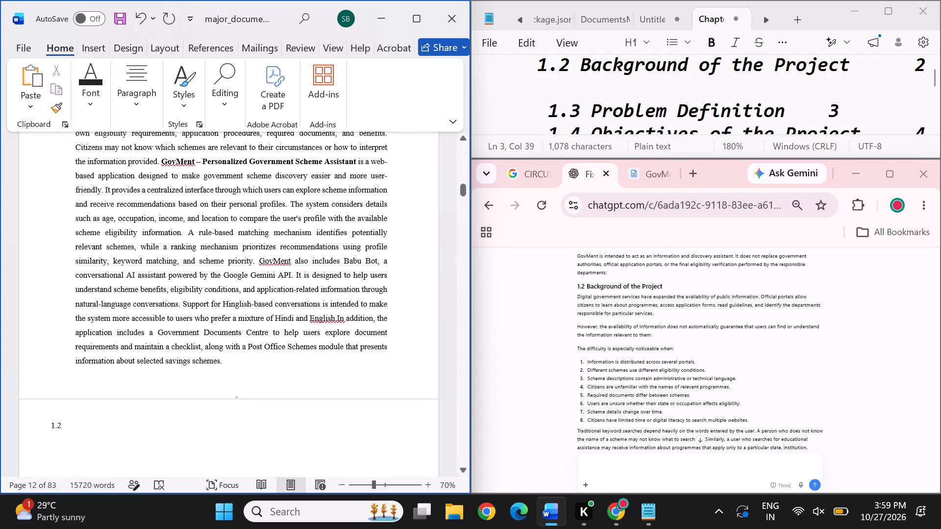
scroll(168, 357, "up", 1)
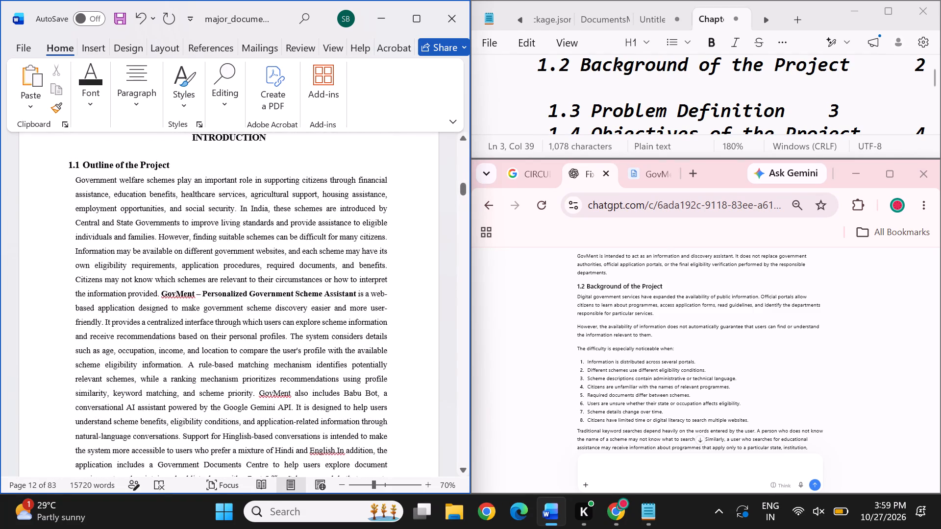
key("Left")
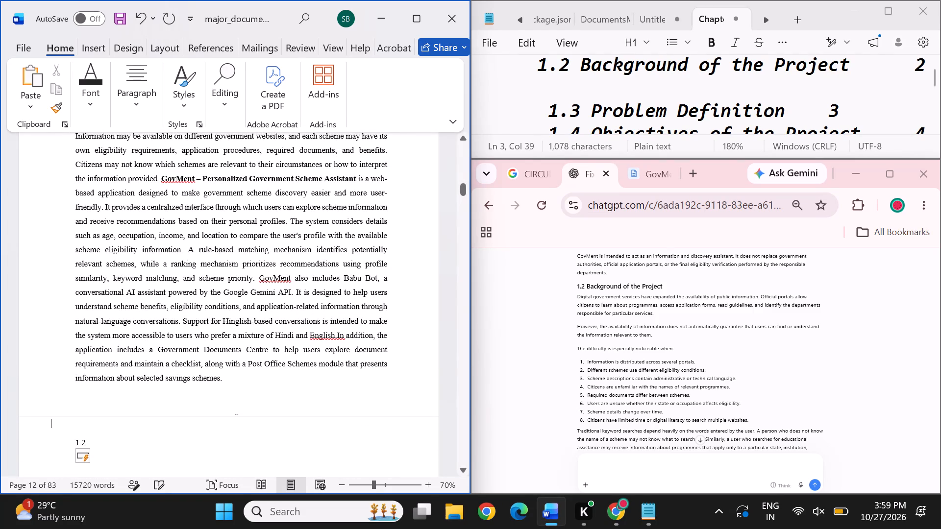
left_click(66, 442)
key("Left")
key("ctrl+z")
Indent the new 1.2 line with six spaces and add a space after the number.
key("space")
key("space")
key("space")
key("space")
key("space")
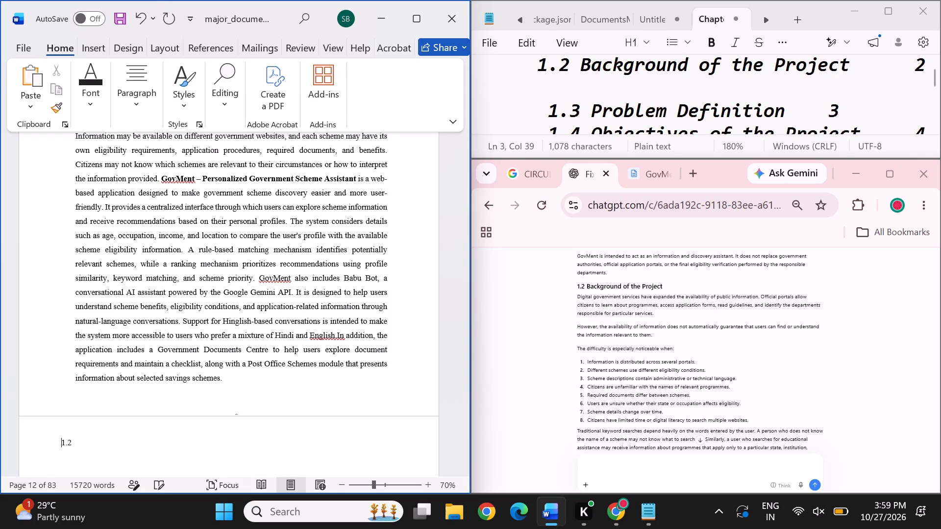
key("space")
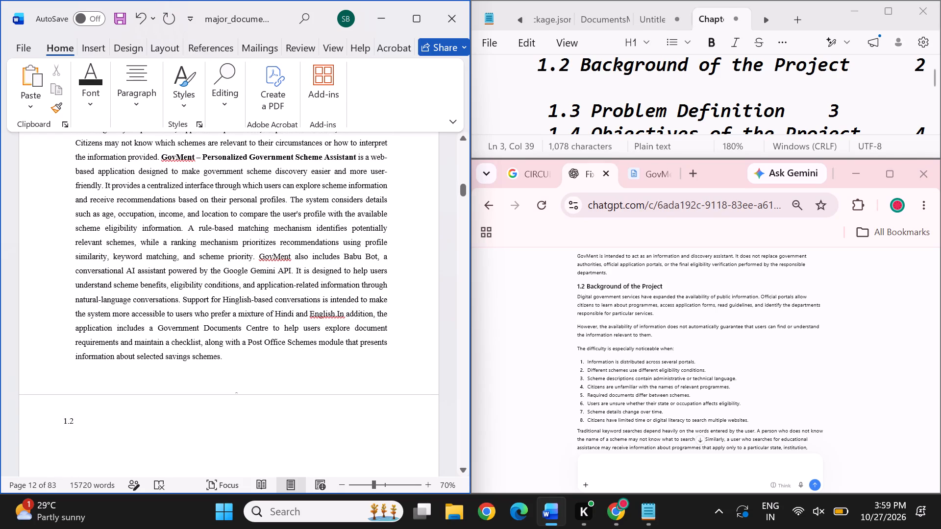
left_click(88, 420)
key("space")
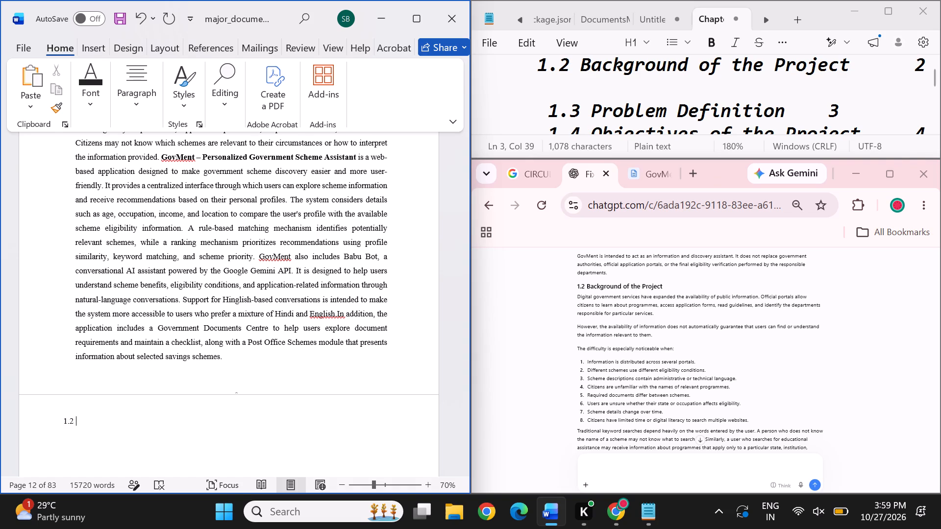
Replace the typed 1.2 in Word with "1.2 Background of the Project" copied from the Notepad contents list.
left_click_drag(861, 75, 547, 69)
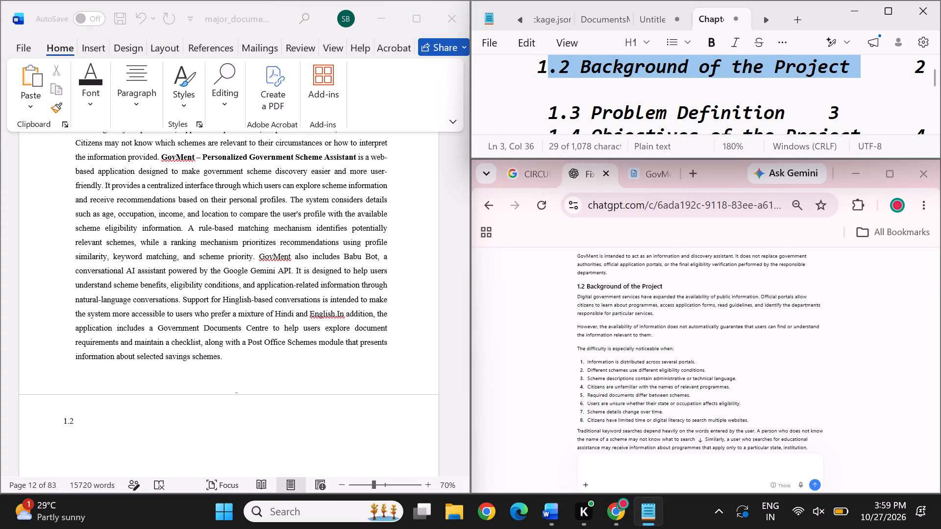
left_click_drag(547, 69, 541, 69)
key("ctrl+c")
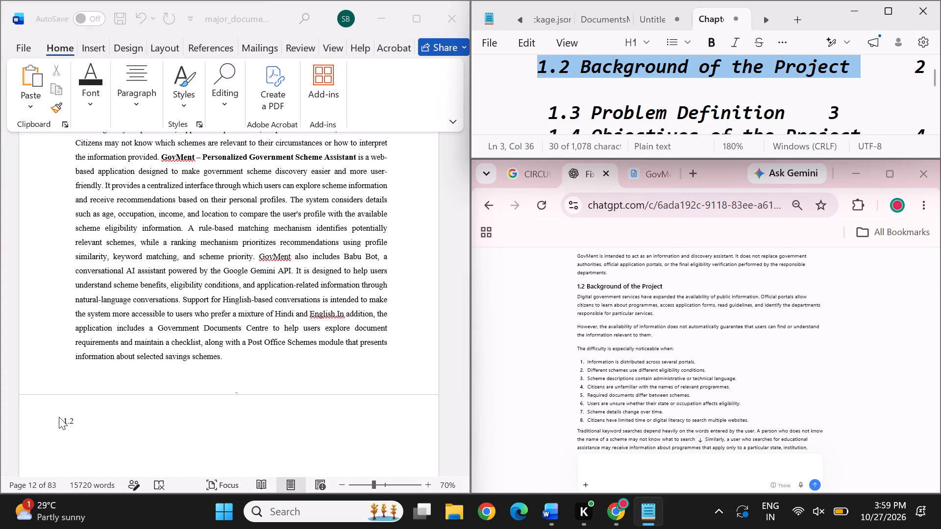
left_click(58, 417)
left_click_drag(63, 420, 82, 420)
key("ctrl+v")
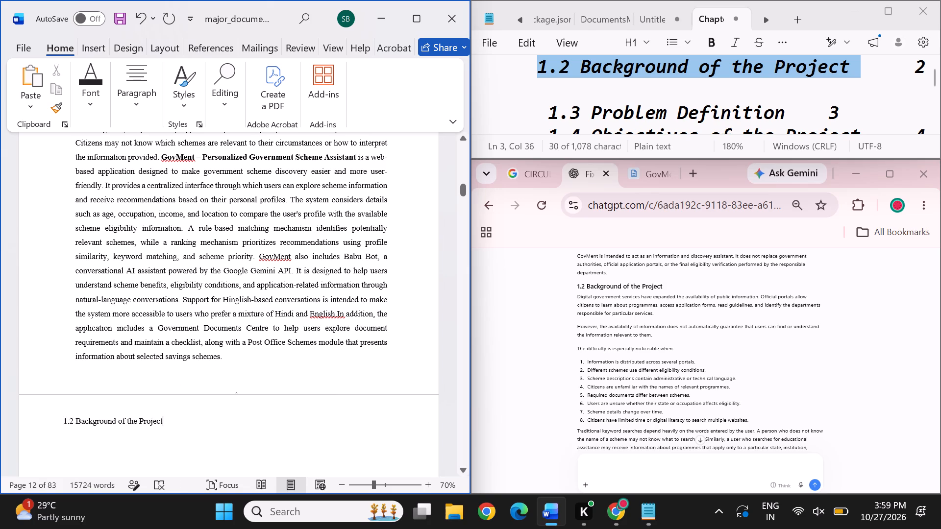
Format the "1.2 Background of the Project" heading in Word as bold, 14 pt.
left_click_drag(175, 418, 34, 430)
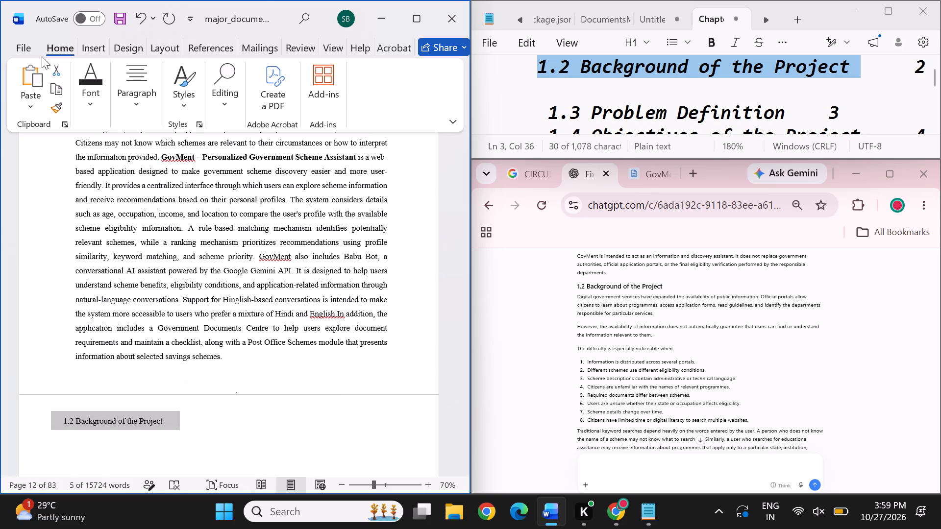
left_click(32, 50)
left_click(24, 56)
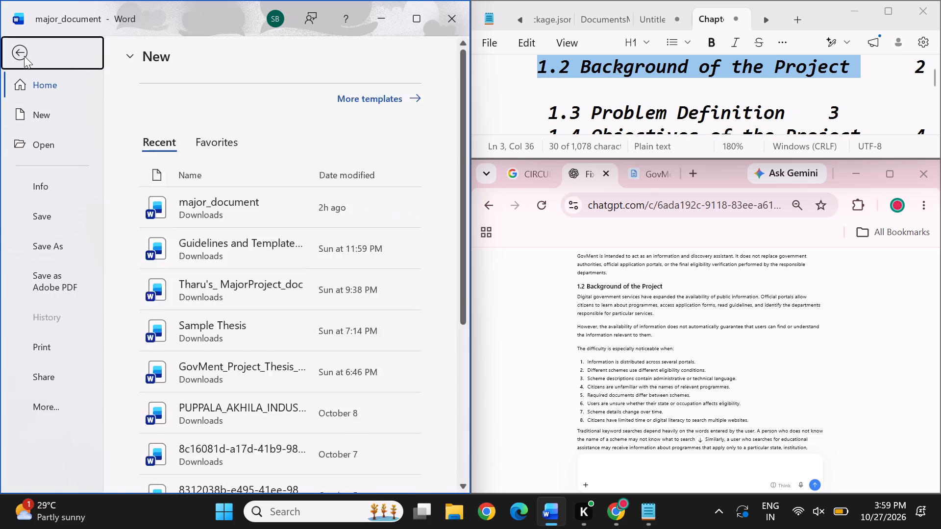
left_click(84, 48)
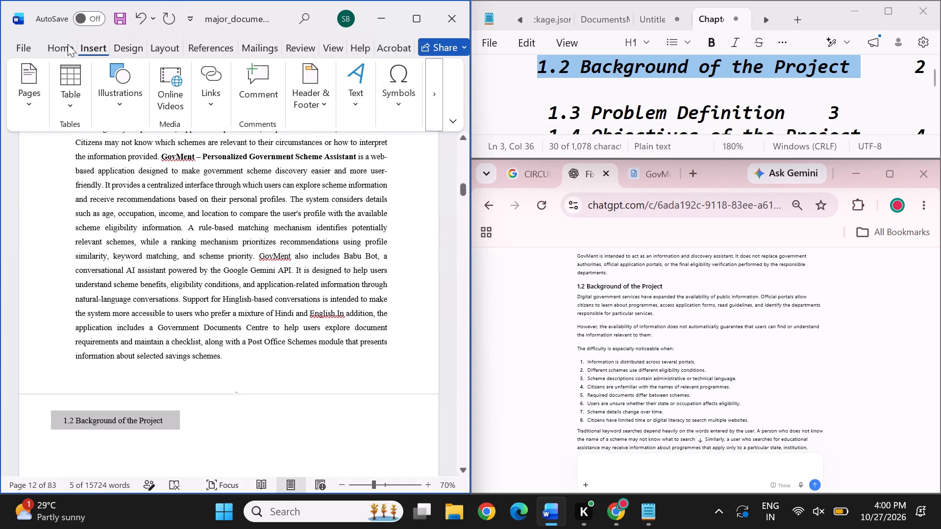
left_click(64, 44)
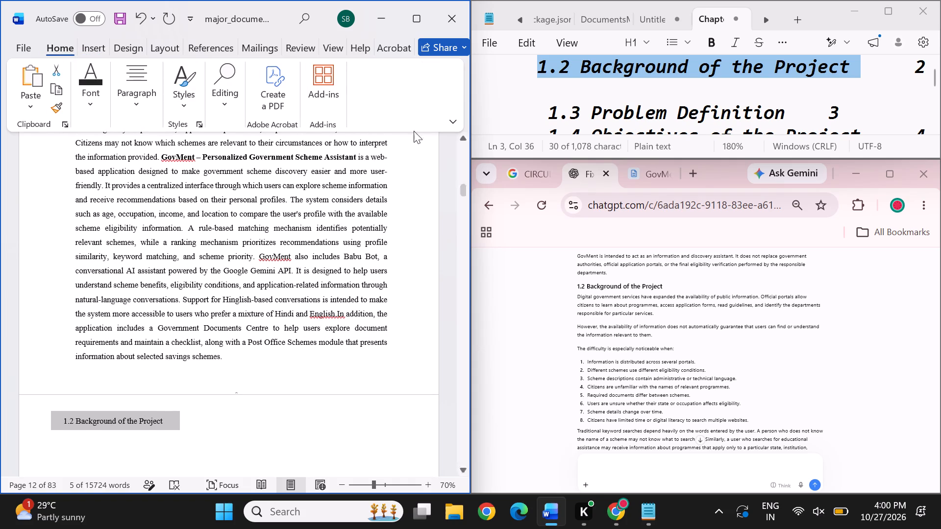
left_click(453, 124)
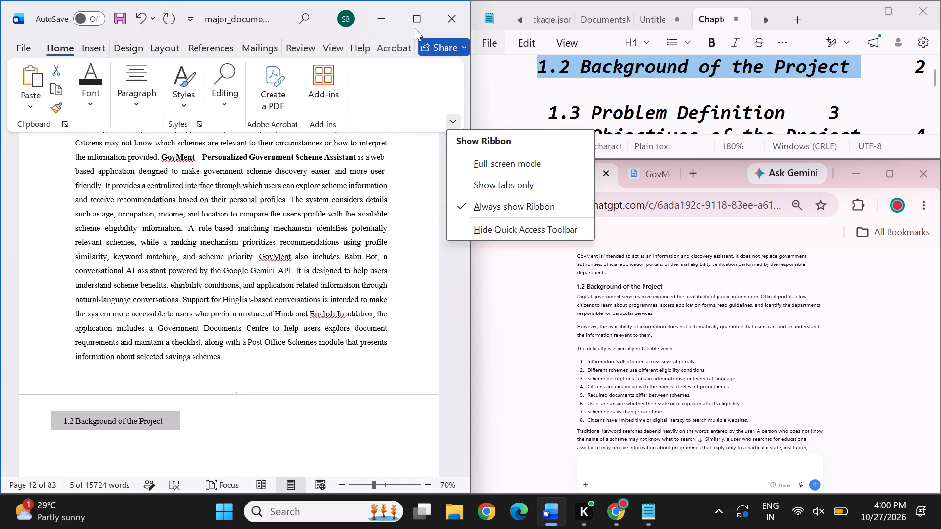
left_click(418, 21)
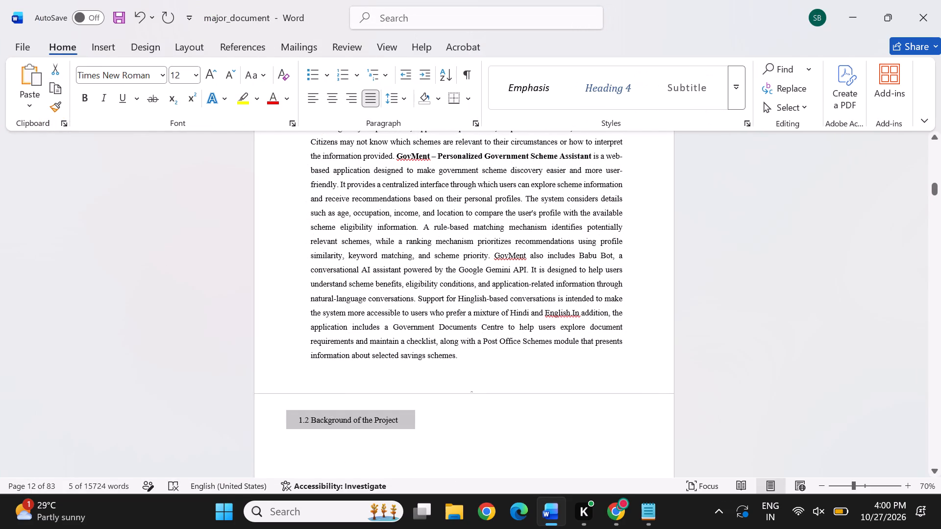
left_click(201, 77)
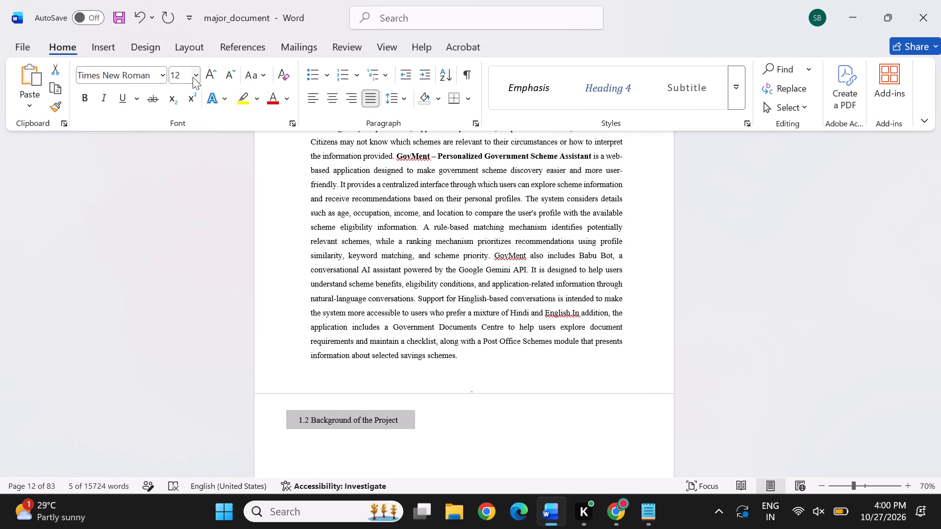
left_click(193, 77)
left_click(186, 188)
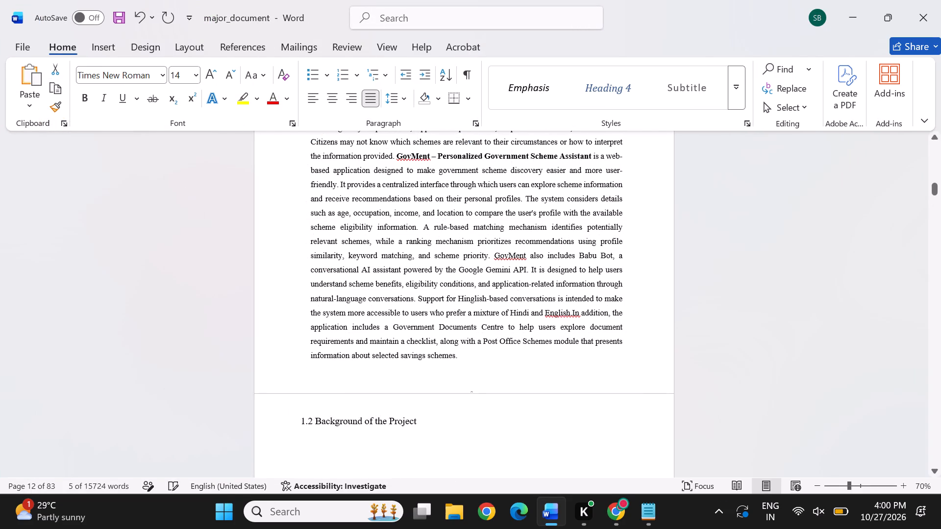
left_click(84, 100)
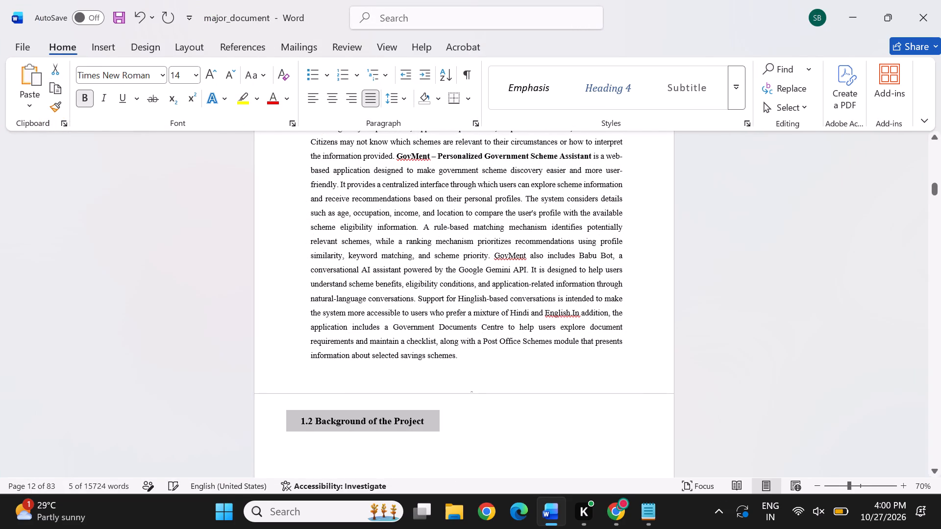
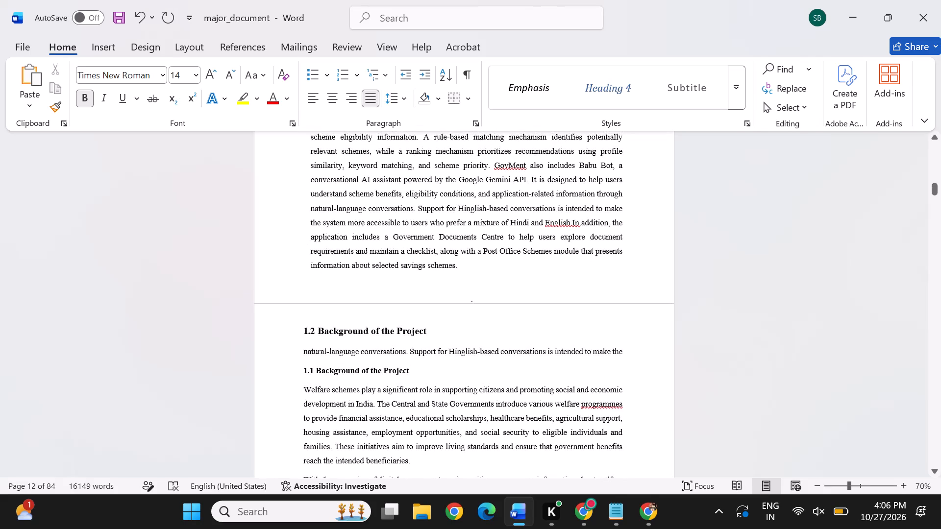
left_click_drag(413, 372, 307, 348)
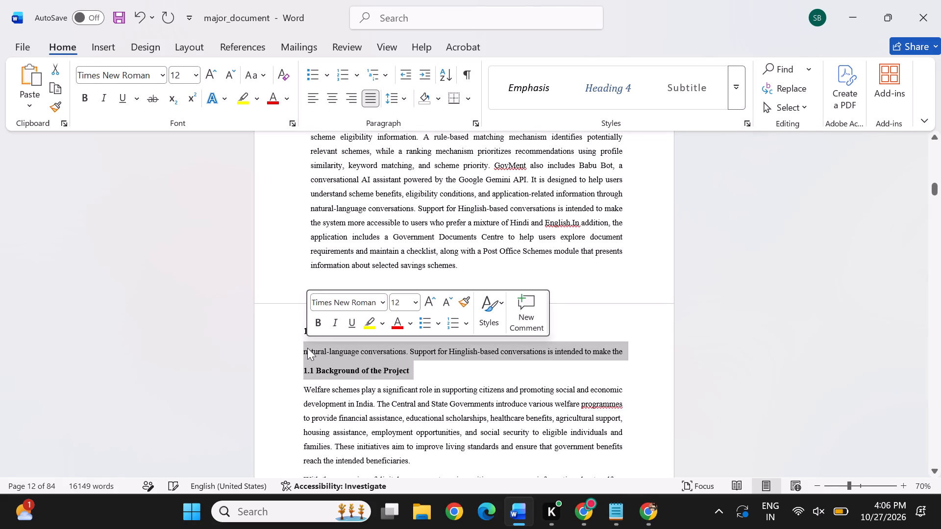
key("Delete")
Join the paragraph beginning "With the expansion of digital government services" onto the end of the first background paragraph.
left_click_drag(304, 348, 317, 354)
left_click(439, 426)
key("Delete")
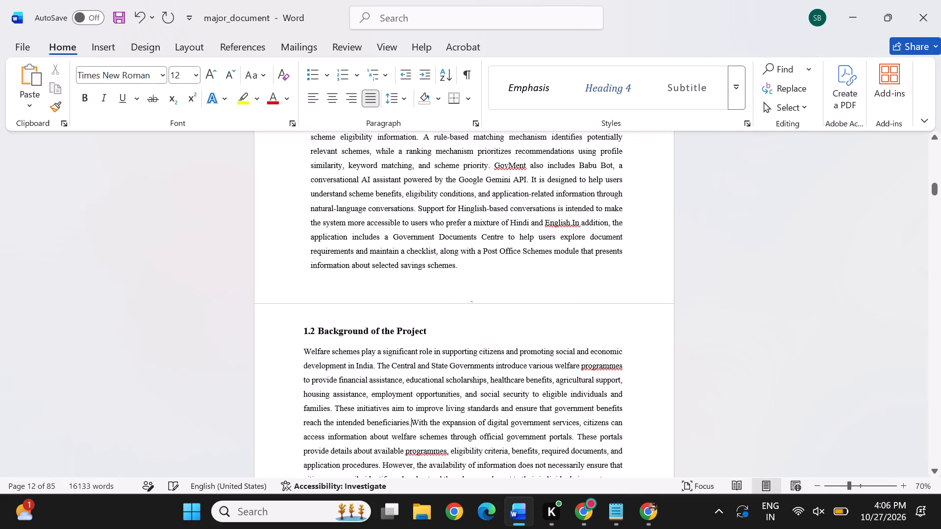
scroll(461, 419, "down", 1)
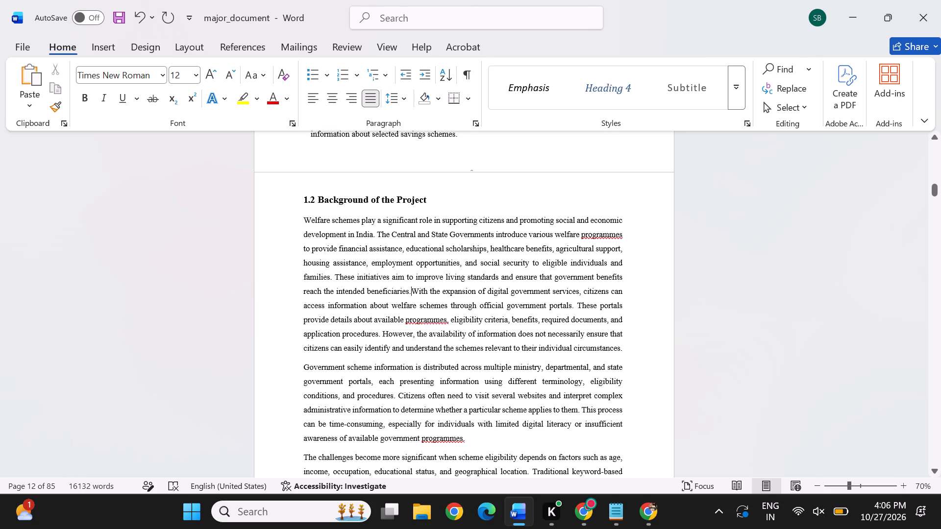
Join the paragraphs beginning "The challenges become", "To address these challenges", "The application also includes" and "GovMent is designed" onto their preceding paragraphs.
left_click(488, 442)
key("Delete")
scroll(498, 441, "down", 1)
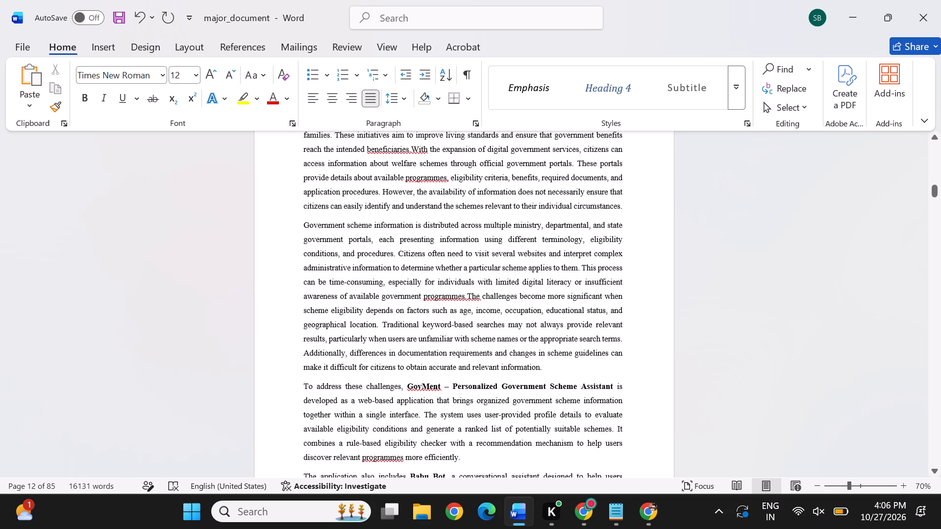
left_click(560, 368)
key("Delete")
scroll(571, 378, "down", 1)
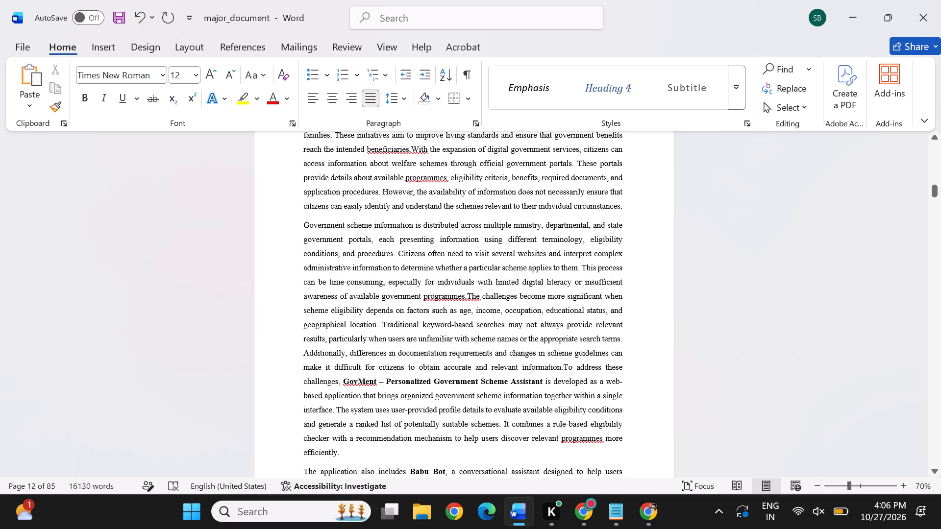
scroll(571, 378, "down", 1)
left_click(366, 275)
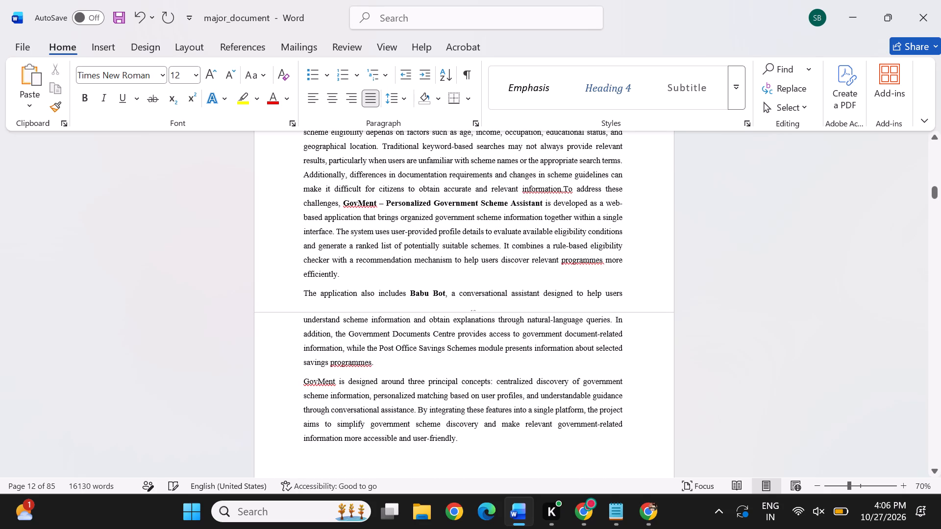
key("Delete")
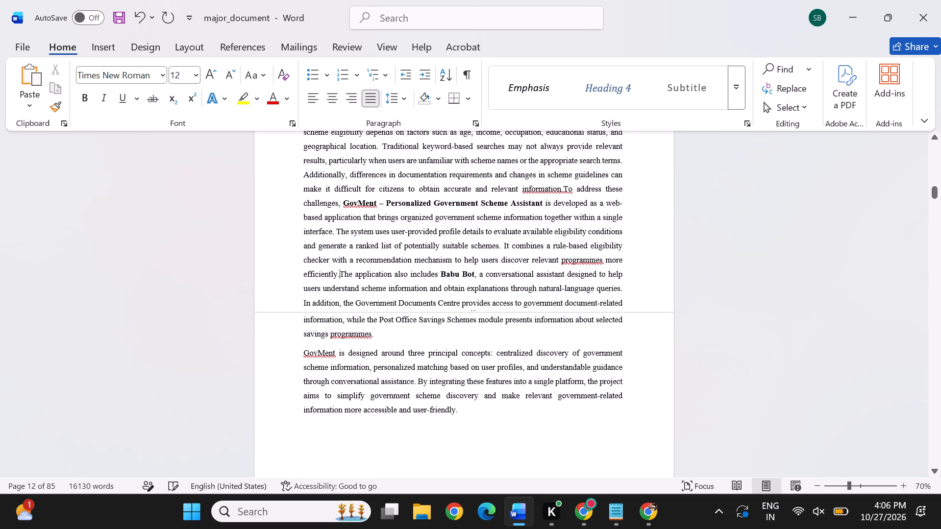
left_click(380, 335)
key("Delete")
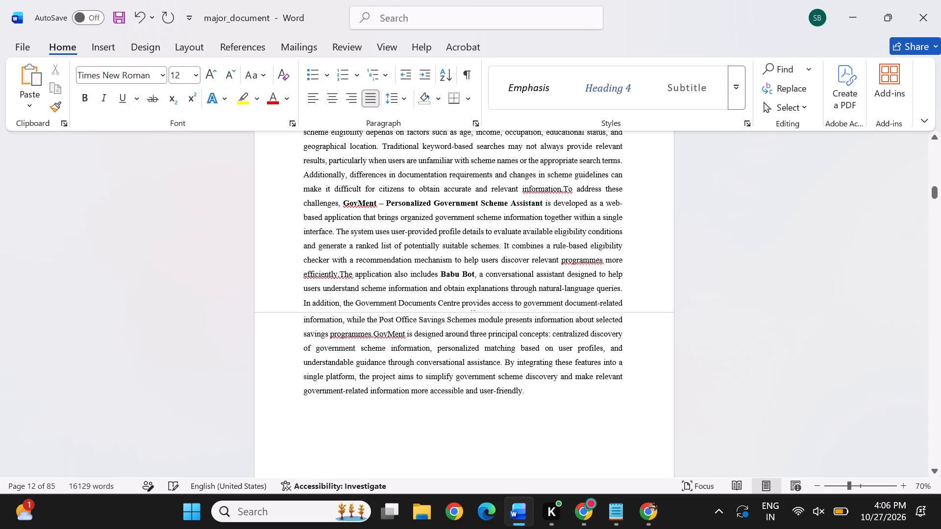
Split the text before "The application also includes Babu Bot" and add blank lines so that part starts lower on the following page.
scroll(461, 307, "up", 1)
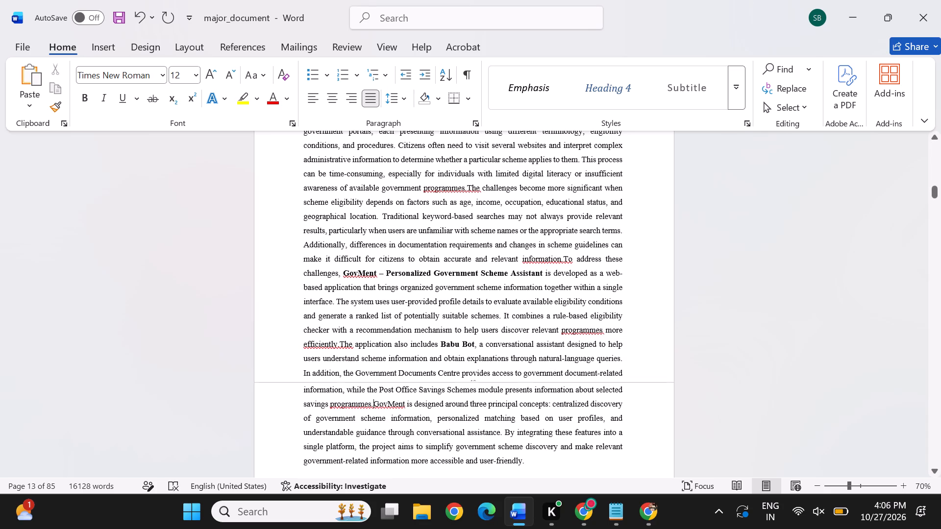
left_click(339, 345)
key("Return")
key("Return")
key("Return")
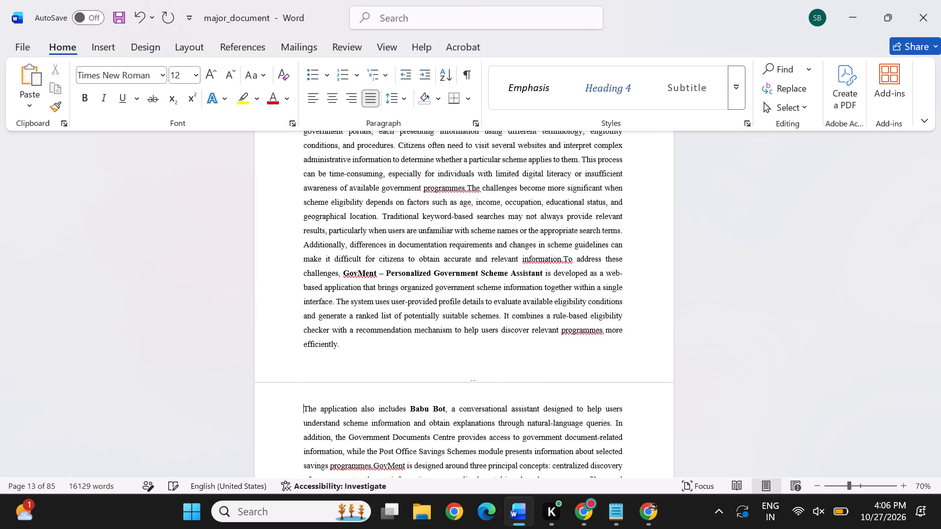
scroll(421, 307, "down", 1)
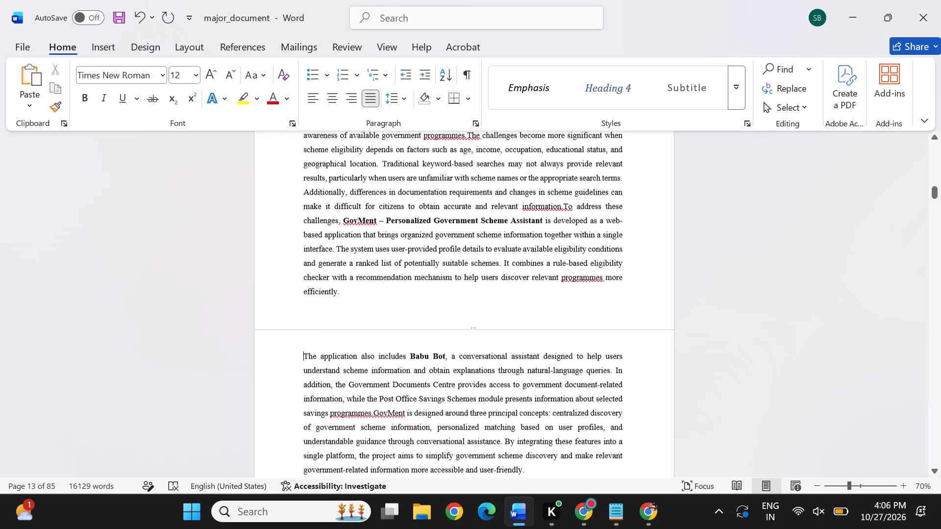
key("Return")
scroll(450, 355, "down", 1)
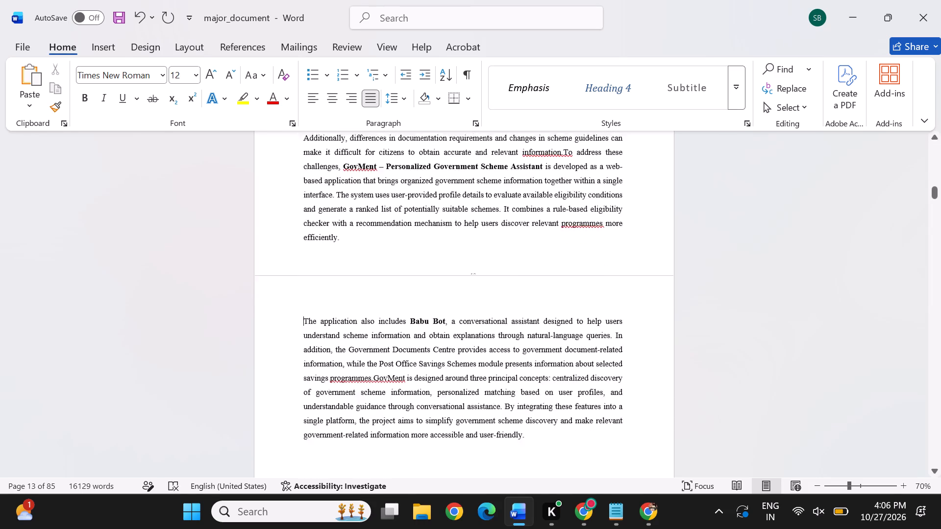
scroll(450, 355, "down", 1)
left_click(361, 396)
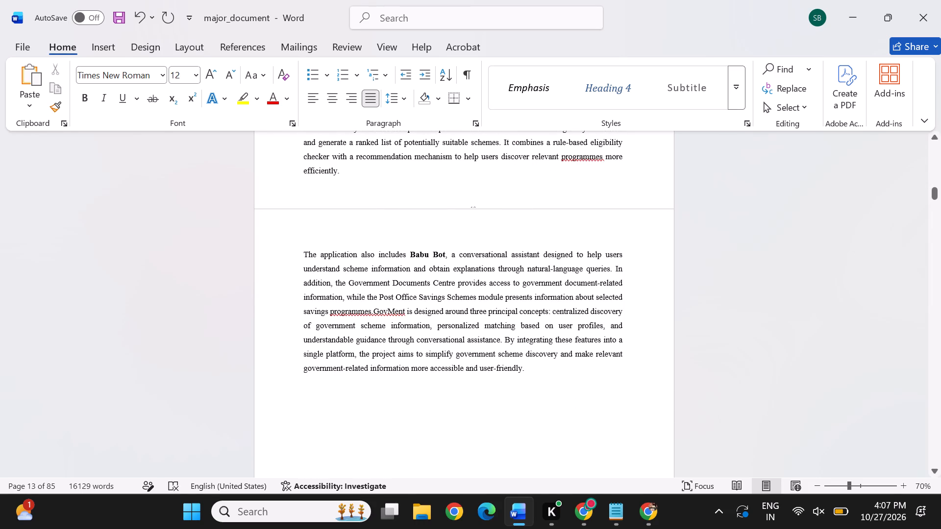
Join the paragraph beginning "Government scheme information is distributed" onto the end of the first background paragraph.
scroll(379, 272, "up", 2)
scroll(341, 296, "down", 1)
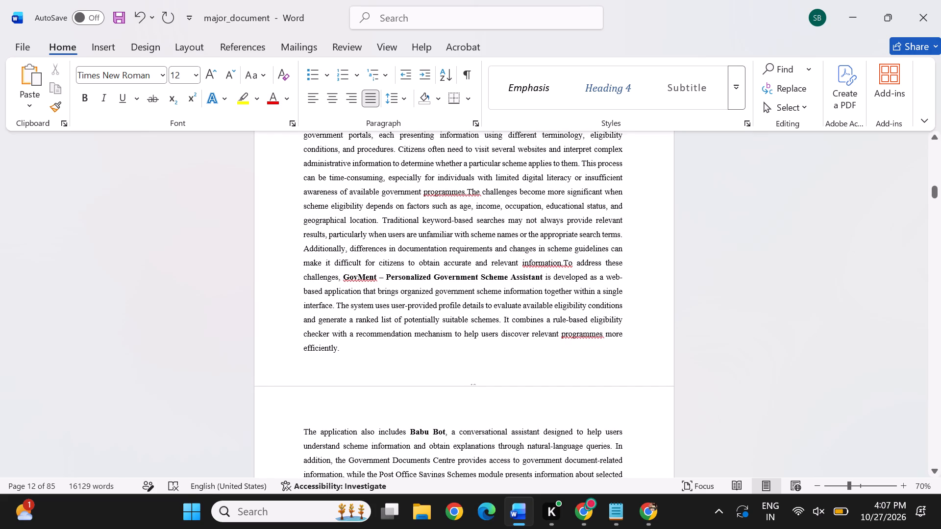
scroll(470, 277, "up", 1)
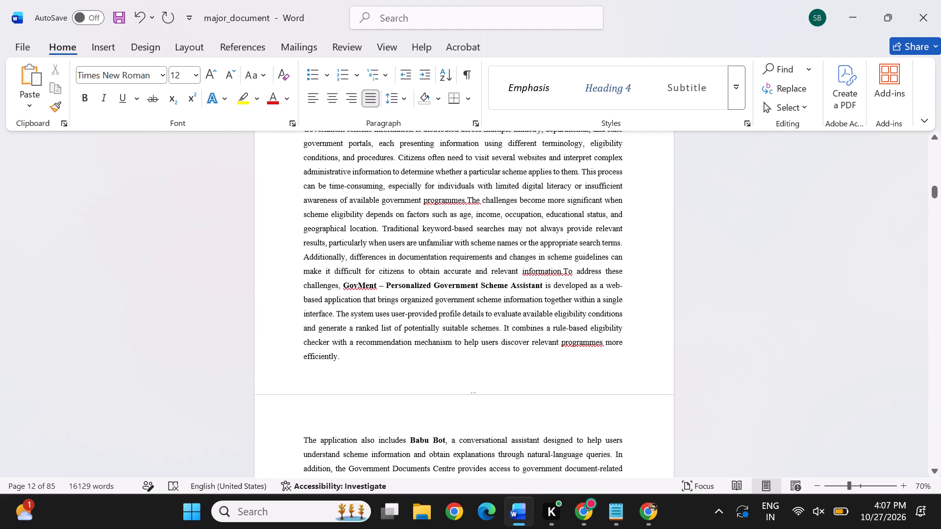
double_click(468, 200)
left_click(466, 354)
scroll(439, 368, "up", 1)
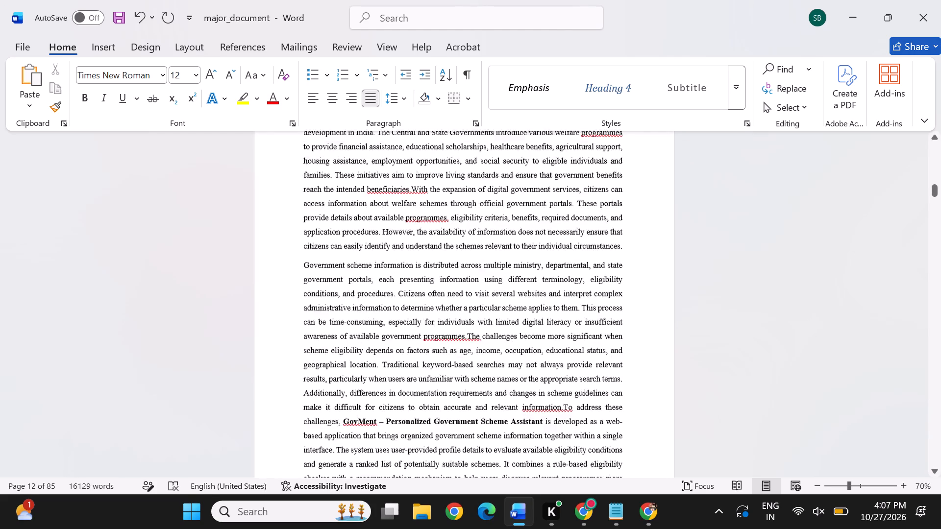
scroll(439, 368, "up", 1)
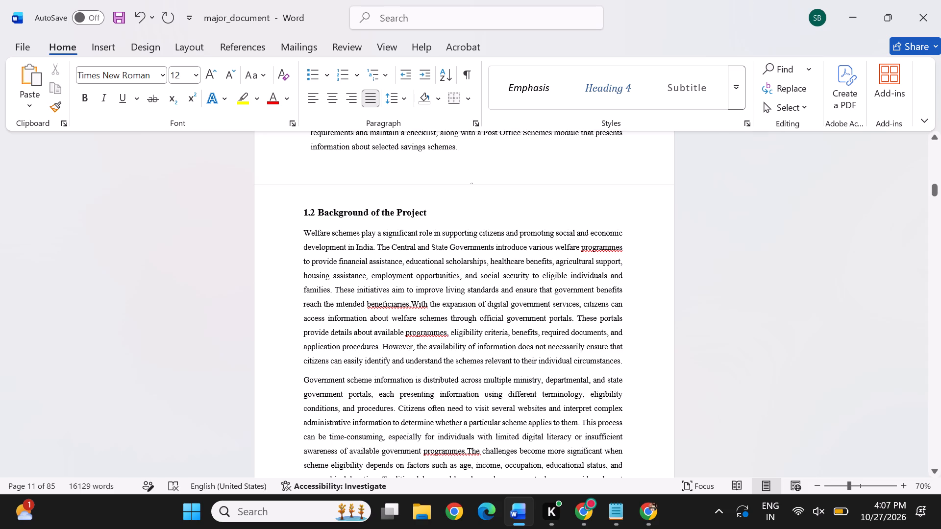
left_click(315, 370)
left_click(627, 363)
key("Delete")
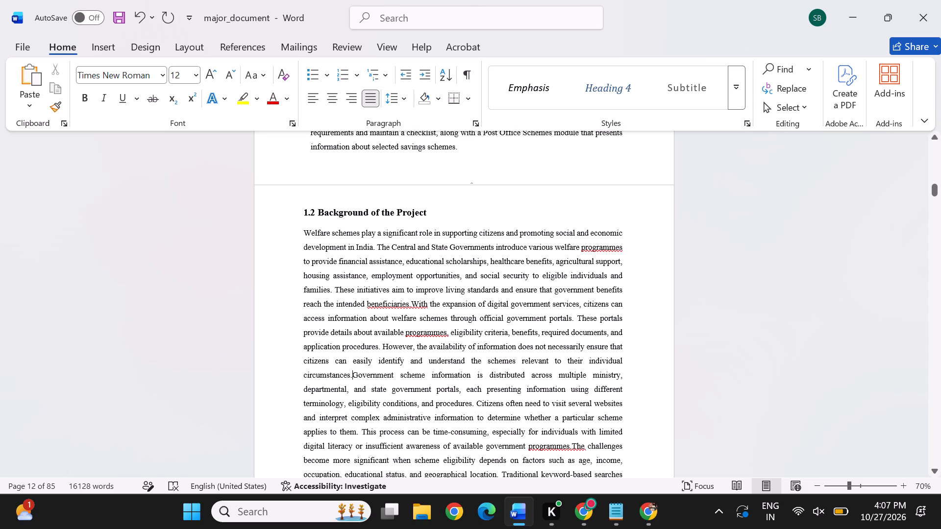
Split the background text before "The system uses user-provided profile details" and add blank lines to push it onto the following page.
scroll(477, 265, "down", 1)
scroll(477, 331, "down", 1)
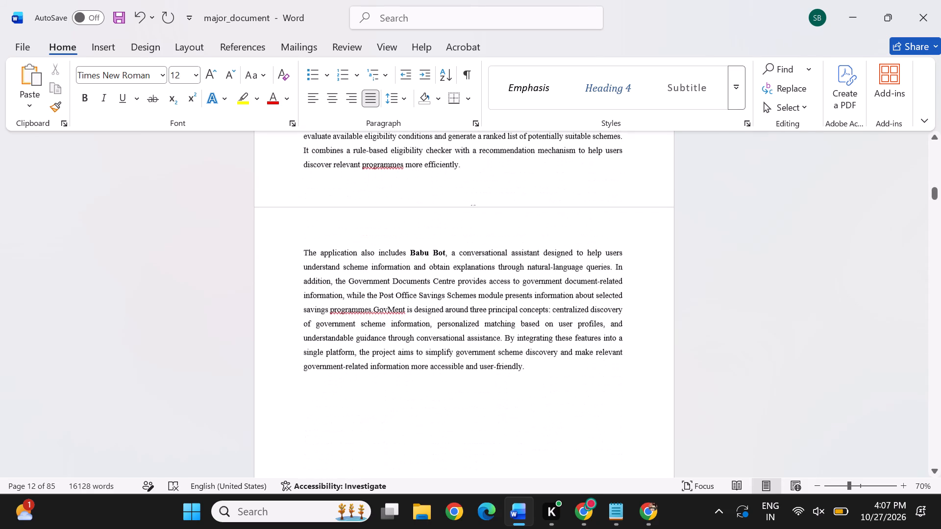
scroll(470, 168, "up", 1)
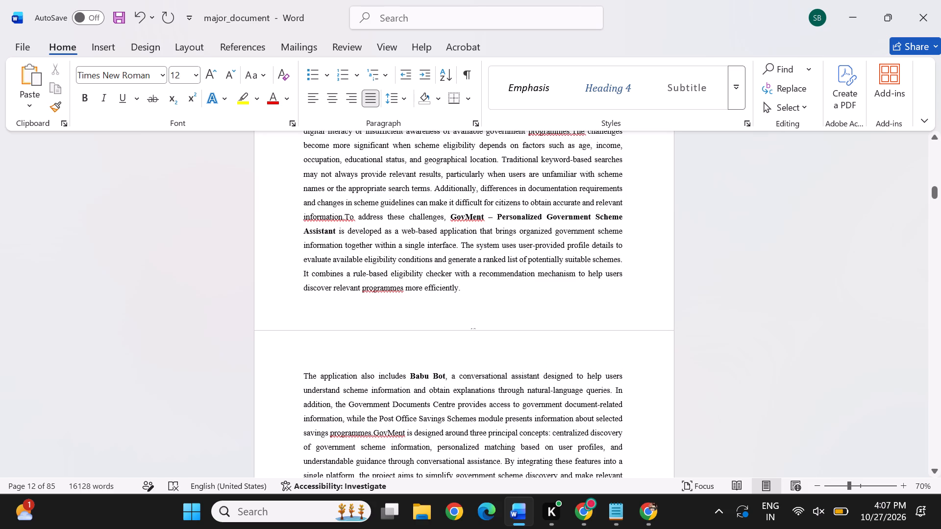
left_click_drag(461, 246, 460, 252)
key("Return")
key("Return")
key("Return")
key("Return")
key("Return")
key("Return")
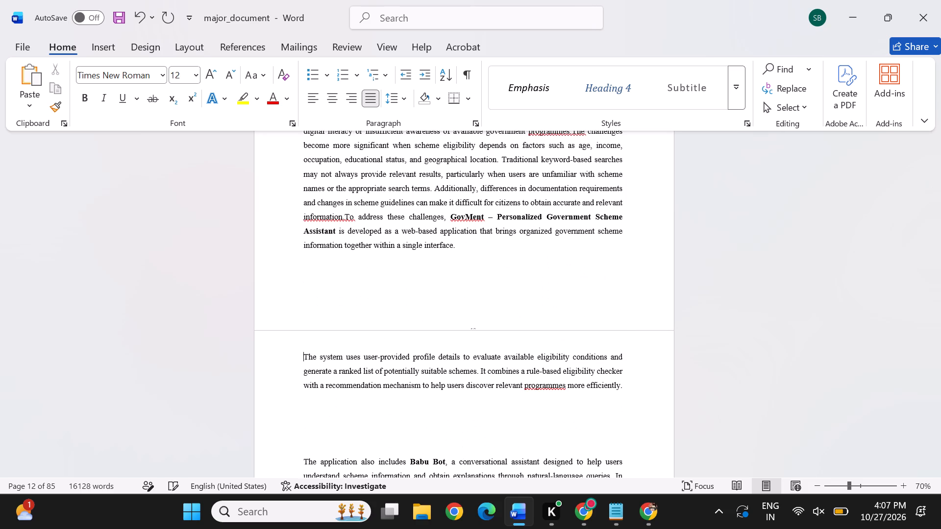
key("Return")
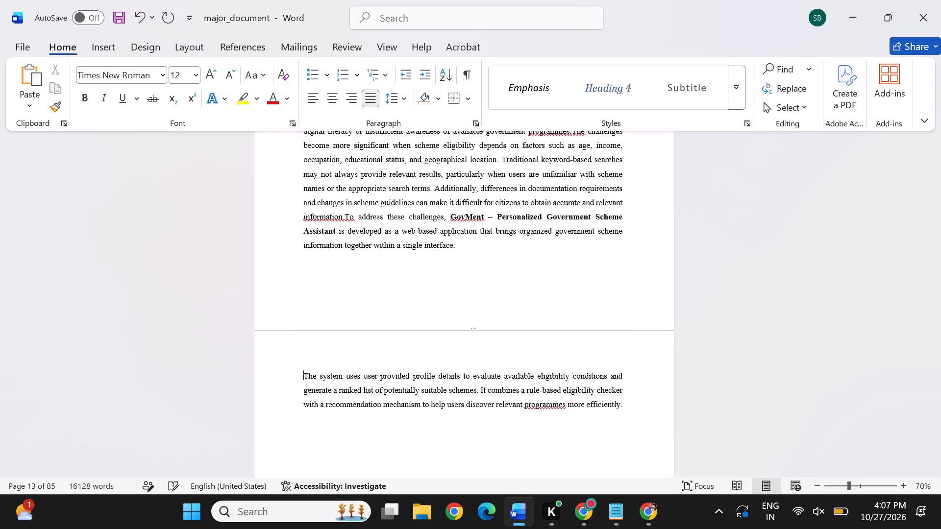
Remove the blank lines above "The application also includes Babu Bot" and join that paragraph onto the one beginning "The system uses".
scroll(460, 252, "down", 2)
scroll(514, 141, "up", 1)
scroll(440, 208, "up", 1)
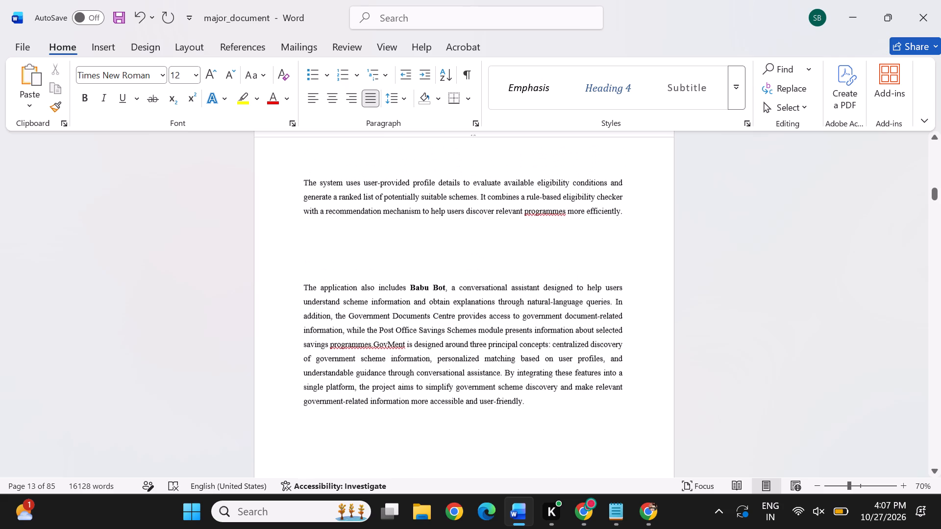
left_click(316, 229)
key("Delete")
key("Delete")
key("Delete")
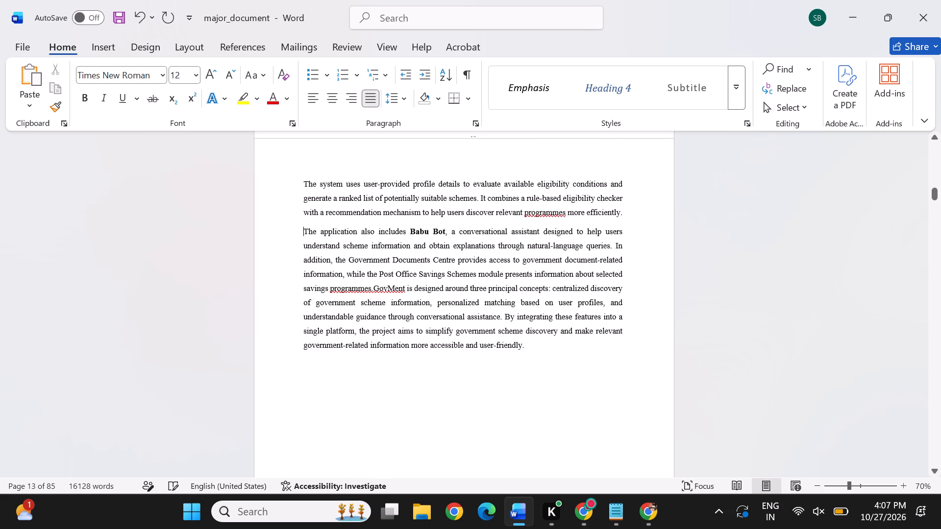
key("Up")
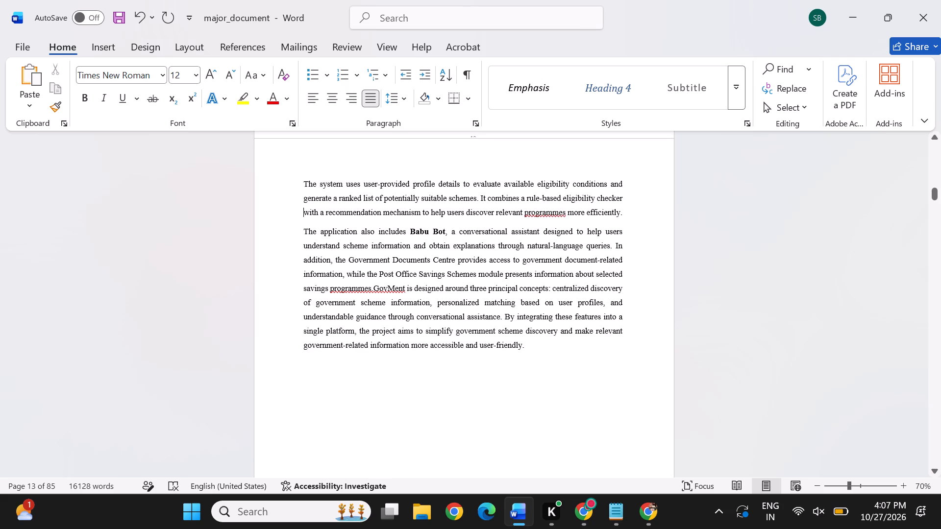
left_click(628, 214)
key("Delete")
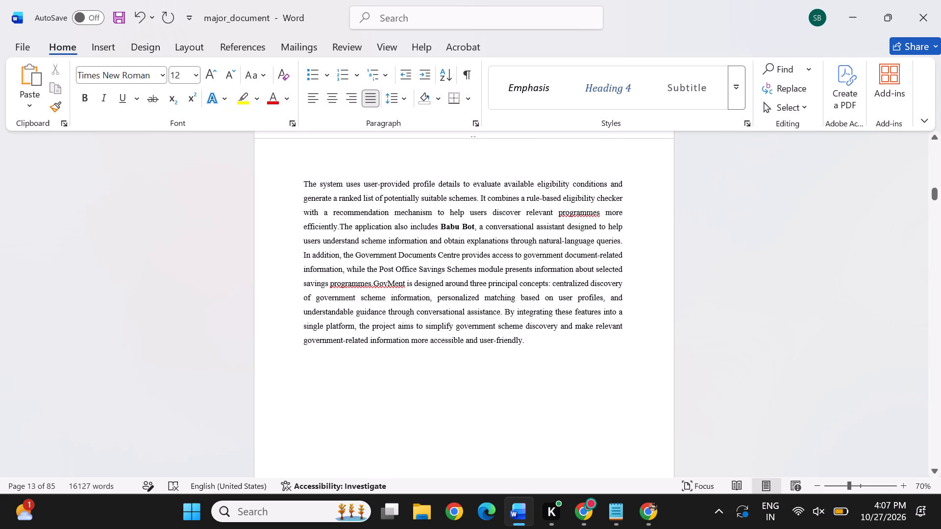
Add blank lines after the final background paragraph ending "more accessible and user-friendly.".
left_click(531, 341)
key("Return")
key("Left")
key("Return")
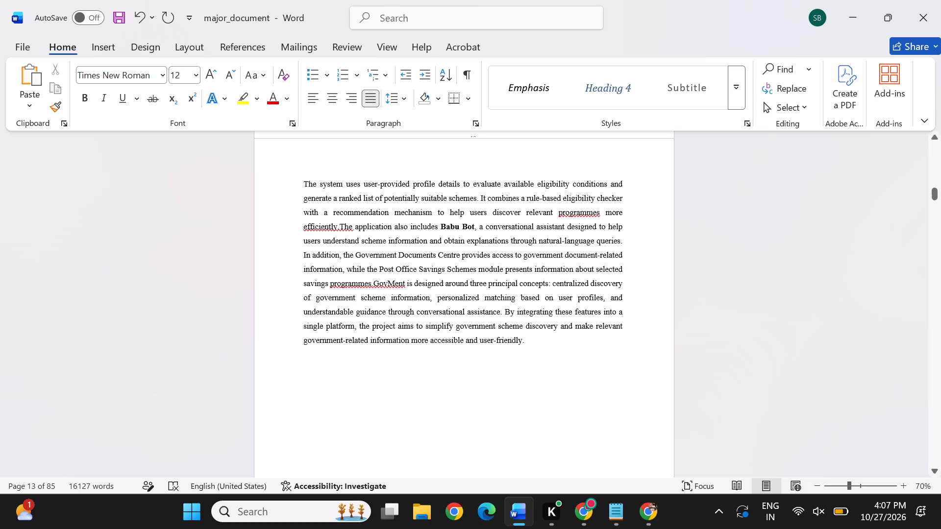
Delete the run of blank lines between the end of the section 1.2 text and the 1.3 Problem Definition heading.
scroll(562, 371, "down", 3)
left_click(337, 265)
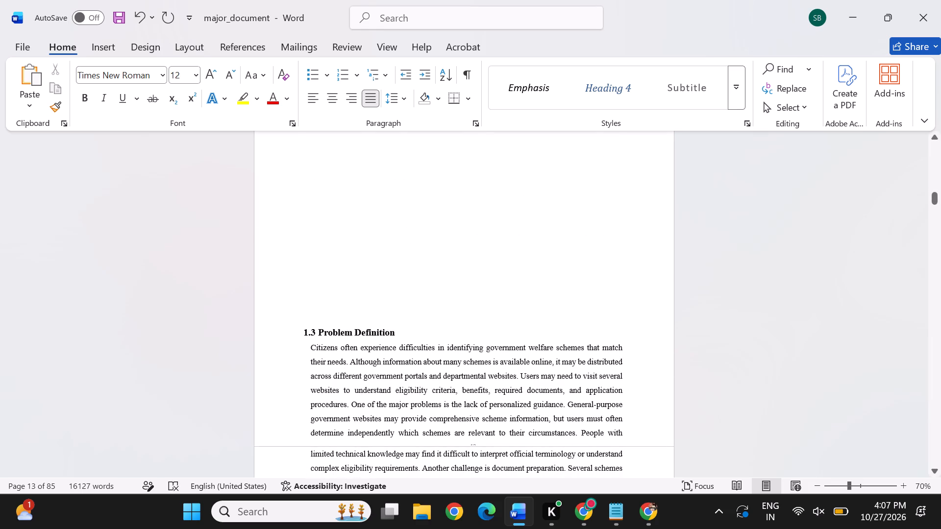
scroll(337, 265, "up", 2)
left_click(302, 411)
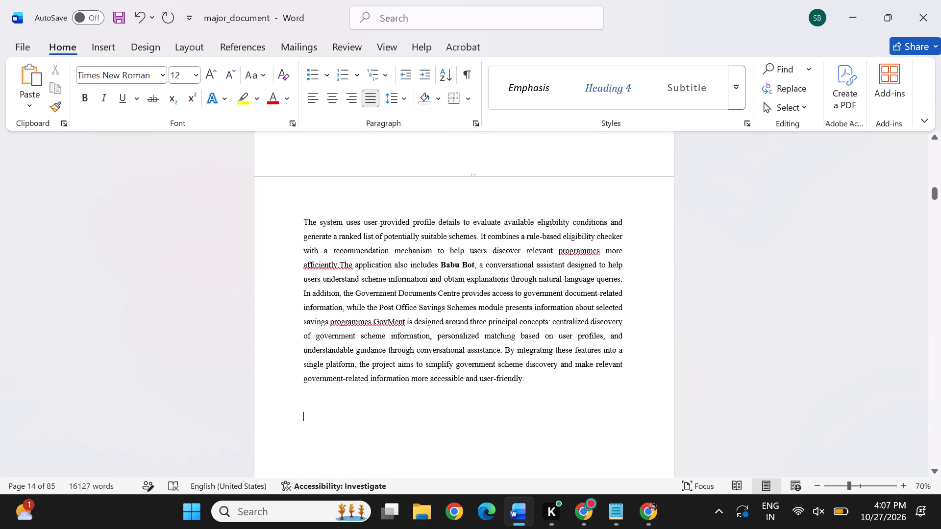
key("Delete")
key("Delete")
key("Delete")
key("Delete")
key("Delete")
key("Delete")
key("Delete")
key("Delete")
key("Delete")
key("Delete")
key("Delete")
key("Delete")
key("Delete")
key("Delete")
key("Delete")
key("Delete")
key("Delete")
key("Delete")
key("Delete")
key("Delete")
key("Delete")
key("Delete")
key("Delete")
key("Delete")
key("Delete")
key("Delete")
key("Delete")
key("Delete")
key("Delete")
key("Delete")
key("Delete")
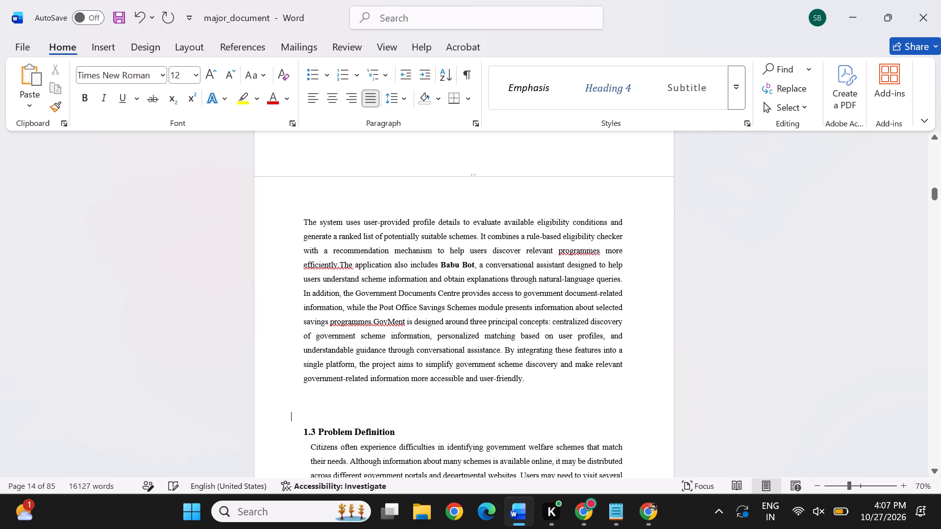
Reduce the gap above the 1.3 Problem Definition heading to a single blank line after the section 1.2 text.
key("Up")
key("Delete")
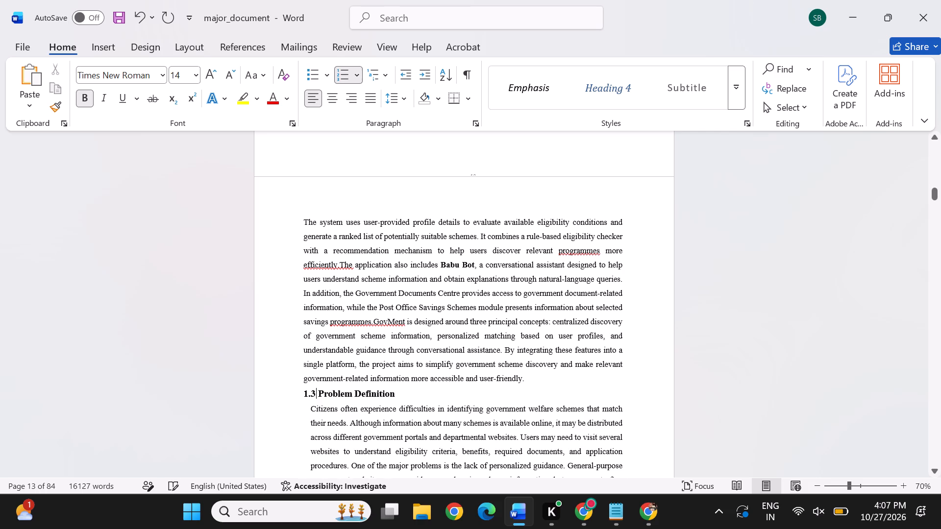
key("ctrl+z")
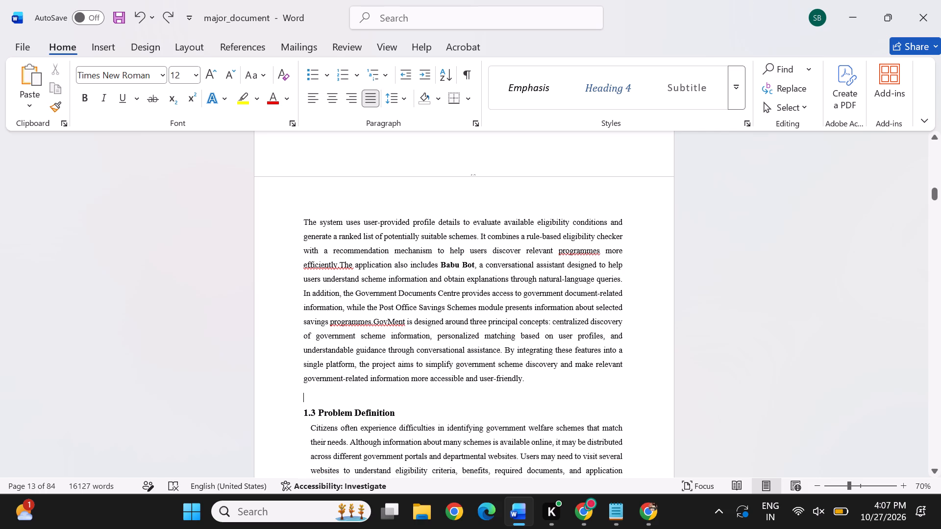
left_click(537, 380)
key("Delete")
key("Return")
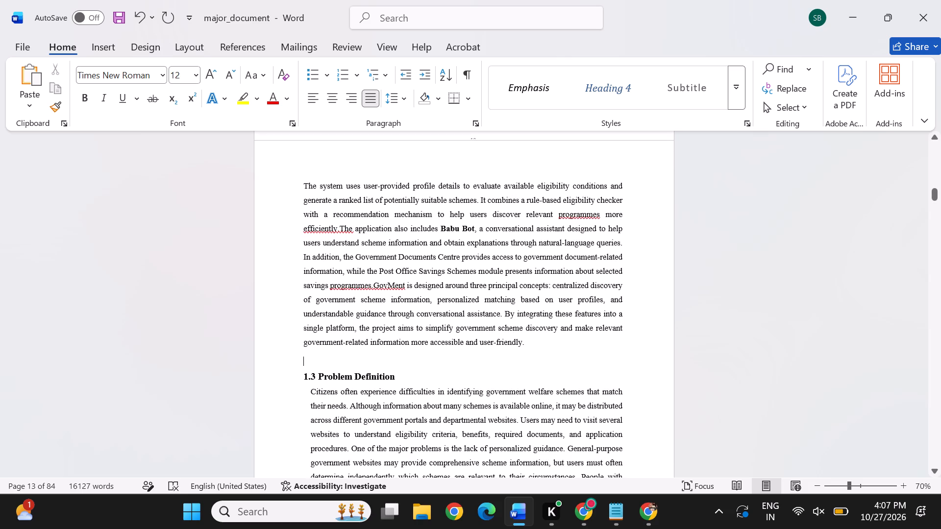
Indent the paragraph from "The system uses user-provided profile details" to "user-friendly" by one level.
left_click_drag(304, 186, 517, 342)
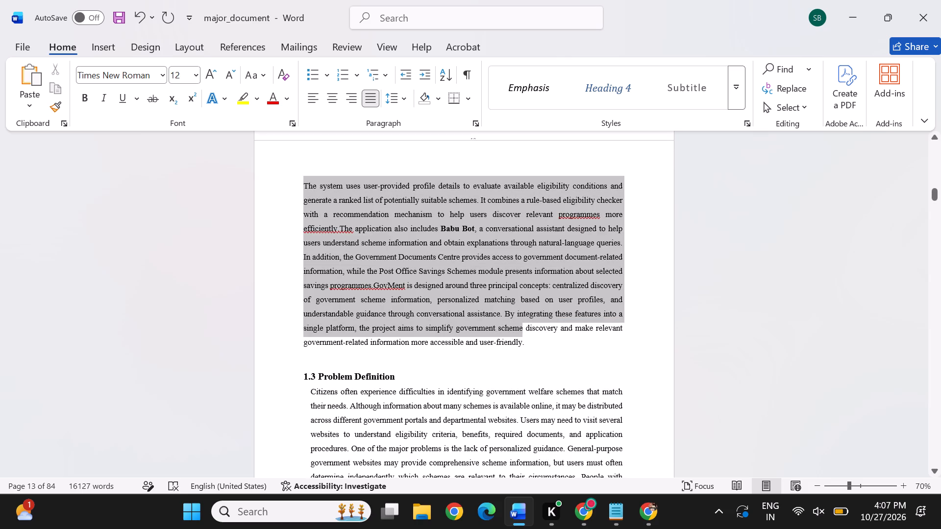
left_click_drag(517, 342, 522, 343)
key("Tab")
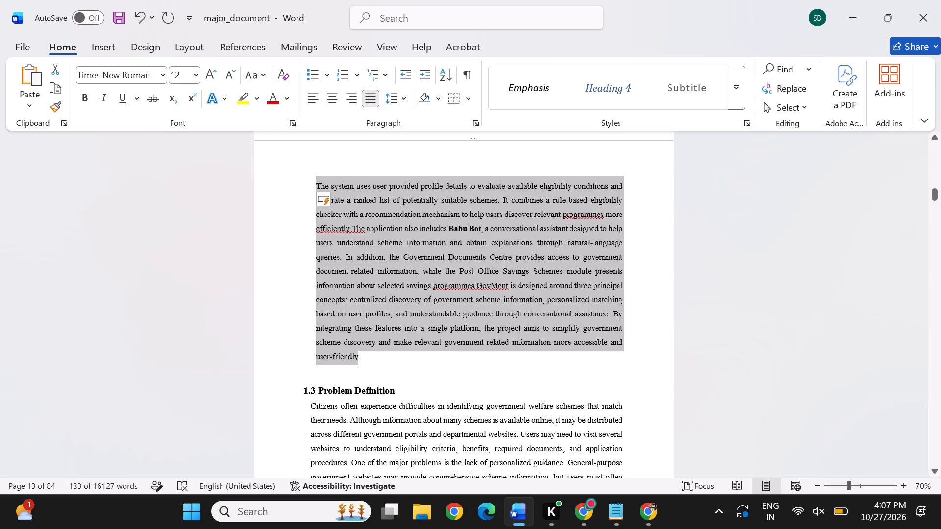
Delete the blank line between the end of the section 1.2 text and the 1.3 Problem Definition heading.
left_click(470, 368)
scroll(363, 425, "down", 1)
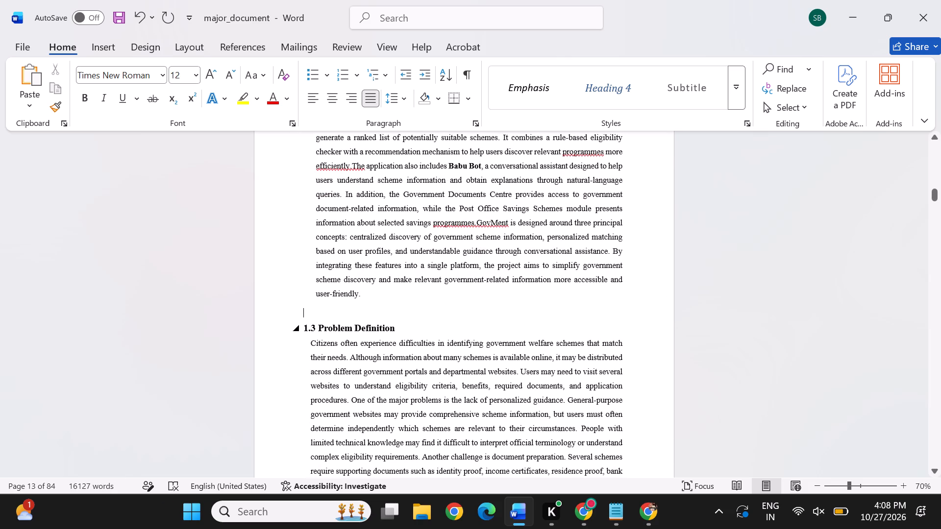
left_click(358, 317)
key("Delete")
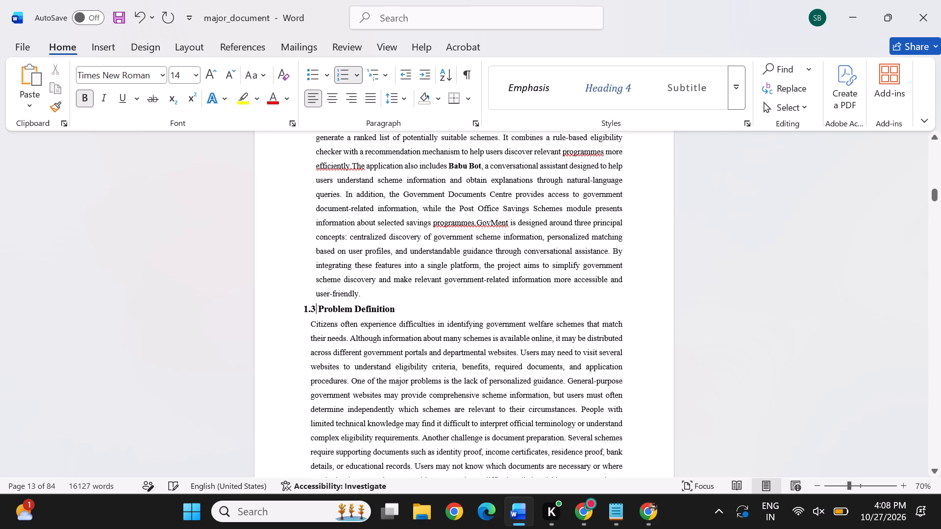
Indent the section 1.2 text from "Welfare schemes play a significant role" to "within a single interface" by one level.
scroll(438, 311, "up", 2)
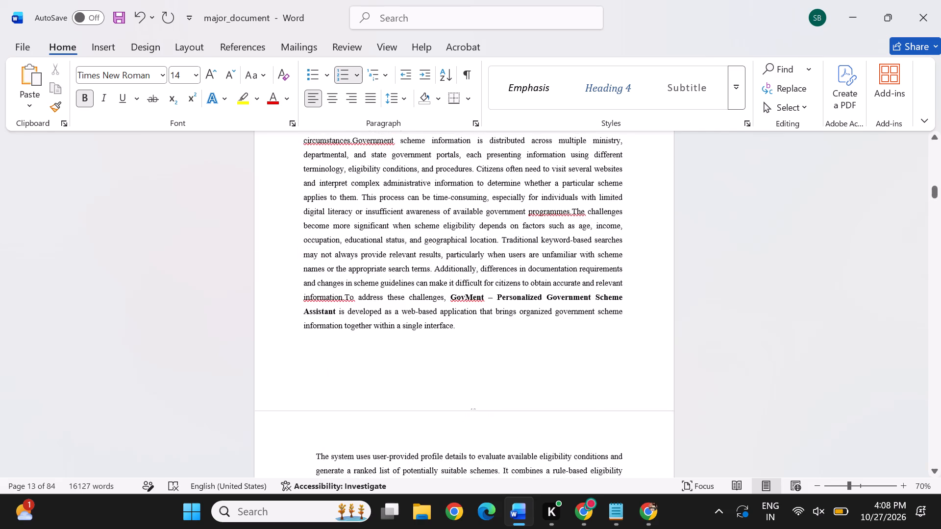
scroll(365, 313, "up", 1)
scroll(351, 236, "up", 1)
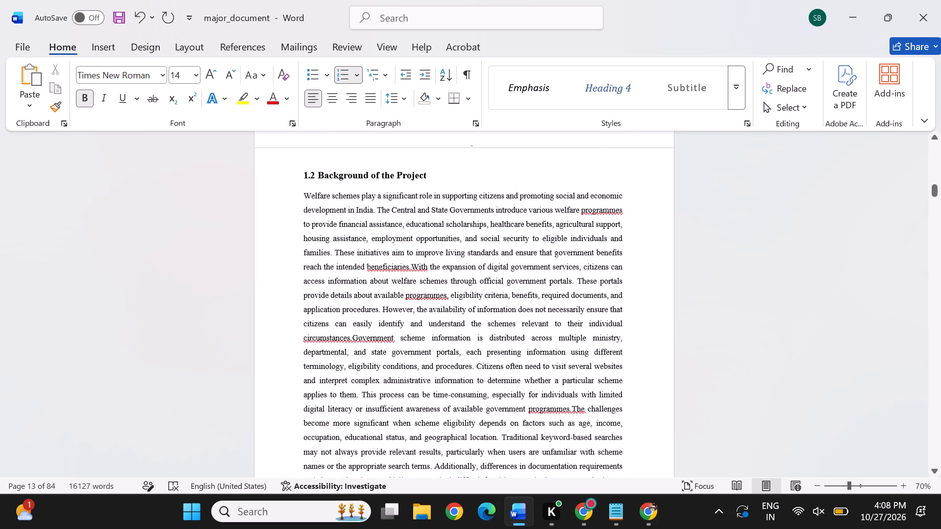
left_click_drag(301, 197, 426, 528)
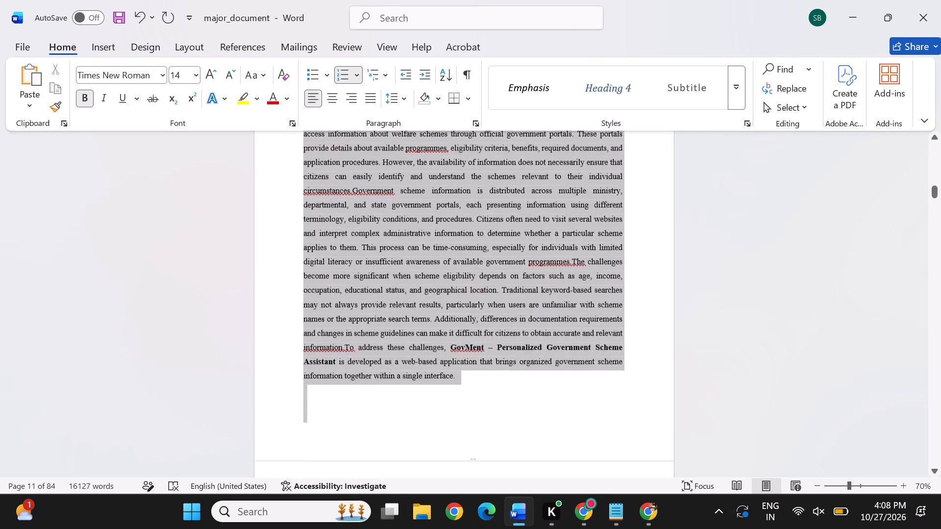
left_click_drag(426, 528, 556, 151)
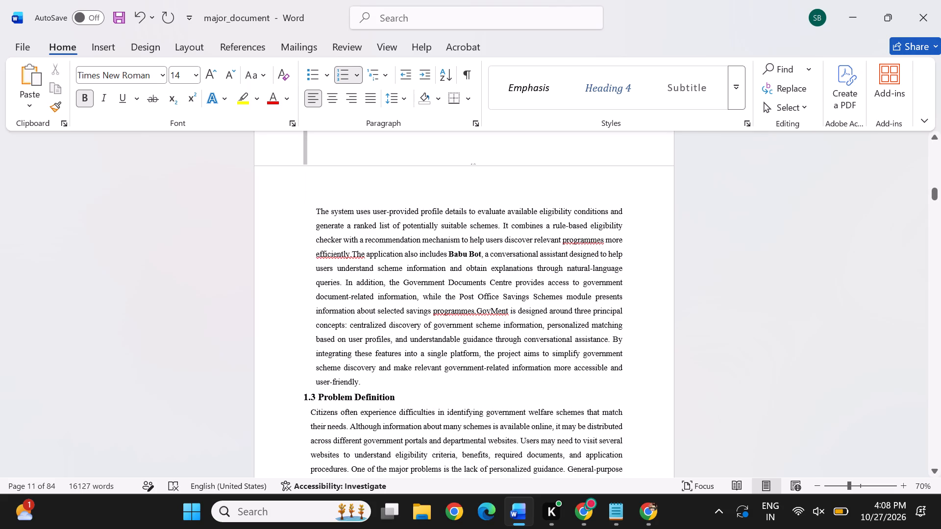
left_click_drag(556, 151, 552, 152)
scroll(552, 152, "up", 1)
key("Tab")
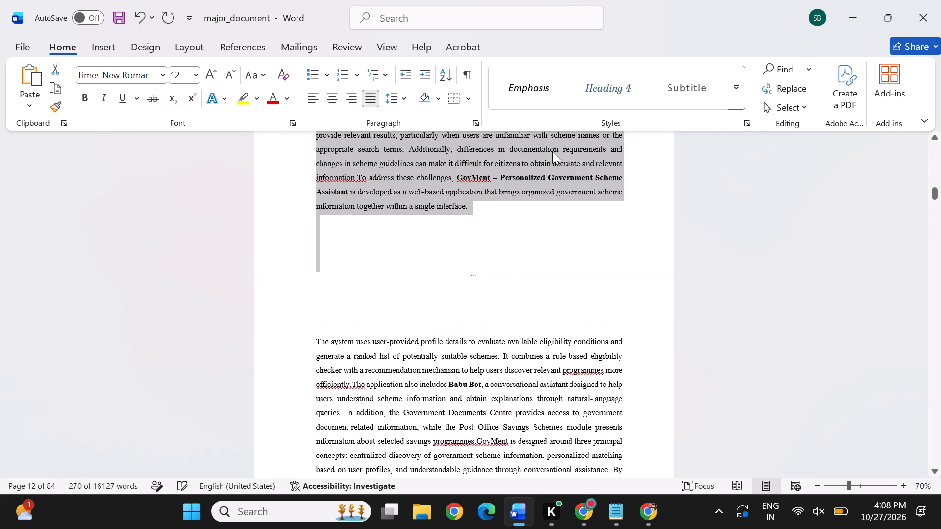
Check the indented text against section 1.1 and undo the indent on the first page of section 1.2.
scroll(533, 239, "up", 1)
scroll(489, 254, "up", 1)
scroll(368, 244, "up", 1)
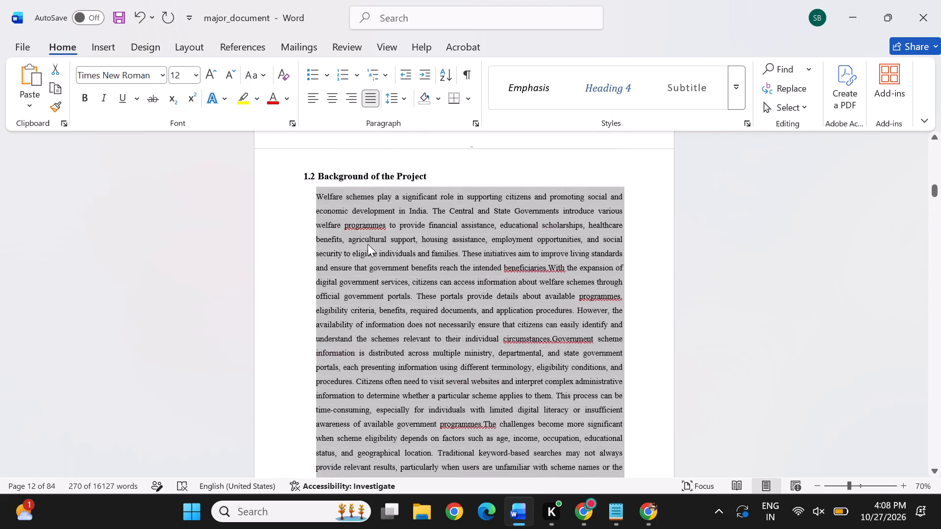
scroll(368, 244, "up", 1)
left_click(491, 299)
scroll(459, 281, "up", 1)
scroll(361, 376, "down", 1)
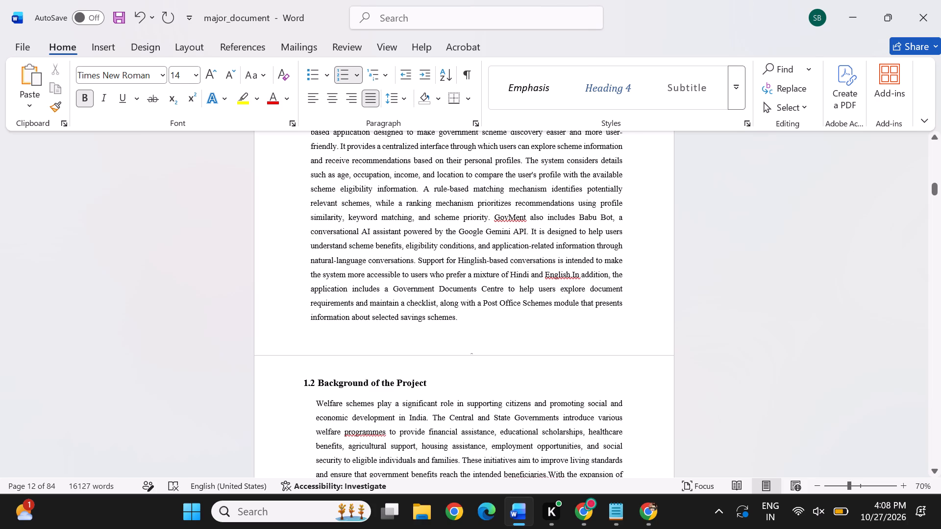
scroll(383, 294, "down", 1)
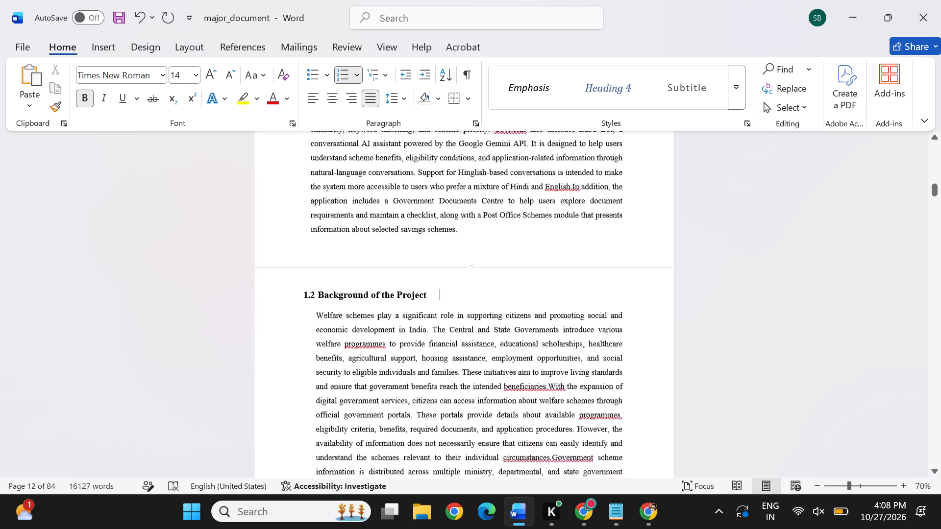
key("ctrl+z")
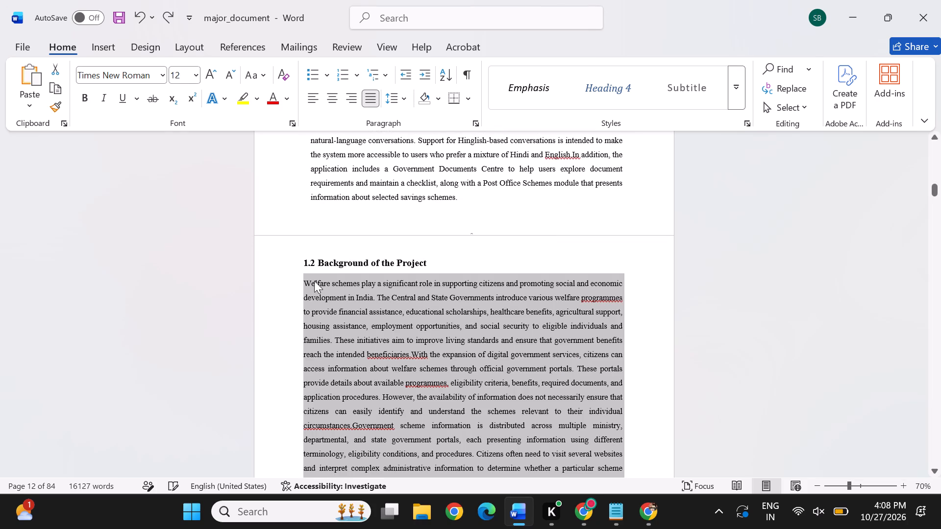
Compare the indentation and page length of section 1.1 with the section 1.2 text across its two pages.
left_click(317, 201)
scroll(317, 201, "up", 1)
scroll(327, 357, "up", 1)
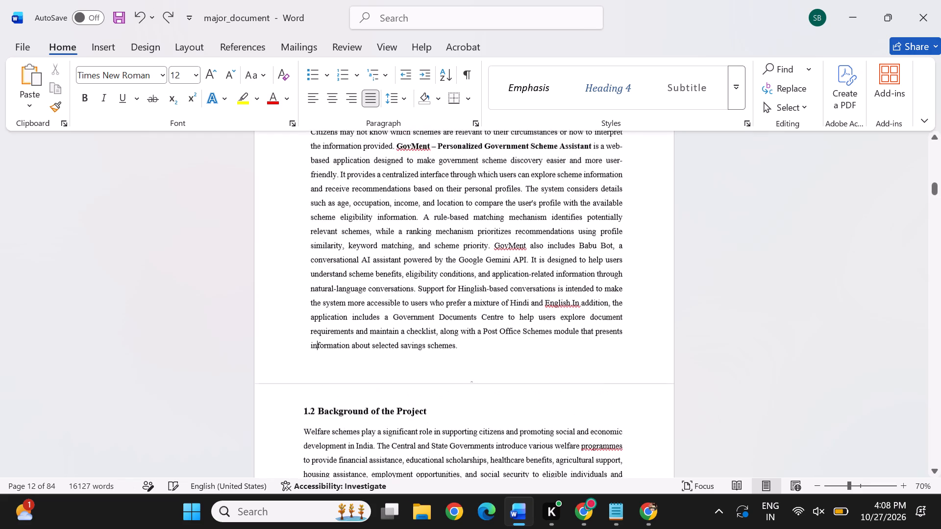
scroll(327, 357, "up", 1)
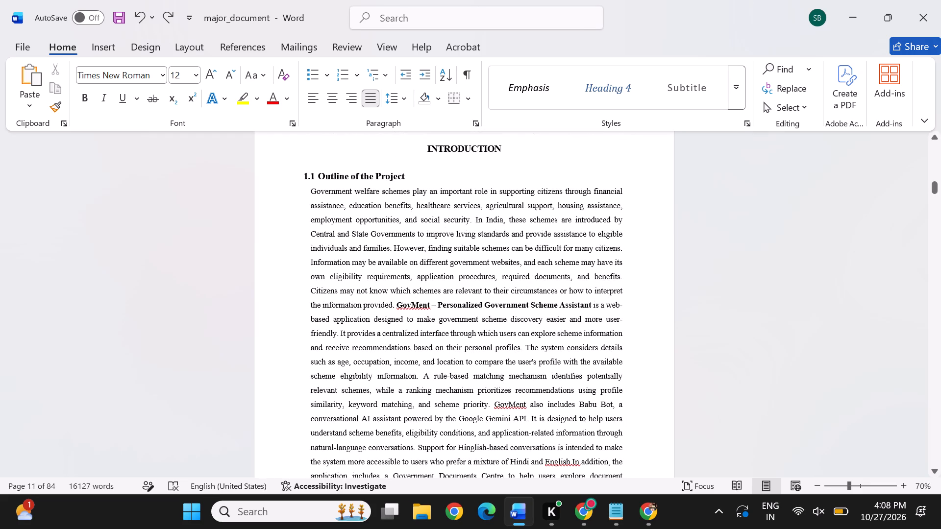
scroll(315, 423, "down", 1)
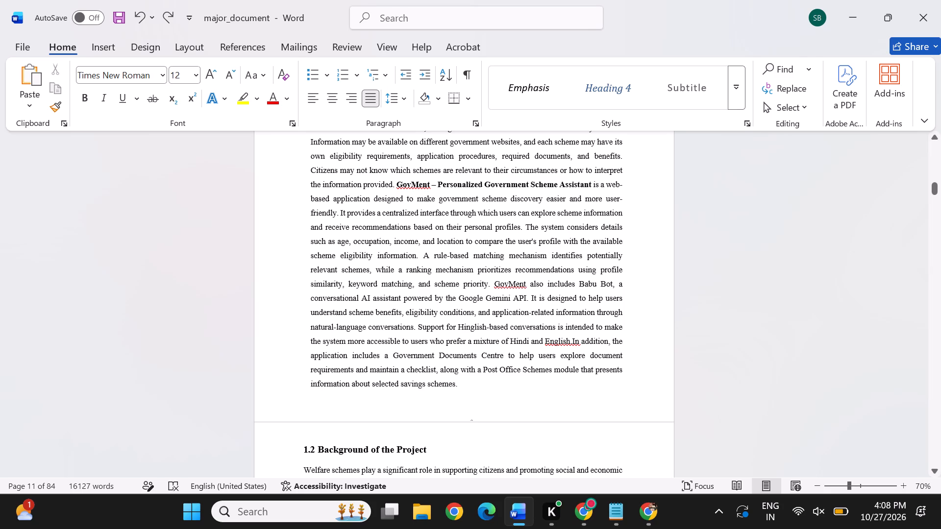
scroll(297, 158, "up", 1)
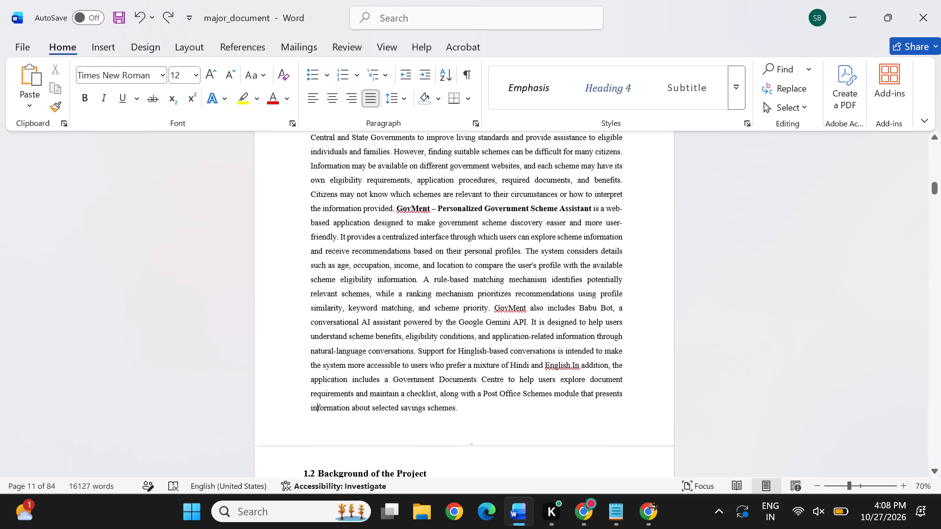
scroll(297, 158, "up", 2)
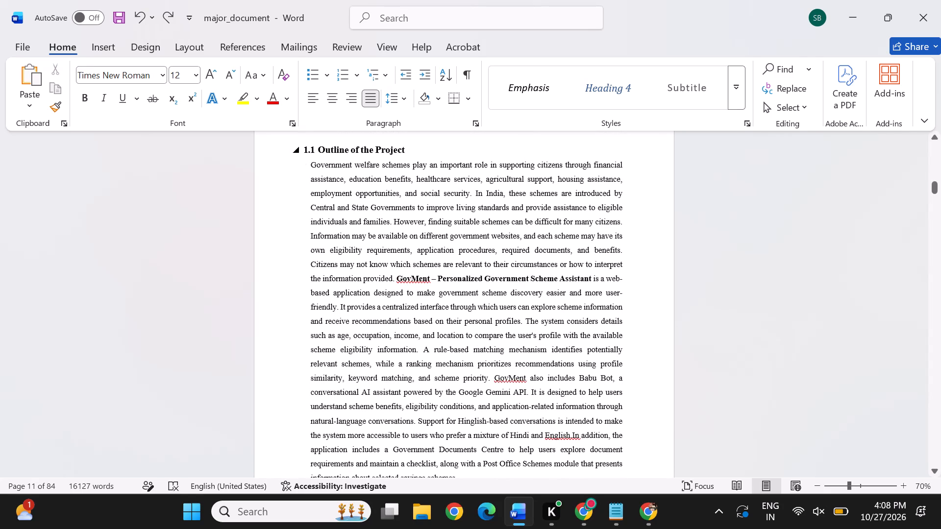
scroll(328, 288, "down", 2)
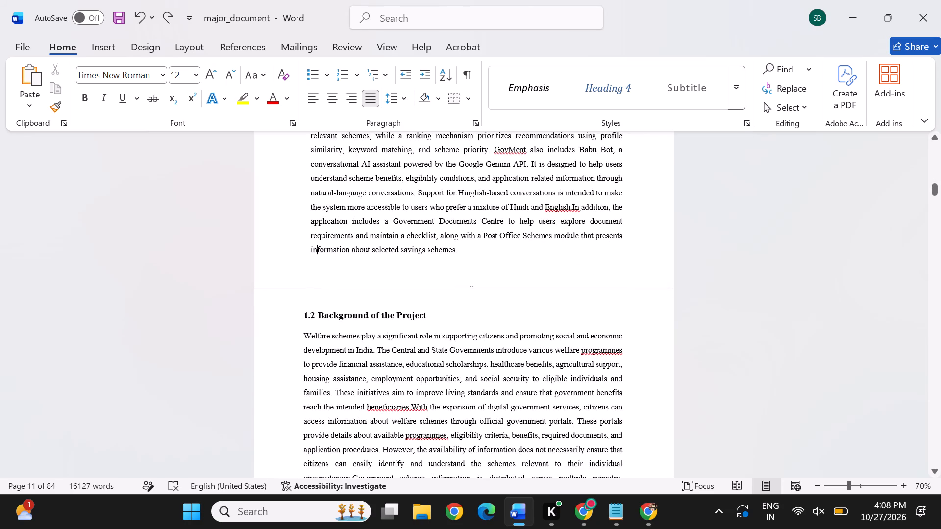
scroll(350, 313, "down", 1)
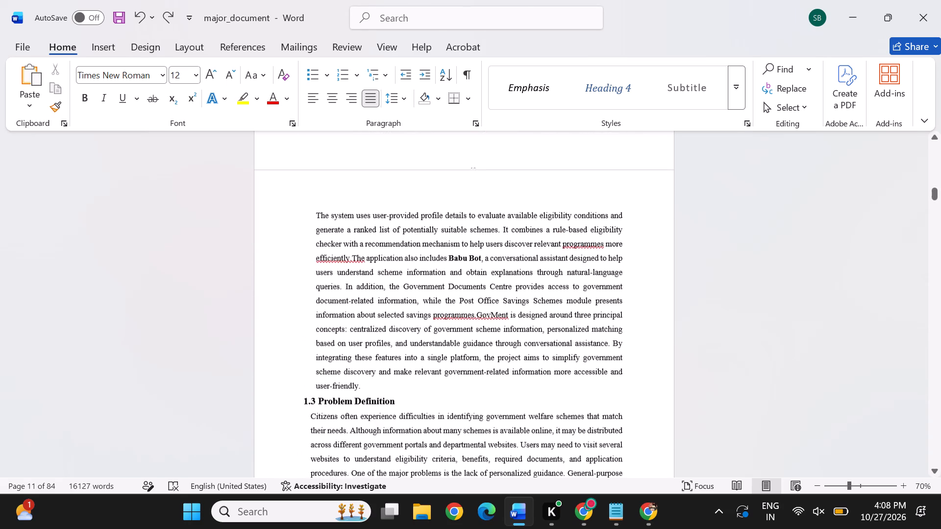
scroll(396, 297, "up", 1)
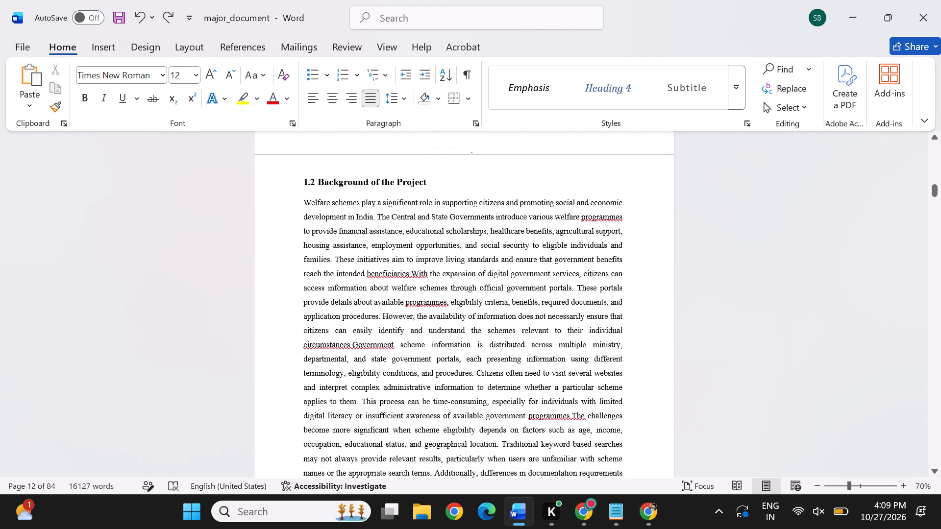
left_click(625, 203)
key("Return")
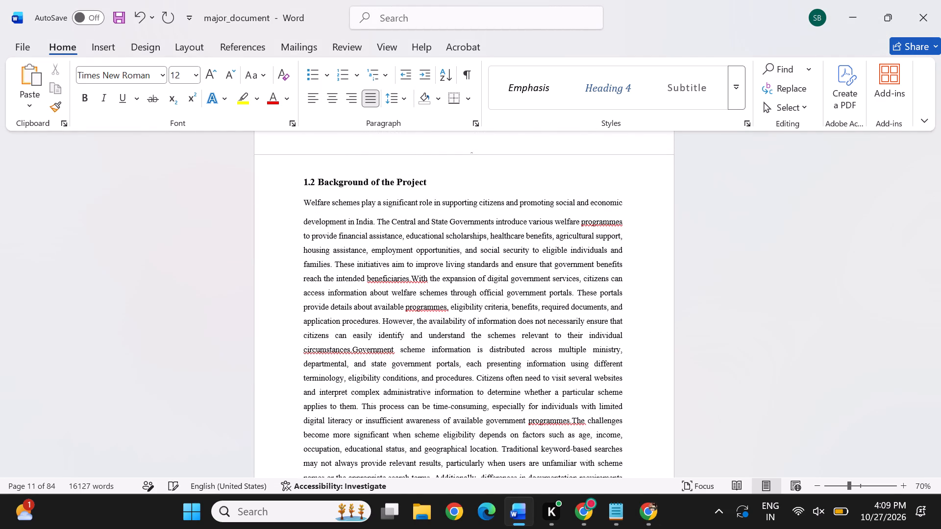
key("Return")
key("Up")
key("ctrl+v")
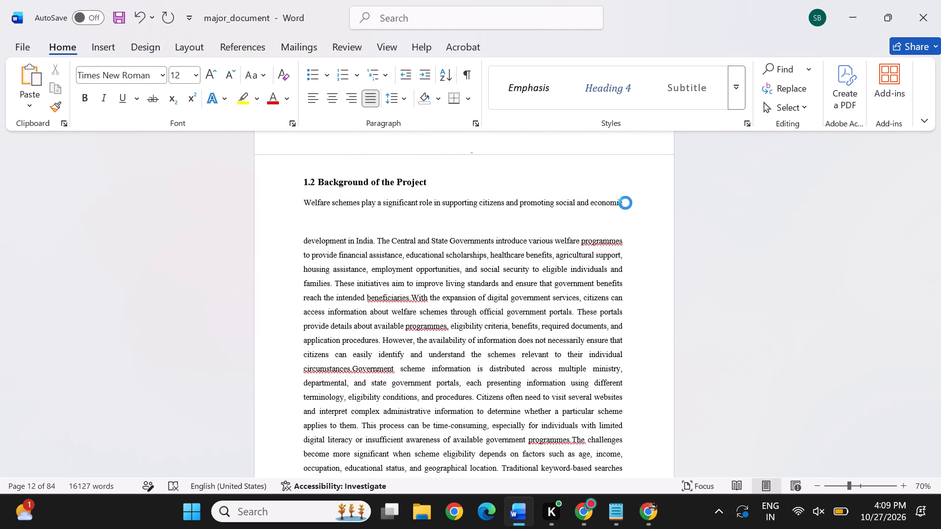
Delete the leftover old first line and the pasted "1.1 Background of the Project" heading beneath the 1.2 heading.
scroll(460, 240, "up", 2)
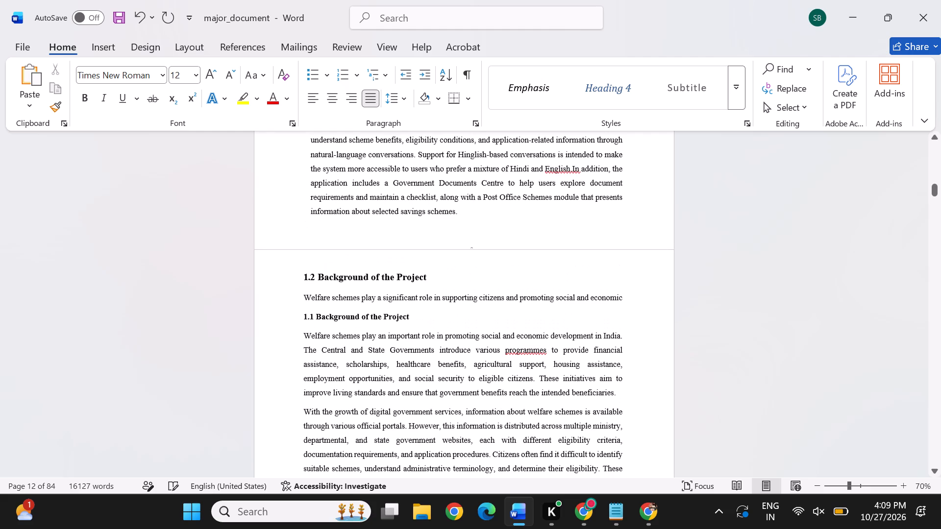
left_click_drag(422, 320, 304, 296)
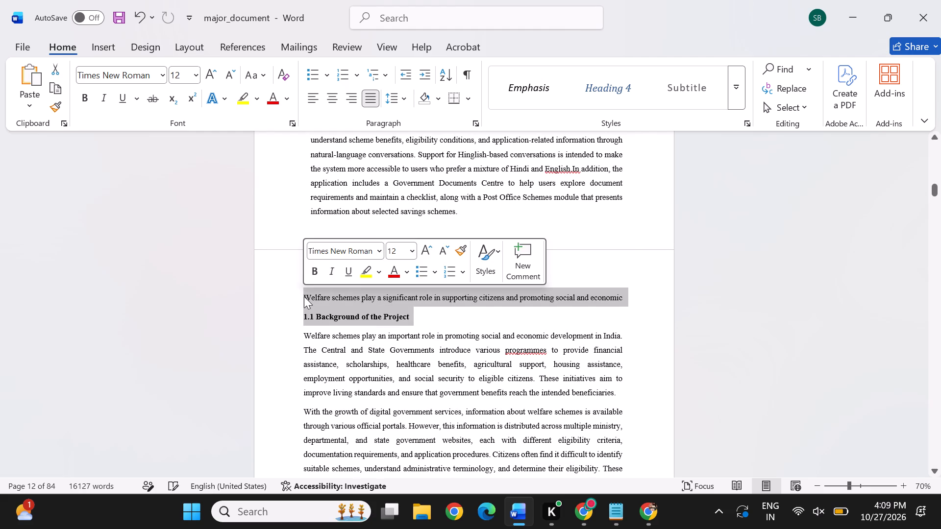
key("Delete")
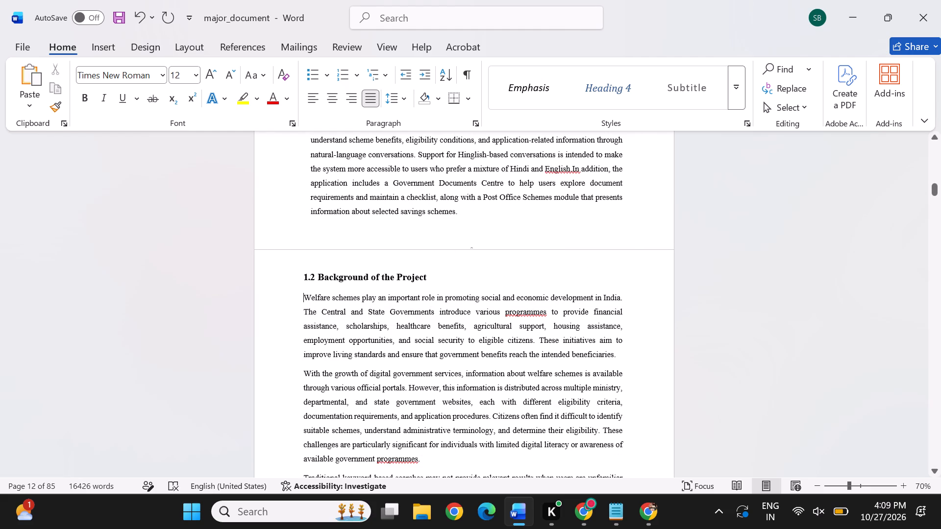
scroll(500, 389, "down", 1)
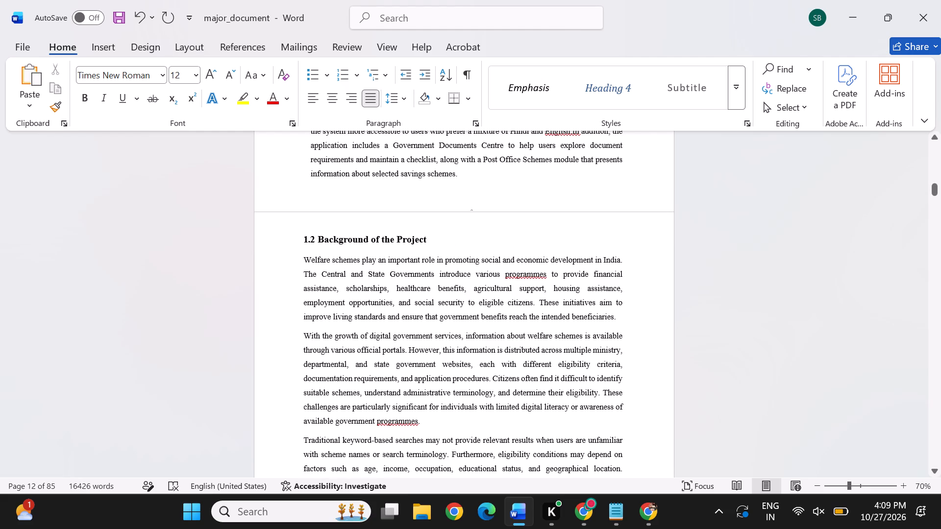
Join the first four body paragraphs of section 1.2 Background of the Project into one continuous paragraph.
left_click(623, 318)
key("Delete")
left_click(498, 420)
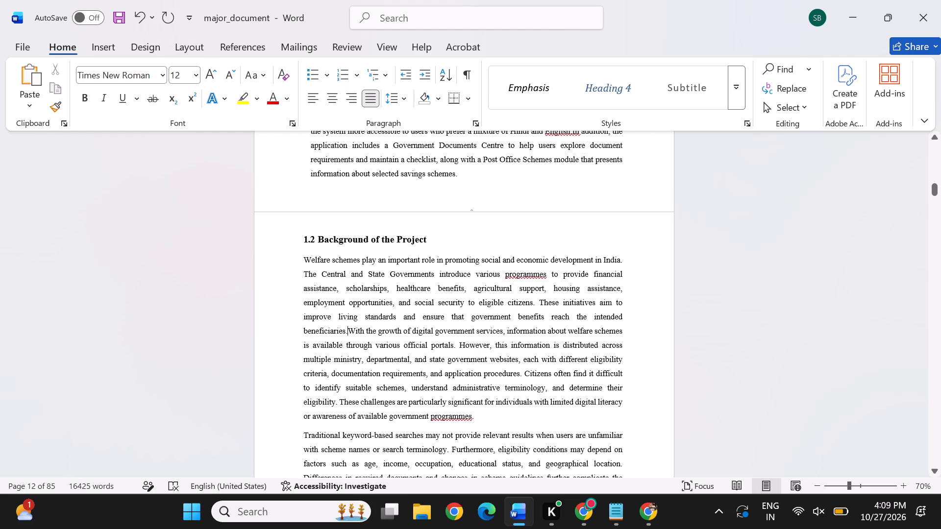
key("Delete")
scroll(498, 420, "down", 1)
left_click(564, 346)
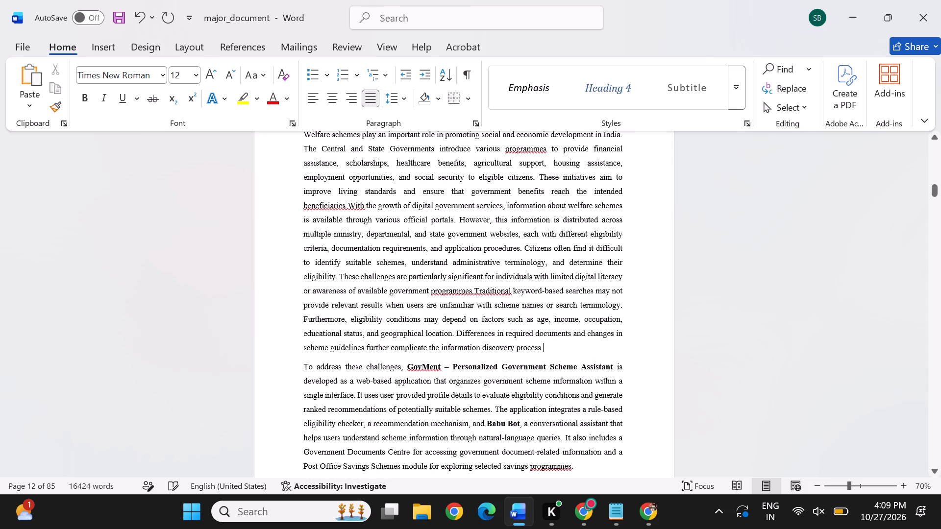
key("Delete")
Delete the text from the closing GovMent paragraph of section 1.2 through the old background text, up to the 1.3 Problem Definition heading.
scroll(509, 418, "down", 1)
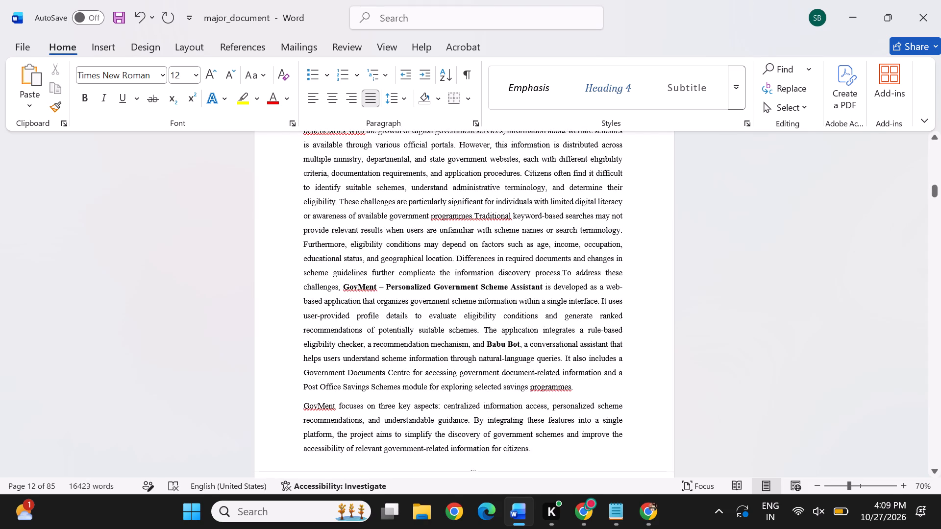
left_click_drag(301, 408, 535, 477)
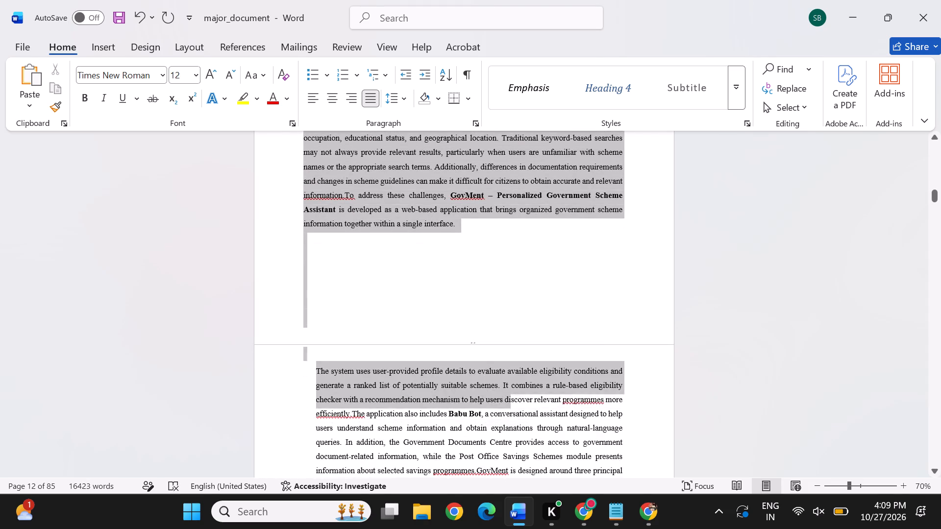
left_click_drag(535, 477, 502, 441)
key("Delete")
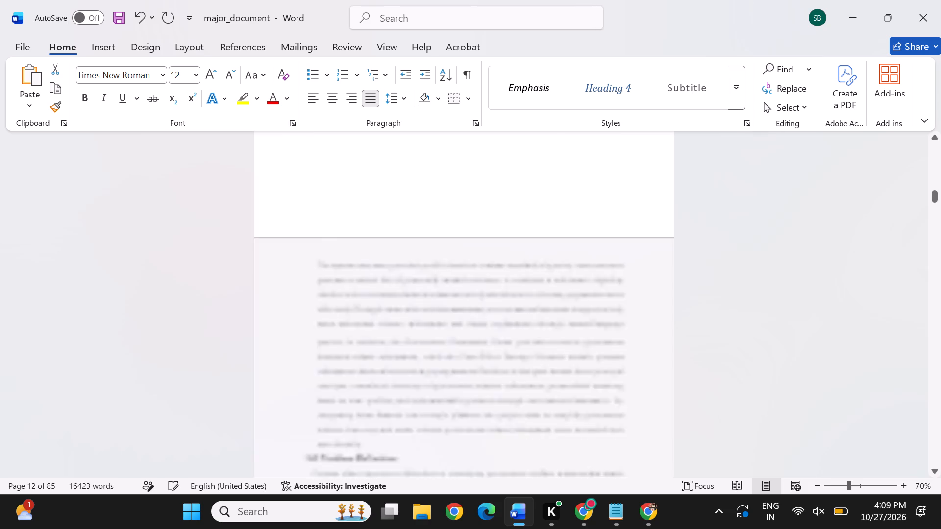
Insert blank lines after the last paragraph of section 1.2 to push the 1.3 Problem Definition heading onto the next page.
scroll(545, 351, "up", 1)
scroll(404, 322, "up", 1)
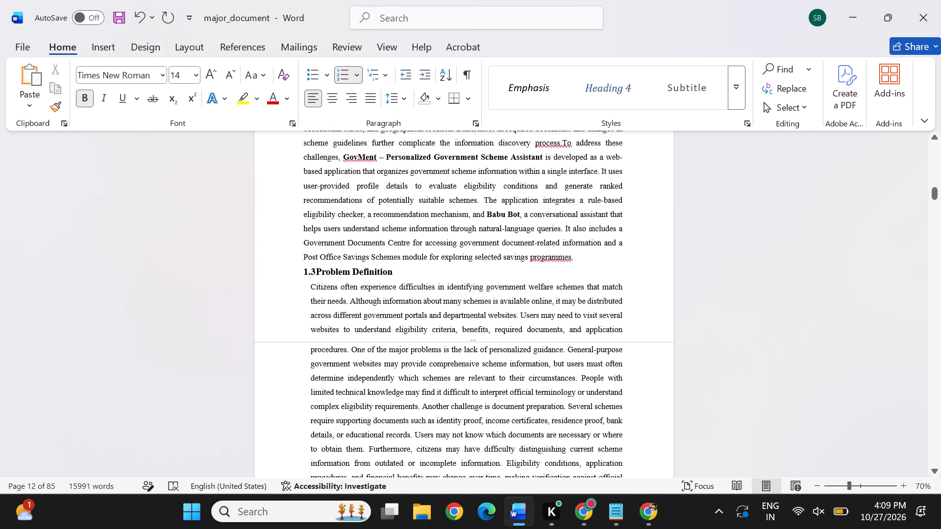
left_click(588, 259)
key("Return")
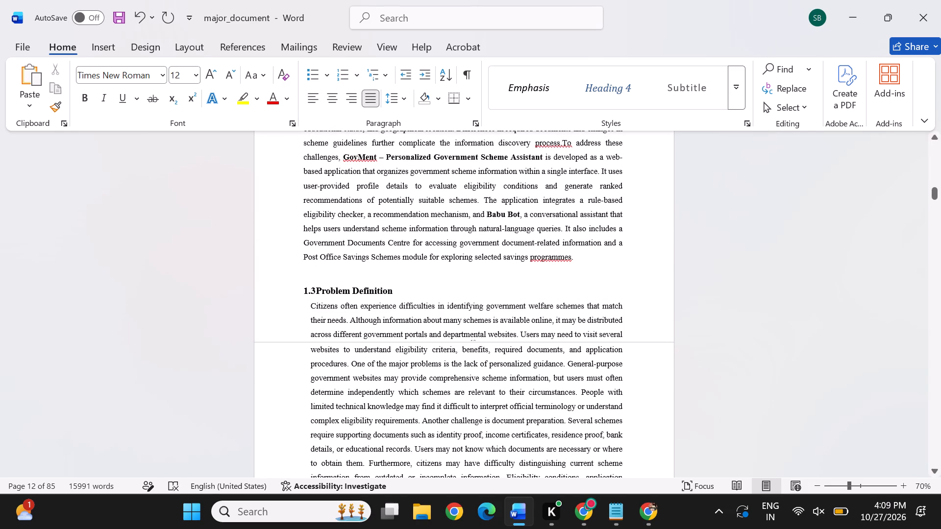
key("Return")
key("Return")
key("Return")
key("Return")
key("Return")
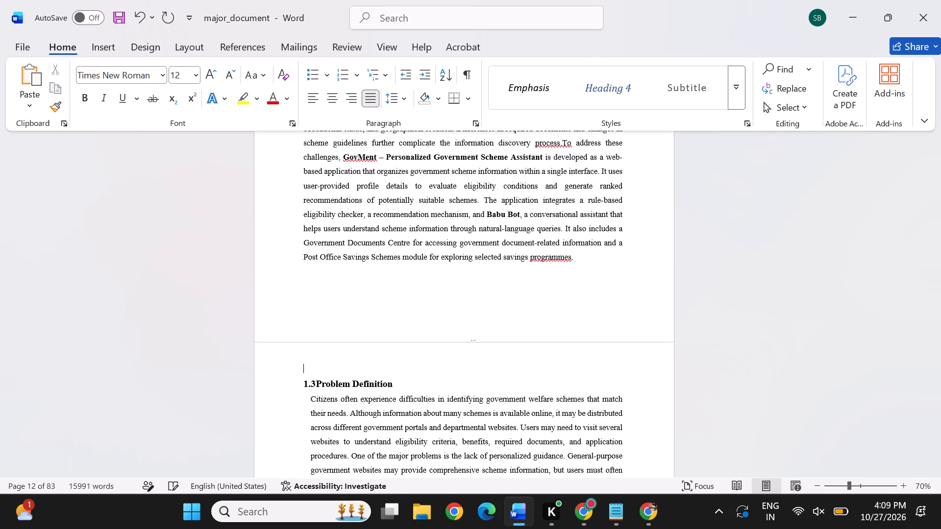
left_click(439, 381)
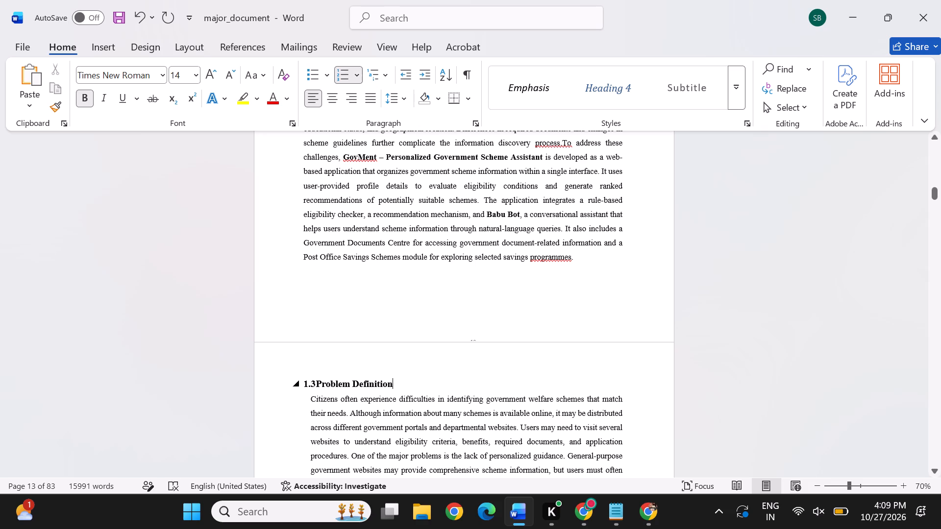
Insert a blank line above the 1.2 Background of the Project heading.
scroll(380, 318, "up", 1)
scroll(308, 336, "up", 1)
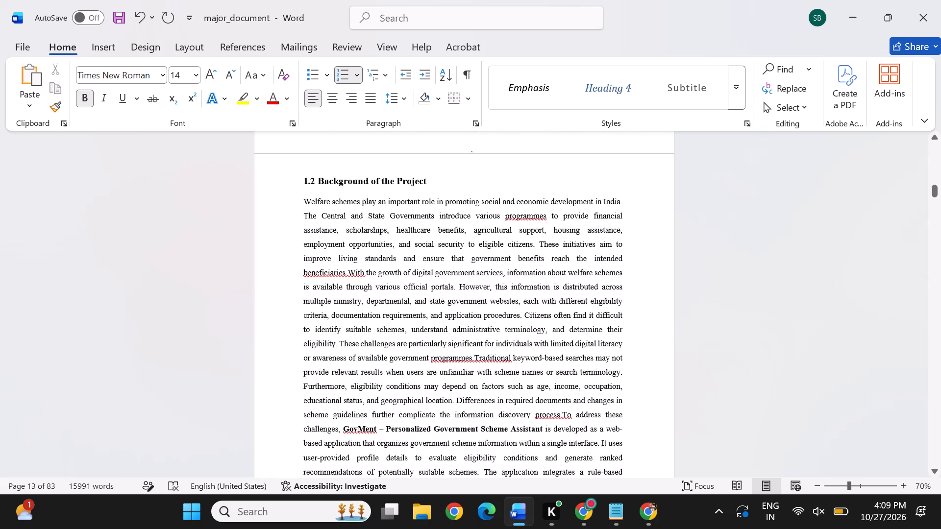
left_click(314, 169)
key("Return")
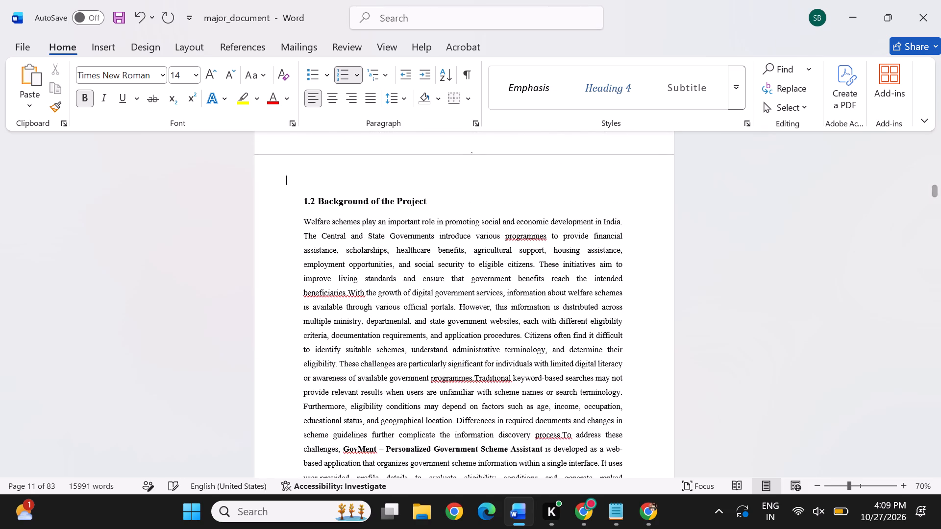
Remove one extra blank line above the 1.3 Problem Definition heading.
scroll(374, 238, "down", 1)
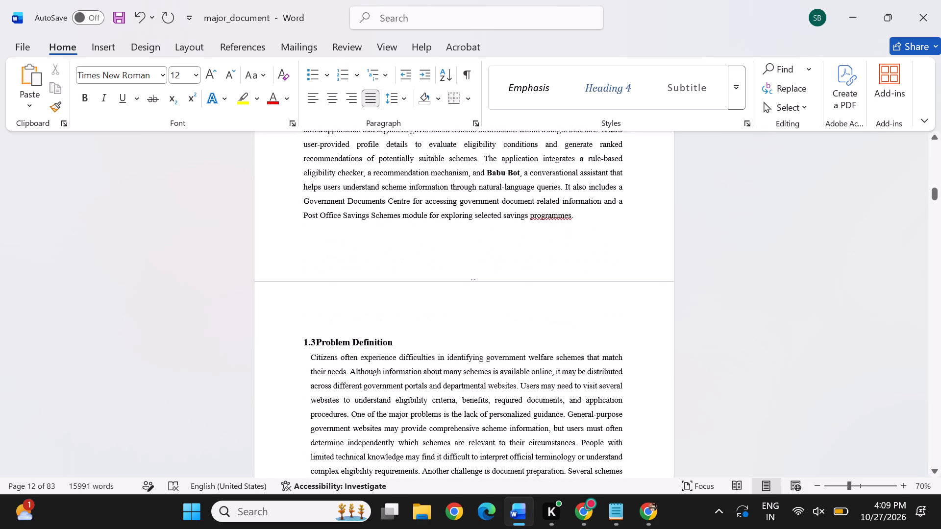
left_click(301, 305)
key("Delete")
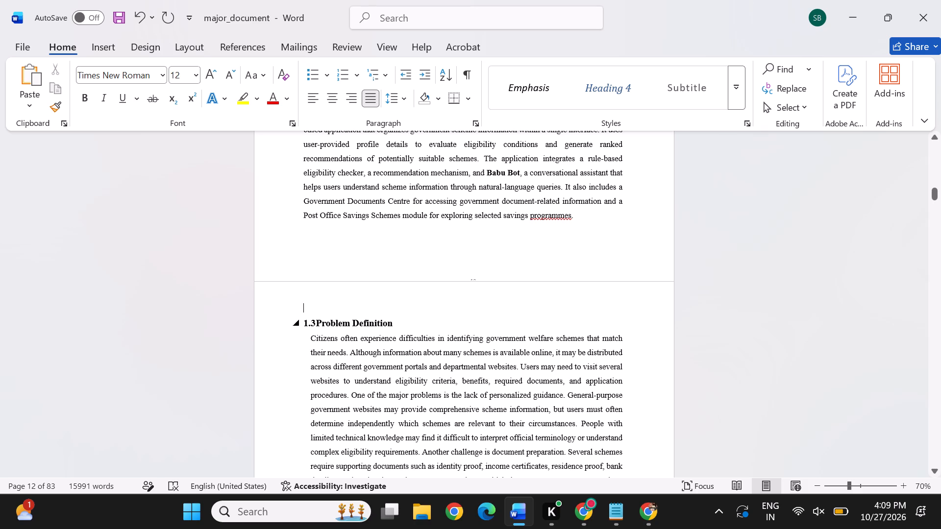
Add a space between the number 1.3 and the title Problem Definition in the section heading.
left_click_drag(404, 324, 312, 321)
left_click(312, 322)
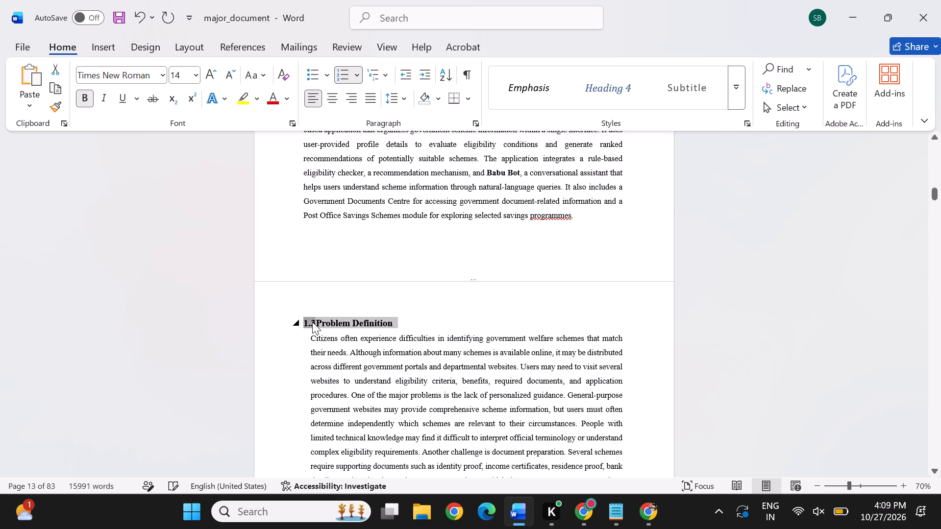
key("Right")
key("space")
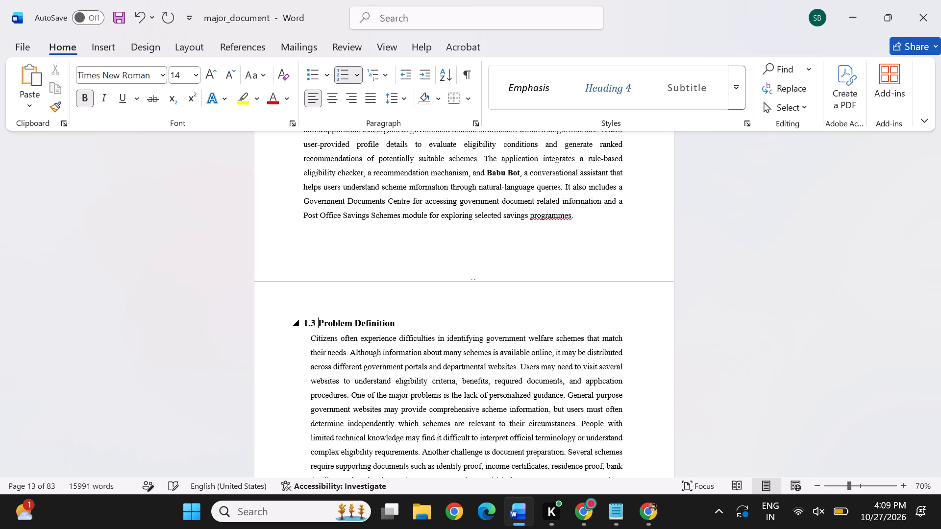
Review the page layout of sections 1.2 and 1.3 through to the start of Chapter 2.
scroll(428, 313, "up", 2)
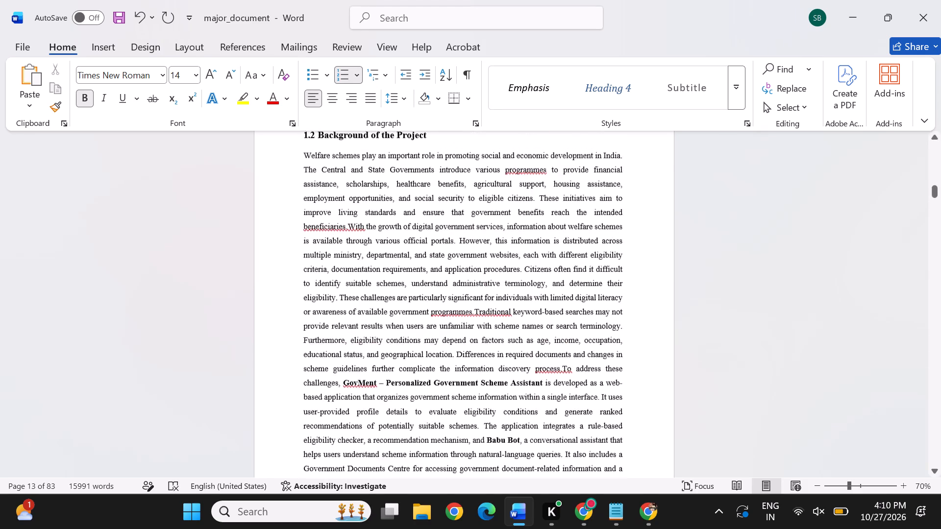
scroll(412, 313, "up", 1)
scroll(412, 313, "down", 2)
scroll(464, 316, "up", 1)
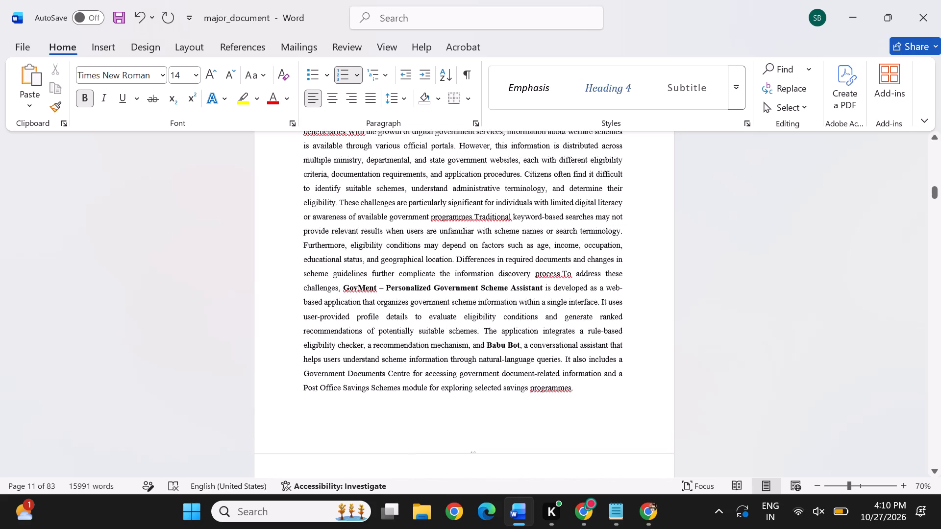
scroll(571, 399, "down", 2)
scroll(489, 385, "down", 1)
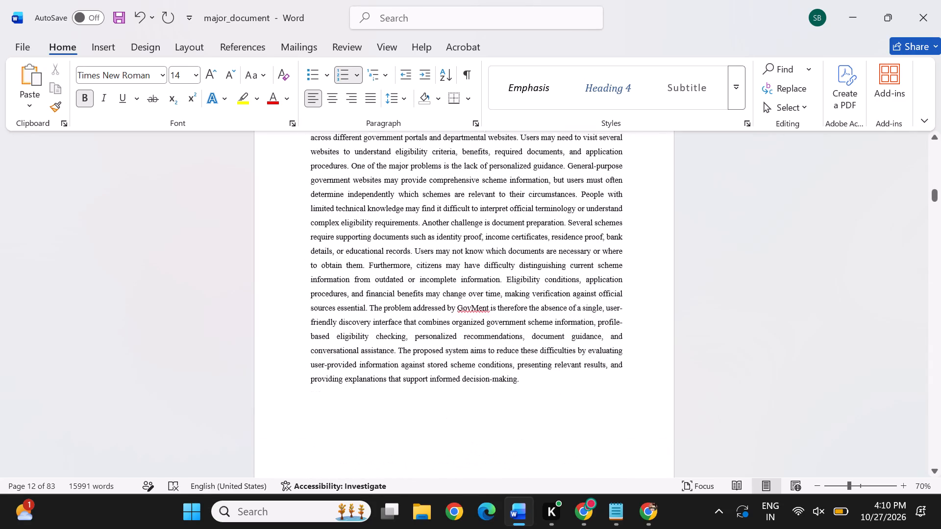
scroll(489, 385, "down", 1)
scroll(433, 278, "up", 1)
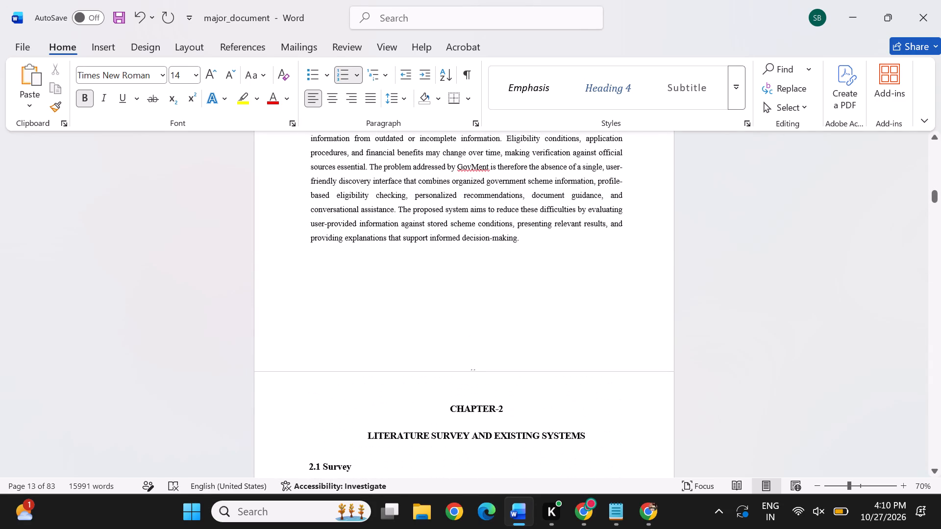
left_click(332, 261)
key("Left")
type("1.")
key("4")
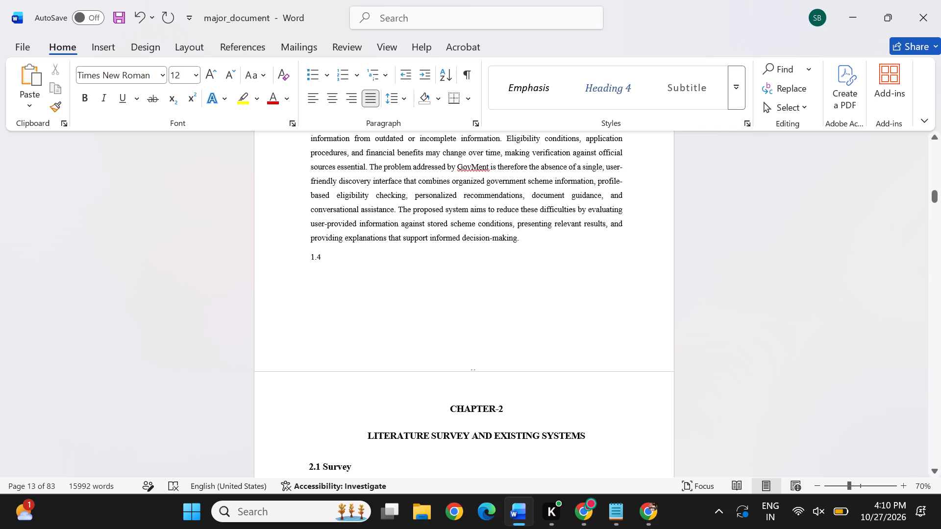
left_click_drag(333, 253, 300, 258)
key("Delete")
Insert five blank lines above the CHAPTER-2 heading at the start of its page.
left_click(292, 391)
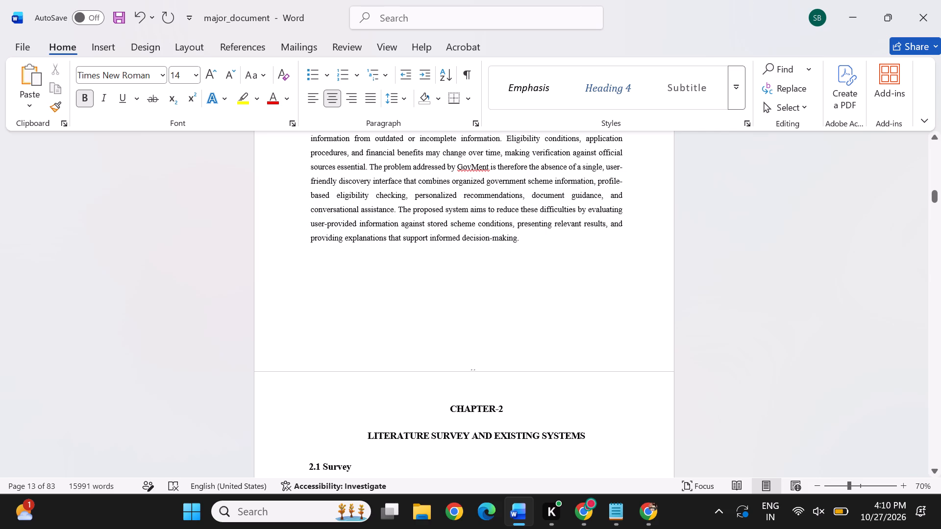
left_click(458, 383)
key("Return")
key("Return")
key("Return")
key("Return")
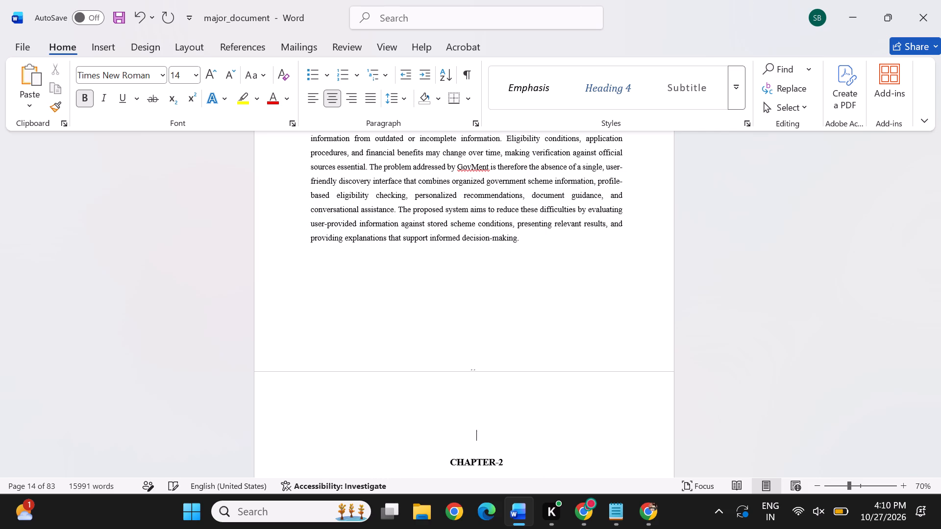
key("Return")
Start a new line after the last paragraph of section 1.3 Problem Definition.
key("Up")
key("Left")
key("Left")
key("Left")
key("Left")
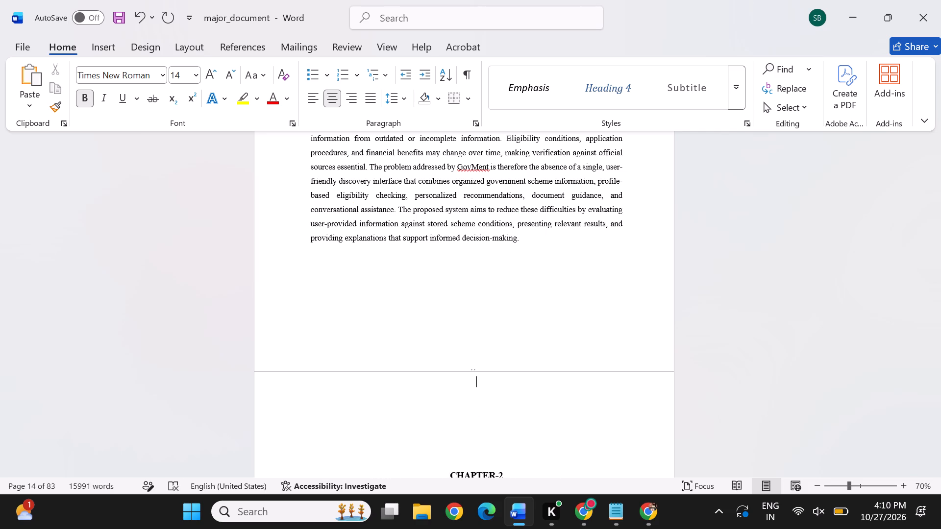
key("Left")
key("Return")
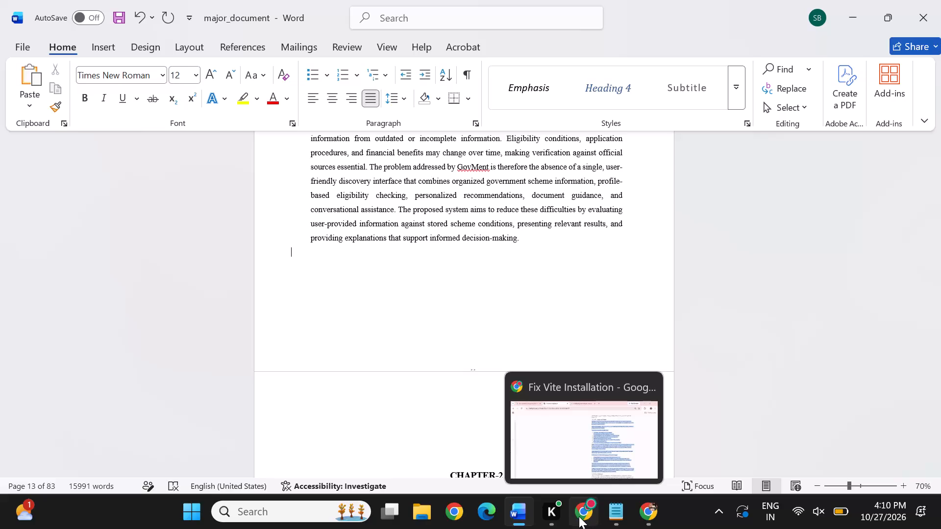
Copy the heading "1.4 Objectives of the Project" from the Notepad outline and paste it below section 1.3 in the Word thesis.
left_click(612, 515)
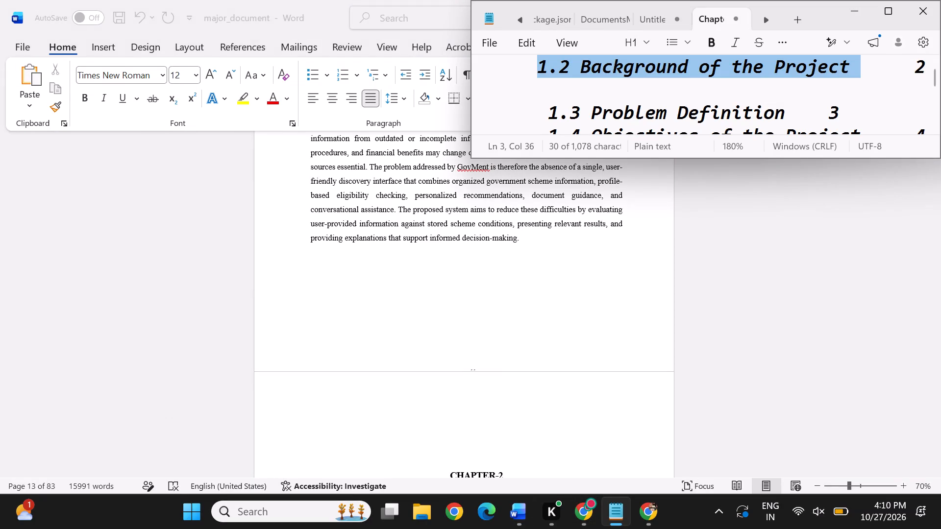
scroll(640, 104, "down", 1)
scroll(611, 95, "down", 1, "ctrl")
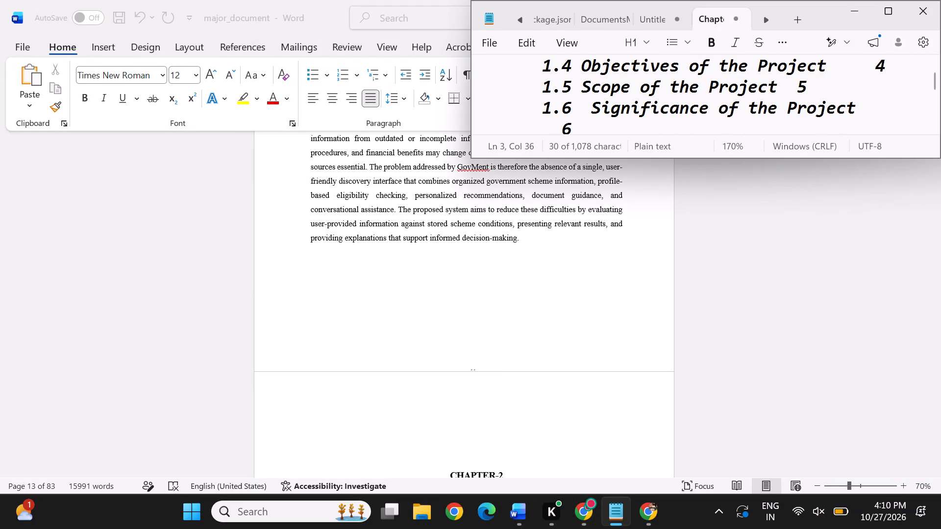
left_click_drag(840, 68, 533, 75)
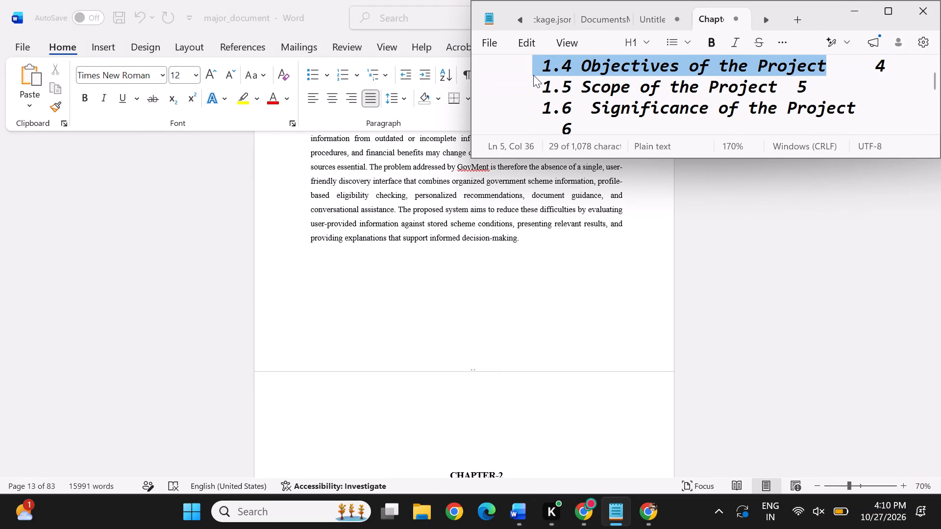
key("ctrl+c")
left_click(289, 262)
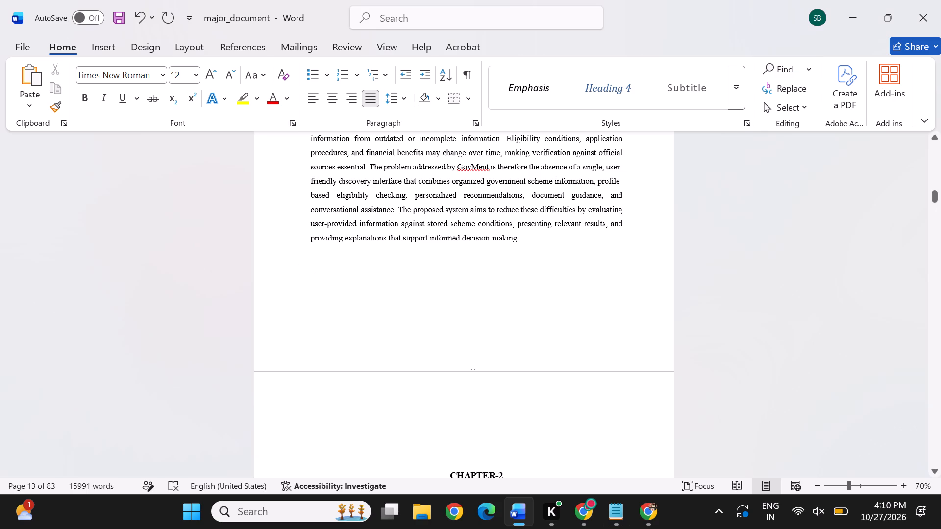
key("ctrl+v")
Format the "1.4 Objectives of the Project" heading as bold, 14 pt.
left_click_drag(391, 264, 307, 264)
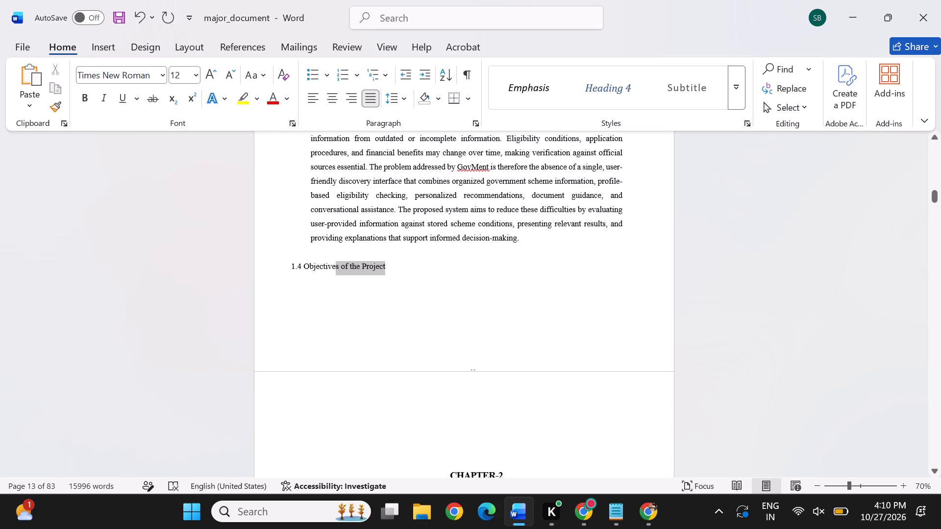
left_click_drag(307, 264, 283, 263)
left_click(288, 236)
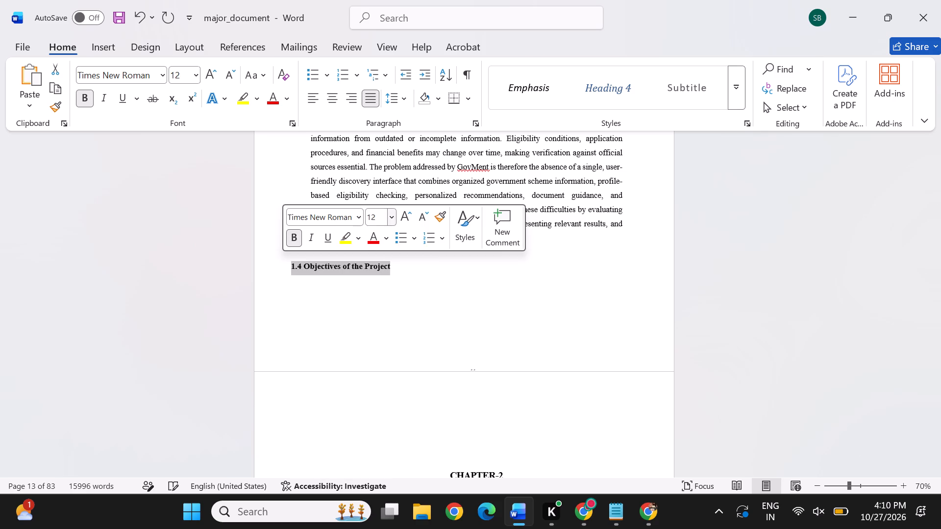
left_click(390, 218)
left_click(385, 326)
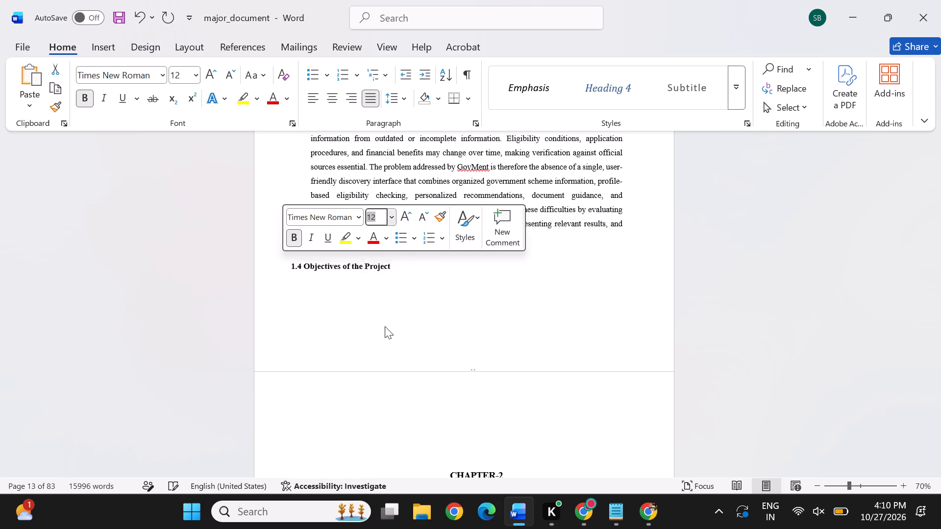
left_click(422, 281)
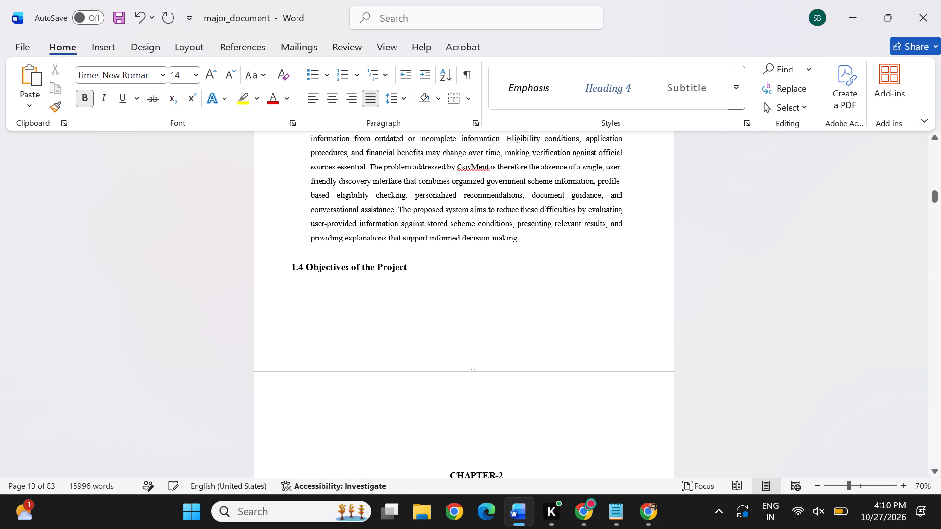
Start an indented line below the "1.4 Objectives of the Project" heading, leaving one blank line between them.
key("Return")
key("Return")
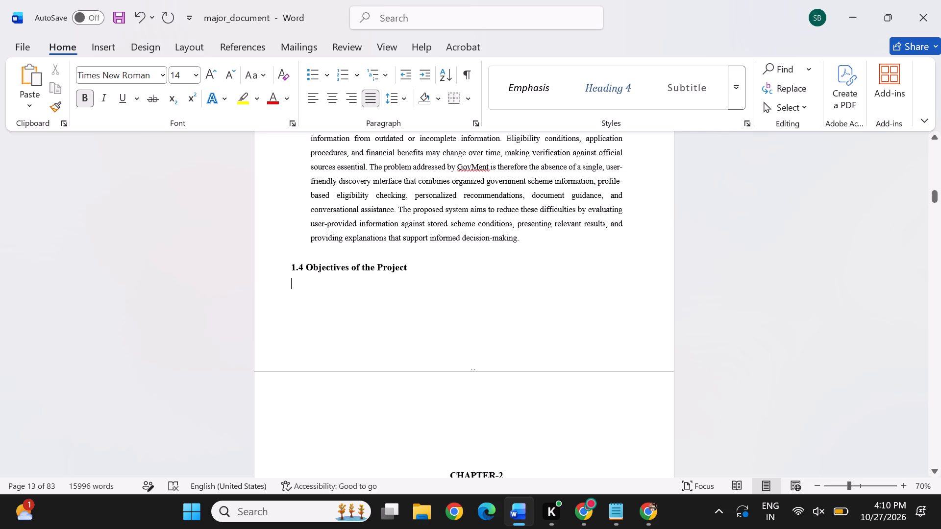
key("Tab")
key("ctrl+z")
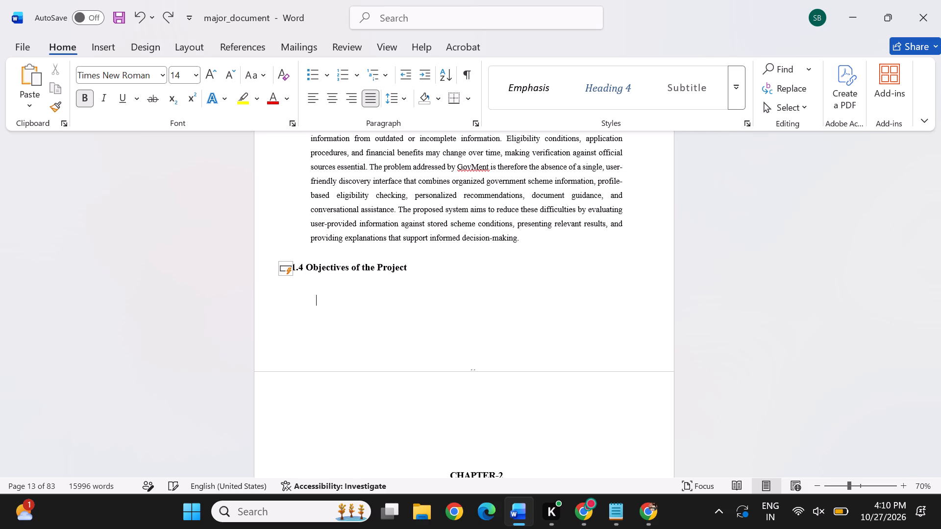
key("Up")
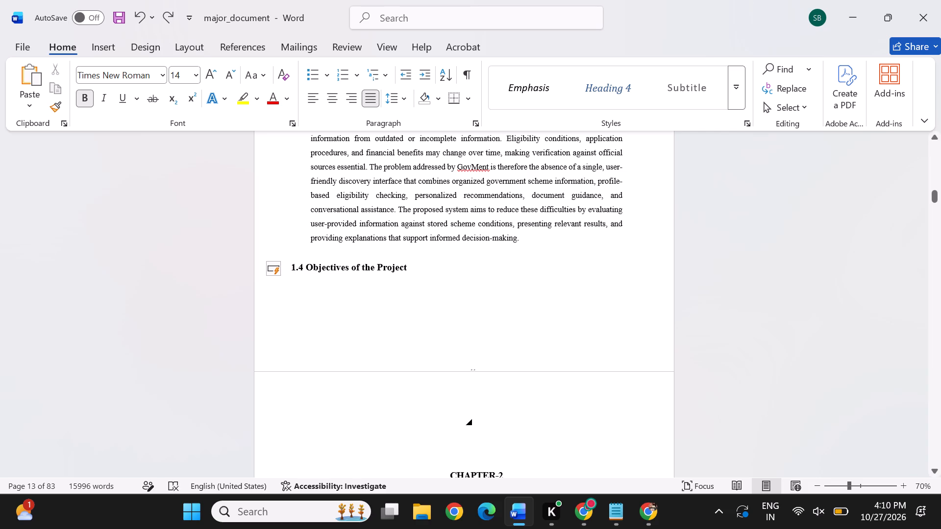
key("ctrl+z")
key("Return")
key("Return")
key("Tab")
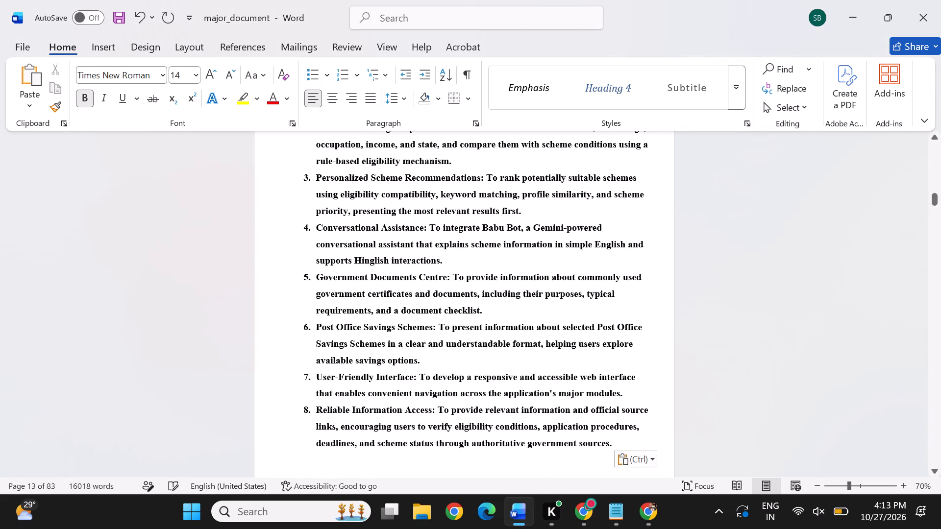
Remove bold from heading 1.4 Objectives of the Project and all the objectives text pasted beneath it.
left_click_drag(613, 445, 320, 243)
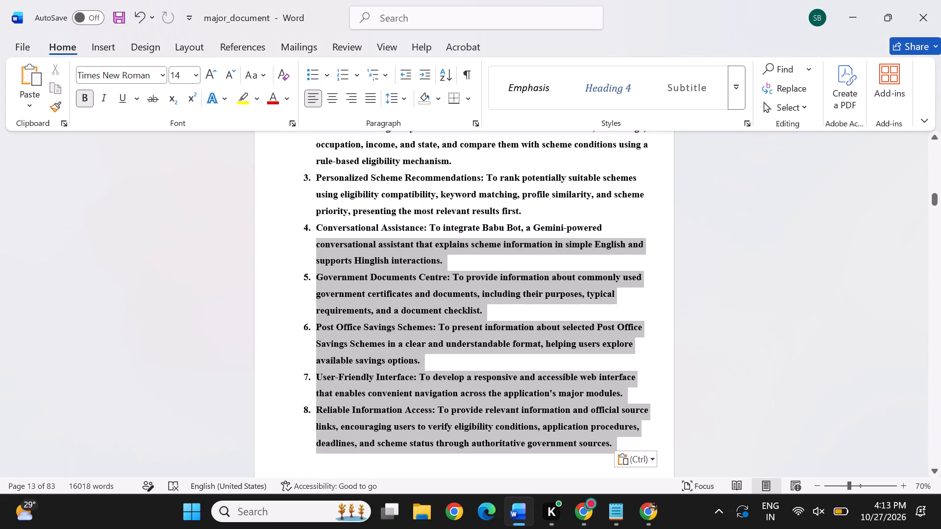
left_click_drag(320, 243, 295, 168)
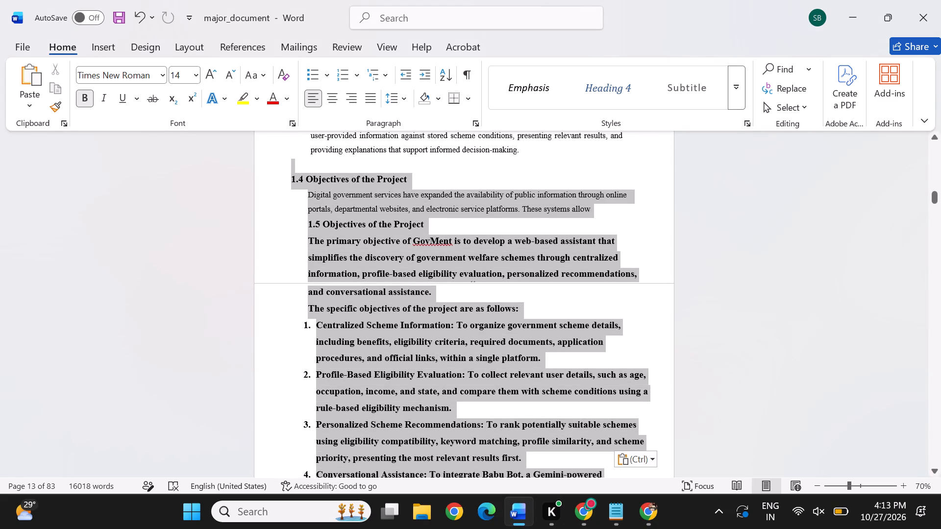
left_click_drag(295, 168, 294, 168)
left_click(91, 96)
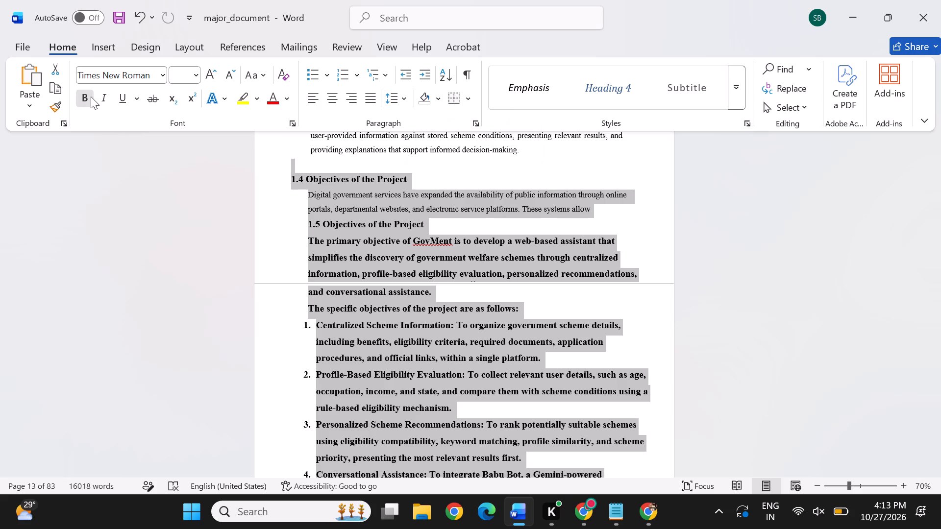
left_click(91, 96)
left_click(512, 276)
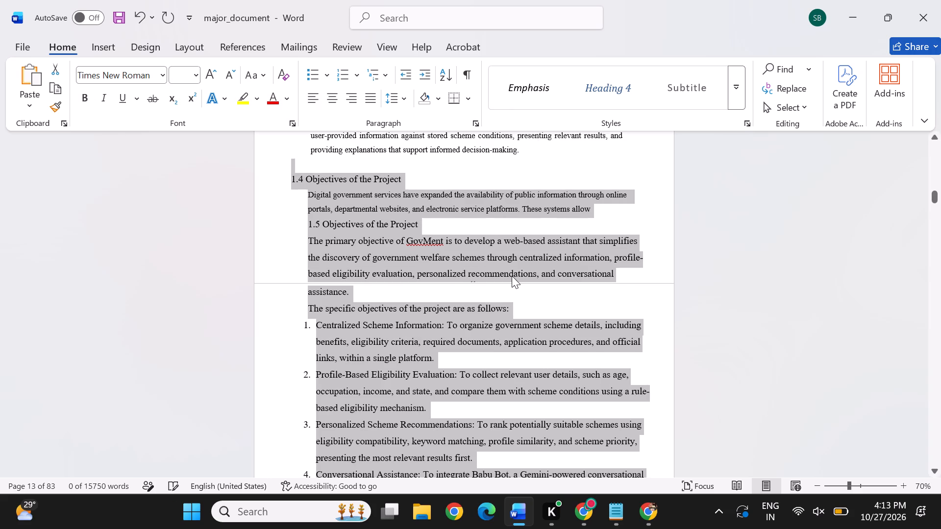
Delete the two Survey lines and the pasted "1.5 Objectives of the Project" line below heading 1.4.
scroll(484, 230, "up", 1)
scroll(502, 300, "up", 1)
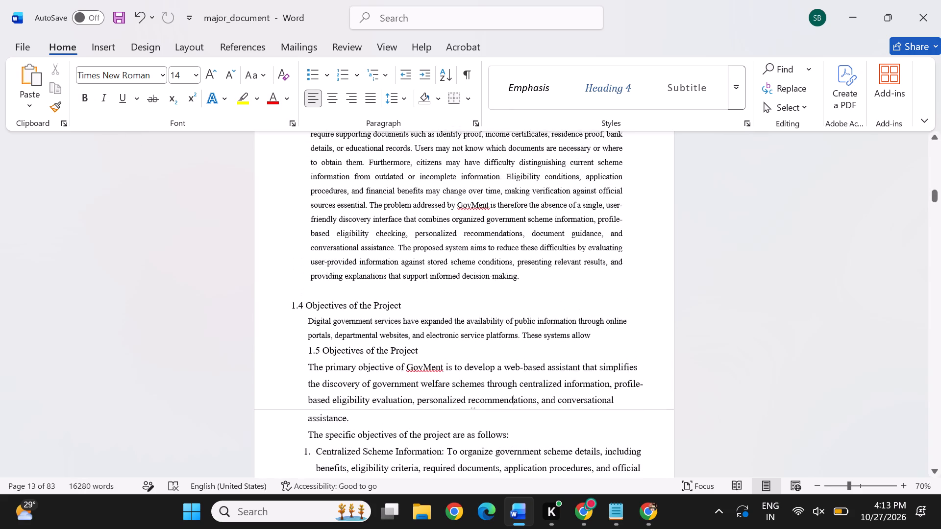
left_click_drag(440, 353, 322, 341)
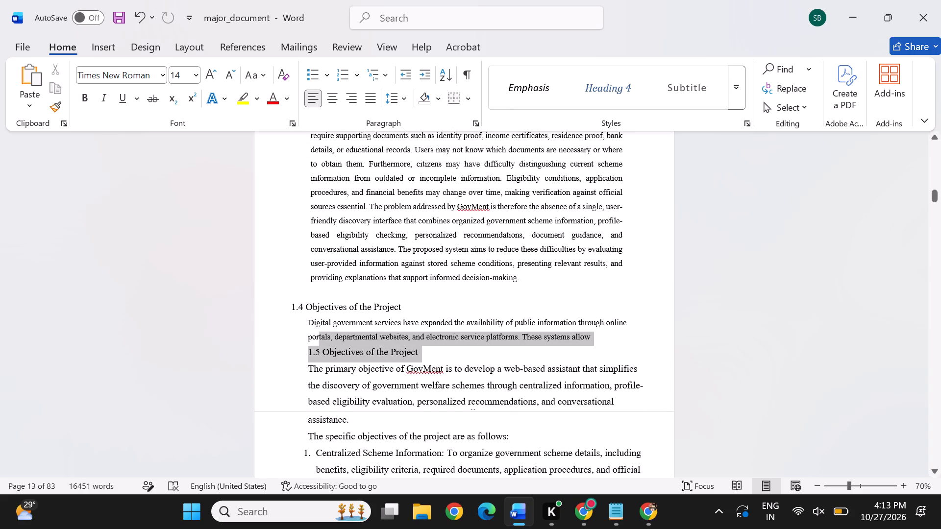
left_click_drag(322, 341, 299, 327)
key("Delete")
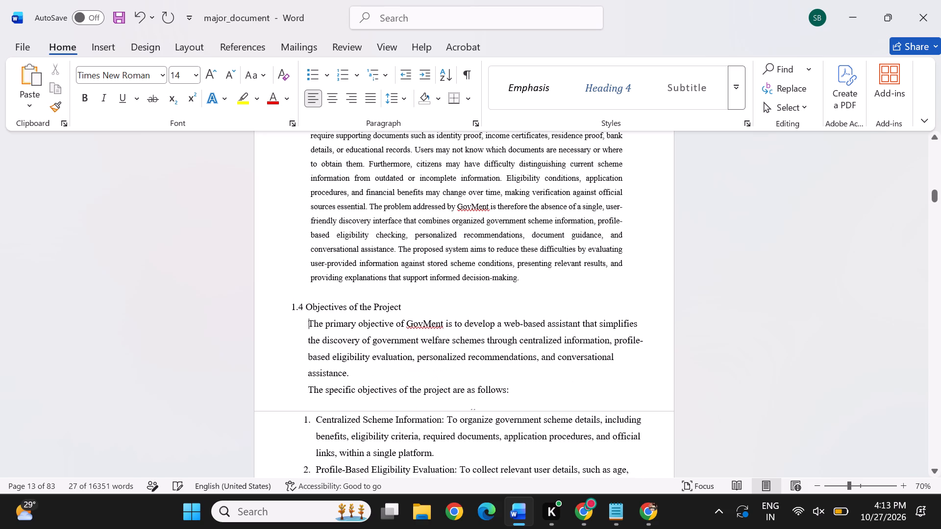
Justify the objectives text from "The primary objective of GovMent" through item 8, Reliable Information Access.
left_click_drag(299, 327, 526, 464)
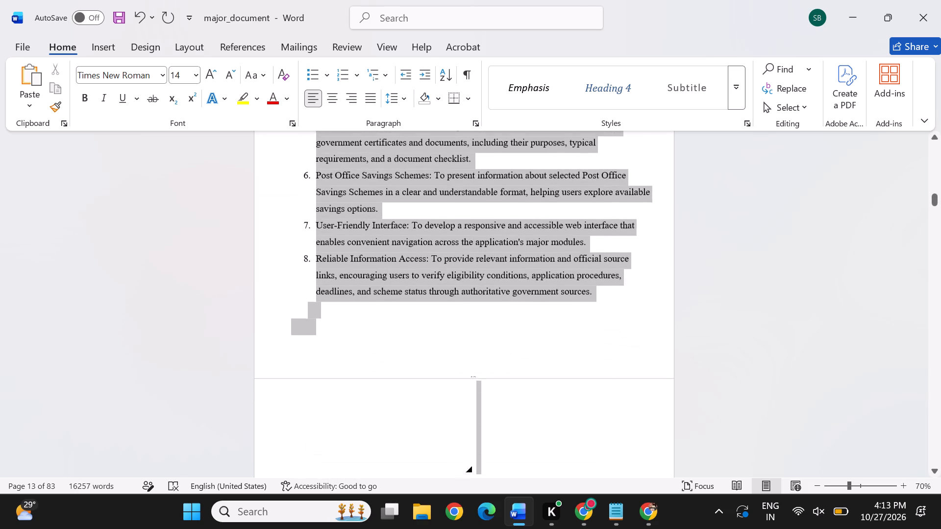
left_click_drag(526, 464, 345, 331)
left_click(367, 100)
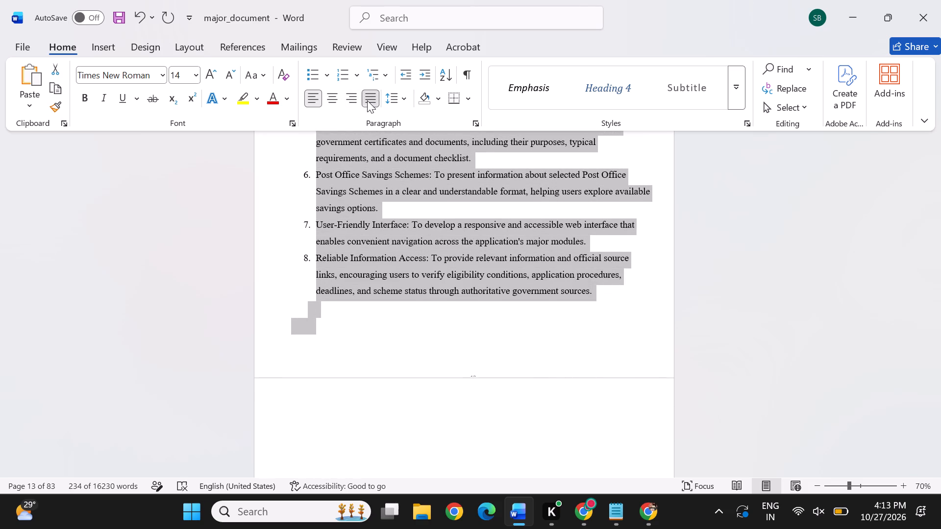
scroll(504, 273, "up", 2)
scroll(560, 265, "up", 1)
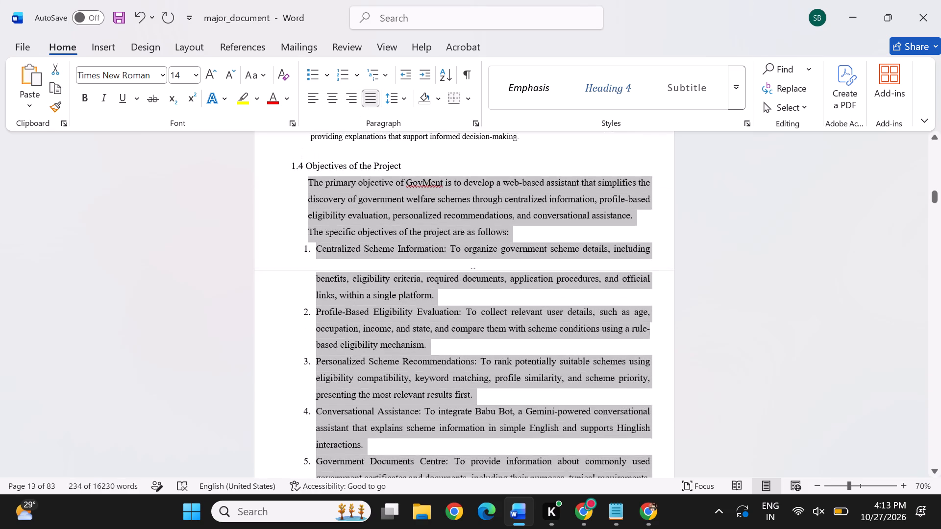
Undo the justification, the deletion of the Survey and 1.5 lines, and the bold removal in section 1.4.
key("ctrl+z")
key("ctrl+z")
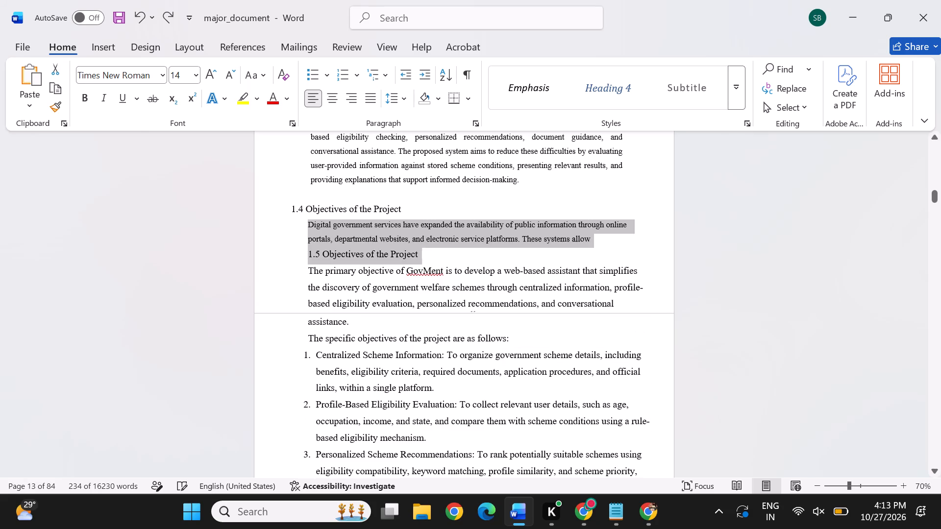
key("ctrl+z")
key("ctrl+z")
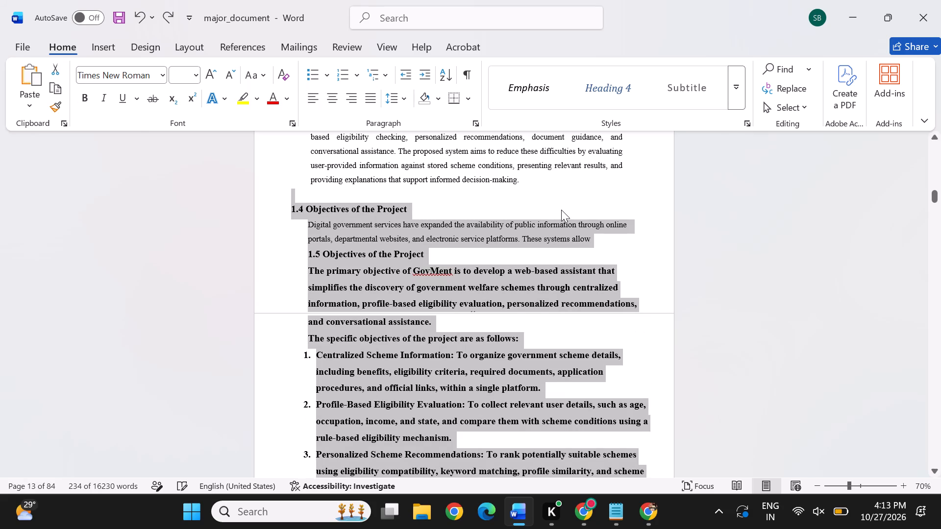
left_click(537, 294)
Undo the objectives paste and the Survey lines' indent, alignment and paste, back to the empty indented line under heading 1.4.
scroll(526, 265, "up", 1)
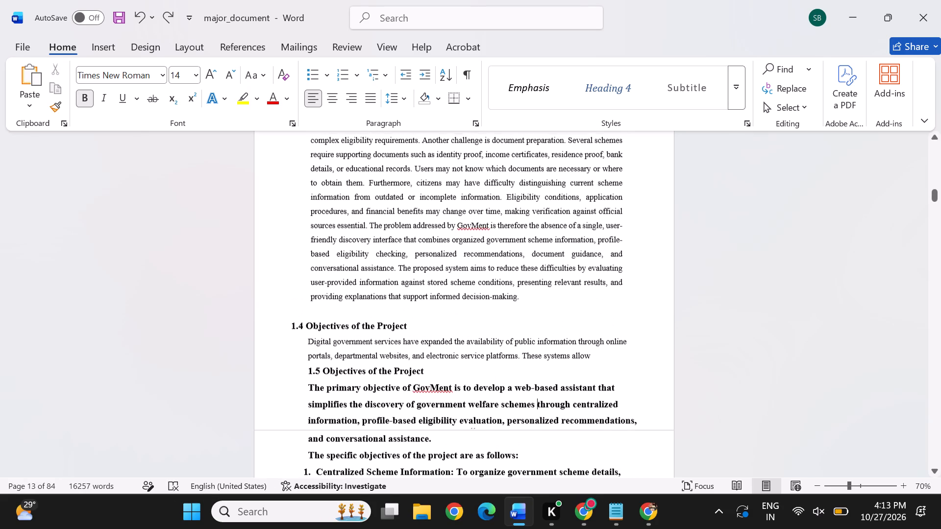
key("ctrl+z")
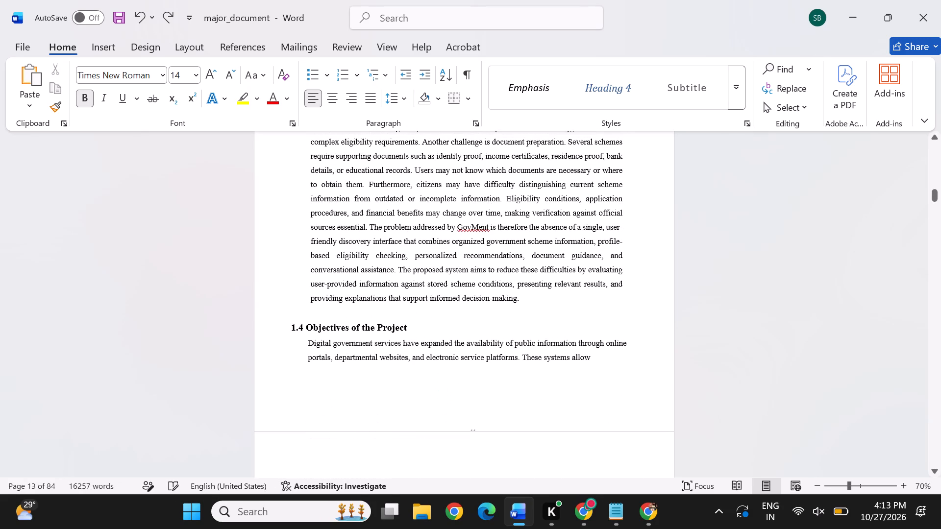
key("ctrl+z")
key("ctrl+z")
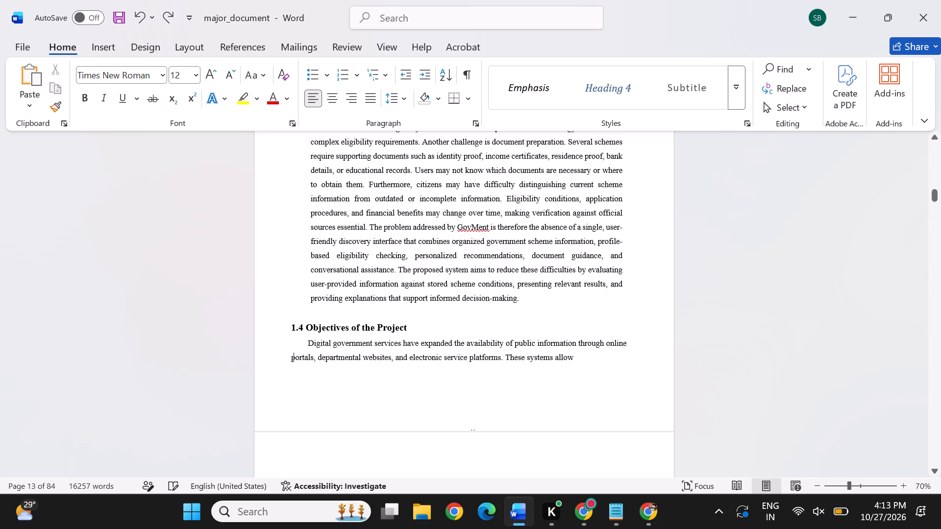
key("ctrl+z")
key("ctrl+z")
key("ctrl+z")
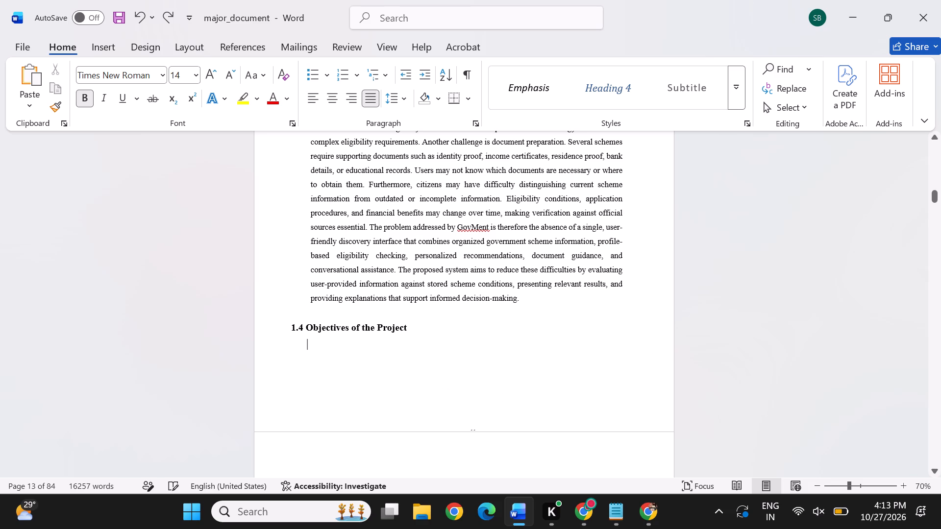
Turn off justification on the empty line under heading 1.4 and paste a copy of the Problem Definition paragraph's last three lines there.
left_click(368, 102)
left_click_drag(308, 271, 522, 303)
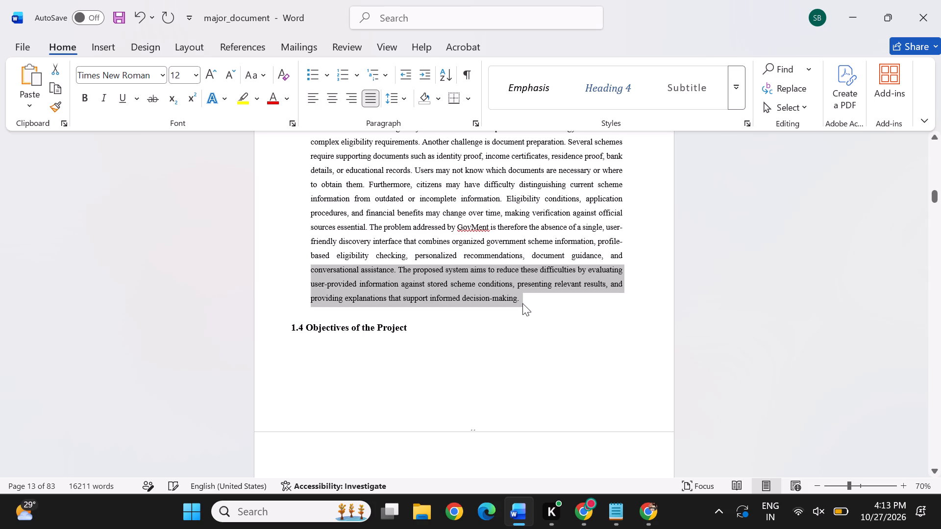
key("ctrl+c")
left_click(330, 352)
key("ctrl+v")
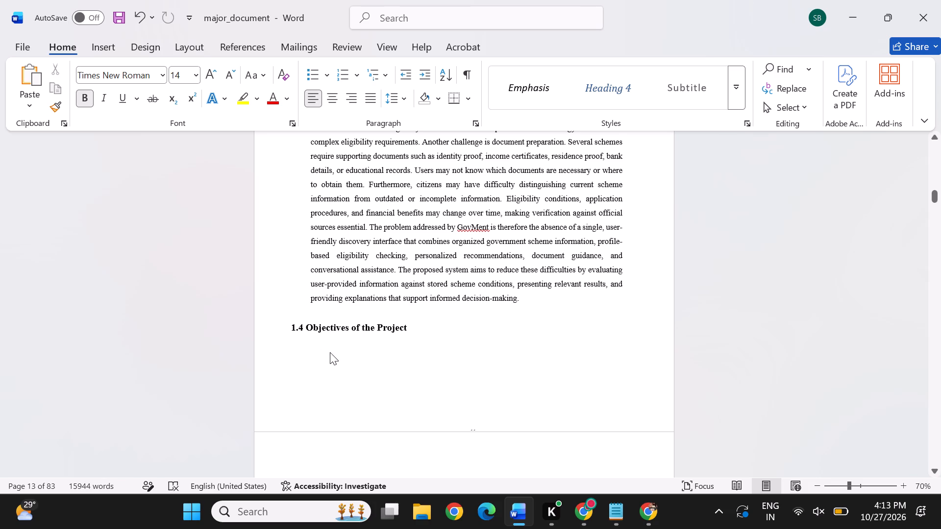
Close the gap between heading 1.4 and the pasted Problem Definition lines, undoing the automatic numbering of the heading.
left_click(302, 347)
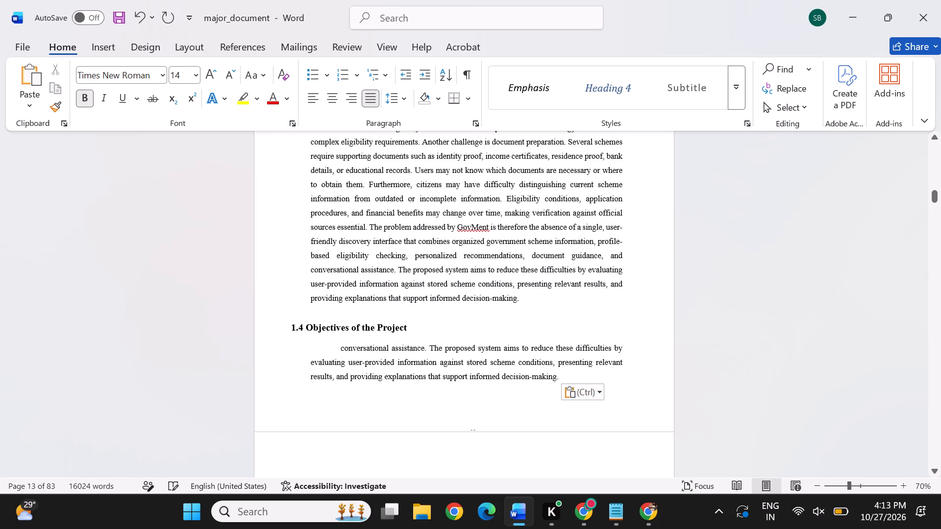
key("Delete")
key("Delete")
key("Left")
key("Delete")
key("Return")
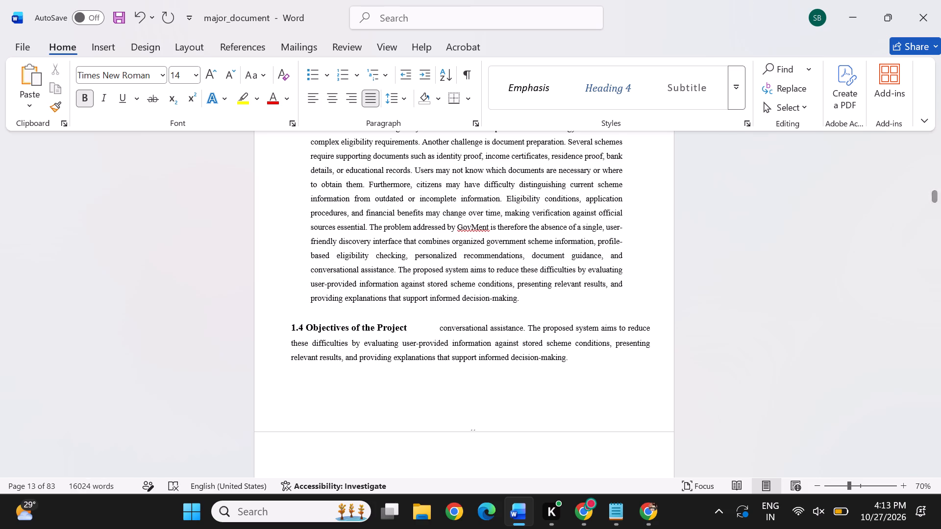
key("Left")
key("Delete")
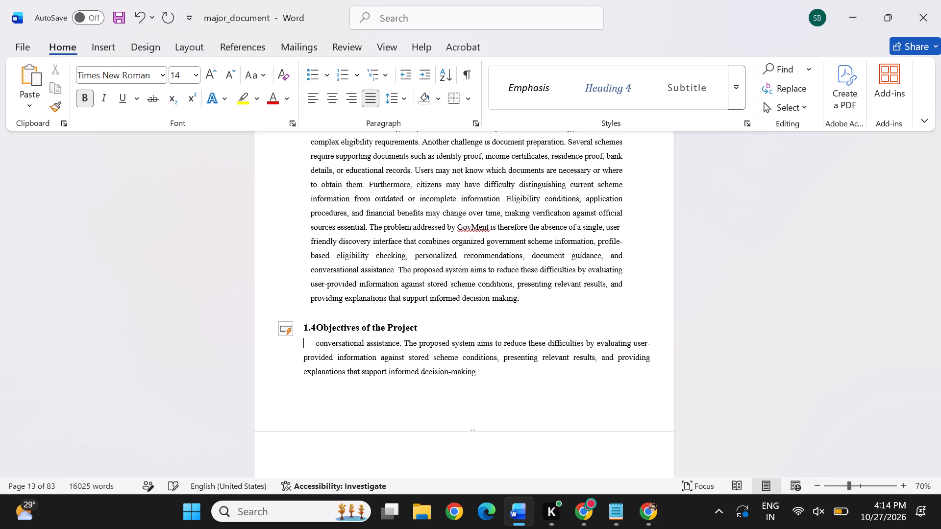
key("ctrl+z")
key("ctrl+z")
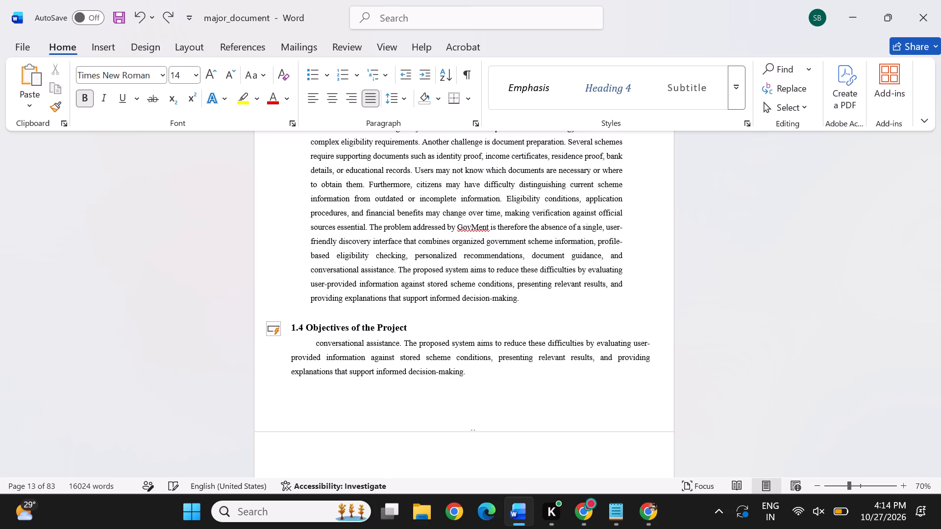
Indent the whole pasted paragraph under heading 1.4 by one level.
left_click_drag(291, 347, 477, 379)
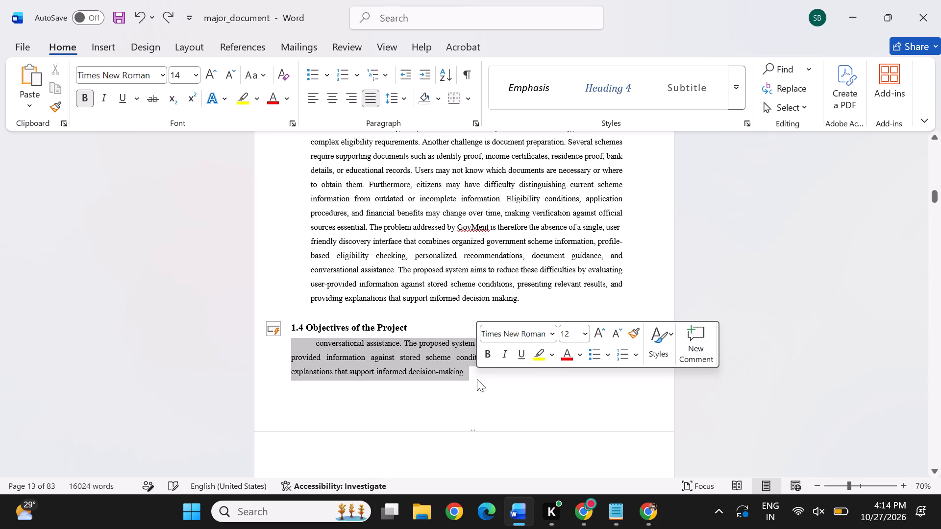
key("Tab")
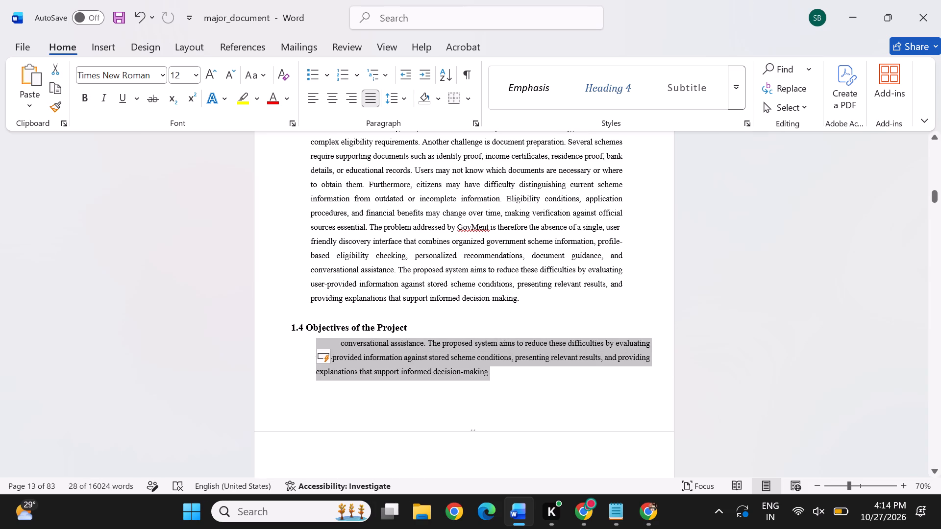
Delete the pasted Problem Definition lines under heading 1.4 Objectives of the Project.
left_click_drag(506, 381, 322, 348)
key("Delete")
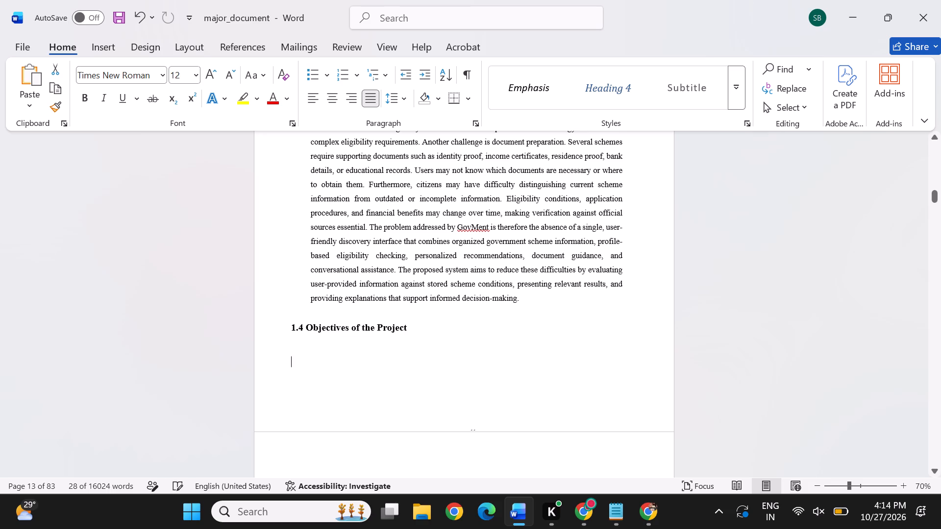
Insert ten blank lines between the Problem Definition paragraph and heading 1.4 to move the heading onto the next page.
scroll(443, 339, "up", 1)
scroll(504, 328, "up", 1)
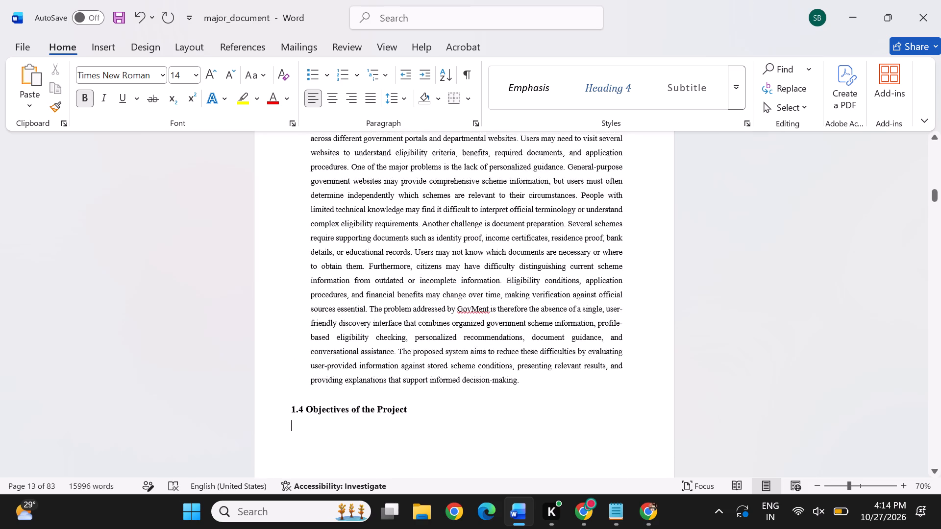
scroll(460, 336, "up", 1)
scroll(462, 361, "down", 1)
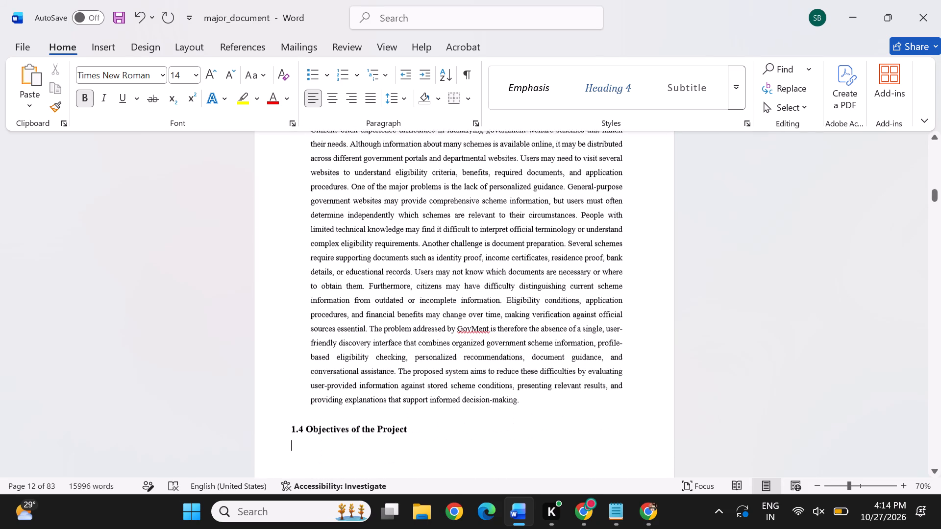
scroll(368, 402, "down", 1)
left_click(322, 388)
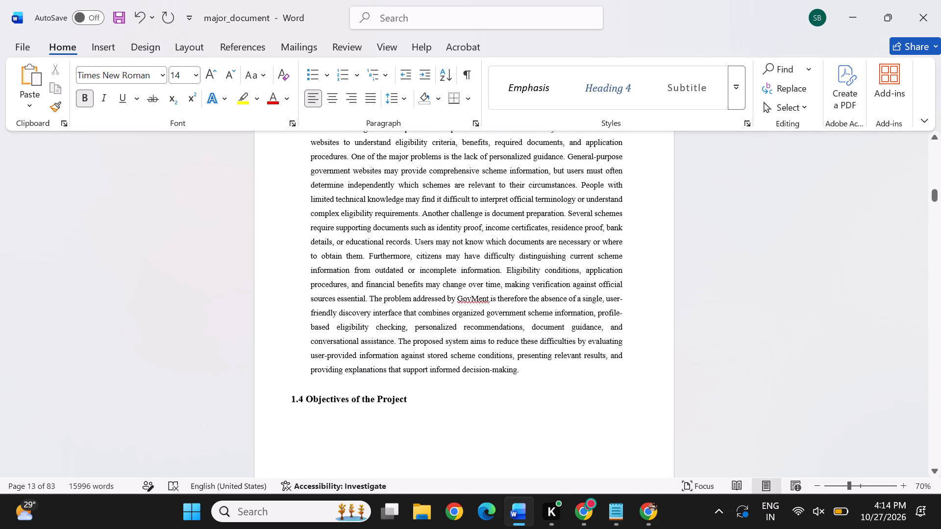
key("Return")
key("Return")
key("Return")
key("Return")
key("Return")
key("Return")
key("Return")
key("Return")
key("Return")
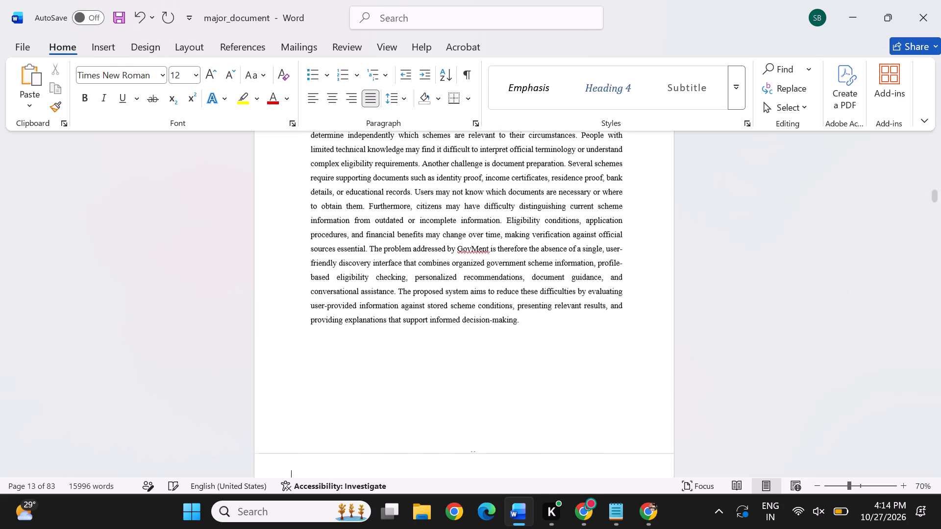
key("Return")
scroll(322, 388, "down", 1)
scroll(169, 409, "down", 1)
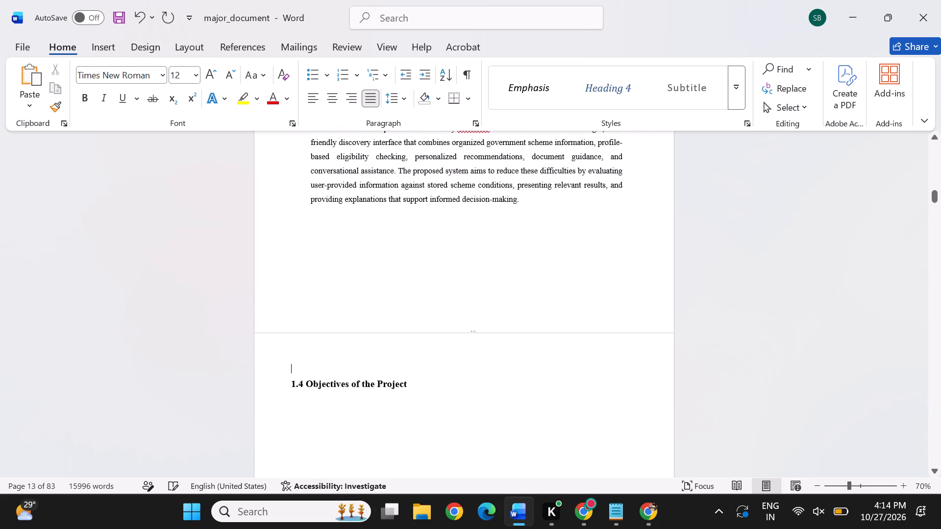
Add an unnumbered empty line directly below heading 1.4 Objectives of the Project.
scroll(169, 409, "down", 1)
left_click(424, 343)
key("Return")
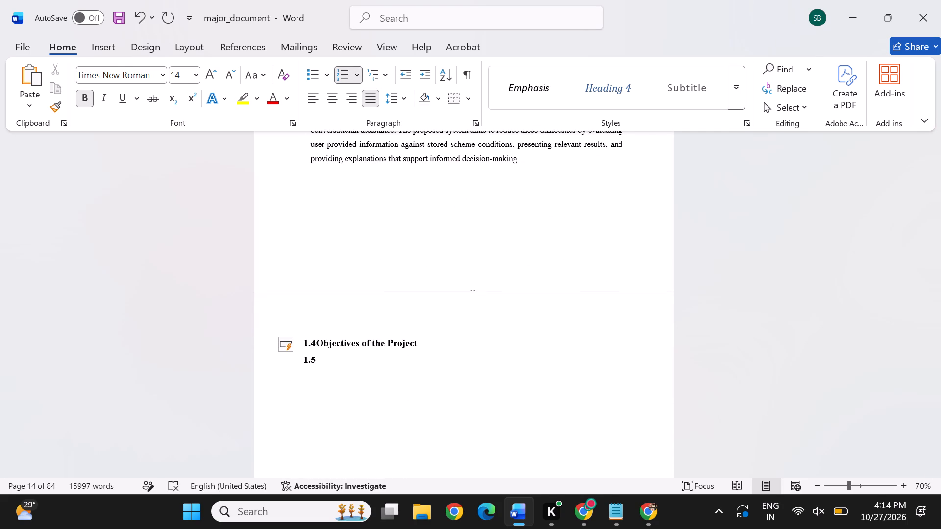
key("Left")
key("Delete")
scroll(458, 294, "up", 3)
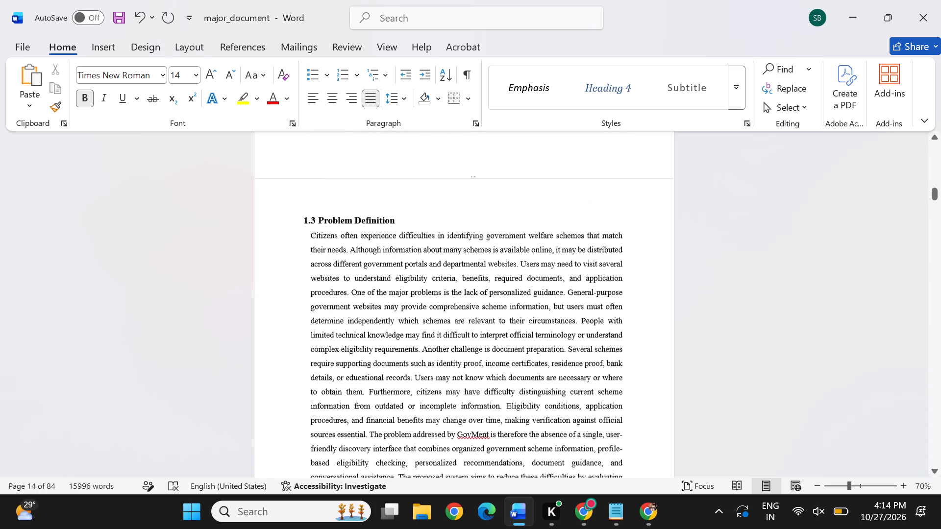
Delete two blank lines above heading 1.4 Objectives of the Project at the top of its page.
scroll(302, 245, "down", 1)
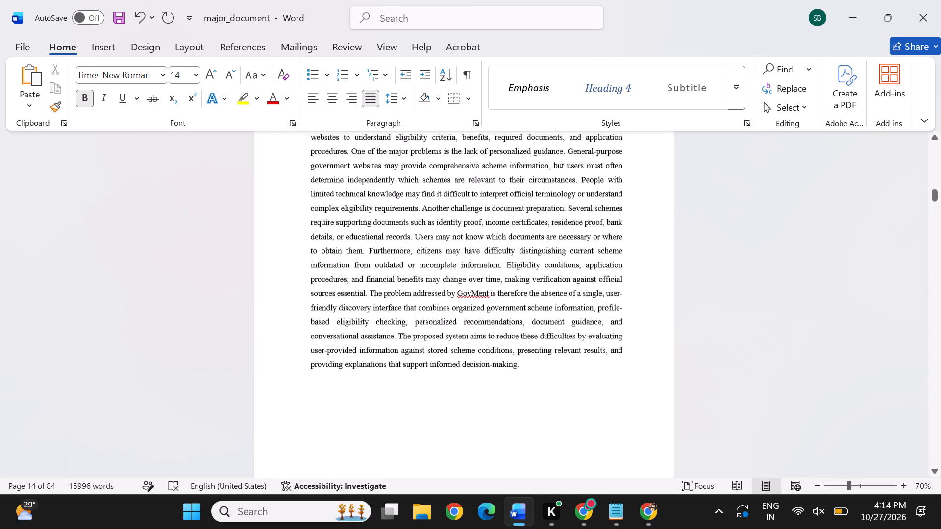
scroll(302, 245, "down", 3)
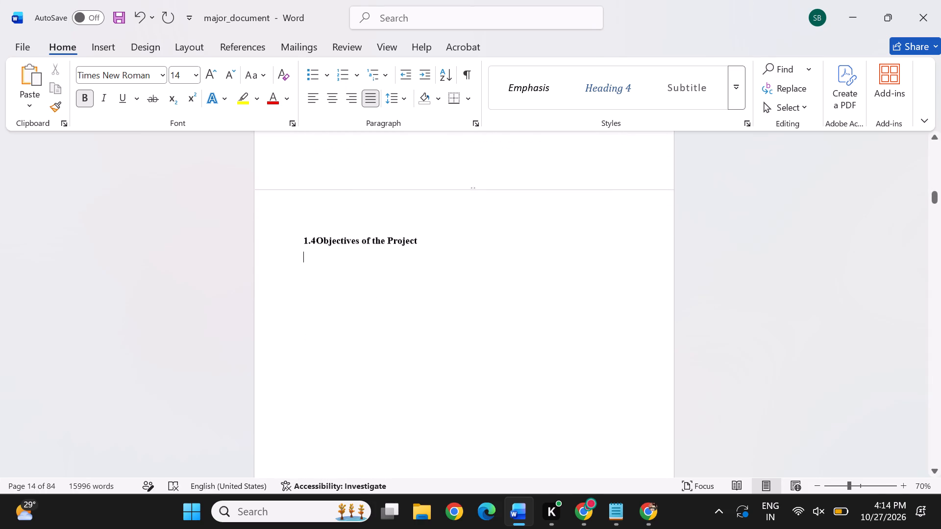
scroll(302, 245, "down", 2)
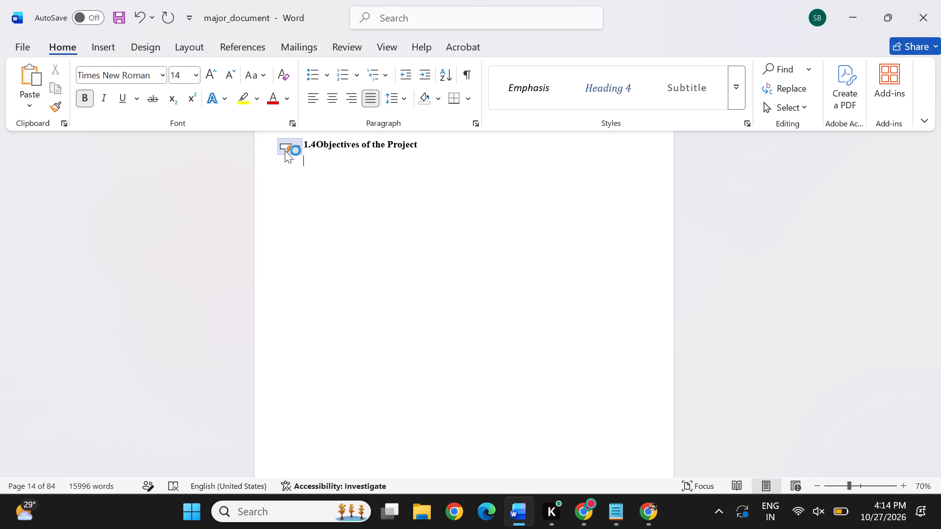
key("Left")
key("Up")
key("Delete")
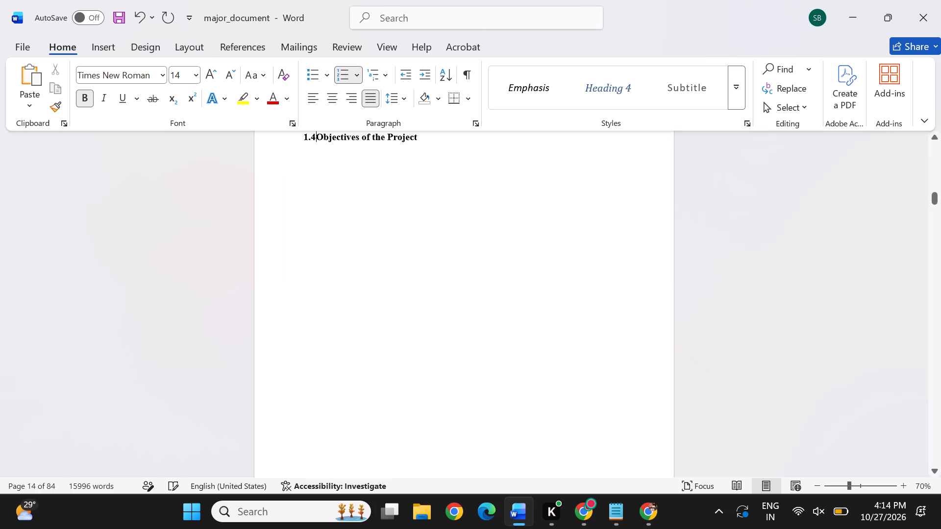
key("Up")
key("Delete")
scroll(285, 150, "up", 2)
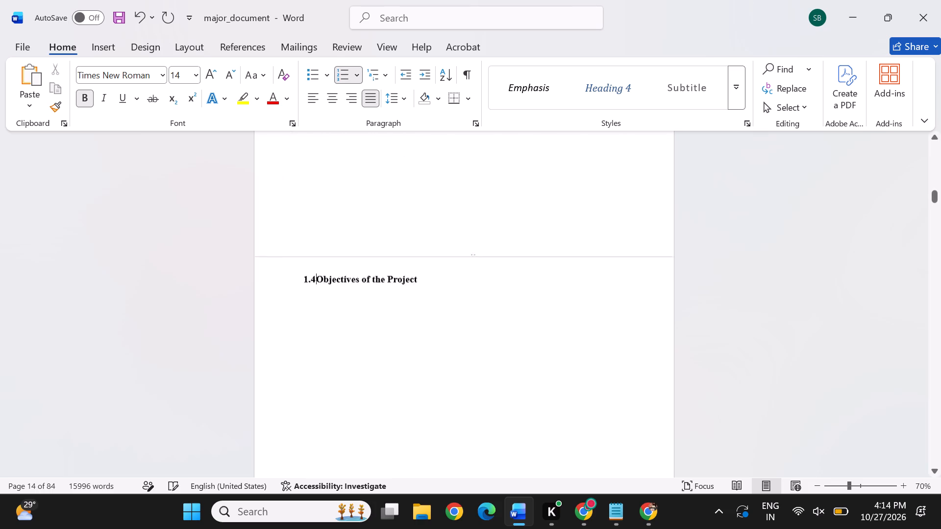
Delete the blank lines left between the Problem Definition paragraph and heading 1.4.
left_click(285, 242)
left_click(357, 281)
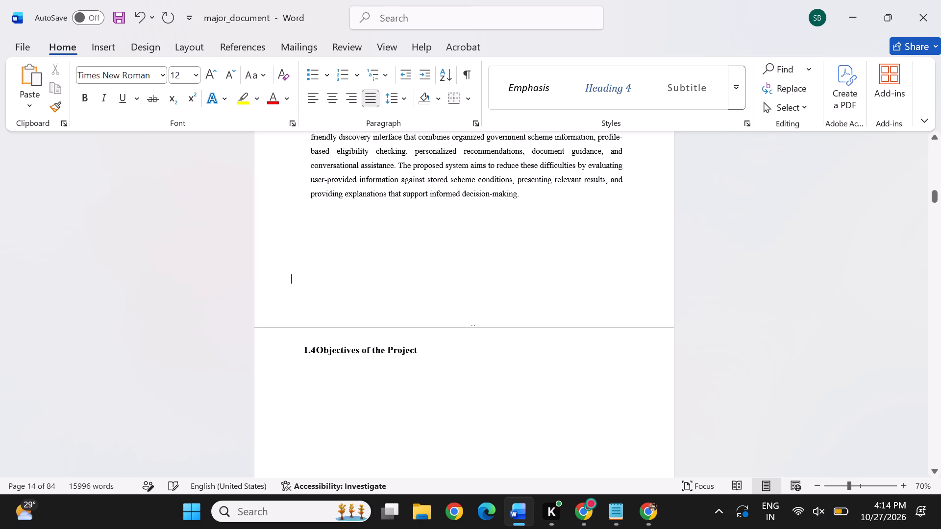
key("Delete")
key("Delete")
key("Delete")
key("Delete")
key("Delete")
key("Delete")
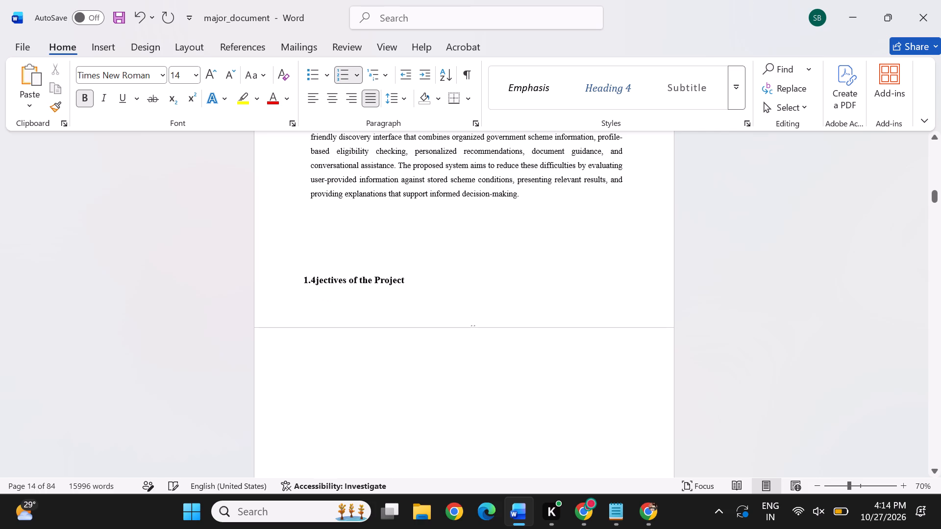
Undo the blank-line deletions above heading 1.4 and the automatic list numbering applied to that heading.
key("ctrl+z")
key("ctrl+z")
key("ctrl+z")
key("ctrl+z")
key("ctrl+z")
key("ctrl+z")
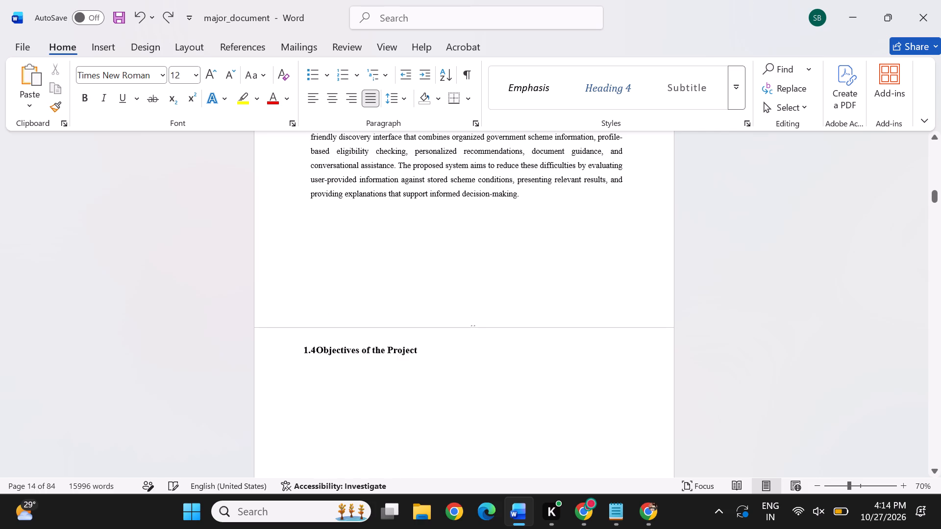
key("ctrl+z")
key("ctrl+z")
key("ctrl+z")
key("ctrl+z")
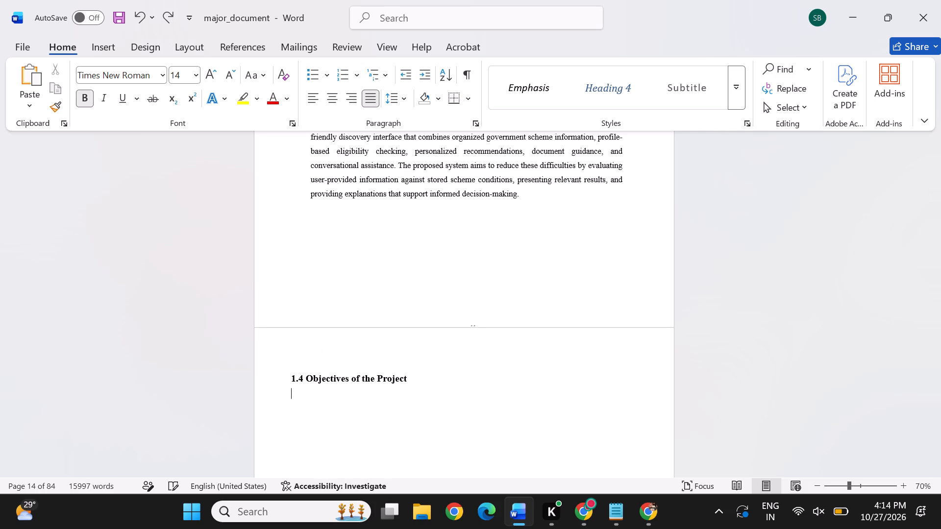
Paste the copied Problem Definition lines on a tab-indented line directly under heading 1.4 Objectives of the Project.
key("Tab")
key("ctrl+v")
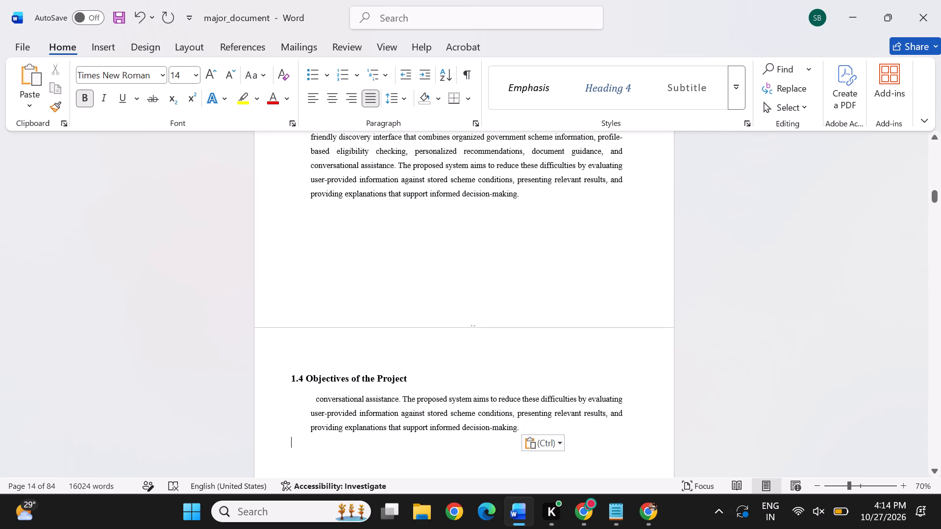
scroll(392, 420, "down", 1)
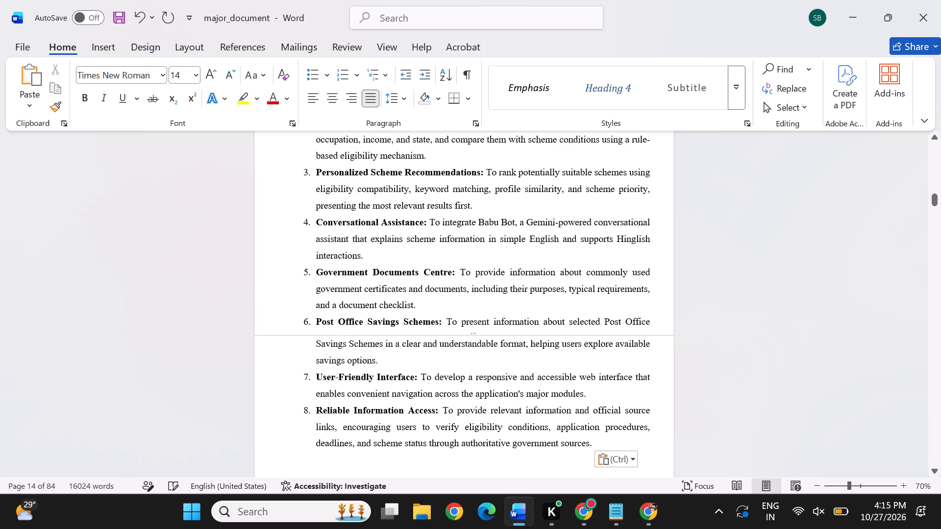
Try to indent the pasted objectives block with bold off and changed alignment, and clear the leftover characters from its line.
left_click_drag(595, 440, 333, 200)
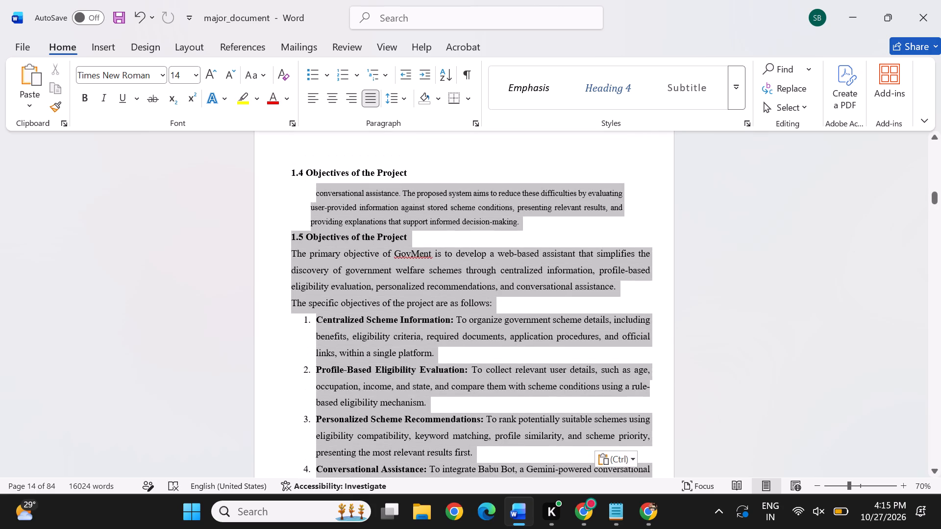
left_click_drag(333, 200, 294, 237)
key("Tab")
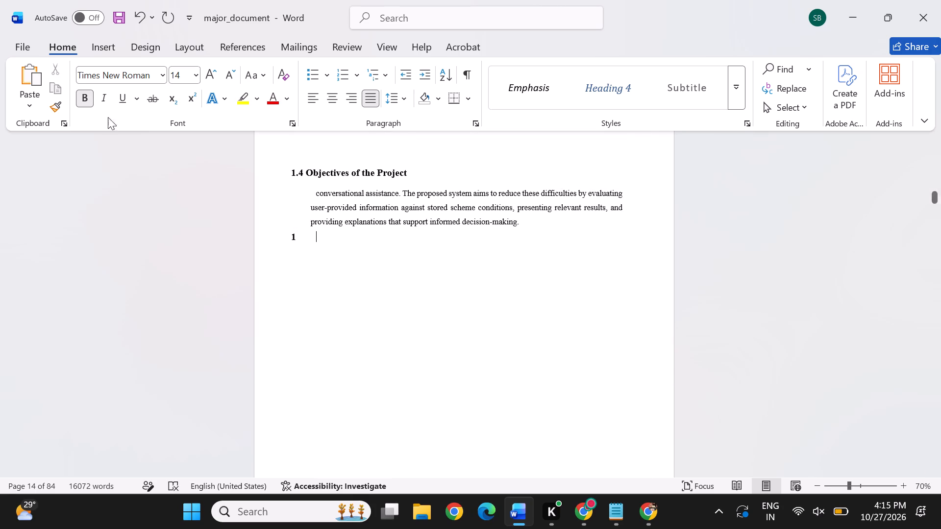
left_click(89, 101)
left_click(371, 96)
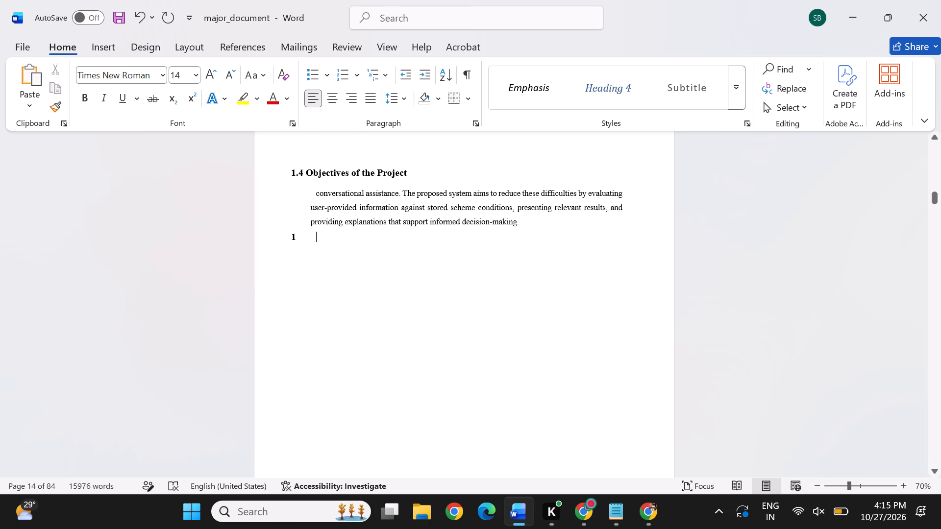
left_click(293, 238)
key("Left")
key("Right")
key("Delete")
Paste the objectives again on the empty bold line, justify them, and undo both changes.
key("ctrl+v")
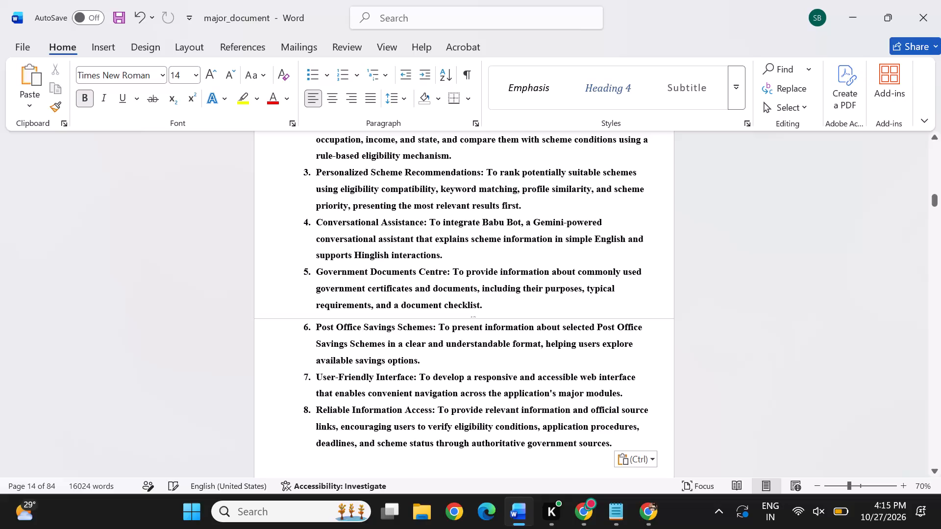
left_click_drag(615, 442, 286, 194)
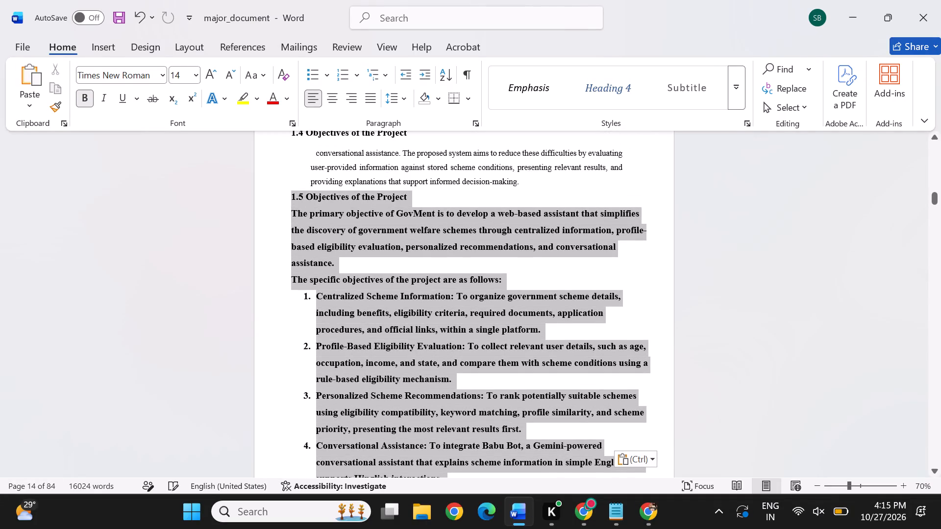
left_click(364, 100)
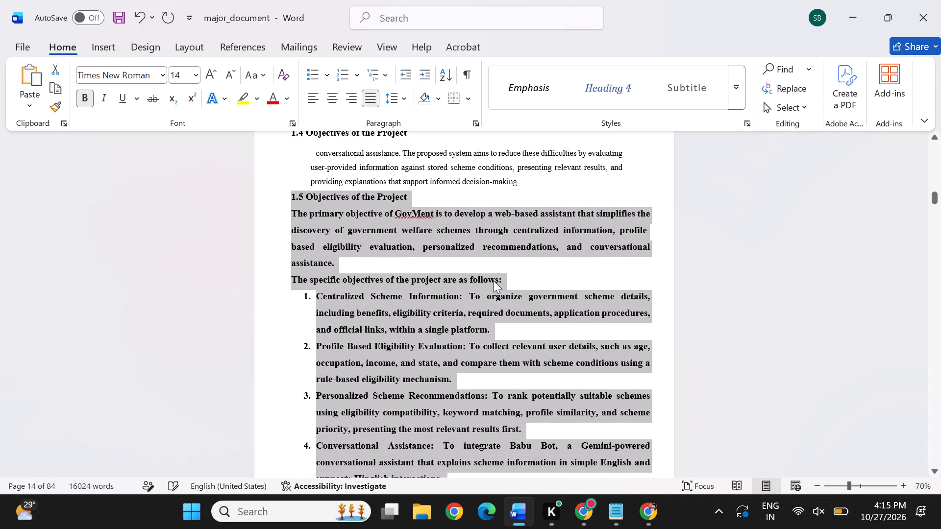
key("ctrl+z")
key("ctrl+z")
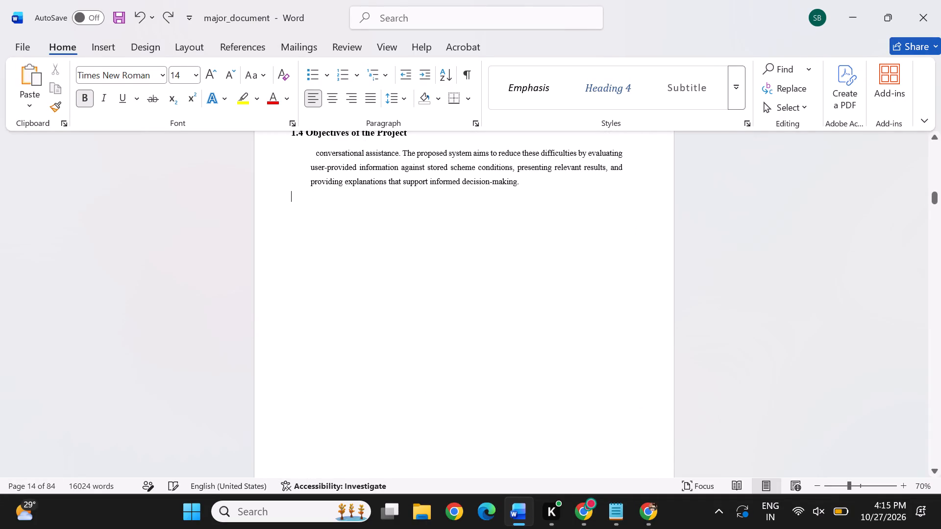
Paste the objectives at the end of the 12 pt Problem Definition lines under heading 1.4, directly after "decision-making.".
scroll(494, 281, "up", 1)
left_click(530, 300)
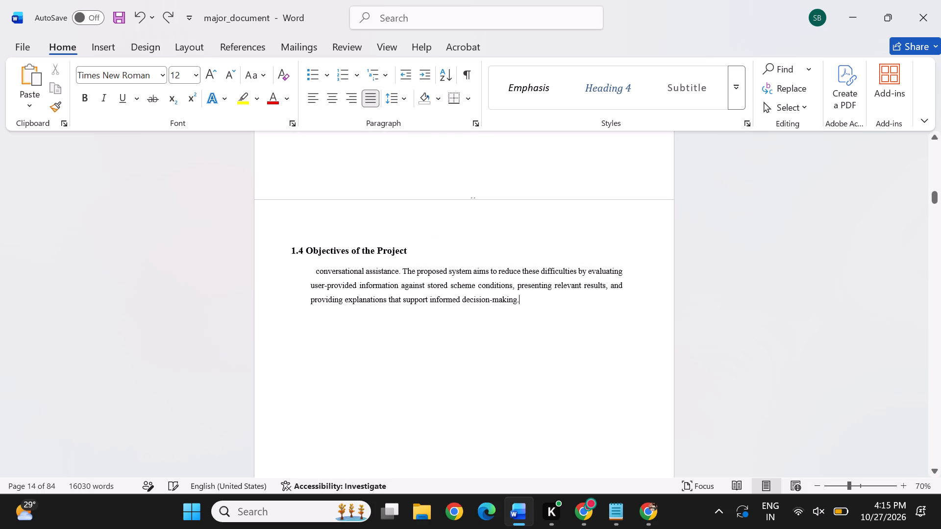
key("ctrl+v")
scroll(553, 295, "up", 2)
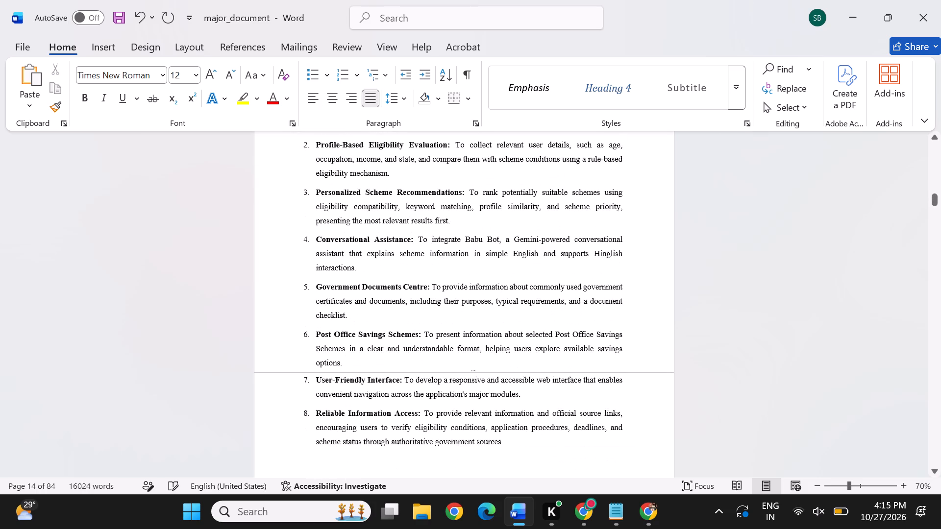
scroll(553, 295, "up", 7)
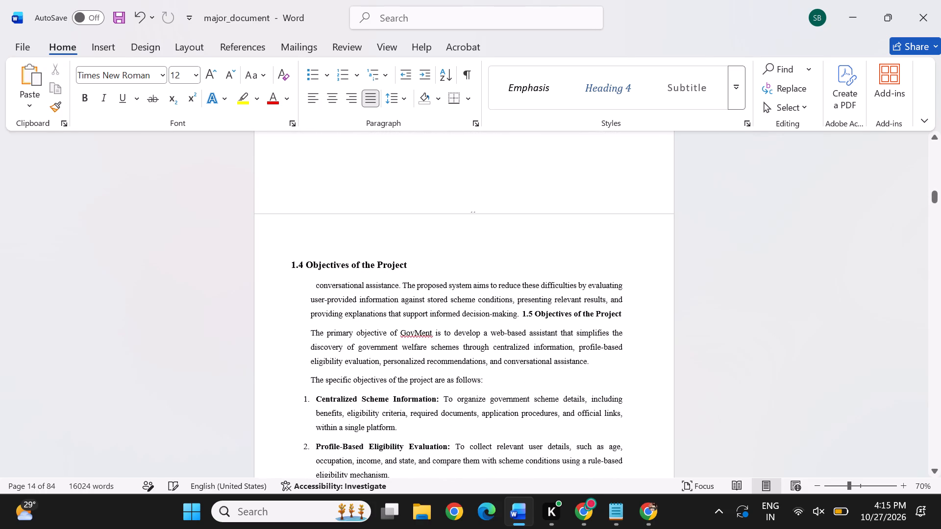
Delete the leftover Problem Definition lines, the duplicate 1.5 Objectives of the Project heading and the extra tab before the objectives text.
left_click_drag(626, 318, 320, 292)
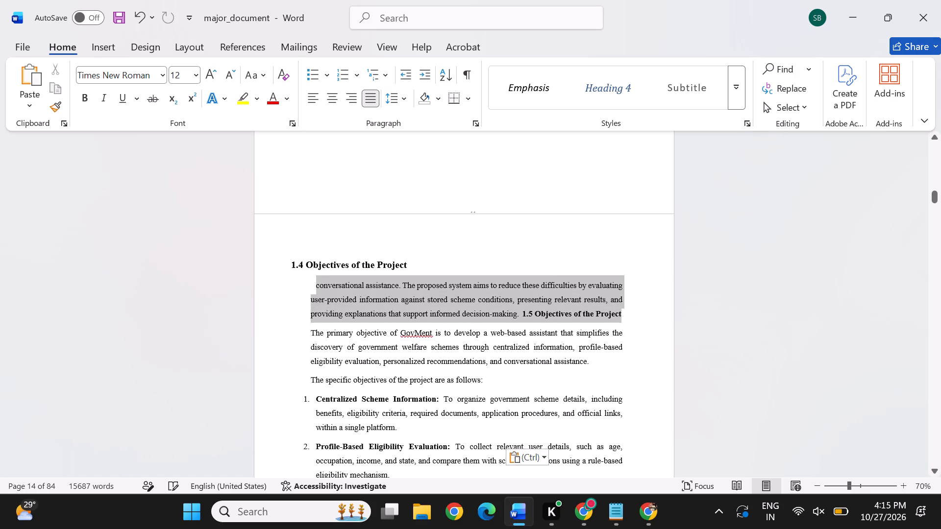
left_click_drag(320, 292, 317, 291)
key("Delete")
key("Delete")
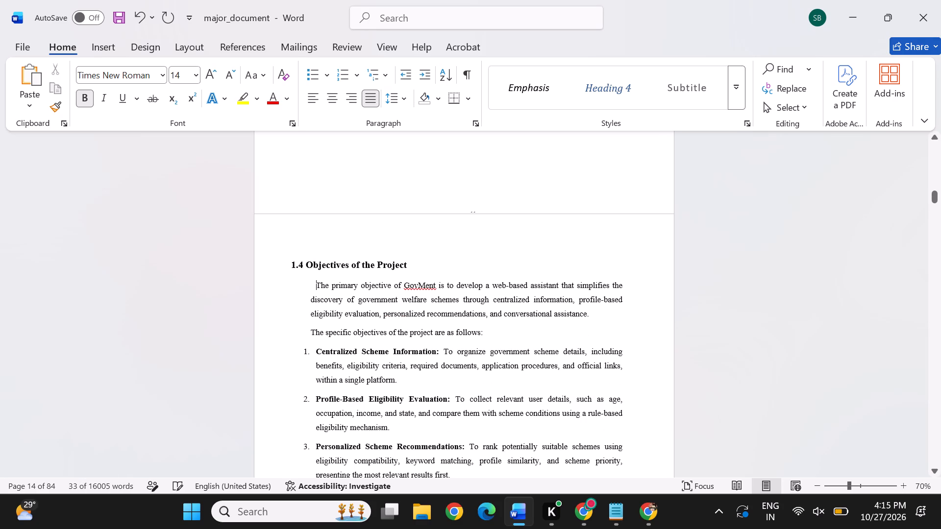
key("Left")
key("Delete")
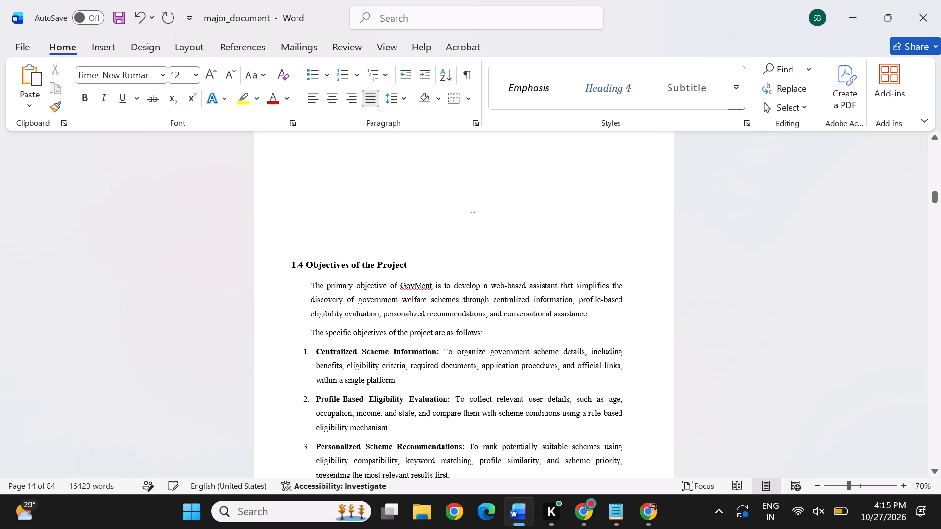
scroll(560, 314, "down", 1)
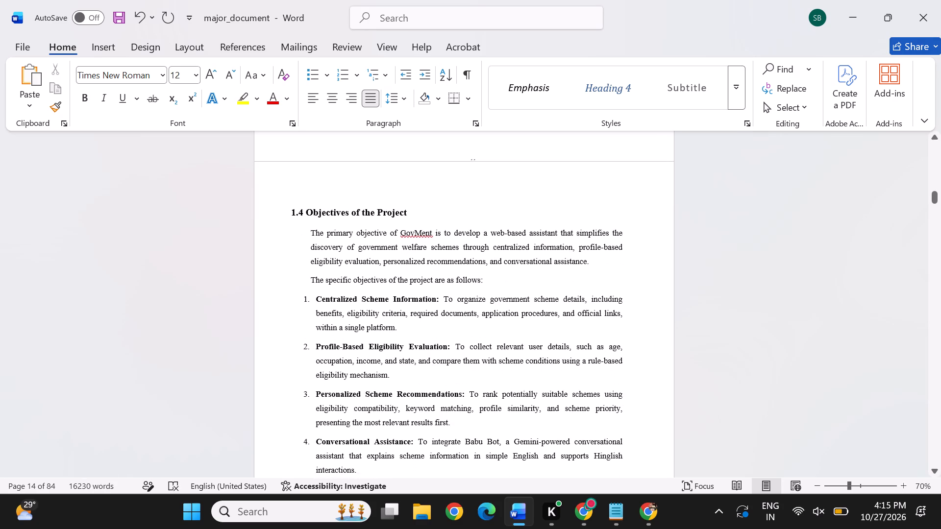
scroll(493, 308, "down", 3)
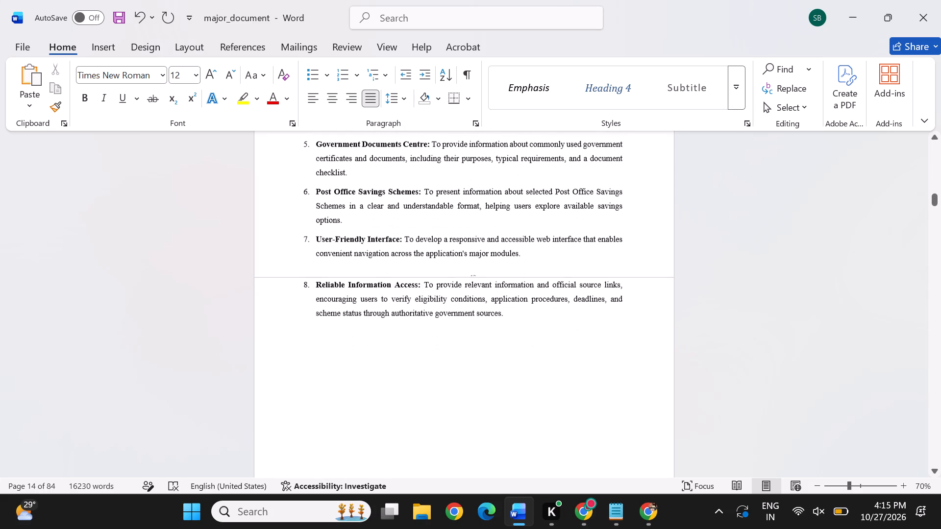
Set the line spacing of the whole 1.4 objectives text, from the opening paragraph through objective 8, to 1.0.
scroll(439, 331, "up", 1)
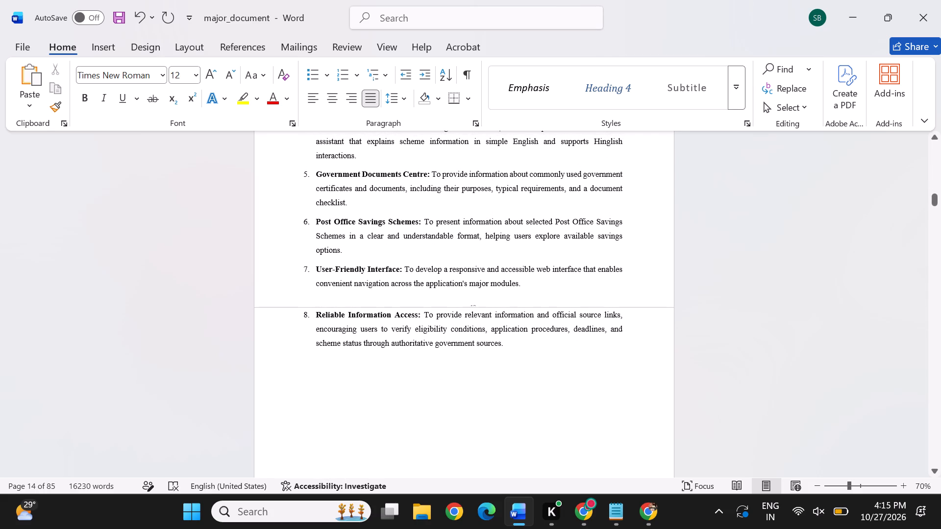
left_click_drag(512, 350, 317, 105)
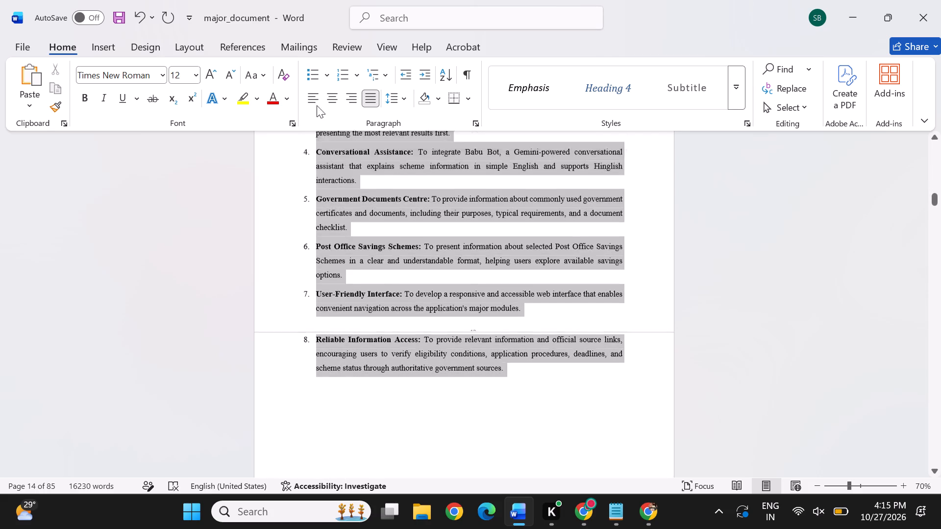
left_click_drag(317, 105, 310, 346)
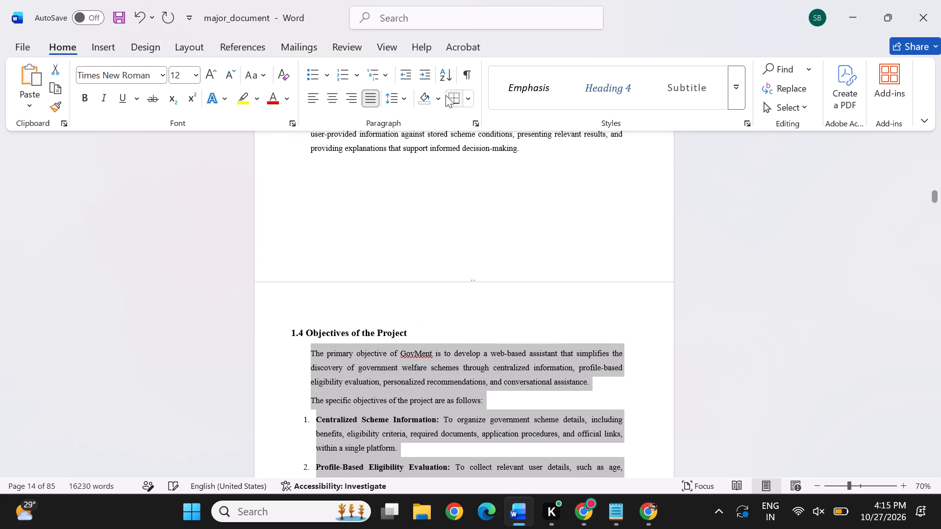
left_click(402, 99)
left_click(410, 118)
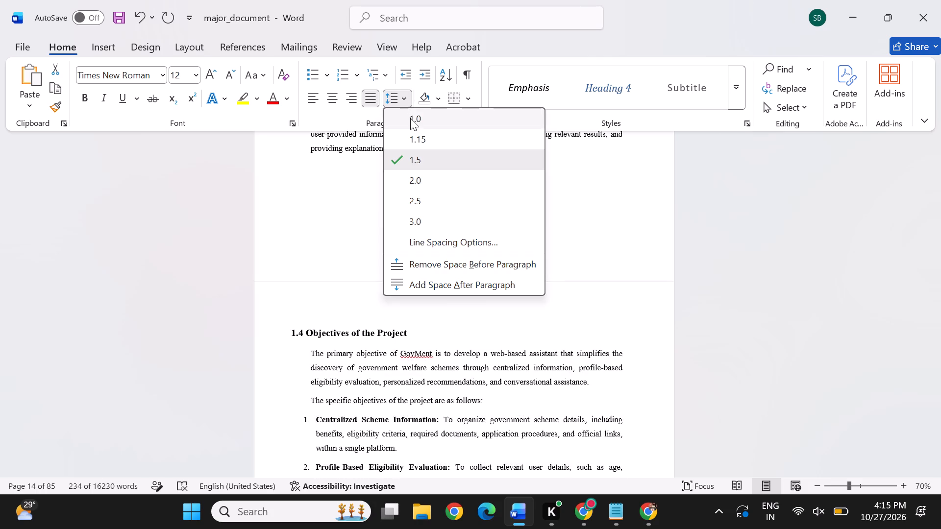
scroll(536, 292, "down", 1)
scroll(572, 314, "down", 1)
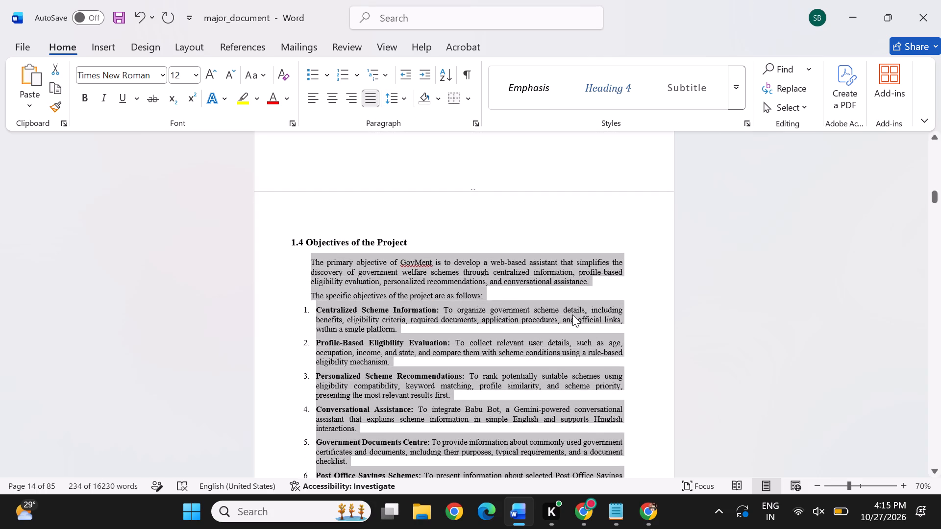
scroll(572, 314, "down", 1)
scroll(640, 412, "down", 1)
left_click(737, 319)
Check the line spacing used in the Problem Definition paragraph on the preceding page.
scroll(511, 356, "up", 1)
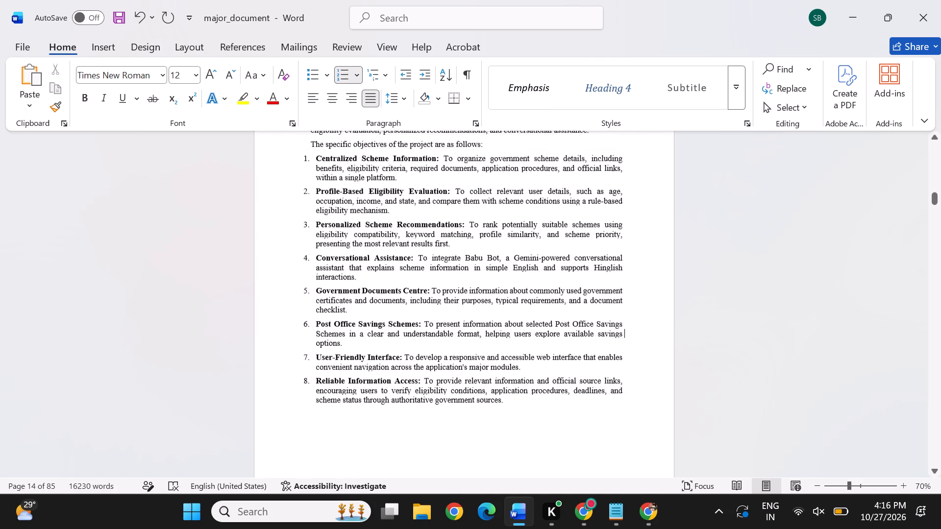
scroll(511, 356, "up", 1)
scroll(474, 336, "up", 2)
right_click(474, 336)
left_click_drag(369, 252, 407, 276)
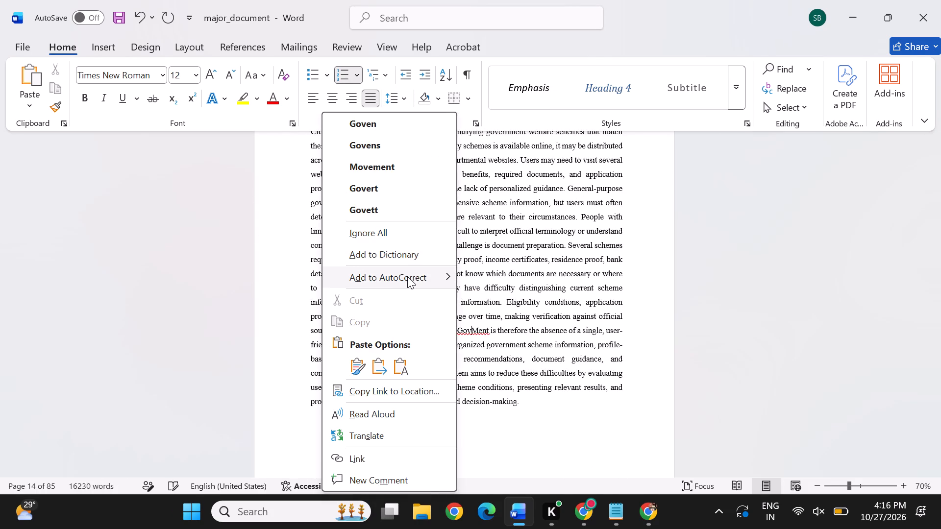
left_click_drag(407, 276, 409, 277)
left_click(820, 285)
left_click_drag(449, 236, 533, 333)
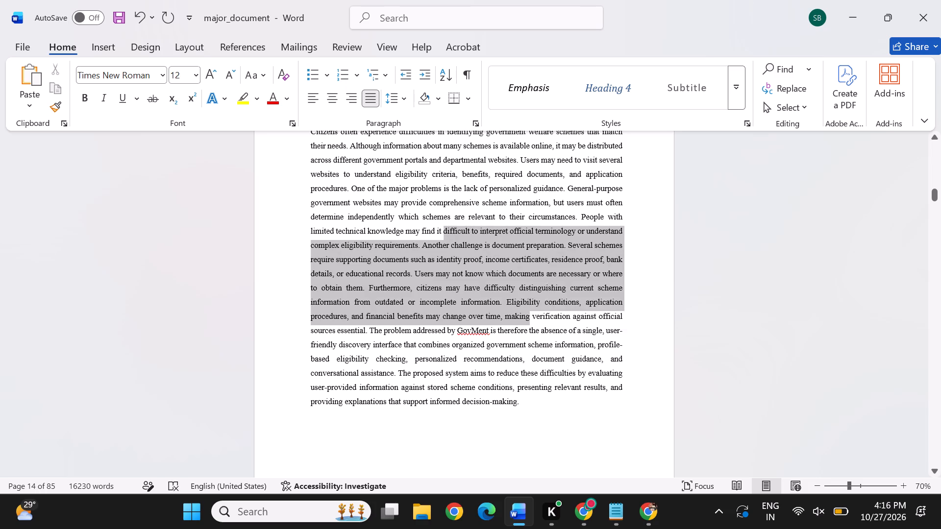
left_click(409, 99)
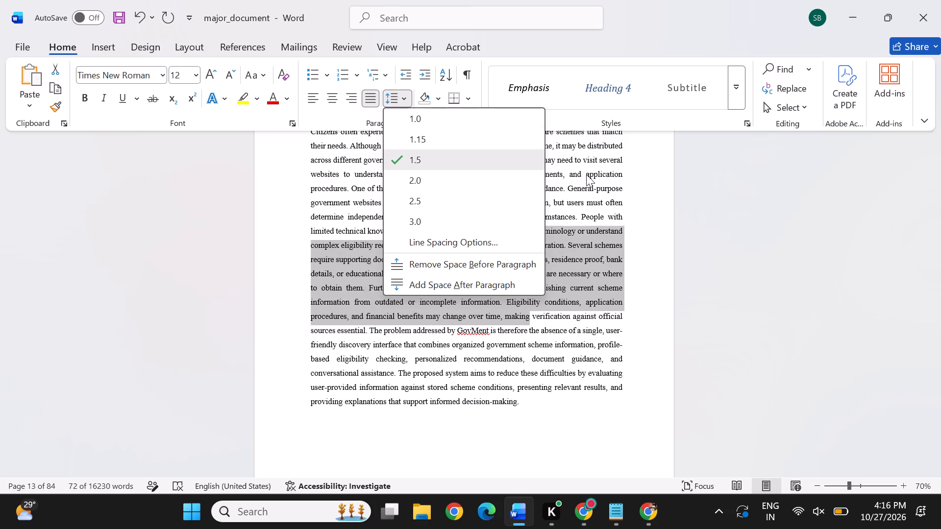
left_click(735, 229)
Set the line spacing of the full objectives text under heading 1.4 to 1.5.
scroll(586, 281, "down", 3)
scroll(503, 244, "up", 1)
left_click_drag(303, 244, 471, 473)
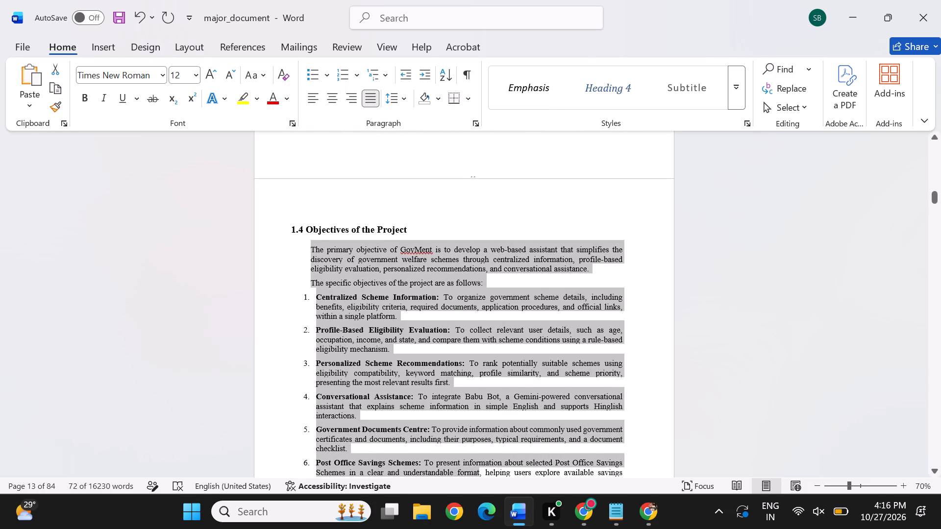
left_click_drag(471, 473, 505, 401)
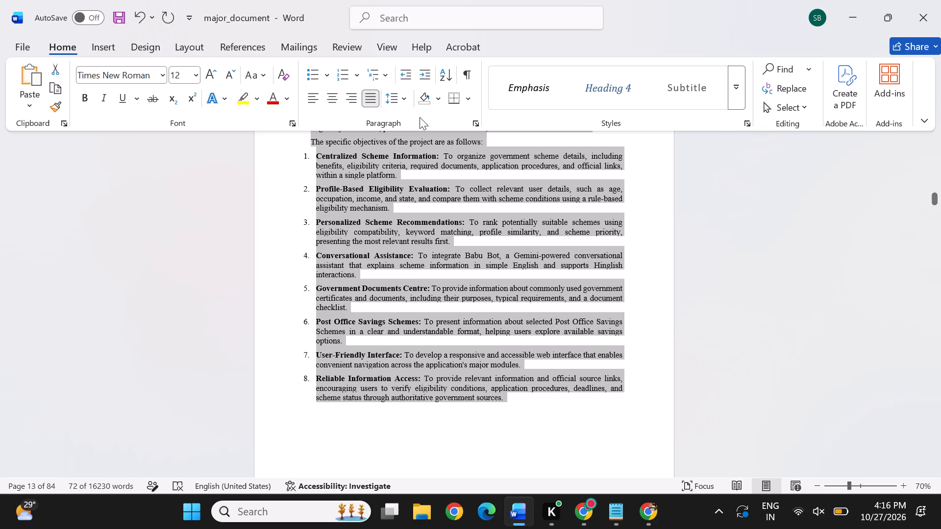
left_click(405, 99)
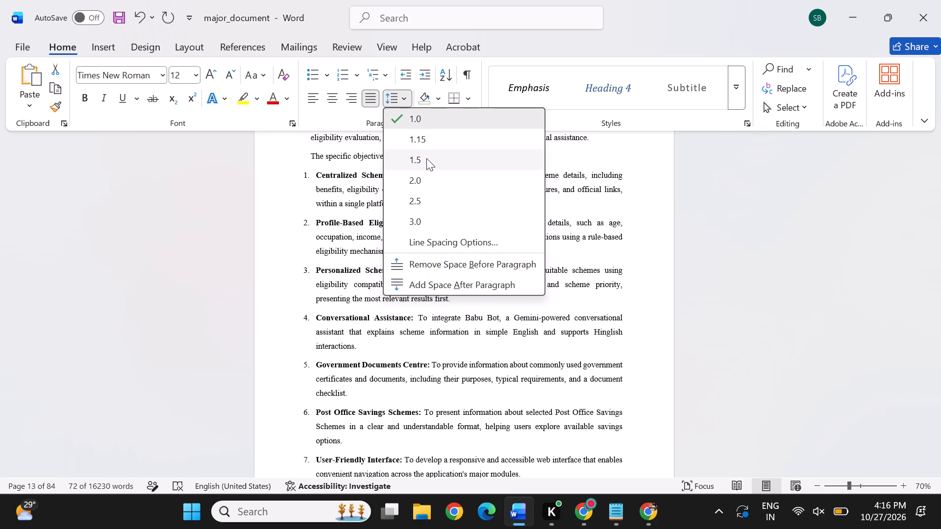
left_click(426, 158)
scroll(496, 283, "down", 2)
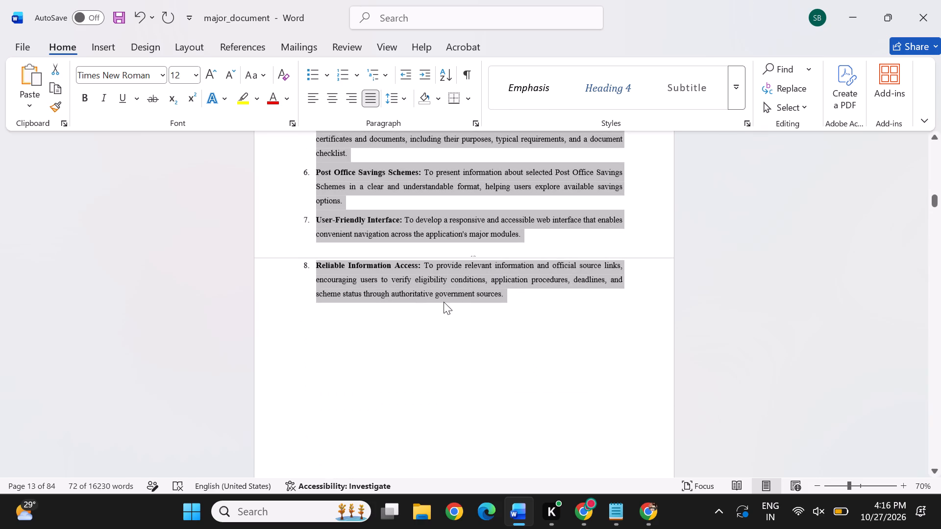
left_click(554, 337)
Insert blank lines below objective 6, Post Office Savings Schemes, moving objectives 7 and 8 together onto the next page.
scroll(476, 311, "up", 1)
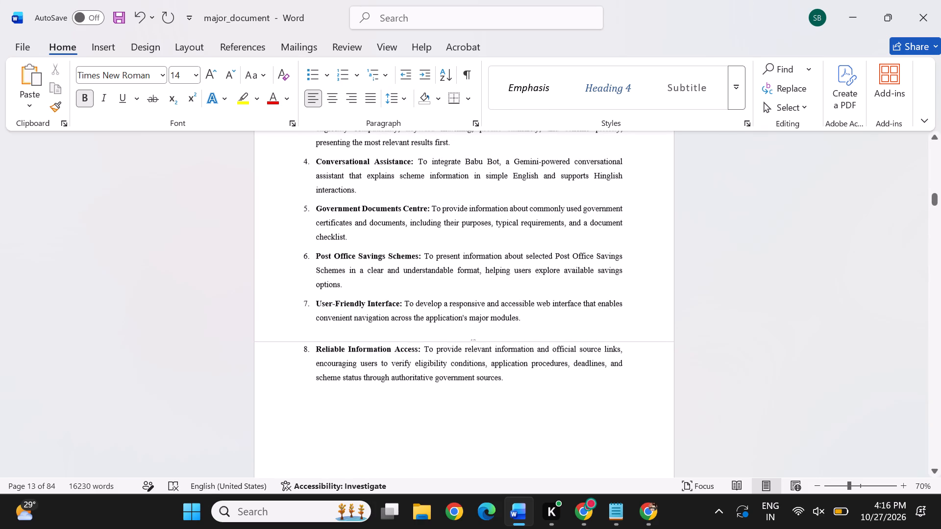
left_click_drag(299, 307, 488, 368)
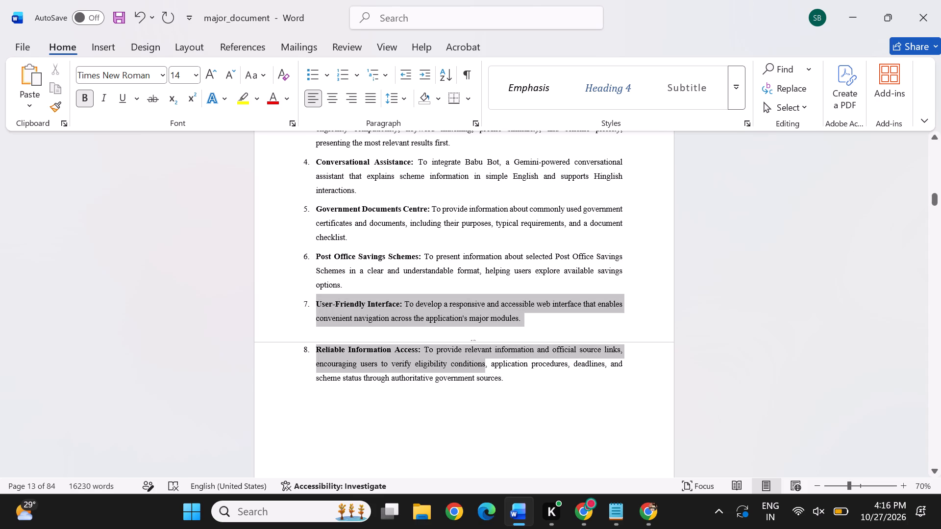
left_click_drag(488, 368, 501, 377)
left_click(510, 417)
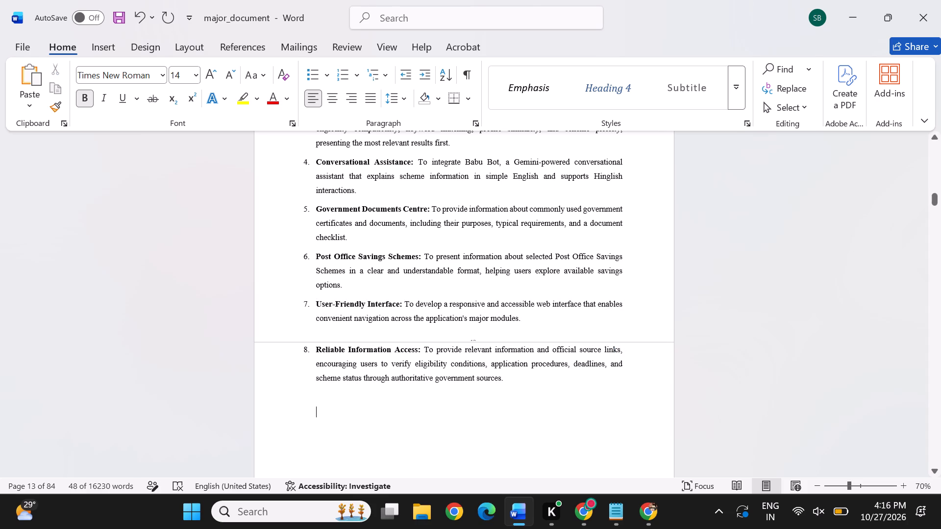
left_click(373, 284)
key("Return")
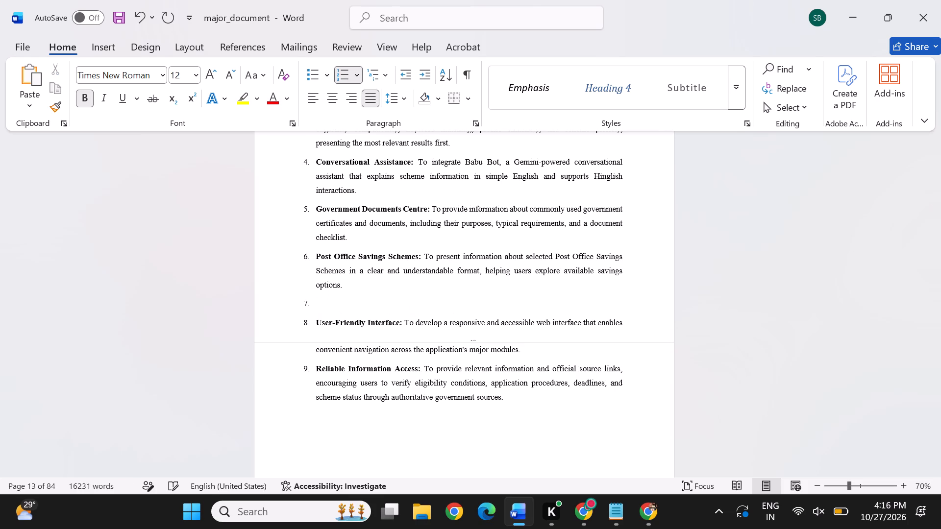
key("Return")
key("Return")
key("Return")
key("Return")
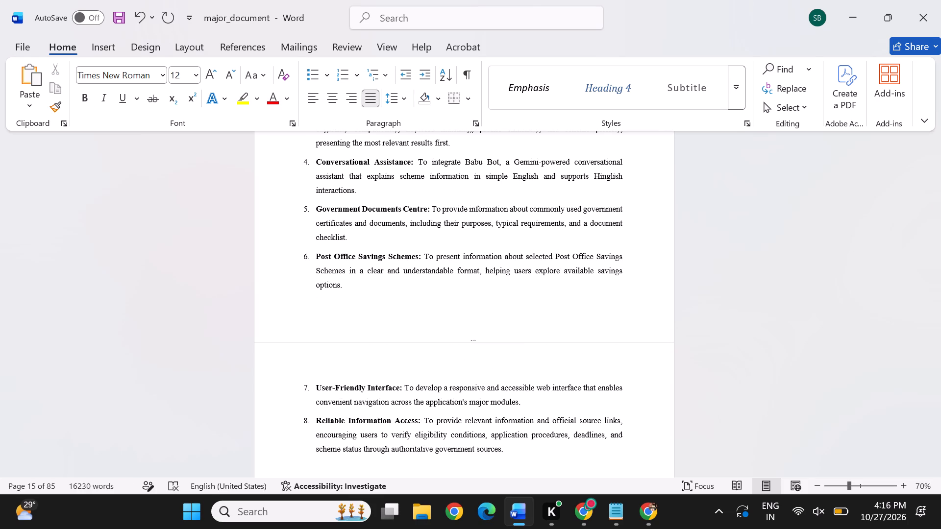
key("Delete")
key("Left")
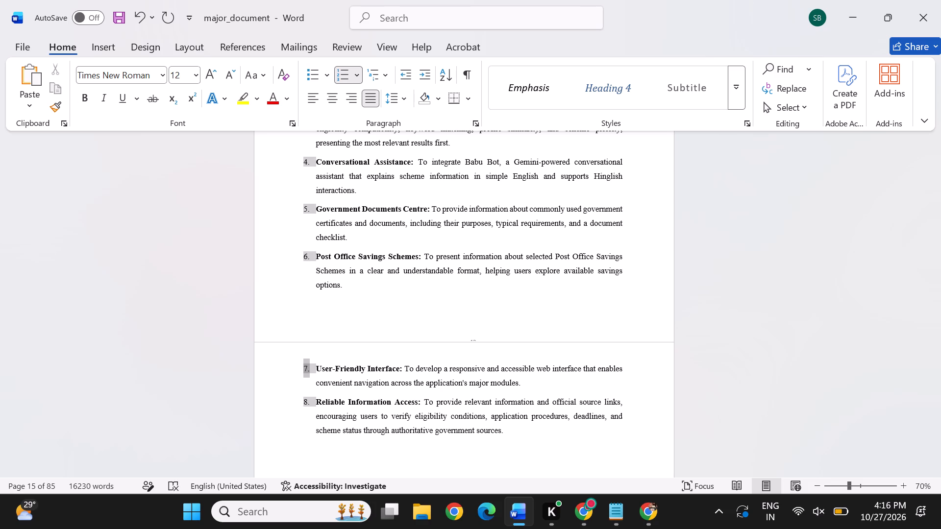
left_click(397, 308)
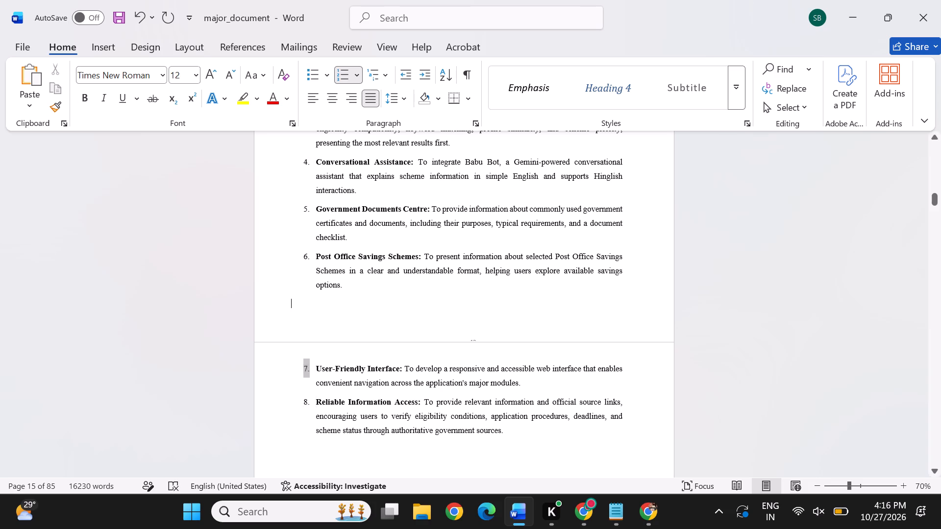
key("Return")
Delete one blank line at the top of the page above heading 1.4 Objectives of the Project.
scroll(435, 295, "up", 1)
scroll(475, 265, "up", 1)
scroll(446, 211, "up", 1)
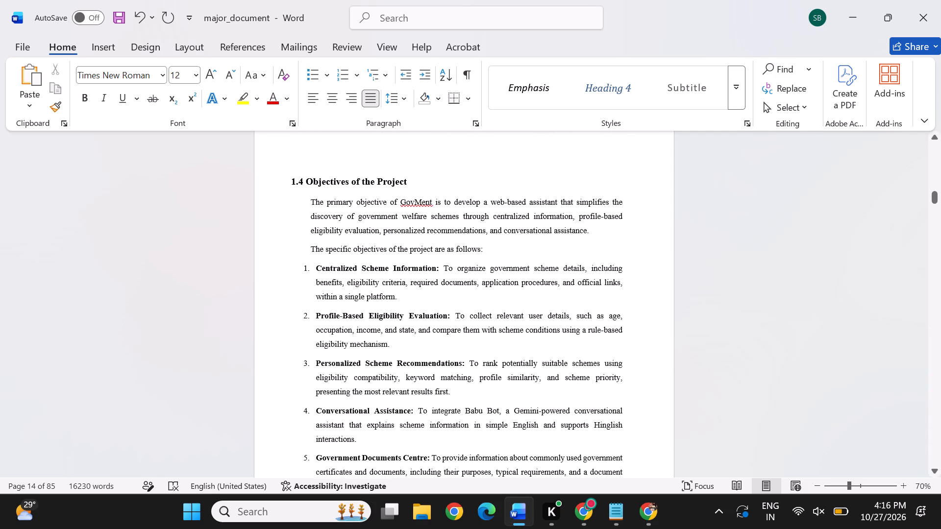
scroll(376, 168, "up", 1)
left_click(326, 170)
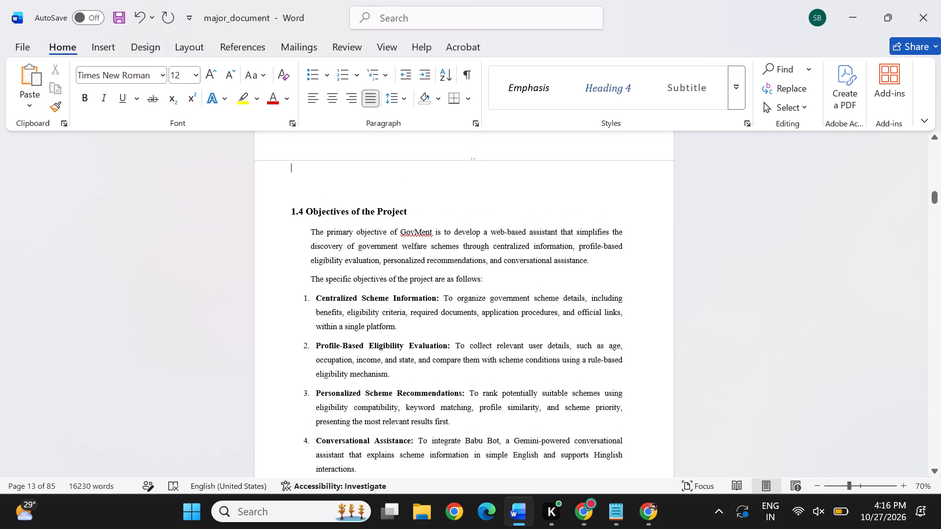
key("Delete")
Add another blank line between objective 6 and objective 7, User-Friendly Interface.
scroll(370, 266, "down", 3)
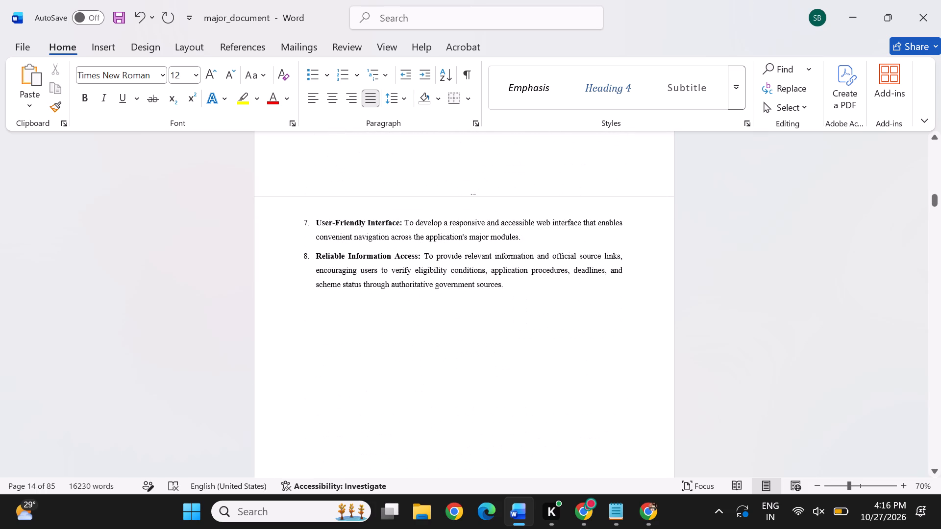
scroll(359, 246, "up", 1)
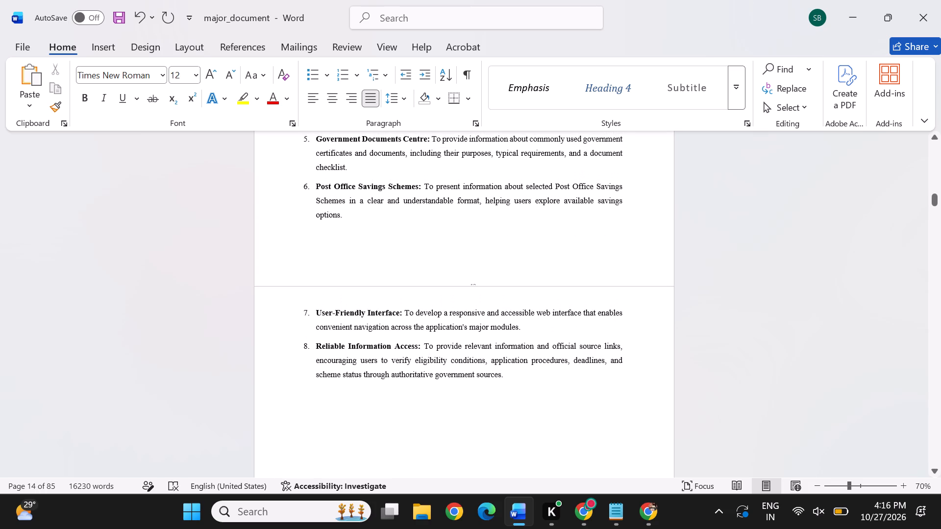
left_click(349, 251)
key("Return")
Start an unnumbered line below objective 8, Reliable Information Access, and enter 1.6 on it.
left_click(525, 395)
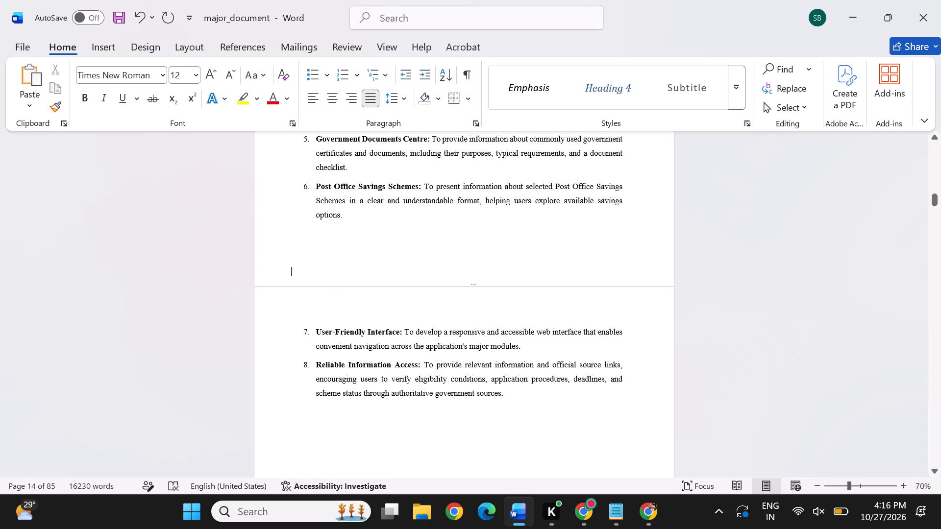
key("Return")
key("Return")
type("1.6")
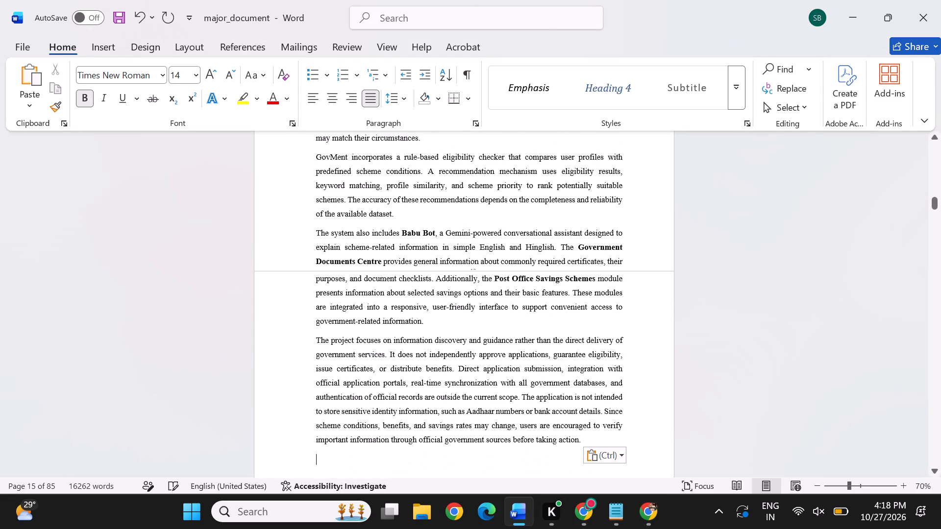
Delete the Reliable Information Access paragraph and the duplicate "1.6 Scope of the Project" title under heading 1.5, including the leading indent.
scroll(532, 326, "up", 3)
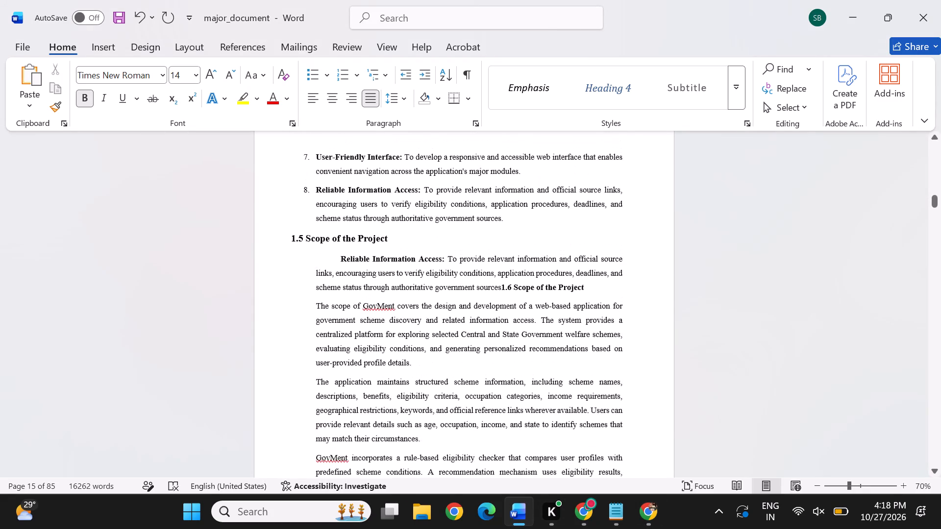
scroll(492, 230, "up", 1)
left_click_drag(588, 355, 587, 355)
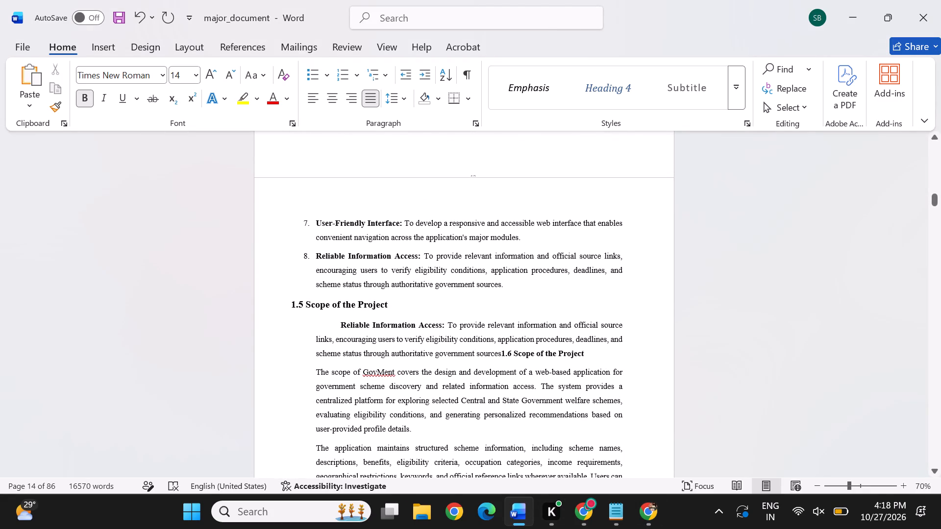
left_click_drag(587, 355, 332, 326)
key("Delete")
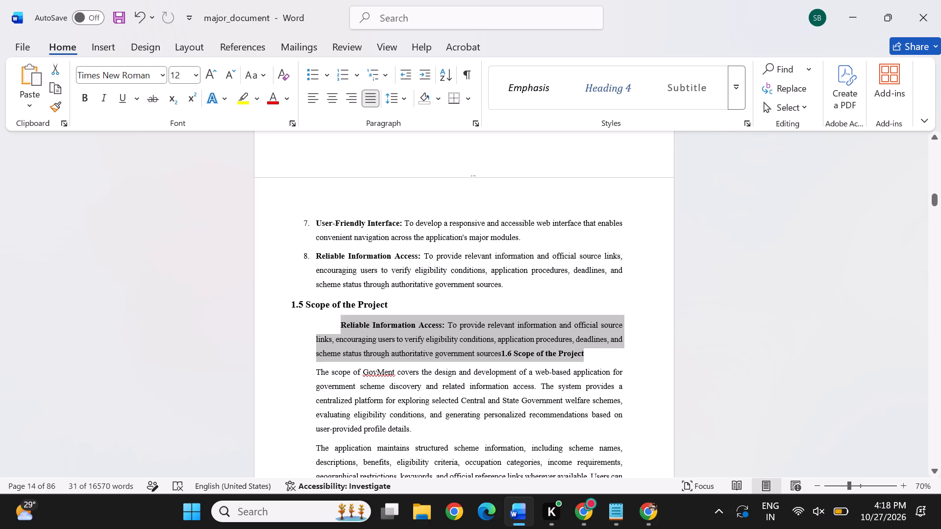
key("Delete")
key("Left")
key("Delete")
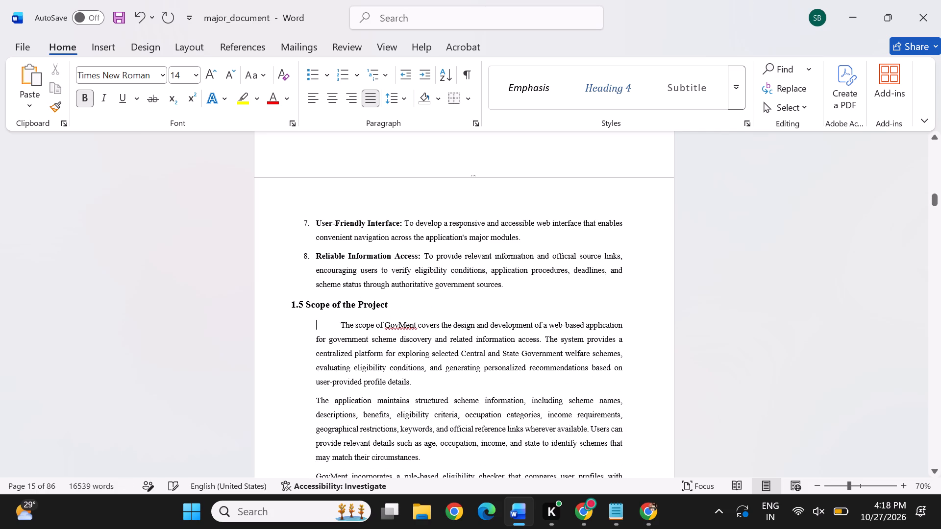
Merge the first four paragraphs of section 1.5 into one continuous paragraph, with a space between the joined sentences.
scroll(482, 360, "down", 1)
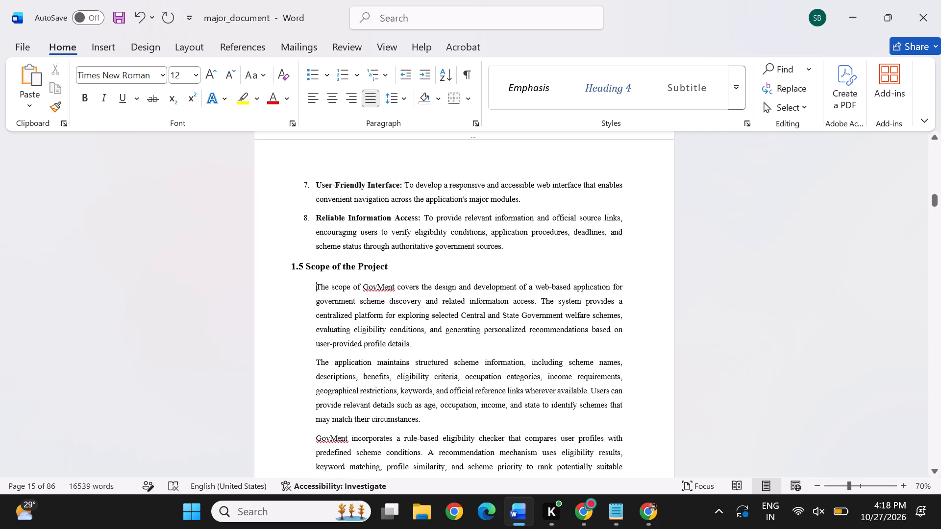
left_click(435, 342)
key("Delete")
key("space")
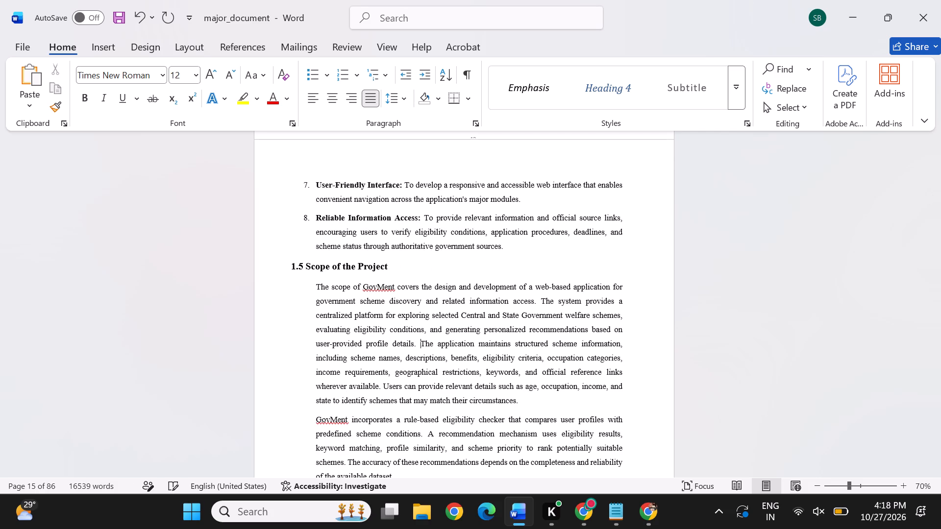
left_click(543, 406)
key("space")
key("Delete")
scroll(553, 427, "down", 1)
left_click(570, 386)
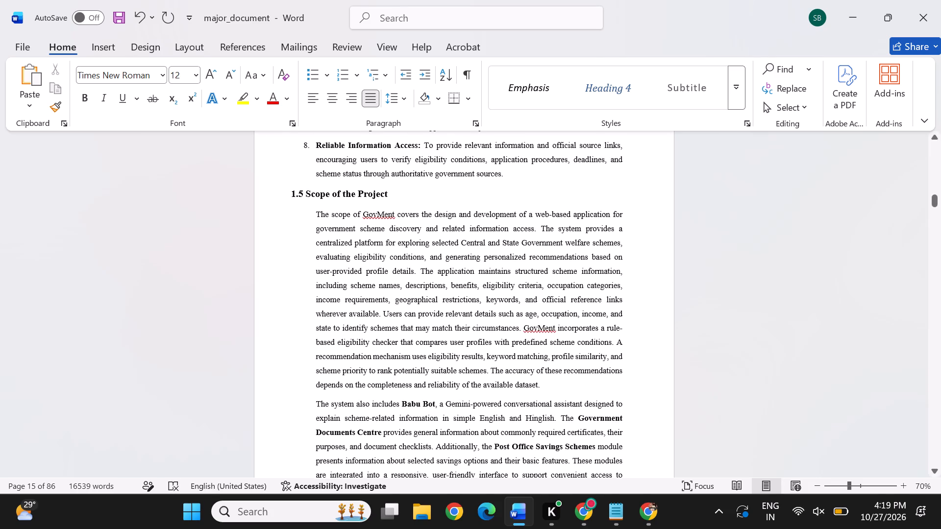
key("space")
key("Delete")
Insert three paragraph breaks before "The project focuses on information discovery" to push that paragraph onto the next page.
scroll(570, 386, "down", 1)
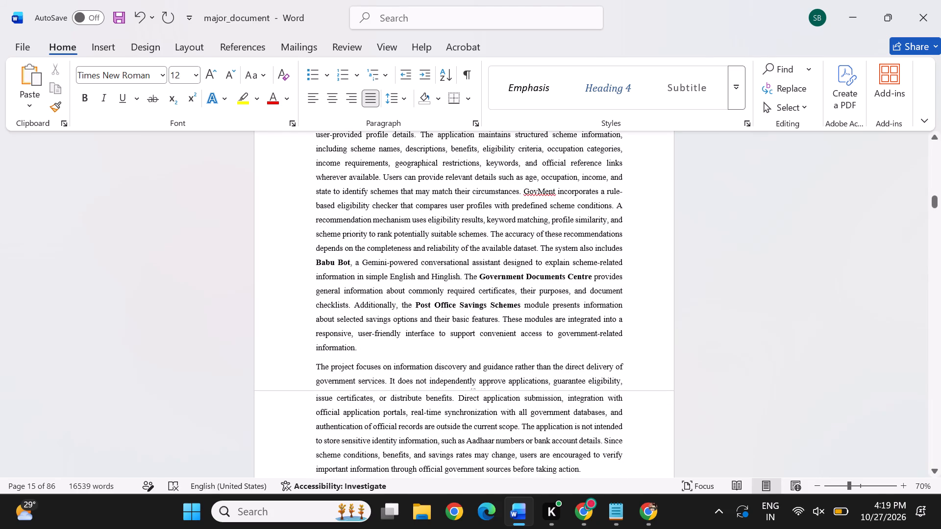
left_click(393, 346)
key("Return")
key("Return")
key("Return")
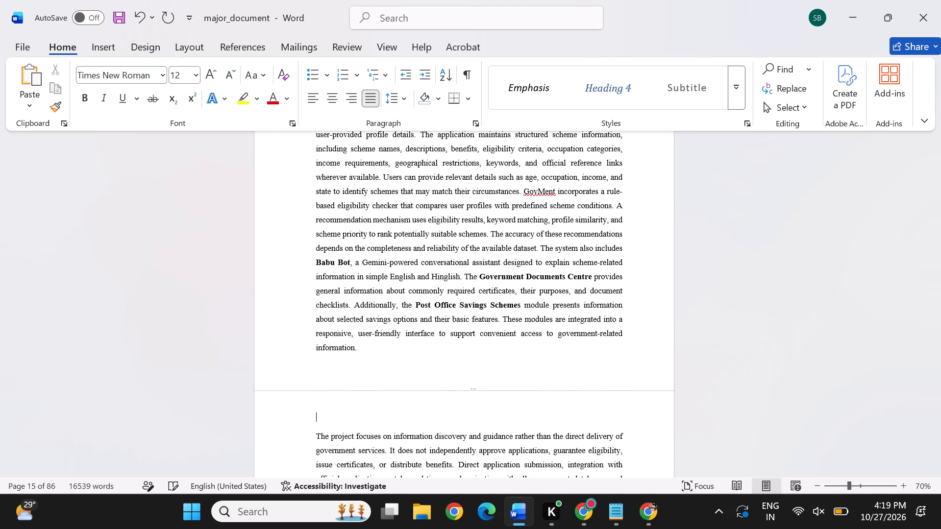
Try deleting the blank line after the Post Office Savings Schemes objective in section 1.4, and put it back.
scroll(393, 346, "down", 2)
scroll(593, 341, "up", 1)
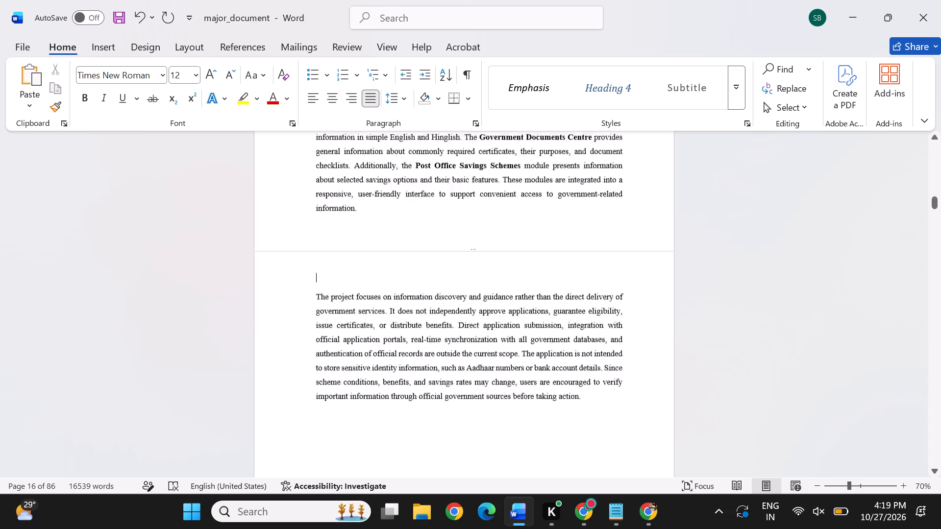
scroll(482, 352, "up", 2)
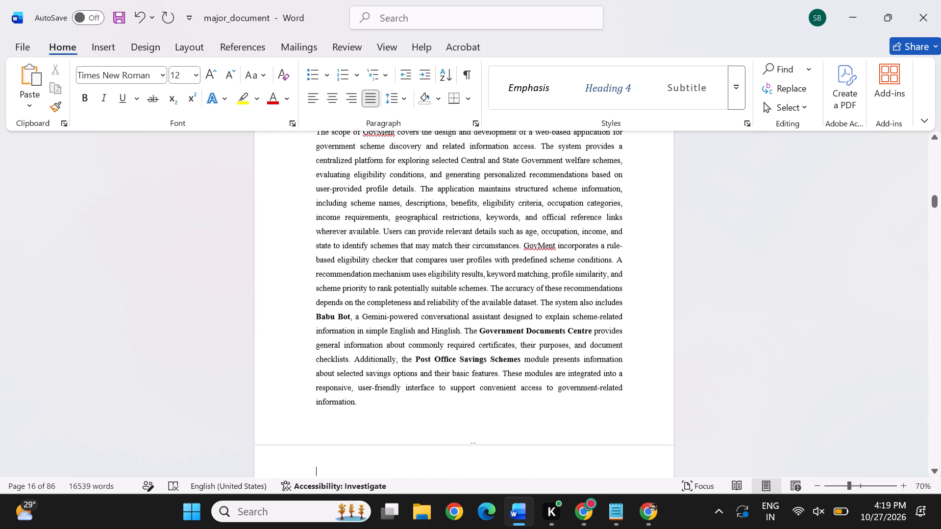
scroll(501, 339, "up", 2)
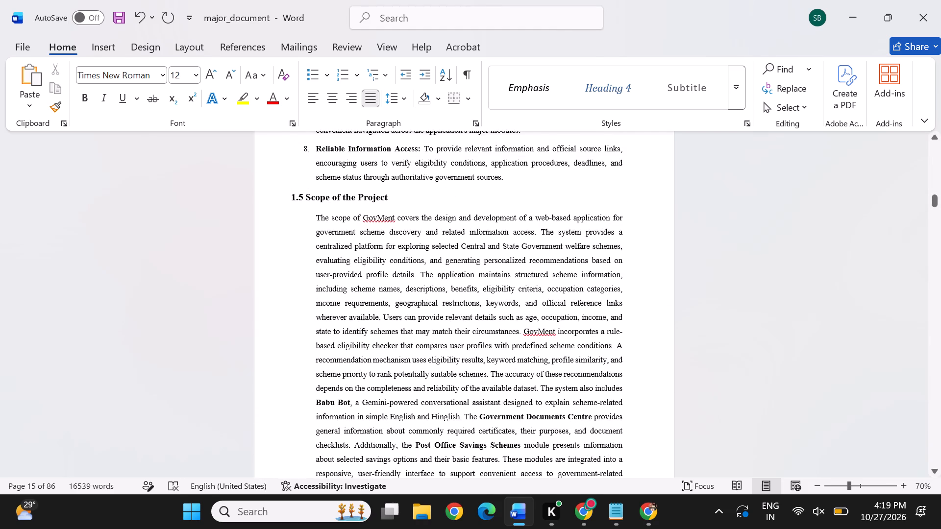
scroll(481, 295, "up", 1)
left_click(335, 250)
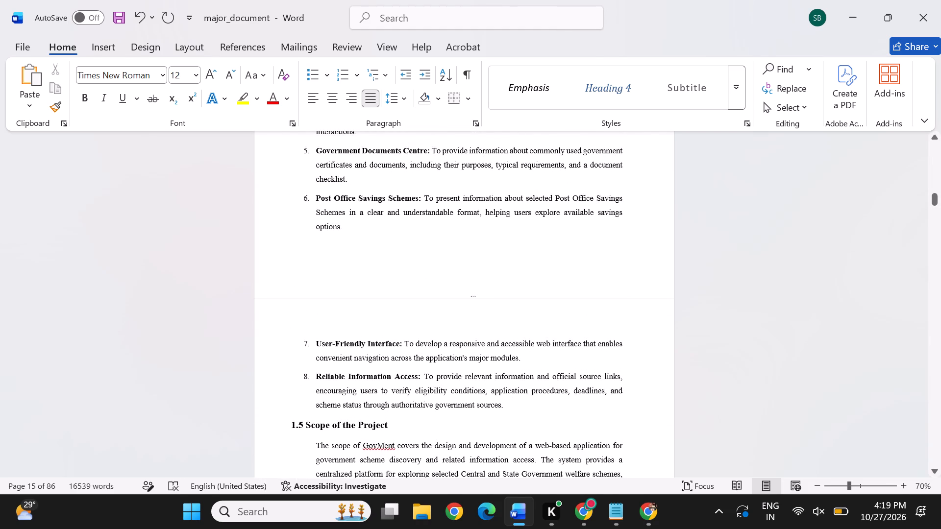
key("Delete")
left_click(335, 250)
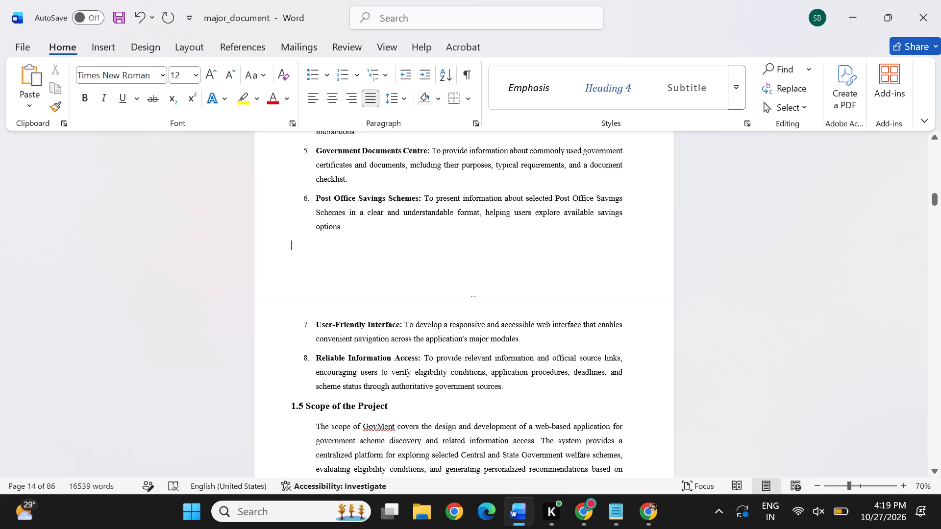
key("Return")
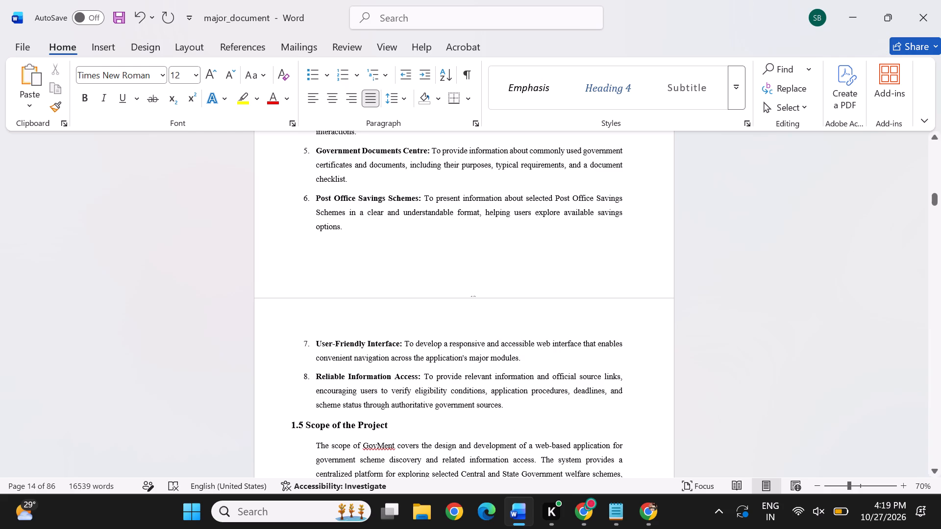
Copy the "1.6 Significance of the Project" entry from the table of contents.
scroll(473, 384, "down", 1)
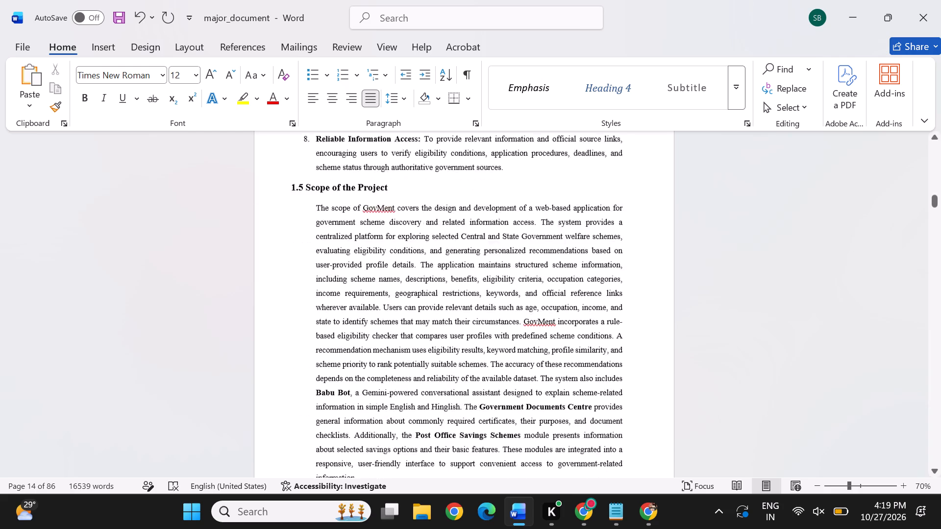
scroll(473, 384, "down", 1)
scroll(486, 353, "up", 1)
scroll(485, 278, "up", 1)
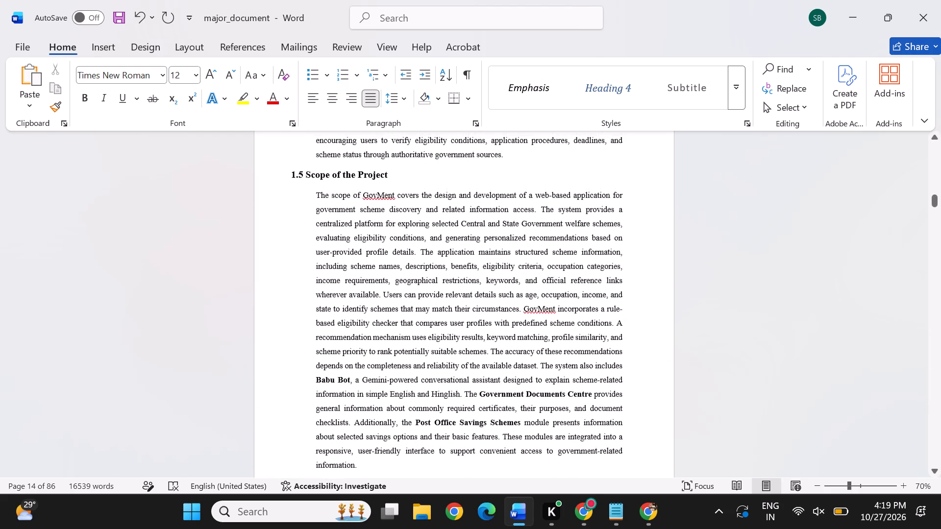
scroll(422, 321, "down", 1)
scroll(431, 362, "down", 1)
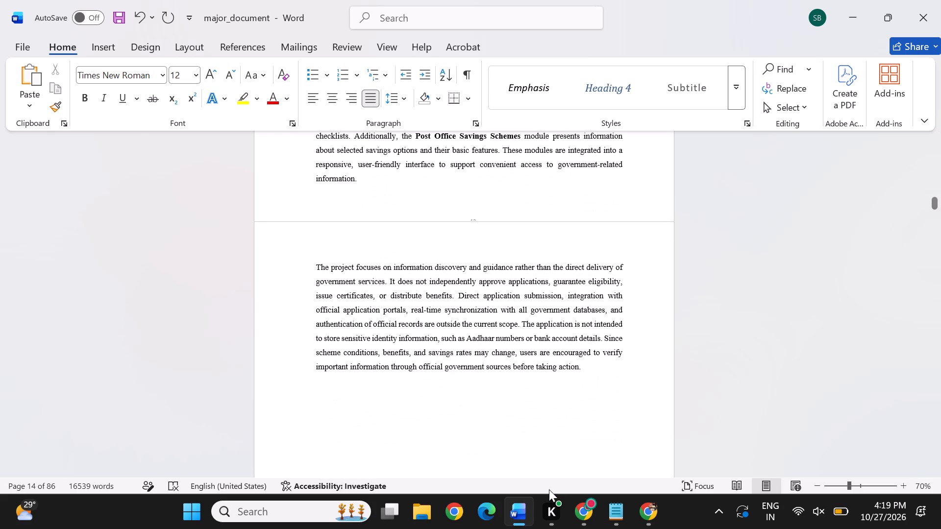
scroll(471, 235, "up", 7)
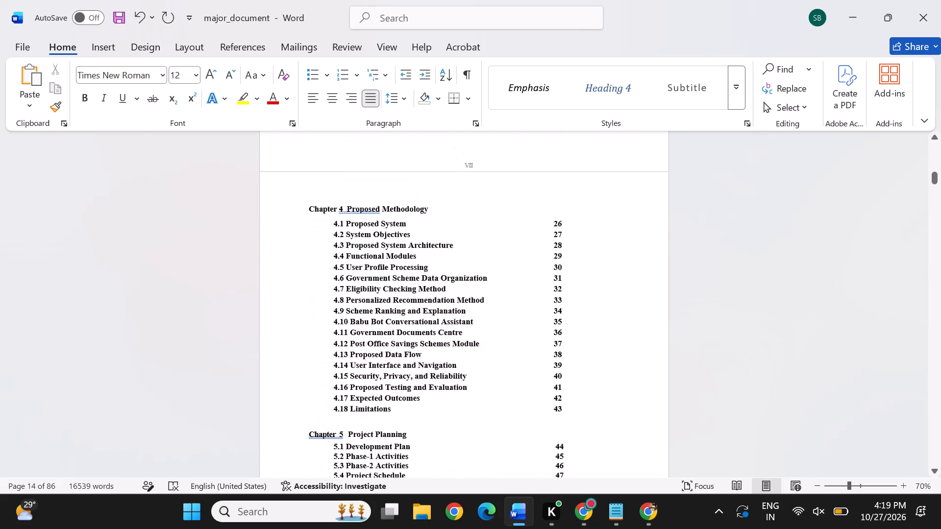
scroll(471, 235, "up", 4)
scroll(258, 271, "up", 1)
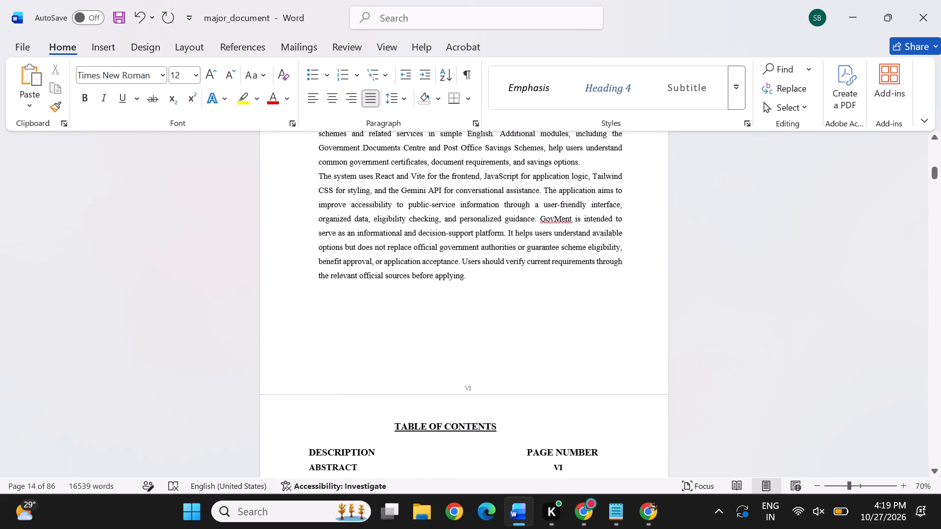
scroll(238, 310, "down", 2)
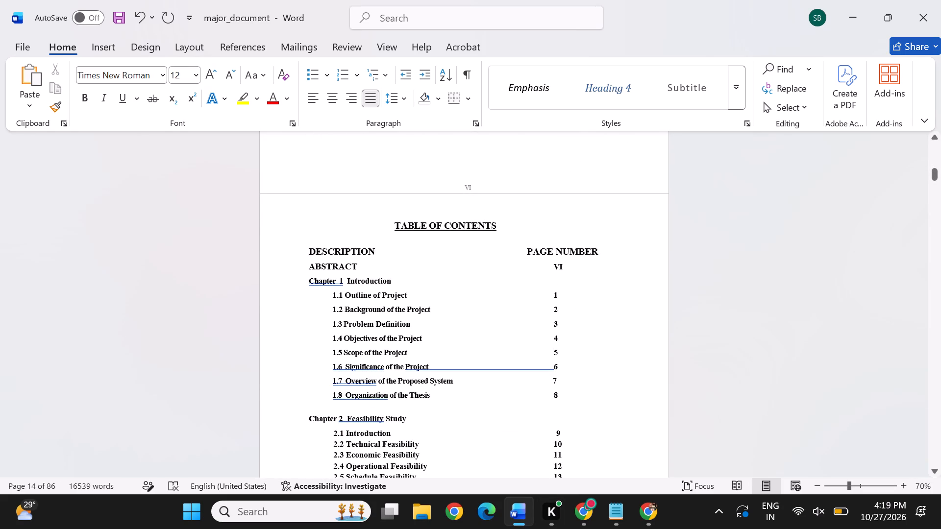
left_click_drag(434, 364, 330, 368)
key("ctrl+c")
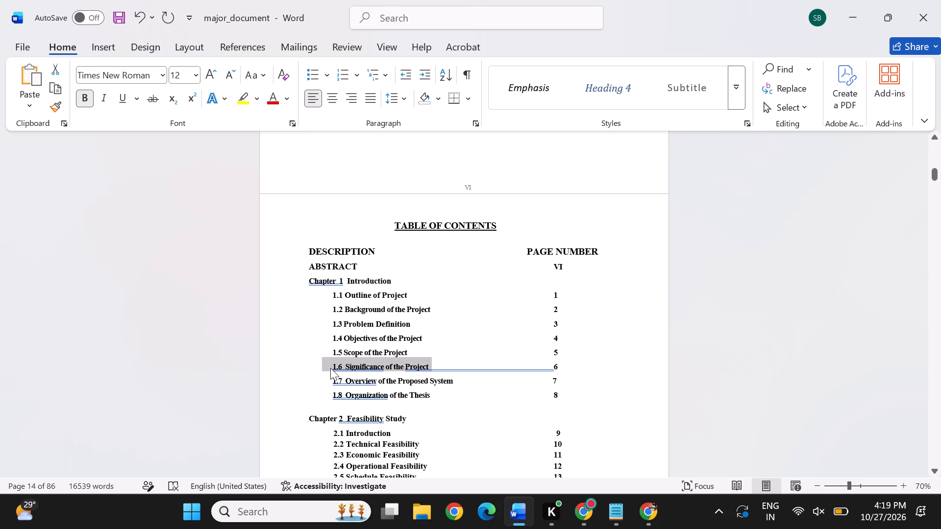
Add blank lines after the final paragraph of section 1.5, trim the extra ones, and turn off bold at the insertion point.
scroll(470, 396, "down", 19)
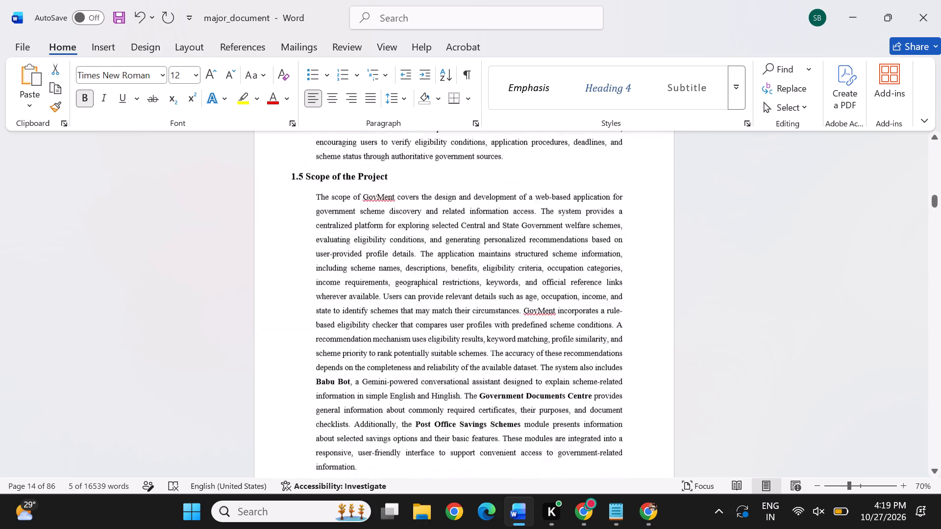
scroll(433, 409, "down", 2)
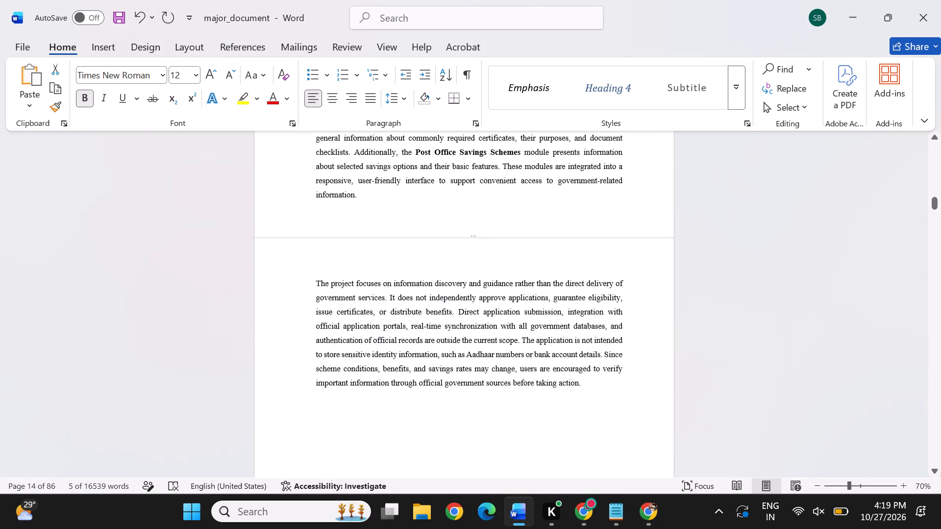
scroll(412, 292, "up", 1)
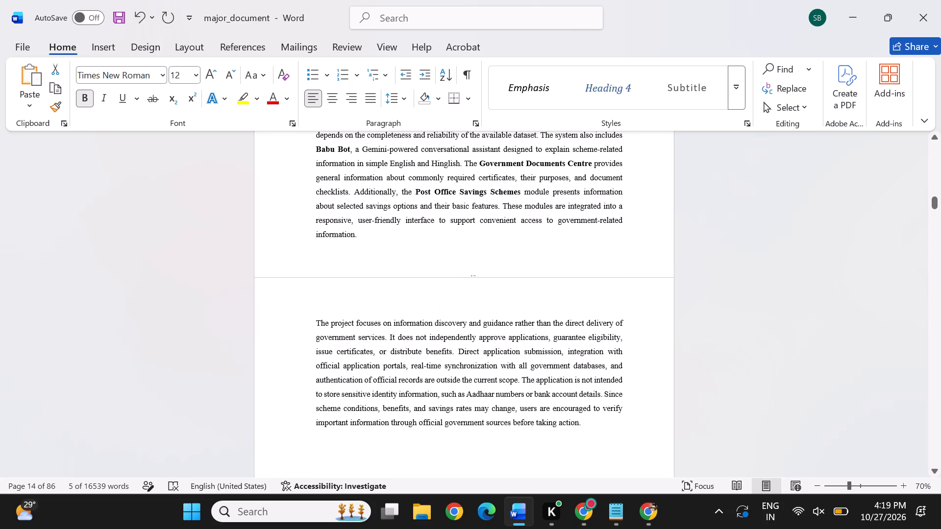
scroll(470, 337, "down", 2)
left_click(607, 357)
key("Return")
key("Return")
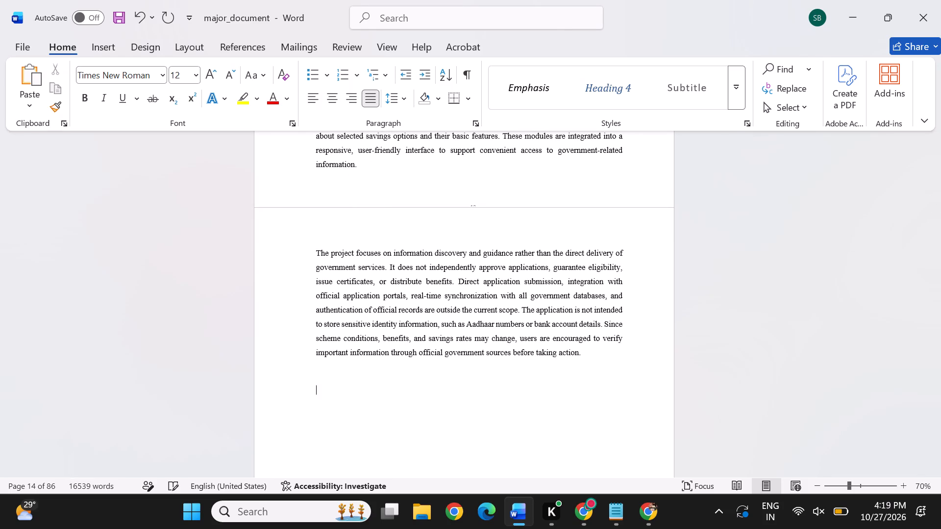
key("Return")
key("Left")
key("Delete")
key("Delete")
key("Delete")
left_click(86, 99)
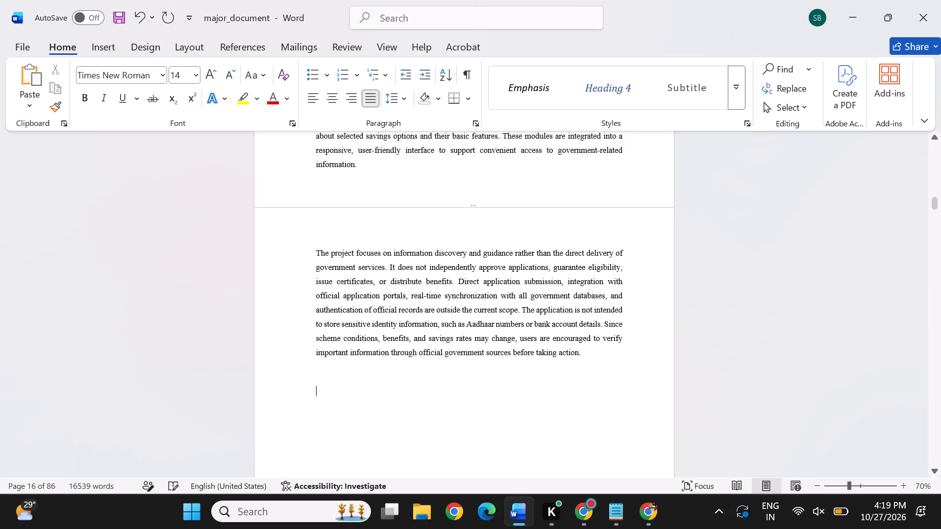
Insert a blank line above the CHAPTER-2 heading.
scroll(364, 383, "down", 3)
scroll(343, 221, "up", 1)
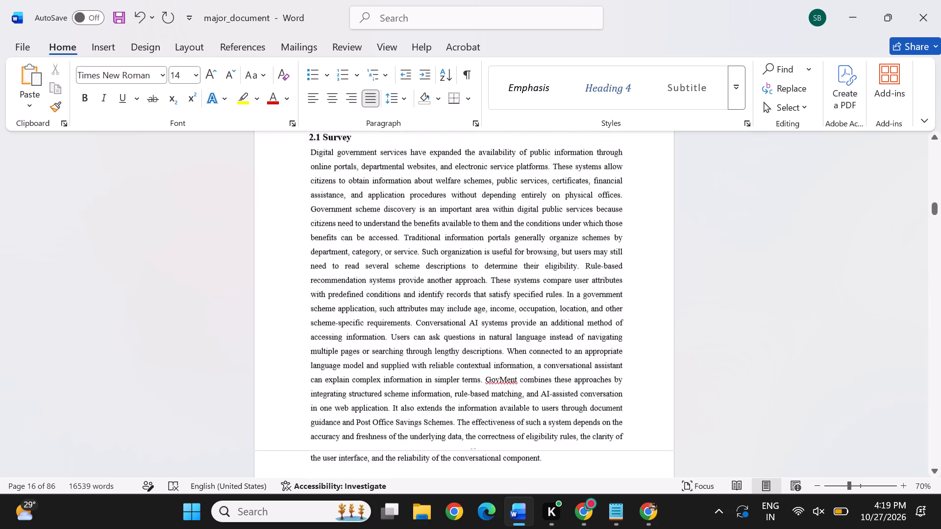
scroll(343, 221, "up", 1)
left_click(318, 177)
key("Return")
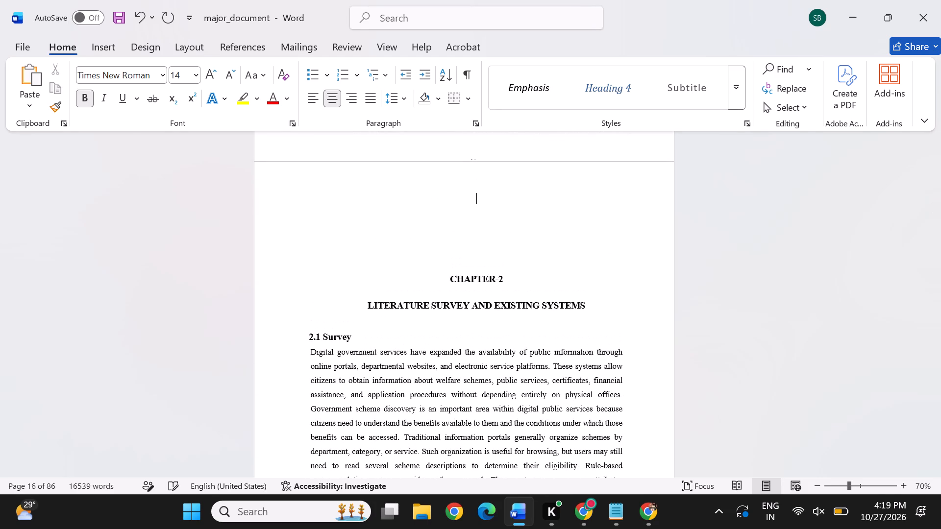
key("Left")
key("Left")
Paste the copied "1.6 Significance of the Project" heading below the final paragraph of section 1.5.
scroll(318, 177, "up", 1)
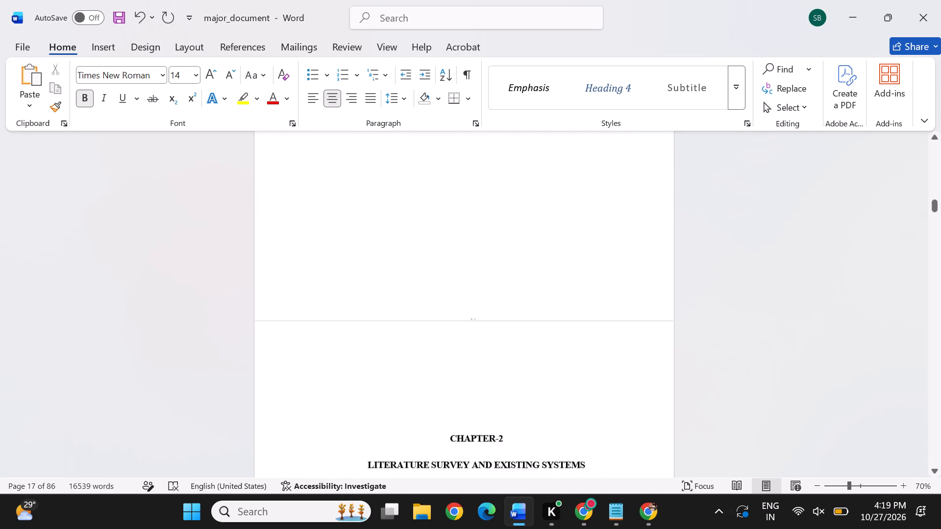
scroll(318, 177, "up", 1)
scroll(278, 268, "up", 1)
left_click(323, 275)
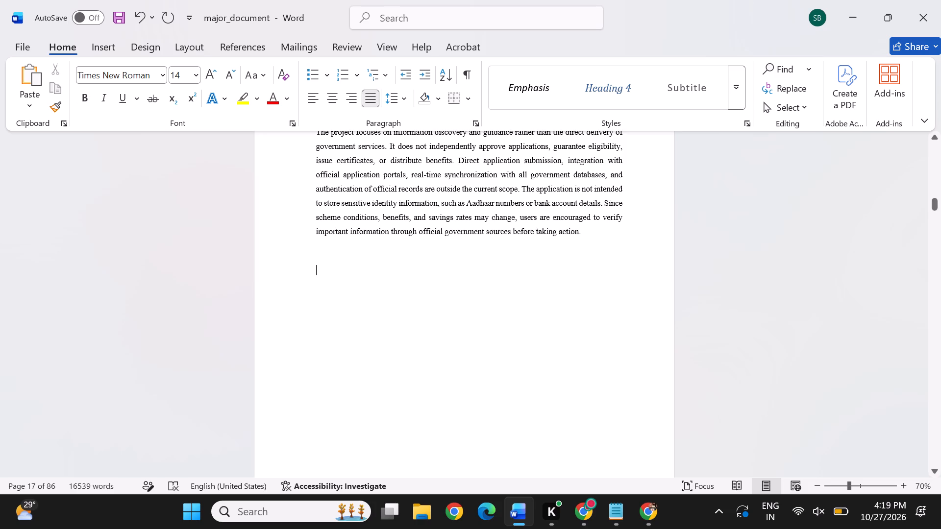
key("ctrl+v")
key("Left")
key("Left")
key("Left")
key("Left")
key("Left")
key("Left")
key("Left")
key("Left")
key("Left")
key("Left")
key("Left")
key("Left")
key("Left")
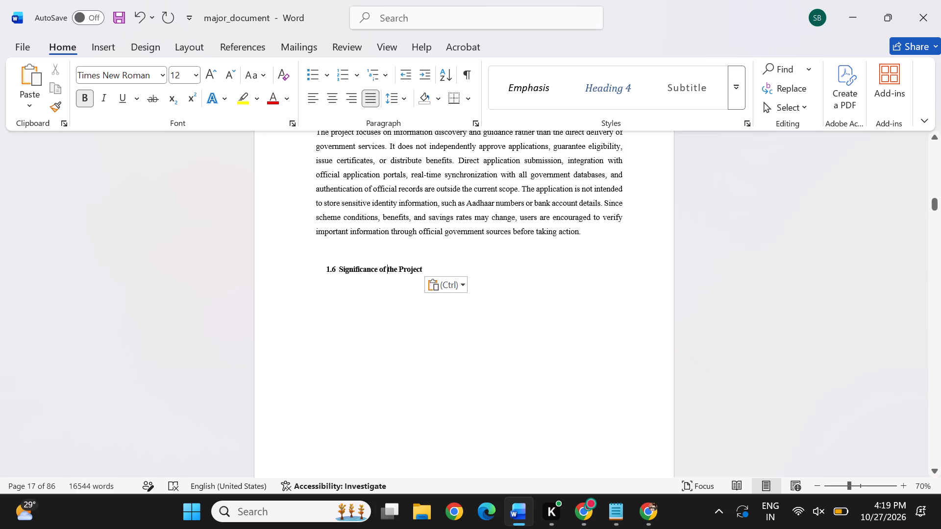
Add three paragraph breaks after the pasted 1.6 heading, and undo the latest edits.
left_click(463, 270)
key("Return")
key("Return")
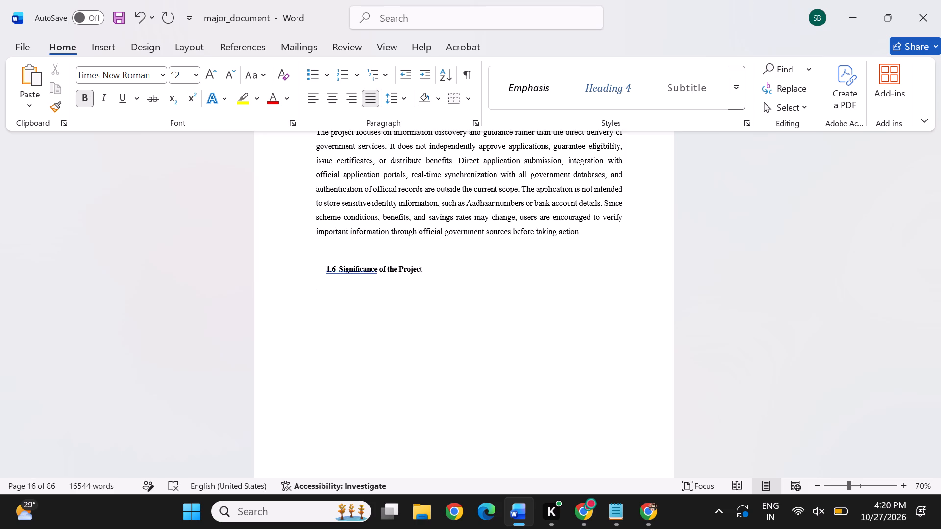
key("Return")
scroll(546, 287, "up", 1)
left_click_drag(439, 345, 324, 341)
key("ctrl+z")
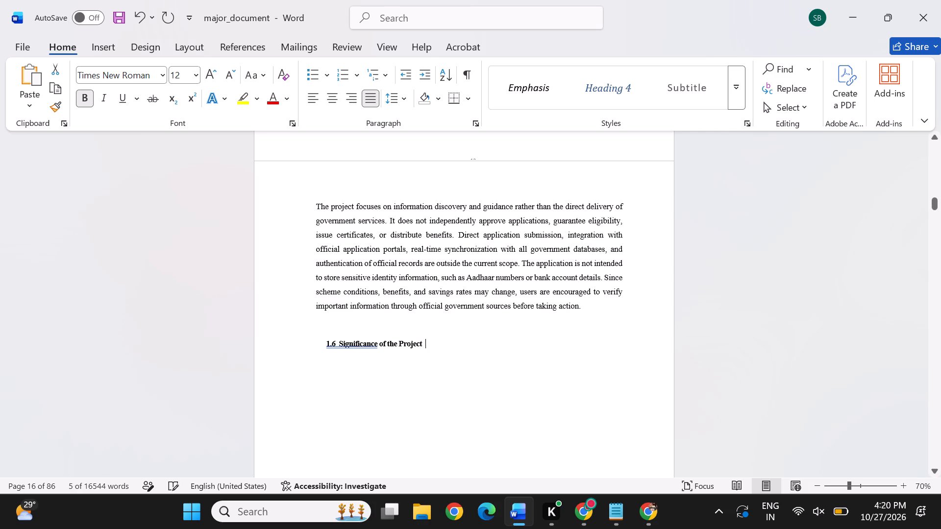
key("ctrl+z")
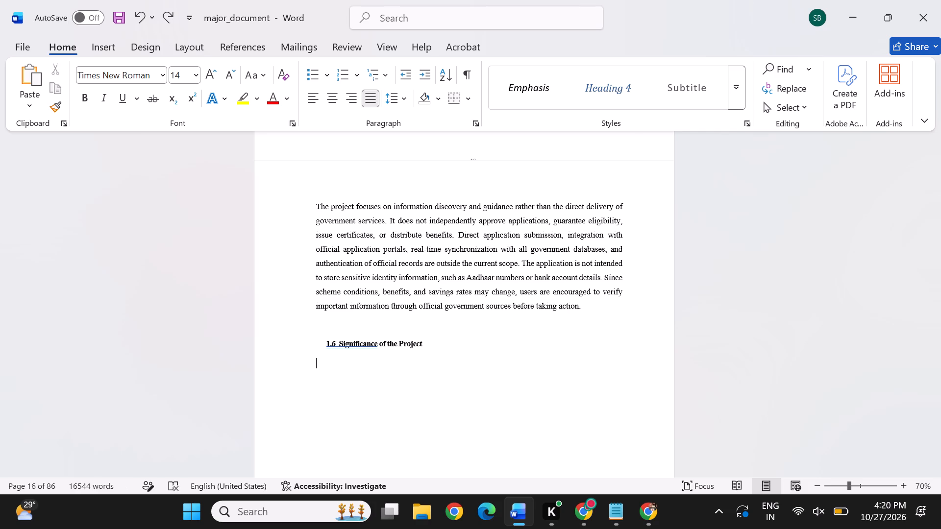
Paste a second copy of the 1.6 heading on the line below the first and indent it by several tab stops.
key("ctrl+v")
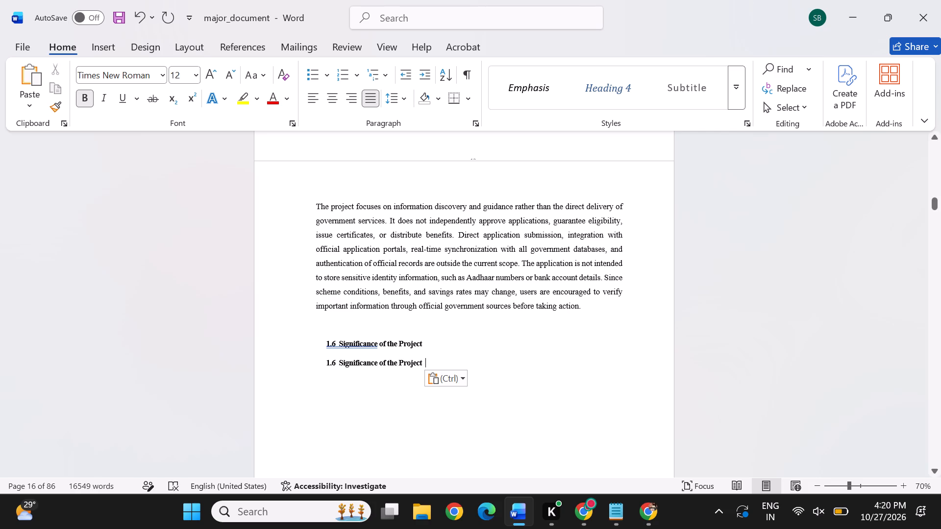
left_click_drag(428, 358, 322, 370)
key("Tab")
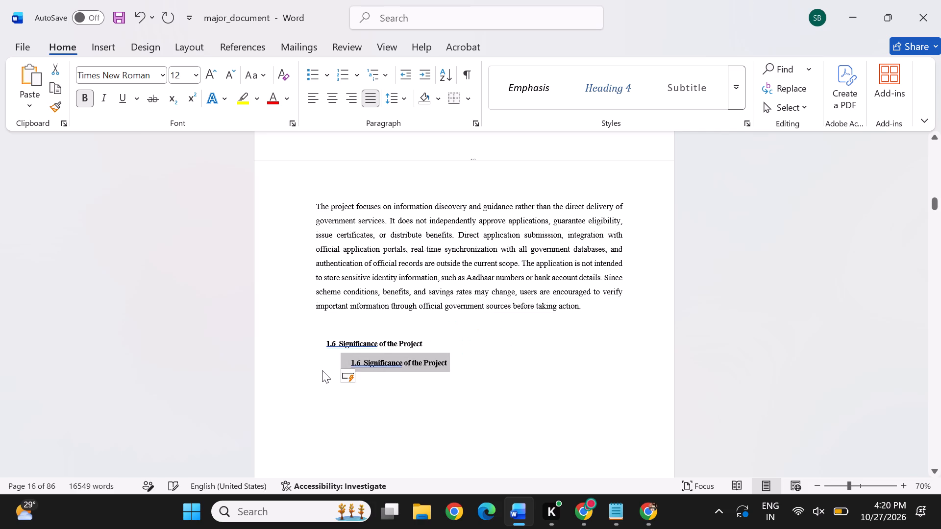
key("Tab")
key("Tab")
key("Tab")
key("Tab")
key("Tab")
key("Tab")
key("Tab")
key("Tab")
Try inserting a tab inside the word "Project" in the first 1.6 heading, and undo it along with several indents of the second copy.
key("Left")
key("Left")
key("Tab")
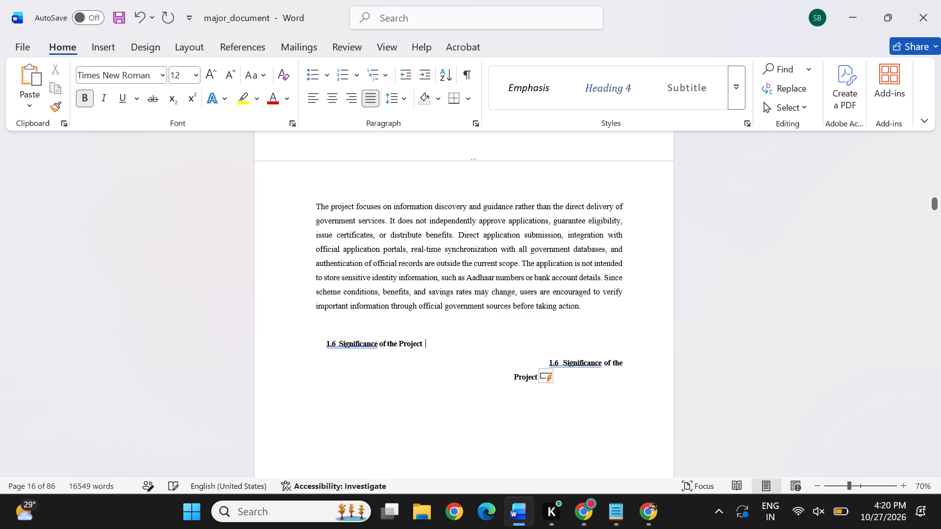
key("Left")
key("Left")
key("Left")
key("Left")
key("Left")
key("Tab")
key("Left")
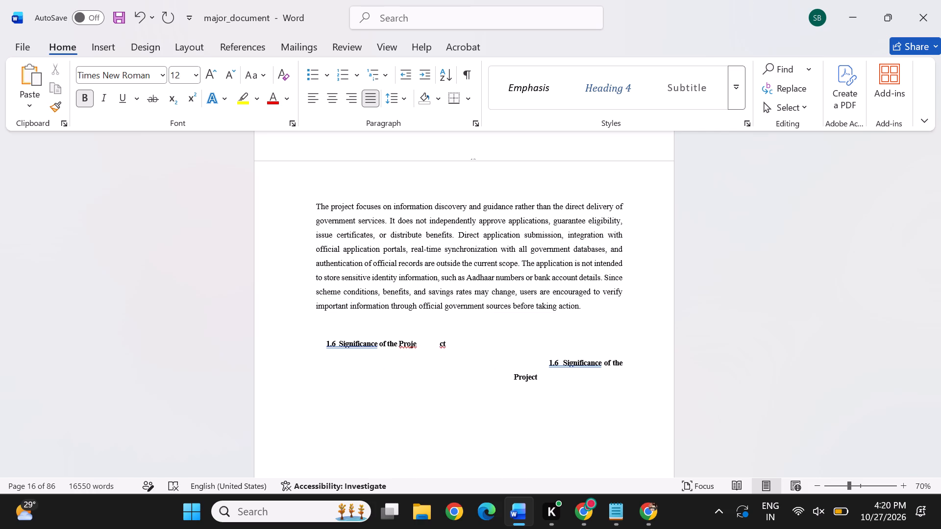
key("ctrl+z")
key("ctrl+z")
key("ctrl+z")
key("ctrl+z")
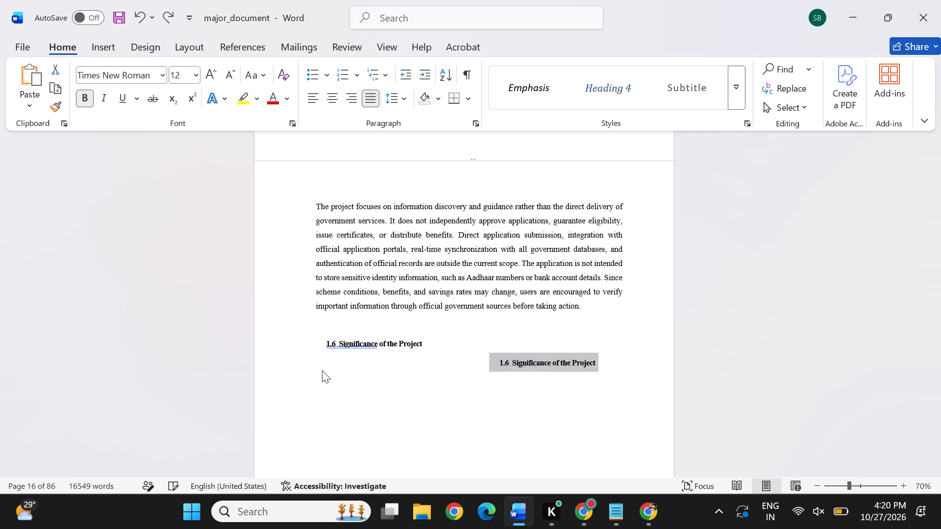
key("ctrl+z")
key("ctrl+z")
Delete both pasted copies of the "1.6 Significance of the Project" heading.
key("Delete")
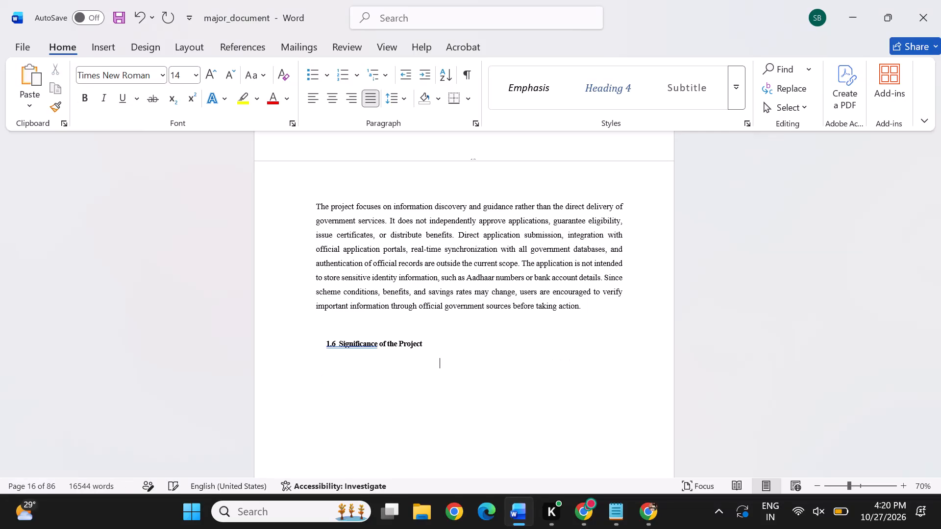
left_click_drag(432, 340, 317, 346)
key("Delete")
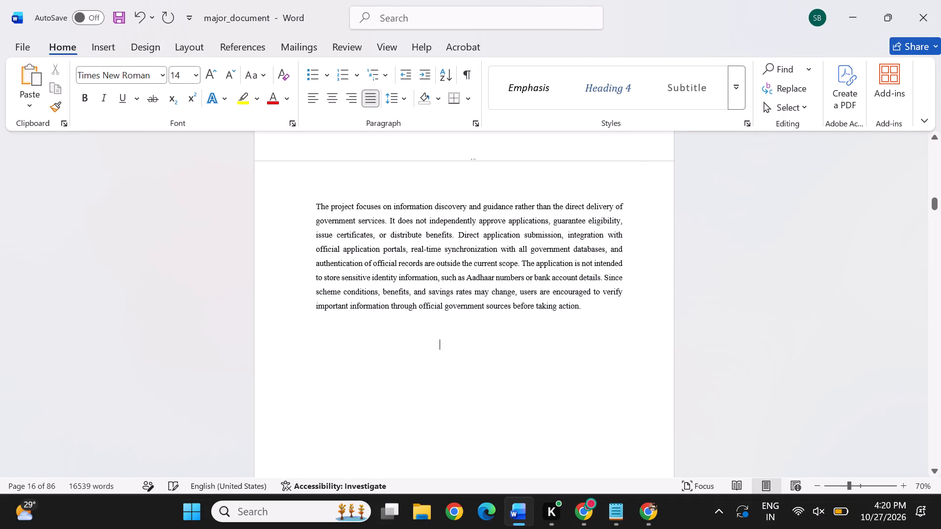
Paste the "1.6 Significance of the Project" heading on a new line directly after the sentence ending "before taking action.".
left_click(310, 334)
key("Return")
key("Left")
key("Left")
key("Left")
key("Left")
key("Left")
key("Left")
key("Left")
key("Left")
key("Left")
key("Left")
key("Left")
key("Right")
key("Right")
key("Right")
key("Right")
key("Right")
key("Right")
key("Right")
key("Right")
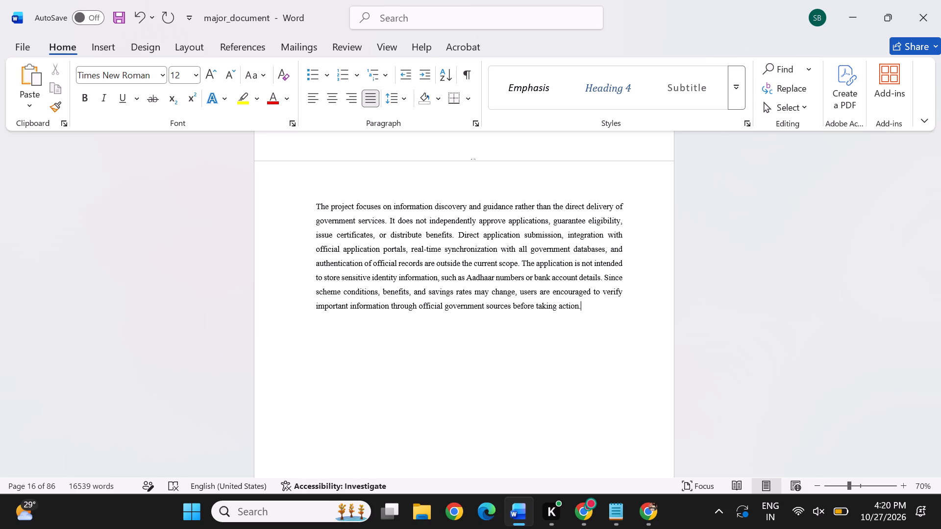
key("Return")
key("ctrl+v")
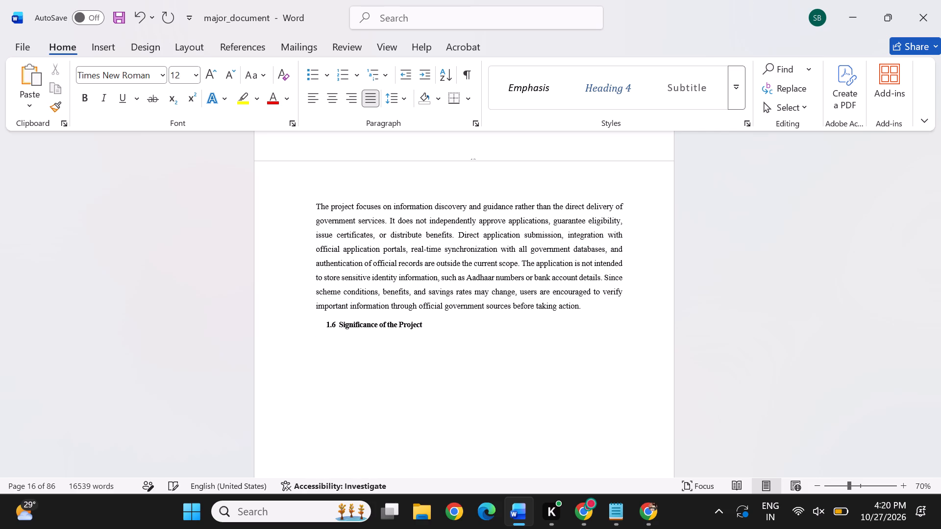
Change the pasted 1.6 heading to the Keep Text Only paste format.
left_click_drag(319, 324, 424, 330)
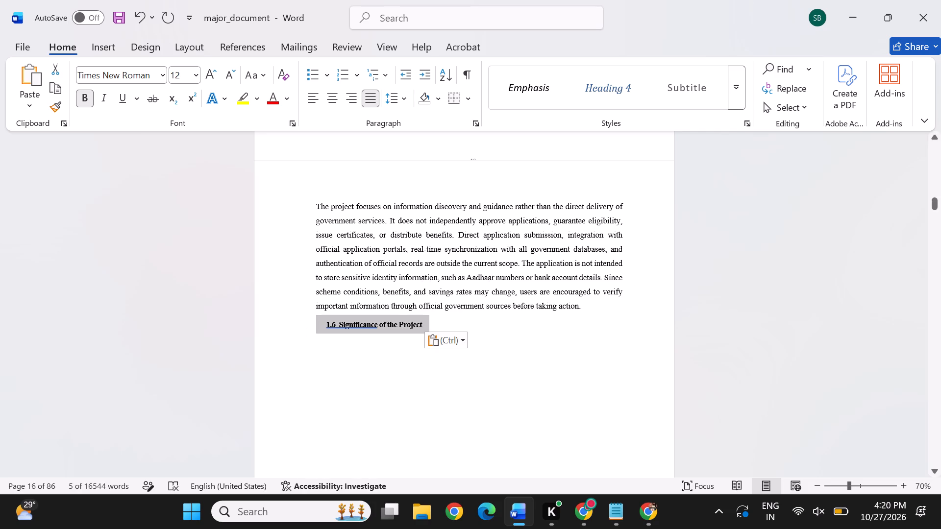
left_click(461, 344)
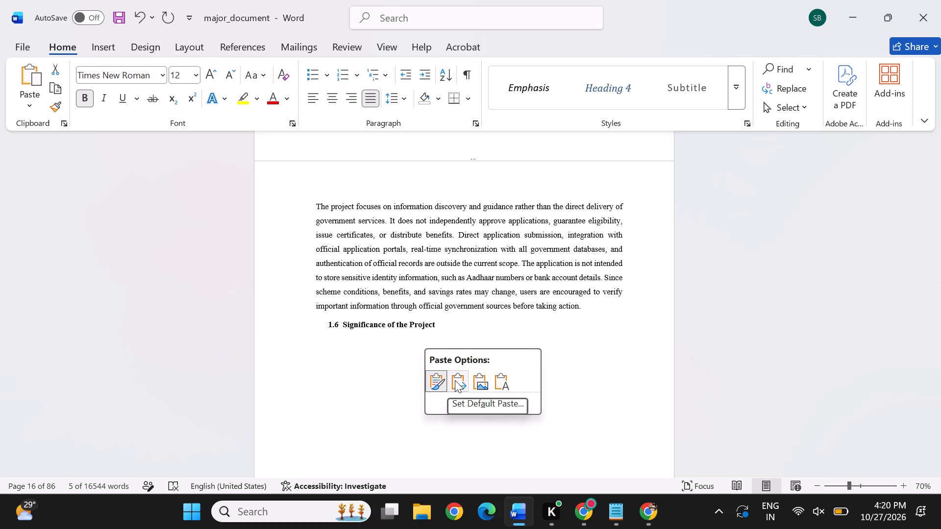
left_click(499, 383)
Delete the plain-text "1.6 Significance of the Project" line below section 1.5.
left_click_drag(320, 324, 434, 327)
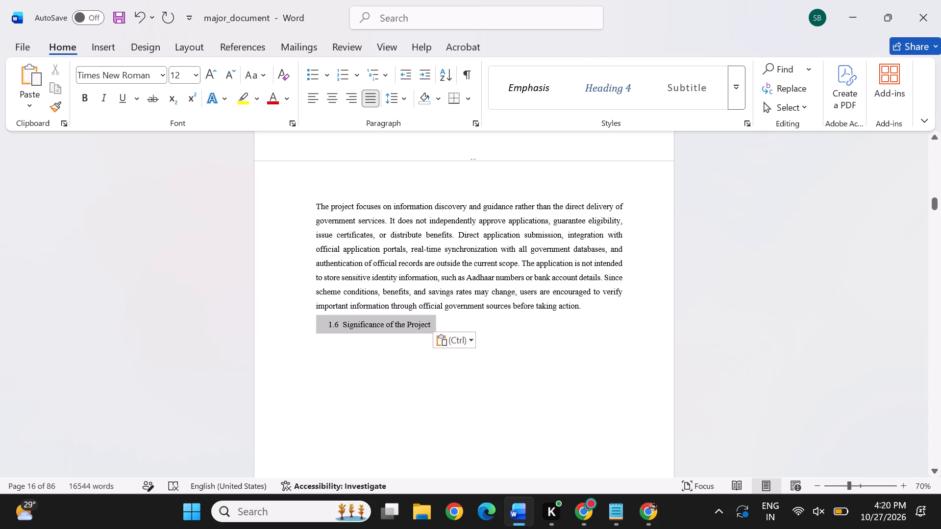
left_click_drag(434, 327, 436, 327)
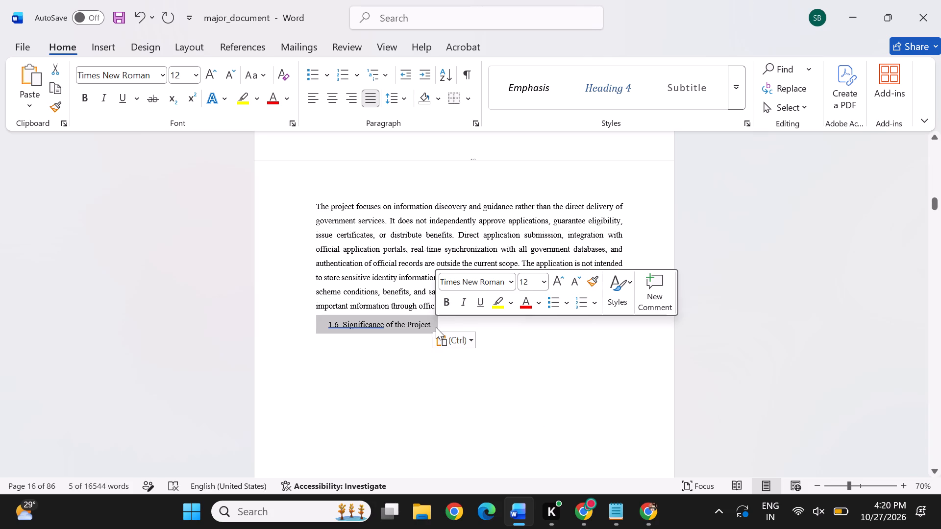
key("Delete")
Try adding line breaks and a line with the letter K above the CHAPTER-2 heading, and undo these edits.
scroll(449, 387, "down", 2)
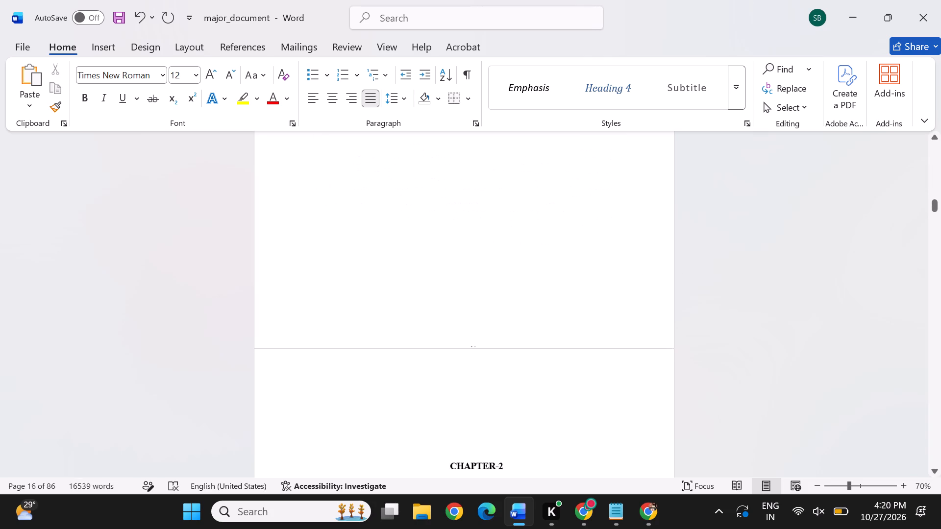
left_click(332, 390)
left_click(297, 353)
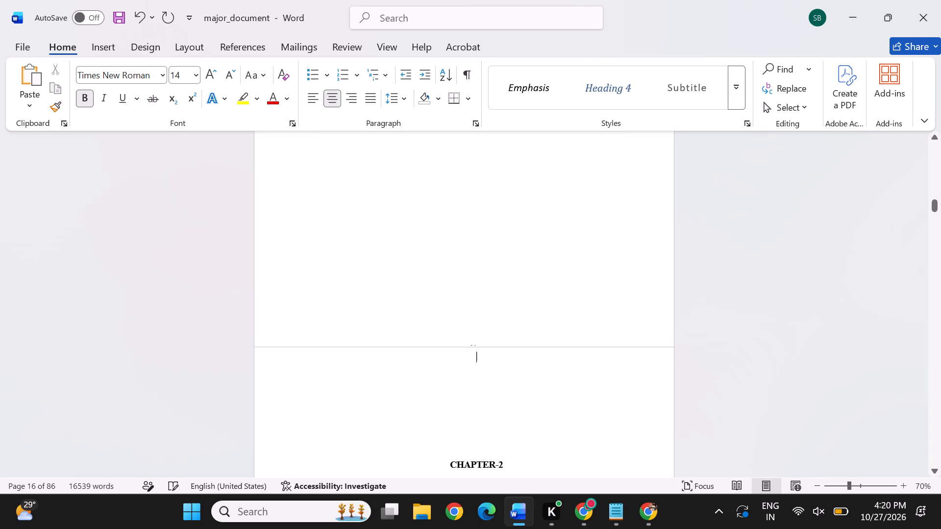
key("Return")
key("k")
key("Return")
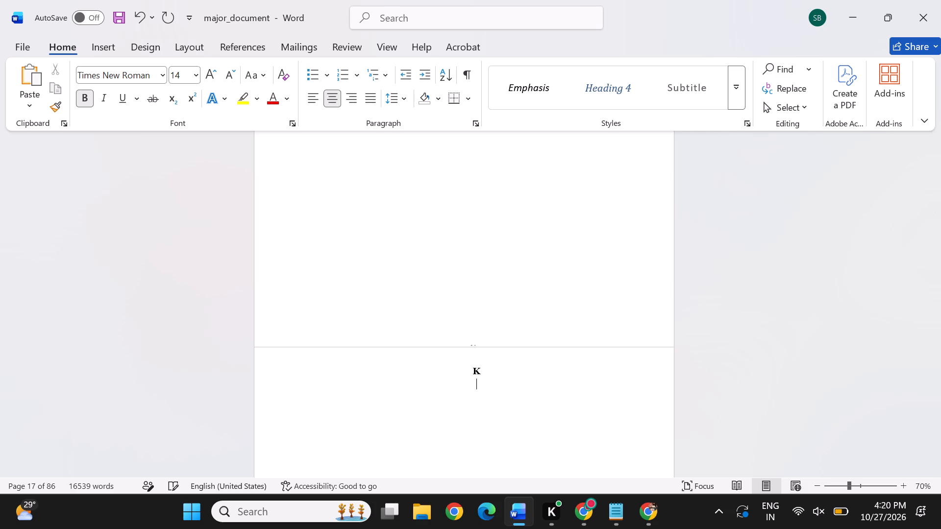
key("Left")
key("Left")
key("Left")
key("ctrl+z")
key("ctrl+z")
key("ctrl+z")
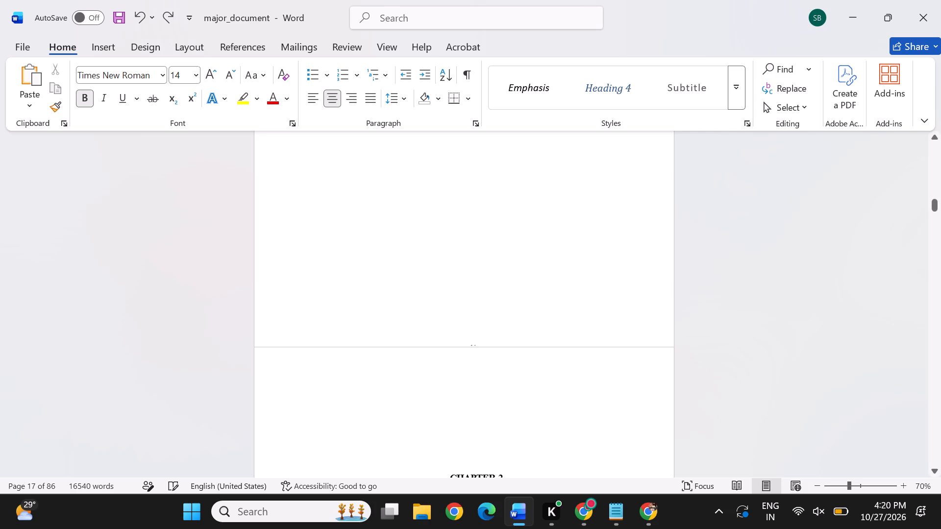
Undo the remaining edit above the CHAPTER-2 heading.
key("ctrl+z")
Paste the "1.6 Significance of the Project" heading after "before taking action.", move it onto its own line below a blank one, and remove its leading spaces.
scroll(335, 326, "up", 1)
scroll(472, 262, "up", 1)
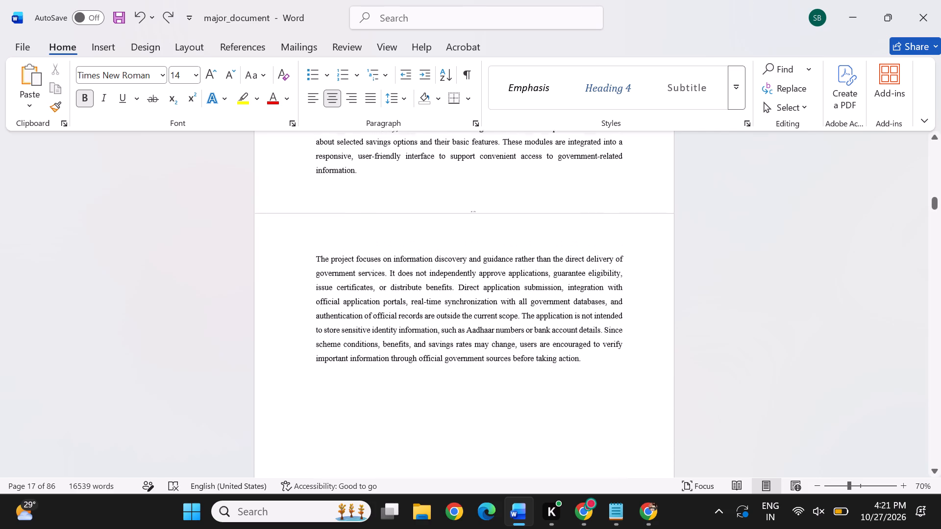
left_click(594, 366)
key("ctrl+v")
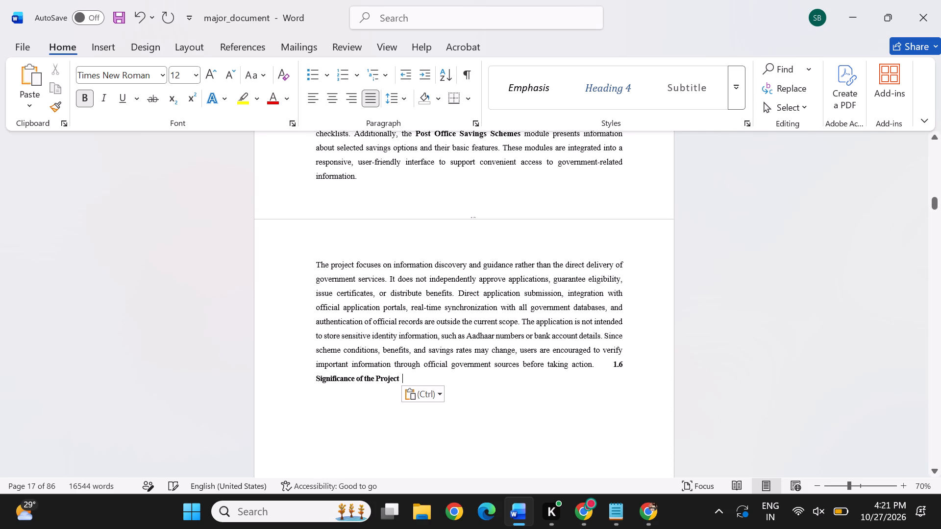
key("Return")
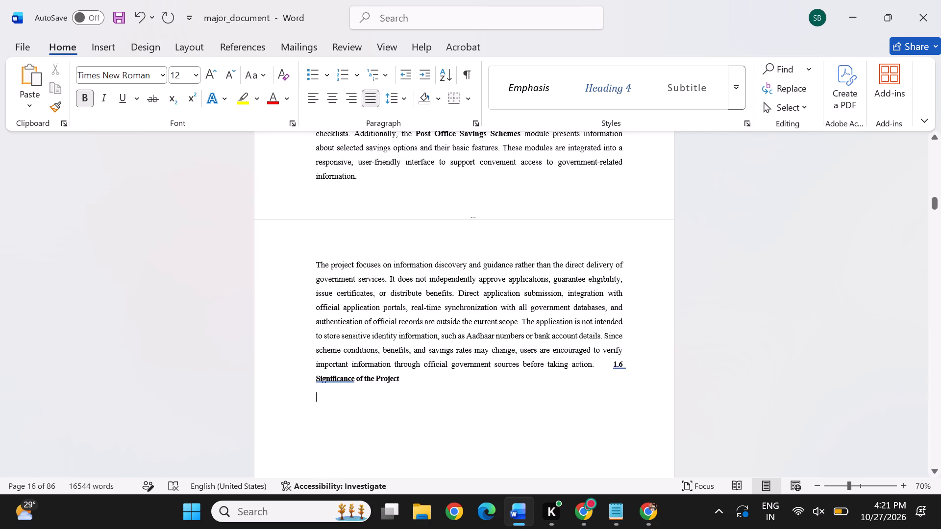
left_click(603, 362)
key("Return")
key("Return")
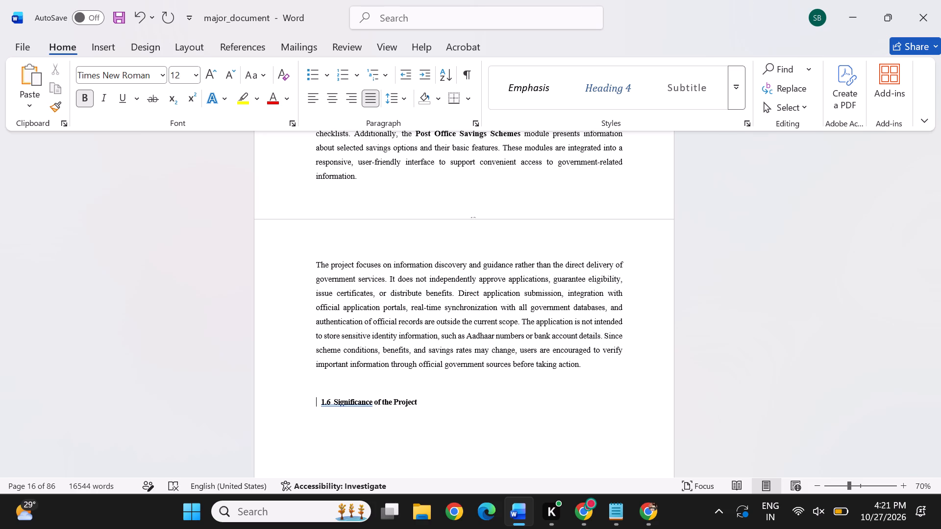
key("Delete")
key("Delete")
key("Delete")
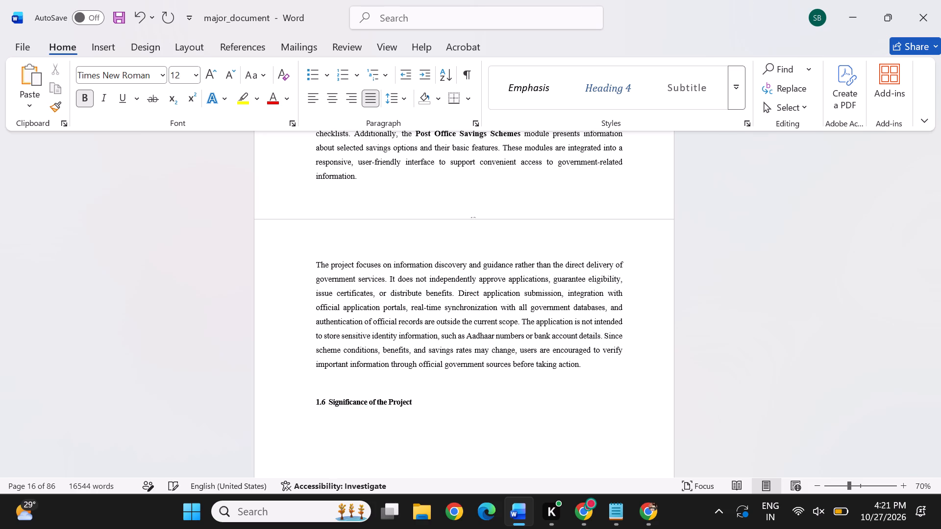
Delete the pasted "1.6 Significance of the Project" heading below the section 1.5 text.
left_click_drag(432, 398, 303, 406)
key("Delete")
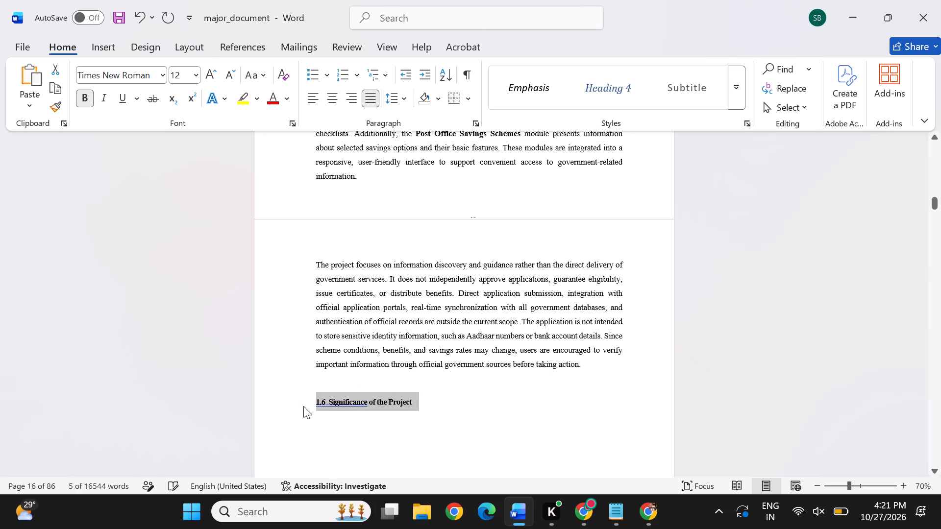
Copy the "1.5 Scope of the Project" heading.
scroll(368, 350, "up", 2)
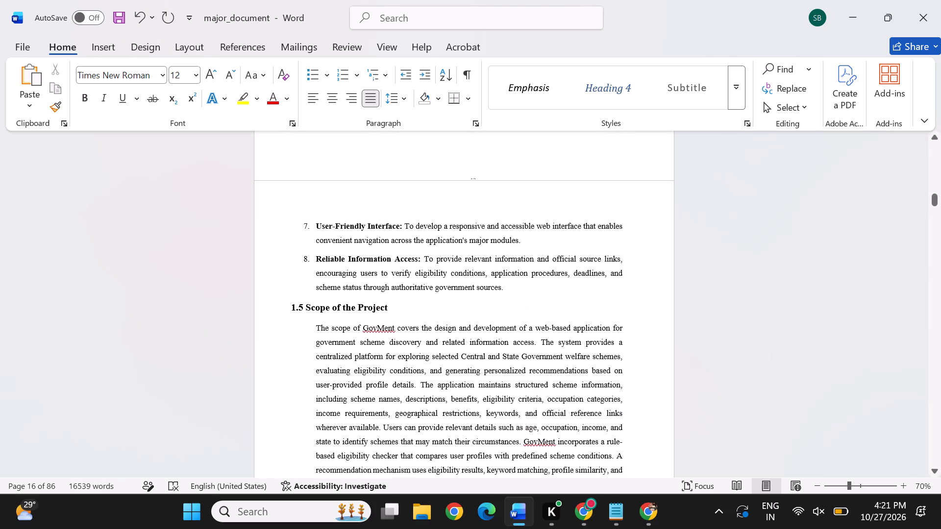
left_click_drag(394, 314, 288, 309)
key("ctrl+c")
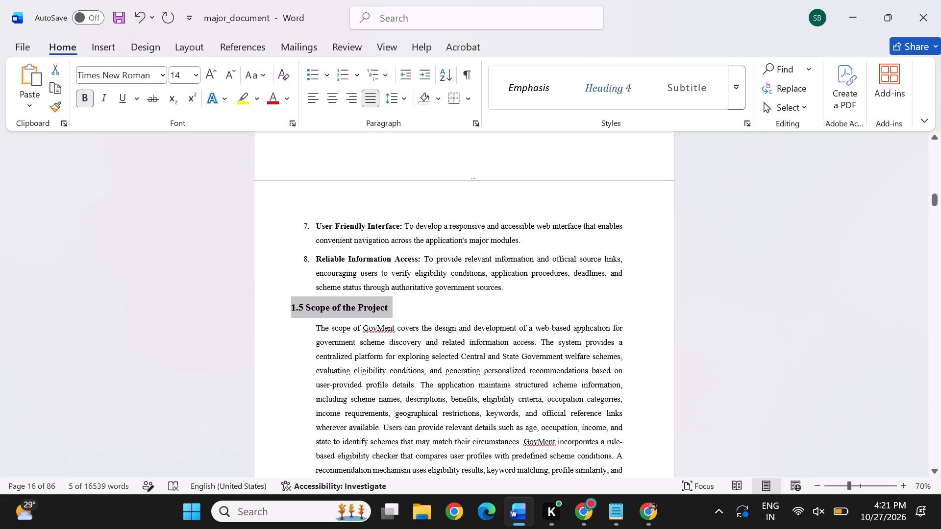
scroll(360, 389, "down", 1)
scroll(360, 389, "up", 1)
Add three line breaks after the "1.5 Scope of the Project" heading to open space above its body text.
left_click(416, 237)
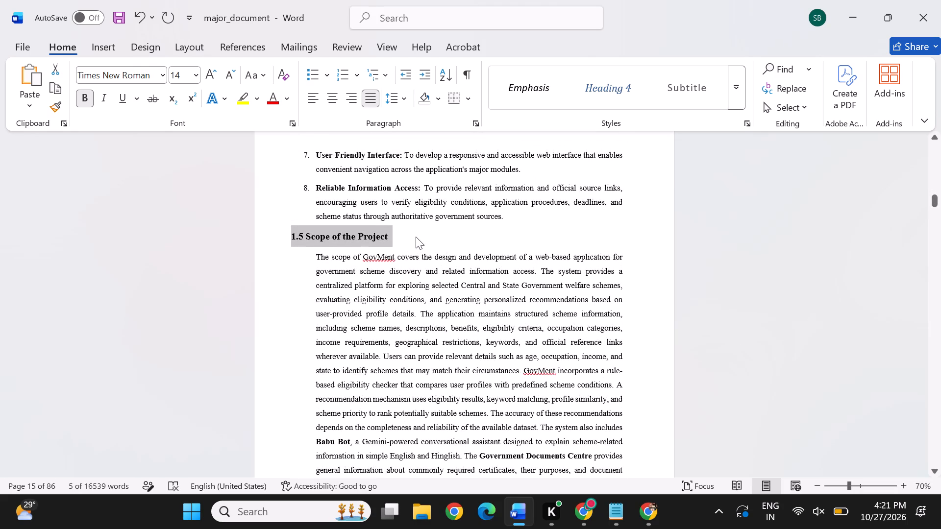
key("Return")
key("Return")
key("Up")
key("Up")
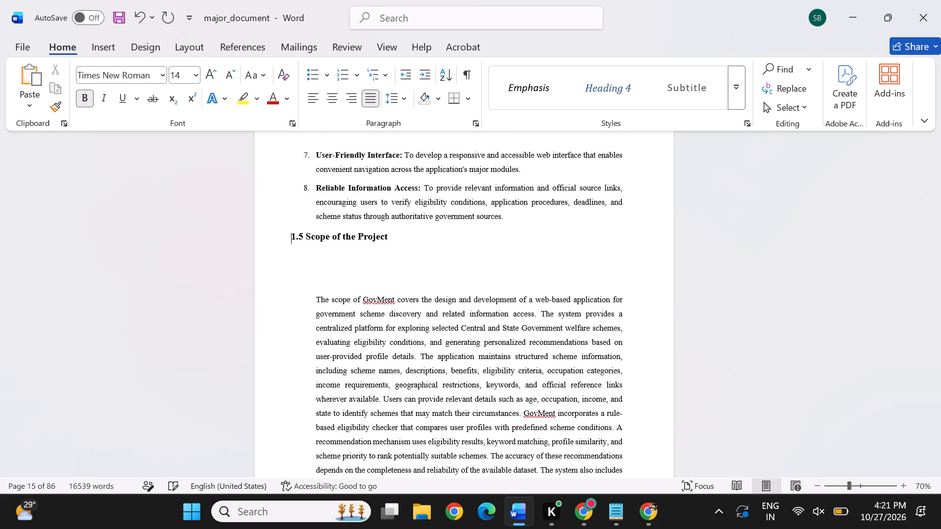
key("Right")
key("Right")
key("Right")
key("Right")
key("Right")
key("Right")
key("Right")
key("Right")
key("Right")
key("Right")
key("Right")
key("Right")
key("Right")
key("Right")
key("Right")
key("Right")
key("Right")
key("Right")
key("Right")
key("Right")
key("Right")
key("Right")
key("Right")
key("Return")
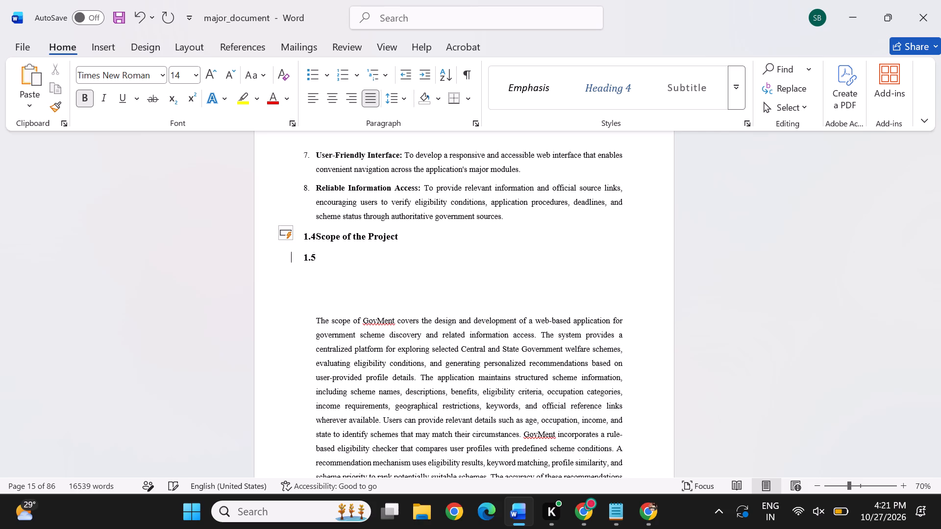
Renumber the "Scope of the Project" heading as 1.5, followed by a space.
scroll(367, 246, "up", 2)
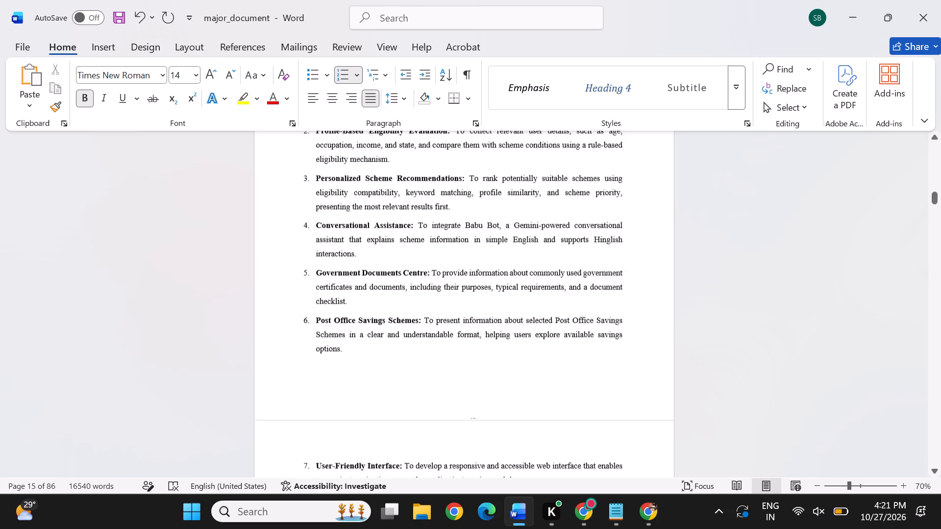
scroll(367, 246, "up", 2)
scroll(367, 246, "down", 3)
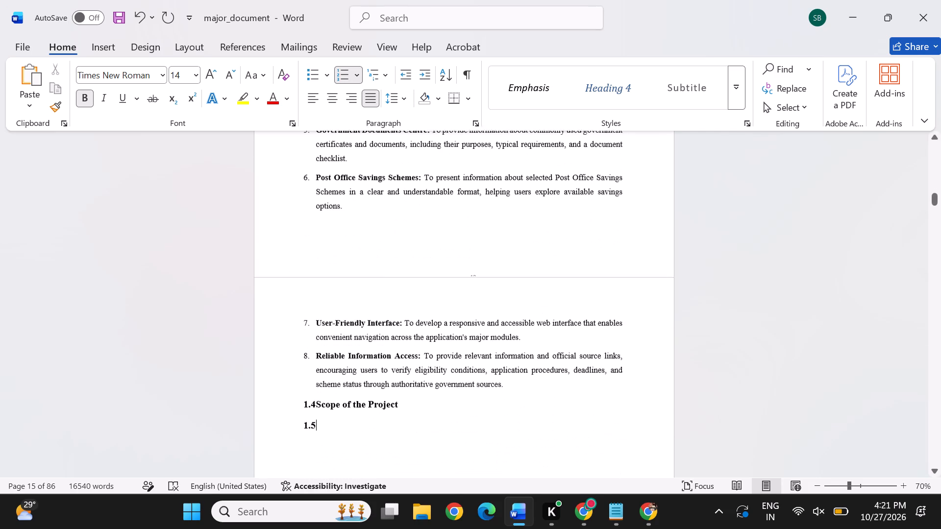
scroll(373, 359, "down", 1)
left_click(311, 353)
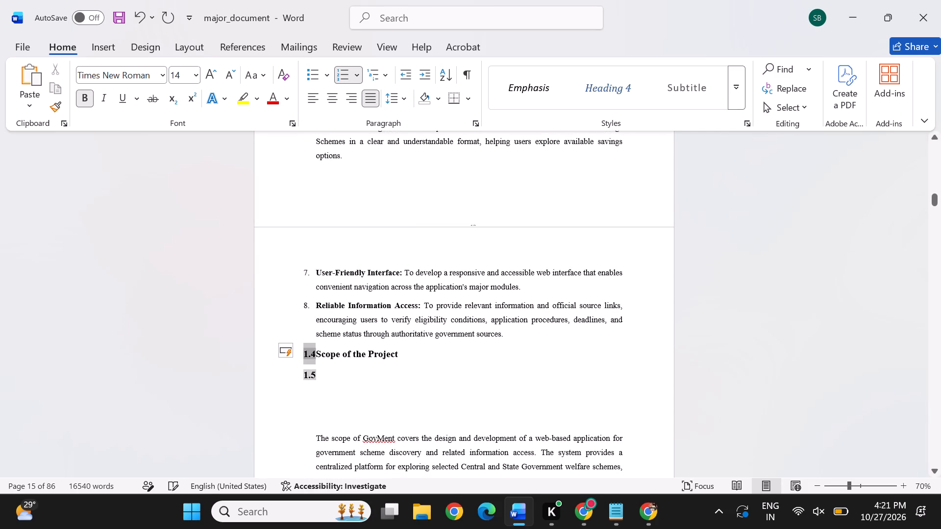
key("Up")
key("Left")
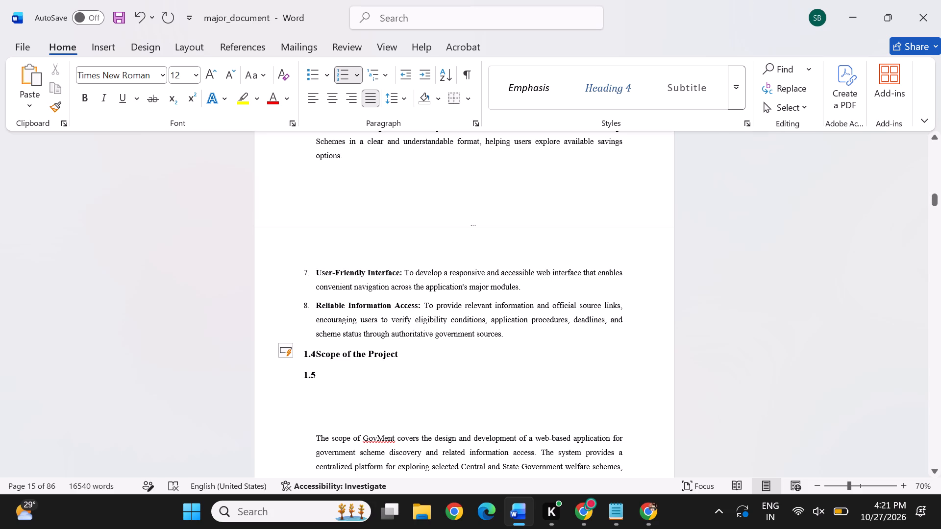
left_click(312, 355)
left_click(340, 373)
left_click(312, 354)
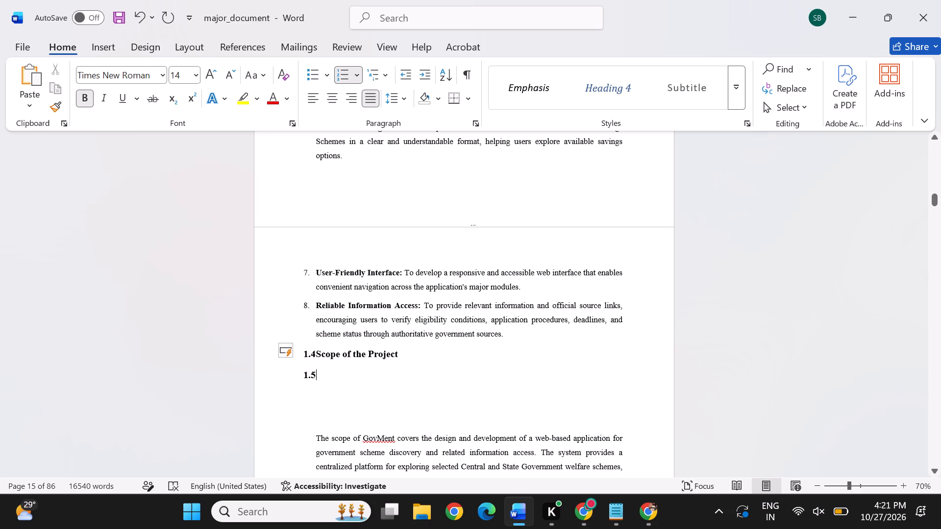
left_click(312, 354)
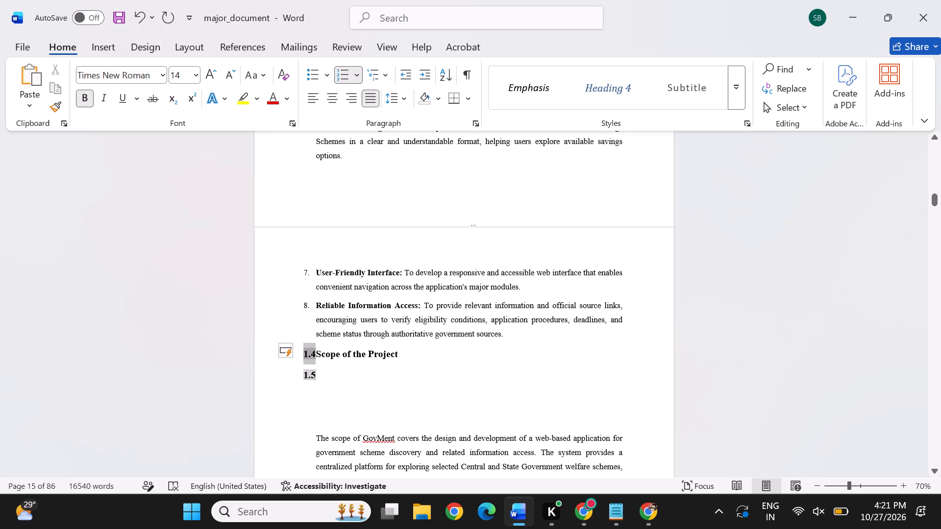
left_click(312, 354)
key("1")
type(".5")
key("space")
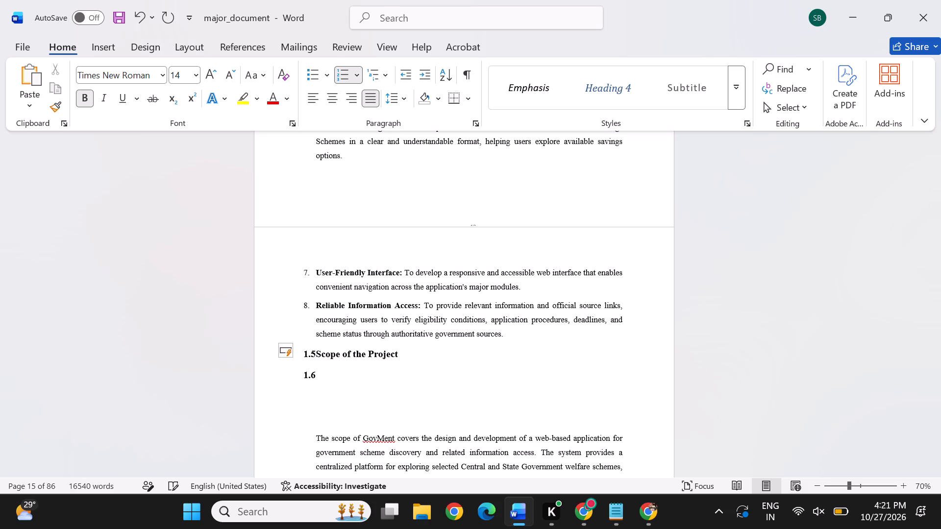
key("space")
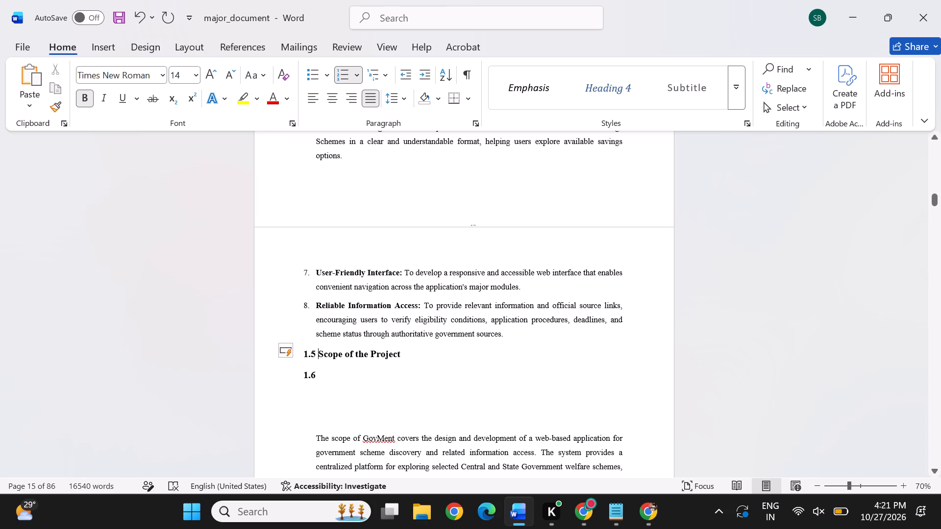
Retype the number of the empty line below the 1.5 heading, ending with 1.6.
left_click(311, 374)
type("1.7")
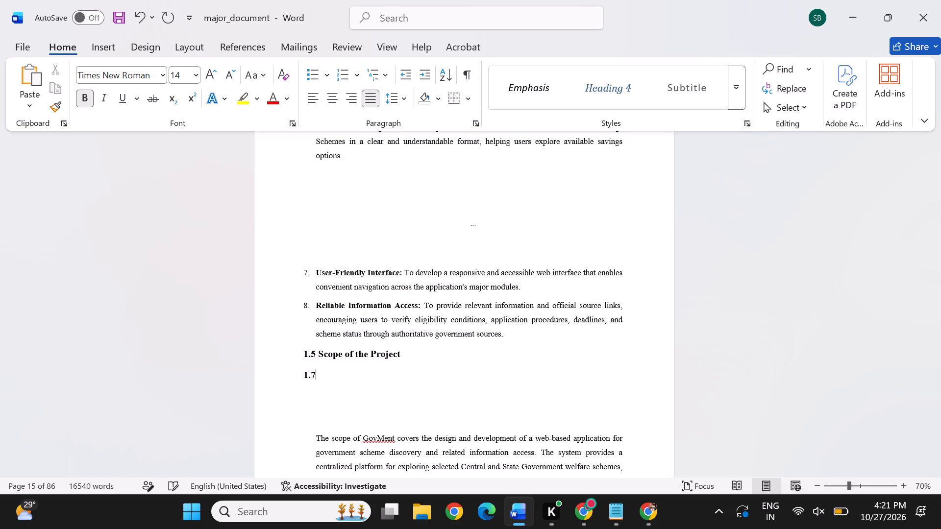
key("Left")
key("Delete")
key("6")
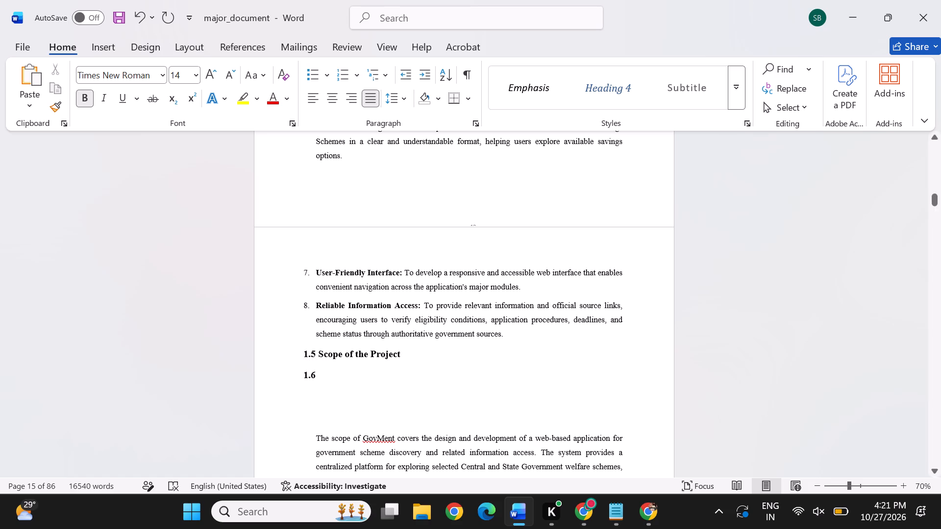
Insert two line breaks after the empty 1.6 line.
key("Return")
left_click(320, 372)
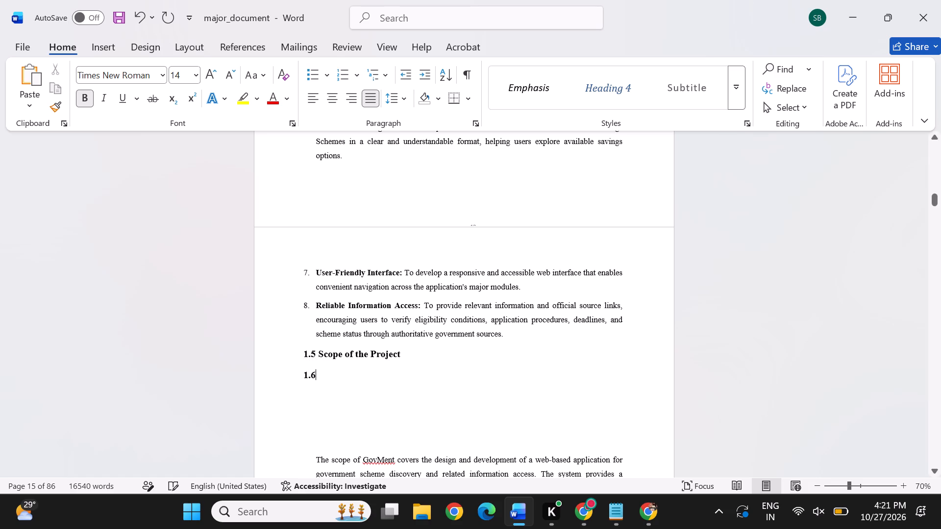
key("Return")
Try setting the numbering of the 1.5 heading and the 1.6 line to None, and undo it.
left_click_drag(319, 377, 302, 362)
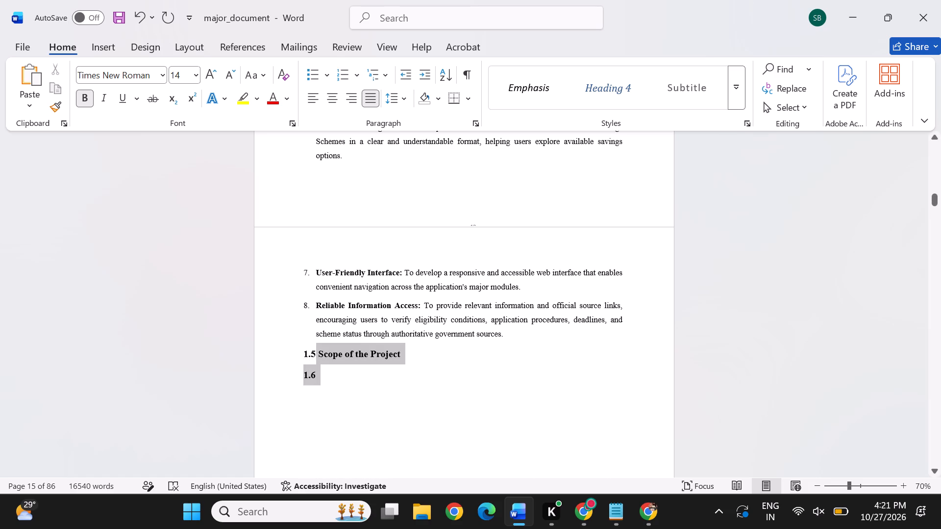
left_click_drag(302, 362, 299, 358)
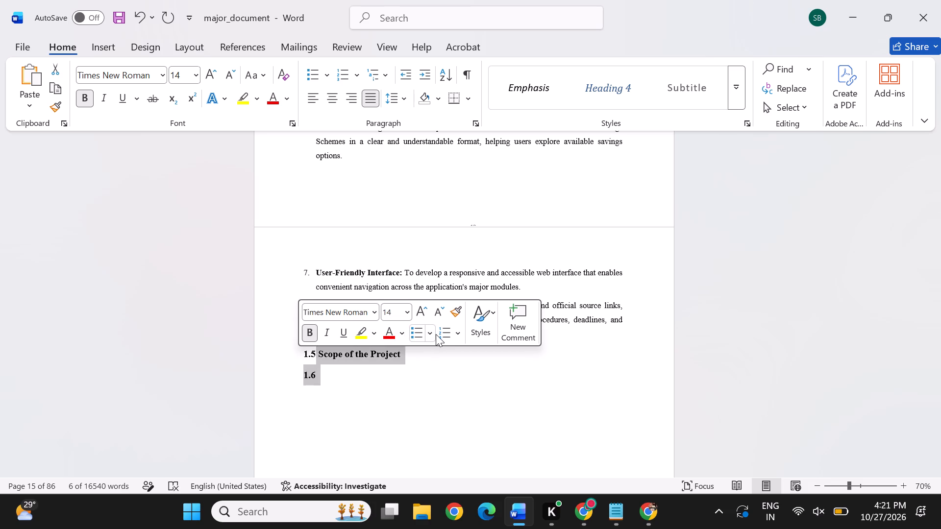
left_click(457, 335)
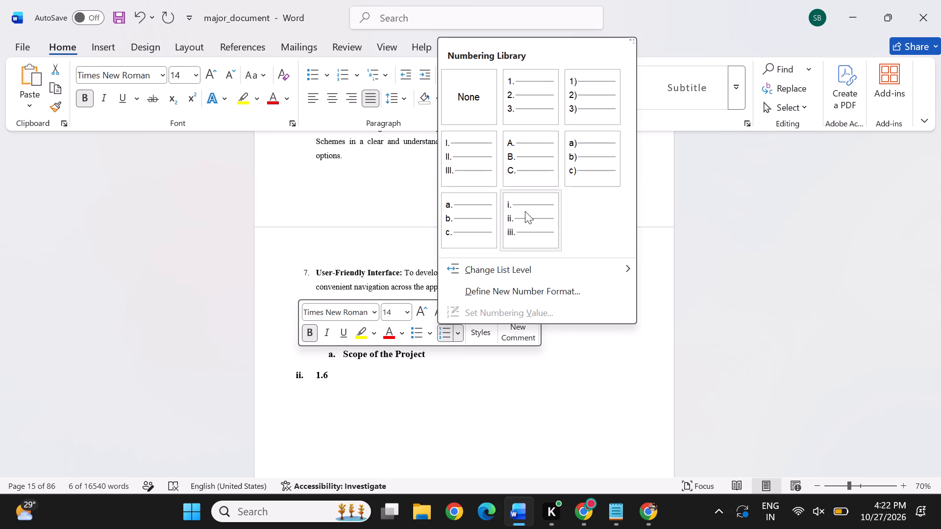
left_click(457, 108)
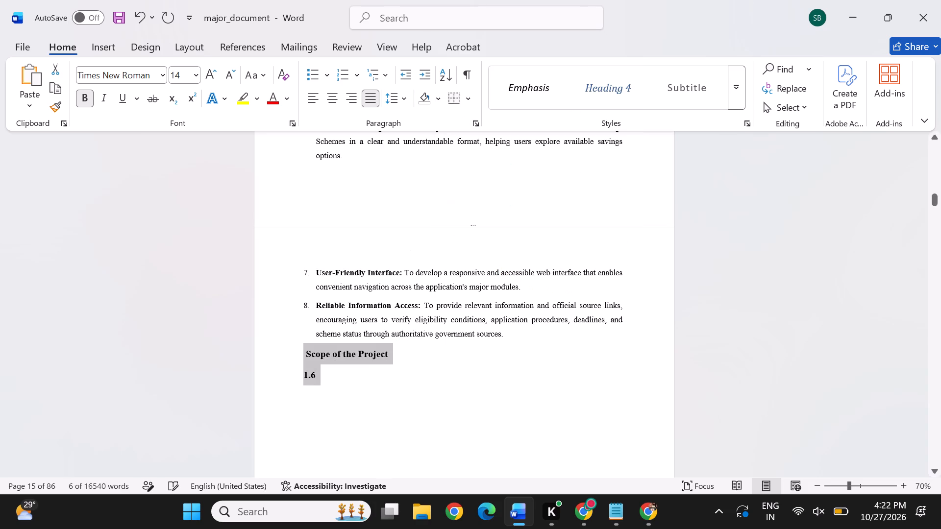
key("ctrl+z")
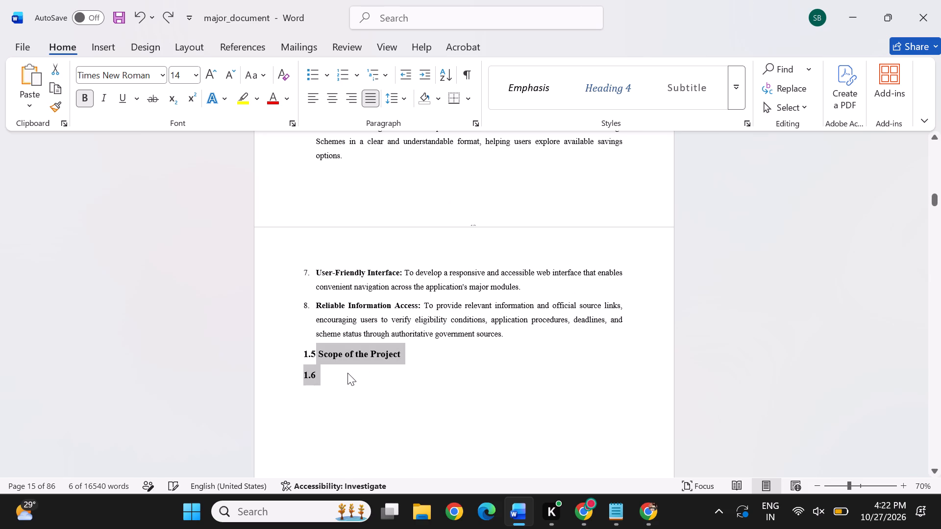
Add a line break after 1.6, put "m" beside that number and "," in the following numbered item, and start one more item.
left_click(347, 373)
key("Return")
key("Left")
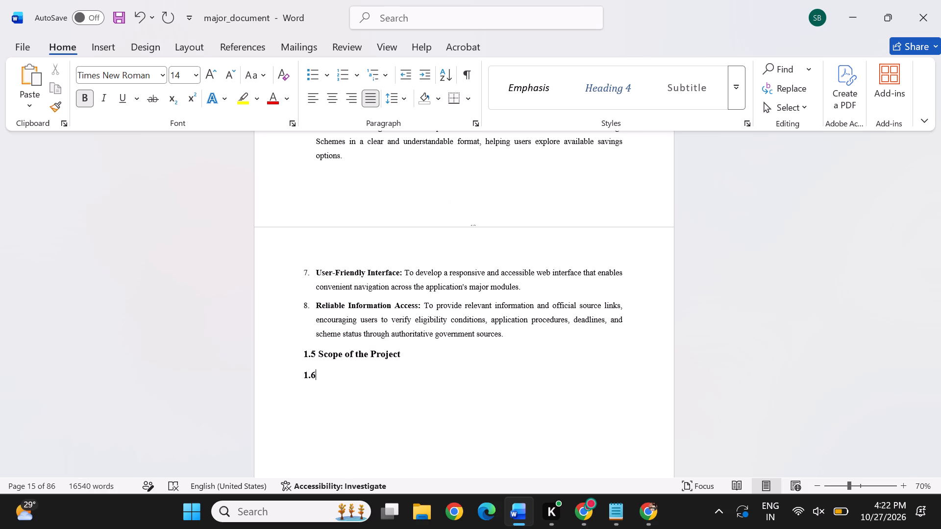
key("space")
type("m")
key("Return")
key("comma")
key("Return")
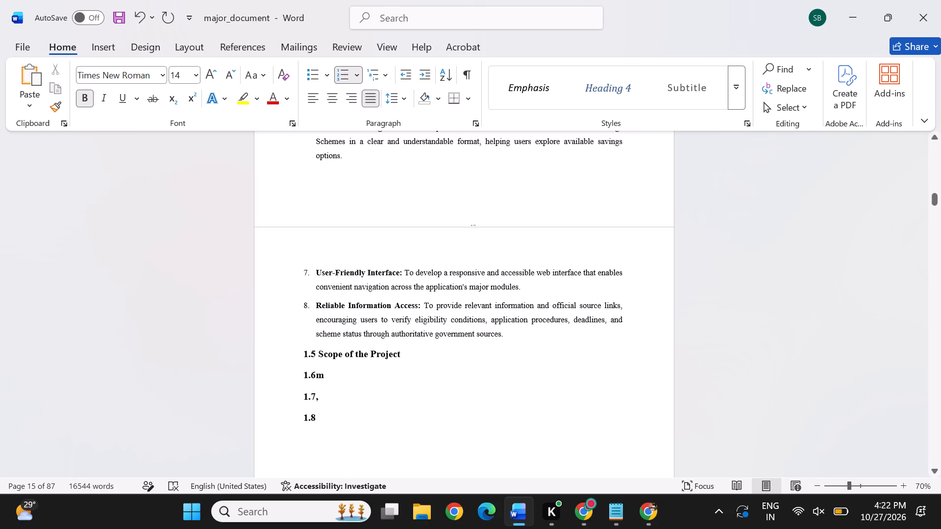
Insert a new numbered line directly below the "1.5 Scope of the Project" heading.
left_click(425, 353)
key("Return")
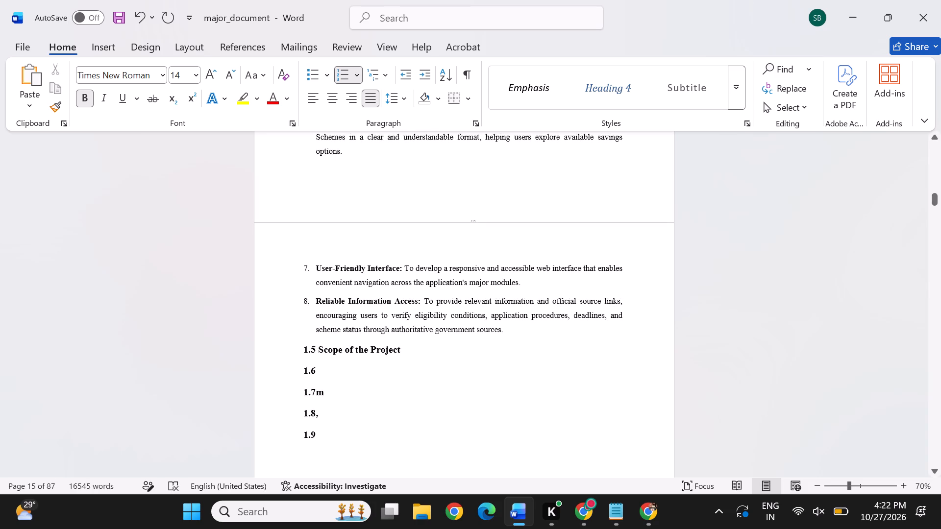
Insert a blank unnumbered line between the "1.5 Scope of the Project" heading and the 1.6 item.
left_click(453, 350)
scroll(460, 257, "up", 1)
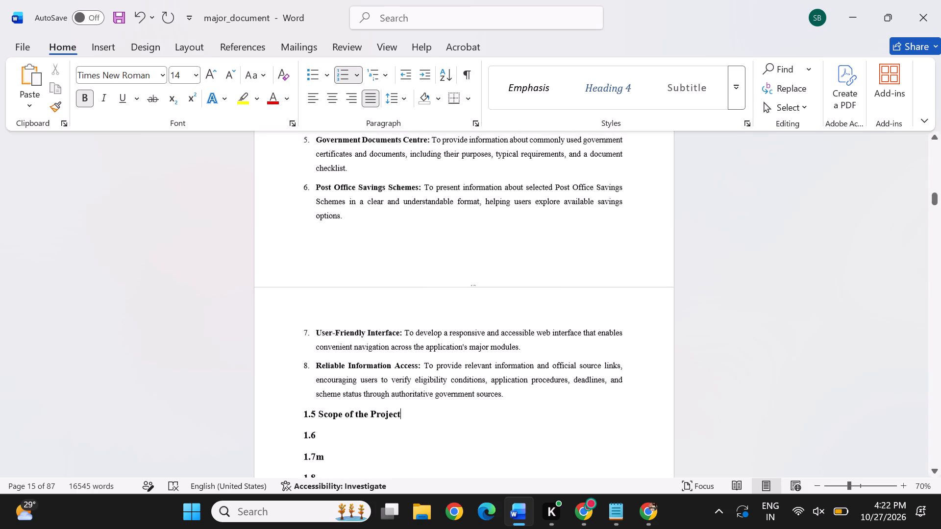
scroll(460, 257, "down", 1)
key("Return")
key("Return")
key("Return")
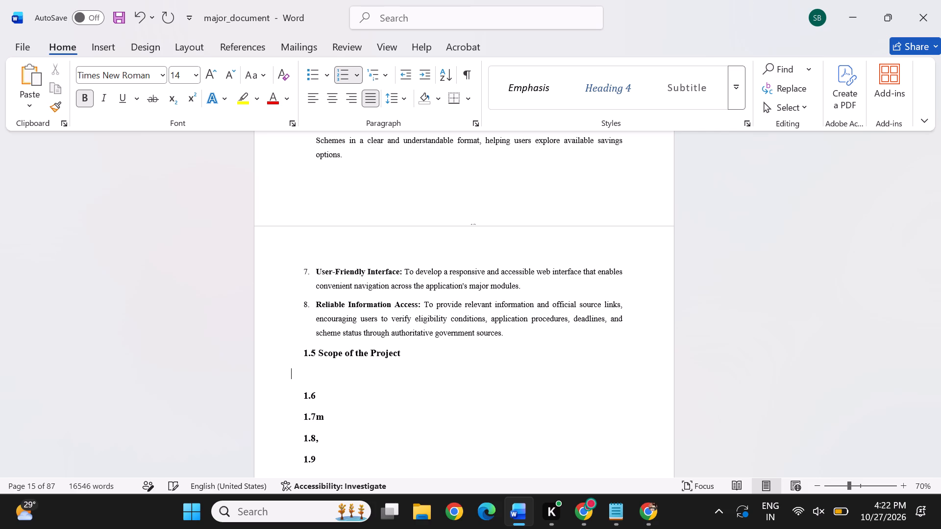
Copy the scope text beginning "The scope of GovMent" from below the numbered items and paste it under the 1.5 heading.
scroll(541, 285, "down", 1)
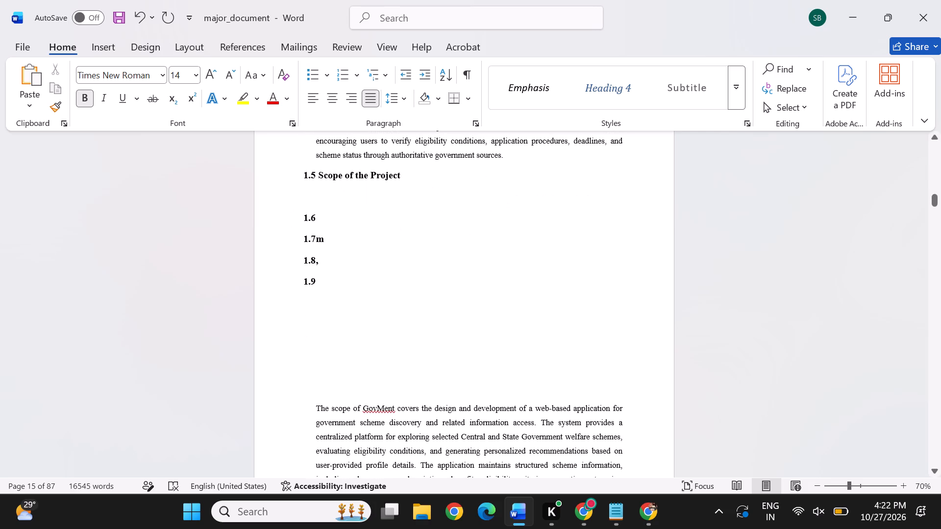
left_click_drag(303, 218, 316, 278)
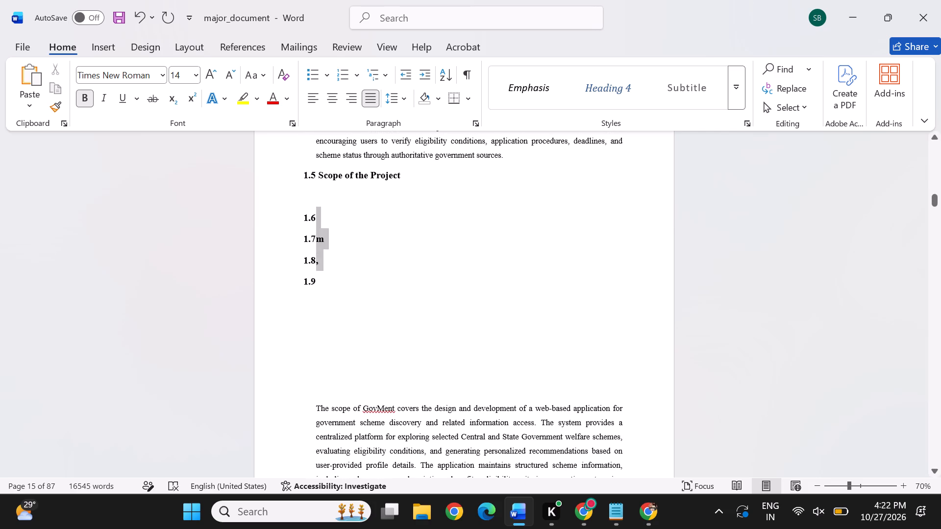
left_click_drag(316, 278, 317, 283)
left_click(362, 328)
left_click_drag(309, 394, 328, 414)
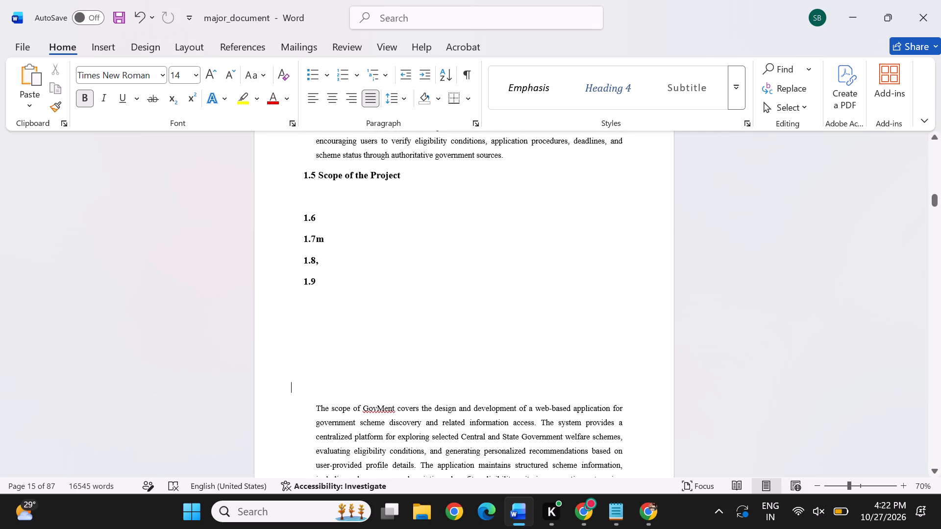
left_click_drag(328, 414, 337, 119)
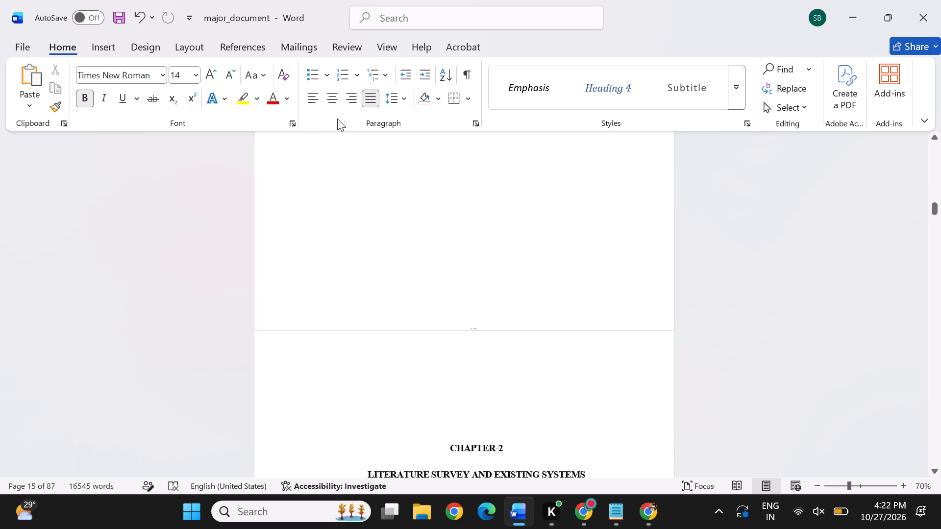
left_click_drag(337, 119, 445, 513)
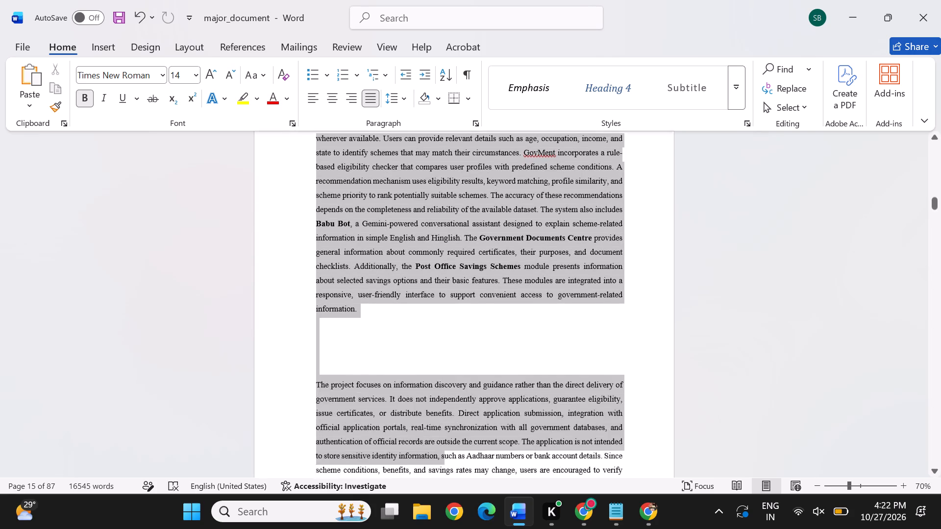
left_click_drag(445, 513, 525, 279)
key("ctrl+c")
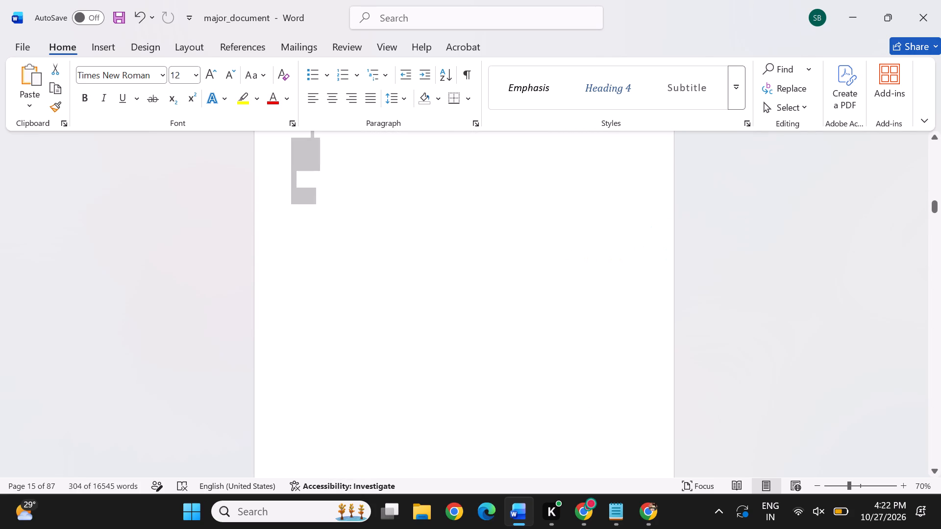
scroll(525, 279, "up", 5)
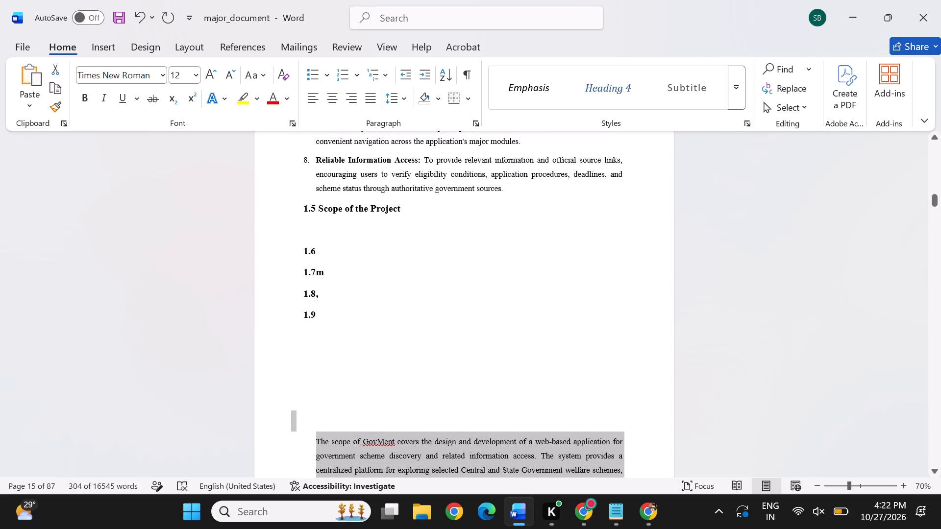
left_click(328, 230)
key("Tab")
key("Tab")
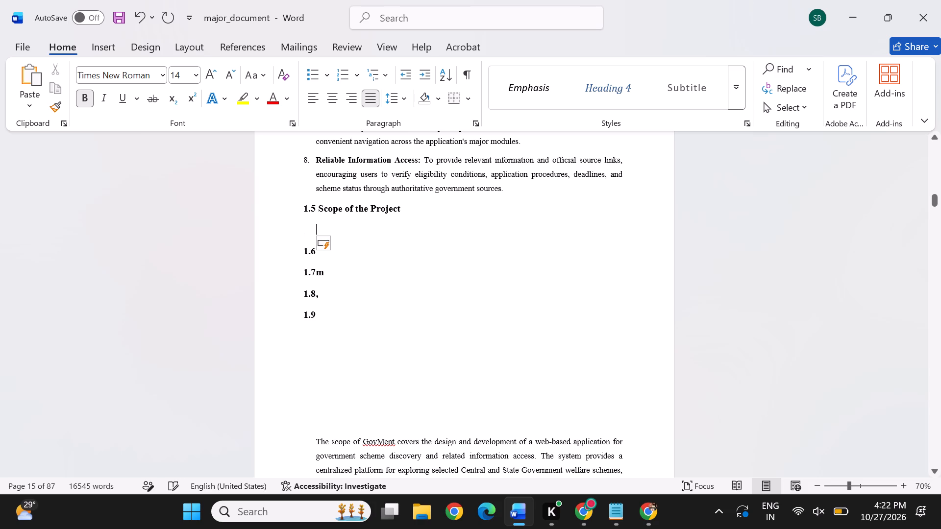
key("ctrl+v")
Remove the list numbers from the blank line and the first pasted scope paragraph under the 1.5 heading.
scroll(393, 258, "up", 2)
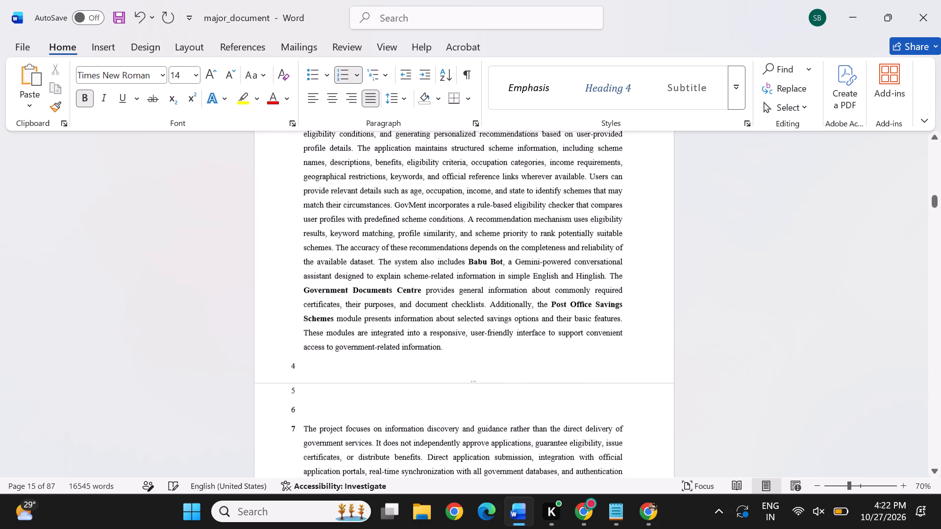
scroll(312, 400, "up", 1)
scroll(324, 266, "up", 1)
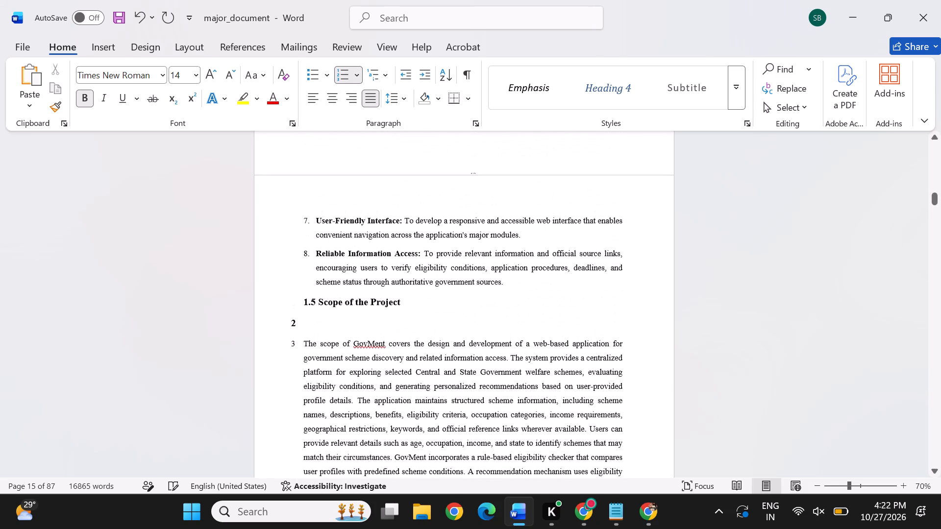
left_click(289, 322)
key("Left")
key("Delete")
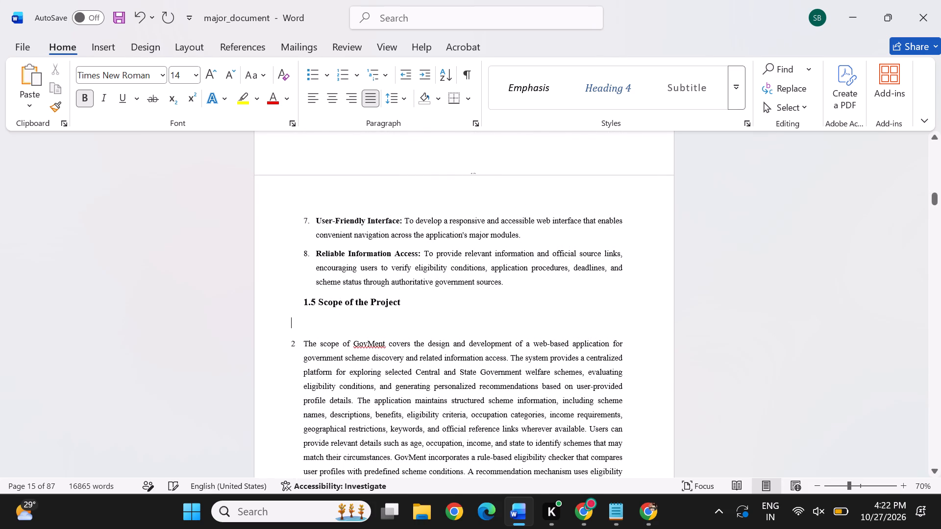
left_click(293, 343)
key("Left")
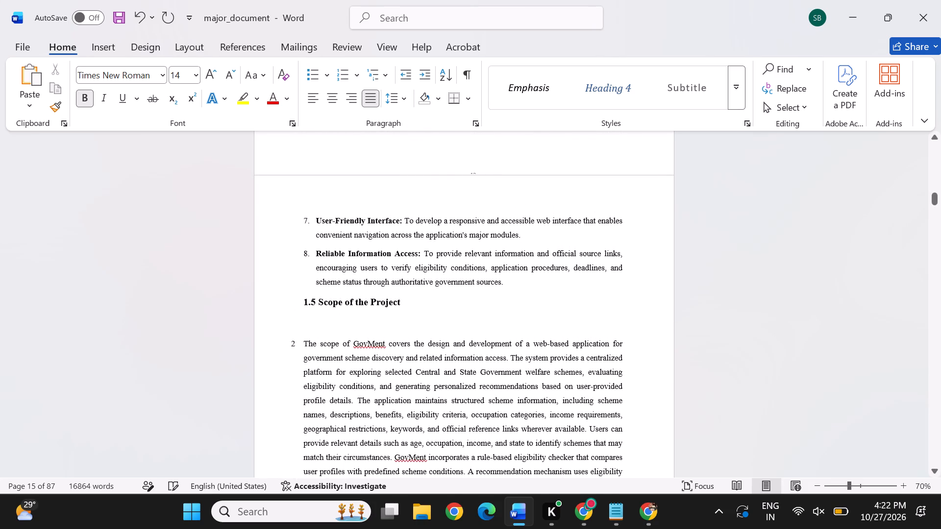
key("Left")
key("Left")
left_click(292, 344)
key("Delete")
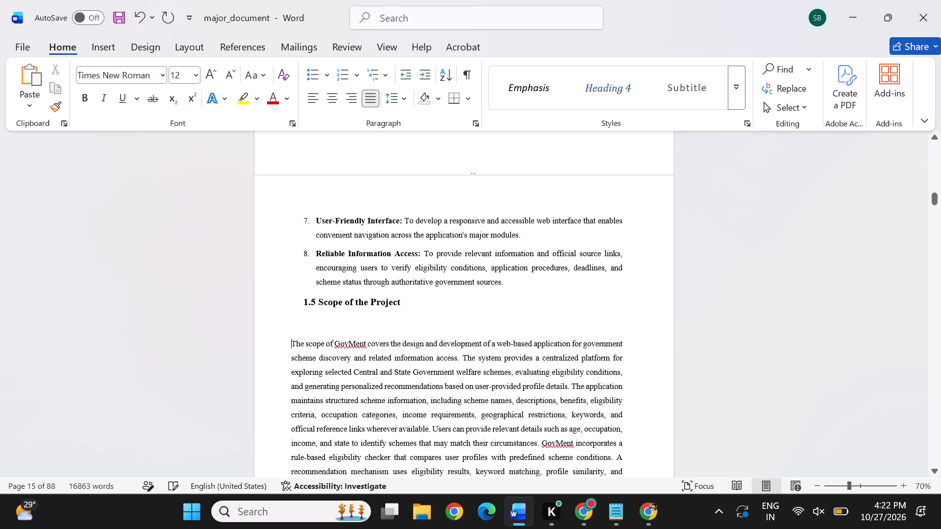
Indent the first scope paragraph by two levels and delete the blank line separating it from the 1.5 heading.
left_click_drag(288, 341, 425, 448)
key("Tab")
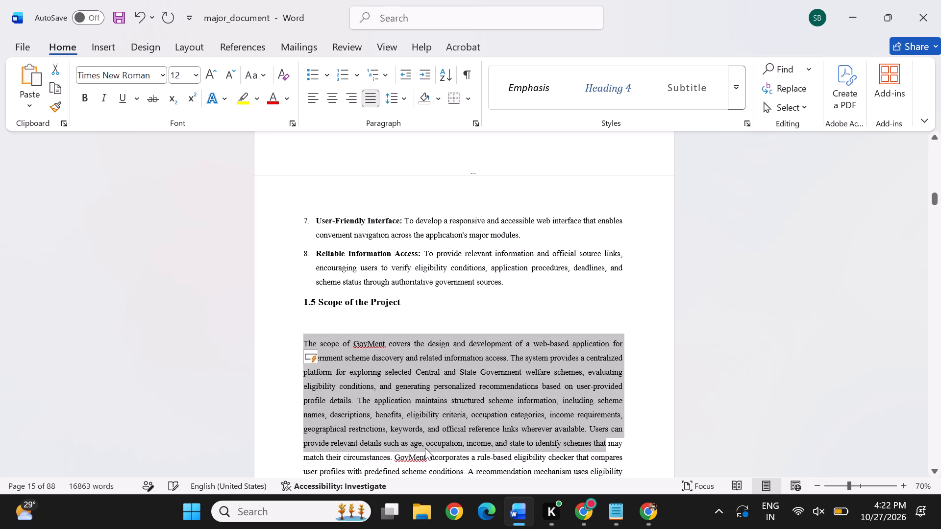
key("Tab")
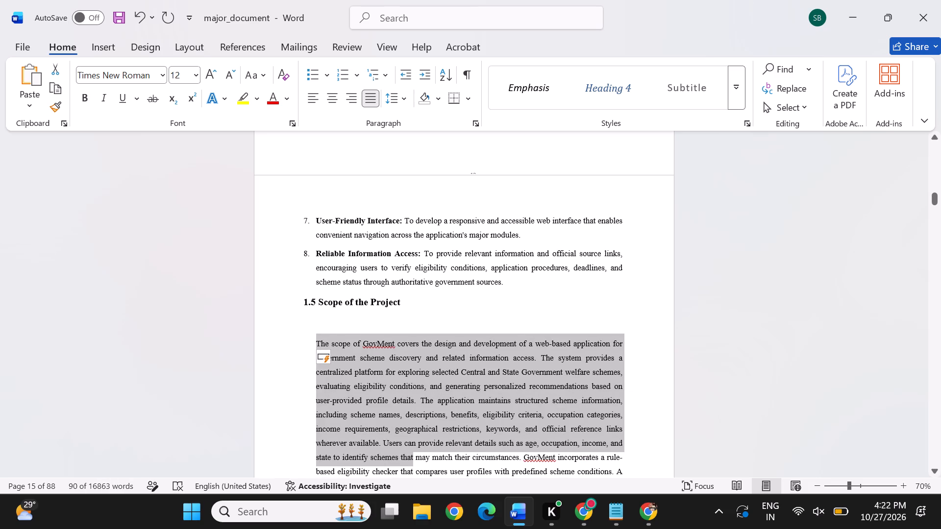
left_click(344, 308)
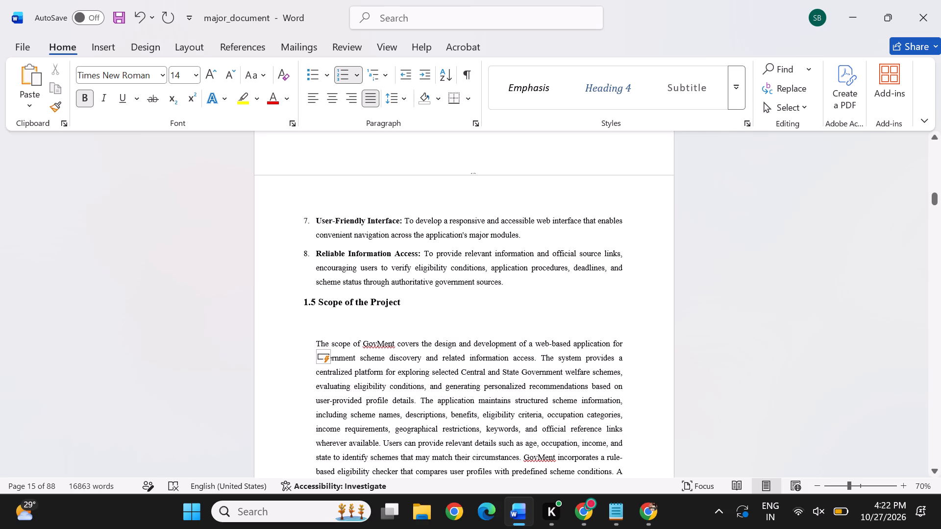
left_click(328, 314)
key("Delete")
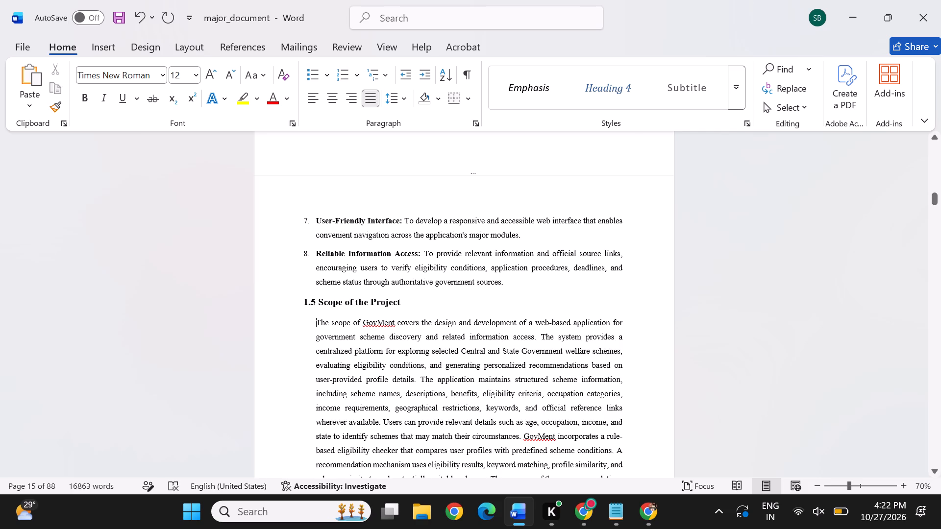
Delete the empty numbered lines above the "The project focuses on information discovery" paragraph and remove that paragraph's number.
scroll(394, 361, "down", 2)
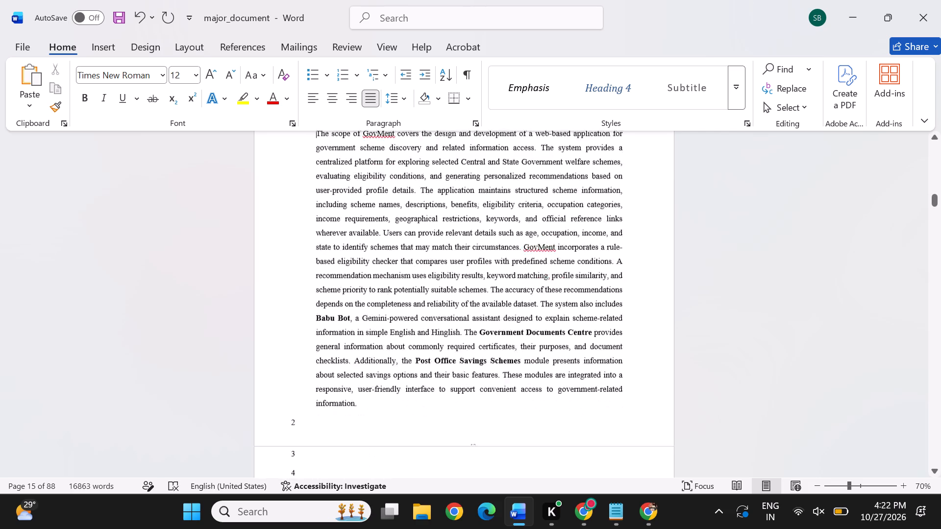
scroll(385, 391, "down", 1)
left_click_drag(282, 385, 301, 433)
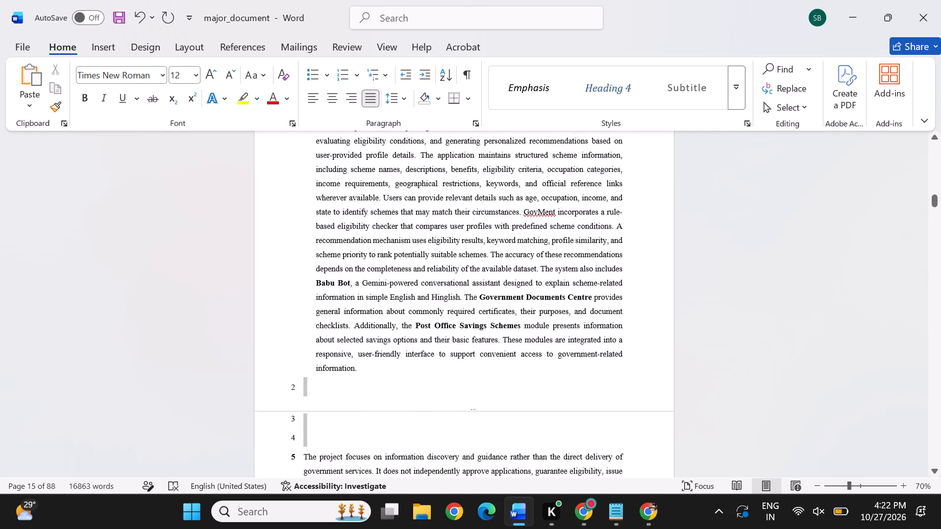
left_click_drag(301, 433, 301, 433)
key("Delete")
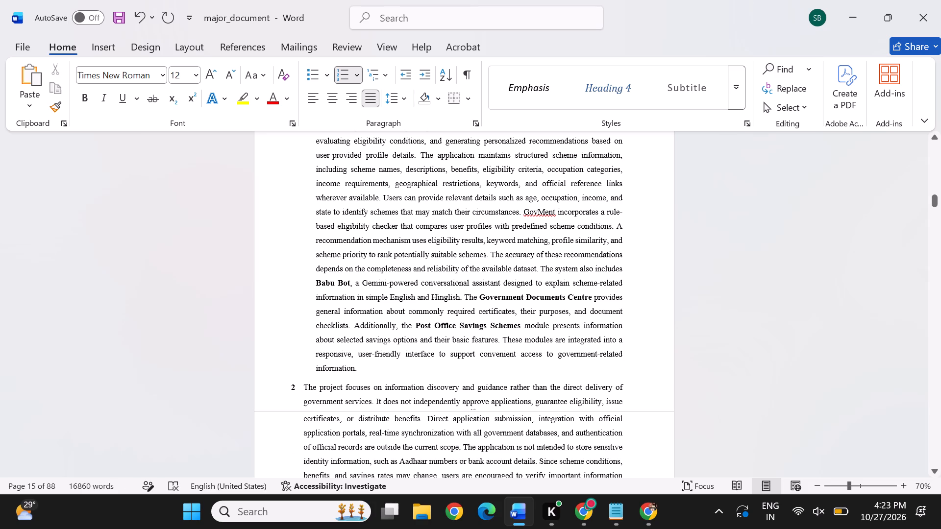
left_click(288, 389)
key("Left")
key("Delete")
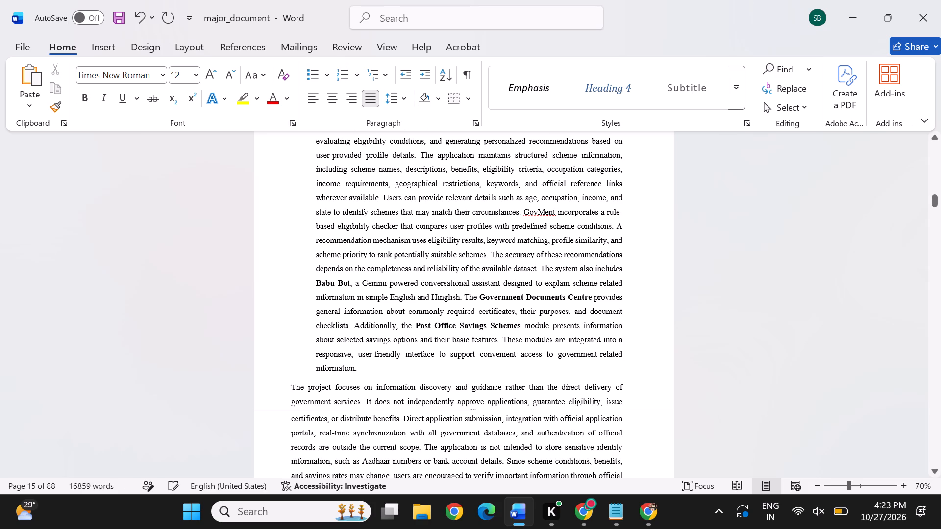
Add two blank lines after the first scope paragraph and indent "The project focuses" paragraph to match it.
left_click(377, 371)
key("Return")
key("Return")
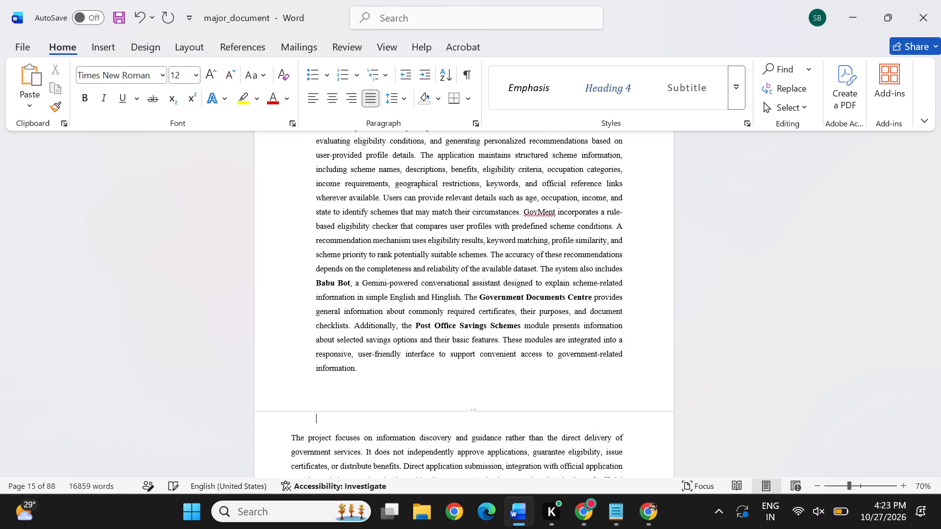
scroll(377, 371, "down", 1)
left_click_drag(287, 313, 427, 418)
key("Tab")
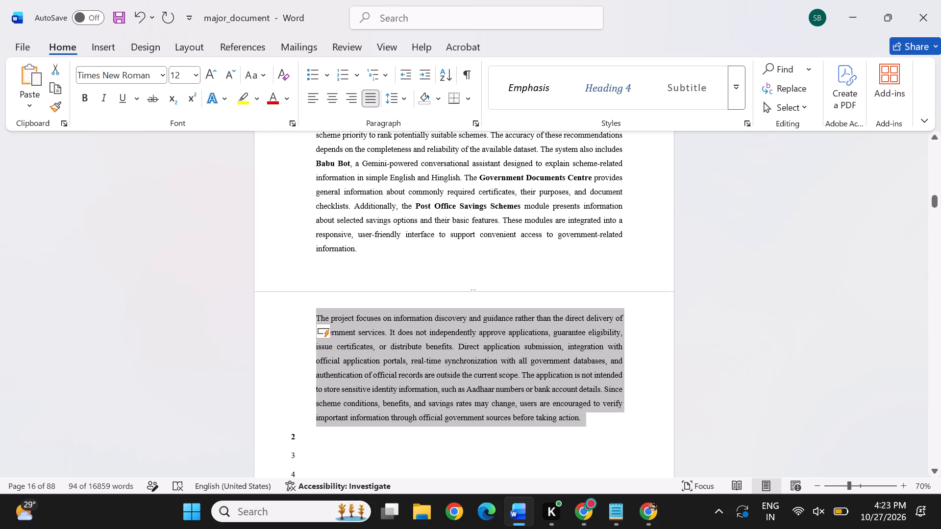
Delete the last line of "The project focuses" paragraph together with the run of empty numbered lines below it.
scroll(420, 445, "down", 1)
scroll(374, 398, "down", 1)
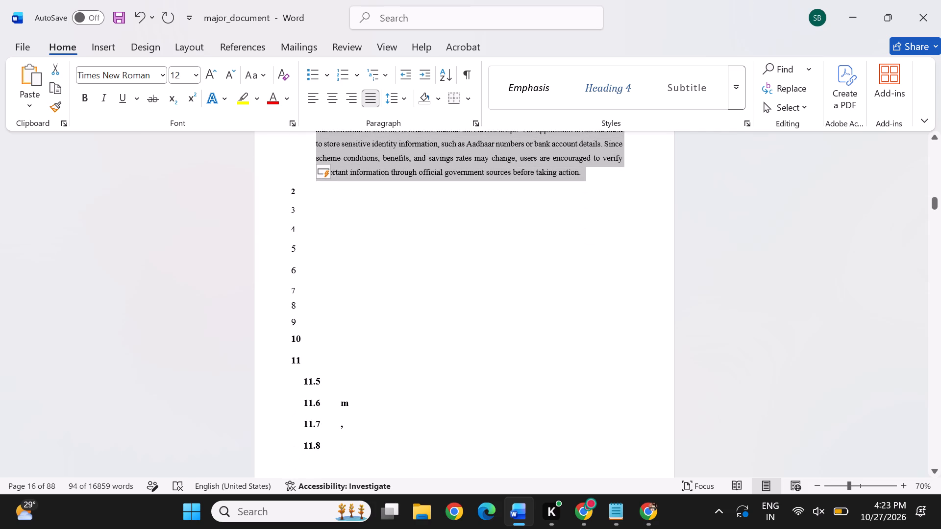
left_click_drag(300, 359, 285, 221)
key("Delete")
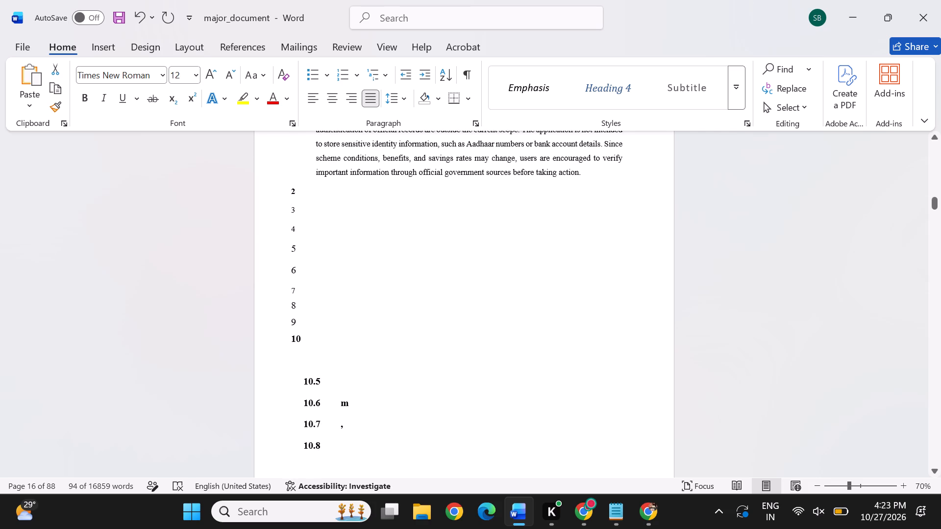
left_click_drag(304, 337, 283, 174)
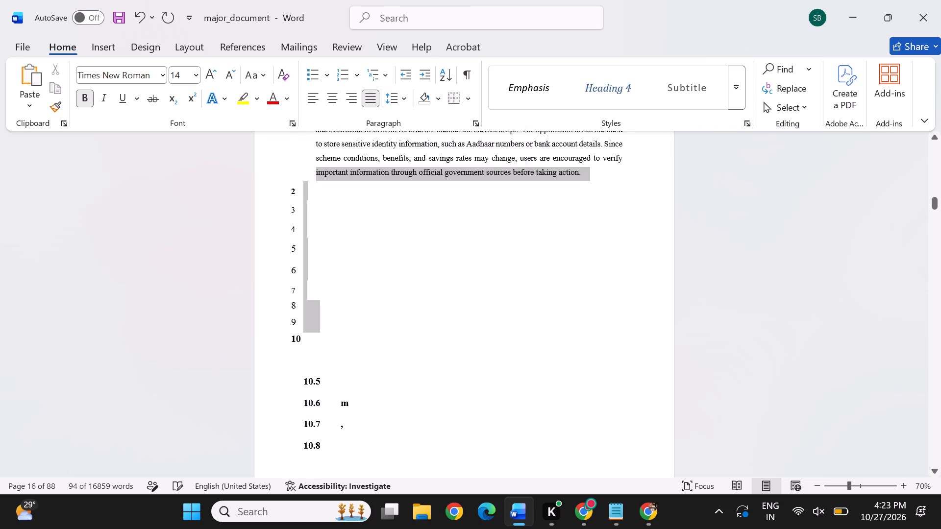
key("Delete")
scroll(354, 185, "up", 1)
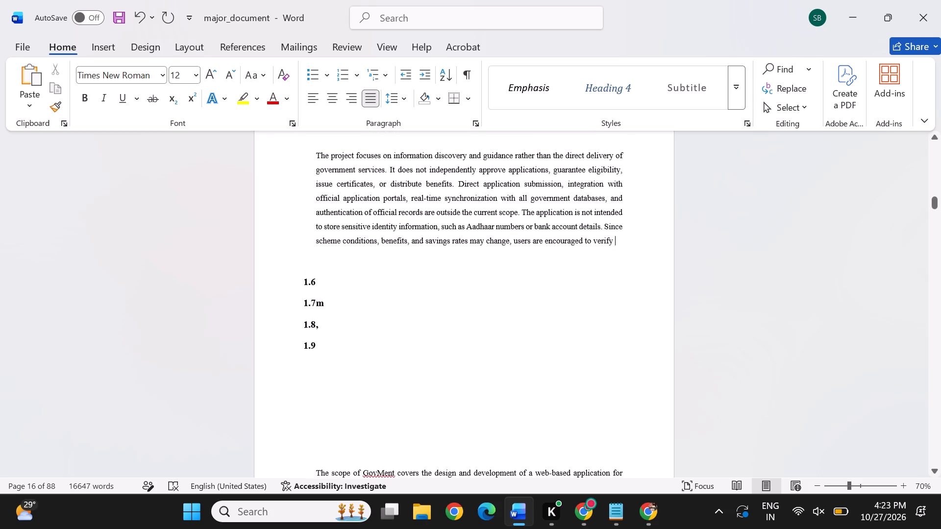
Remove the empty 1.6 item above the "m" item, undoing the one extra deletion.
left_click(305, 256)
key("Delete")
key("Delete")
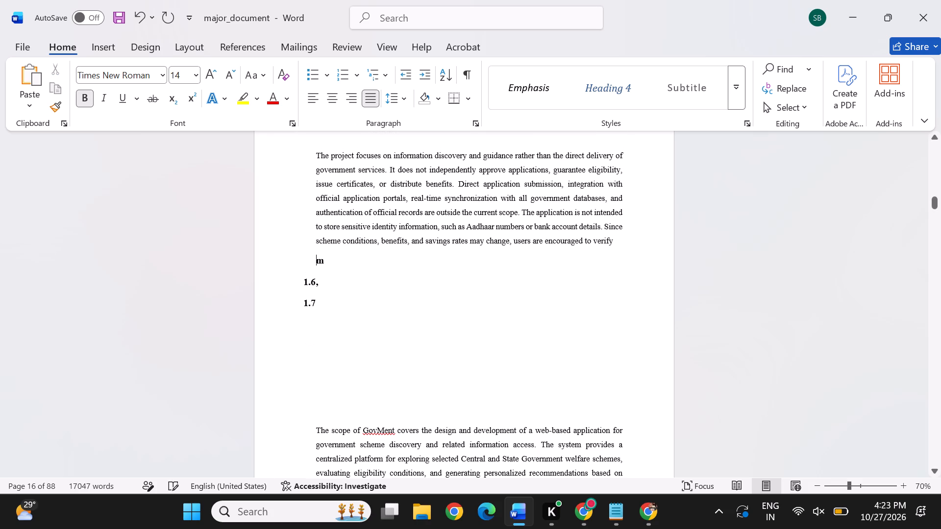
key("ctrl+z")
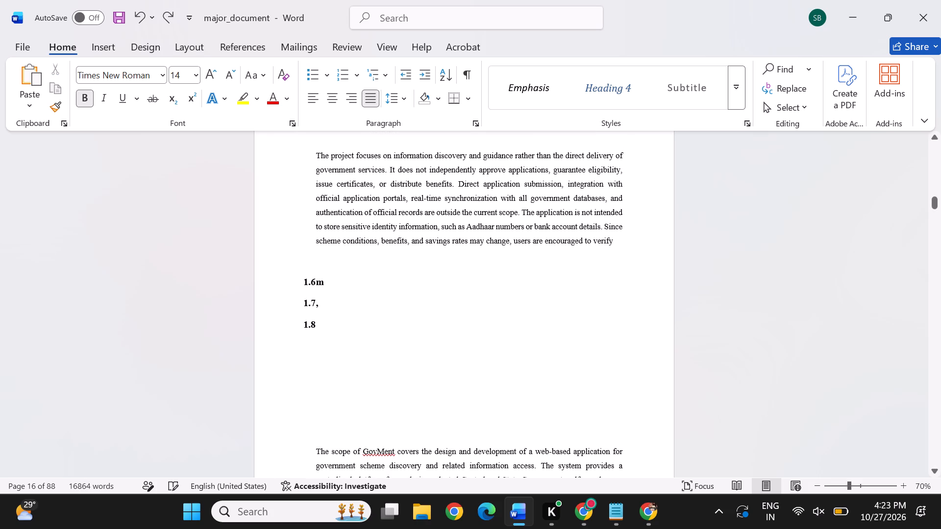
Replace the "m" beside the 1.6 number with a space.
left_click(312, 284)
key("Right")
key("Delete")
key("space")
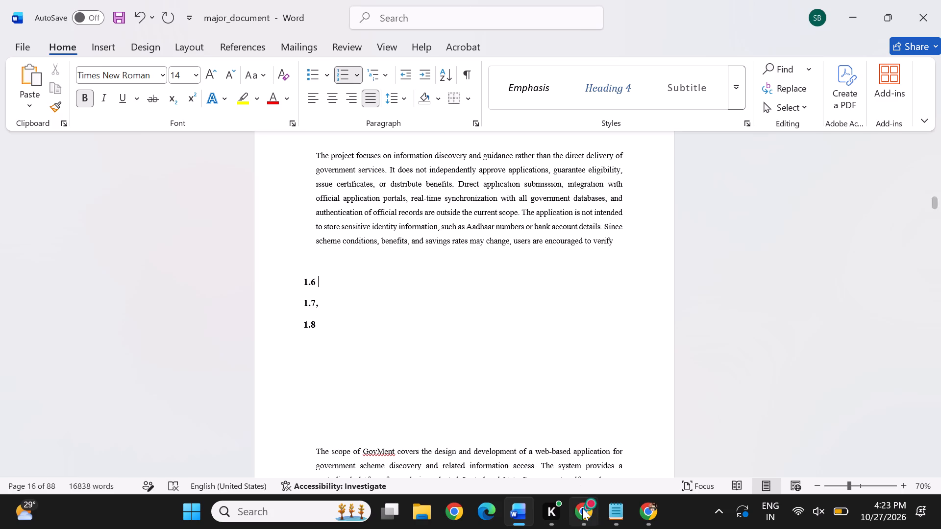
Switch to Notepad, enlarge the outline window, and copy the "1.6 Significance of the Project" entry without its page number.
left_click(582, 508)
left_click(648, 508)
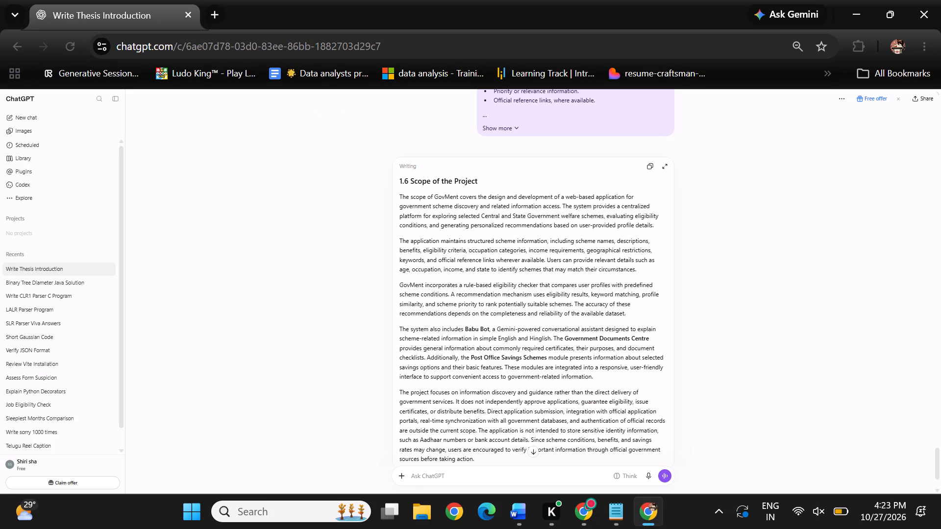
left_click(618, 510)
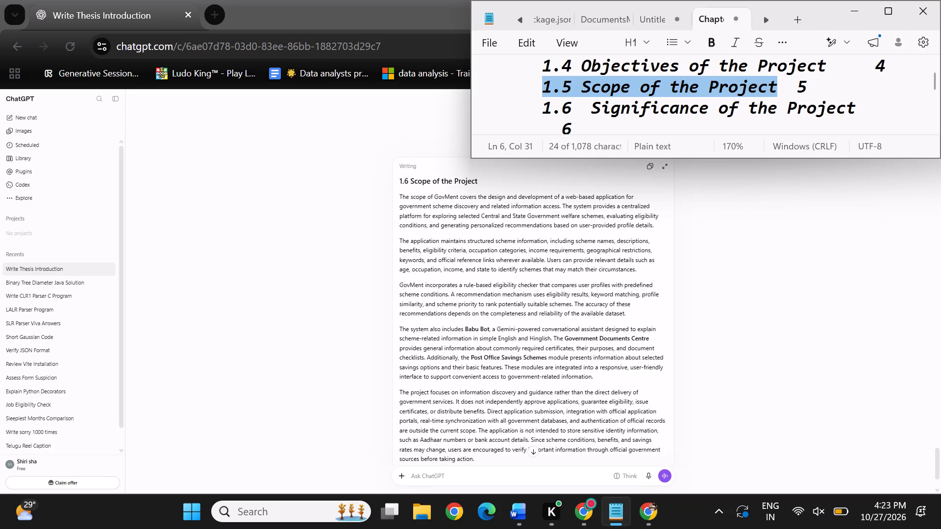
left_click_drag(862, 114, 710, 134)
scroll(710, 134, "up", 1)
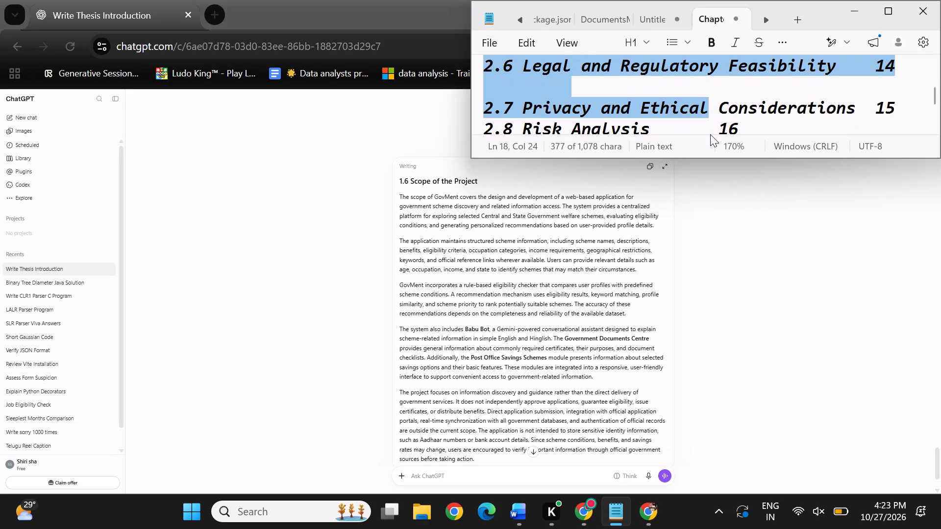
scroll(710, 134, "up", 1)
left_click_drag(756, 159, 794, 358)
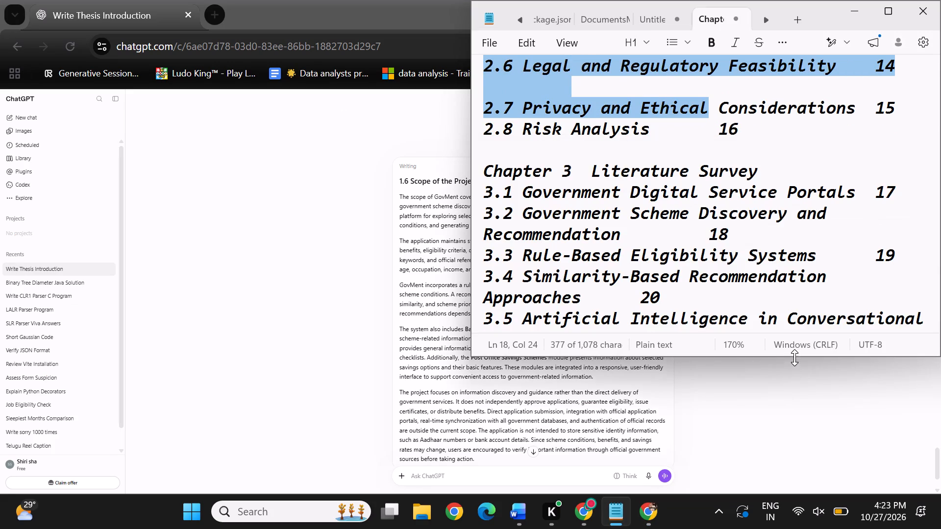
scroll(759, 164, "up", 3)
scroll(730, 217, "down", 1)
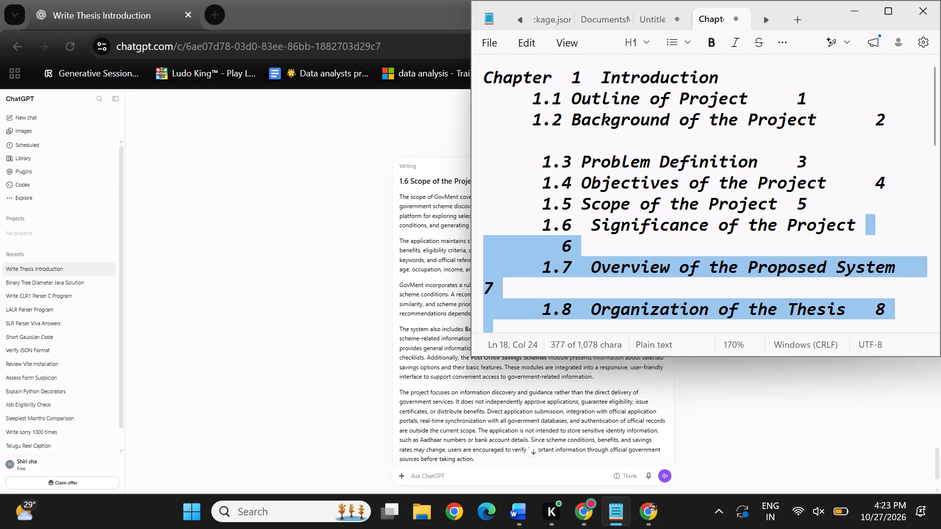
left_click(718, 201)
left_click_drag(862, 225, 592, 230)
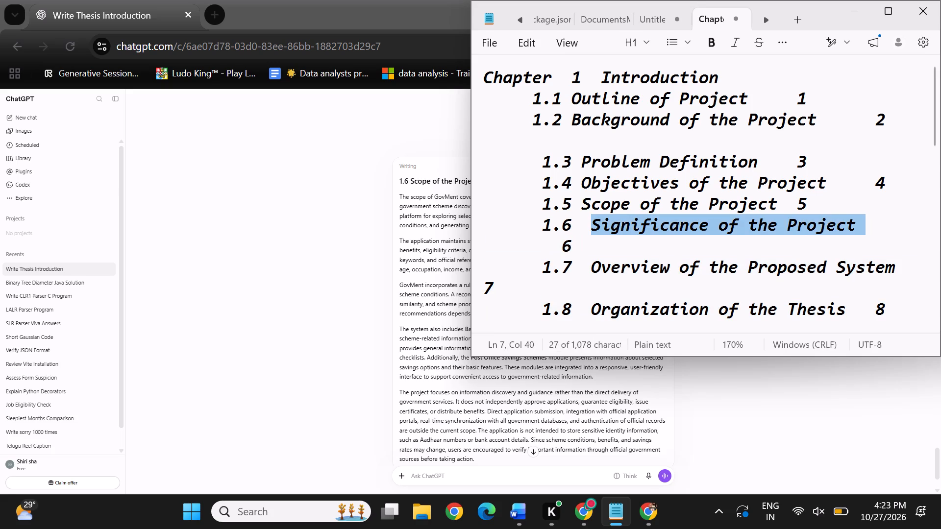
left_click_drag(592, 230, 535, 231)
key("ctrl+c")
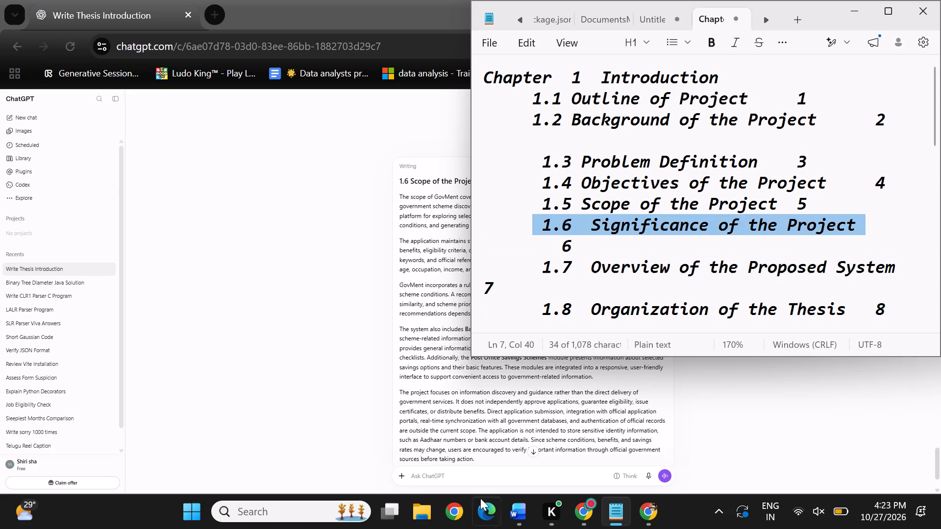
Paste the copied title beside the 1.6 number in the Word thesis, leaving a single number and one space before "Significance of the Project".
left_click(519, 506)
key("ctrl+v")
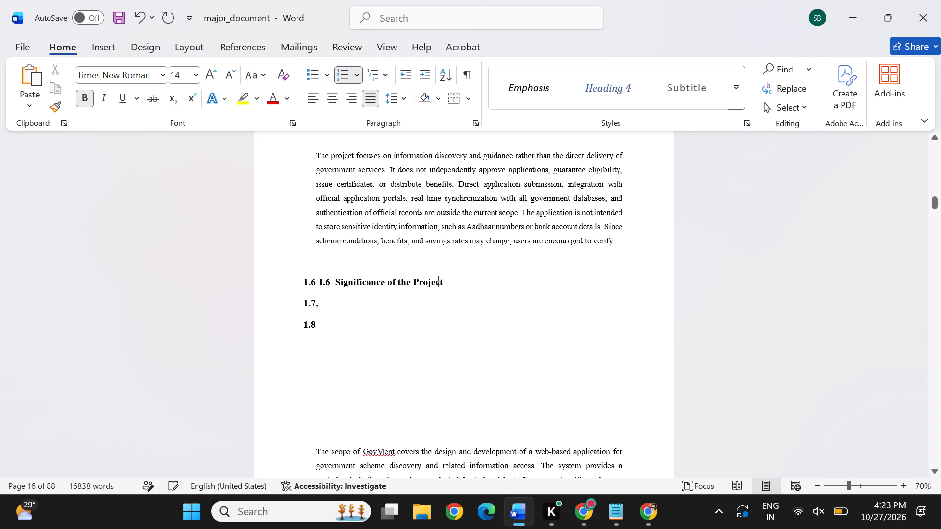
left_click_drag(335, 283, 309, 284)
key("Delete")
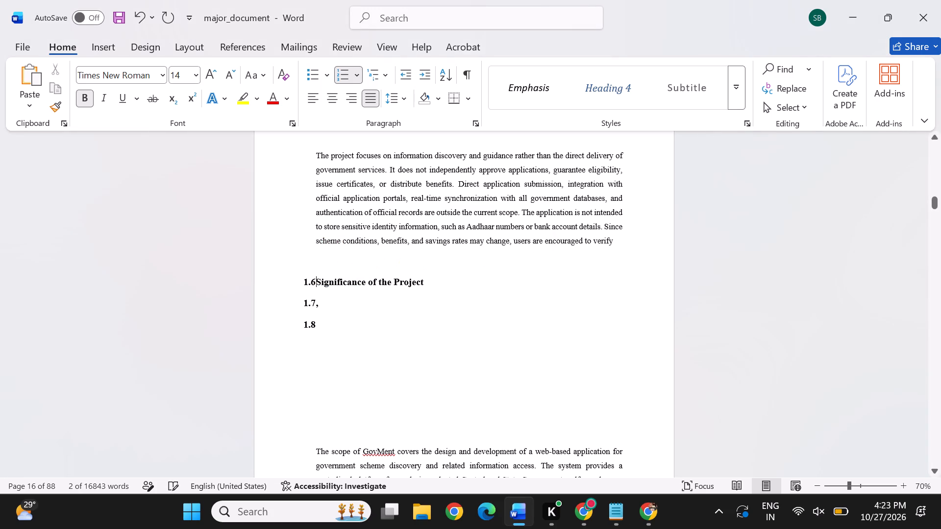
key("space")
Replace the comma after 1.7 with a space and the title "Overview of the Proposed System" copied from the Notepad outline.
left_click(326, 301)
key("Left")
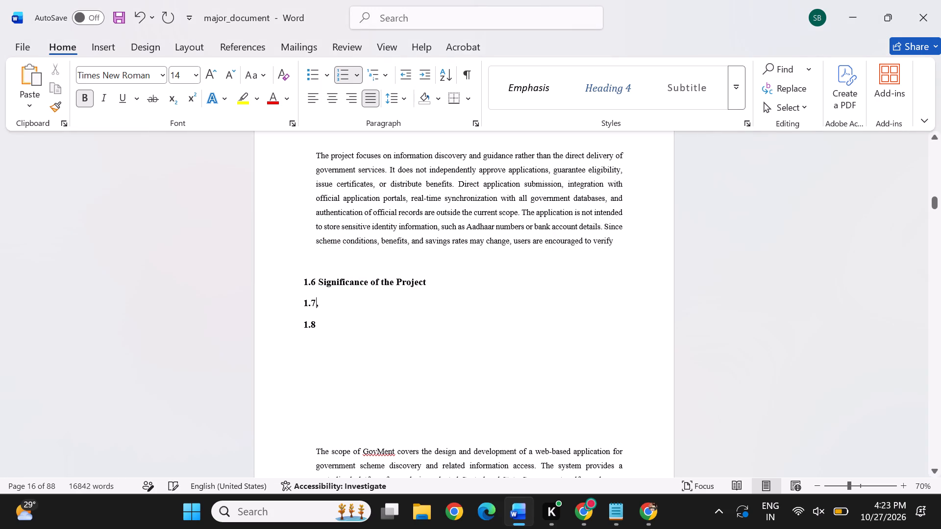
key("Delete")
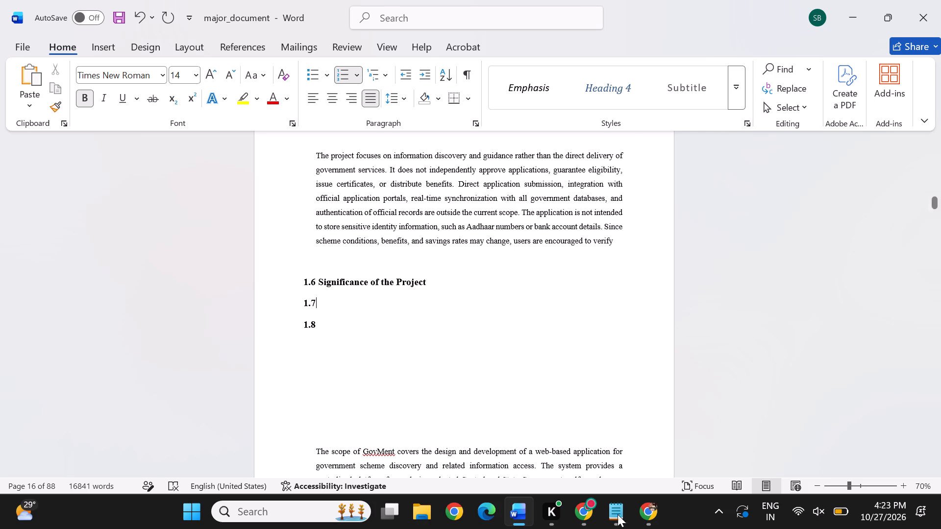
left_click(618, 523)
left_click(627, 475)
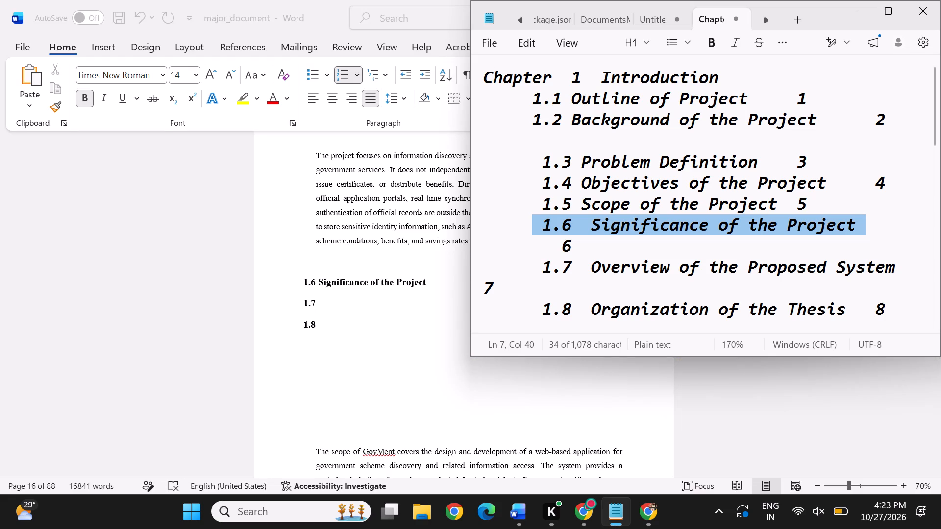
left_click_drag(896, 270, 628, 276)
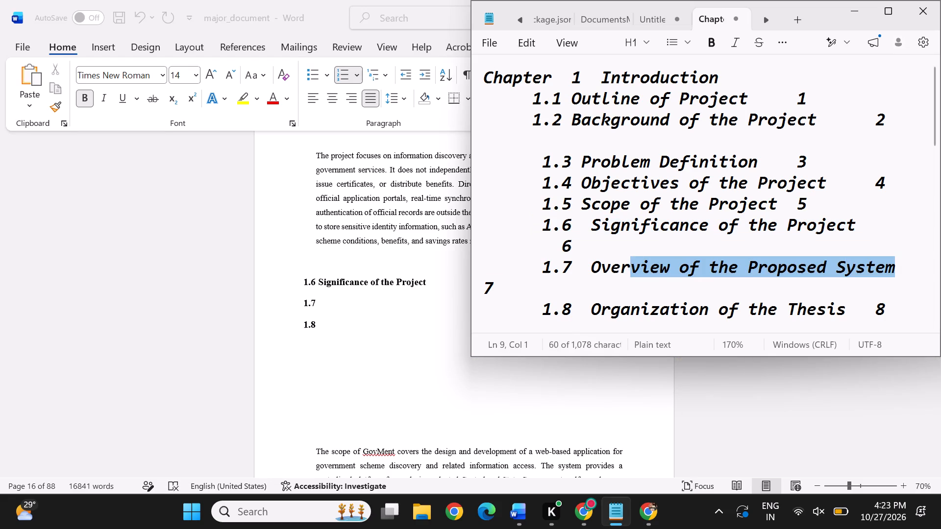
left_click_drag(628, 276, 596, 275)
left_click_drag(592, 272, 898, 274)
key("ctrl+c")
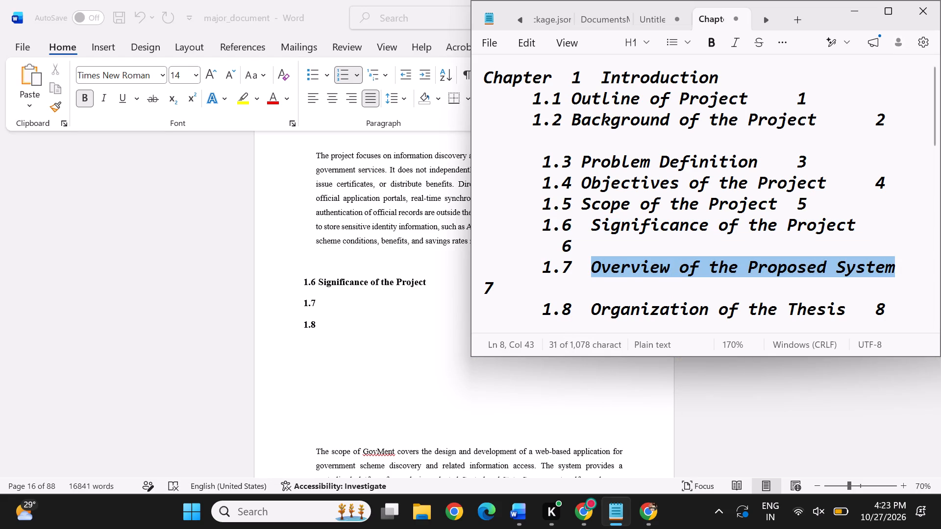
left_click(329, 314)
key("space")
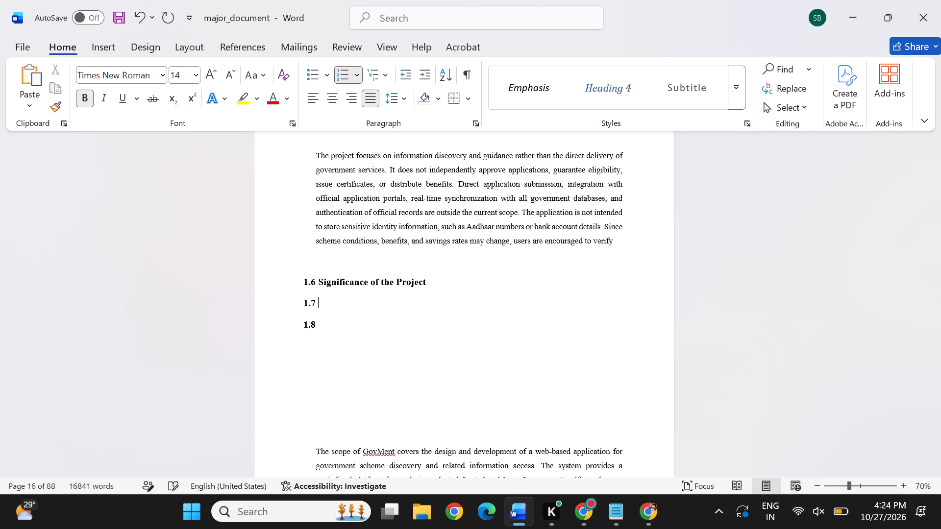
key("ctrl+v")
Add the title "Organization of the Thesis" beside the 1.8 number, copying it from the Notepad outline.
left_click(327, 327)
key("space")
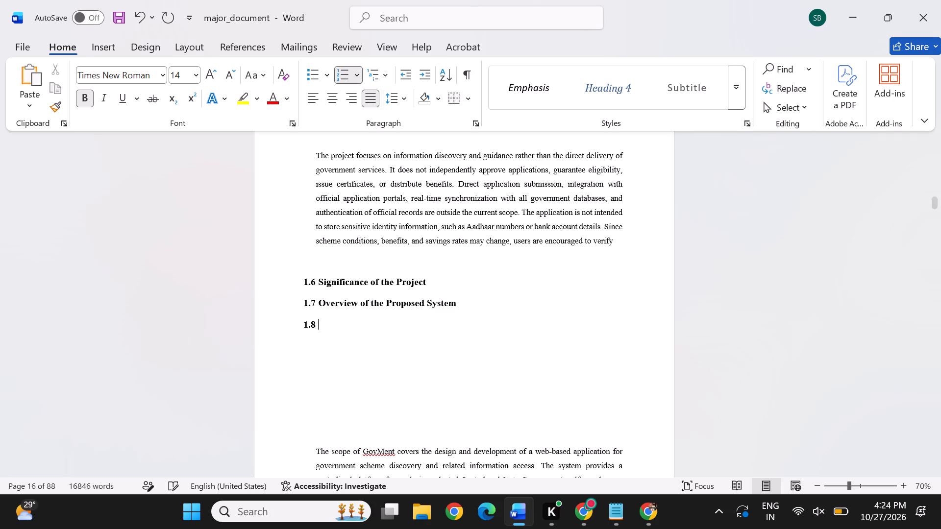
left_click(606, 510)
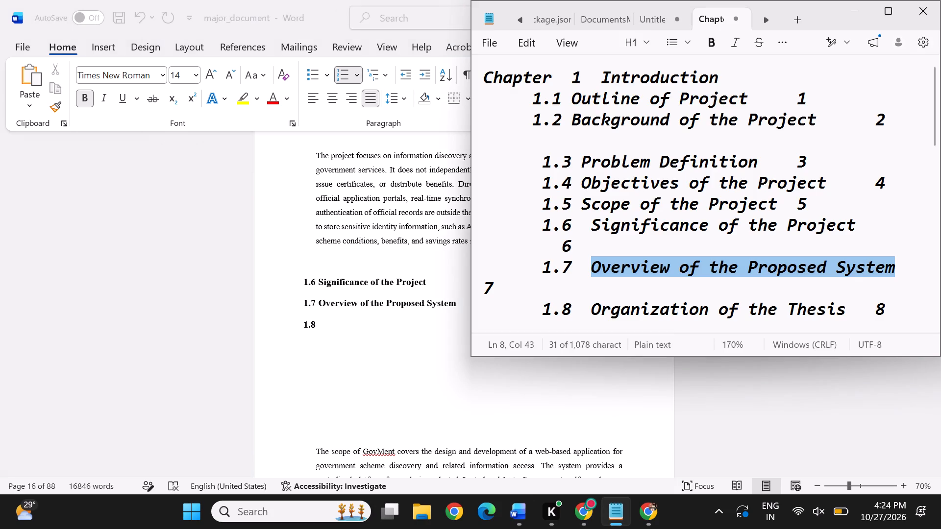
left_click_drag(586, 309, 874, 282)
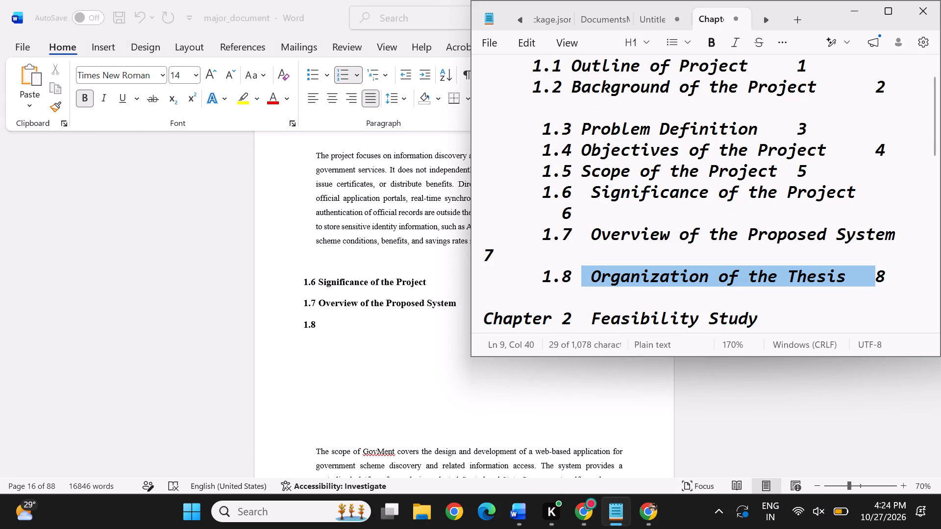
left_click_drag(874, 282, 854, 285)
key("ctrl+c")
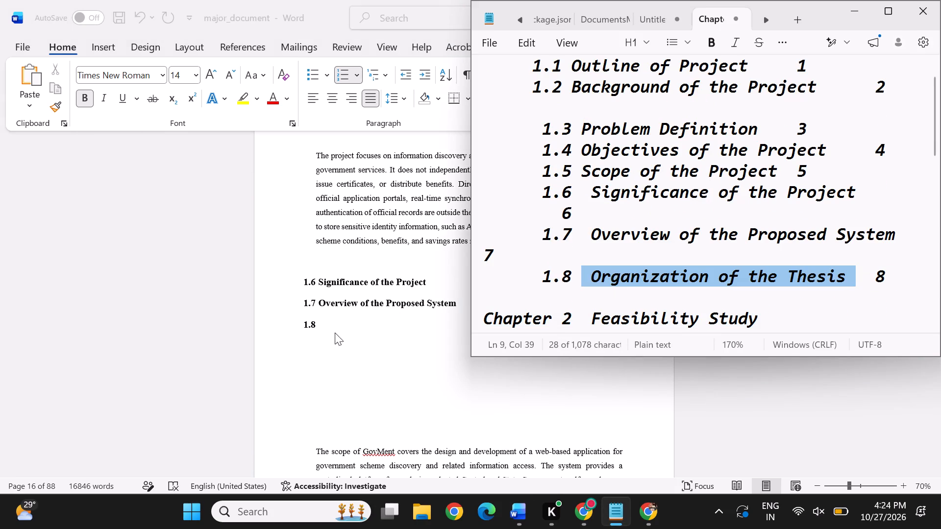
left_click(342, 320)
key("space")
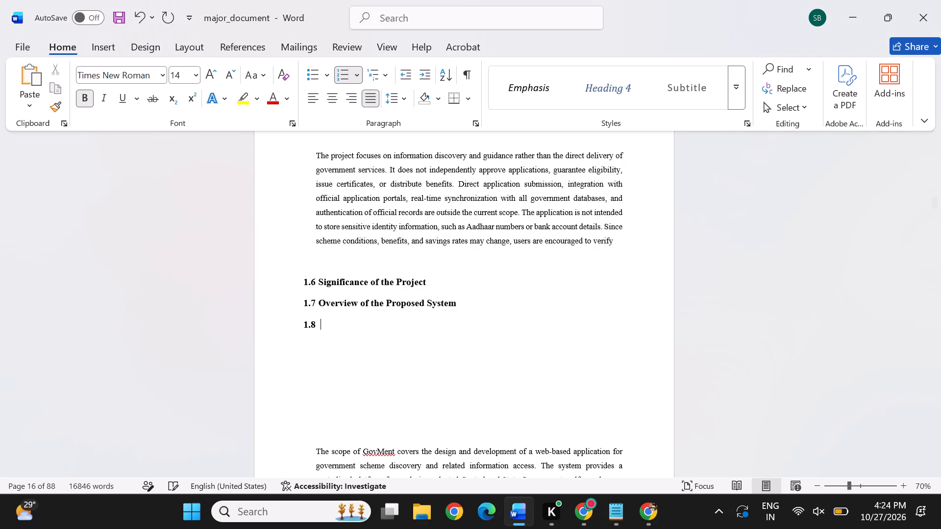
key("ctrl+v")
Insert an unnumbered, indented blank line below the 1.6 Significance of the Project heading.
left_click(461, 281)
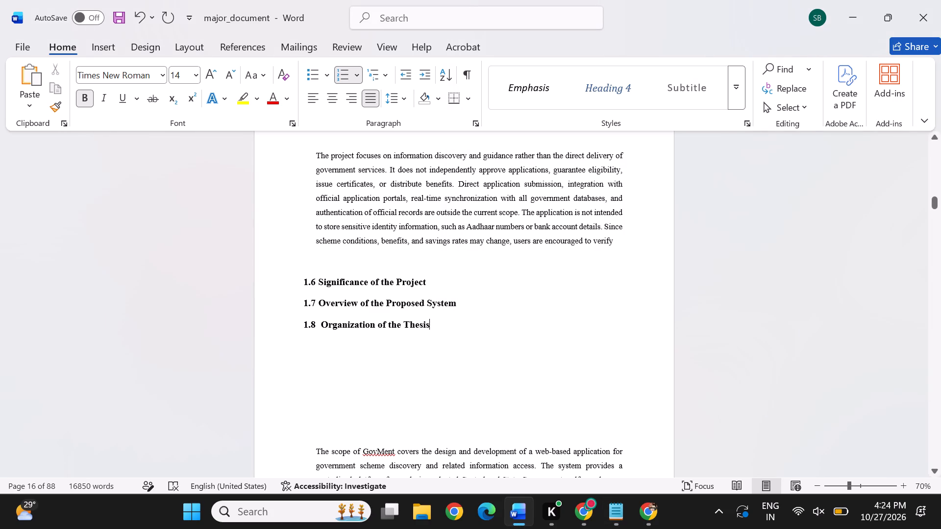
key("Return")
key("Return")
key("Return")
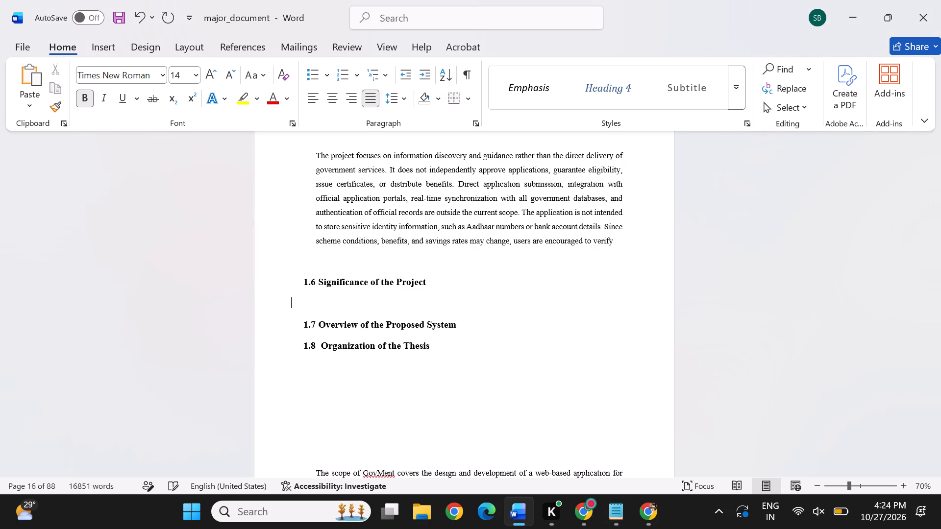
key("Tab")
key("Tab")
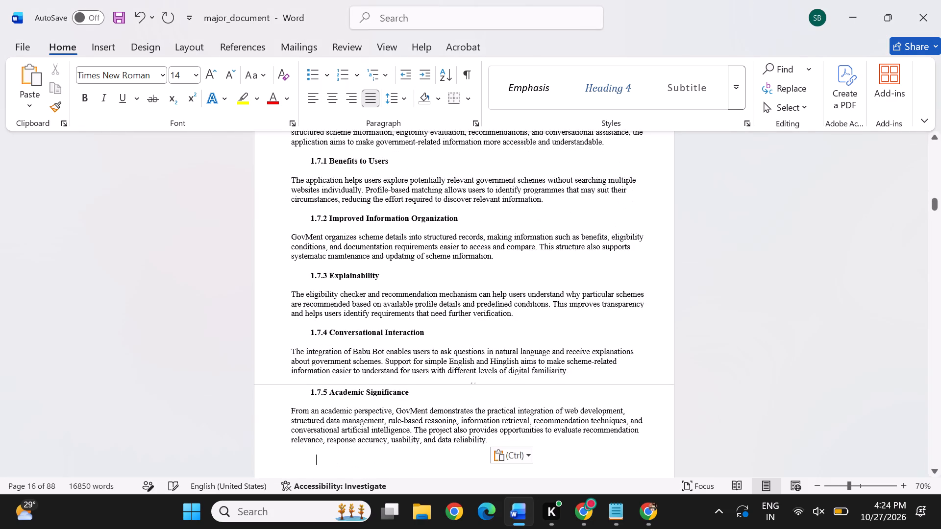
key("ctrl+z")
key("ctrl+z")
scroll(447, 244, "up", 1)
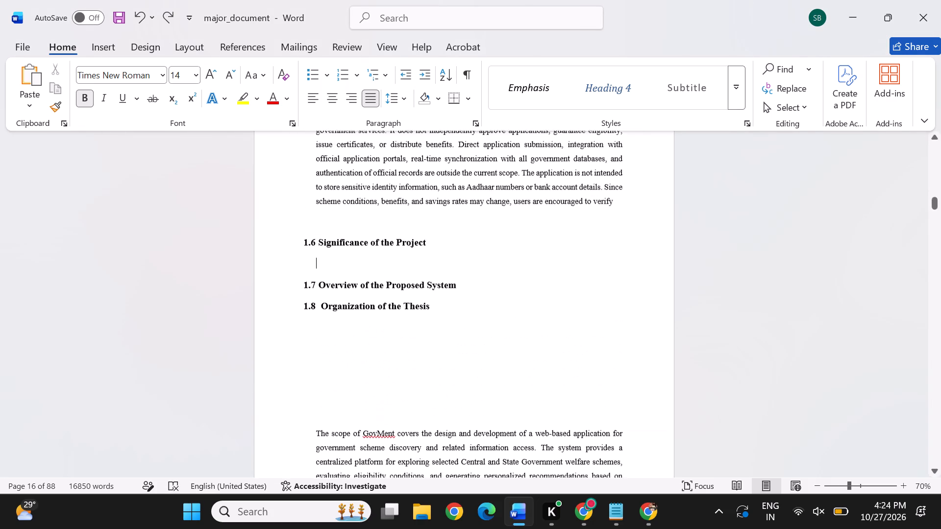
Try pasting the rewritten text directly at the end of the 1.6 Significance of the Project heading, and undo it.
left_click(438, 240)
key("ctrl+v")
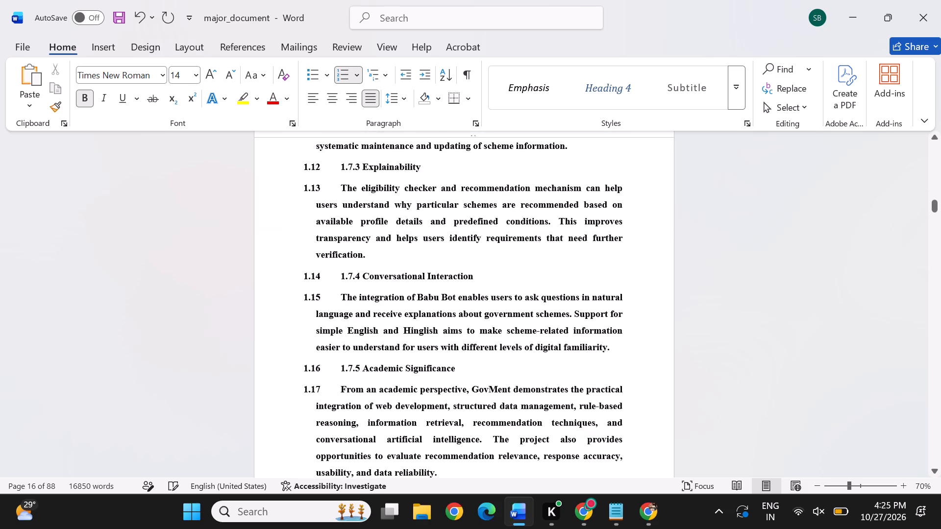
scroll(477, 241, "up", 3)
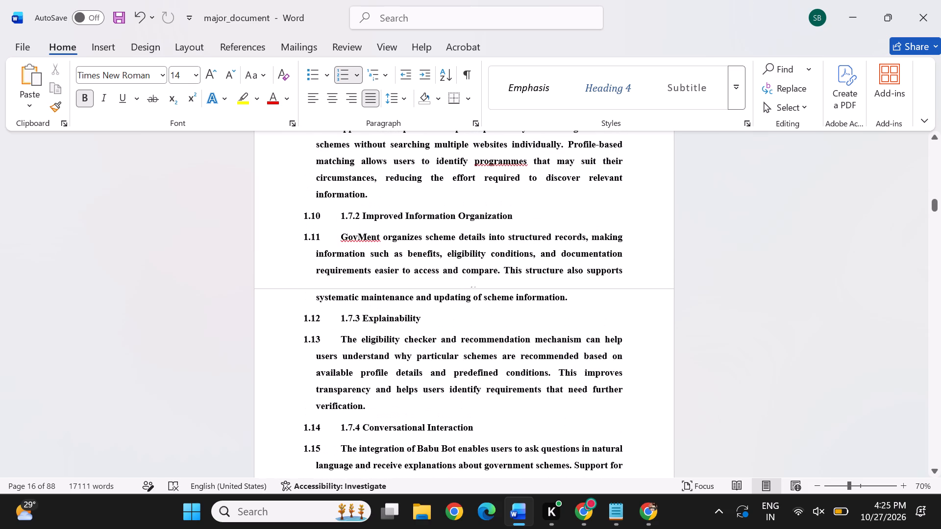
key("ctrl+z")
Turn off bold at the end of heading 1.6, add a space and paste the rewritten significance text there.
left_click(74, 95)
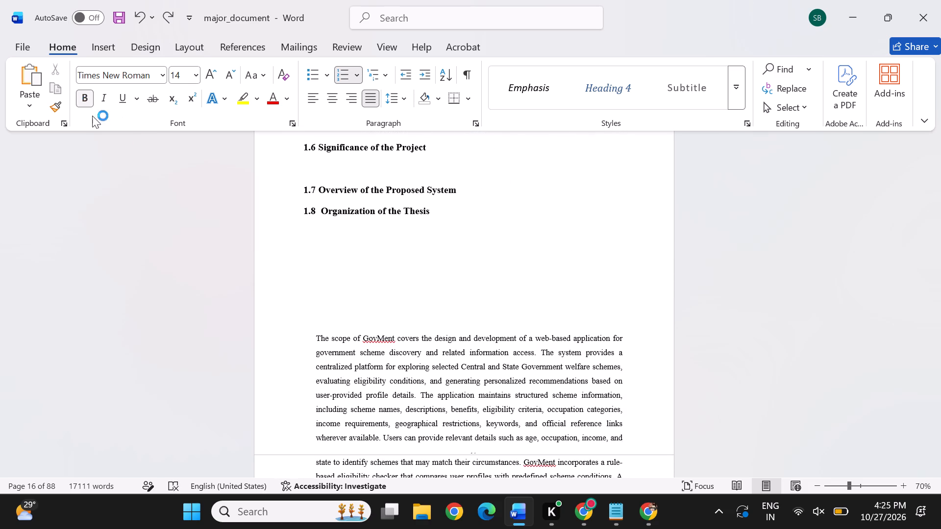
left_click(82, 96)
key("space")
key("ctrl+v")
scroll(468, 203, "up", 1)
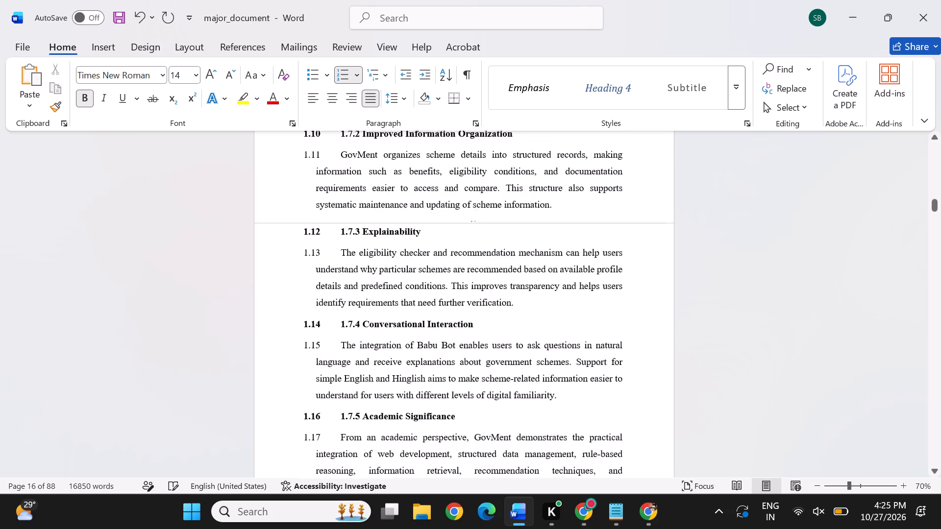
Delete the duplicate "1.7 Significance of the Project" text that follows the 1.6 heading on the same line.
scroll(468, 203, "up", 1)
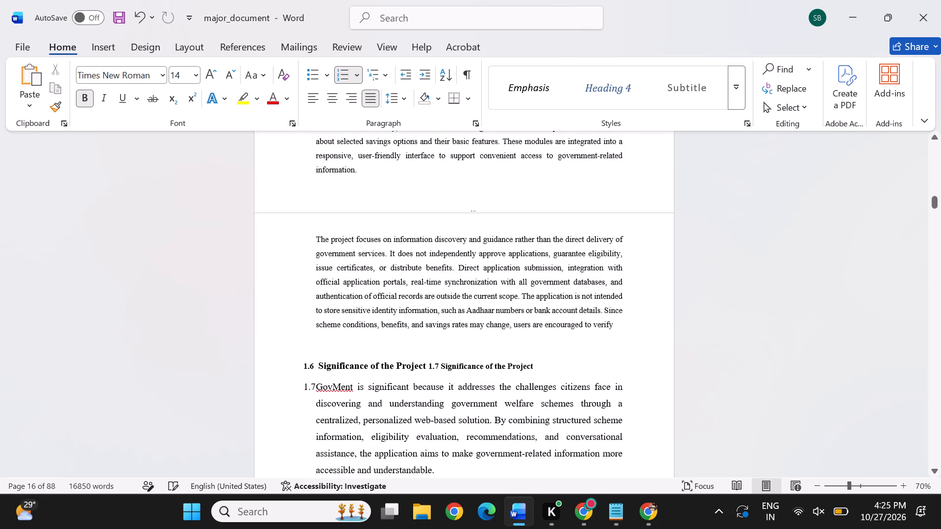
left_click_drag(547, 366, 424, 370)
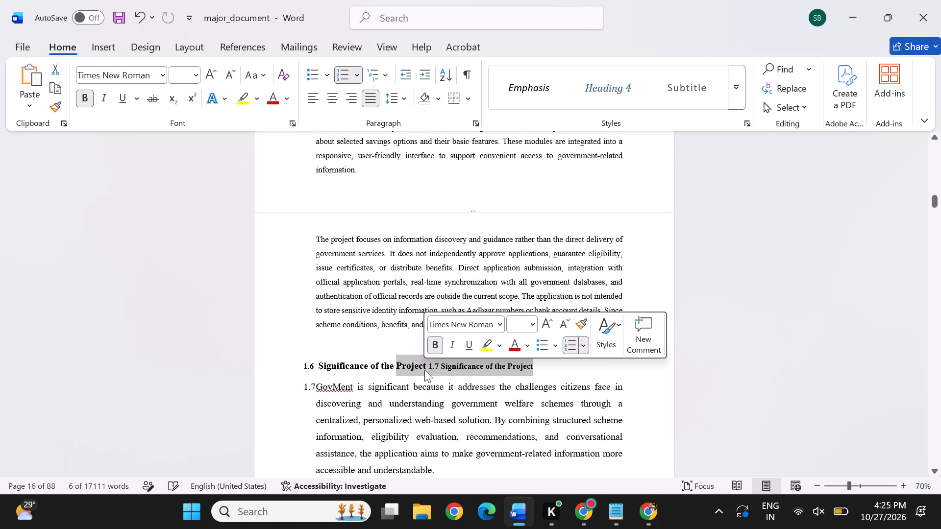
left_click(436, 373)
left_click_drag(426, 366, 485, 369)
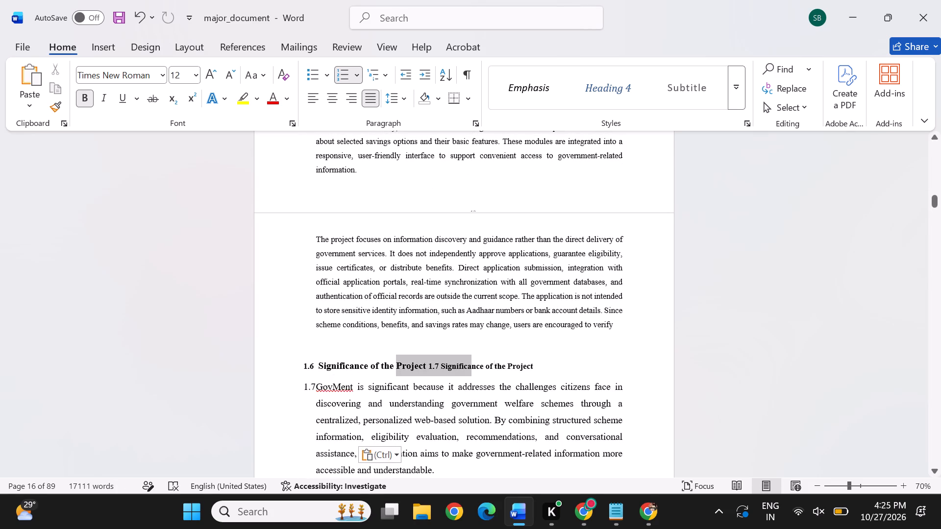
left_click_drag(485, 369, 531, 370)
left_click(531, 370)
left_click_drag(543, 369, 440, 365)
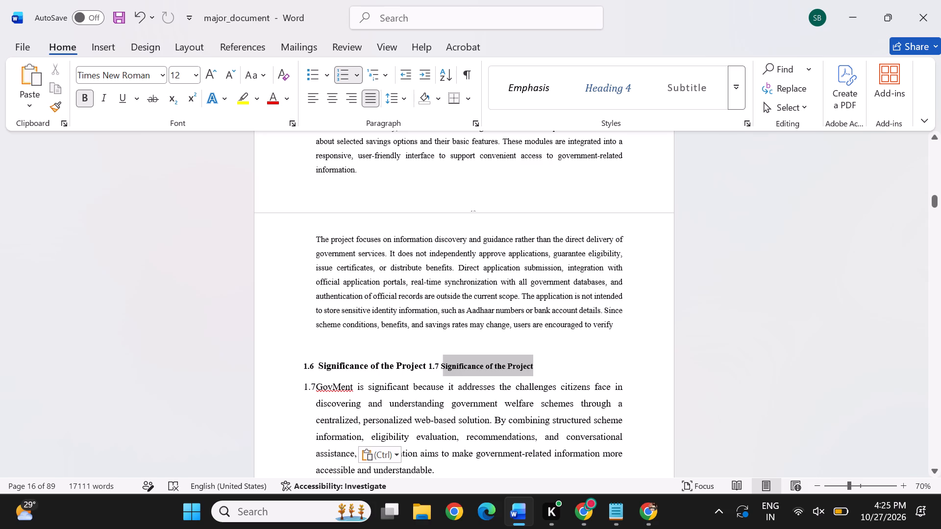
left_click_drag(440, 365, 440, 365)
key("Delete")
key("Left")
key("Left")
key("Left")
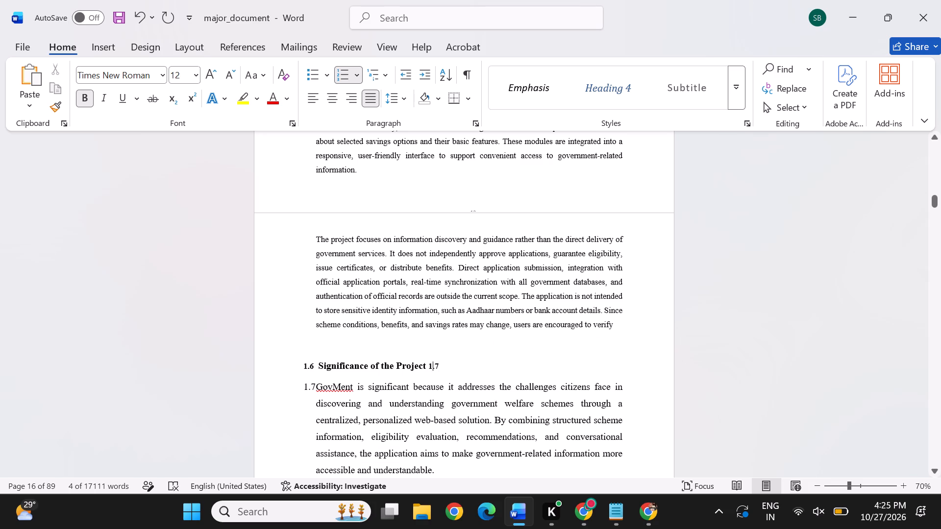
key("Left")
key("Delete")
key("Delete")
key("Delete")
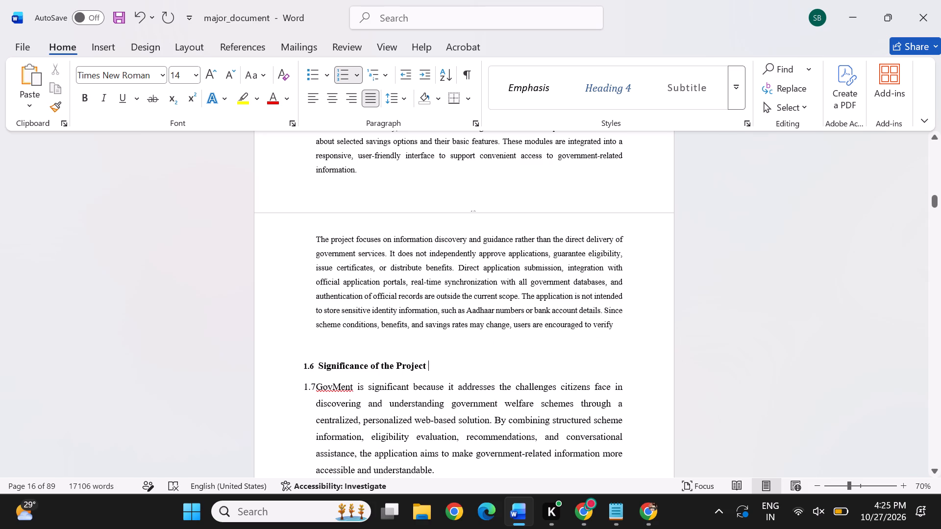
Remove the automatic 1.7 number from the paragraph beginning "GovMent is significant" below heading 1.6.
left_click(302, 389)
key("Left")
key("Delete")
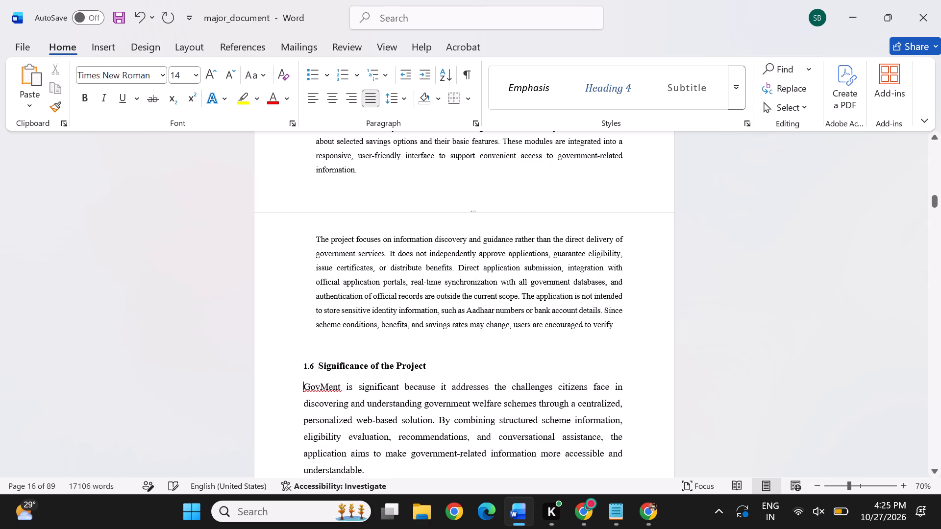
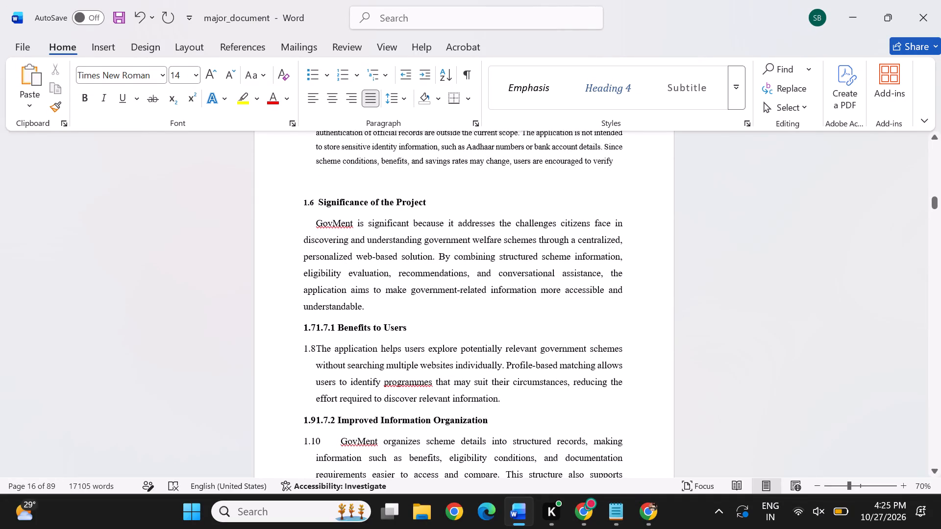
Indent the pasted section 1.6 text one level, from the "GovMent is significant" paragraph through the Academic Significance paragraph.
left_click_drag(310, 224, 471, 384)
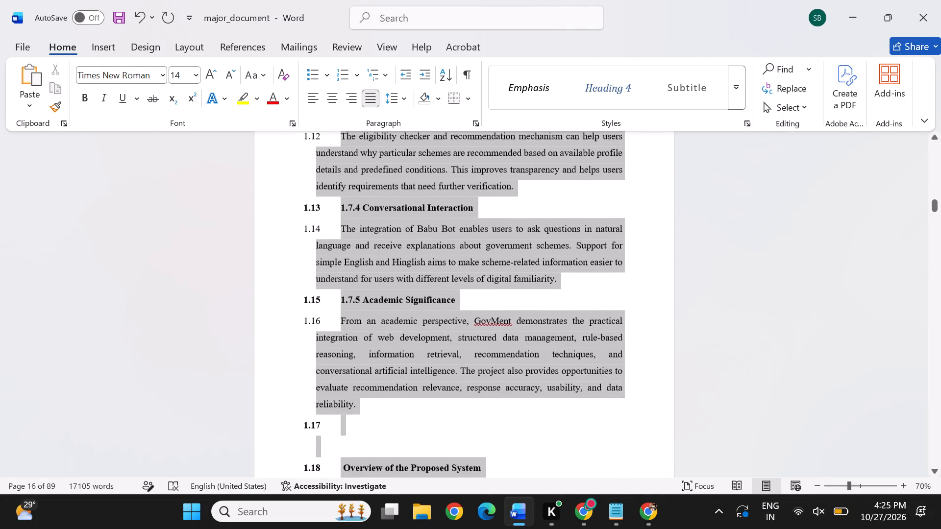
left_click_drag(471, 384, 464, 403)
key("Tab")
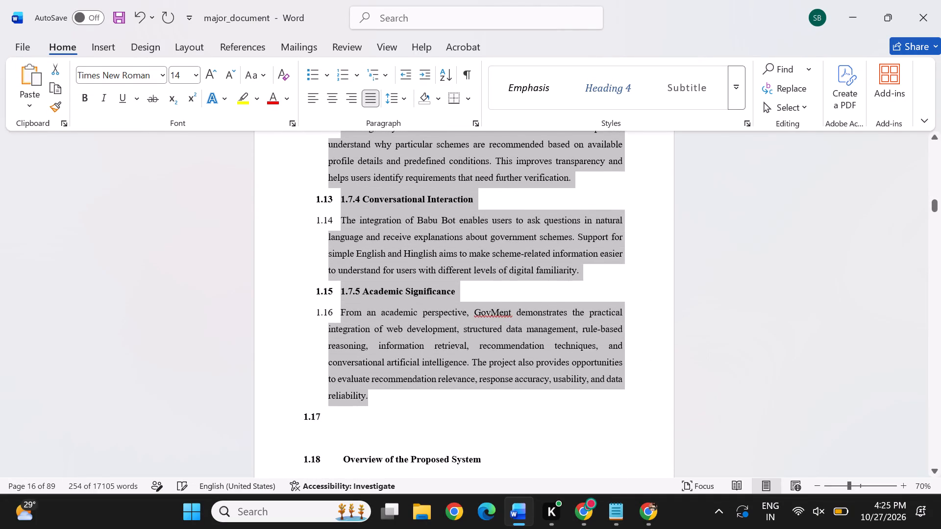
scroll(504, 349, "up", 3)
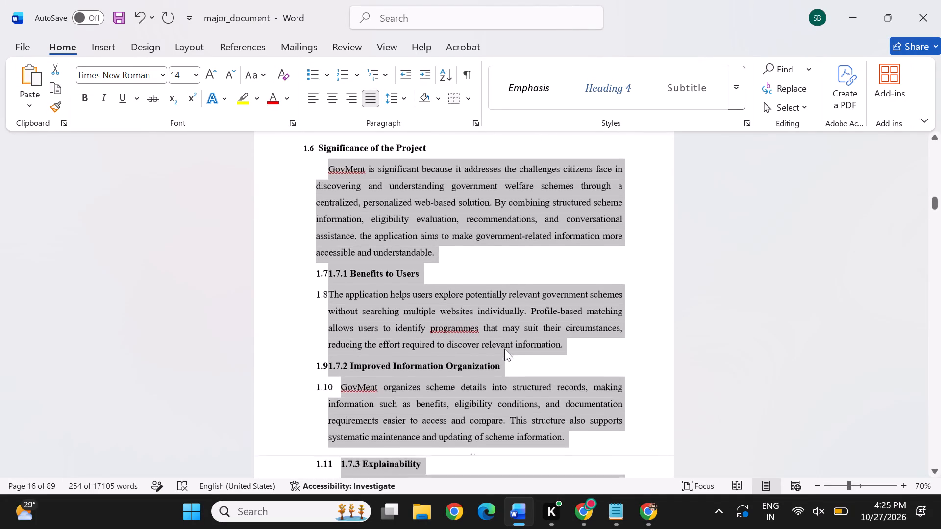
scroll(504, 349, "up", 1)
left_click(488, 337)
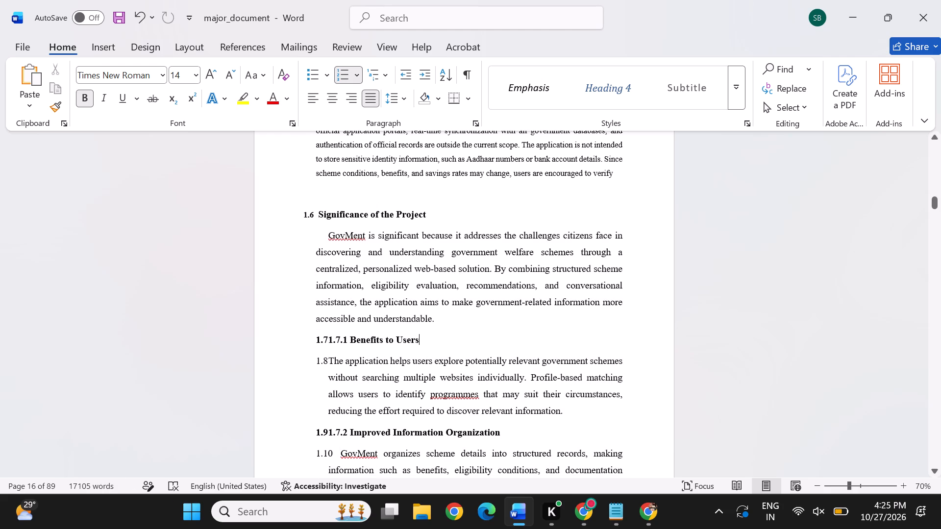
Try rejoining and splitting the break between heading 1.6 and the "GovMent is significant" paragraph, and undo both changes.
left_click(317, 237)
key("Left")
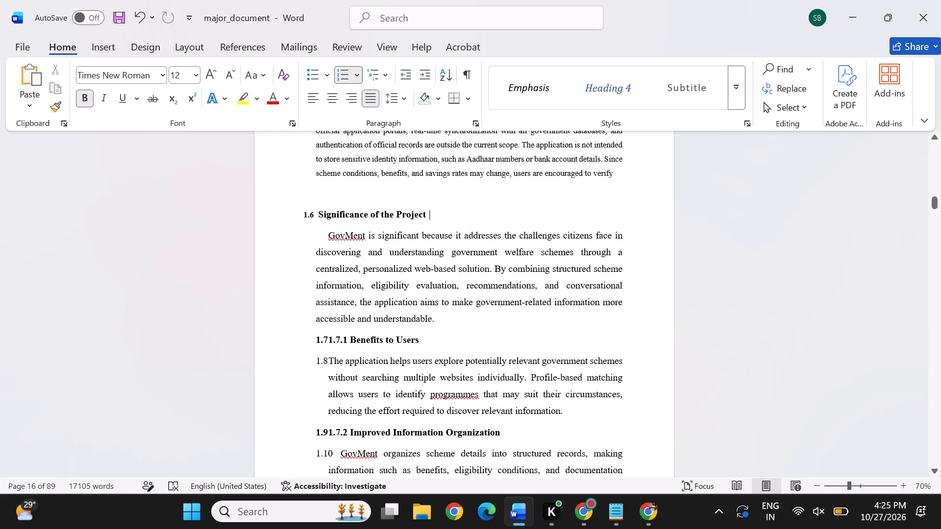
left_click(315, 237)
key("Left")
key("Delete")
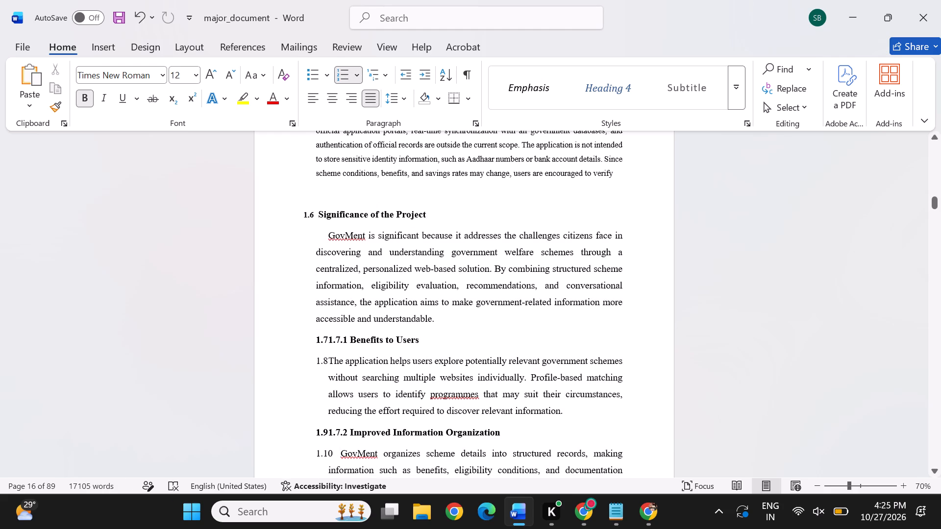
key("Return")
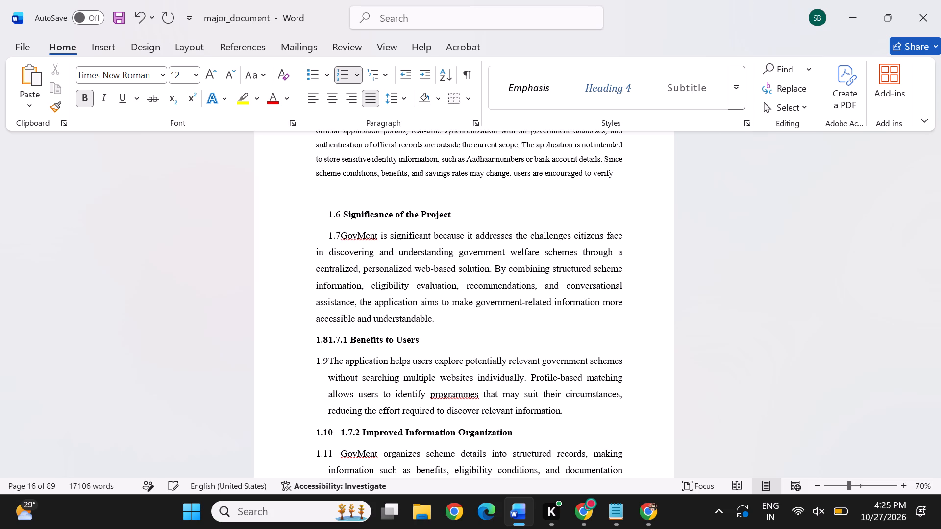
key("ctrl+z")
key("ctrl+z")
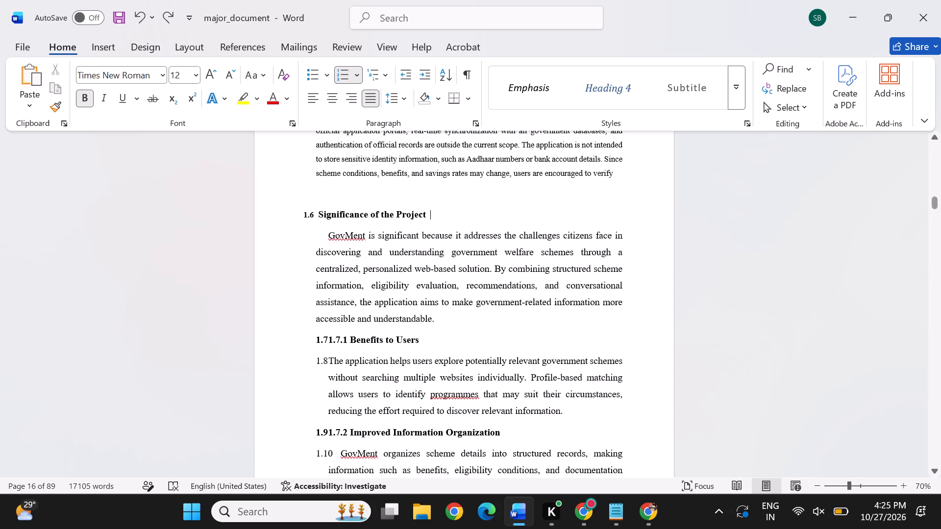
Set the font size of the 1.6 Significance of the Project heading, including its number, to 14.
scroll(353, 234, "up", 1)
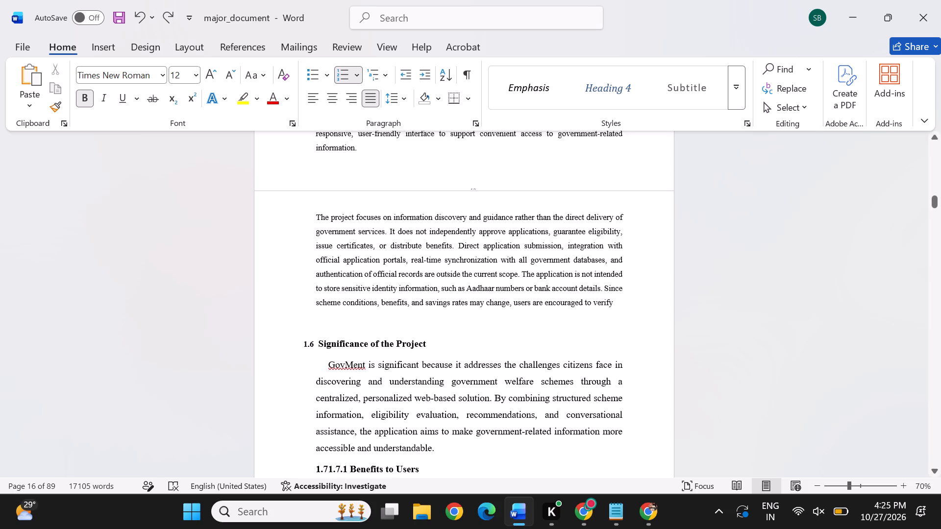
left_click_drag(301, 345, 435, 344)
left_click(449, 340)
left_click_drag(449, 340, 290, 346)
left_click(195, 80)
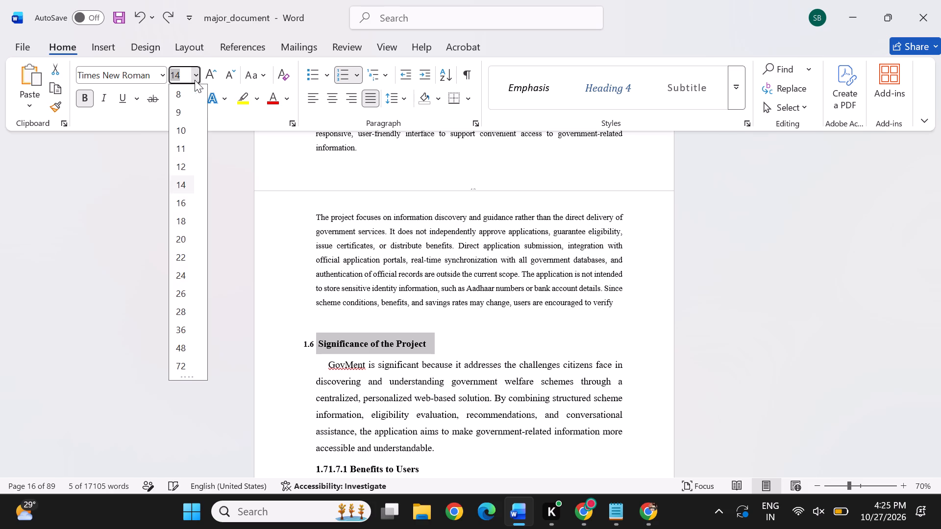
left_click(189, 185)
left_click(346, 291)
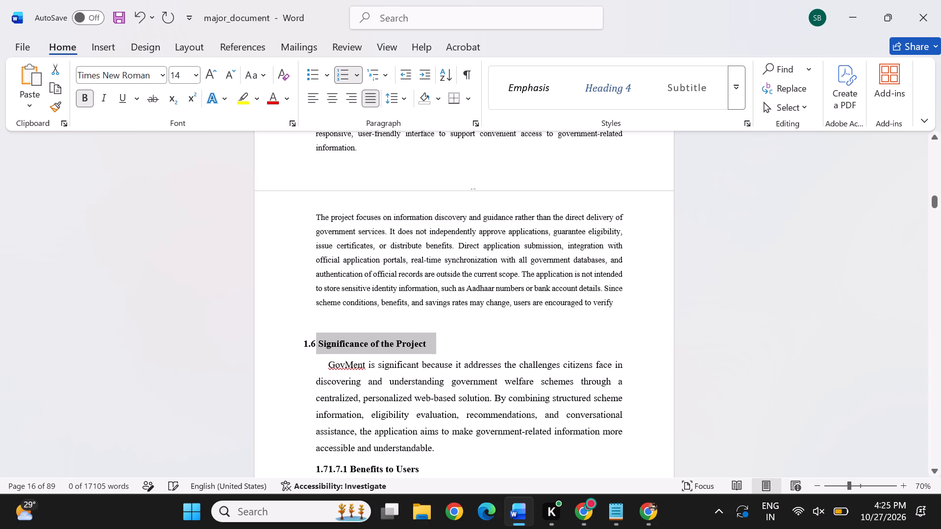
Remove the automatic list number and the typed "1.7.1" from the Benefits to Users heading.
scroll(378, 385, "down", 1)
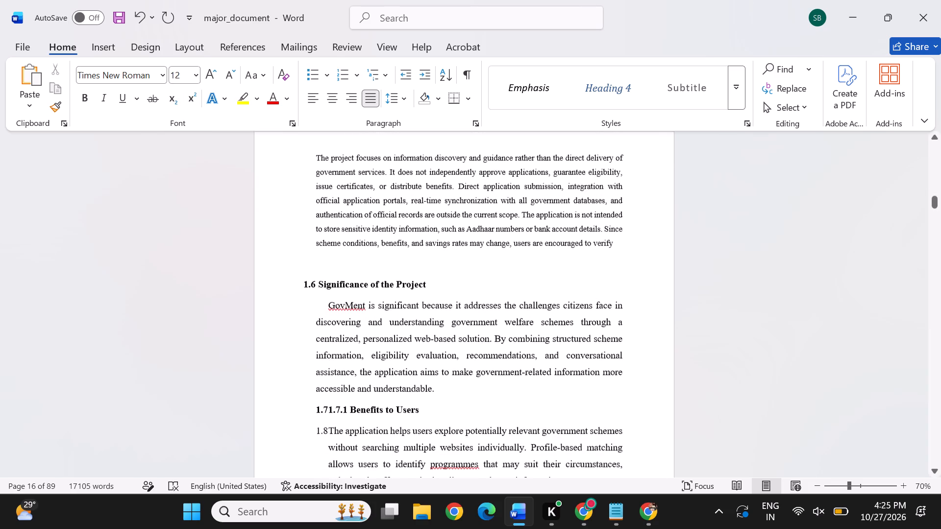
scroll(438, 380, "down", 1)
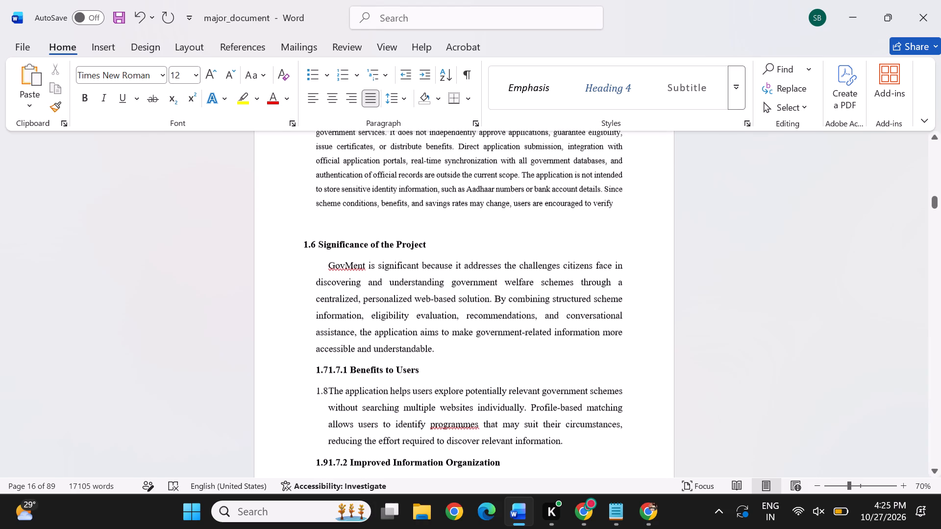
left_click(313, 368)
key("Left")
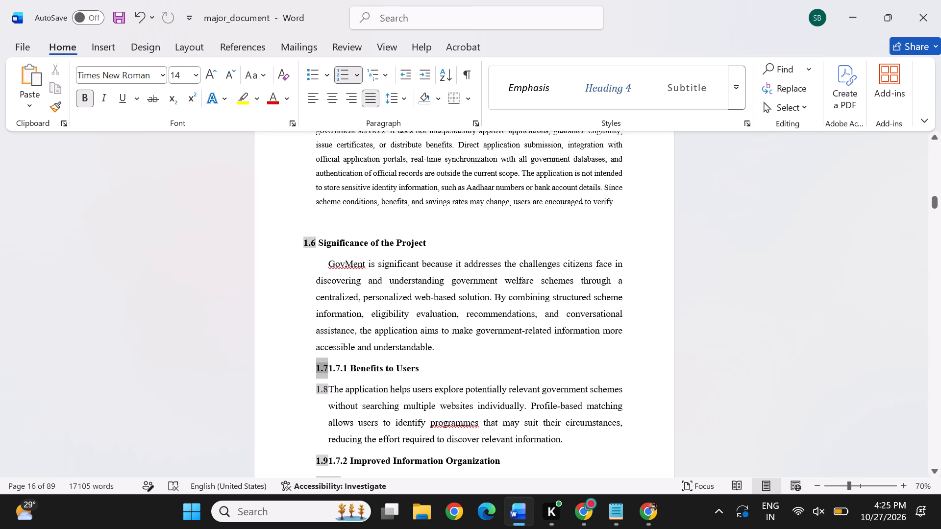
key("Delete")
scroll(383, 383, "down", 2)
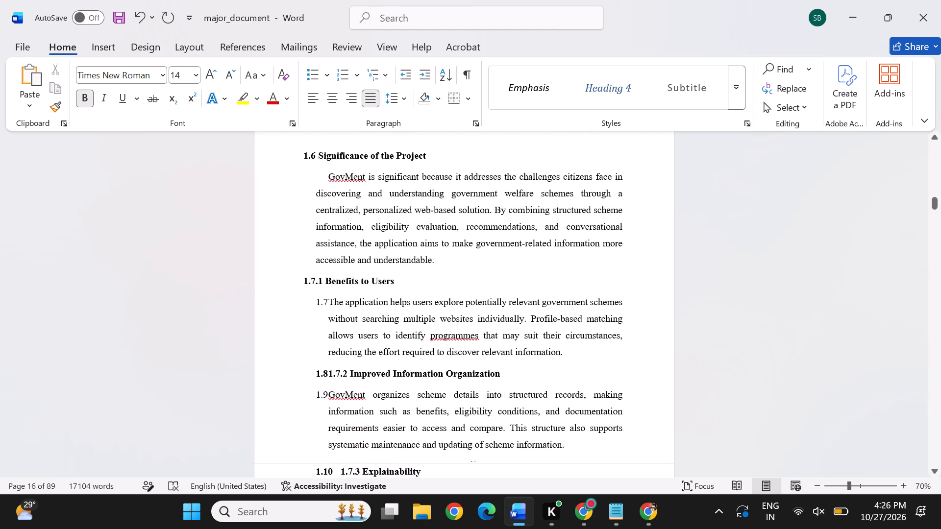
key("Delete")
key("Delete")
key("Delete")
key("Delete")
key("Delete")
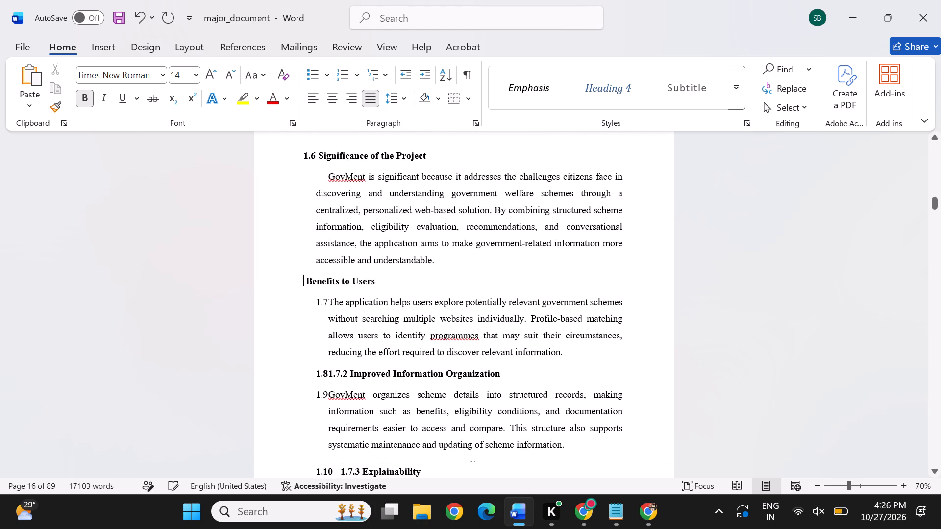
Remove the automatic list number and the typed "1.7.2" from the Improved Information Organization heading.
left_click(313, 380)
key("Left")
key("Delete")
key("Delete")
key("Delete")
key("Delete")
key("Delete")
key("Delete")
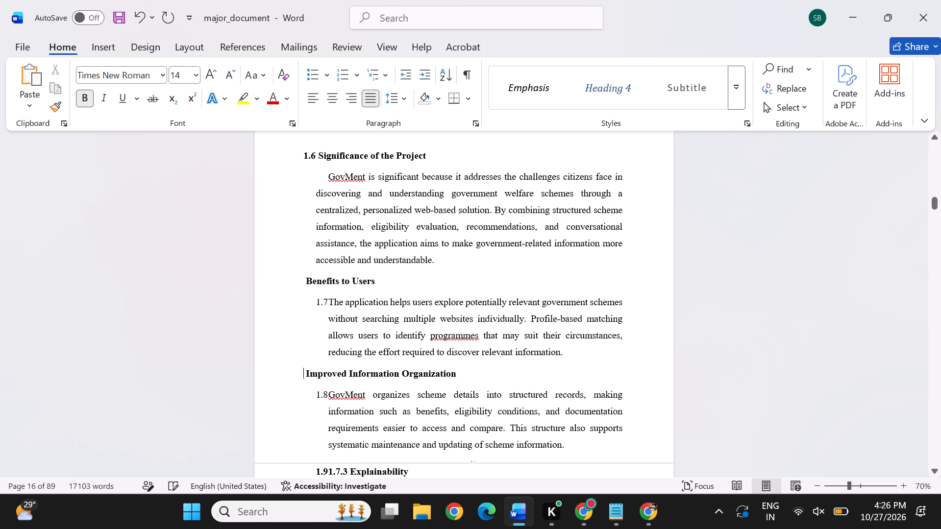
Remove the typed "1.7.3" and the automatic list number from the Explainability heading.
scroll(370, 409, "down", 1)
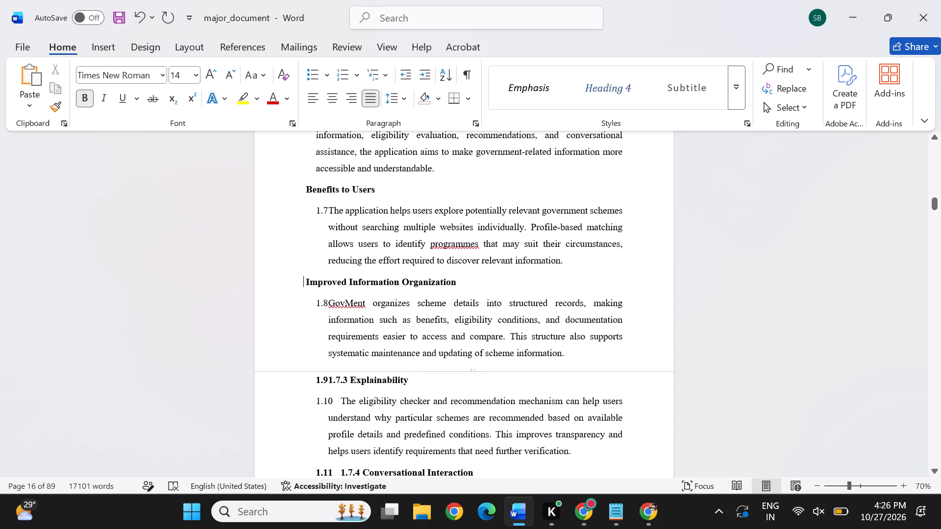
left_click_drag(304, 377, 347, 380)
key("Delete")
key("Left")
key("Left")
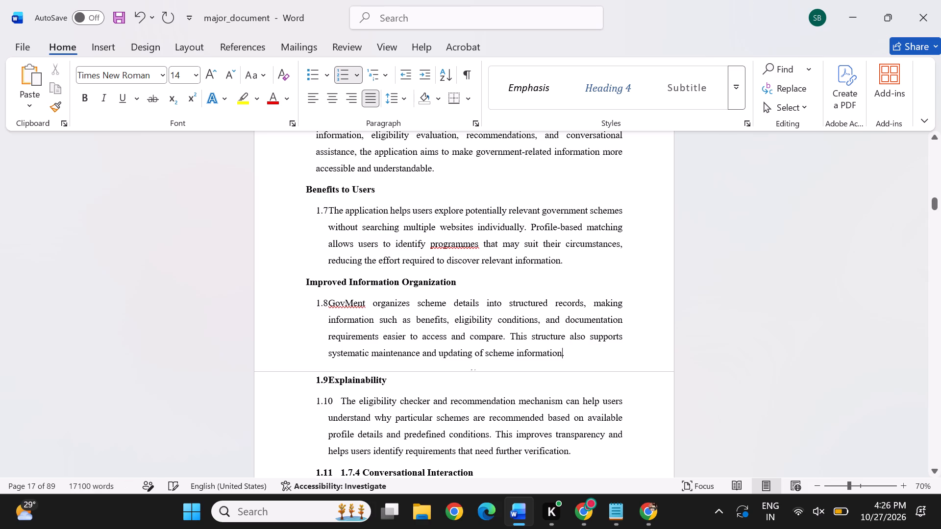
left_click(306, 380)
key("Left")
key("Delete")
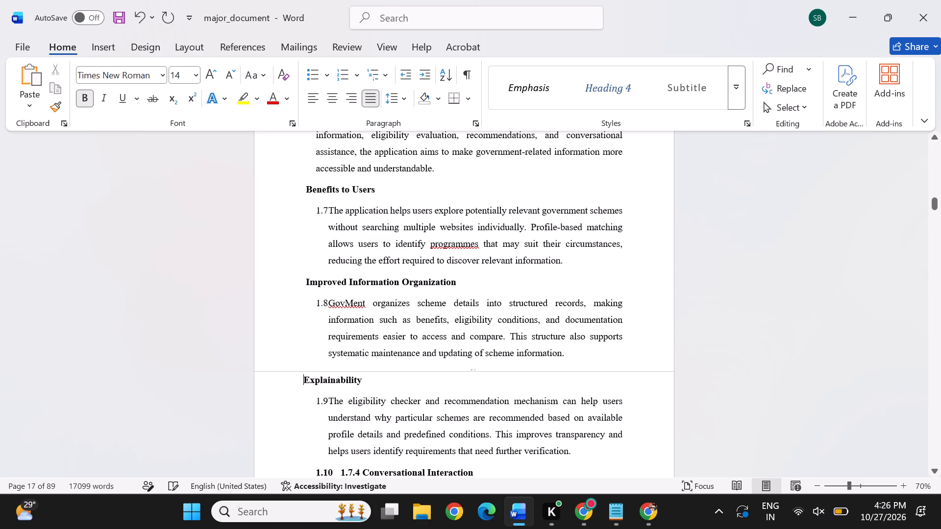
Remove the automatic list number from the paragraph beginning "The eligibility checker" under Explainability.
left_click_drag(325, 402, 313, 402)
key("Delete")
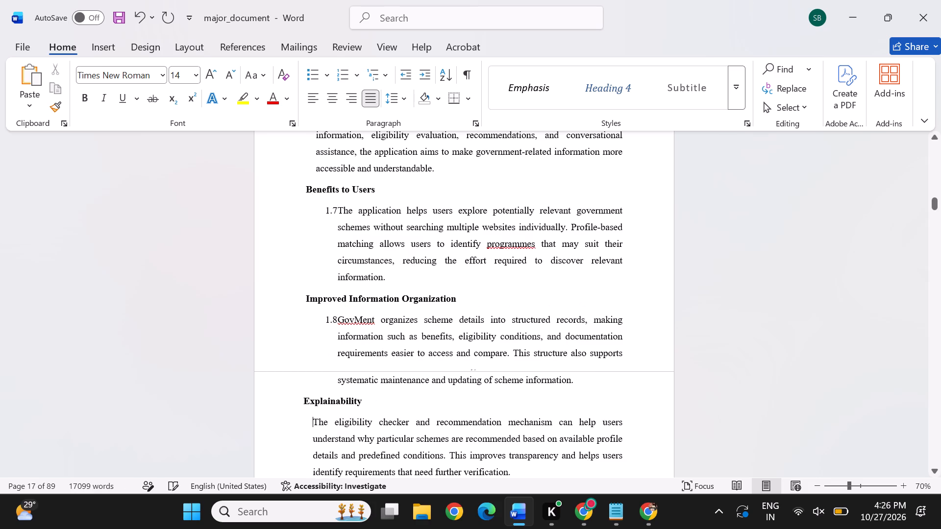
Remove the typed "1.7.4" and the automatic list number from the Conversational Interaction heading.
scroll(402, 338, "down", 1)
scroll(377, 389, "down", 1)
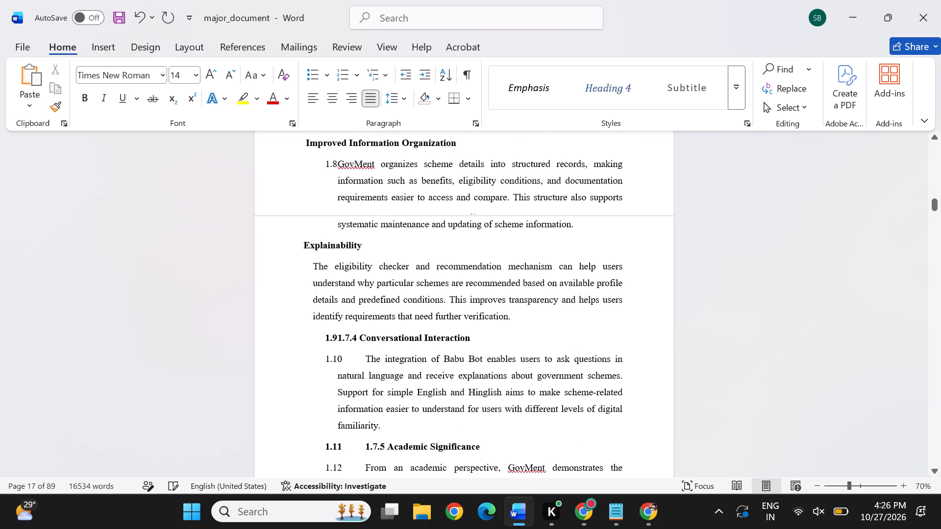
left_click_drag(317, 336, 356, 338)
key("Delete")
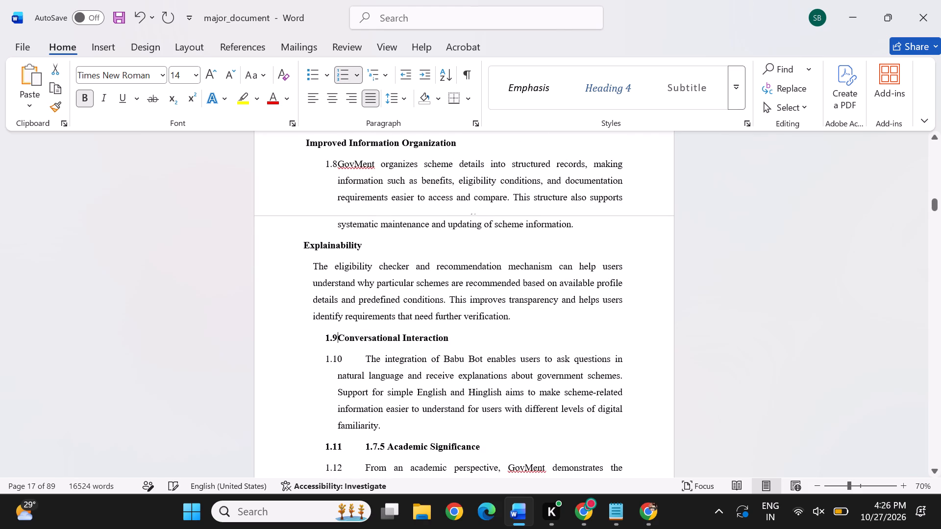
key("Left")
key("Delete")
Remove the typed "1.7.5" and the automatic list number from the Academic Significance heading.
scroll(400, 363, "down", 1)
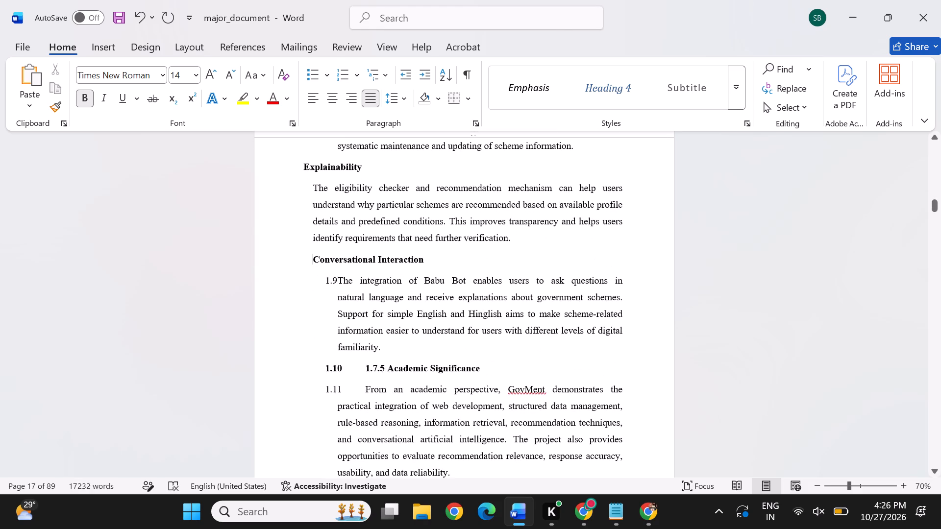
left_click_drag(385, 365, 315, 369)
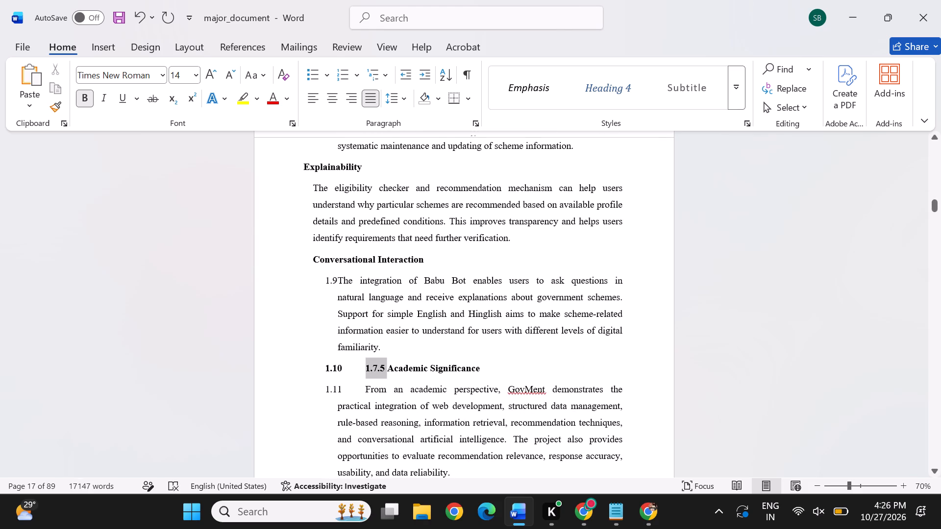
left_click_drag(315, 369, 310, 369)
key("Delete")
key("Left")
key("Left")
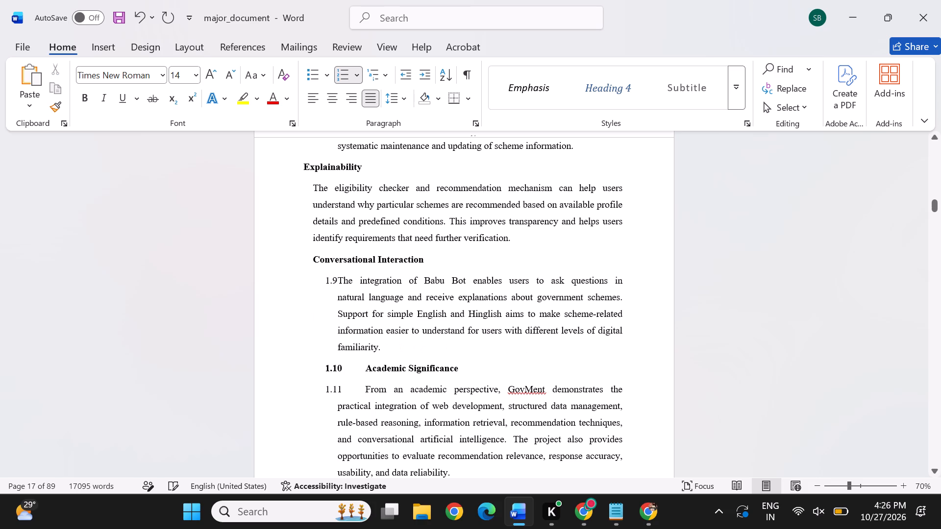
key("Right")
key("Delete")
Remove the automatic list numbers from the body paragraphs under Academic Significance and Conversational Interaction.
left_click_drag(348, 389, 317, 392)
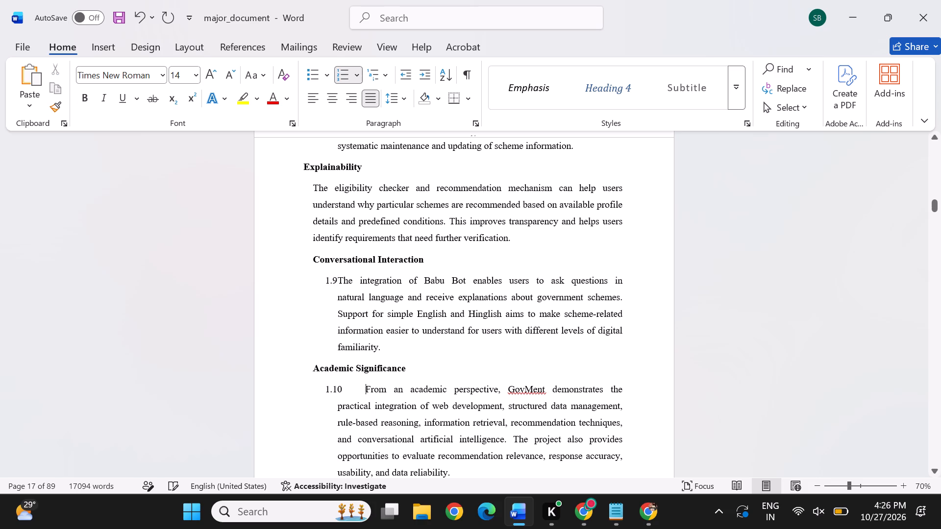
key("Left")
key("Delete")
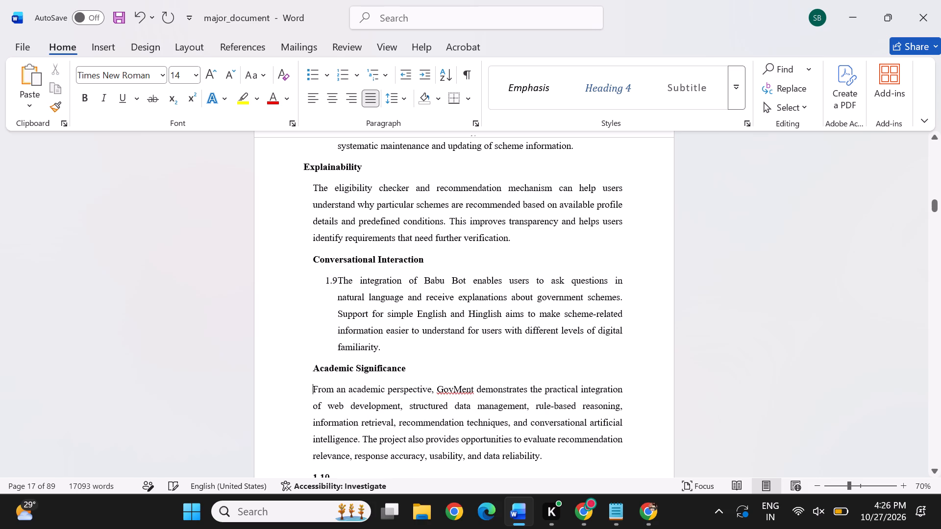
left_click(335, 280)
key("Left")
key("Right")
key("Delete")
Remove the automatic list numbers from the body paragraphs under Benefits to Users and Improved Information Organization.
scroll(399, 332, "down", 1)
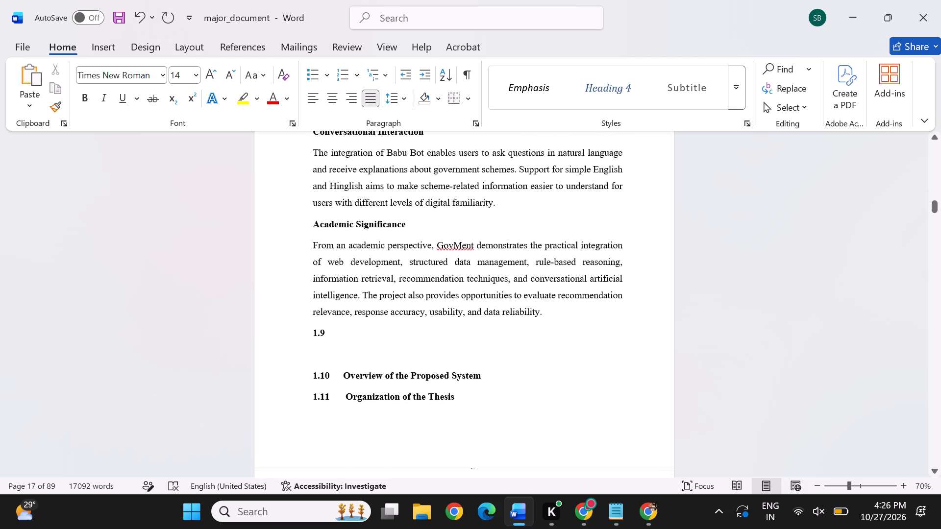
scroll(383, 296, "up", 1)
left_click_drag(556, 399, 351, 199)
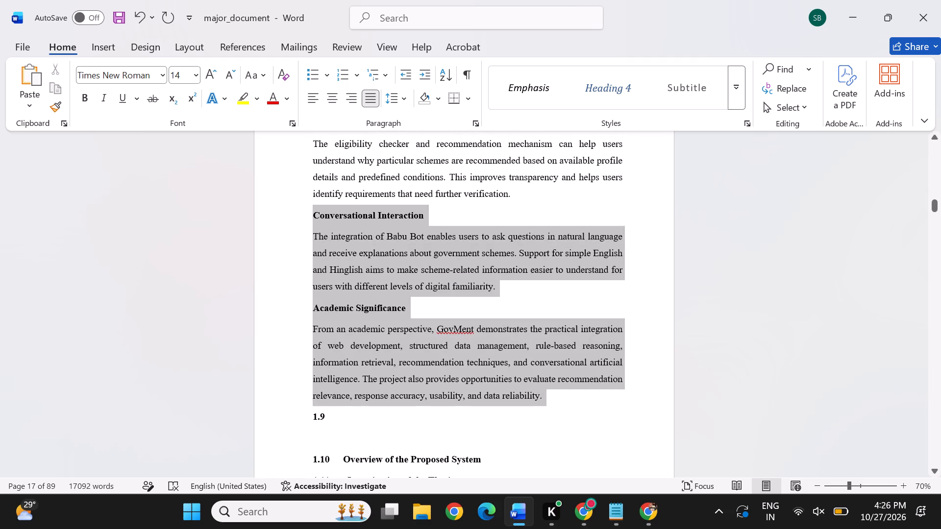
left_click_drag(351, 199, 323, 199)
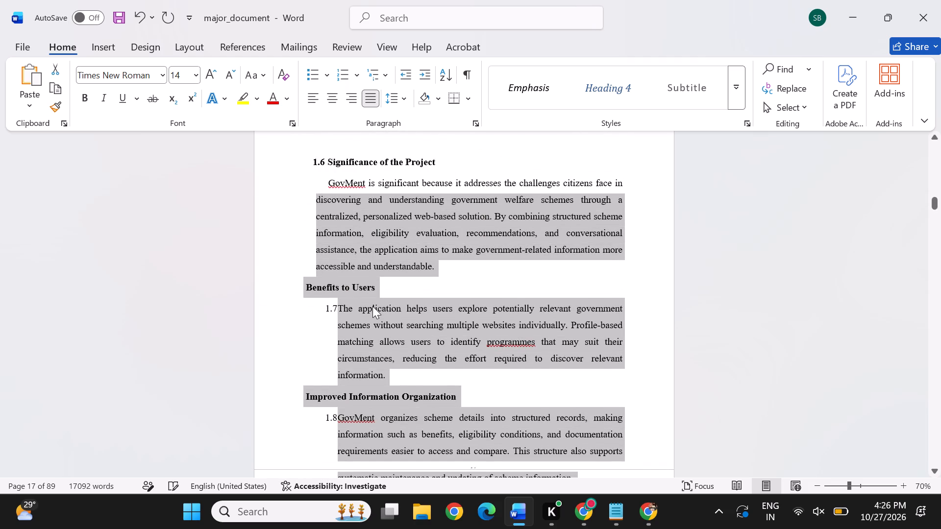
left_click(372, 306)
left_click(330, 310)
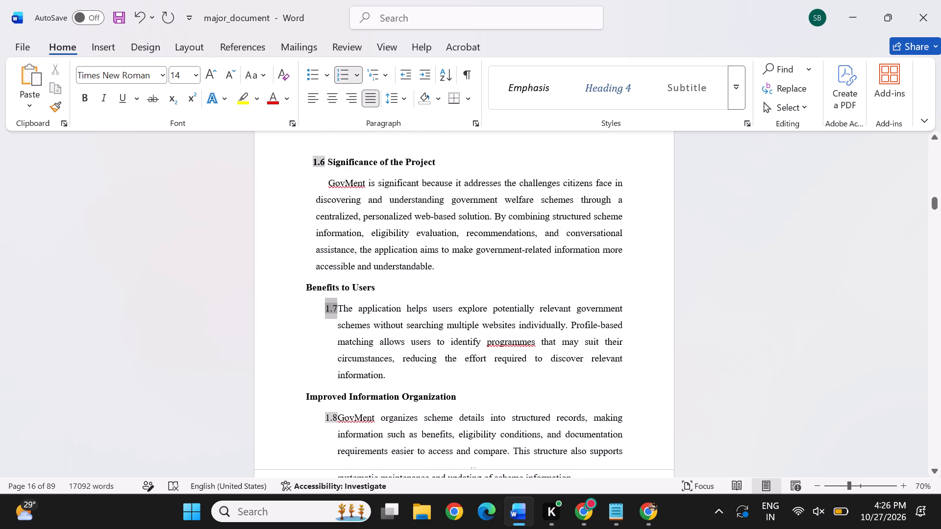
key("Delete")
left_click(337, 399)
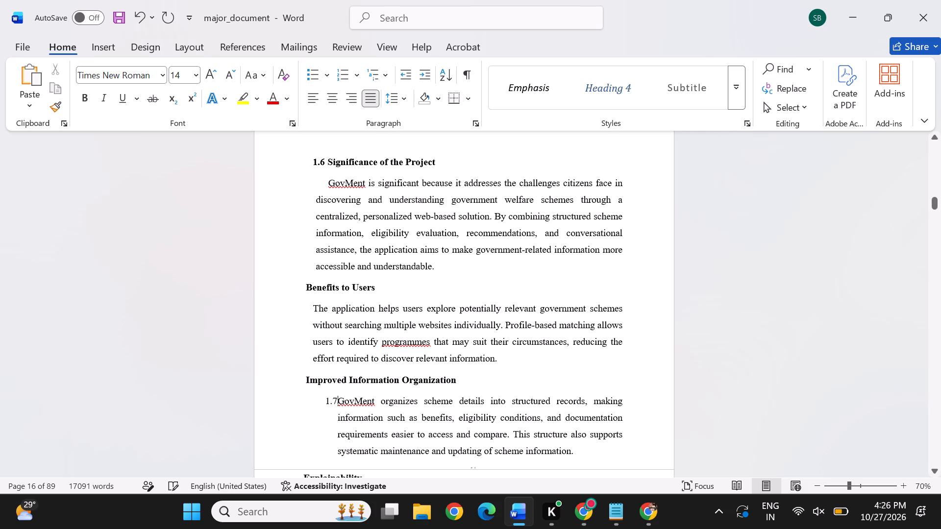
key("Left")
key("Delete")
Insert an unnumbered blank line between the 1.6 Significance of the Project heading and its introductory paragraph.
scroll(363, 283, "up", 1)
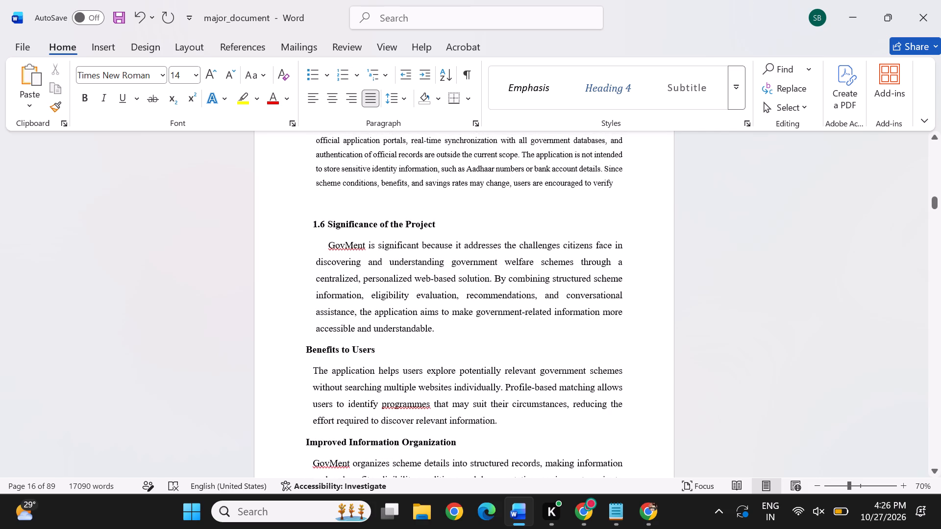
left_click(306, 243)
left_click(451, 222)
key("Delete")
key("ctrl+z")
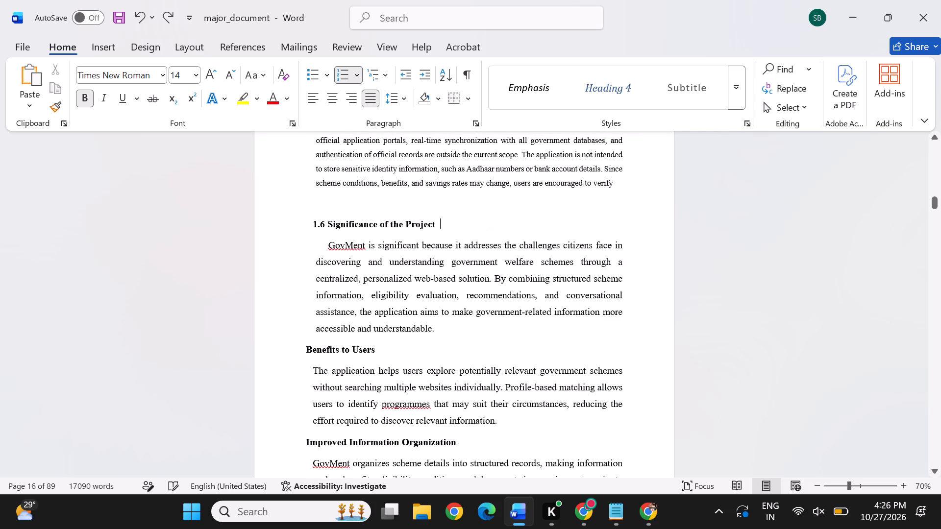
key("Return")
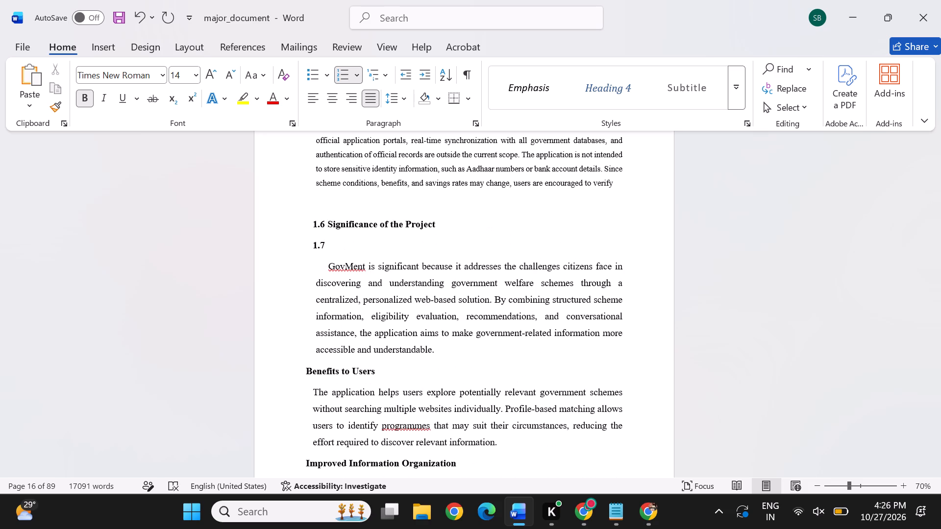
key("Left")
key("Delete")
Copy the introductory paragraph's first line into the blank line under the 1.6 heading and delete the repeated words from the original paragraph.
left_click_drag(322, 270, 342, 267)
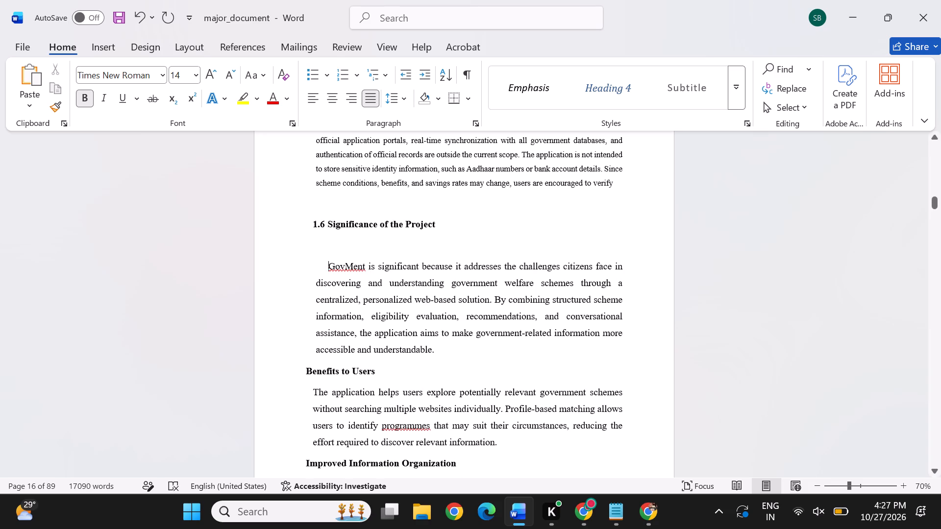
left_click_drag(342, 267, 620, 266)
key("ctrl+c")
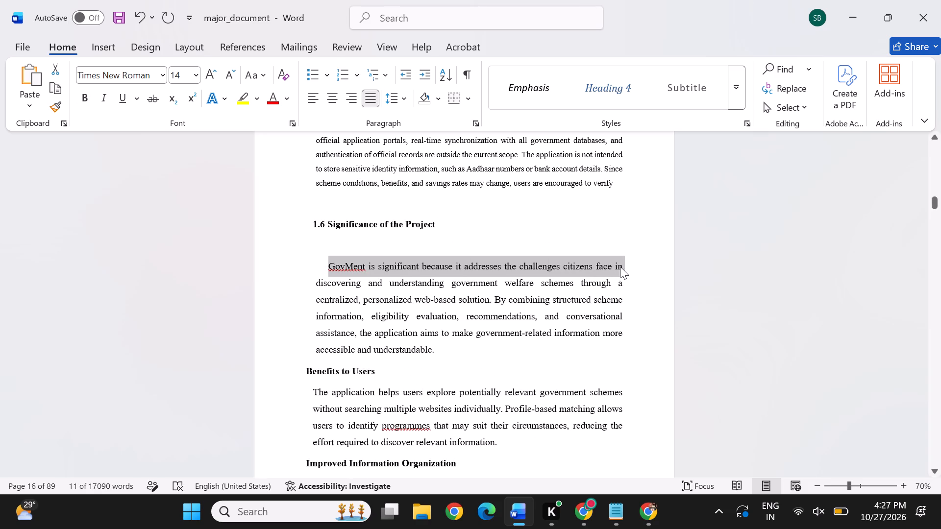
left_click(311, 241)
key("ctrl+v")
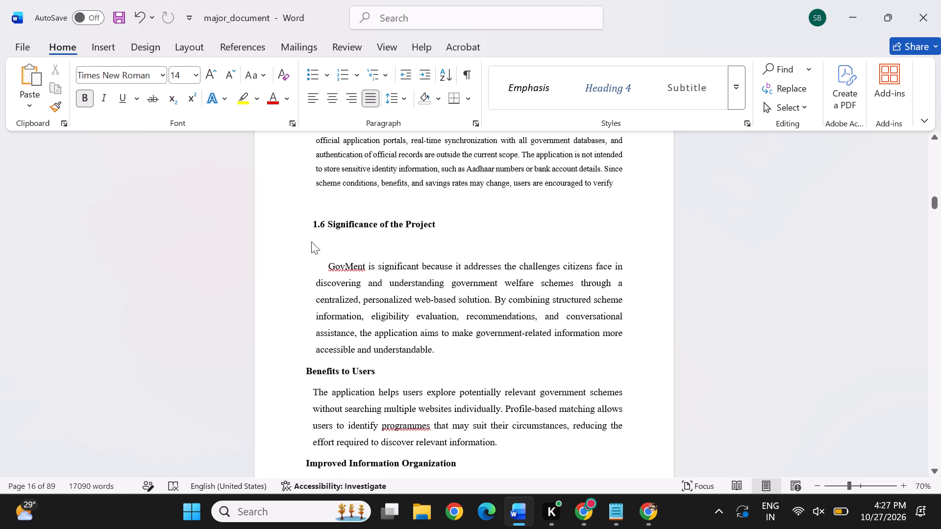
left_click_drag(326, 263, 585, 263)
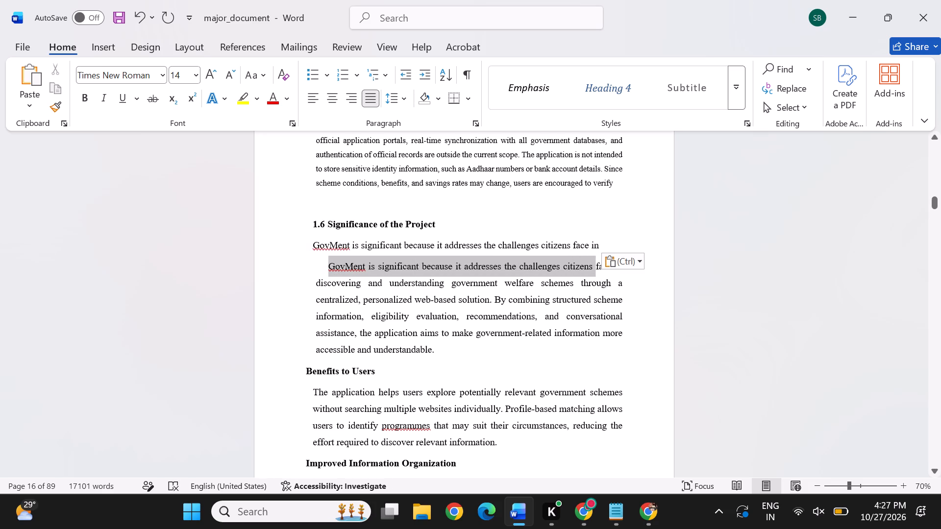
left_click_drag(585, 263, 608, 265)
key("Delete")
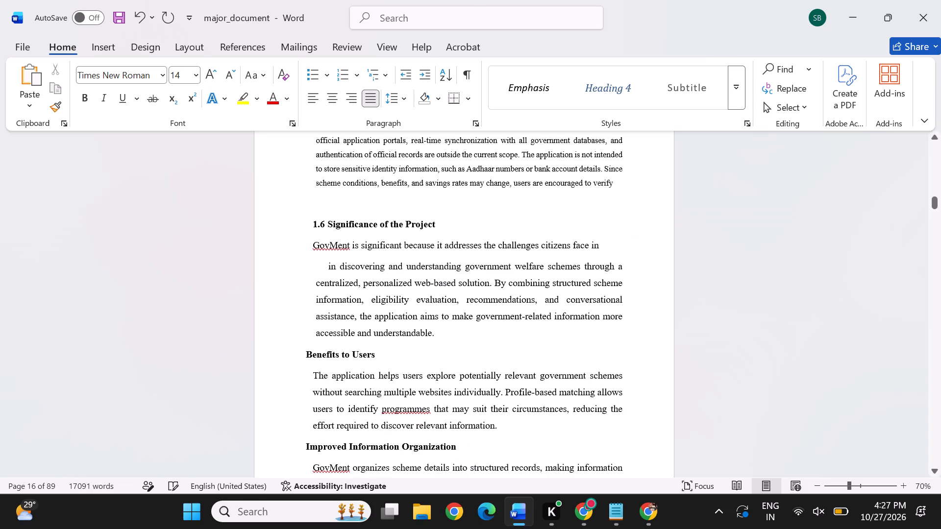
Increase the indentation of both parts of the split 1.6 introductory paragraph by one increment, undoing the surplus indents.
left_click_drag(299, 240, 444, 327)
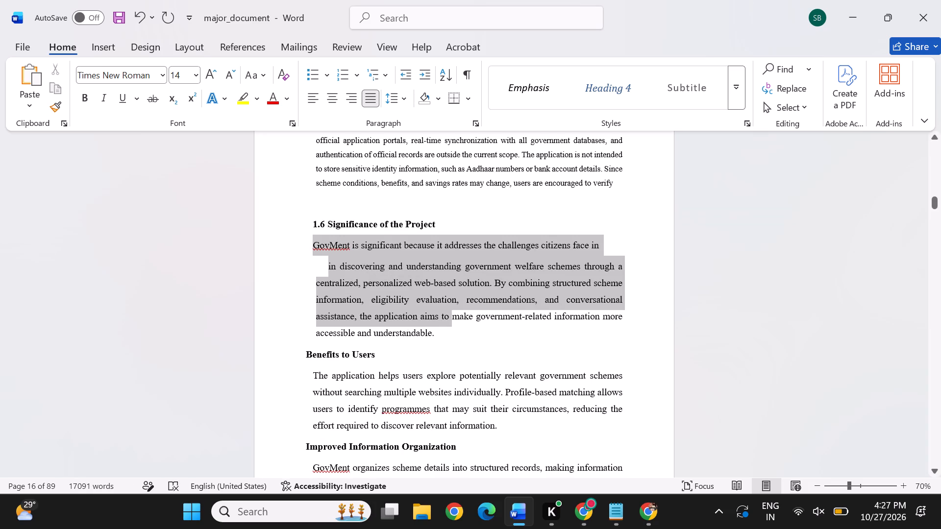
left_click_drag(444, 327, 443, 333)
key("Tab")
key("Tab")
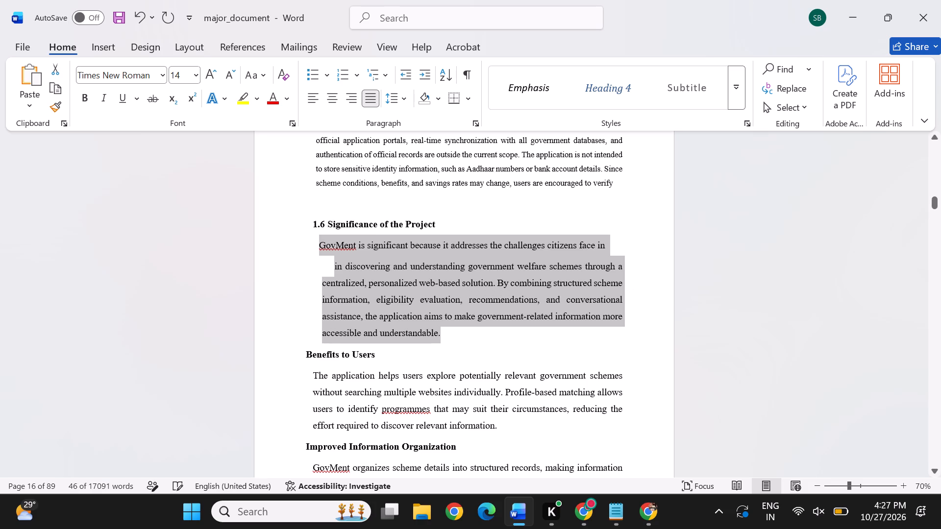
key("Tab")
key("Tab")
key("Tab")
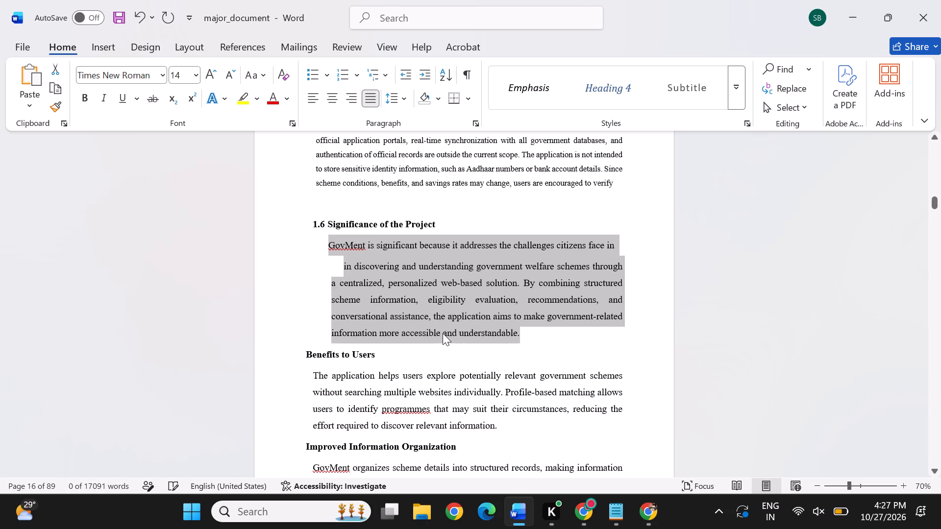
key("ctrl+z")
key("ctrl+z")
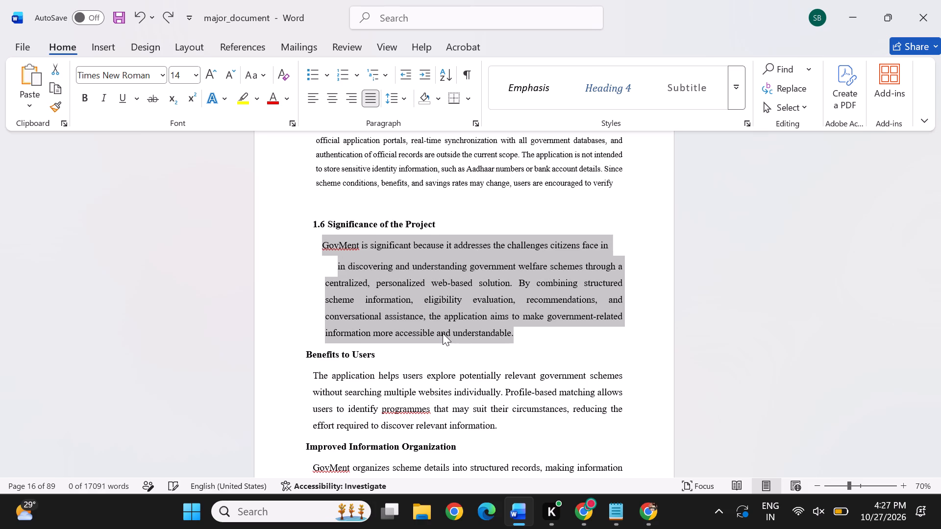
key("ctrl+z")
key("ctrl+z")
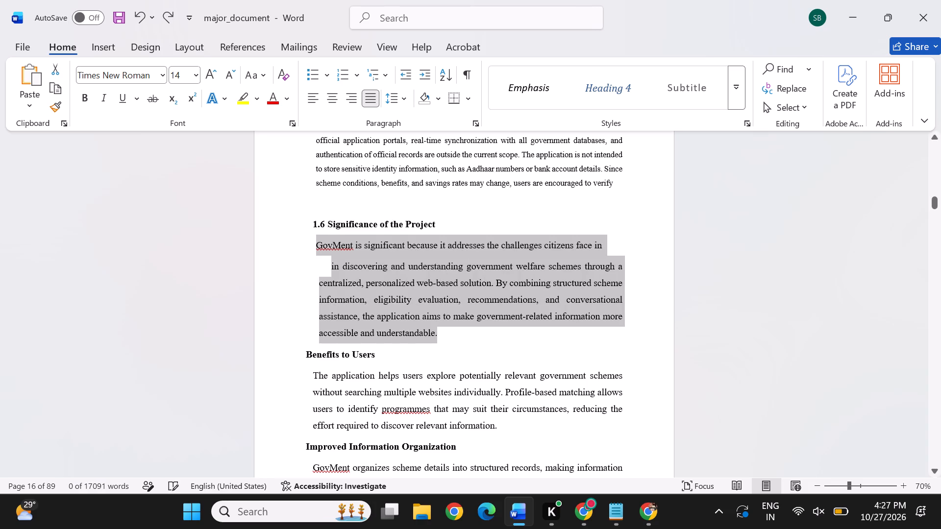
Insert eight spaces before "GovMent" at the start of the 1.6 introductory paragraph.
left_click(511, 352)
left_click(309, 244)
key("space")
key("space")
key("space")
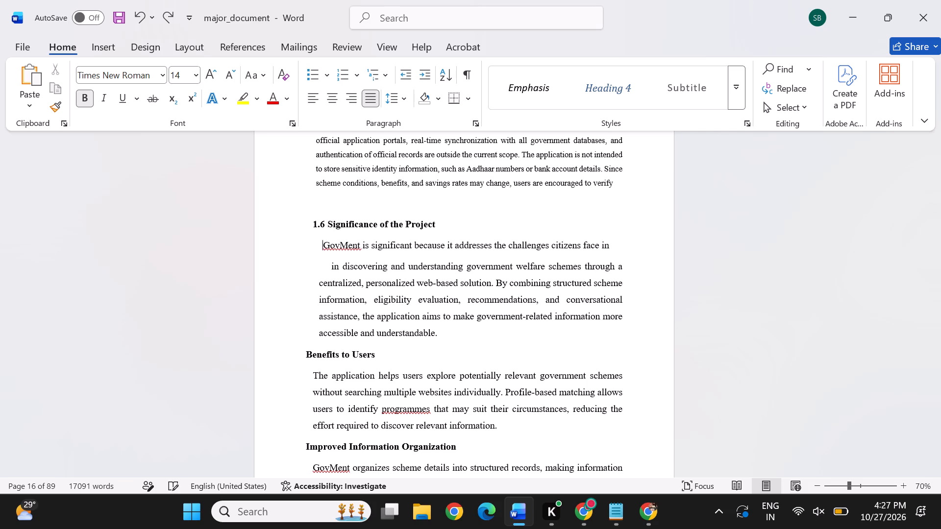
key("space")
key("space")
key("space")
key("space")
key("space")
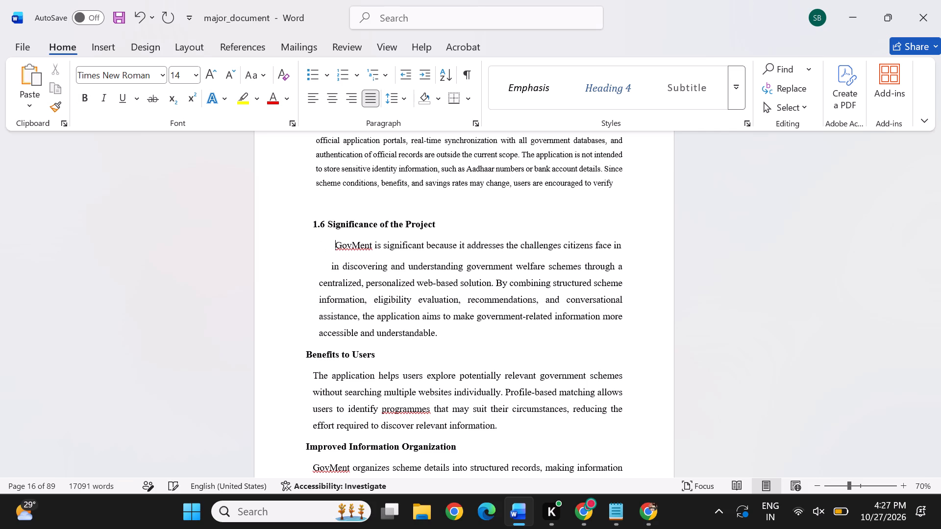
Join the two parts of the 1.6 introductory paragraph and delete the duplicated "in" before "discovering".
left_click(313, 264)
left_click(628, 245)
key("Delete")
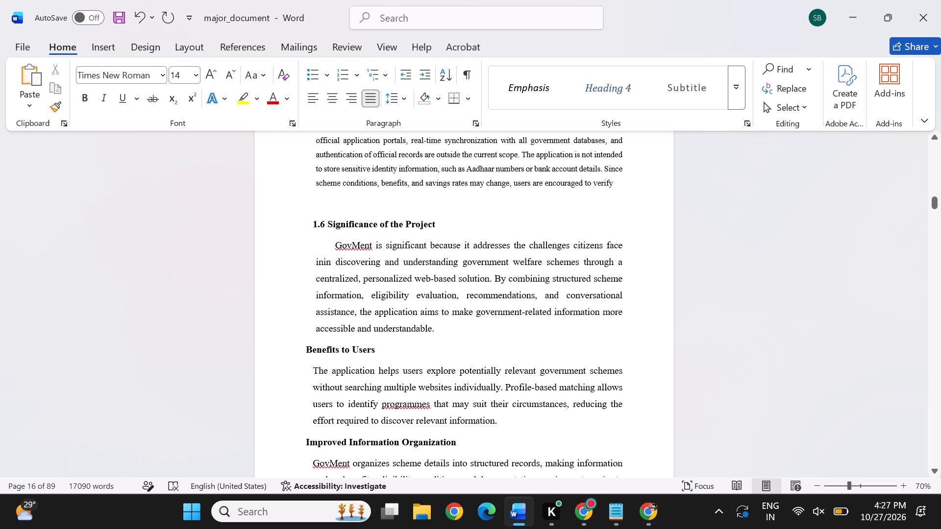
key("Delete")
key("Delete")
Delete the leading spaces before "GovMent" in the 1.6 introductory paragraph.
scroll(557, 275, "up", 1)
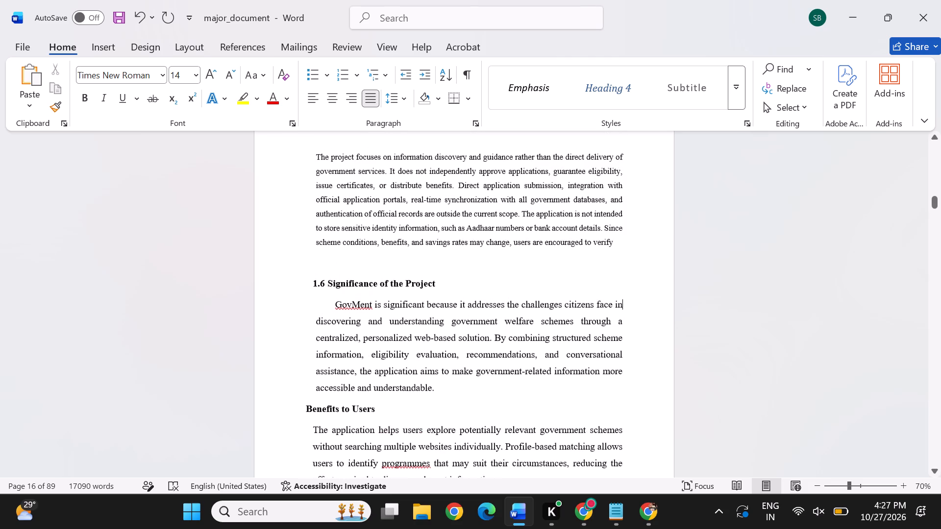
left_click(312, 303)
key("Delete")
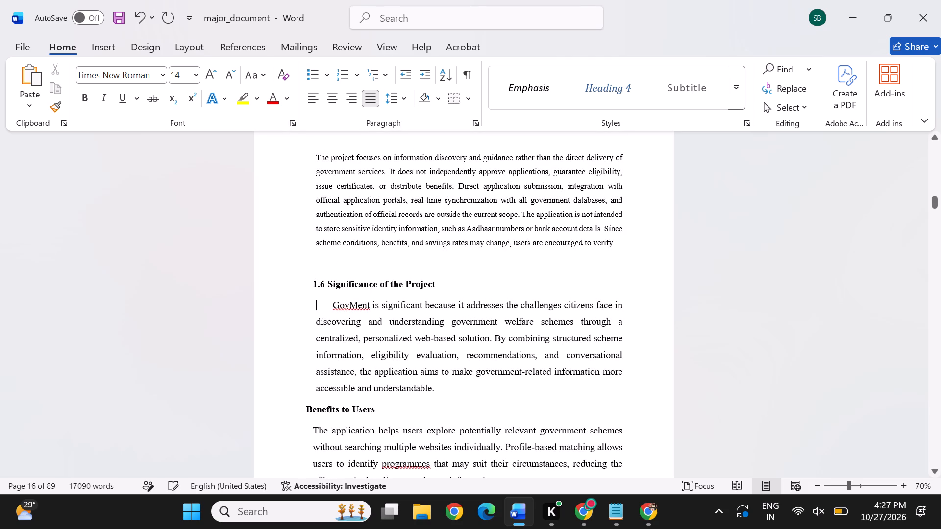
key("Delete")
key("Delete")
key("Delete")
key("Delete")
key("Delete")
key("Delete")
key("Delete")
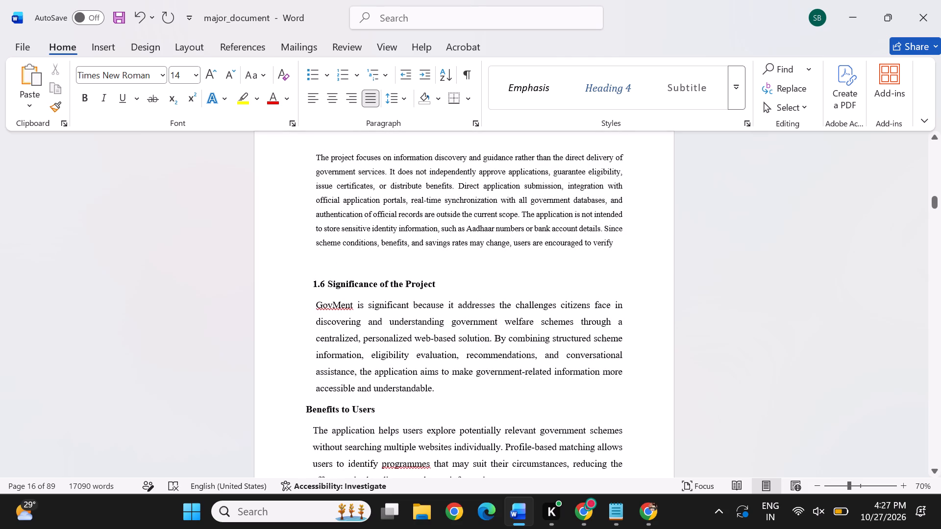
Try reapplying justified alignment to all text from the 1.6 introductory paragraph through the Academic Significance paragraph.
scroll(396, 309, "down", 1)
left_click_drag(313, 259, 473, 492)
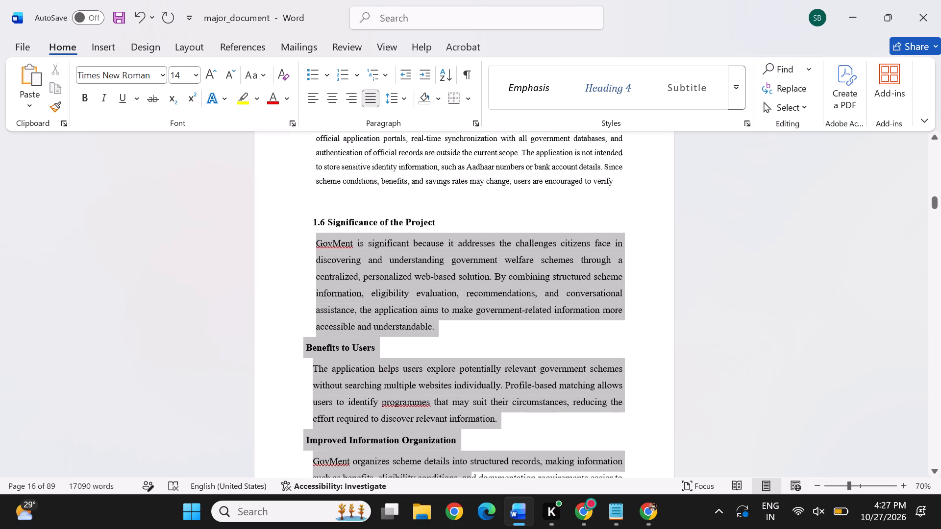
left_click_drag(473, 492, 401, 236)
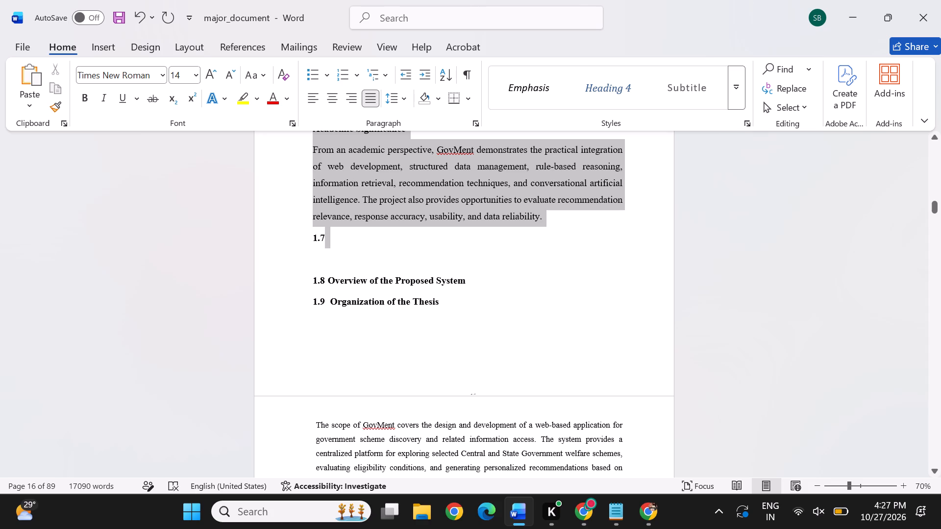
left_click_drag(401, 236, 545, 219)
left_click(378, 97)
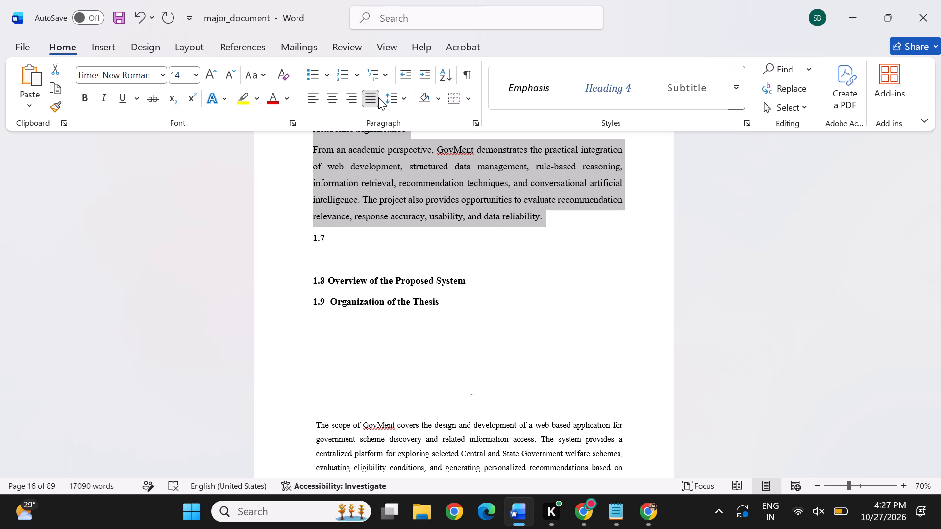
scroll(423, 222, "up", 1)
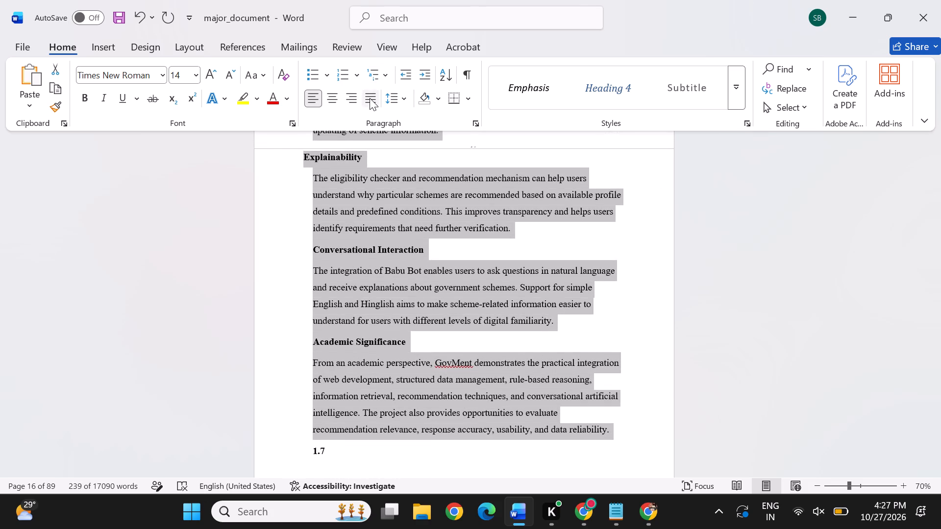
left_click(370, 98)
Insert four spaces before the Explainability heading to align it with its body text.
scroll(446, 238, "up", 1)
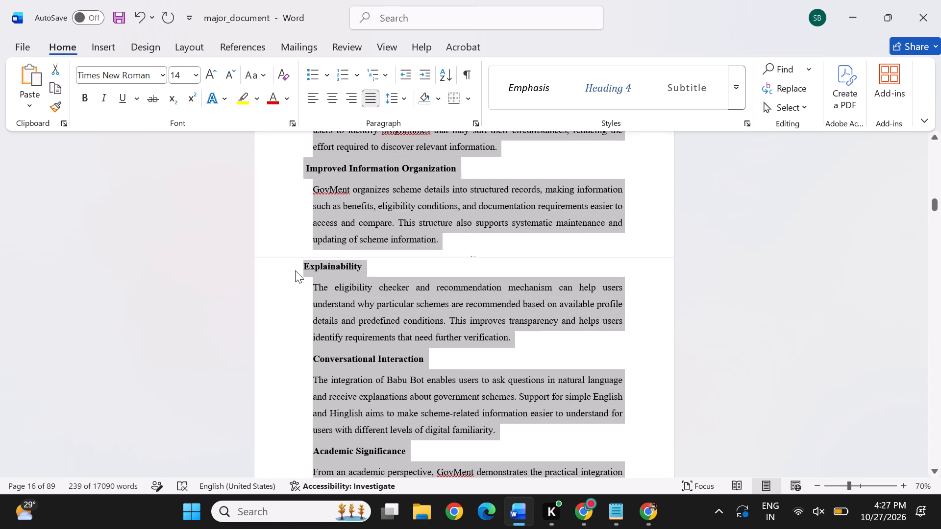
left_click(295, 270)
key("space")
key("space")
key("space")
key("space")
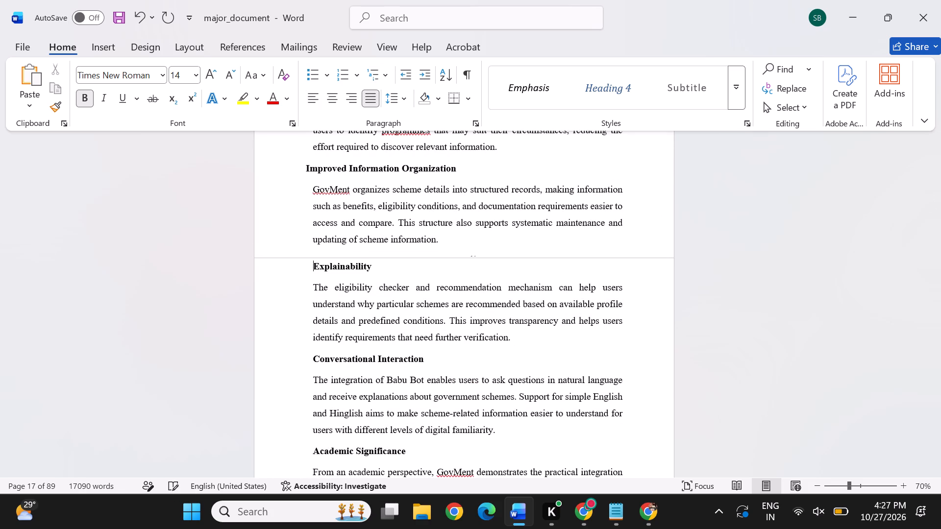
Insert three spaces before the Improved Information Organization heading to align it with its body text.
scroll(302, 266, "up", 1)
left_click(301, 251)
key("space")
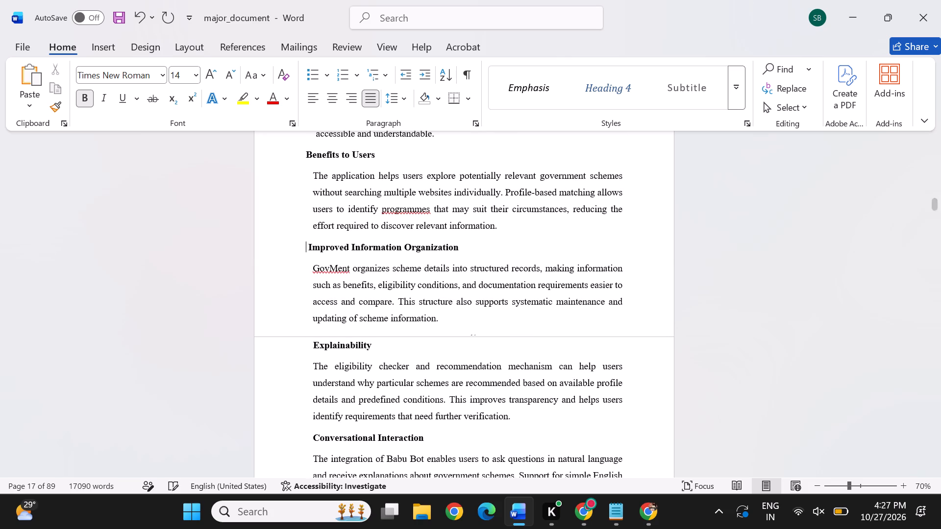
key("space")
key("space")
Insert four spaces before the Benefits to Users heading to align it with its body text.
scroll(301, 251, "up", 1)
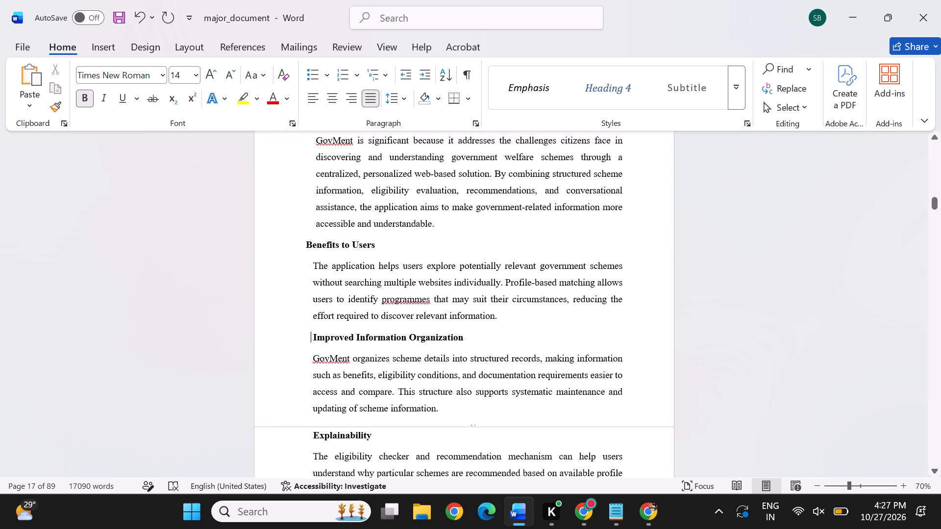
left_click(302, 242)
key("space")
key("space")
key("space")
key("space")
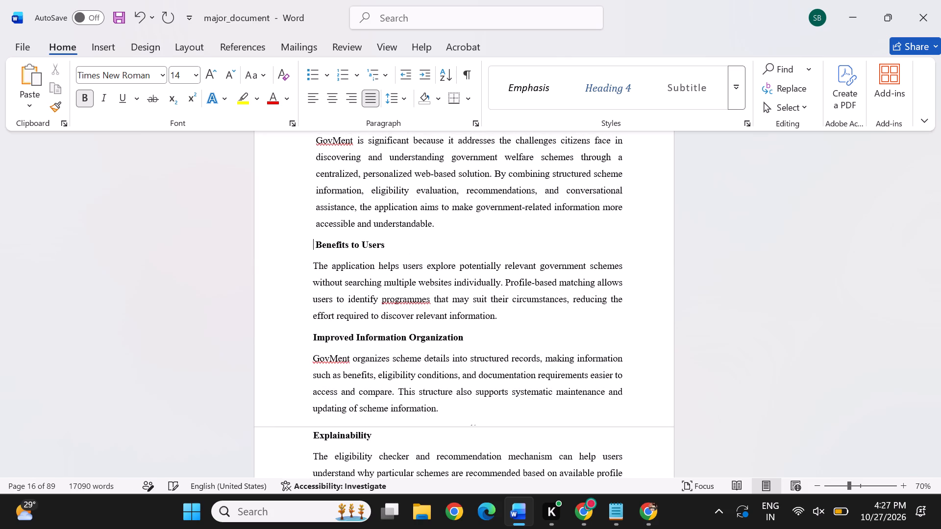
Set the font size of the closing 1.5 paragraph, starting "The project focuses on information discovery", to 14.
scroll(417, 323, "up", 1)
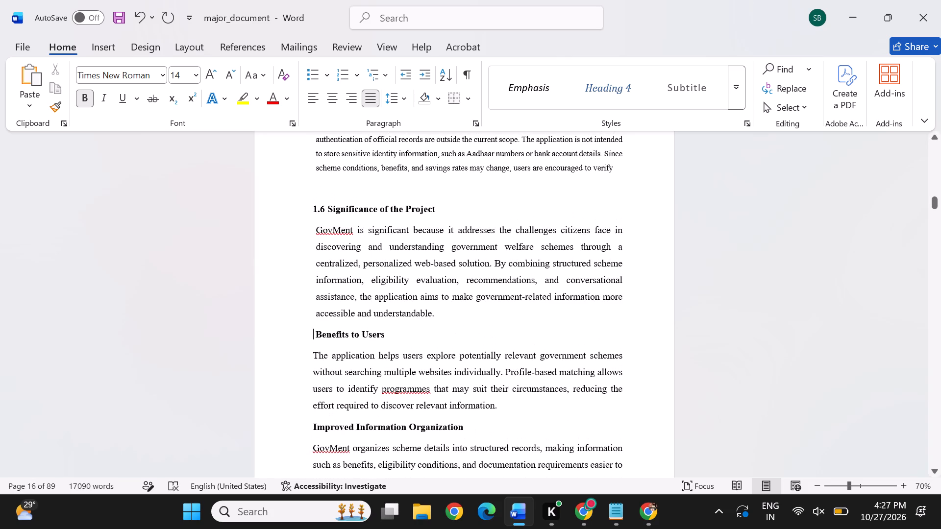
scroll(447, 204, "up", 1)
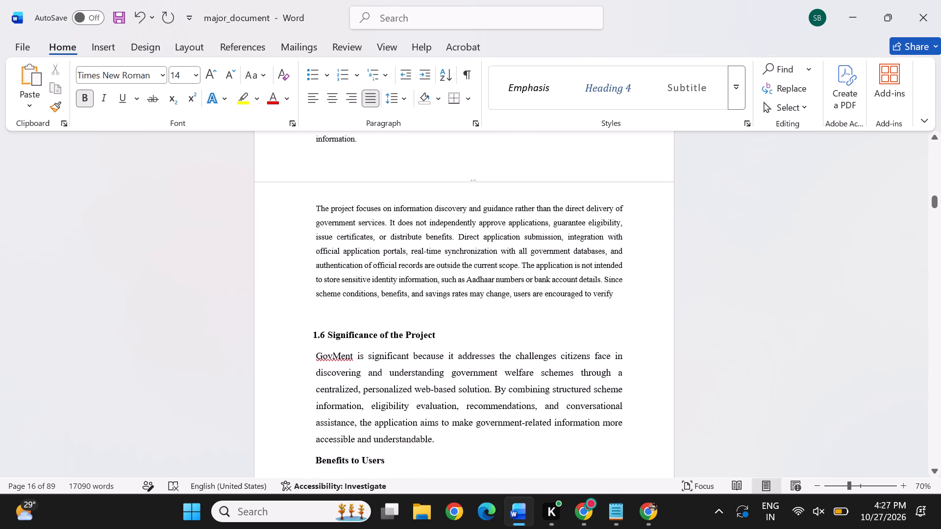
left_click_drag(395, 250, 482, 290)
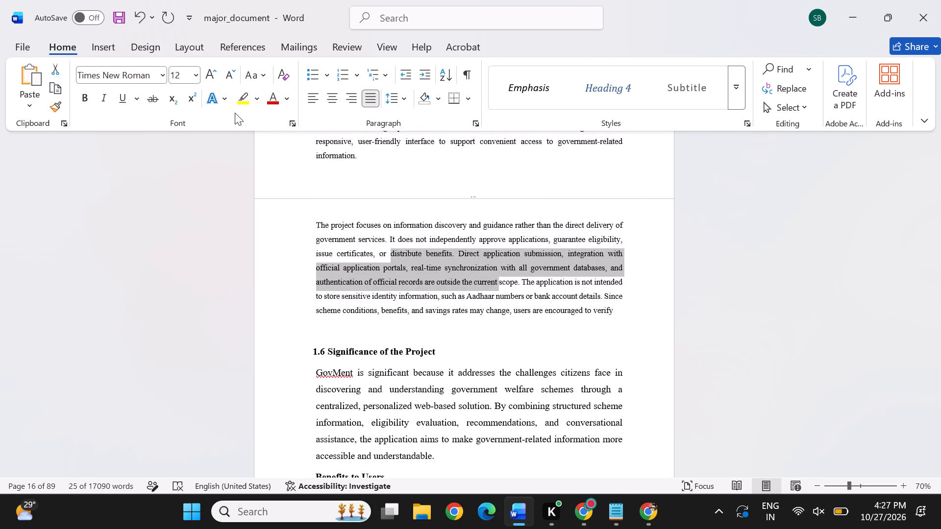
left_click(461, 336)
left_click_drag(421, 388, 505, 419)
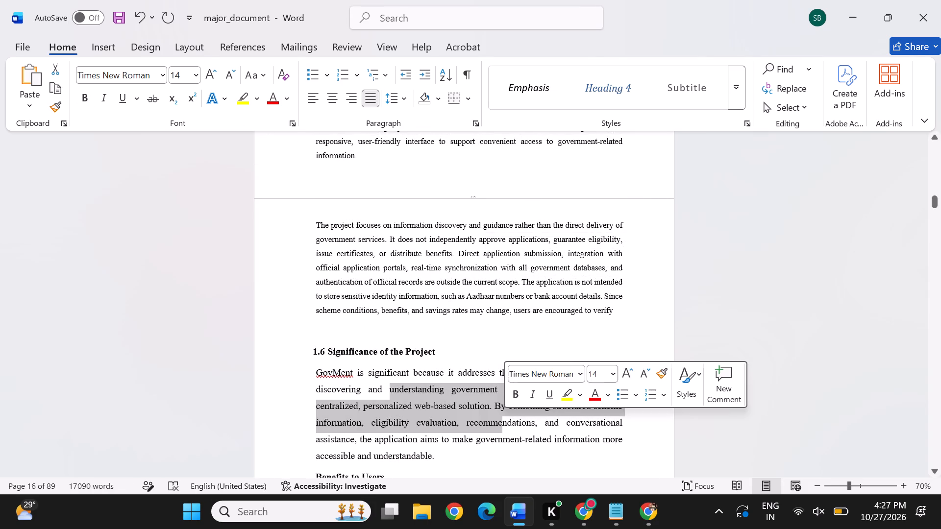
left_click(448, 342)
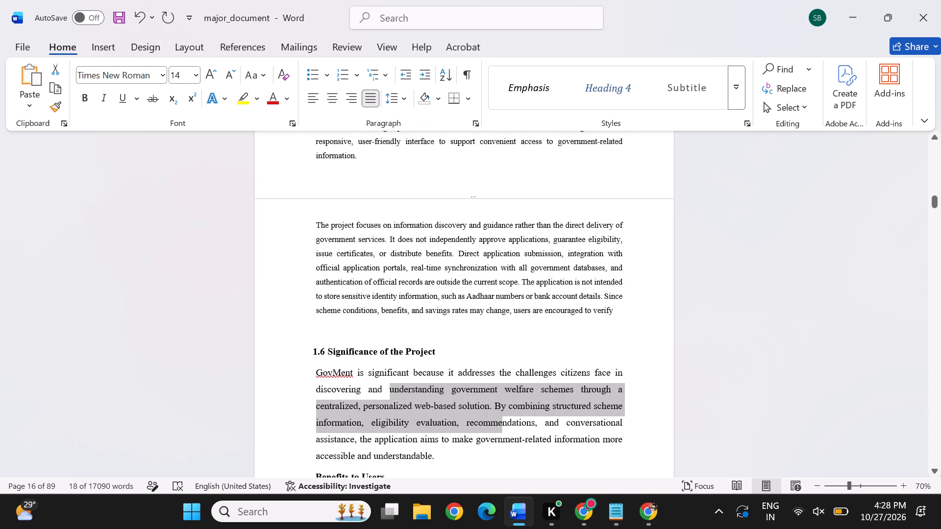
left_click_drag(314, 228, 609, 320)
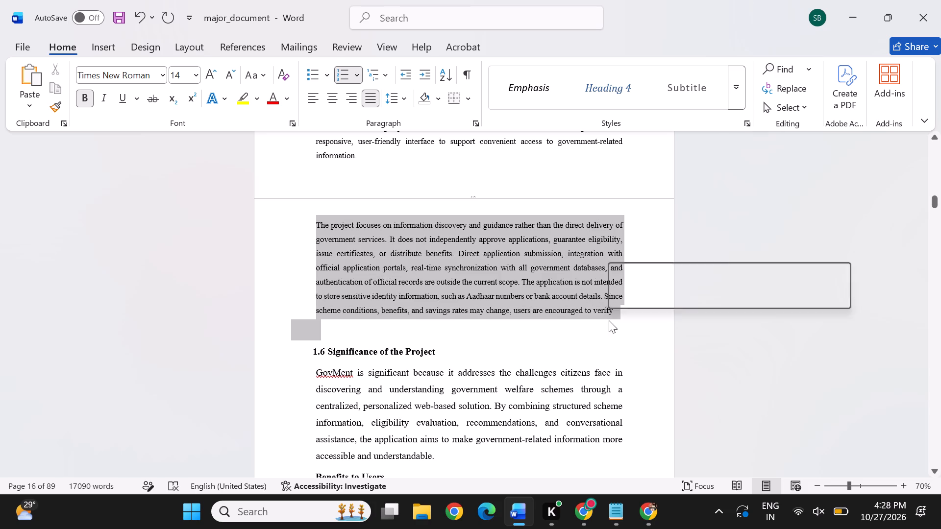
left_click(199, 77)
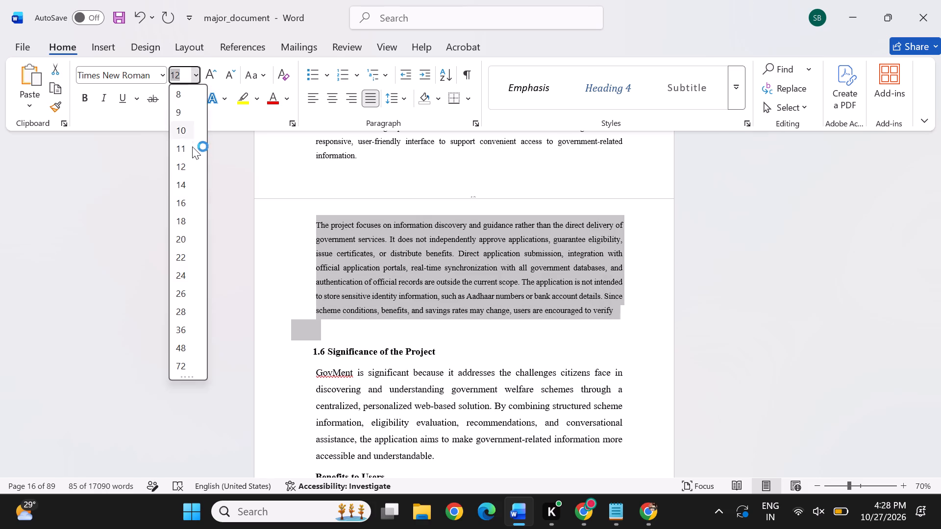
left_click(193, 180)
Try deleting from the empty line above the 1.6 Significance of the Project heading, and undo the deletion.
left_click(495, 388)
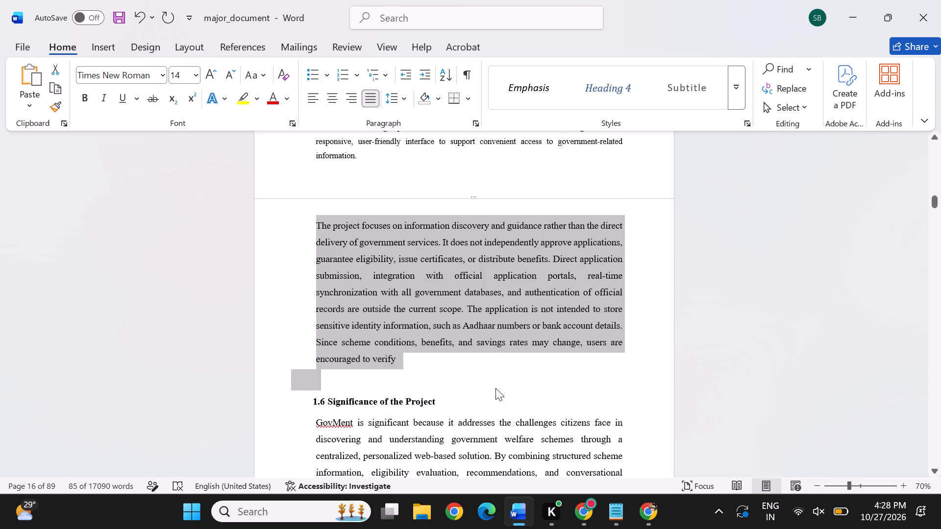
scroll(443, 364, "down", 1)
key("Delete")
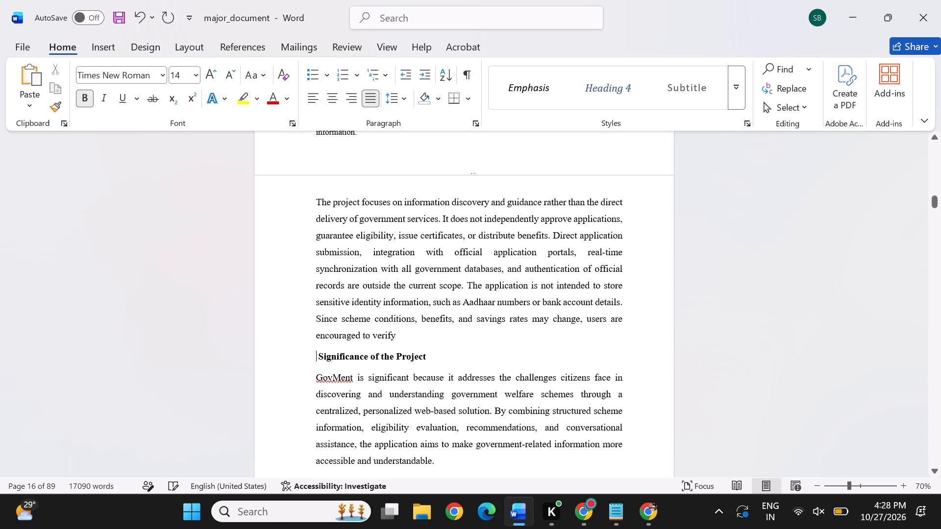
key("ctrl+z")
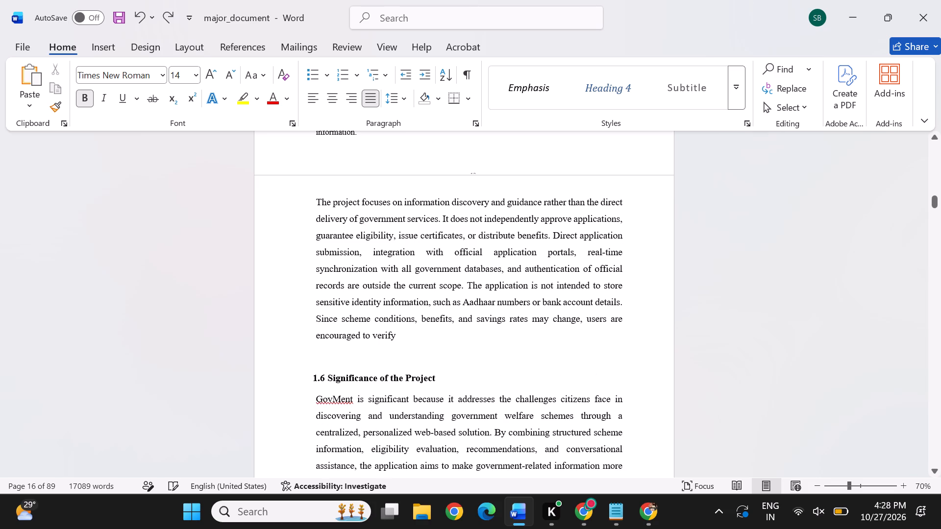
Remove the empty line between "encouraged to verify" and the 1.6 Significance of the Project heading.
scroll(458, 346, "down", 1)
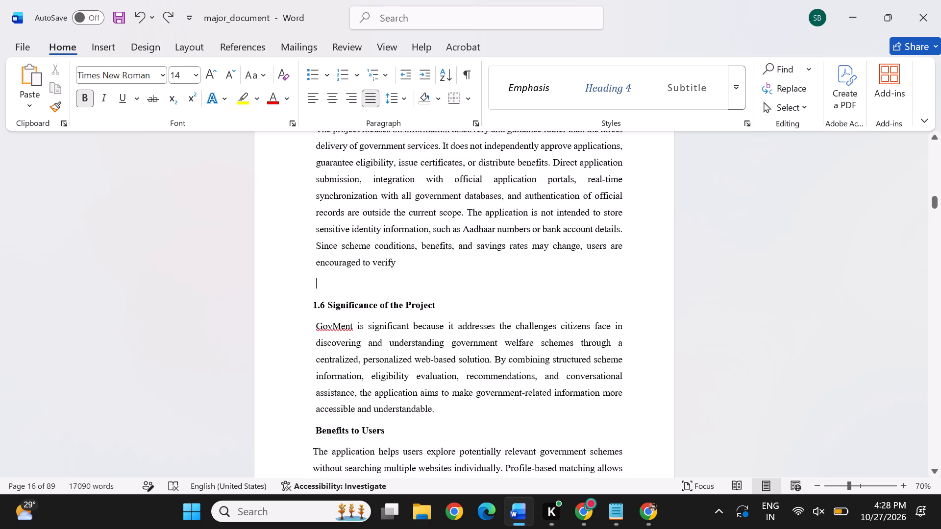
left_click(438, 264)
key("Delete")
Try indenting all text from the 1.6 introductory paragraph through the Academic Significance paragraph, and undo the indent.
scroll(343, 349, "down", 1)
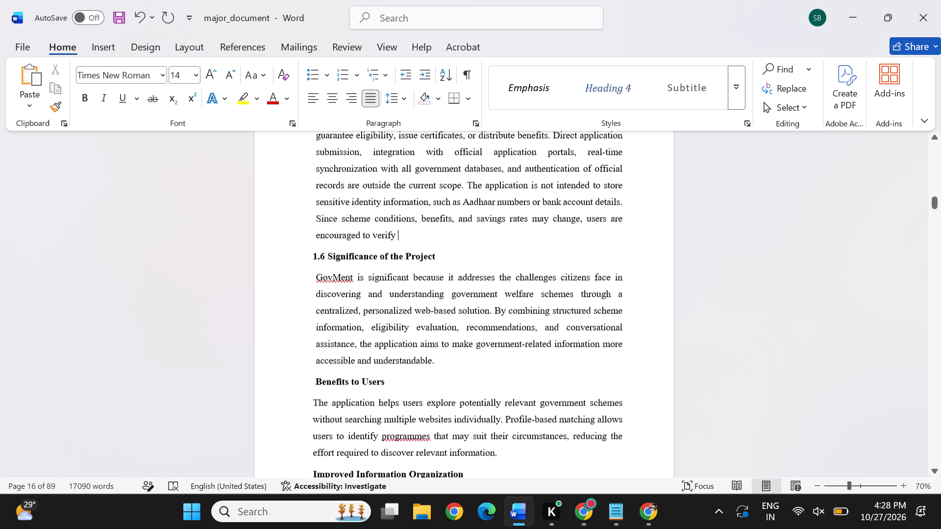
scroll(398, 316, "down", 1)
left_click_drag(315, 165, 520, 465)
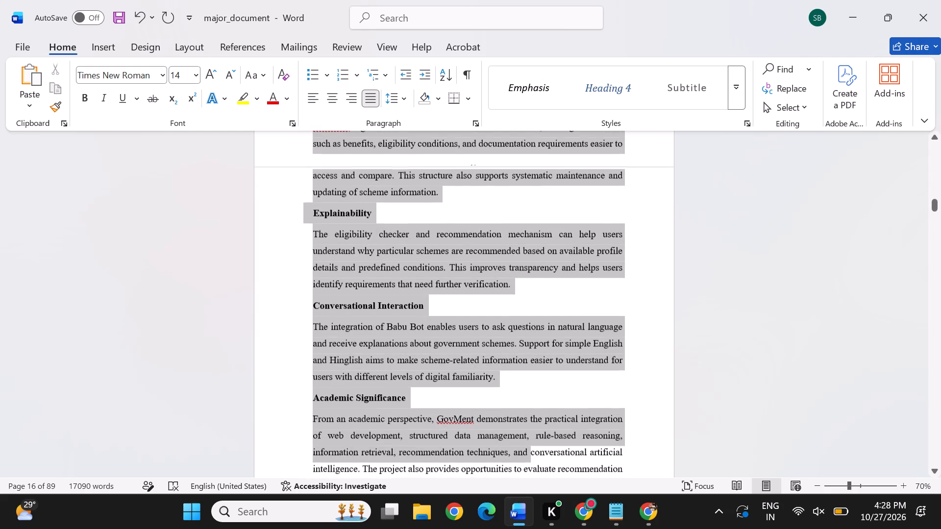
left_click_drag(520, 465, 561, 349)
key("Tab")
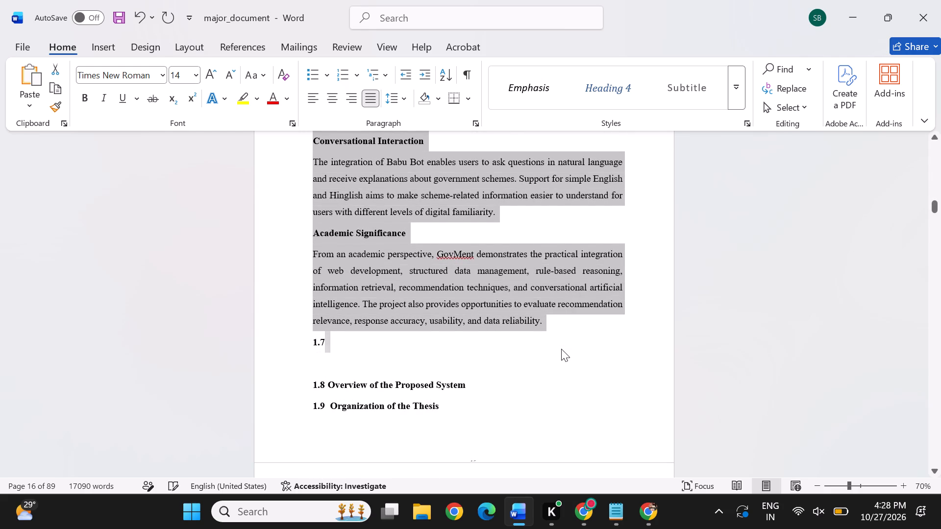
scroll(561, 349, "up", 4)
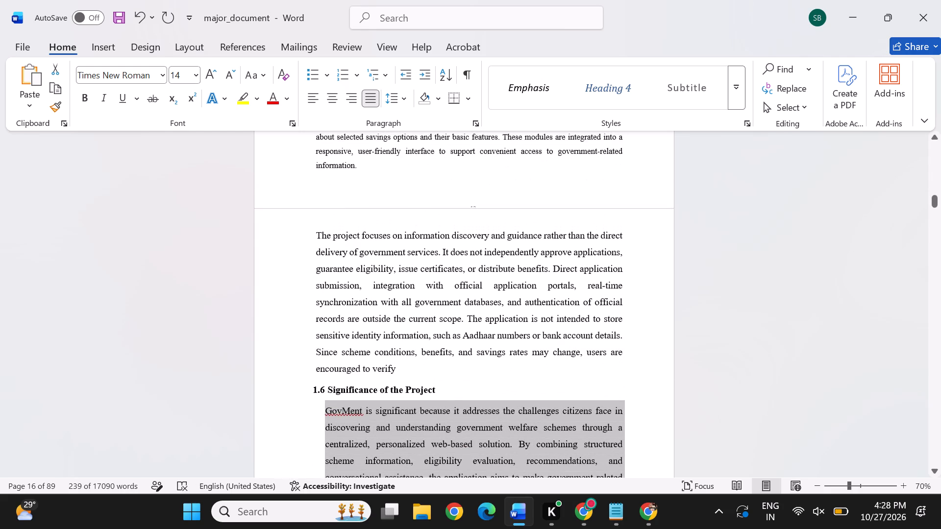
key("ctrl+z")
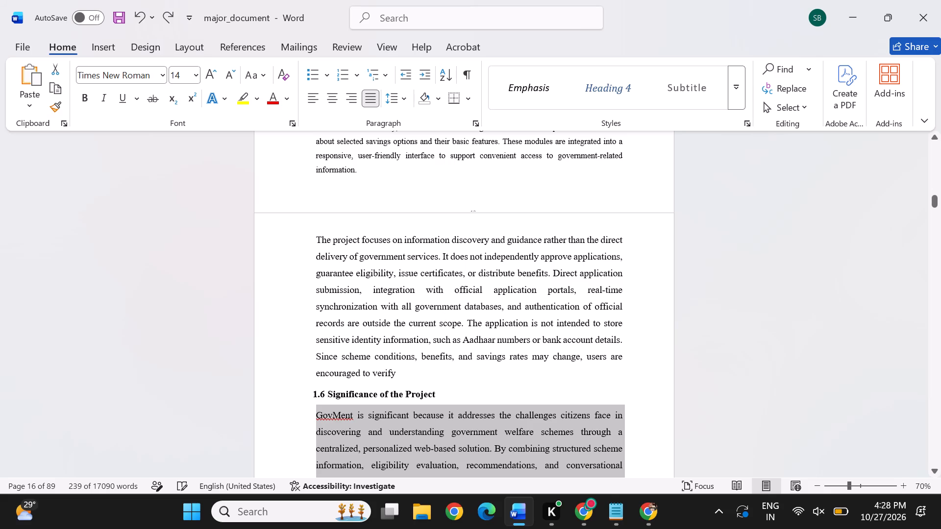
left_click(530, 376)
Set the font size of all text from the 1.6 introductory paragraph through the Academic Significance paragraph to 12.
scroll(525, 320, "up", 1)
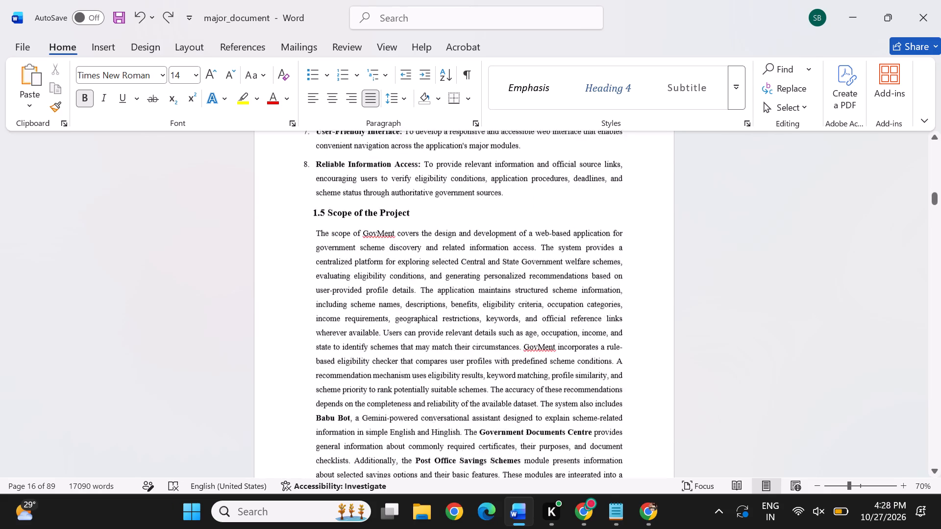
scroll(525, 320, "up", 1)
scroll(480, 347, "down", 2)
scroll(430, 298, "down", 1)
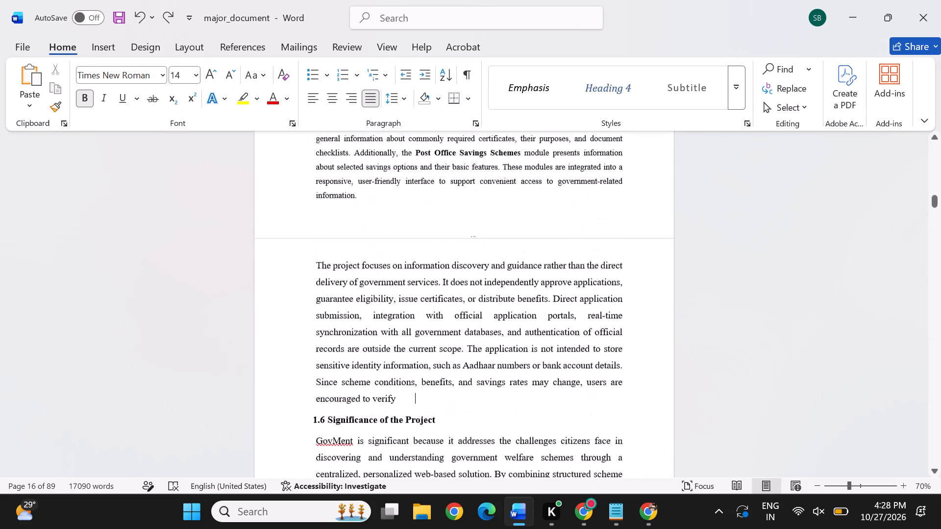
scroll(430, 298, "down", 1)
scroll(443, 345, "down", 2)
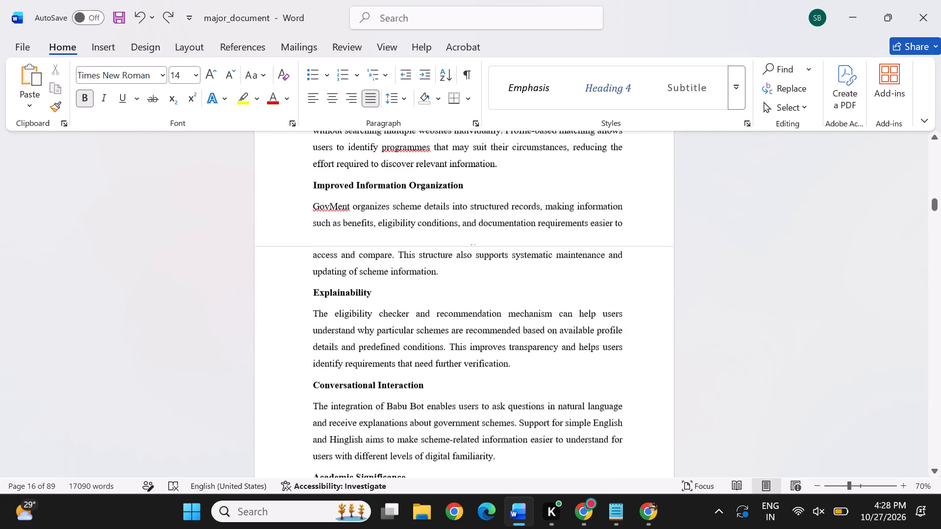
scroll(495, 426, "down", 1)
left_click_drag(545, 381, 322, 324)
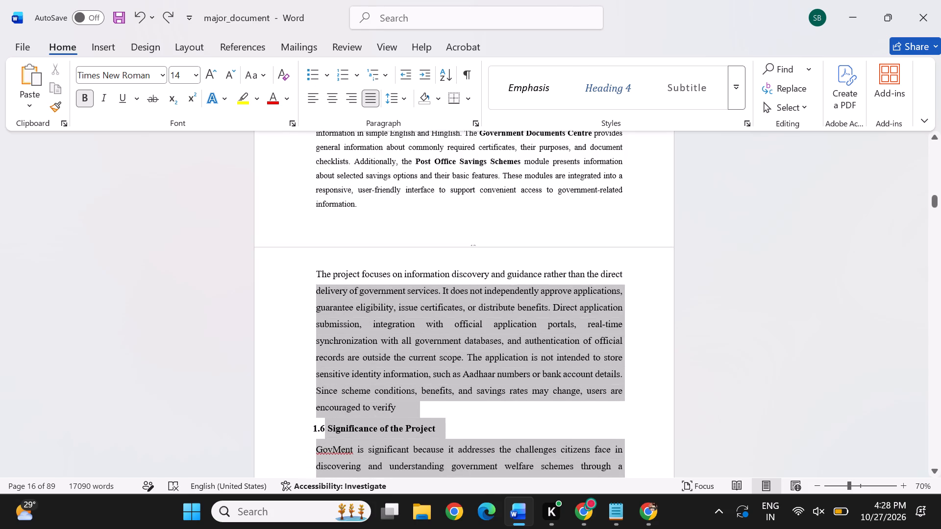
left_click_drag(322, 324, 310, 440)
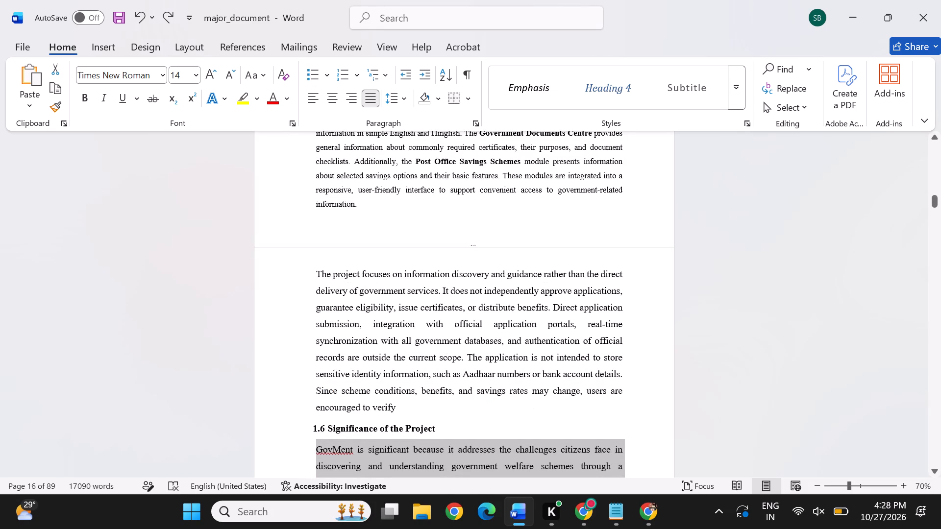
left_click(197, 67)
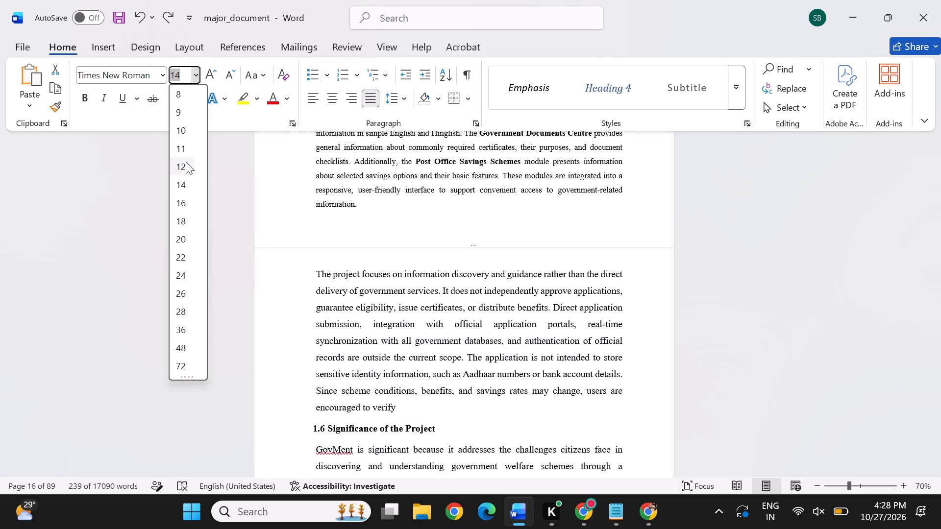
left_click(186, 162)
left_click(496, 426)
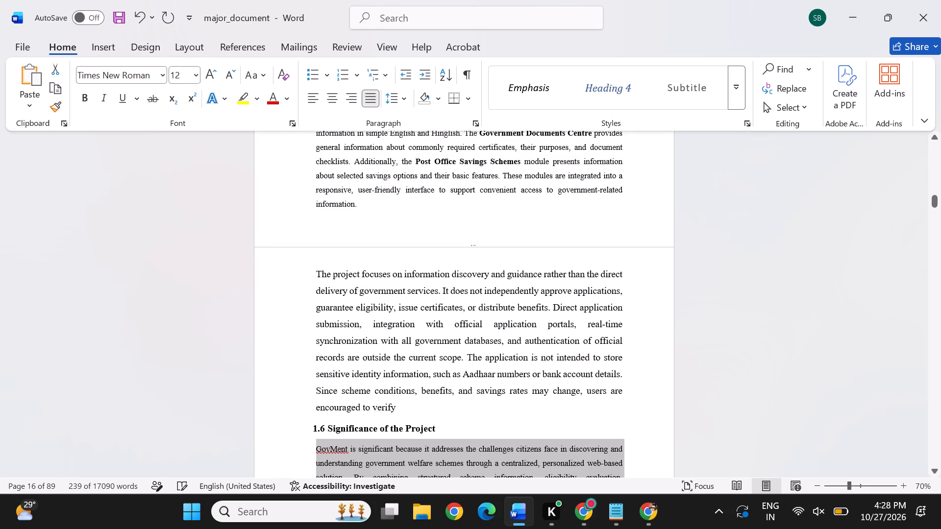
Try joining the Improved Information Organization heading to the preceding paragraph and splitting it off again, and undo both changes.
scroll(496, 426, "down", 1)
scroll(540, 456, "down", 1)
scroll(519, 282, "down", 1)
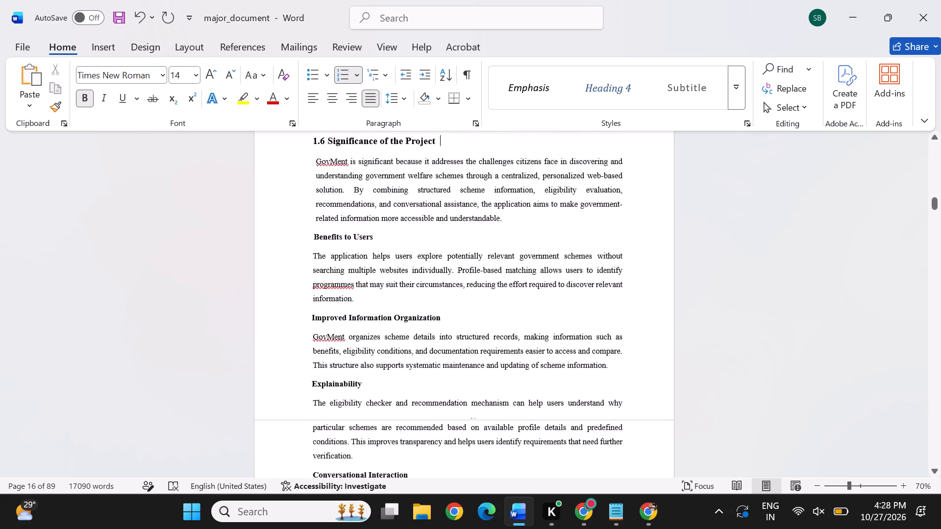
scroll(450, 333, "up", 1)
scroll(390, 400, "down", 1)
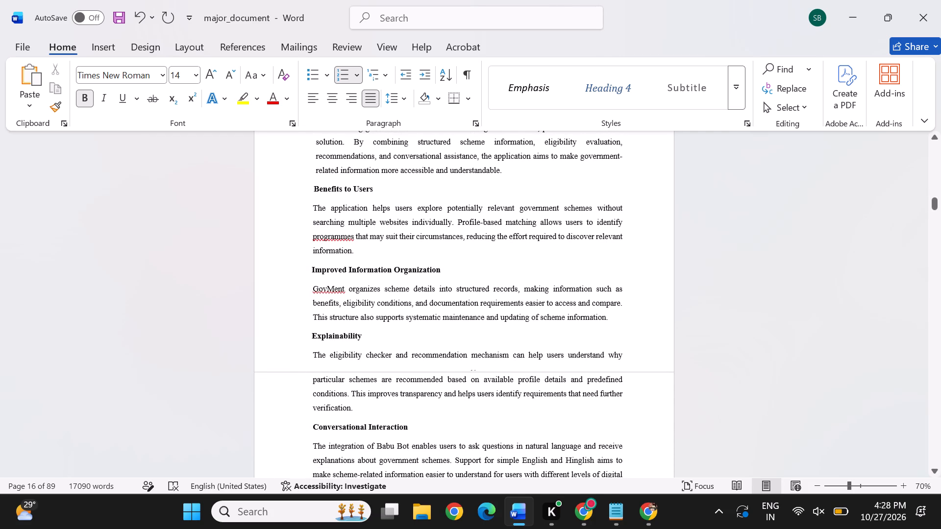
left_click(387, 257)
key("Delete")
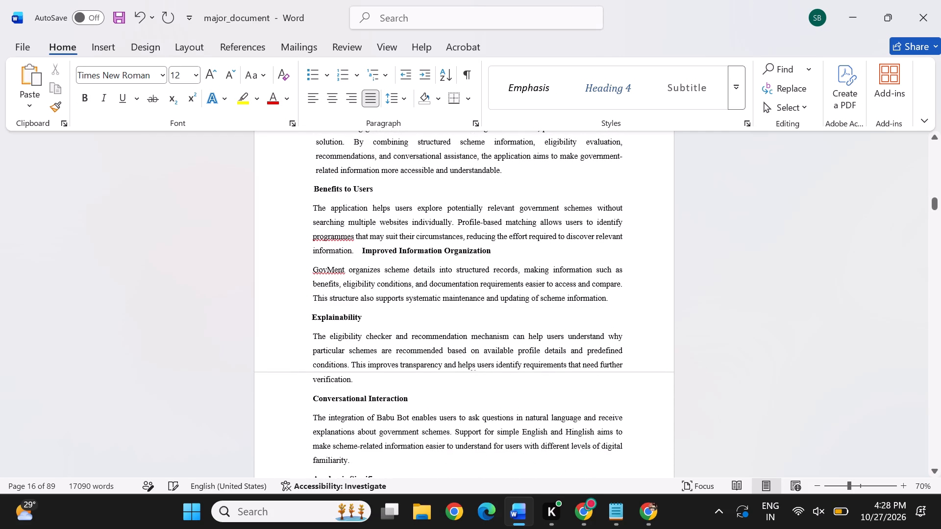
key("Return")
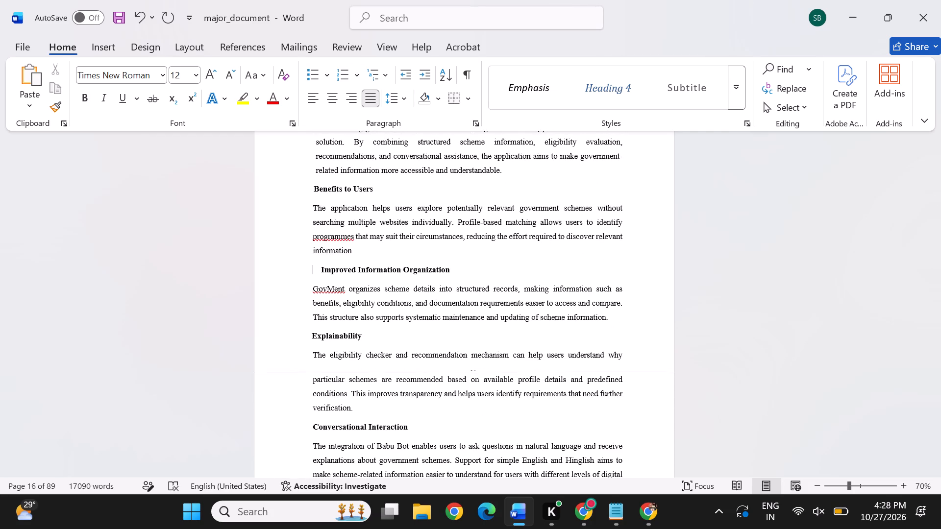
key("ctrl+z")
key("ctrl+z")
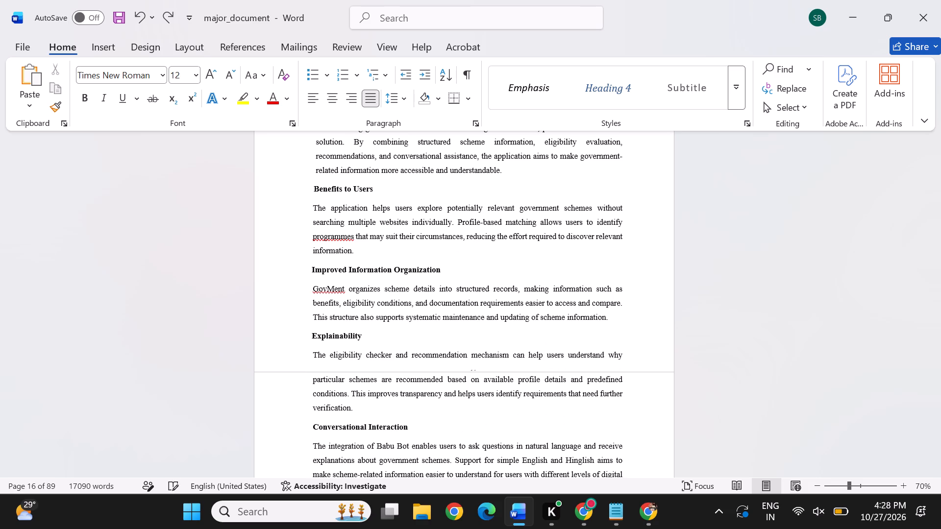
Move the Explainability heading and its text to the next page by inserting four paragraph breaks before the heading.
left_click(307, 333)
key("Return")
key("Return")
key("Return")
key("Return")
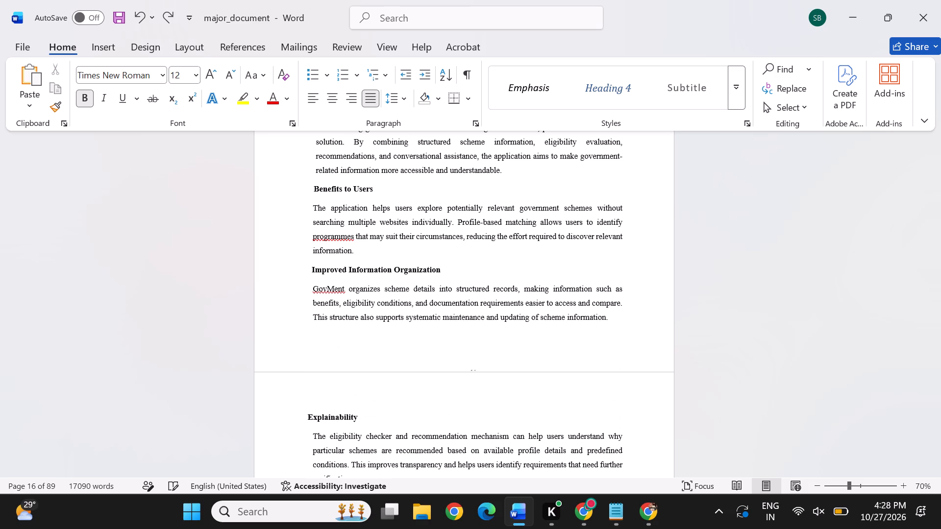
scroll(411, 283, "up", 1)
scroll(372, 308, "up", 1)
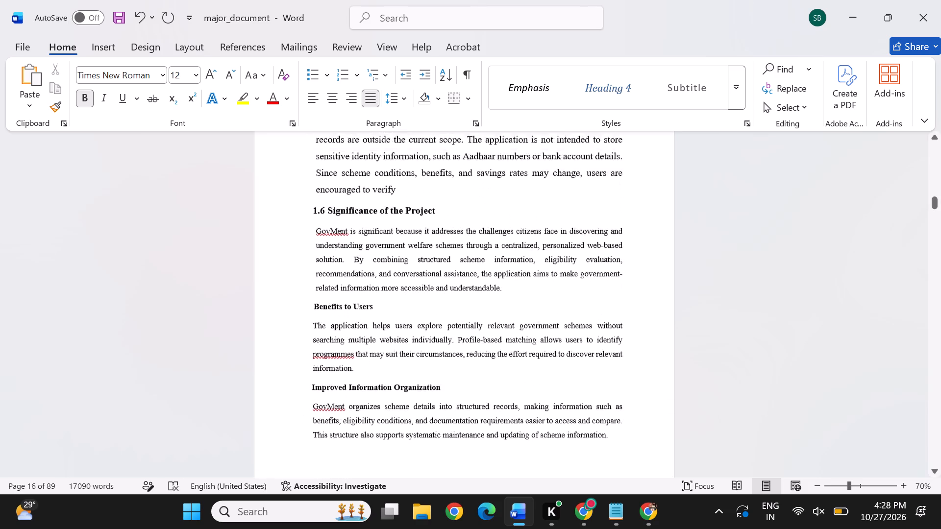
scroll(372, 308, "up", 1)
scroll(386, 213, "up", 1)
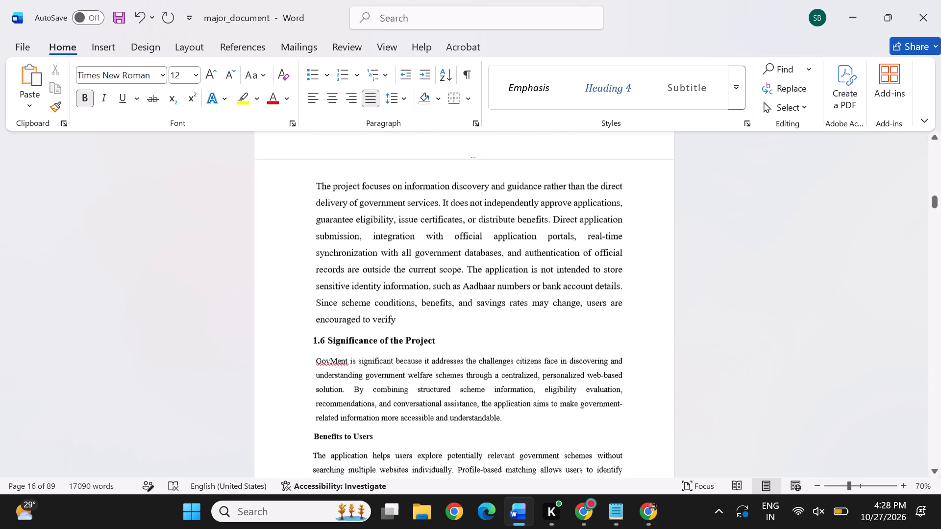
Review the page layout and formatting of Chapter 1 from section 1.4 through the end of section 1.6.
scroll(386, 213, "up", 5)
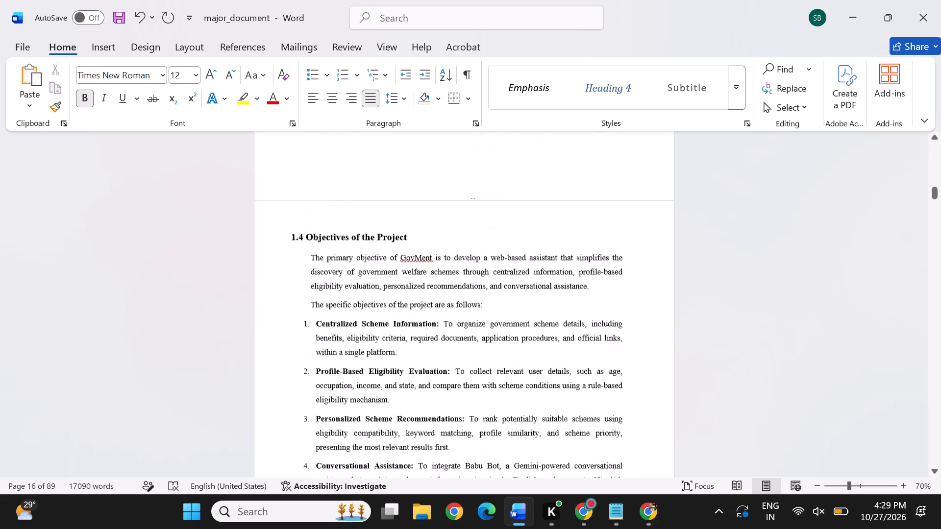
scroll(366, 204, "up", 2)
scroll(397, 325, "down", 1)
scroll(397, 325, "up", 4)
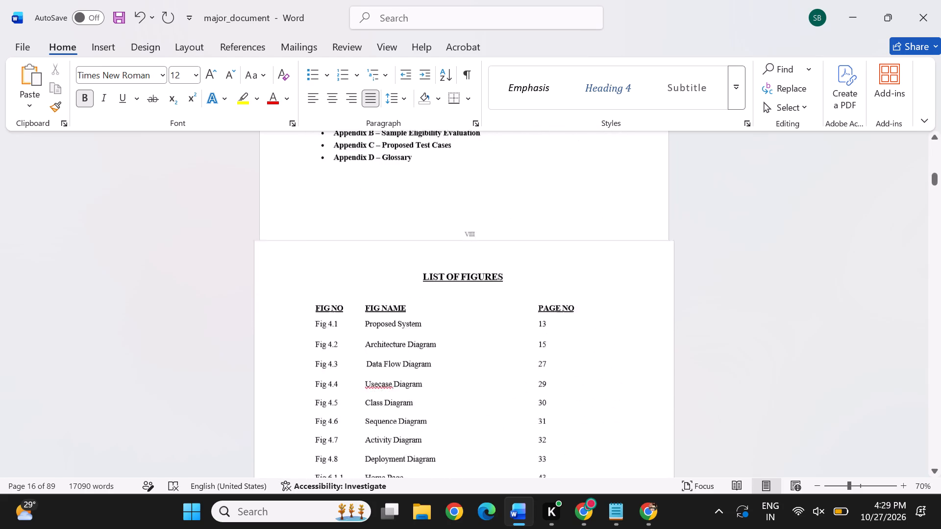
scroll(397, 325, "up", 3)
scroll(397, 325, "down", 20)
scroll(397, 325, "down", 1)
scroll(397, 325, "down", 20)
scroll(397, 325, "down", 20)
scroll(397, 325, "down", 20)
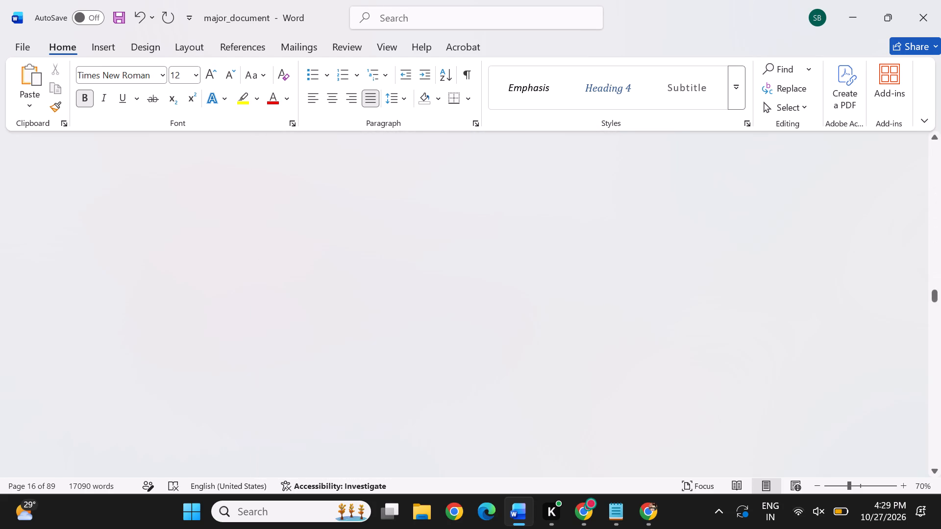
scroll(397, 325, "down", 20)
scroll(397, 325, "down", 20)
scroll(397, 325, "down", 20)
scroll(414, 285, "up", 1)
left_click_drag(377, 220, 434, 264)
left_click(167, 306)
scroll(449, 348, "up", 9)
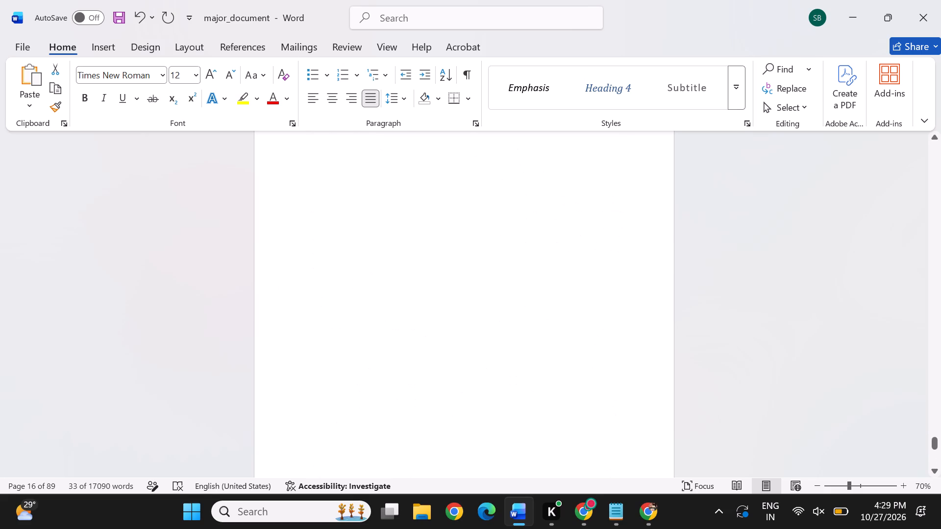
scroll(449, 348, "up", 20)
scroll(449, 348, "down", 1)
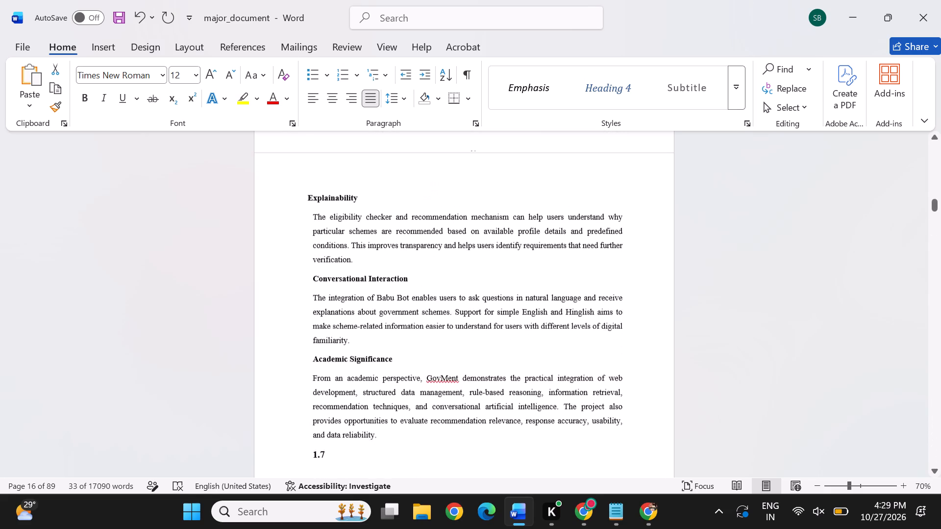
scroll(396, 335, "down", 1)
scroll(394, 422, "up", 2)
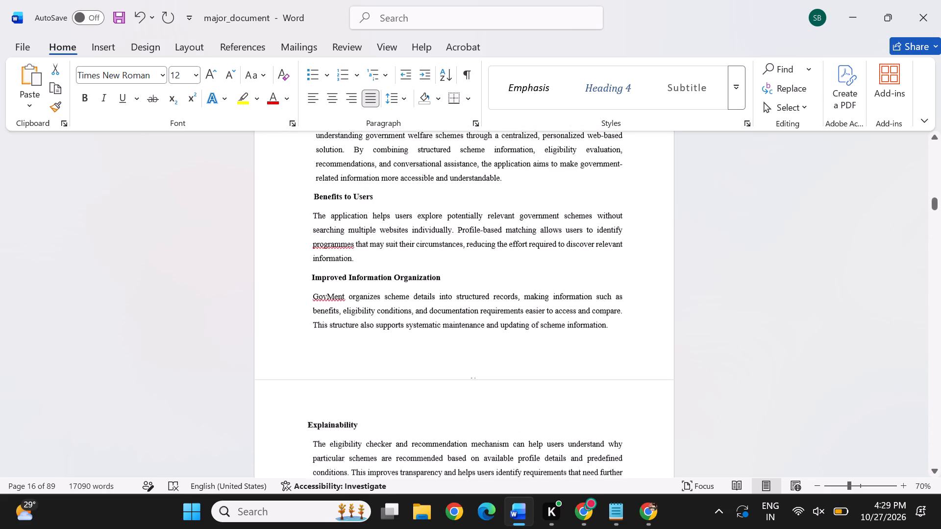
scroll(436, 324, "up", 2)
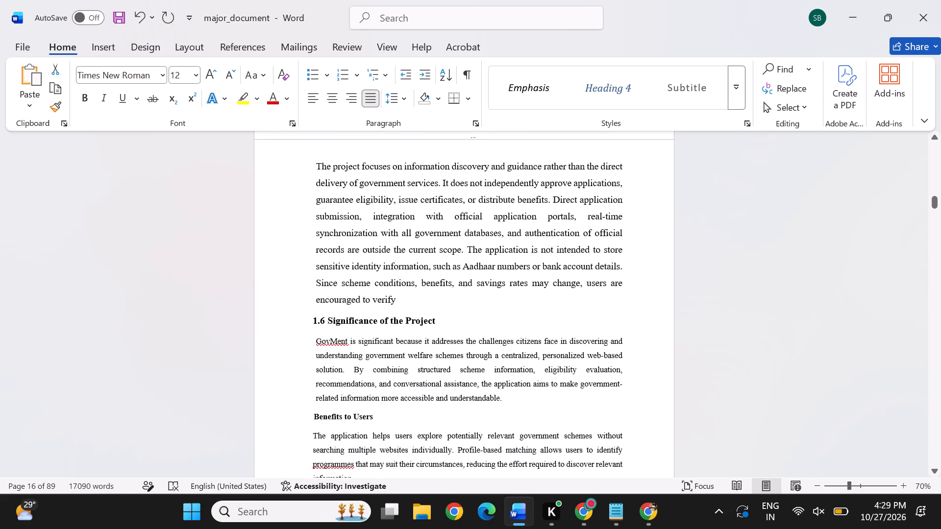
Set the font size of all body text under the 1.5 Scope of the Project heading to 12.
left_click_drag(409, 304, 322, 240)
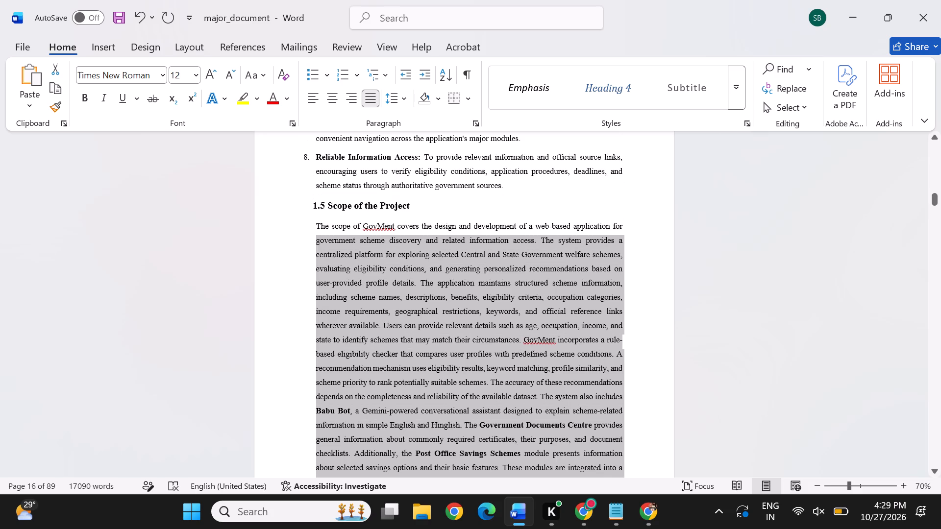
left_click_drag(322, 240, 305, 231)
left_click(198, 75)
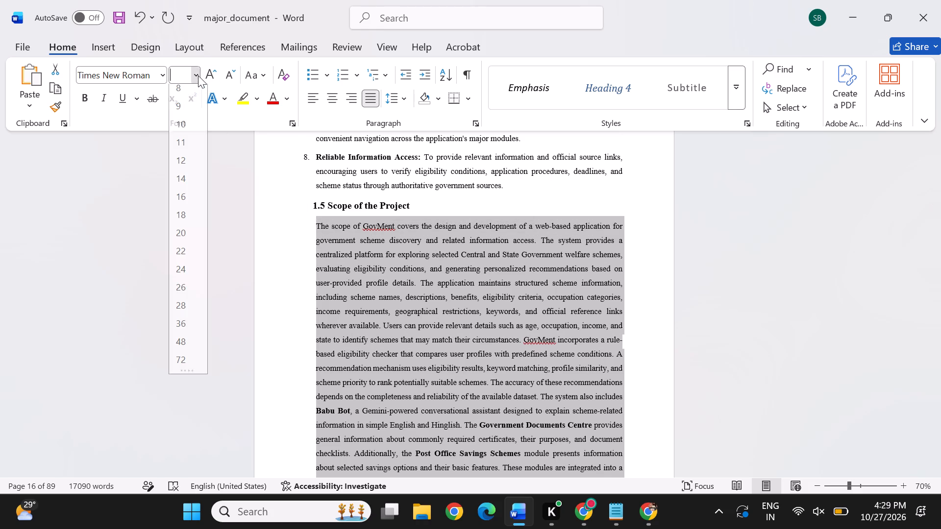
left_click(195, 165)
left_click(183, 166)
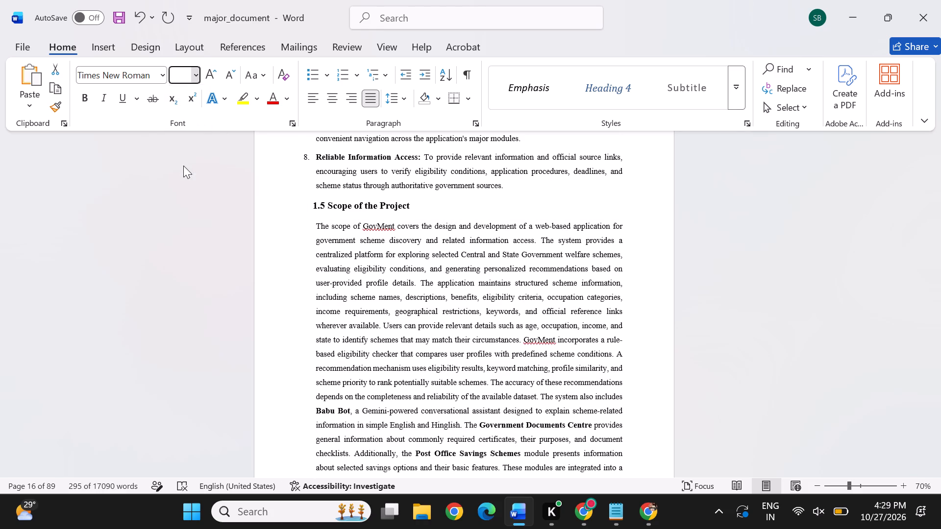
Add an unnumbered blank line between the Reliable Information Access objective and the 1.5 Scope of the Project heading.
scroll(476, 334, "up", 1)
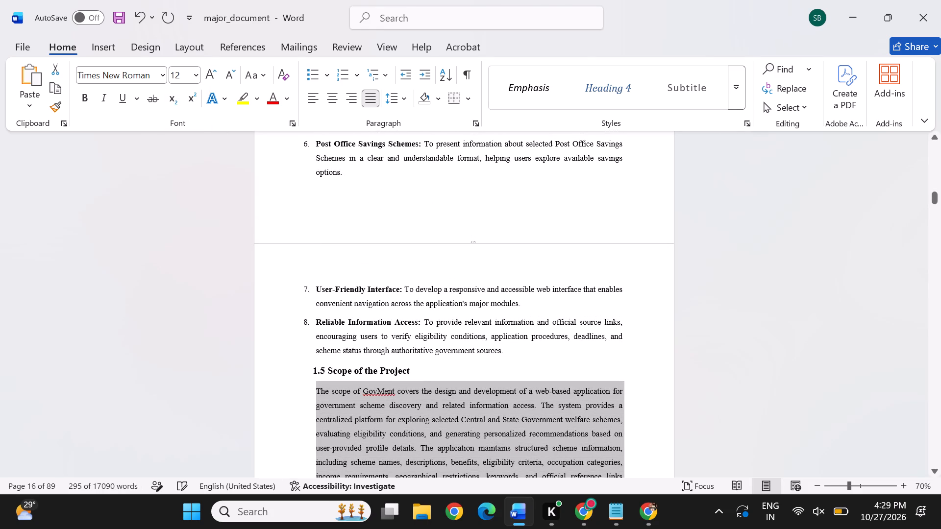
left_click(334, 196)
scroll(405, 324, "down", 1)
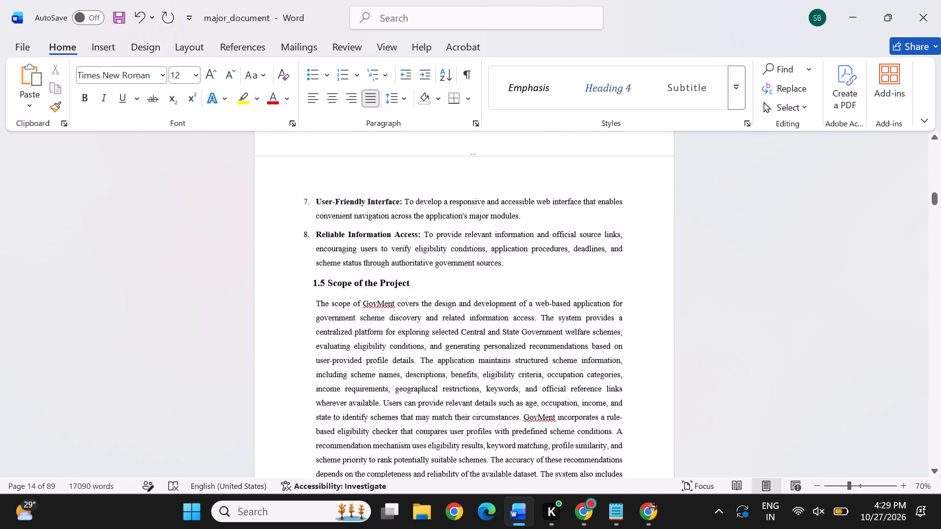
scroll(421, 336, "down", 1)
scroll(387, 251, "up", 2)
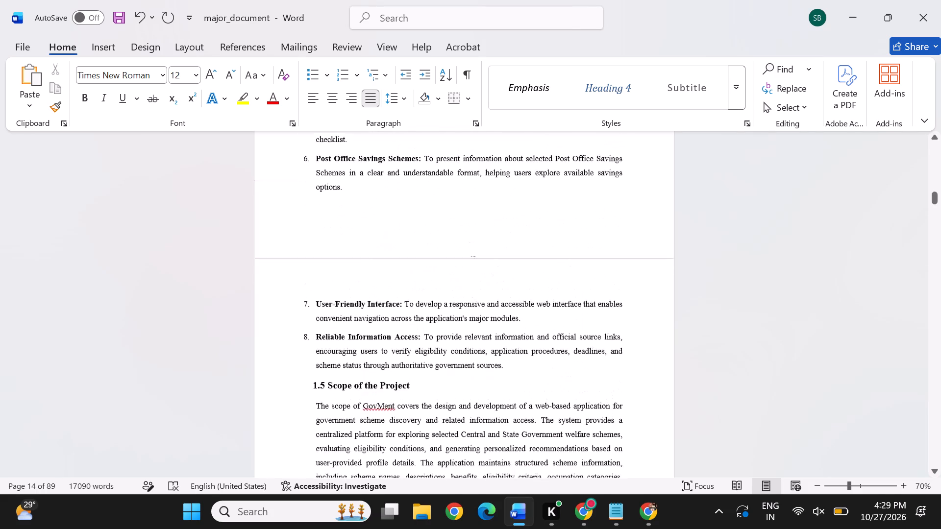
left_click_drag(295, 339, 381, 392)
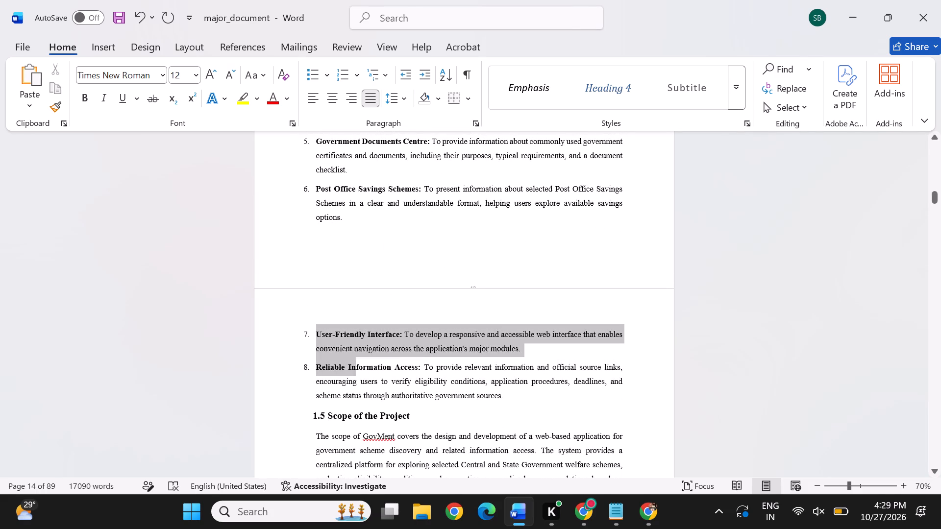
left_click_drag(381, 392, 403, 395)
left_click(495, 413)
left_click(532, 401)
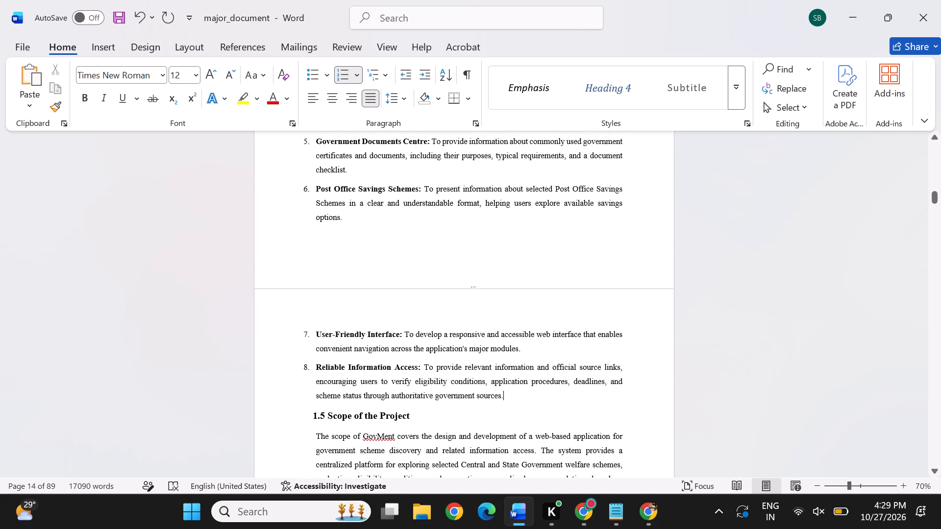
key("Return")
key("Return")
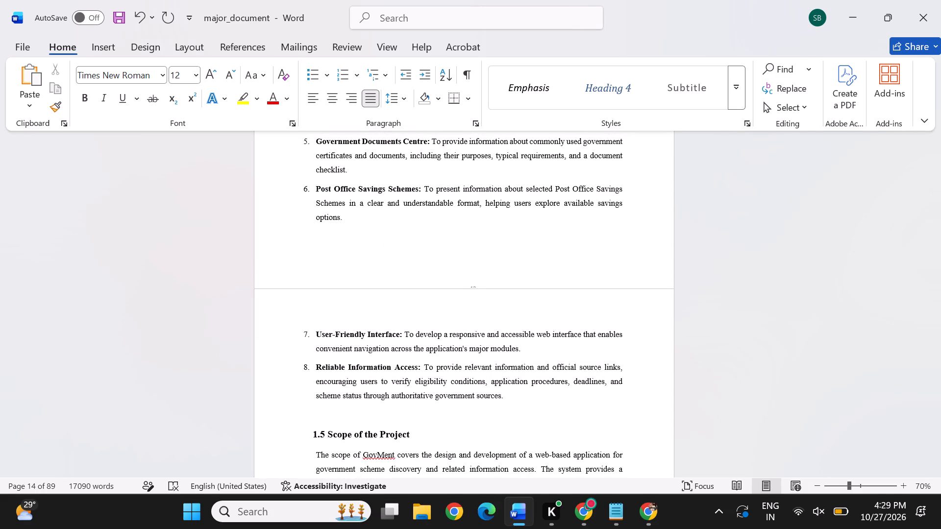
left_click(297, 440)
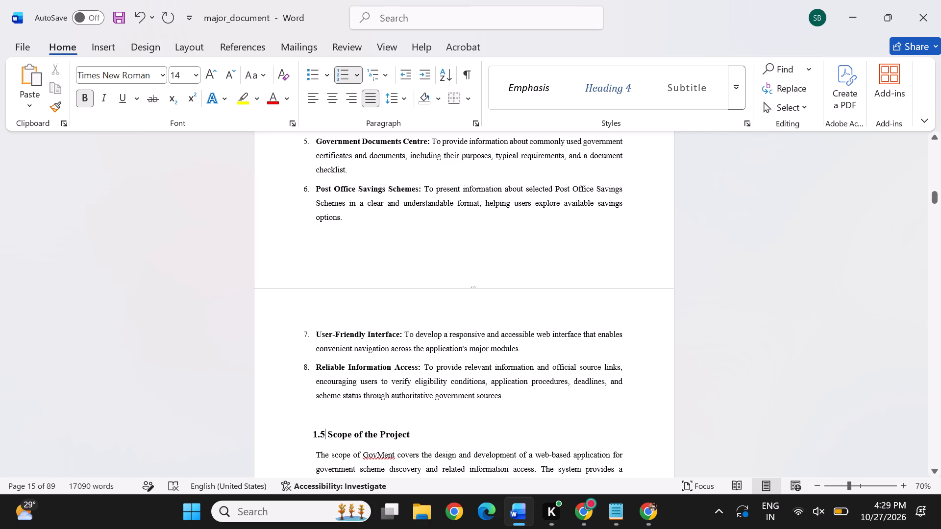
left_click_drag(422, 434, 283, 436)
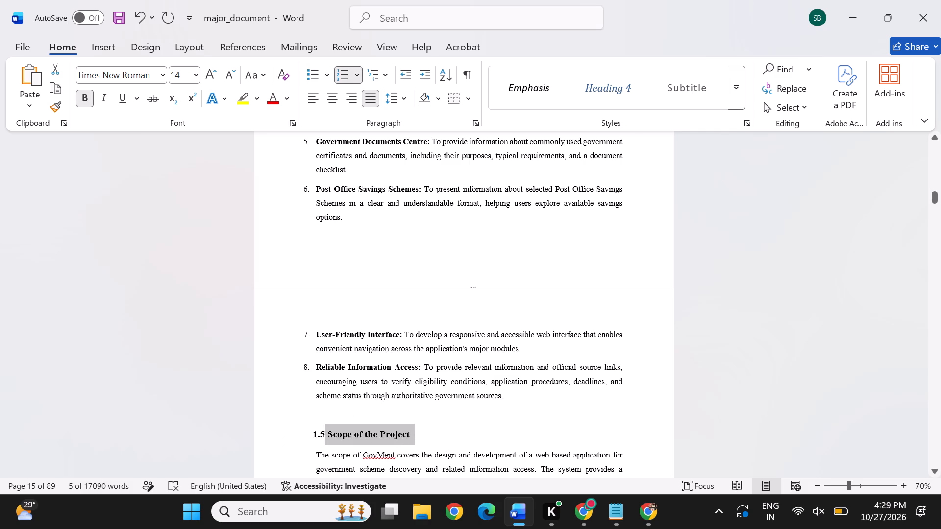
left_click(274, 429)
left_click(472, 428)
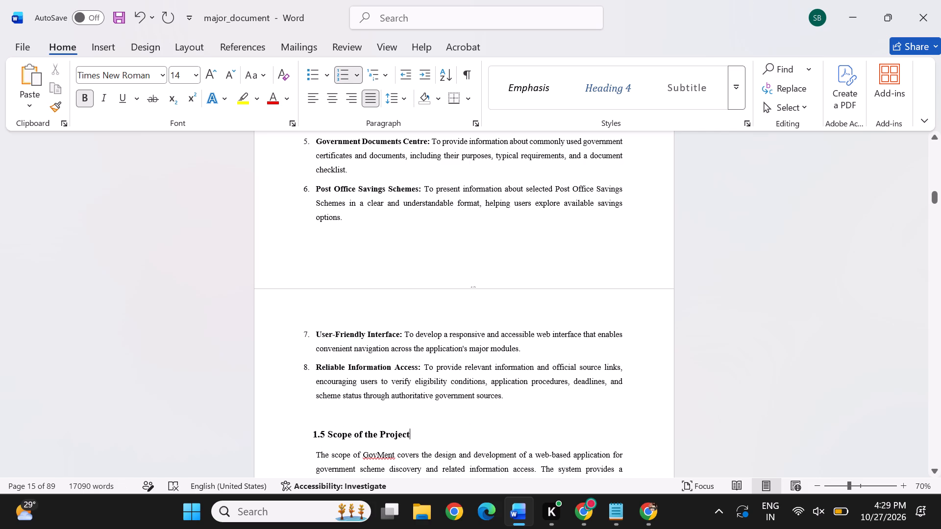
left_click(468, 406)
Shift the 1.4 Objectives of the Project heading inward by inserting seven spaces before it.
scroll(428, 315, "up", 2)
scroll(428, 315, "down", 1)
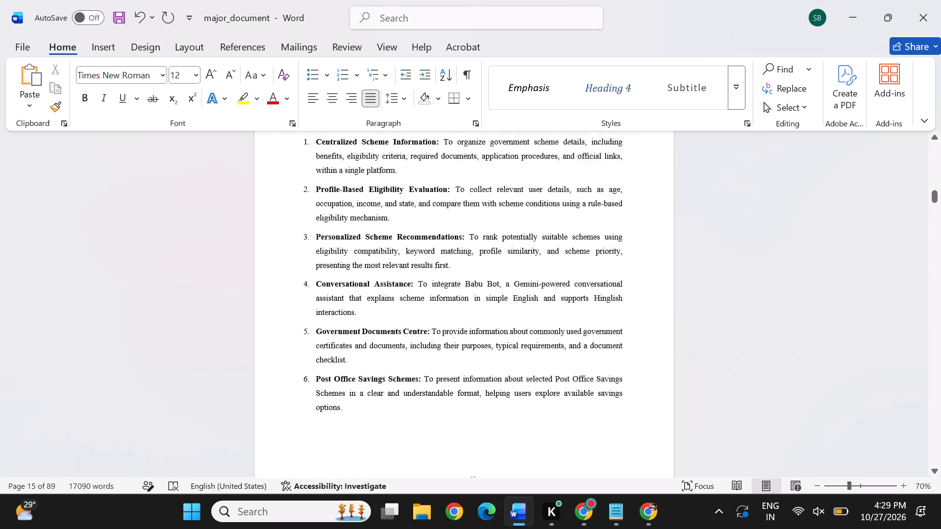
scroll(428, 315, "down", 1)
scroll(375, 348, "down", 1)
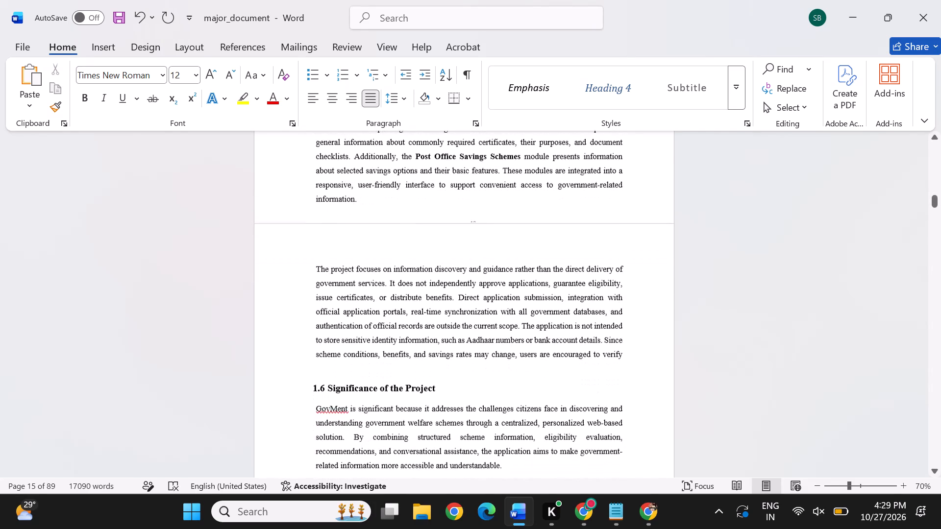
scroll(425, 362, "up", 2)
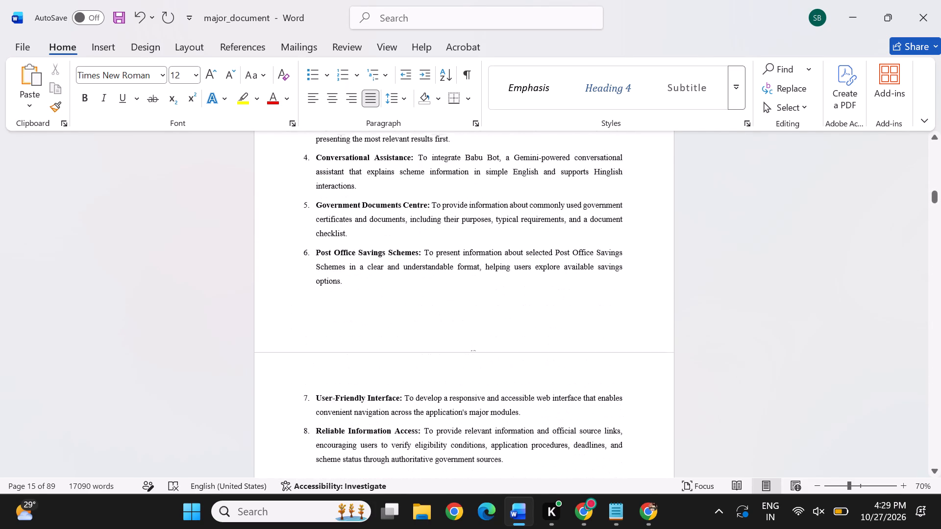
scroll(412, 412, "up", 2)
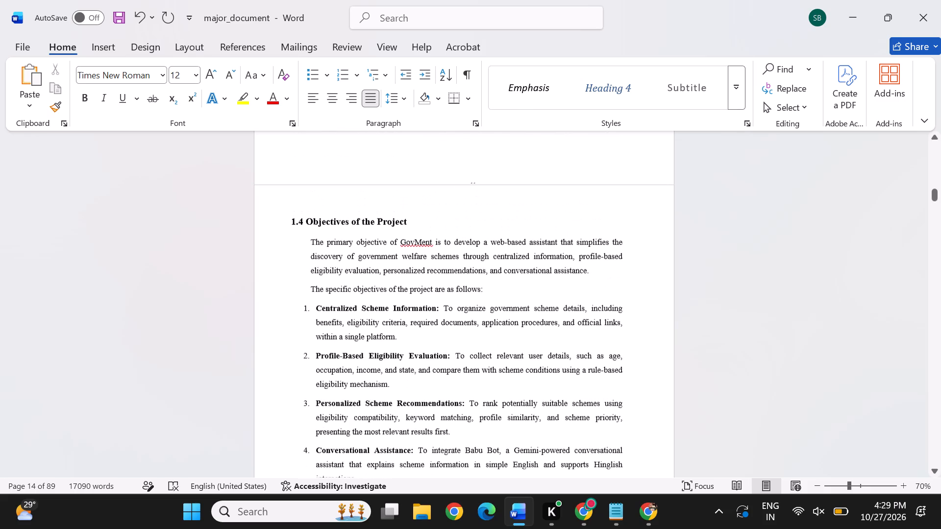
left_click(287, 221)
key("space")
key("space")
key("space")
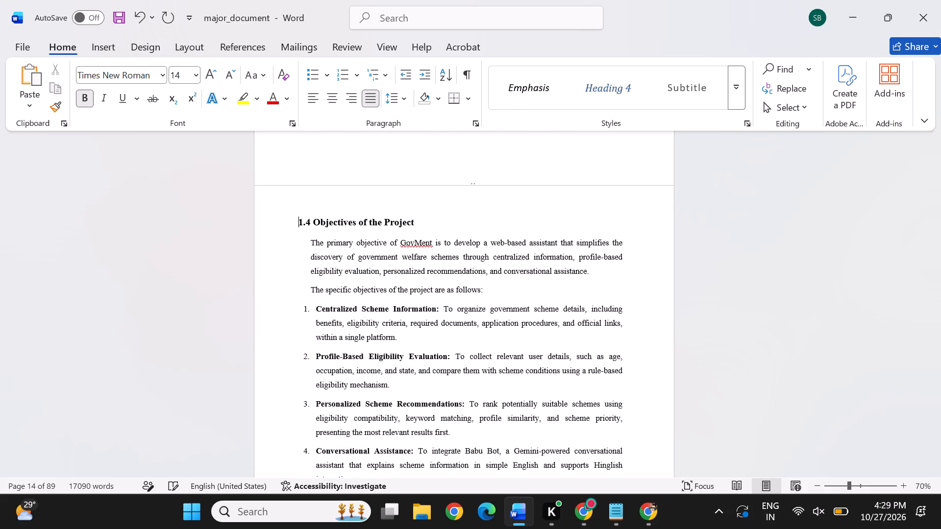
key("space")
key("space")
key("space")
key("space")
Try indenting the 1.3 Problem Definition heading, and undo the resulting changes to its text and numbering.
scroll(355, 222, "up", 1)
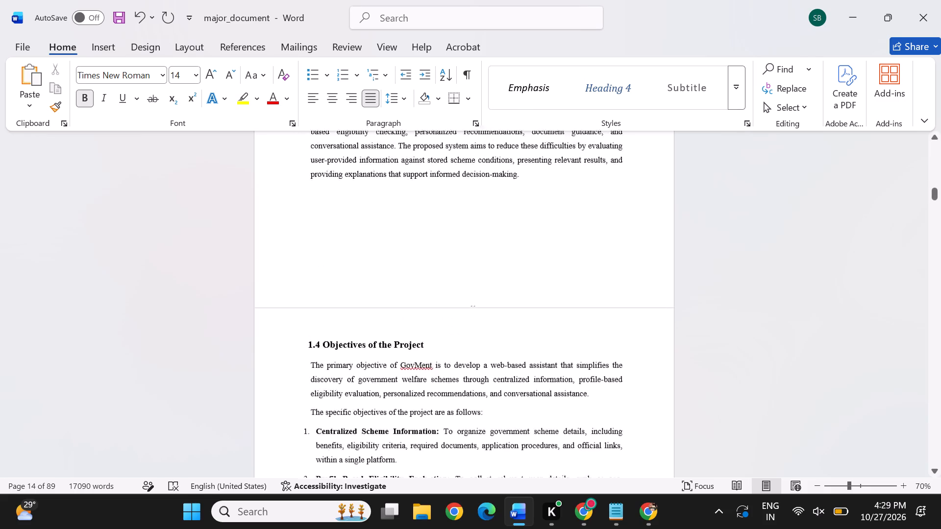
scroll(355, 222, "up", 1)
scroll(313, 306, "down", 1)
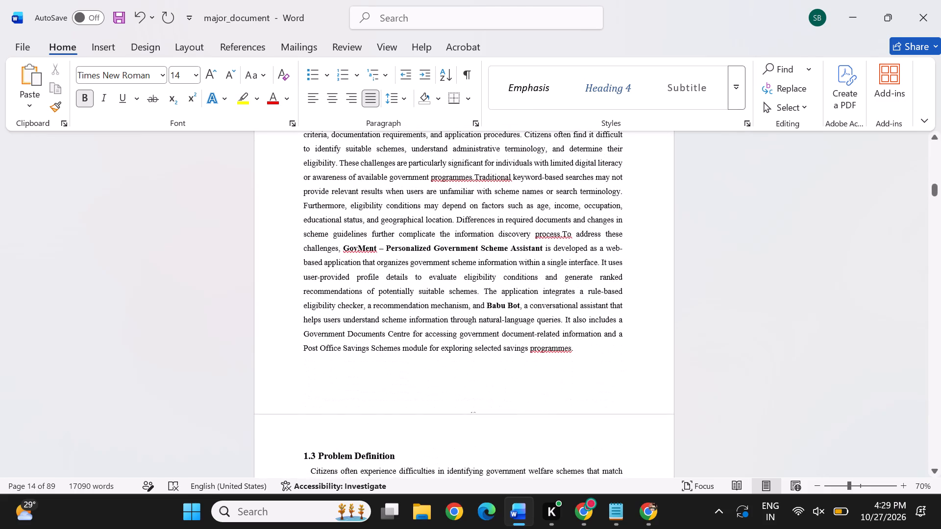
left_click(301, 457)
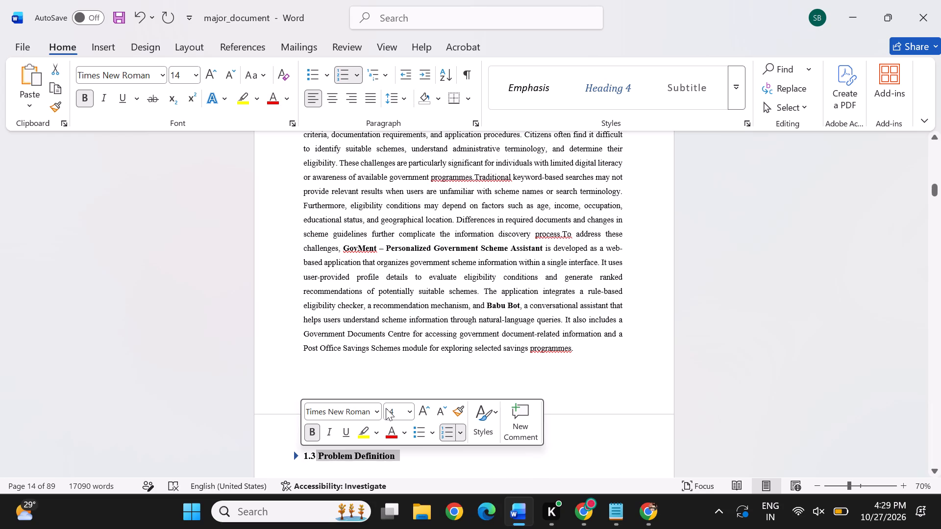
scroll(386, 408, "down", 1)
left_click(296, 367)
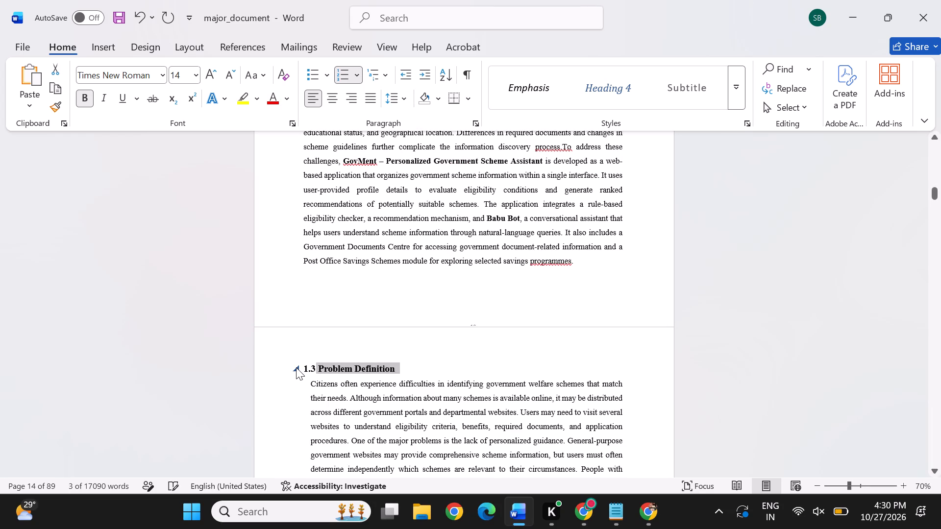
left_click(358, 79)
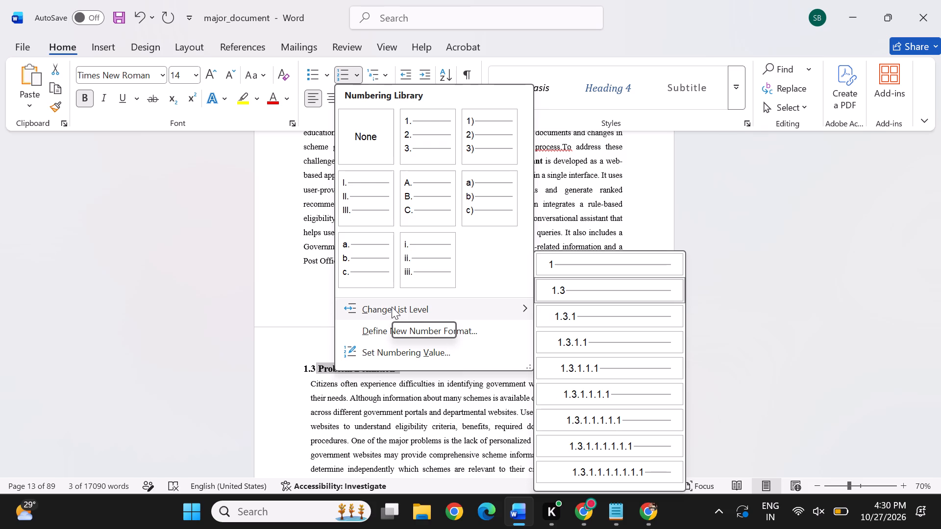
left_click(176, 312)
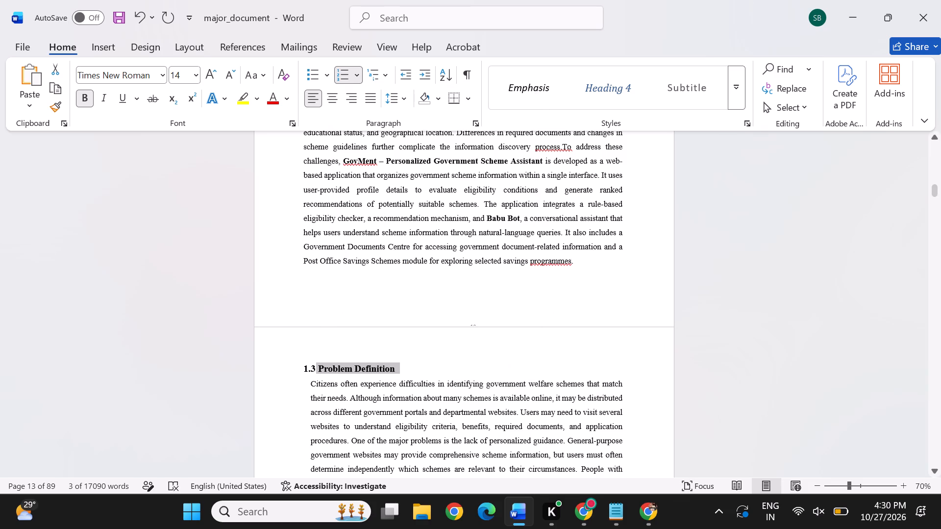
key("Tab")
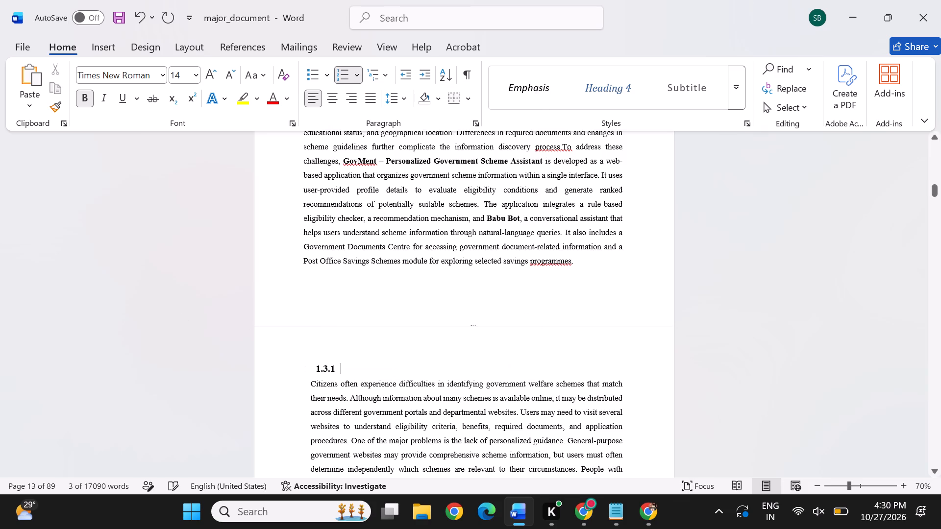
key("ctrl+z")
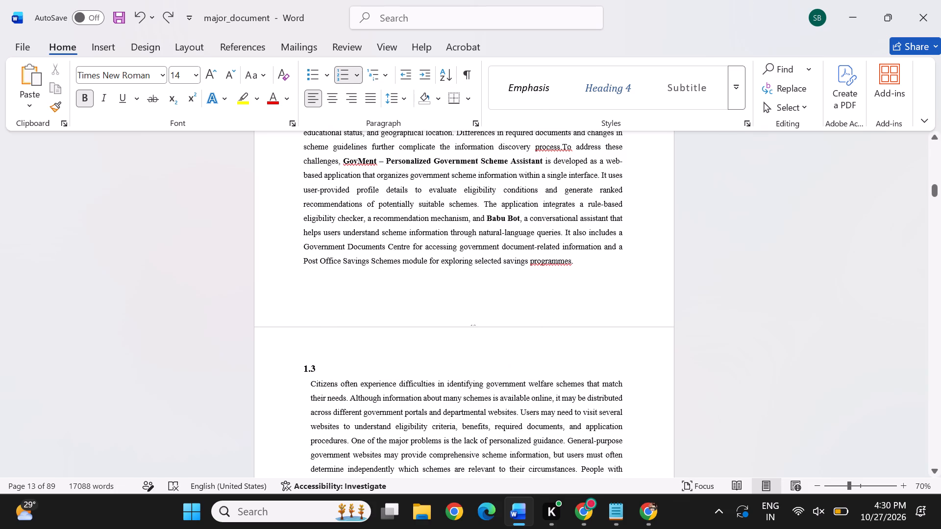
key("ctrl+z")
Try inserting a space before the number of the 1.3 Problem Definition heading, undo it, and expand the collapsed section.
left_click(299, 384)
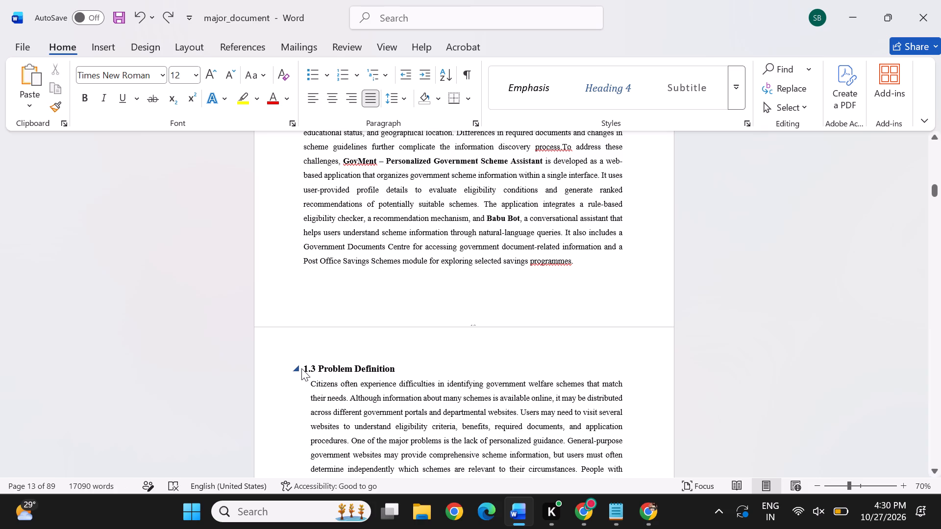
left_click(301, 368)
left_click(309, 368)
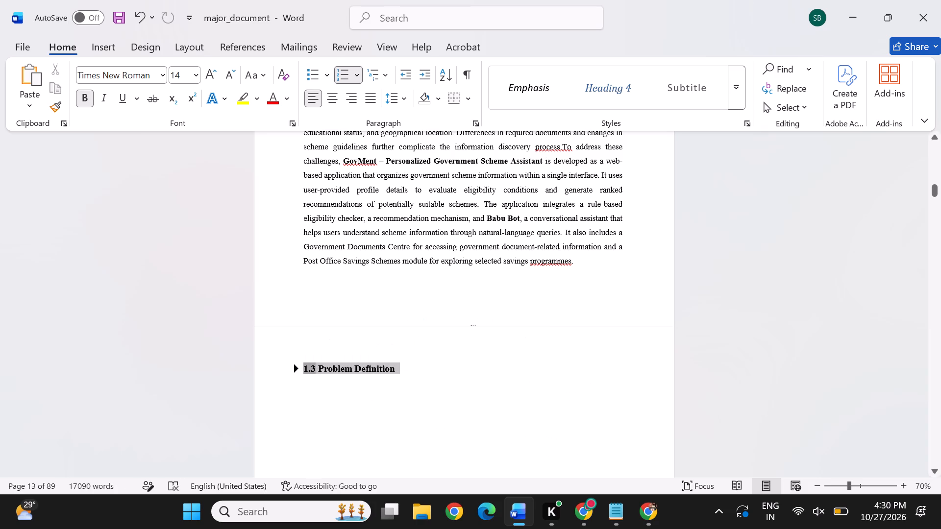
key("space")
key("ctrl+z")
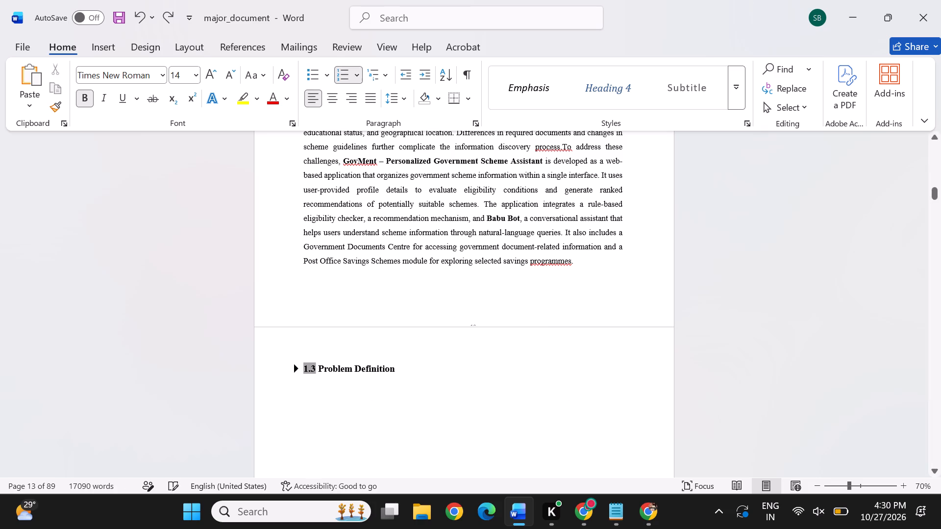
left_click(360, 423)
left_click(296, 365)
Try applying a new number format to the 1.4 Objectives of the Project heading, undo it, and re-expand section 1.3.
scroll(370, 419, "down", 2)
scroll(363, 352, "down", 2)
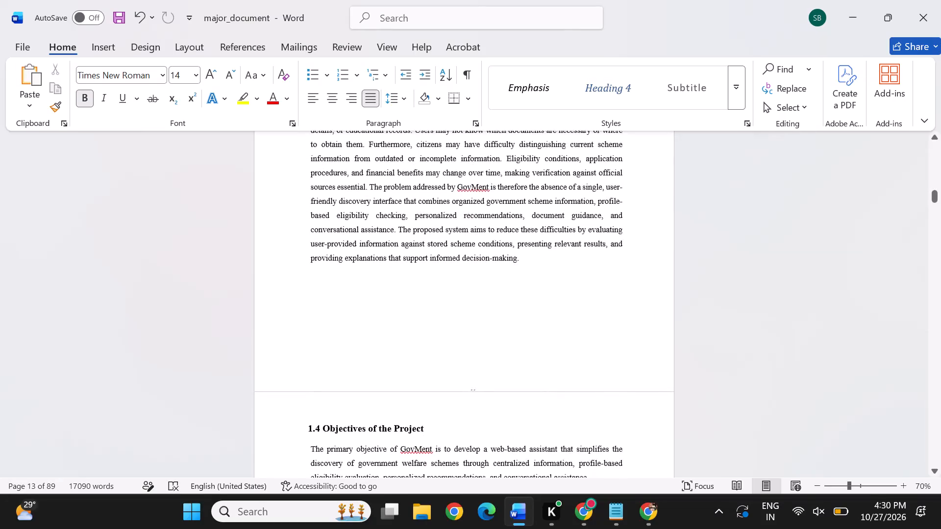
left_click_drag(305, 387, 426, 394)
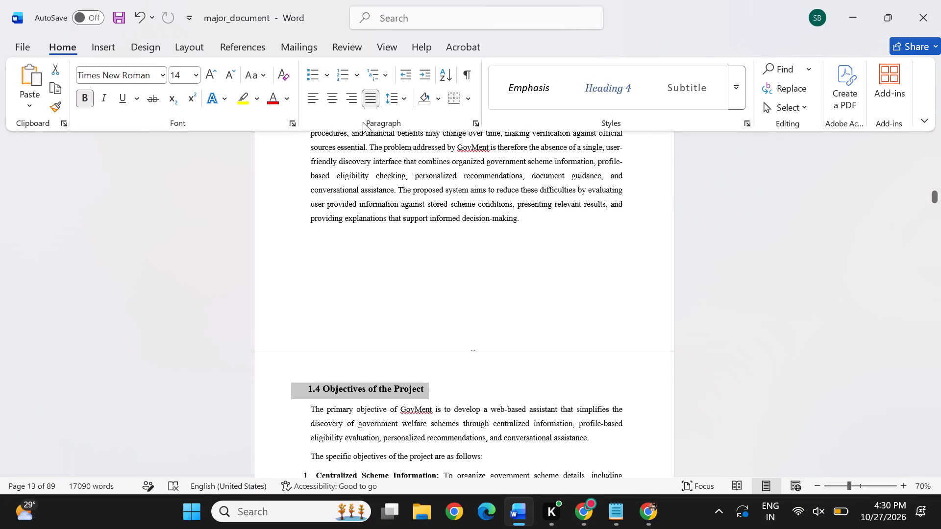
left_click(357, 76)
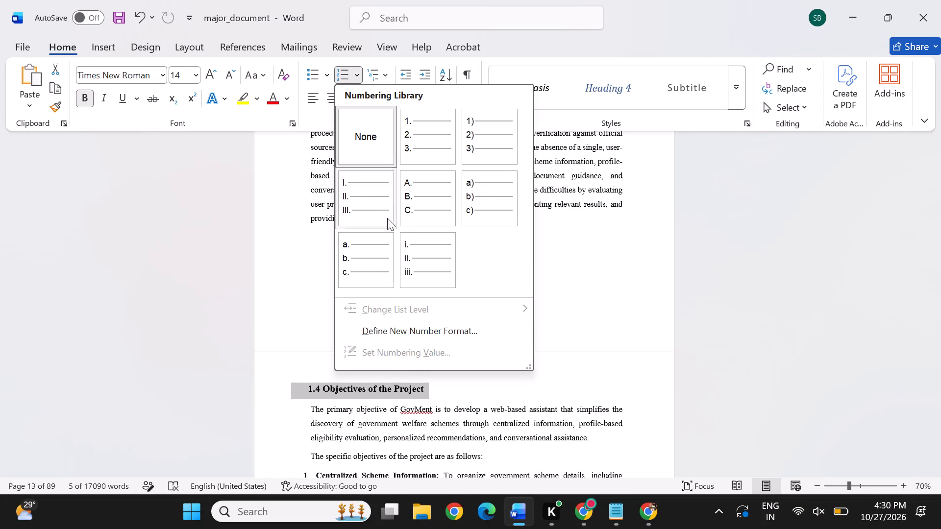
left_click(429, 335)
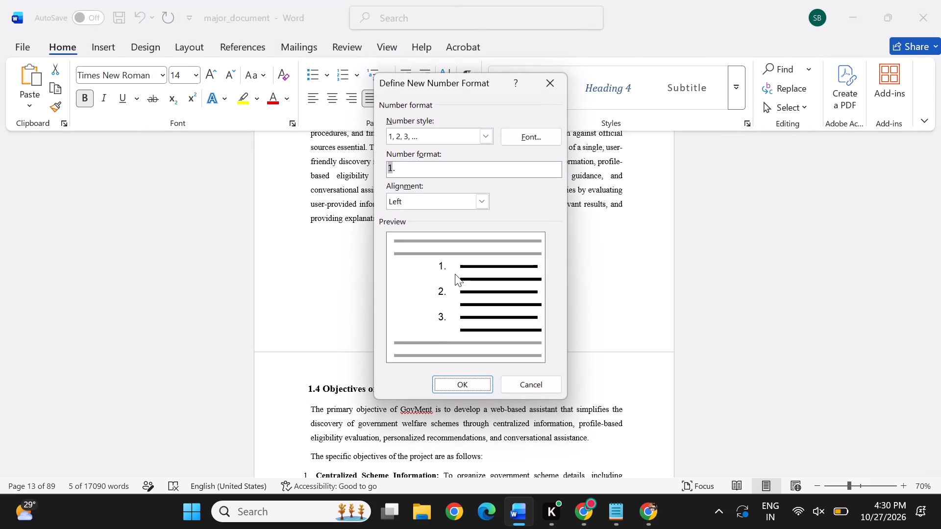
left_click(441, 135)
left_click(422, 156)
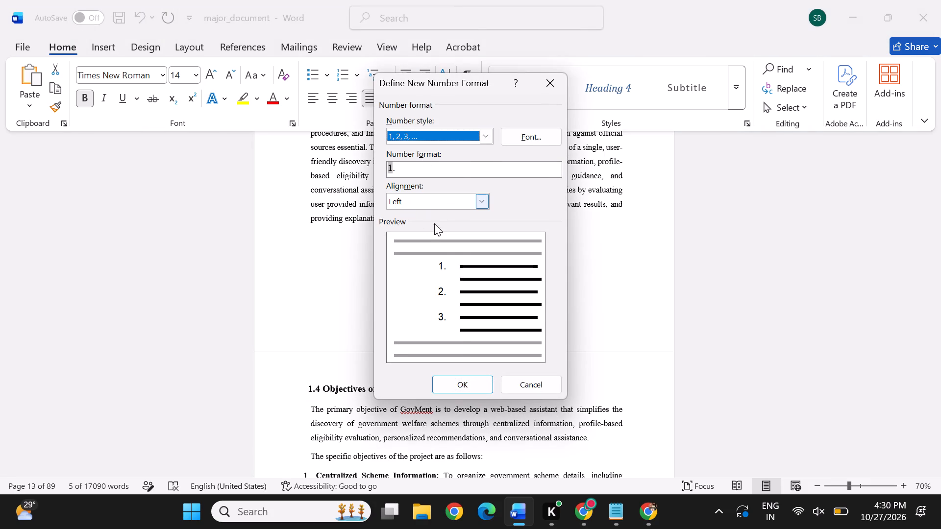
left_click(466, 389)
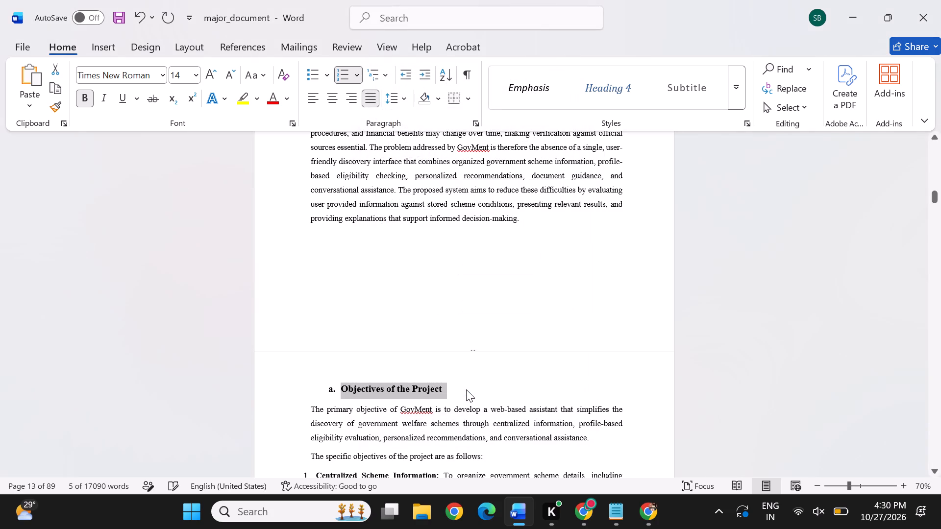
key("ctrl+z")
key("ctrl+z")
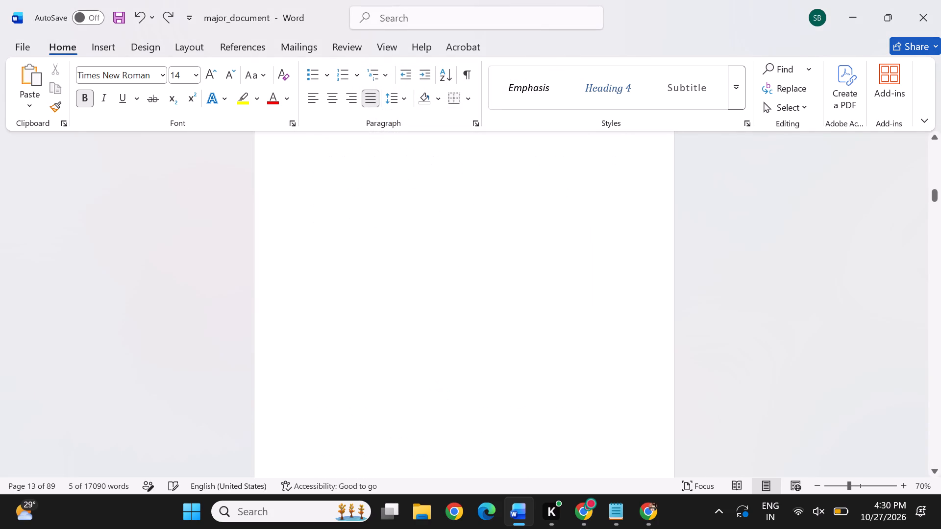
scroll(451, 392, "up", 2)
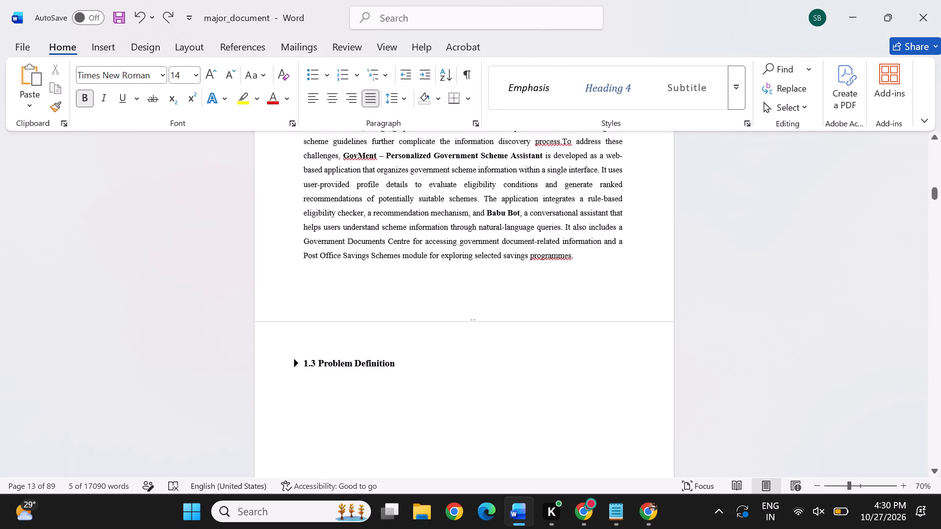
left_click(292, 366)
Remove the numbering from the eight project objectives, Centralized Scheme Information through Reliable Information Access.
scroll(354, 397, "down", 2)
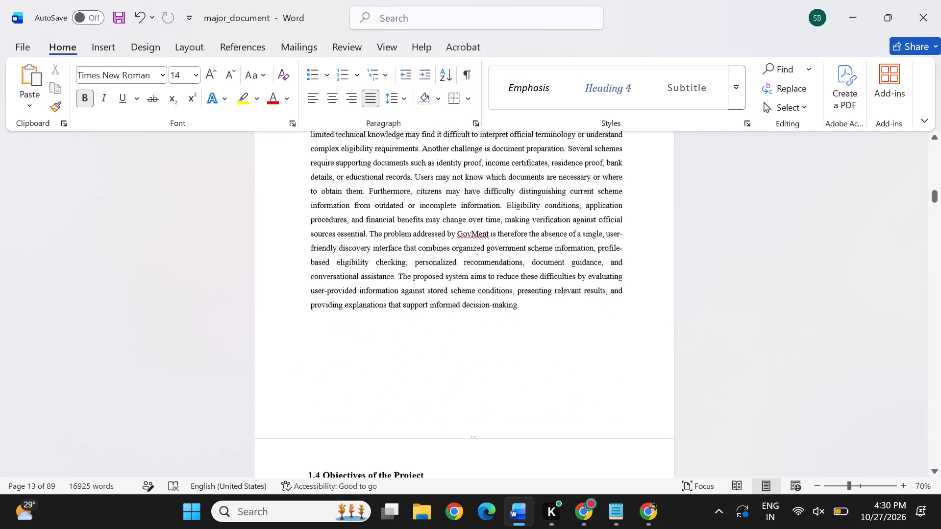
scroll(354, 397, "down", 1)
scroll(352, 333, "down", 1)
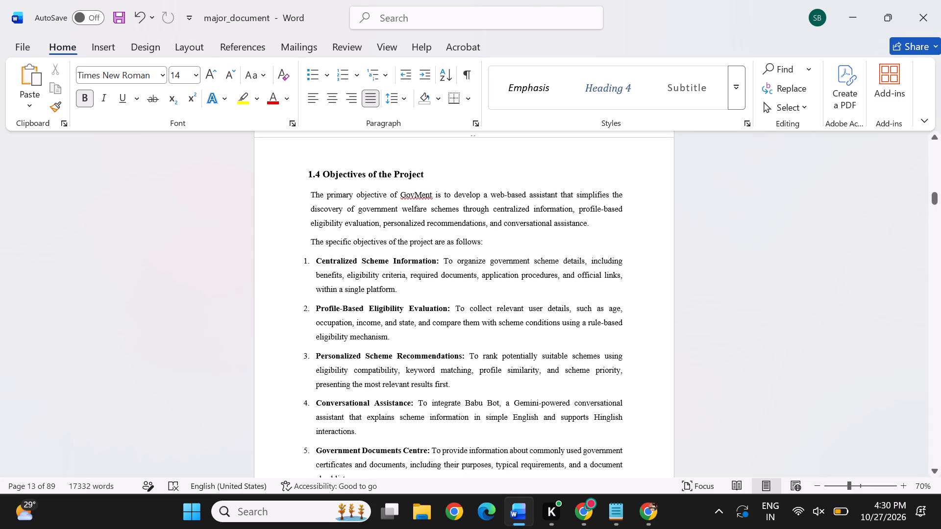
left_click_drag(302, 262, 336, 480)
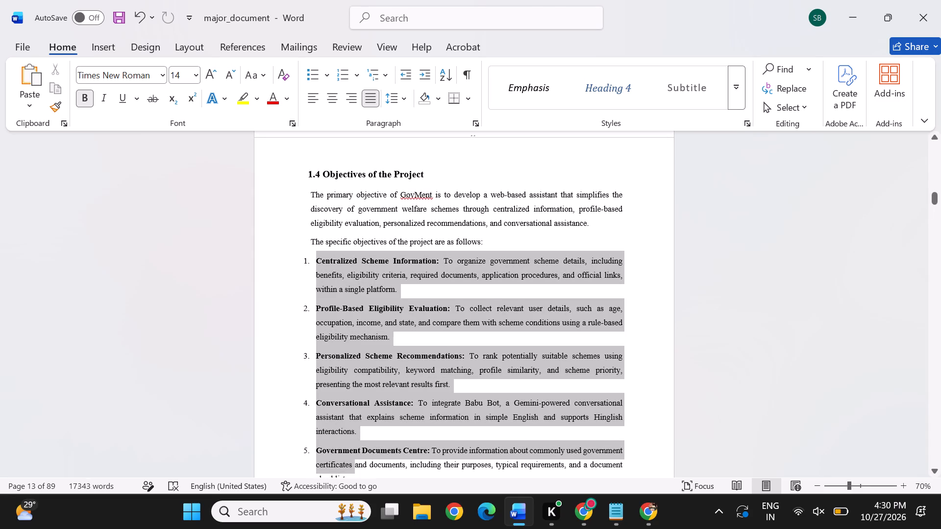
left_click_drag(336, 480, 360, 408)
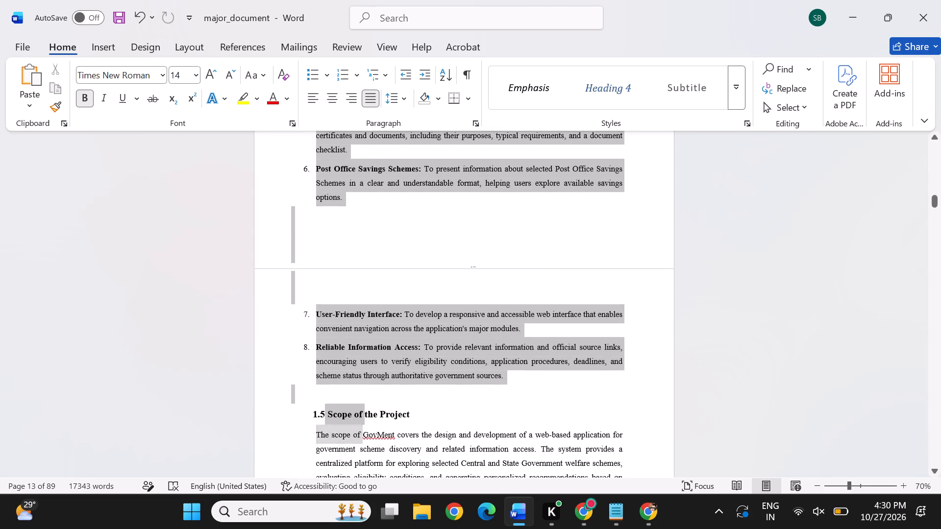
left_click_drag(360, 408, 371, 385)
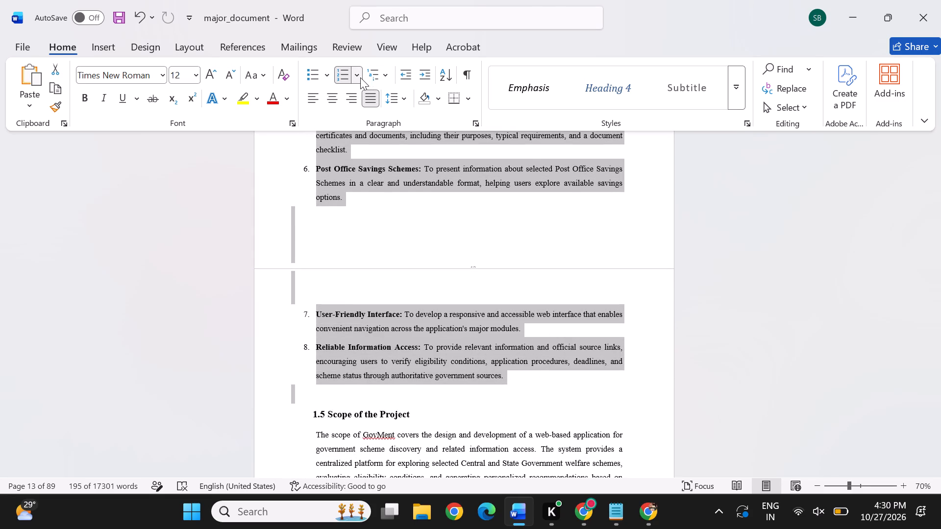
left_click(360, 77)
left_click(367, 221)
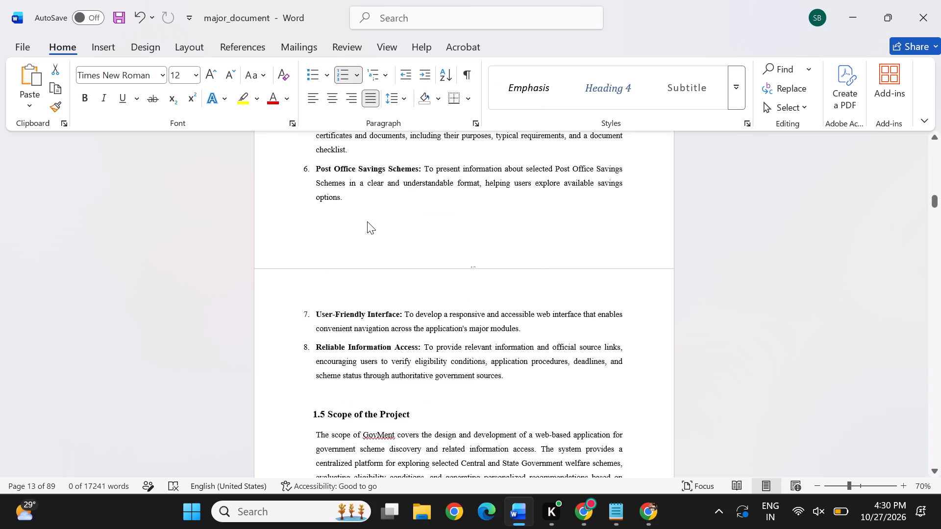
left_click(407, 231)
Indent the eight unnumbered objective paragraphs under 1.4 to line up with the section's introductory text.
scroll(407, 231, "up", 5)
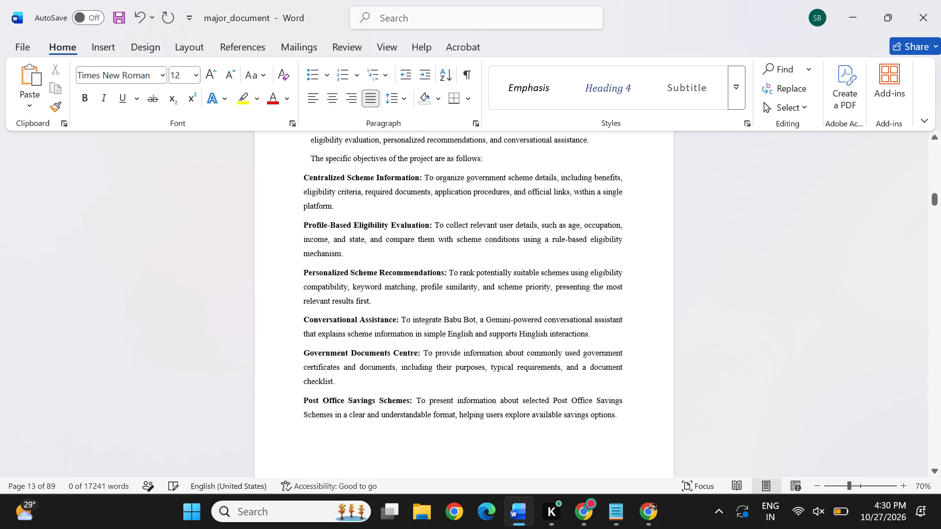
scroll(407, 231, "up", 3)
scroll(326, 249, "up", 1)
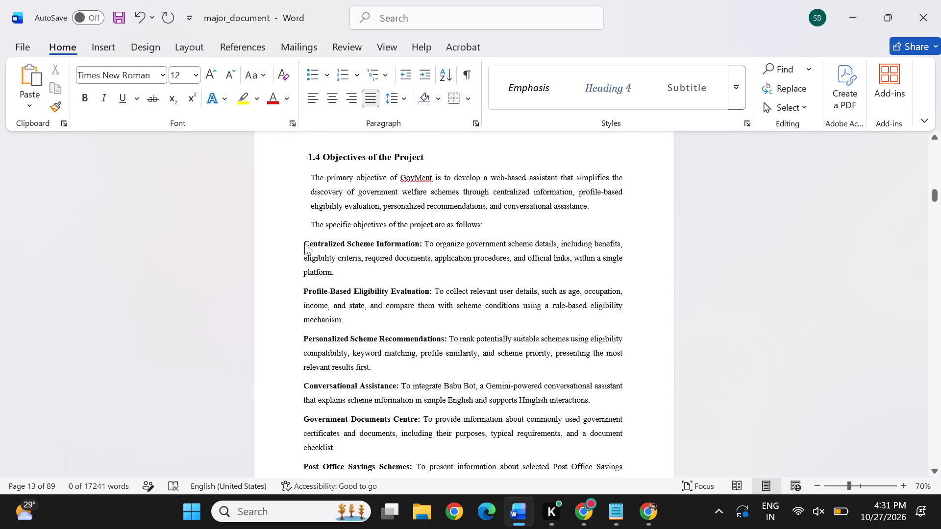
left_click_drag(302, 241, 412, 518)
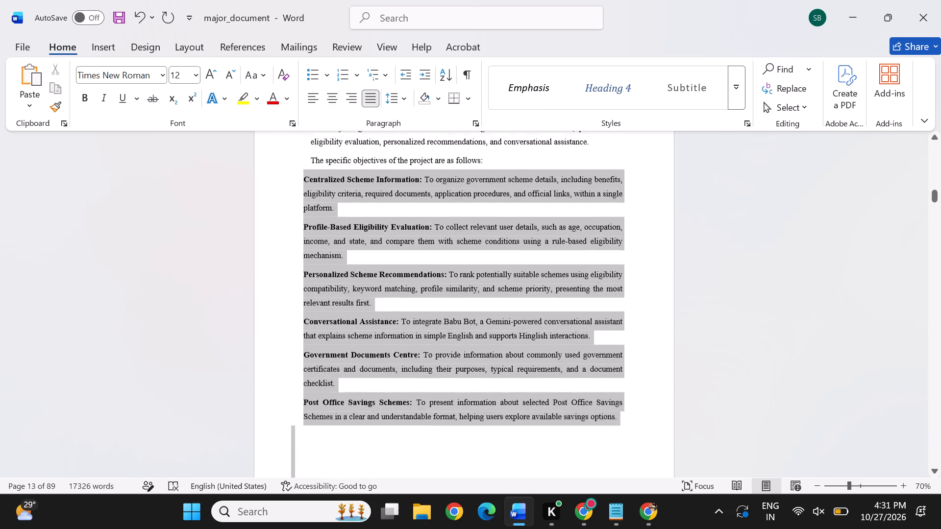
left_click_drag(412, 518, 462, 215)
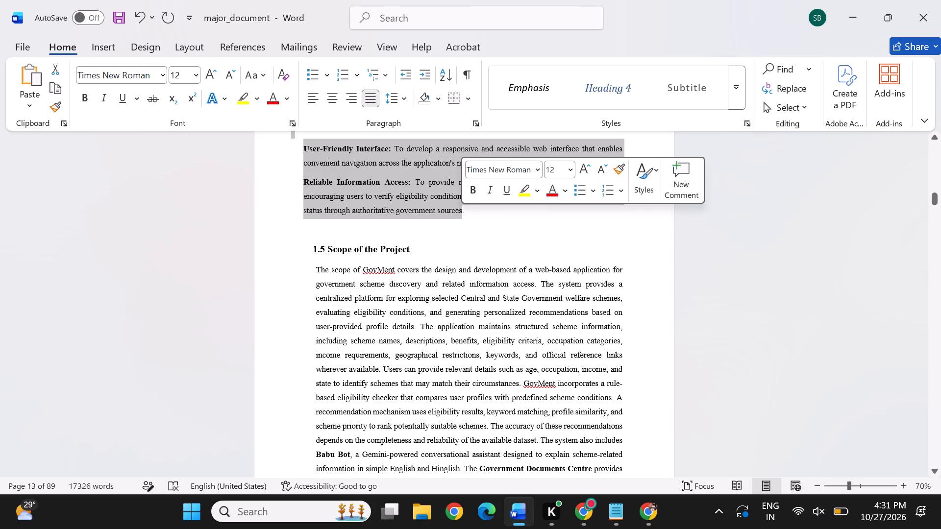
key("Tab")
scroll(462, 215, "up", 2)
scroll(426, 232, "up", 1)
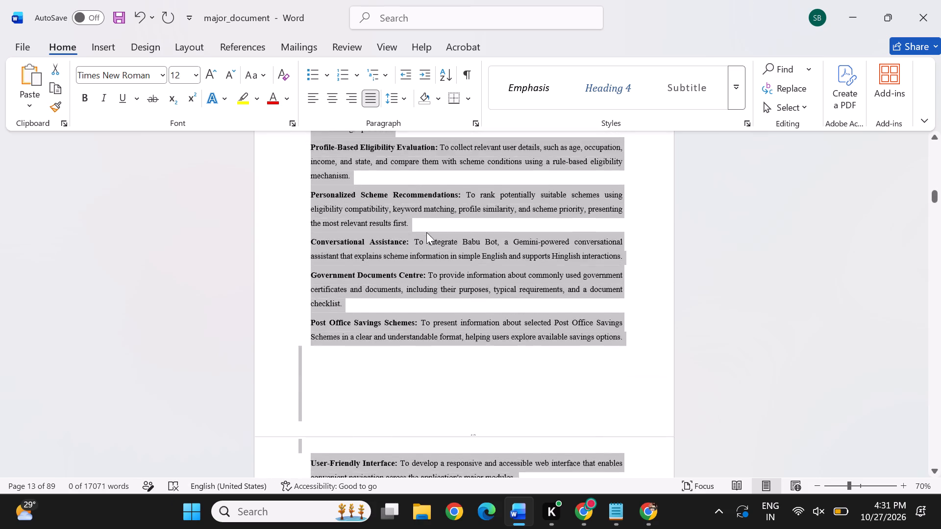
scroll(426, 232, "up", 1)
scroll(466, 351, "down", 1)
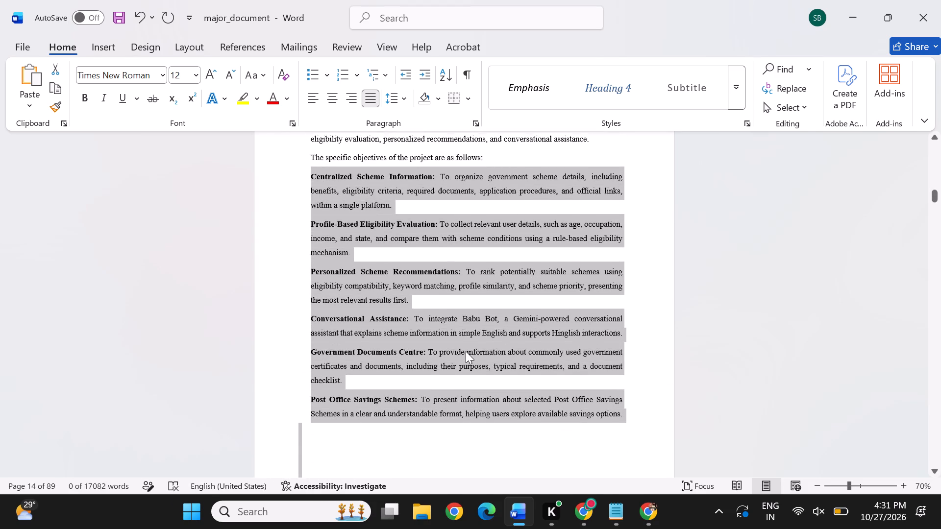
scroll(466, 351, "down", 1)
left_click(354, 366)
Delete the blank lines between the Post Office Savings Schemes and User-Friendly Interface objectives, keeping the full text of both.
scroll(426, 351, "down", 1)
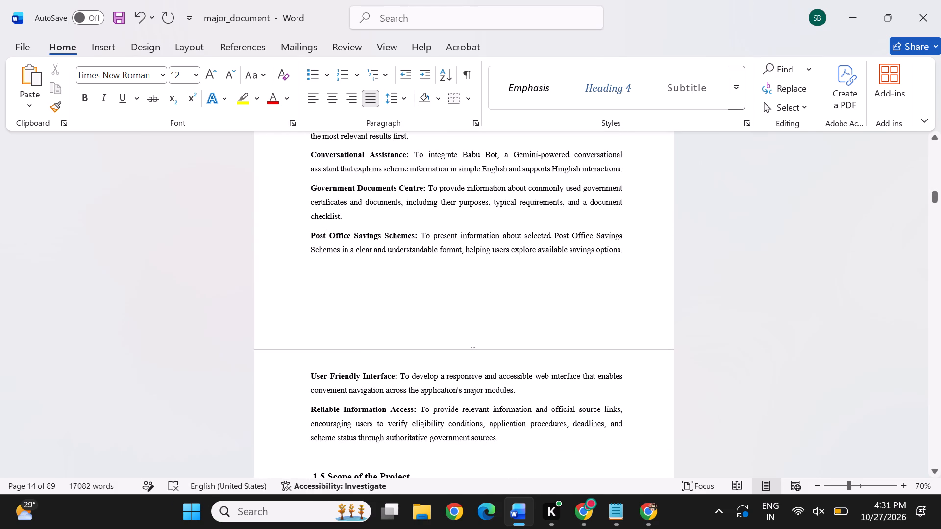
left_click(327, 280)
left_click(321, 263)
key("Delete")
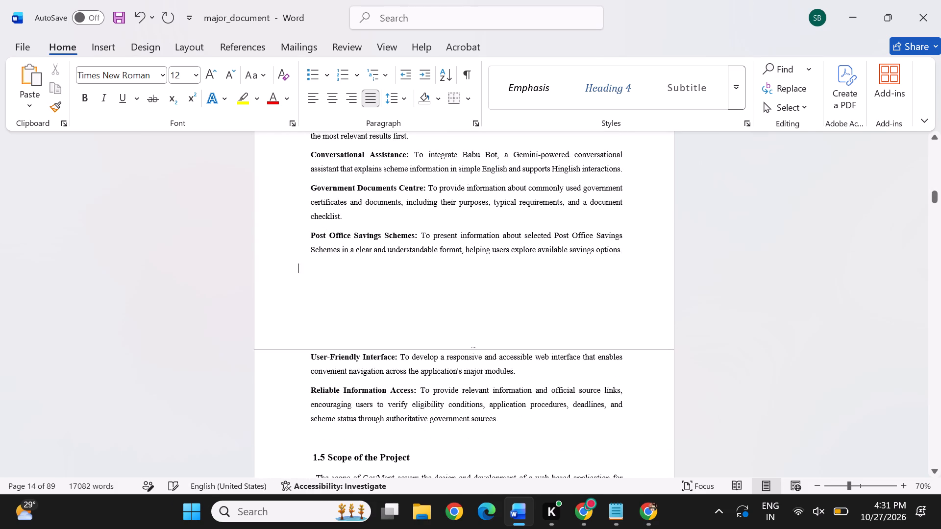
key("Delete")
key("Delete")
key("Delete")
key("Delete")
key("Delete")
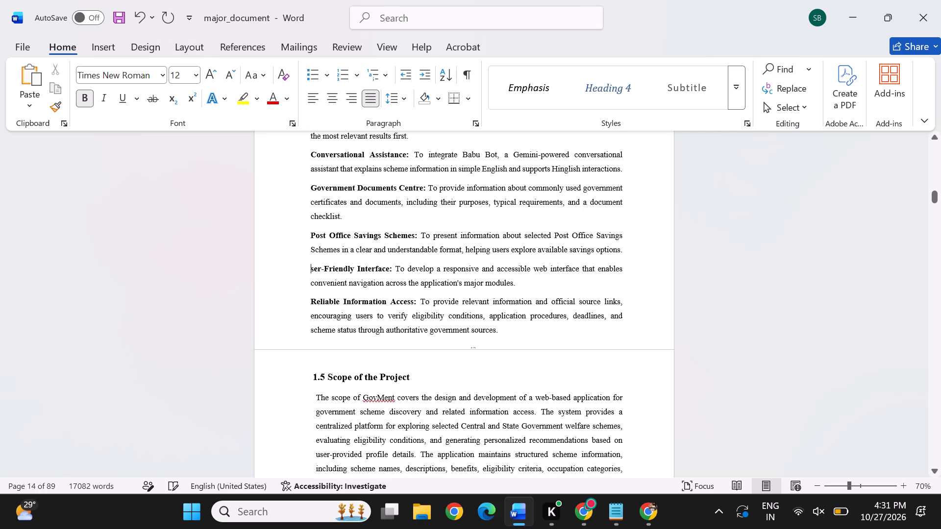
key("ctrl+z")
Insert three blank lines after the User-Friendly Interface objective.
left_click(543, 285)
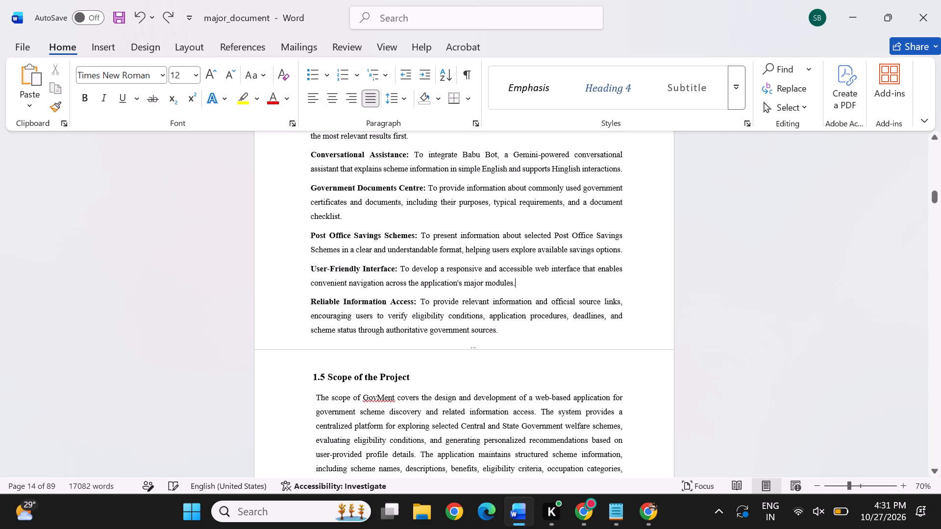
key("Return")
key("Return")
key("Return")
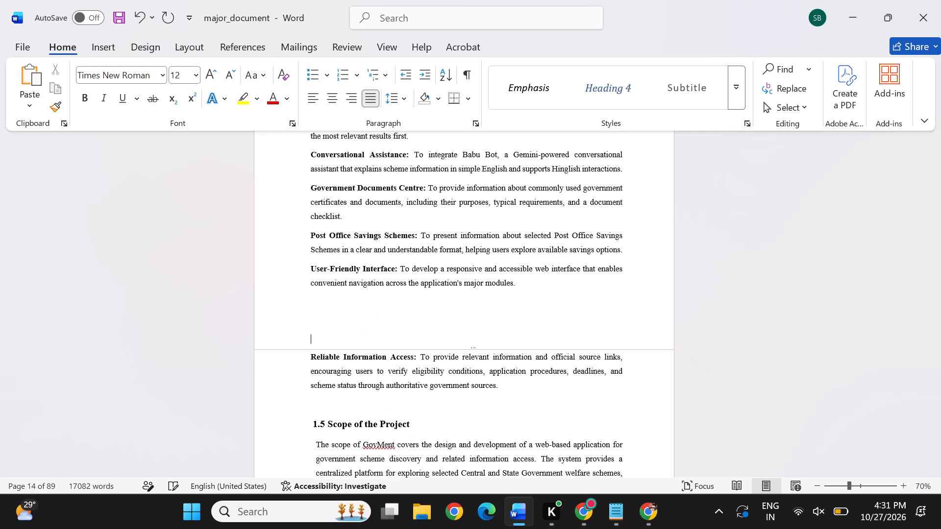
Delete the Reliable Information Access objective paragraph while keeping the blank line above the 1.5 Scope of the Project heading.
left_click_drag(504, 391, 302, 361)
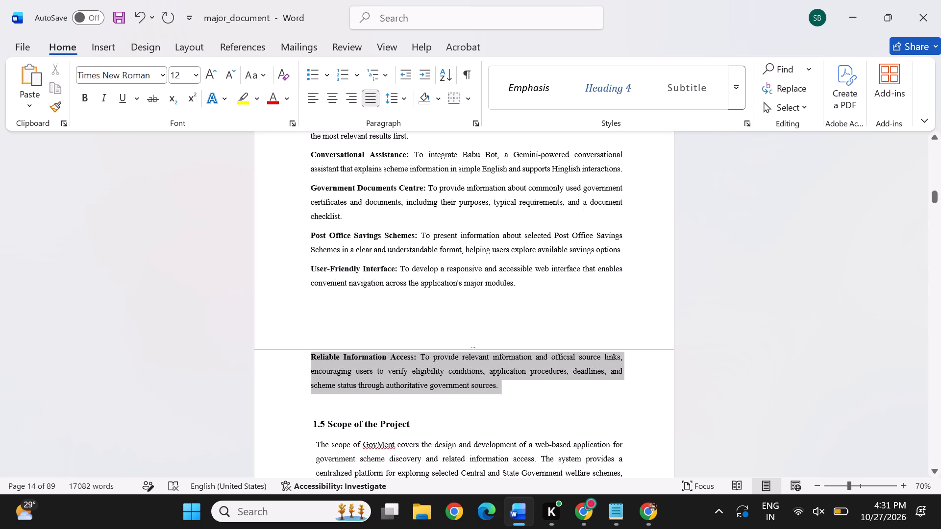
left_click_drag(302, 361, 300, 361)
key("Delete")
key("Delete")
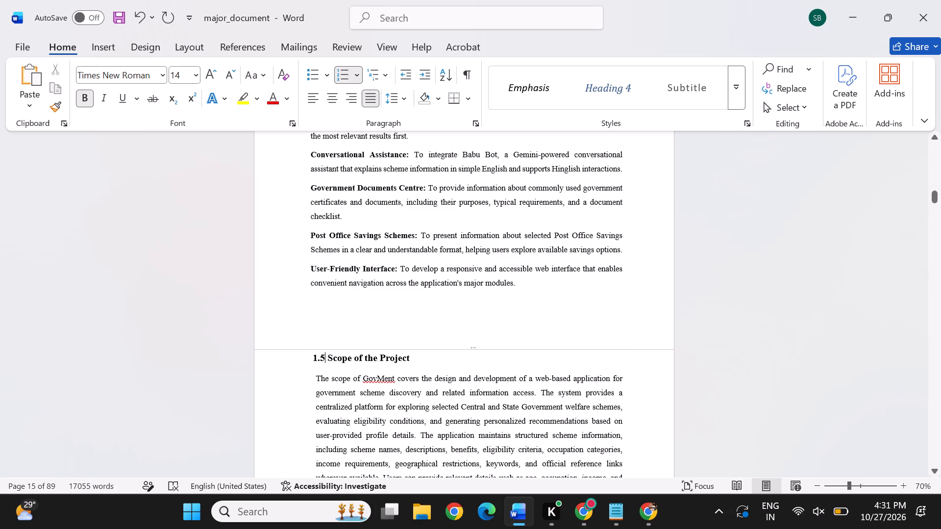
key("ctrl+z")
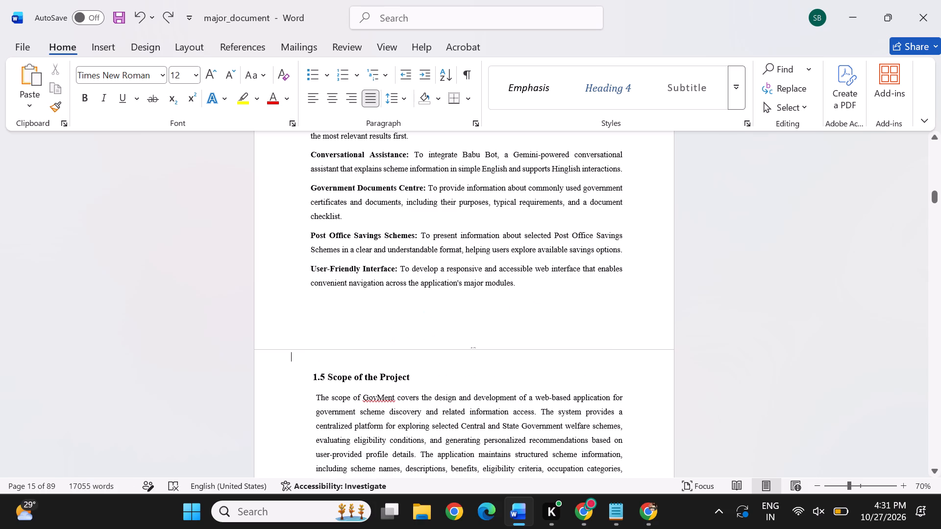
key("ctrl+z")
key("Delete")
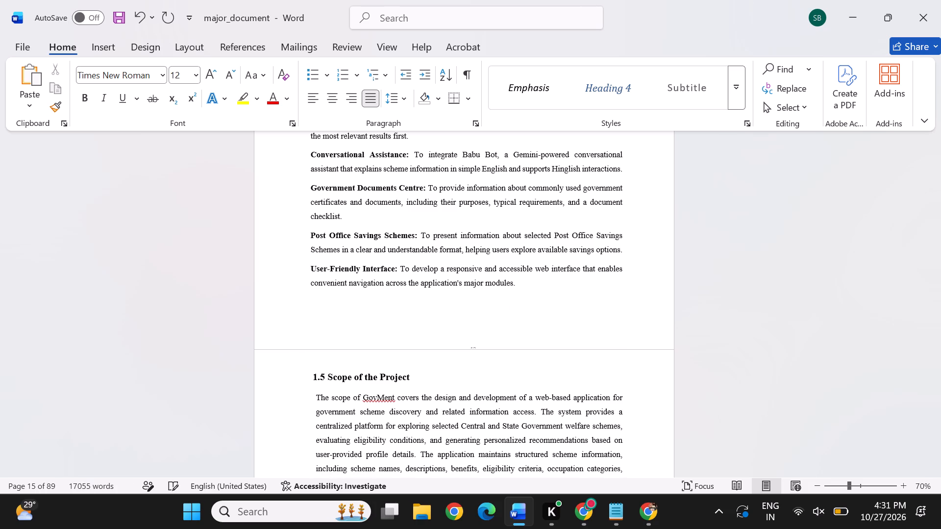
Insert a blank line above the 1.5 Scope of the Project heading.
left_click(316, 361)
key("Return")
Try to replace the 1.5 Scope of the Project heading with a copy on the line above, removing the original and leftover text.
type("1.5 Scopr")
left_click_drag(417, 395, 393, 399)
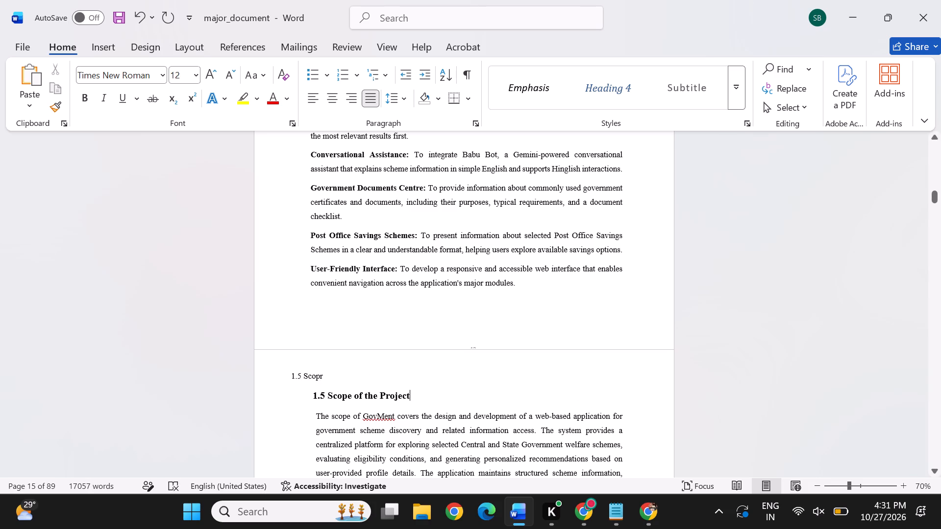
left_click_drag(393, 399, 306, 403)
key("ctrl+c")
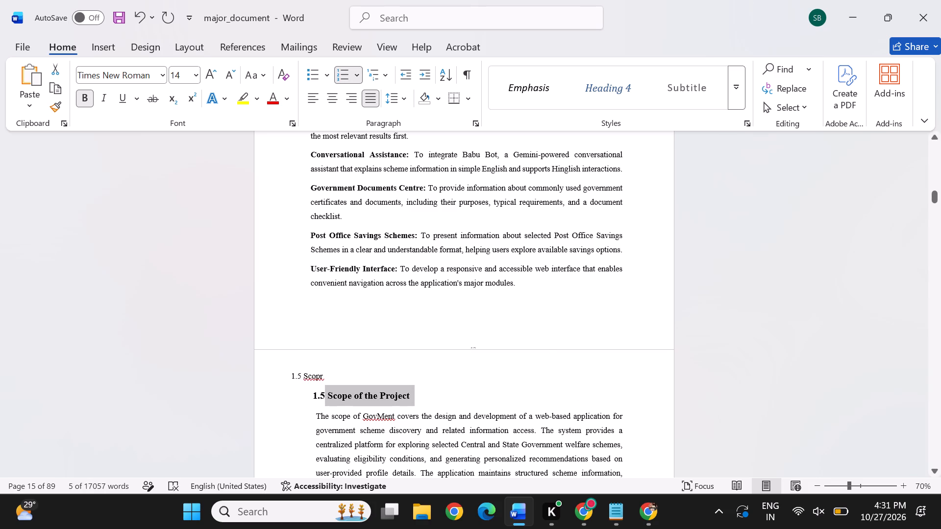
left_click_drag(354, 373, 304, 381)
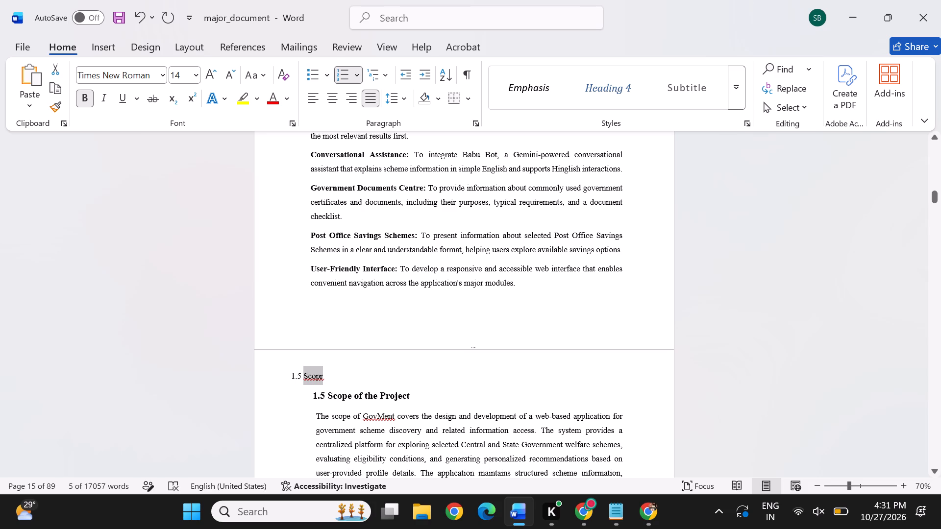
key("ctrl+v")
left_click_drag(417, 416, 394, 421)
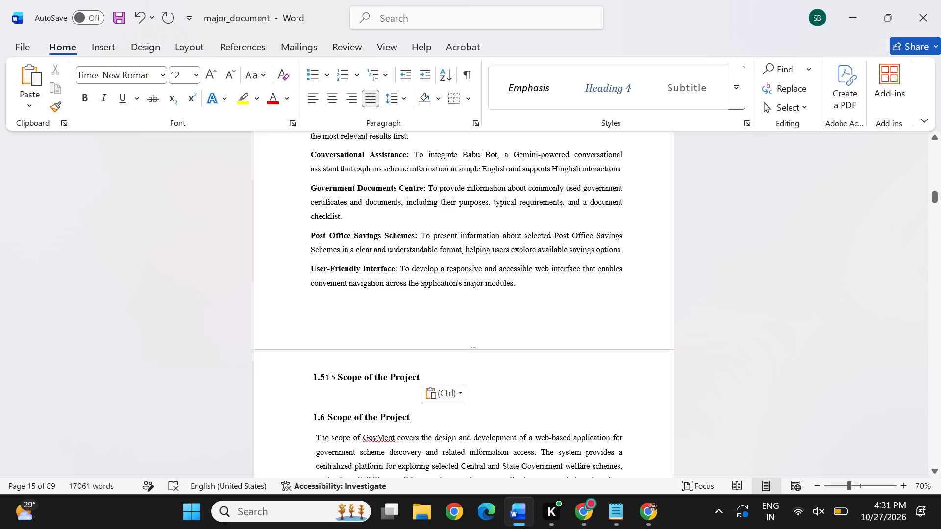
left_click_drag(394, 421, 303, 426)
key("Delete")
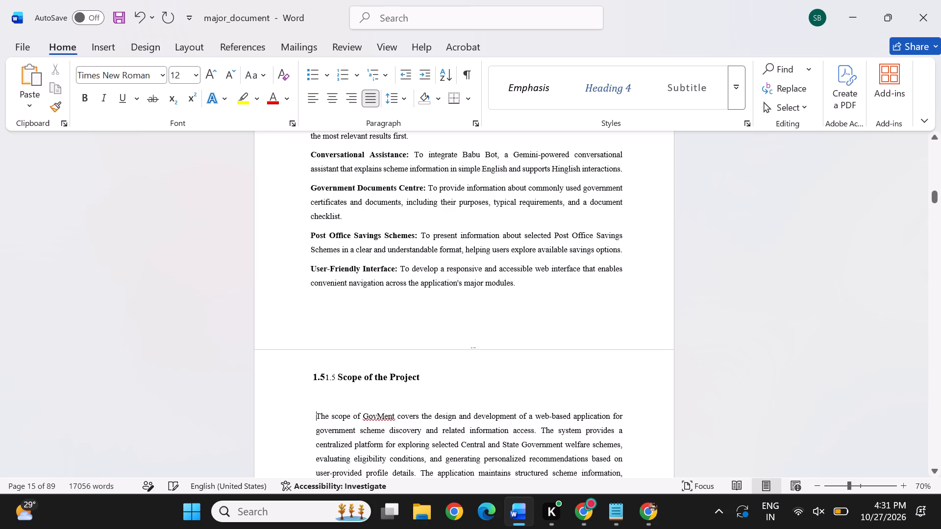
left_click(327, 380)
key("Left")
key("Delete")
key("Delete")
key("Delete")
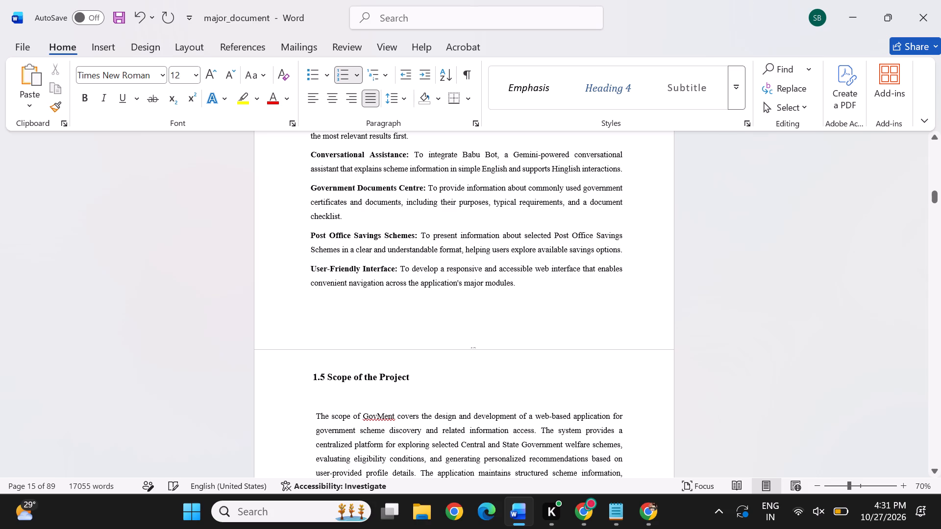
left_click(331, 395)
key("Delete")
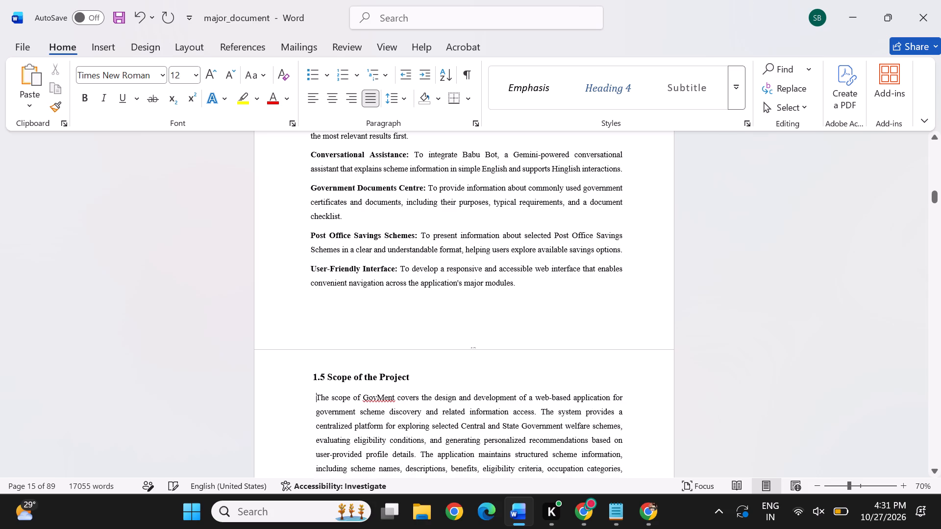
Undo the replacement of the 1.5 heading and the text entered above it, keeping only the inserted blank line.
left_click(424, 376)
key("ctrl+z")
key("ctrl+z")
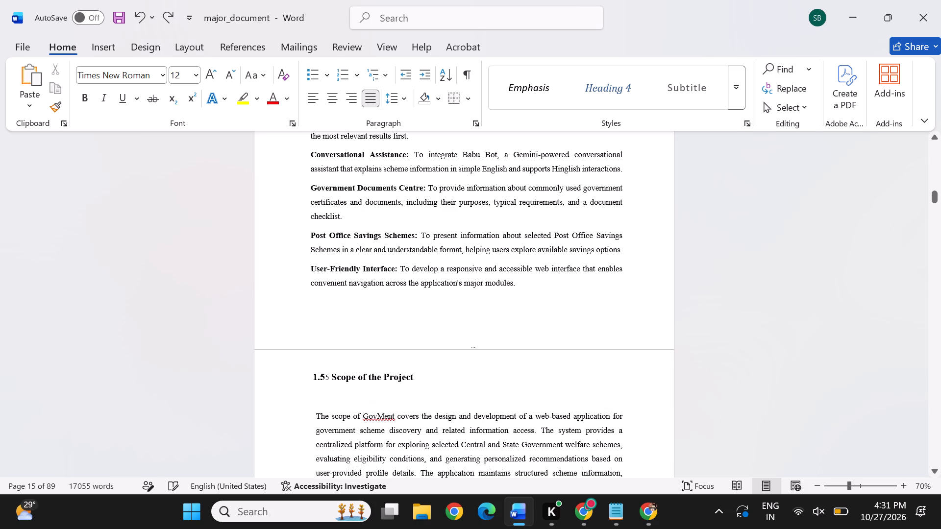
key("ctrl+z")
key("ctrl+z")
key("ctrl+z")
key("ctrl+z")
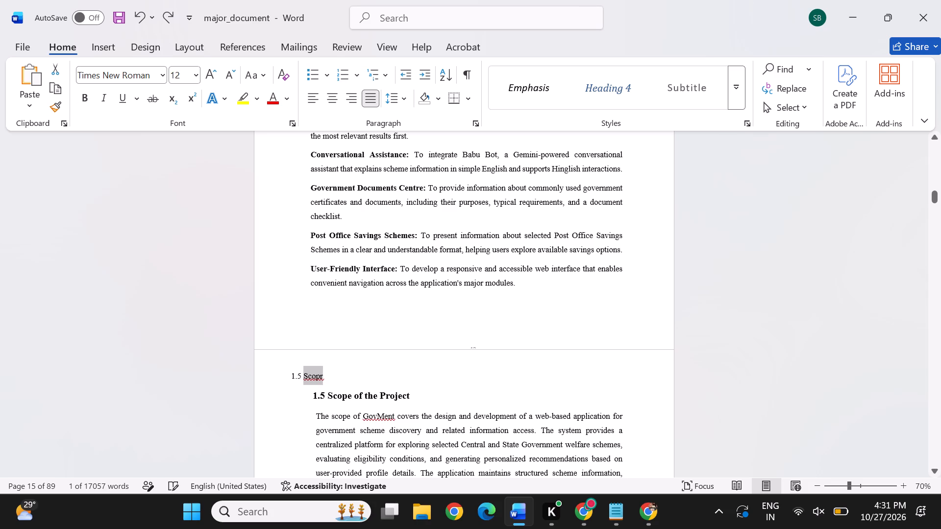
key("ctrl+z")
Add a space before the heading text Scope of the Project in 1.5.
scroll(341, 341, "down", 1)
left_click(325, 237)
key("space")
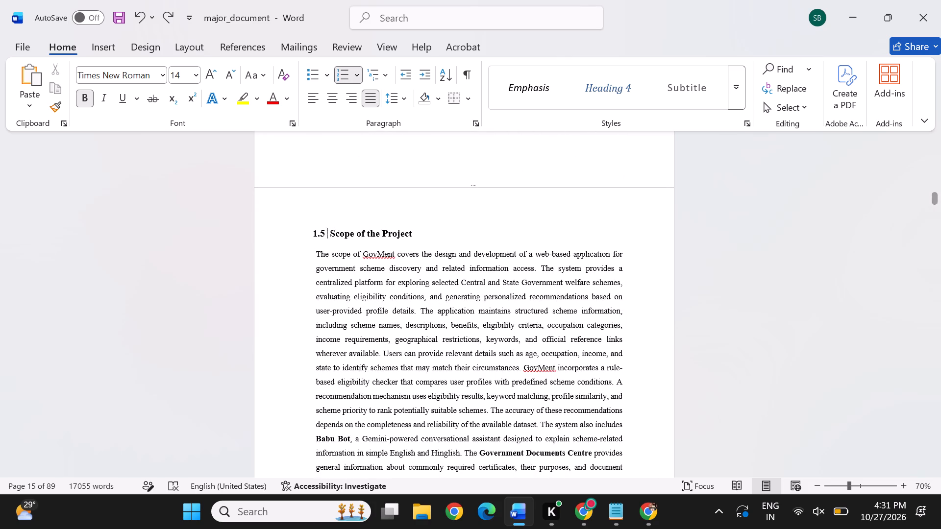
Delete the blank lines between the two paragraphs under 1.5, joining them into one with the full text kept.
scroll(344, 302, "down", 1)
scroll(364, 360, "down", 1)
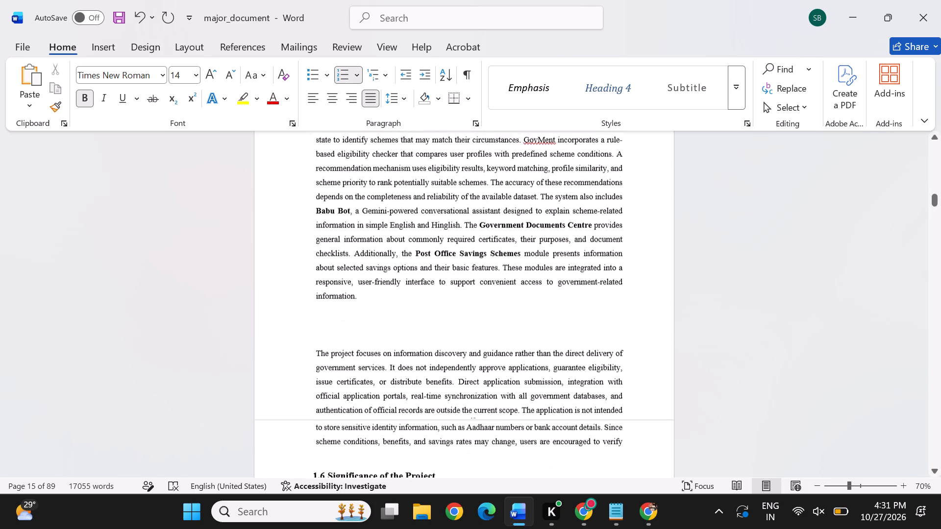
left_click(370, 283)
key("Delete")
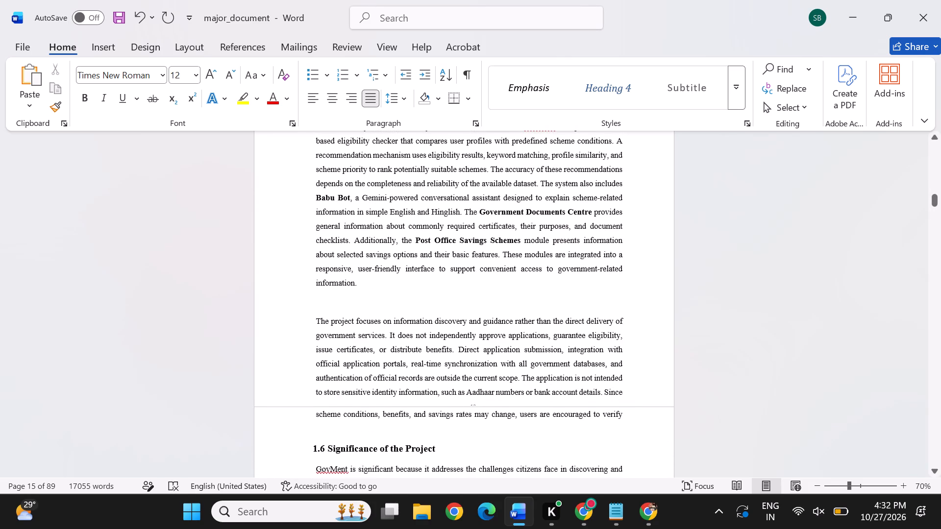
key("Delete")
key("Delete")
key("Delete")
key("ctrl+z")
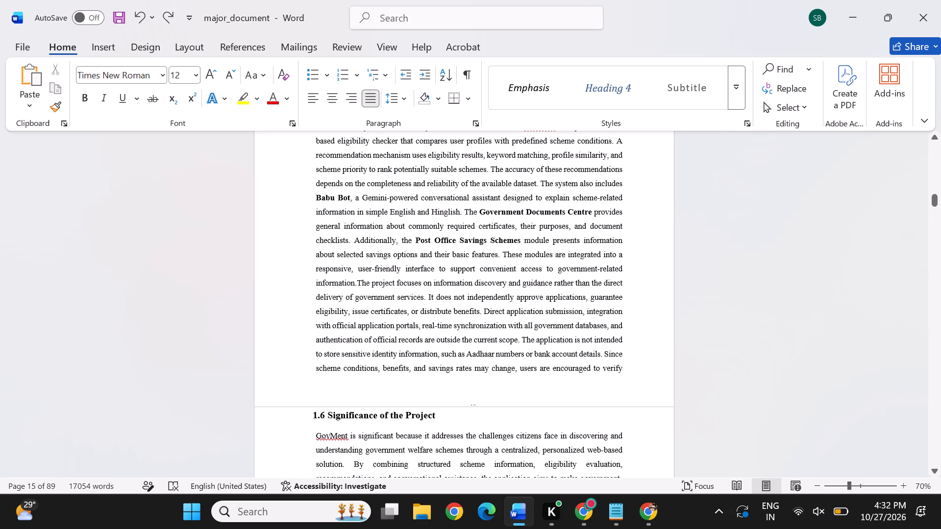
Delete the end of the 1.5 paragraph, from "The application is not intended" onward.
left_click_drag(523, 339, 590, 359)
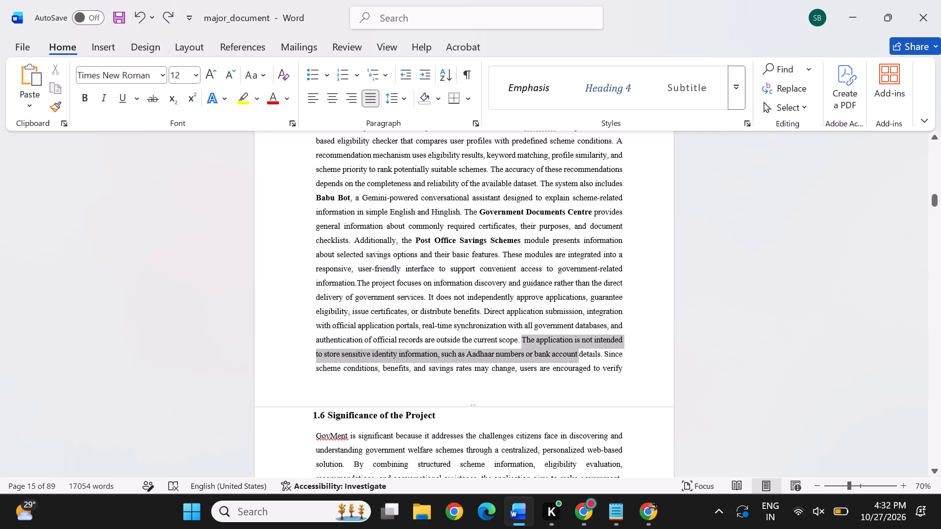
left_click_drag(590, 359, 630, 368)
key("Delete")
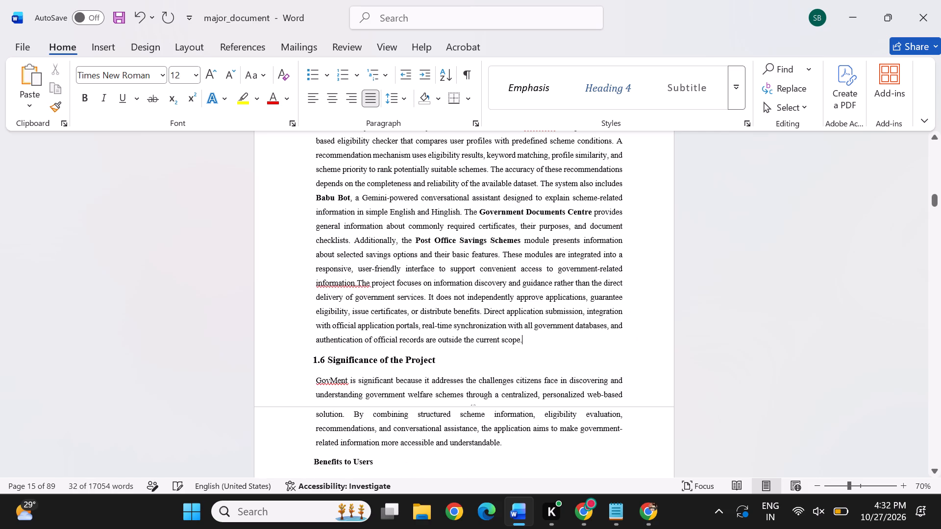
Insert five line breaks after the 1.5 paragraph to move the 1.6 Significance of the Project heading onto the following page.
key("Return")
key("Return")
key("Return")
key("Return")
key("Return")
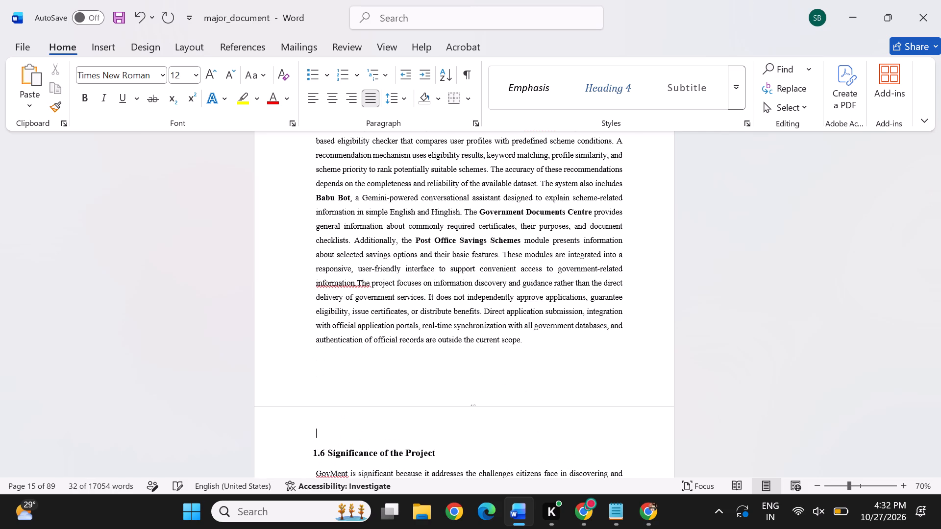
Delete the blank lines between the Improved Information Organization paragraph and the Explainability subheading in 1.6.
scroll(619, 370, "up", 1)
scroll(568, 346, "down", 1)
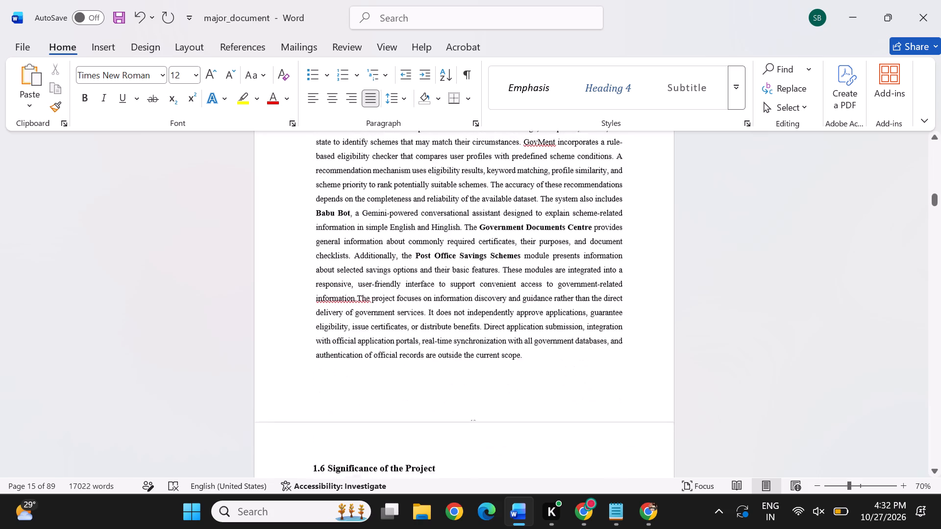
scroll(568, 346, "down", 2)
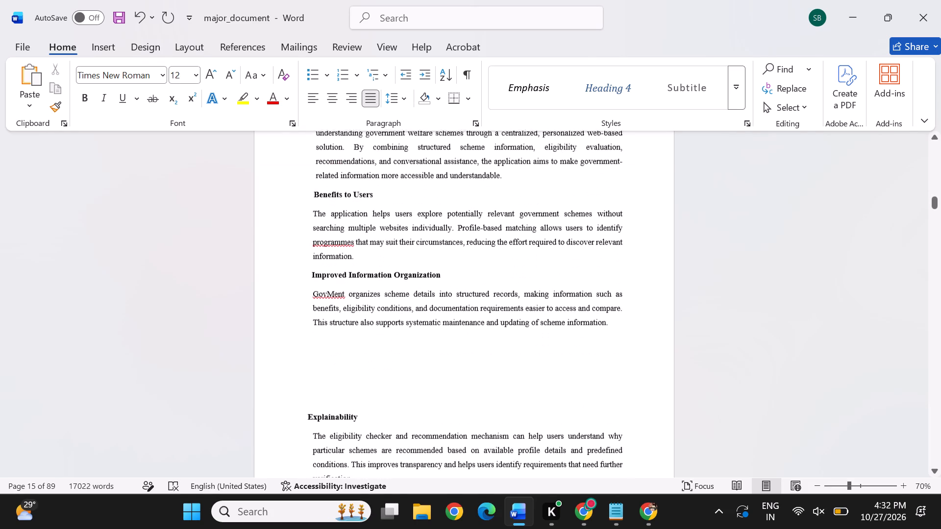
left_click(337, 338)
key("Delete")
key("Delete")
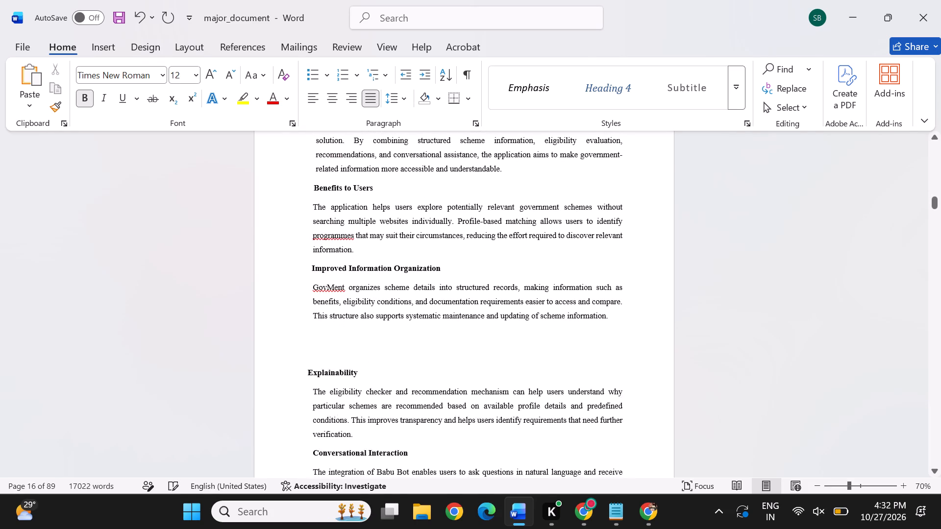
key("Delete")
key("Delete")
key("Delete")
Add two spaces before the Explainability subheading to align it with the other subheadings.
key("space")
key("space")
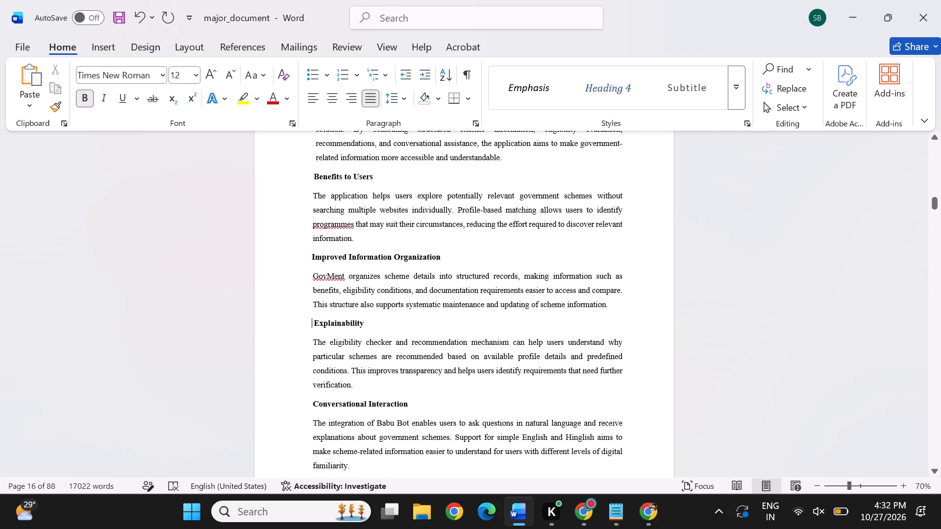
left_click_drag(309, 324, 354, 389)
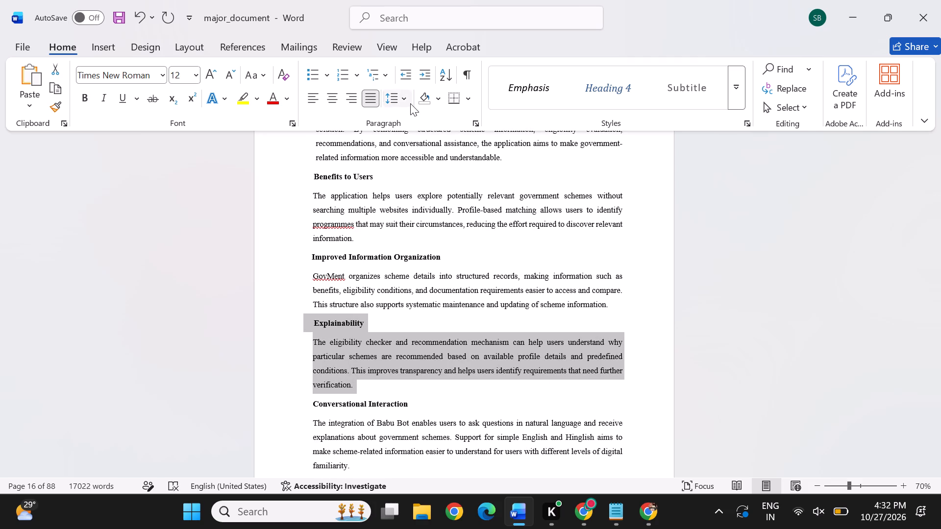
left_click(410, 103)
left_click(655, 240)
Insert three blank lines after the Conversational Interaction paragraph to move the Academic Significance subheading onto the following page.
scroll(556, 336, "down", 1)
scroll(486, 345, "down", 1)
scroll(375, 255, "up", 1)
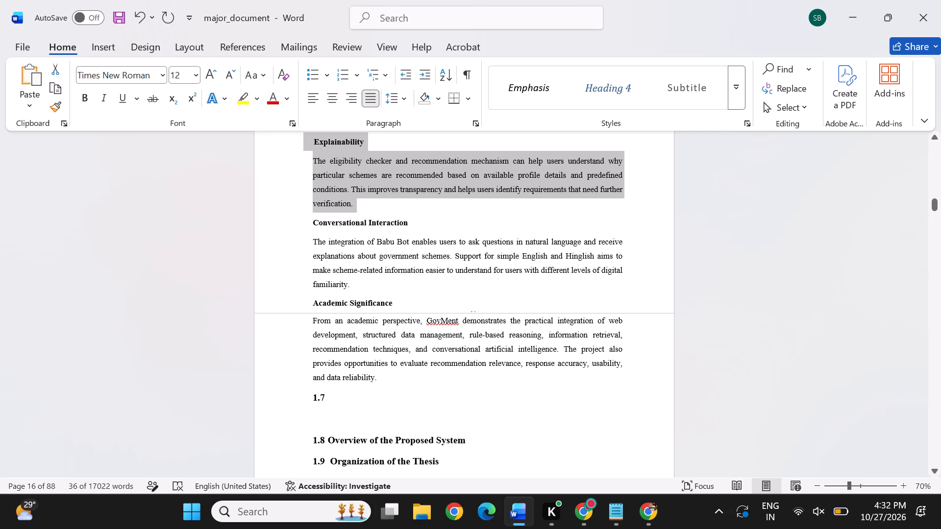
left_click(368, 290)
key("Return")
key("Return")
key("Return")
key("Return")
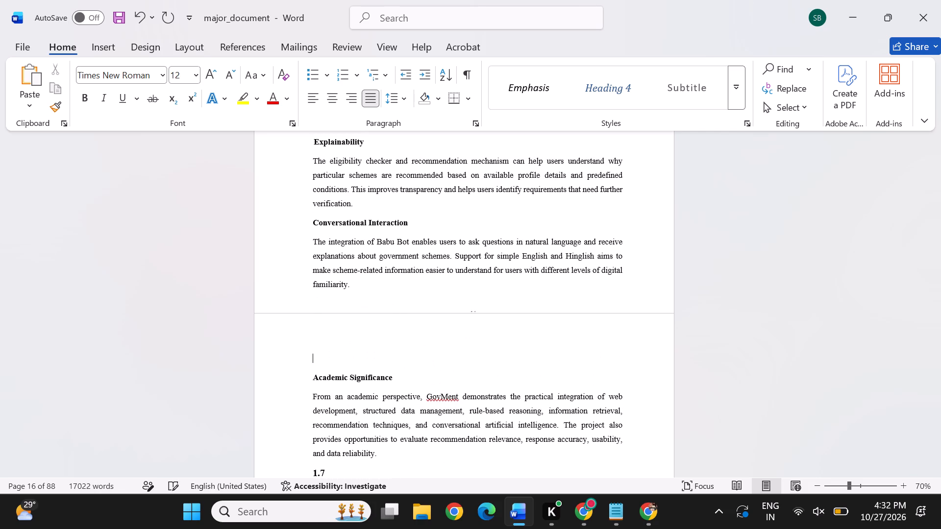
key("Up")
key("Delete")
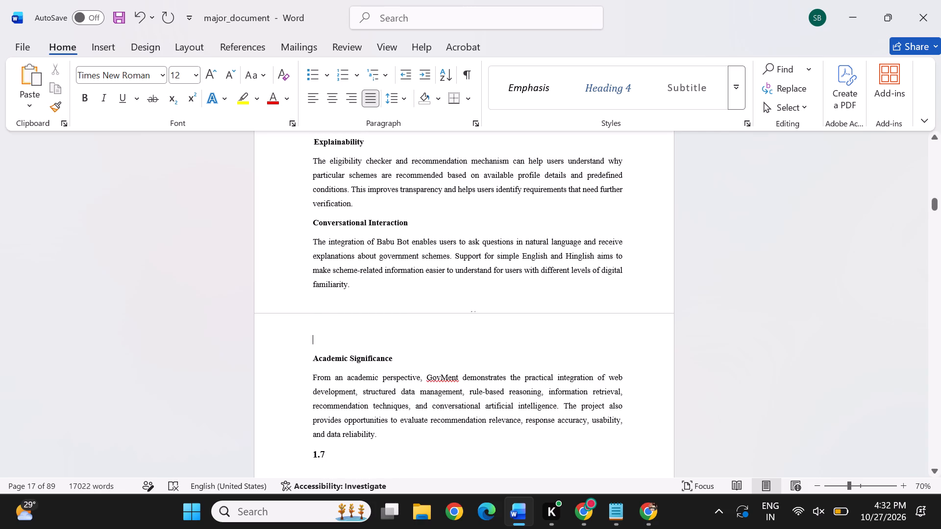
Delete the first sentence of the Conversational Interaction paragraph, about Babu Bot answering natural-language questions.
scroll(383, 260, "up", 1)
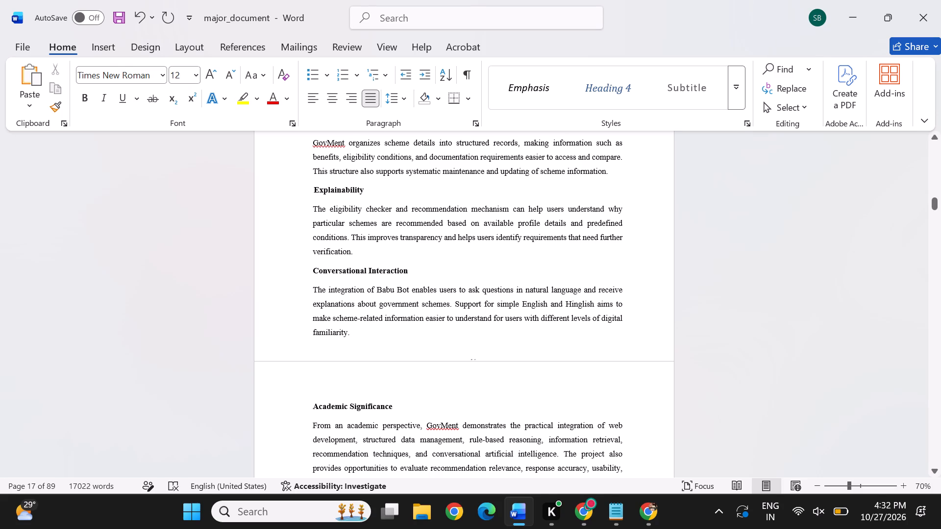
left_click_drag(454, 306, 424, 306)
left_click_drag(424, 306, 300, 296)
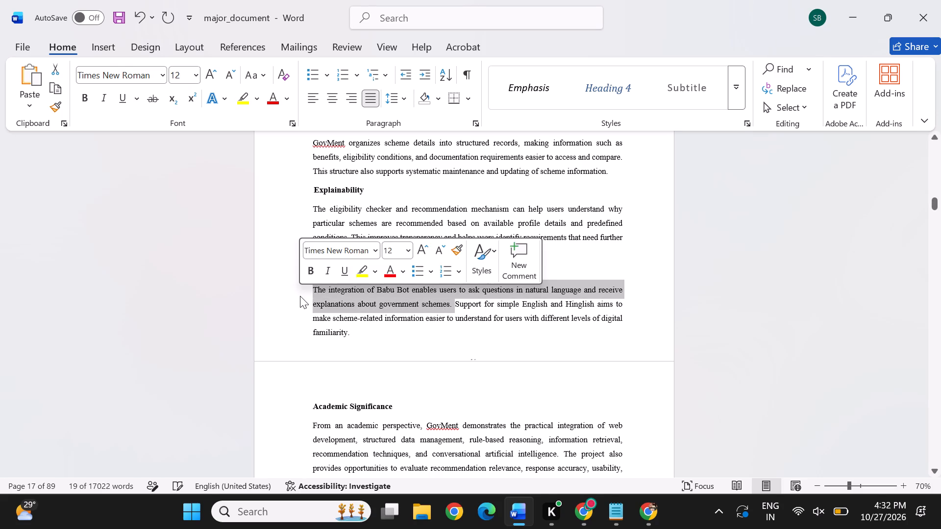
key("Delete")
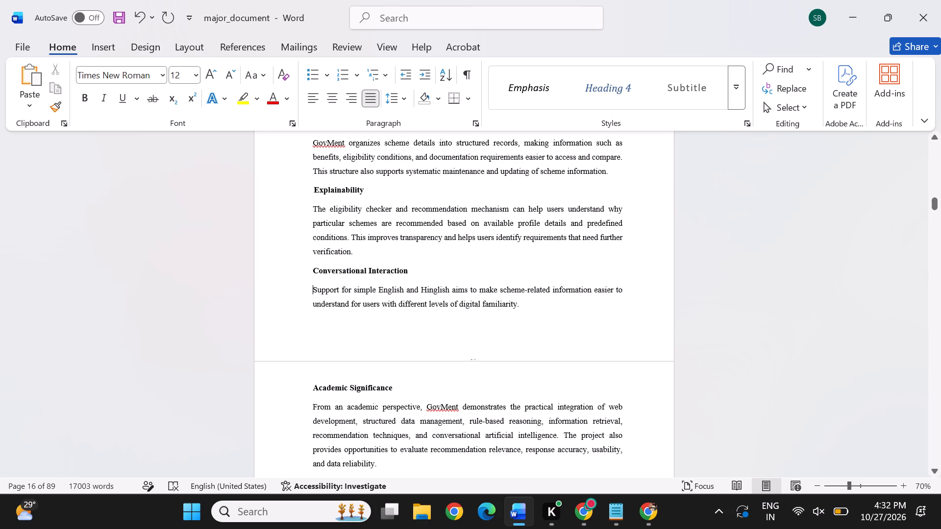
Insert a blank line above the Academic Significance subheading to restore its spacing from the page top.
left_click(339, 374)
key("Return")
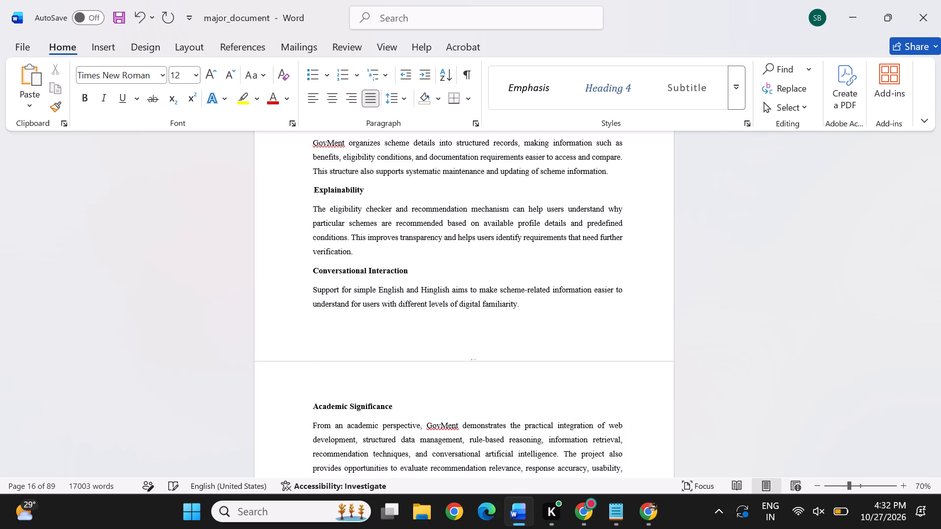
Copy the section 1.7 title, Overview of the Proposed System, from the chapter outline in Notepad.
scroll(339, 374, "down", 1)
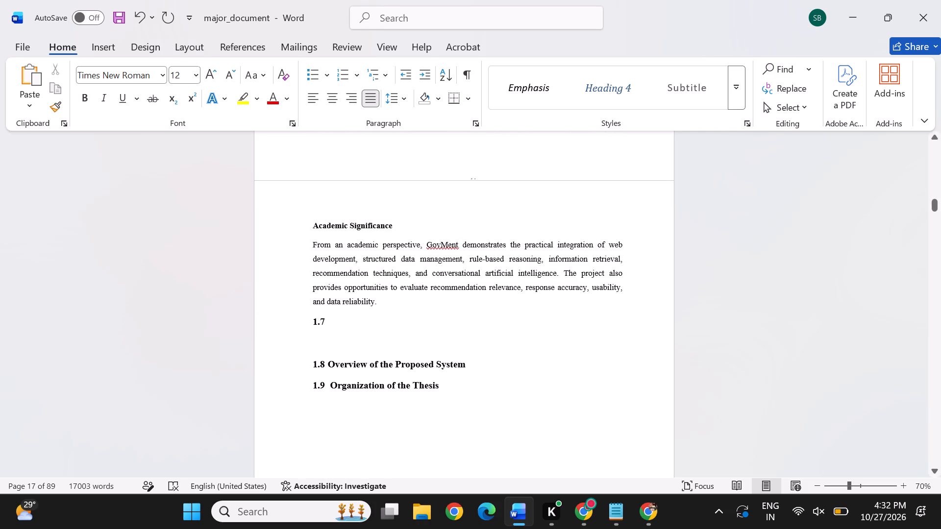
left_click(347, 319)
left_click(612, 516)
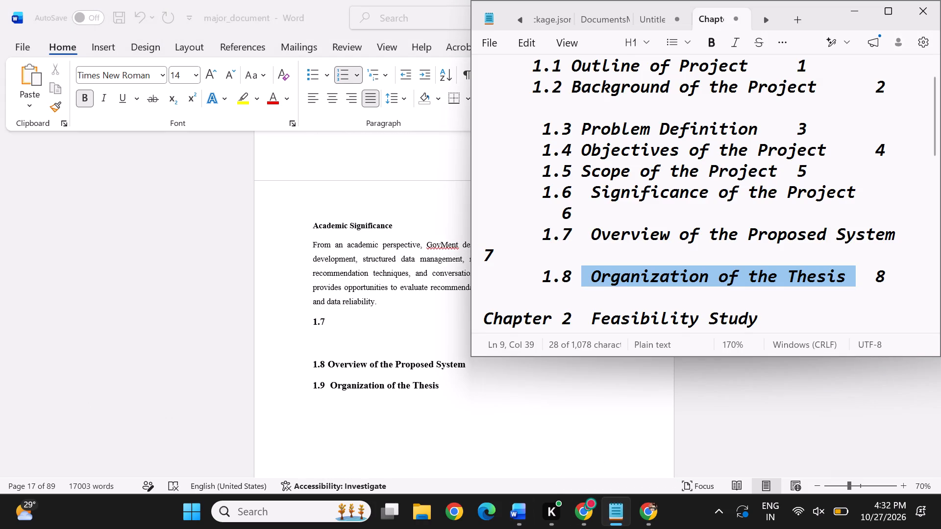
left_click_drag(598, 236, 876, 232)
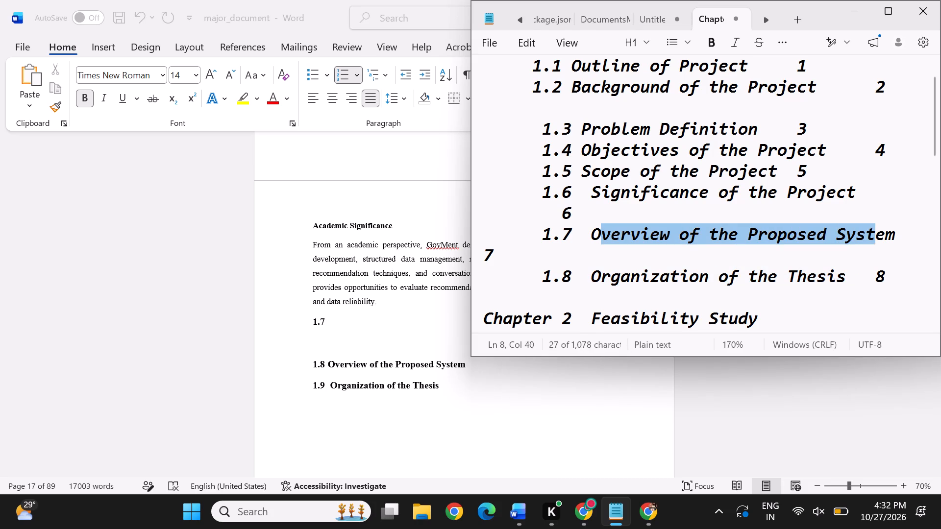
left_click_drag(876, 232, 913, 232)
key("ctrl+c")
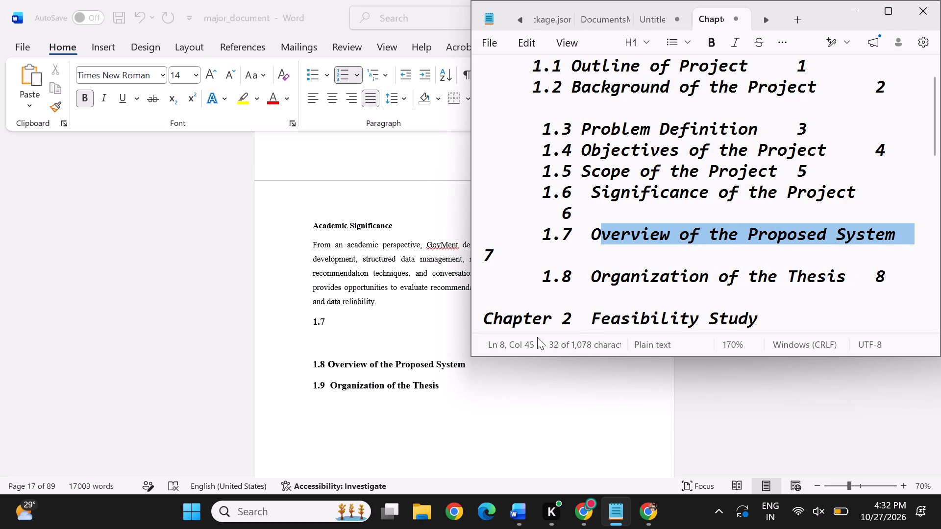
In Word, complete the 1.7 heading with the title Overview of the Proposed System, copied from the 1.8 heading.
left_click(321, 321)
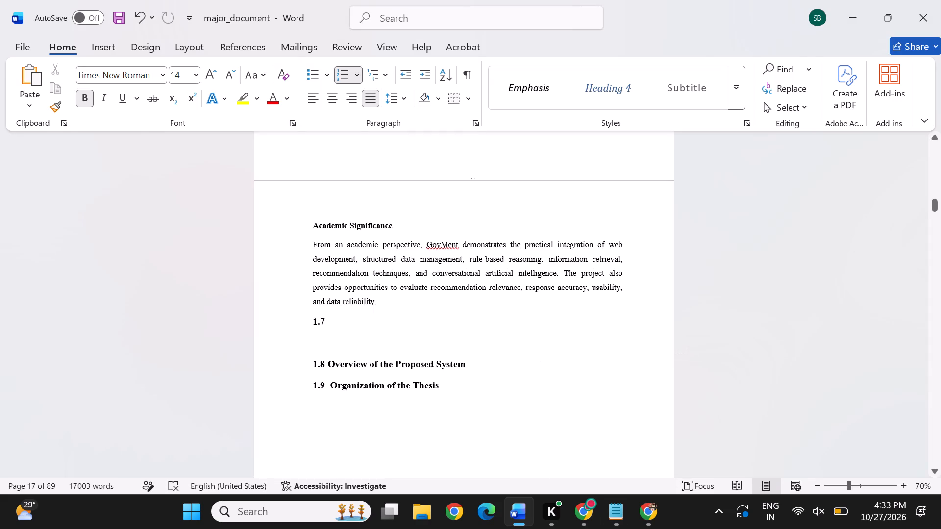
left_click_drag(472, 365, 330, 368)
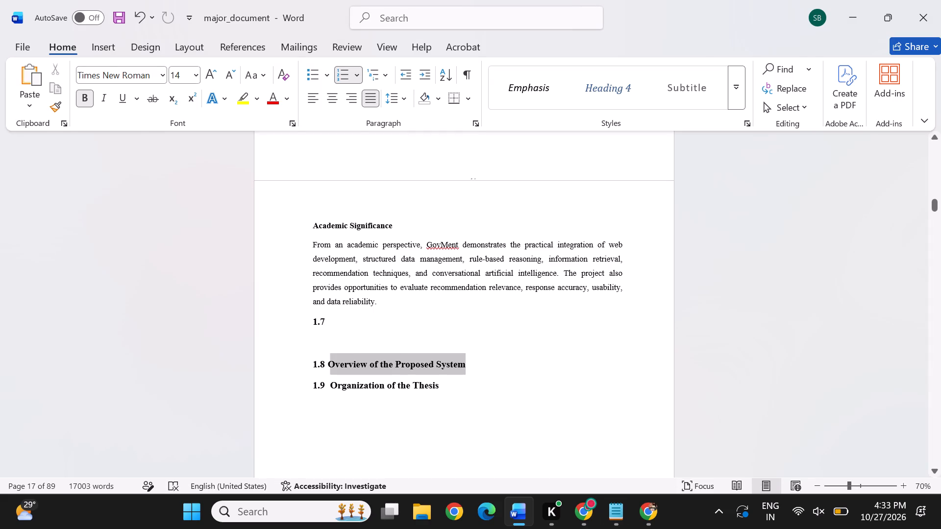
left_click_drag(330, 368, 330, 368)
key("ctrl+c")
left_click(330, 323)
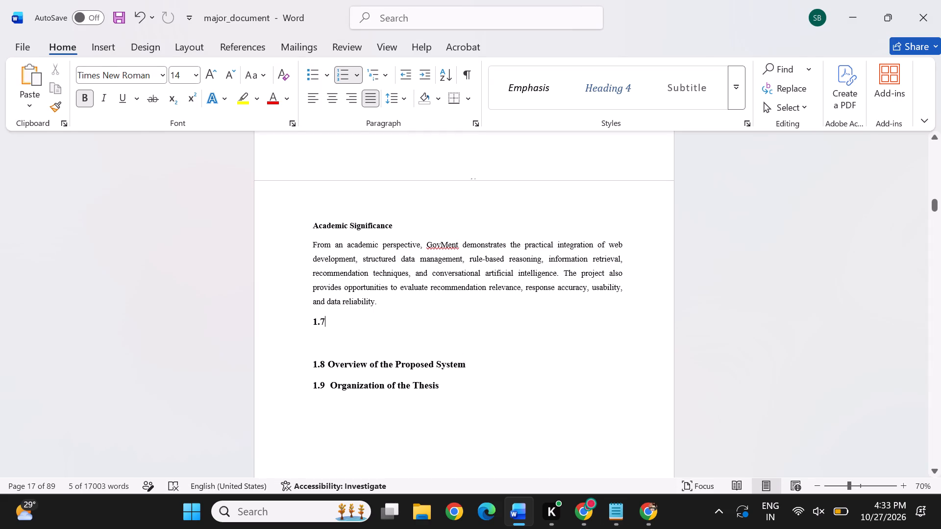
key("space")
key("ctrl+v")
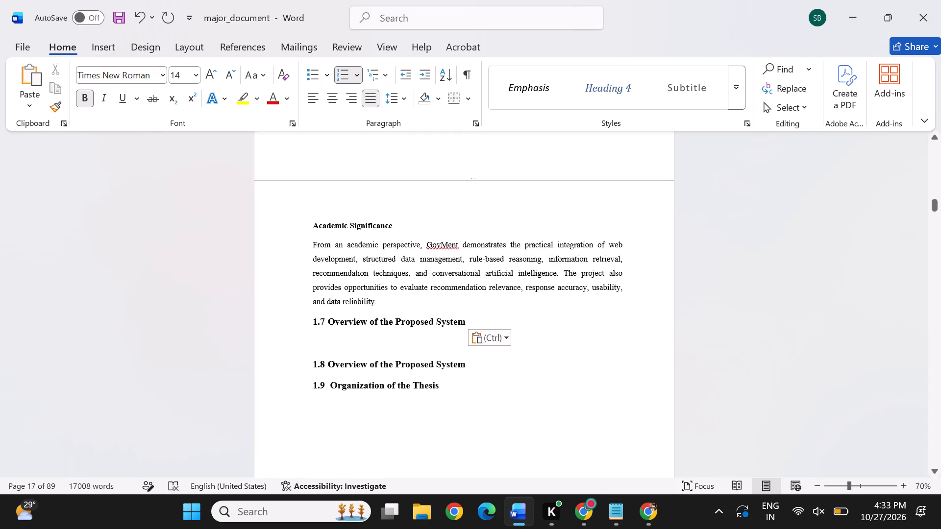
left_click_drag(305, 321, 477, 326)
left_click(504, 418)
Insert several blank lines and a placeholder letter j between the Academic Significance paragraph and the 1.7 heading.
left_click(385, 302)
key("Return")
key("Return")
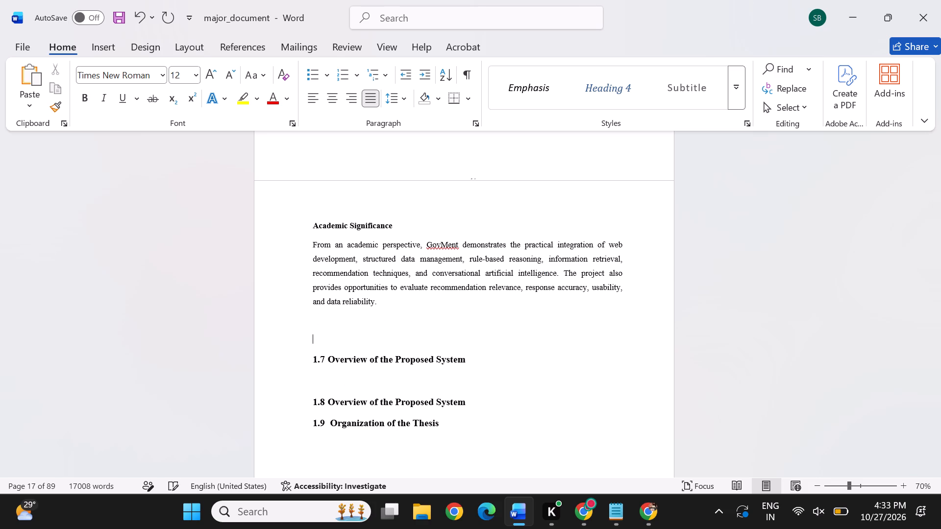
key("Left")
key("Left")
key("Return")
key("Return")
key("Return")
key("j")
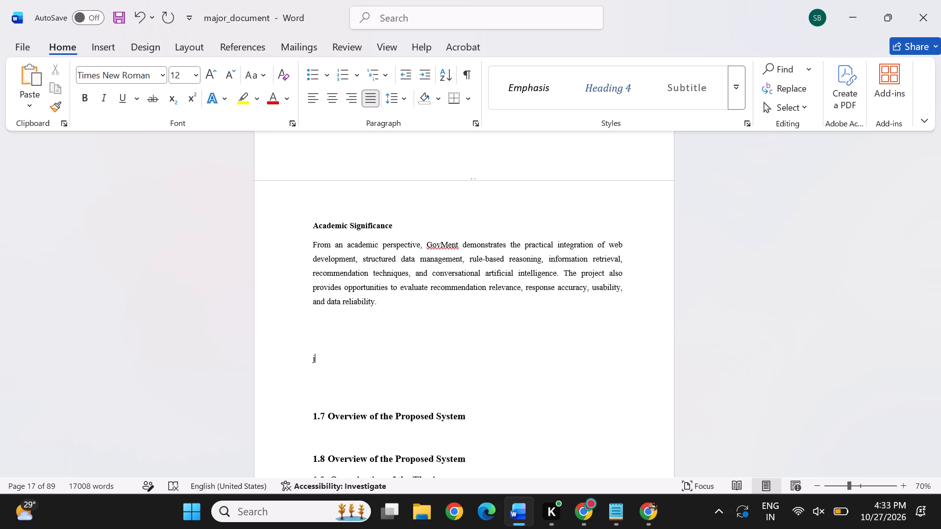
key("Return")
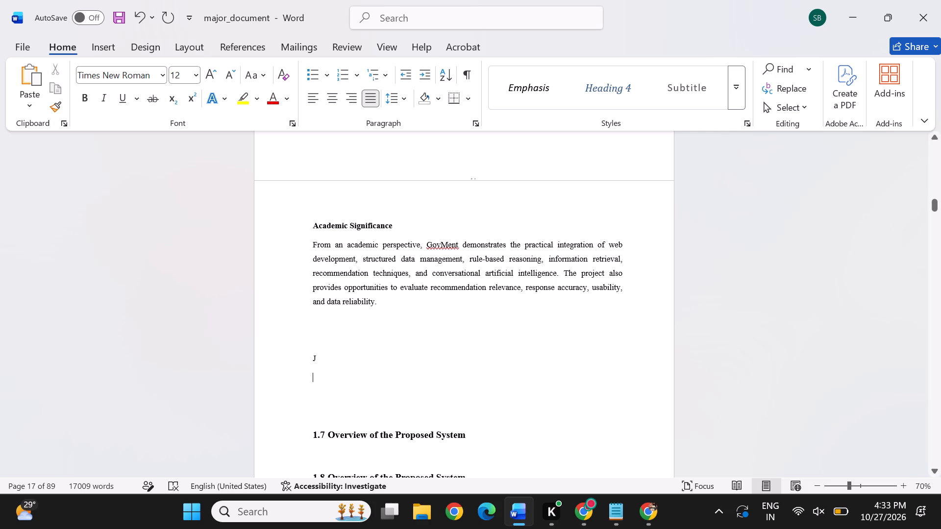
Delete the project scope paragraphs and the blank lines that sit between the 1.9 heading and the Chapter 2 title.
scroll(351, 331, "down", 3)
scroll(371, 288, "up", 2)
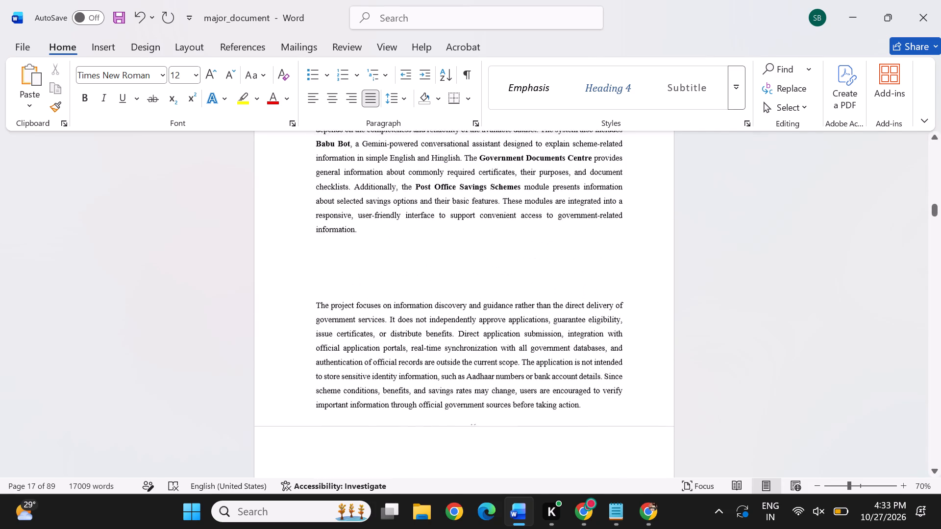
scroll(371, 288, "up", 2)
scroll(406, 286, "down", 2, "ctrl")
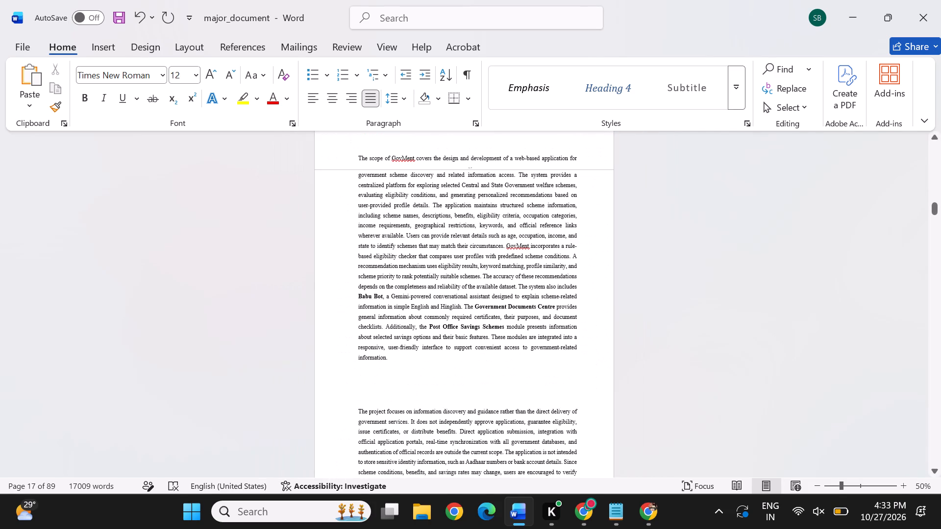
left_click_drag(356, 153, 500, 421)
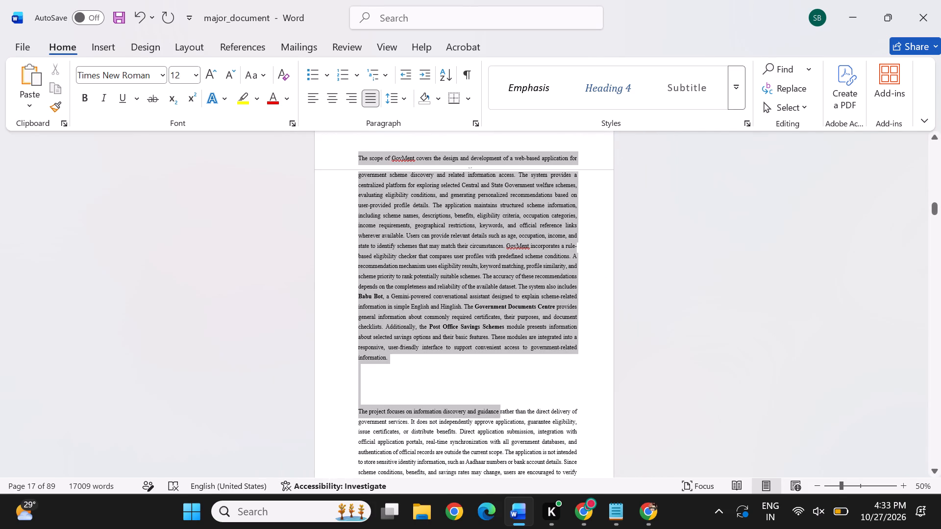
left_click_drag(500, 421, 563, 429)
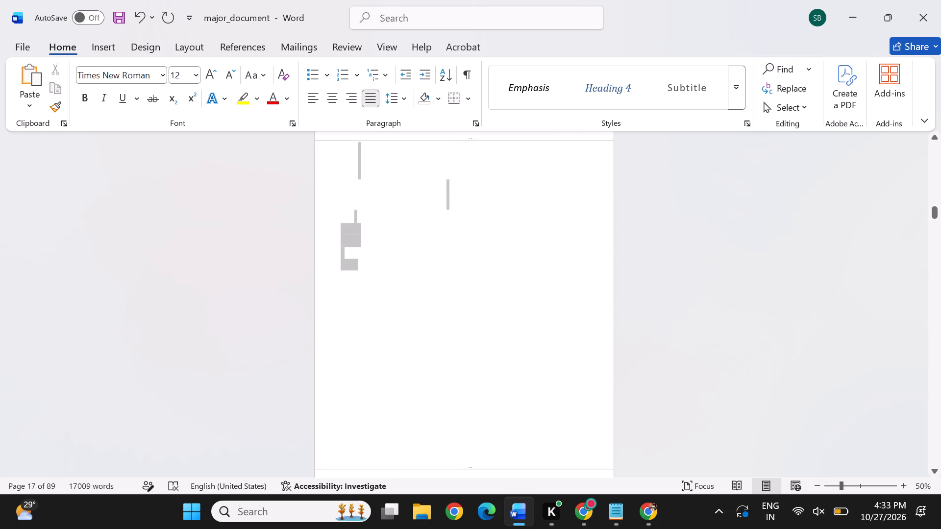
left_click_drag(563, 429, 526, 381)
key("Delete")
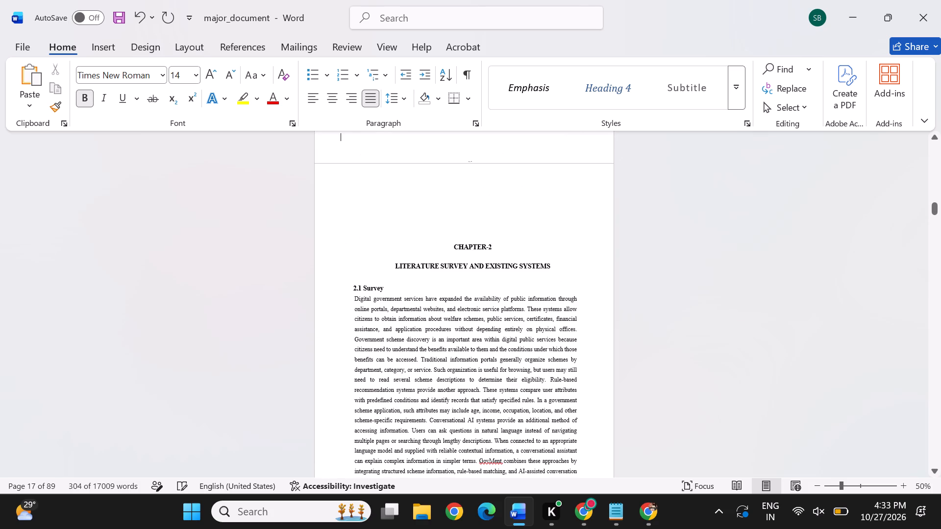
Enter 1.7 on the blank line directly above the 2.1 Survey heading.
scroll(432, 280, "up", 1)
left_click(358, 238)
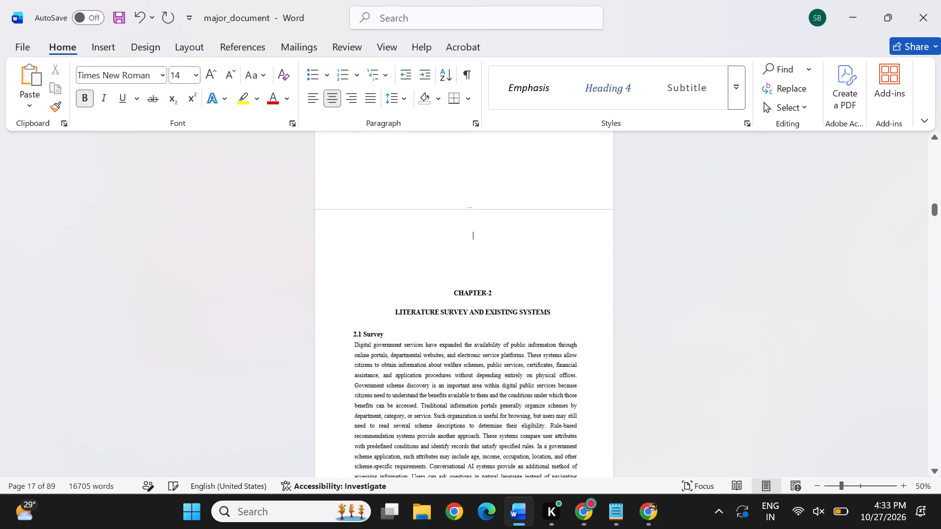
left_click(359, 326)
type("1.")
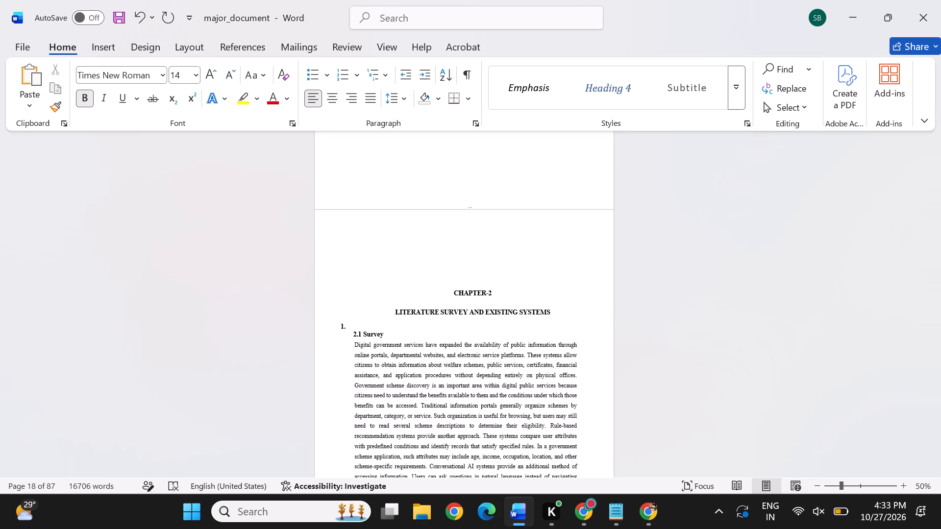
key("7")
Move the CHAPTER-2 and LITERATURE SURVEY AND EXISTING SYSTEMS titles from above the 1.7 line to below the 2.1 Survey heading.
left_click_drag(447, 291, 555, 307)
left_click_drag(555, 307, 446, 290)
key("ctrl+space")
key("ctrl+c")
key("ctrl+c")
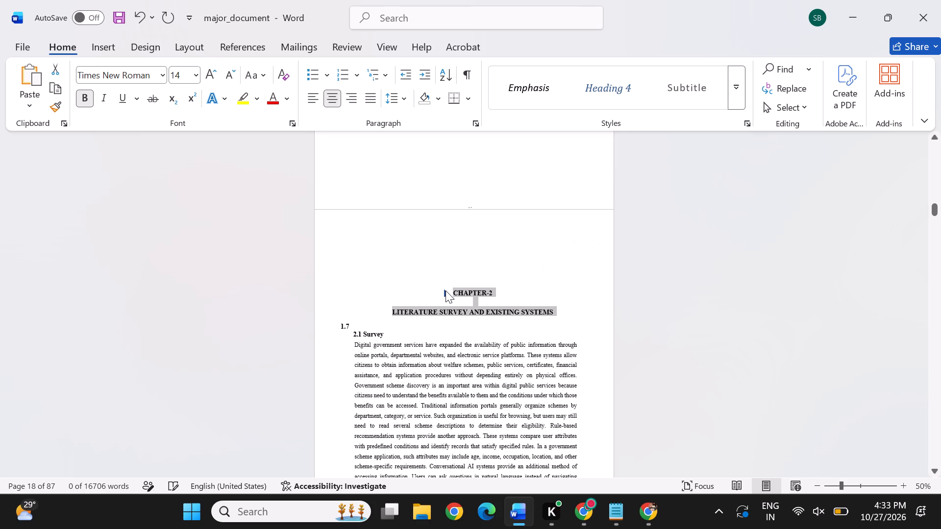
left_click(401, 333)
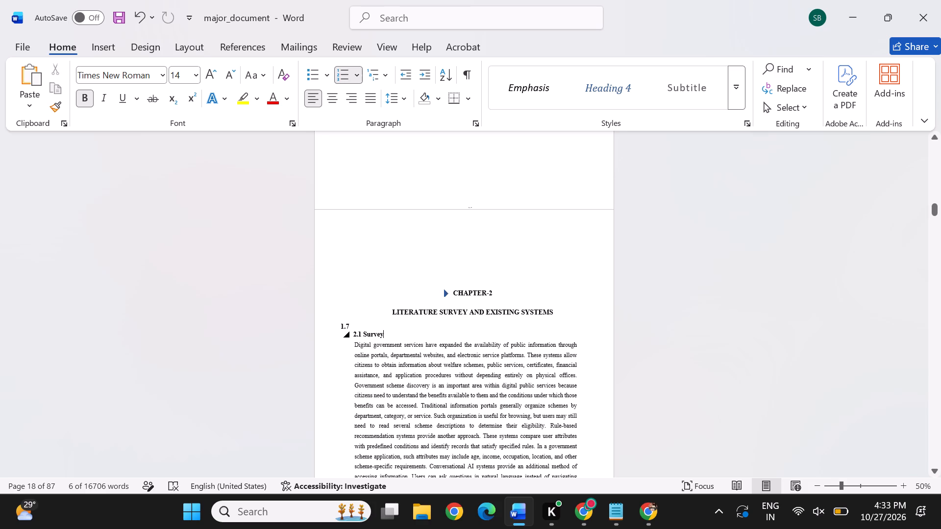
key("Return")
key("Return")
key("Return")
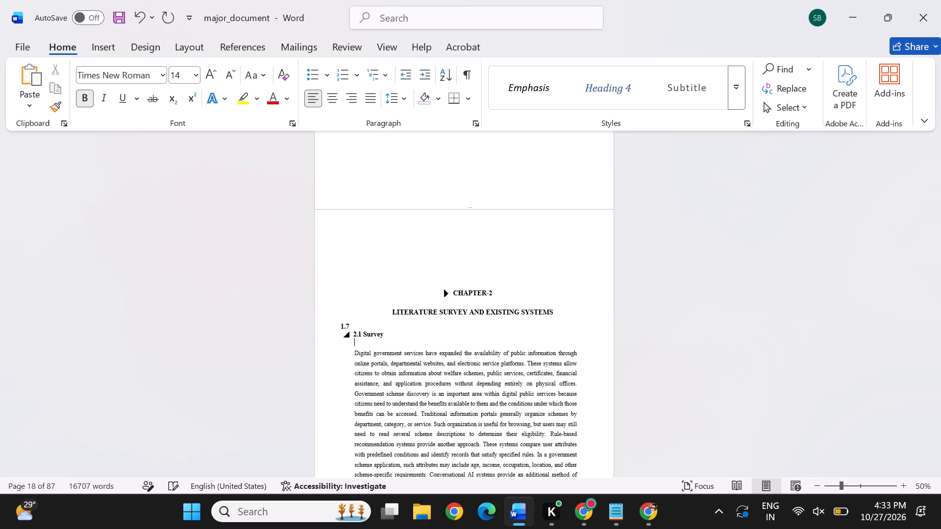
key("ctrl+v")
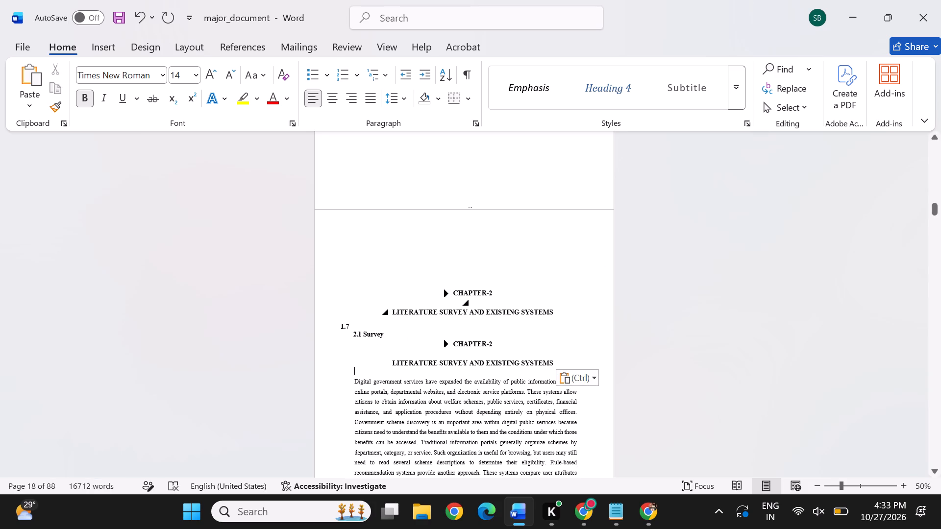
left_click_drag(567, 306, 430, 289)
key("Delete")
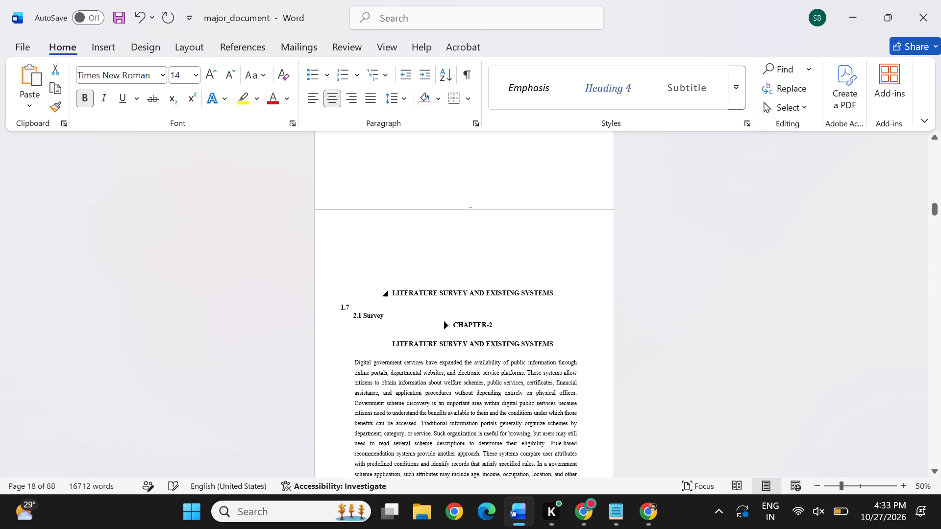
left_click_drag(575, 291, 387, 295)
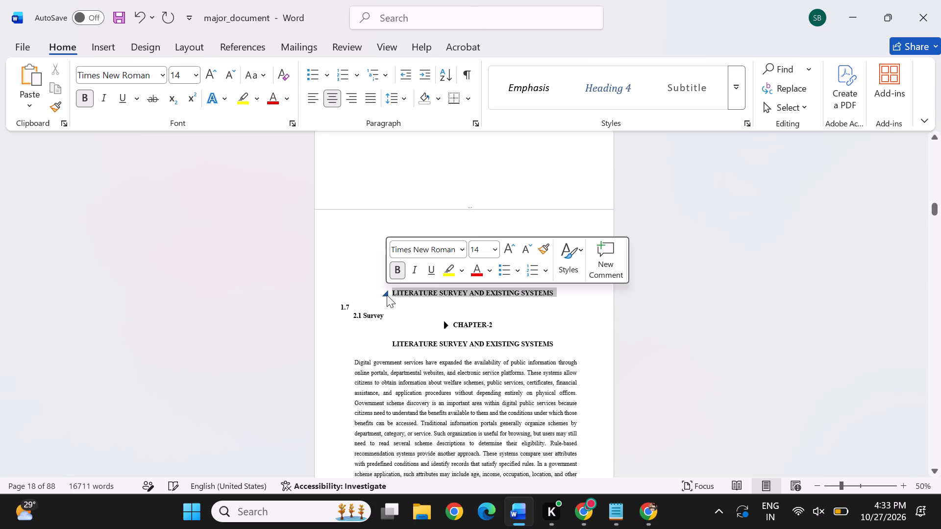
key("Delete")
left_click(340, 265)
Move the two Overview of the Proposed System headings and the Organization of the Thesis heading below the new 1.7 line, above 2.1 Survey.
scroll(368, 258, "up", 1)
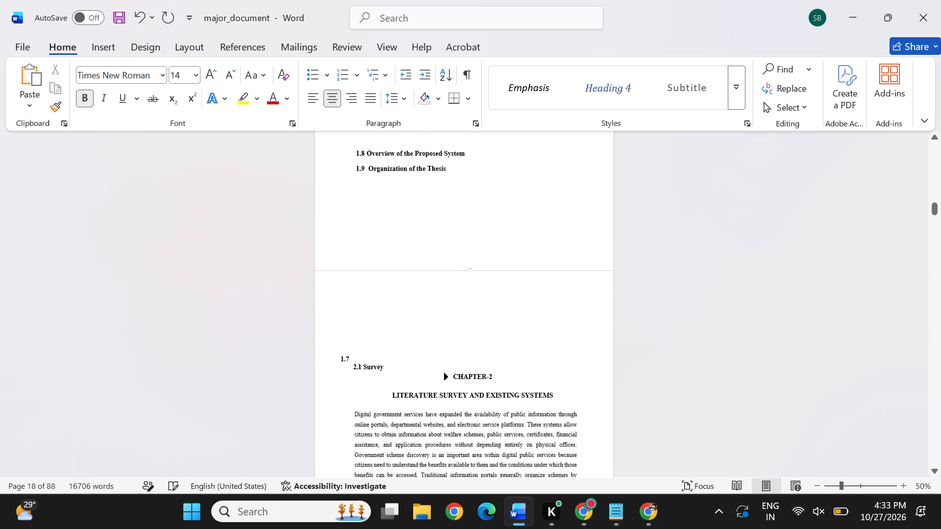
scroll(368, 258, "up", 1)
left_click_drag(461, 271, 347, 220)
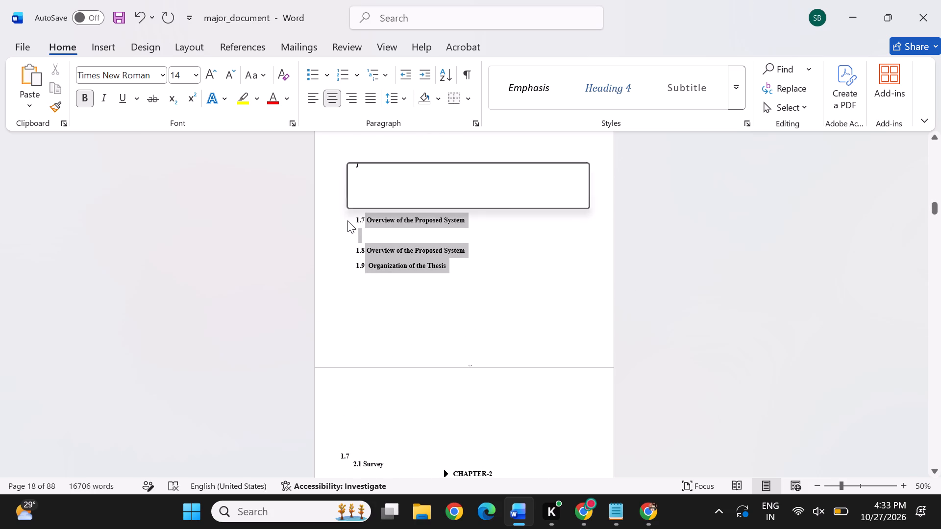
key("ctrl+c")
key("Delete")
scroll(500, 404, "down", 2)
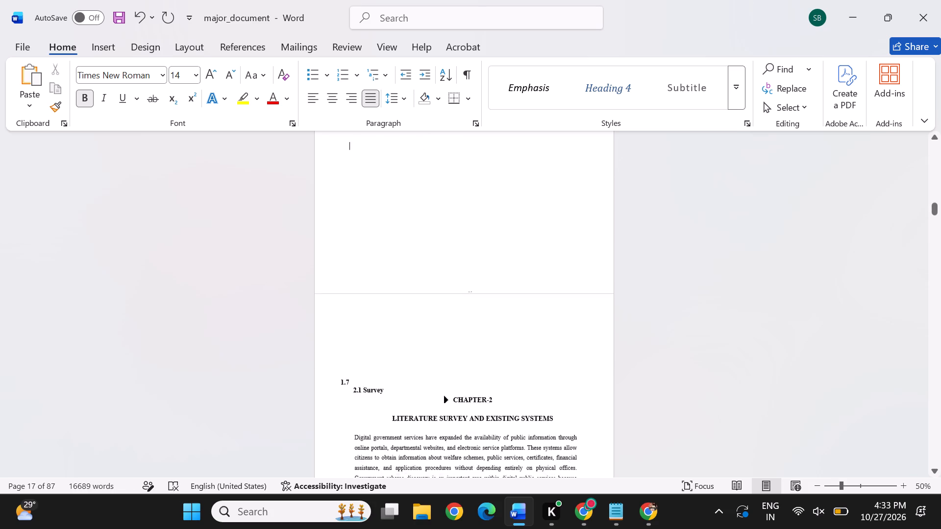
left_click(363, 318)
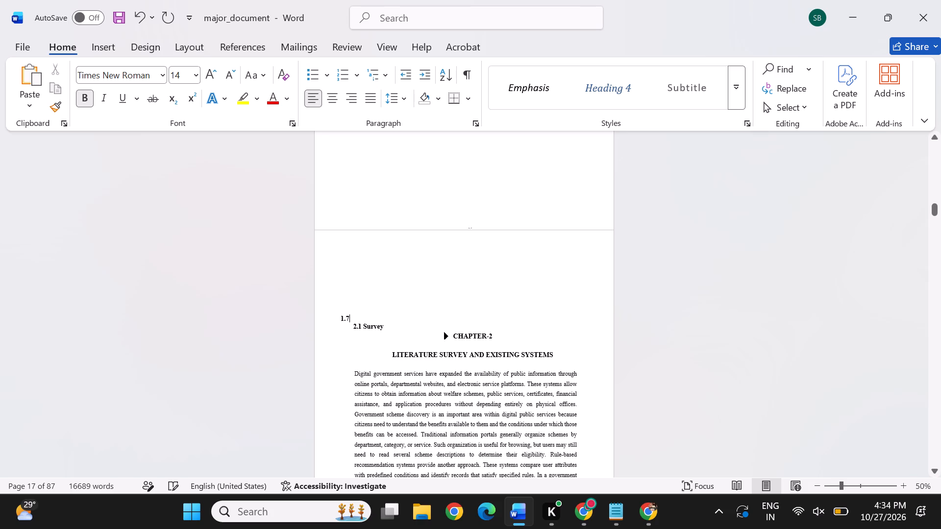
key("Return")
key("ctrl+v")
left_click(364, 317)
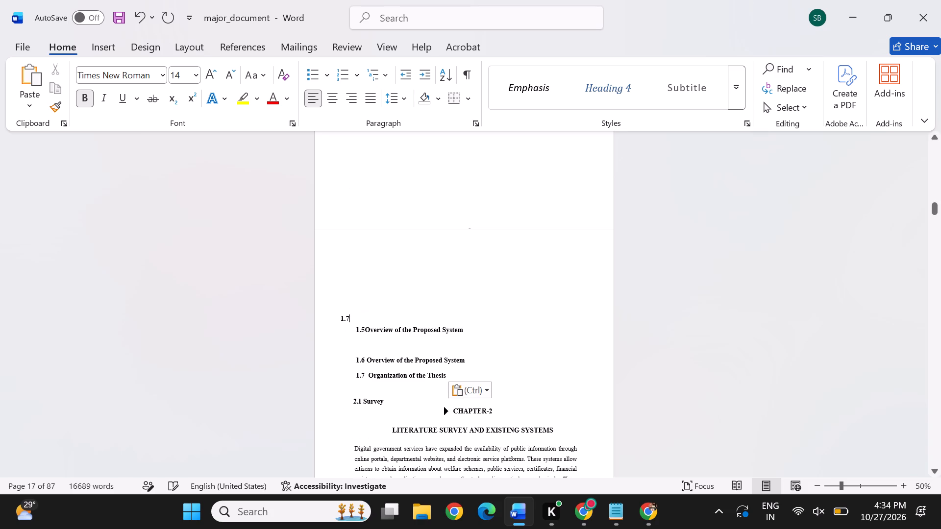
scroll(409, 276, "up", 1)
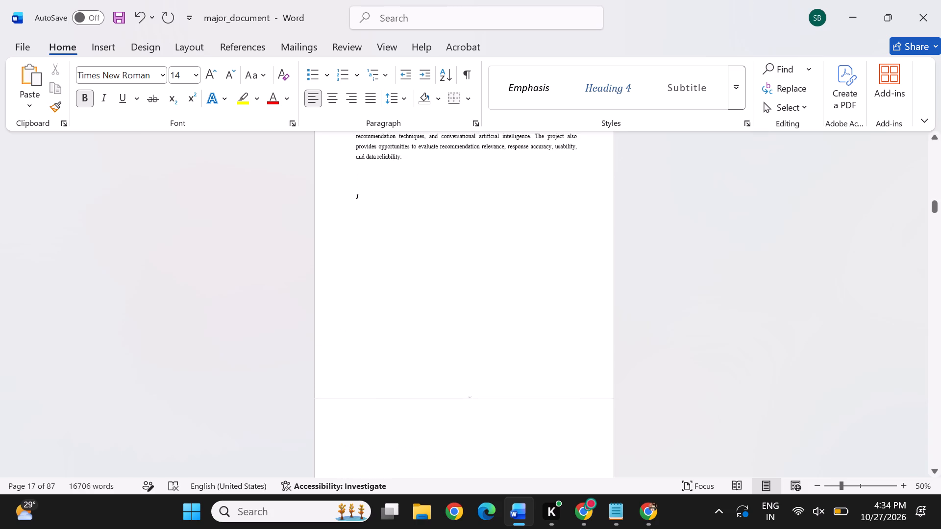
Delete the run of blank lines between the Academic Significance paragraph and the 1.7 line.
left_click(349, 198)
key("Delete")
key("Delete")
key("Delete")
key("Delete")
key("Delete")
key("Delete")
key("Delete")
key("Delete")
key("Delete")
key("Delete")
key("Delete")
key("Delete")
key("Delete")
key("Delete")
key("Delete")
key("Delete")
key("Delete")
key("Delete")
key("Delete")
key("Delete")
key("Delete")
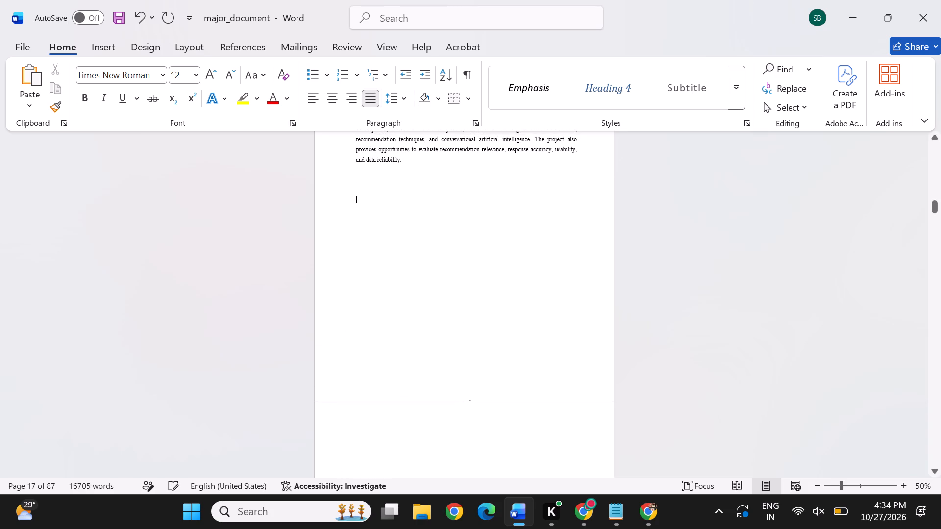
Delete the blank lines between the Conversational Interaction paragraph and the Academic Significance subheading.
scroll(349, 198, "up", 3)
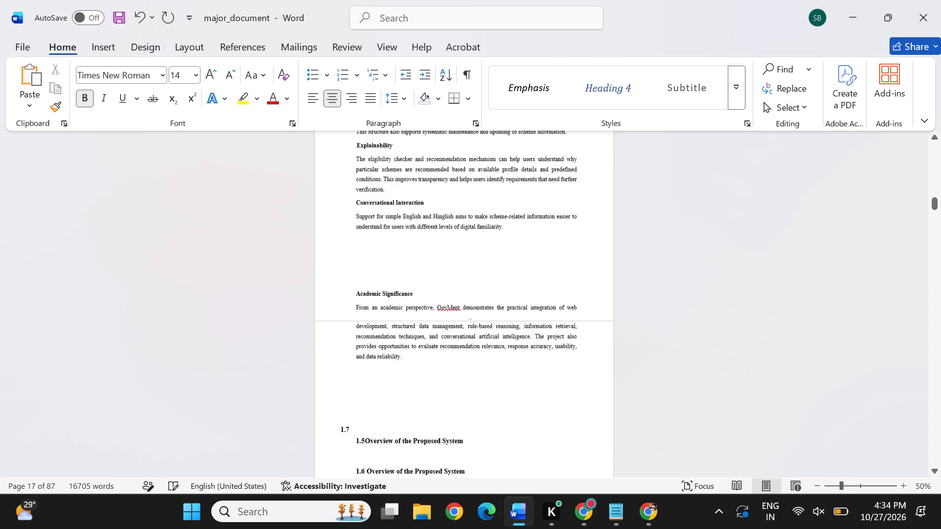
scroll(397, 341, "down", 1)
scroll(397, 300, "down", 1)
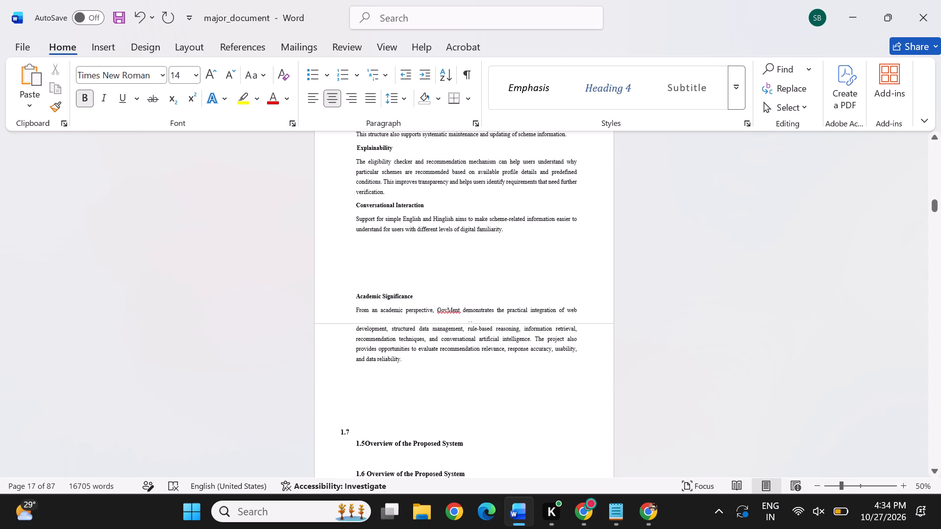
left_click(366, 243)
key("Delete")
key("Delete")
key("Delete")
key("Delete")
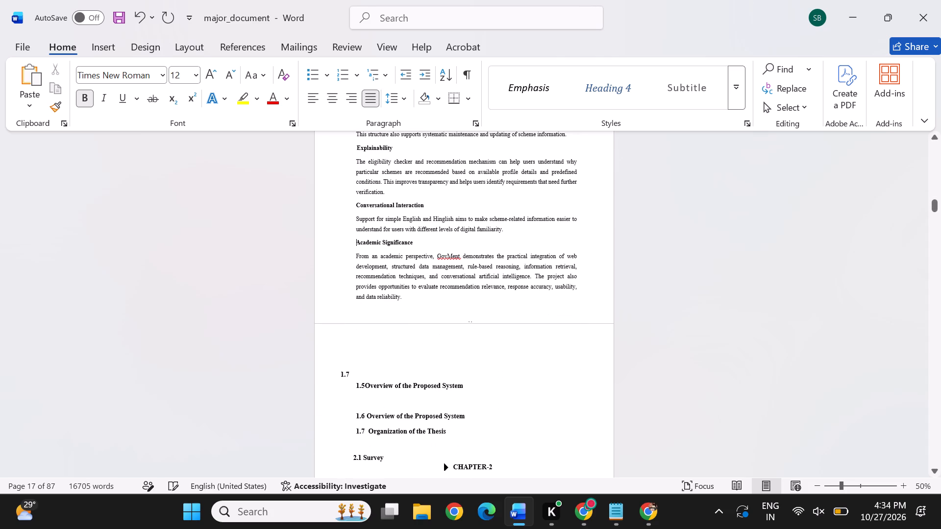
Add blank lines above the 1.6 Significance of the Project heading so that it starts on the next page with its text.
scroll(451, 334, "up", 2)
scroll(442, 256, "up", 1)
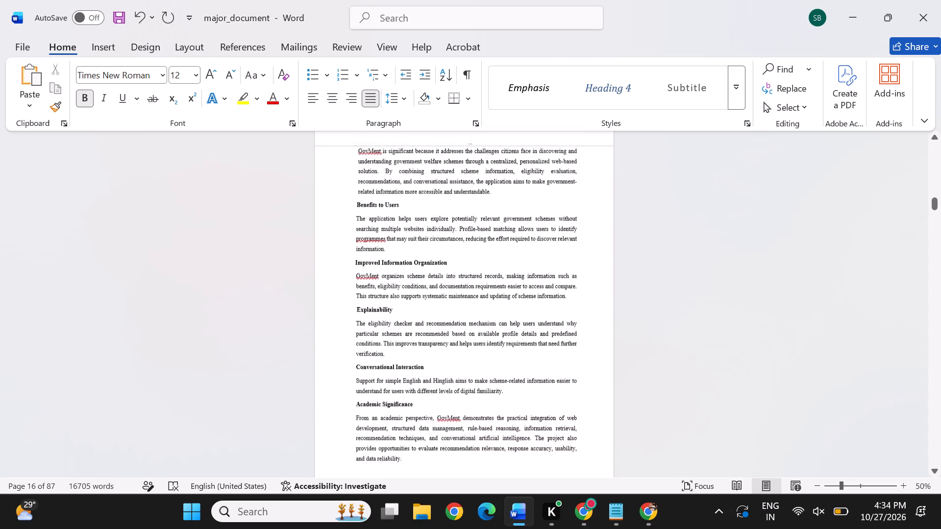
scroll(442, 256, "up", 2)
left_click(376, 293)
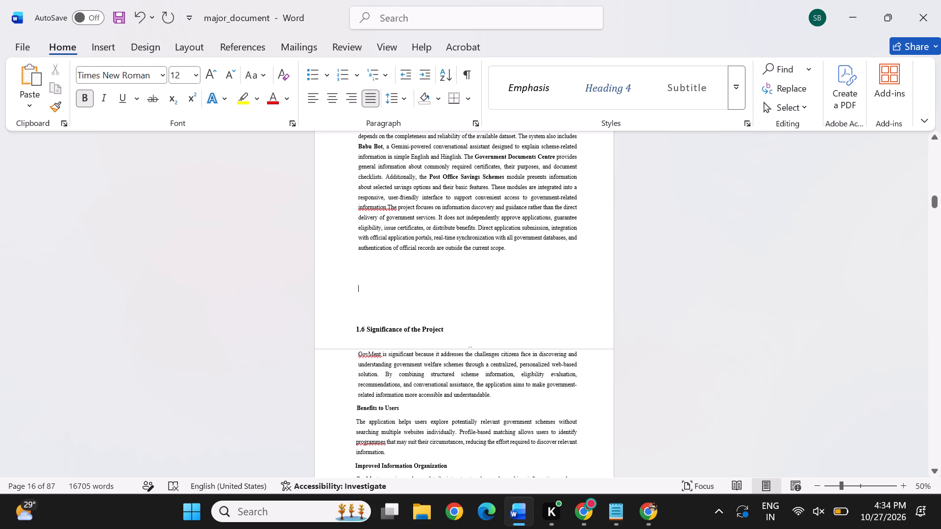
key("Return")
key("Return")
key("Return")
key("Return")
key("Return")
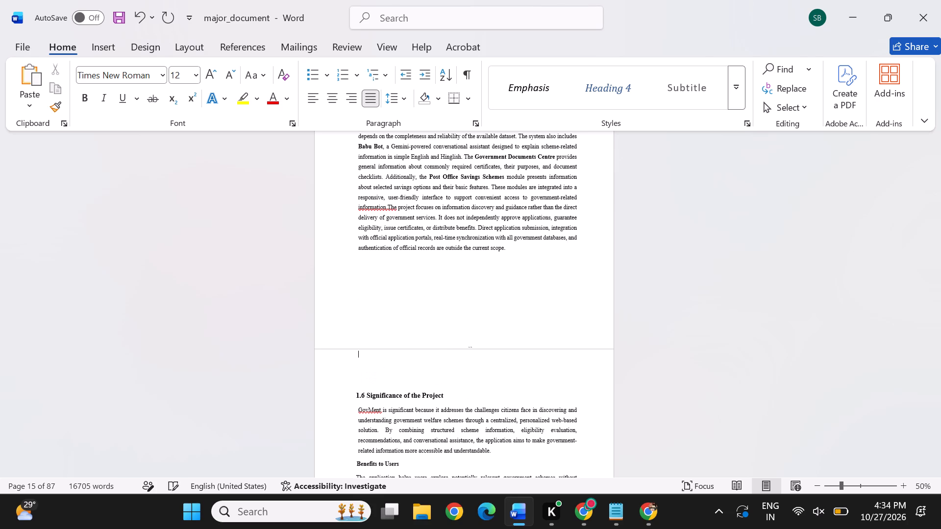
scroll(425, 323, "down", 3)
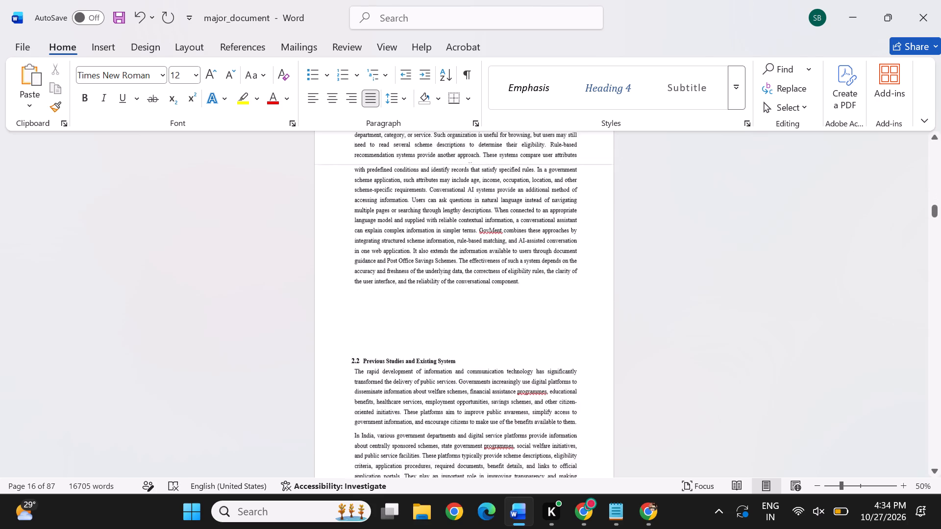
scroll(397, 252, "up", 4)
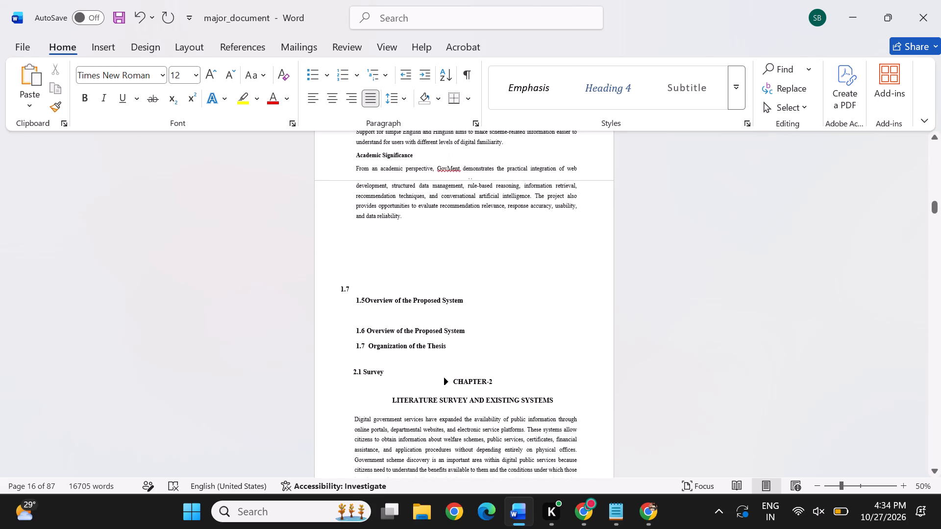
key("Delete")
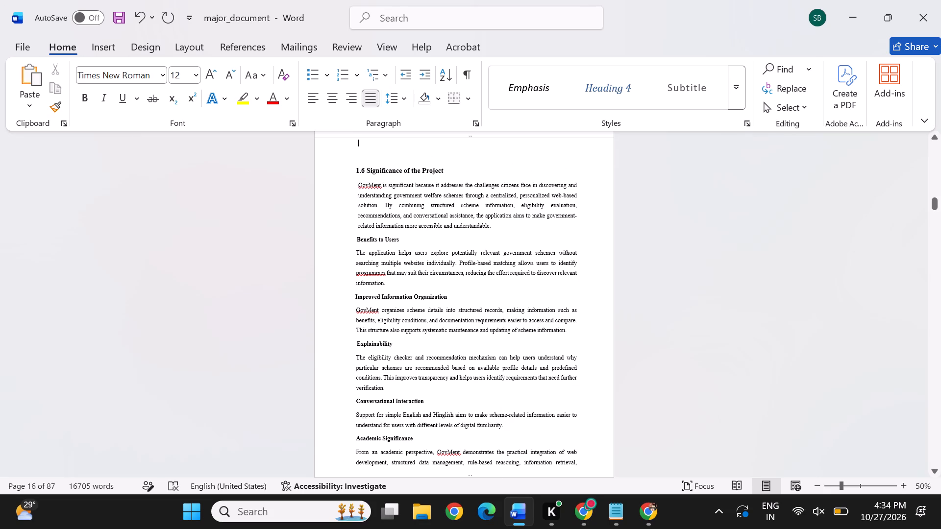
Delete three blank lines above the 1.7 line, below the Academic Significance paragraph.
scroll(397, 262, "down", 1)
scroll(457, 252, "down", 2)
left_click(356, 293)
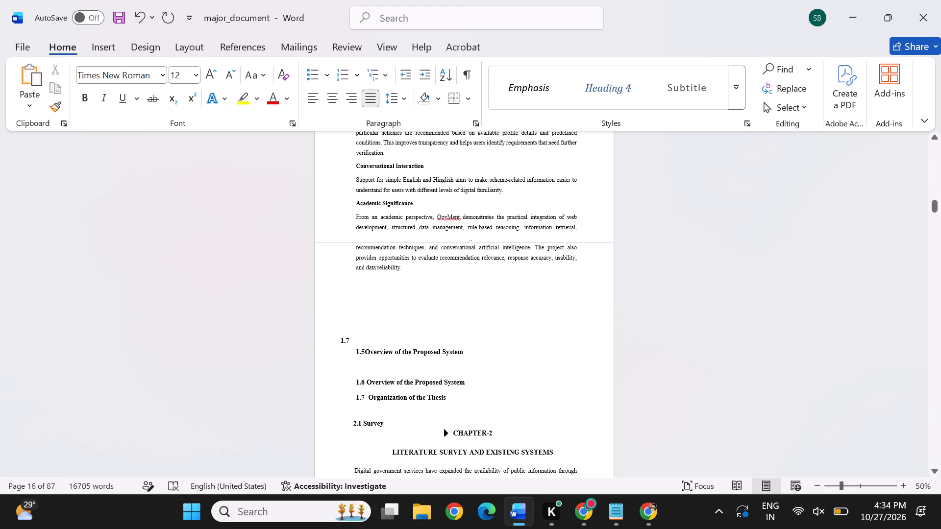
key("Delete")
key("Delete")
key("Delete")
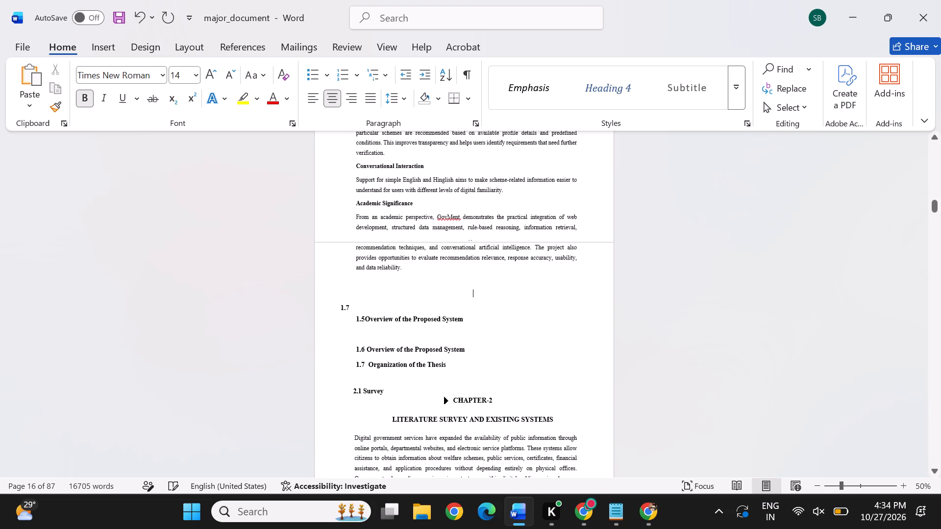
Insert three blank lines above the 1.5 Scope of the Project heading so that it starts on the next page with its paragraph.
scroll(356, 293, "up", 1)
scroll(437, 256, "up", 1)
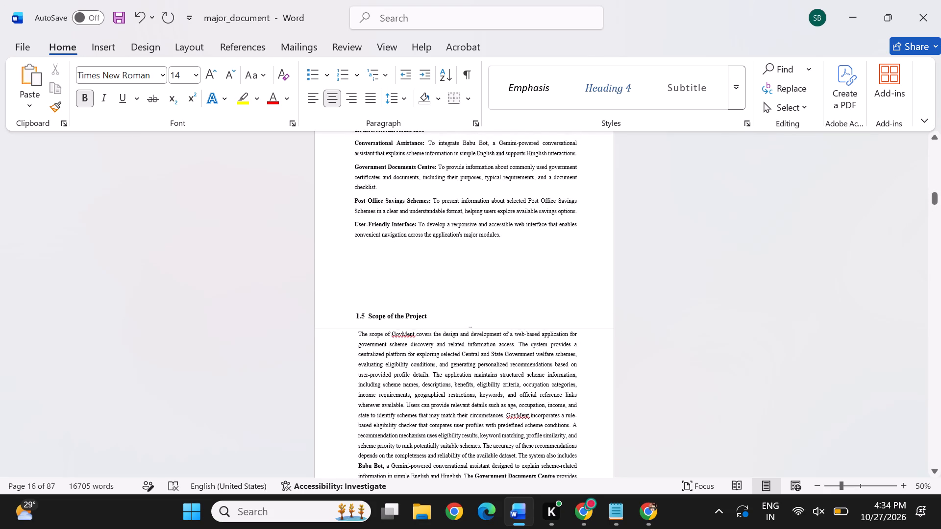
left_click(393, 278)
key("Return")
key("Return")
key("Return")
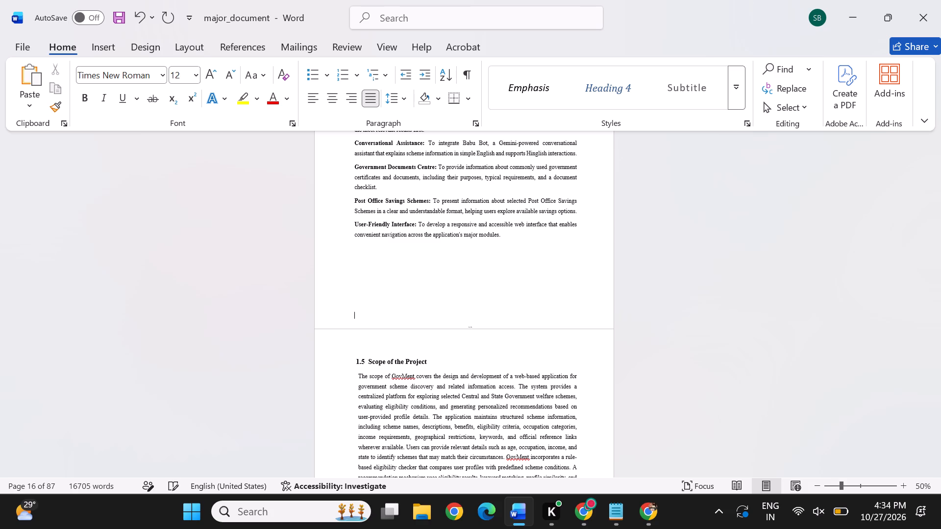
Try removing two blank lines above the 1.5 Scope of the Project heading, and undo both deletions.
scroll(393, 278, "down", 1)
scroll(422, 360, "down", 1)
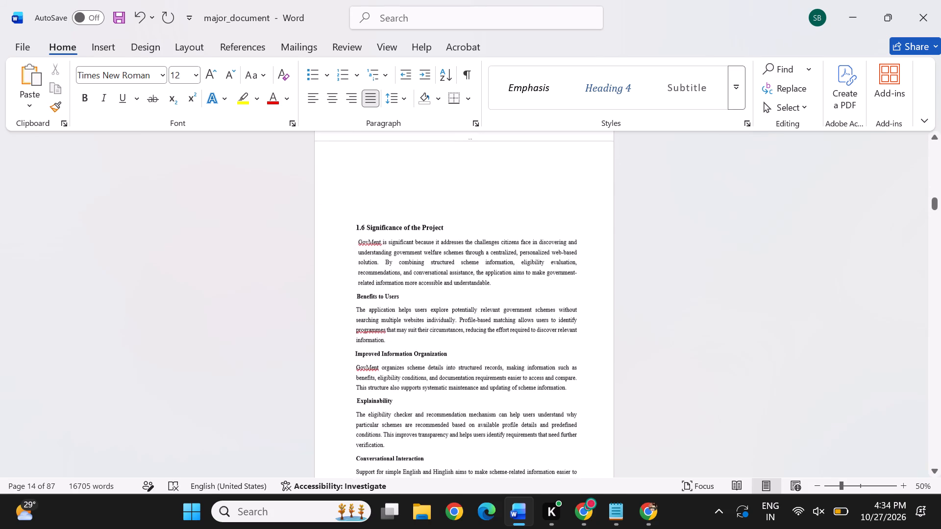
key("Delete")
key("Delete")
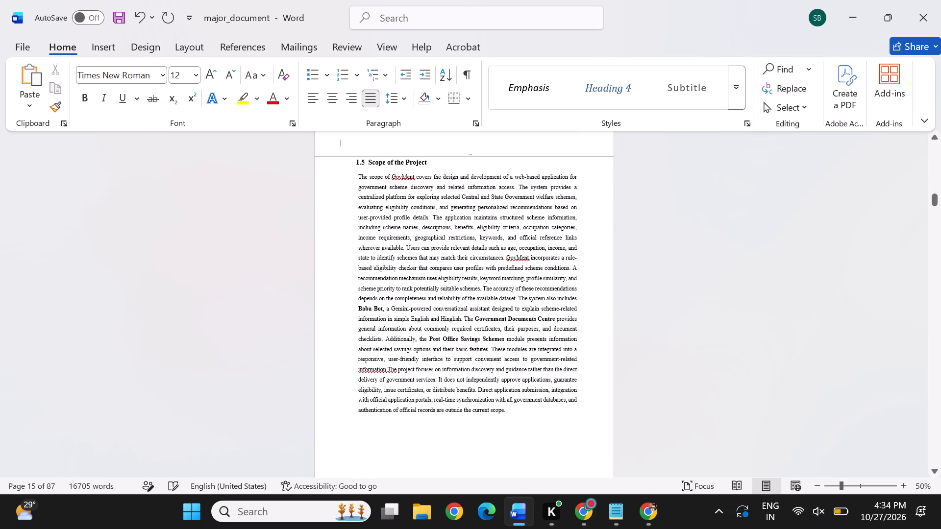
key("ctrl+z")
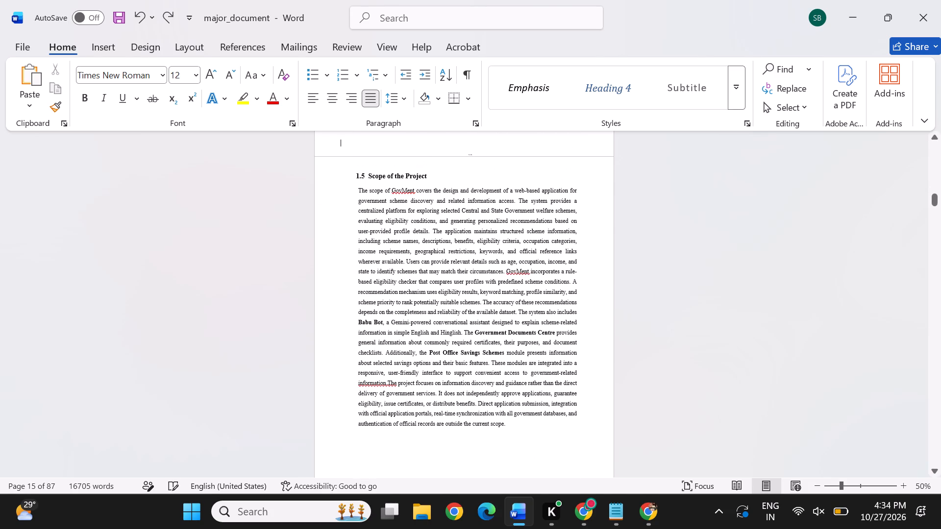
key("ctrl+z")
Save the thesis document.
scroll(417, 230, "down", 1)
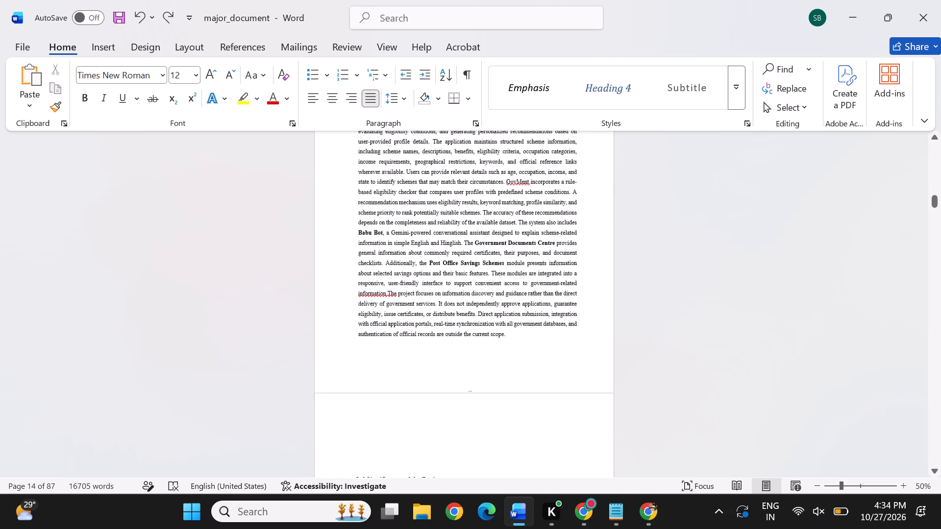
scroll(417, 230, "down", 1)
left_click(395, 333)
key("ctrl+a")
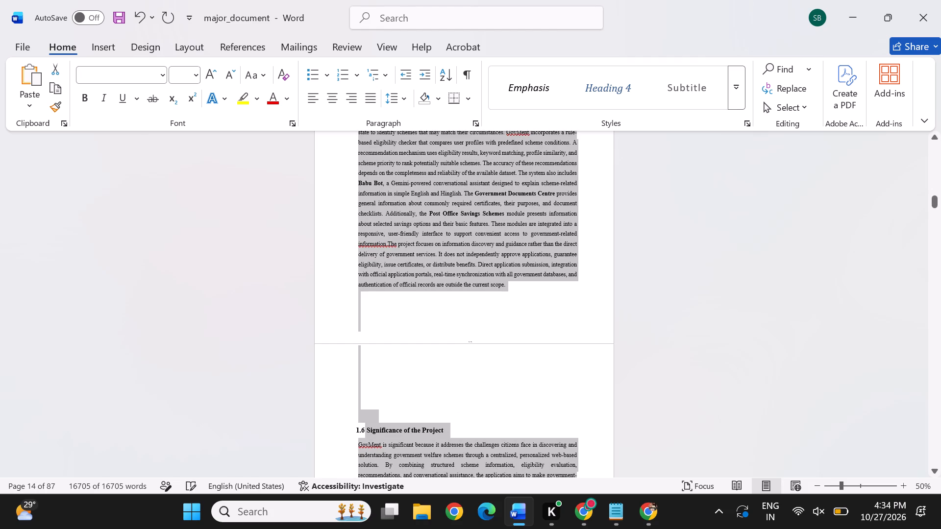
left_click(387, 327)
key("ctrl+s")
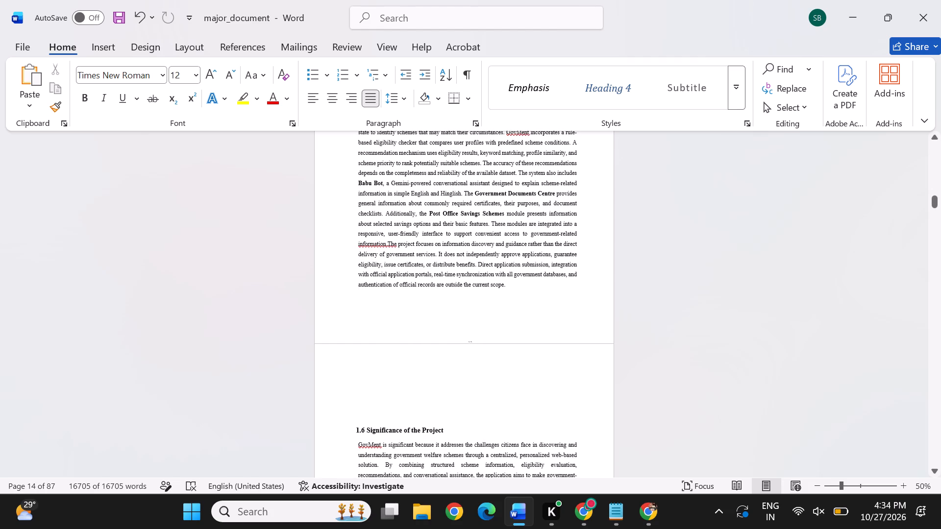
Delete the extra blank lines above the 1.6 Significance of the Project heading, leaving two at the top of its page.
left_click(382, 354)
key("Delete")
key("Delete")
key("Delete")
key("Delete")
key("Delete")
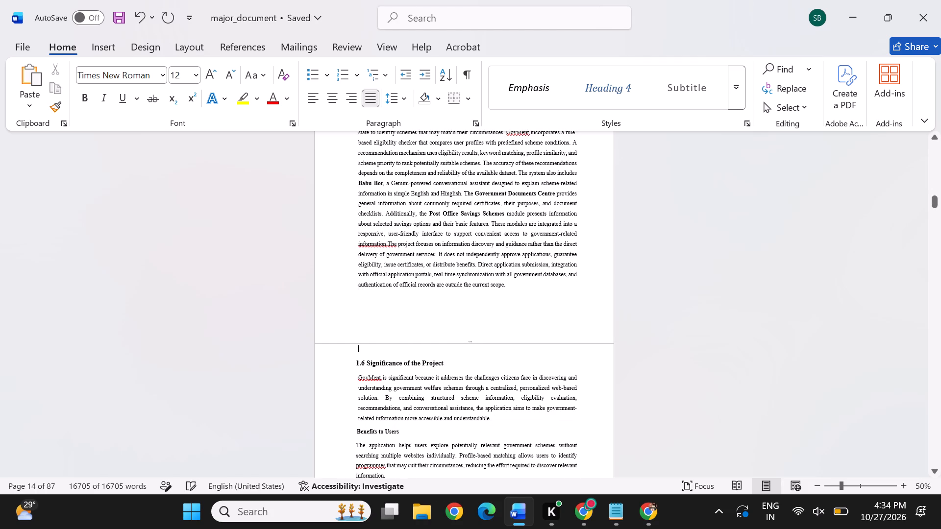
key("Return")
Delete the Academic Significance subheading together with its paragraph.
scroll(390, 362, "down", 2)
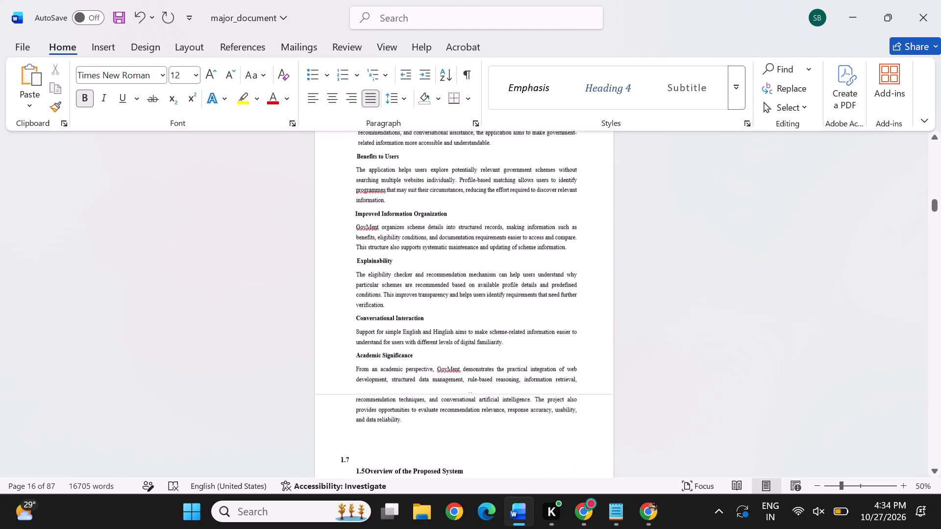
scroll(390, 362, "down", 1)
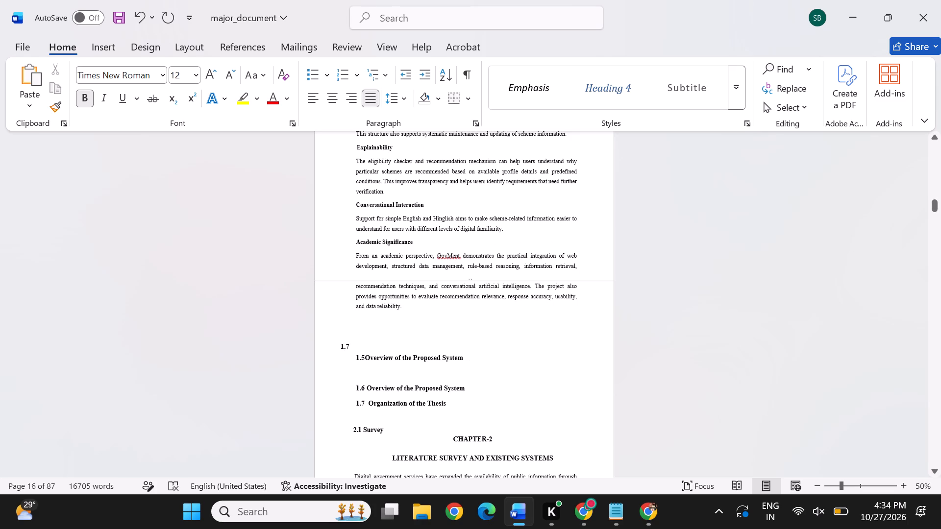
left_click_drag(353, 243, 406, 308)
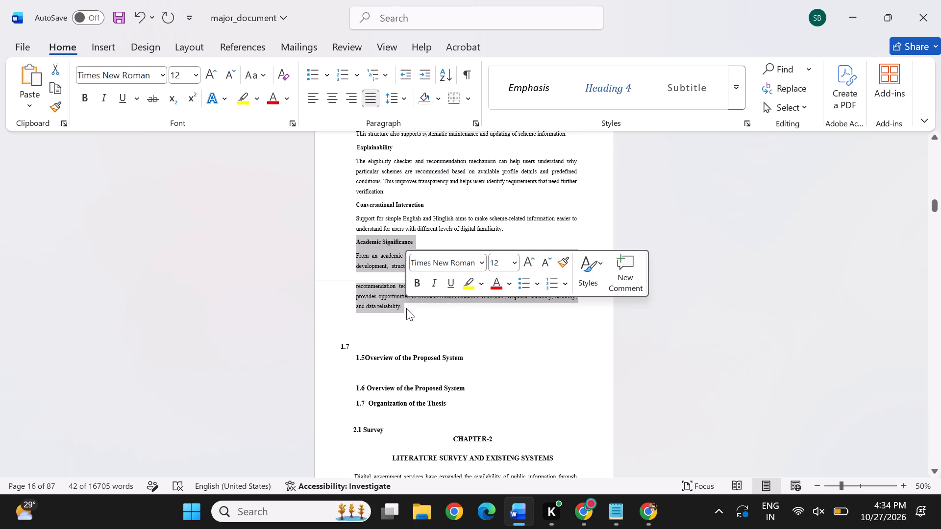
key("Delete")
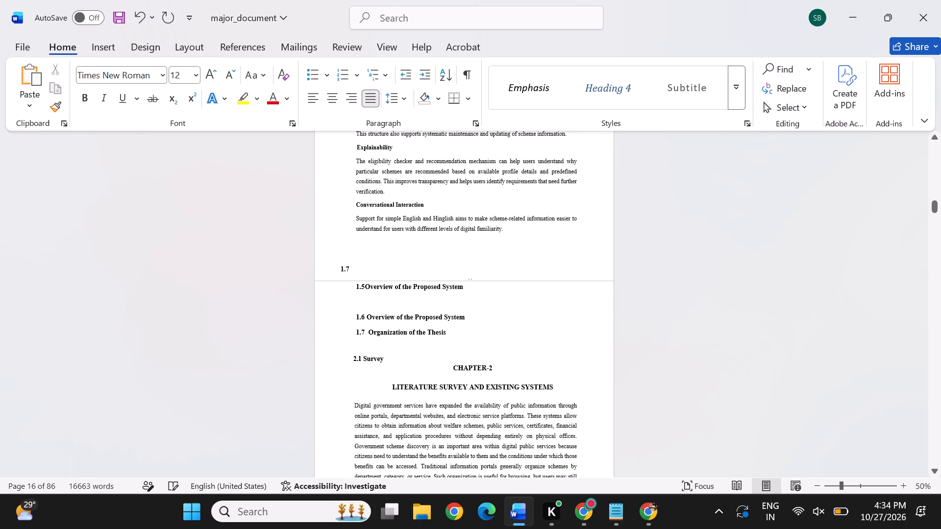
Insert three blank lines below the Conversational Interaction paragraph so that the 1.7 line starts on the next page.
key("Return")
key("Return")
key("Return")
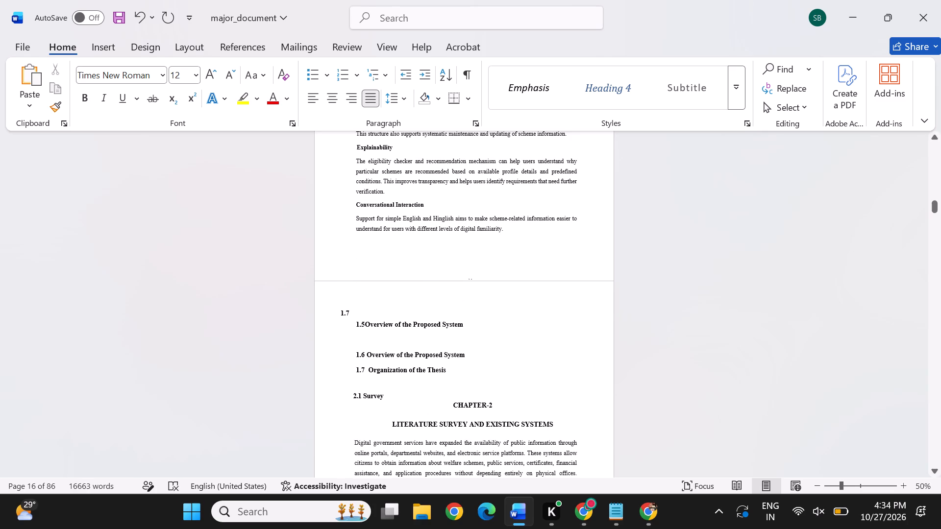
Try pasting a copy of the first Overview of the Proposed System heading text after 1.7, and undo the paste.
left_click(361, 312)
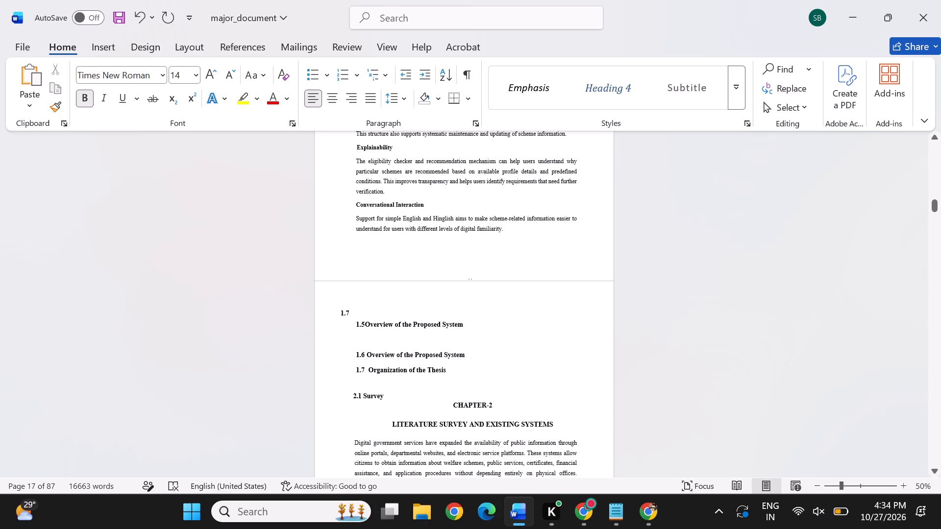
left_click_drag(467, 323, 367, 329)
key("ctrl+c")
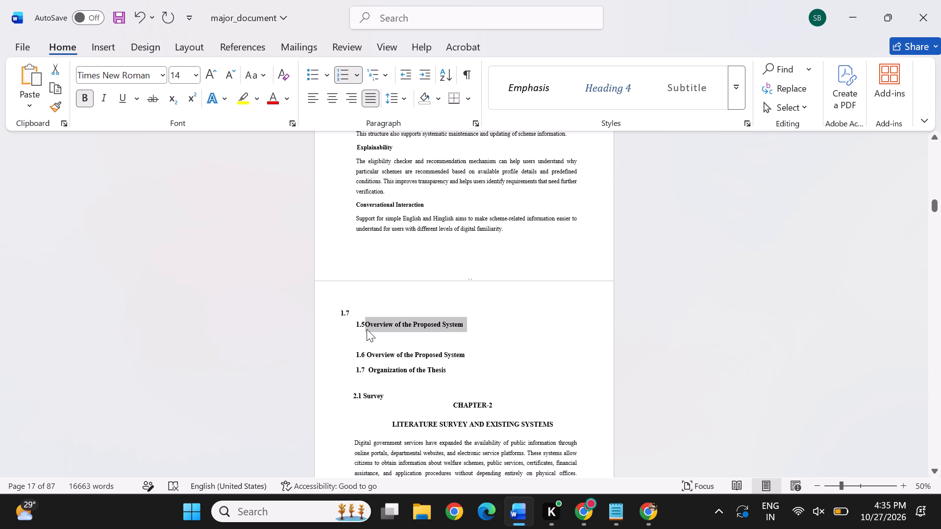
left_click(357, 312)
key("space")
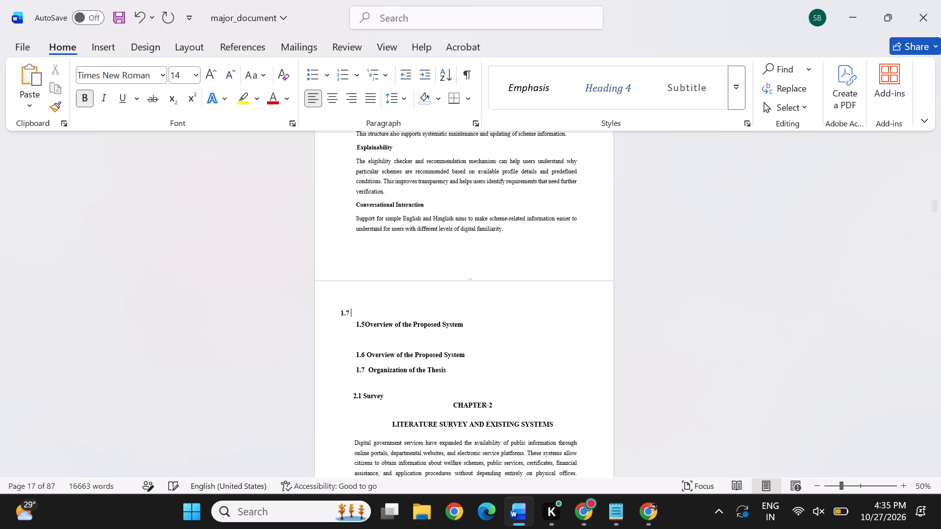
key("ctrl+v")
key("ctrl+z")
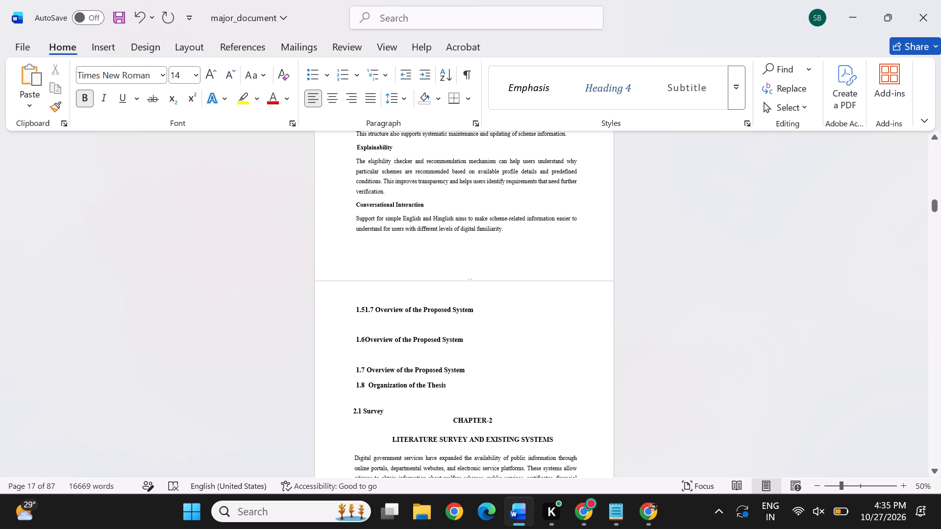
Delete the two Overview of the Proposed System headings and the Organization of the Thesis heading below the 1.7 line.
left_click_drag(355, 325, 395, 343)
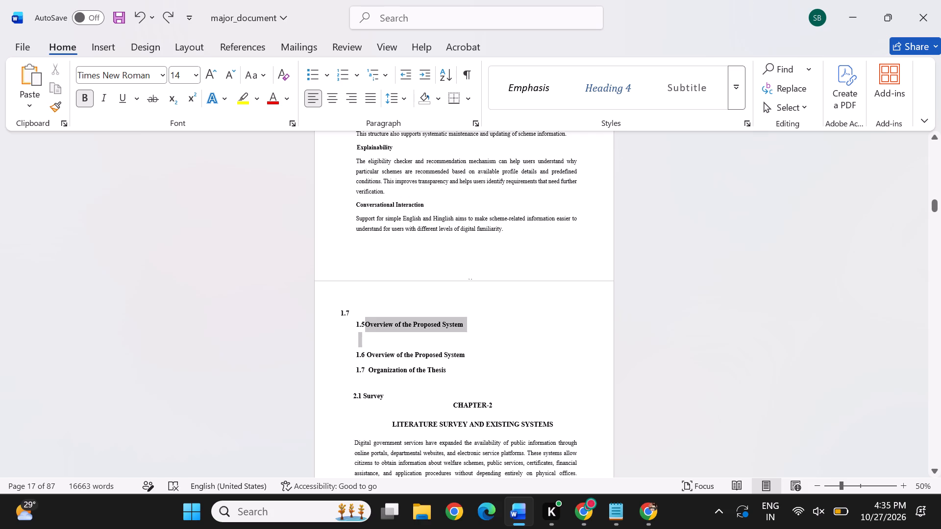
left_click_drag(395, 343, 444, 381)
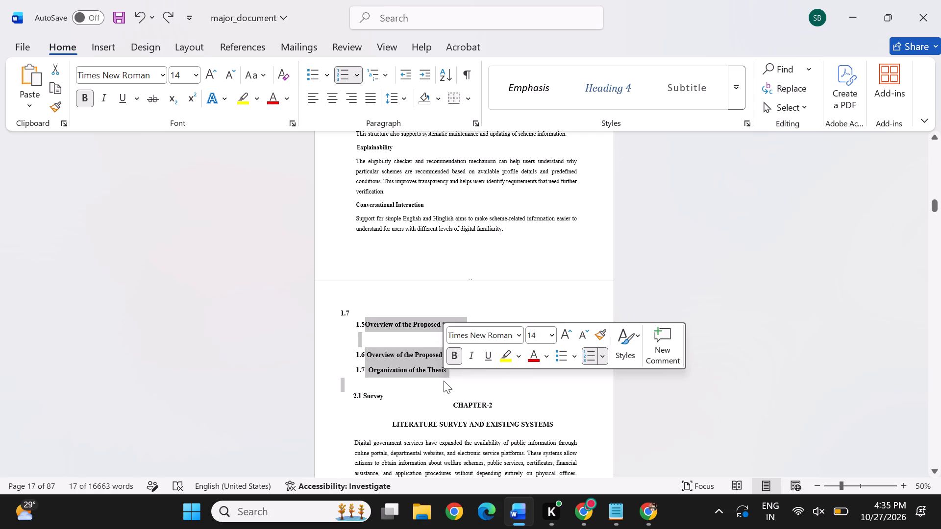
key("Delete")
Insert a blank line below 1.7, and place the cursor back at the end of the 1.7 line.
left_click(361, 310)
key("Return")
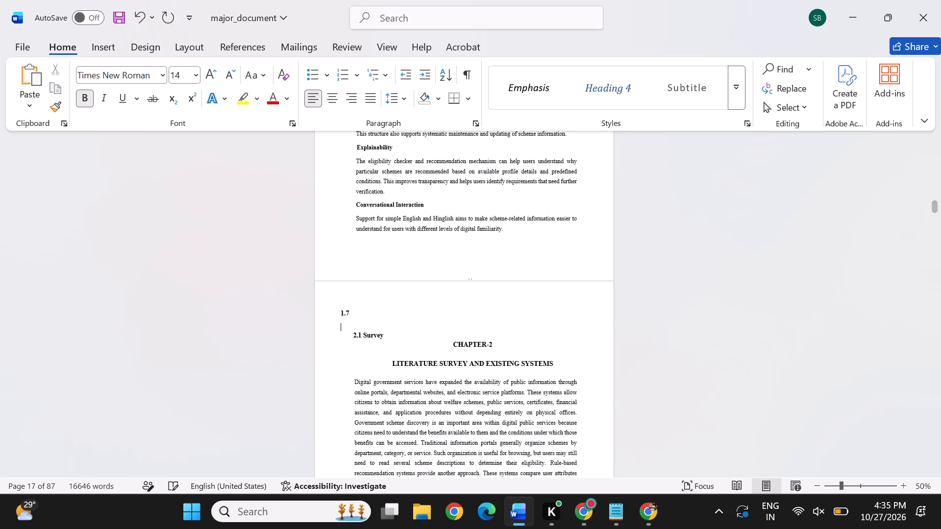
left_click(372, 316)
Copy the heading text Significance of the Project from section 1.7 in the Fix Vite Installation ChatGPT chat and paste it after 1.7 in Word.
left_click(640, 510)
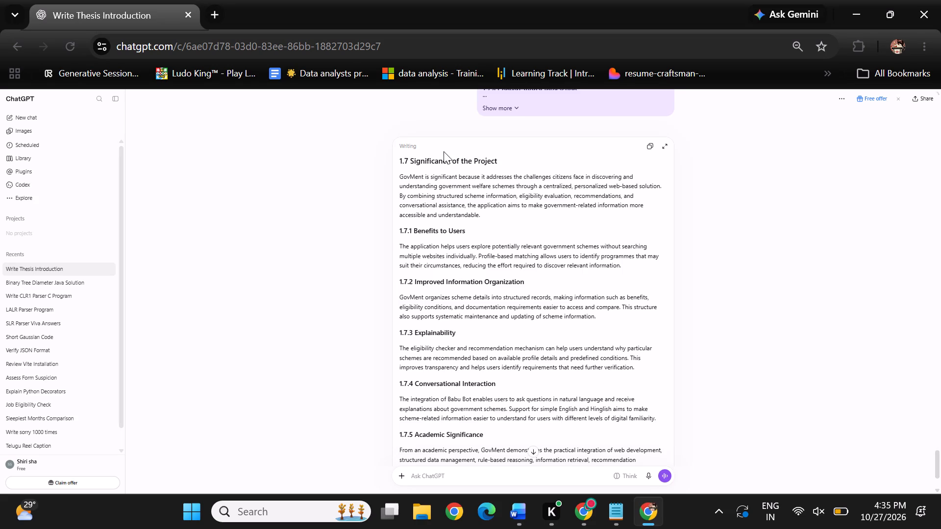
scroll(529, 282, "down", 9)
left_click(585, 498)
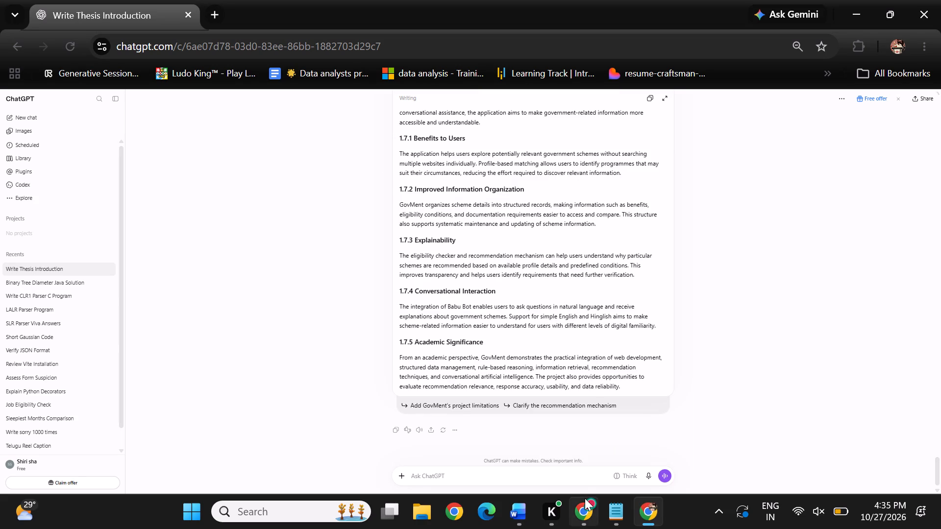
left_click(274, 0)
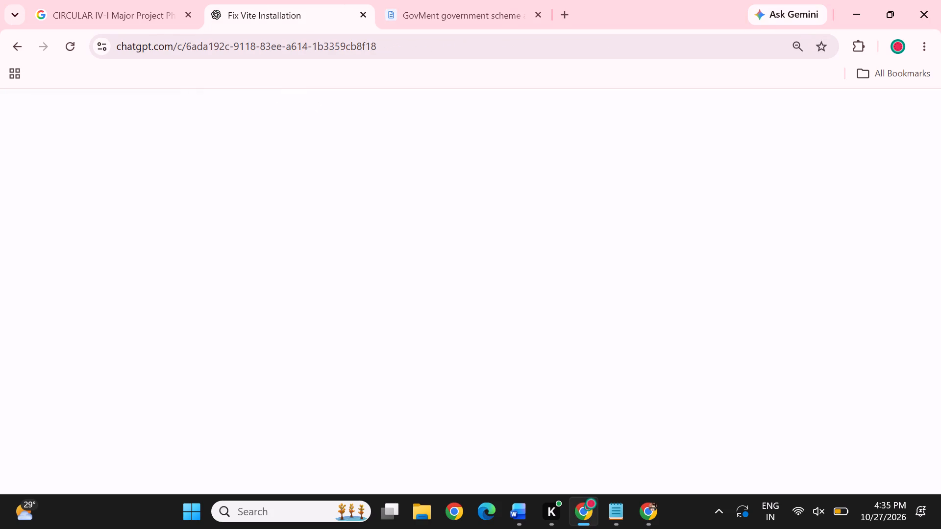
left_click(610, 216)
left_click_drag(613, 191, 504, 204)
key("ctrl+c")
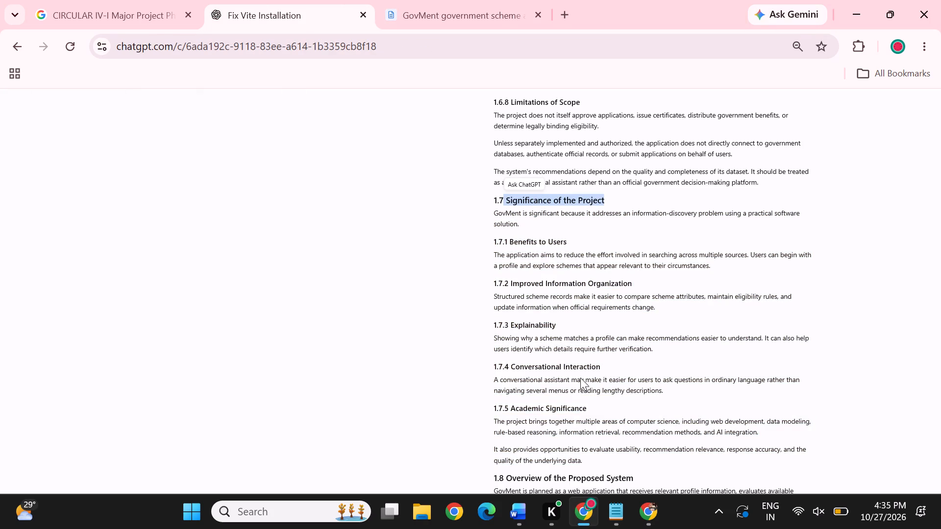
left_click(522, 513)
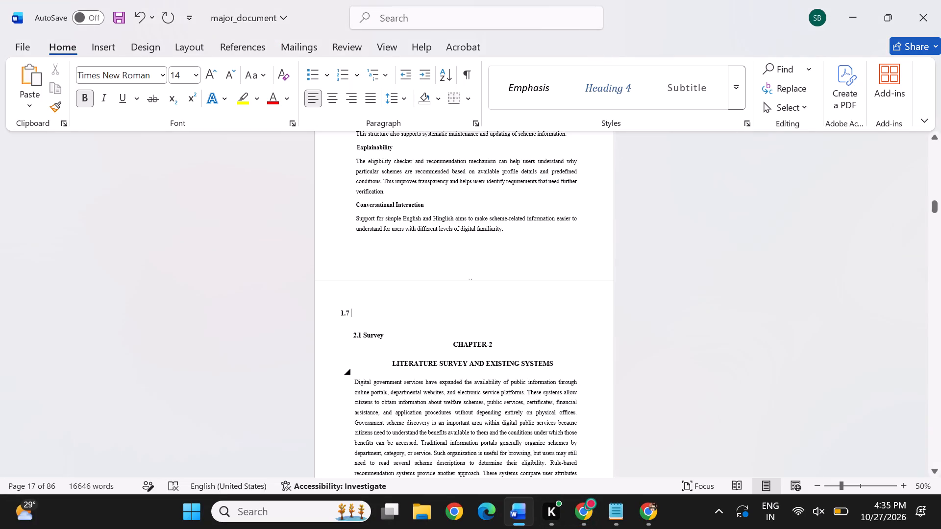
key("ctrl+v")
Start a new line below the 1.7 Significance of the Project heading and undo the automatic list numbering on both lines.
key("Return")
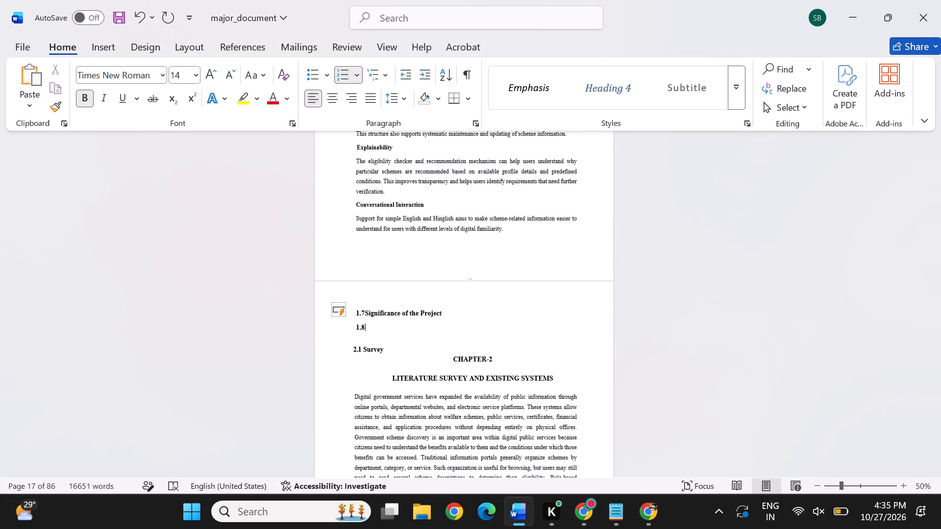
key("Left")
key("Delete")
key("ctrl+z")
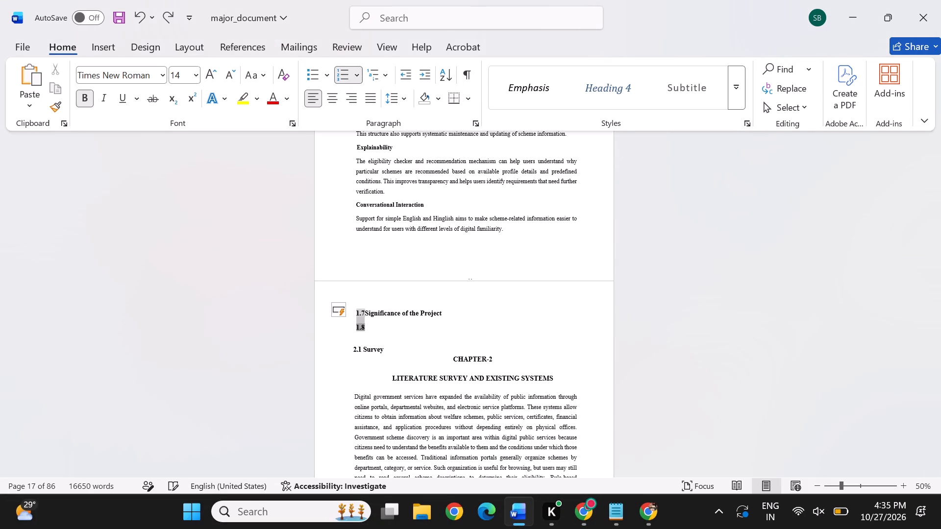
key("ctrl+z")
key("Tab")
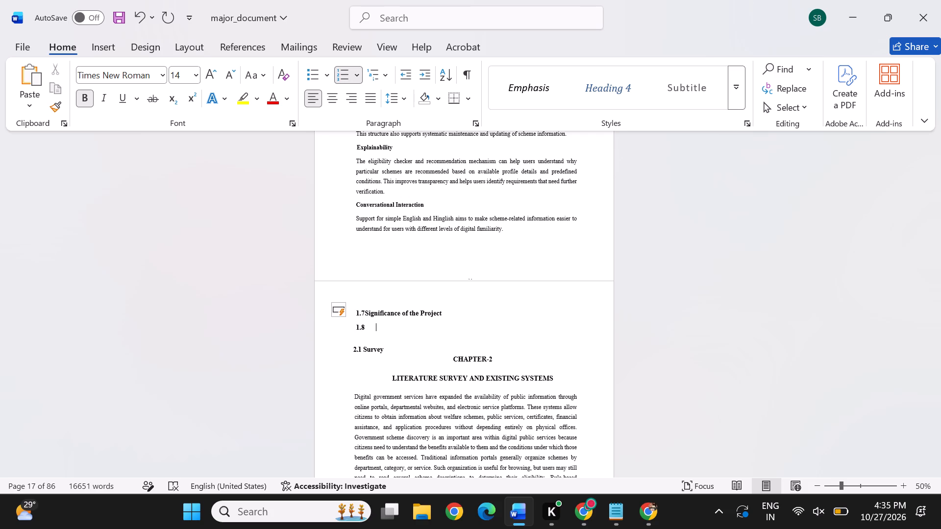
key("Tab")
key("ctrl+z")
key("ctrl+z")
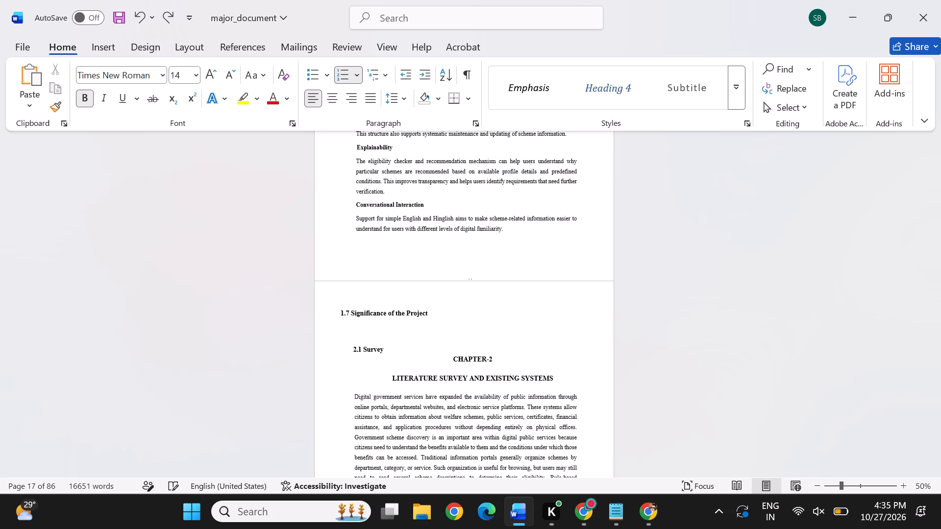
Insert two more blank lines below the 1.7 heading, indenting the lower line with eleven spaces and the line directly below the heading with a tab.
left_click(446, 316)
key("Return")
key("Return")
key("Right")
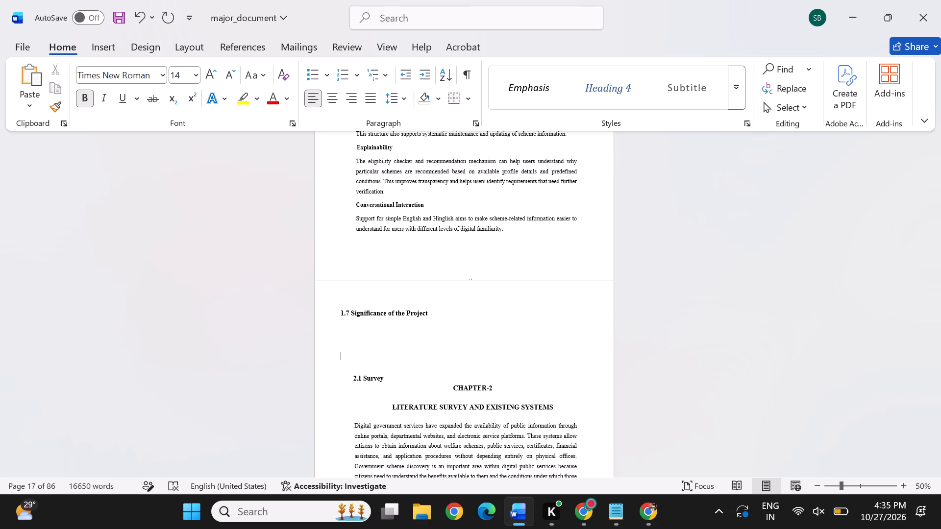
key("space")
key("space")
key("space")
key("space")
key("space")
key("space")
key("space")
key("space")
key("space")
key("space")
key("space")
key("Up")
key("Up")
key("Tab")
Select the section 1.7 body text in the Fix Vite Installation chat and view the version in the Write Thesis Introduction chat.
left_click(591, 514)
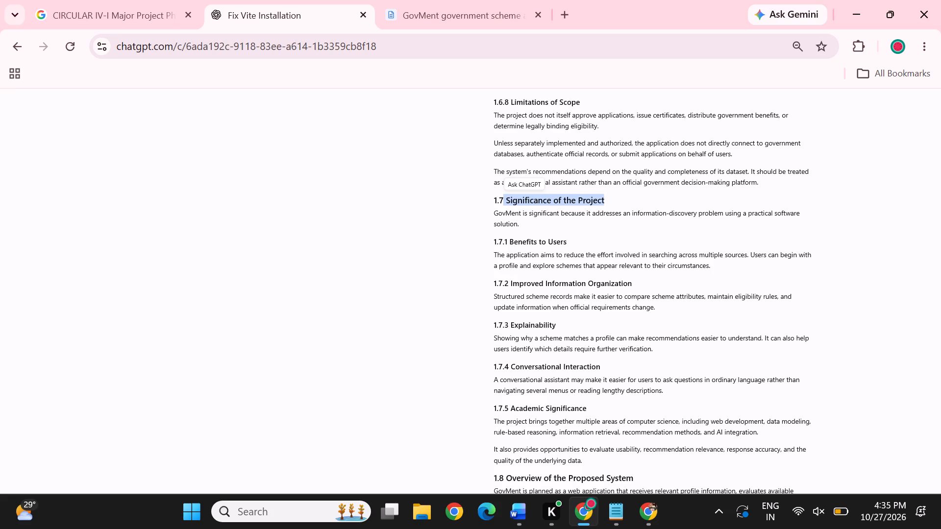
left_click_drag(491, 214, 596, 463)
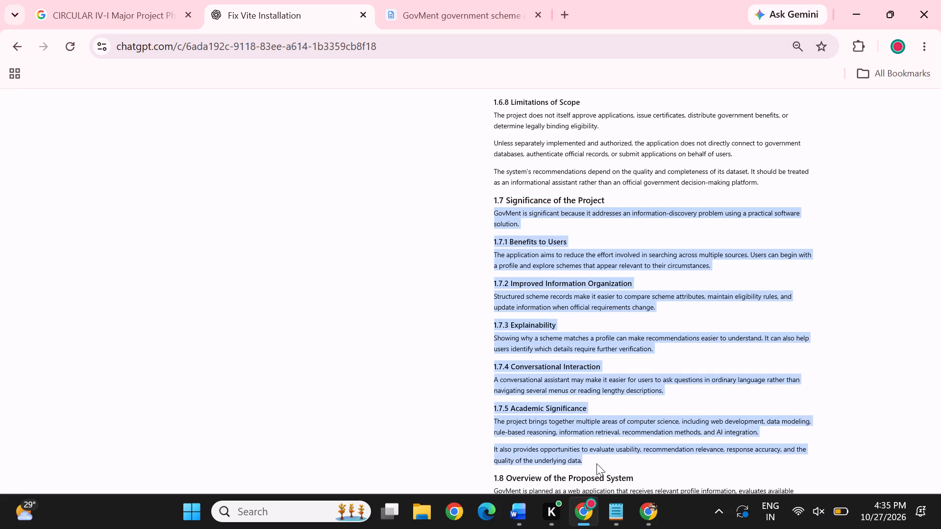
left_click_drag(596, 463, 594, 465)
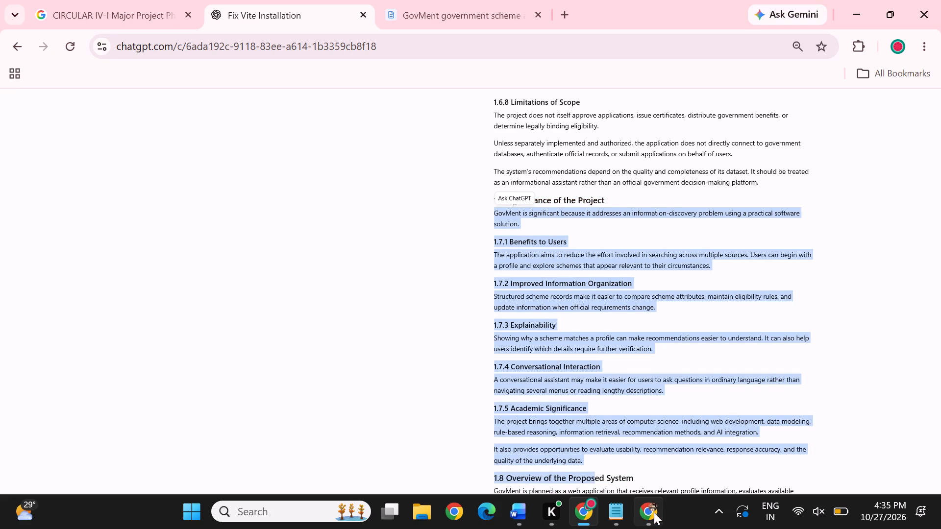
left_click(641, 449)
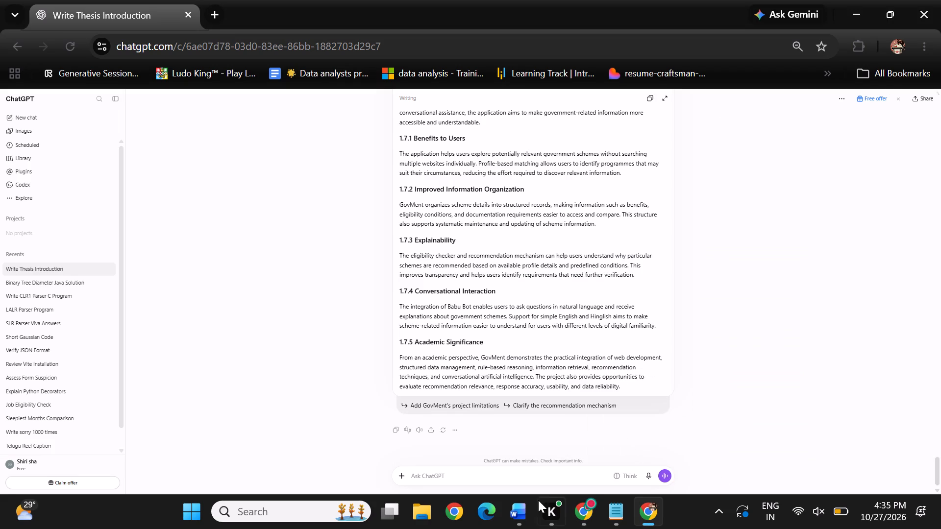
Return to Word and review the Chapter 1 sections and the table of contents to check the section numbers and titles.
left_click(517, 513)
scroll(468, 342, "up", 1)
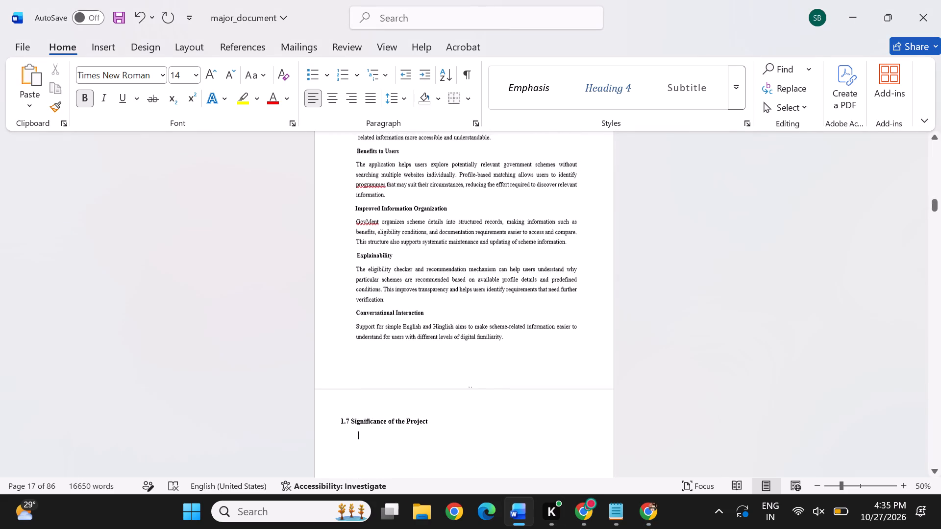
scroll(457, 264, "up", 1)
scroll(431, 218, "up", 2)
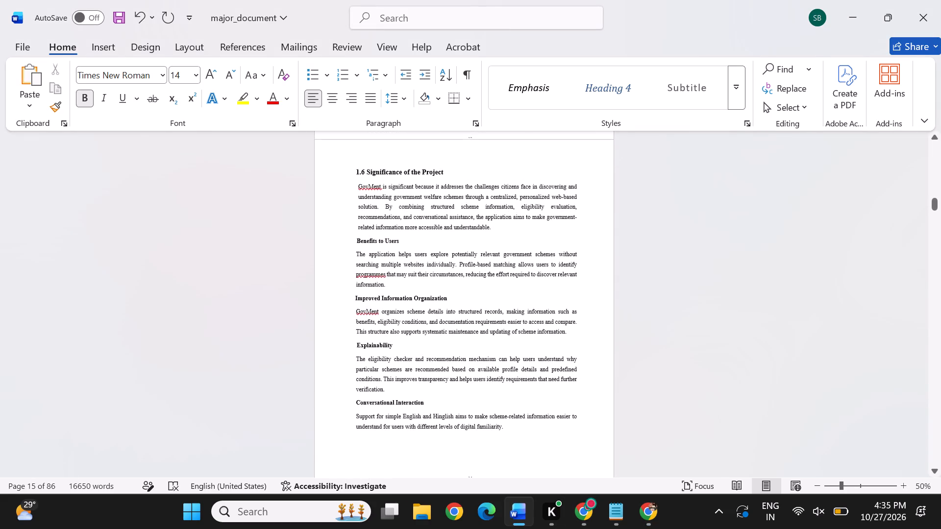
scroll(402, 192, "up", 1)
scroll(425, 224, "up", 1)
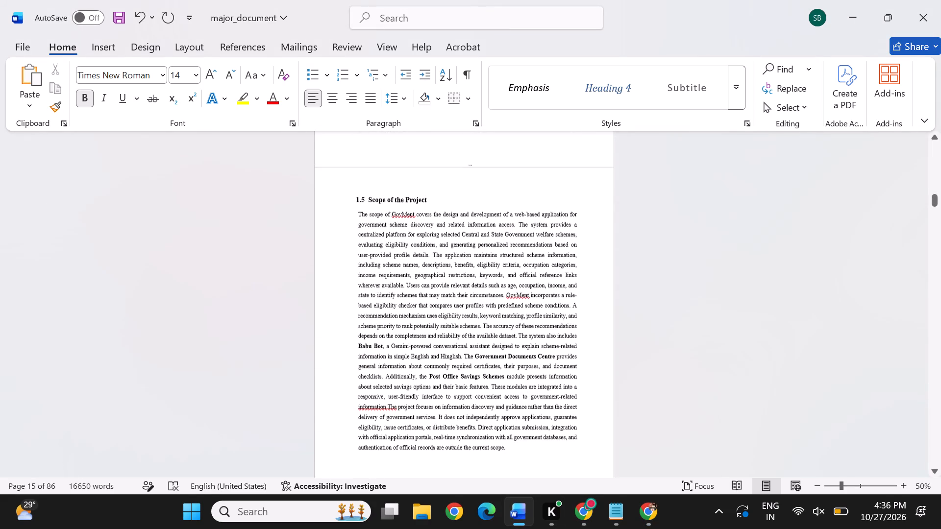
scroll(331, 250, "down", 1)
scroll(380, 240, "up", 2)
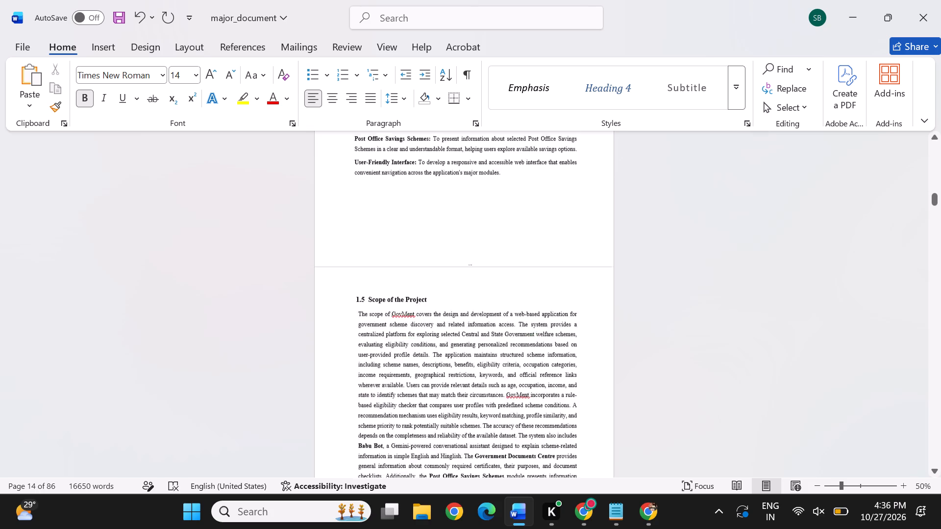
scroll(380, 240, "up", 2)
left_click(369, 257)
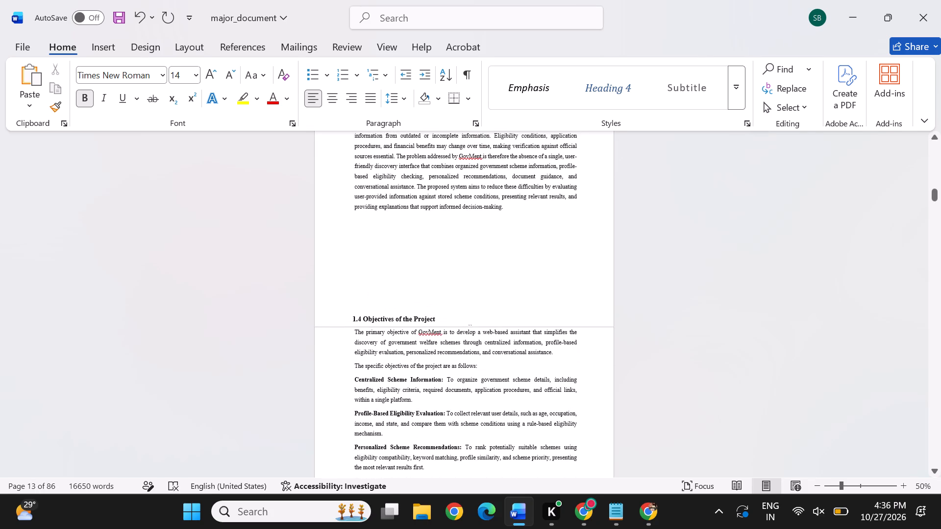
scroll(386, 274, "up", 2)
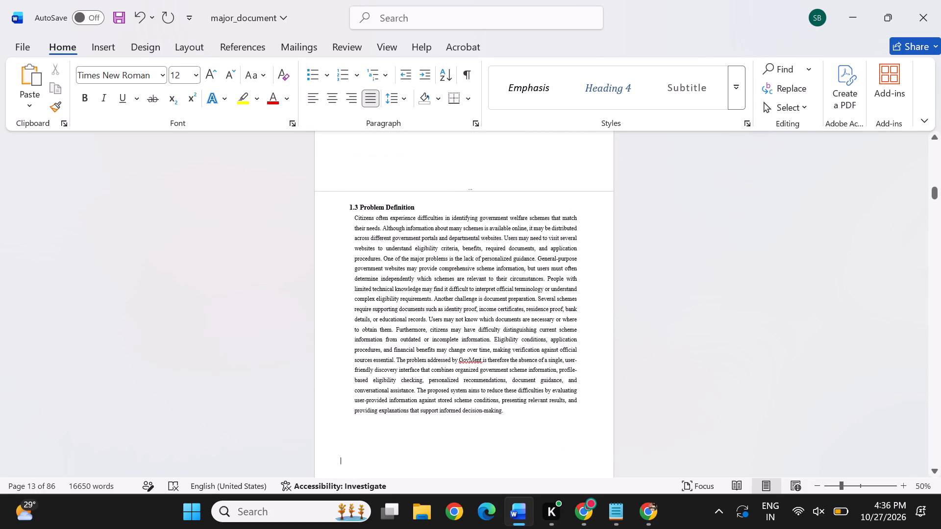
scroll(370, 154, "up", 1)
scroll(384, 245, "up", 2)
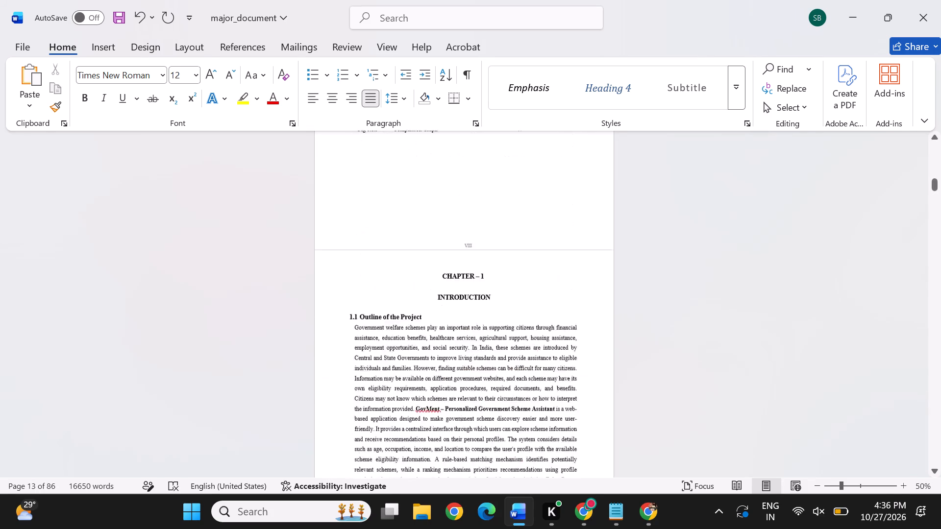
scroll(401, 233, "up", 1)
scroll(399, 327, "down", 1)
scroll(422, 274, "up", 1)
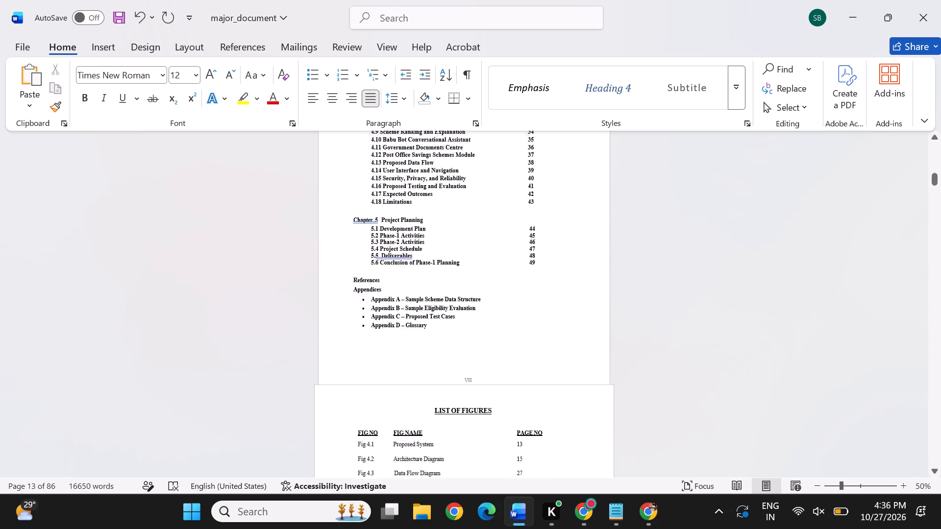
scroll(422, 274, "up", 1)
scroll(346, 242, "up", 1)
scroll(299, 252, "up", 1)
scroll(306, 203, "up", 1)
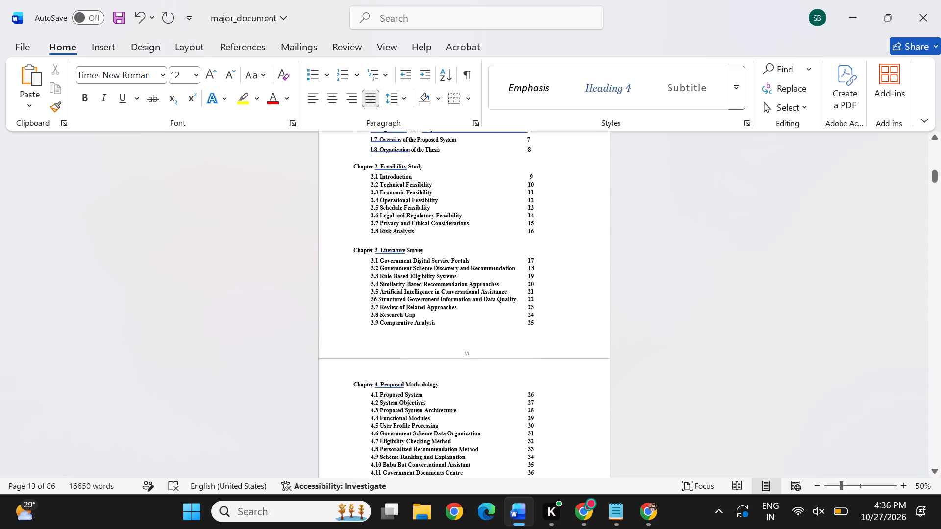
scroll(306, 203, "up", 1)
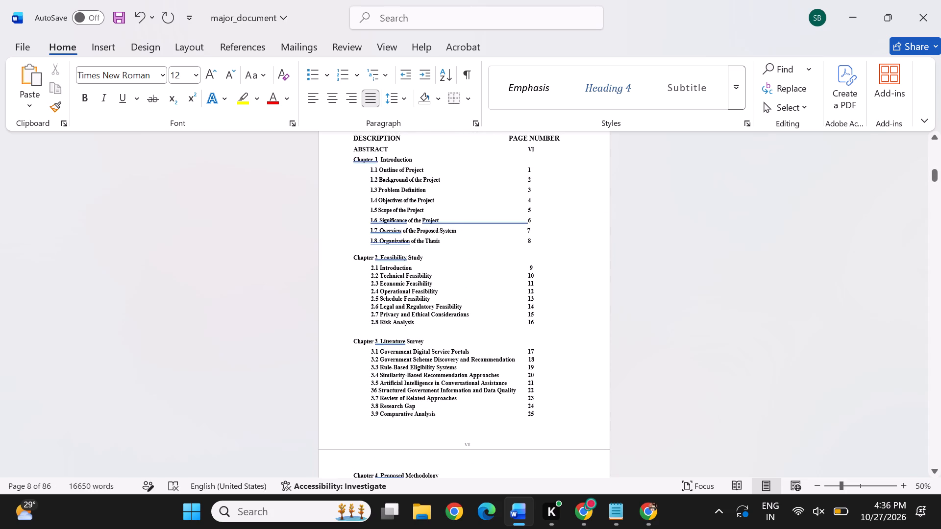
Insert three blank lines between the Problem Definition text and the 1.4 Objectives of the Project heading so the heading starts on the next page.
scroll(452, 271, "down", 7)
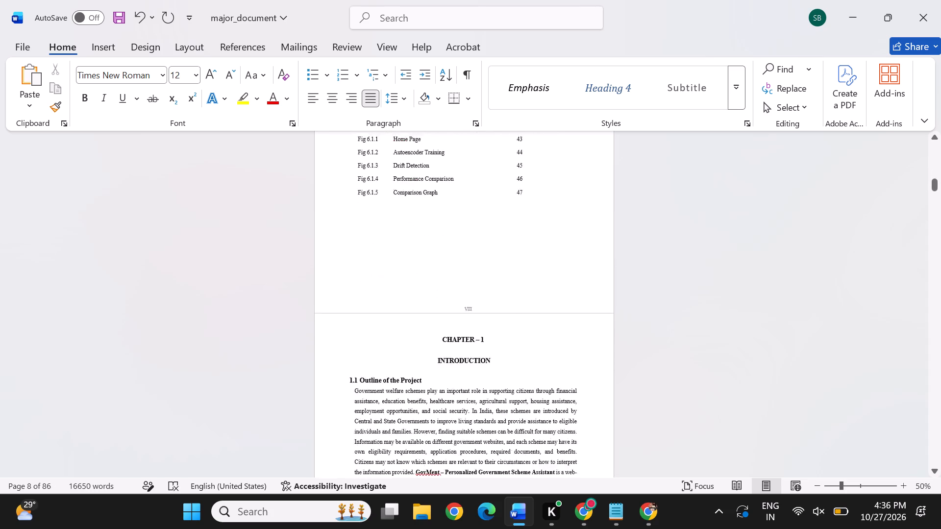
scroll(415, 334, "down", 2)
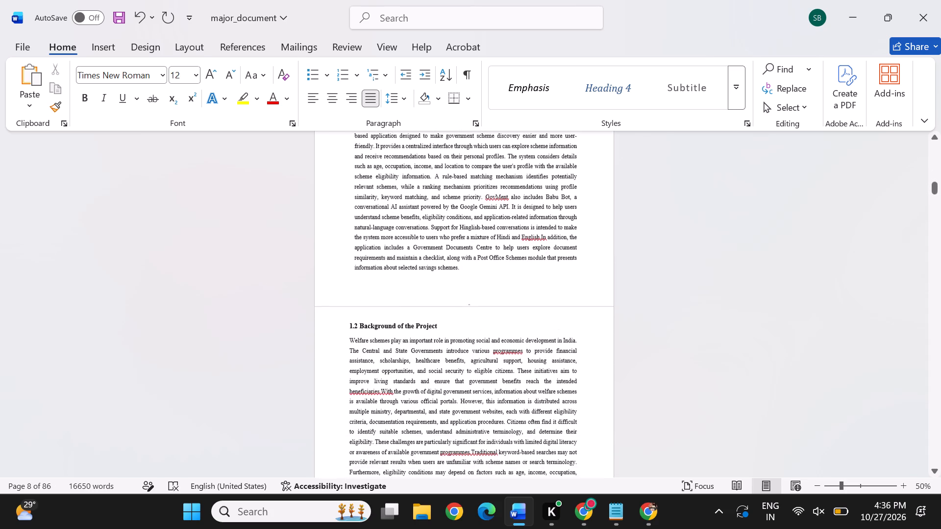
scroll(415, 376, "down", 2)
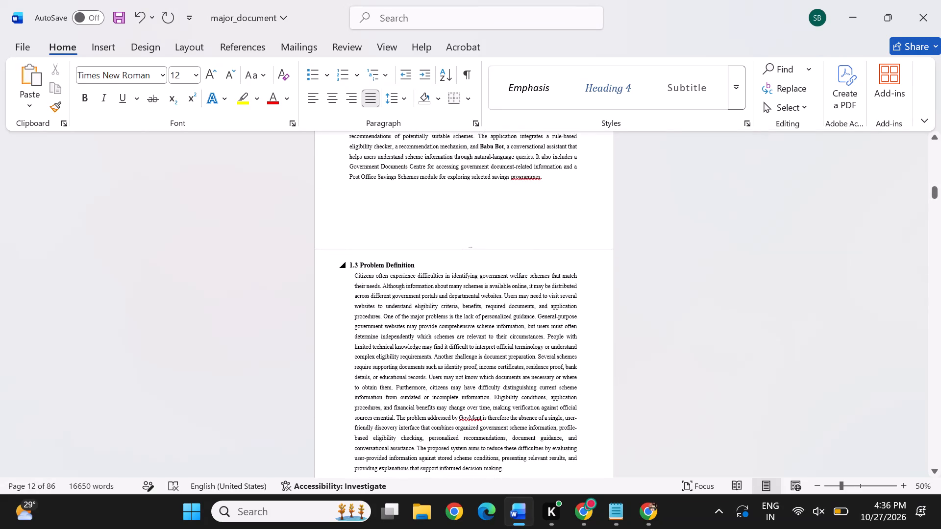
scroll(446, 363, "down", 2)
left_click(401, 250)
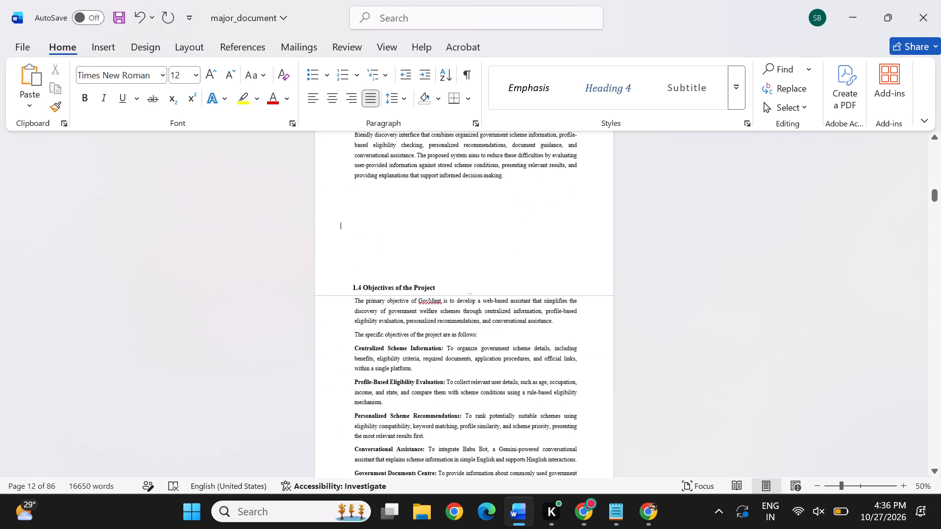
key("Return")
key("Return")
key("Return")
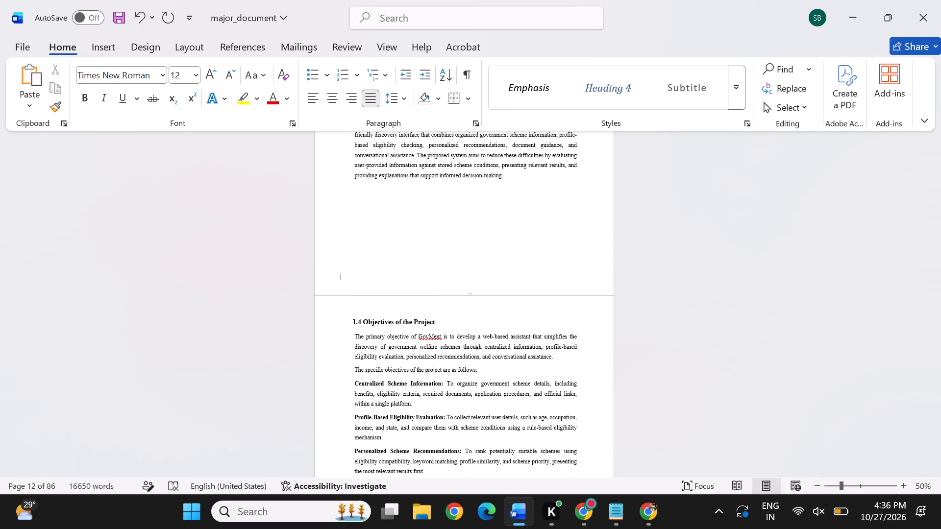
key("Return")
key("Delete")
Delete three blank lines above the 1.5 Scope of the Project heading, keeping one blank line at the top of its page.
scroll(401, 250, "down", 1)
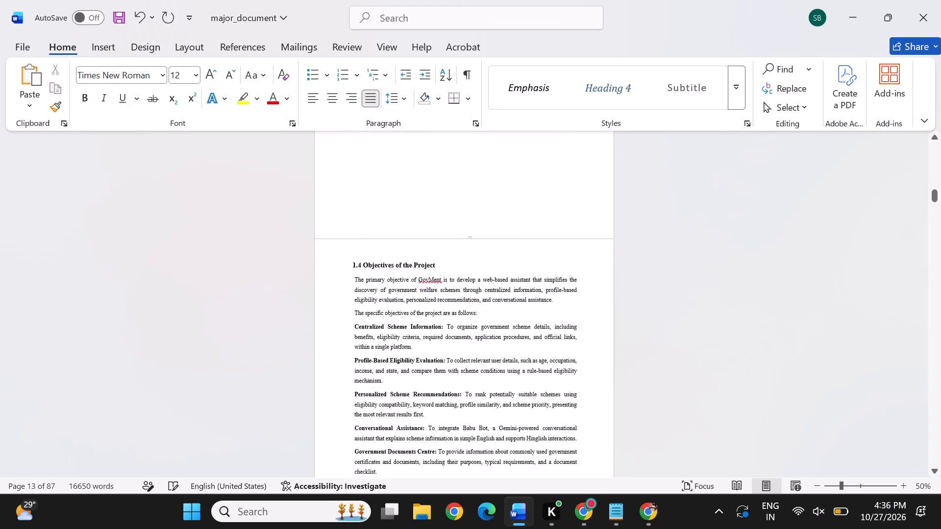
scroll(401, 250, "down", 1)
scroll(400, 363, "down", 1)
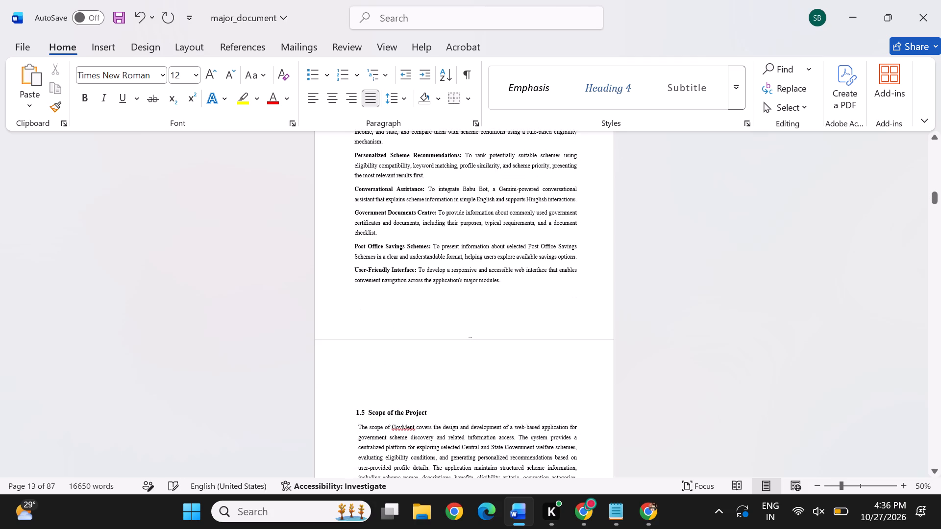
left_click(360, 355)
key("Delete")
key("Delete")
key("Delete")
key("Delete")
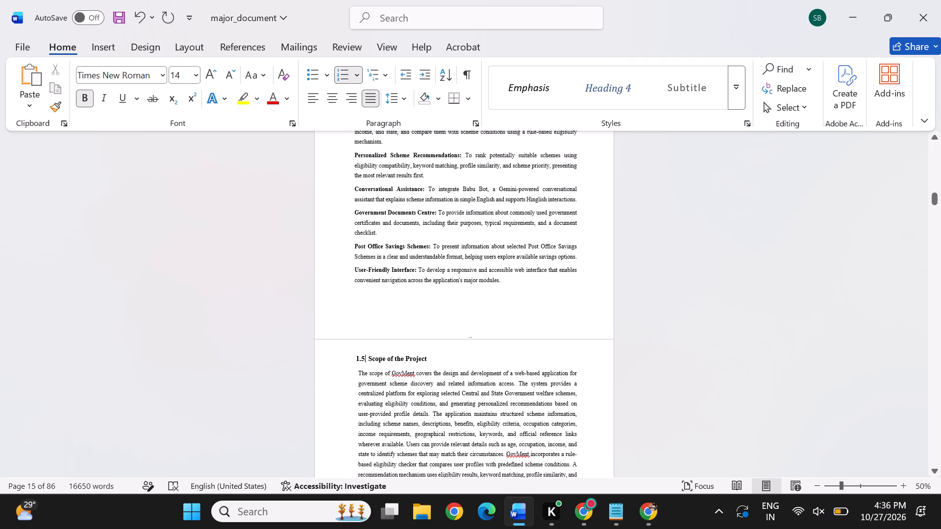
key("ctrl+z")
Enter 1.5 on the blank line above the numbered Scope of the Project heading, and copy and delete that old heading.
key("1")
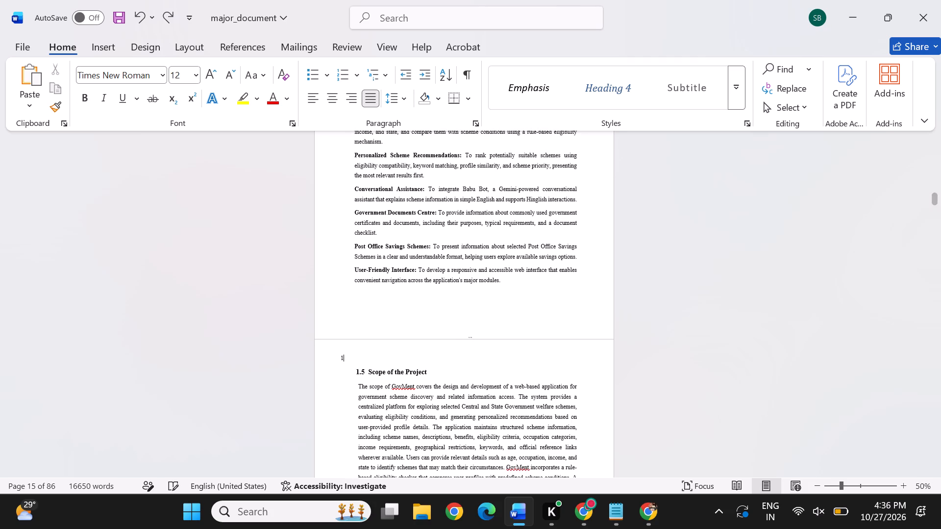
type(".5")
key("space")
left_click_drag(443, 369, 364, 373)
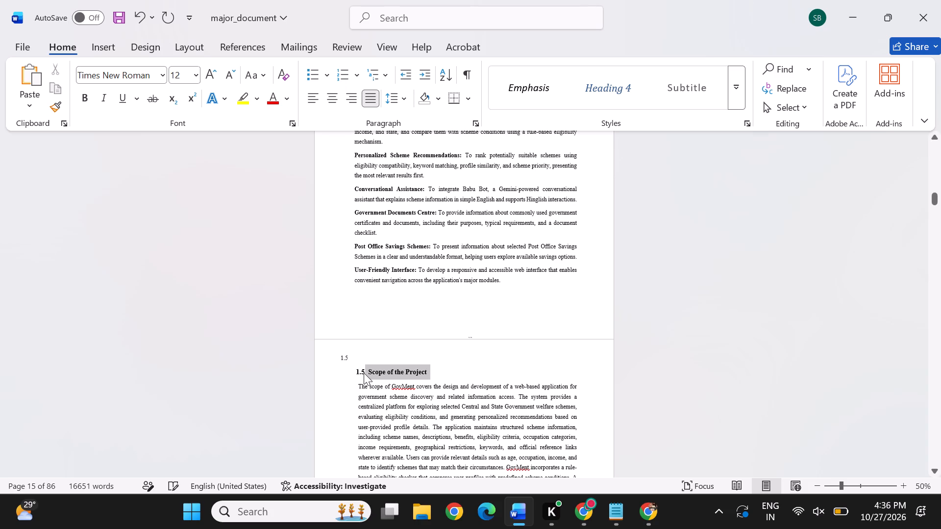
key("ctrl+c")
key("Delete")
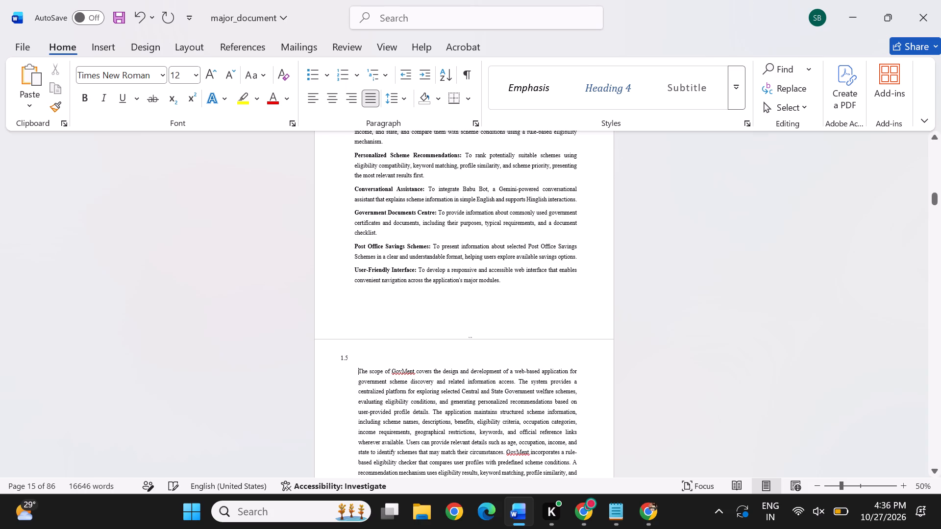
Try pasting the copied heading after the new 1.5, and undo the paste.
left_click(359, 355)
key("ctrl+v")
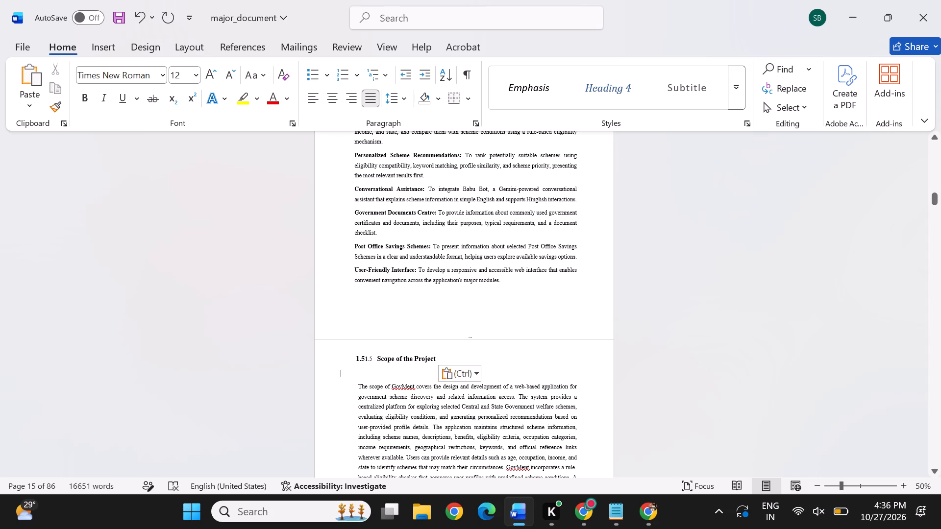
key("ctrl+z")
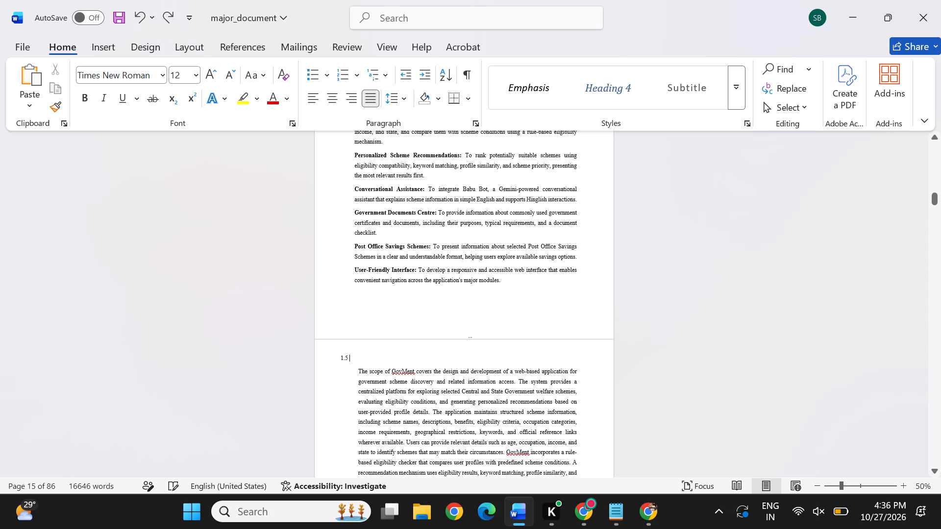
Complete the new heading line as 1.5 Scope of the project, with a lowercase p in project.
type("Sc")
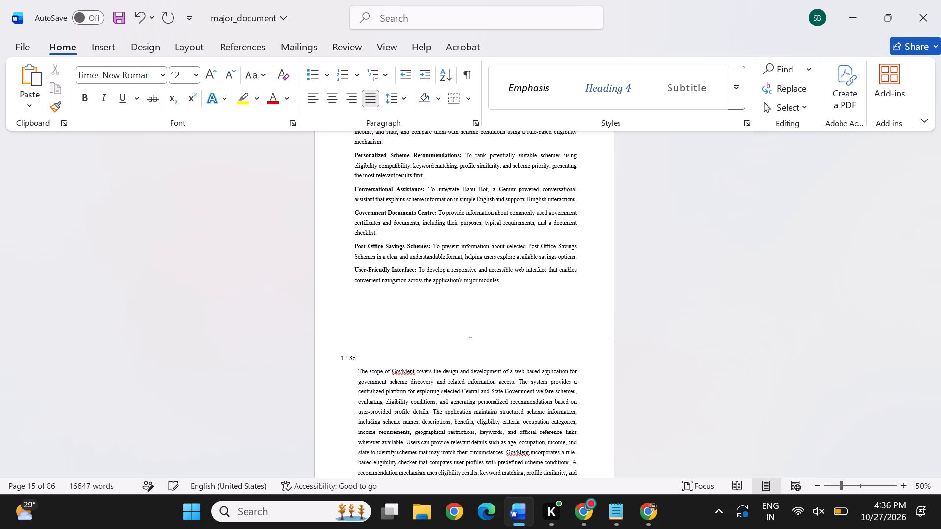
key("p")
key("Left")
key("Delete")
type("ope of")
key("space")
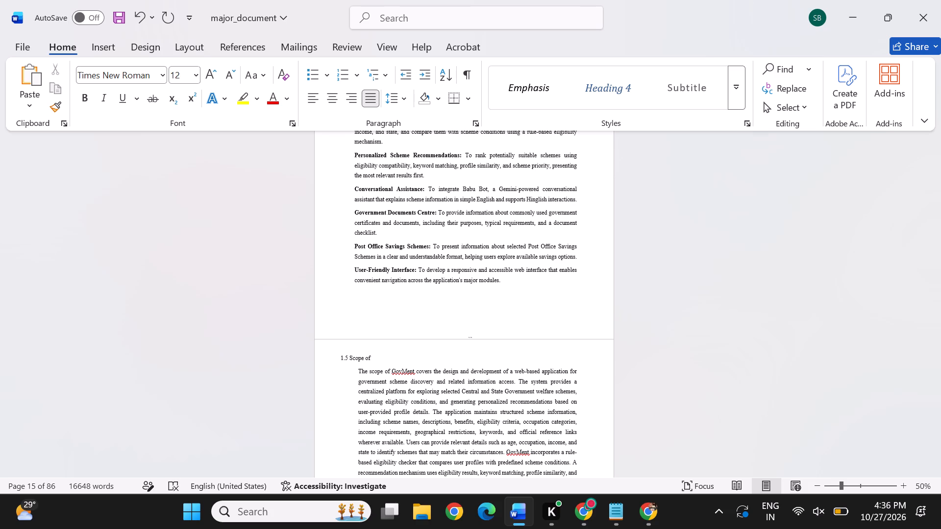
type("the")
key("space")
type("Project")
key("Left")
key("Left")
key("Left")
key("Left")
key("Left")
key("Left")
key("Left")
key("Delete")
key("p")
Format the 1.5 Scope of the project heading in bold at 14 pt.
left_click_drag(402, 355, 338, 358)
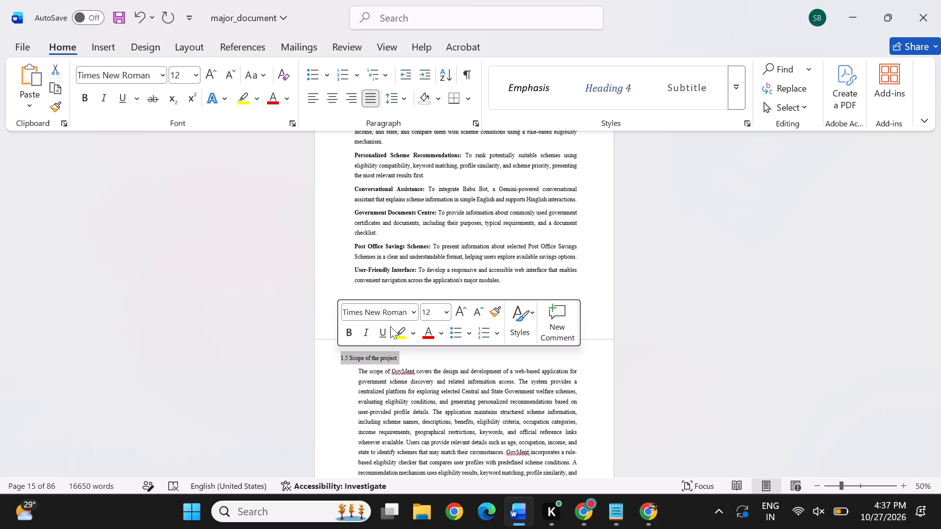
left_click(445, 316)
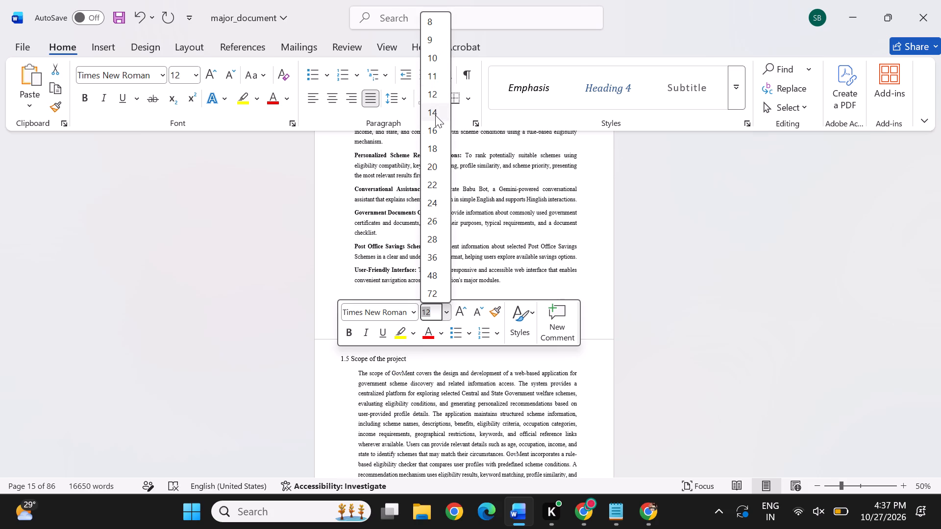
left_click(435, 115)
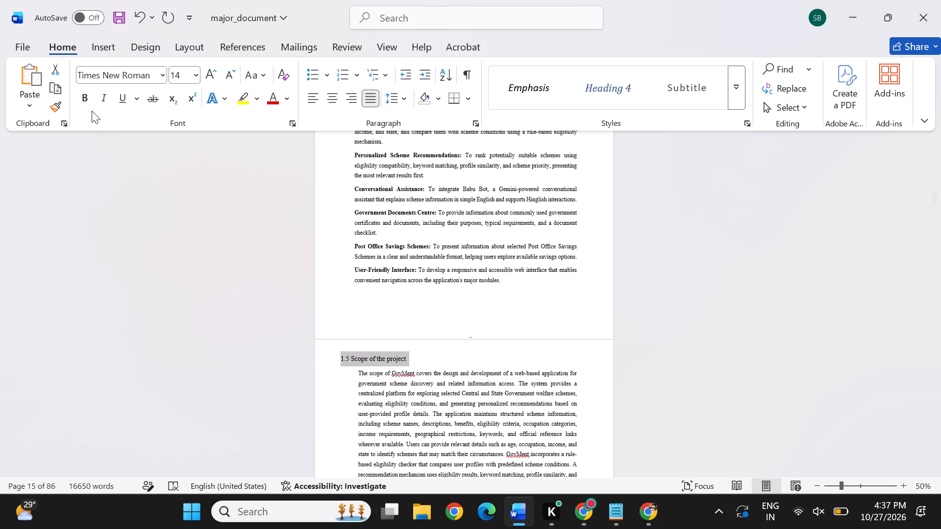
left_click(85, 102)
left_click(672, 362)
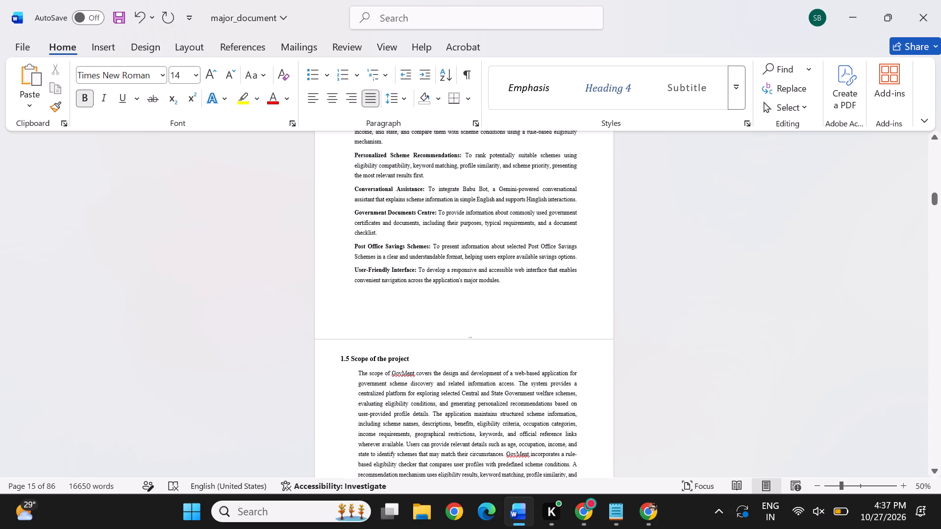
Insert a blank line before the 1.5 Scope of the project heading and indent the heading with three spaces.
left_click(383, 315)
key("Return")
scroll(405, 347, "down", 2)
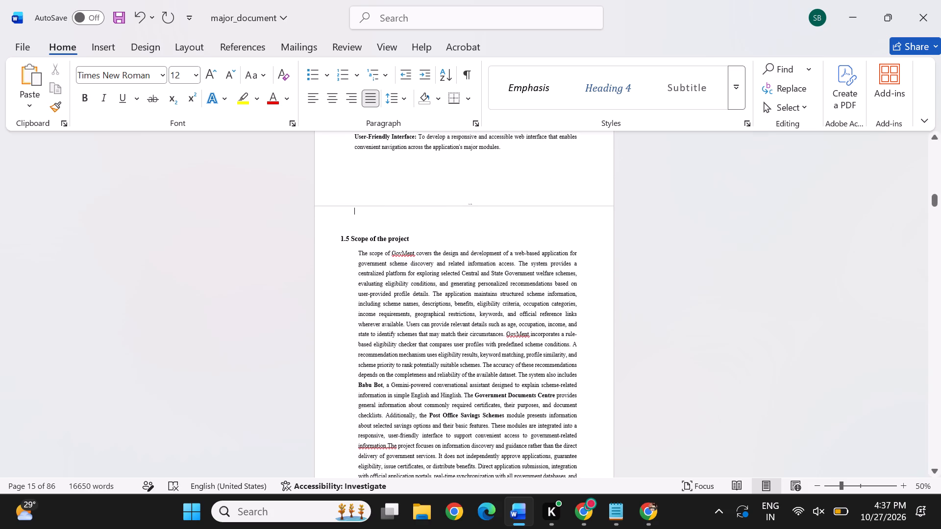
left_click(334, 241)
key("Tab")
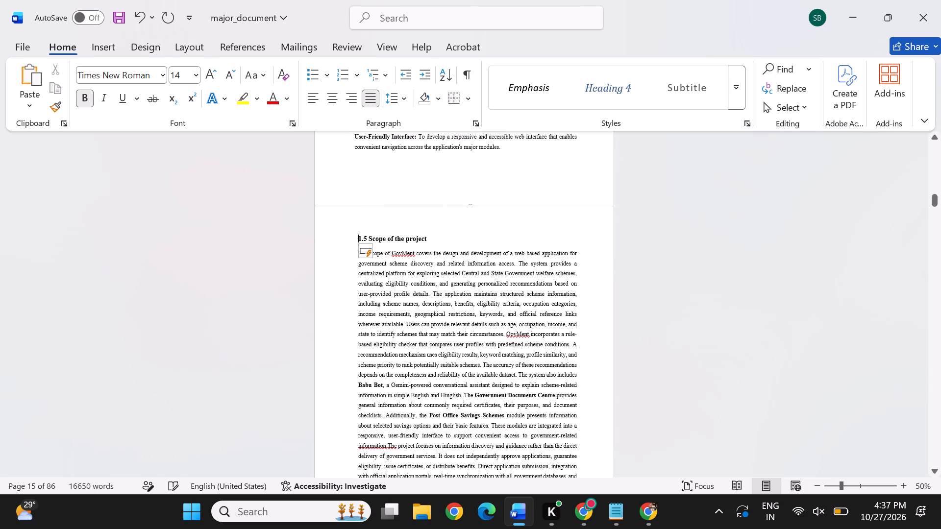
key("ctrl+z")
key("space")
key("space")
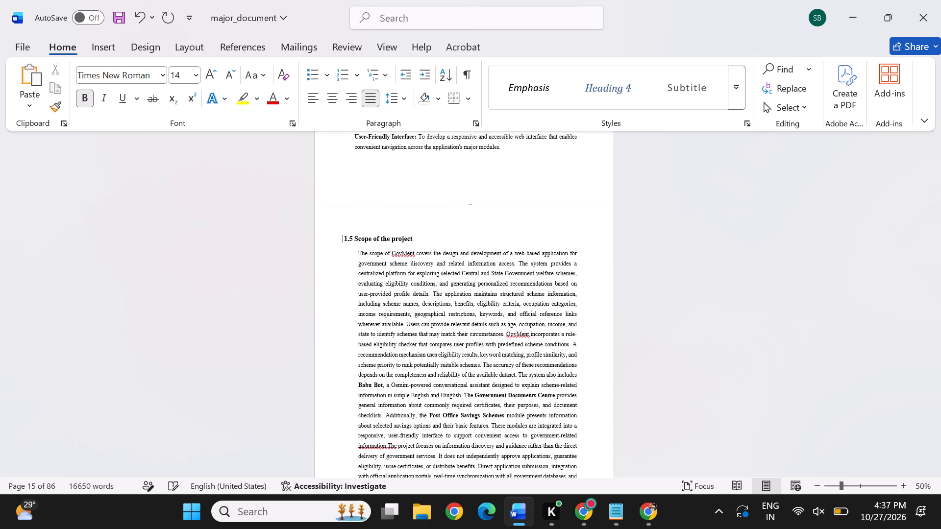
key("space")
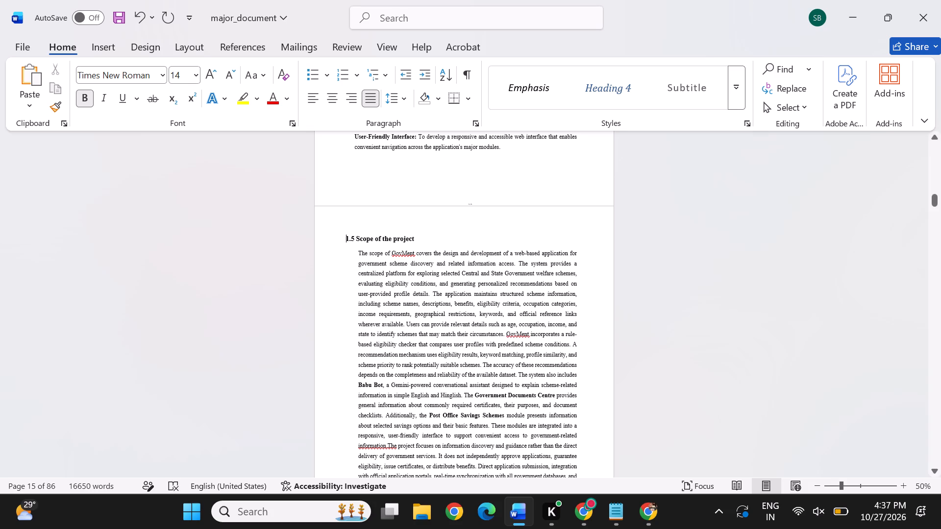
Remove the automatic 1.5 number from the Significance of the Project heading.
scroll(343, 272, "down", 1)
scroll(357, 374, "down", 1)
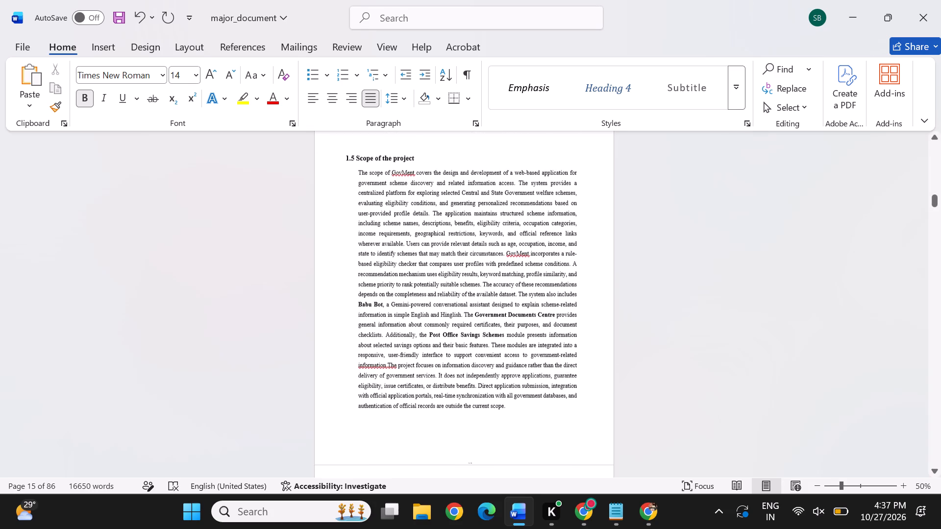
scroll(357, 374, "down", 1)
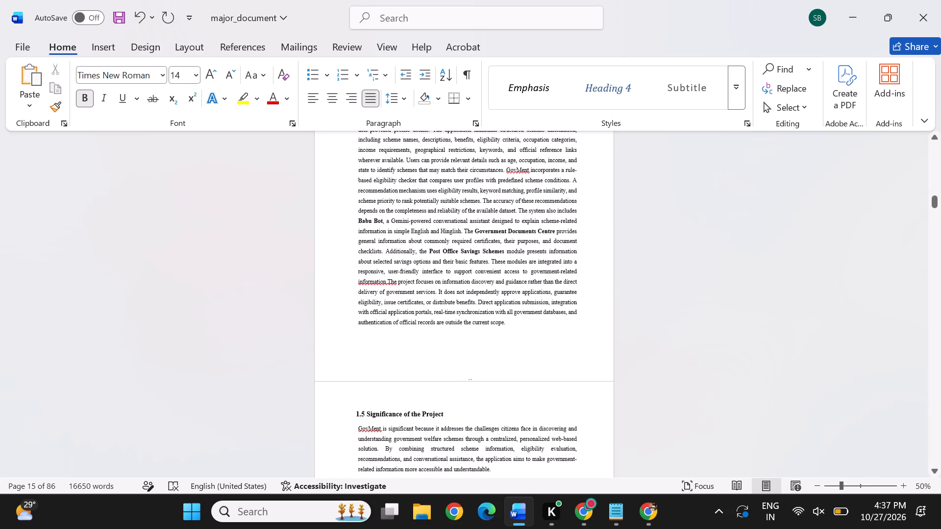
left_click(357, 415)
key("Right")
key("Left")
key("Delete")
key("Up")
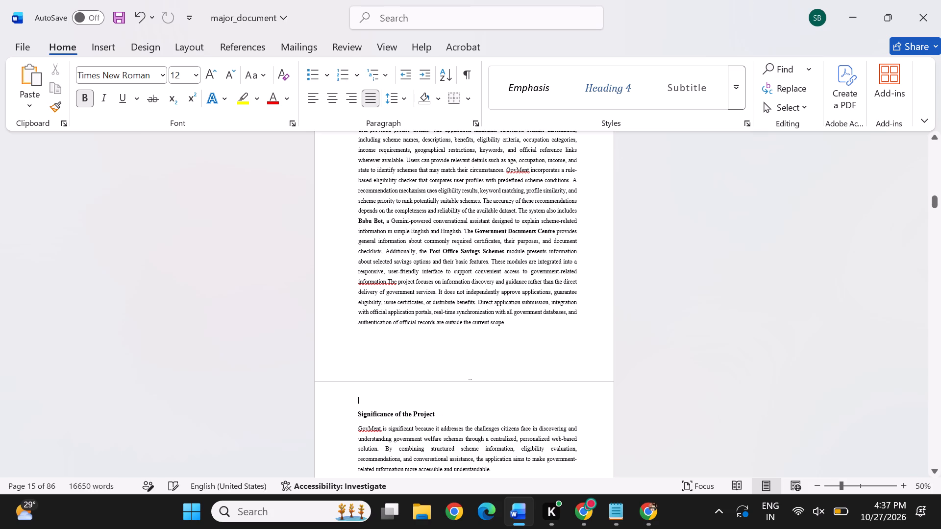
key("Left")
Copy the 1.5 Scope of the project heading onto the blank line below the section 1.5 text.
scroll(348, 349, "up", 1)
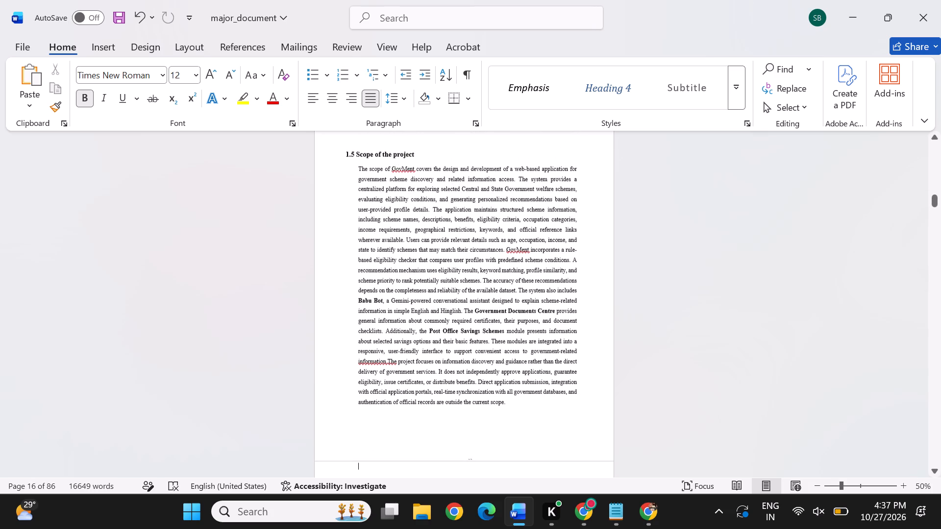
left_click_drag(419, 180, 344, 181)
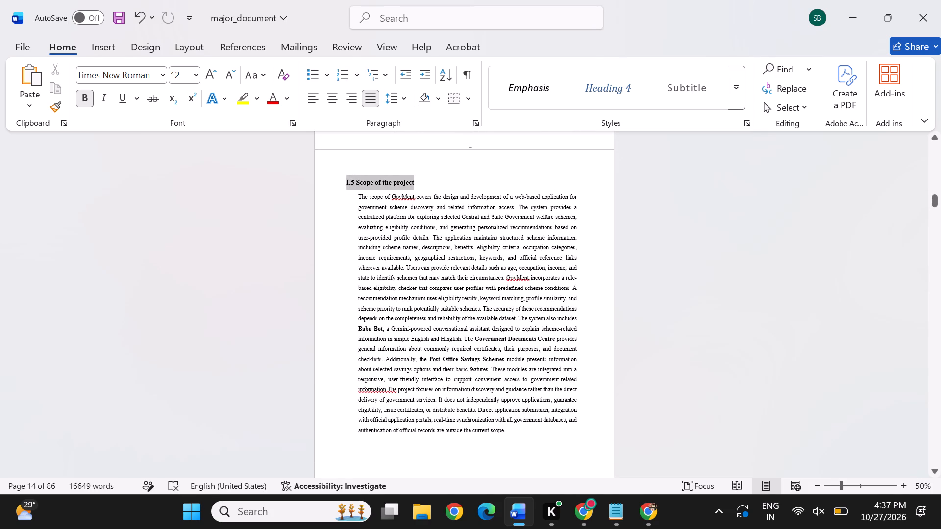
left_click_drag(344, 181, 340, 181)
key("ctrl+c")
scroll(391, 310, "down", 1)
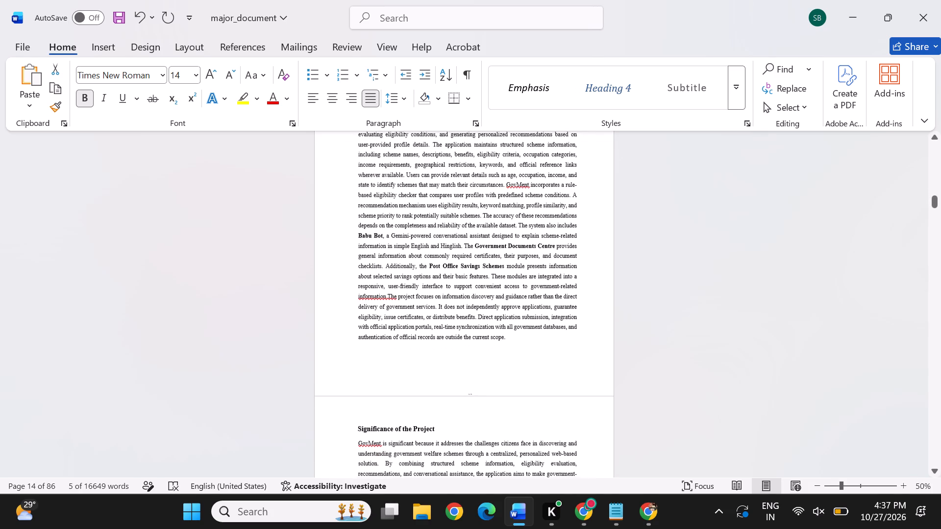
left_click(349, 362)
key("ctrl+v")
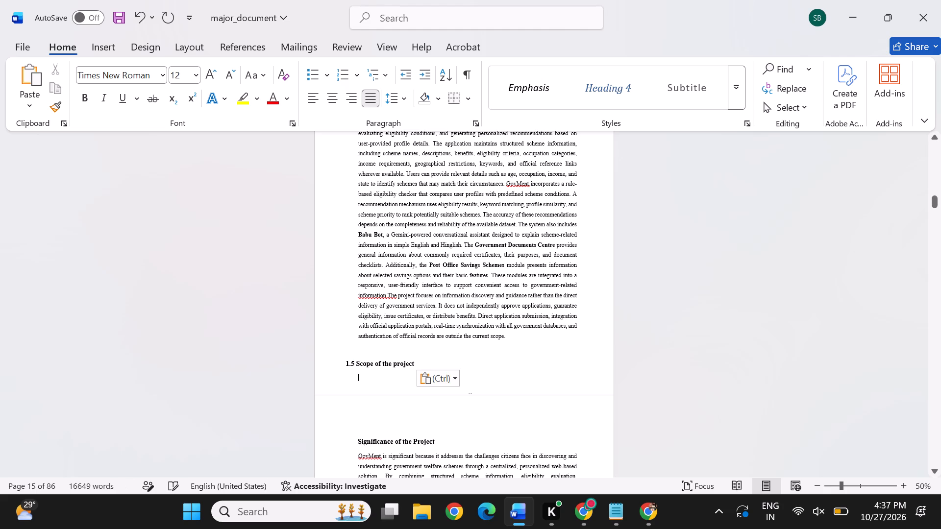
Change the copied heading to 1.6 Significance of the Project, reusing the title text from the existing heading below it.
left_click(350, 361)
key("Delete")
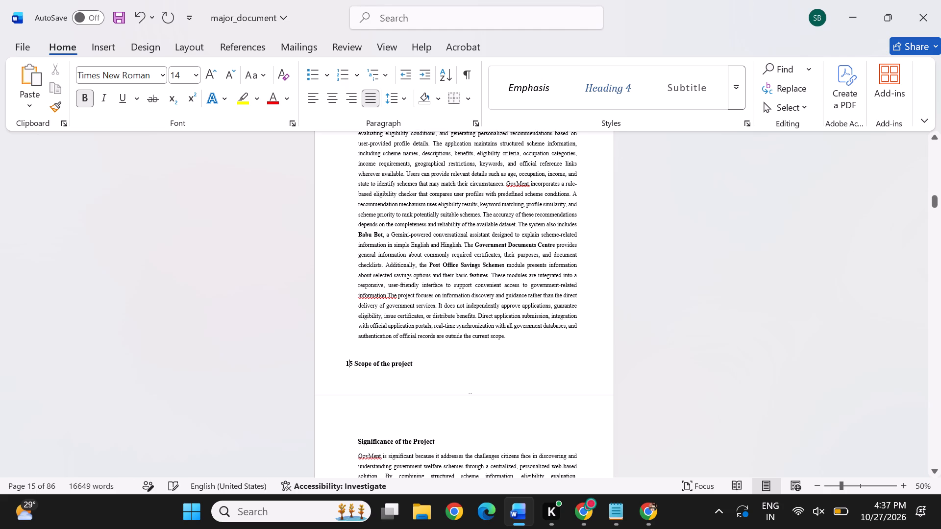
key("6")
left_click_drag(442, 437, 358, 442)
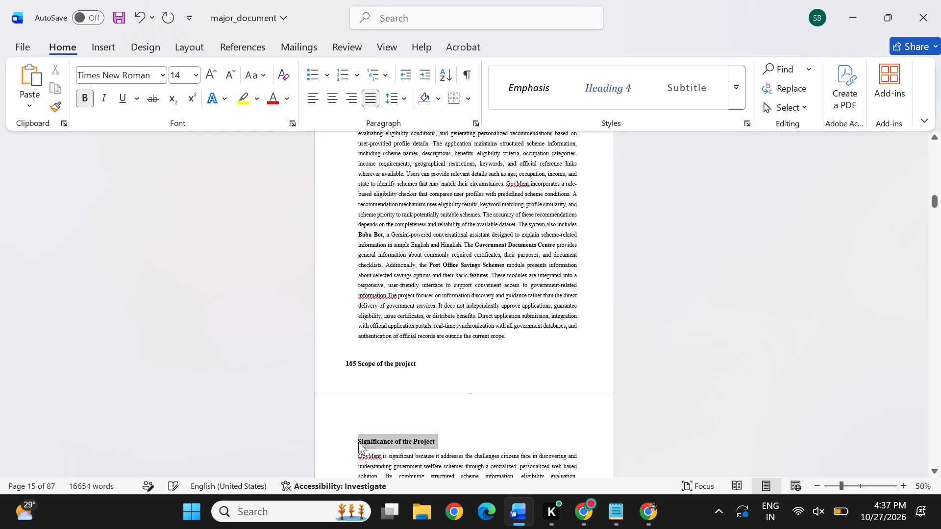
key("ctrl+c")
left_click_drag(426, 363, 363, 367)
key("ctrl+v")
left_click(350, 363)
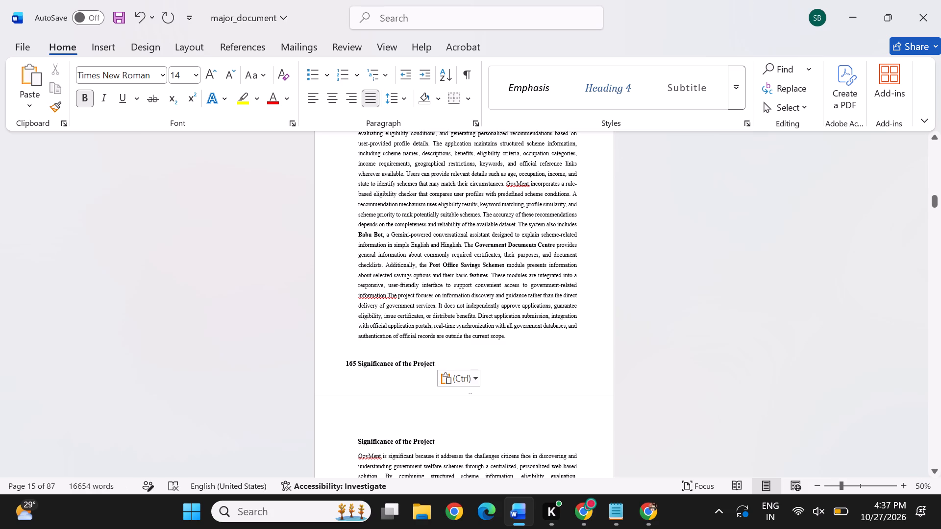
key("Delete")
key("Delete")
type(".6")
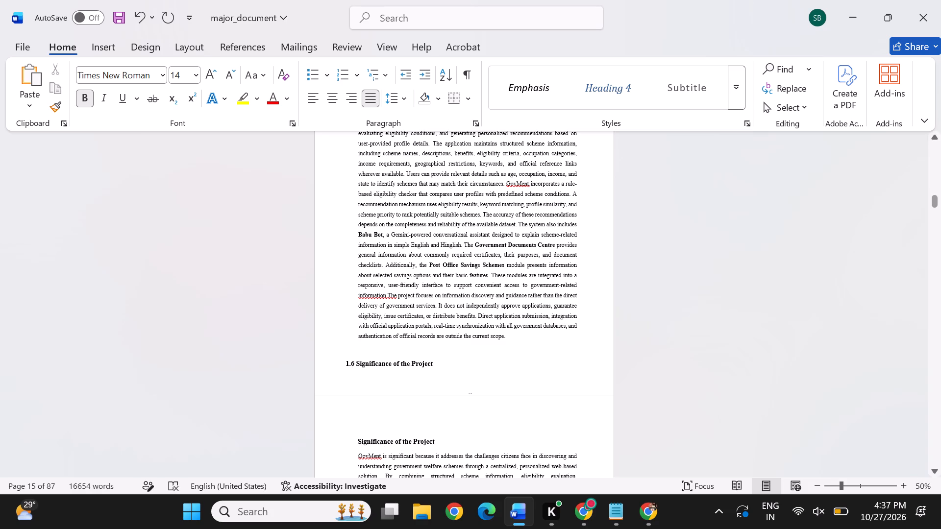
Delete the duplicate unnumbered Significance of the Project heading above the GovMent significance paragraph.
left_click_drag(441, 444, 353, 442)
key("Delete")
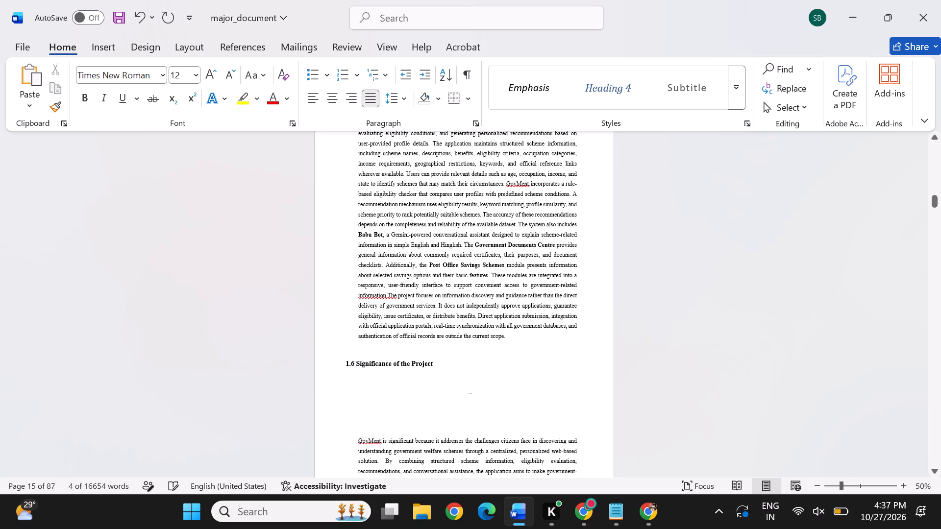
Insert four blank lines before the 1.6 Significance of the Project heading to push it onto the following page.
left_click(378, 353)
key("Return")
key("Return")
key("Return")
key("Return")
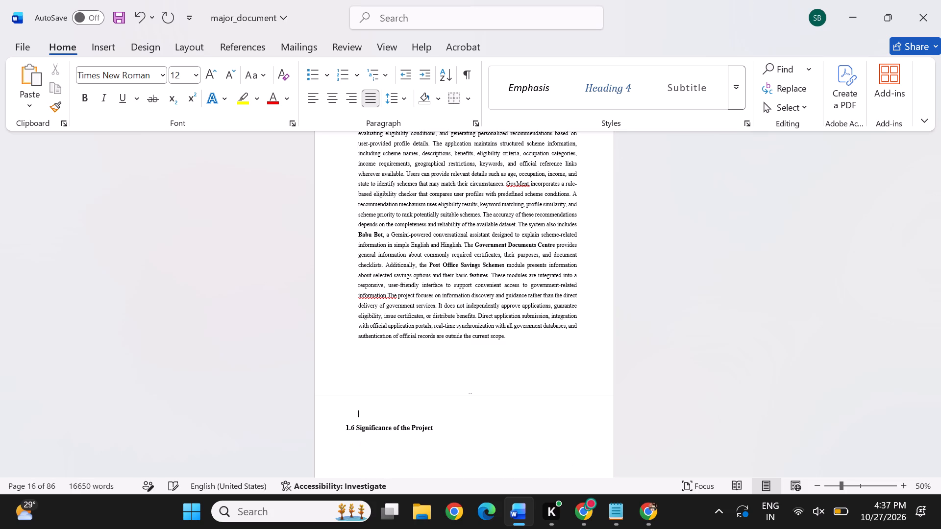
Delete the empty lines between the 1.6 Significance of the Project heading and its first paragraph.
scroll(378, 353, "down", 1)
left_click(362, 352)
key("Delete")
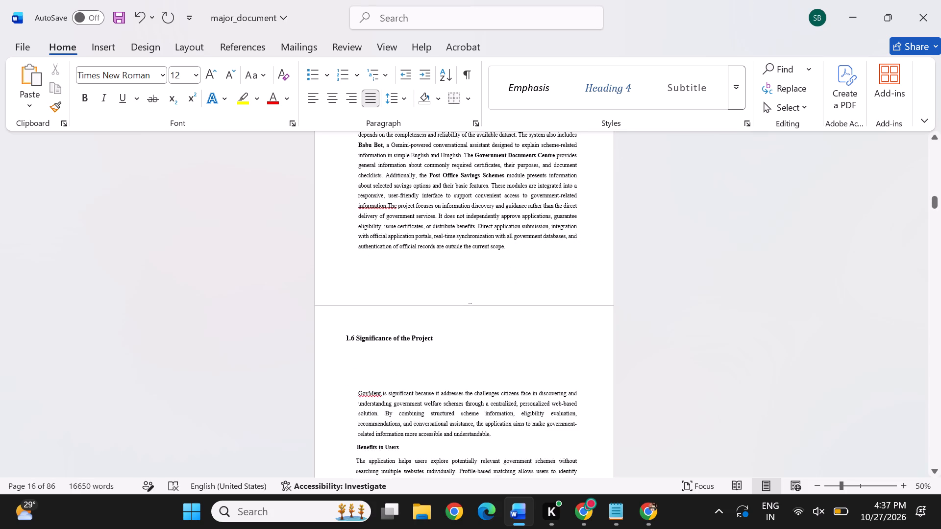
key("Delete")
key("Delete")
key("Delete")
key("Delete")
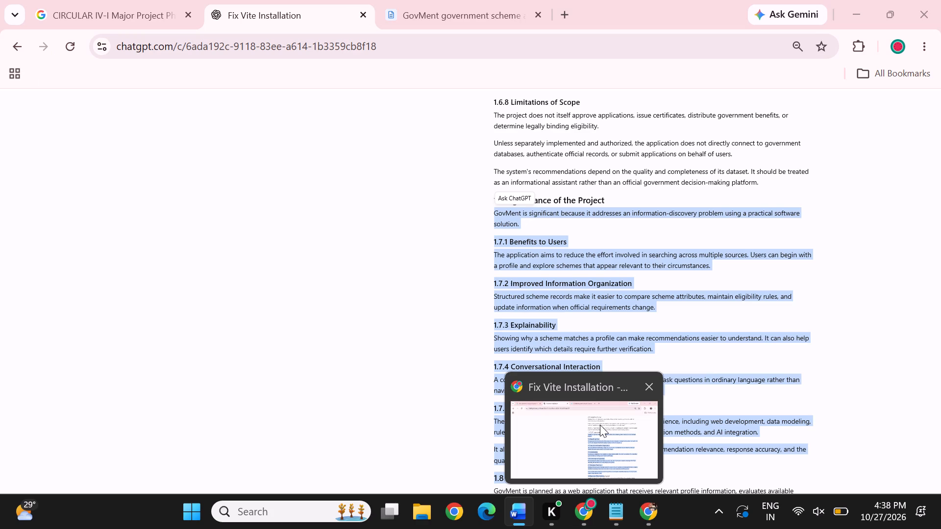
Review the section 1.6 subheadings and text through the start of the 1.7 heading page.
scroll(452, 385, "down", 1)
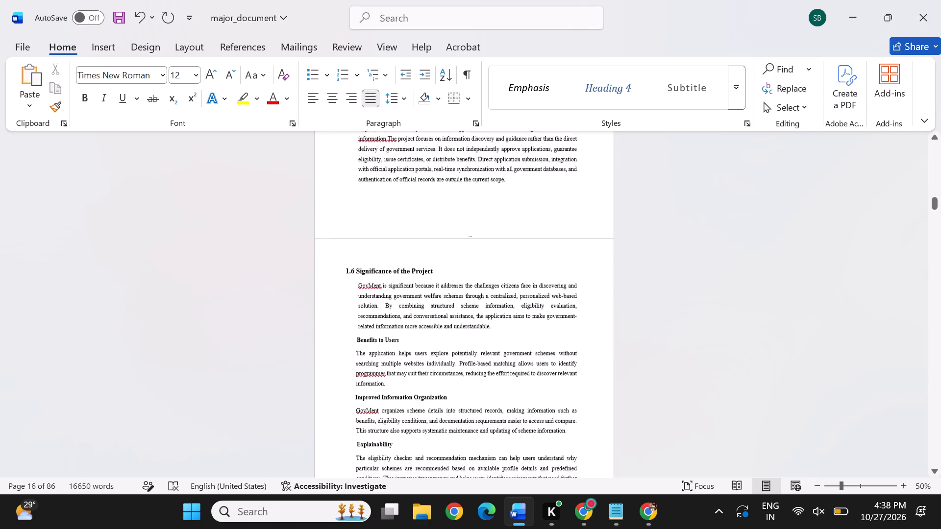
scroll(452, 385, "down", 1)
scroll(411, 282, "down", 2)
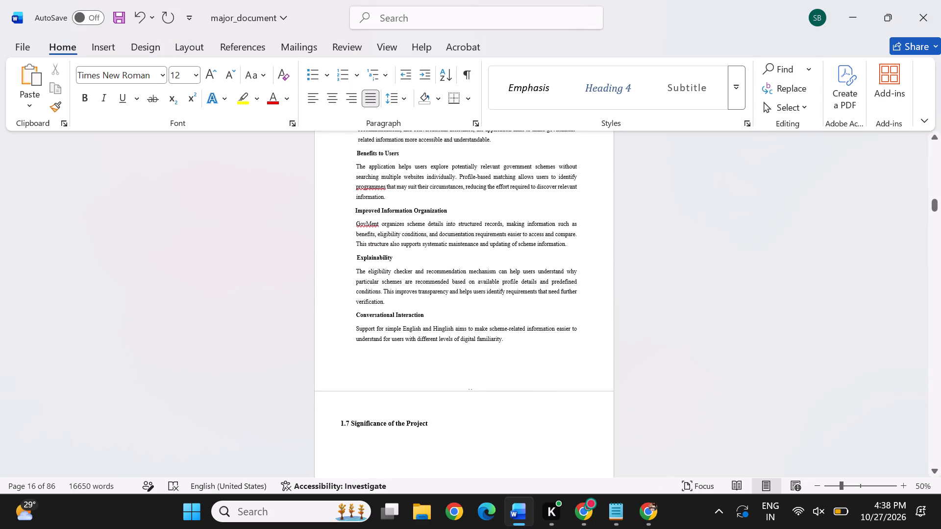
scroll(455, 340, "up", 1)
scroll(435, 216, "up", 1)
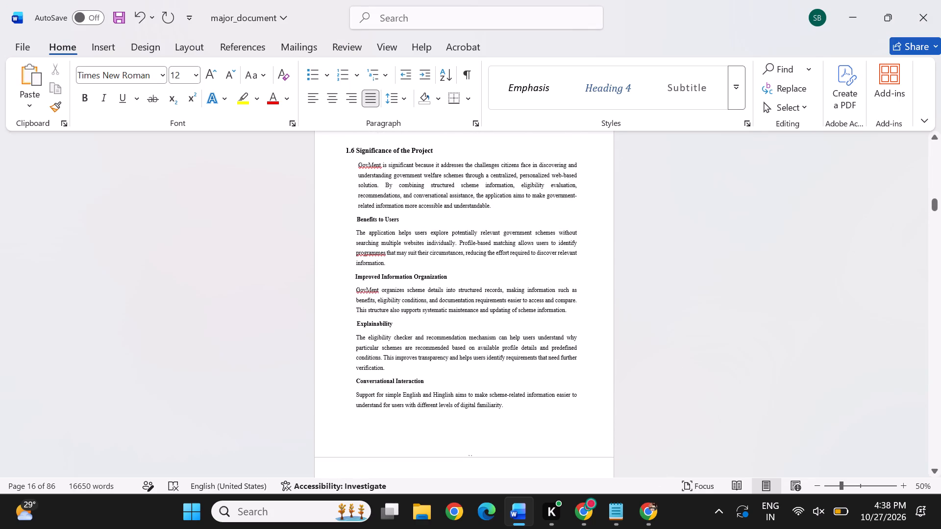
scroll(446, 273, "up", 1)
scroll(434, 278, "up", 1, "ctrl")
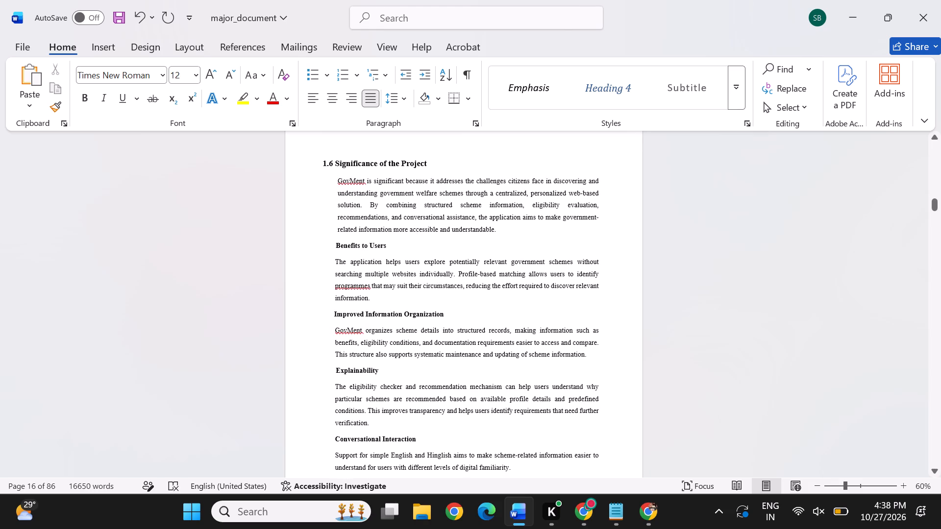
scroll(394, 313, "down", 1)
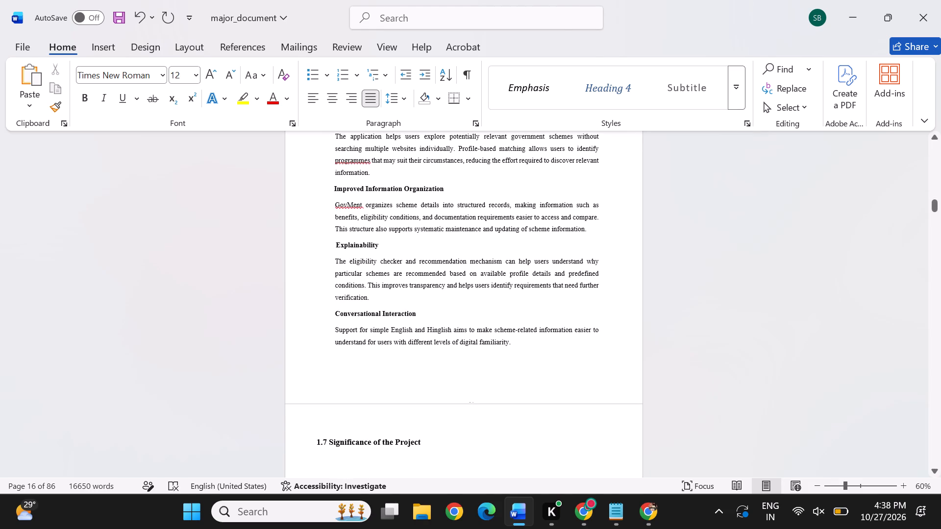
scroll(456, 313, "up", 2)
scroll(474, 344, "down", 2)
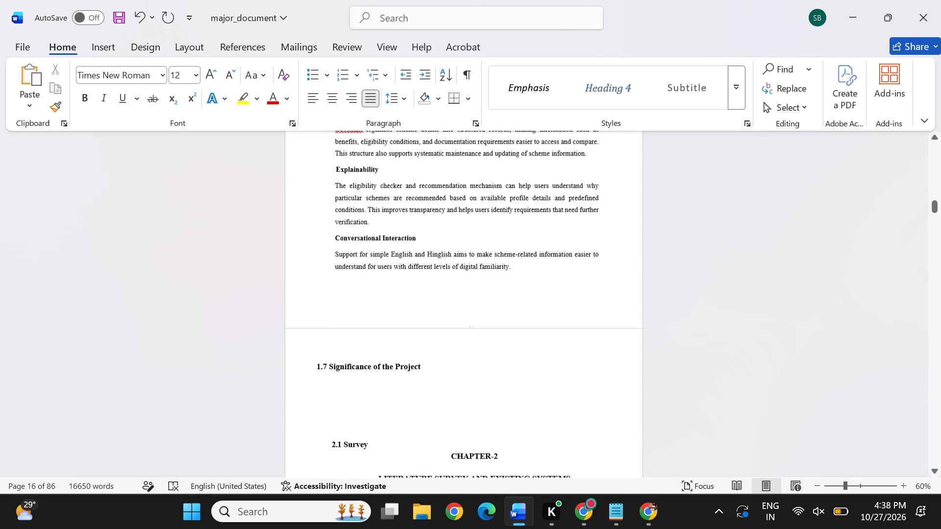
left_click(346, 272)
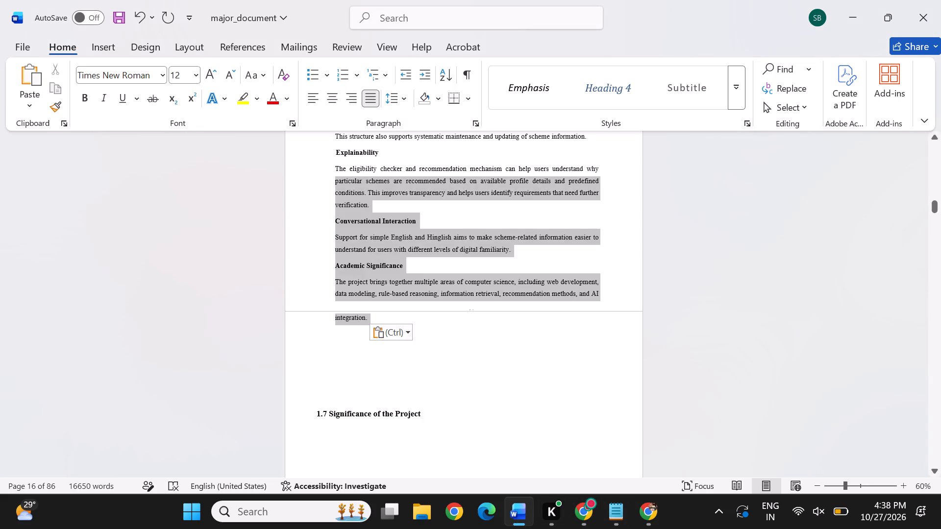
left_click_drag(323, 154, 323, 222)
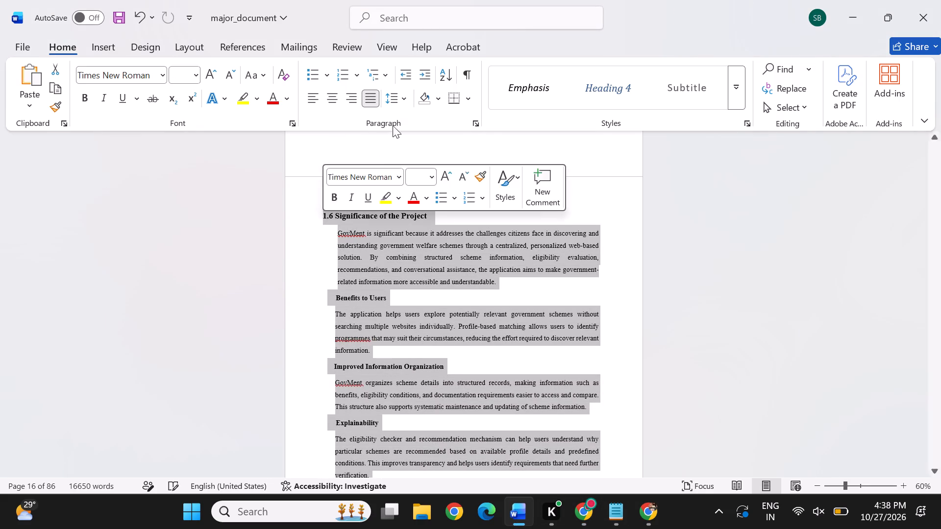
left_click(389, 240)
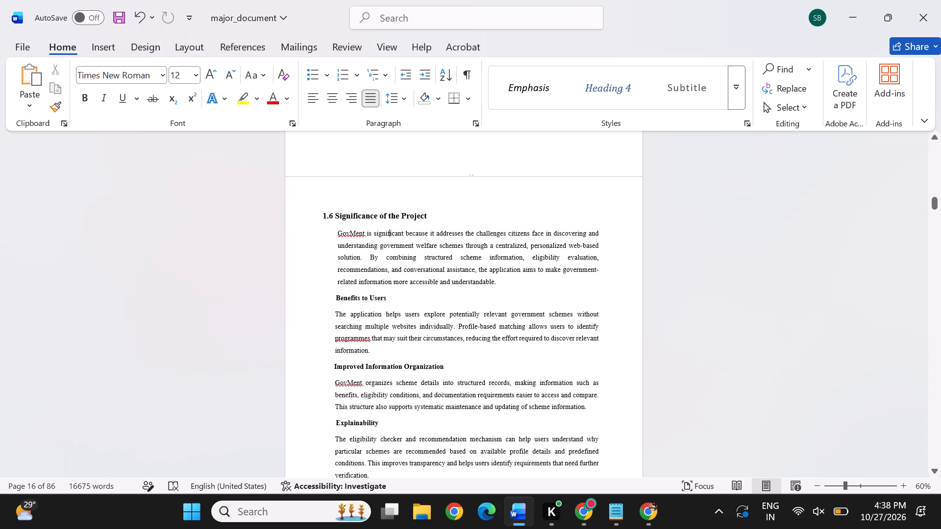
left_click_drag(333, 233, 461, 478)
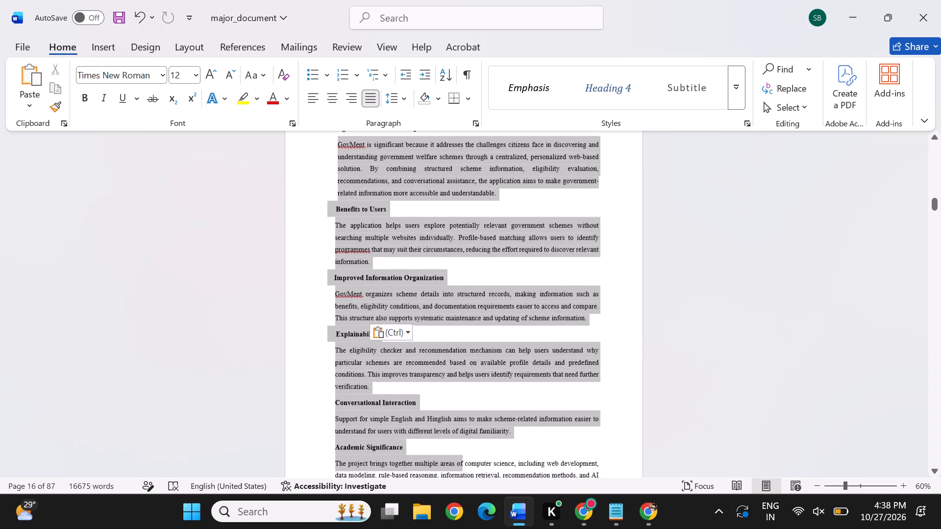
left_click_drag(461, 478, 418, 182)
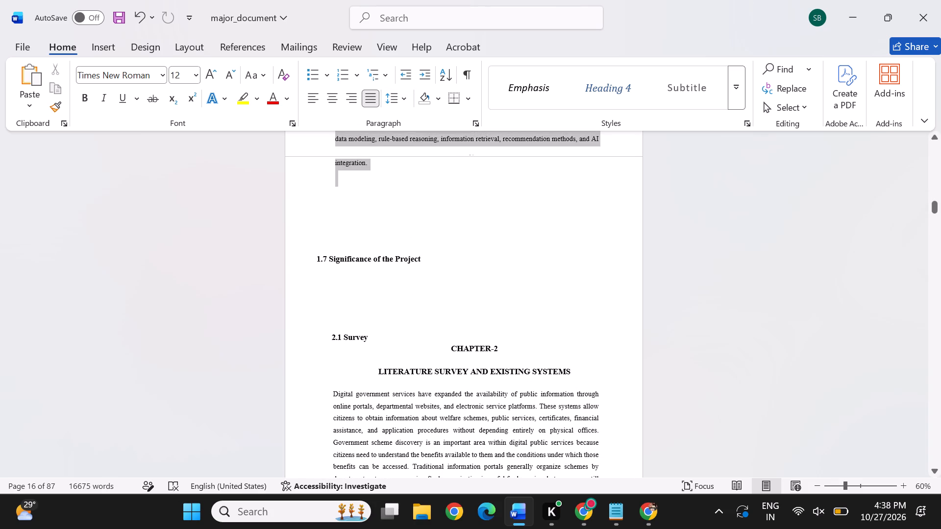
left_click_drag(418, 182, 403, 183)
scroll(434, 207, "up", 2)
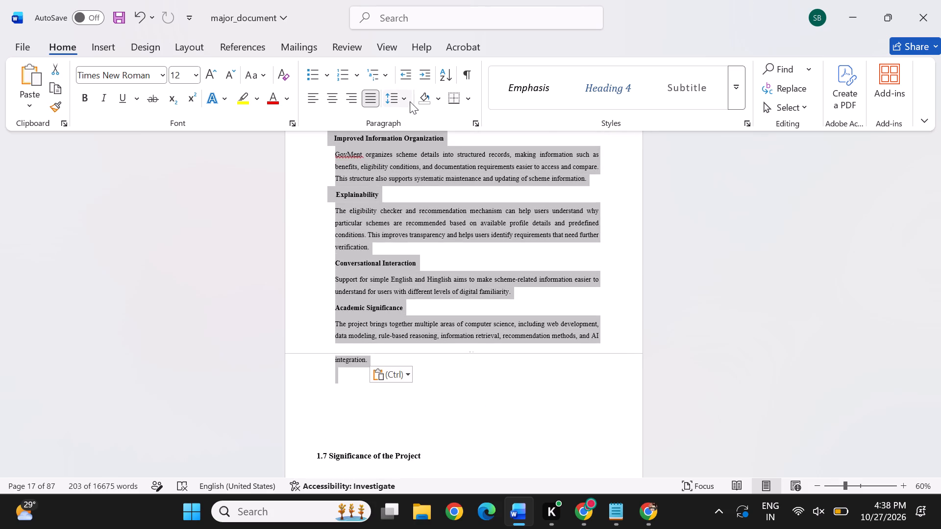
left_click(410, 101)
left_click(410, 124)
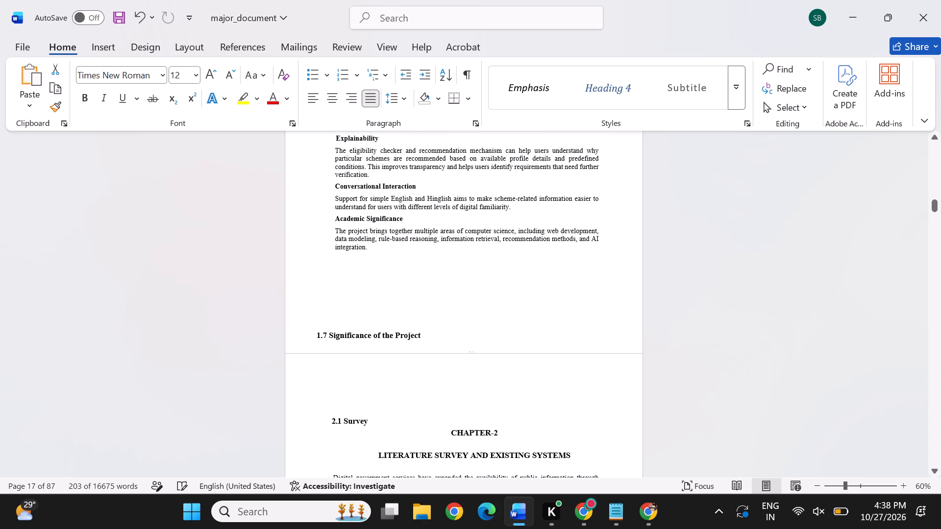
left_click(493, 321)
Set the line spacing of the section 1.6 body, from the GovMent paragraph through Academic Significance, to 1.5.
scroll(493, 321, "up", 1)
scroll(392, 212, "up", 3)
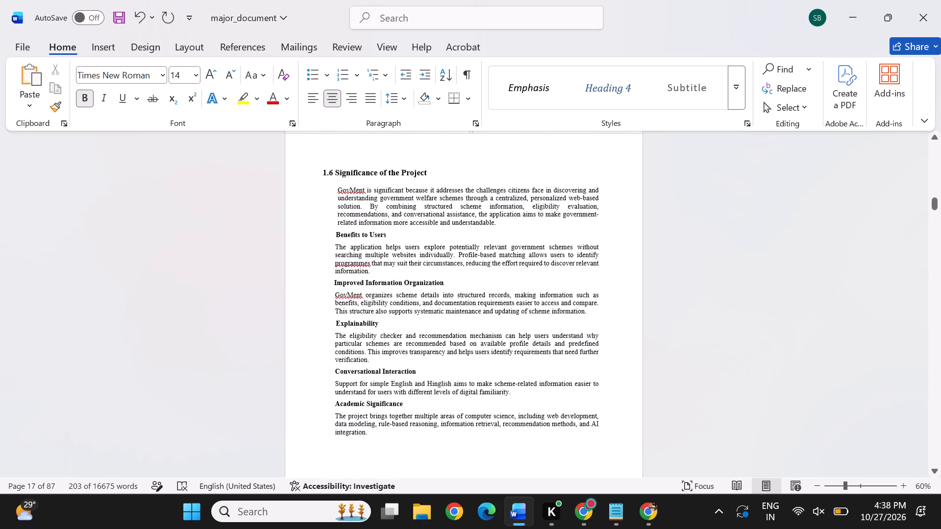
left_click_drag(334, 190, 380, 433)
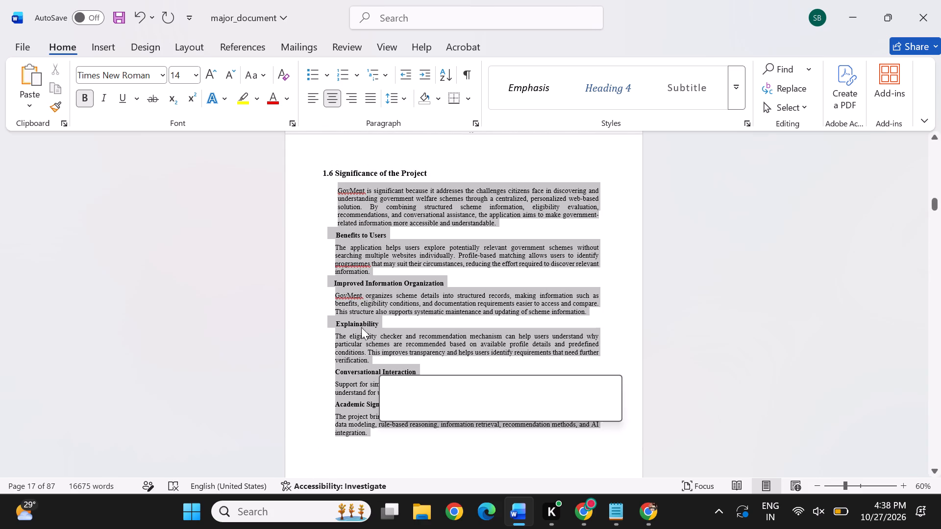
left_click(402, 103)
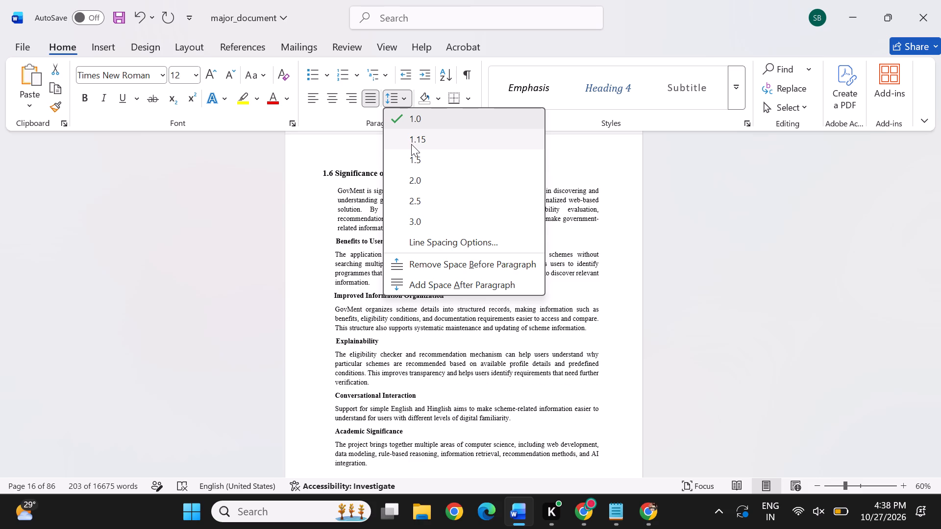
left_click(417, 162)
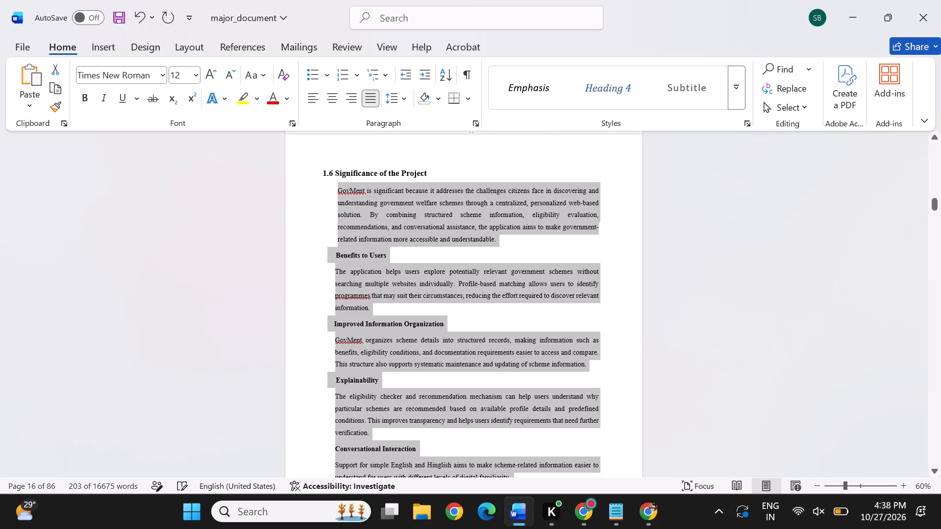
left_click(459, 281)
Check the line spacing of reference entries [14] to [17] near the document's end and apply 1.5.
scroll(478, 319, "down", 10)
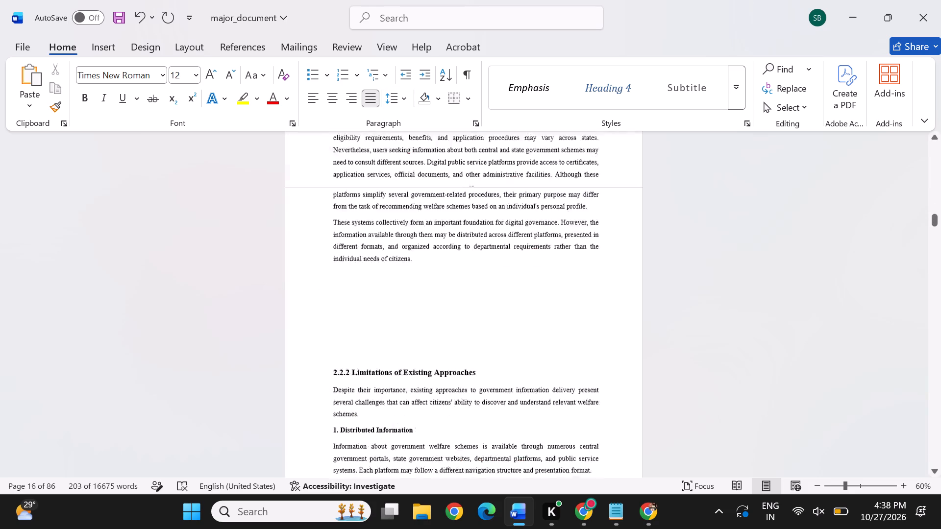
scroll(478, 319, "down", 15)
scroll(478, 319, "up", 3)
left_click_drag(397, 225, 486, 385)
left_click(407, 101)
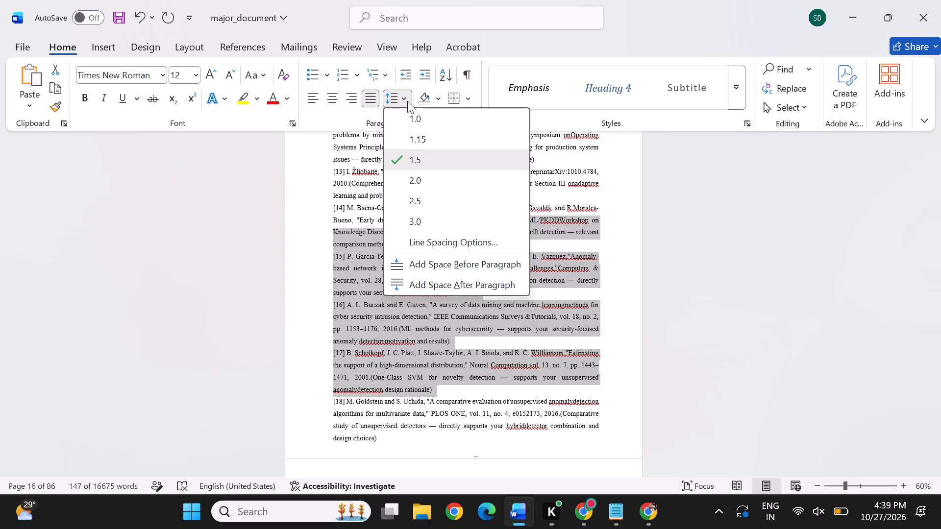
left_click(426, 166)
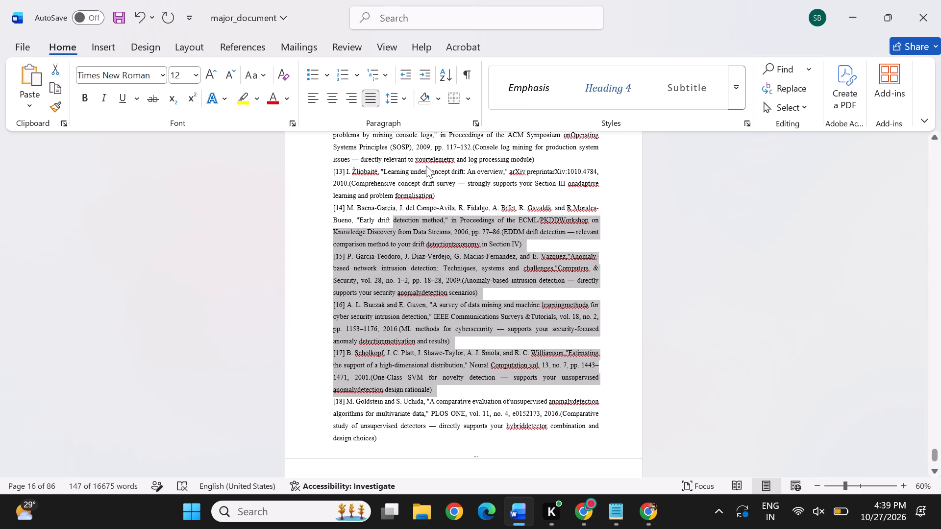
Check the line spacing of the future improvement paragraph that precedes the reference list in the Word thesis.
scroll(418, 311, "up", 3)
right_click(418, 311)
scroll(429, 259, "up", 2)
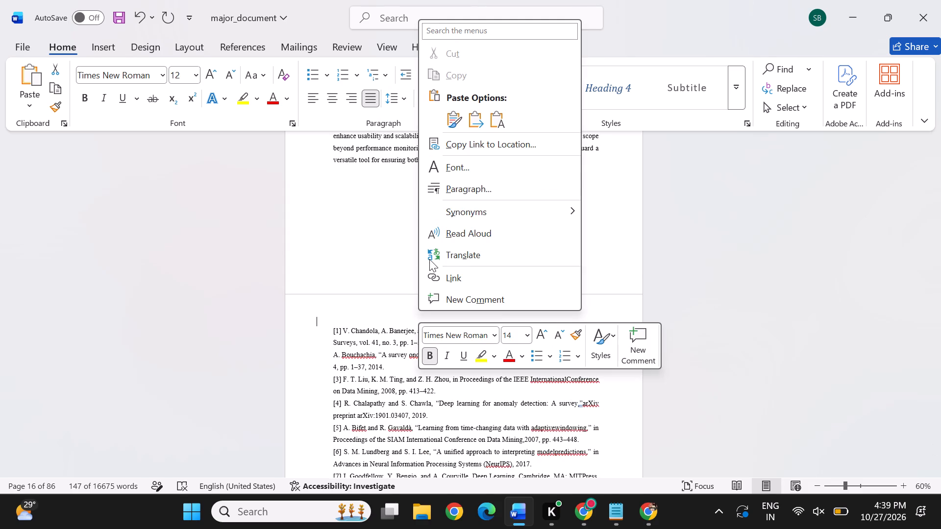
left_click(344, 225)
scroll(344, 225, "up", 2)
left_click_drag(357, 202, 467, 322)
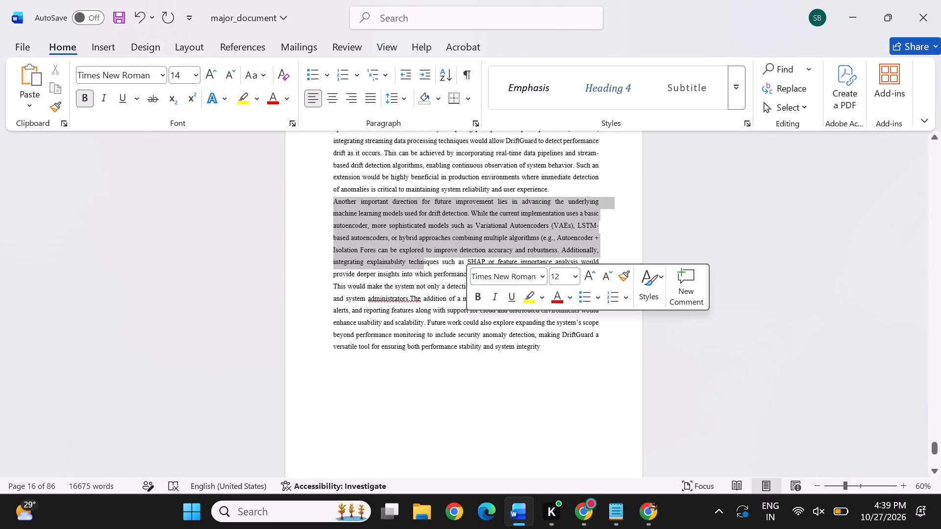
left_click(404, 103)
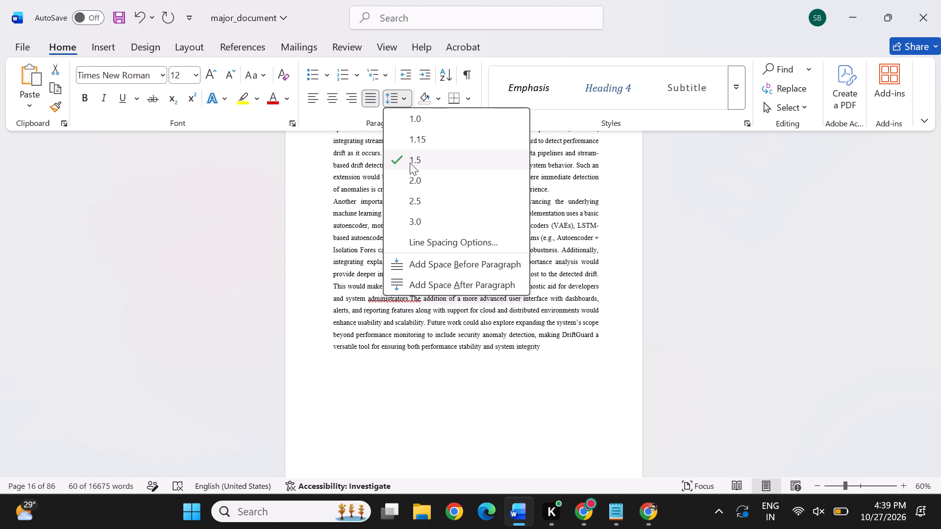
scroll(280, 258, "up", 4)
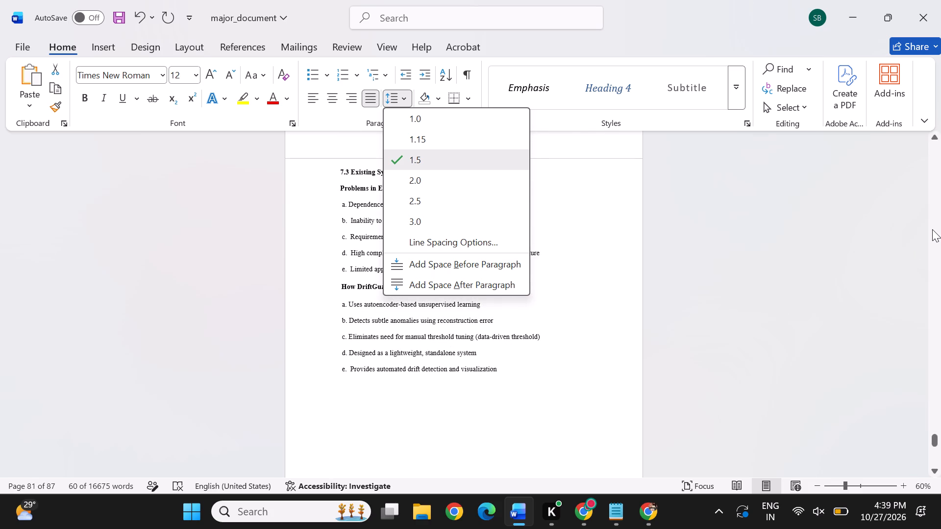
left_click(933, 229)
Insert five blank lines before the Academic Significance heading in section 1.6 to move it onto the next page.
scroll(739, 259, "up", 2)
scroll(608, 290, "up", 5)
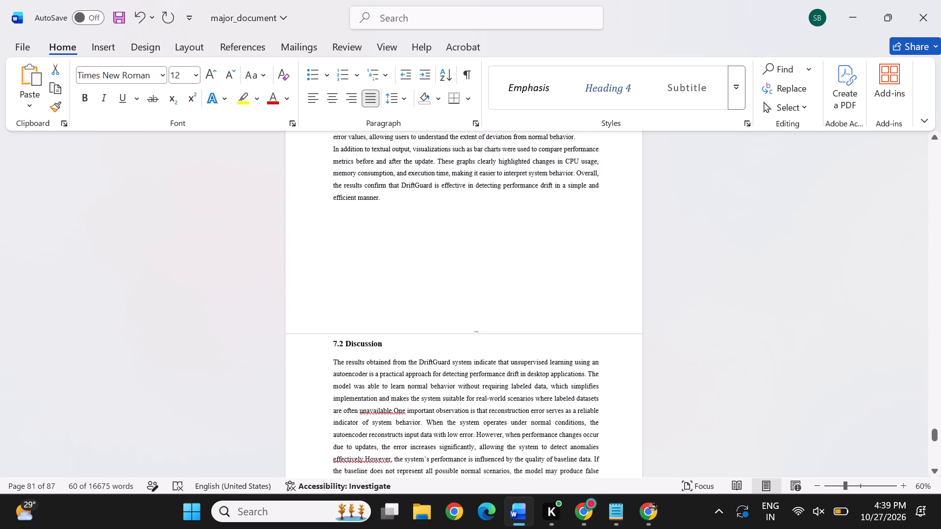
scroll(608, 290, "up", 20)
scroll(608, 290, "up", 20)
scroll(608, 290, "up", 20)
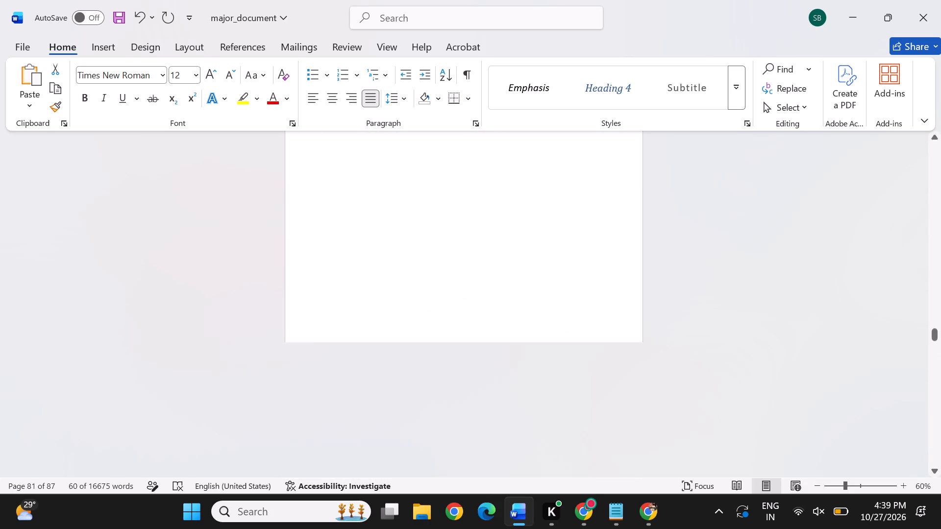
scroll(795, 254, "up", 6)
left_click_drag(937, 324, 928, 234)
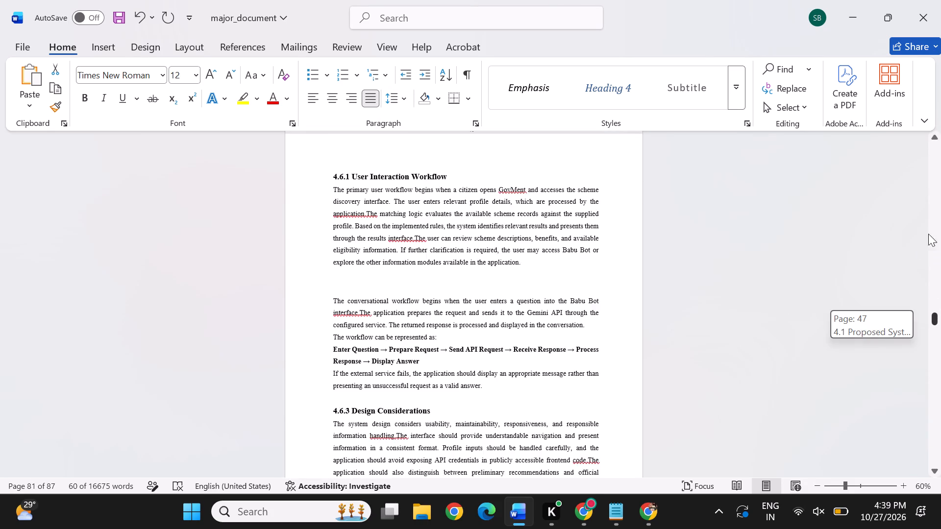
left_click_drag(928, 234, 925, 191)
scroll(591, 347, "down", 5)
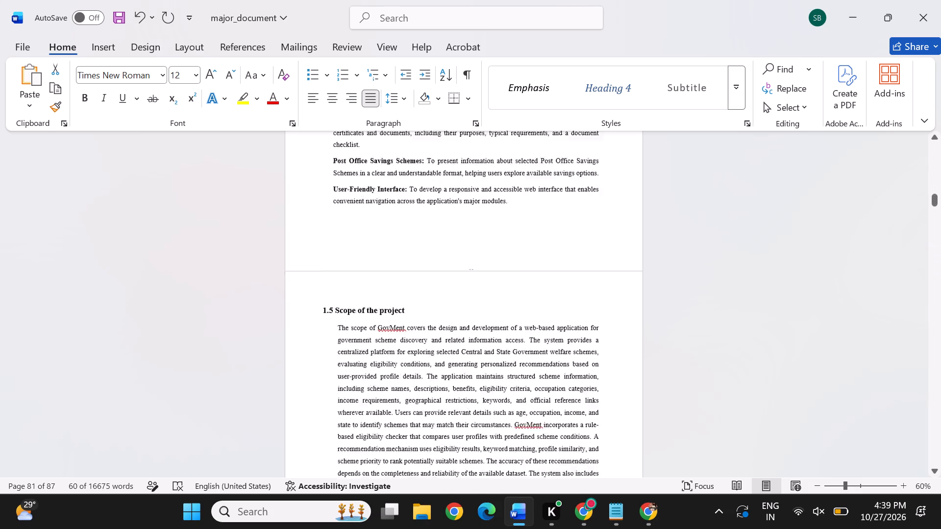
scroll(591, 347, "down", 5)
scroll(451, 309, "up", 1)
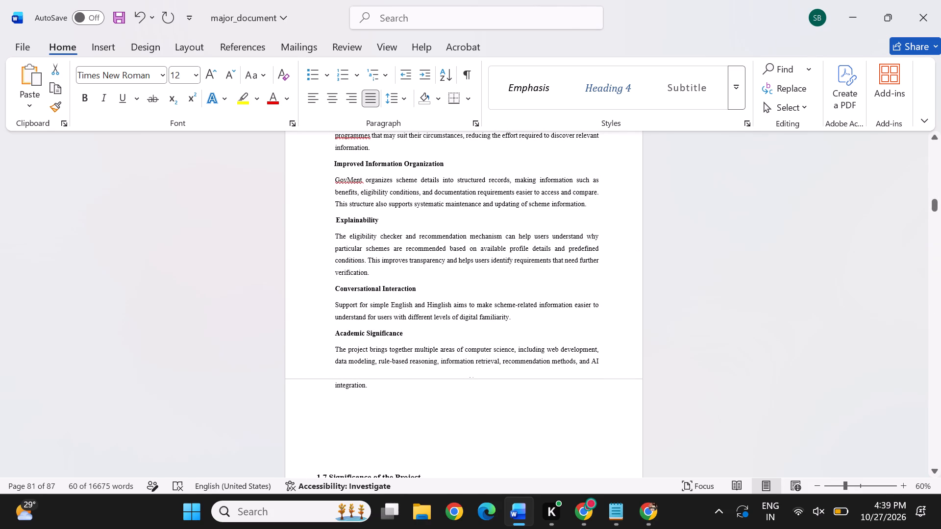
left_click(331, 333)
key("Return")
key("Return")
key("Return")
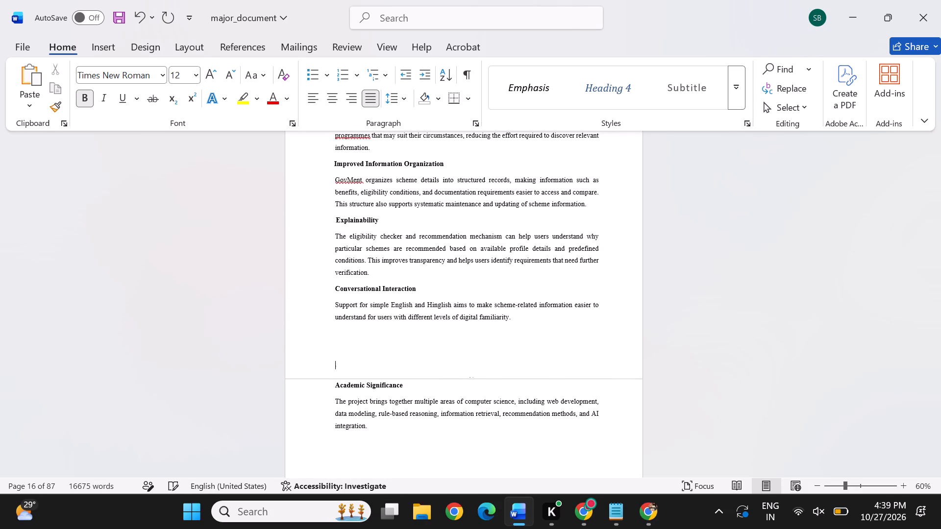
key("Return")
key("Return")
scroll(408, 335, "down", 1)
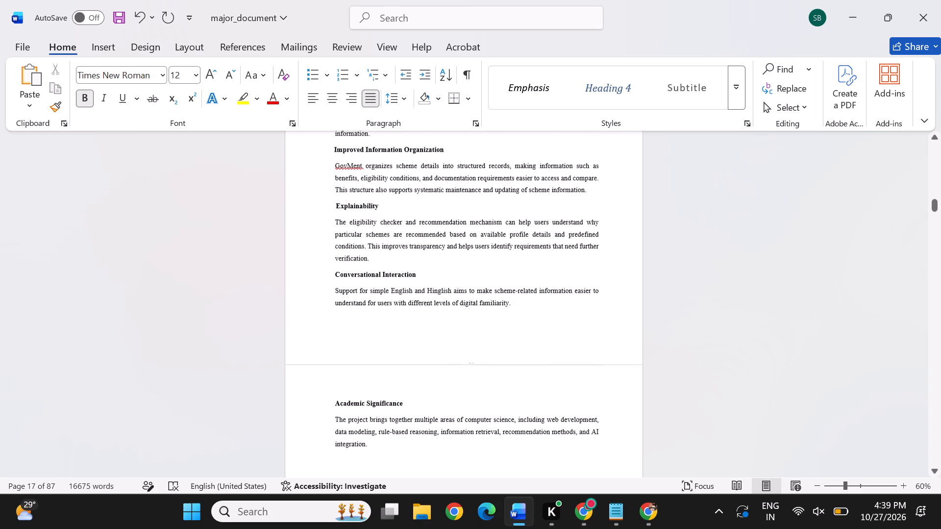
scroll(408, 335, "down", 1)
Delete the Academic Significance heading and its paragraph, along with the empty lines before the 1.7 heading.
left_click_drag(374, 416, 329, 356)
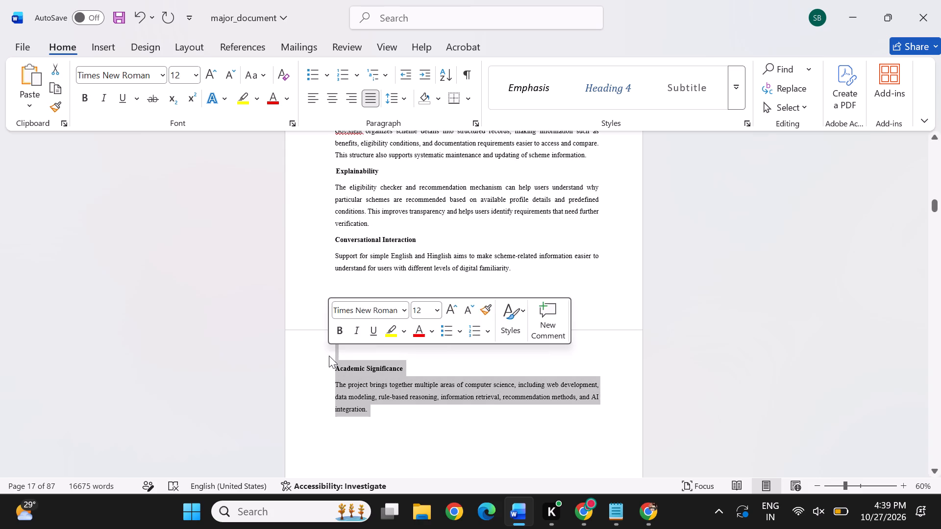
key("Delete")
key("Delete")
key("Delete")
key("Delete")
key("Delete")
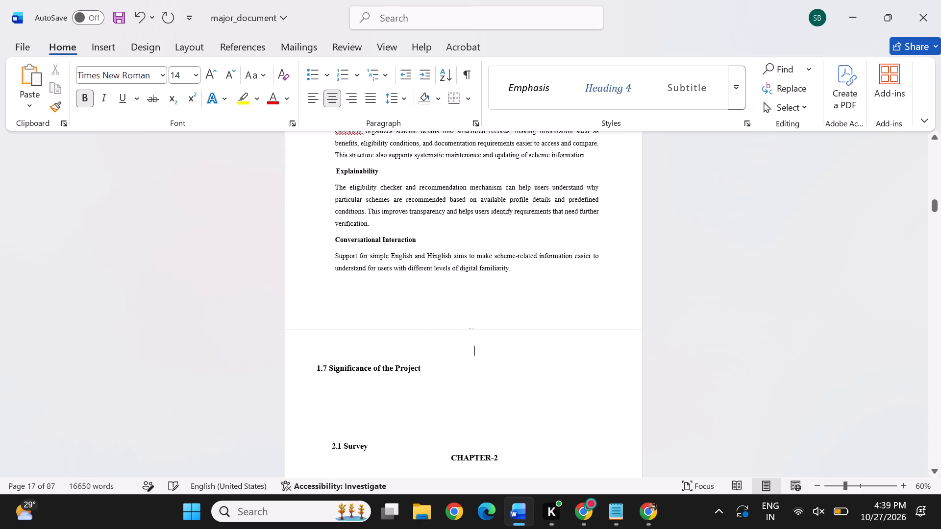
Replace the 1.7 heading's title with "Overview of the Proposed System" copied from ChatGPT, and add an indented line below it.
left_click(449, 370)
key("Return")
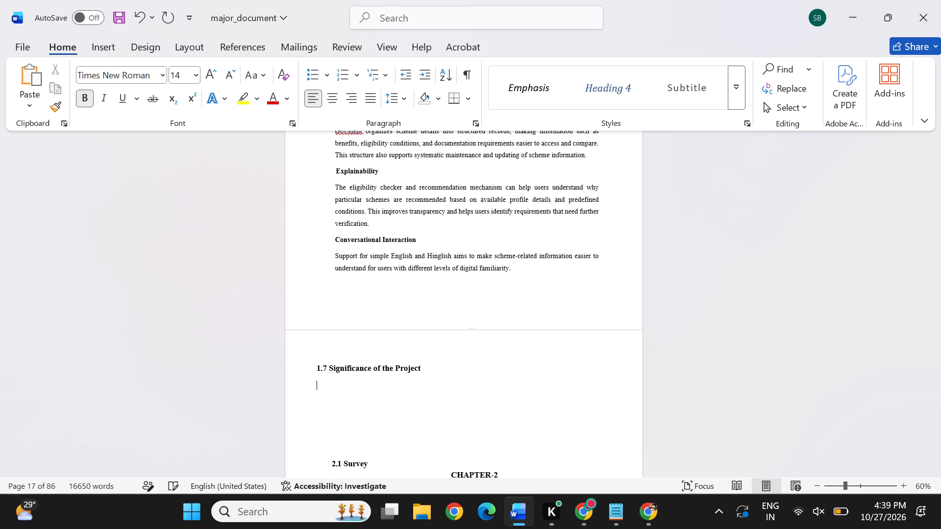
key("Tab")
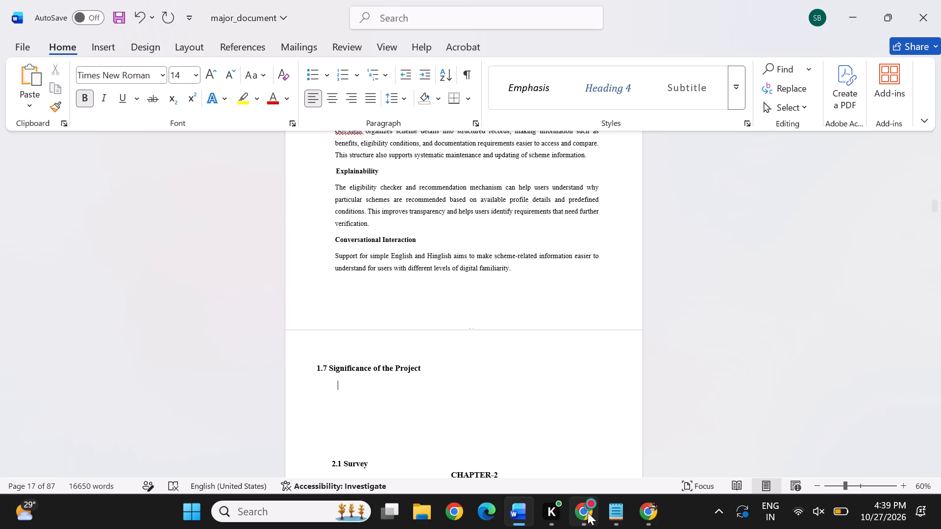
left_click(588, 512)
scroll(469, 351, "down", 1)
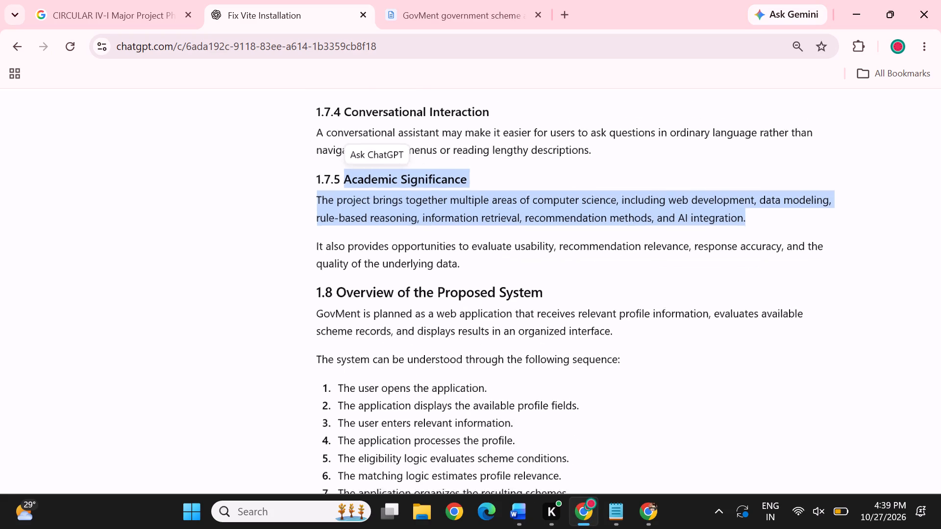
left_click_drag(538, 299, 367, 303)
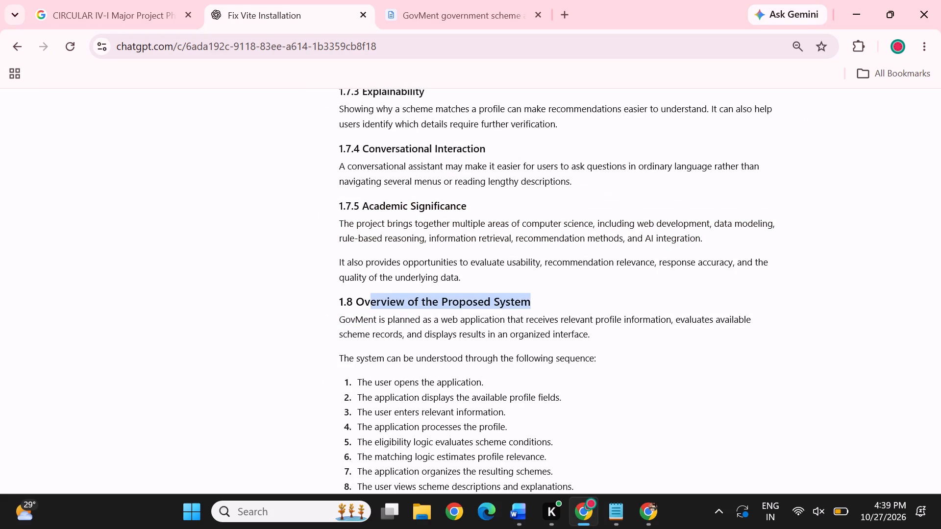
left_click_drag(367, 303, 357, 303)
key("ctrl+c")
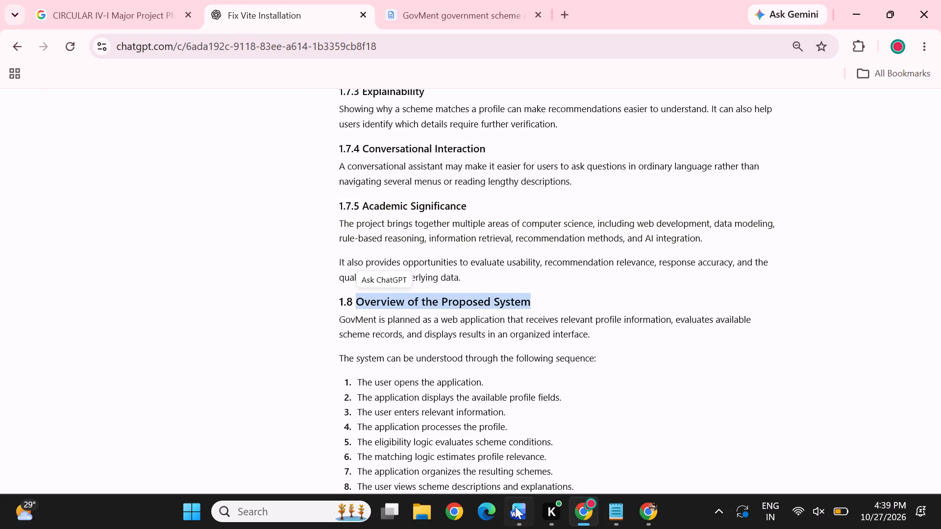
left_click(515, 506)
left_click_drag(329, 371, 349, 371)
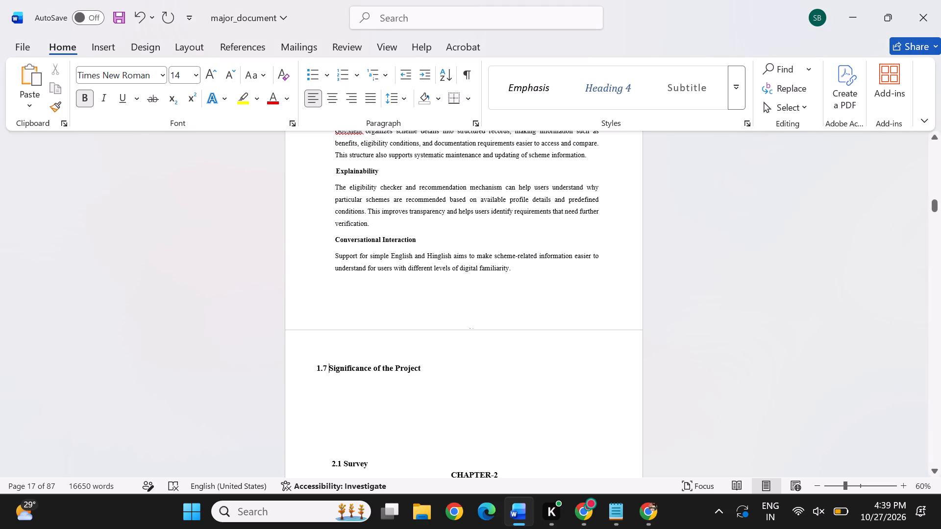
left_click_drag(349, 371, 418, 368)
key("ctrl+v")
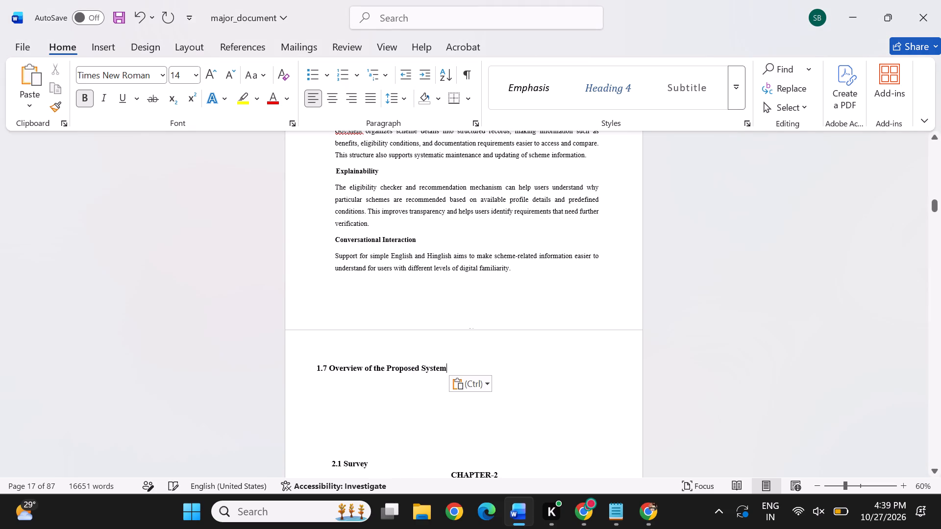
key("Return")
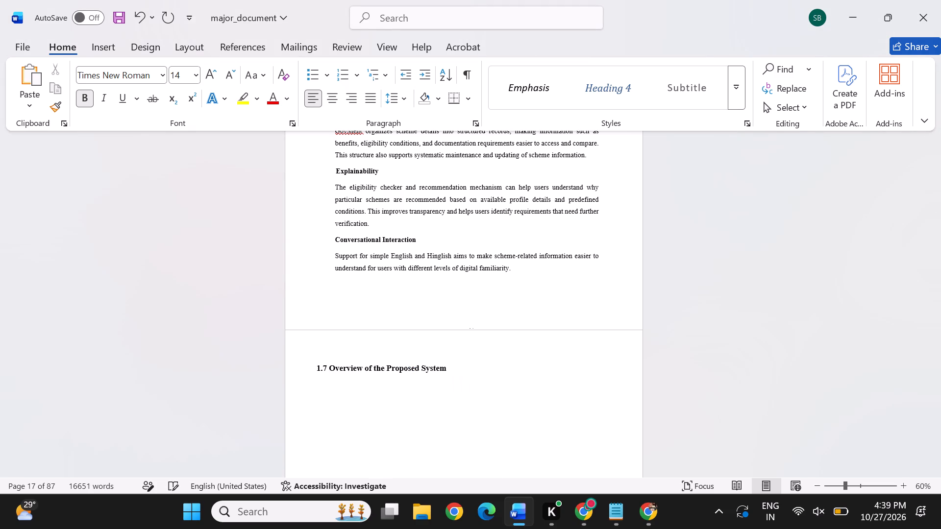
key("Tab")
left_click(584, 513)
scroll(652, 355, "down", 1)
scroll(599, 383, "down", 1)
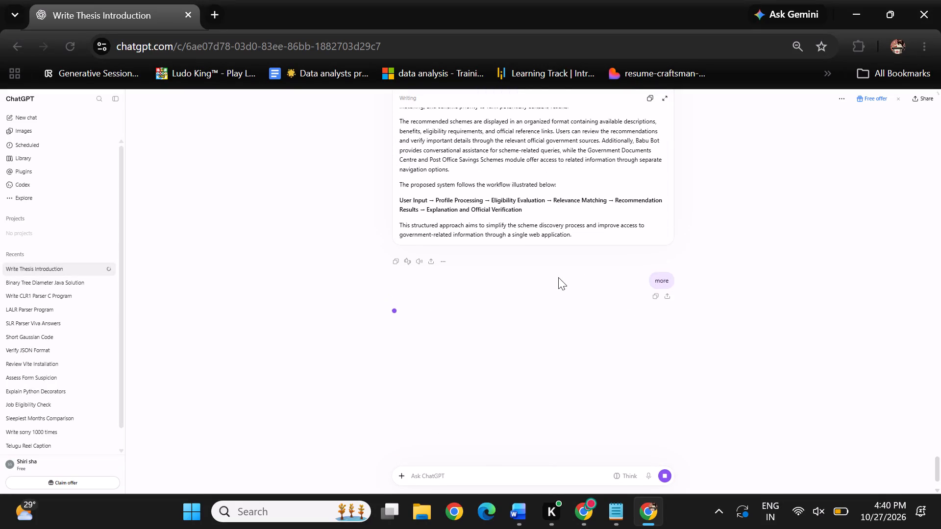
scroll(558, 277, "up", 1)
scroll(545, 414, "down", 1)
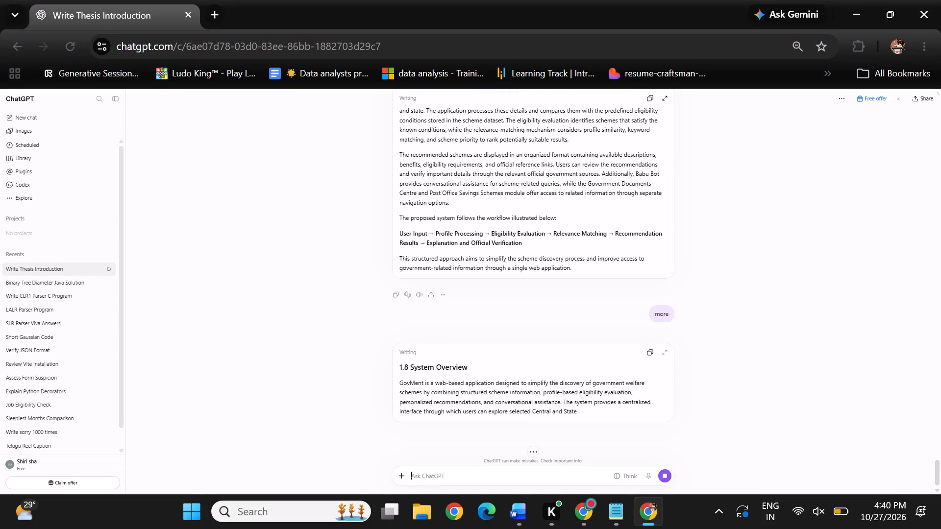
scroll(545, 414, "down", 1)
scroll(509, 389, "up", 2)
scroll(552, 217, "up", 1)
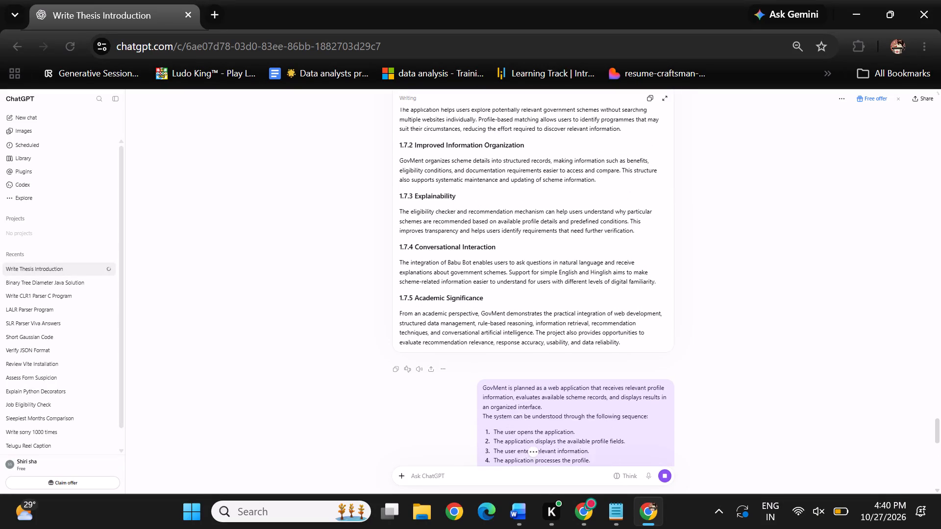
scroll(543, 358, "down", 2)
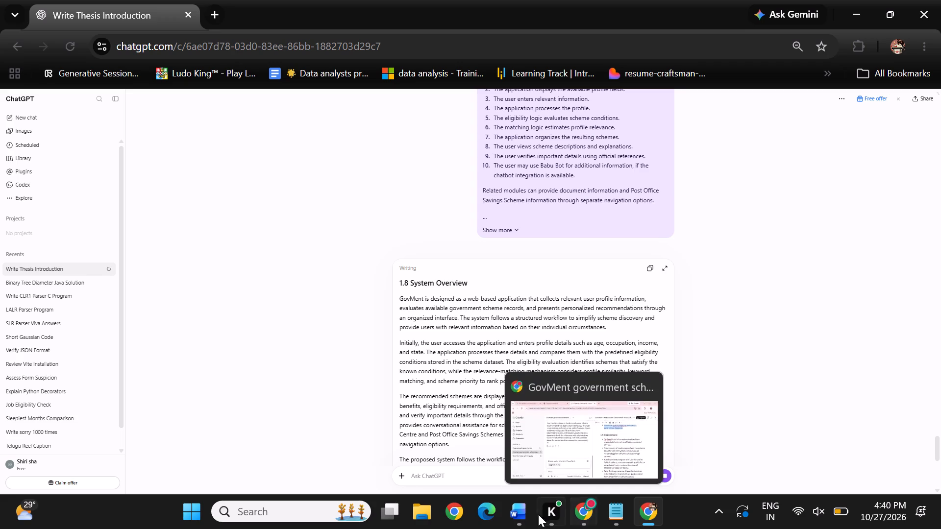
Switch to the Word thesis and change the 1.7 heading's title to "System Overview".
left_click(516, 515)
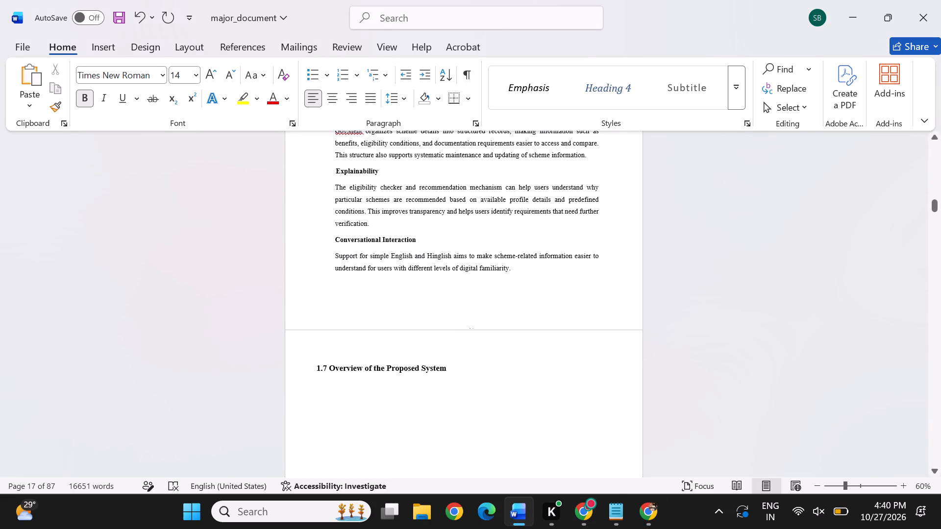
left_click_drag(364, 369, 444, 370)
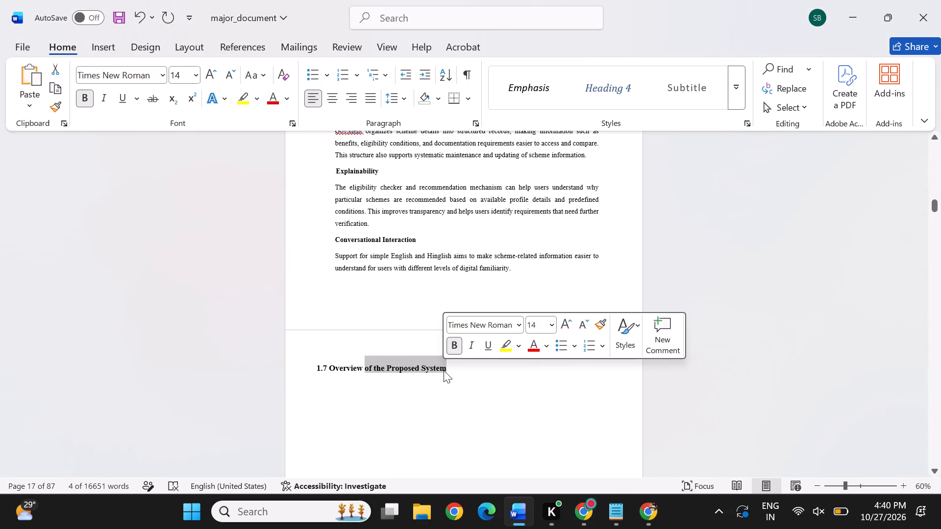
key("Delete")
left_click(330, 367)
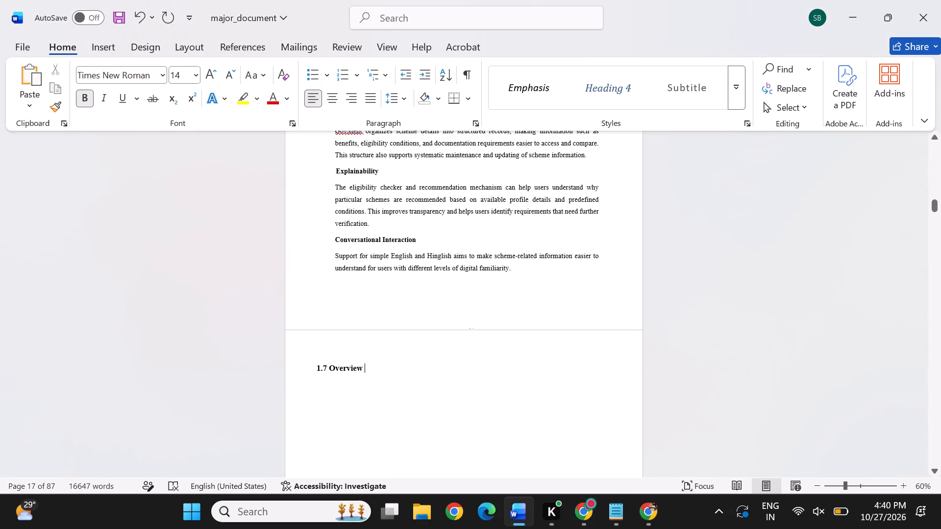
key("space")
type("System")
key("space")
Replace the 1.7 entry's title in the table of contents with "System Overview" copied from the section heading, keeping page number 7 aligned.
left_click_drag(398, 368, 336, 369)
key("ctrl+c")
scroll(213, 298, "up", 1)
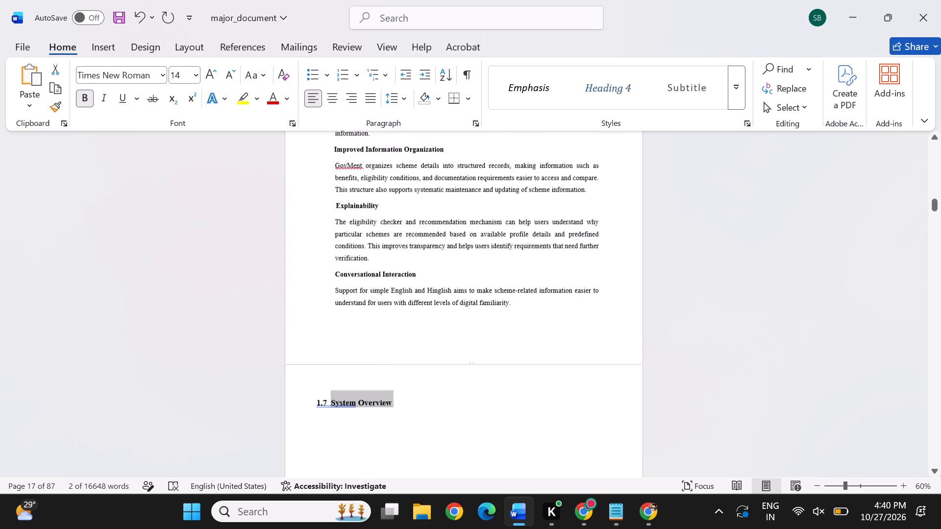
scroll(213, 298, "up", 5)
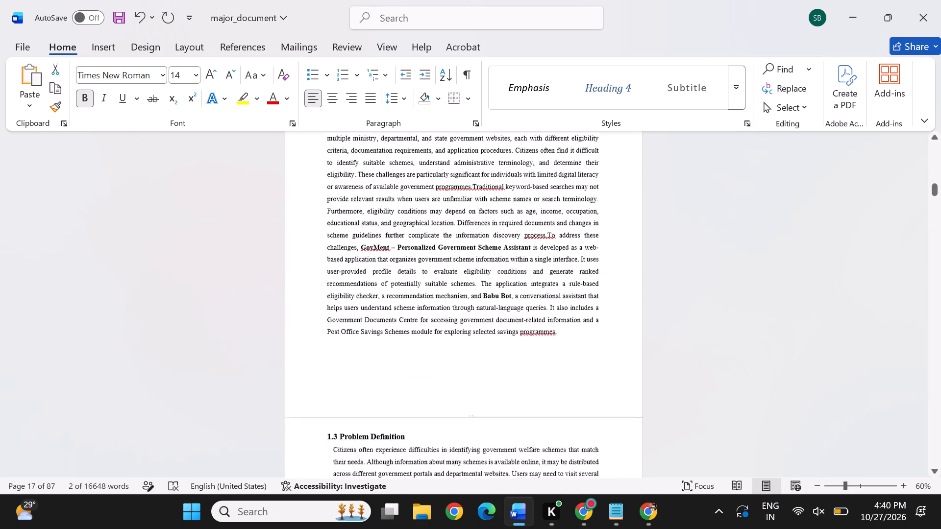
scroll(213, 298, "up", 2)
scroll(247, 269, "up", 2)
scroll(330, 240, "up", 1)
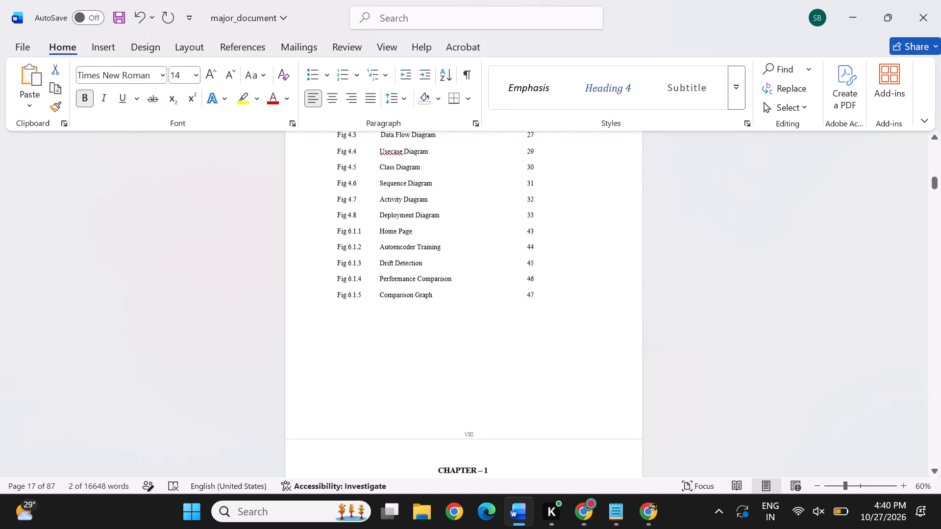
scroll(377, 215, "up", 2)
scroll(395, 281, "up", 2)
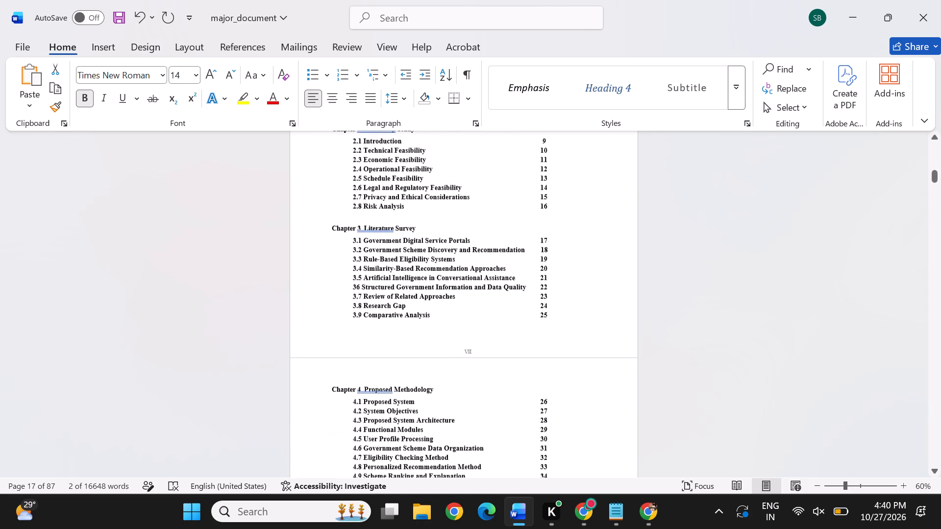
scroll(400, 300, "up", 1)
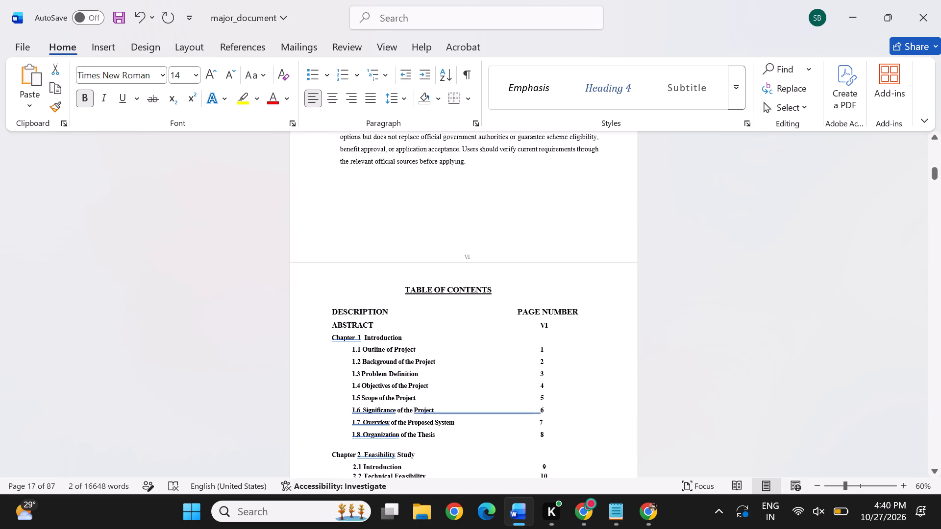
left_click_drag(459, 421, 362, 425)
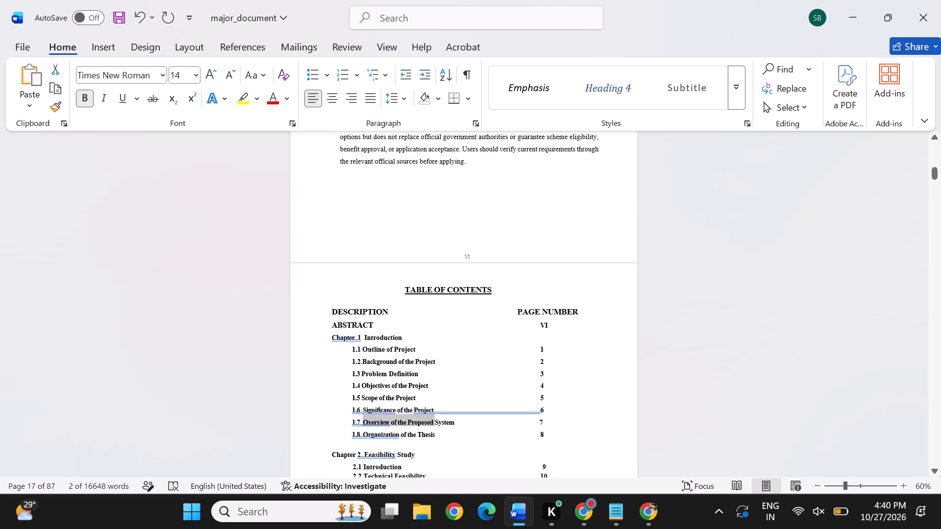
left_click_drag(362, 425, 361, 425)
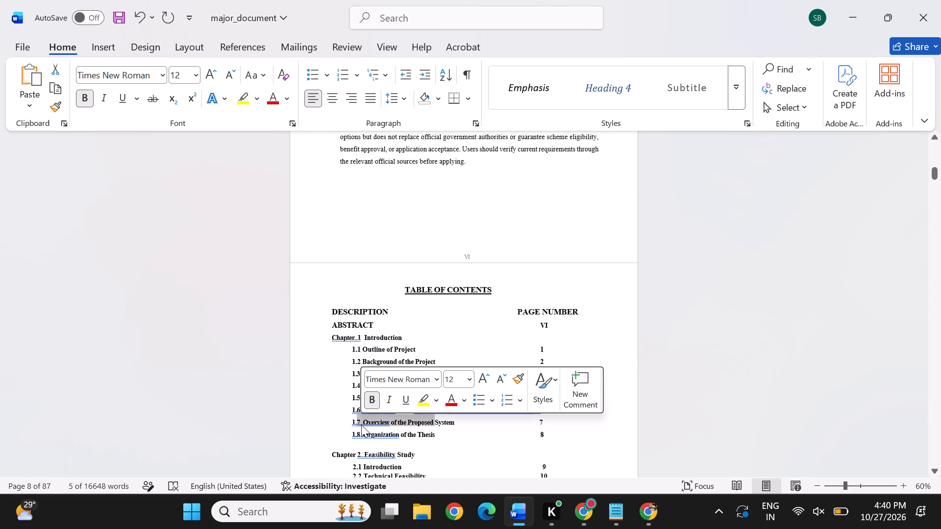
left_click(361, 425)
left_click_drag(434, 424, 374, 426)
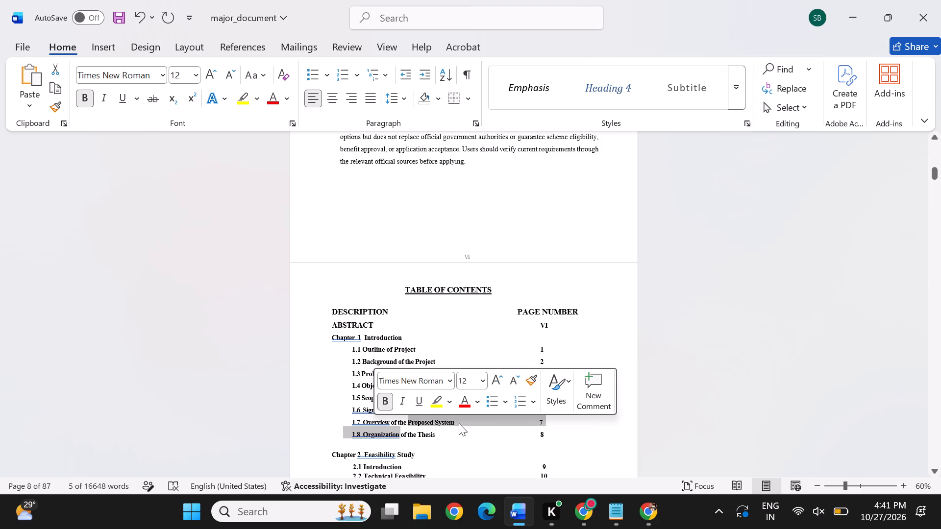
left_click(459, 423)
left_click_drag(461, 423, 369, 425)
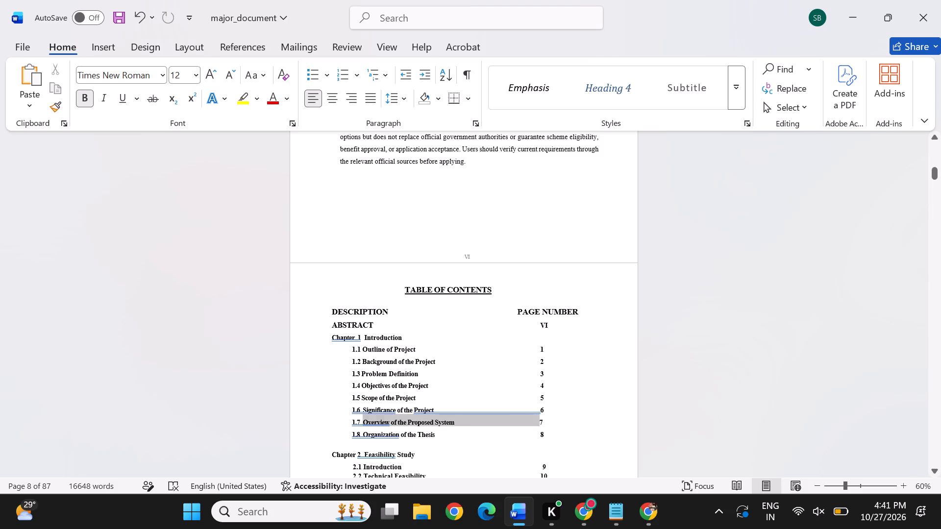
key("Delete")
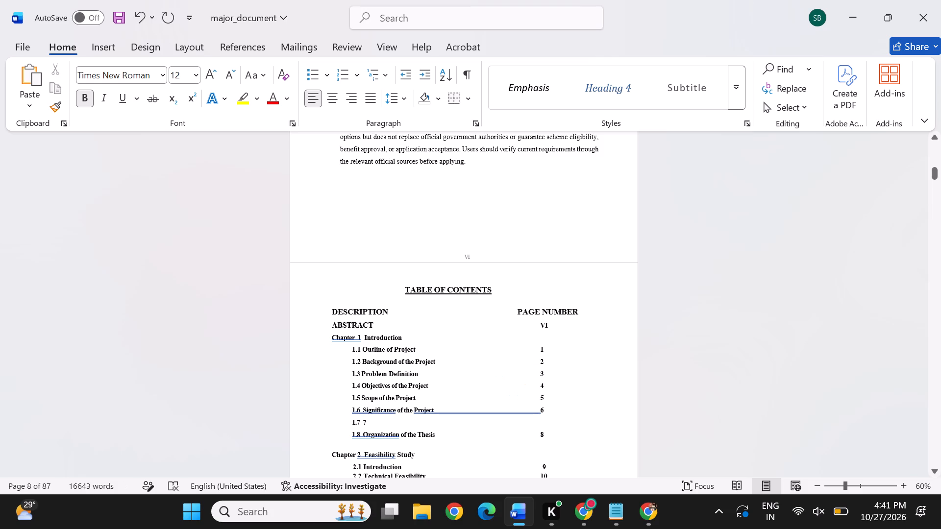
key("ctrl+v")
key("Tab")
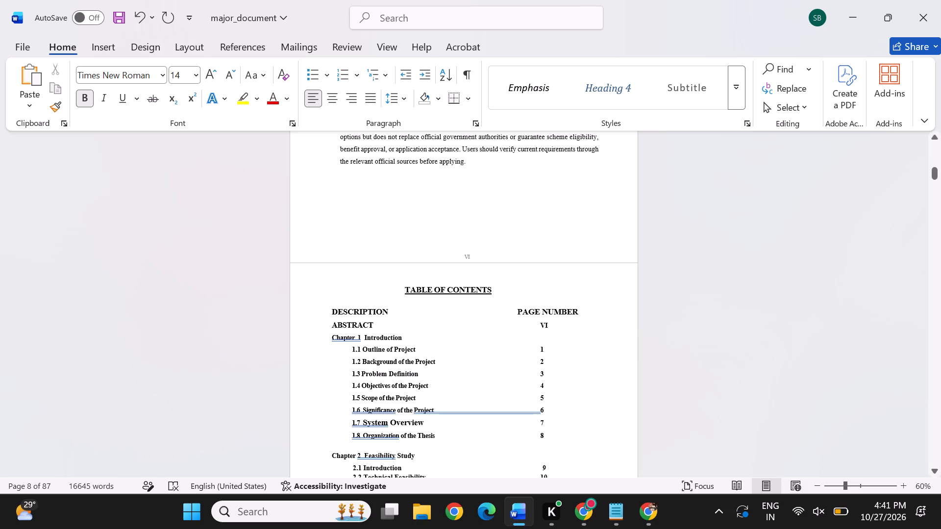
Copy the formatting of the 1.4 table of contents entry onto the 1.7 System Overview entry with Format Painter.
left_click_drag(426, 422, 396, 424)
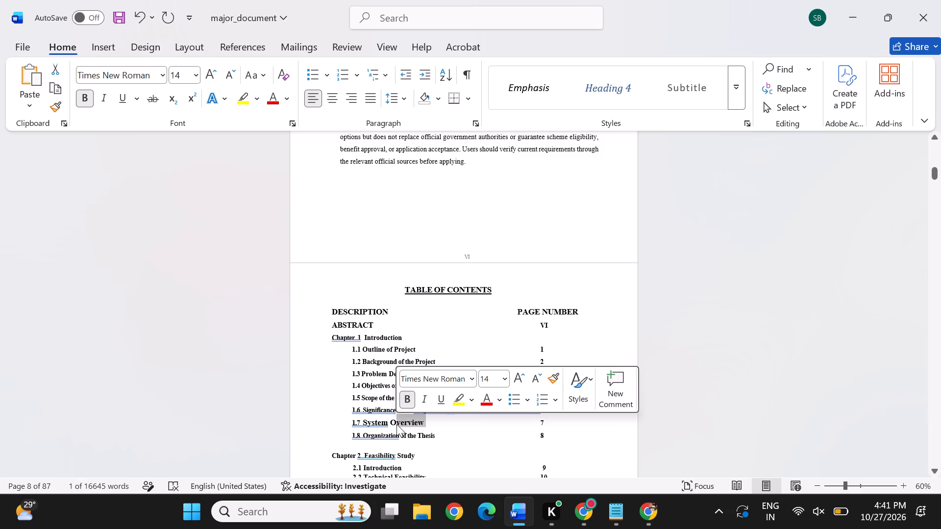
left_click(437, 422)
left_click_drag(380, 386, 393, 386)
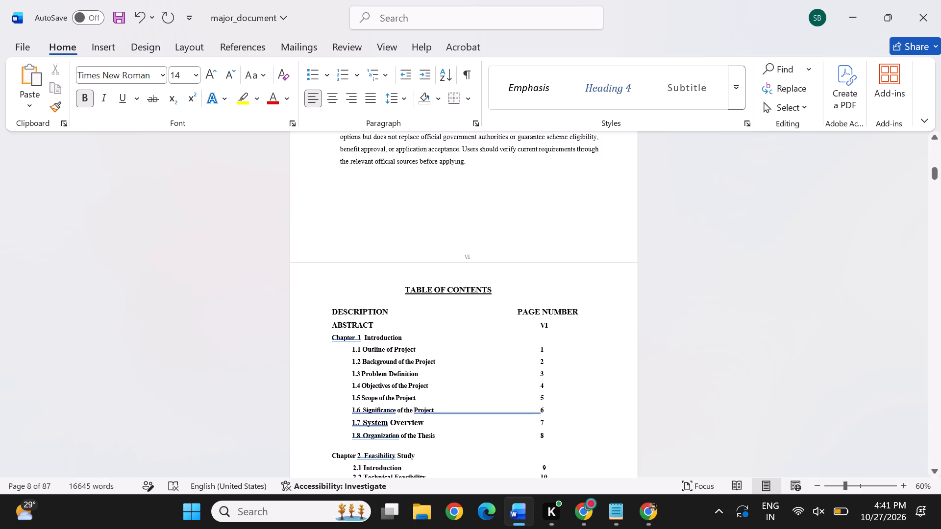
left_click_drag(393, 386, 406, 386)
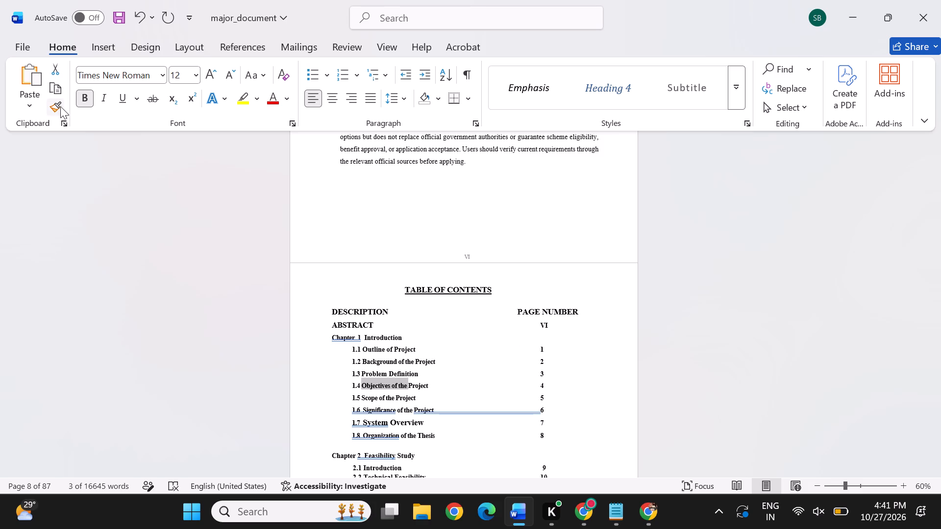
left_click(58, 106)
left_click_drag(440, 422, 371, 423)
left_click(255, 392)
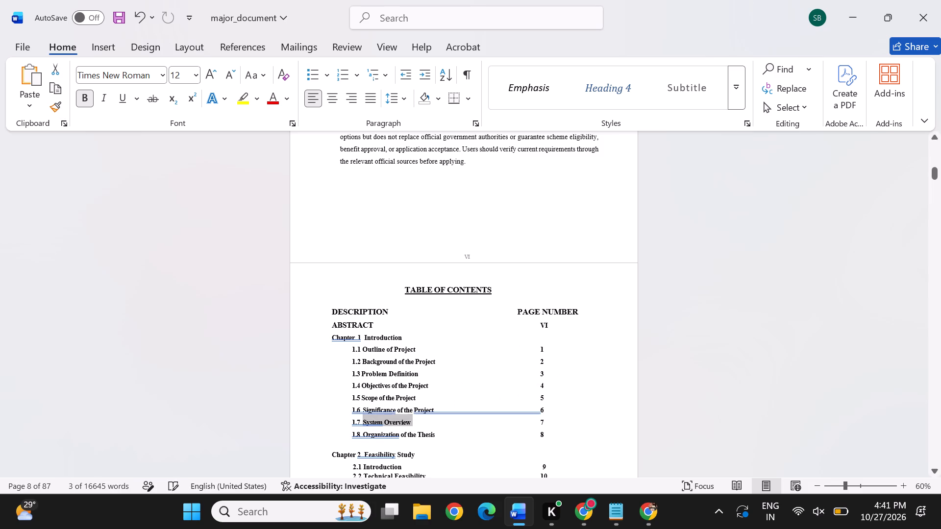
left_click(672, 395)
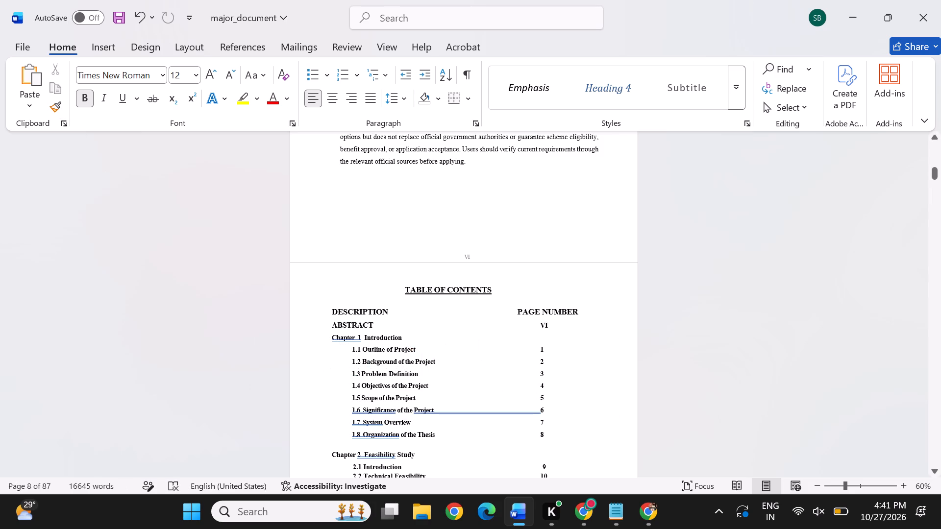
scroll(468, 427, "down", 4)
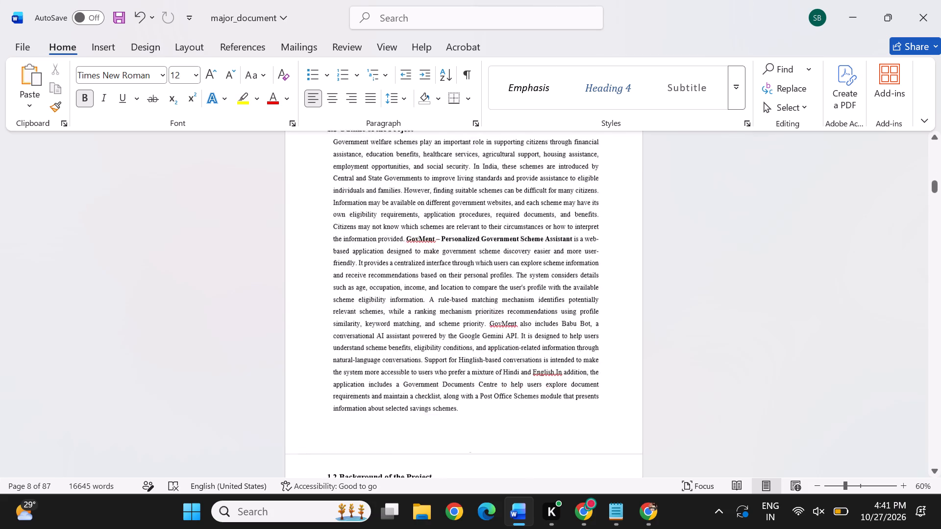
scroll(468, 427, "down", 5)
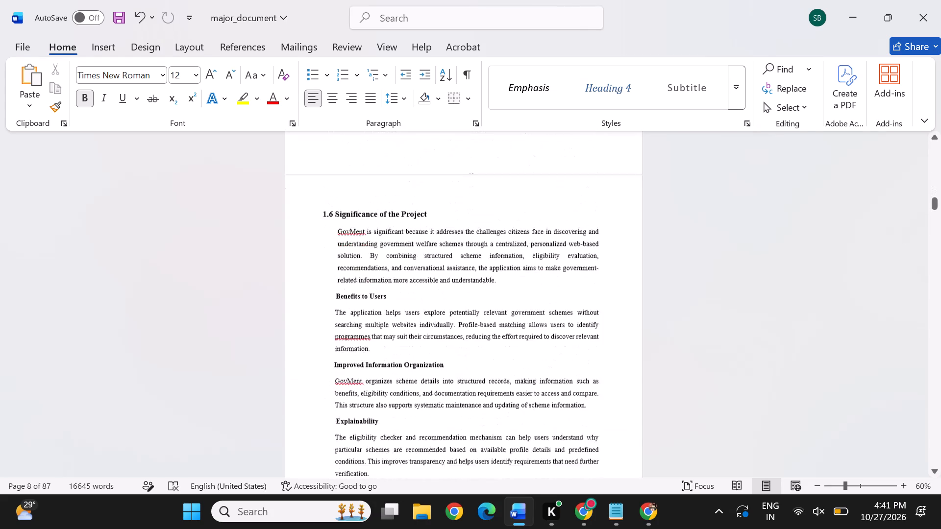
scroll(468, 427, "down", 2)
scroll(457, 325, "down", 3)
scroll(446, 288, "up", 2)
left_click(373, 250)
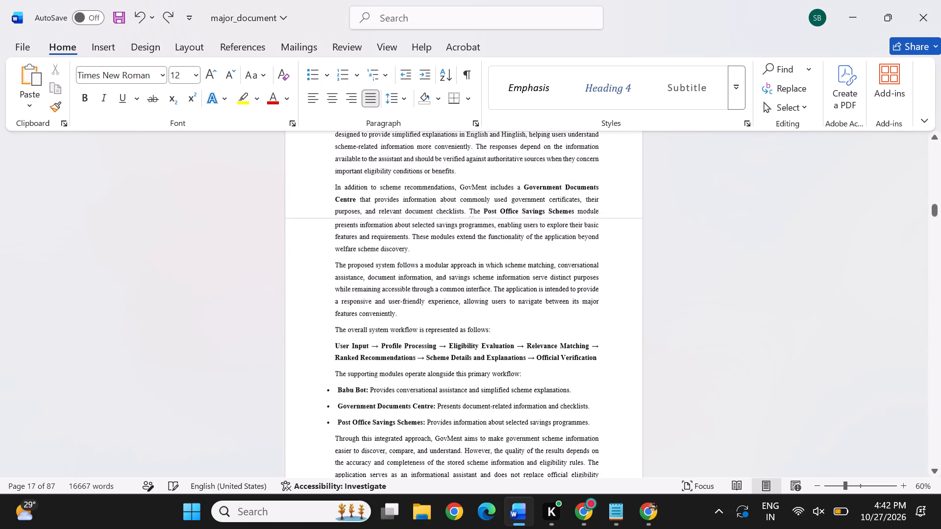
scroll(520, 314, "up", 3)
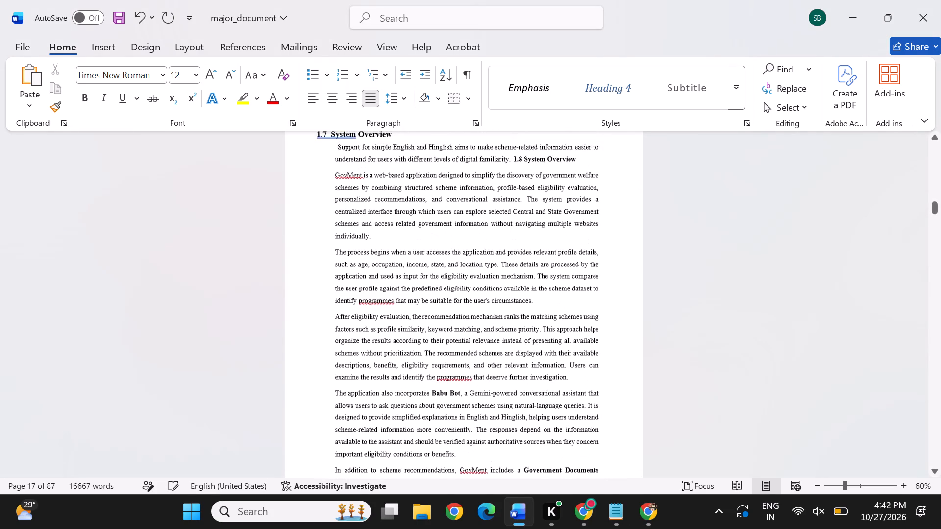
scroll(478, 244, "up", 4)
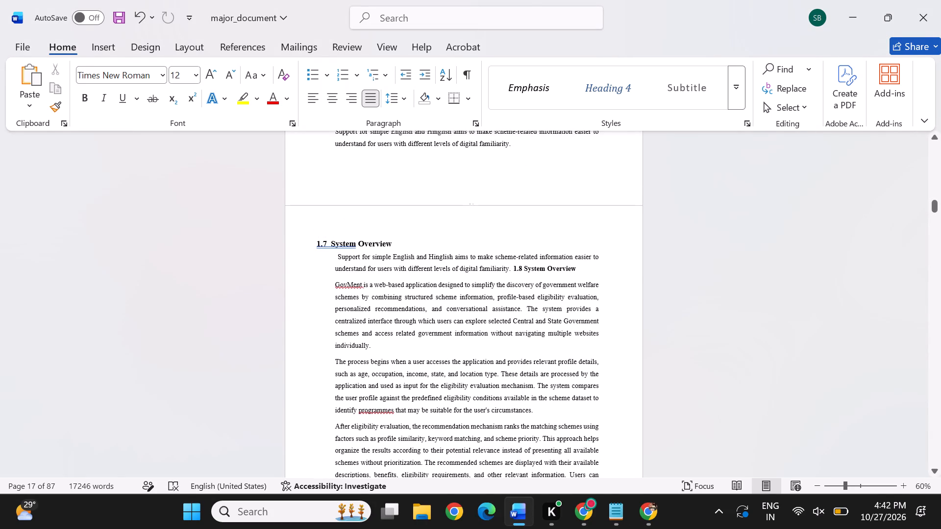
Delete the "Support for simple English and Hinglish" sentence and the duplicate "1.8 System Overview" title under the 1.7 heading.
left_click_drag(585, 272, 340, 262)
key("Delete")
key("Delete")
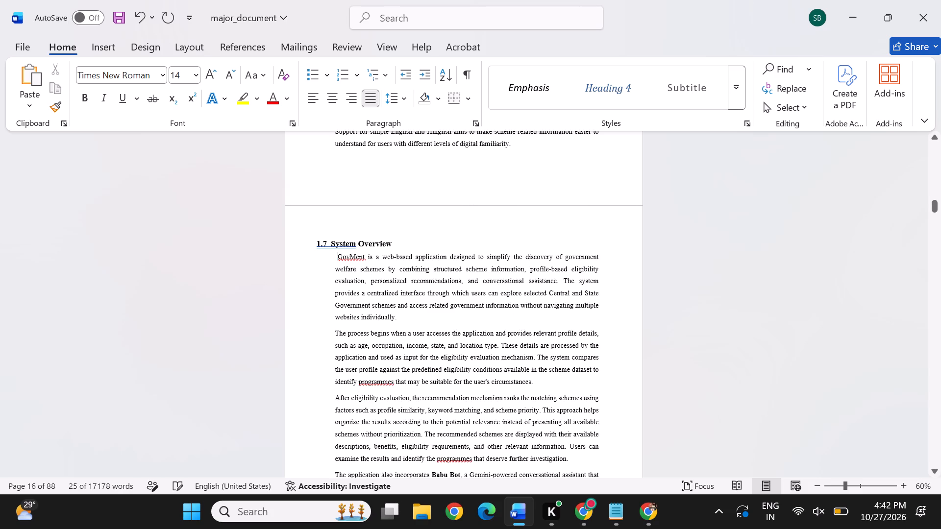
Join "The process begins" to the GovMent paragraph above it, and "The application also incorporates" to the "After eligibility evaluation" paragraph.
scroll(405, 271, "up", 1)
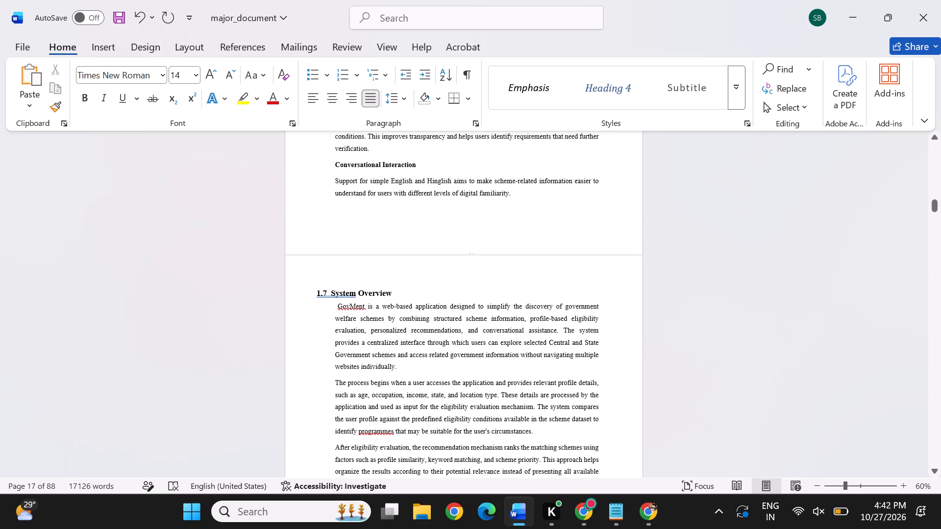
left_click(417, 369)
key("Delete")
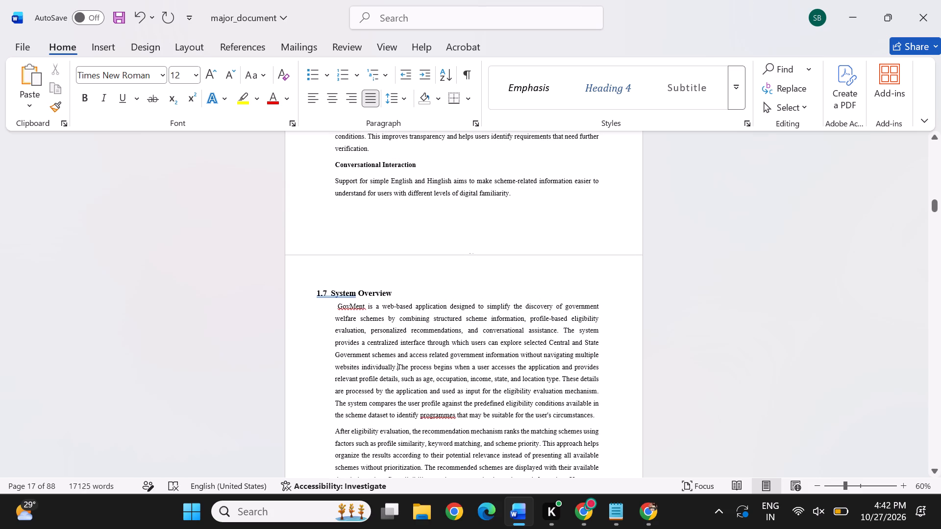
scroll(417, 369, "down", 1)
left_click(593, 412)
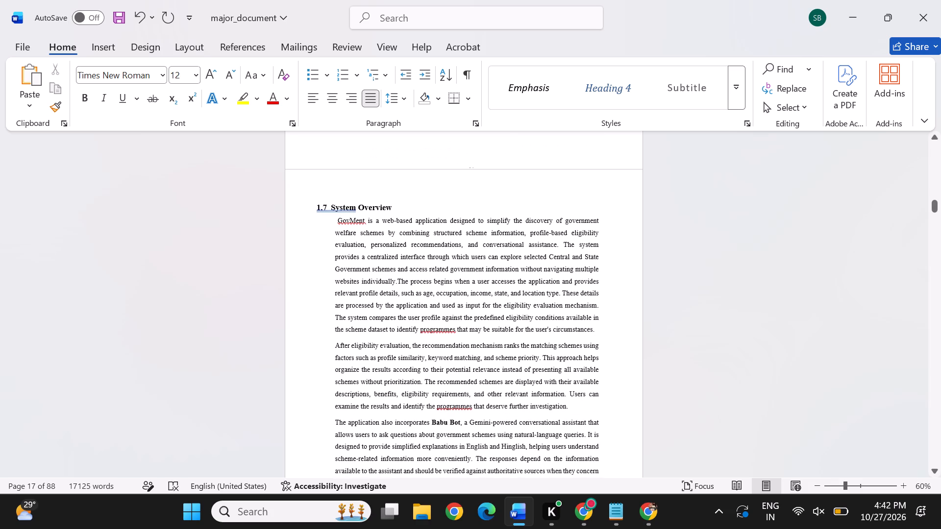
key("Delete")
scroll(593, 412, "down", 1)
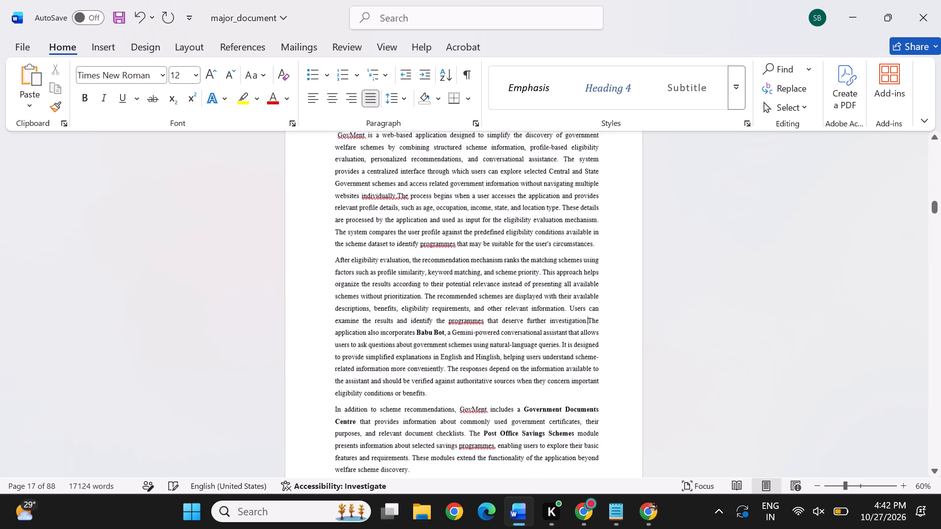
Join the "In addition to scheme recommendations" paragraph to the end of the "After eligibility evaluation" paragraph in section 1.7.
scroll(593, 412, "down", 1)
left_click(460, 307)
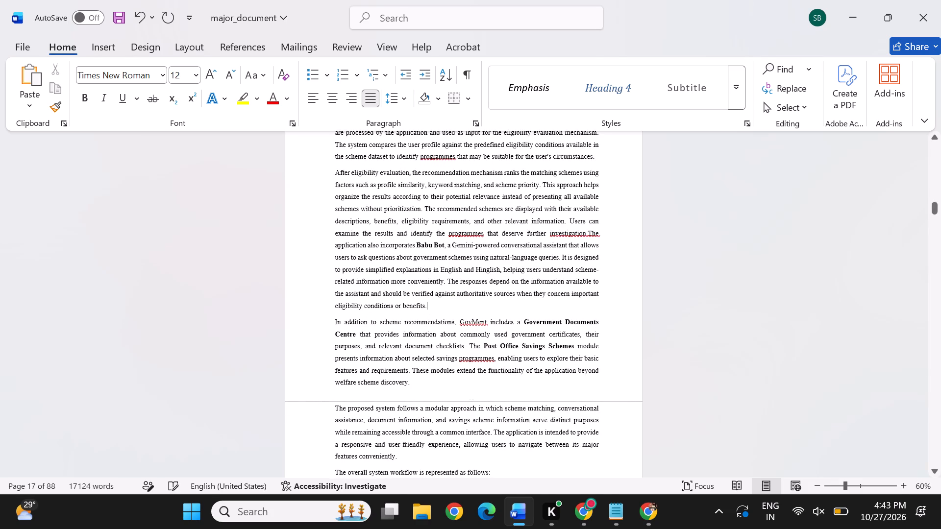
key("Delete")
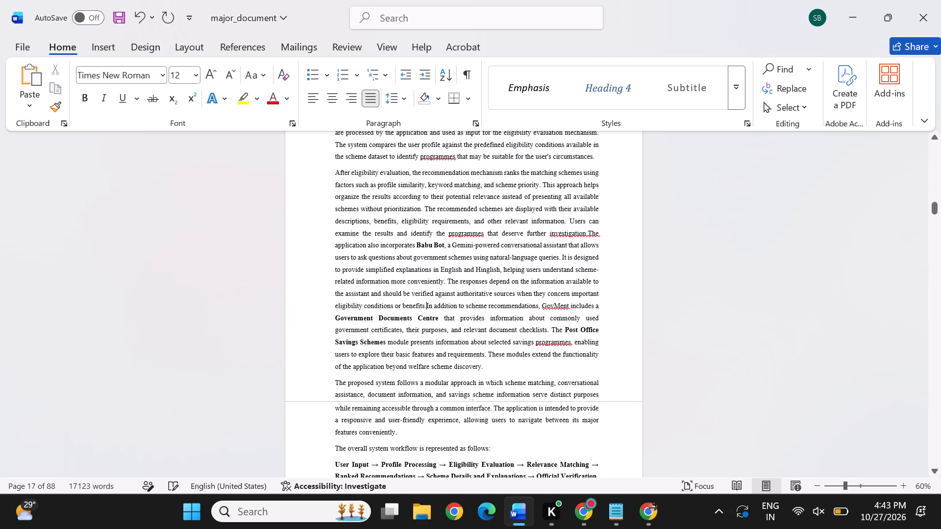
Insert three paragraph breaks after "beyond welfare scheme discovery." so that "The proposed system follows" starts on the following page.
scroll(495, 320, "down", 1)
left_click(509, 318)
key("Return")
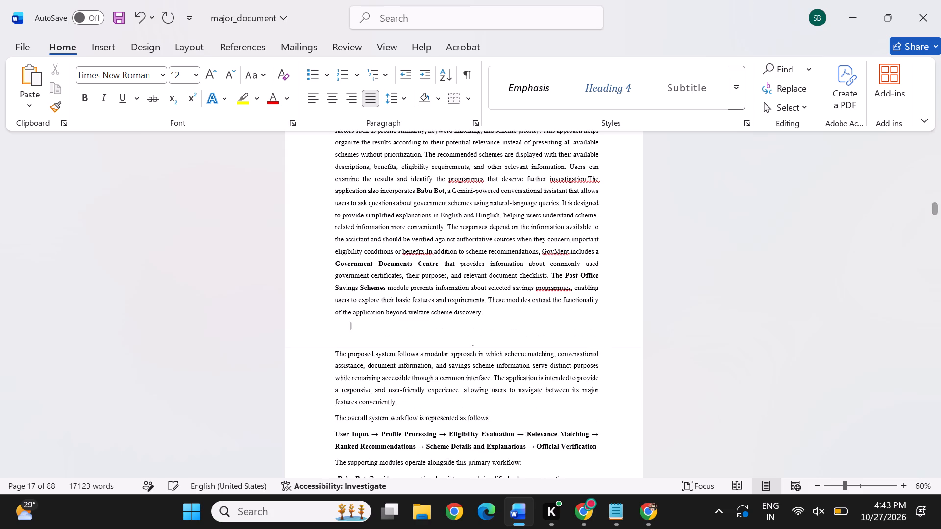
key("Return")
key("Return")
Select the section 1.7 text from "The overall system workflow is represented as follows:" through the closing "Through this integrated approach" paragraph.
scroll(509, 318, "down", 1)
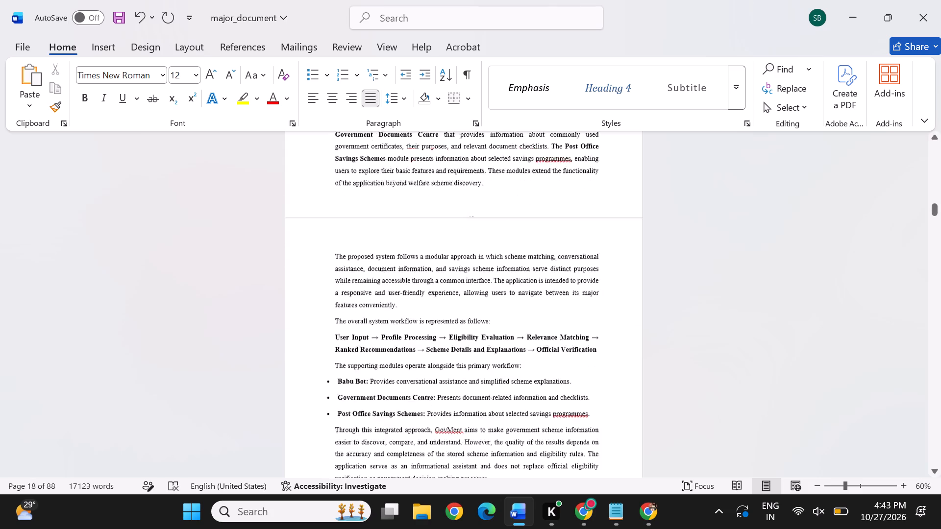
scroll(509, 318, "down", 1)
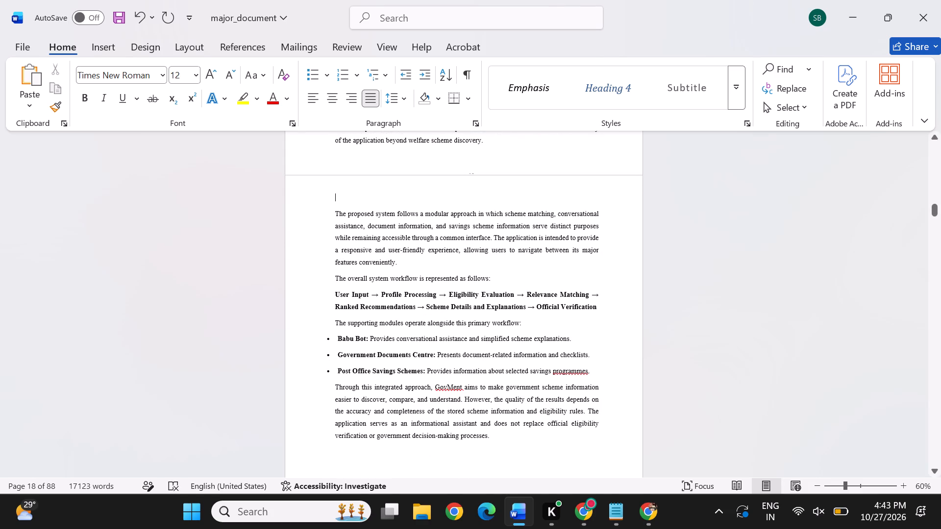
scroll(493, 425, "down", 1)
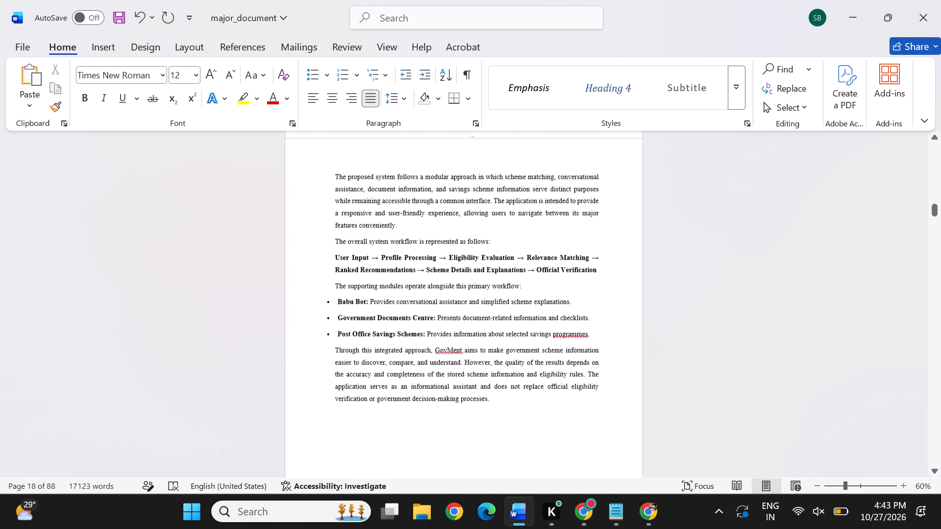
left_click_drag(503, 398, 331, 218)
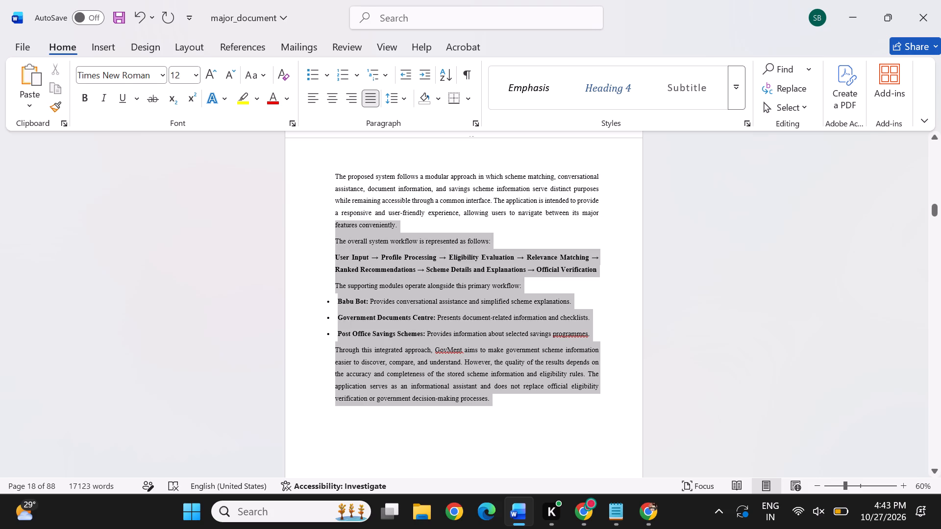
left_click_drag(331, 218, 331, 174)
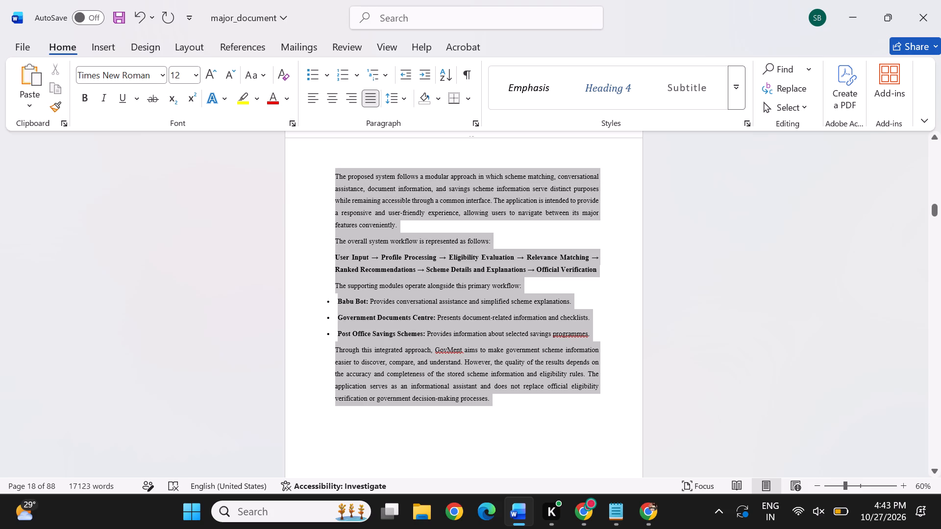
left_click_drag(331, 174, 320, 244)
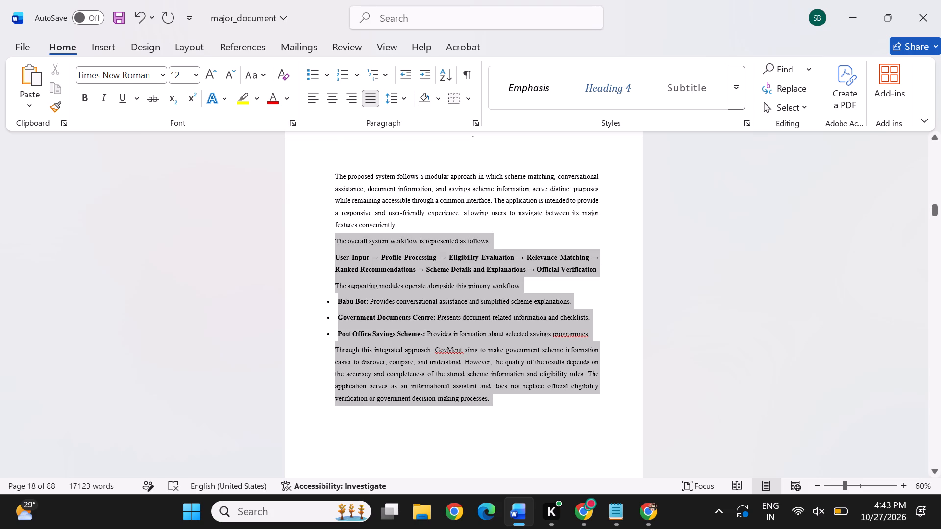
Delete the end of section 1.7 from "The overall system workflow is represented as follows:" through its closing paragraph.
left_click_drag(320, 244, 332, 242)
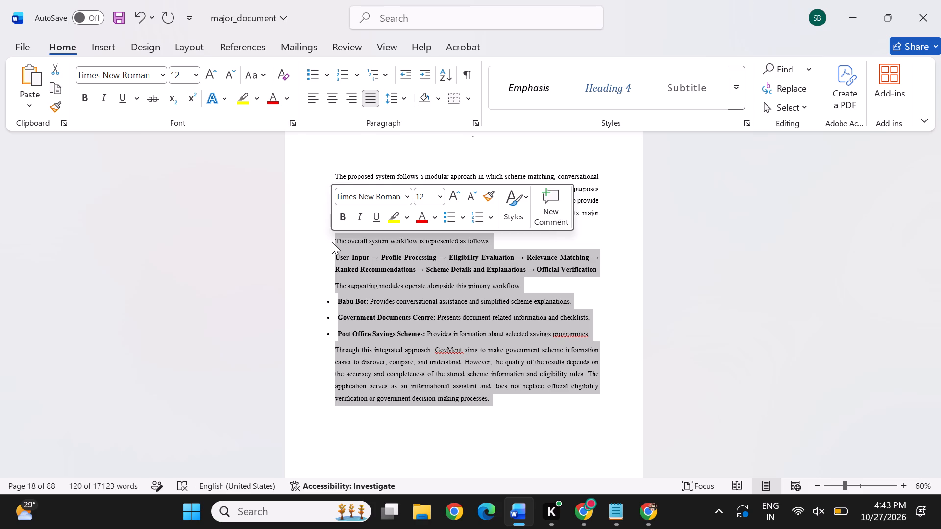
key("Delete")
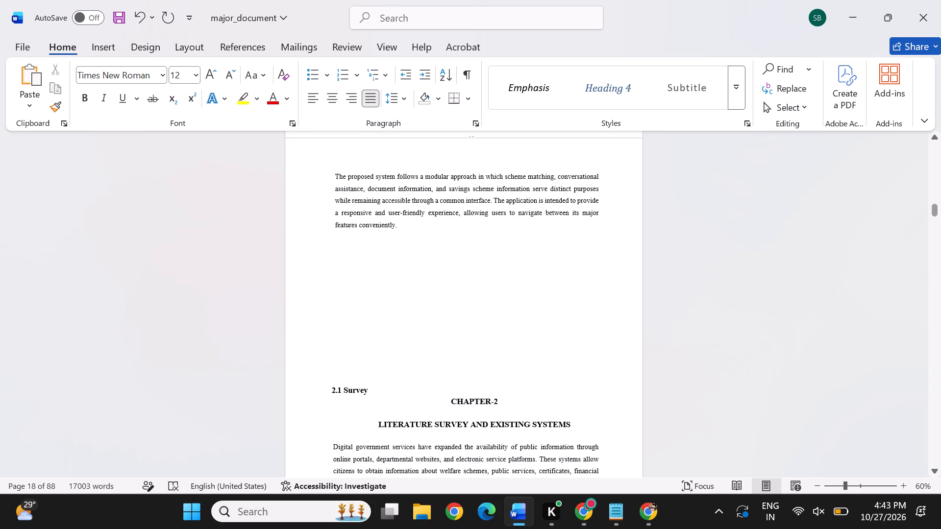
Remove the leading space before "GovMent" at the start of the 1.7 System Overview text.
scroll(357, 244, "up", 1)
scroll(488, 244, "up", 1)
scroll(424, 244, "up", 1)
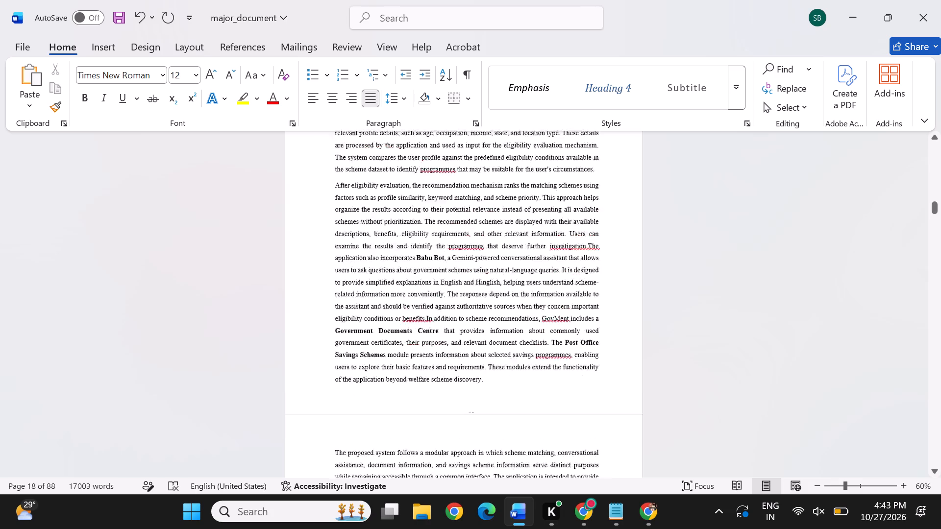
scroll(424, 244, "up", 1)
scroll(393, 215, "up", 1)
scroll(435, 292, "down", 1)
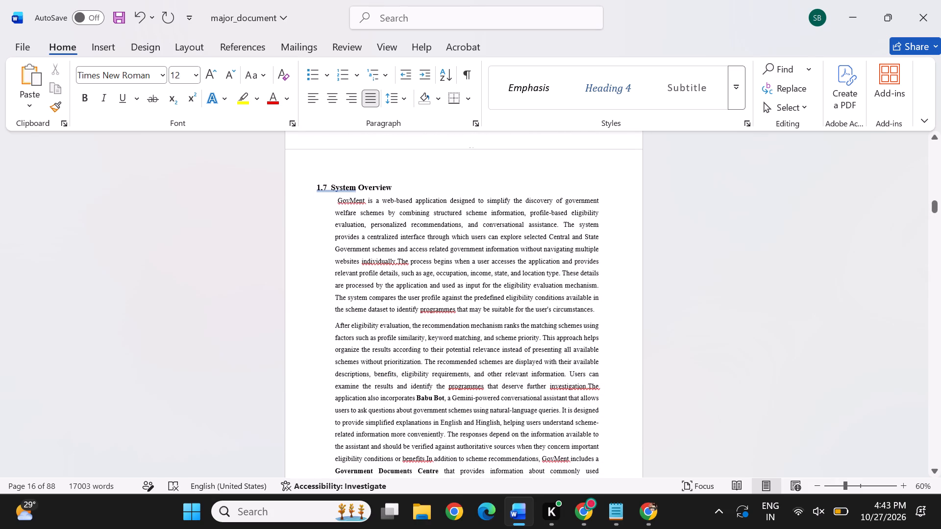
left_click(333, 202)
key("Delete")
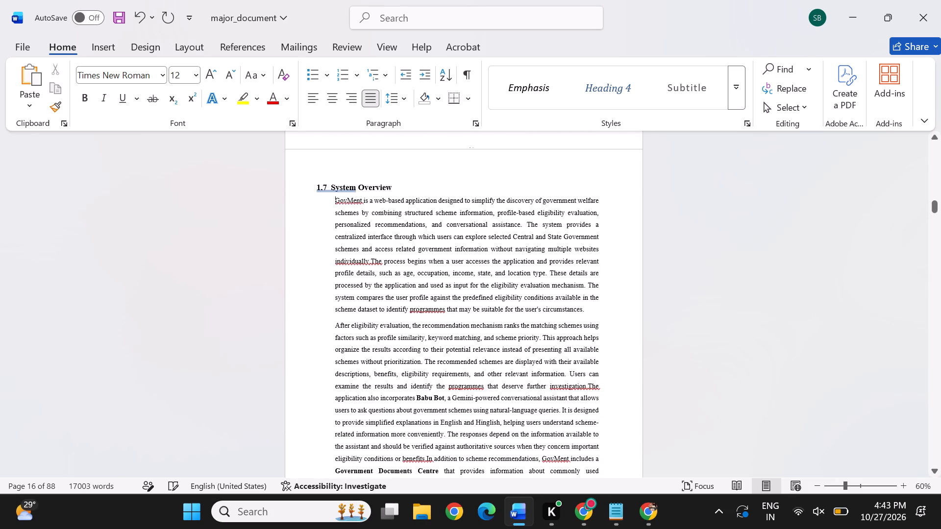
Join the "After eligibility evaluation" paragraph to the end of the first System Overview paragraph.
left_click(585, 309)
key("Delete")
Delete the paragraph beginning "The proposed system follows a modular approach" at the end of section 1.7.
scroll(584, 360, "down", 1)
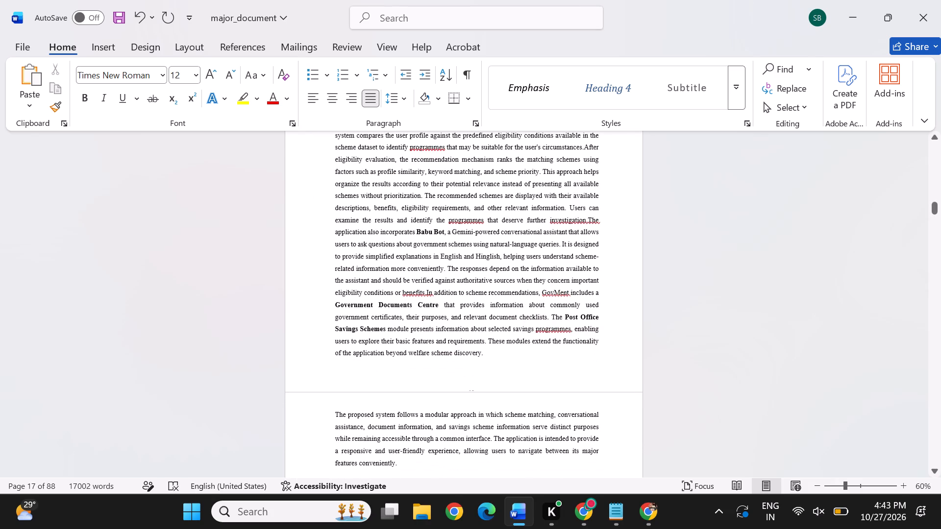
scroll(491, 360, "down", 1)
scroll(445, 394, "down", 1)
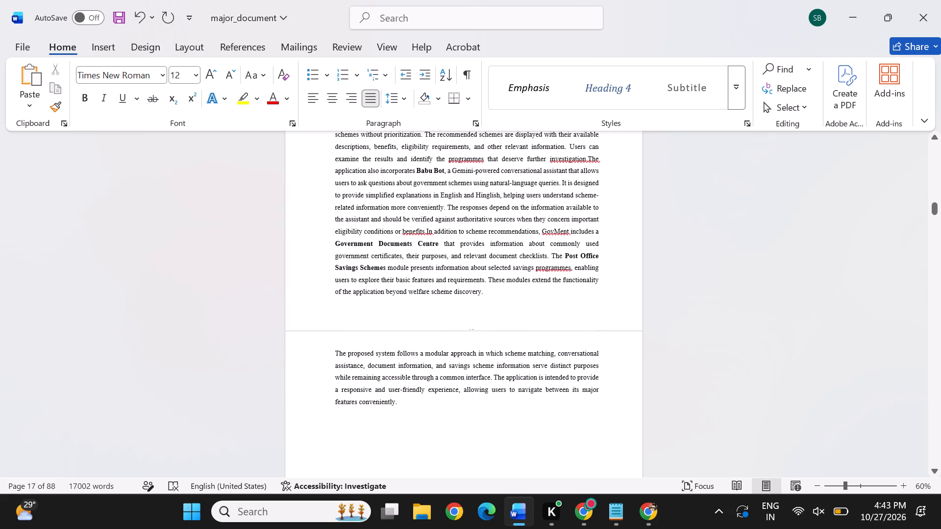
left_click_drag(325, 350, 419, 406)
key("Delete")
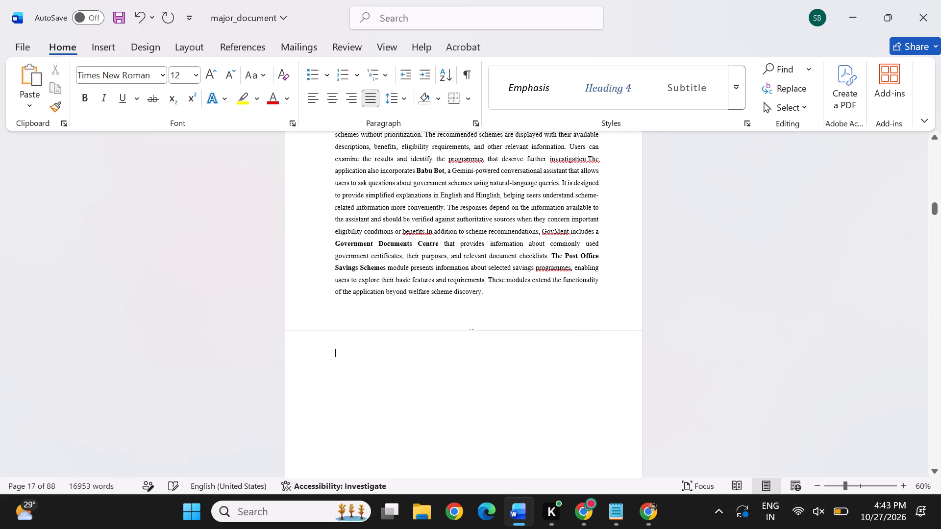
Switch to Notepad and copy "1.8 Organization of the Thesis" from the chapter outline.
left_click(611, 518)
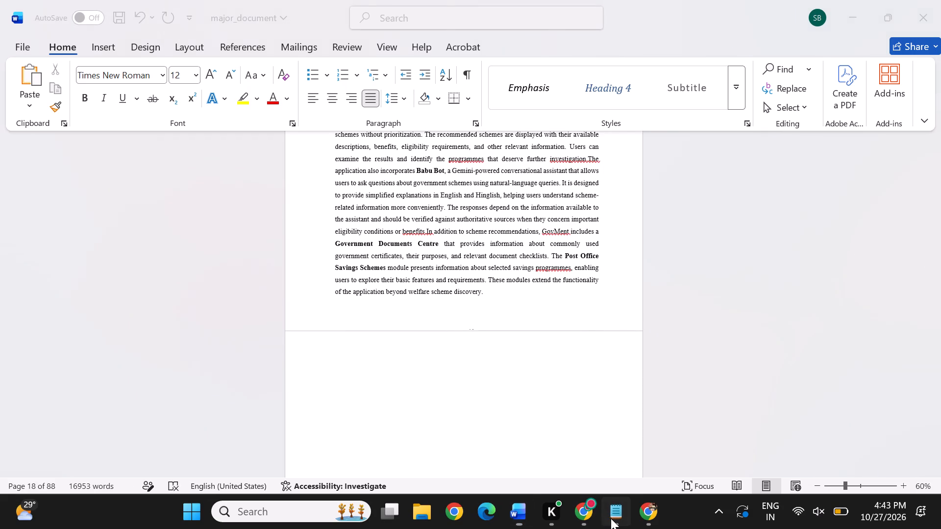
scroll(712, 246, "down", 1)
scroll(812, 232, "up", 1)
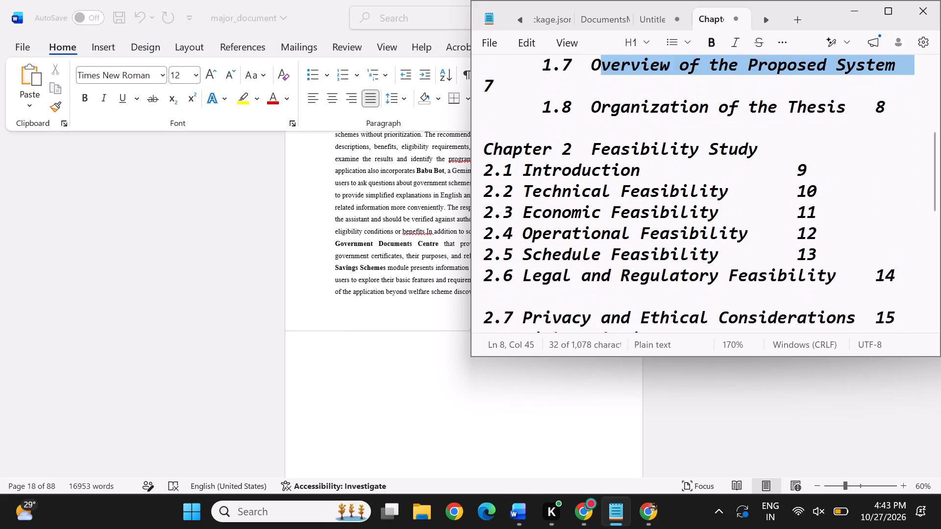
scroll(812, 232, "up", 1)
left_click_drag(855, 216, 543, 216)
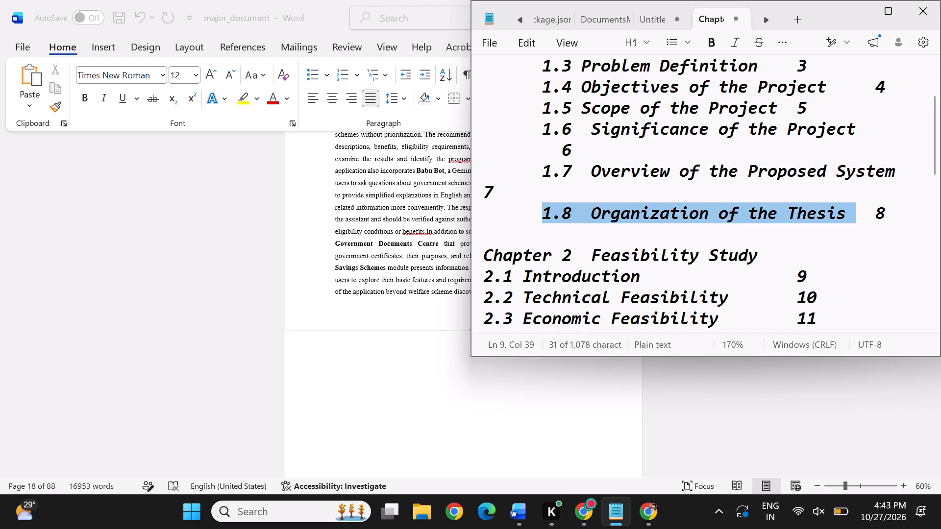
left_click_drag(543, 216, 541, 216)
key("ctrl+c")
Return to the Word document and add empty numbered lines below the 2.1 Survey heading.
left_click(332, 376)
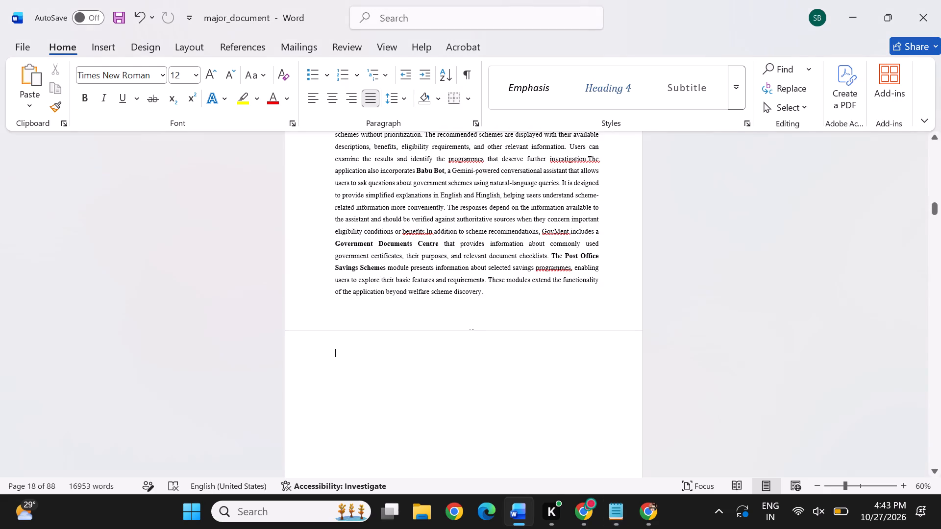
key("Left")
key("Left")
scroll(405, 417, "down", 2)
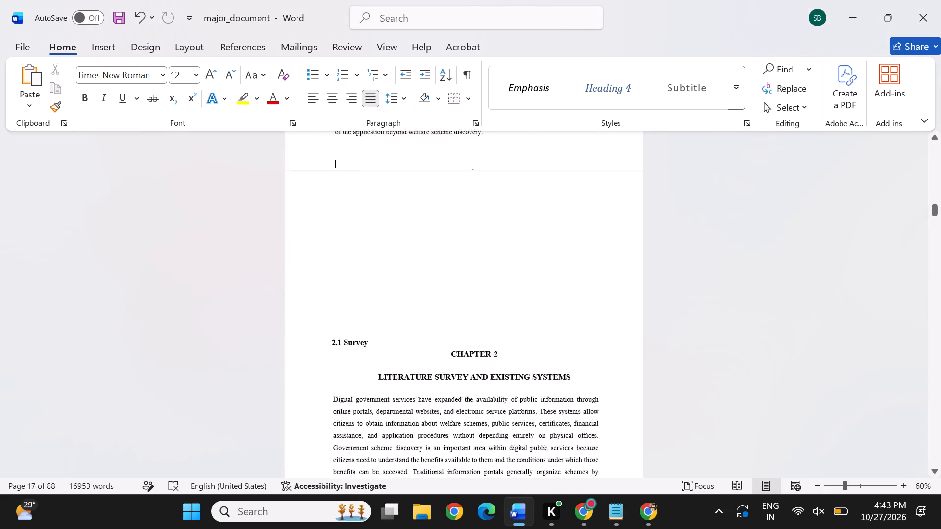
scroll(405, 417, "down", 1)
scroll(392, 270, "up", 1)
left_click(378, 252)
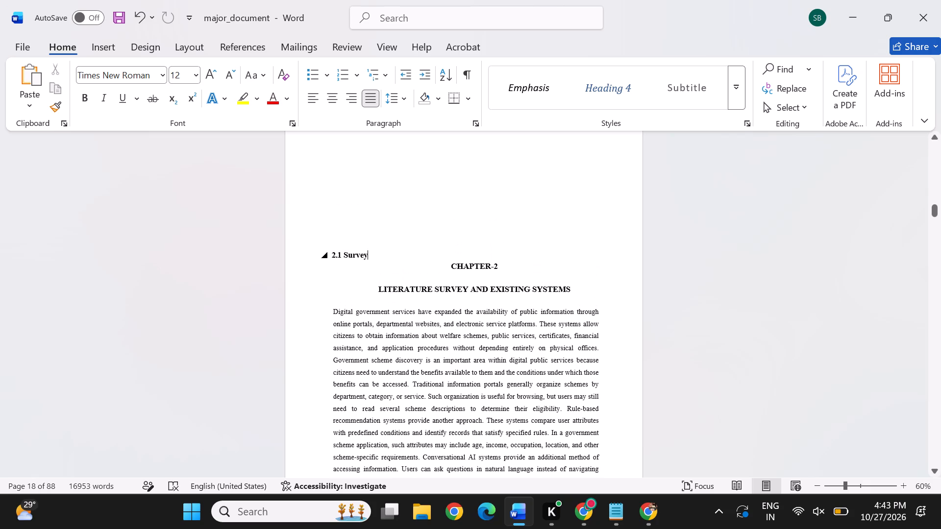
key("Return")
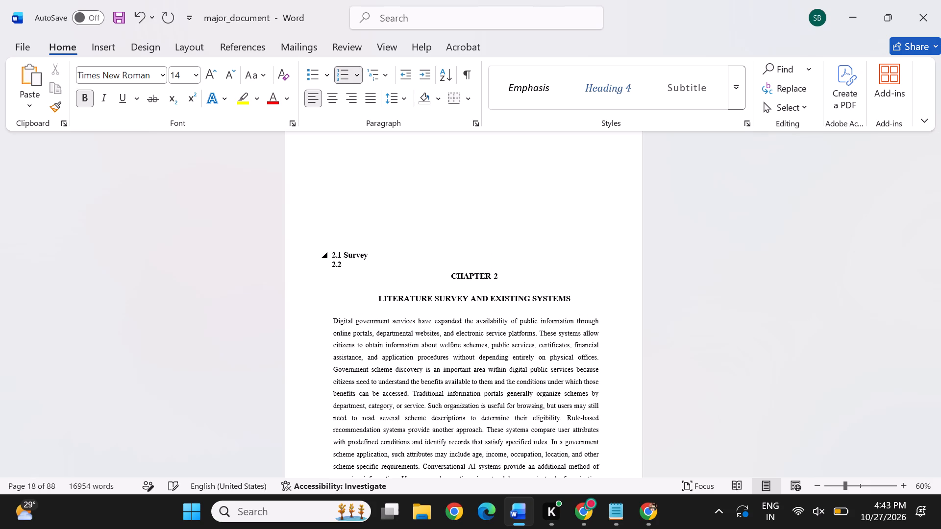
key("Return")
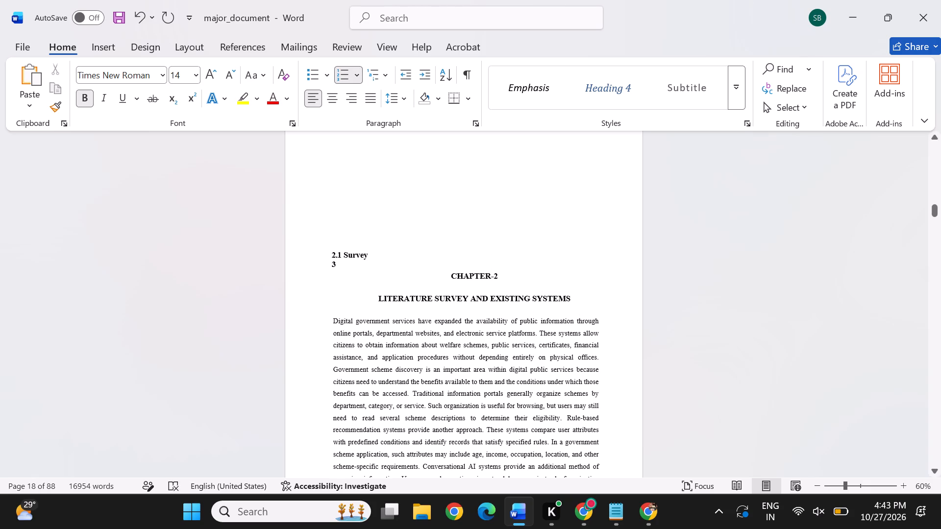
left_click(398, 254)
key("Return")
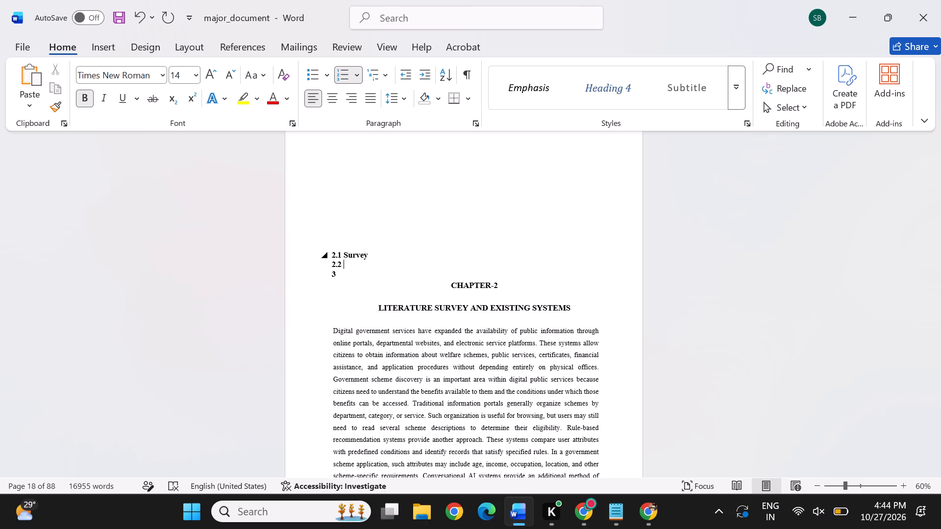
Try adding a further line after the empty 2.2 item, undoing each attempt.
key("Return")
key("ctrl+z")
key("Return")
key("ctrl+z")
Replace the heading text "Survey" with the copied "1.8 Organization of the Thesis".
left_click(385, 252)
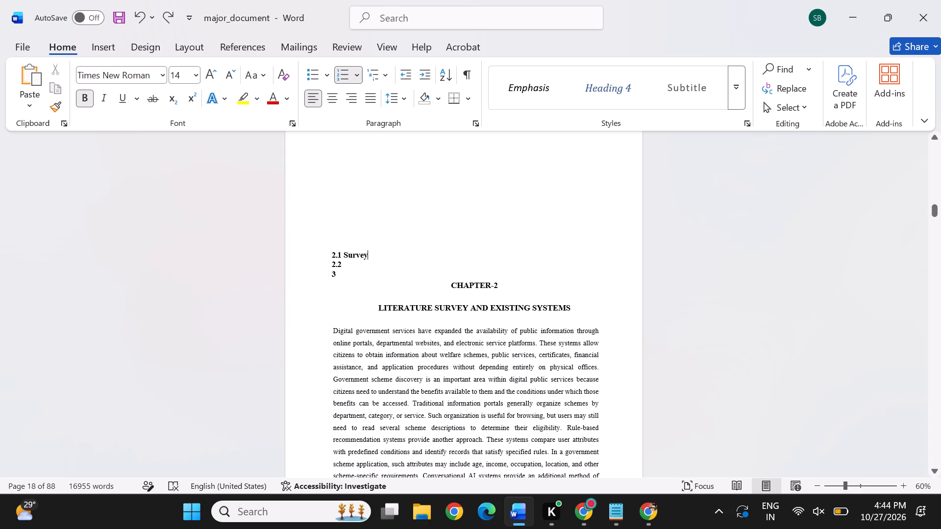
left_click_drag(370, 253, 364, 253)
left_click_drag(364, 253, 343, 254)
key("ctrl+v")
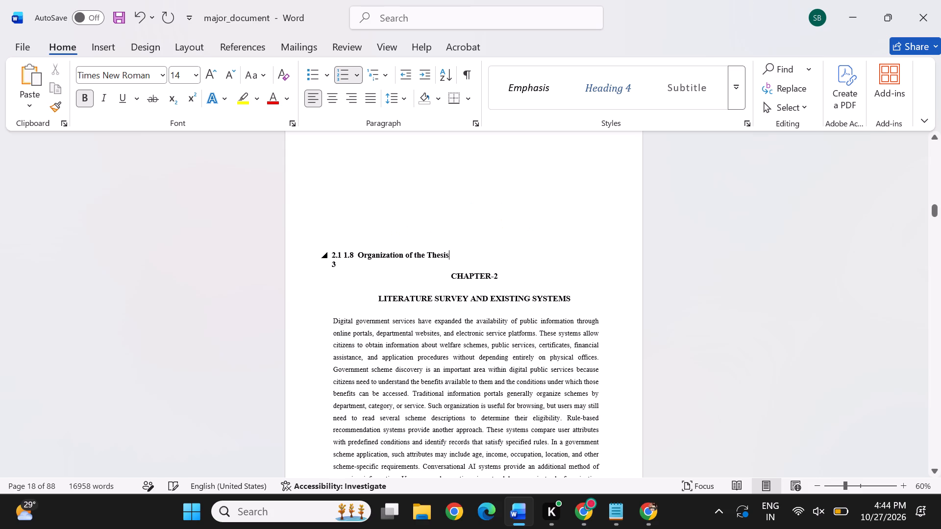
Remove the automatic 2.1 number in front of the 1.8 Organization of the Thesis heading.
left_click_drag(340, 256, 333, 256)
key("Delete")
left_click(456, 251)
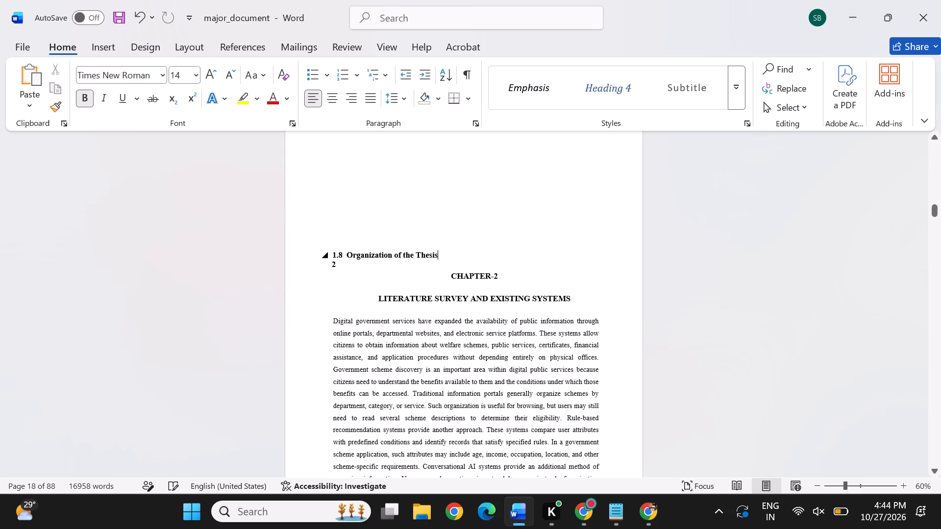
Delete the surplus blank lines between the System Overview text and the 1.8 Organization of the Thesis heading.
scroll(435, 232, "up", 2)
left_click(338, 351)
key("Delete")
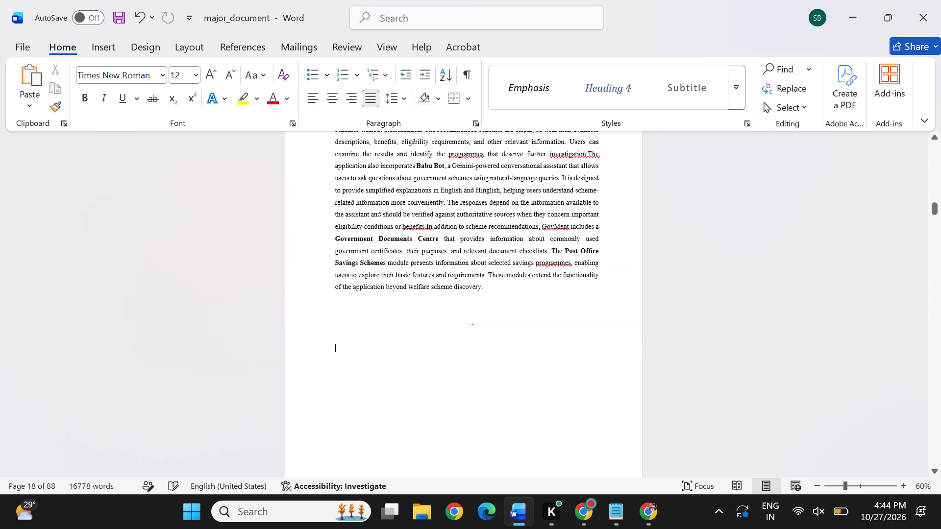
key("Delete")
key("Delete")
key("Delete")
key("Delete")
key("Delete")
key("Delete")
key("Delete")
key("Delete")
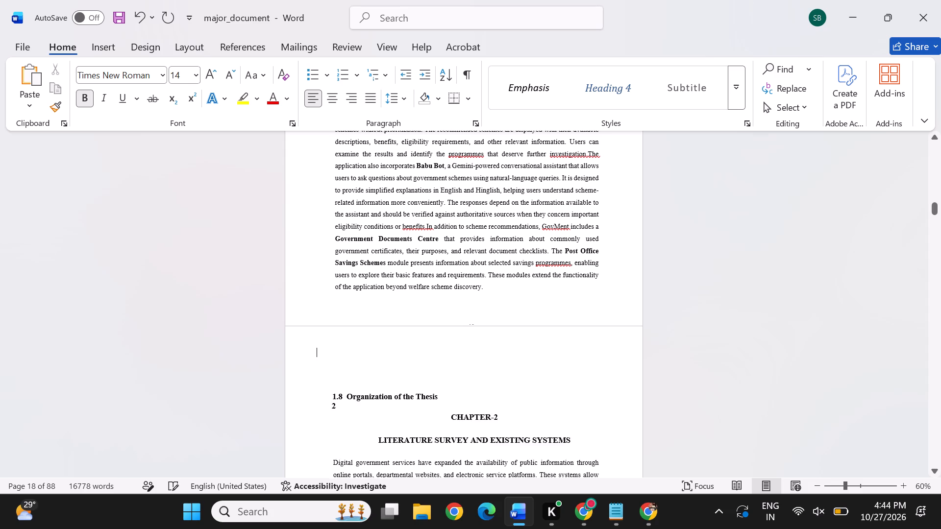
key("Delete")
Enter "1.8 Organization of the Thesis" on the empty line at the top of the page, copying the title from the heading below.
type("1.")
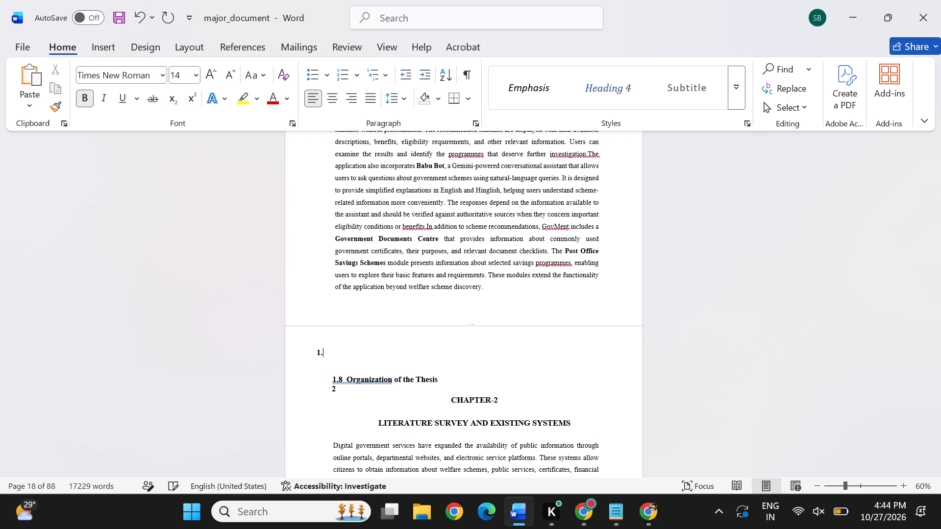
type("8")
key("space")
left_click_drag(445, 381, 357, 384)
key("ctrl+c")
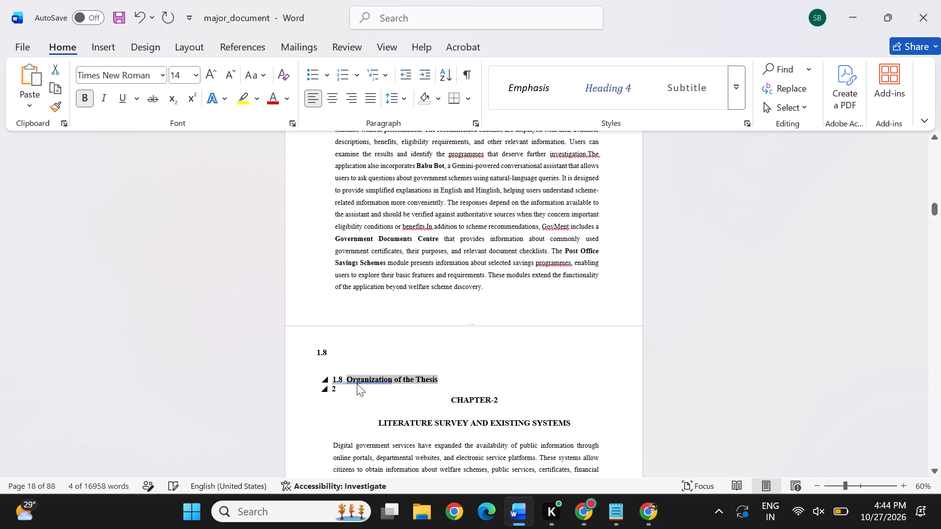
left_click(345, 352)
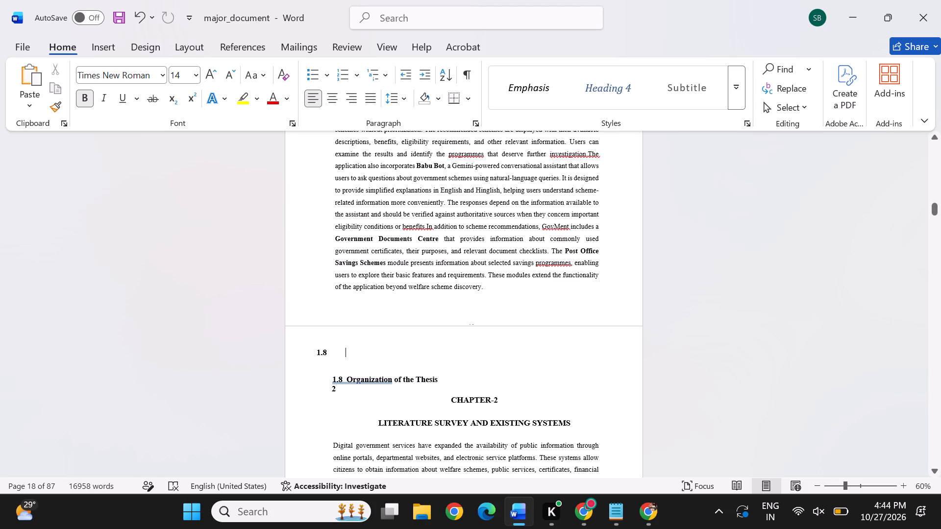
key("Left")
key("Left")
key("Left")
key("Left")
key("Left")
key("Left")
key("Left")
key("ctrl+v")
Format the newly entered 1.8 Organization of the Thesis heading at the top of the page as 14 pt bold.
left_click_drag(410, 354, 407, 354)
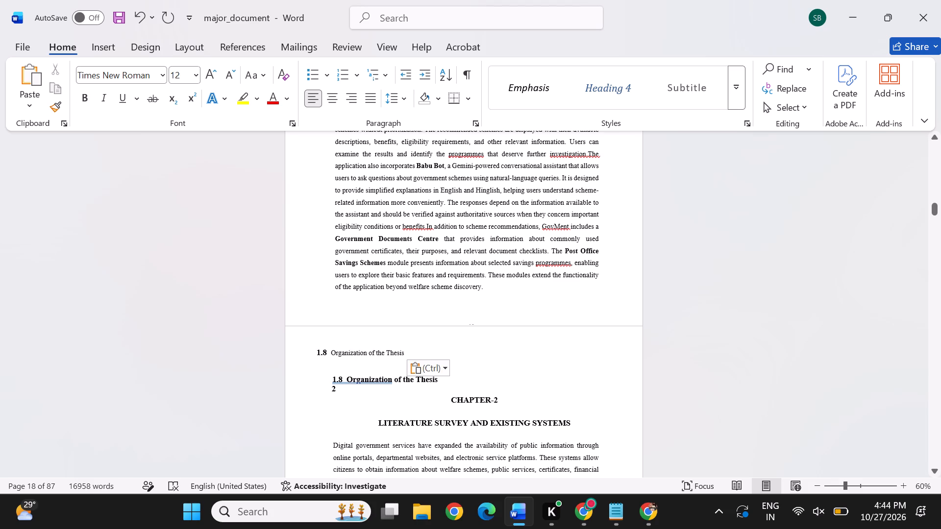
left_click_drag(407, 354, 317, 354)
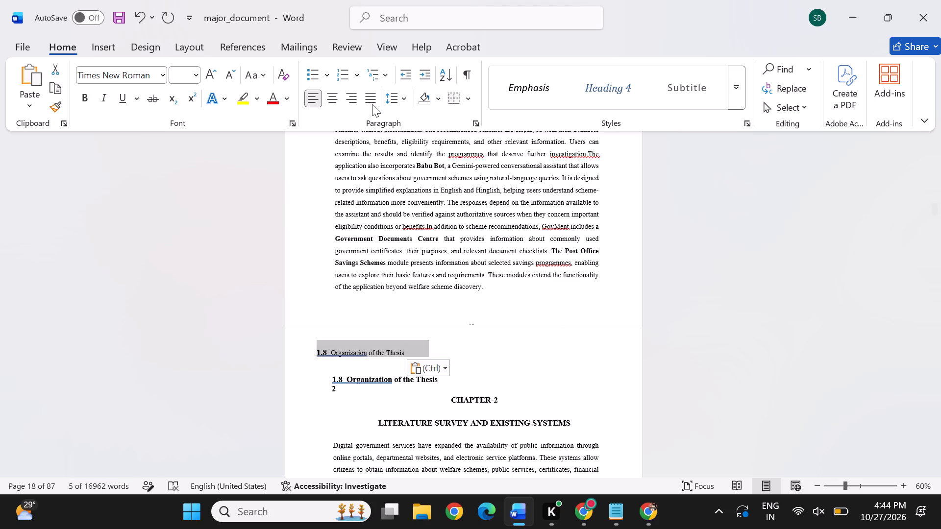
left_click(199, 78)
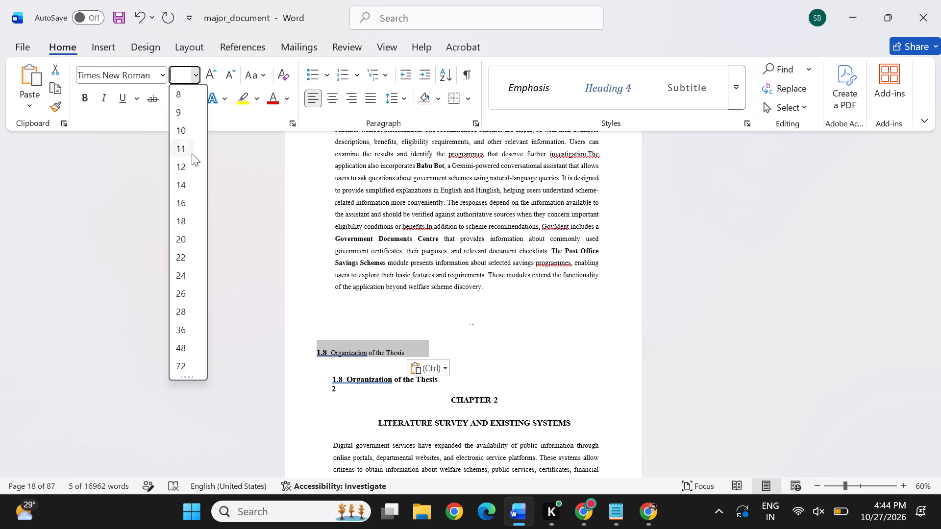
left_click(185, 182)
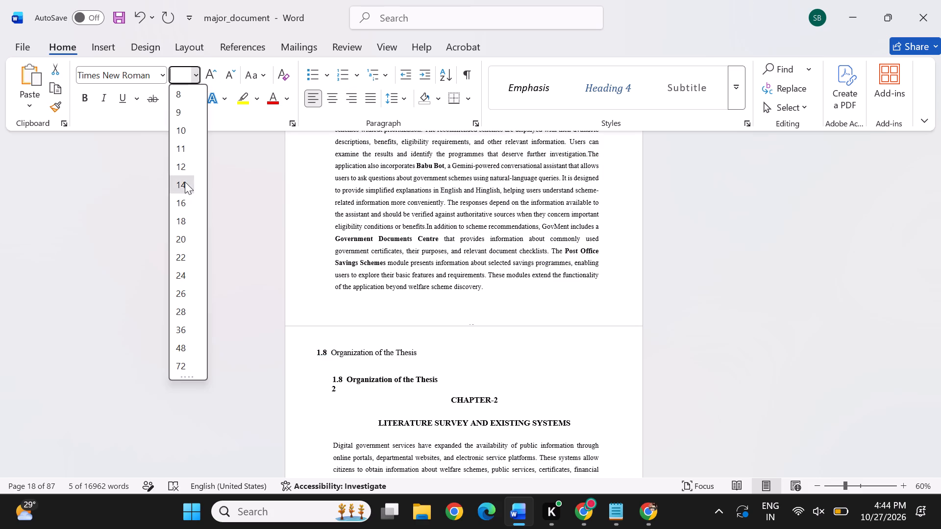
left_click(83, 101)
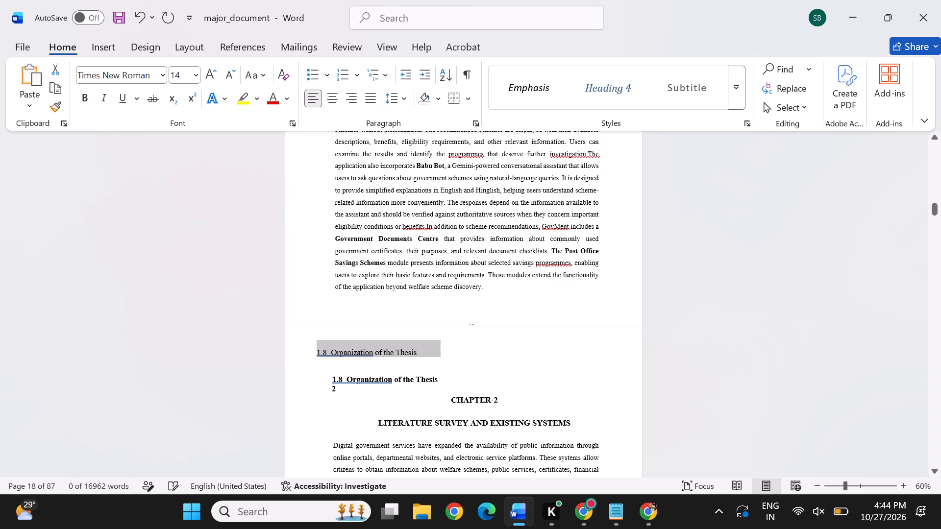
left_click(79, 99)
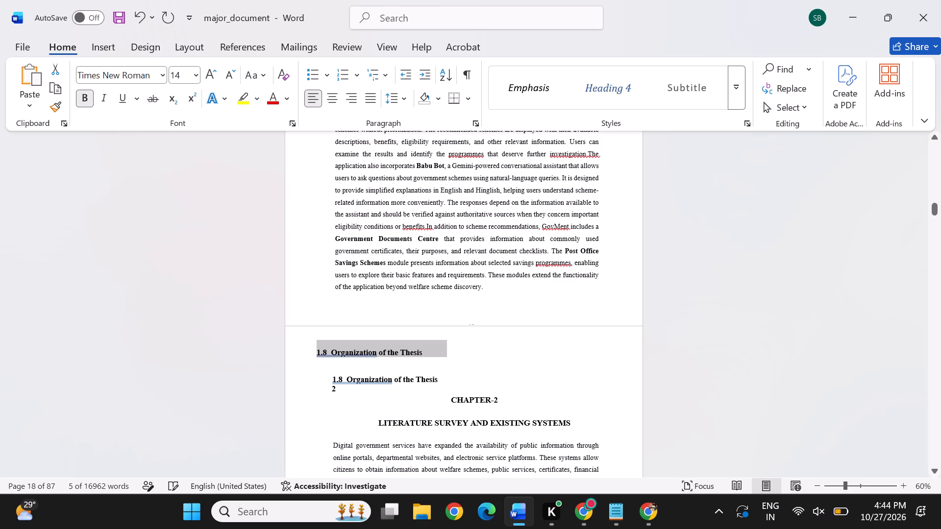
Add an indented empty line below the upper 1.8 Organization of the Thesis heading.
left_click(469, 356)
key("Return")
key("Tab")
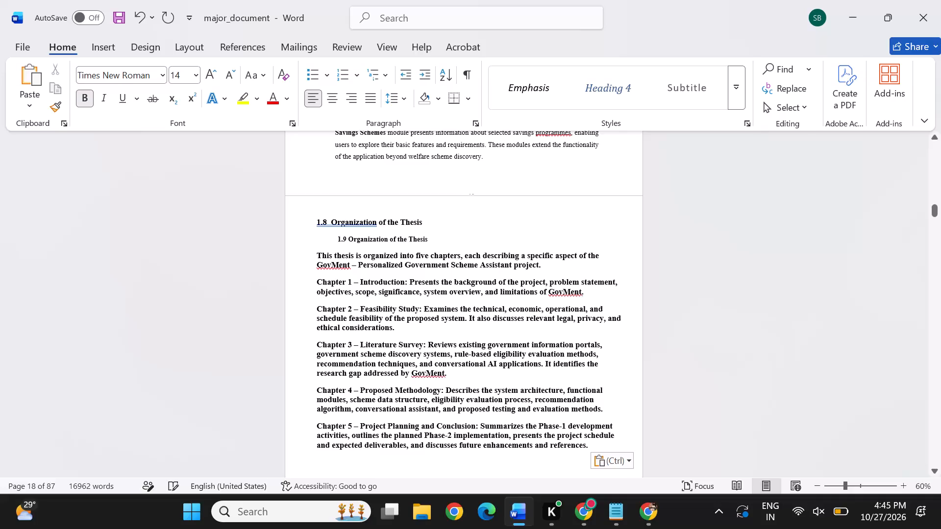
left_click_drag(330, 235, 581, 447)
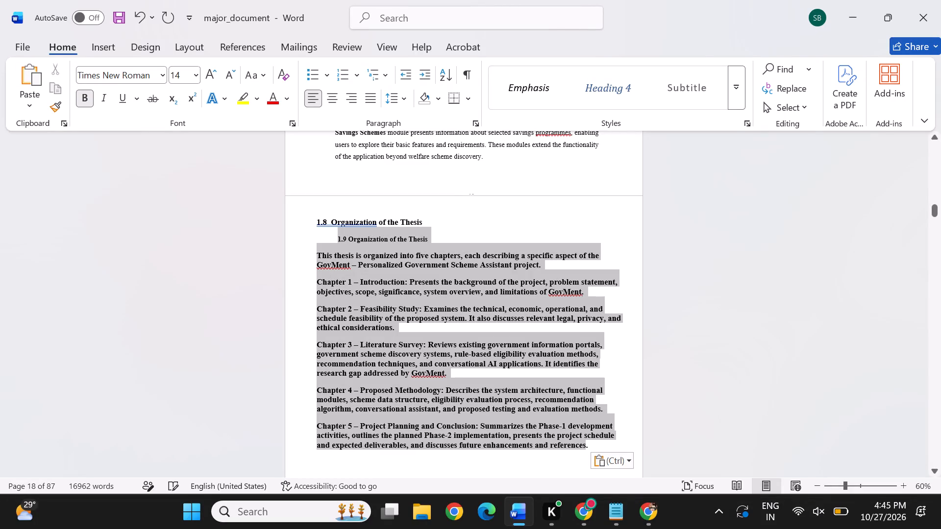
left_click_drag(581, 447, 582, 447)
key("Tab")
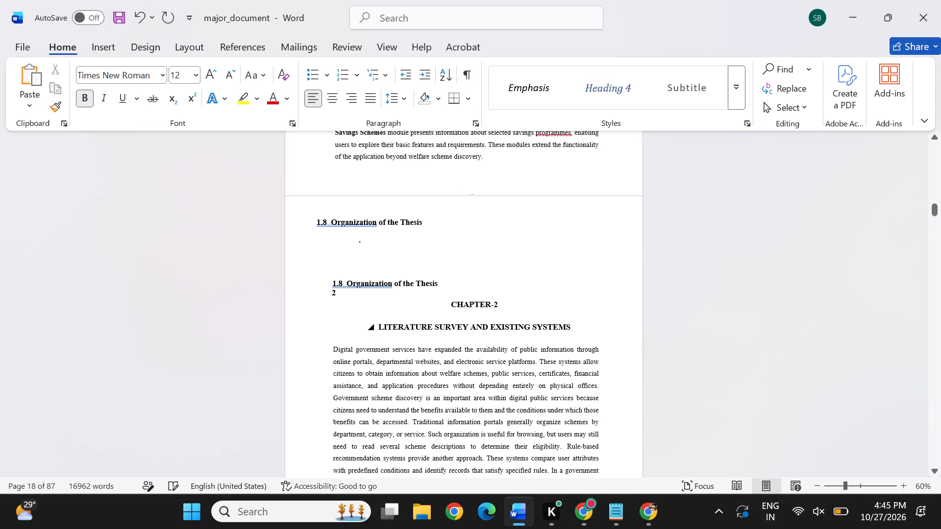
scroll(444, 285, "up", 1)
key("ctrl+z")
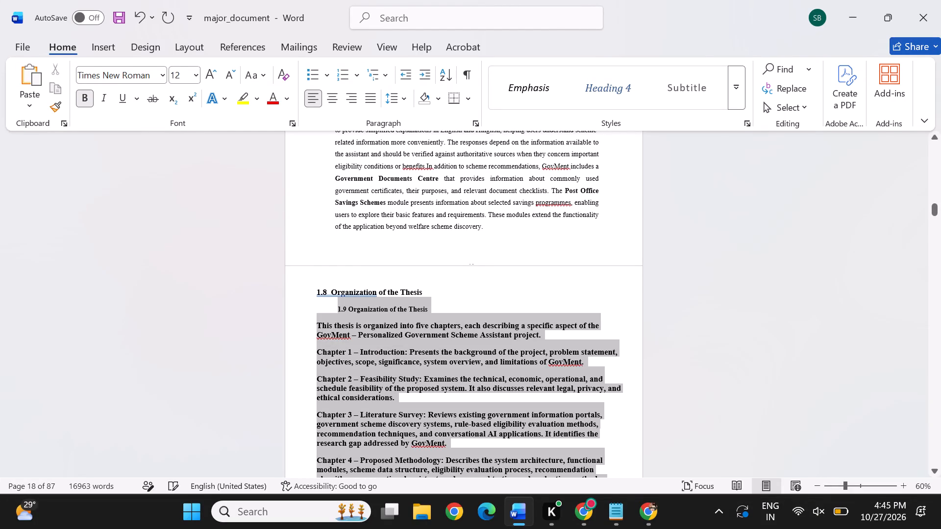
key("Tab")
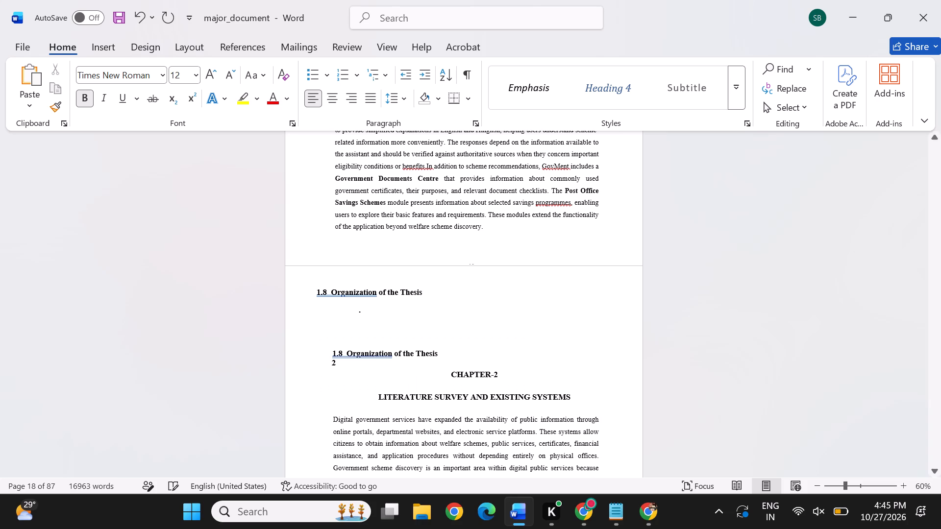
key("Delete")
Turn off bold on the empty line below the upper 1.8 heading and paste the copied Organization of the Thesis section there.
left_click(337, 305)
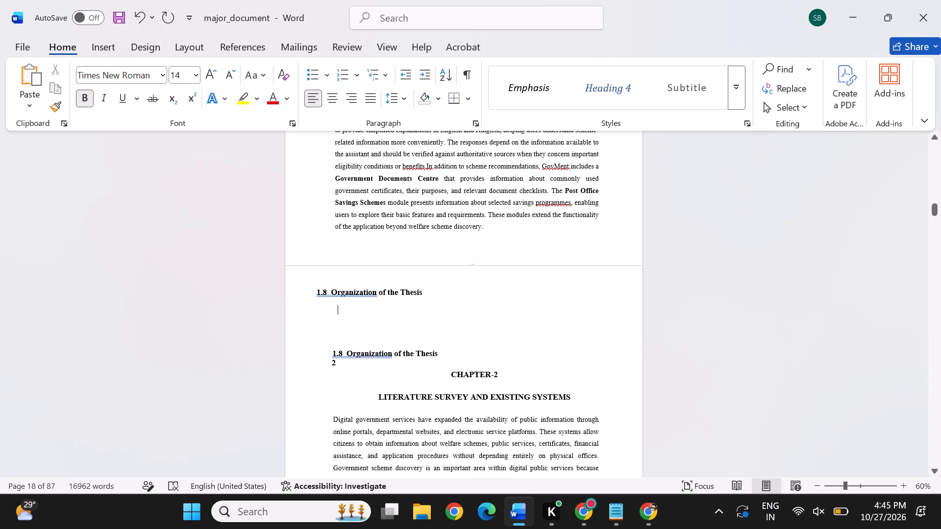
key("Left")
key("Right")
left_click(89, 99)
key("ctrl+v")
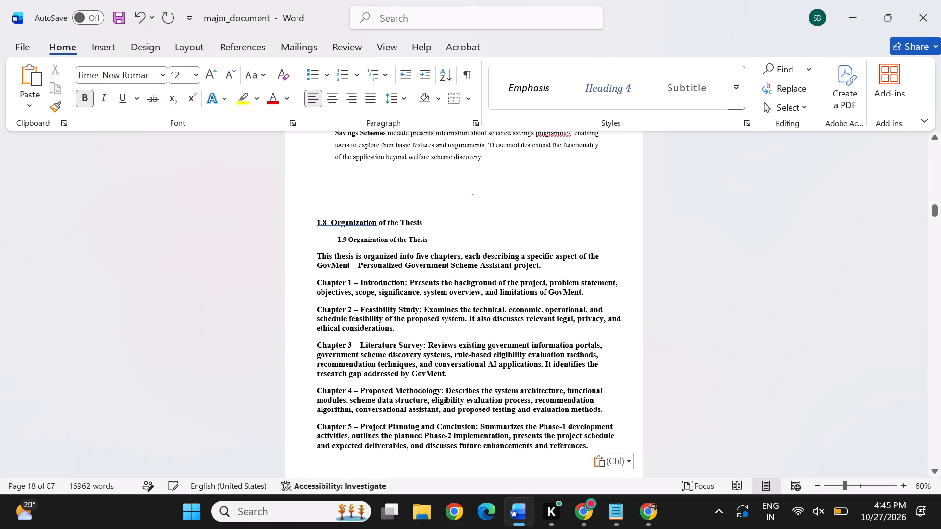
Delete the pasted "1.9 Organization of the Thesis" line below the upper 1.8 heading.
left_click_drag(331, 235, 439, 247)
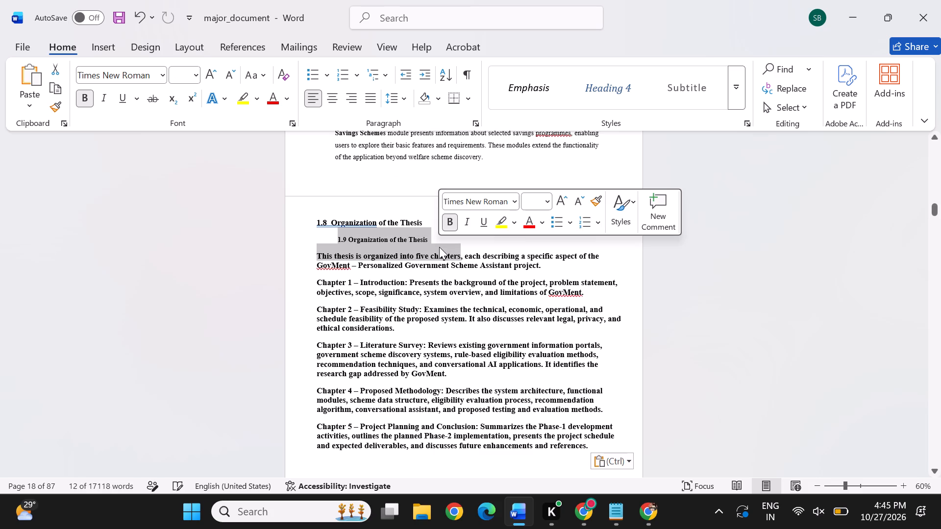
left_click(431, 235)
left_click_drag(436, 239, 345, 242)
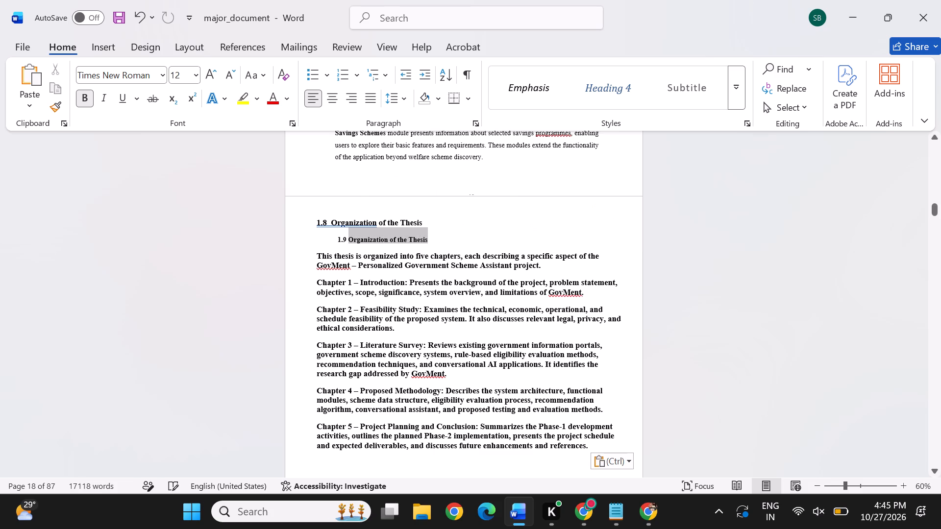
left_click_drag(345, 242, 343, 242)
key("Delete")
key("Left")
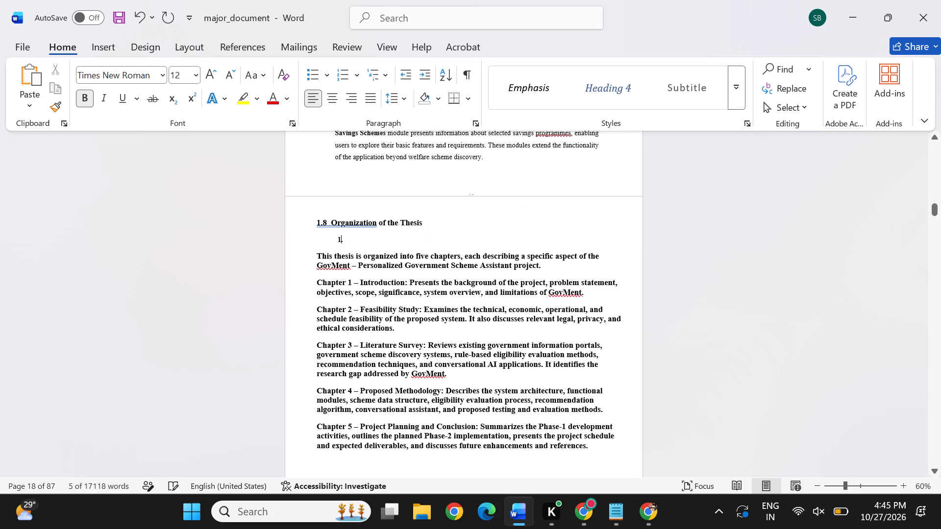
key("Left")
key("Left")
key("Delete")
key("Delete")
key("Delete")
key("Delete")
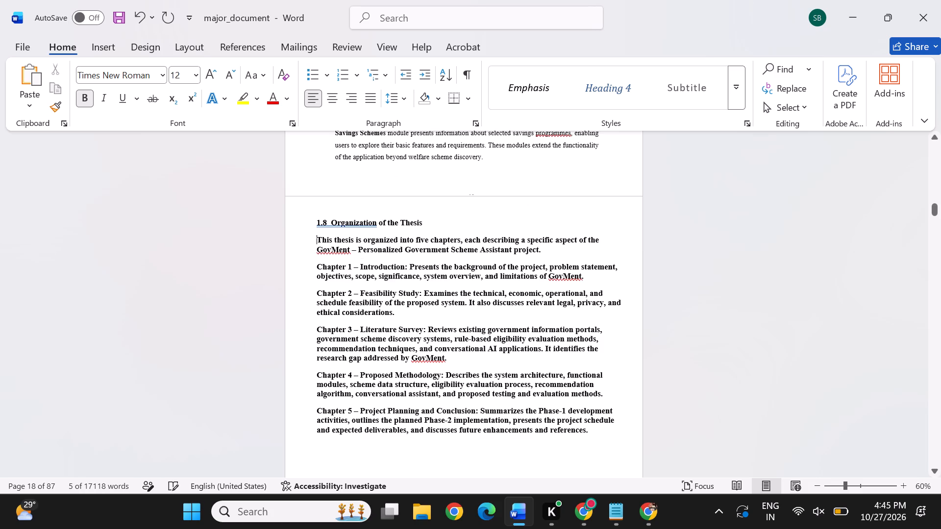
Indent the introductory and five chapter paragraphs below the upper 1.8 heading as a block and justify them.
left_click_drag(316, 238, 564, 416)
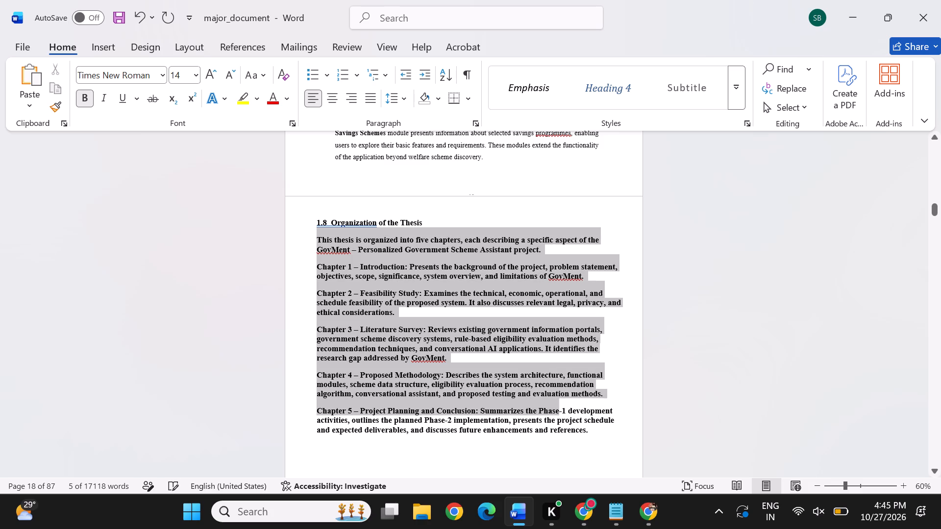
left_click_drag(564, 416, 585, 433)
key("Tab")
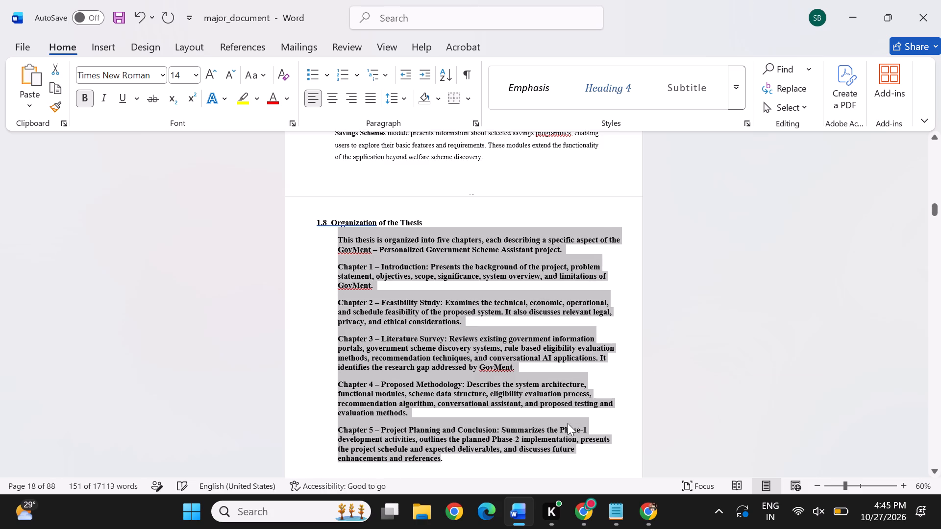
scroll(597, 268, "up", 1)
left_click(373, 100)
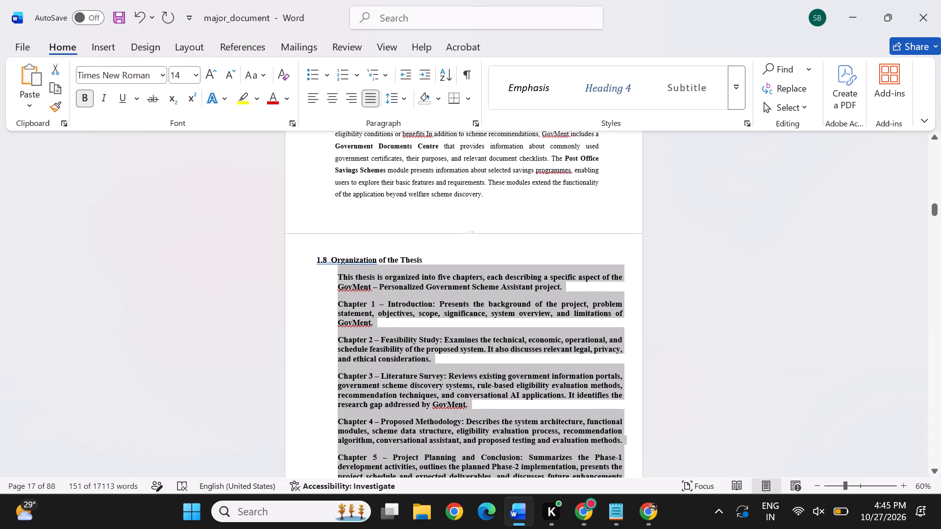
Insert an empty line directly below the upper 1.8 Organization of the Thesis heading.
left_click(456, 258)
key("Return")
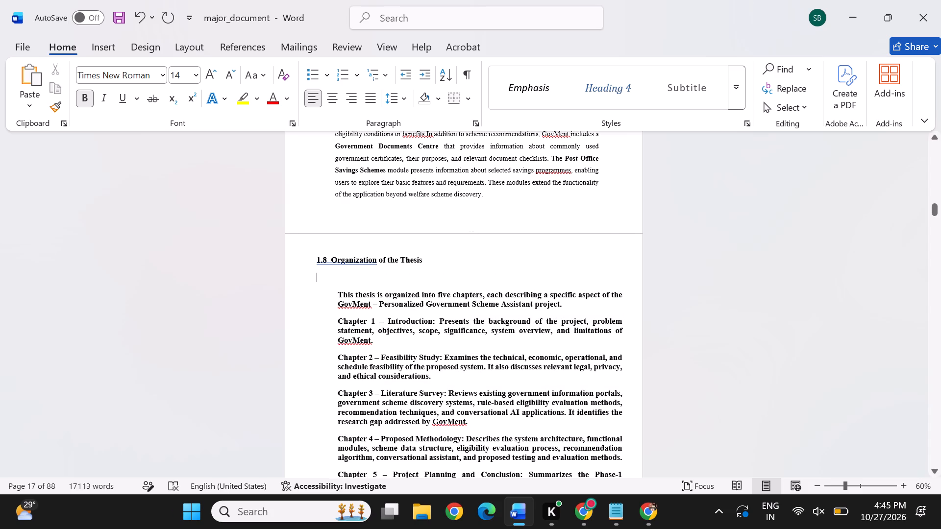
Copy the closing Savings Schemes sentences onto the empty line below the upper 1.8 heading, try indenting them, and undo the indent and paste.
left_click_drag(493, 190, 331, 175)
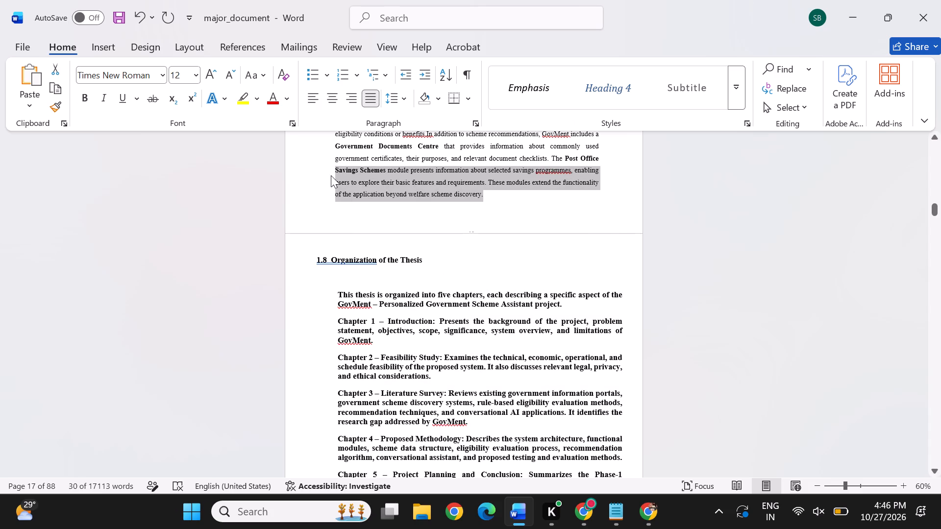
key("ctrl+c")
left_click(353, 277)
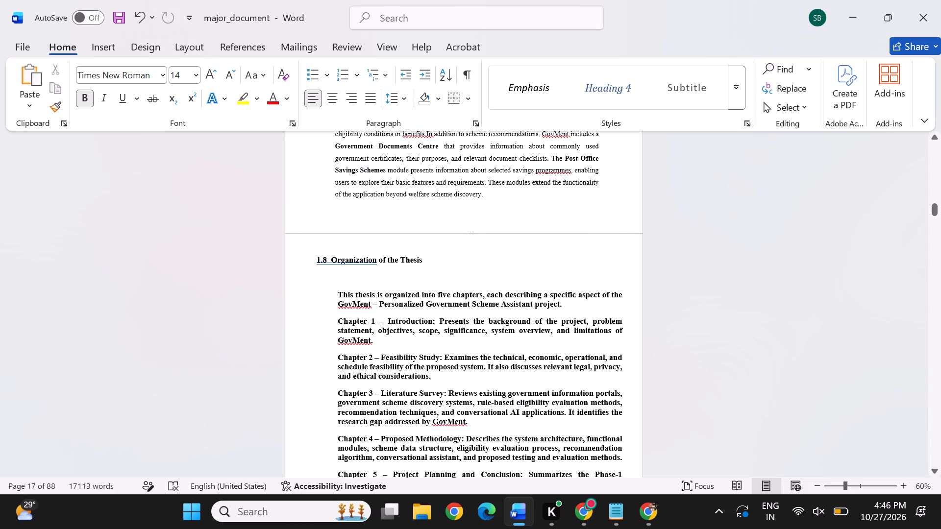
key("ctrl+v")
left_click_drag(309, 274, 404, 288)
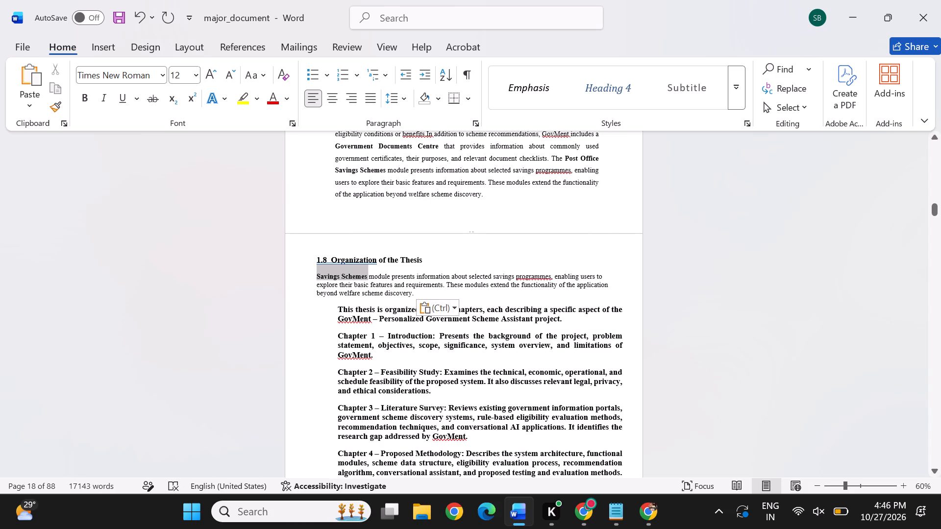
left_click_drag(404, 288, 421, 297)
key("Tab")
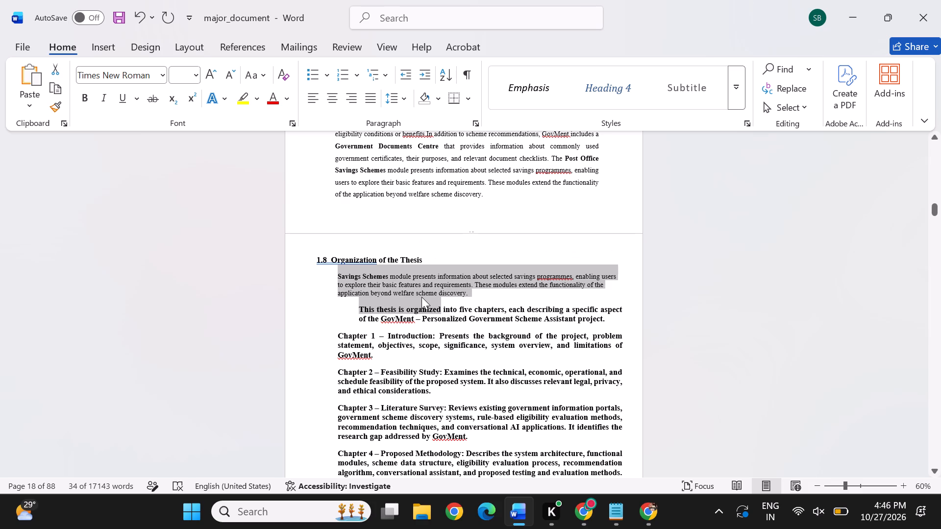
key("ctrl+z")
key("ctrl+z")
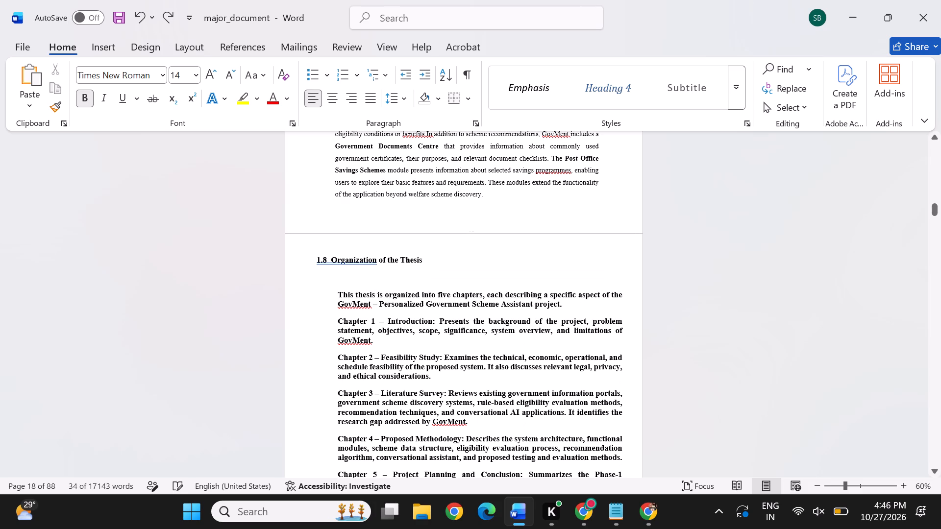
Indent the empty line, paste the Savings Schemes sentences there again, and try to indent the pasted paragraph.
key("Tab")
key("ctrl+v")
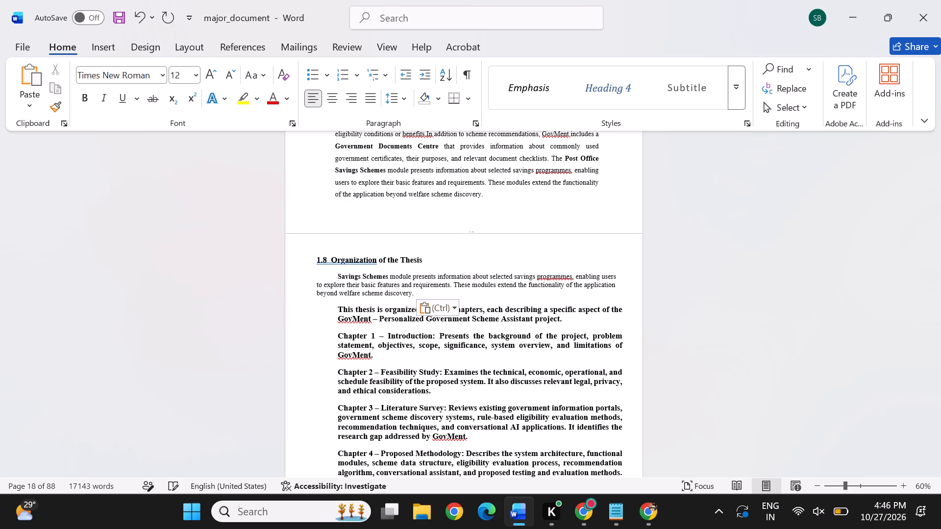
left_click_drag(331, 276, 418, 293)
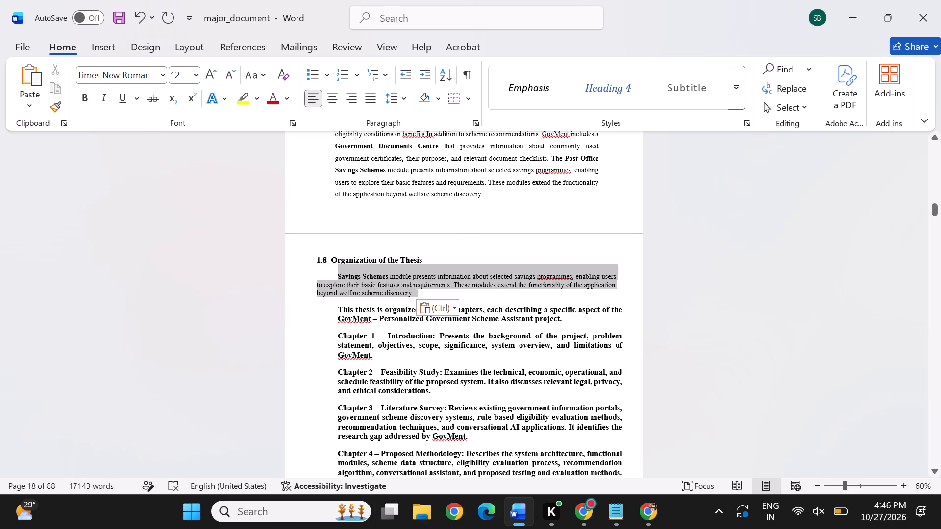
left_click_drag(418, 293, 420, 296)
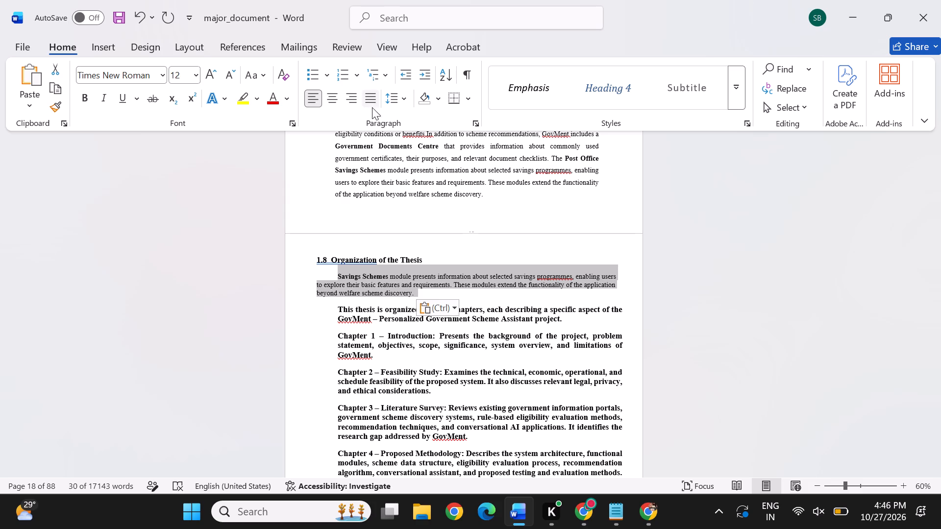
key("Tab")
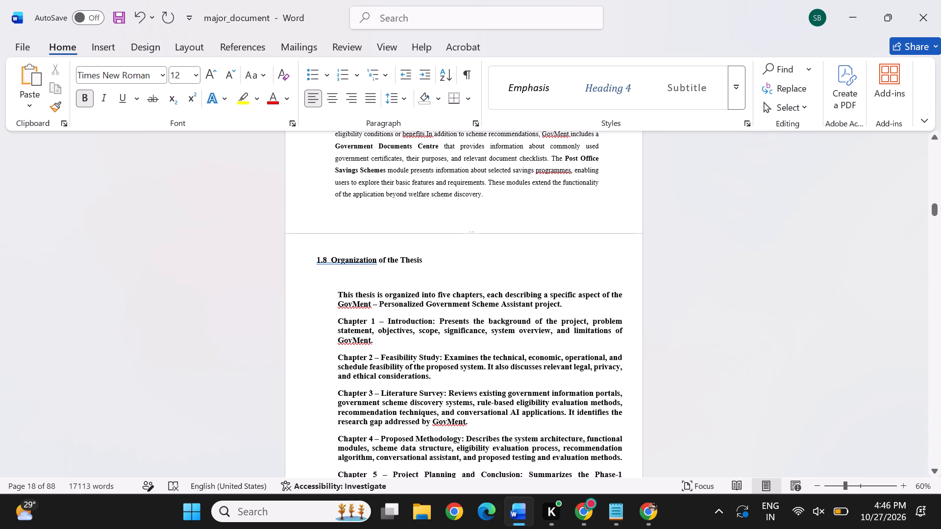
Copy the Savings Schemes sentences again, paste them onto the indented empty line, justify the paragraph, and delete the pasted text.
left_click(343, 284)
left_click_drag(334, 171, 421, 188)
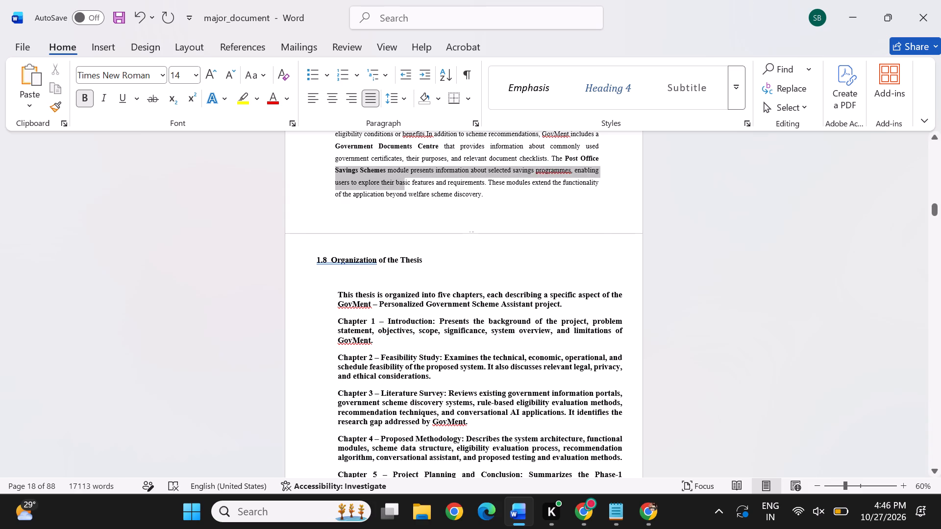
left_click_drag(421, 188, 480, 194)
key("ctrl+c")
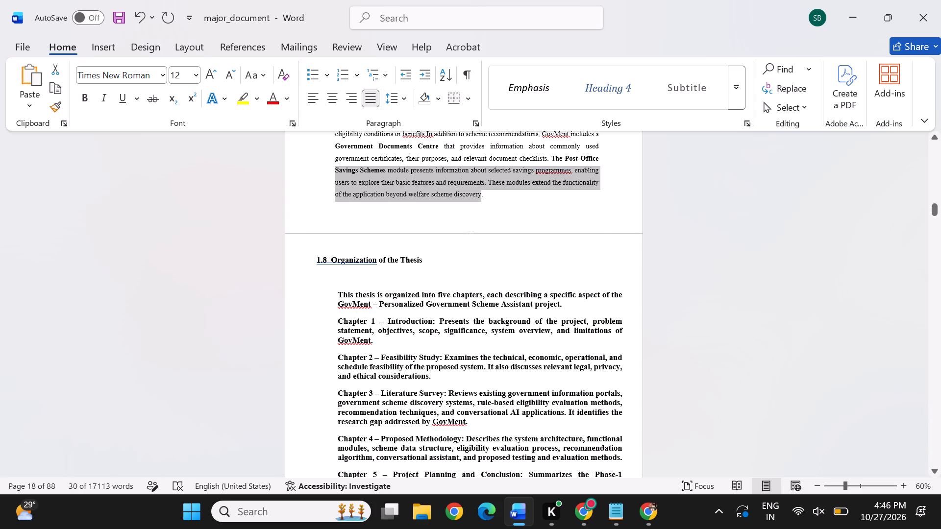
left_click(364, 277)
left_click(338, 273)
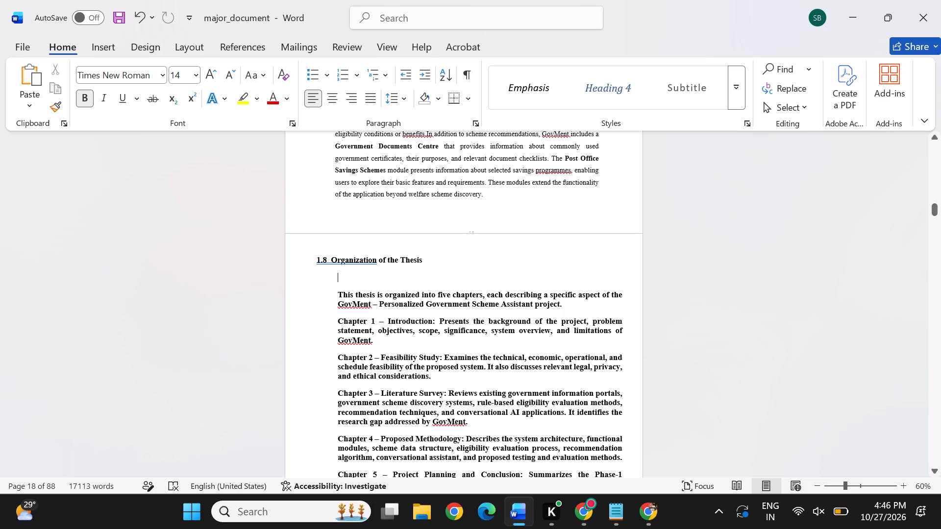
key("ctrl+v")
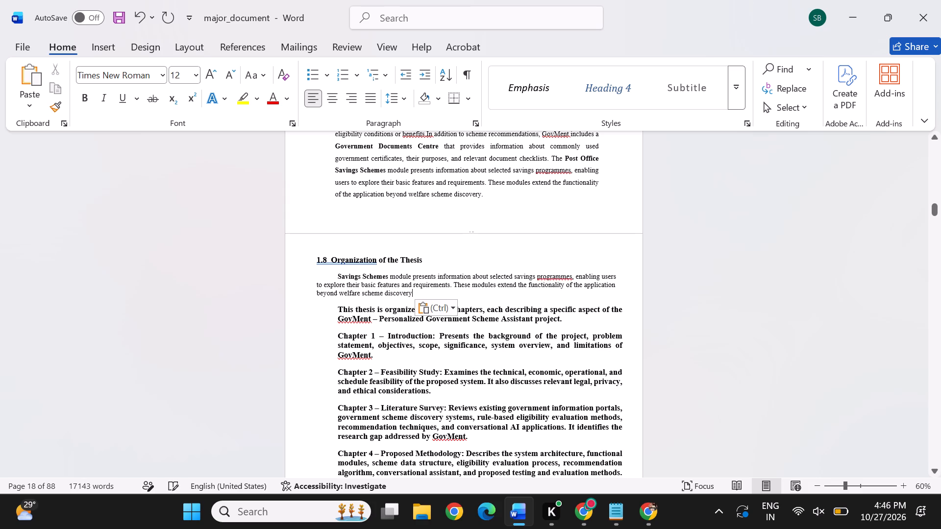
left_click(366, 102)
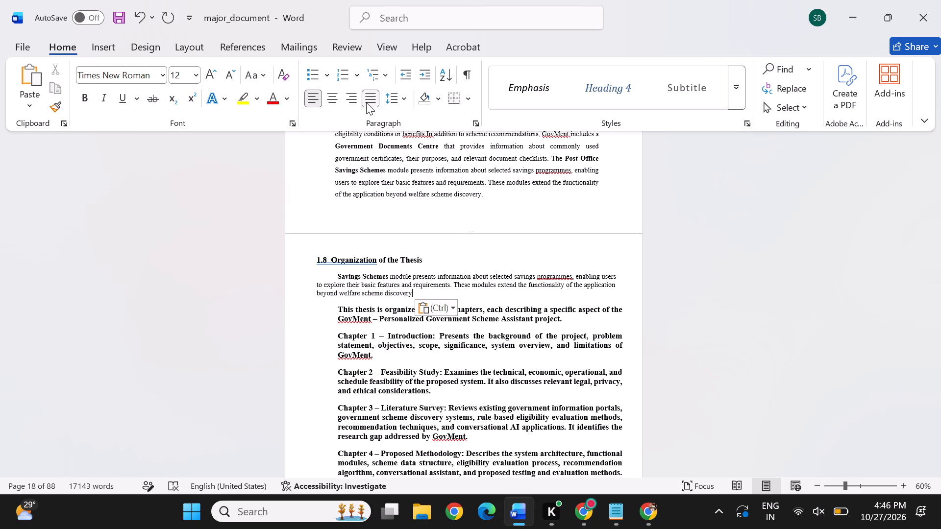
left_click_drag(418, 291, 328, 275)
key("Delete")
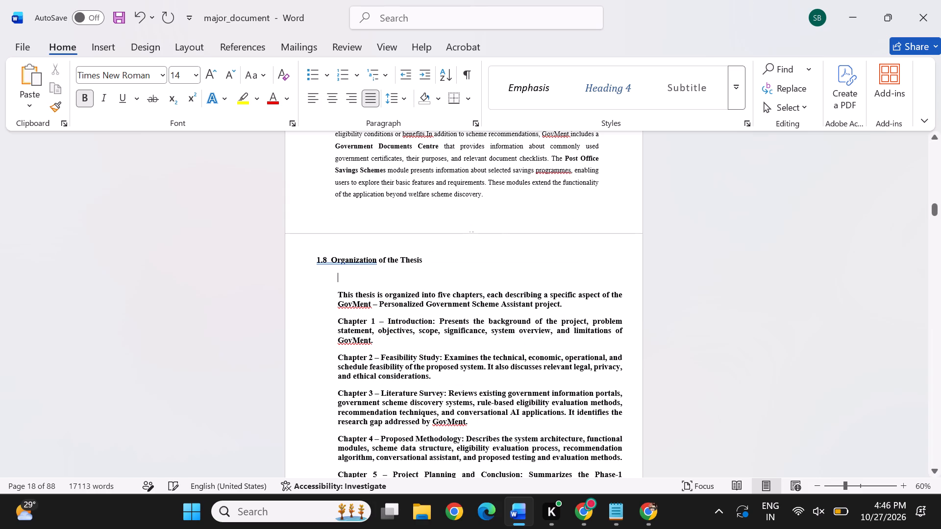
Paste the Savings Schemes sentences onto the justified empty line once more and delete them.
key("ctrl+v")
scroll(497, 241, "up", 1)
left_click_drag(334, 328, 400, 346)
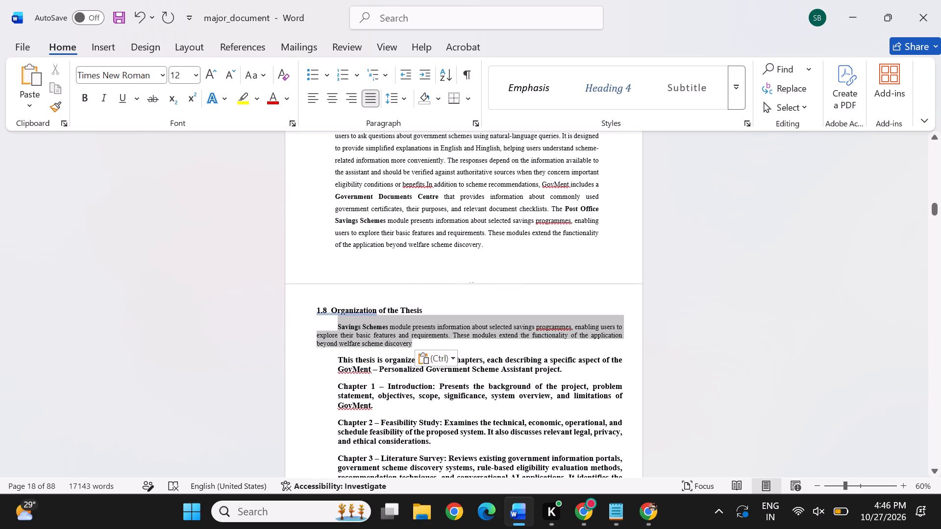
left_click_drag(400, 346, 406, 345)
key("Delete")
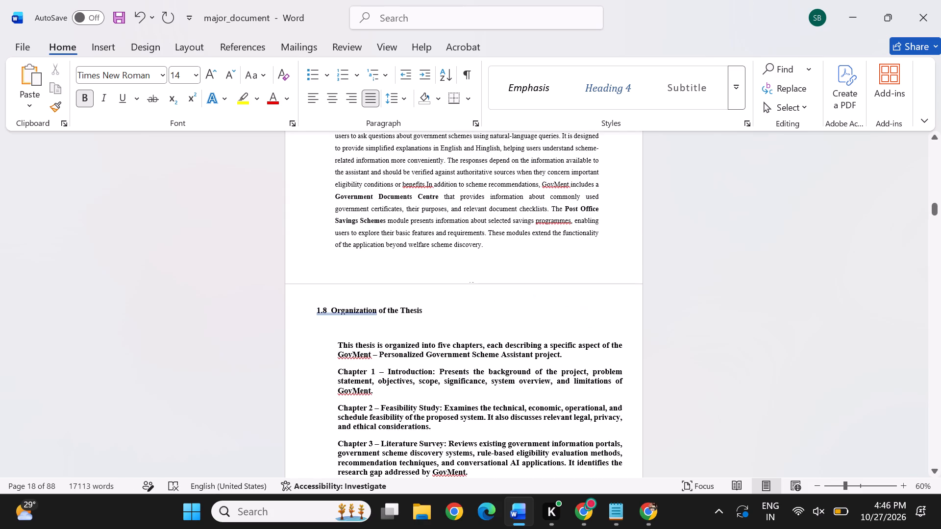
Try left and justified alignment on the introductory and five chapter paragraphs under the upper 1.8 heading, and delete the whole block.
scroll(499, 366, "down", 1)
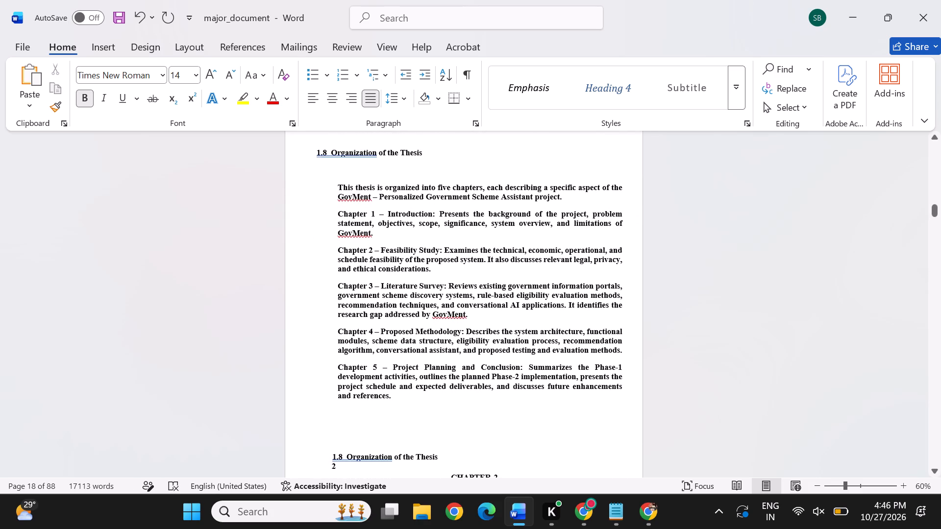
left_click_drag(407, 396, 343, 205)
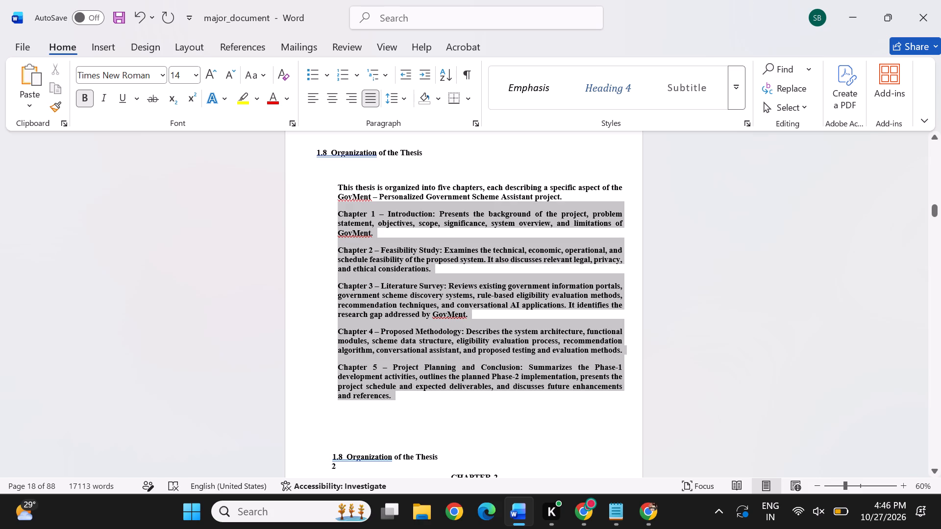
left_click_drag(343, 205, 338, 149)
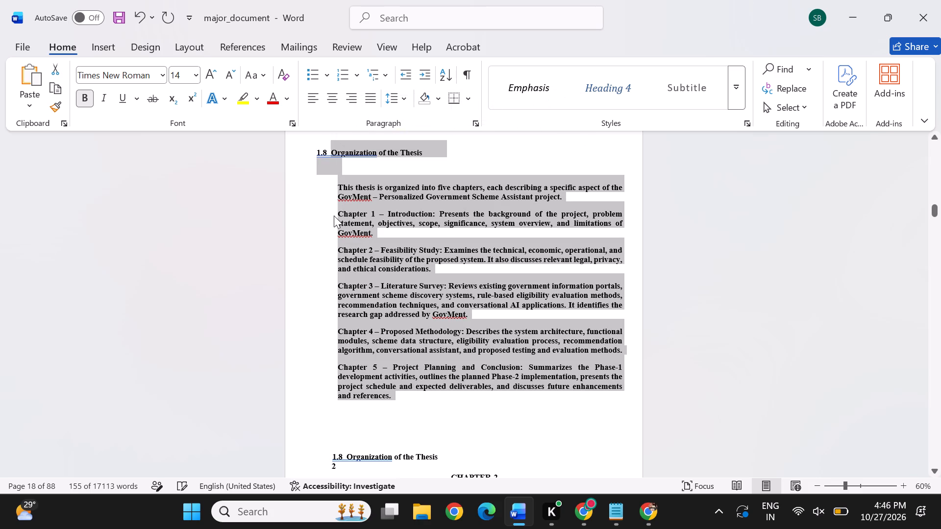
left_click(334, 216)
left_click(314, 167)
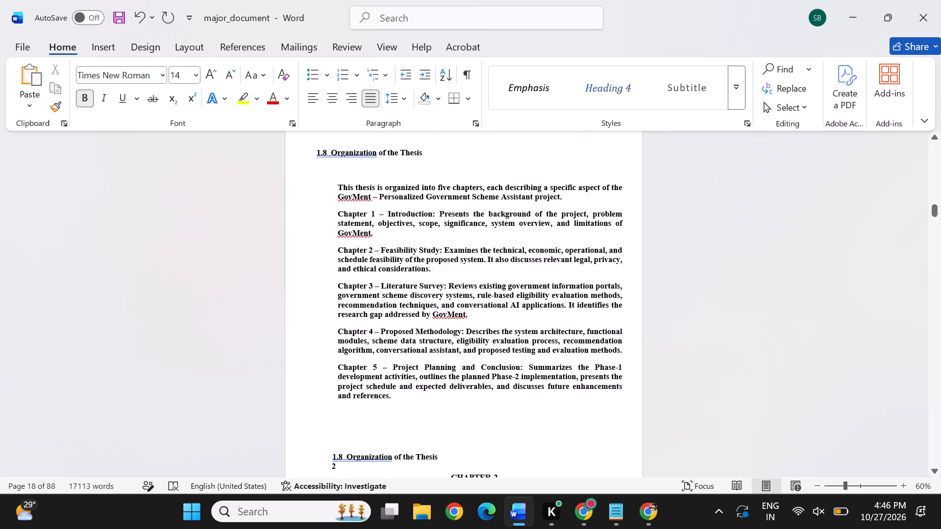
left_click_drag(334, 183, 391, 397)
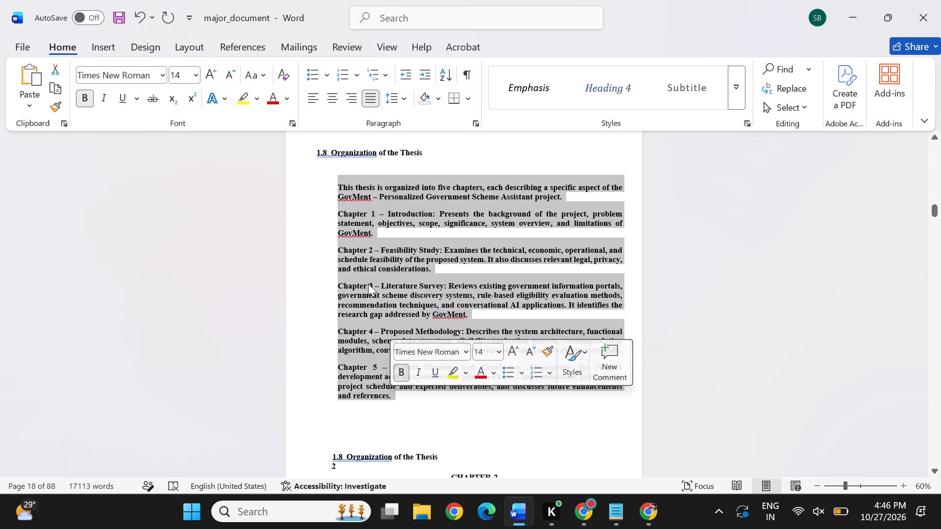
left_click(310, 99)
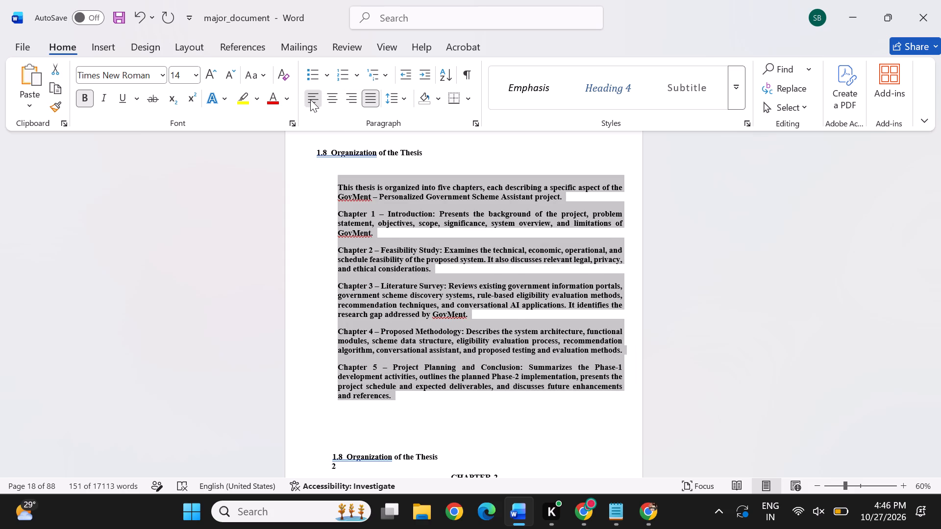
left_click(372, 99)
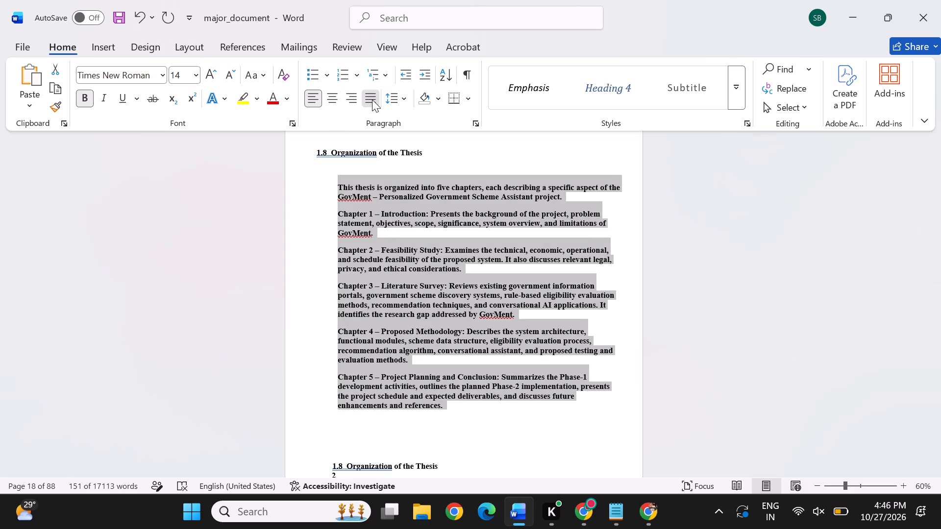
left_click(334, 99)
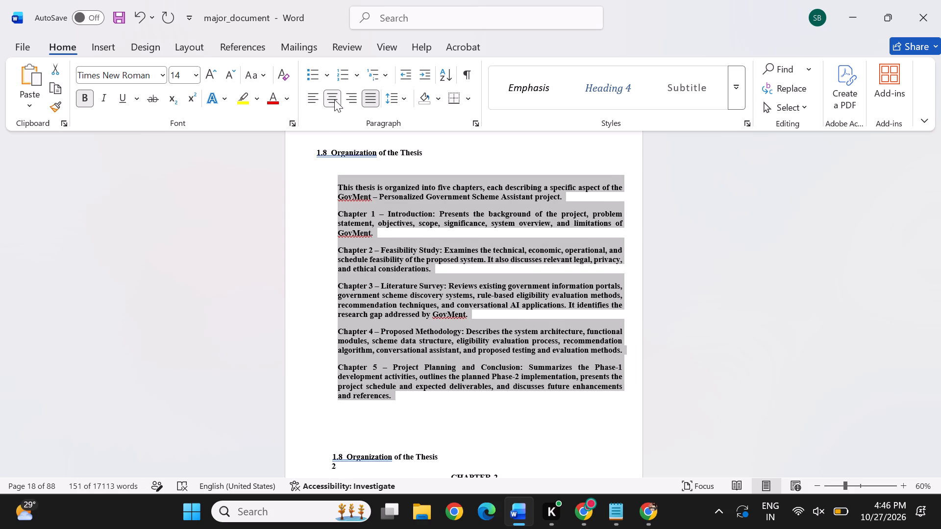
left_click(310, 100)
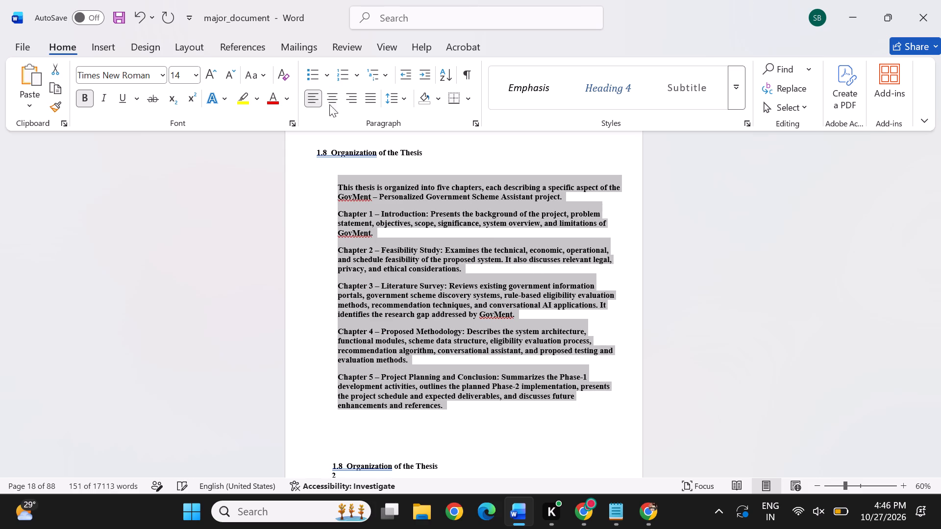
key("Delete")
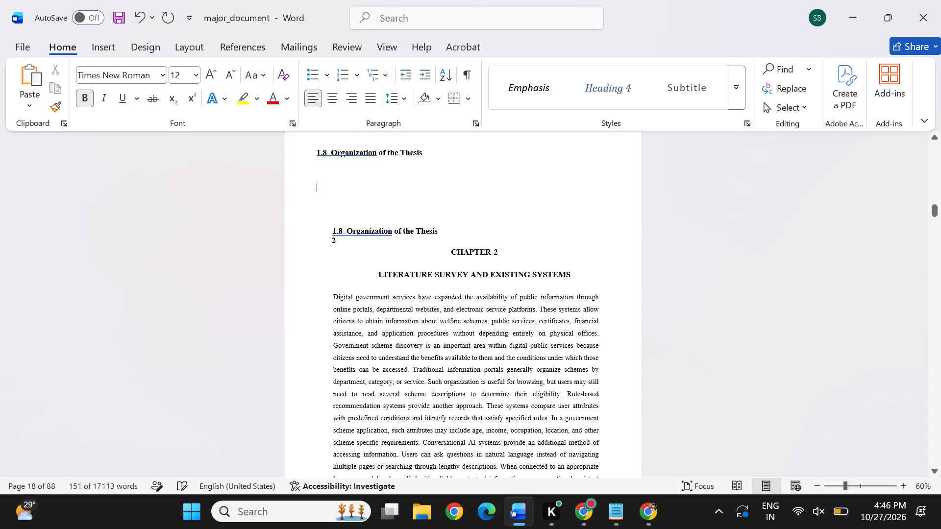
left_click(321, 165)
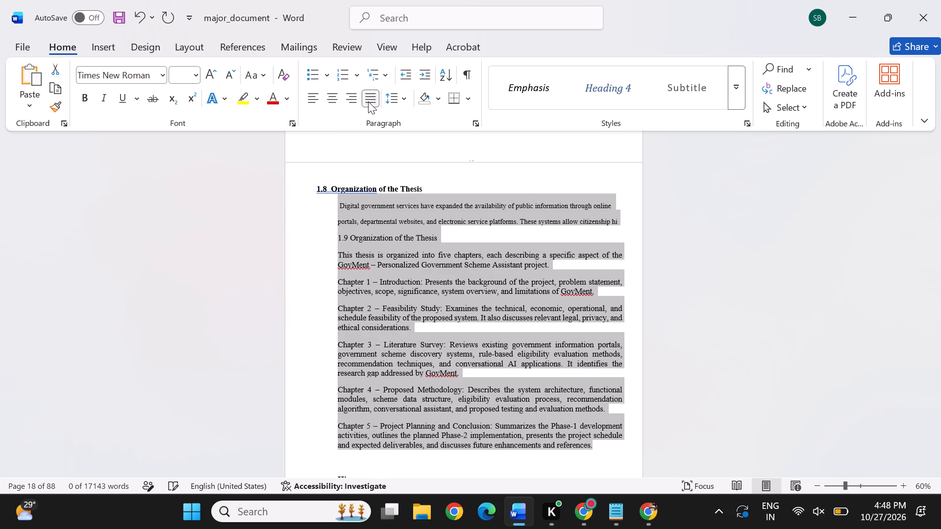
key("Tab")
Delete the selected text under the upper 1.8 heading, including the pasted chapter descriptions, and the "Hi" line with its empty line.
scroll(434, 158, "up", 1)
key("Delete")
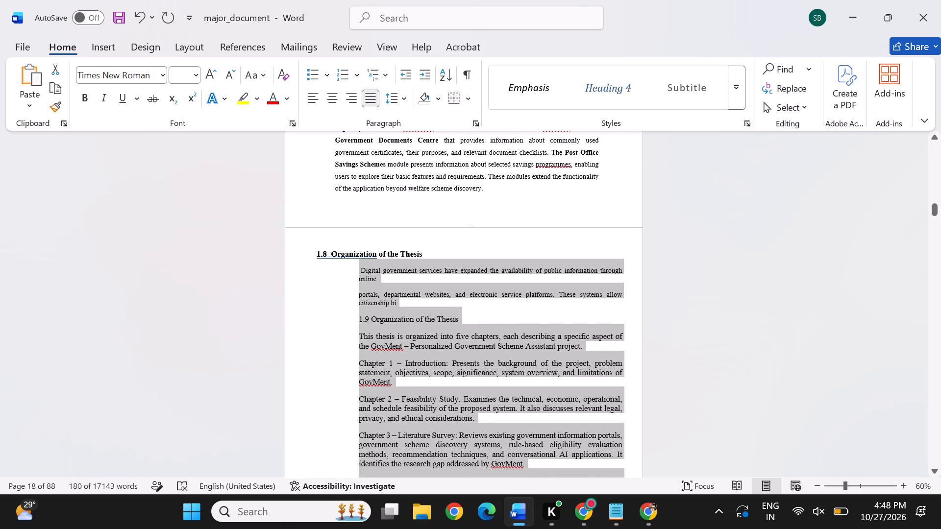
scroll(498, 252, "up", 1)
scroll(430, 380, "up", 1)
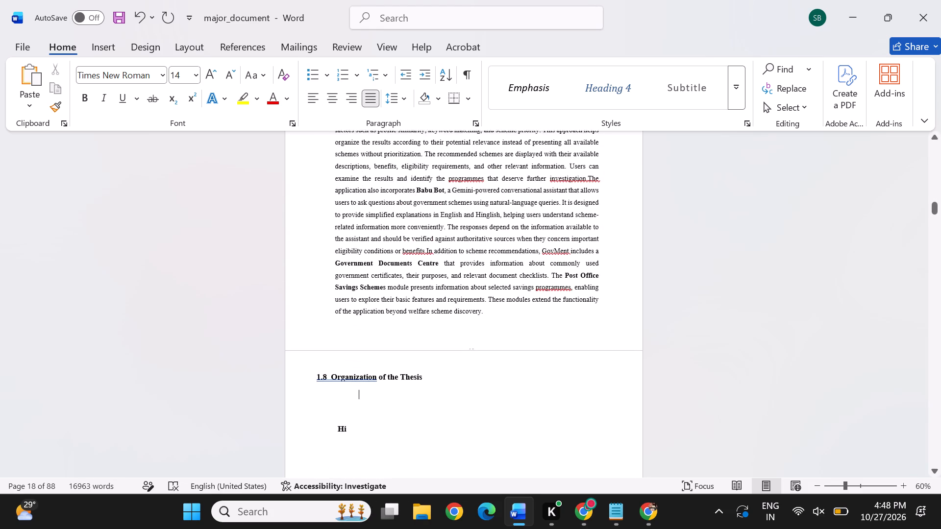
left_click_drag(359, 436, 336, 433)
key("Delete")
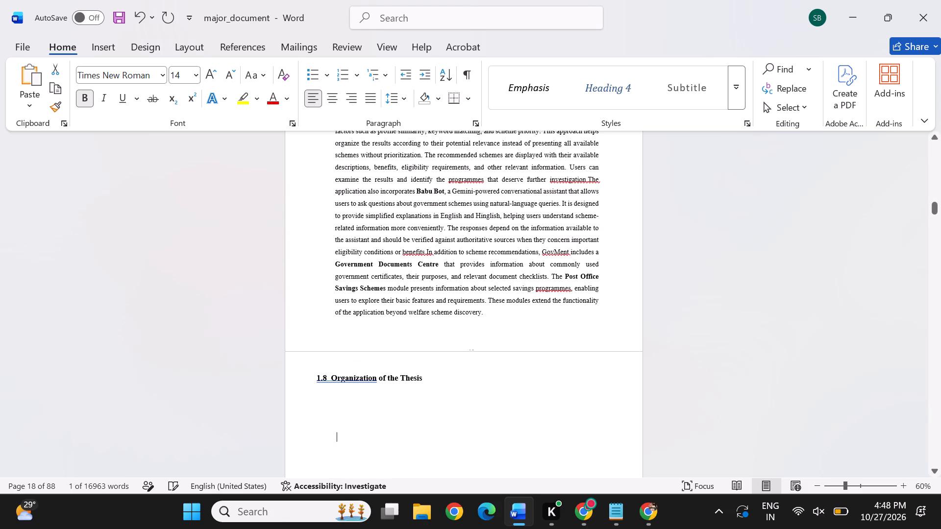
key("Delete")
key("Delete")
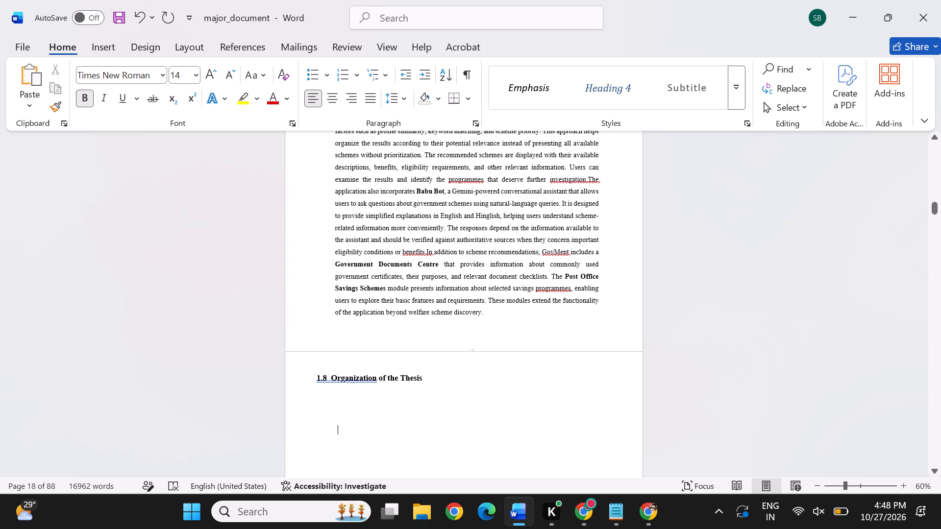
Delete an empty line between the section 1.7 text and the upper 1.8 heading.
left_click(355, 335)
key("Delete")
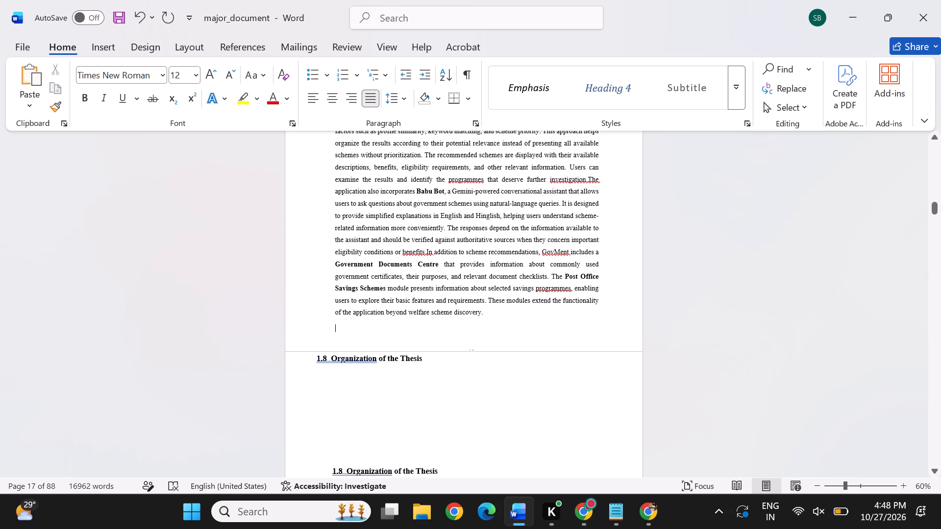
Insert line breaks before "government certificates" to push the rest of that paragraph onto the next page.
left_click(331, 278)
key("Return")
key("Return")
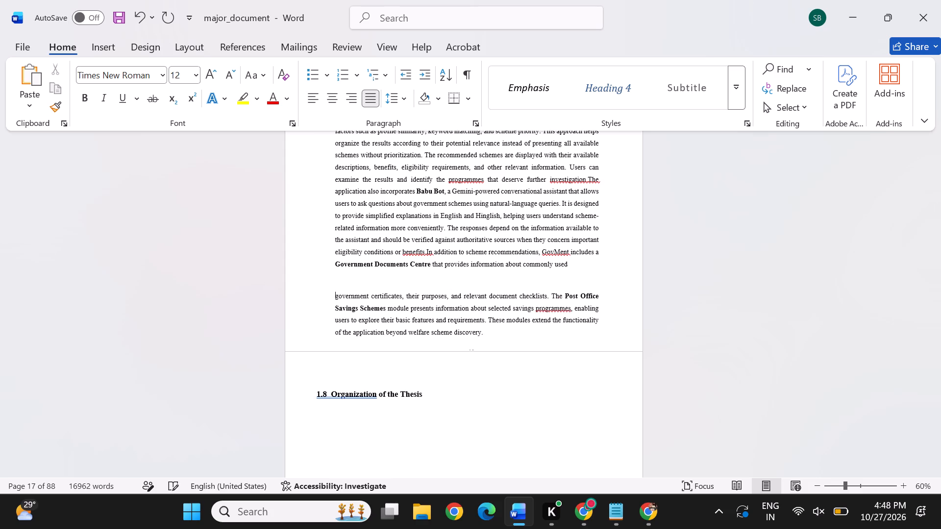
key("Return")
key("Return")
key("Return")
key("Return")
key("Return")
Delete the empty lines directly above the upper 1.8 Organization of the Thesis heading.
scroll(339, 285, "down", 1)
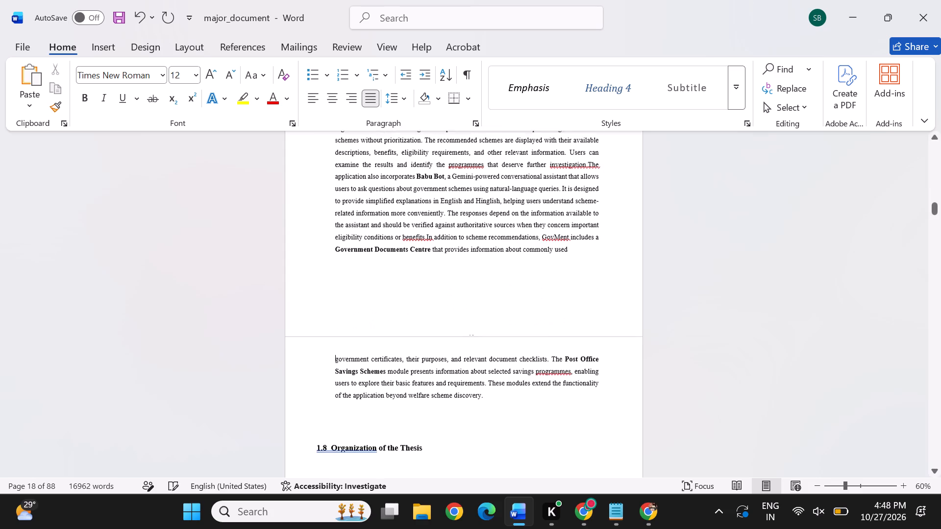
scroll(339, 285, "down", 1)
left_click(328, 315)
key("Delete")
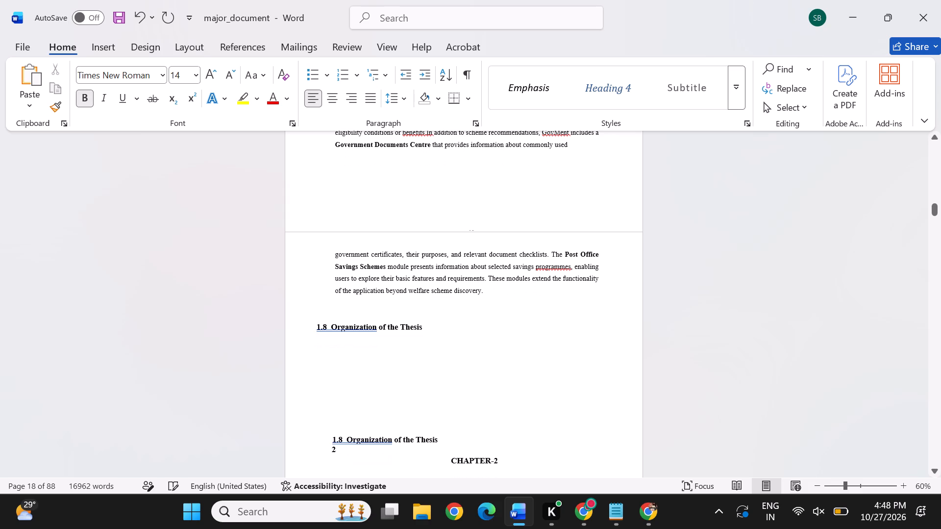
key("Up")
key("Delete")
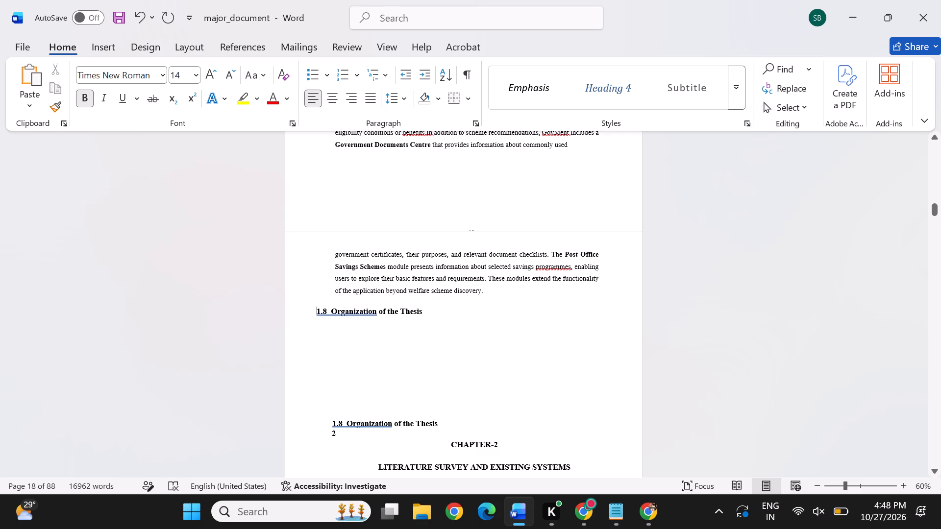
Copy the passage from "government certificates" to "discovery.", paste it under the upper 1.8 heading, and add an empty line after it.
left_click_drag(331, 245, 483, 291)
key("ctrl+c")
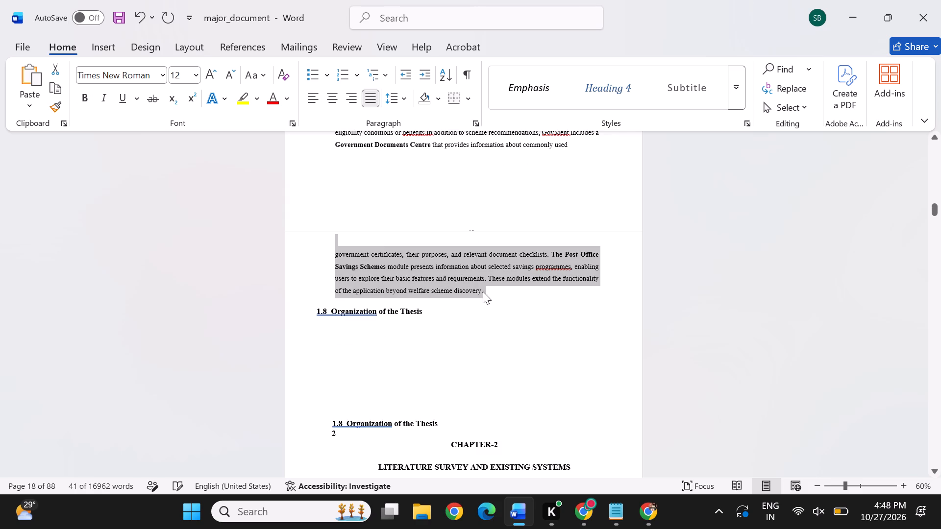
left_click(430, 312)
key("Return")
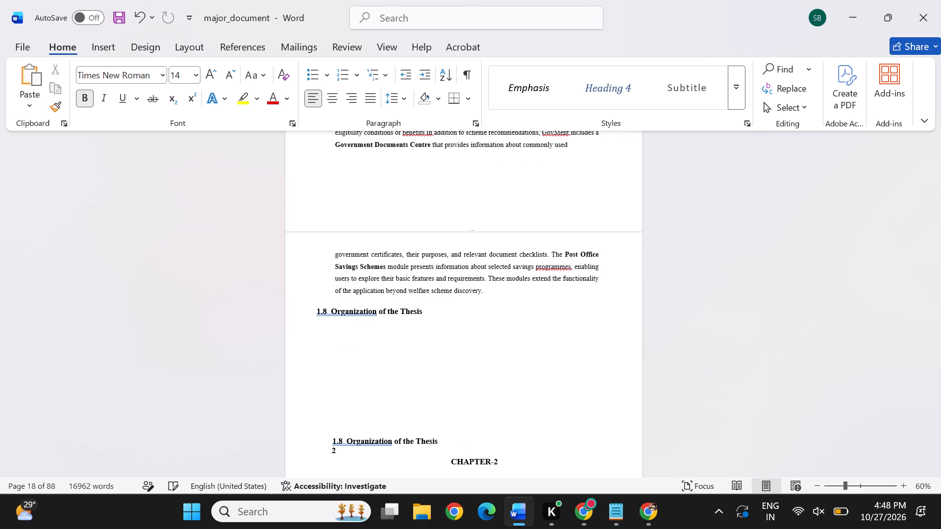
key("Tab")
key("ctrl+v")
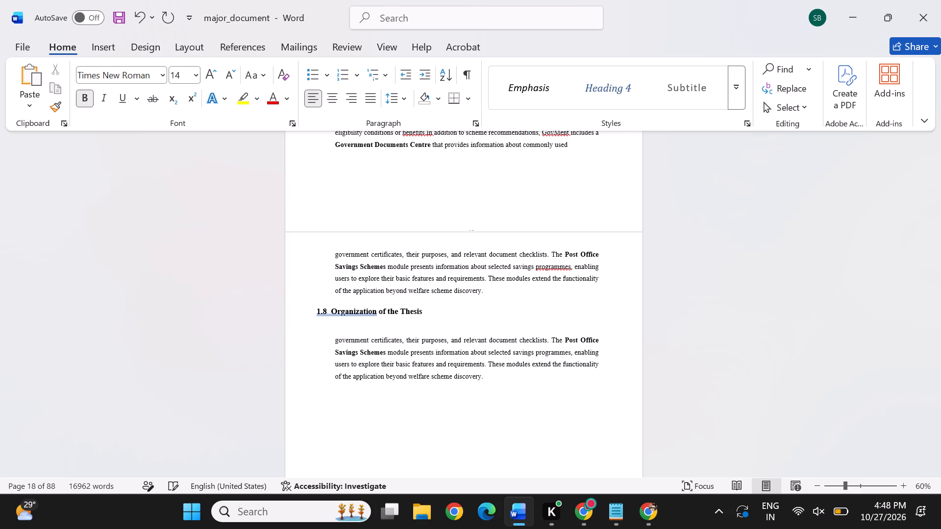
left_click(498, 374)
key("Return")
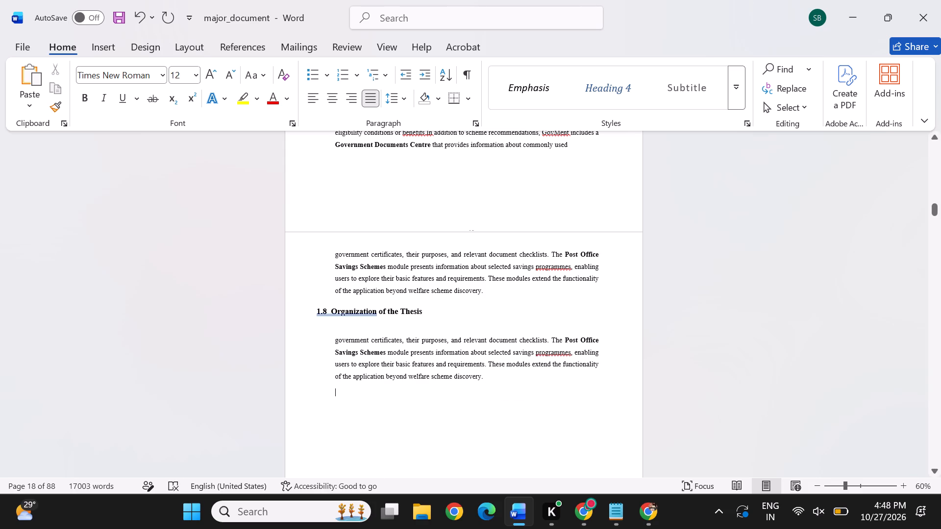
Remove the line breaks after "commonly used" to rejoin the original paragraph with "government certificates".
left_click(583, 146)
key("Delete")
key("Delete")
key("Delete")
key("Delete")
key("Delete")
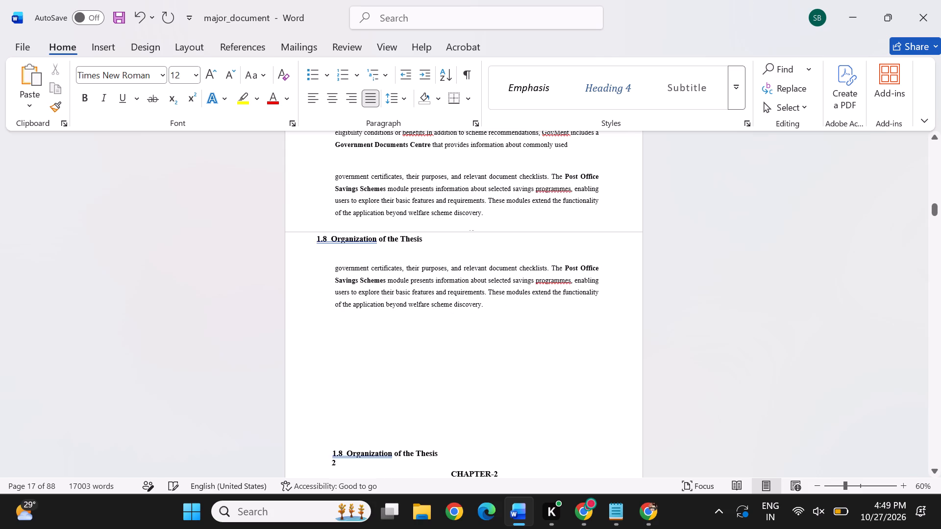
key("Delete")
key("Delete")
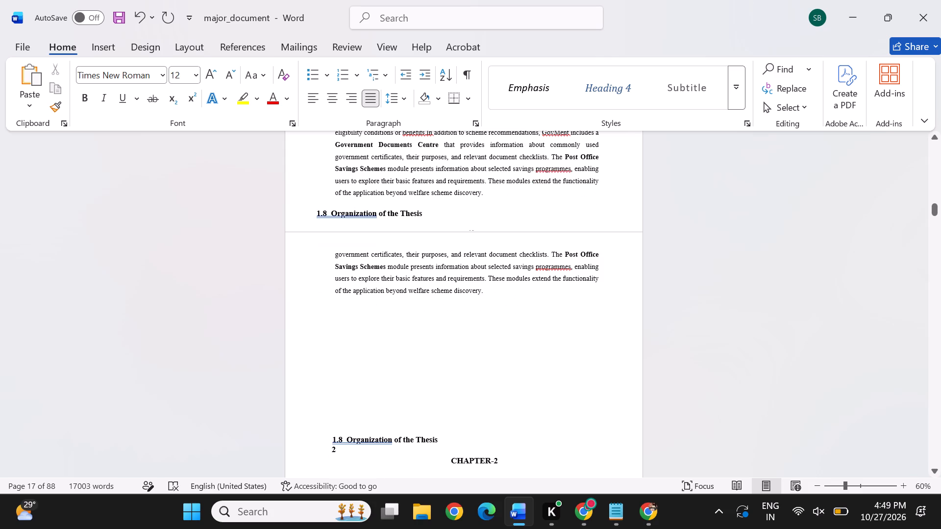
Insert empty lines after the original paragraph ending "scheme discovery." to move the upper 1.8 heading onto the next page.
left_click(515, 195)
key("Return")
key("Return")
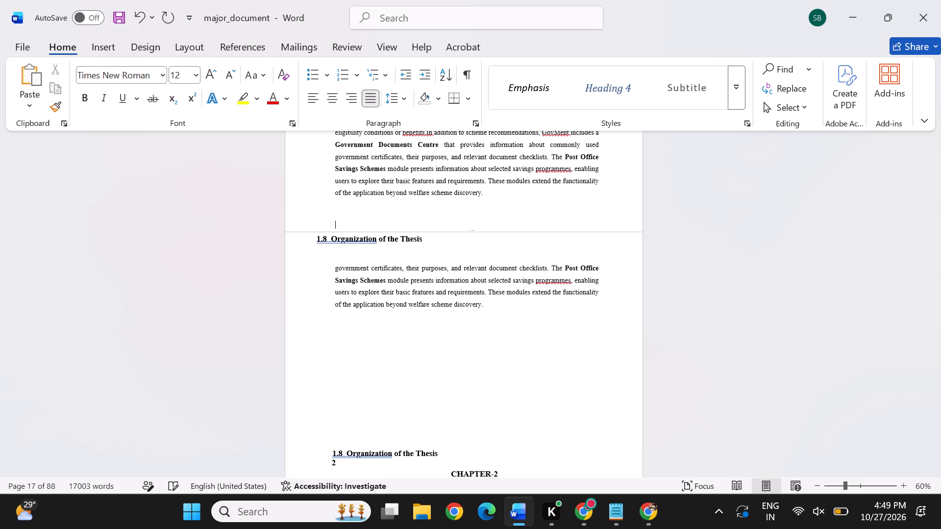
key("Return")
key("Return")
key("Delete")
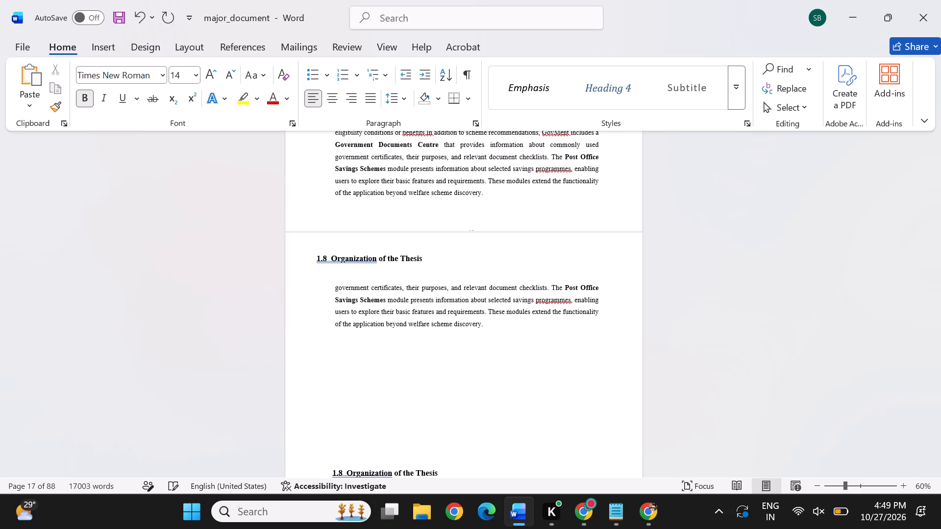
Copy the Organization of the Thesis text from ChatGPT and paste it at the end of the duplicated passage under the 1.8 heading.
left_click(652, 508)
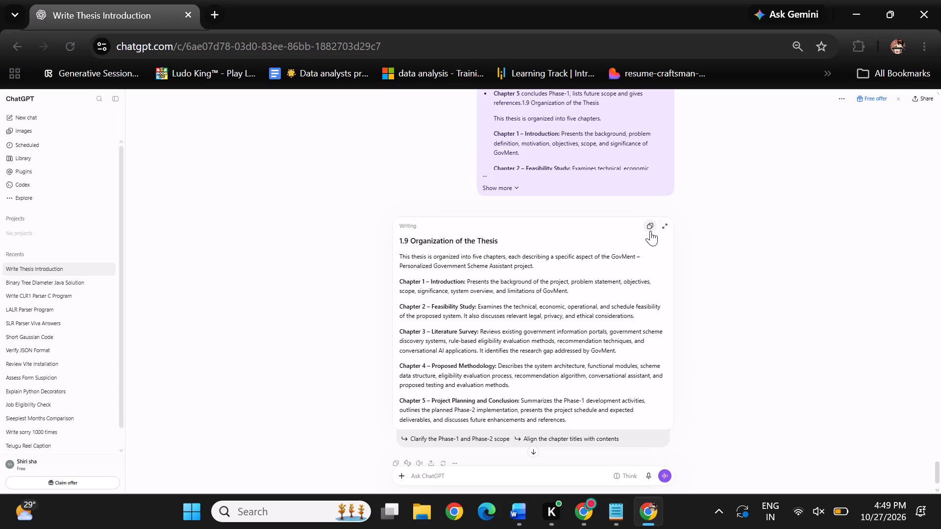
left_click(650, 231)
left_click(529, 518)
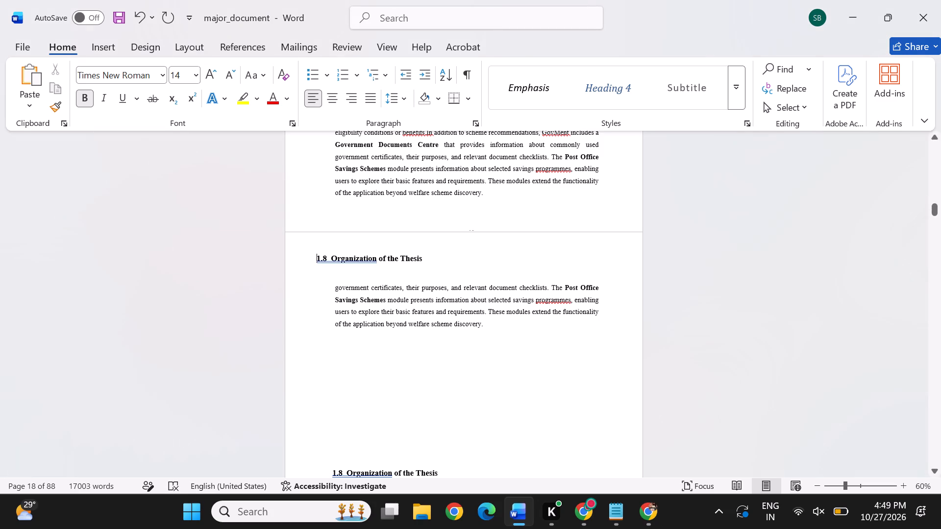
left_click(490, 324)
key("ctrl+v")
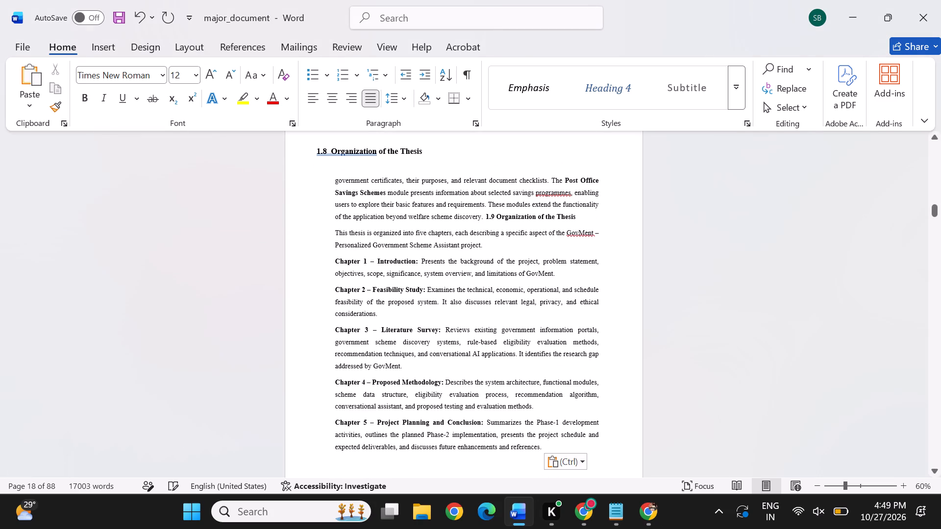
Delete the duplicated "government certificates" passage, the pasted "1.9 Organization of the Thesis" title, and the empty line below the 1.8 heading.
left_click_drag(580, 216, 334, 175)
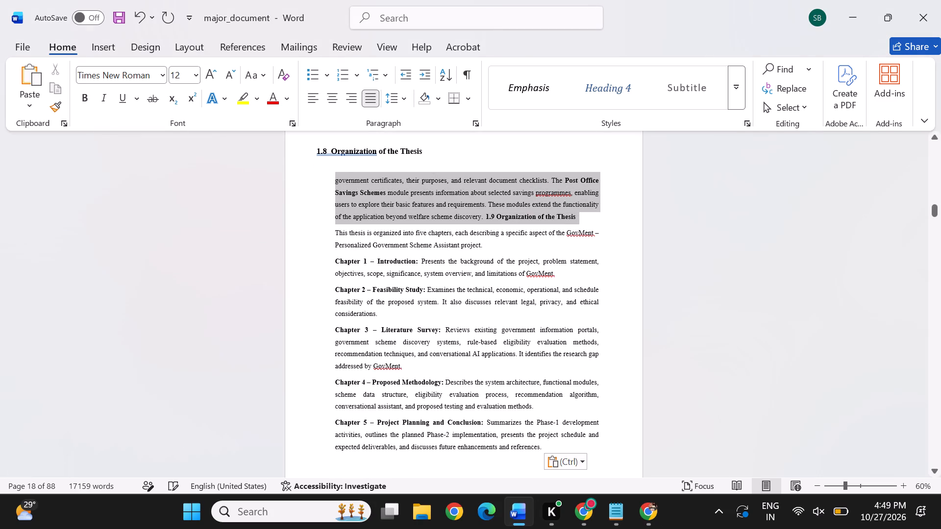
left_click_drag(334, 175, 333, 175)
key("Delete")
key("Delete")
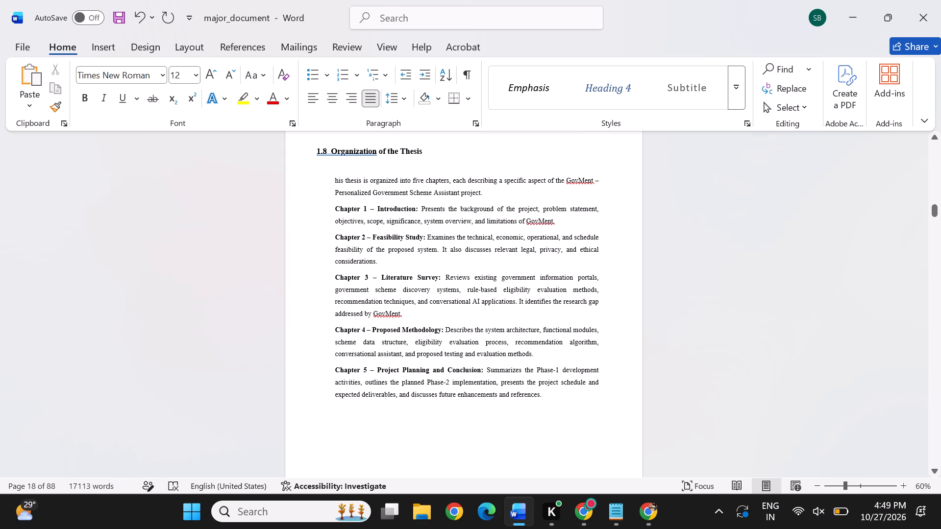
key("ctrl+z")
key("Up")
key("Delete")
key("Delete")
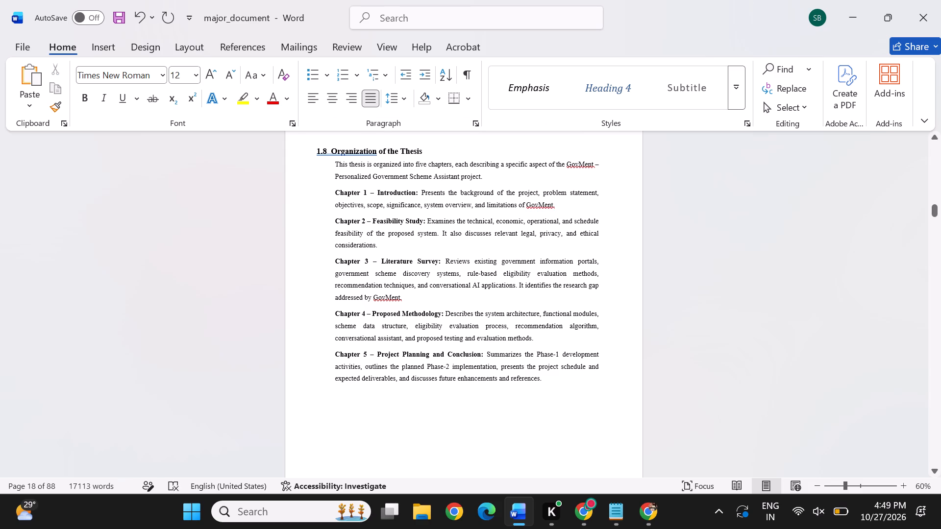
Turn off justified alignment for the introduction and all five chapter descriptions in section 1.8.
scroll(446, 203, "up", 1)
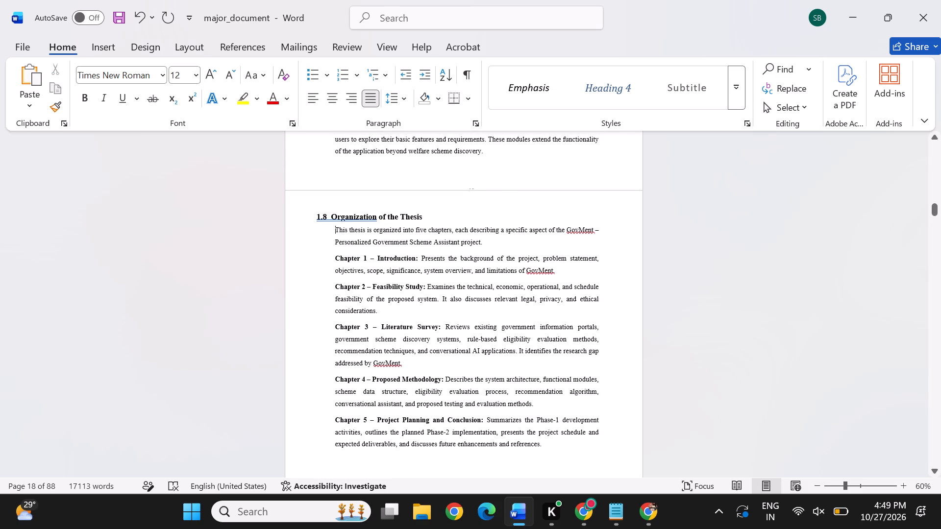
left_click_drag(329, 229, 551, 448)
left_click(375, 98)
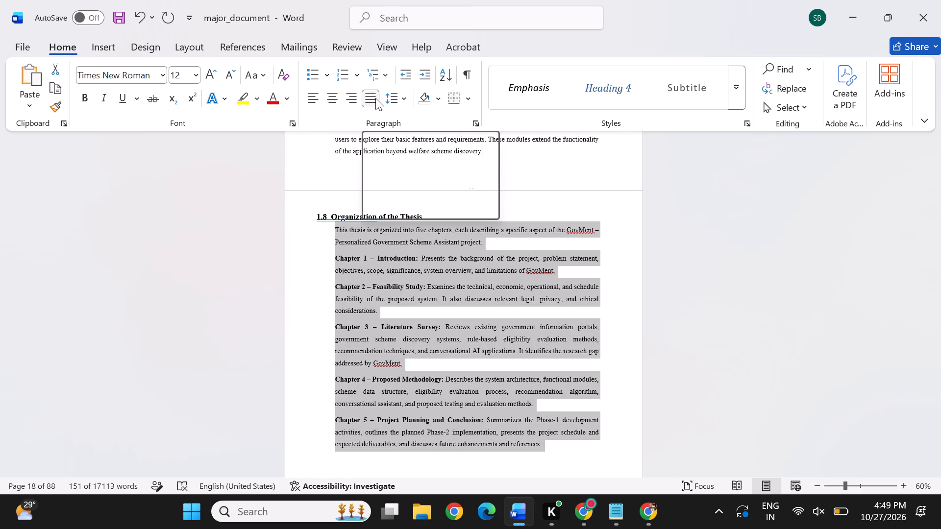
left_click(727, 309)
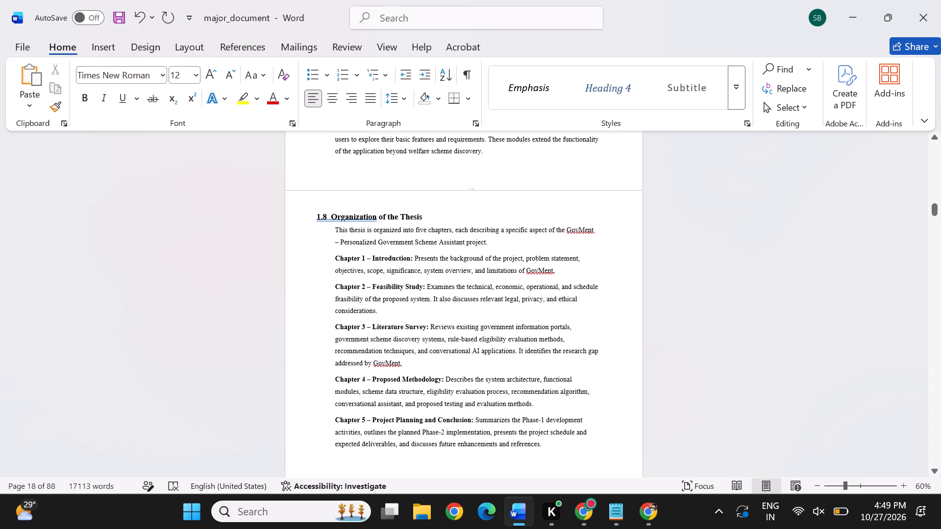
Justify the introduction and all five chapter descriptions in section 1.8.
left_click(369, 101)
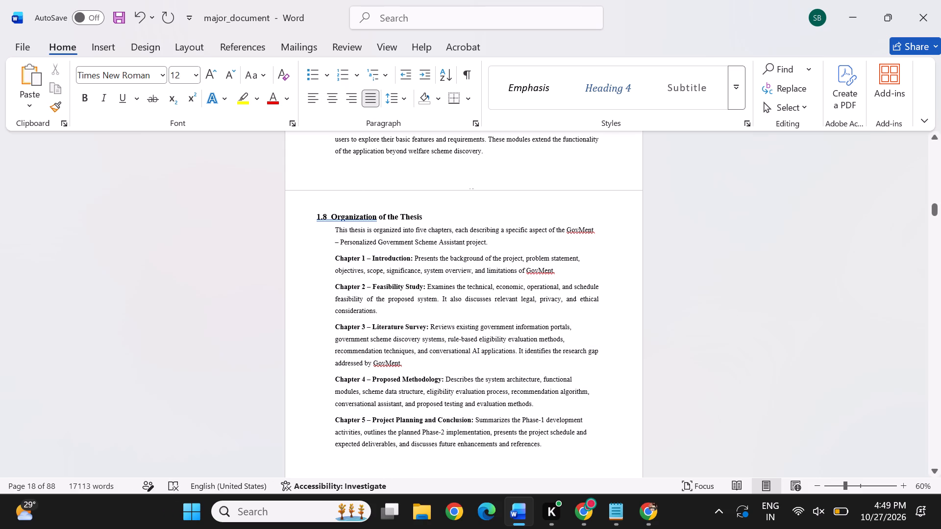
left_click_drag(329, 229, 549, 481)
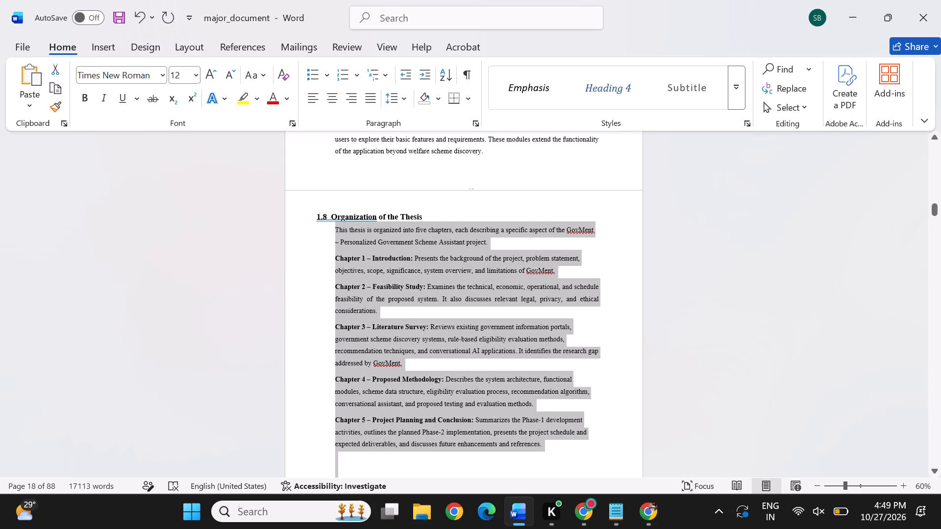
left_click(373, 104)
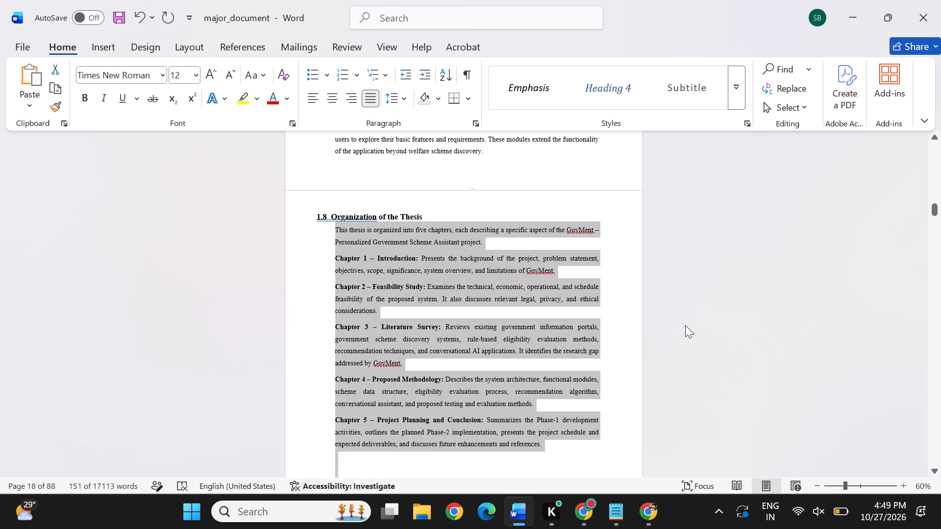
left_click(714, 334)
Review the page layout of sections 1.4 to 1.8 and the start of Chapter 2.
scroll(444, 388, "down", 1)
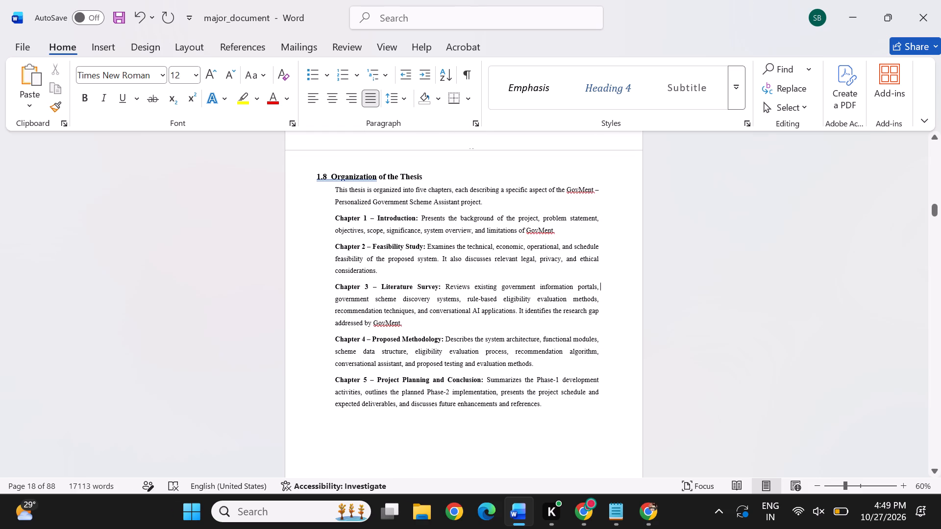
scroll(493, 324, "down", 1)
scroll(519, 399, "down", 1)
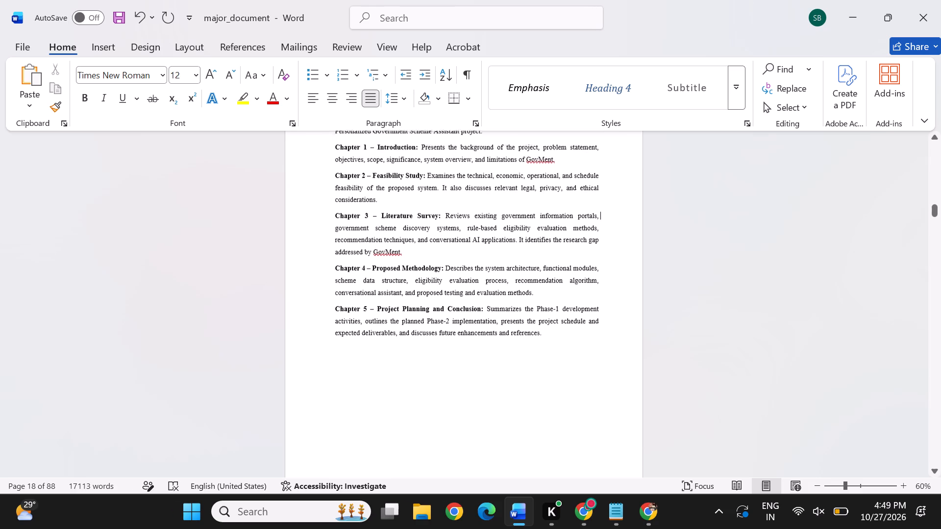
scroll(457, 310, "down", 1)
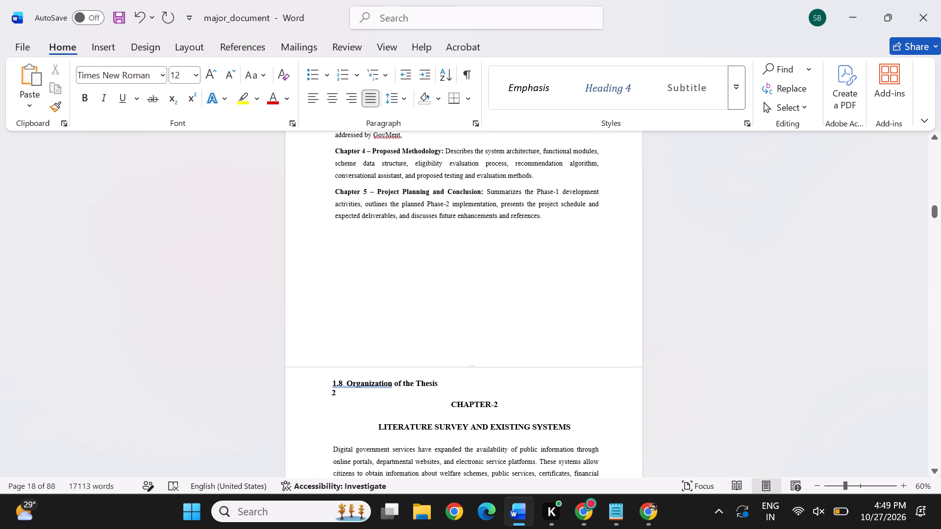
left_click_drag(447, 384, 328, 388)
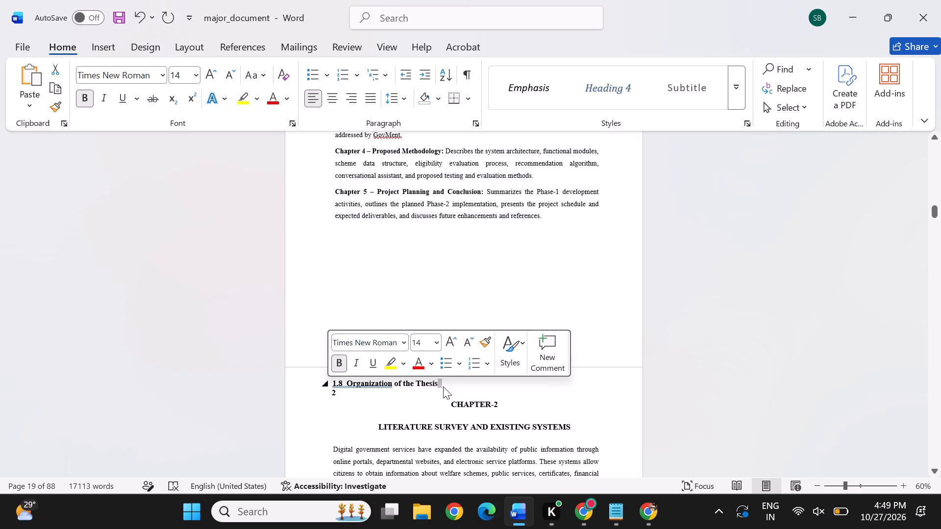
left_click(377, 268)
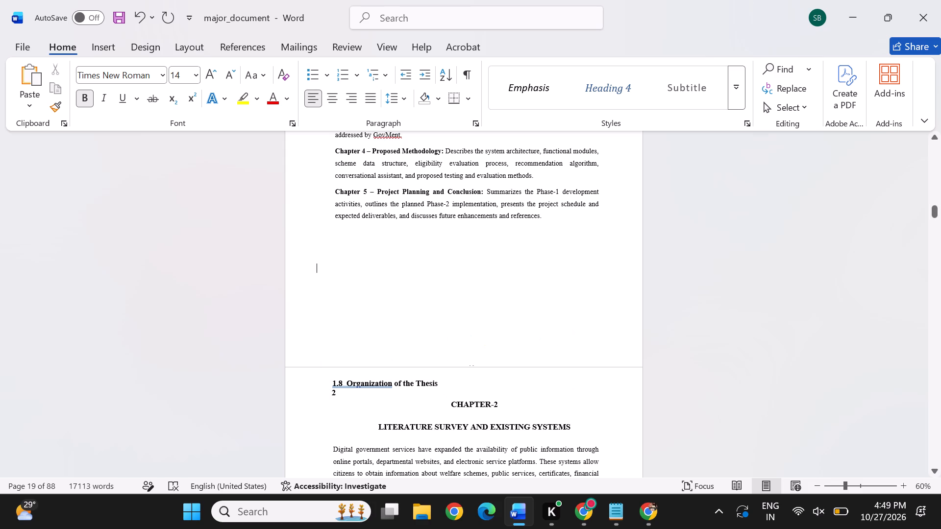
scroll(400, 305, "up", 1)
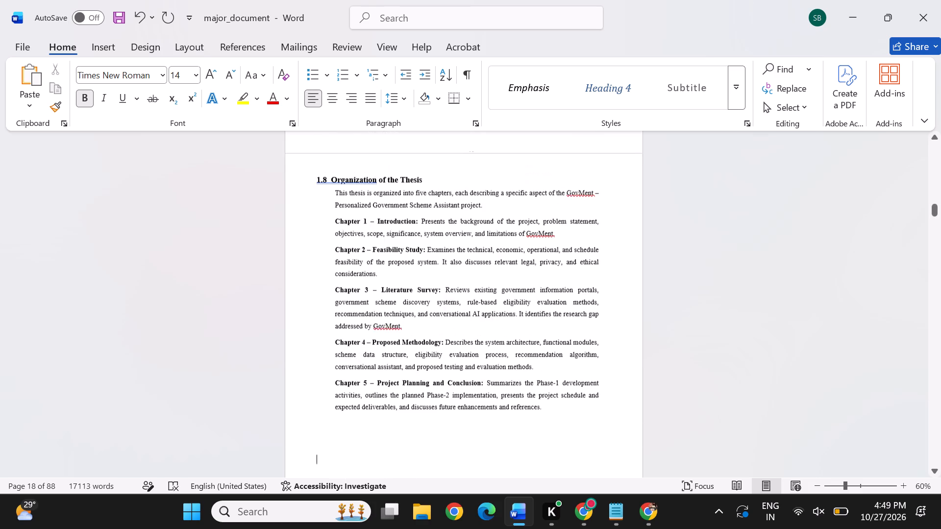
scroll(451, 232, "up", 1)
scroll(456, 324, "up", 1)
scroll(374, 361, "up", 1)
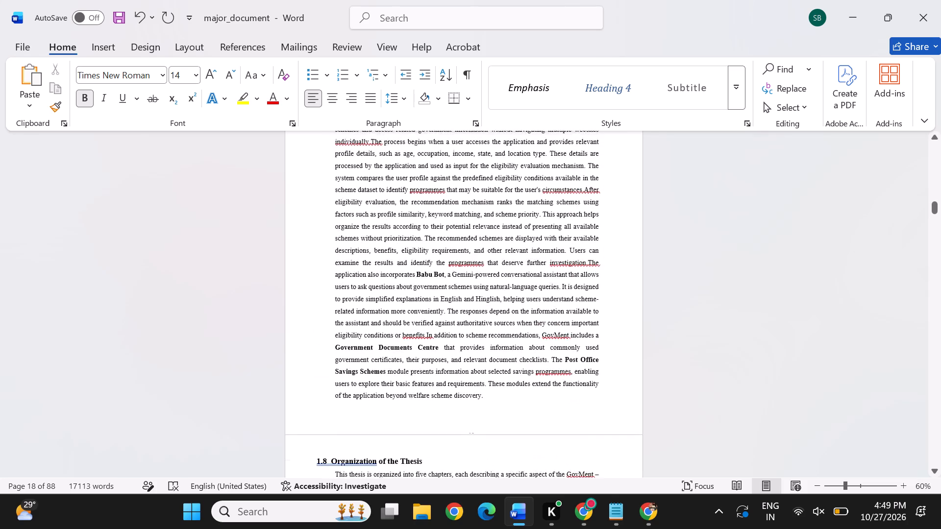
scroll(374, 361, "up", 1)
scroll(396, 177, "up", 1)
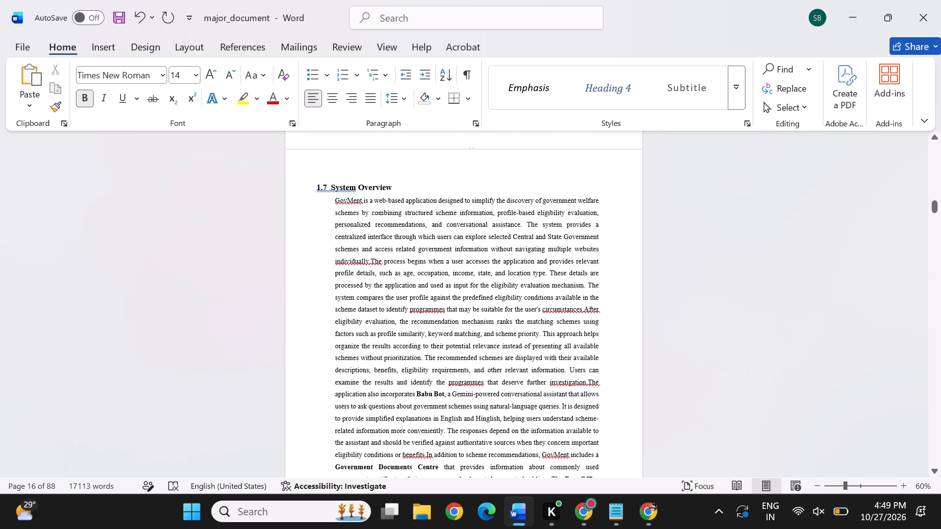
scroll(435, 296, "down", 3)
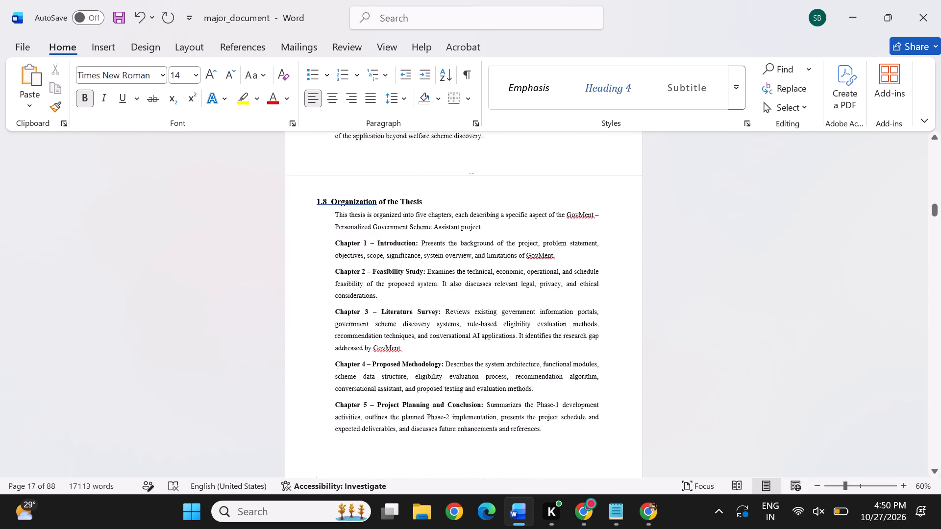
scroll(470, 291, "down", 1)
scroll(470, 291, "up", 7)
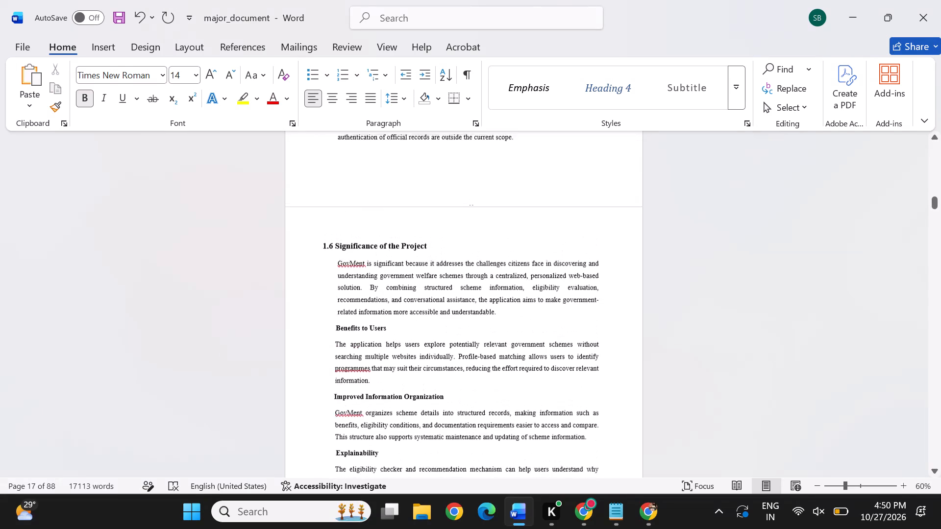
scroll(470, 291, "up", 4)
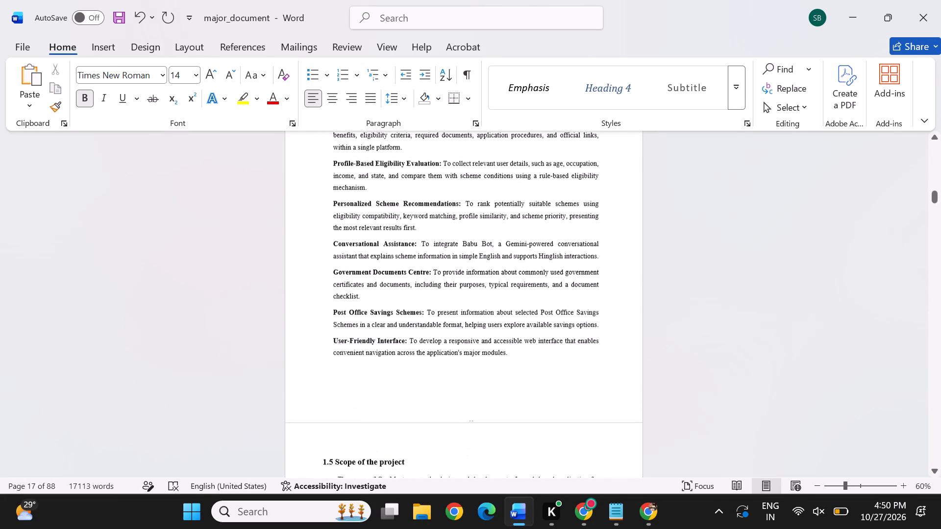
scroll(470, 291, "down", 5)
scroll(462, 333, "down", 2)
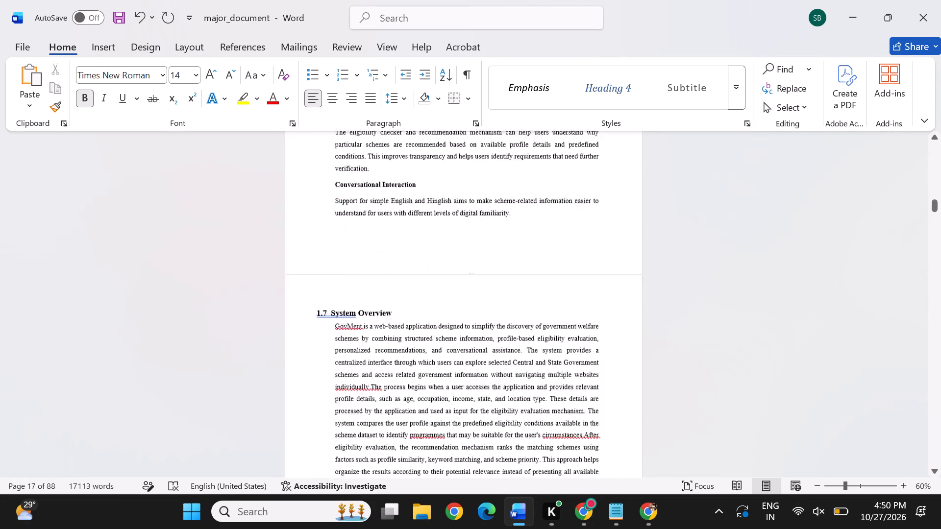
scroll(462, 333, "down", 2)
scroll(462, 333, "up", 2)
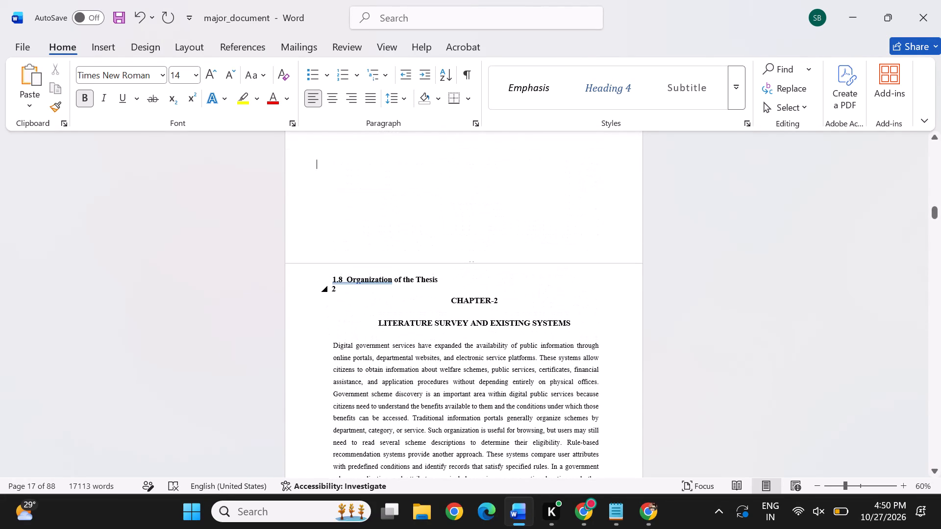
scroll(437, 337, "down", 1)
left_click_drag(577, 289, 375, 290)
key("Delete")
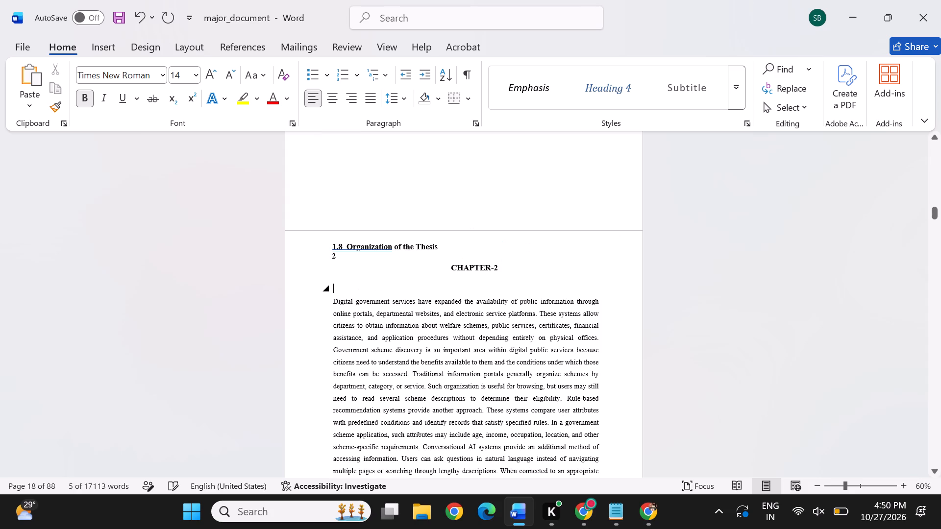
key("Tab")
key("Tab")
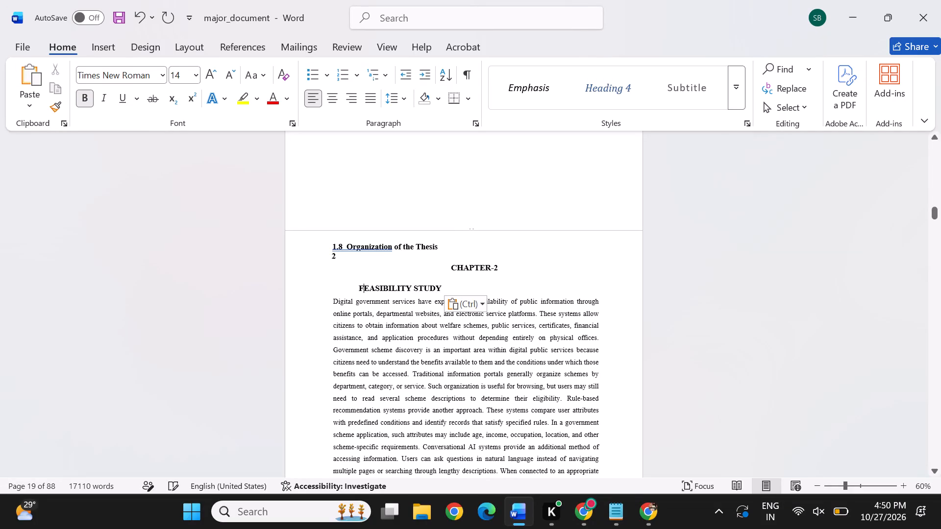
key("Tab")
key("Tab")
key("Tab")
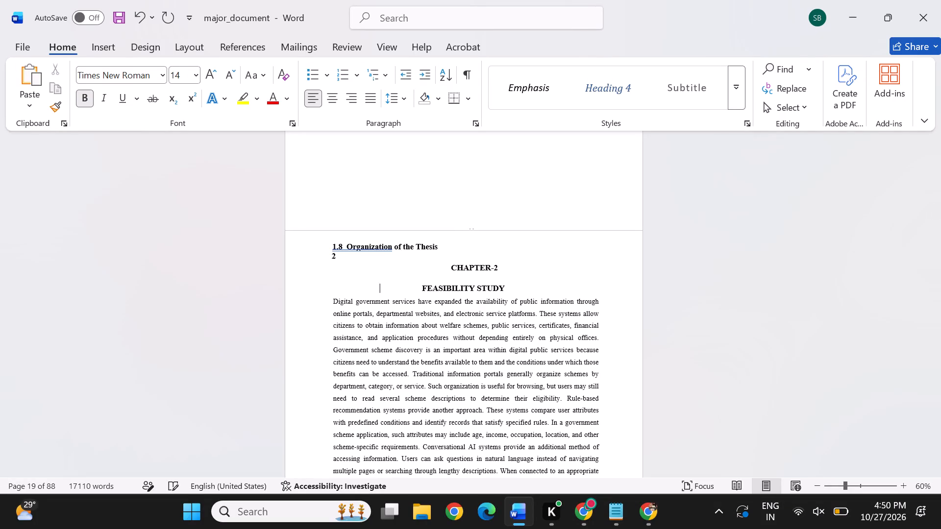
key("Tab")
key("Delete")
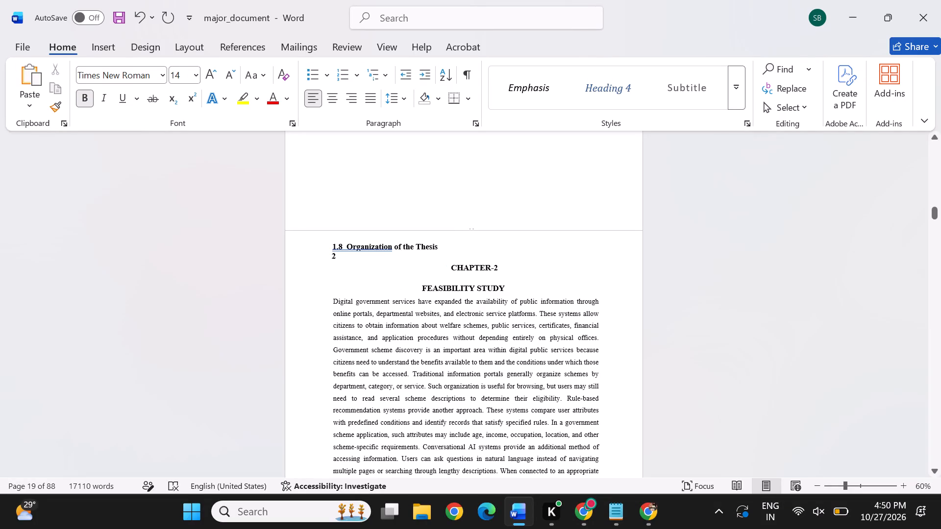
Delete the stray "2" line above the CHAPTER-2 heading.
left_click(427, 262)
key("Up")
key("Delete")
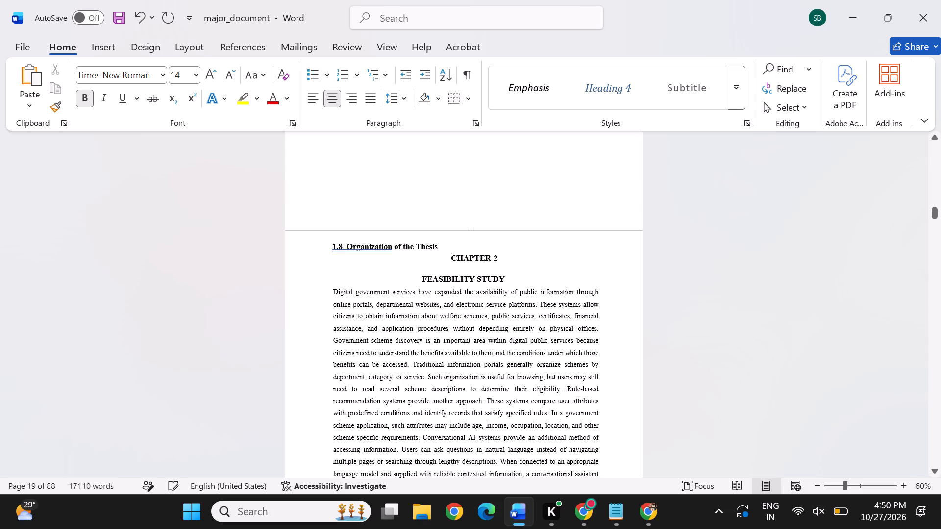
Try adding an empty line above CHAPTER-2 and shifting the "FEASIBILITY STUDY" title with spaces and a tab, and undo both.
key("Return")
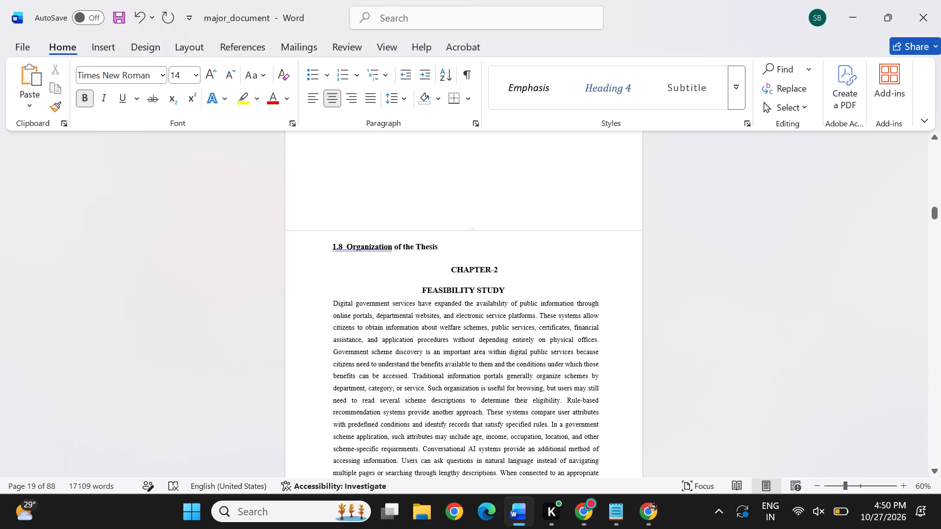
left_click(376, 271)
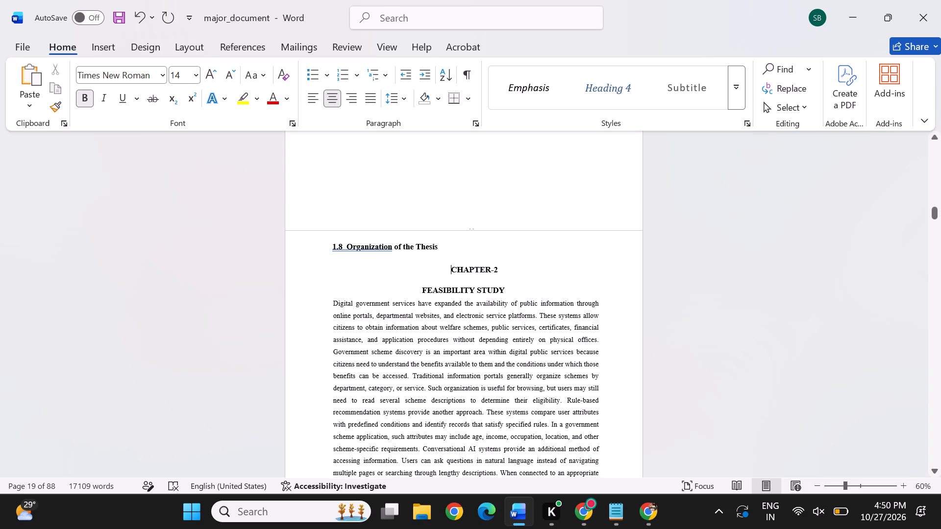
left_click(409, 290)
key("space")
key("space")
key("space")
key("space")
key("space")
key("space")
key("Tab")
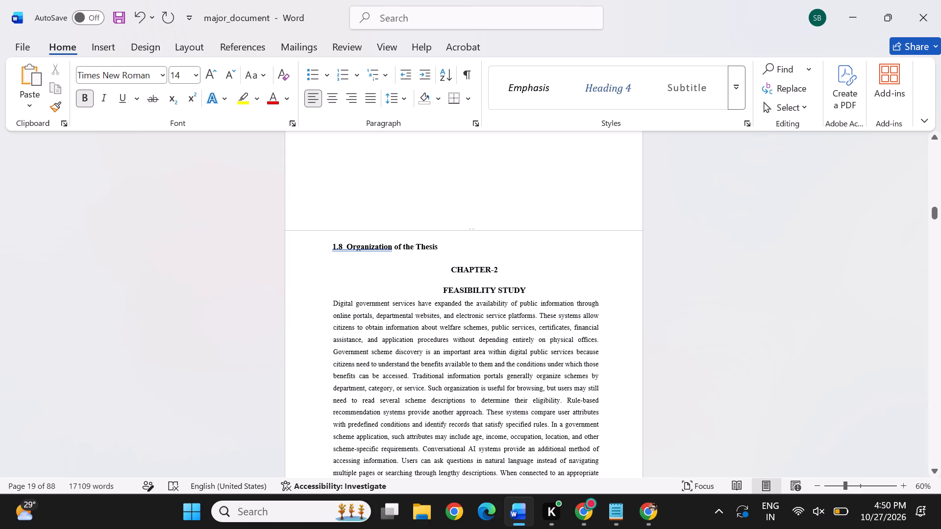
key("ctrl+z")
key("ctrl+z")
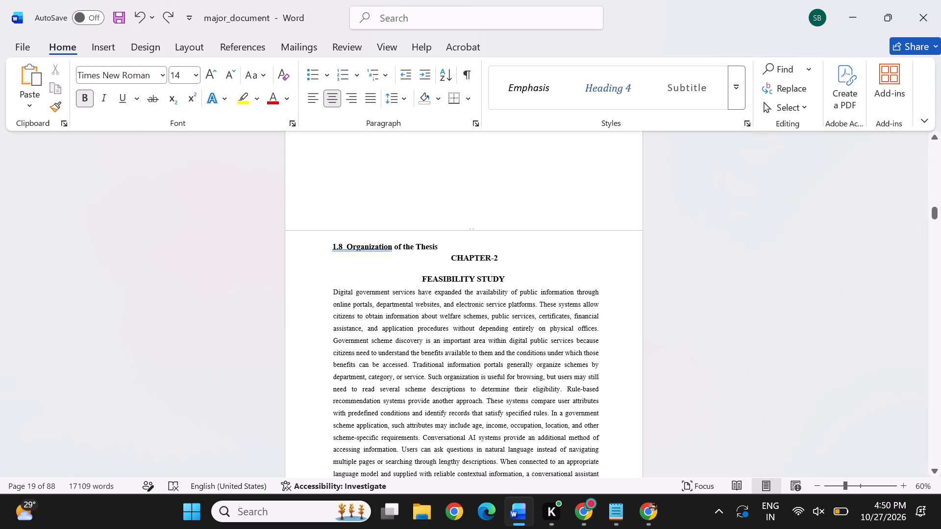
Insert eight spaces before the "FEASIBILITY STUDY" title to centre it beneath CHAPTER-2.
left_click(419, 279)
key("space")
key("space")
key("space")
key("space")
key("space")
key("space")
key("space")
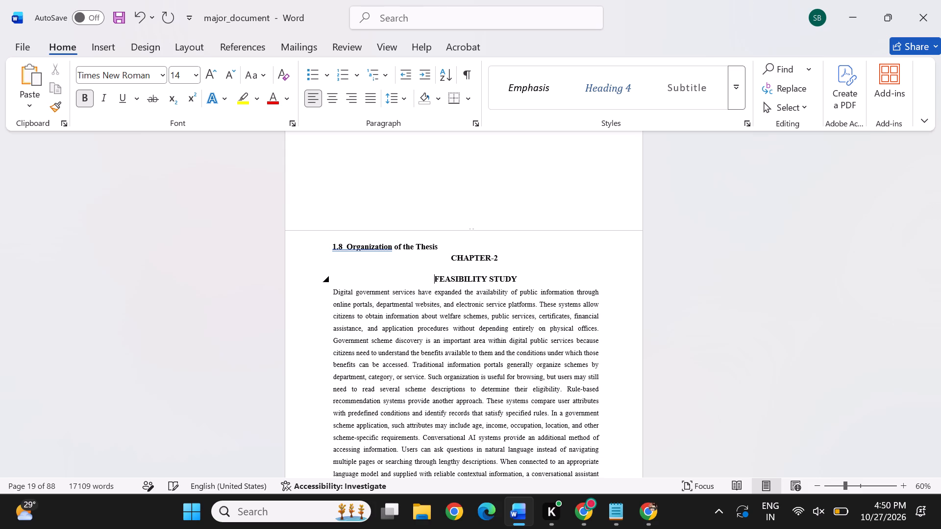
key("space")
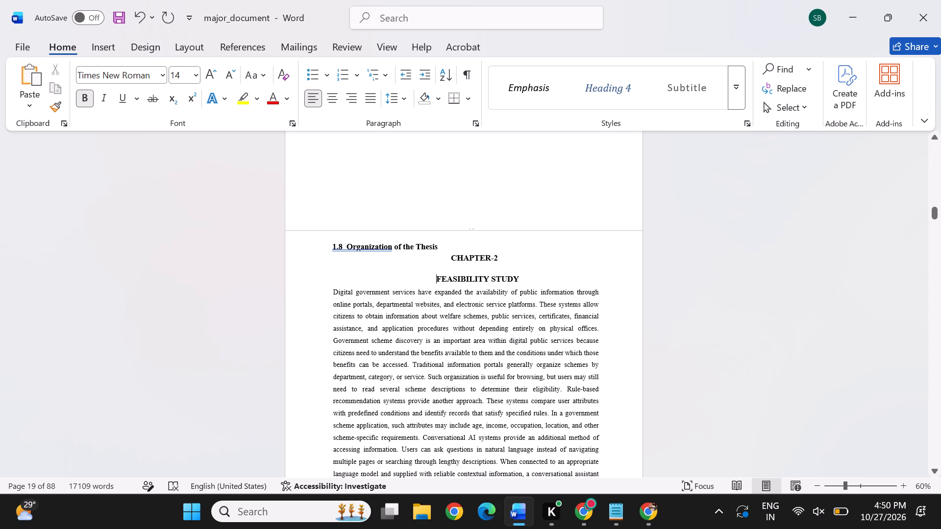
Copy the "1.8 Organization of the Thesis" heading onto a new line beneath the "FEASIBILITY STUDY" title.
left_click_drag(444, 243, 329, 247)
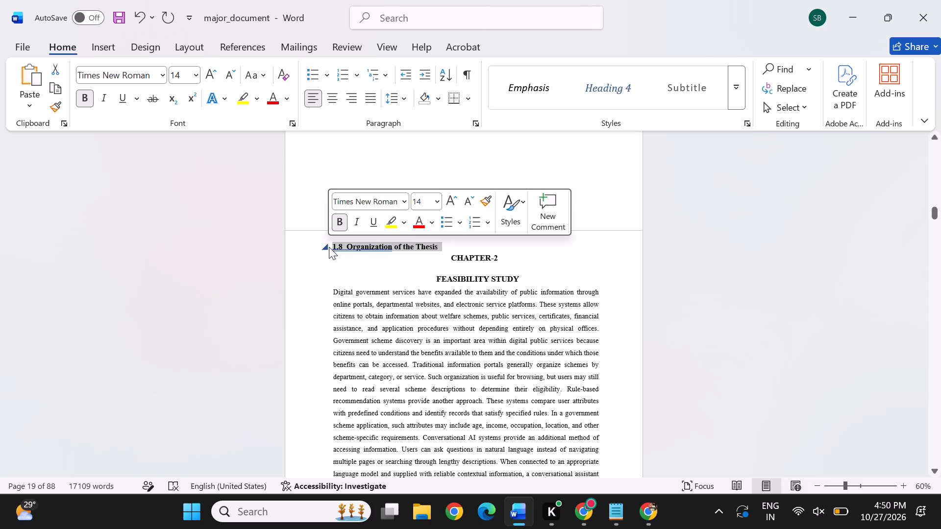
key("ctrl+c")
left_click(529, 280)
key("Return")
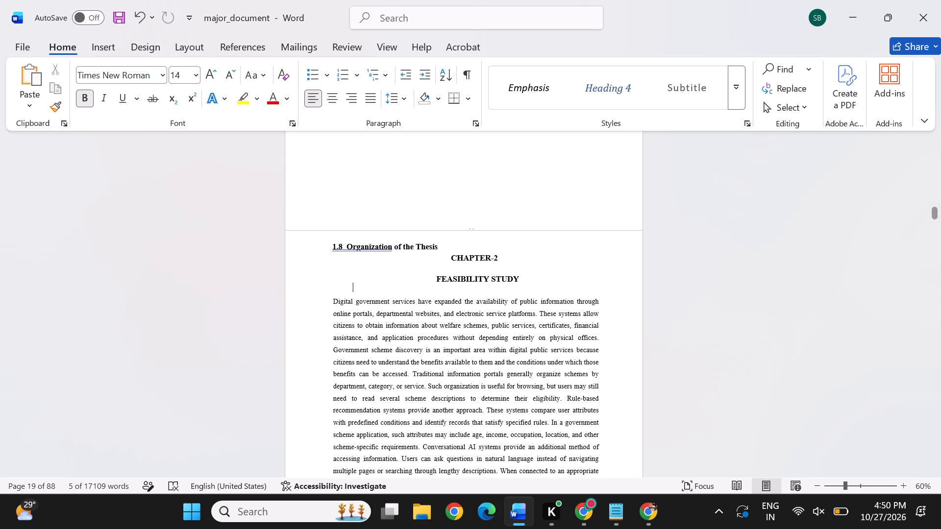
key("ctrl+v")
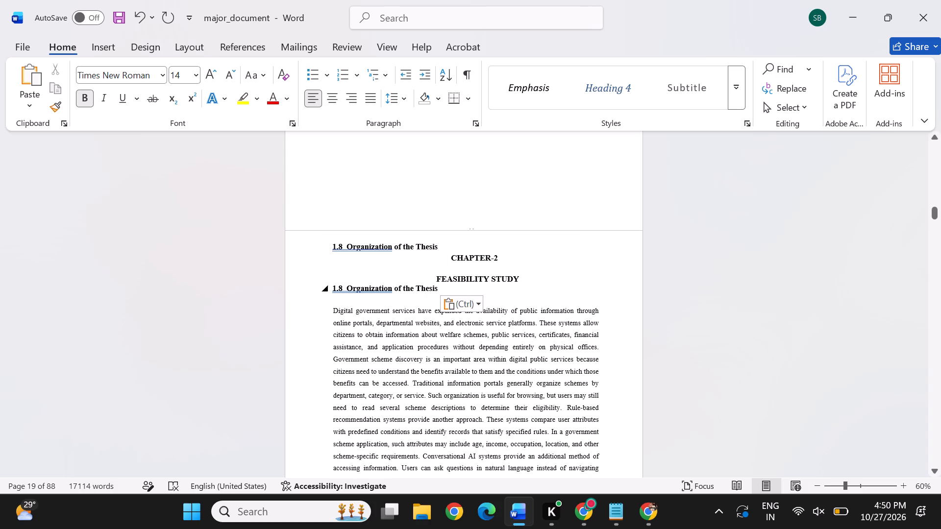
Delete the original "1.8 Organization of the Thesis" heading line above CHAPTER-2.
scroll(411, 320, "up", 1)
left_click_drag(449, 273, 324, 278)
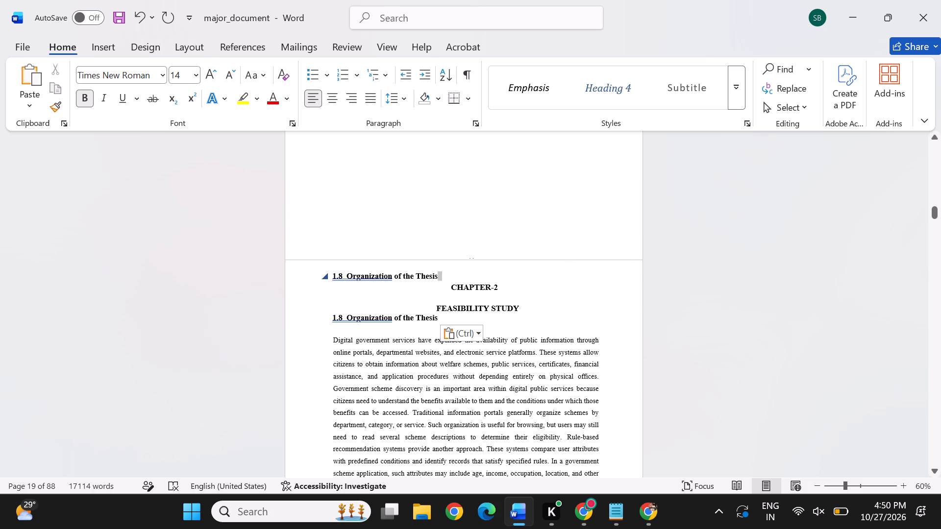
left_click_drag(324, 278, 322, 278)
key("Delete")
key("Delete")
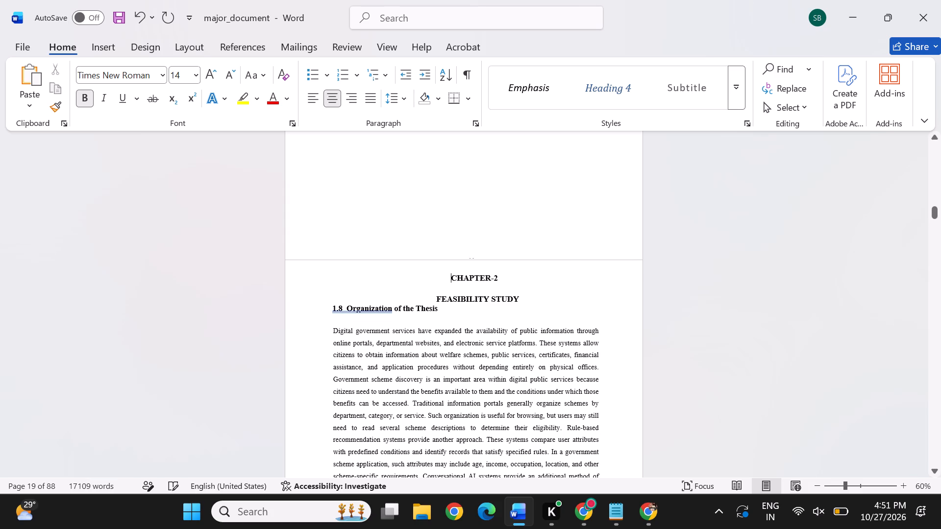
Add an empty line above the CHAPTER-2 heading and another beneath the "FEASIBILITY STUDY" title.
key("Return")
key("Up")
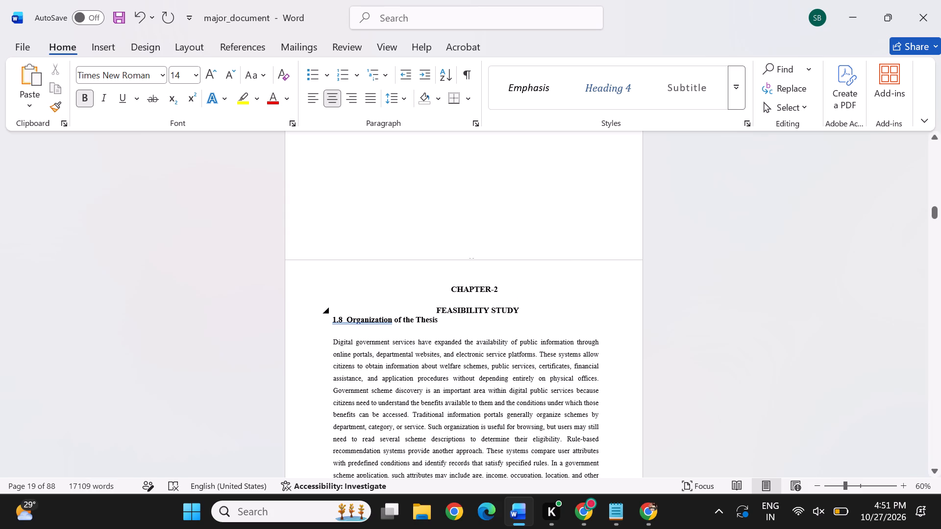
left_click(534, 309)
key("Return")
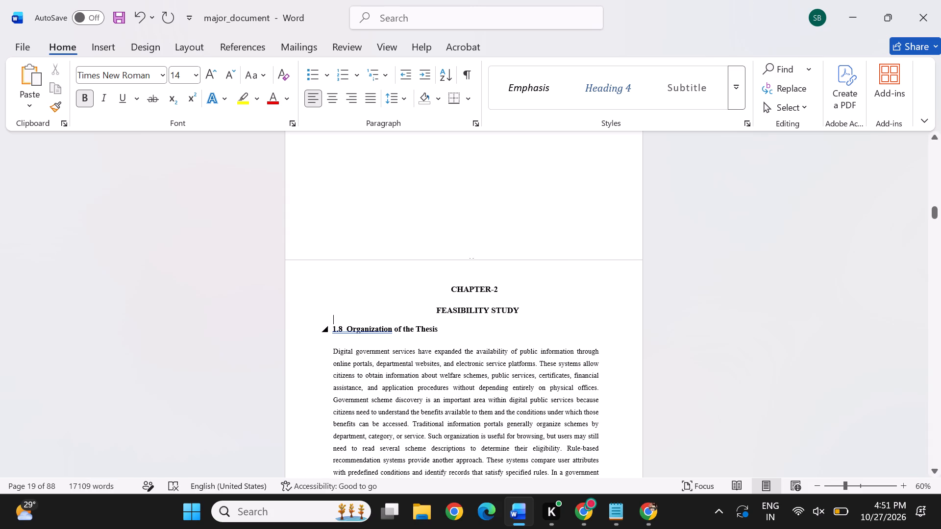
Replace the 1.8 heading beneath "FEASIBILITY STUDY" with "2.1 Introduction" copied from the Notepad outline, followed by an empty line.
scroll(456, 329, "down", 1)
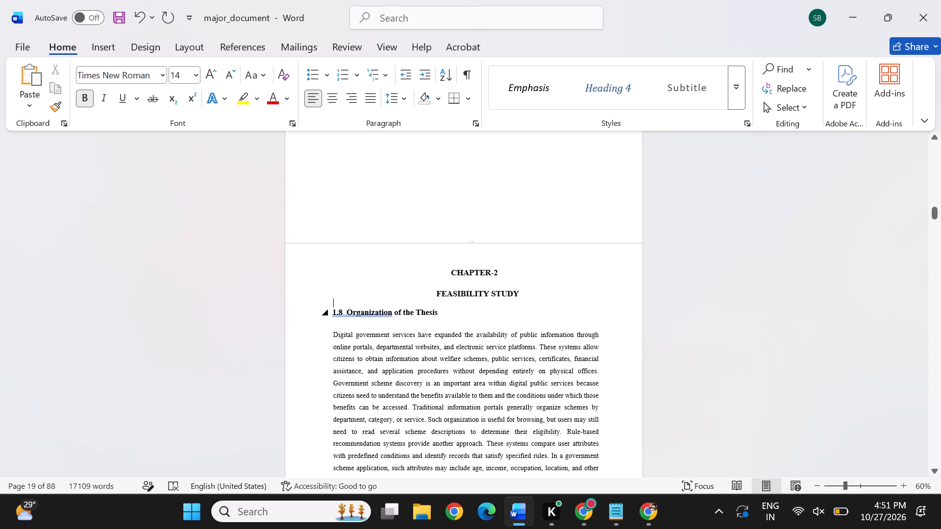
scroll(474, 274, "up", 7)
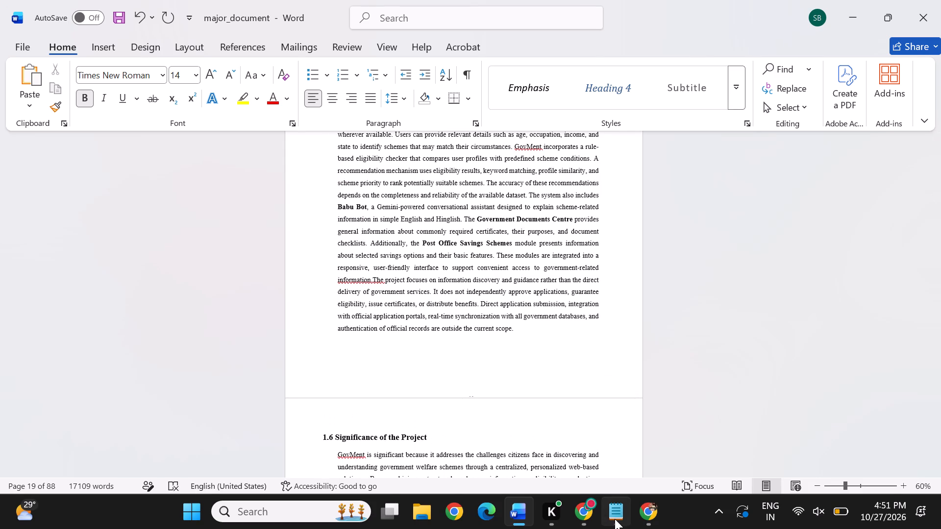
left_click(615, 519)
scroll(639, 241, "down", 1)
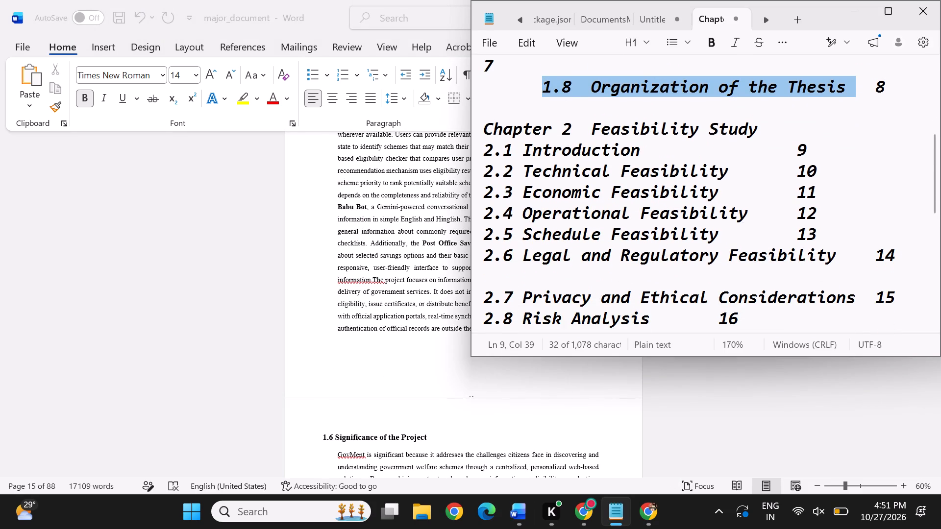
left_click_drag(671, 150, 633, 151)
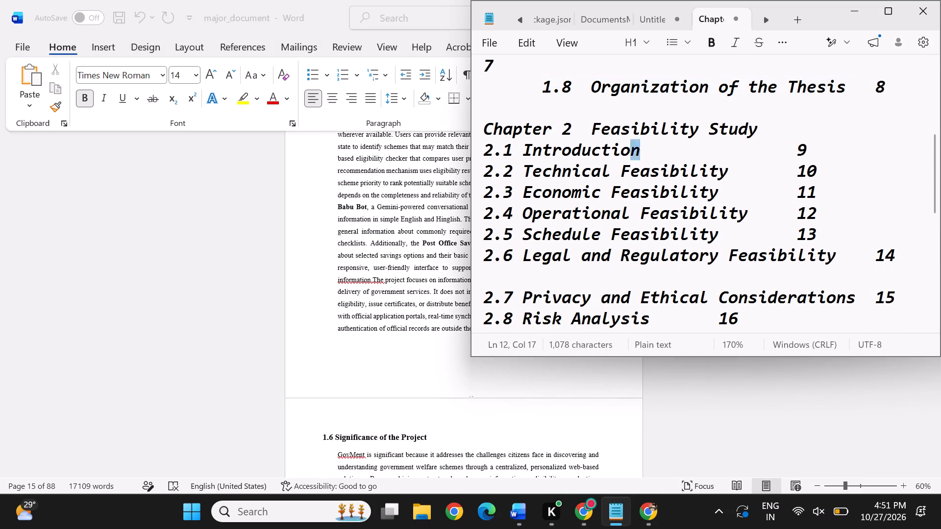
left_click_drag(633, 151, 482, 155)
key("ctrl+c")
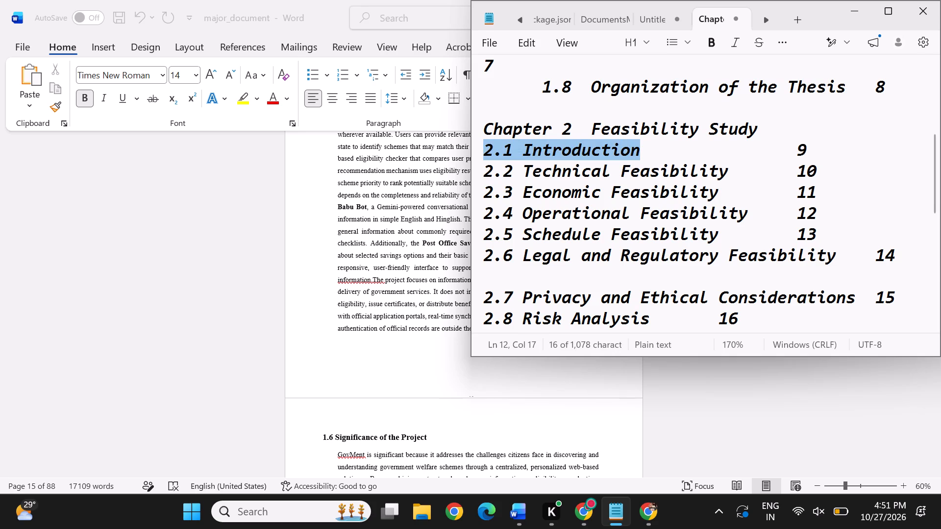
left_click(156, 283)
scroll(330, 354, "down", 1)
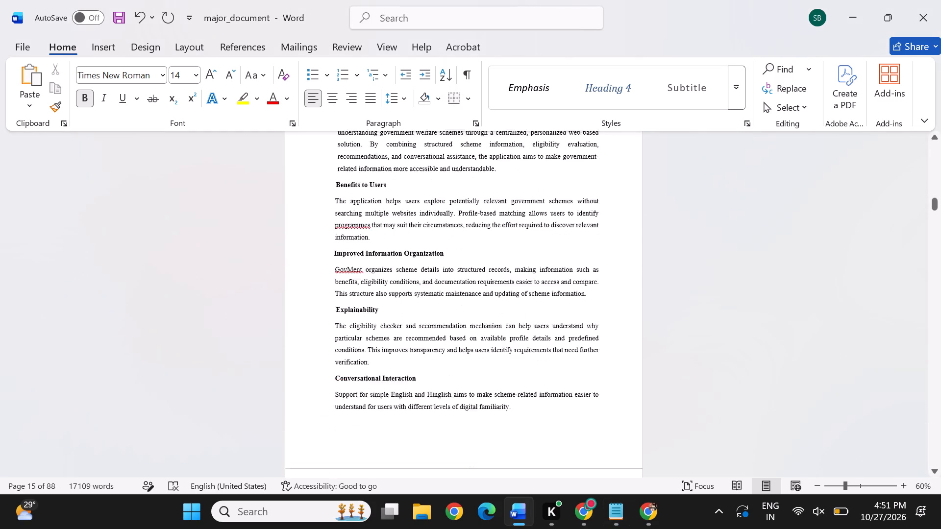
scroll(330, 354, "down", 2)
scroll(398, 327, "down", 4)
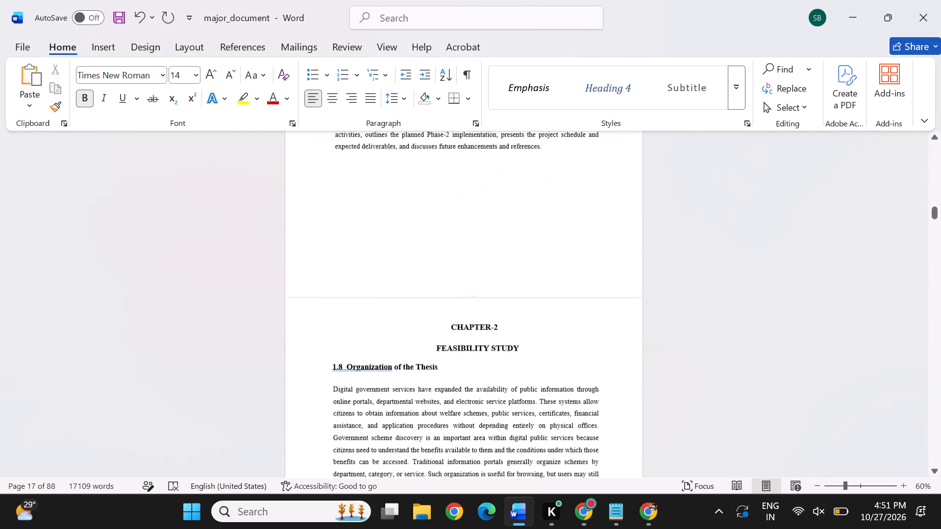
left_click_drag(445, 278, 329, 278)
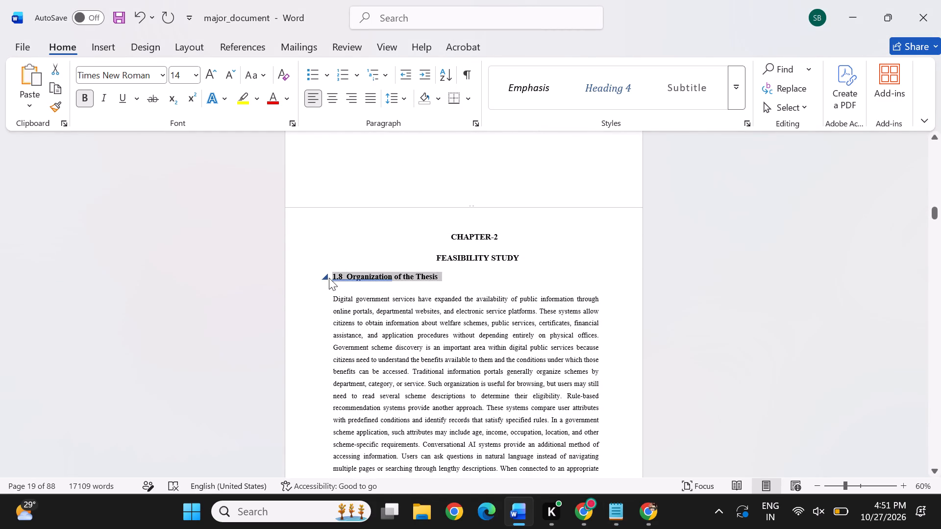
key("ctrl+v")
left_click(402, 277)
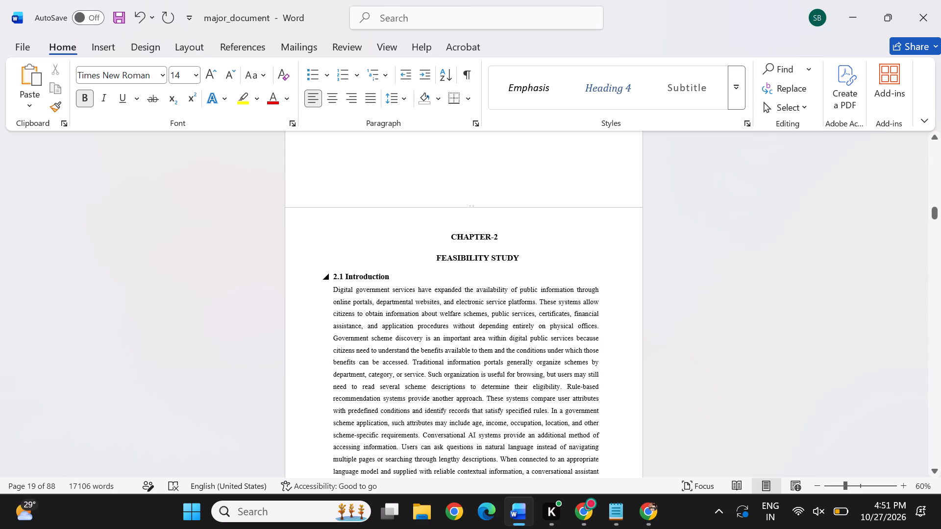
key("Return")
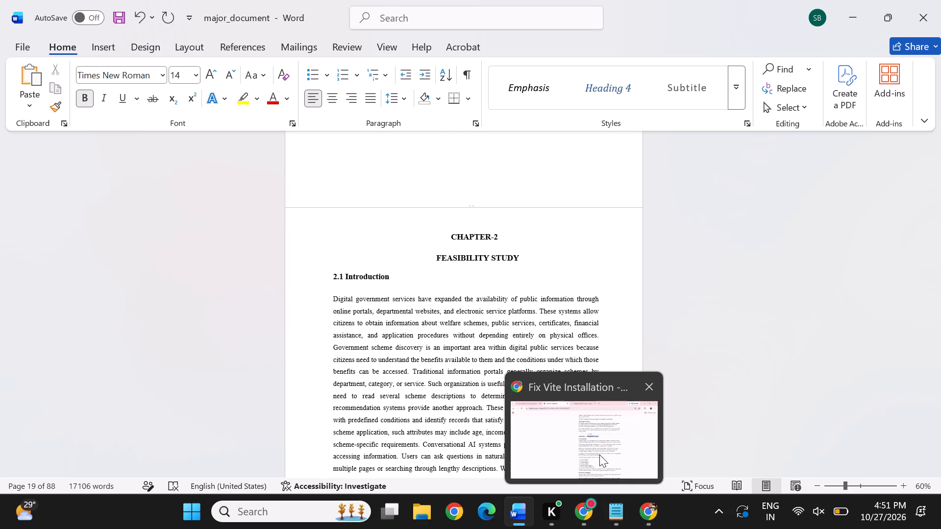
left_click(635, 453)
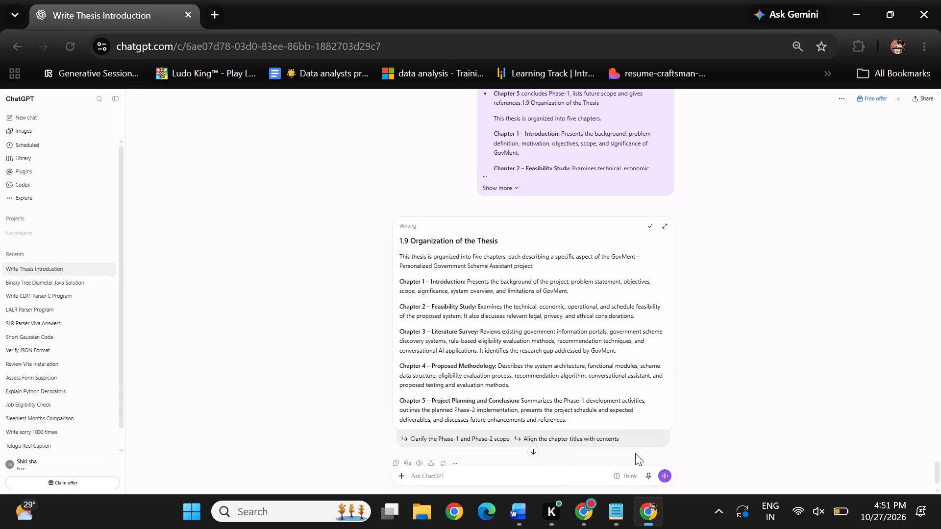
scroll(499, 307, "down", 4)
left_click(588, 501)
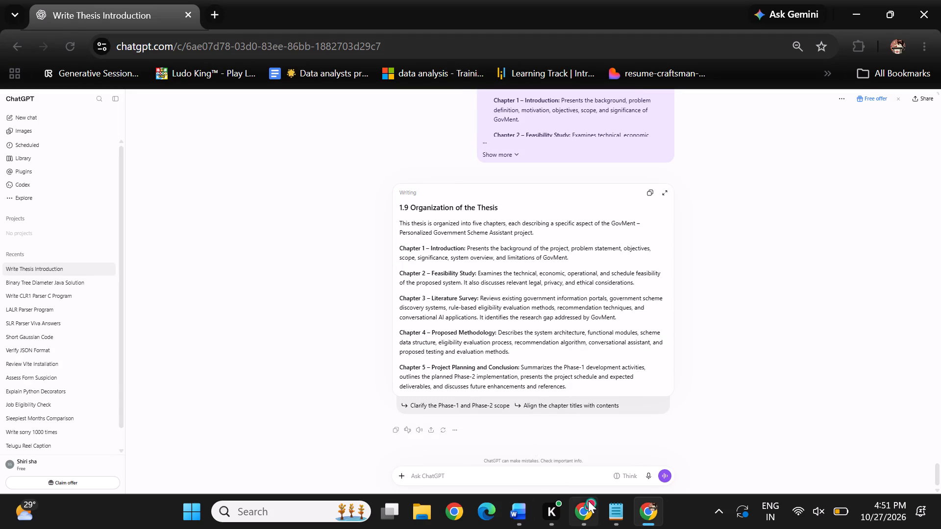
scroll(543, 332, "down", 1)
scroll(514, 270, "down", 1)
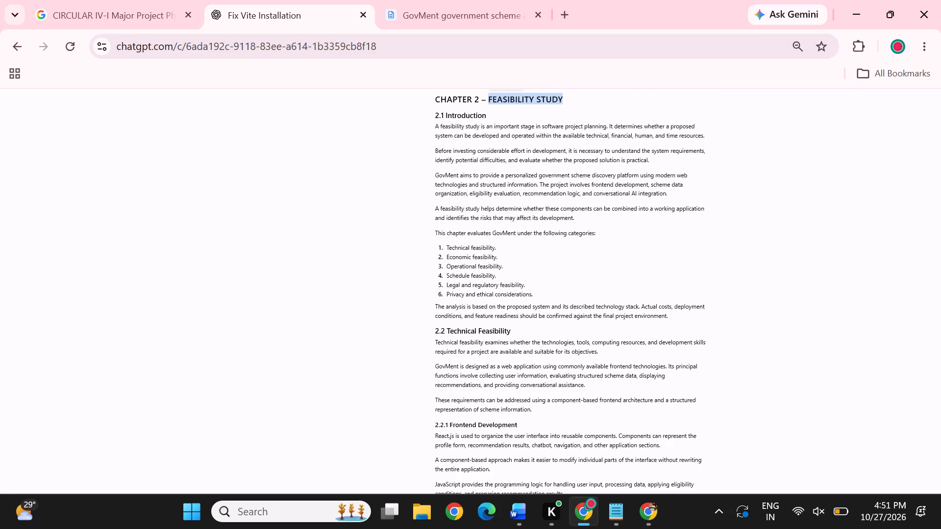
left_click_drag(434, 97, 537, 290)
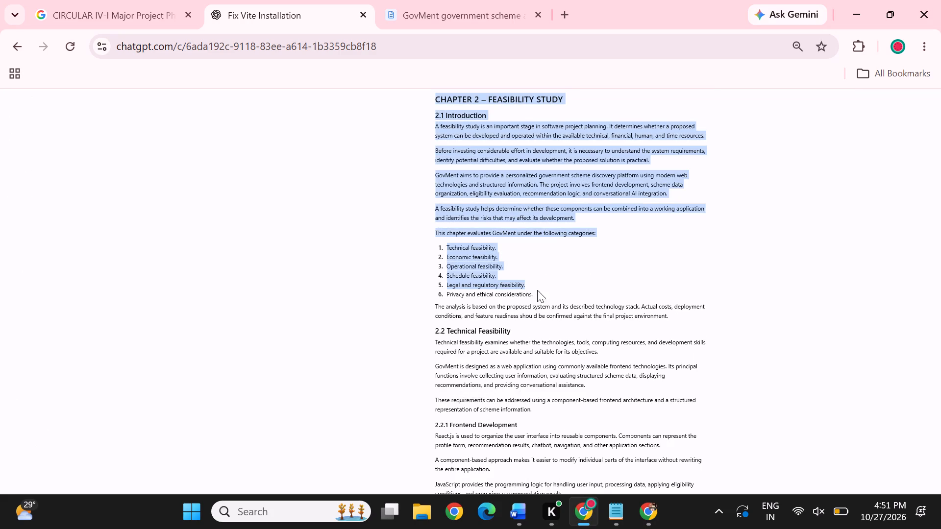
left_click_drag(537, 290, 730, 316)
key("ctrl+c")
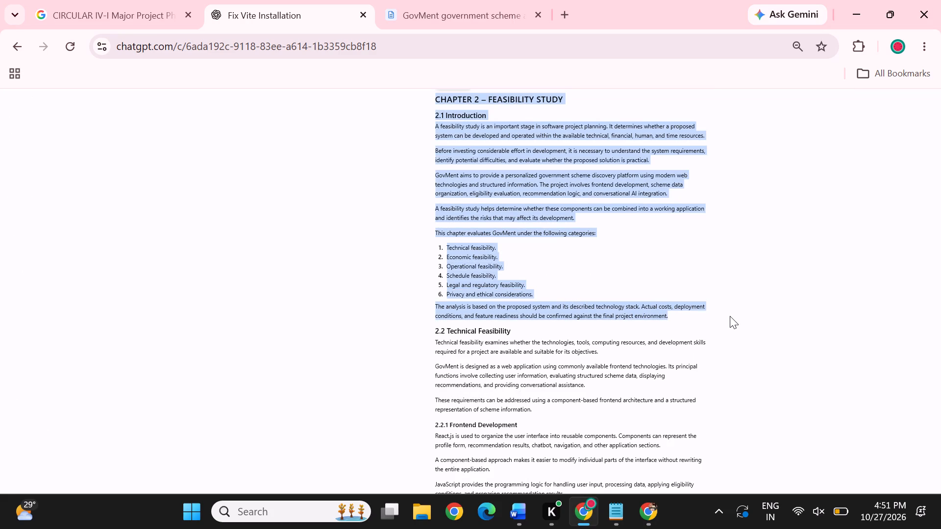
left_click(455, 0)
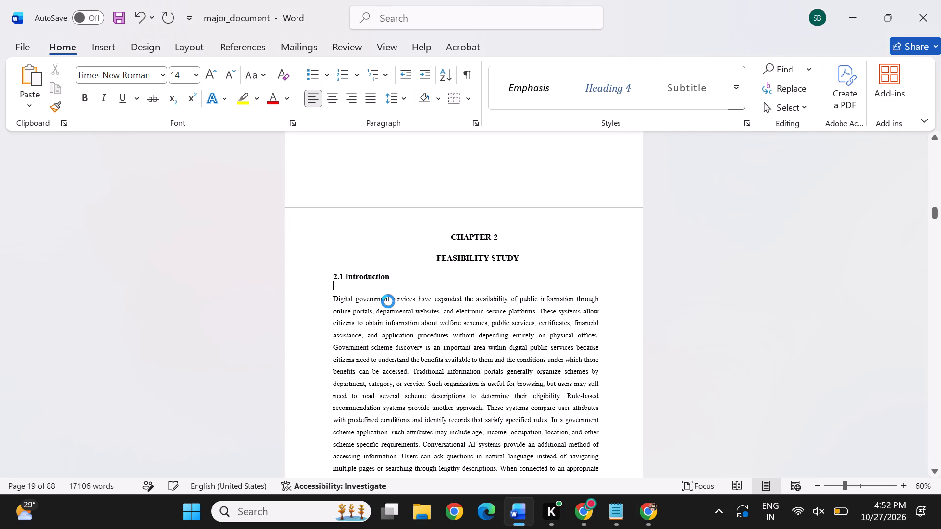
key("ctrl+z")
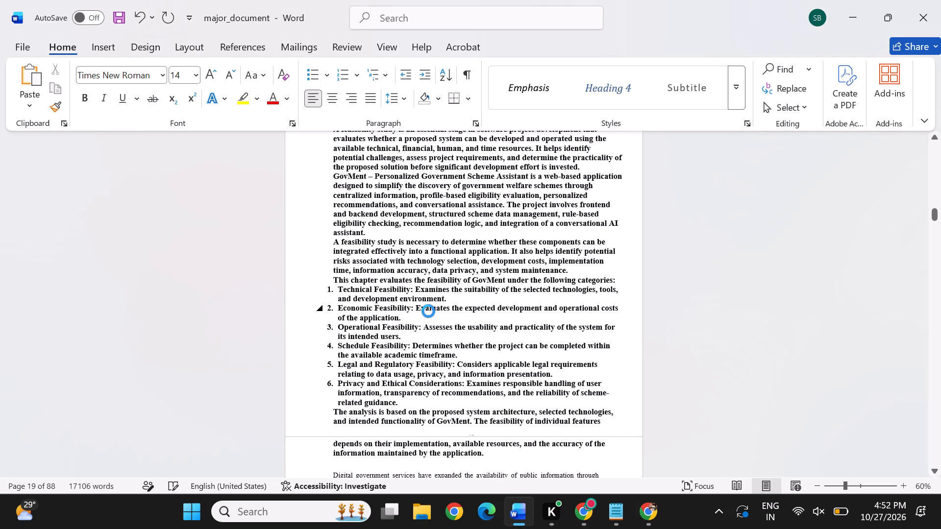
Paste the rewritten introduction on a new line after the first line of the old text under 2.1 Introduction.
scroll(477, 184, "up", 1)
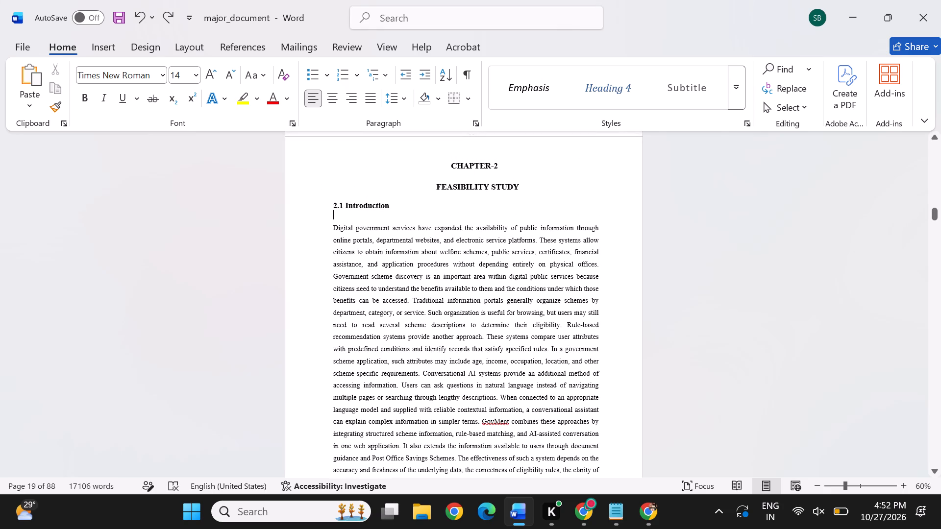
left_click(603, 226)
key("Return")
key("ctrl+v")
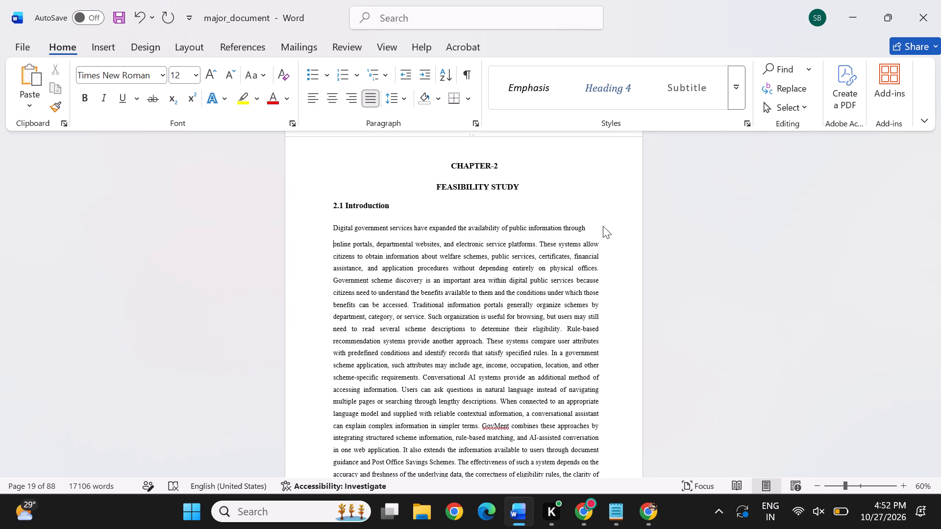
scroll(421, 406, "down", 1)
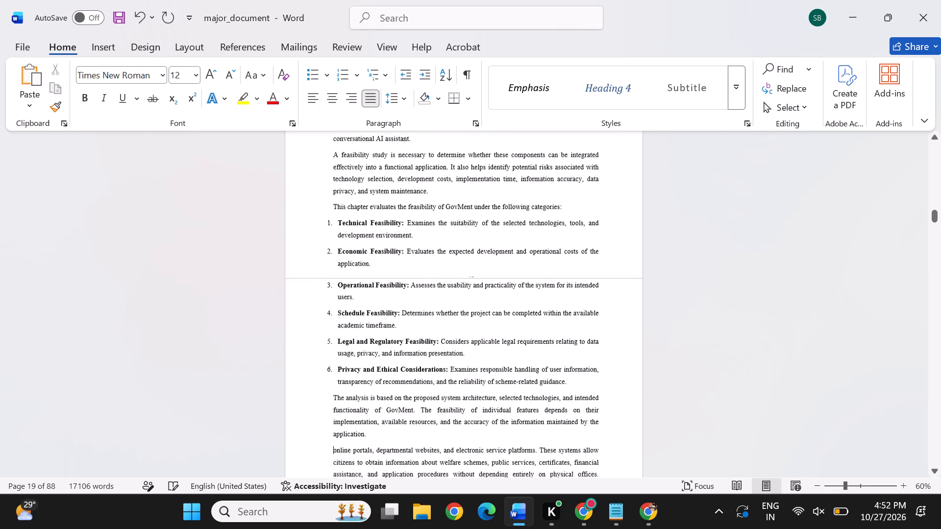
Insert ten empty lines between the end of the pasted introduction and the old text beginning "online portals".
scroll(421, 406, "down", 1)
left_click(380, 322)
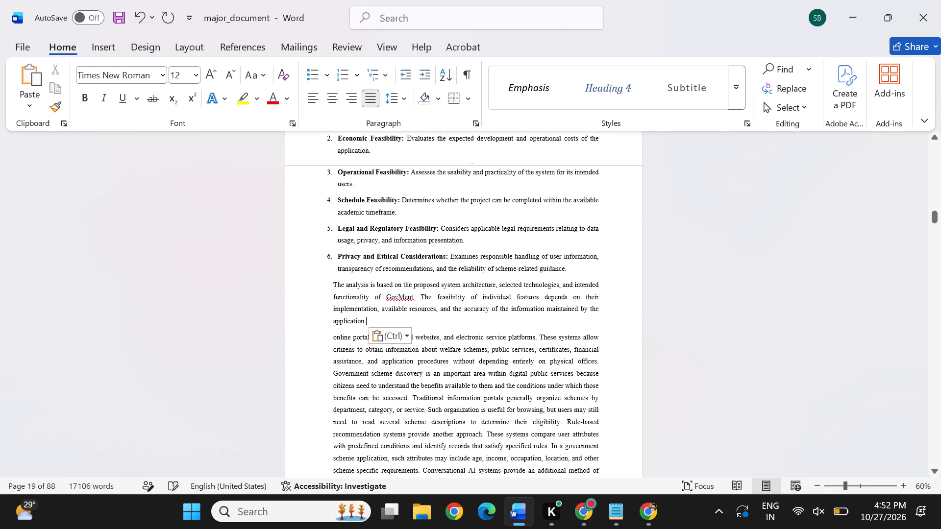
key("Return")
key("Return")
key("Return")
key("Return")
key("Return")
key("Return")
key("Return")
key("Return")
key("Return")
key("Return")
Delete the leftover first line of old text together with the pasted duplicate "CHAPTER 2 – FEASIBILITY STUDY" and "2.1 Introduction" lines.
scroll(380, 322, "up", 2)
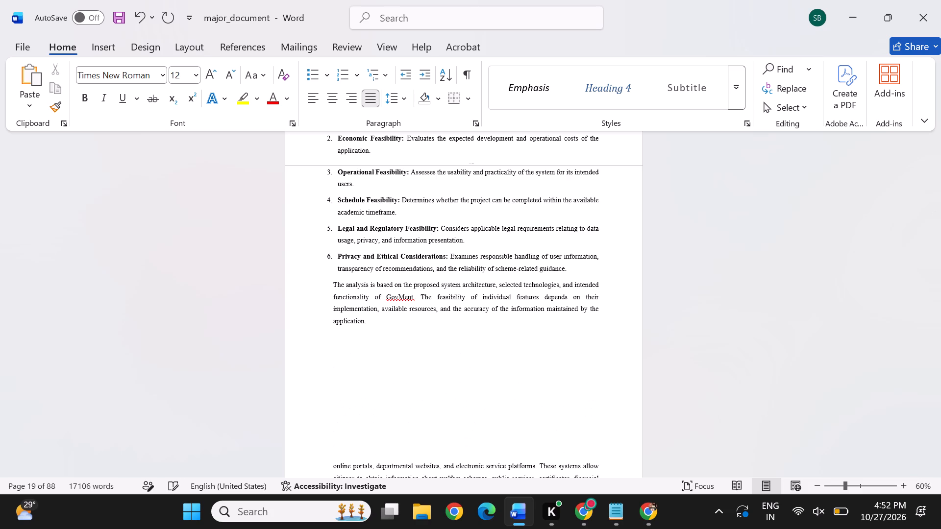
scroll(454, 214, "up", 2)
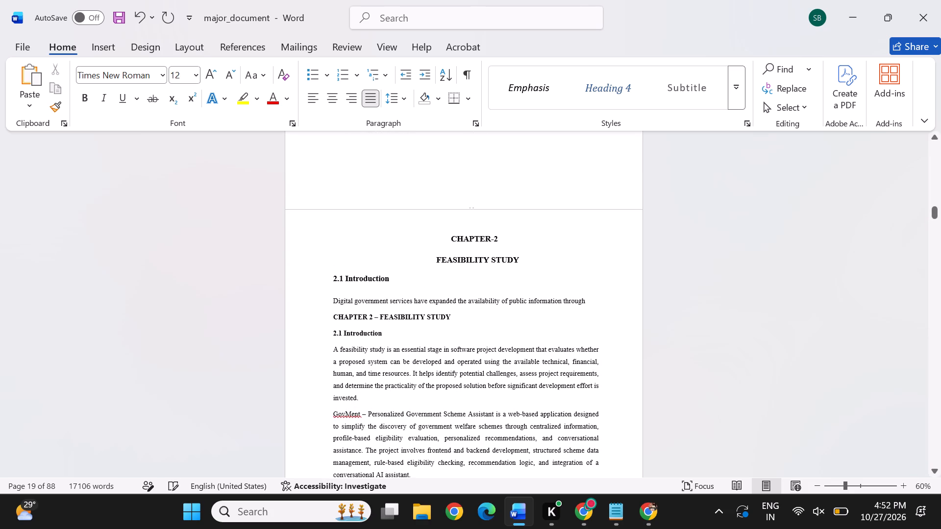
left_click(462, 319)
left_click_drag(395, 335, 334, 302)
key("Delete")
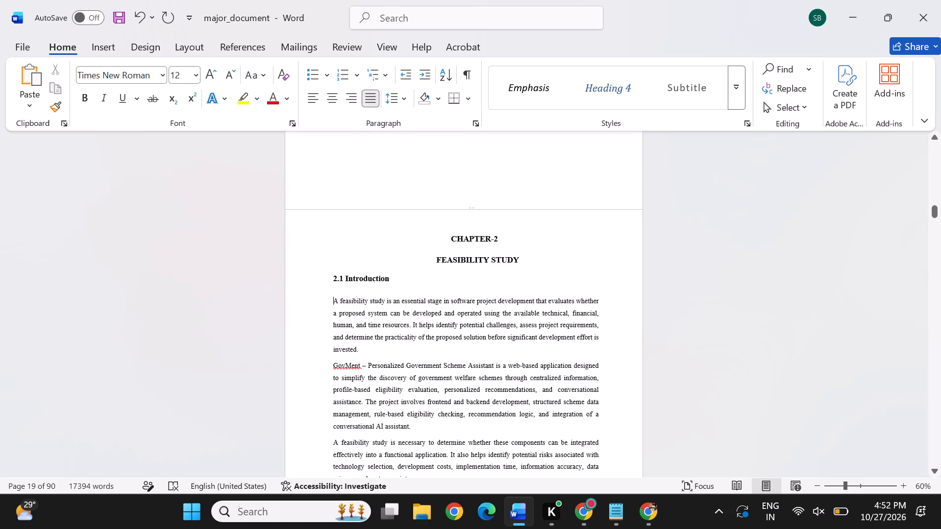
Remove the empty line beneath the 2.1 Introduction heading and join the first three introduction paragraphs into one.
left_click_drag(391, 277, 335, 277)
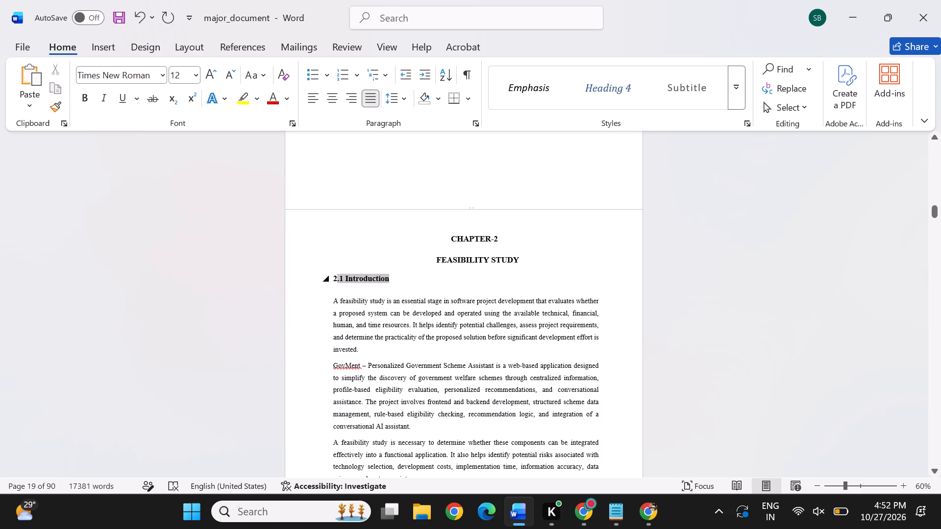
left_click_drag(335, 277, 332, 277)
left_click(429, 279)
key("Delete")
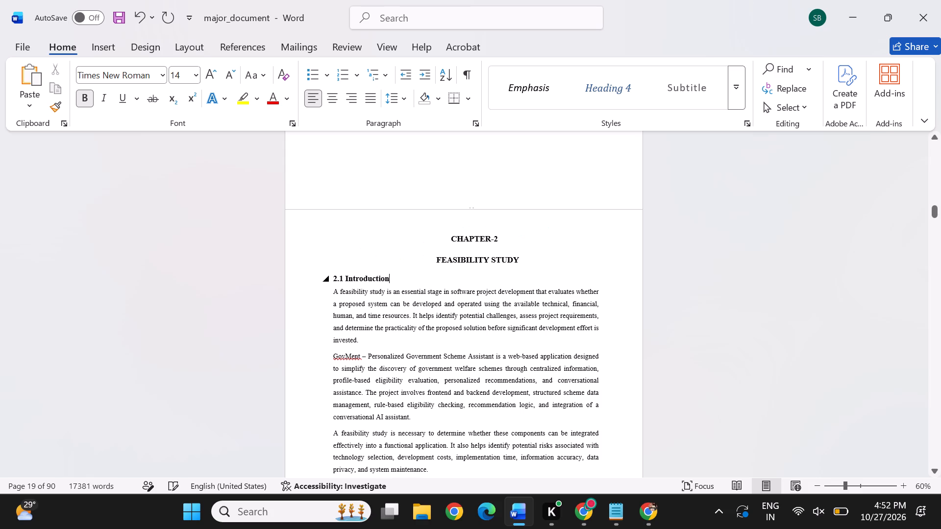
left_click(383, 341)
key("Delete")
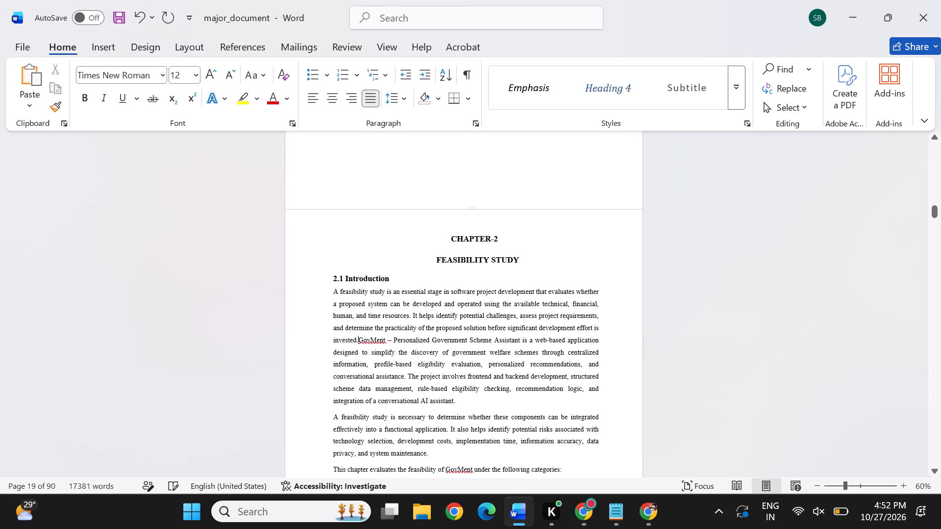
scroll(469, 362, "down", 1)
left_click(499, 331)
key("Delete")
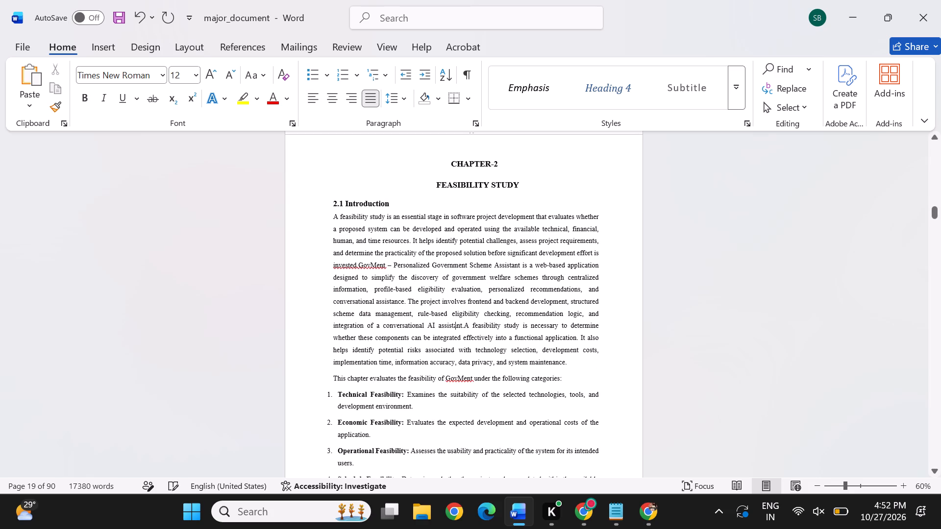
Delete the passage from "A feasibility study is necessary" through "system maintenance." in the 2.1 introduction.
scroll(478, 399, "down", 1)
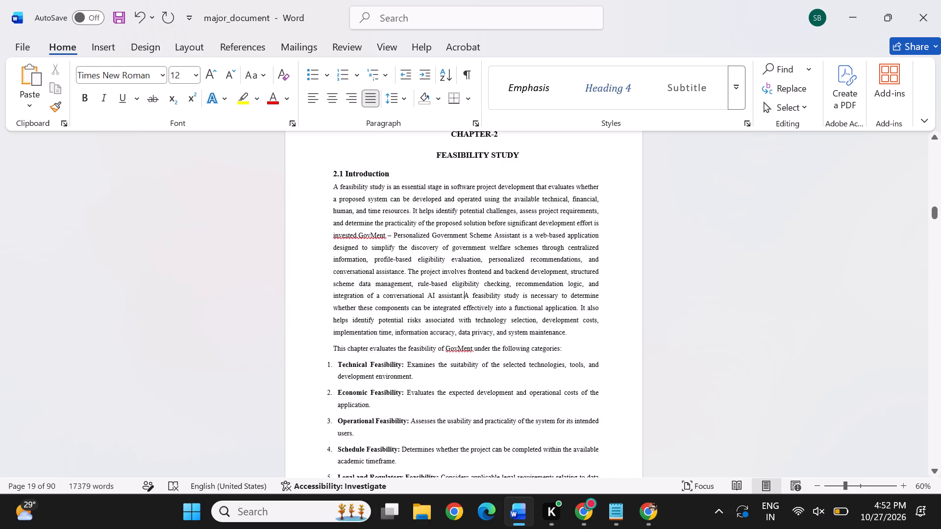
scroll(478, 399, "down", 1)
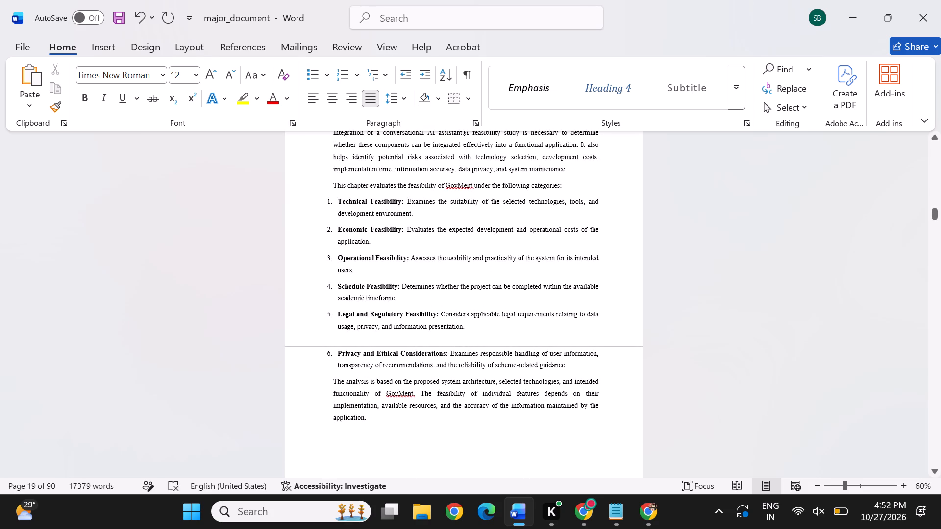
scroll(404, 231, "up", 1)
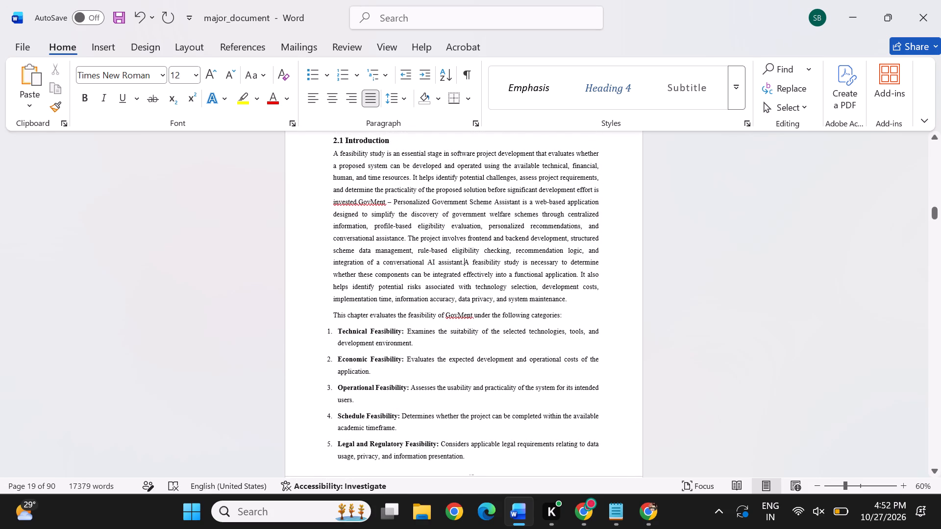
left_click_drag(575, 295, 487, 271)
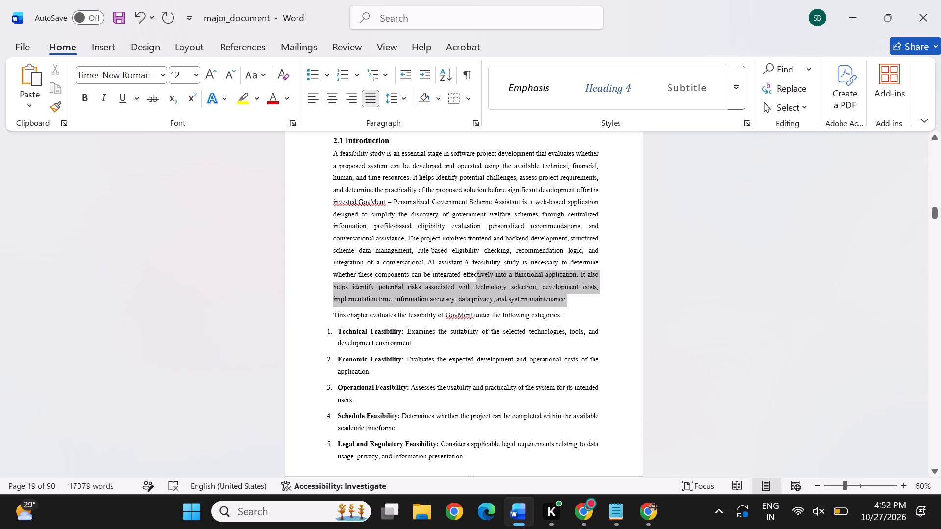
left_click_drag(487, 271, 463, 263)
key("Delete")
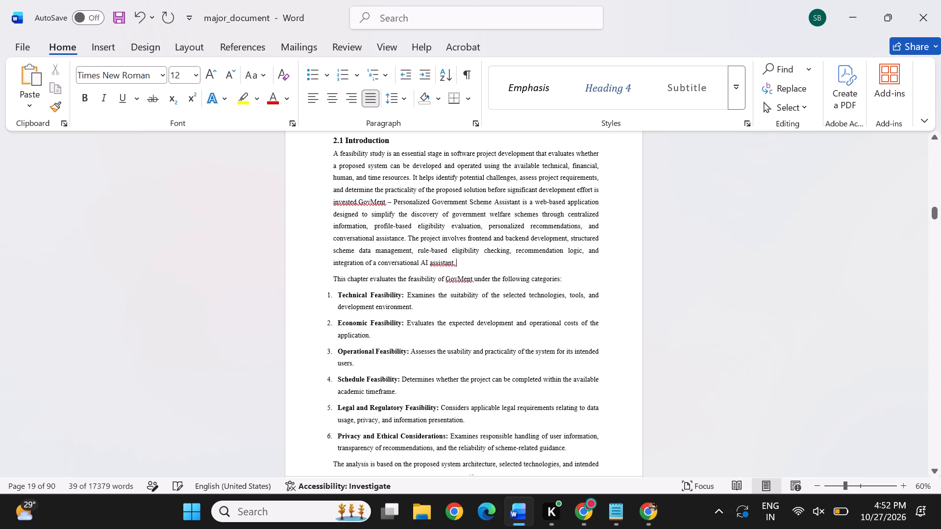
Delete the introduction's opening passage from "A feasibility study is an essential stage" through "invested".
scroll(531, 285, "down", 1)
scroll(531, 285, "up", 1)
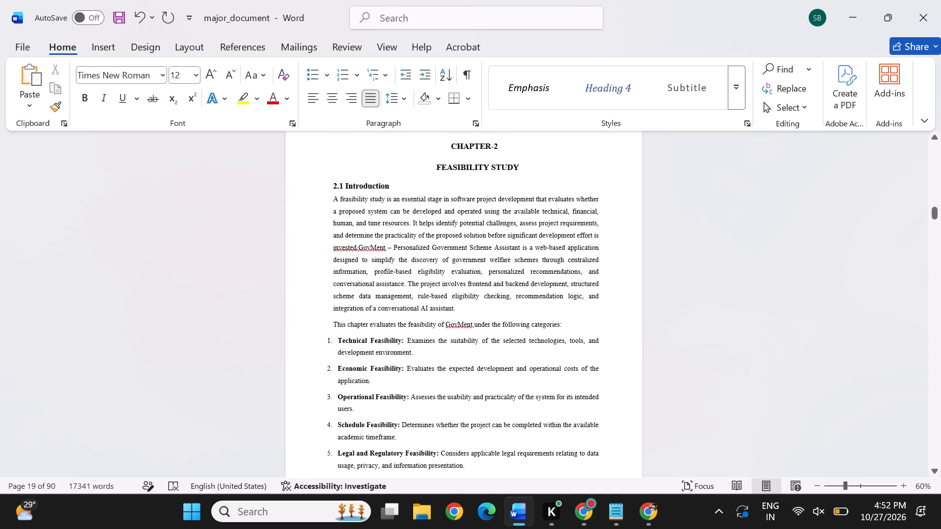
left_click_drag(461, 309, 449, 306)
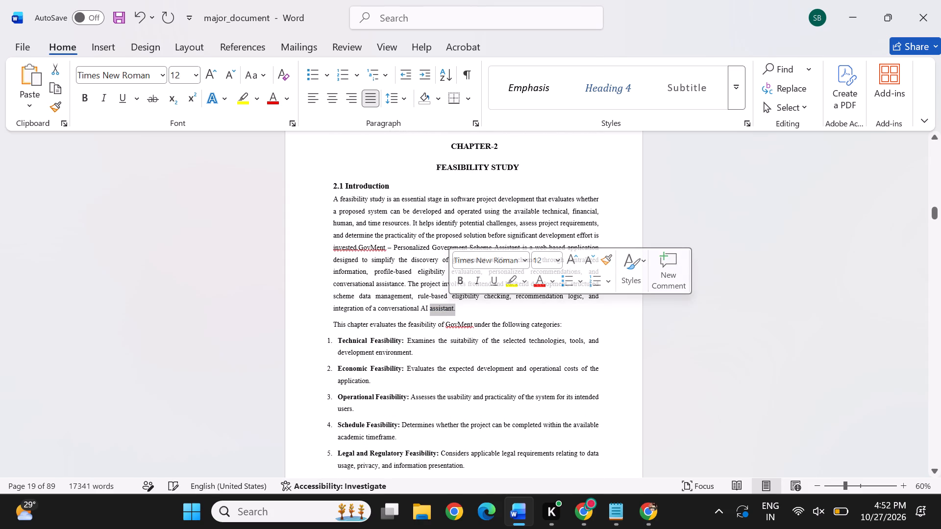
left_click(489, 313)
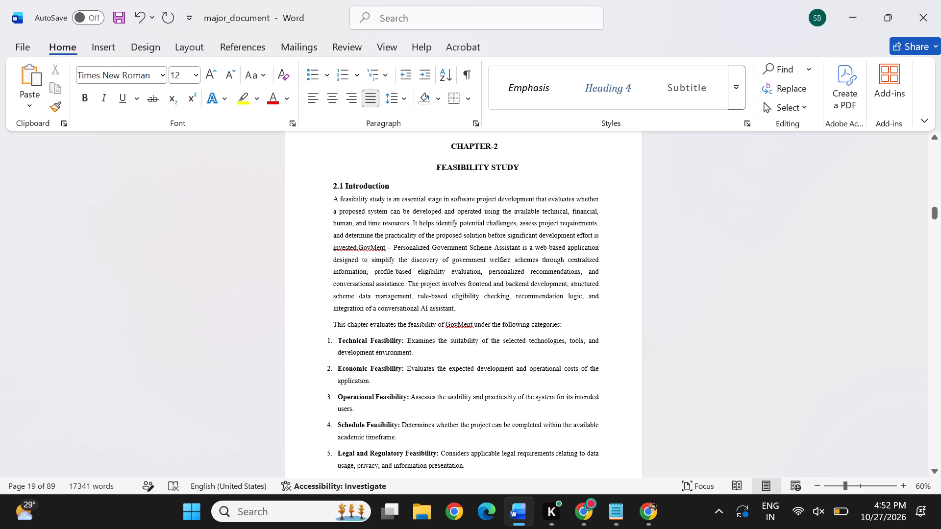
left_click(355, 251)
left_click_drag(355, 251, 330, 204)
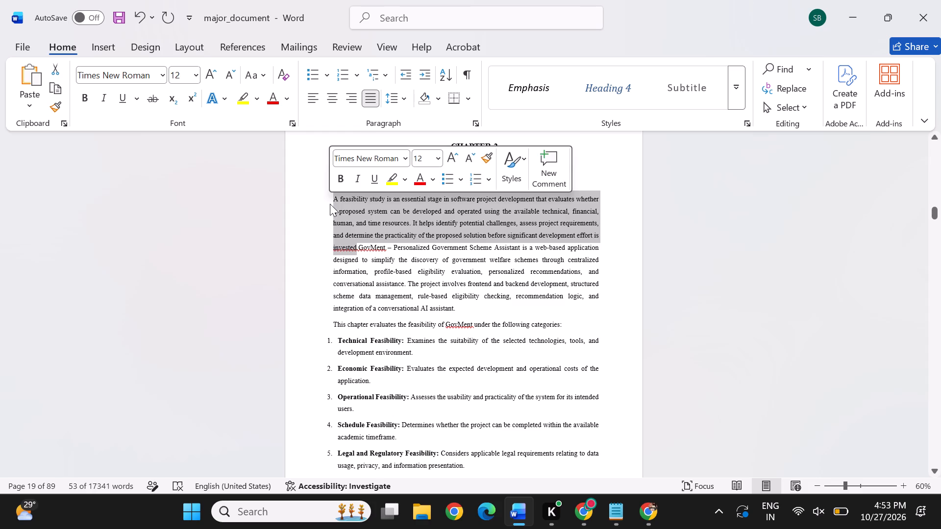
key("Delete")
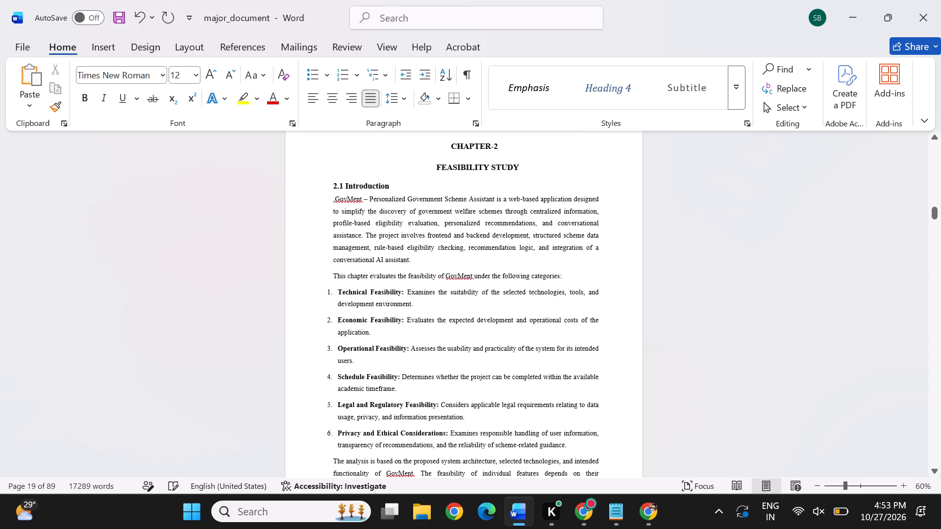
Delete the closing sentence beginning "The feasibility of individual features" from the last paragraph of the introduction.
scroll(420, 319, "down", 1)
scroll(442, 286, "up", 1)
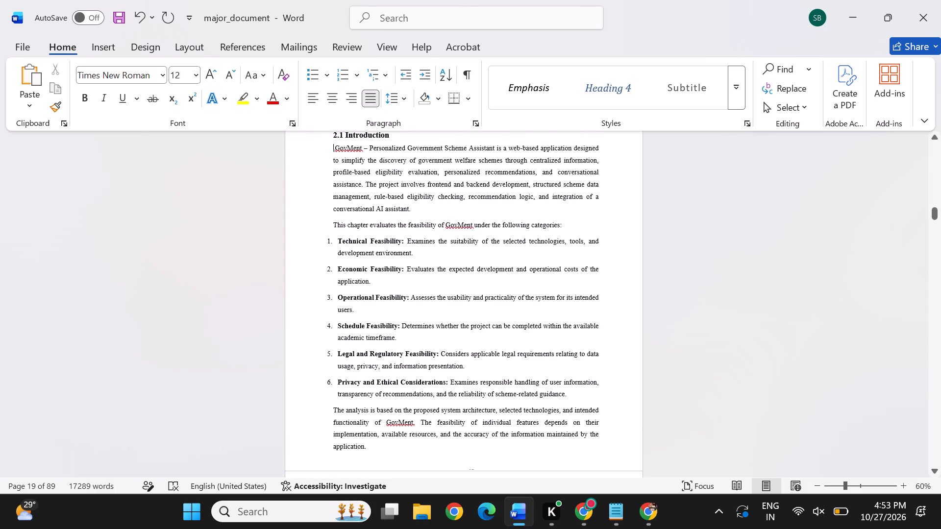
left_click_drag(420, 424, 415, 448)
key("Delete")
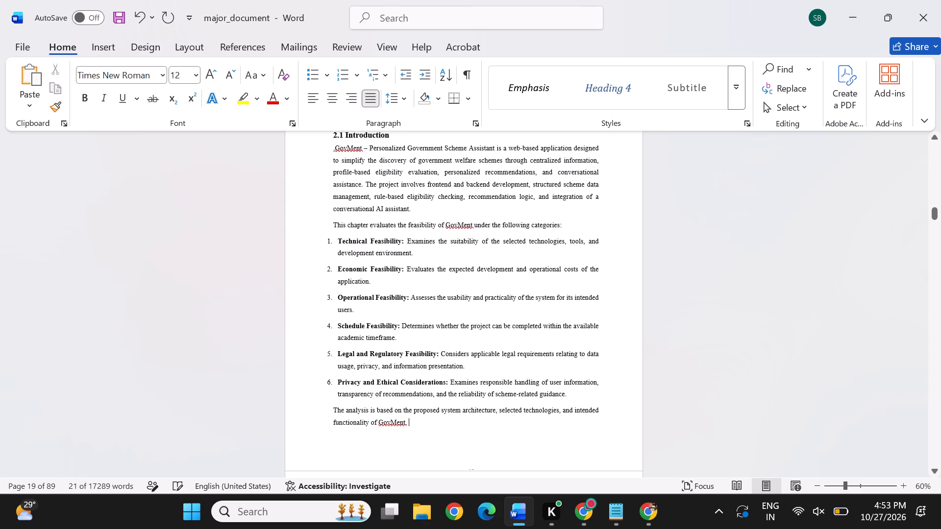
Insert nine more empty lines after the closing paragraph that ends "functionality of GovMent.".
scroll(447, 436, "down", 1)
scroll(488, 373, "up", 1)
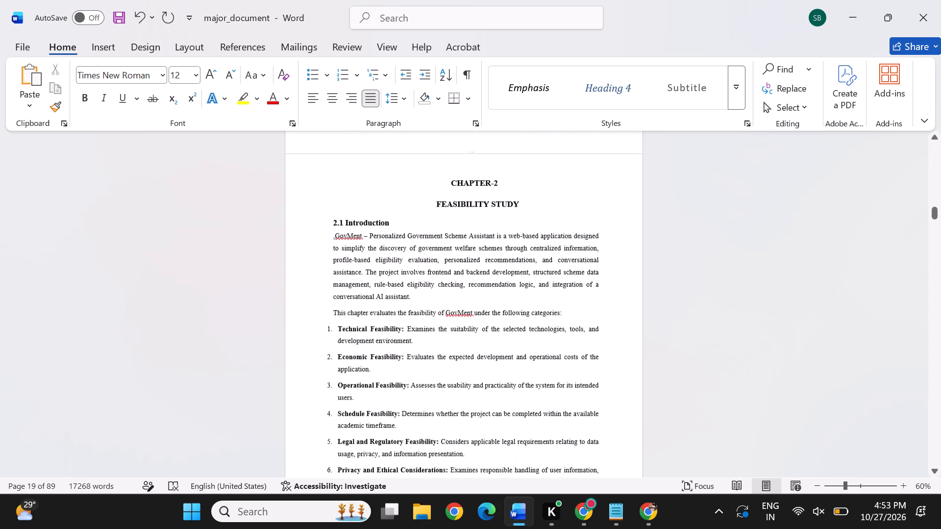
scroll(452, 272, "down", 2)
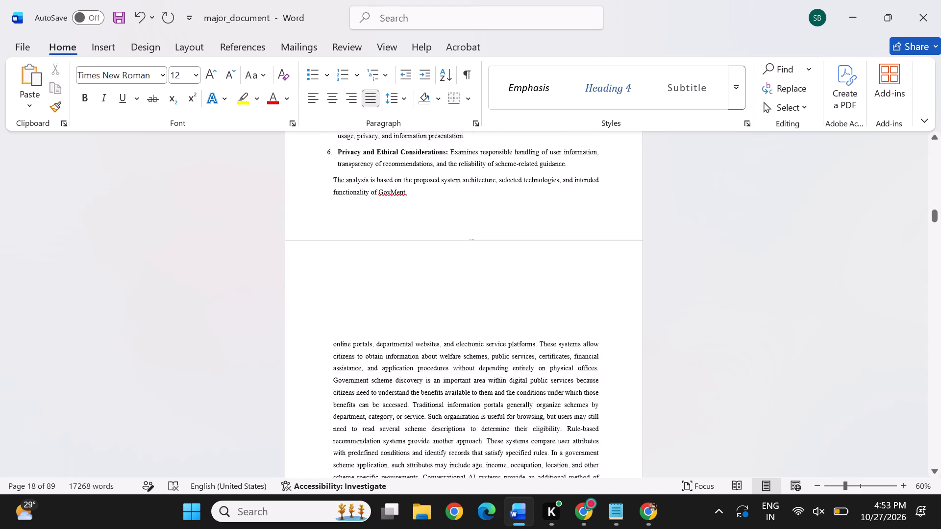
key("Return")
key("Return")
key("Return")
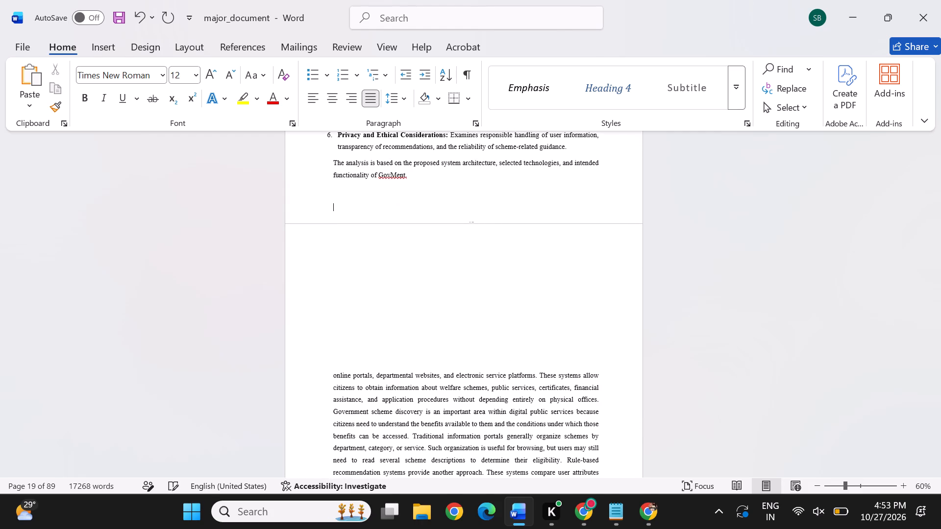
key("Return")
key("Left")
key("Left")
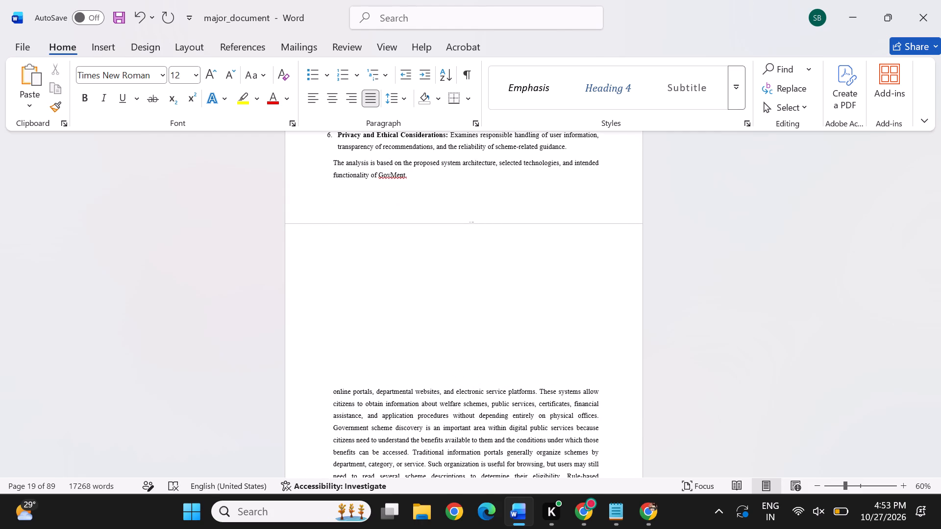
key("Return")
key("Return")
key("Return")
key("Return")
key("Return")
Delete the remaining old introduction text from "online portals" through "reliability of the conversational component.".
scroll(432, 204, "down", 2)
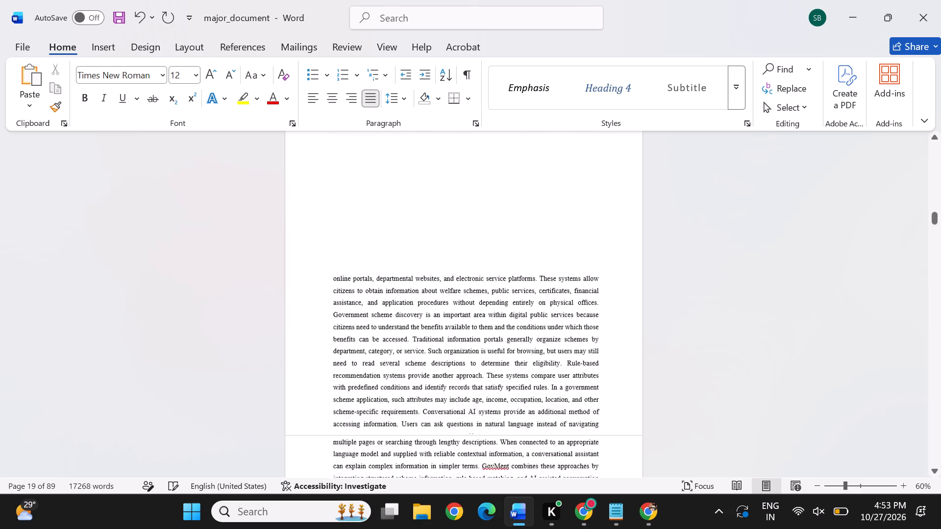
scroll(259, 112, "up", 1)
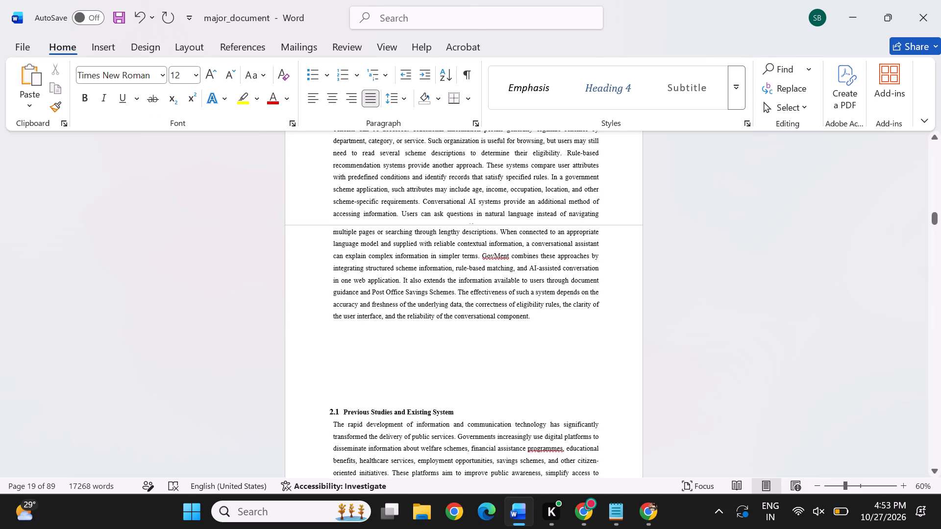
left_click_drag(536, 320, 326, 101)
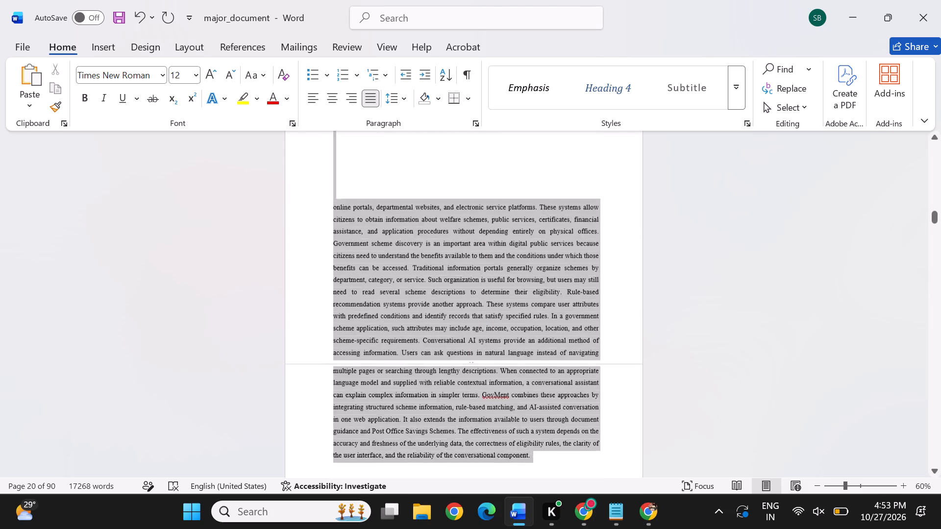
left_click_drag(326, 101, 328, 242)
key("Delete")
Remove the empty lines above "2.1 Previous Studies and Existing System" so that the heading starts at the top of its page.
scroll(410, 244, "up", 1)
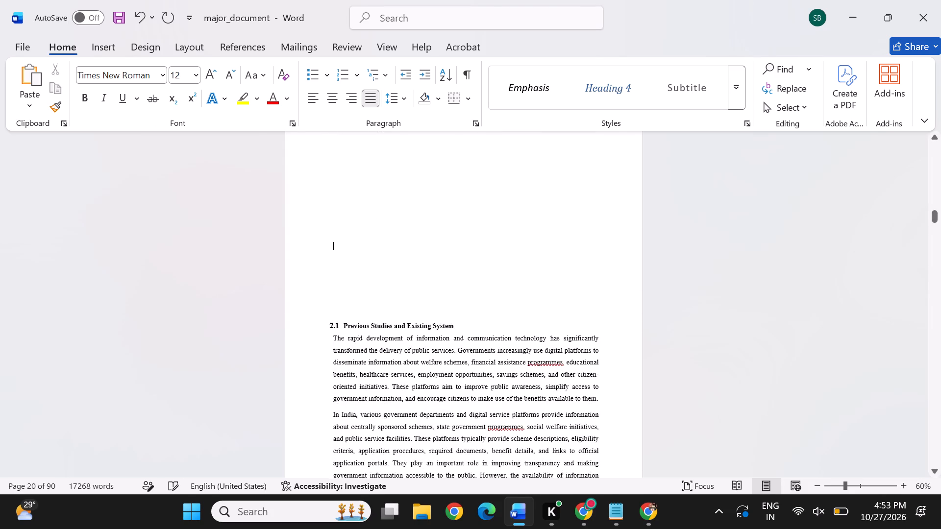
scroll(410, 244, "up", 1)
scroll(329, 233, "up", 1)
left_click(313, 232)
key("Delete")
key("Delete")
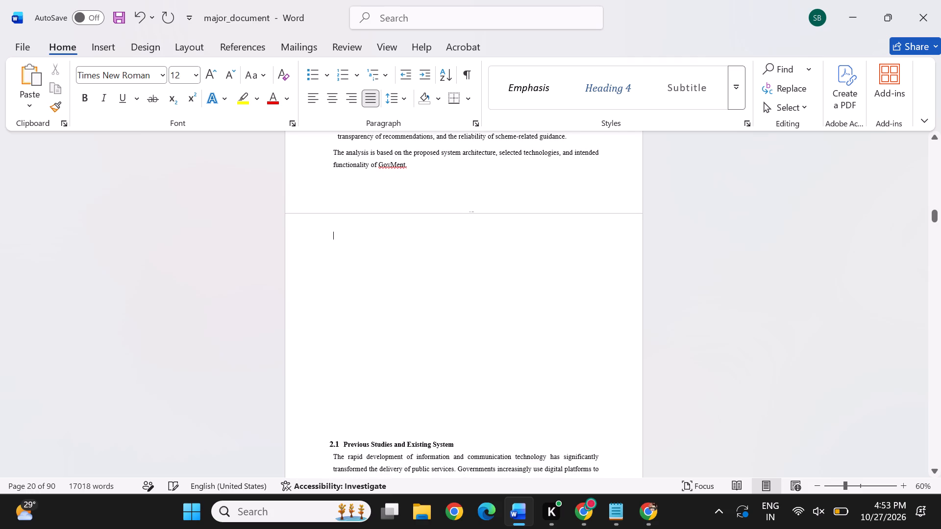
key("Delete")
key("Delete")
key("Delete")
key("Delete")
key("Delete")
key("Delete")
key("Delete")
key("Delete")
key("Delete")
key("Delete")
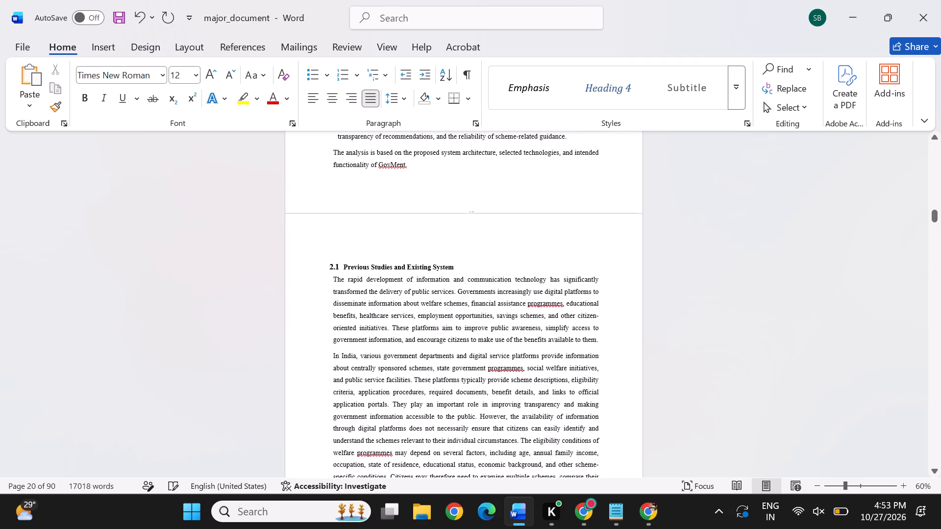
key("Delete")
key("Delete")
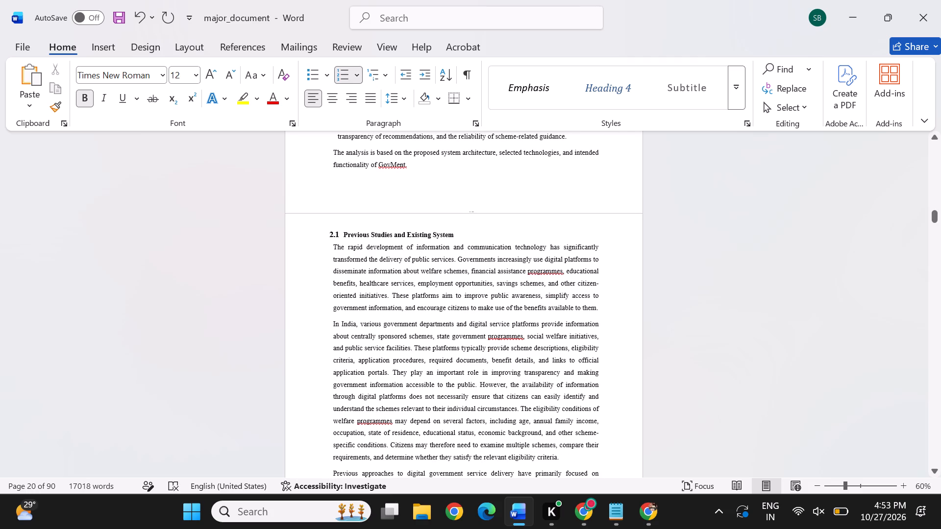
Replace the automatic number of the "Previous Studies and Existing System" heading with typed "2.2" and a space, leaving no line above it.
left_click_drag(470, 234, 323, 233)
left_click(339, 233)
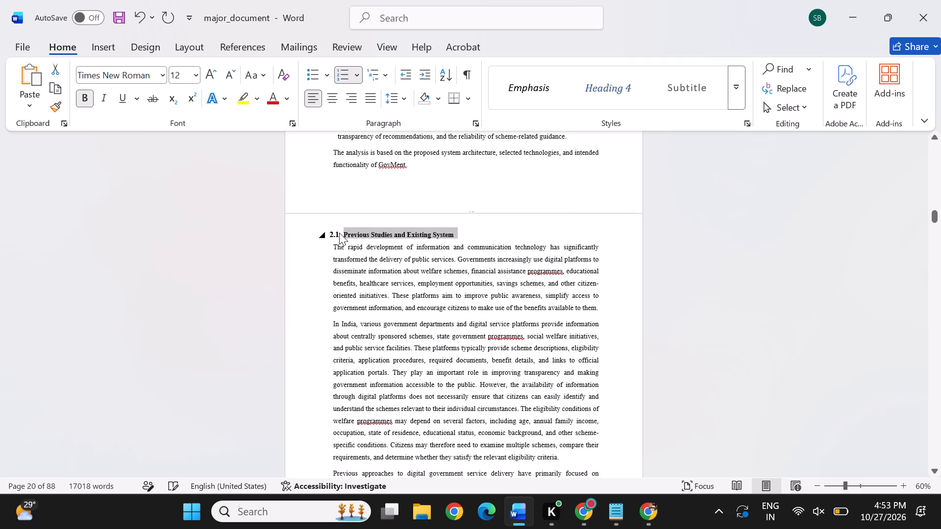
key("Left")
key("Left")
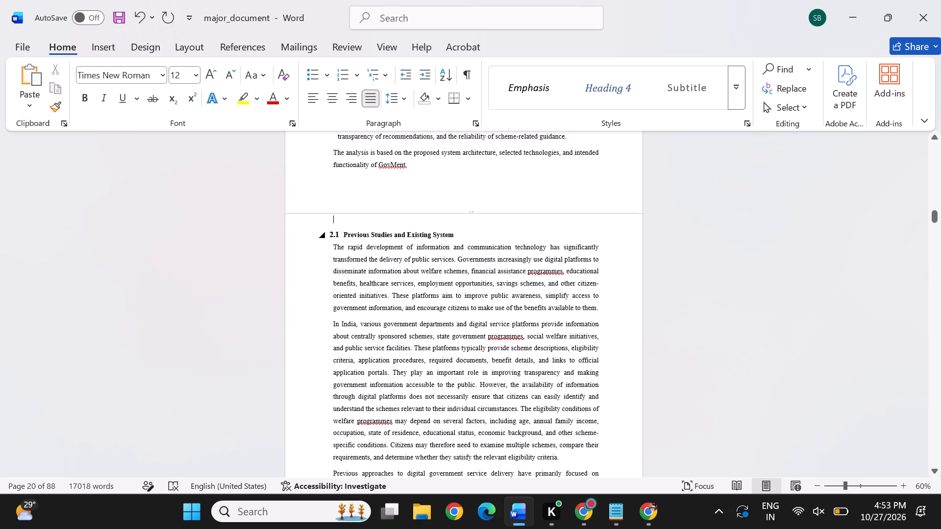
type("2.2")
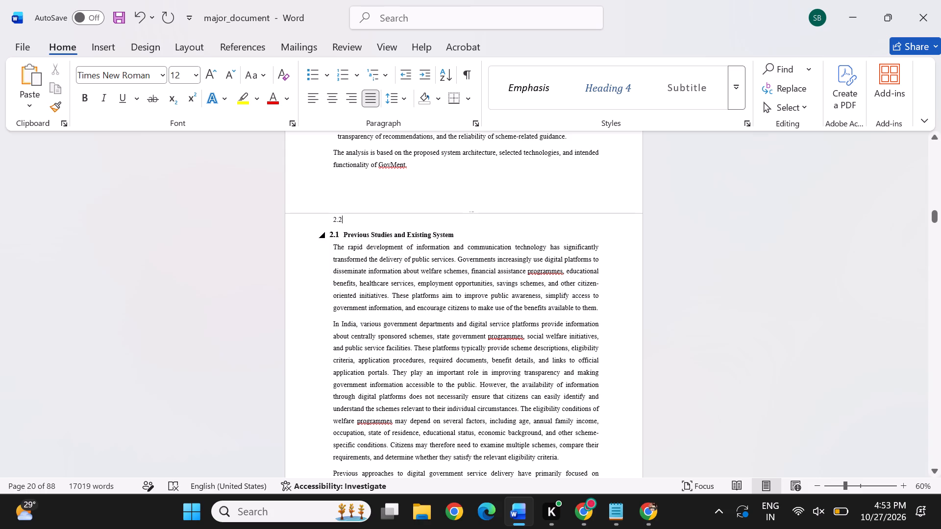
left_click(336, 231)
type("2.2")
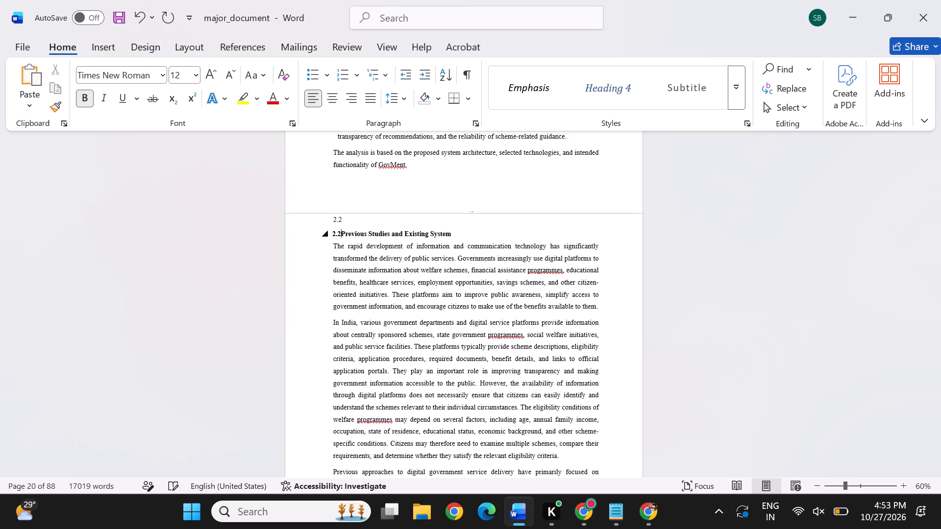
left_click_drag(354, 222, 326, 222)
key("Delete")
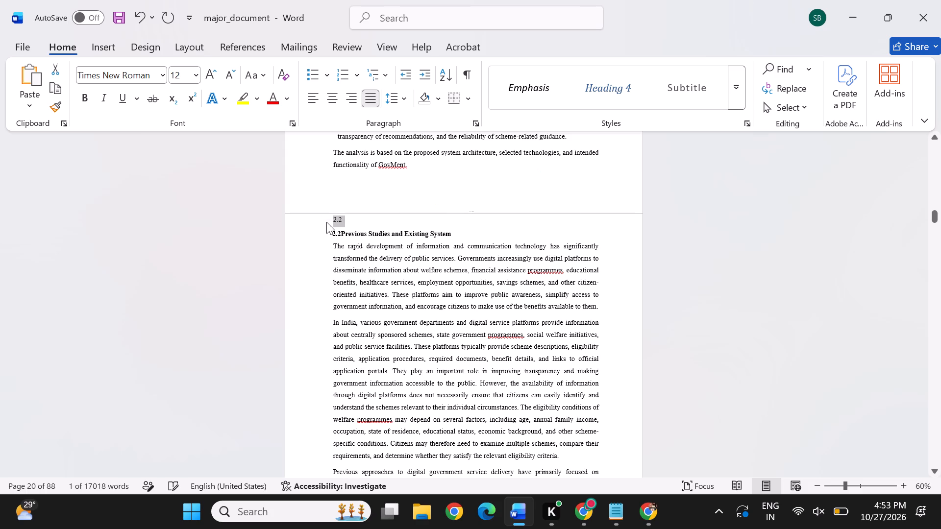
left_click(341, 222)
key("space")
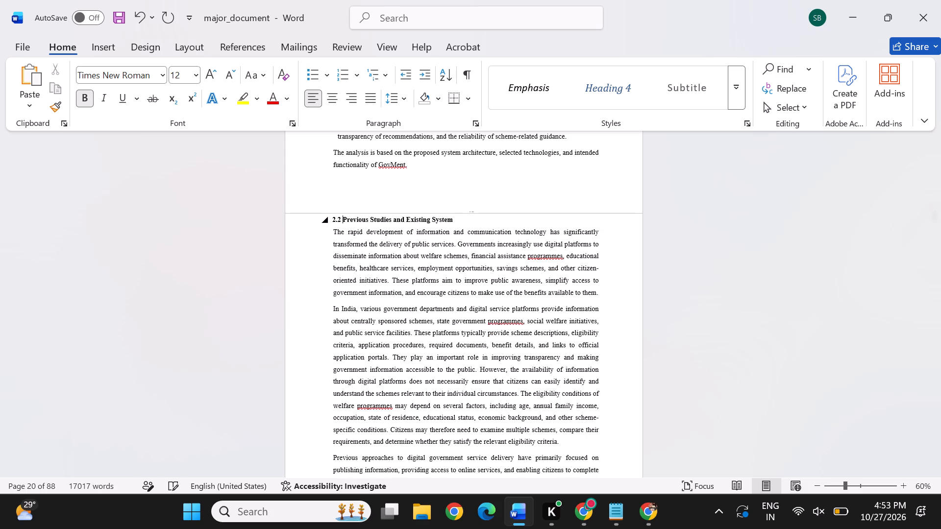
Replace the heading text after 2.2 with "Technical Feasibility" copied from the Notepad outline.
left_click(624, 520)
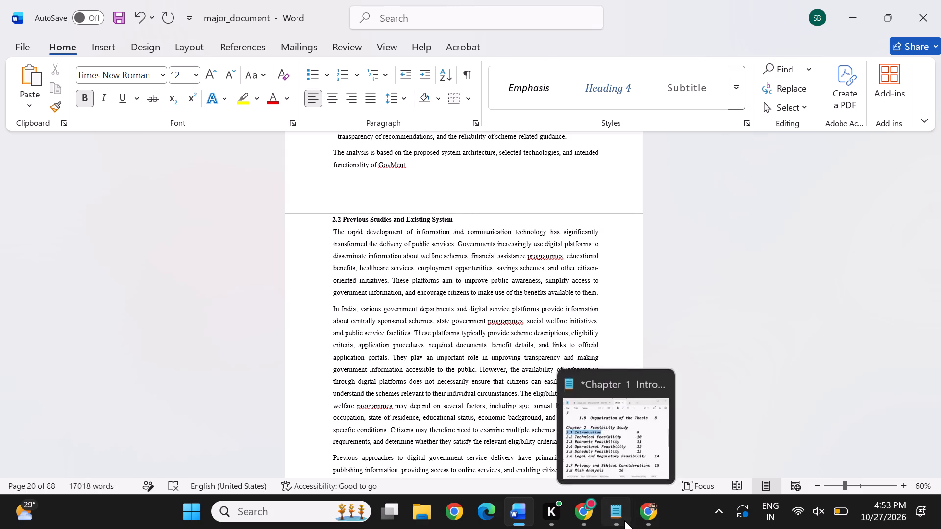
left_click_drag(742, 176, 545, 182)
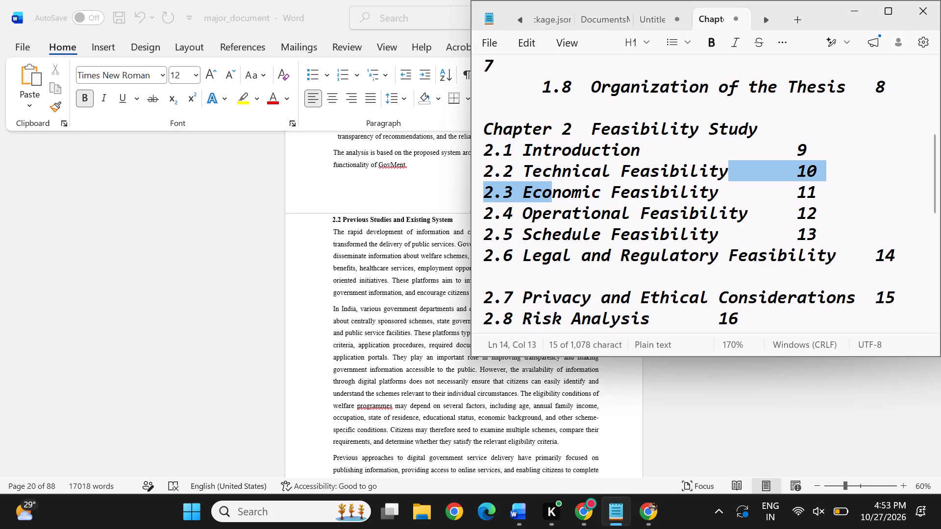
left_click_drag(545, 182, 524, 175)
key("ctrl+c")
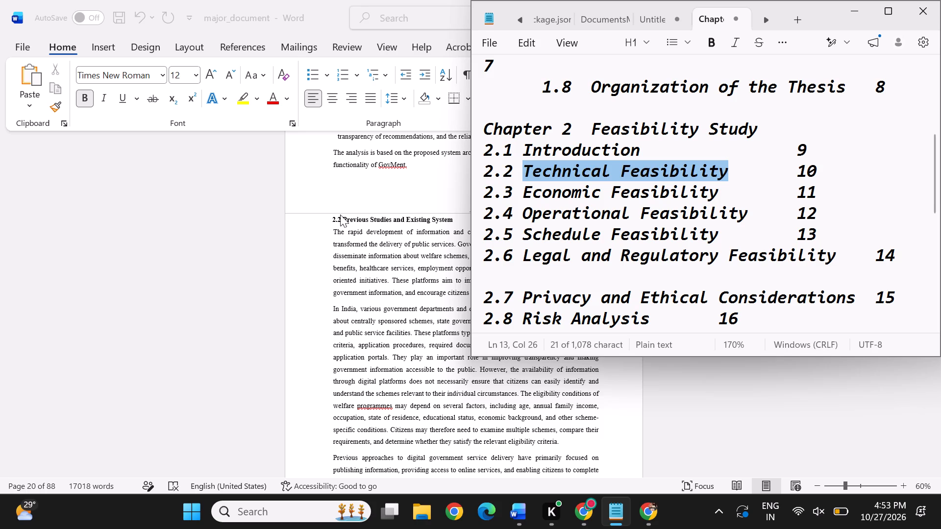
left_click(451, 213)
left_click_drag(463, 217, 392, 217)
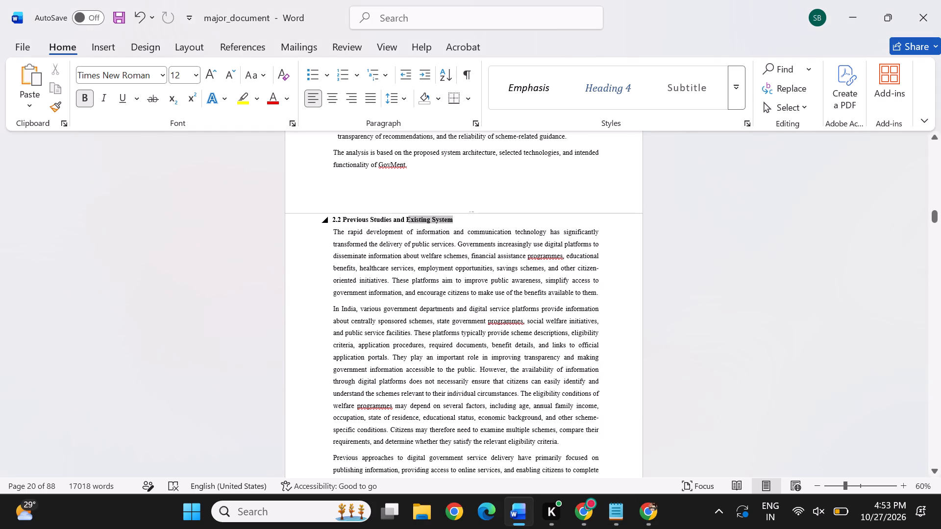
left_click_drag(392, 217, 350, 221)
key("ctrl+v")
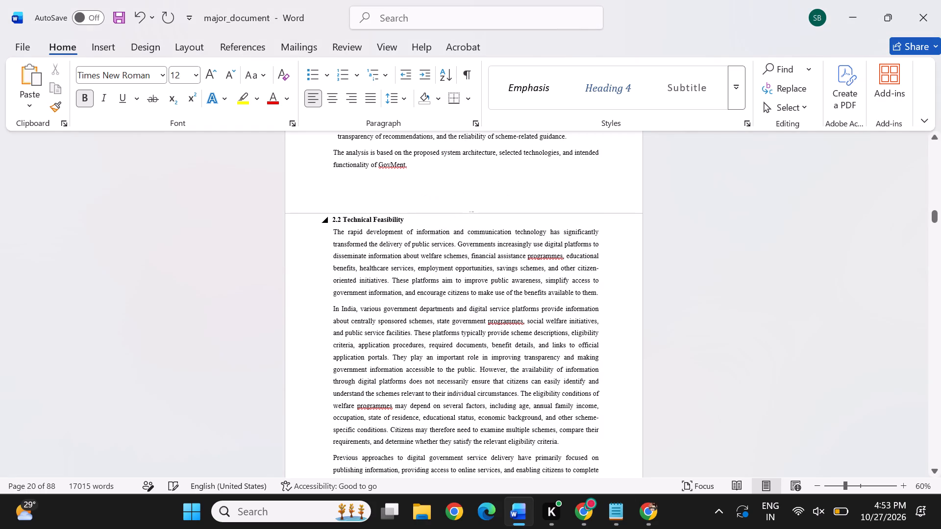
Set the "2.2 Technical Feasibility" heading to 14 pt and add an empty line below it.
left_click_drag(406, 220, 328, 219)
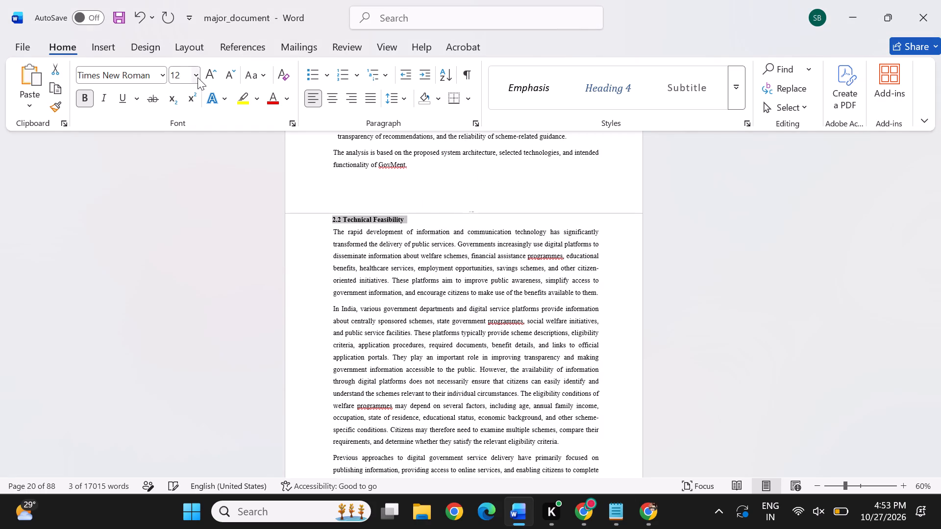
left_click(198, 77)
left_click(186, 181)
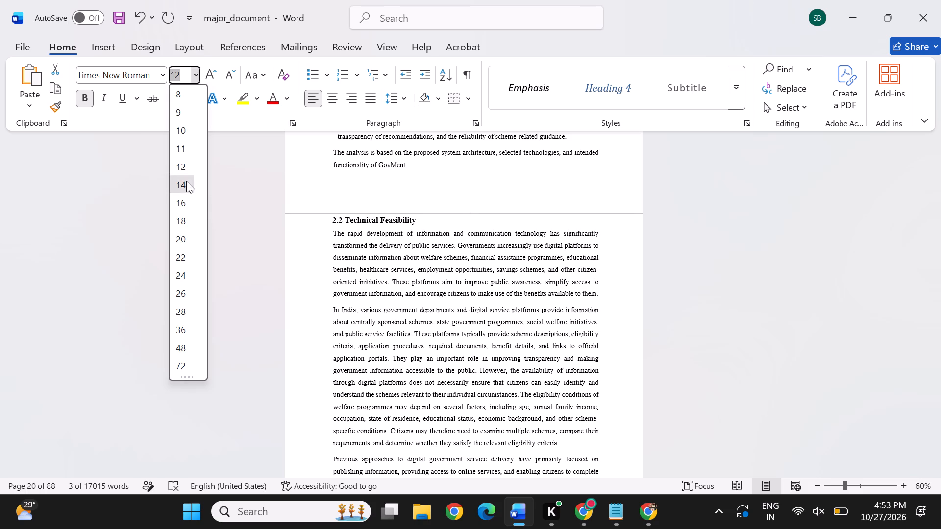
left_click(449, 215)
key("Return")
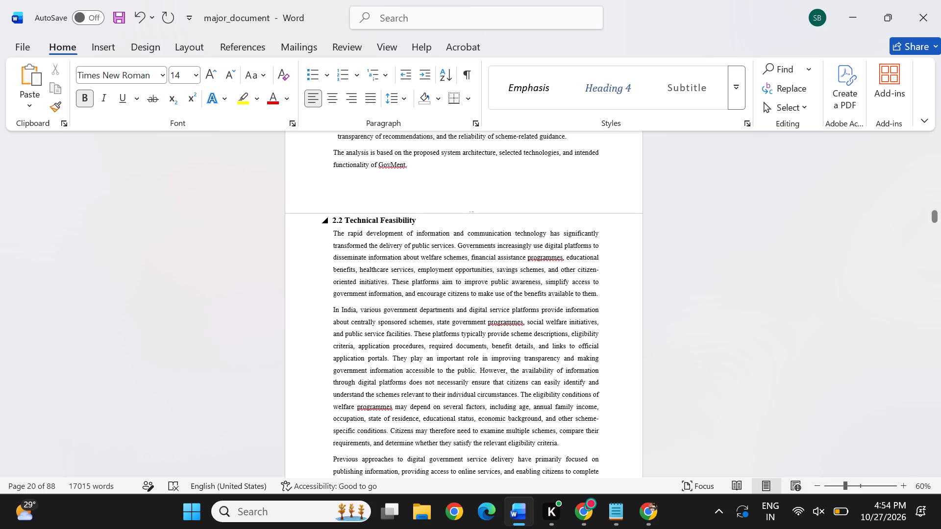
left_click(647, 514)
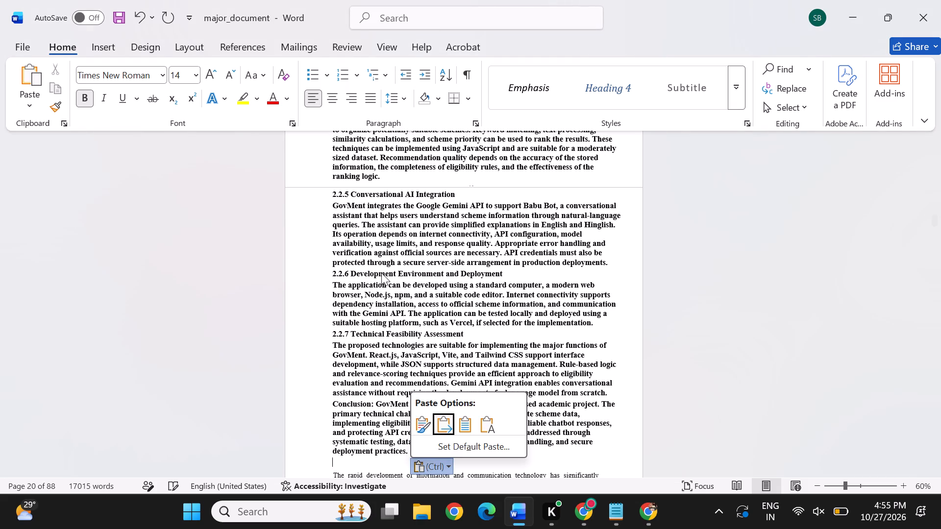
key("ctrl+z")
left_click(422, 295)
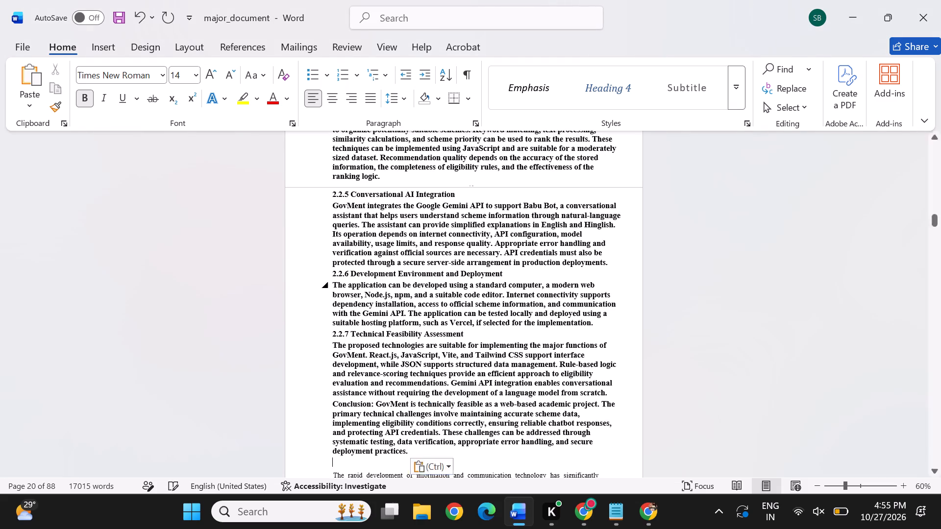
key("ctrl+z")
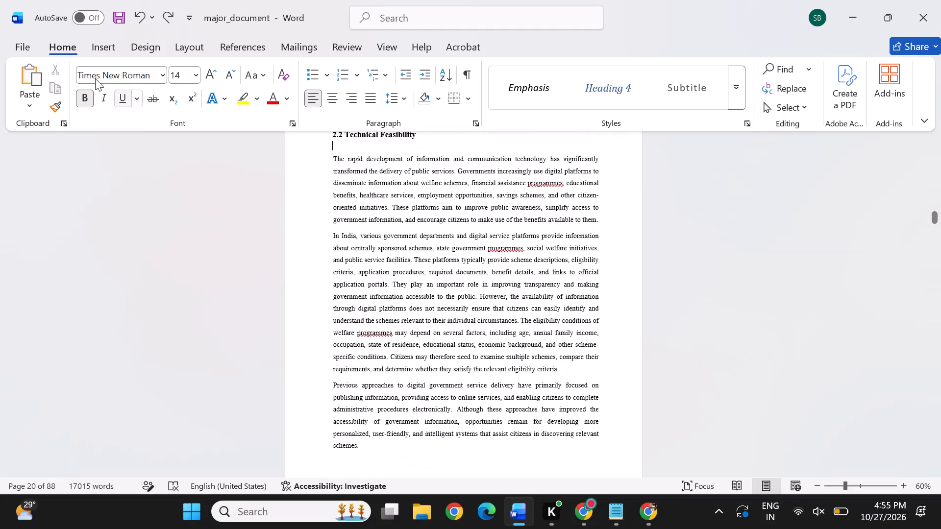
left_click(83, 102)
Paste the rewritten section on a new line after the old "The rapid development of information" paragraph under 2.2 Technical Feasibility.
scroll(371, 270, "up", 1)
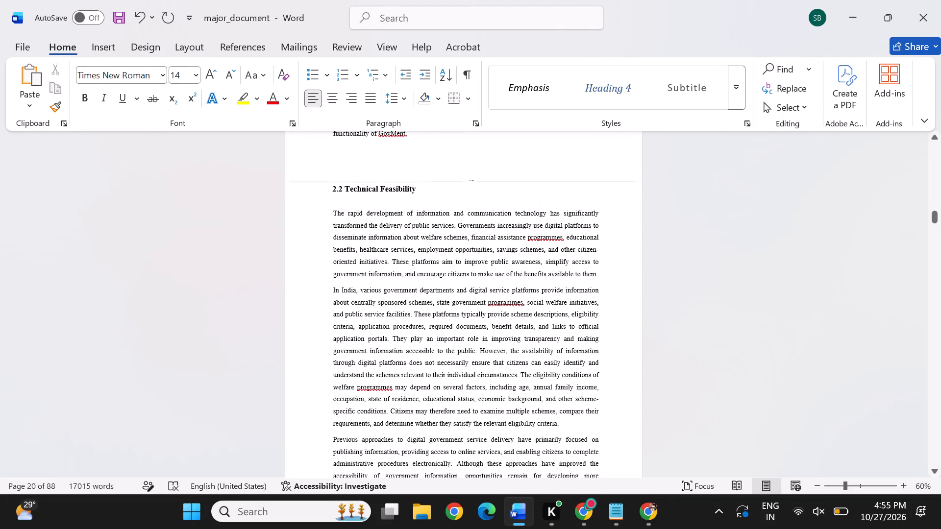
left_click(376, 281)
left_click(604, 274)
key("Return")
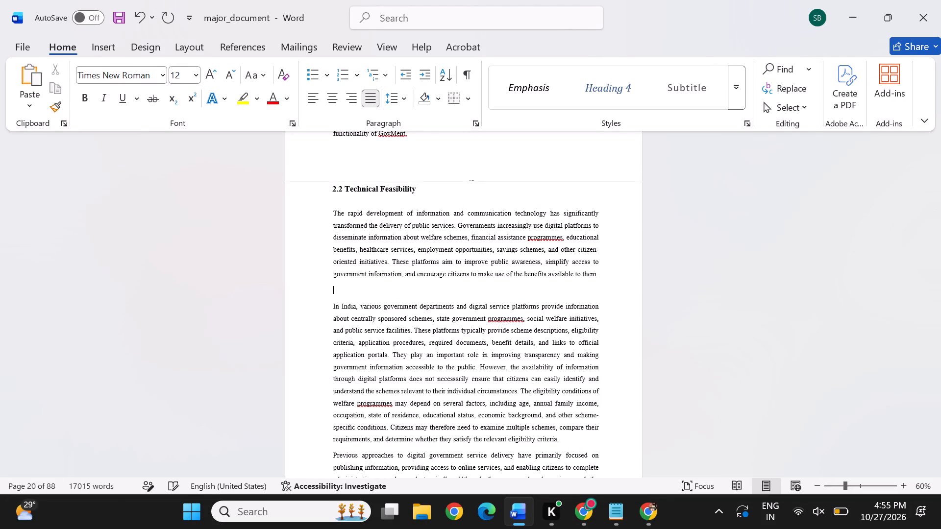
key("ctrl+v")
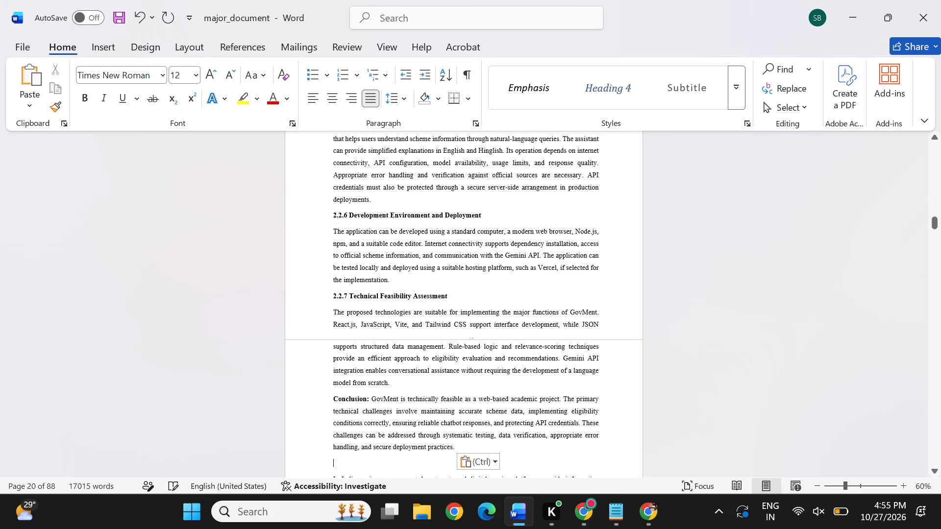
Delete the Conclusion paragraph at the end of the pasted 2.2.7 Technical Feasibility Assessment.
left_click_drag(329, 394, 458, 450)
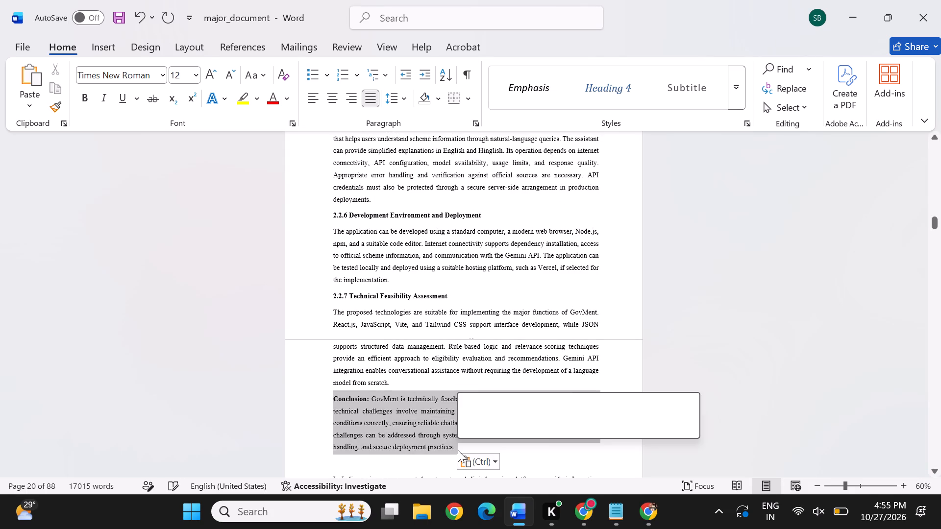
key("Delete")
Delete the old "The rapid development of information" paragraph together with the duplicate 2.2 Technical Feasibility heading below it.
scroll(467, 362, "up", 1)
scroll(433, 288, "up", 1)
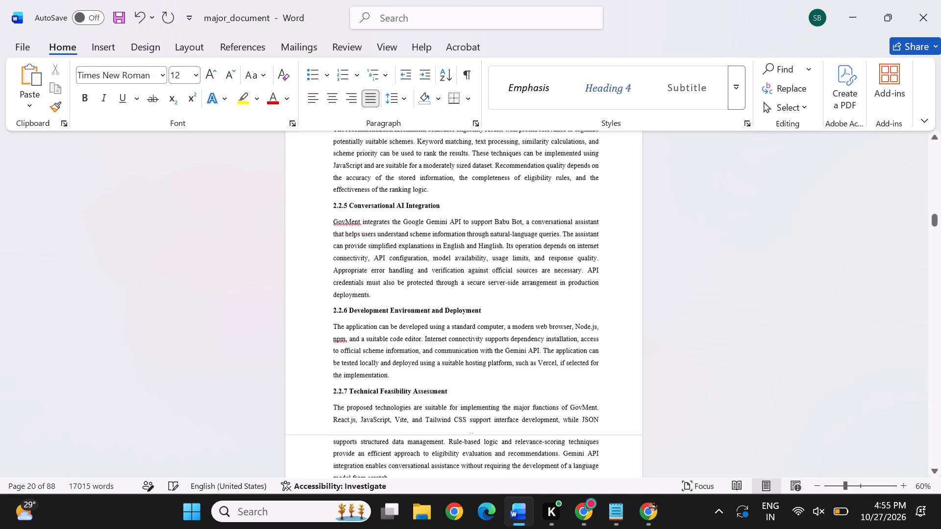
scroll(433, 288, "up", 2)
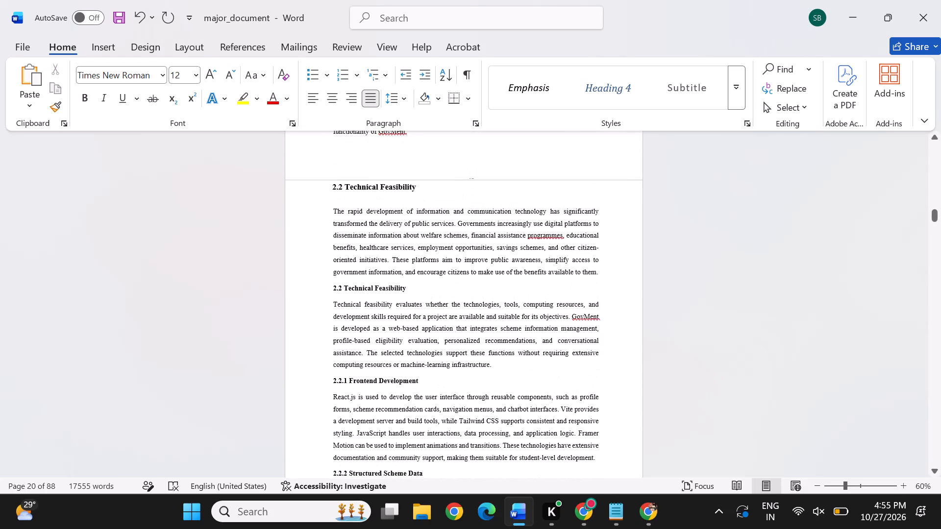
scroll(464, 293, "up", 1)
scroll(414, 291, "up", 1)
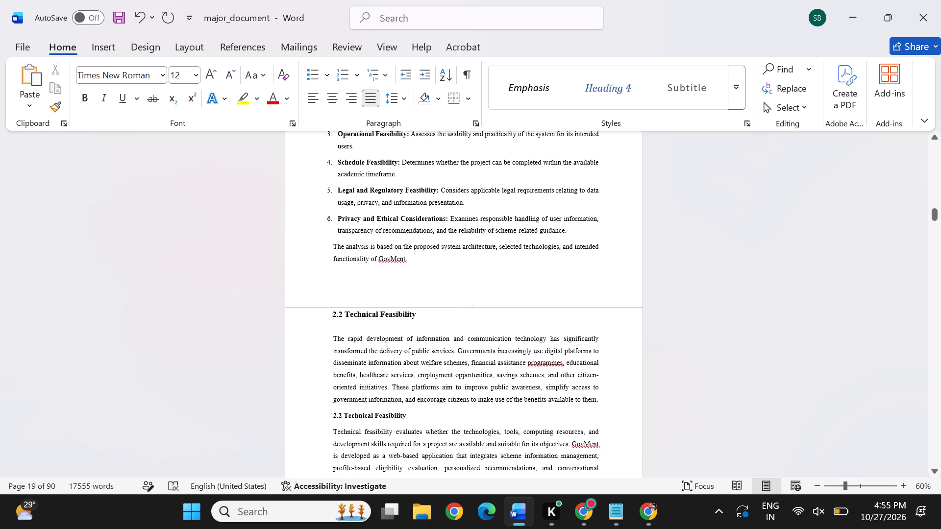
left_click_drag(416, 415, 330, 336)
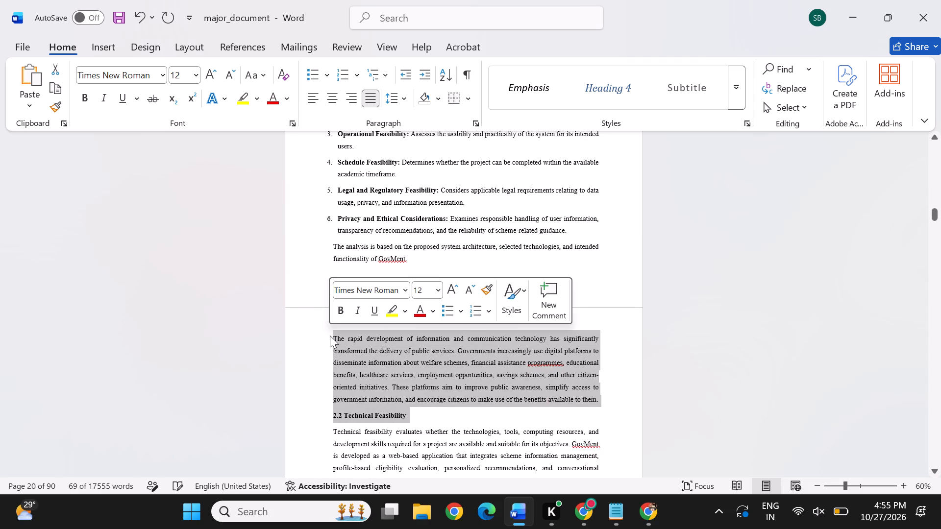
key("Delete")
Decrease the indent of the 2.2 Technical Feasibility heading so it sits further out than the body text.
left_click_drag(438, 314, 321, 317)
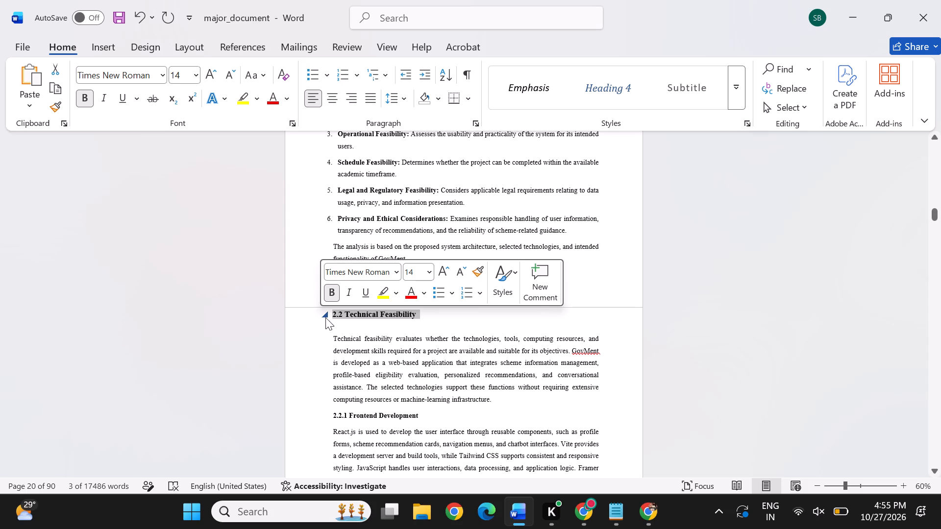
left_click_drag(330, 317, 304, 318)
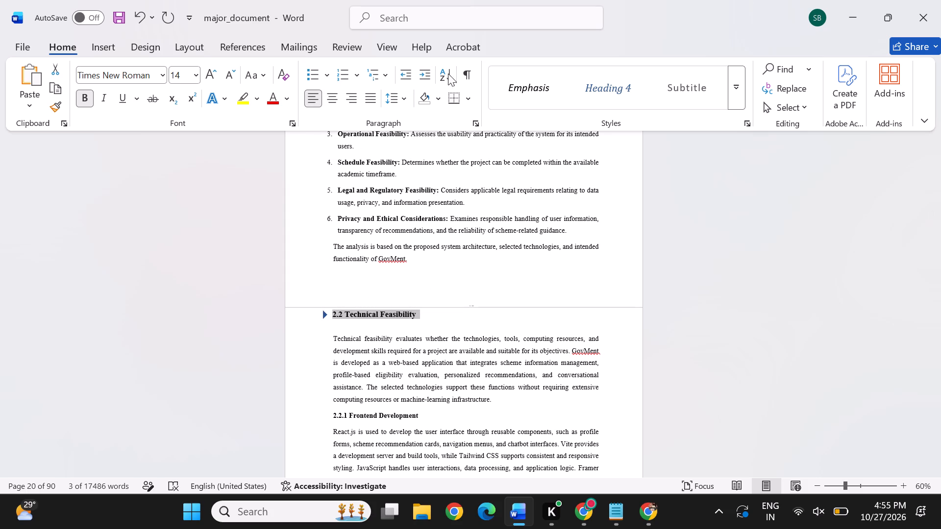
left_click(406, 74)
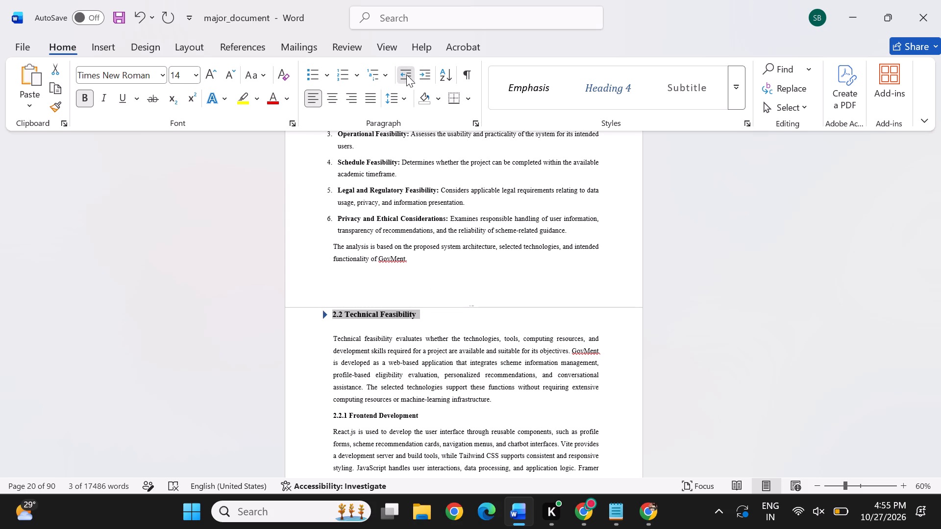
left_click(406, 74)
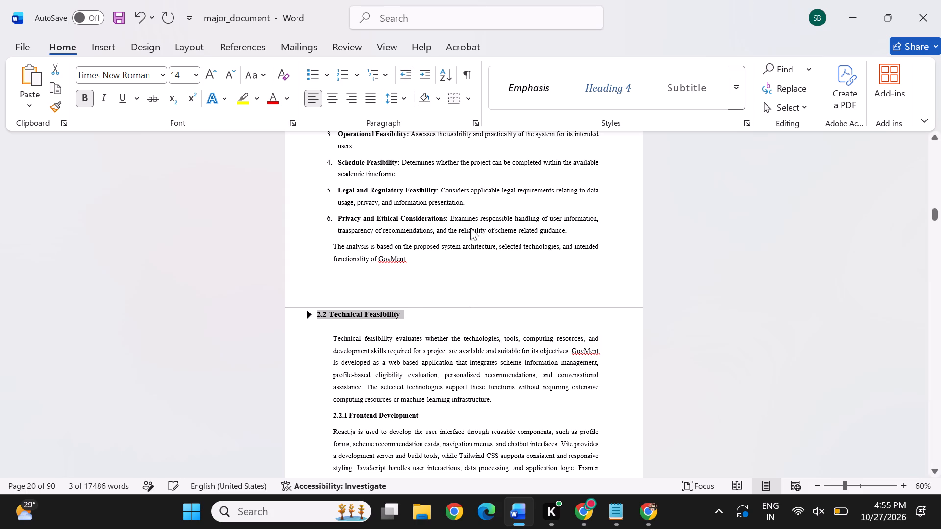
Insert a blank line above the 2.2 Technical Feasibility heading at the start of its page.
scroll(485, 291, "up", 1)
left_click(439, 340)
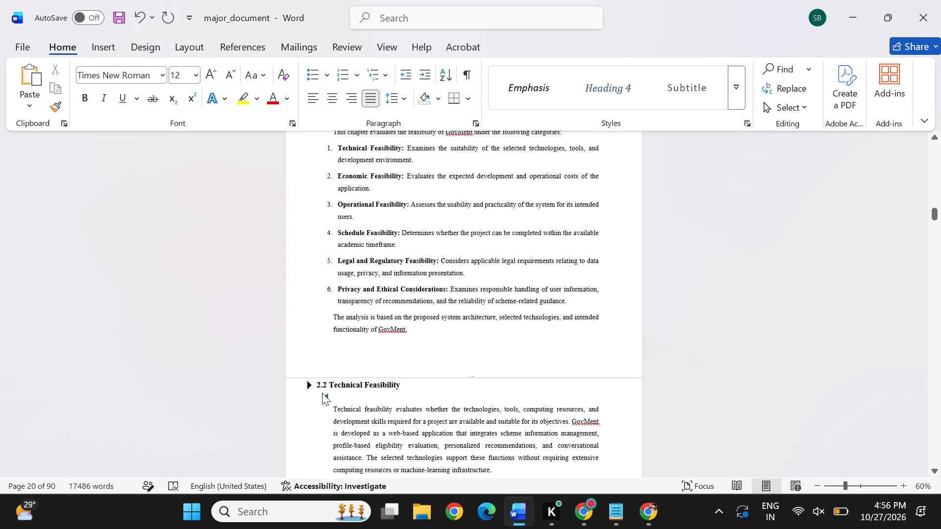
left_click(339, 368)
key("Return")
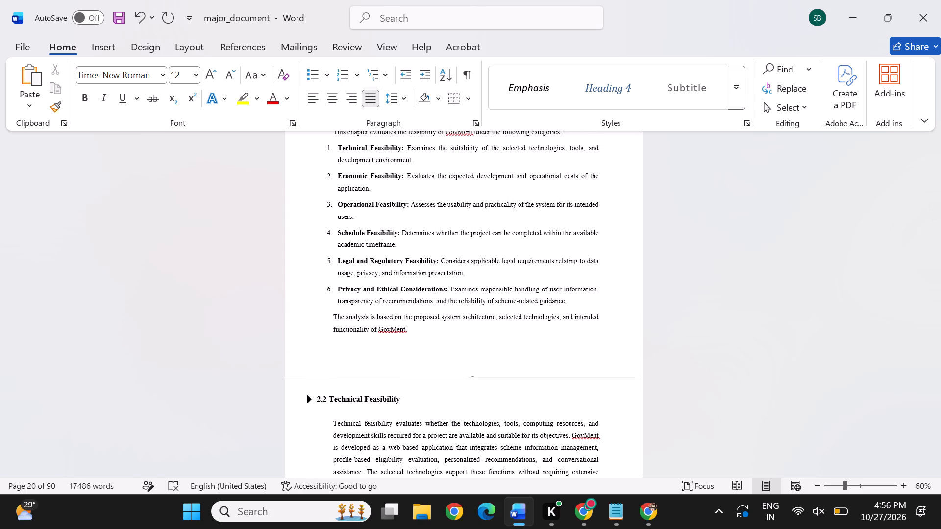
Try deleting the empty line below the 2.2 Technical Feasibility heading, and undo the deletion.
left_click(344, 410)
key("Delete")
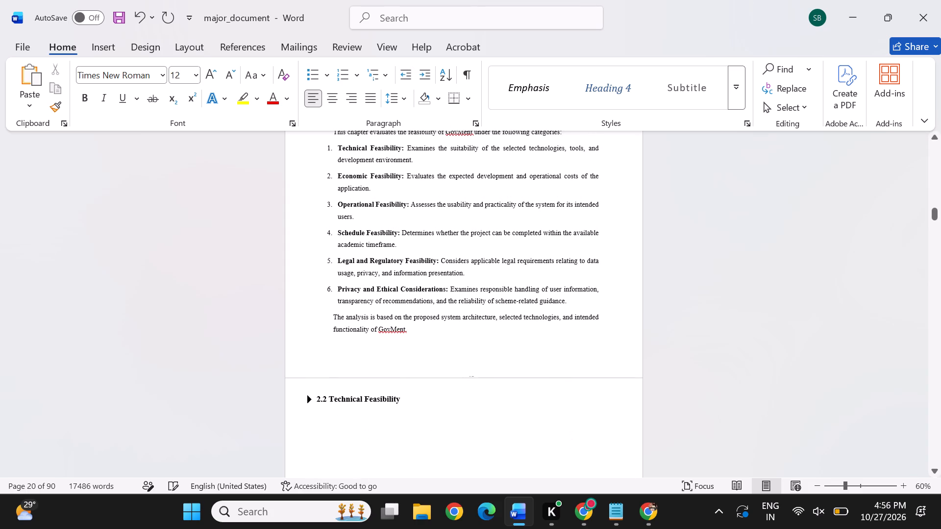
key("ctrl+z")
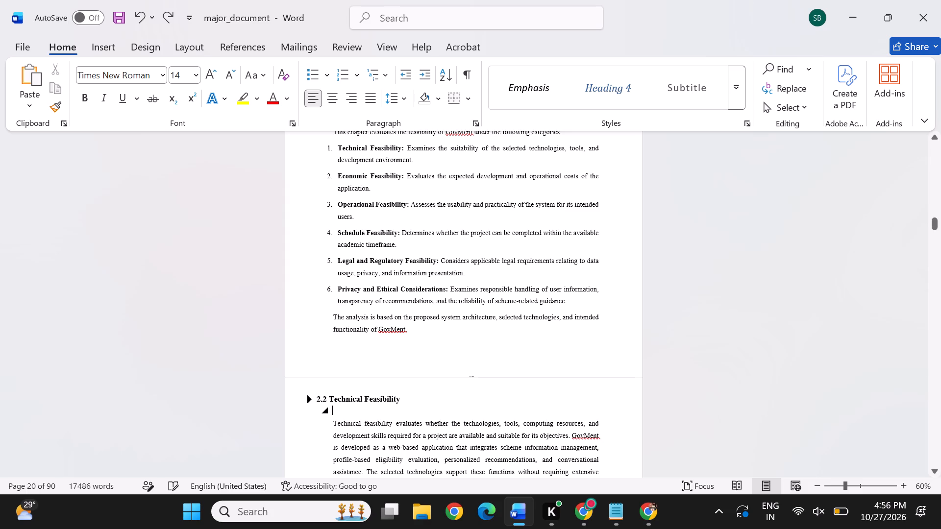
Remove the empty line between the 2.2 Technical Feasibility heading and its first paragraph, working from the end of the heading.
scroll(433, 410, "down", 1)
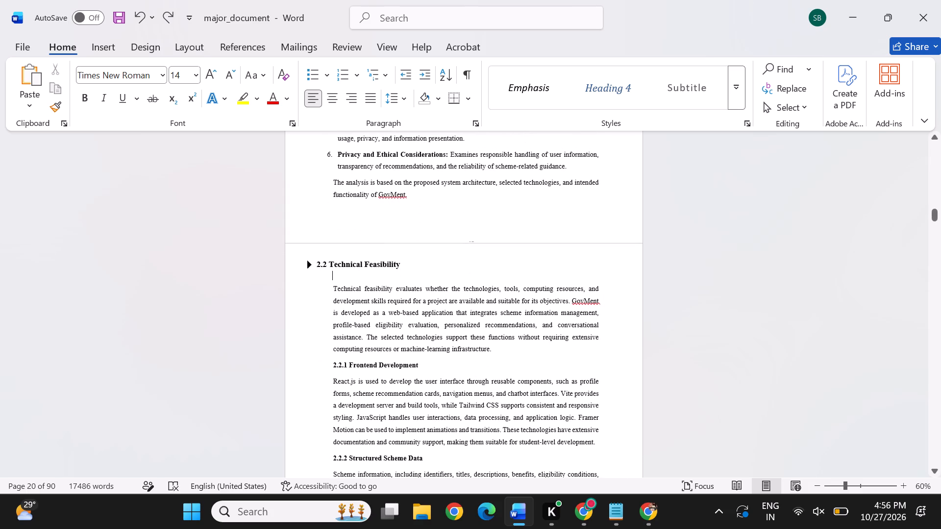
left_click(427, 266)
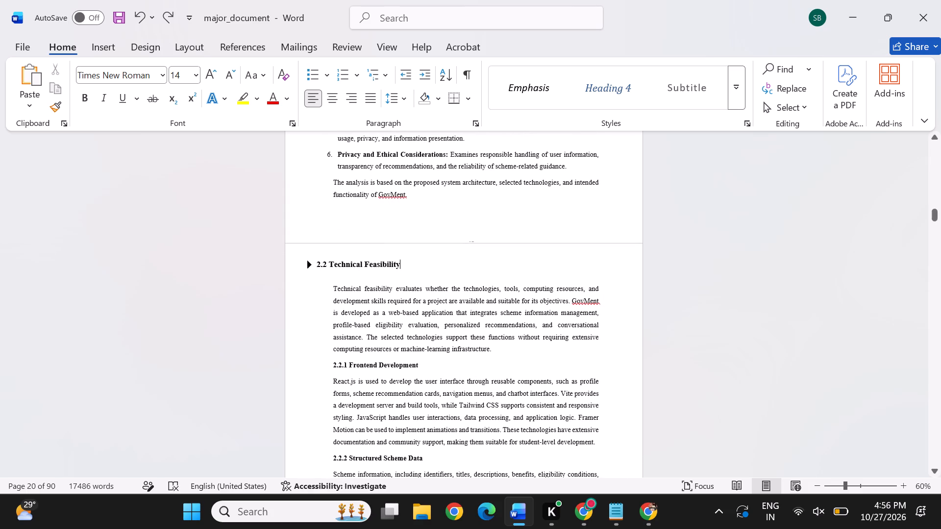
key("Delete")
key("Delete")
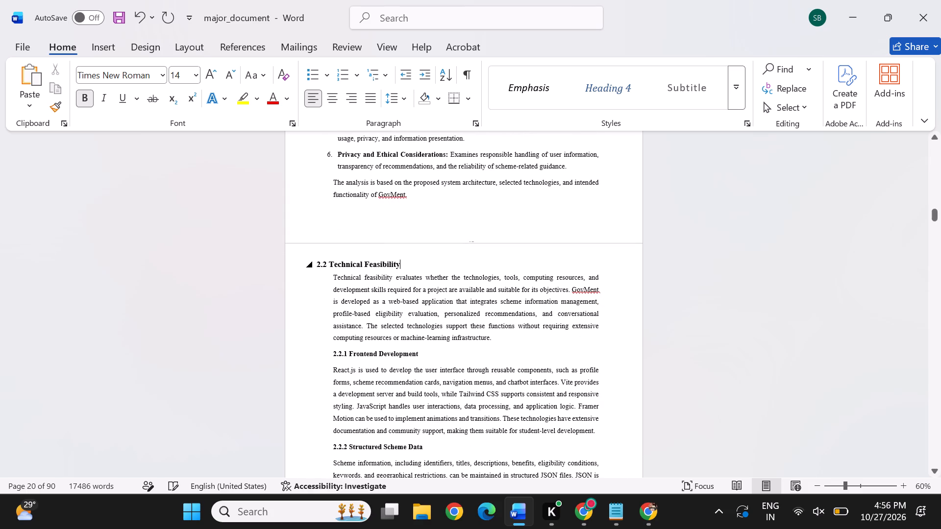
Insert three blank lines after the 2.2.3 Eligibility Evaluation paragraph to push the 2.2.4 Personalized Recommendations heading onto the next page.
scroll(487, 354, "down", 1)
scroll(464, 338, "up", 1)
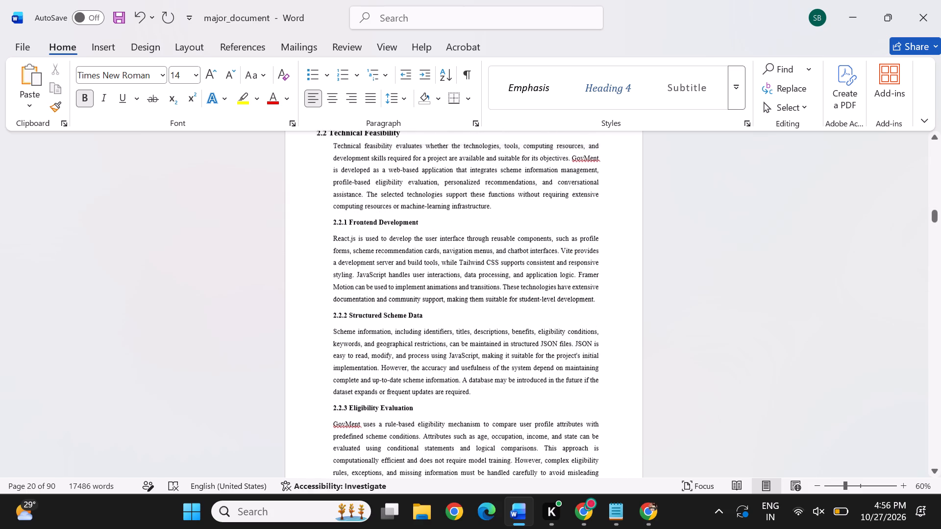
scroll(443, 444, "down", 1)
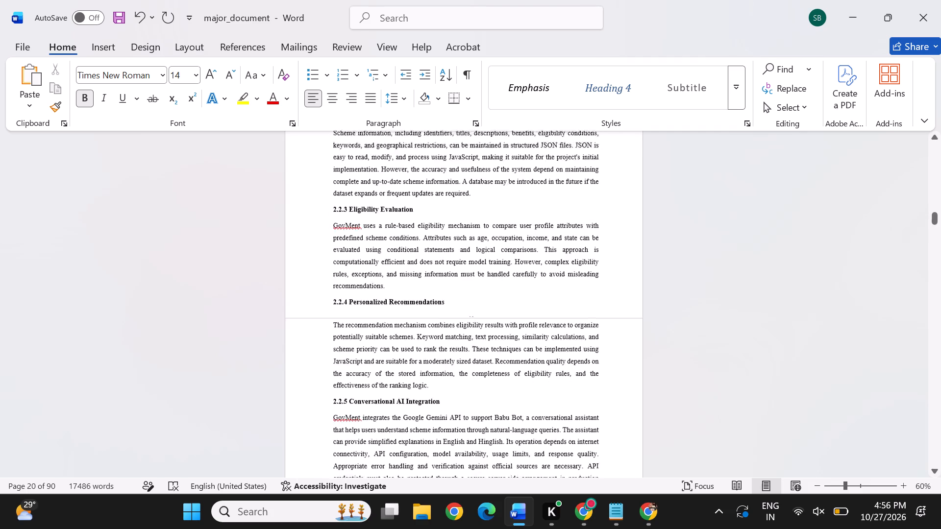
scroll(443, 444, "down", 1)
scroll(437, 228, "up", 1)
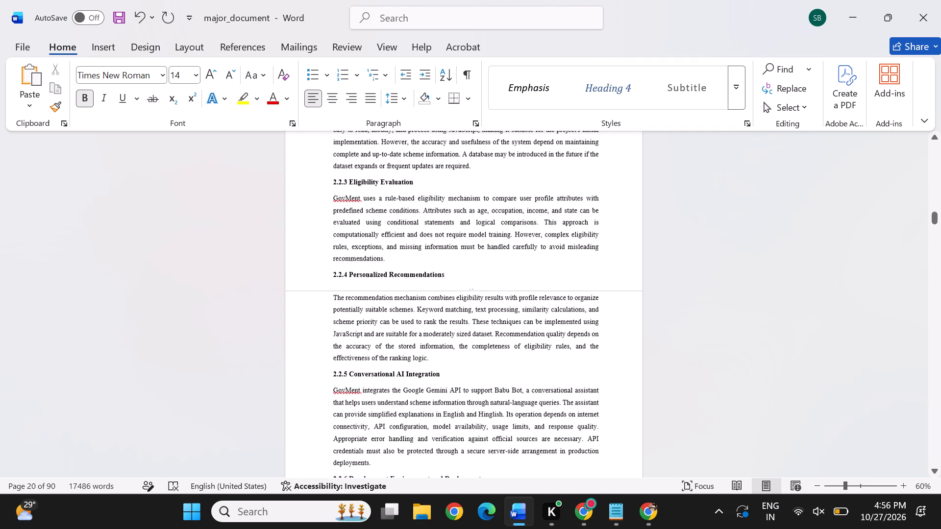
left_click(405, 262)
key("Return")
key("Return")
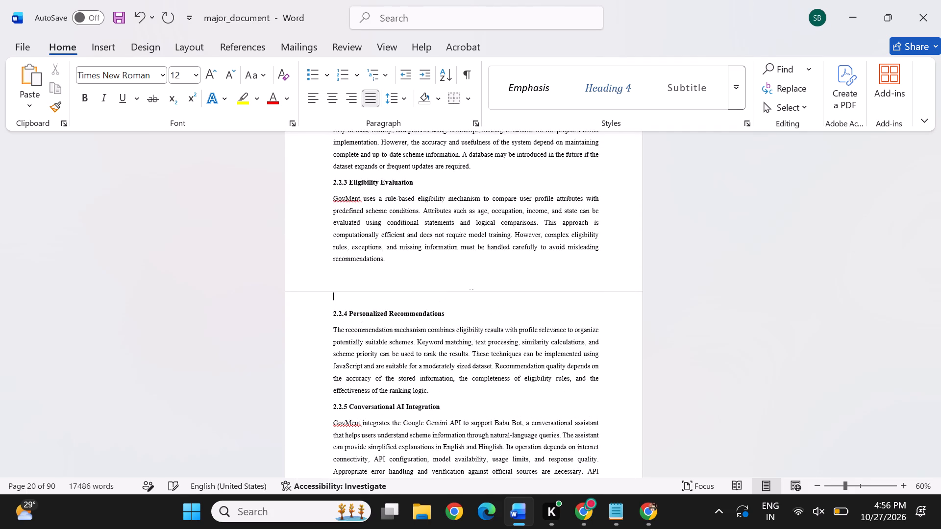
key("Return")
Delete the old "In India, various government departments" and "Previous approaches" paragraphs after 2.2.7, with the blank lines that follow them.
scroll(473, 220, "up", 1)
scroll(439, 250, "up", 1)
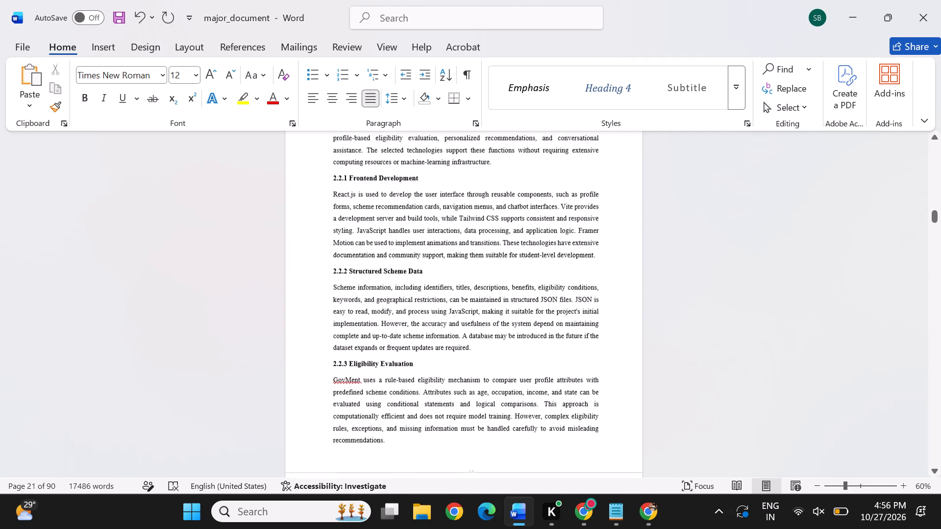
scroll(439, 396, "down", 3)
scroll(453, 326, "down", 1)
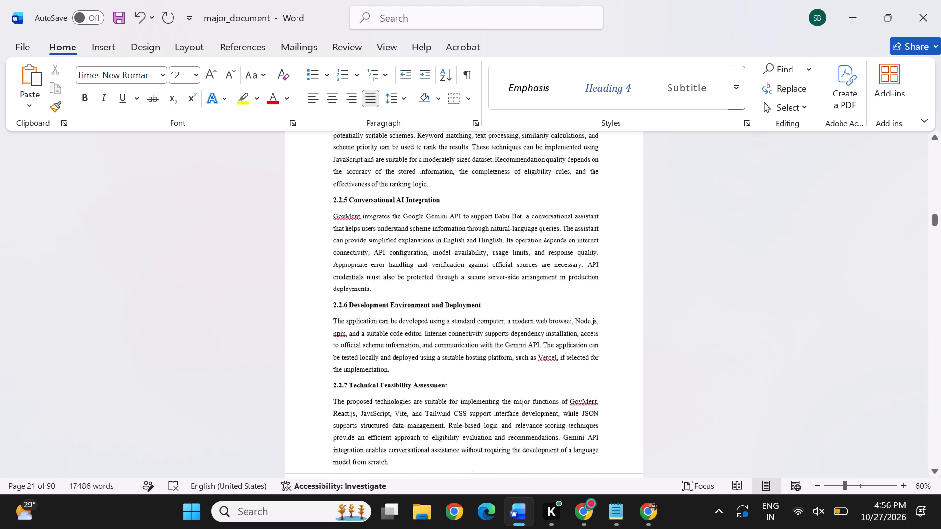
scroll(453, 326, "down", 2)
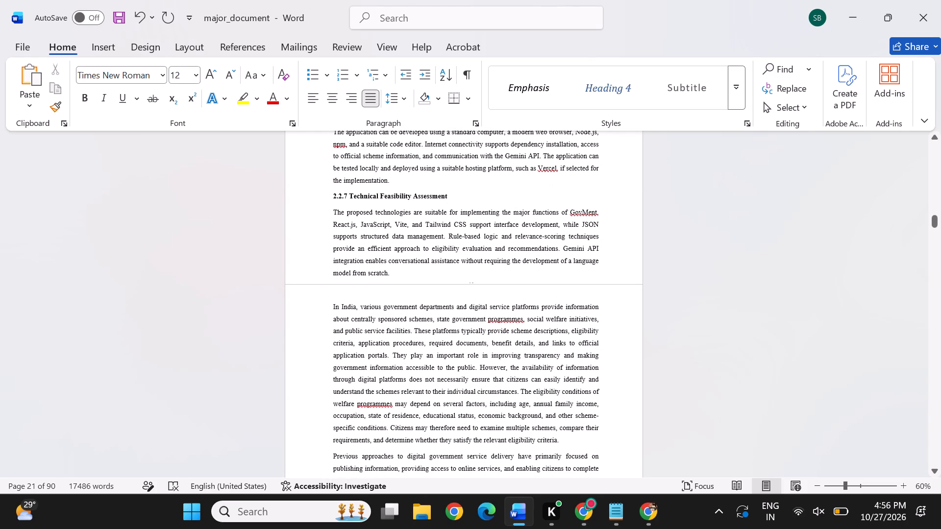
left_click_drag(329, 299, 411, 474)
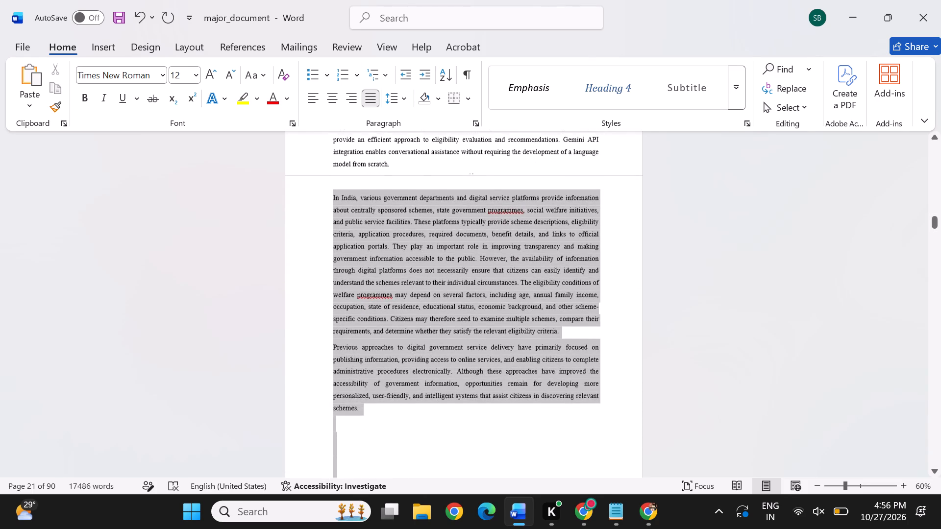
left_click_drag(411, 474, 371, 134)
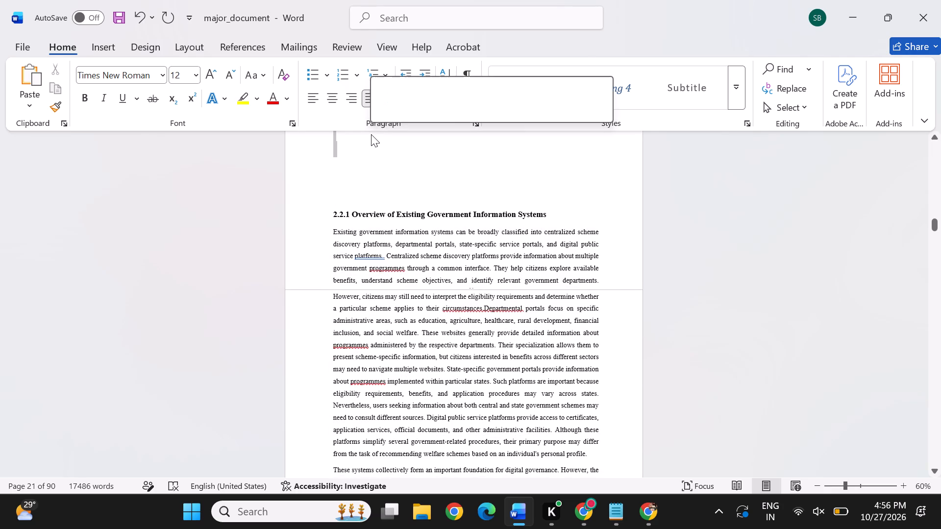
key("Delete")
Delete the closing sentence about protecting API credentials in production deployments from 2.2.5 Conversational AI Integration.
scroll(423, 216, "up", 2)
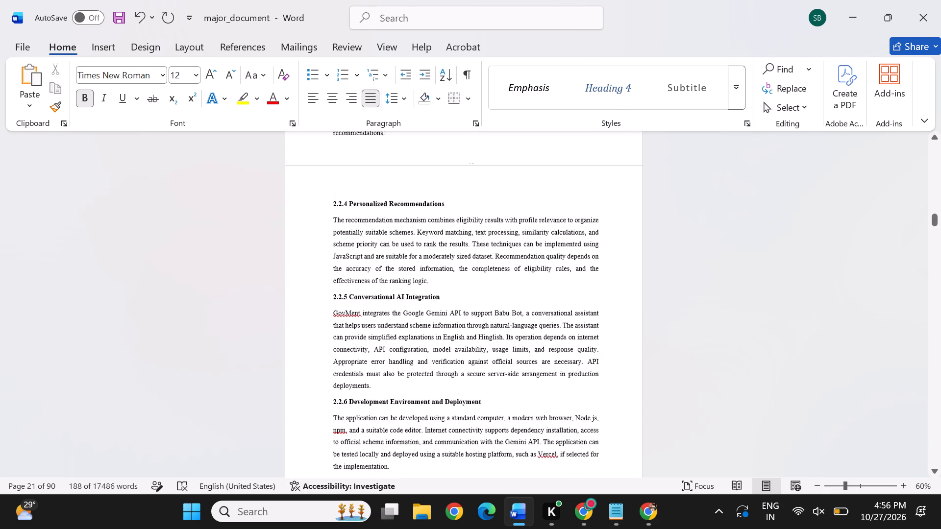
scroll(449, 332, "down", 2)
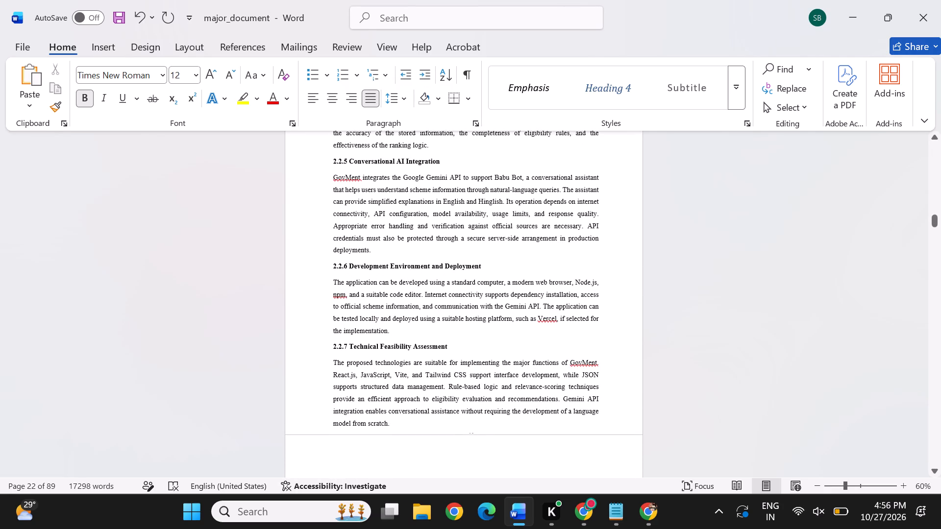
left_click_drag(563, 397, 564, 418)
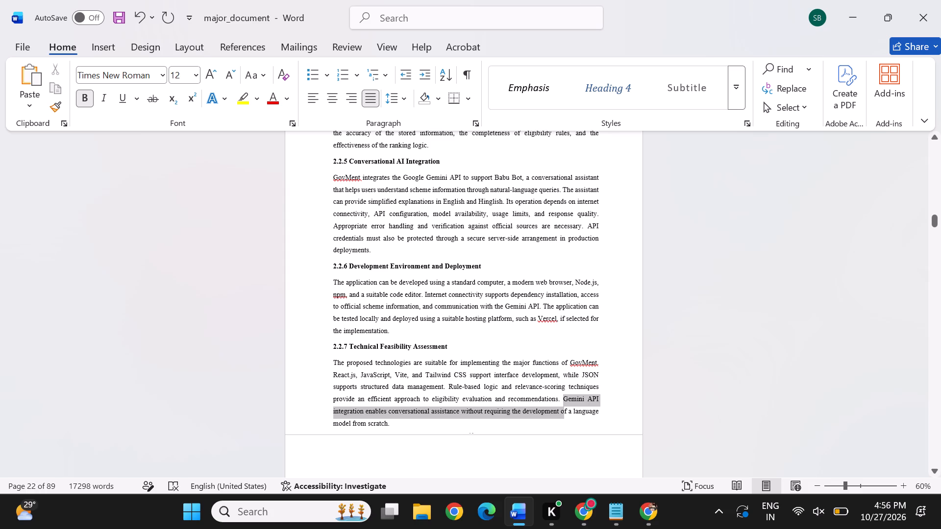
left_click_drag(564, 418, 562, 420)
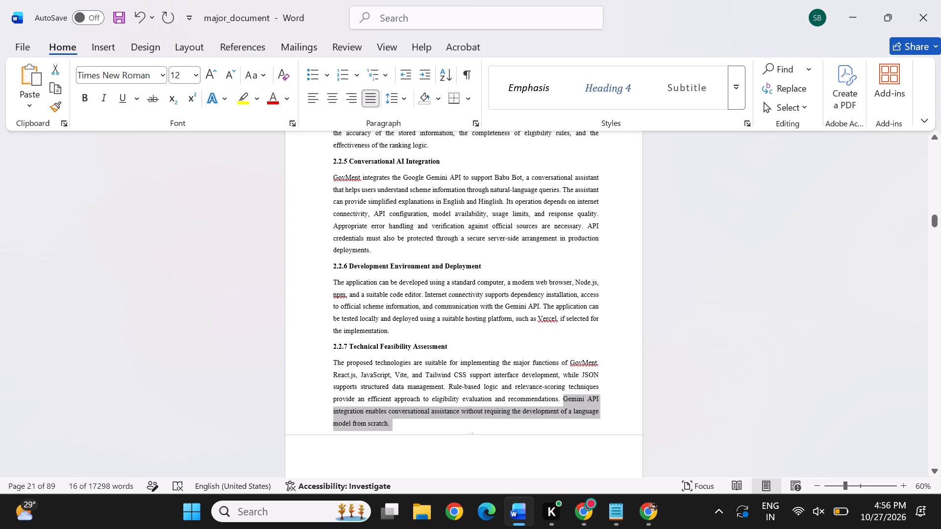
left_click(502, 454)
scroll(436, 346, "up", 1)
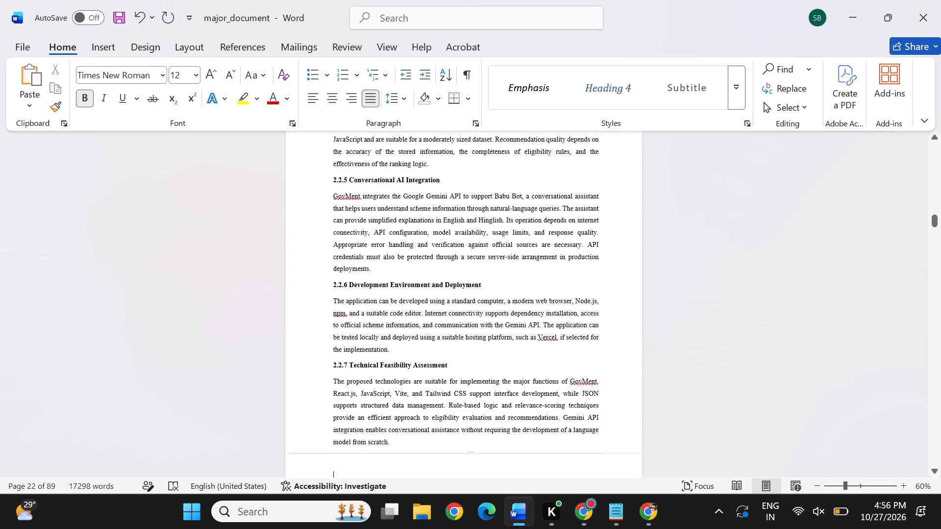
scroll(436, 346, "up", 1)
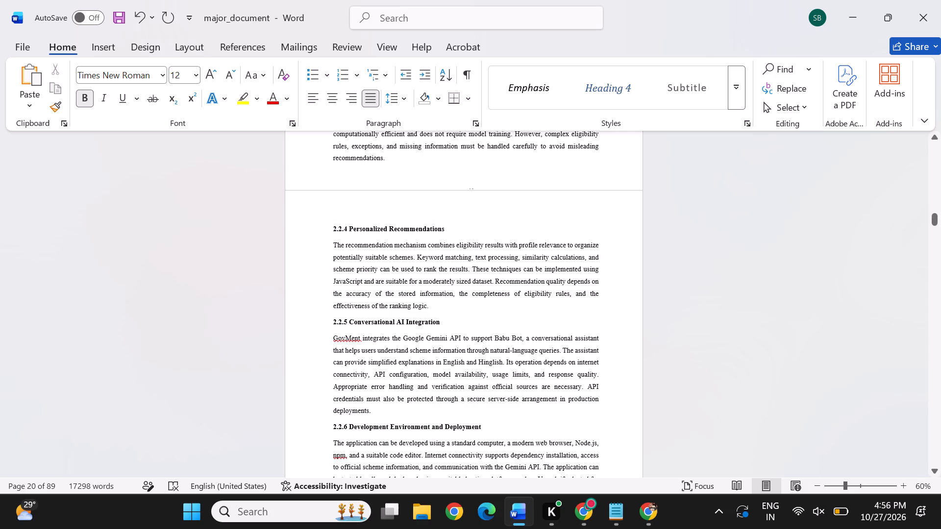
left_click_drag(495, 282, 497, 292)
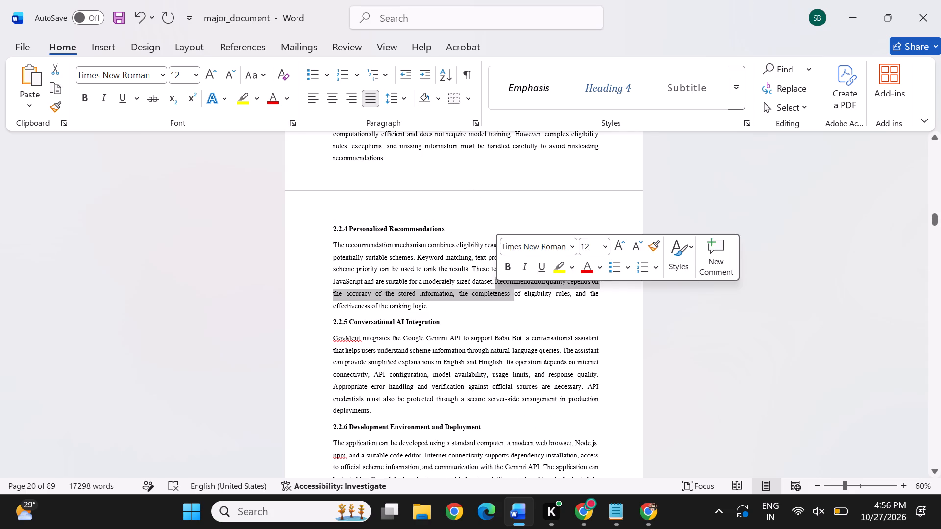
left_click(495, 326)
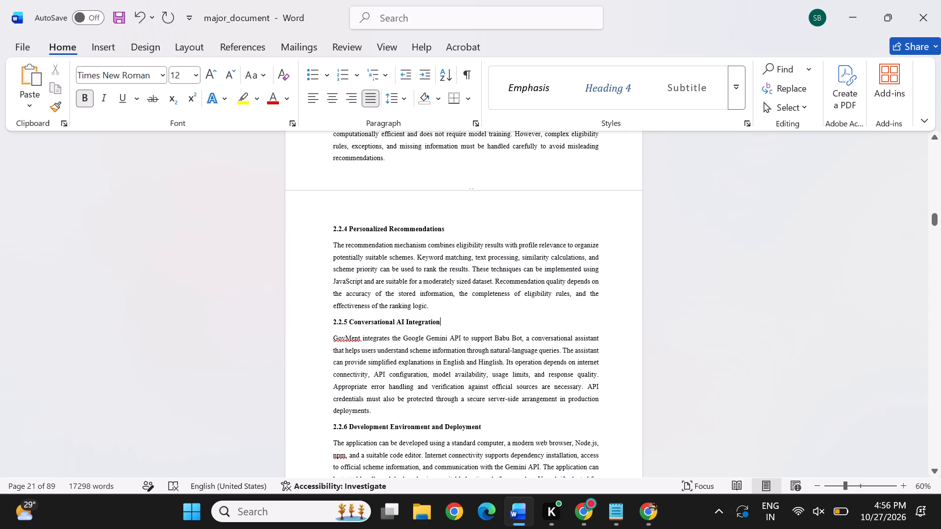
left_click_drag(588, 384, 585, 408)
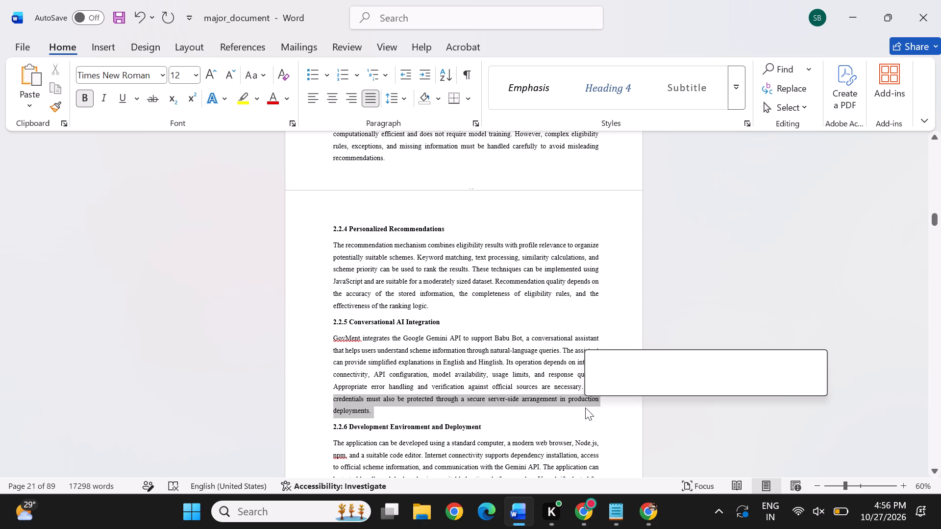
key("Delete")
Delete one blank line above the 2.2.4 Personalized Recommendations heading at the start of its page.
scroll(601, 405, "down", 1)
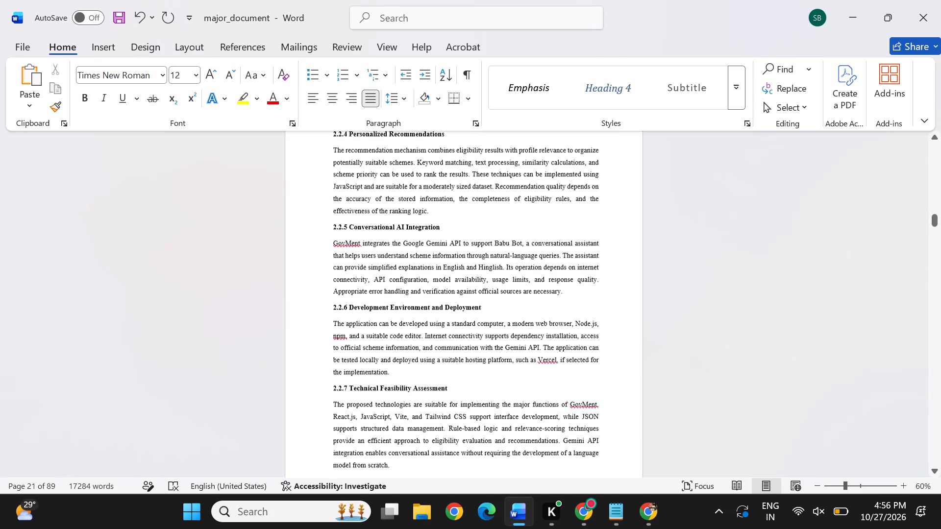
scroll(537, 361, "down", 1)
scroll(434, 335, "up", 1)
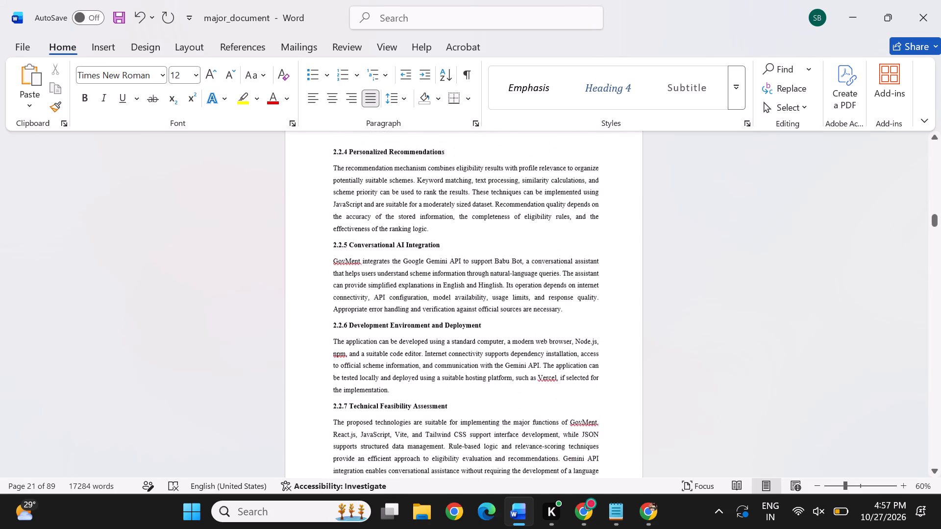
scroll(473, 276, "up", 1)
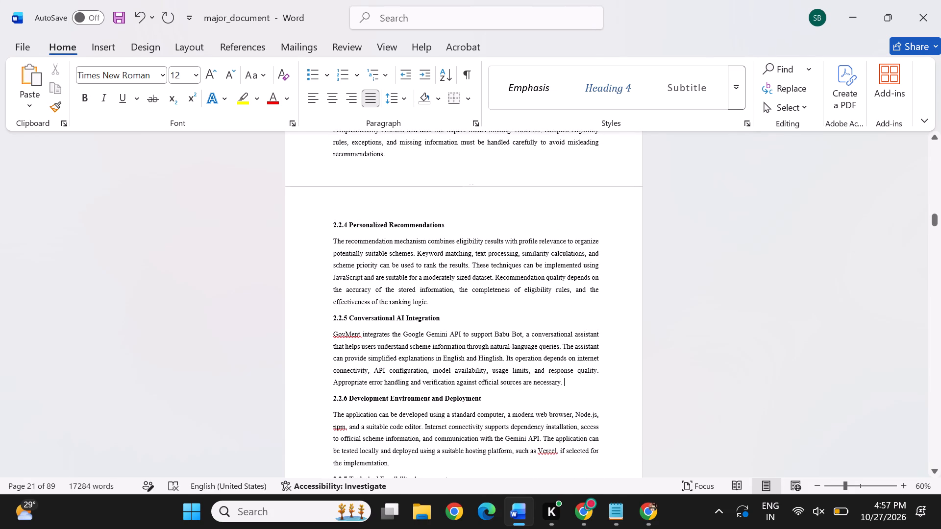
left_click(362, 203)
key("Delete")
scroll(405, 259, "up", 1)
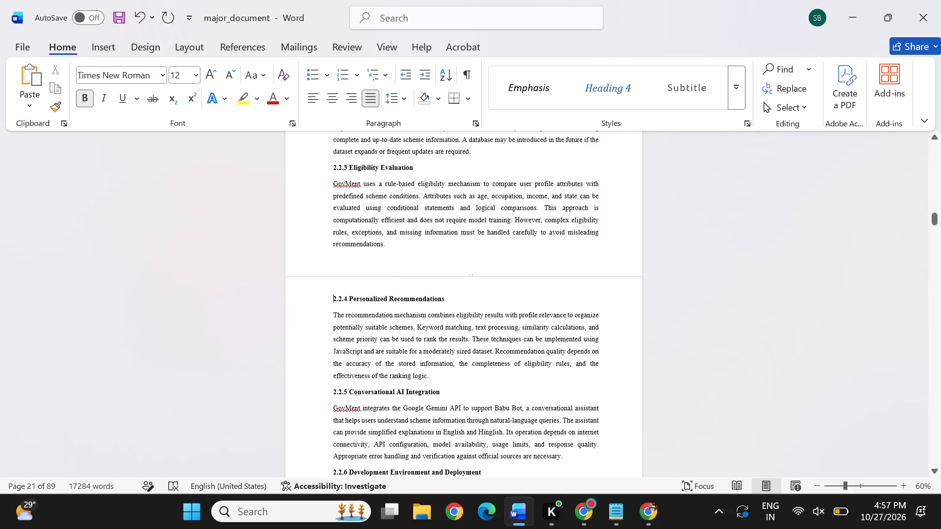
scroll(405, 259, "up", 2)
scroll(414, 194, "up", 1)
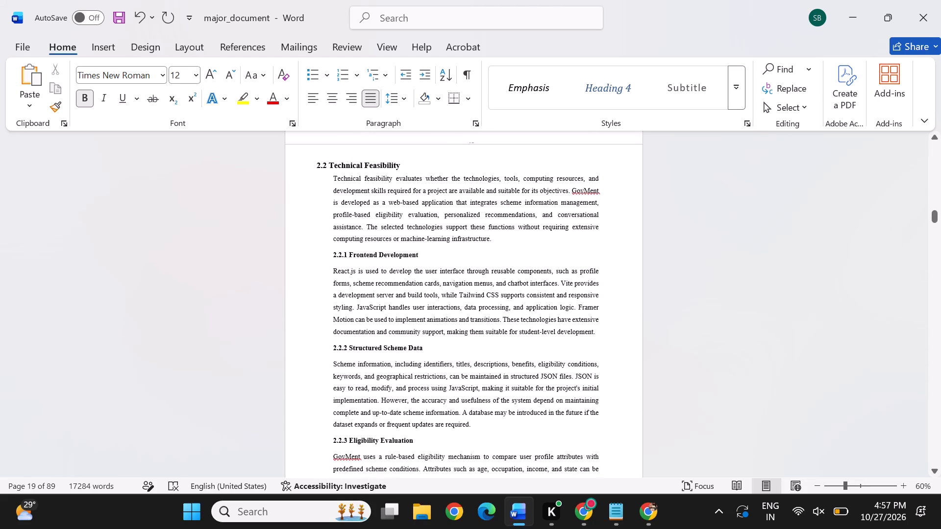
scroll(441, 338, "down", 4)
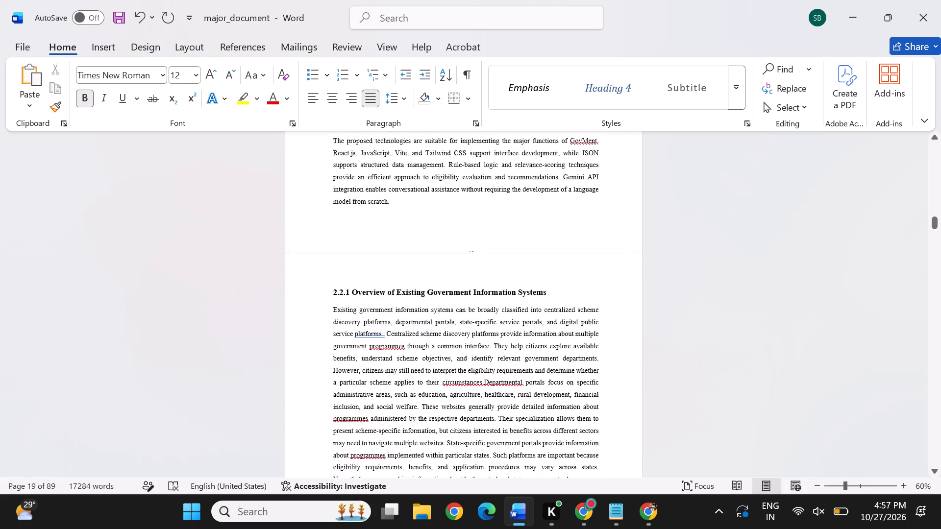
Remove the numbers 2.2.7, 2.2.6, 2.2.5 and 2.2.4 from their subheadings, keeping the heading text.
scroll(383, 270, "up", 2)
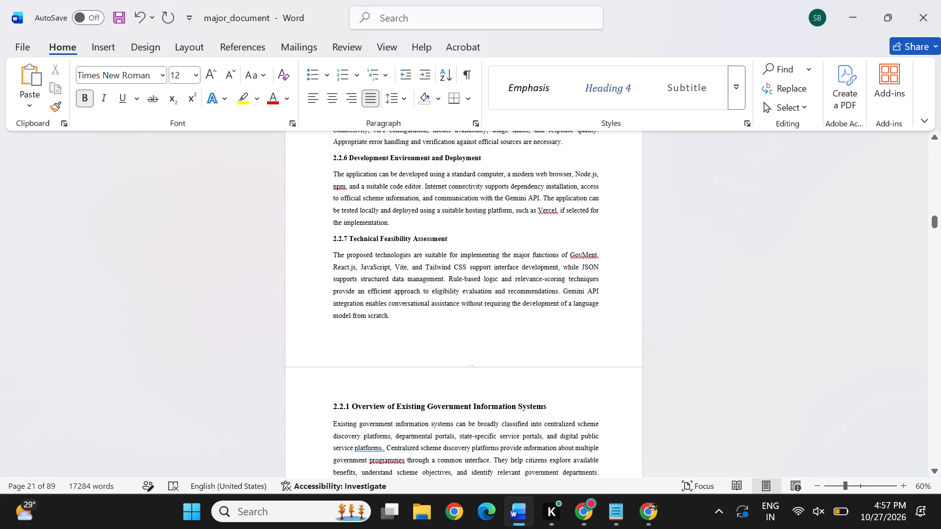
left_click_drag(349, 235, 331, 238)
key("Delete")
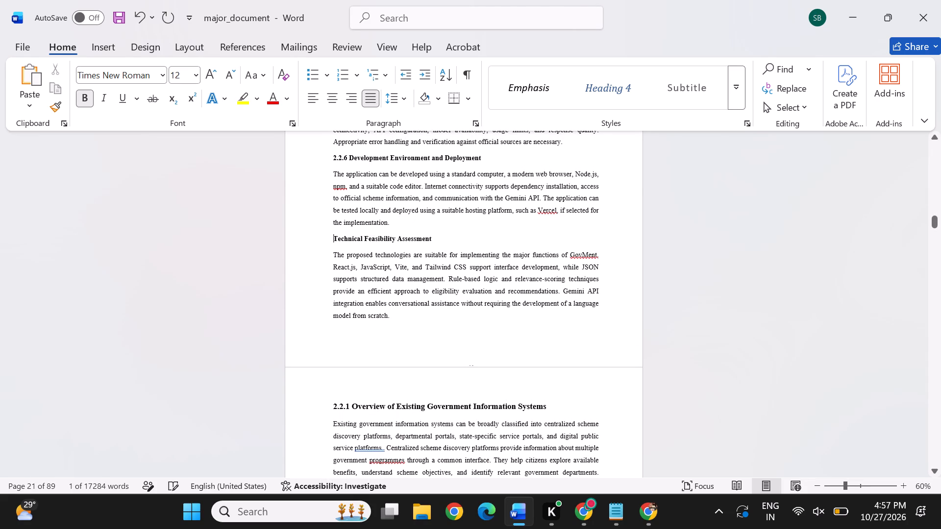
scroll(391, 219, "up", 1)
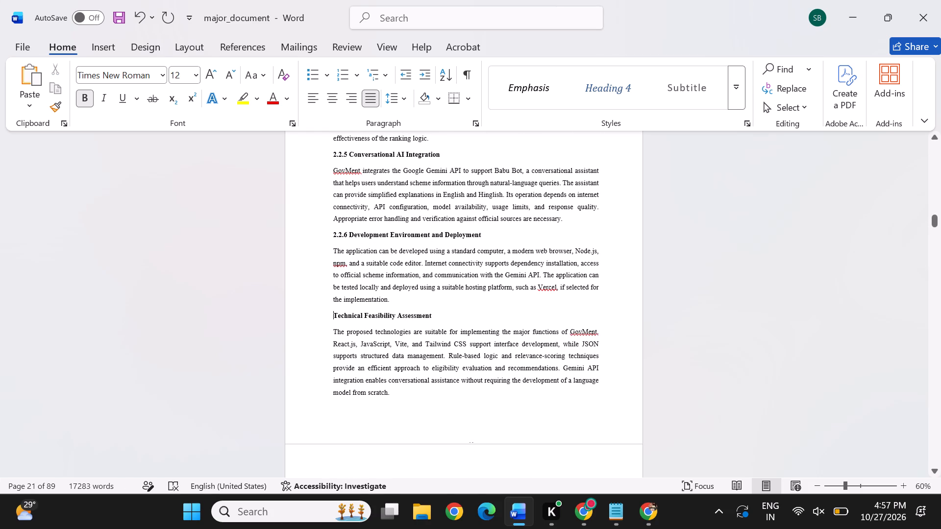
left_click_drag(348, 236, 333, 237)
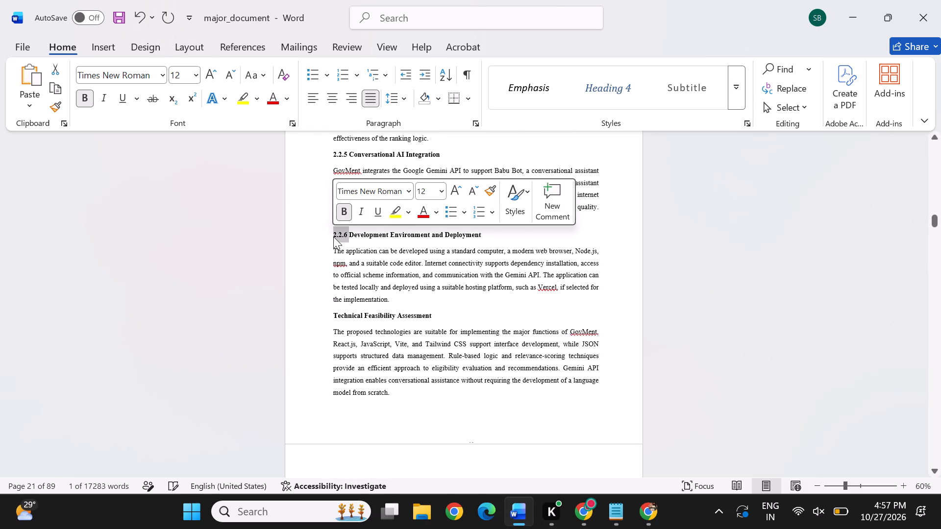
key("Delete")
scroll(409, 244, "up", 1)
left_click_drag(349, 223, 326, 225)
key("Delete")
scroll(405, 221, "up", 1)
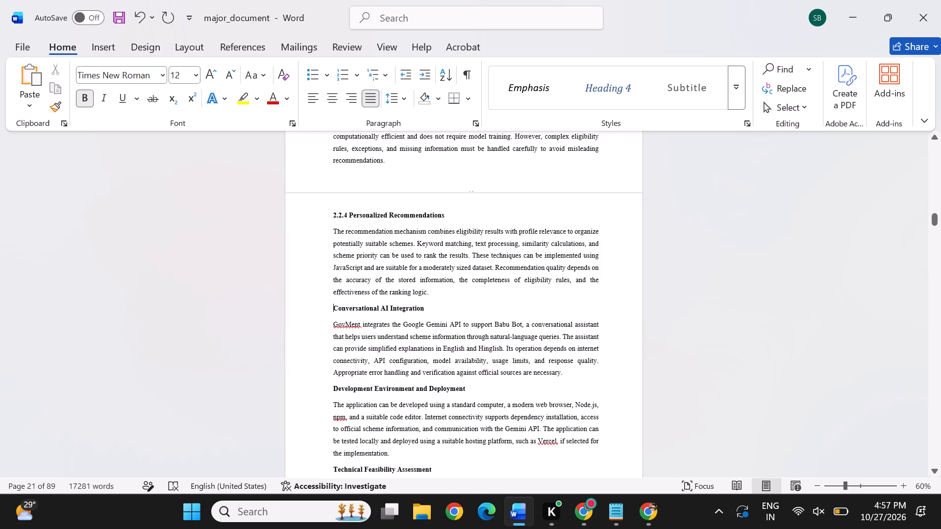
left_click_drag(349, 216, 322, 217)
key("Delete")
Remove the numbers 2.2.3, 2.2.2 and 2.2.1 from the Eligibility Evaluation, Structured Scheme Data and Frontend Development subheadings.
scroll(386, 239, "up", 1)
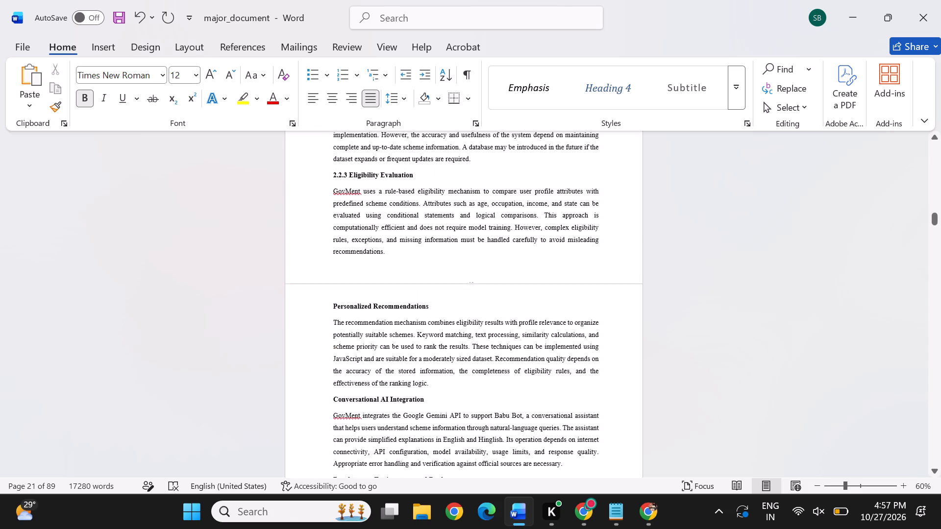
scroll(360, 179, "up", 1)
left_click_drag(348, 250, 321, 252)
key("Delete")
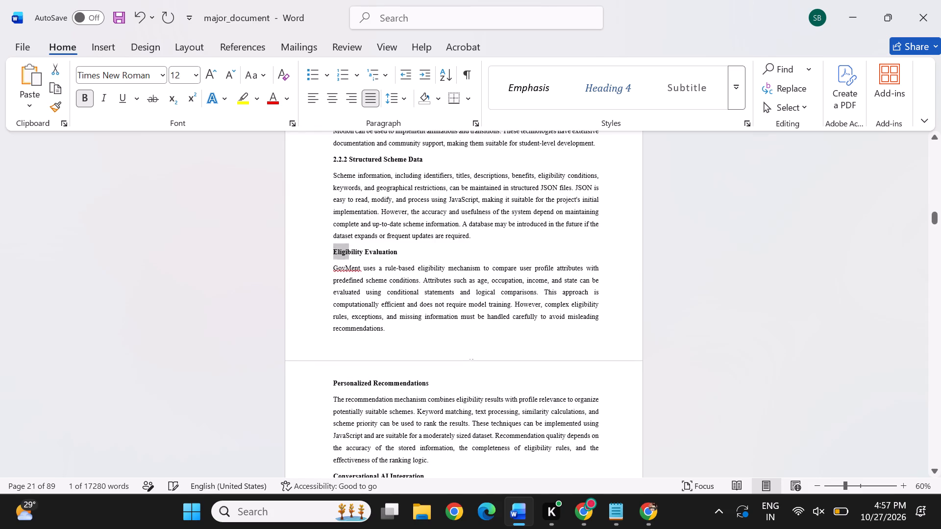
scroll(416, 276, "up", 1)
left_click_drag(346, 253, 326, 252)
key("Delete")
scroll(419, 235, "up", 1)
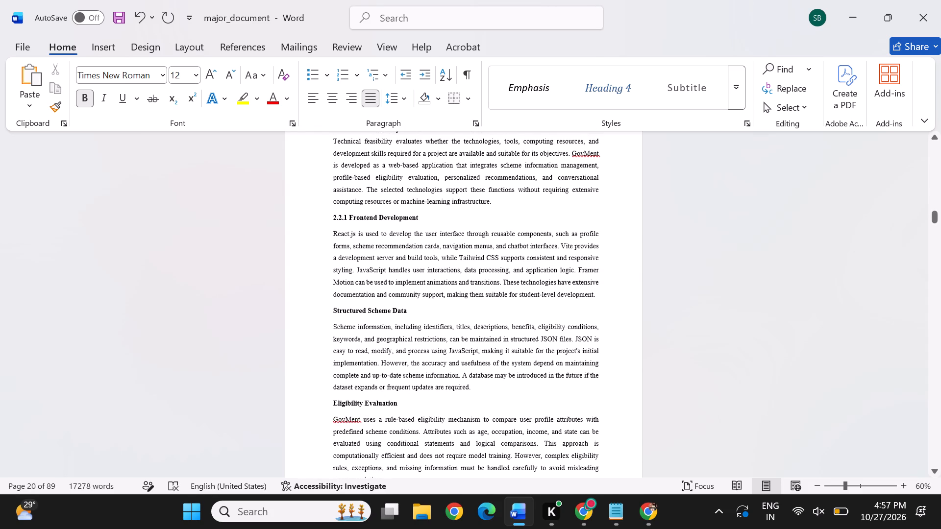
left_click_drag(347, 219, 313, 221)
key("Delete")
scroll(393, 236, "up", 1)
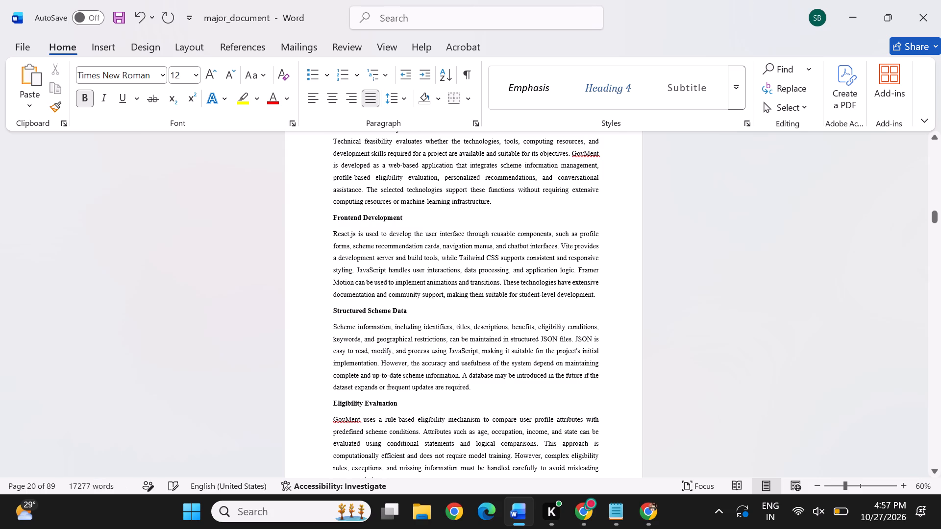
scroll(393, 236, "up", 1)
scroll(408, 308, "down", 2)
scroll(456, 301, "down", 1)
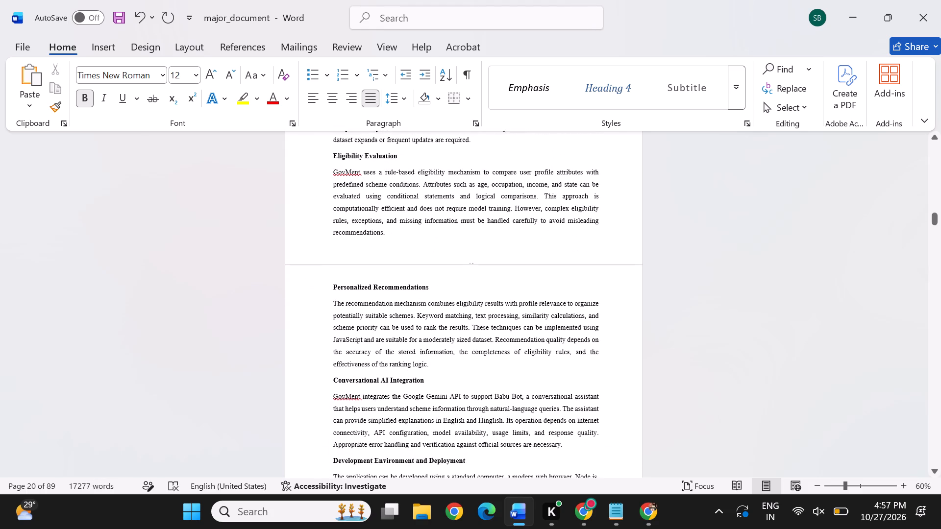
scroll(456, 301, "down", 2)
scroll(448, 255, "up", 2)
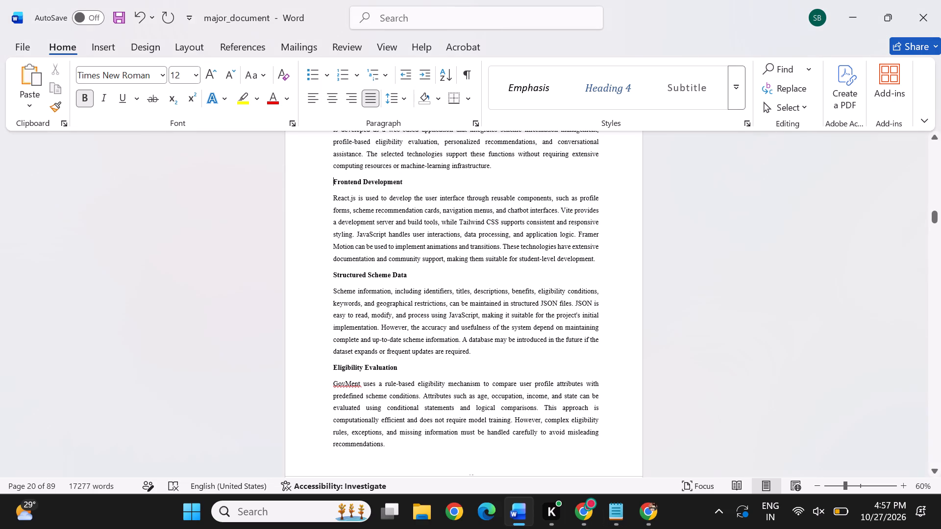
scroll(437, 322, "up", 2)
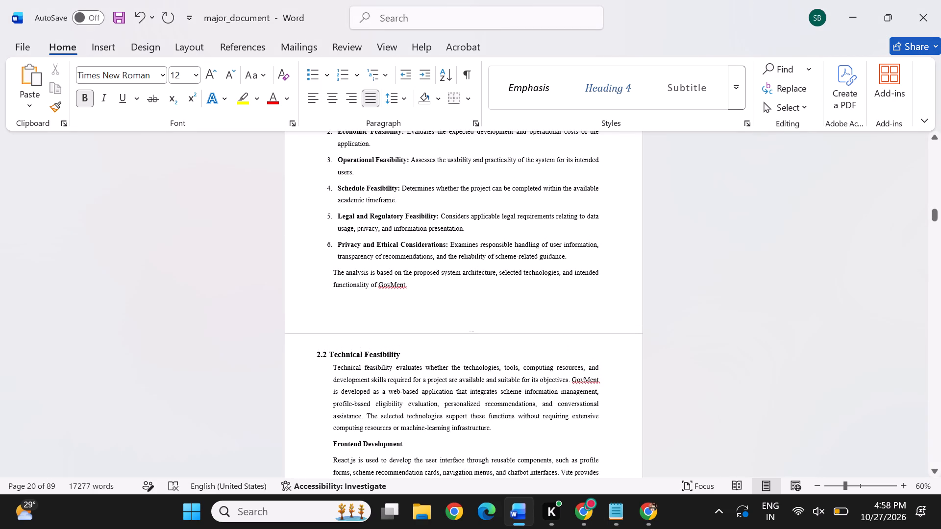
left_click(501, 427)
key("Return")
key("ctrl+v")
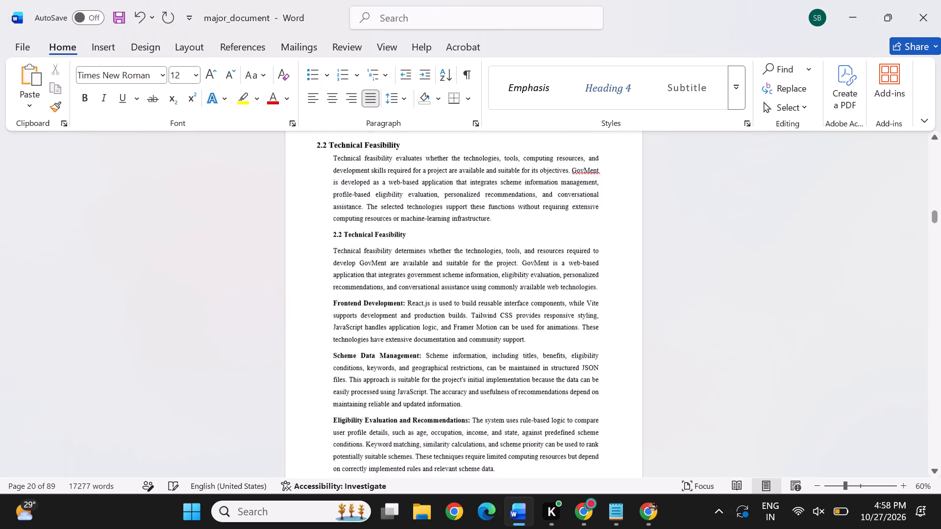
Delete the Conclusion paragraph at the end of the pasted text, after Development and Deployment.
left_click_drag(365, 451, 331, 401)
key("Delete")
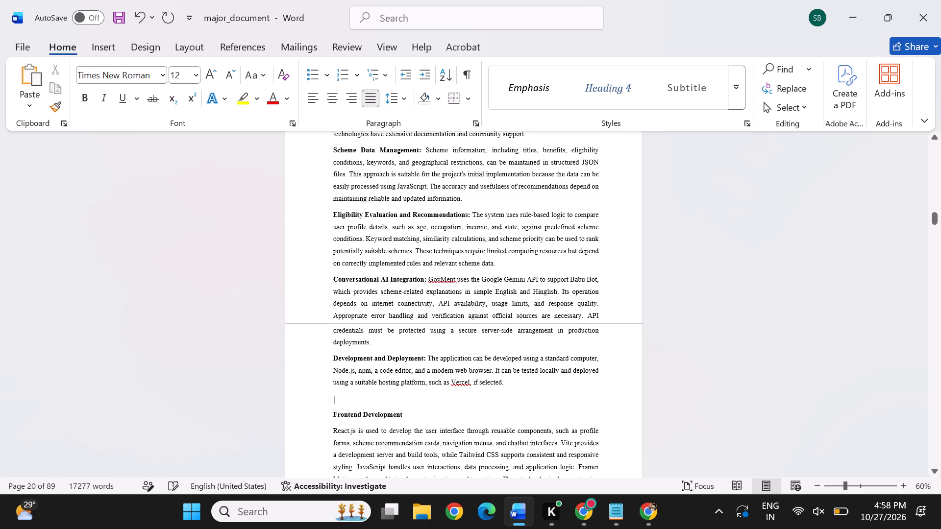
Delete the old opening paragraph under 2.2 Technical Feasibility together with the duplicate pasted 2.2 heading.
scroll(385, 398, "up", 2)
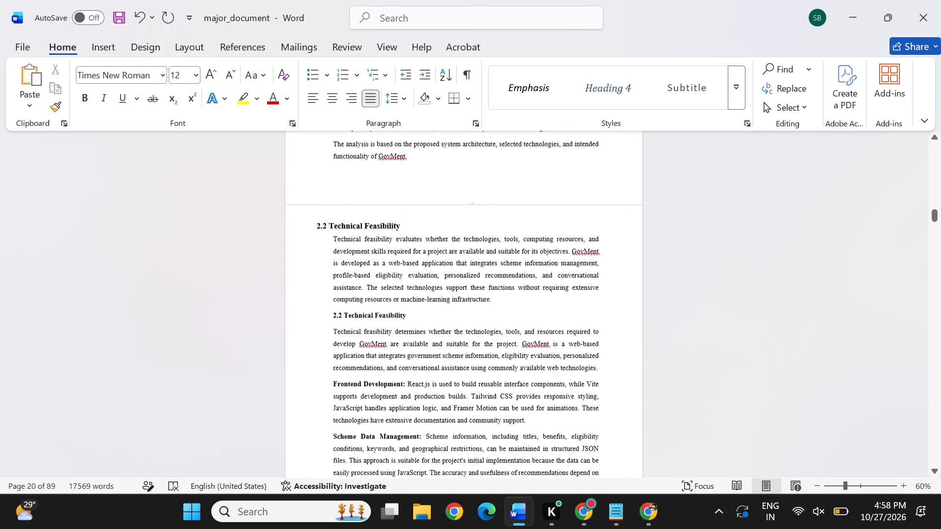
left_click_drag(418, 319, 328, 245)
key("Delete")
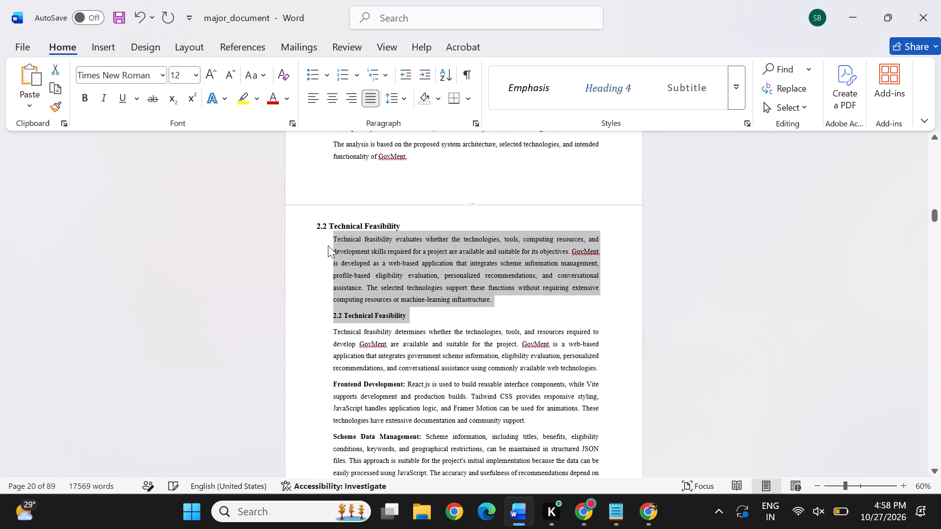
Delete the old long-form subsections after the pasted text, from Frontend Development through Technical Feasibility Assessment, including their blank lines.
scroll(412, 316, "down", 2)
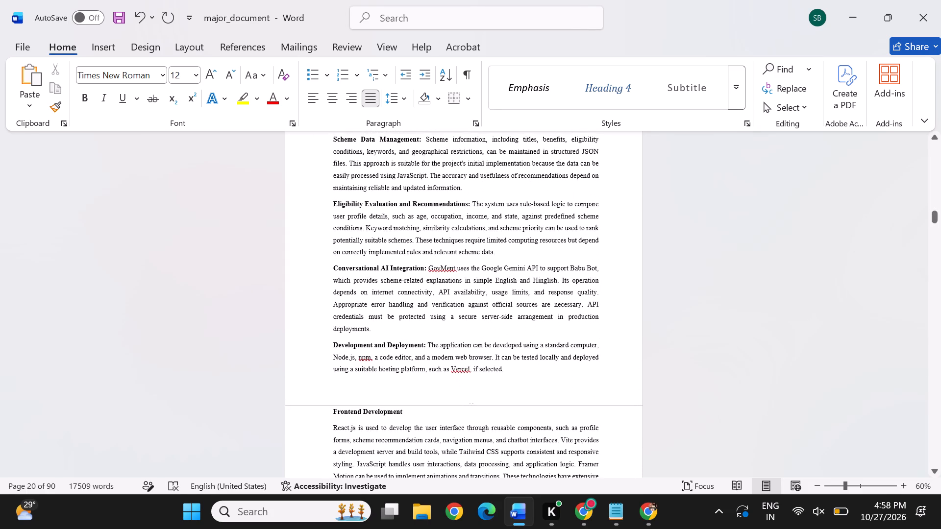
scroll(348, 402, "down", 1)
left_click_drag(327, 285, 432, 449)
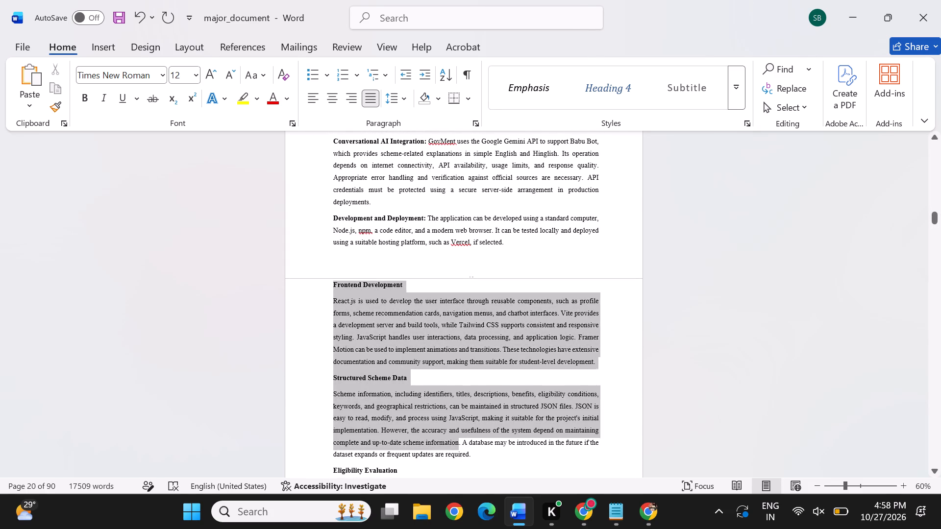
left_click_drag(432, 449, 437, 400)
key("Delete")
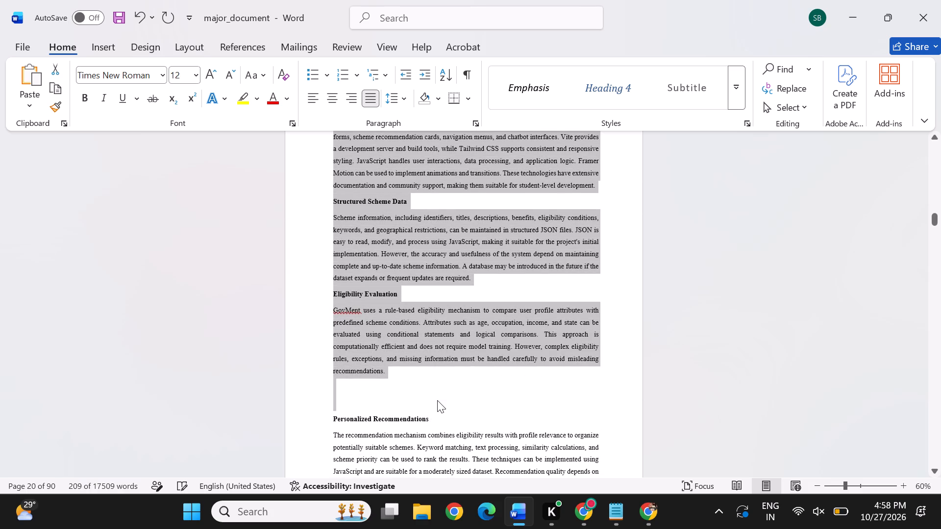
scroll(511, 405, "up", 1)
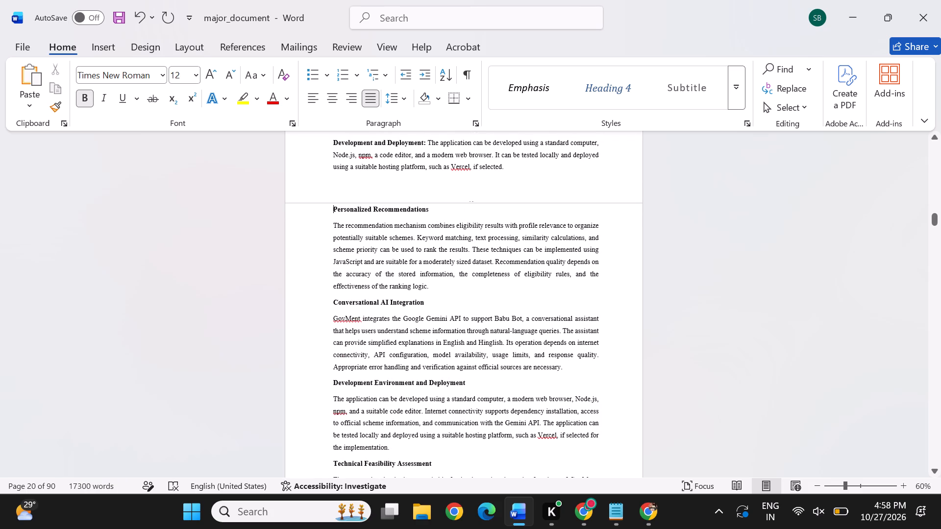
left_click_drag(330, 211, 409, 229)
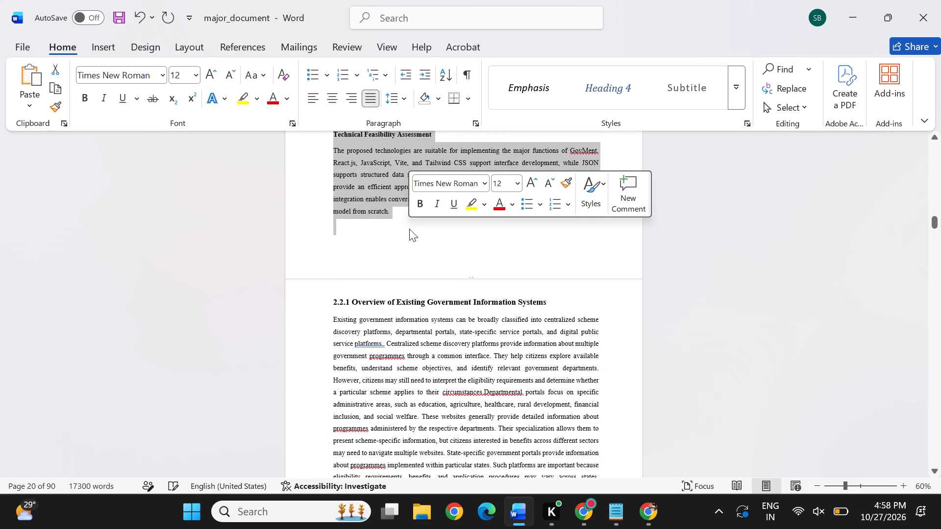
key("Delete")
Delete the last sentence of the Scheme Data Management paragraph, about the accuracy and usefulness of recommendations, under 2.2 Technical Feasibility.
scroll(485, 251, "up", 7)
scroll(401, 273, "up", 1)
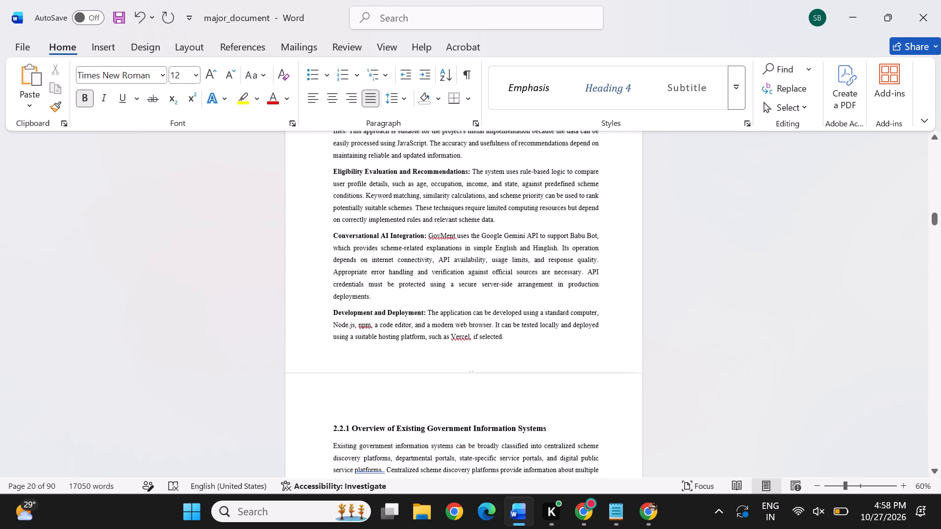
scroll(388, 303, "up", 1)
scroll(443, 331, "up", 1)
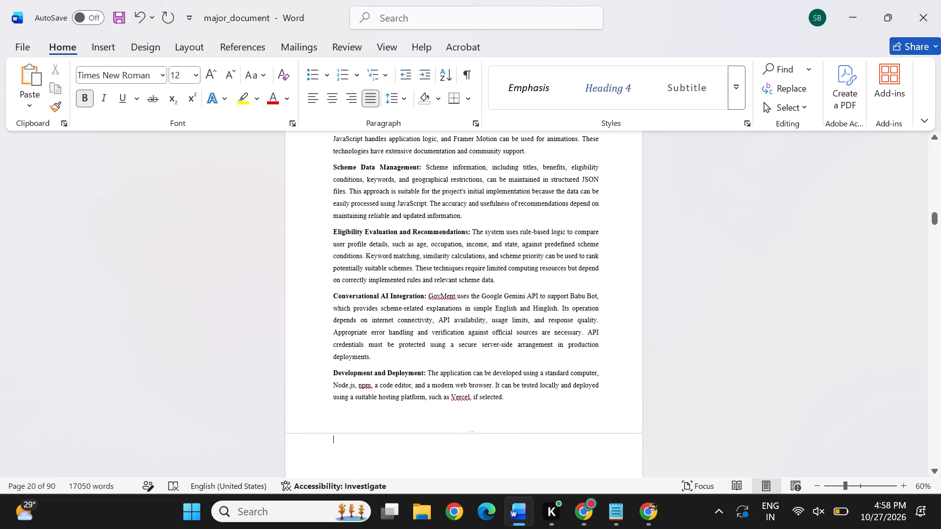
scroll(487, 335, "up", 1)
scroll(409, 211, "up", 1)
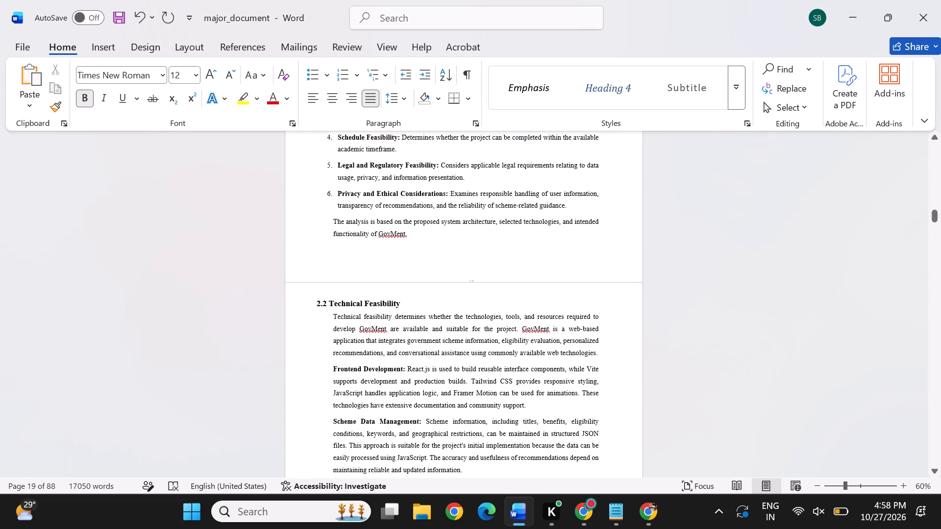
scroll(478, 374, "down", 1)
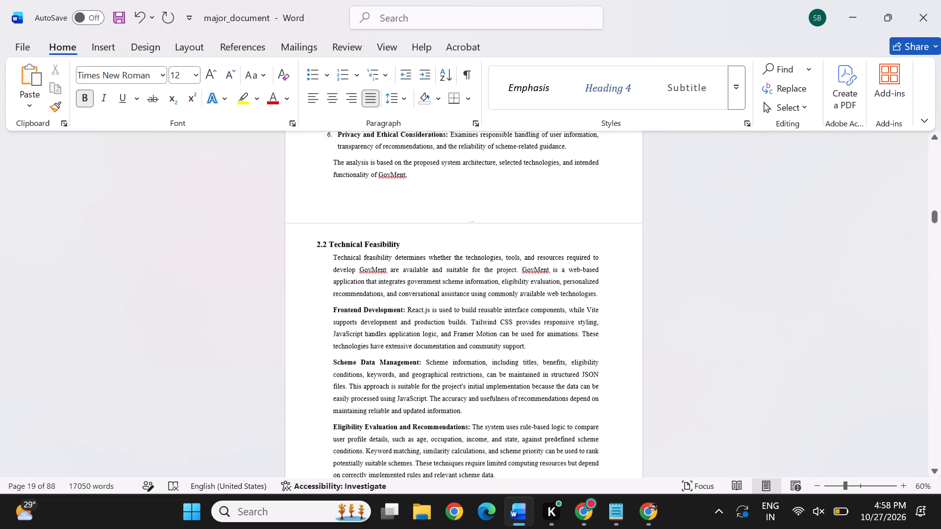
left_click_drag(429, 385, 440, 392)
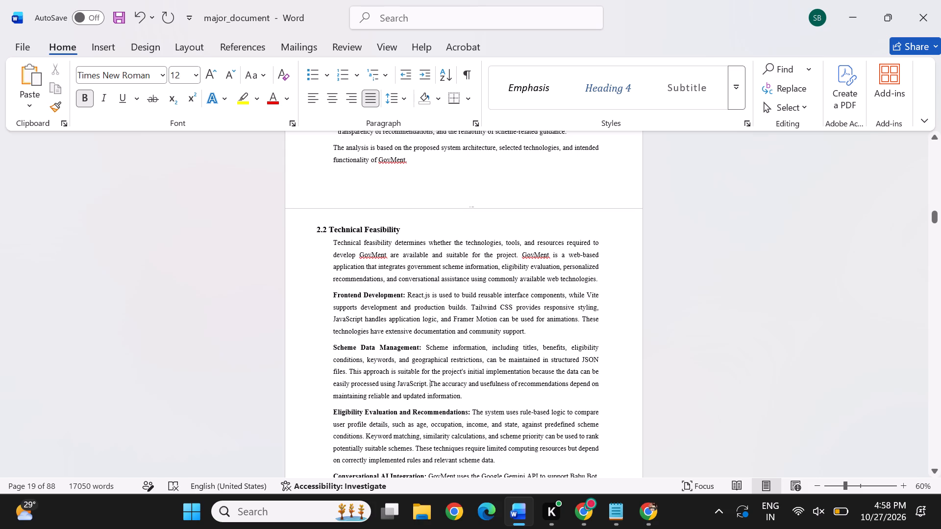
left_click_drag(440, 392, 462, 398)
key("Delete")
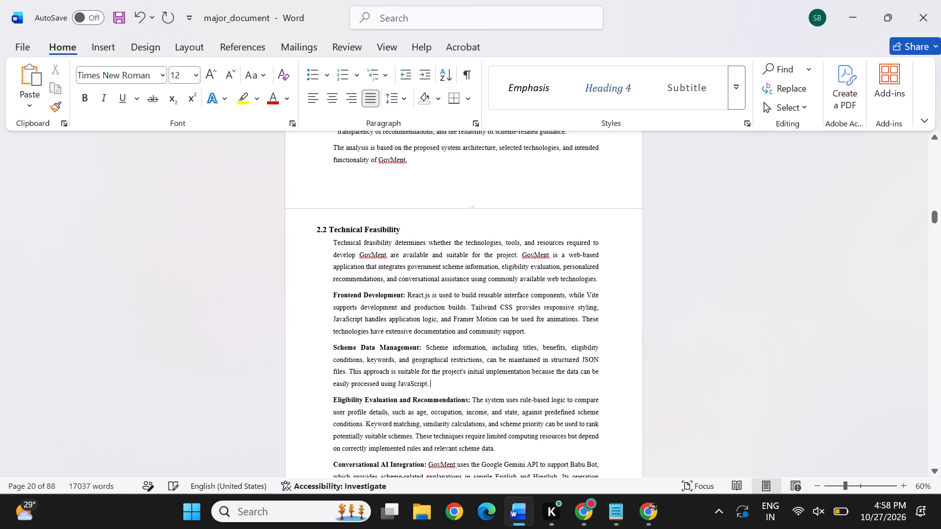
Replace the heading "2.2.1 Overview of Existing Government Information Systems" with the number 2.3 on its own line above the old text.
scroll(462, 398, "down", 2)
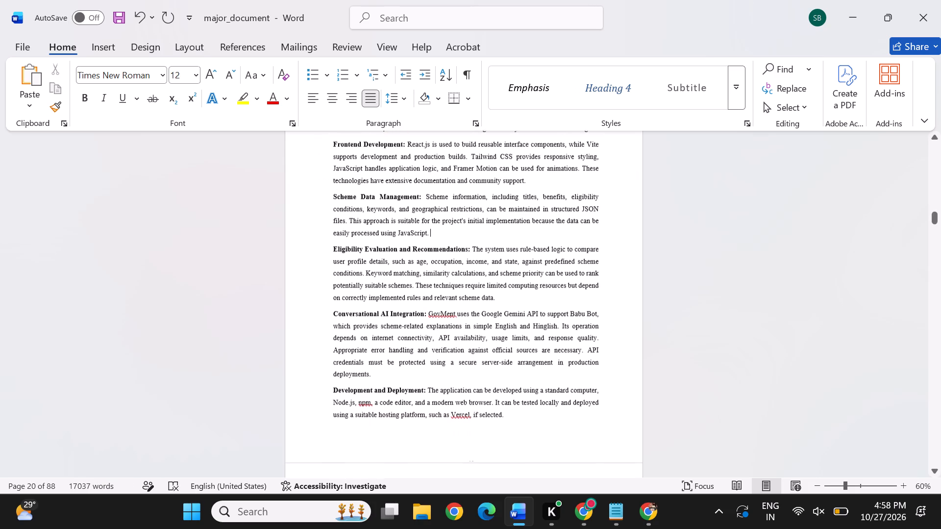
scroll(496, 376, "down", 1)
left_click(332, 420)
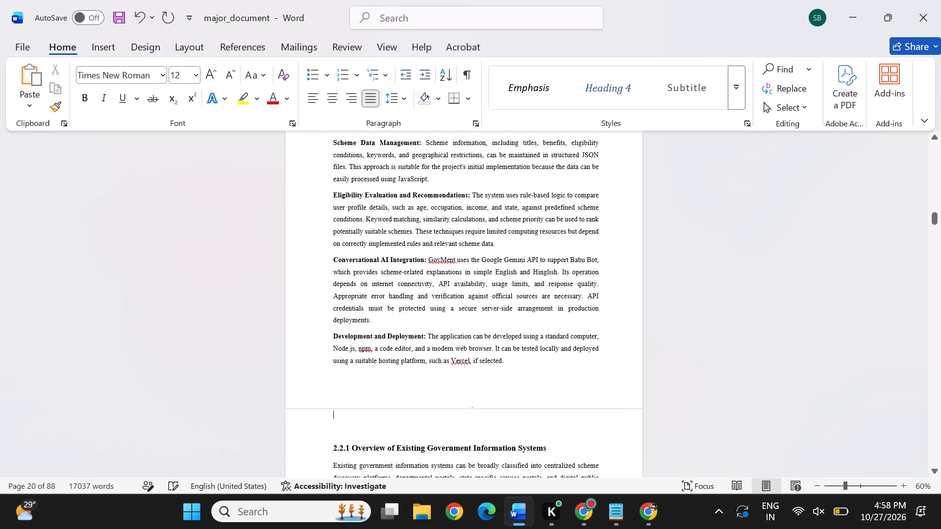
scroll(438, 405, "up", 1)
scroll(438, 405, "down", 1)
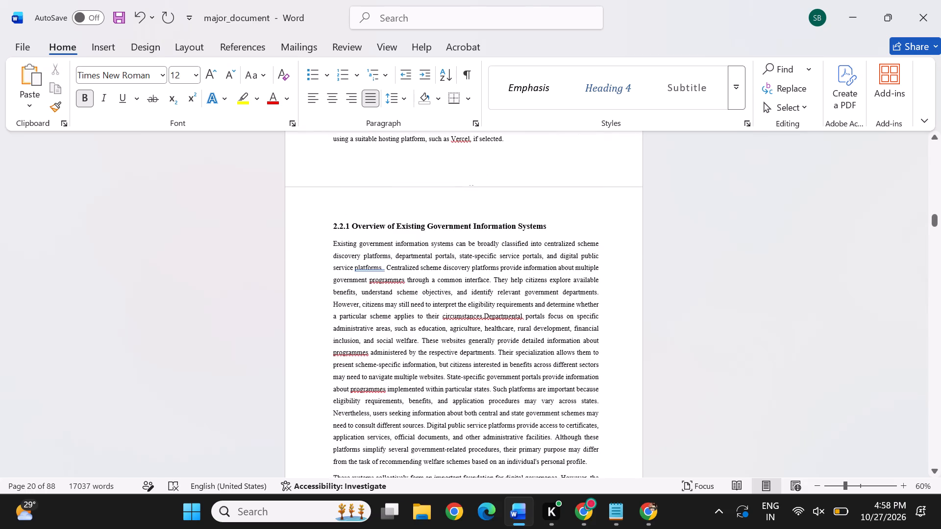
scroll(368, 269, "up", 1)
left_click(324, 248)
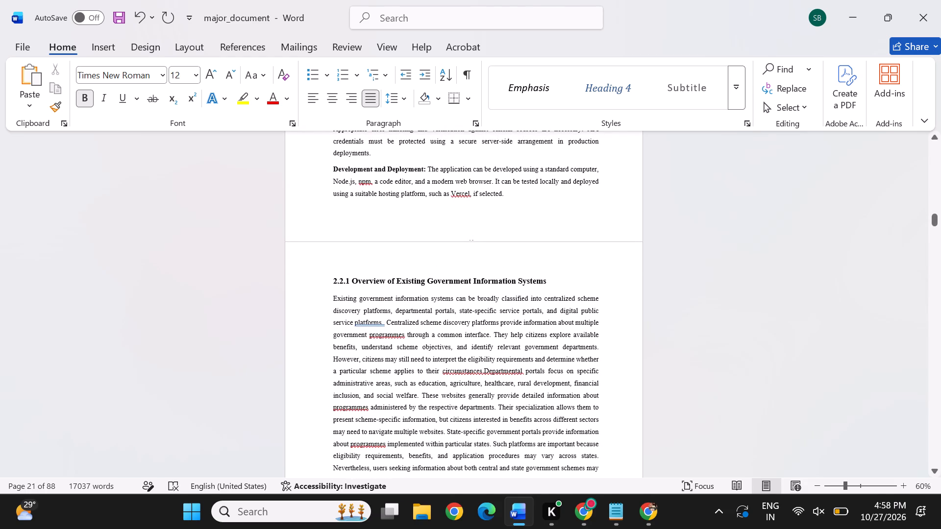
left_click_drag(549, 279, 357, 286)
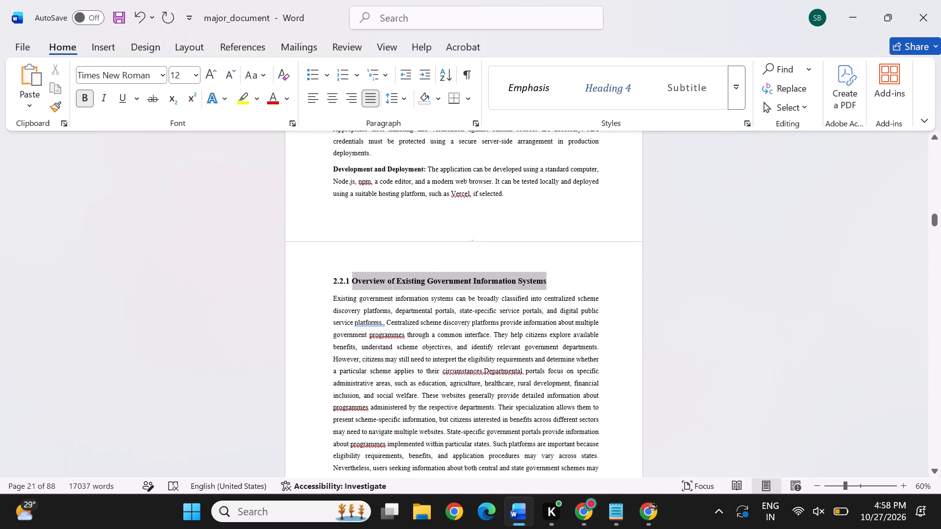
left_click_drag(357, 286, 328, 284)
left_click(348, 283)
key("Left")
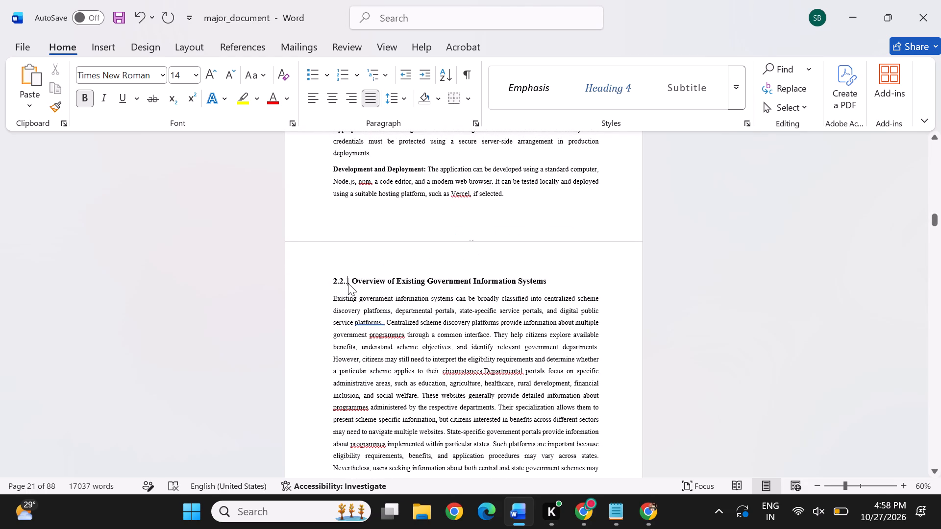
key("Left")
key("Left")
key("Delete")
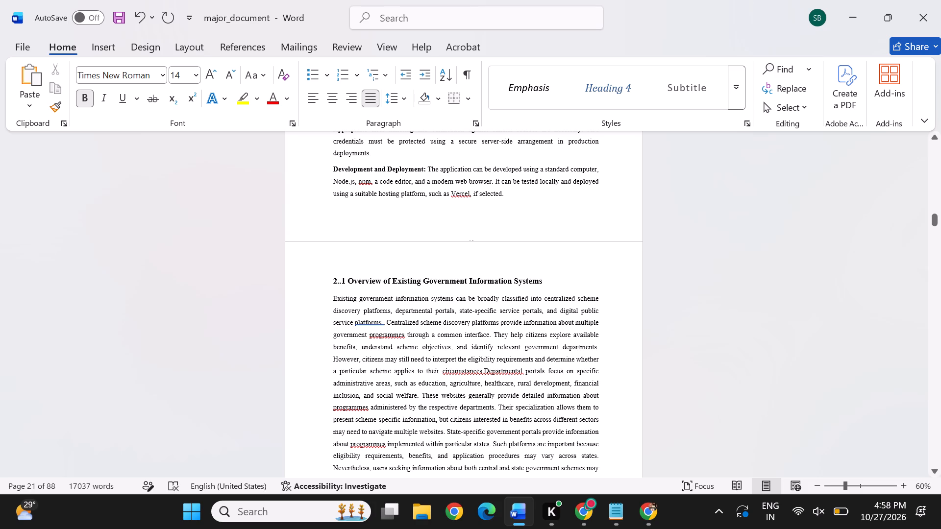
key("3")
key("Delete")
key("Delete")
key("Delete")
key("Delete")
key("Delete")
key("Delete")
key("Delete")
key("Delete")
key("Delete")
key("Delete")
key("Delete")
key("Delete")
key("Delete")
key("Delete")
key("Delete")
key("Delete")
key("Delete")
key("Delete")
key("Delete")
key("Delete")
key("Delete")
key("Delete")
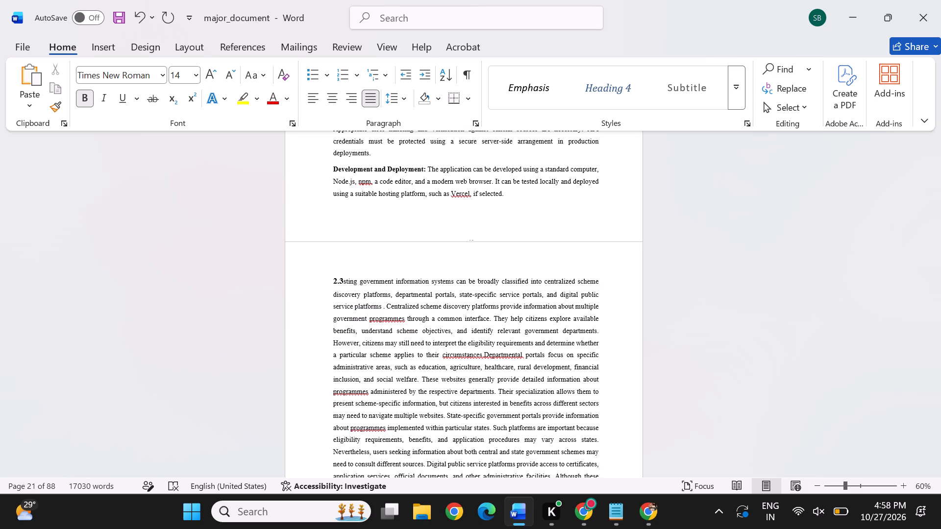
key("Return")
Decrease the indent of the 2.3 heading line by one level.
left_click_drag(363, 281, 325, 281)
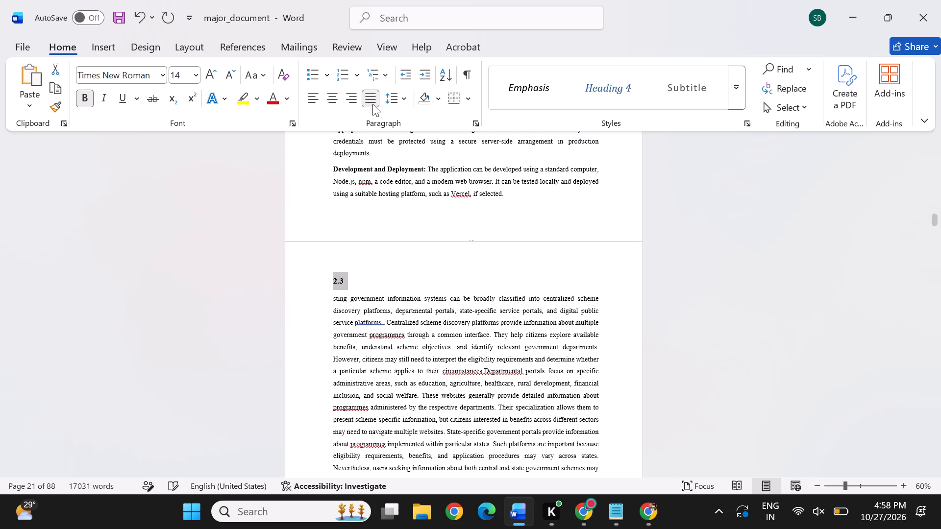
left_click(404, 73)
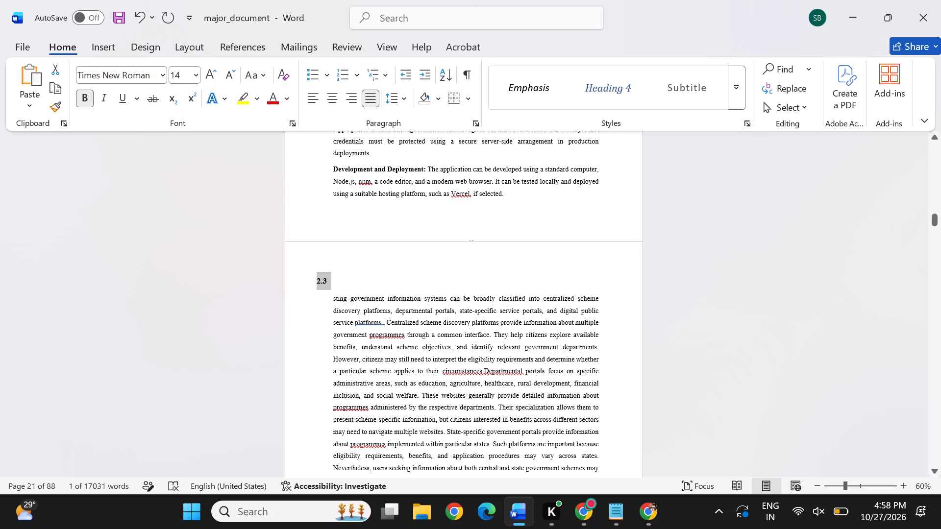
Copy the title "Economic Feasibility" from section 2.3 in the Fix Vite Installation ChatGPT chat and paste it after 2.3 in the Word document.
left_click(356, 279)
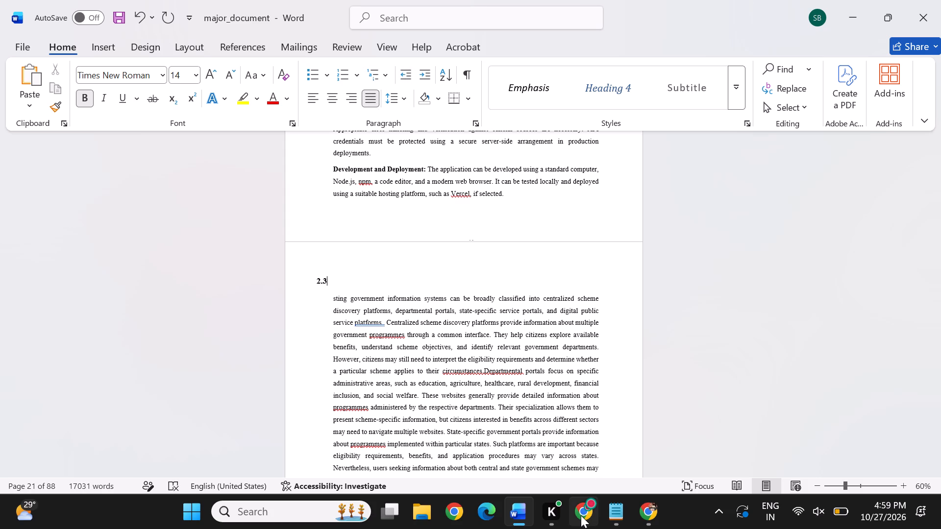
left_click(581, 515)
scroll(583, 262, "down", 2)
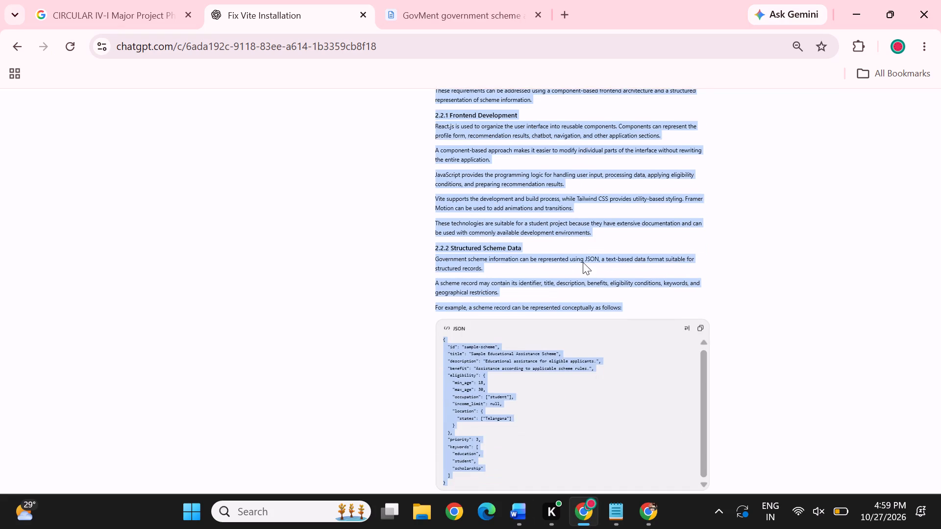
scroll(478, 275, "down", 1)
left_click(389, 259)
scroll(453, 325, "down", 1)
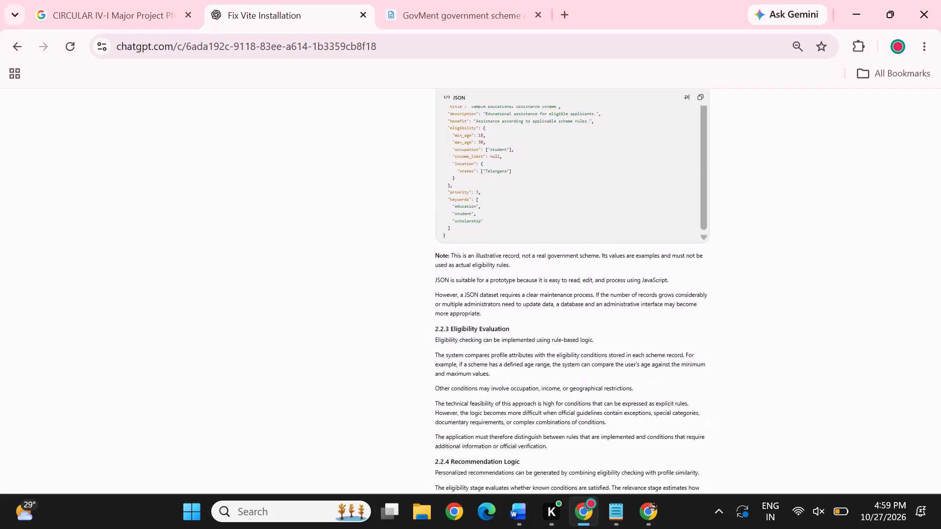
scroll(453, 325, "down", 1)
left_click_drag(519, 267, 445, 272)
scroll(507, 373, "down", 4)
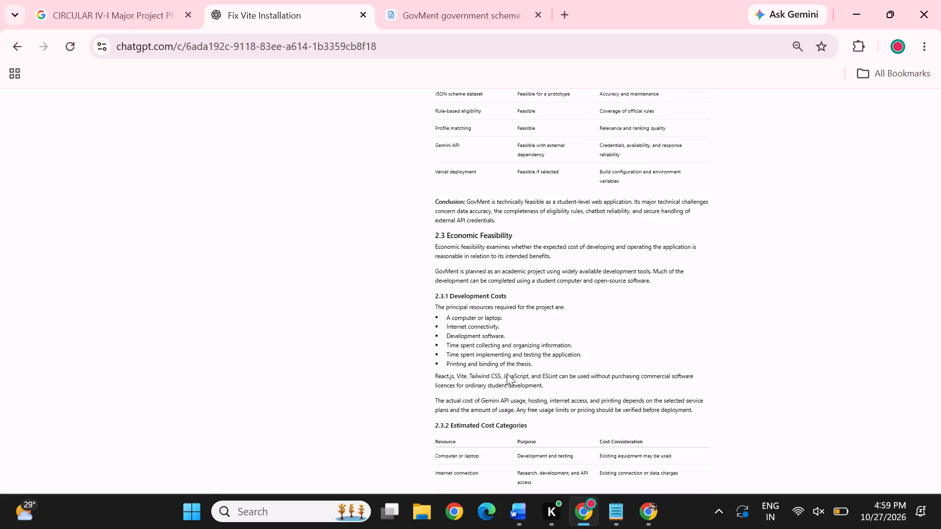
scroll(507, 373, "down", 1)
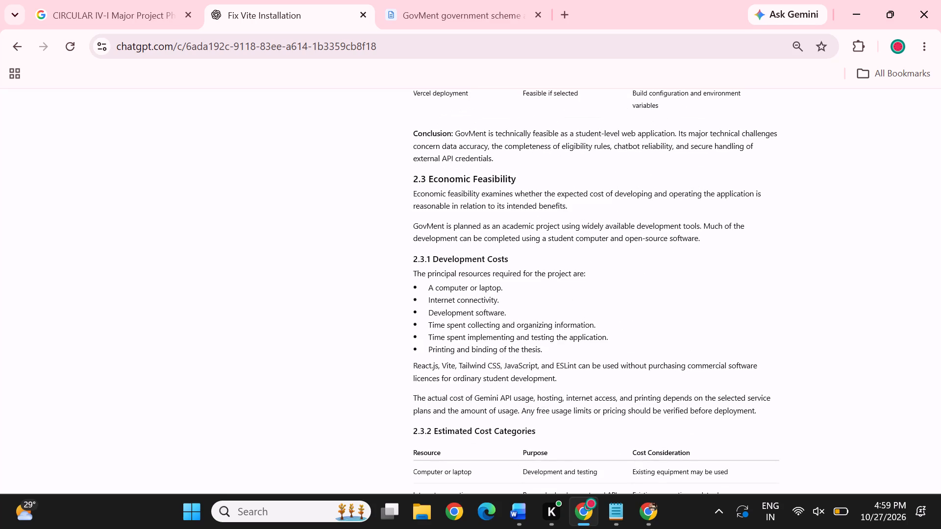
left_click_drag(526, 177, 426, 180)
key("ctrl+c")
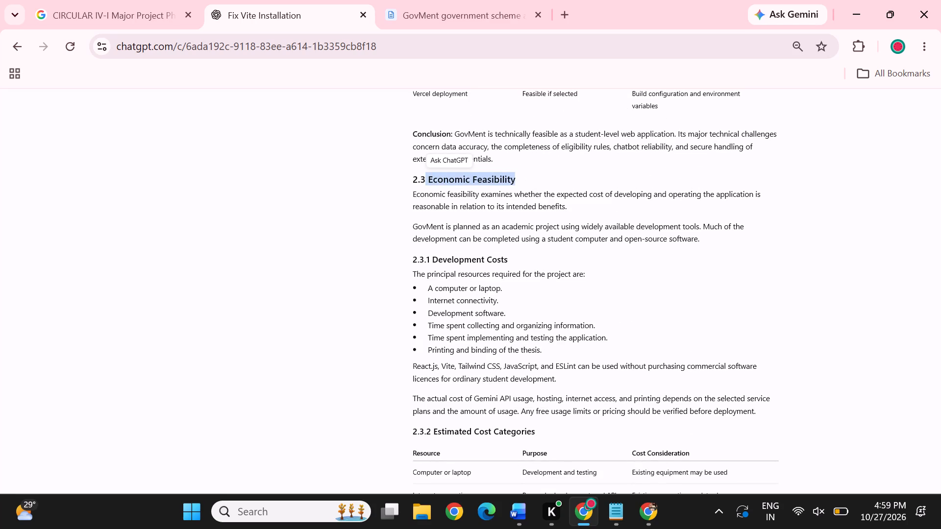
left_click(524, 520)
key("space")
key("ctrl+v")
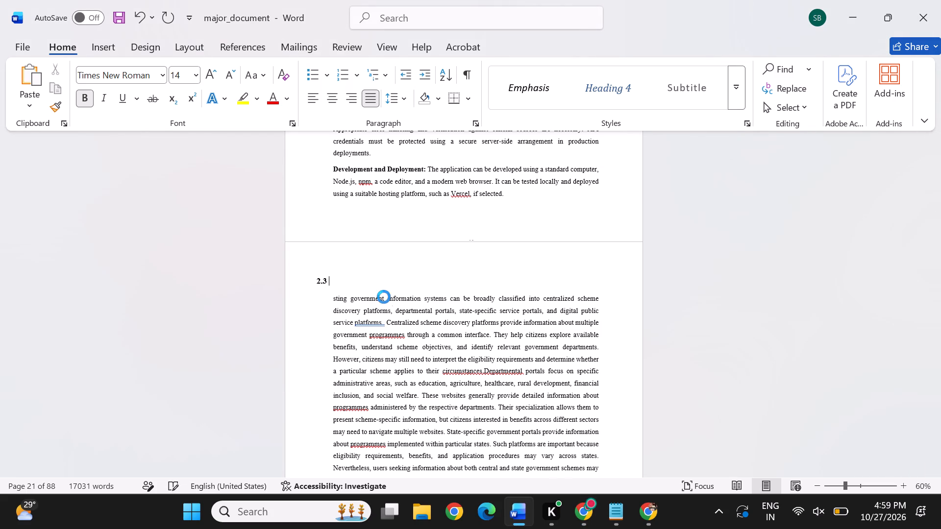
left_click_drag(415, 284, 322, 282)
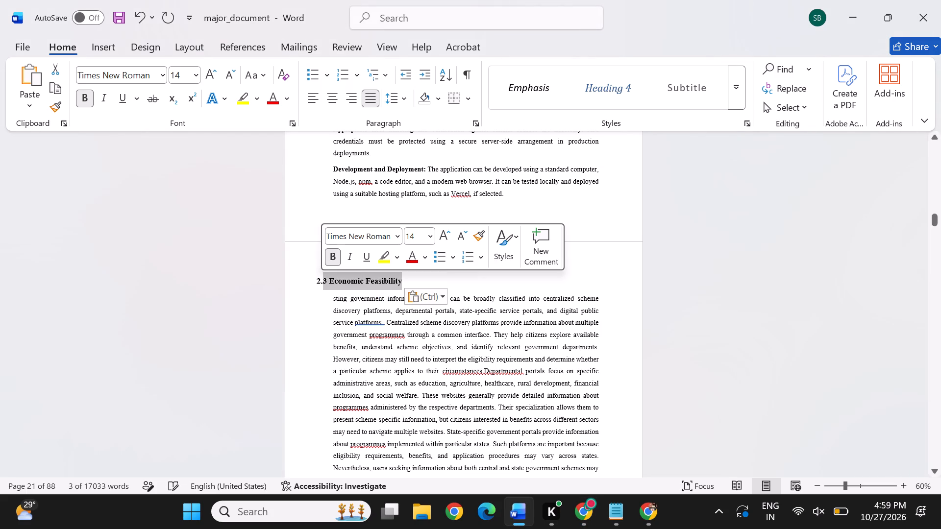
left_click(472, 283)
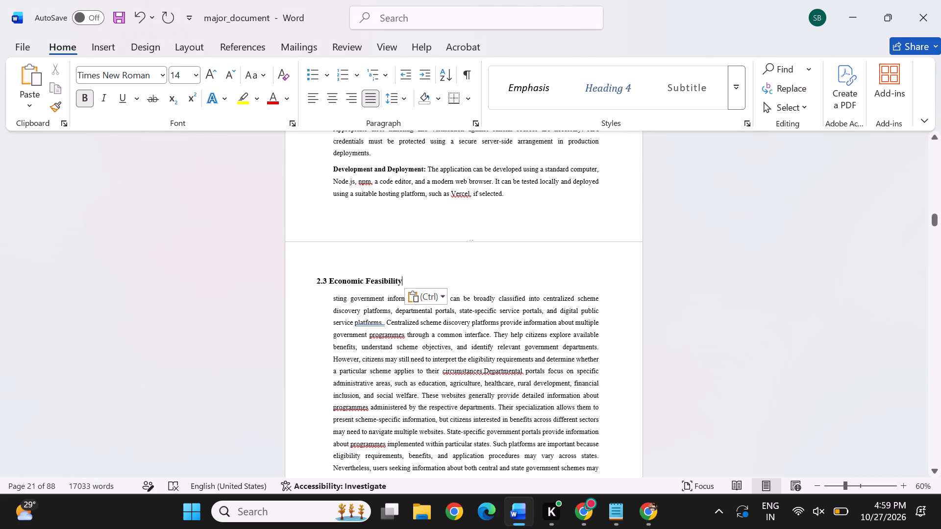
Add a new indented line below the 2.3 Economic Feasibility heading.
key("Return")
key("Tab")
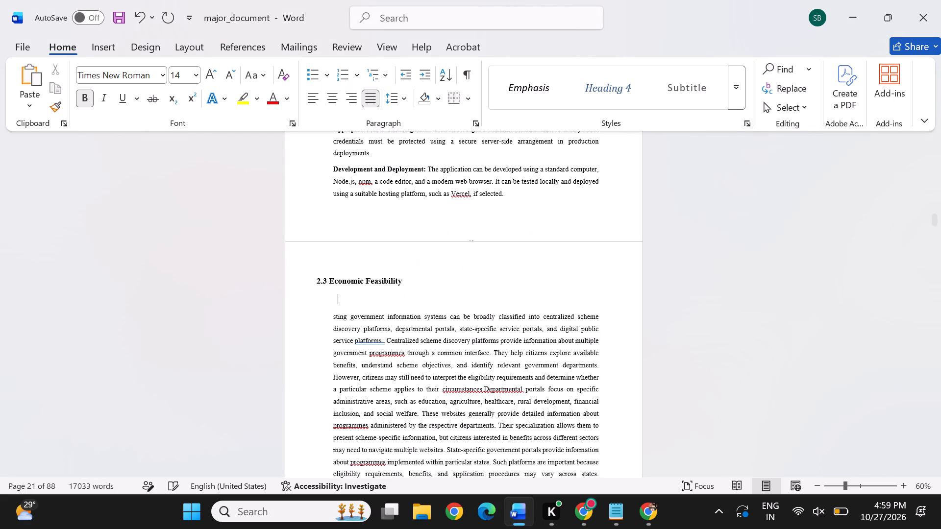
Copy ChatGPT's 2.3 text from its opening paragraph through the Tailwind CSS table row and paste it into the Write Thesis Introduction chat's message.
left_click(582, 510)
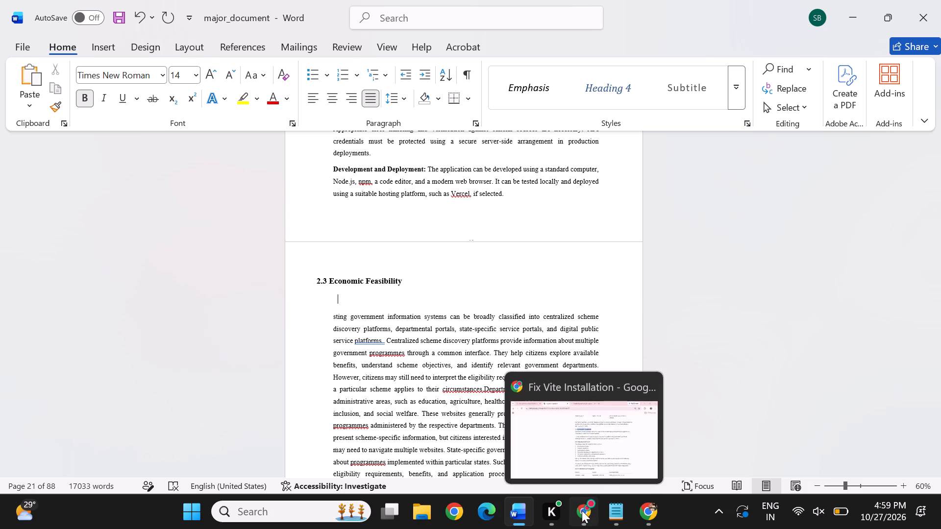
scroll(569, 325, "down", 1)
left_click(447, 237)
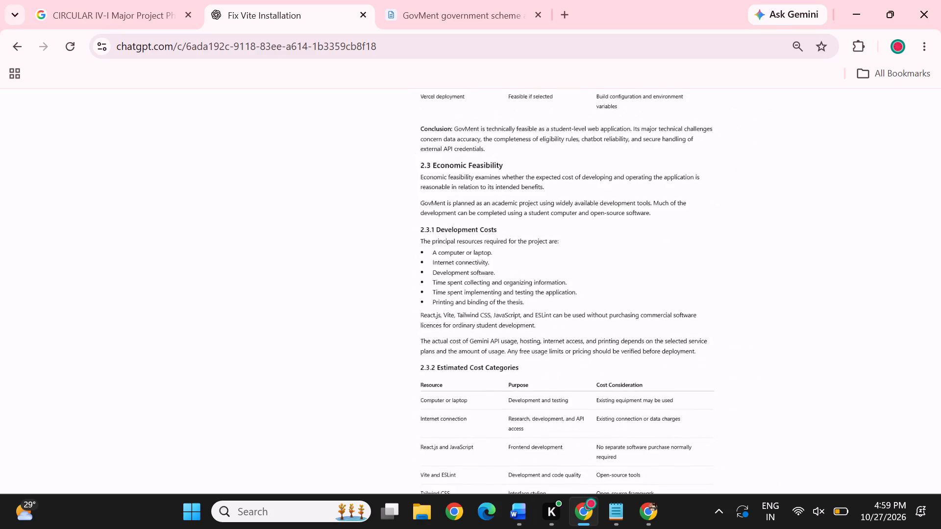
left_click_drag(419, 179, 417, 174)
left_click_drag(417, 174, 472, 265)
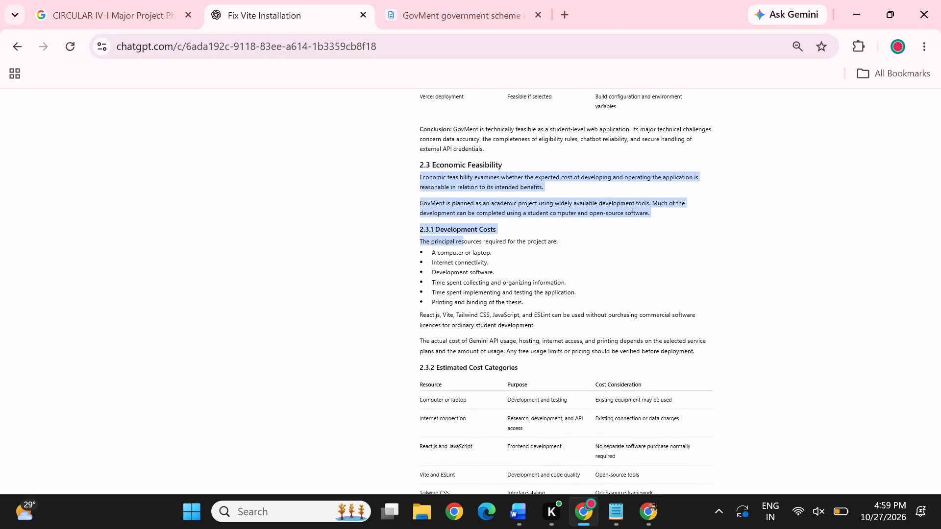
left_click_drag(472, 265, 568, 485)
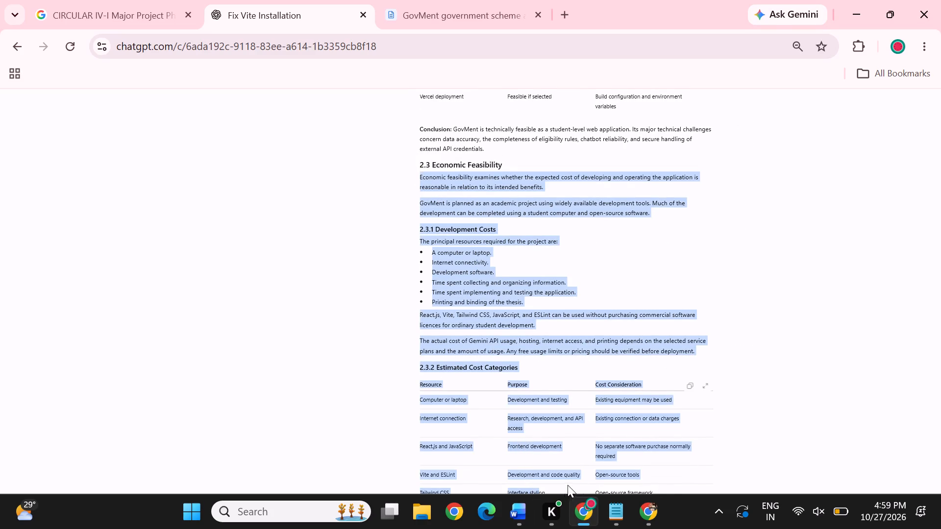
left_click_drag(568, 485, 671, 492)
scroll(625, 255, "down", 2)
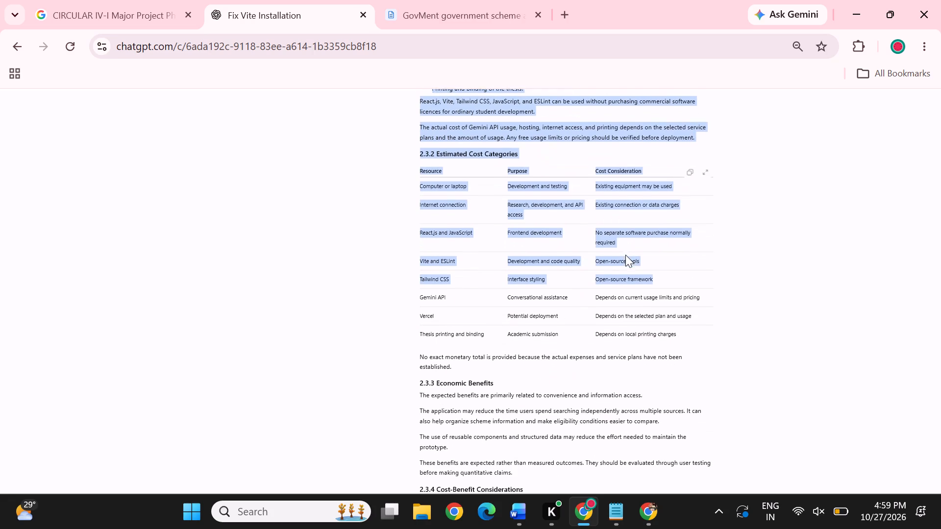
key("ctrl+c")
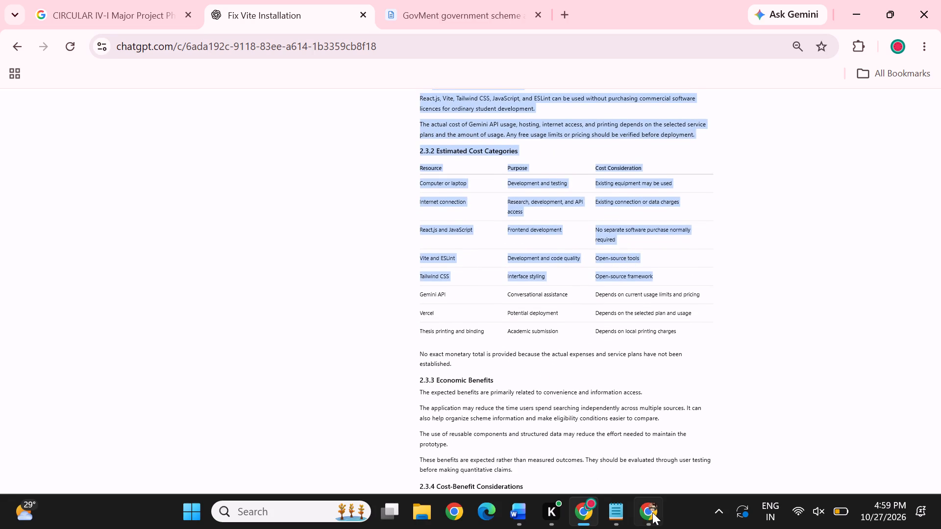
left_click(652, 512)
left_click(527, 478)
key("ctrl+v")
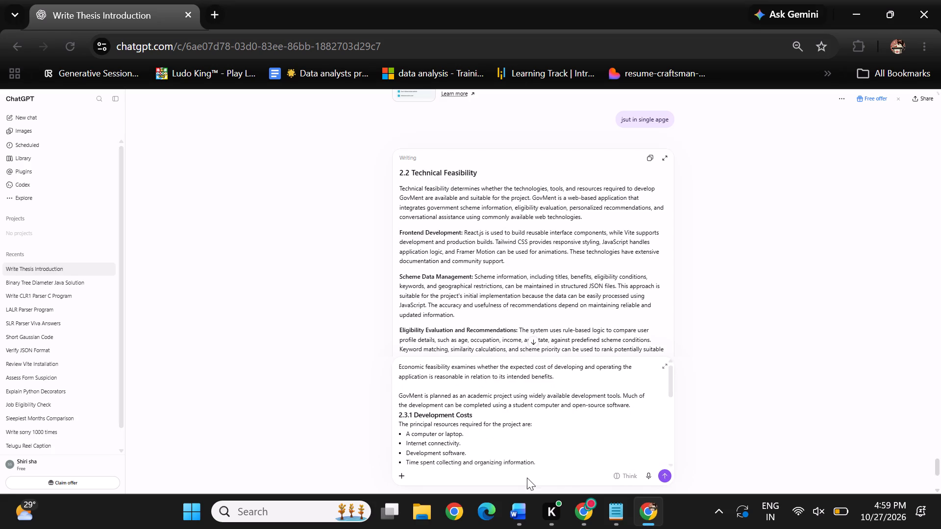
Copy the rest of the 2.3 text through the 2.3.4 conclusion from the Fix Vite Installation chat and append it to the Write Thesis Introduction message.
left_click(583, 507)
scroll(520, 337, "down", 1)
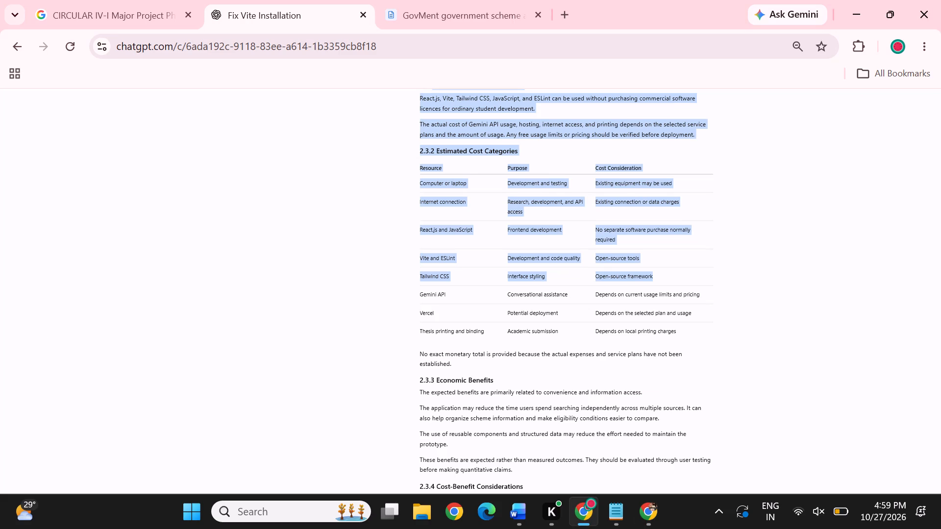
left_click(411, 293)
left_click_drag(417, 213, 516, 416)
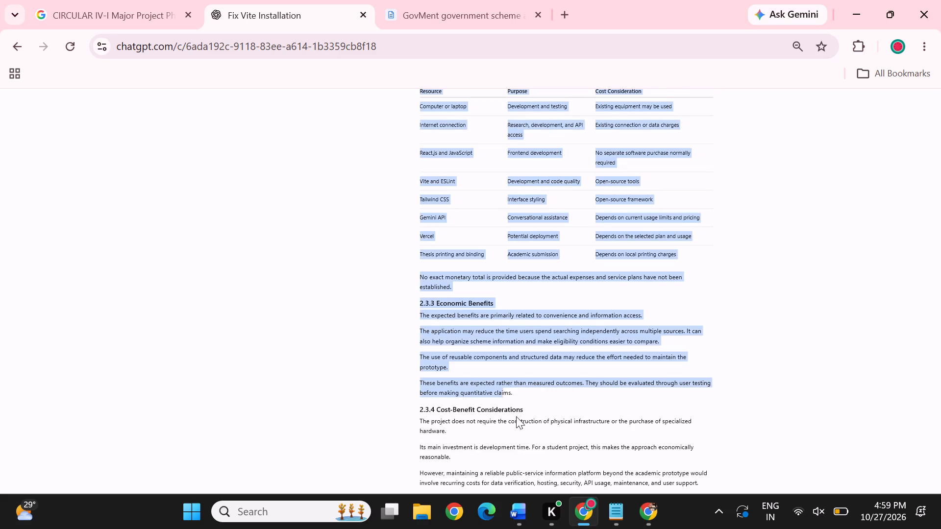
left_click_drag(516, 416, 647, 508)
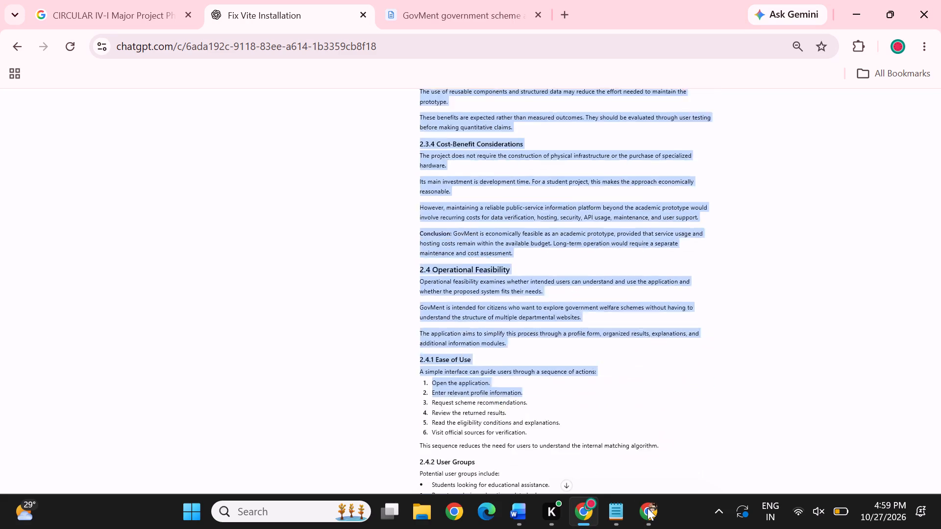
left_click_drag(647, 508, 536, 198)
key("ctrl+c")
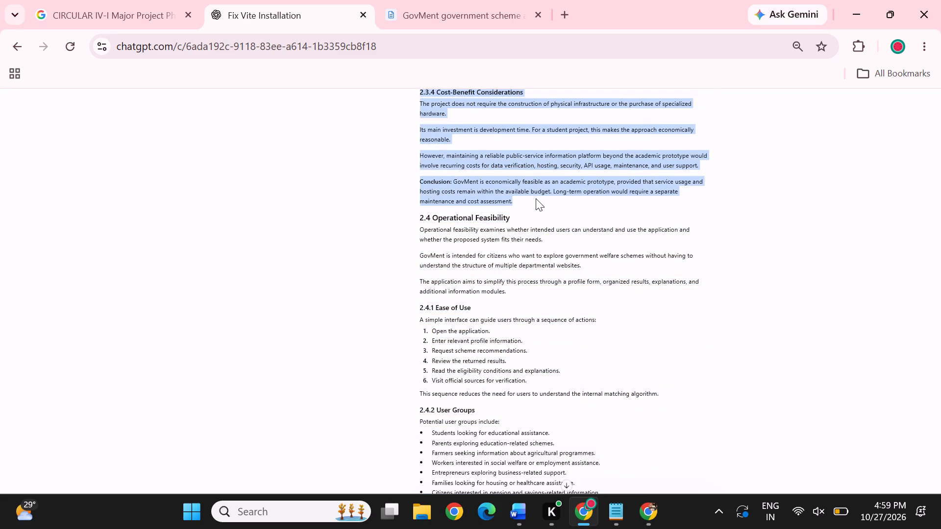
left_click(637, 500)
scroll(516, 382, "down", 2)
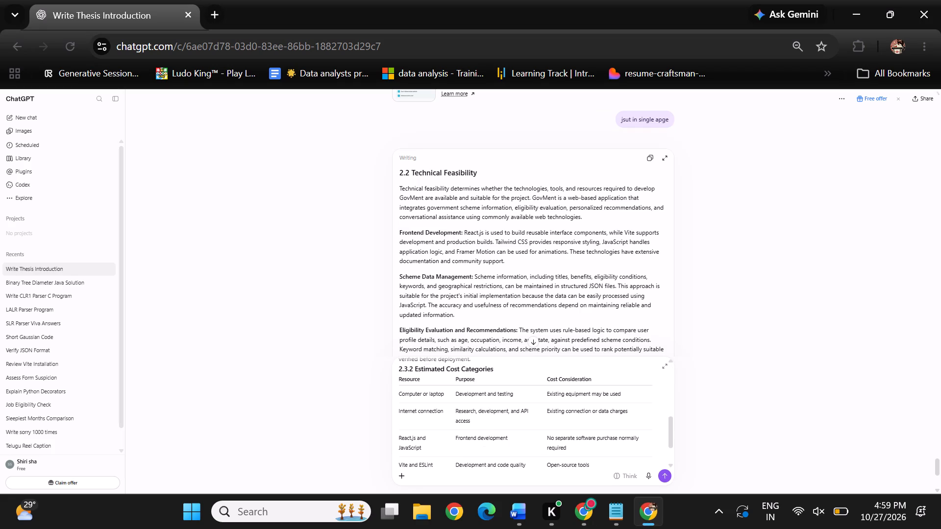
scroll(536, 410, "down", 4)
key("ctrl+v")
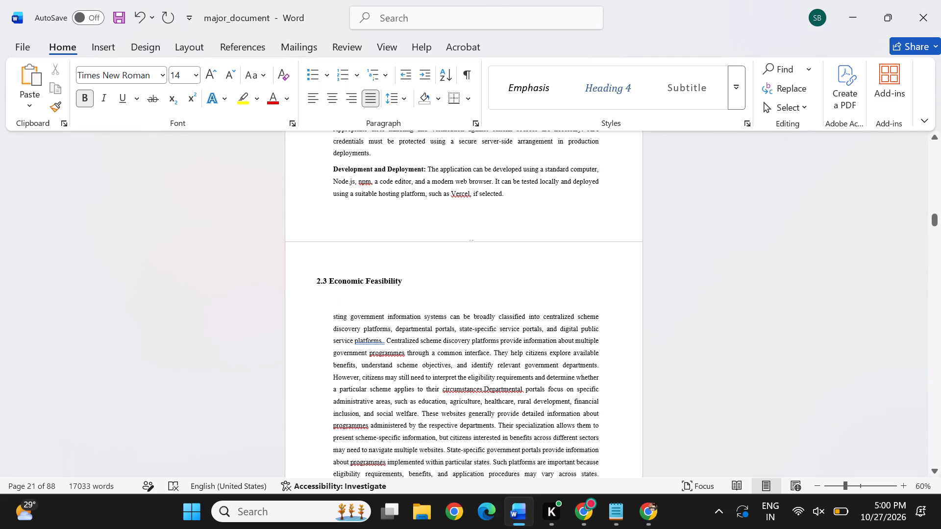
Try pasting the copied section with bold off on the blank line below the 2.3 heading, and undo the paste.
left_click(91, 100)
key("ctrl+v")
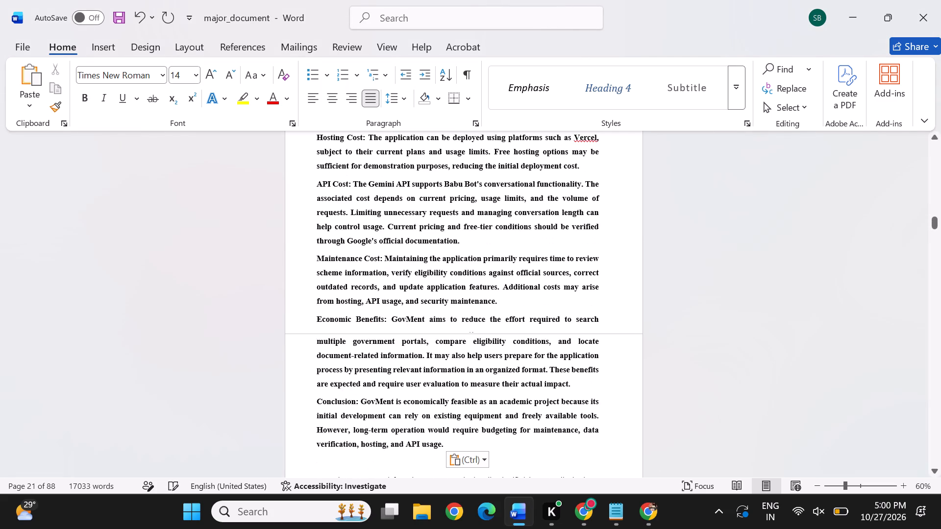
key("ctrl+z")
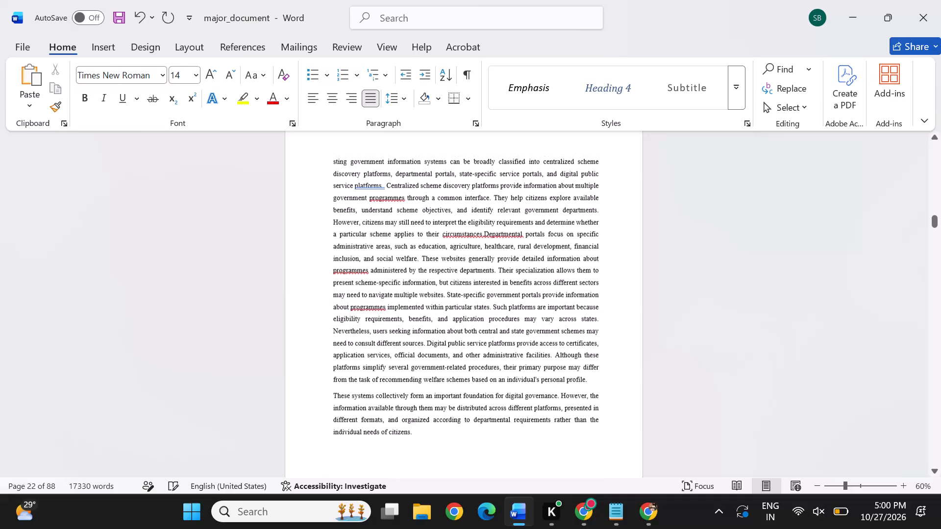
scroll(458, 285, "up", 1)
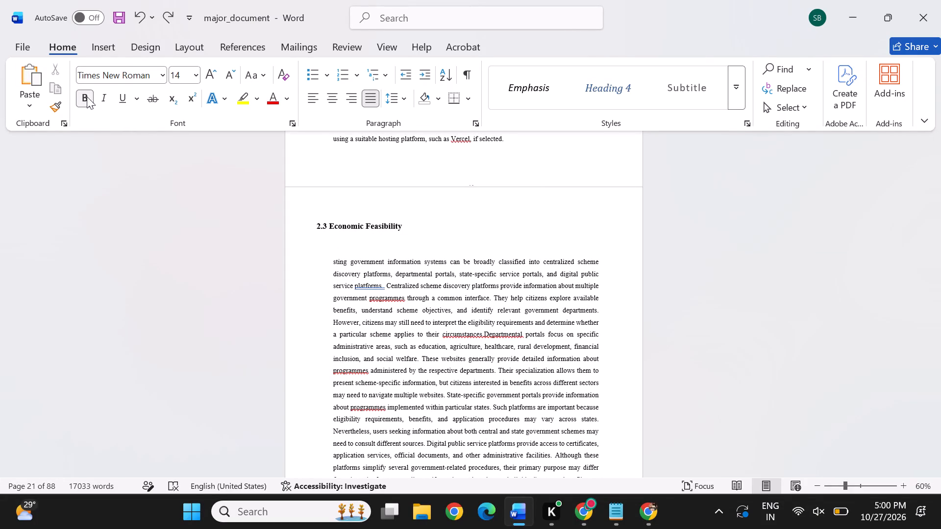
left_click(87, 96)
Split the old paragraph after "classified into centralized scheme" and paste the copied Economic Feasibility section there.
left_click(600, 265)
key("Return")
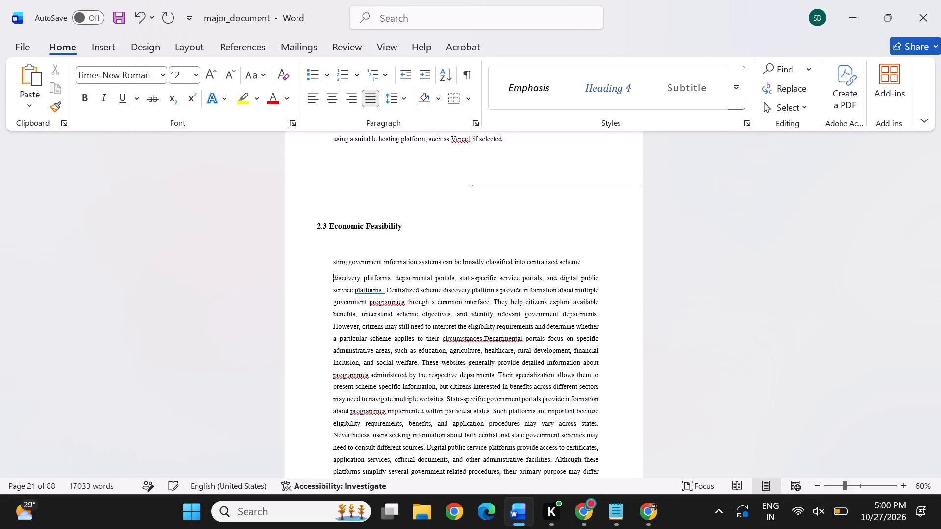
key("ctrl+v")
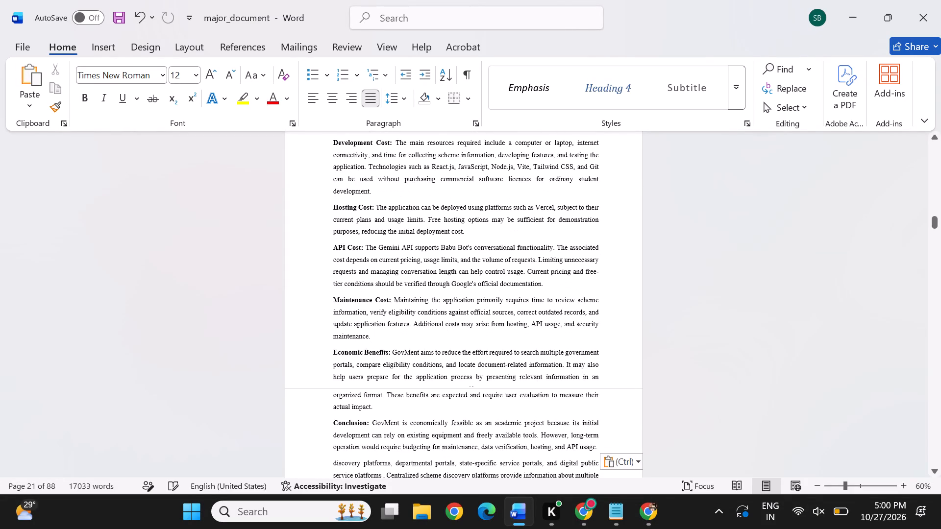
scroll(456, 396, "down", 2)
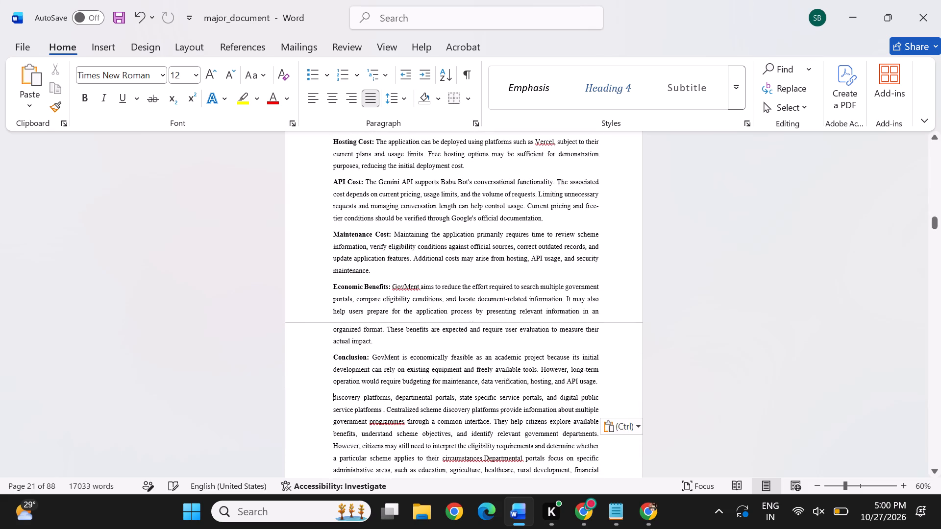
Delete the Conclusion paragraph and the old text following it up to "applies to their", and insert two line breaks there.
left_click_drag(332, 355, 385, 461)
key("Delete")
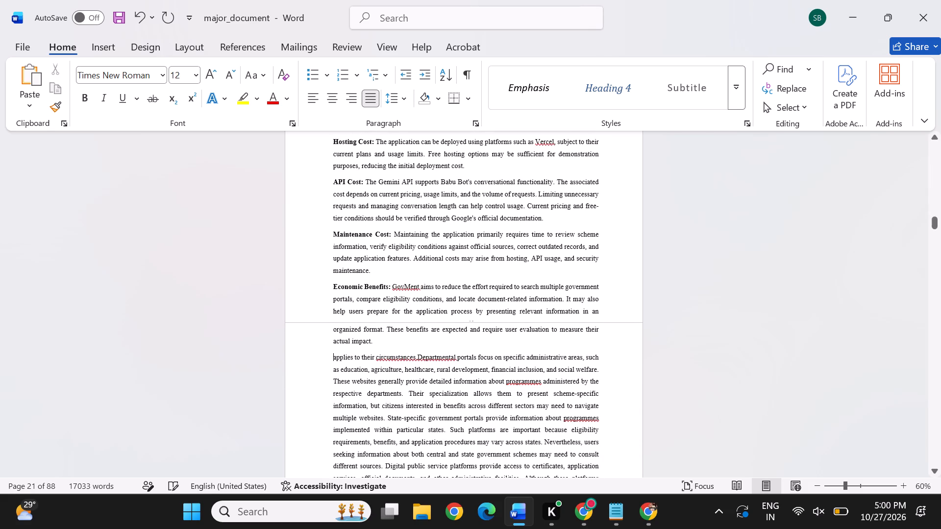
key("Return")
key("Return")
Delete the leftover line starting "sting government information systems" and the duplicate 2.3 Economic Feasibility heading from the pasted section.
scroll(407, 374, "up", 1)
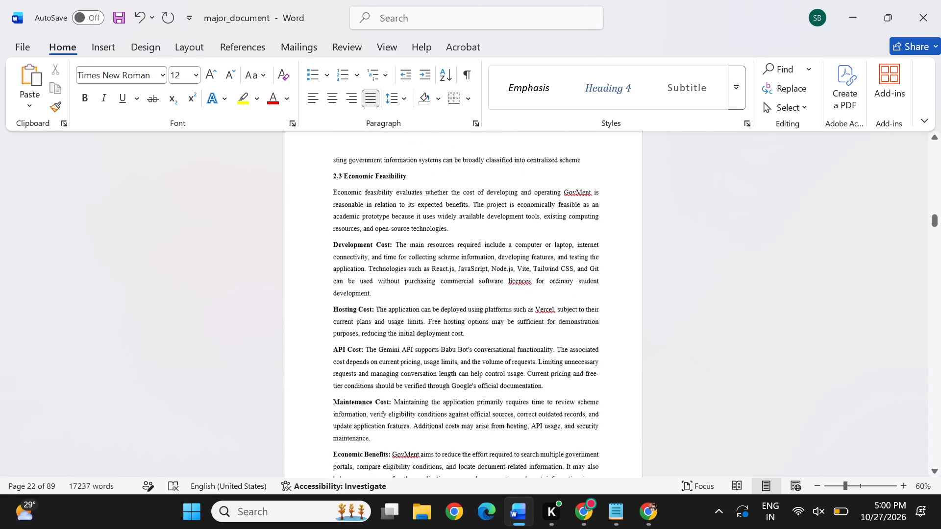
scroll(407, 374, "up", 2)
left_click_drag(413, 260, 334, 236)
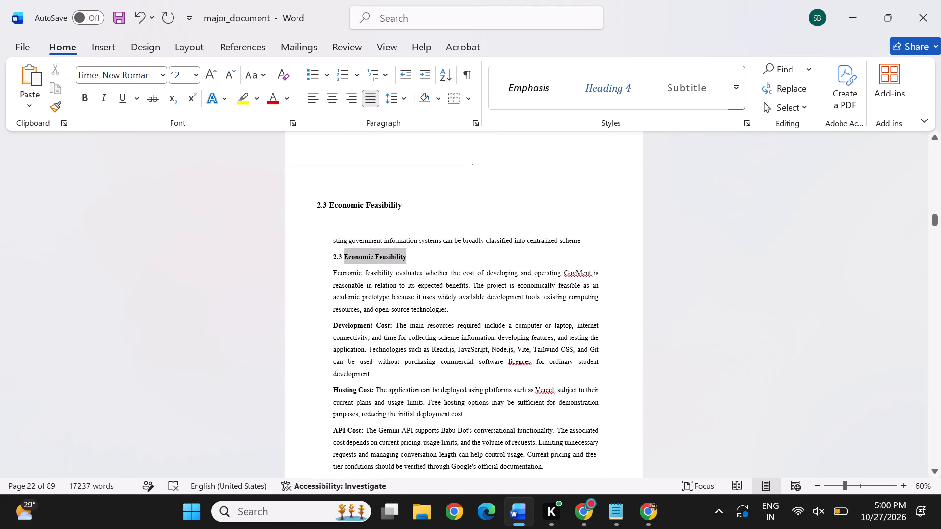
left_click_drag(334, 236, 333, 225)
key("Delete")
Remove the blank line below the 2.3 heading, keeping the opening paragraph's indentation.
key("Delete")
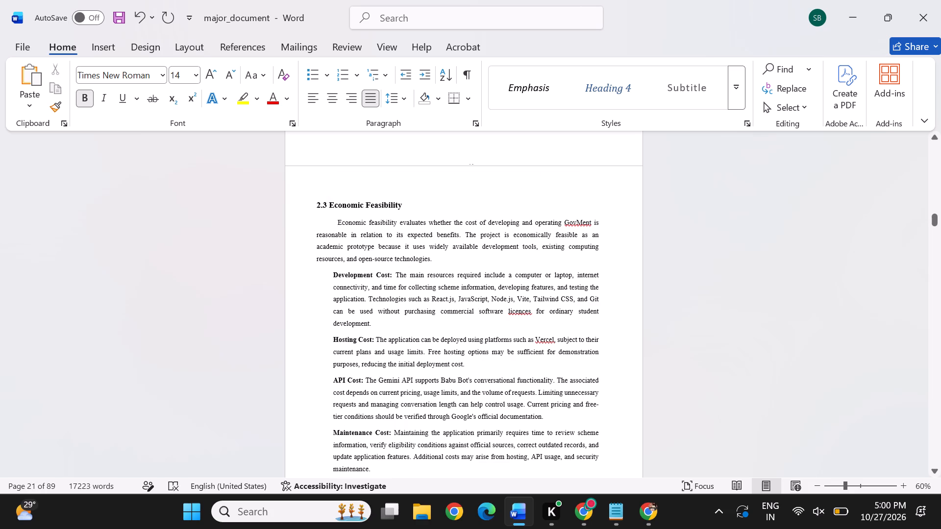
key("ctrl+z")
left_click(416, 209)
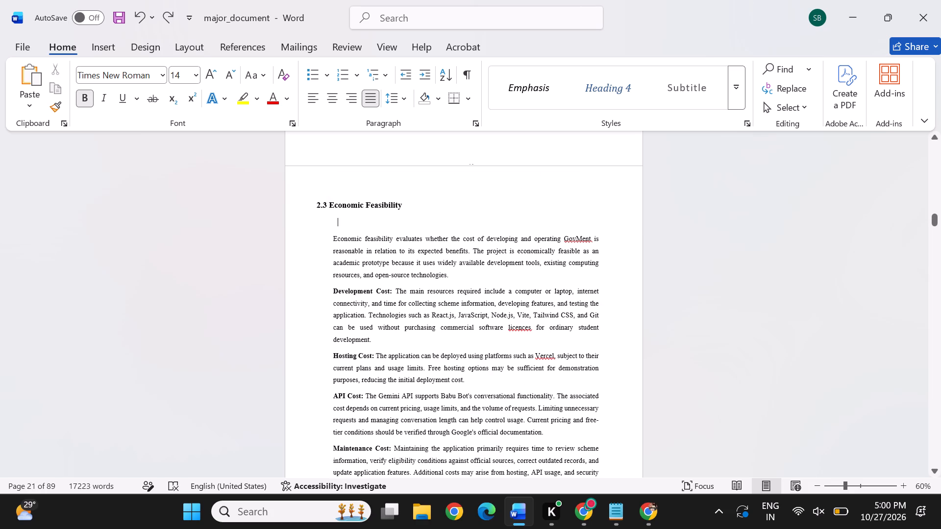
key("Delete")
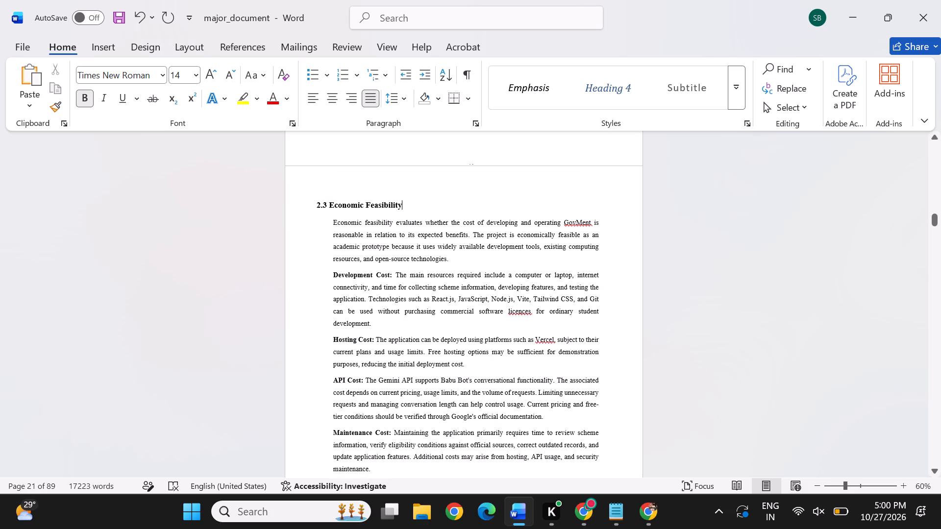
Delete the closing sentence "These benefits are expected and require user evaluation to measure their actual impact." from the Economic Benefits paragraph.
scroll(514, 269, "down", 1)
scroll(468, 302, "down", 1)
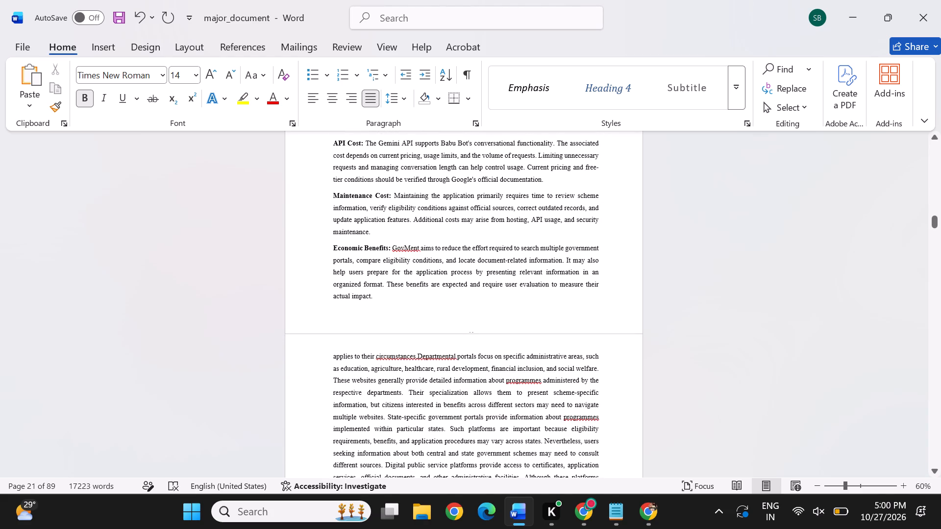
left_click_drag(559, 262, 553, 261)
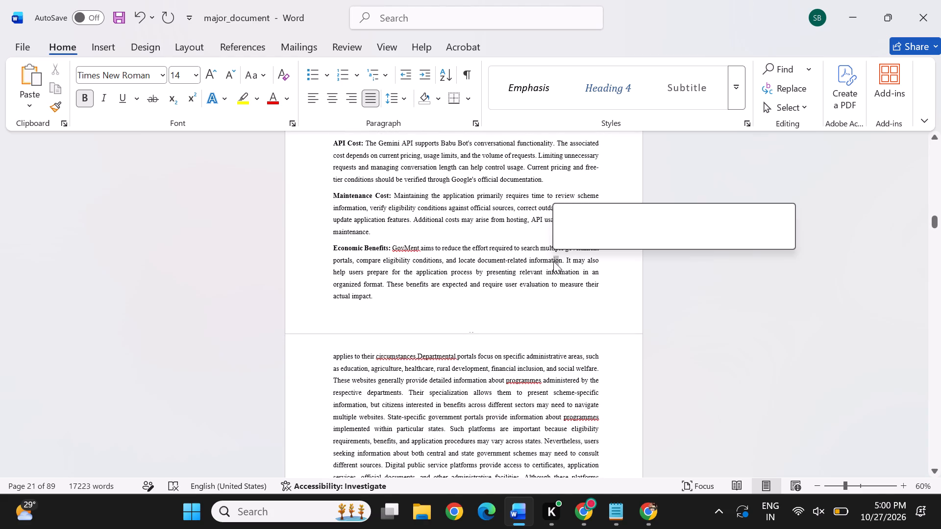
left_click(560, 262)
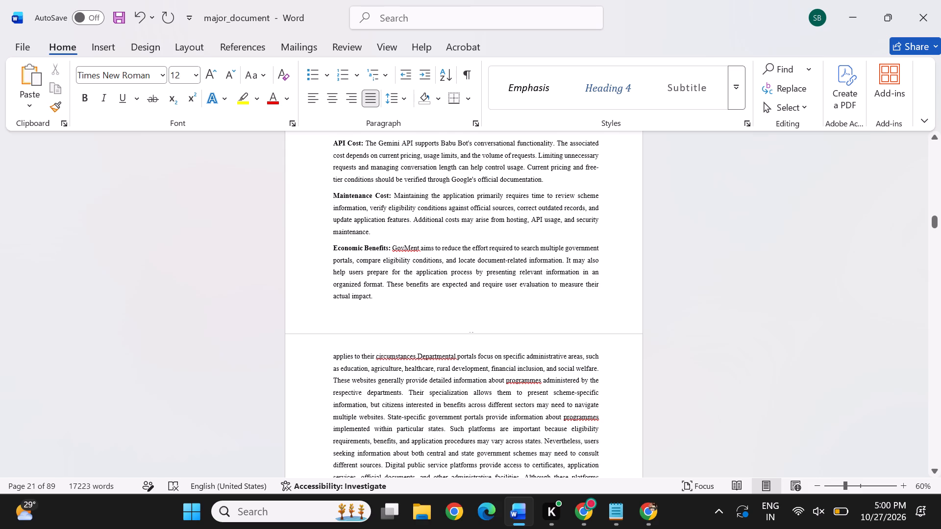
left_click_drag(564, 263, 462, 247)
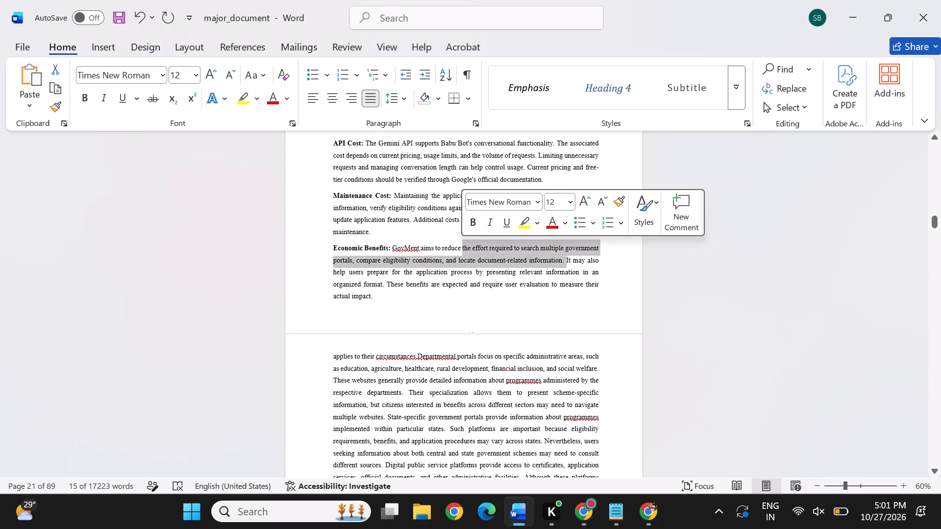
left_click(433, 244)
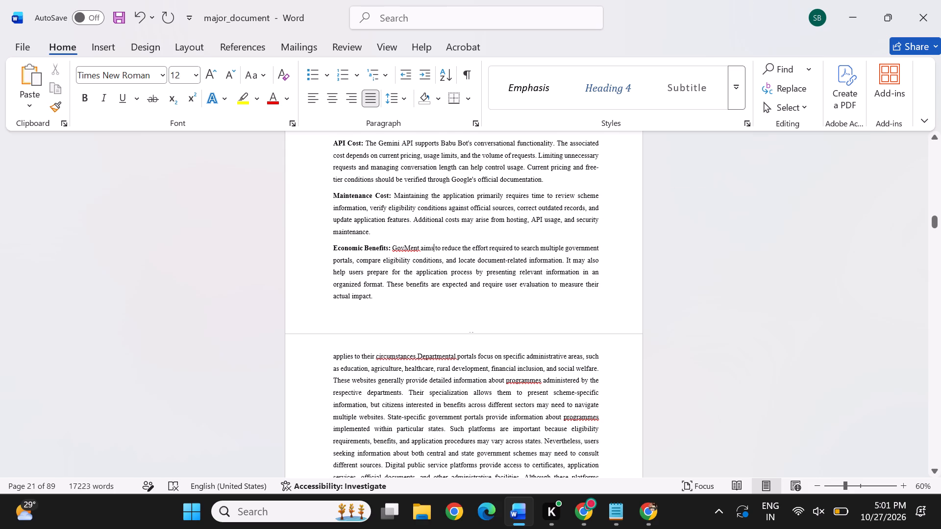
left_click_drag(392, 245, 503, 260)
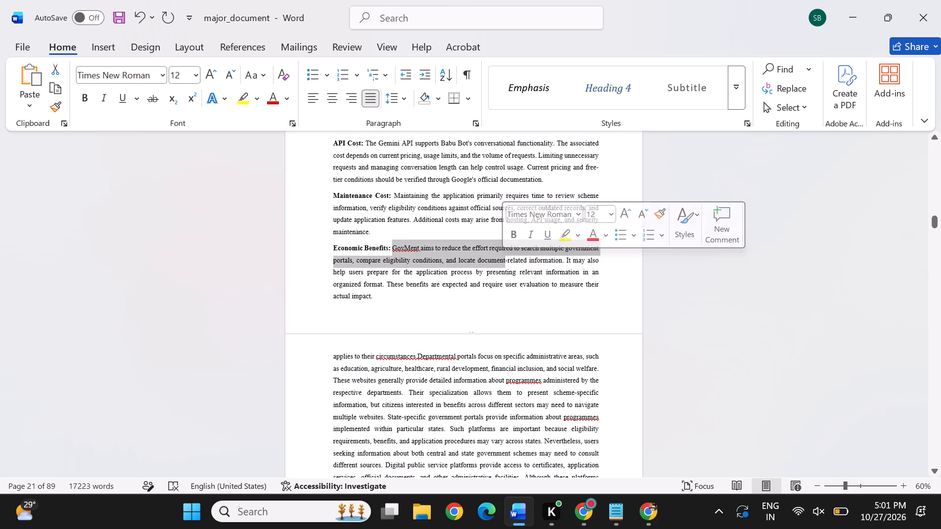
left_click(541, 300)
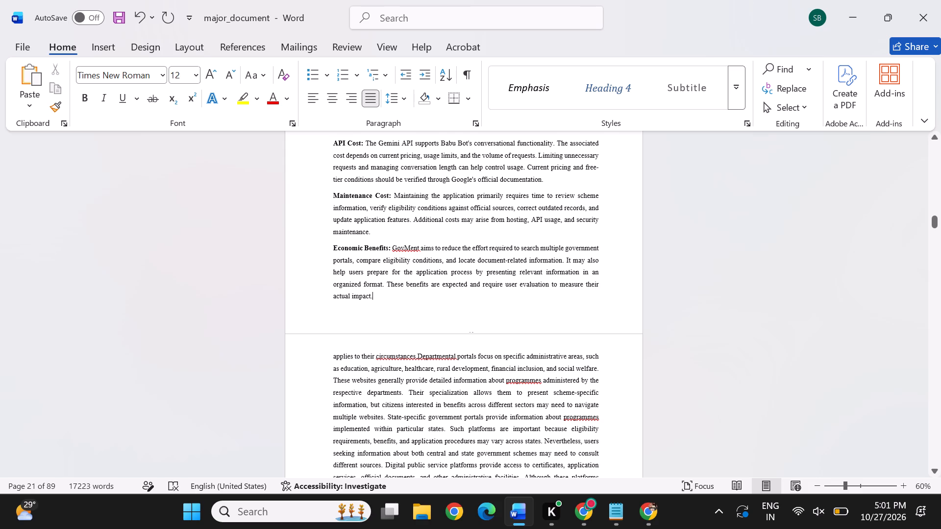
left_click_drag(387, 284, 386, 293)
left_click_drag(386, 293, 386, 298)
key("Delete")
Delete the leftover old text from "applies to their" through "individual needs of citizens" and the extra blank lines above the 2.2.2 heading.
scroll(401, 319, "down", 1)
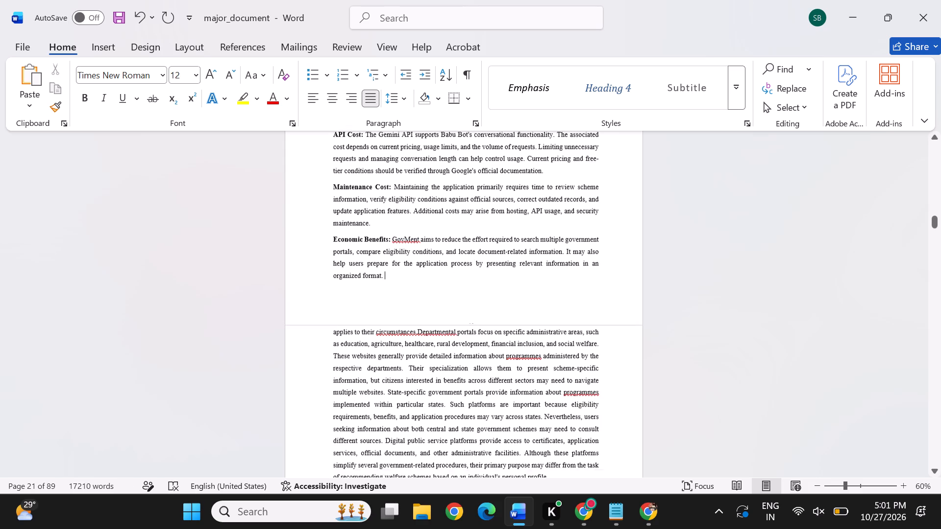
scroll(401, 319, "down", 1)
left_click_drag(332, 304, 443, 494)
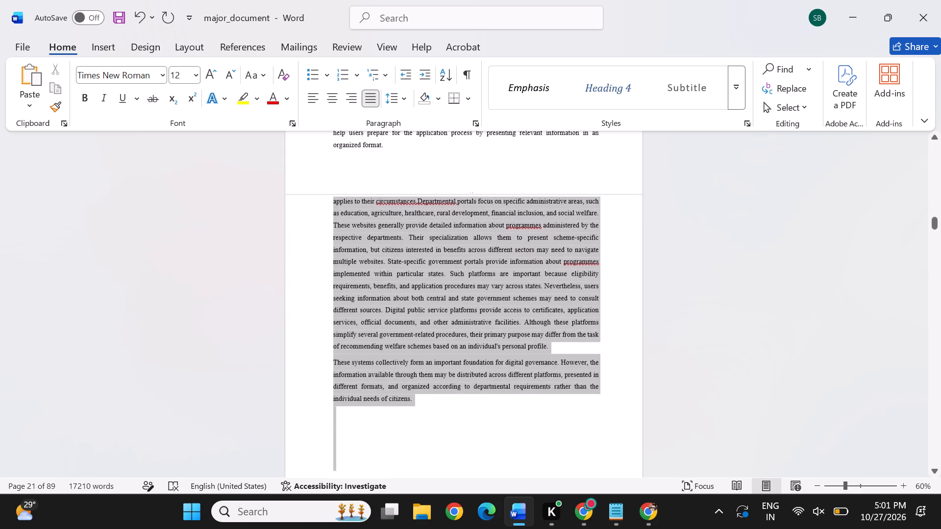
left_click_drag(443, 494, 428, 338)
key("Delete")
key("Delete")
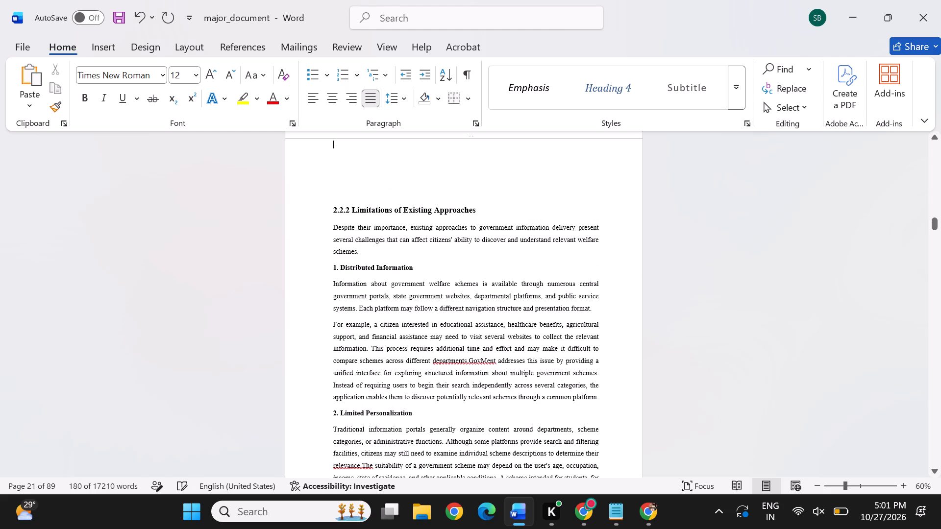
scroll(483, 352, "up", 1)
scroll(480, 399, "up", 1)
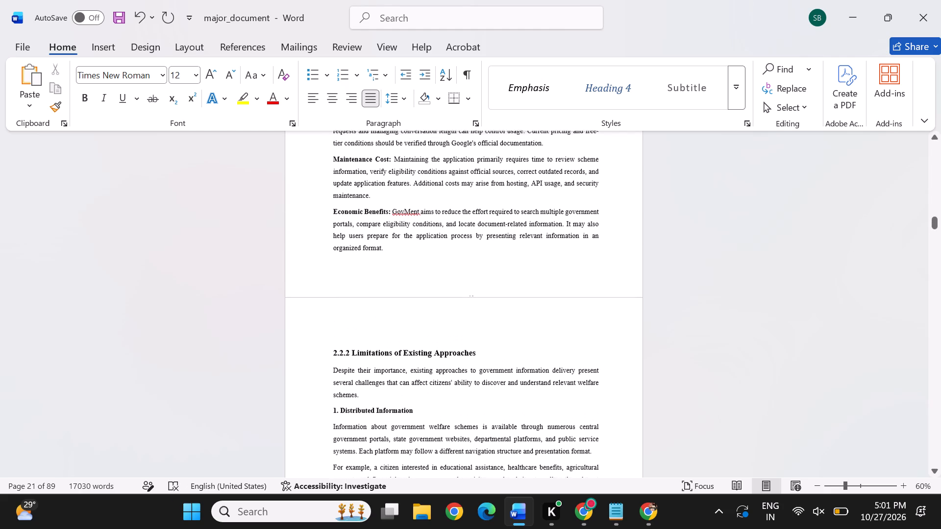
key("Delete")
key("Delete")
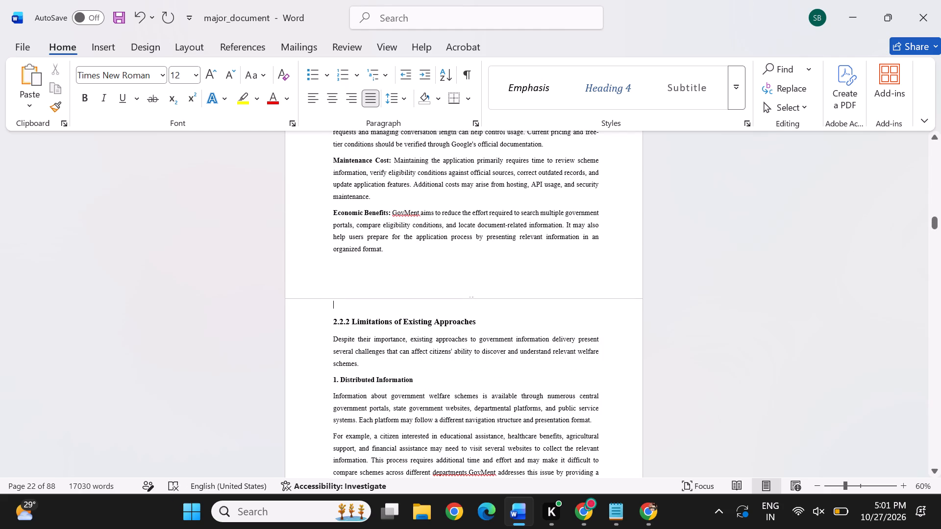
scroll(479, 280, "up", 2)
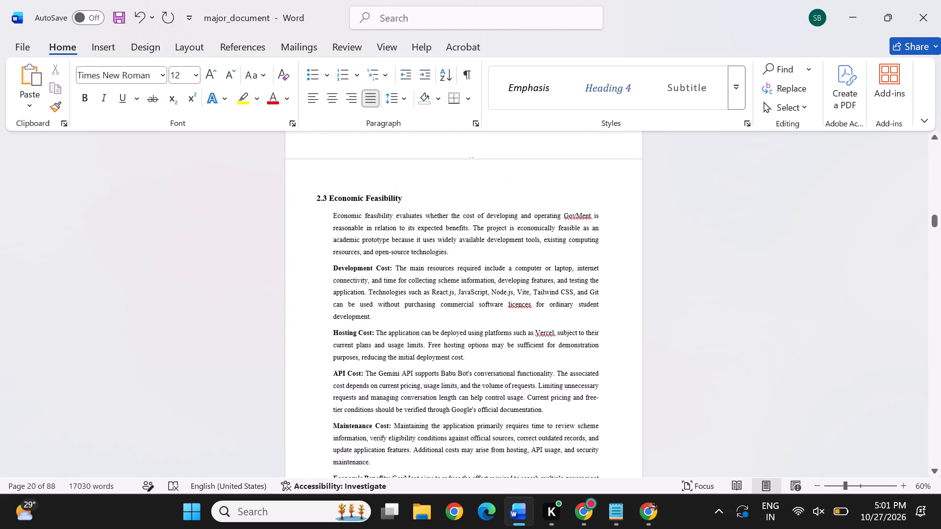
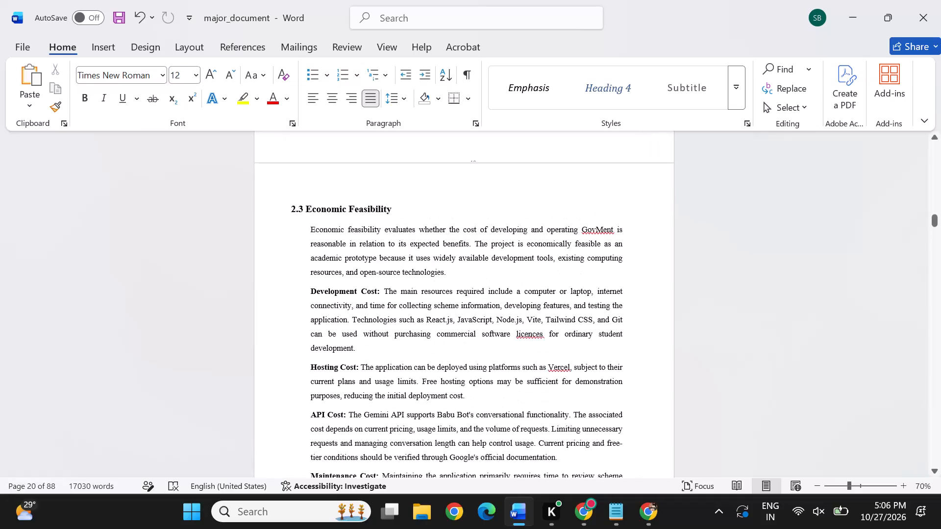
Renumber the "2.2.2 Limitations of Existing Approaches" heading below the Economic Feasibility section as 2.3.
scroll(332, 289, "down", 1)
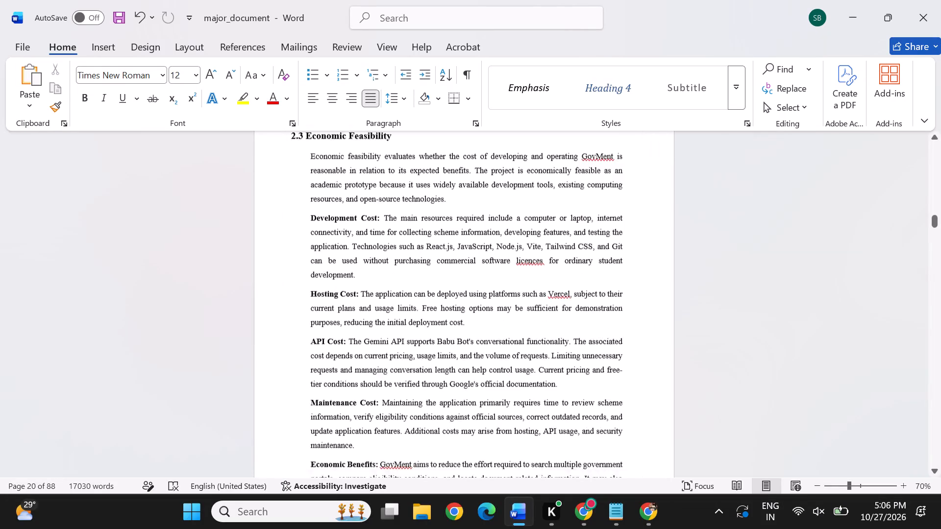
scroll(332, 289, "down", 1)
scroll(418, 329, "down", 1)
scroll(383, 377, "down", 1)
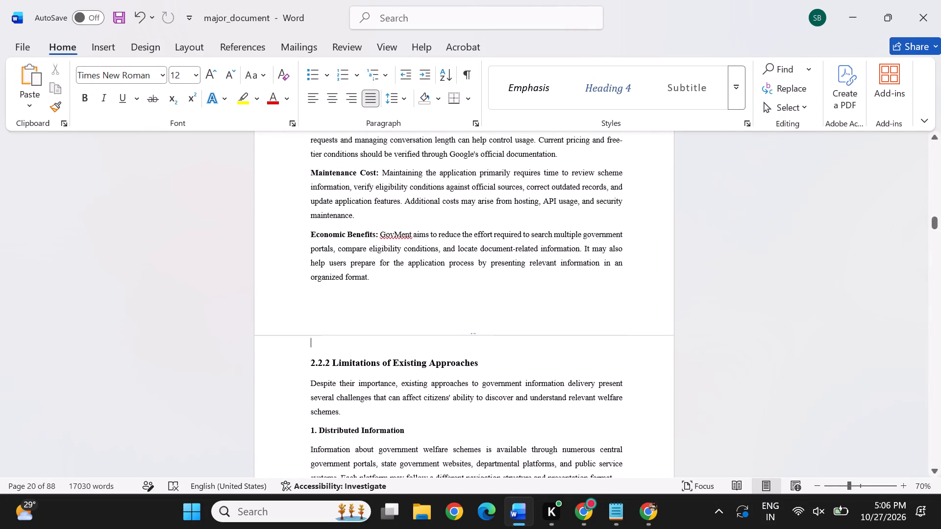
left_click(319, 365)
key("Delete")
key("Delete")
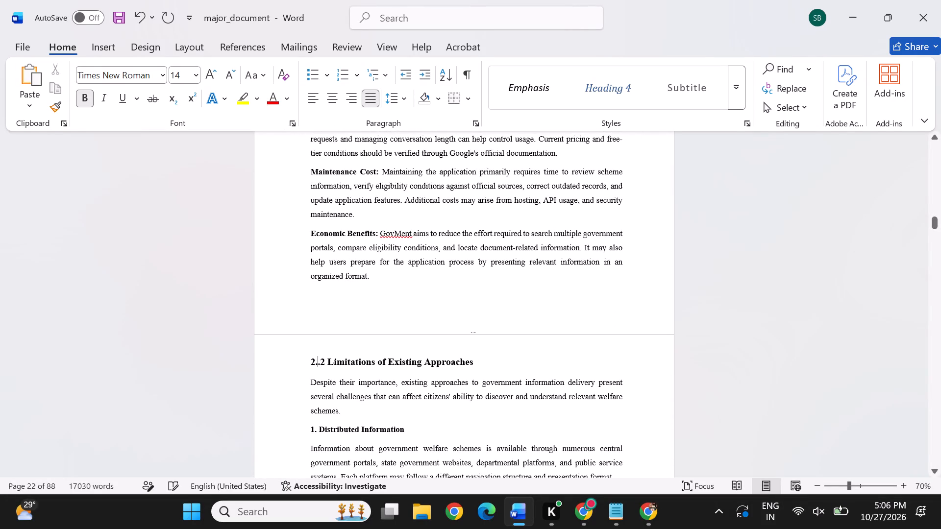
key("3")
key("Delete")
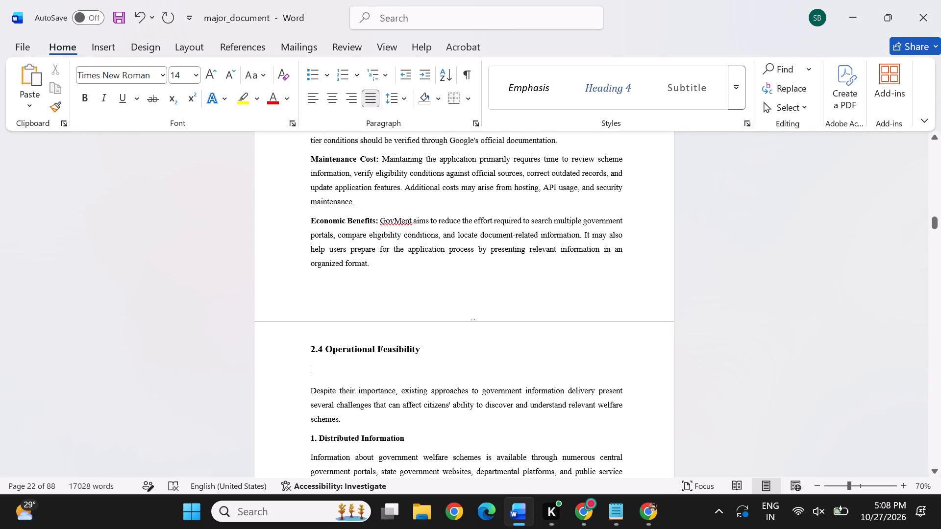
key("ctrl+v")
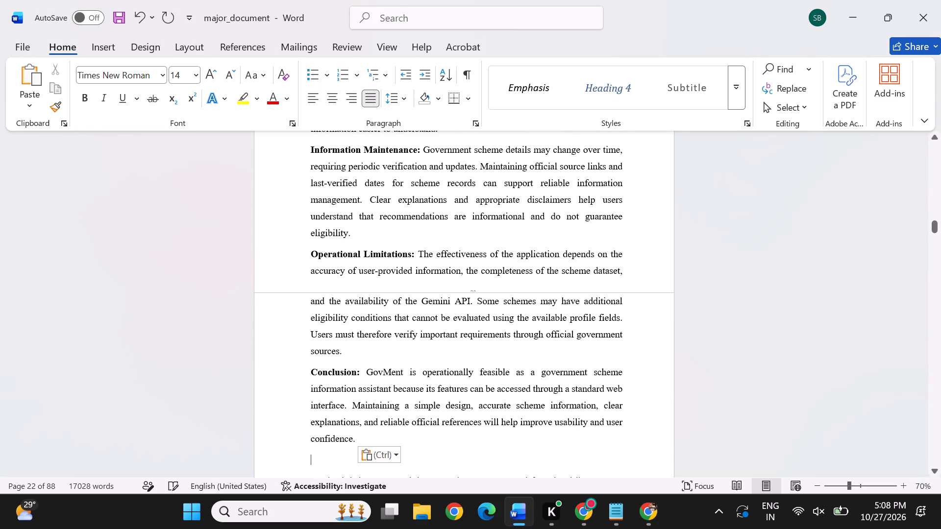
Delete the Conclusion paragraph, including its leftover full stop, from the end of the pasted Operational Feasibility text.
scroll(333, 363, "down", 1)
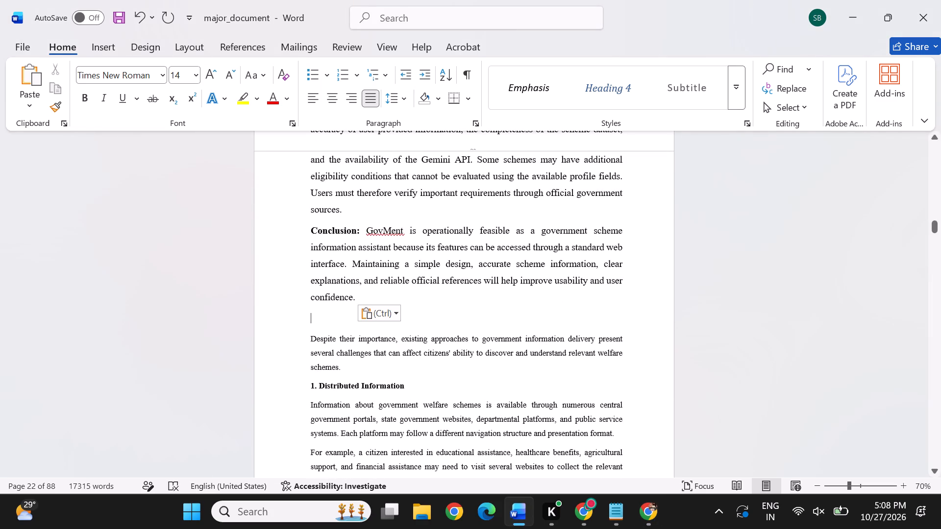
left_click_drag(303, 234, 347, 305)
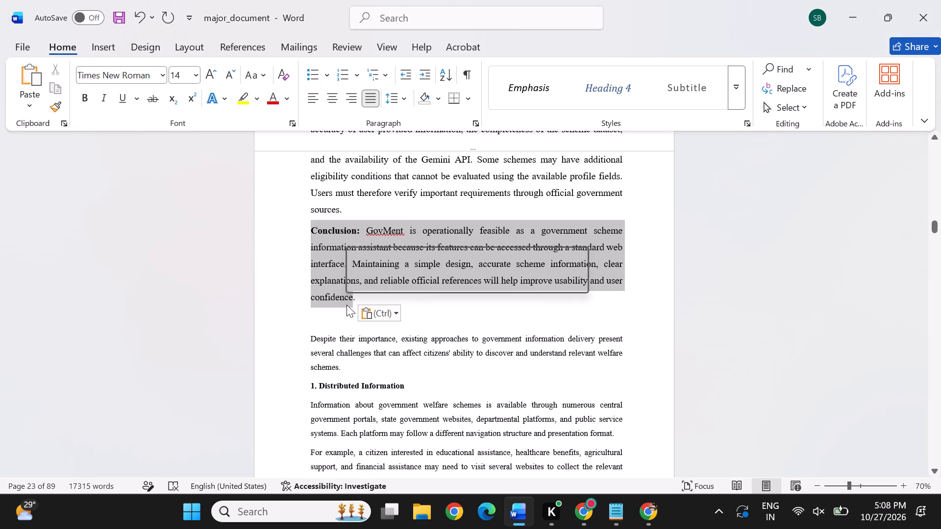
key("Delete")
scroll(454, 263, "up", 1)
left_click(454, 263)
key("Delete")
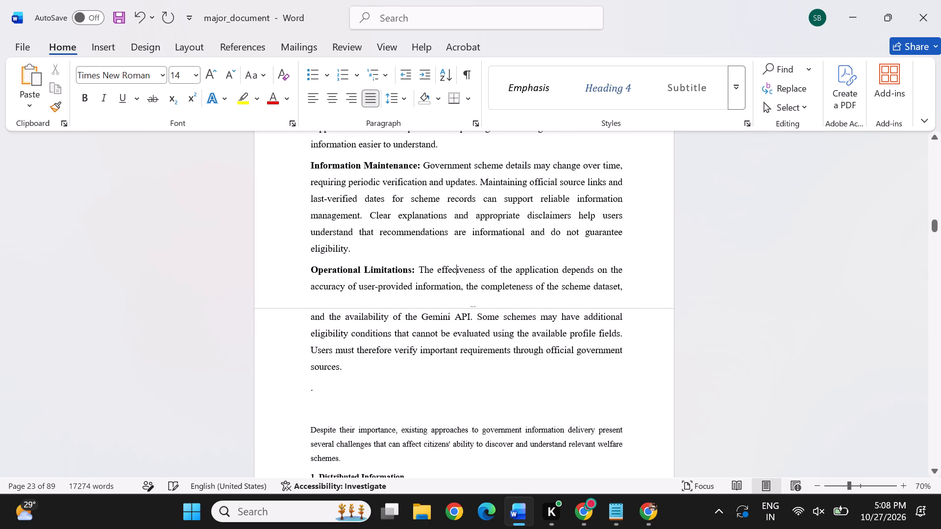
left_click_drag(325, 382, 319, 388)
left_click_drag(319, 388, 319, 388)
key("Left")
key("Delete")
Delete the duplicate 2.4 Operational Feasibility heading that came with the pasted text.
scroll(377, 361, "up", 1)
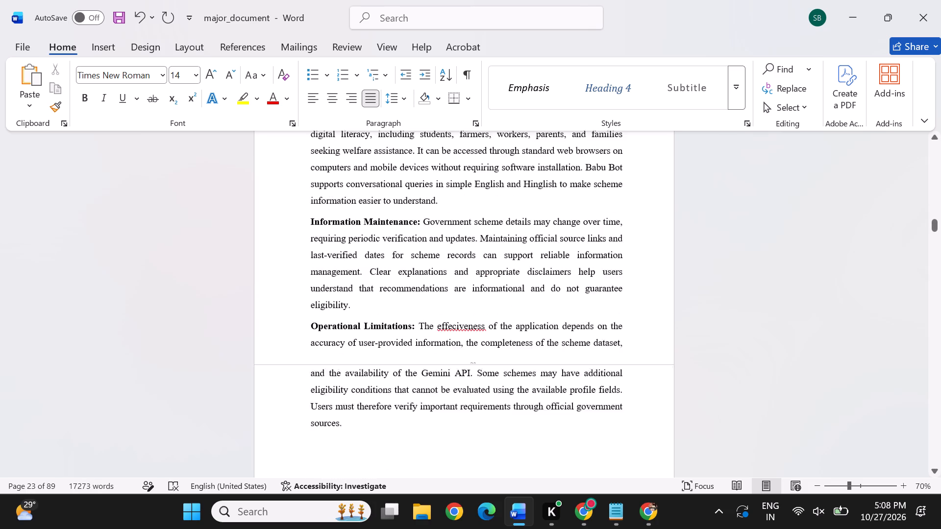
scroll(395, 313, "up", 1)
scroll(414, 250, "up", 1)
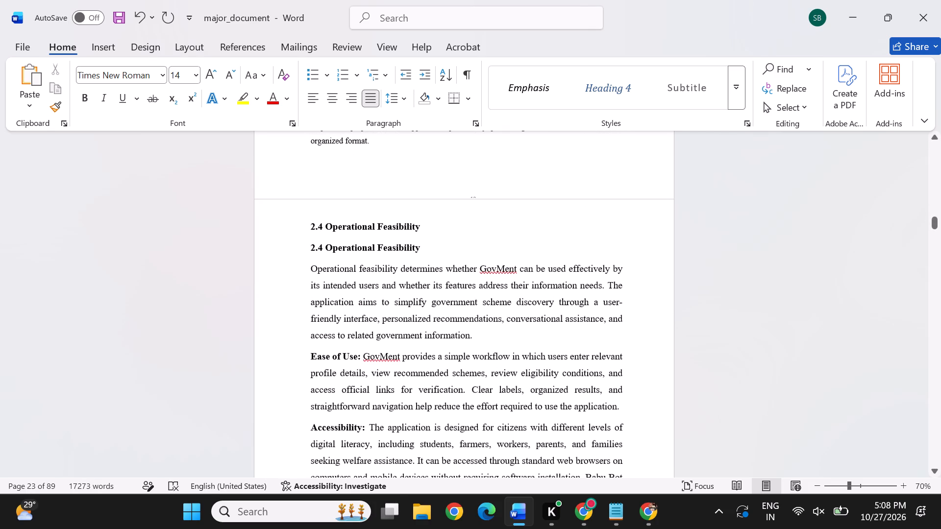
left_click_drag(435, 246, 311, 244)
key("Delete")
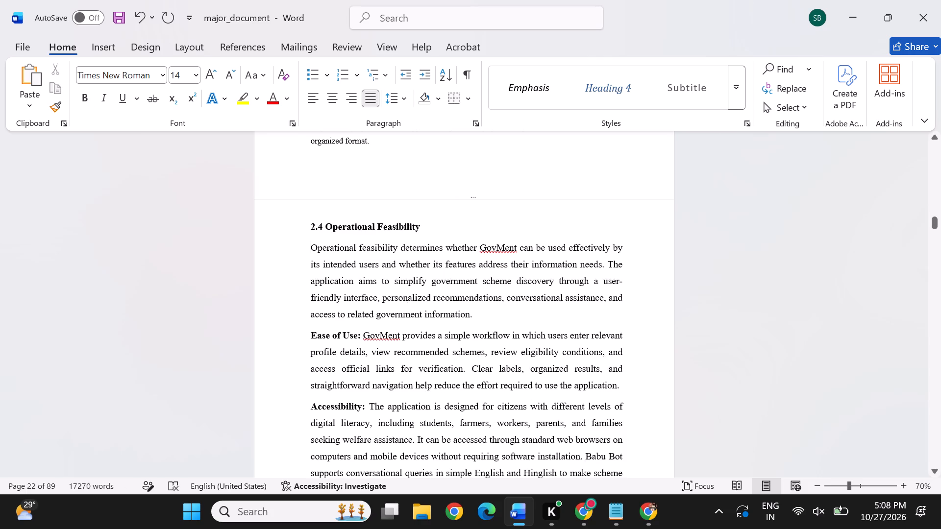
Format all Operational Feasibility body paragraphs below the 2.4 heading with 1.5 line spacing and 12 pt font size.
scroll(501, 318, "down", 1)
scroll(395, 333, "down", 1)
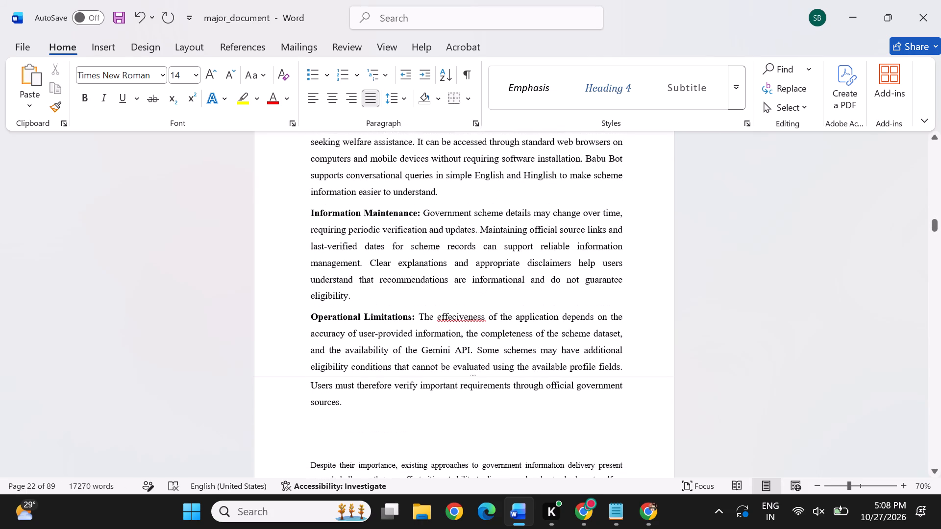
left_click_drag(348, 402, 318, 80)
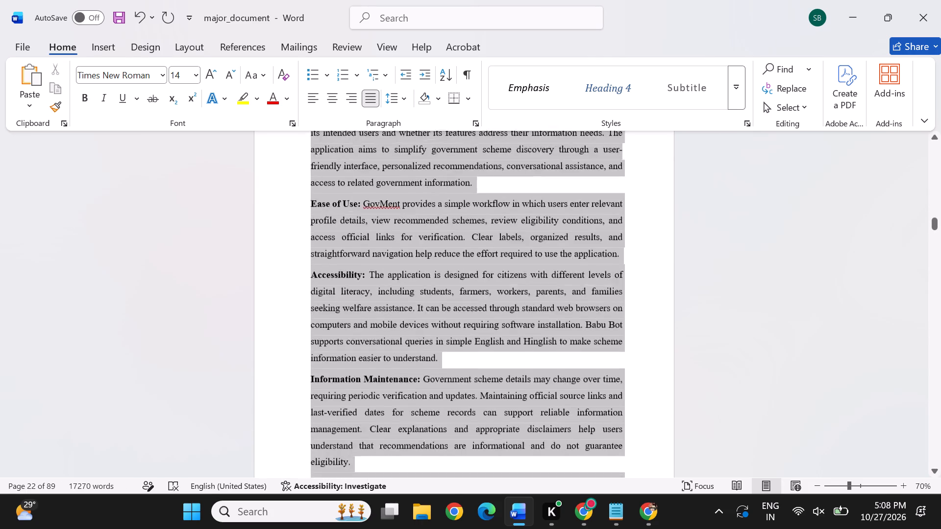
left_click_drag(318, 80, 309, 400)
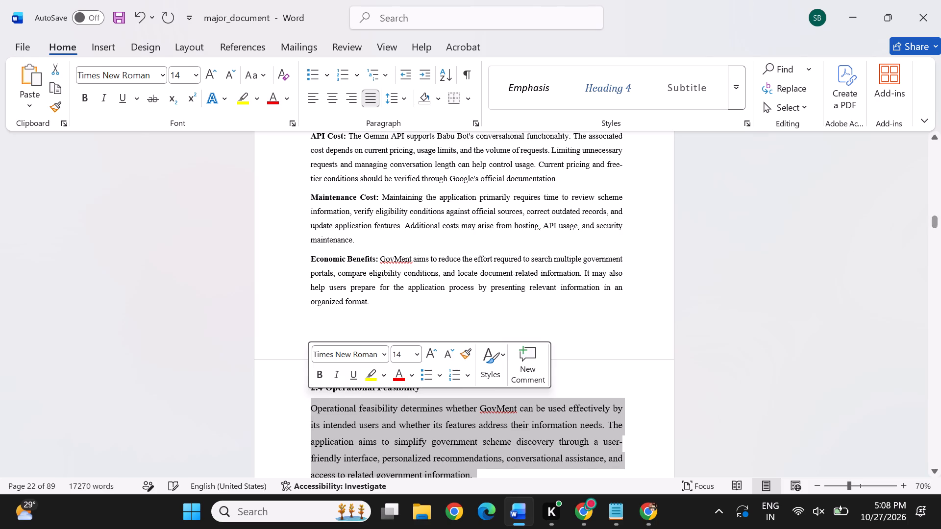
left_click(404, 99)
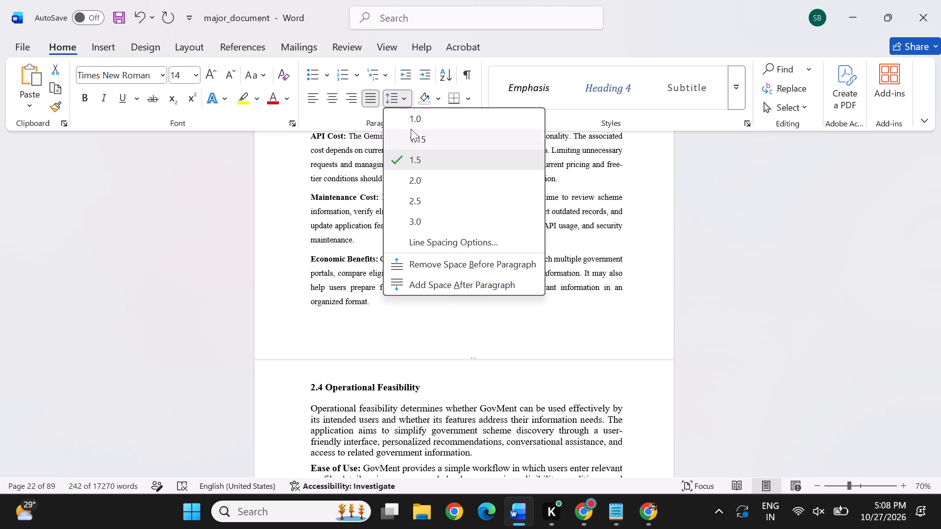
left_click(431, 160)
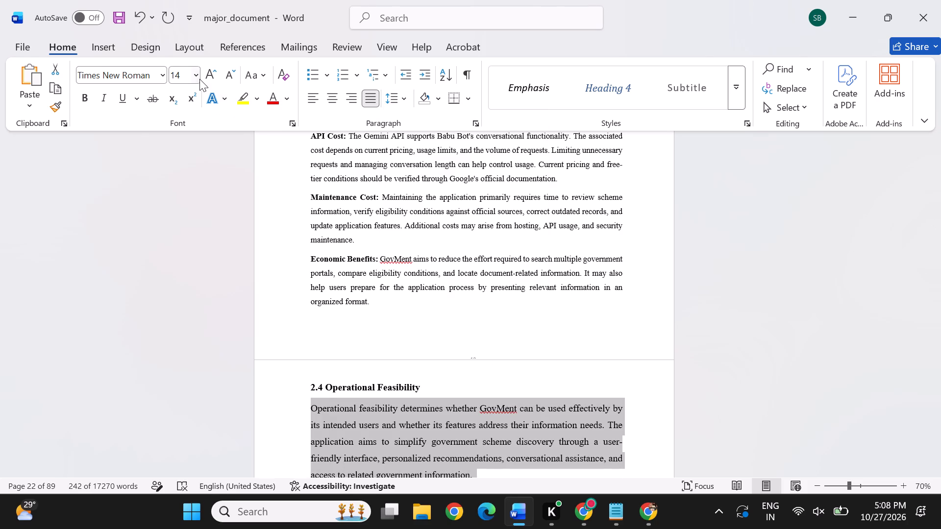
left_click(199, 72)
left_click(186, 164)
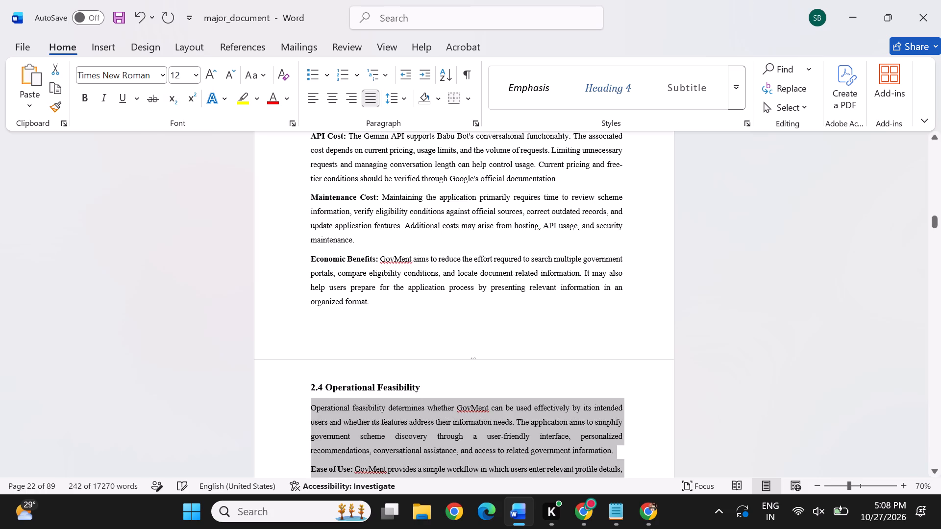
left_click(464, 364)
Decrease the indent of the 2.4 Operational Feasibility heading by one level.
scroll(464, 364, "down", 1)
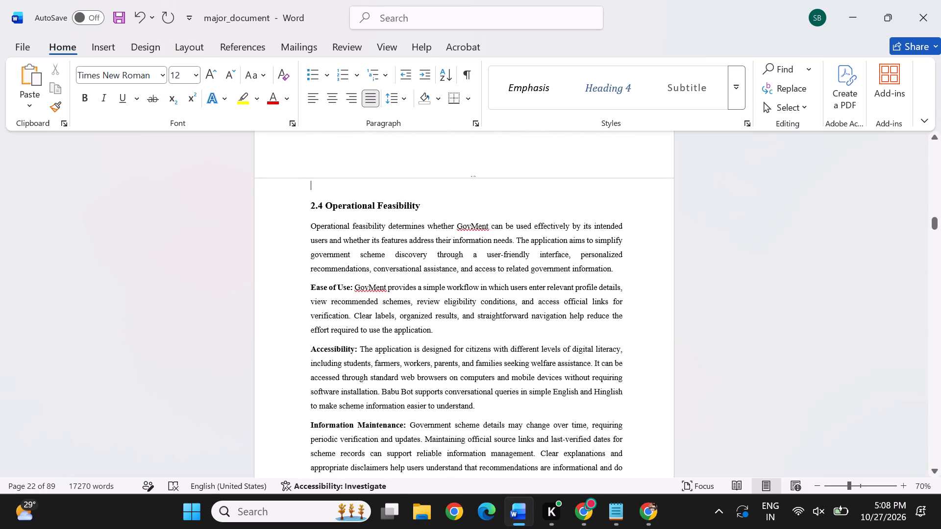
scroll(450, 368, "down", 1)
scroll(418, 279, "up", 1)
left_click_drag(417, 232, 429, 235)
left_click_drag(429, 235, 417, 235)
left_click_drag(434, 236, 322, 227)
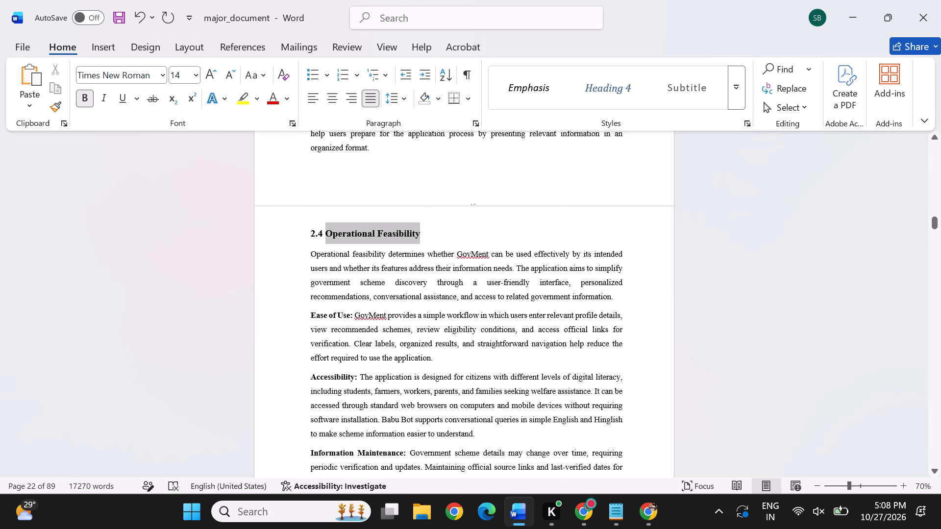
left_click_drag(322, 227, 308, 227)
left_click(403, 72)
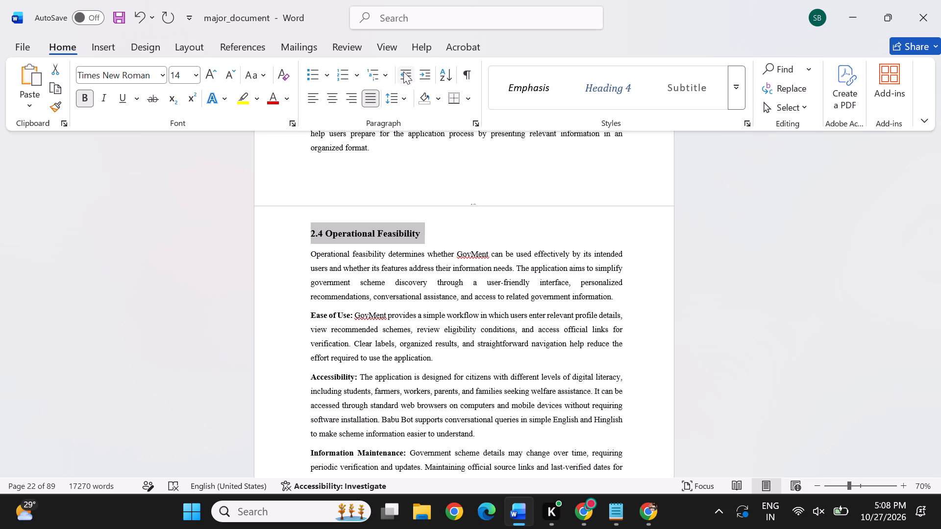
left_click(462, 231)
Compare the 2.4 heading with the 2.3 heading and insert three spaces before 2.4 Operational Feasibility.
scroll(430, 209, "up", 1)
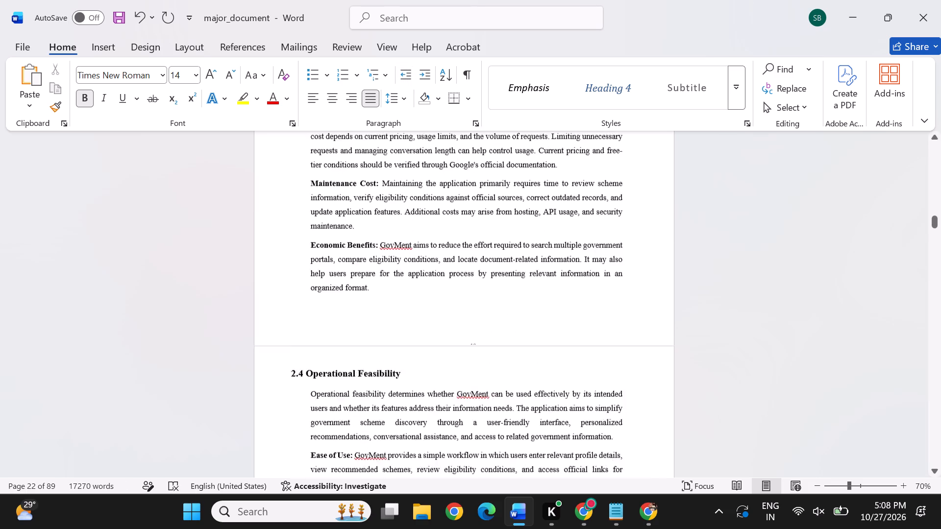
scroll(382, 227, "up", 1)
scroll(375, 322, "down", 1)
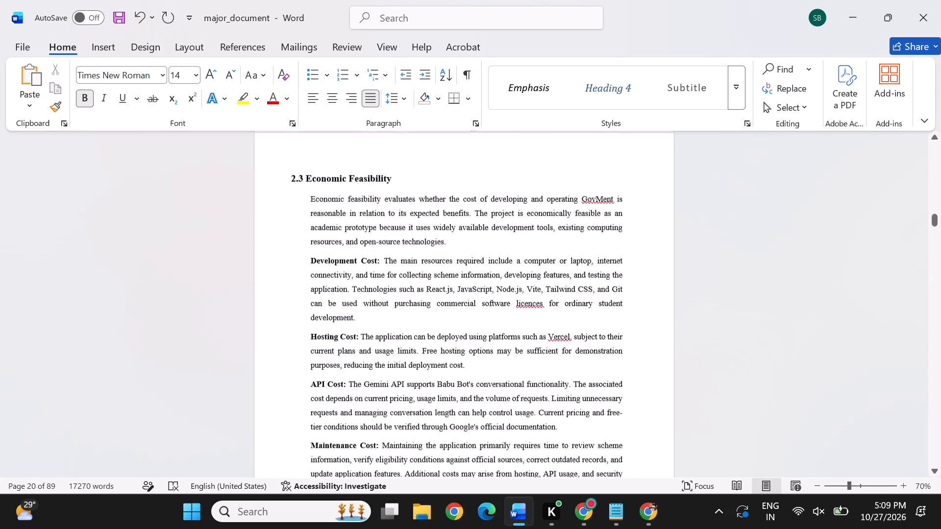
scroll(375, 322, "down", 2)
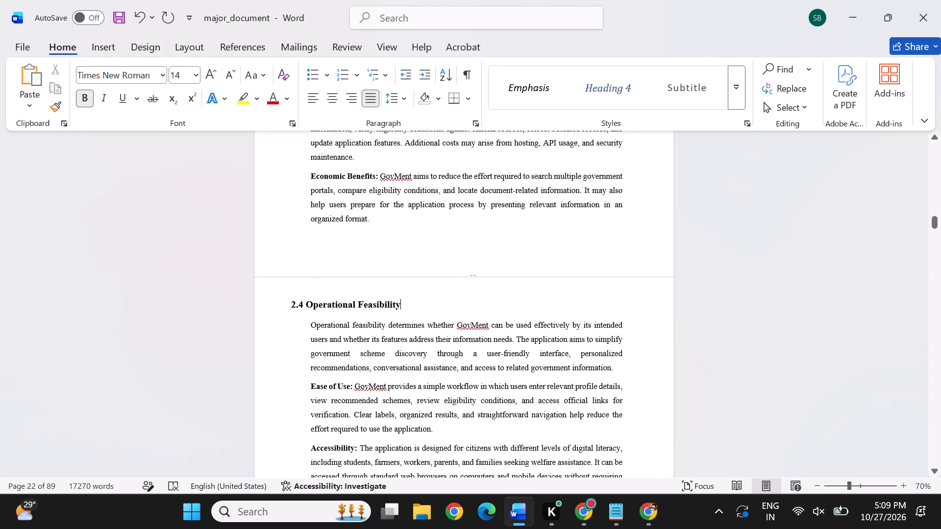
left_click(289, 302)
key("space")
key("space")
key("space")
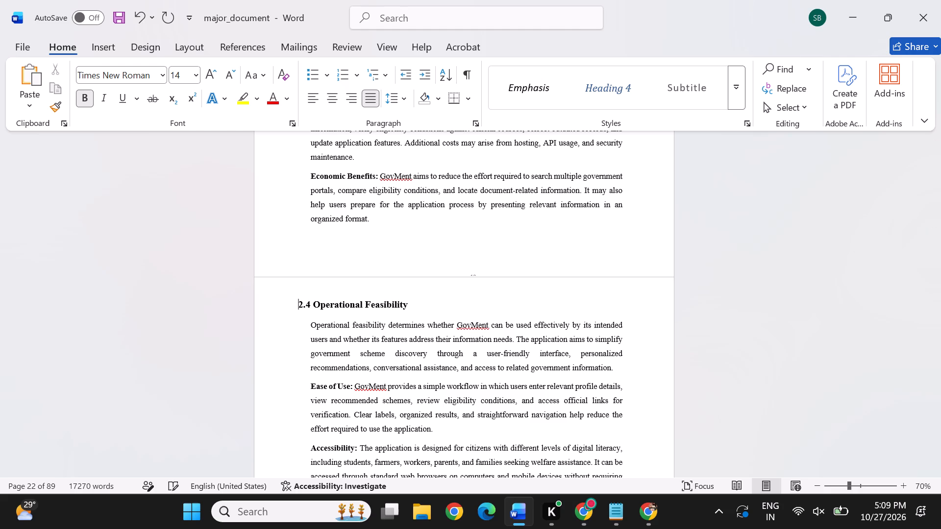
Insert two spaces before the 2.3 Economic Feasibility heading and compare its alignment with the 2.4 heading.
scroll(353, 305, "up", 1)
scroll(335, 208, "up", 1)
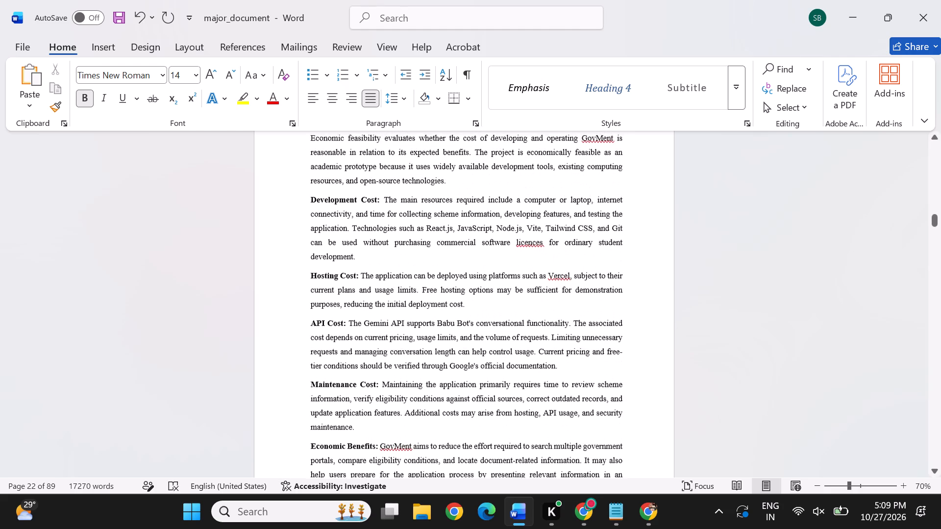
scroll(322, 168, "up", 1)
left_click(284, 181)
key("space")
key("space")
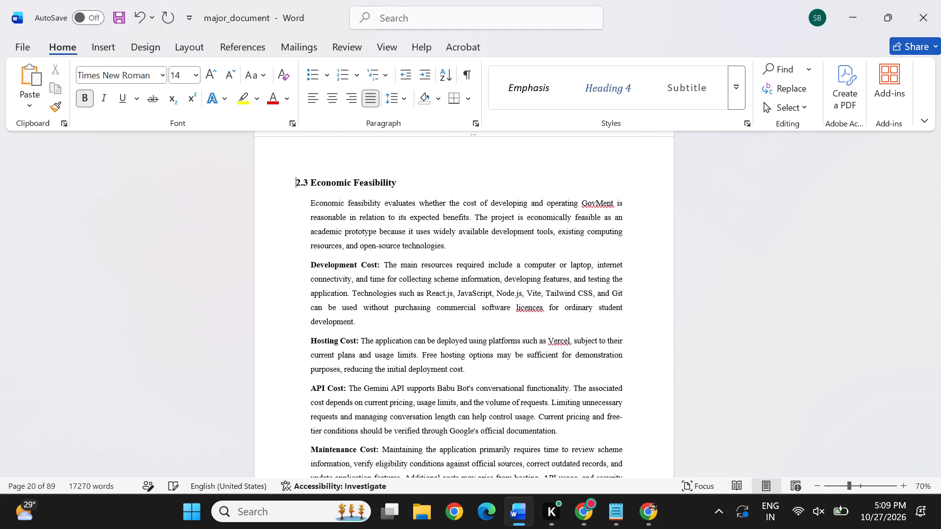
scroll(293, 203, "down", 1)
scroll(301, 262, "down", 1)
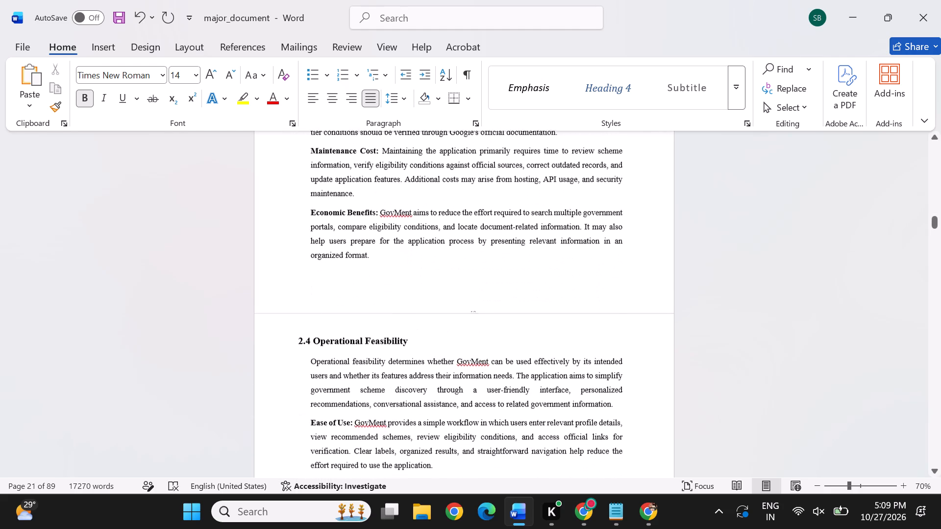
scroll(298, 308, "up", 3)
right_click(298, 308)
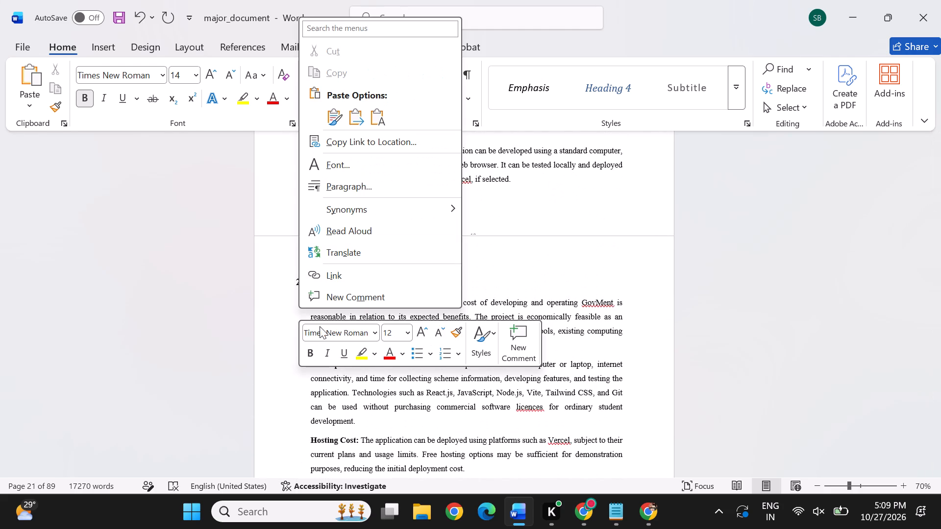
left_click(538, 240)
Insert three spaces before the 2.2 Technical Feasibility heading, keeping its number 2.2 intact.
scroll(462, 250, "up", 2)
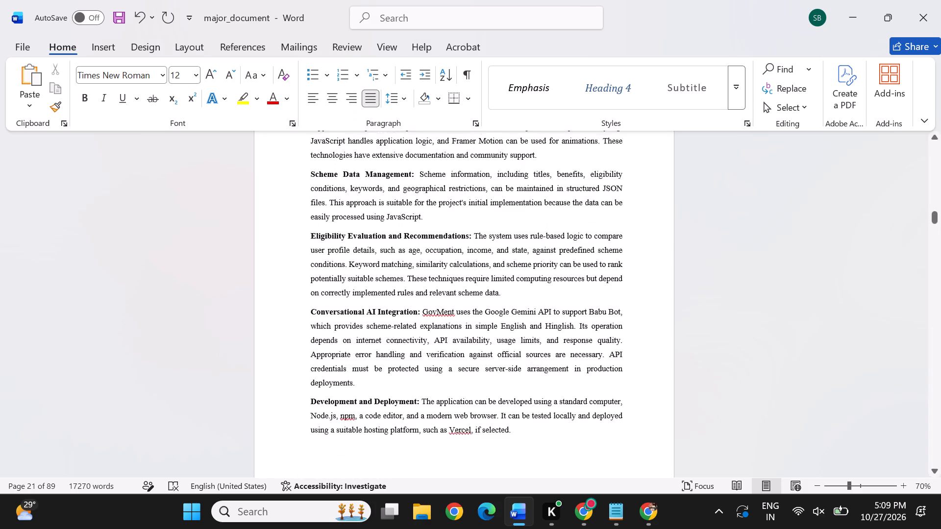
scroll(462, 250, "up", 1)
left_click(283, 314)
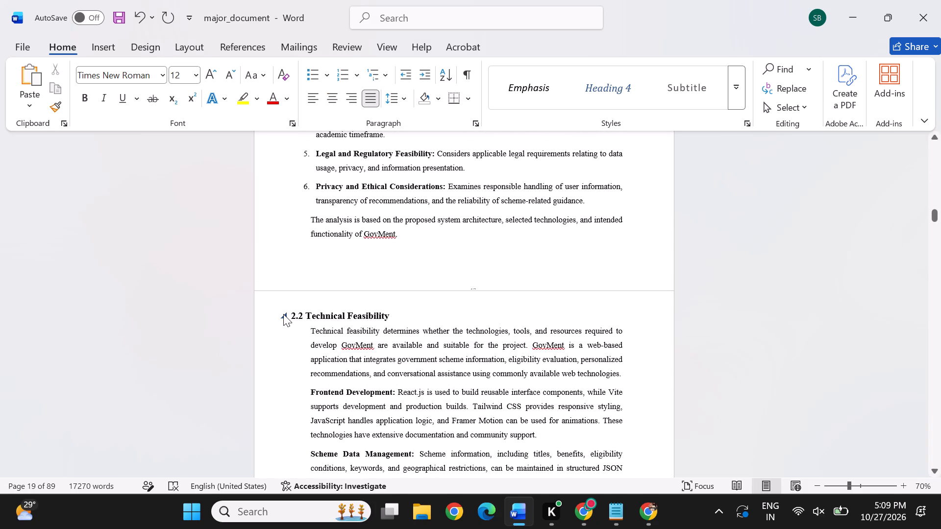
left_click(283, 314)
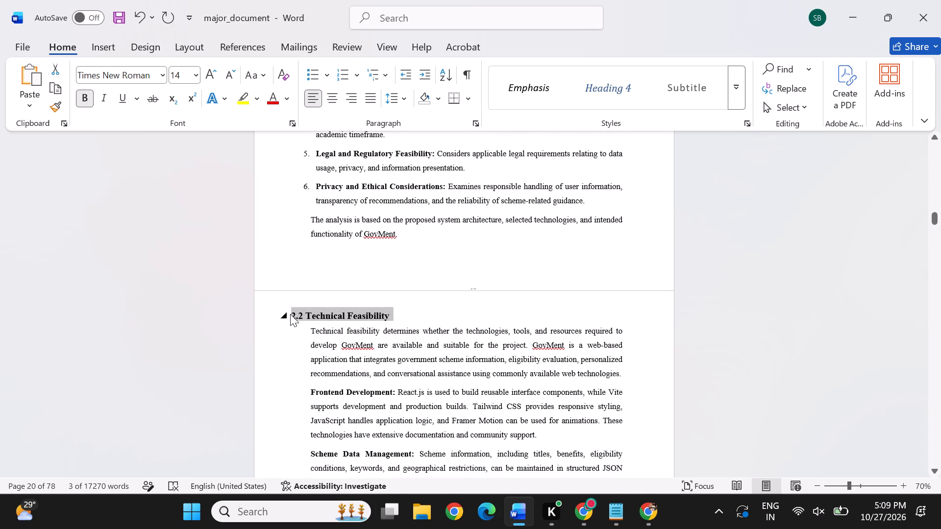
left_click(290, 314)
key("space")
key("space")
key("space")
key("space")
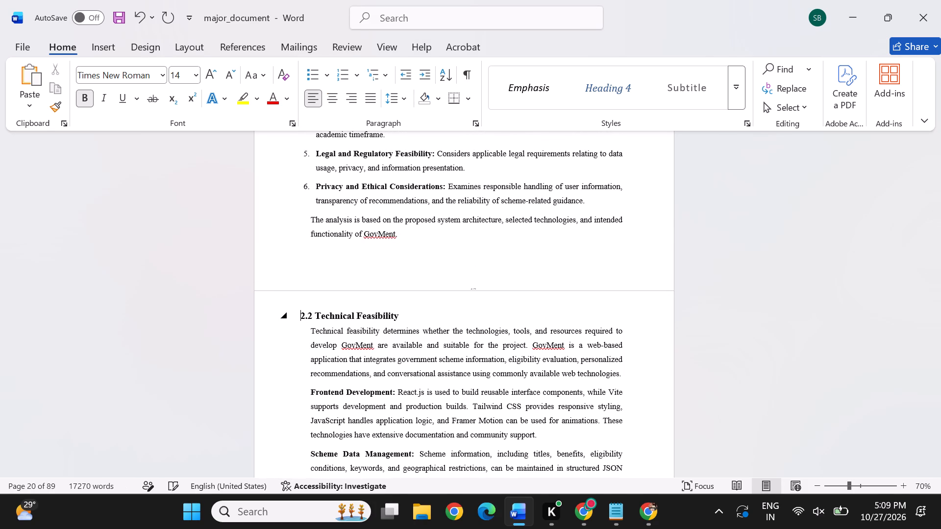
key("Left")
key("Delete")
key("Delete")
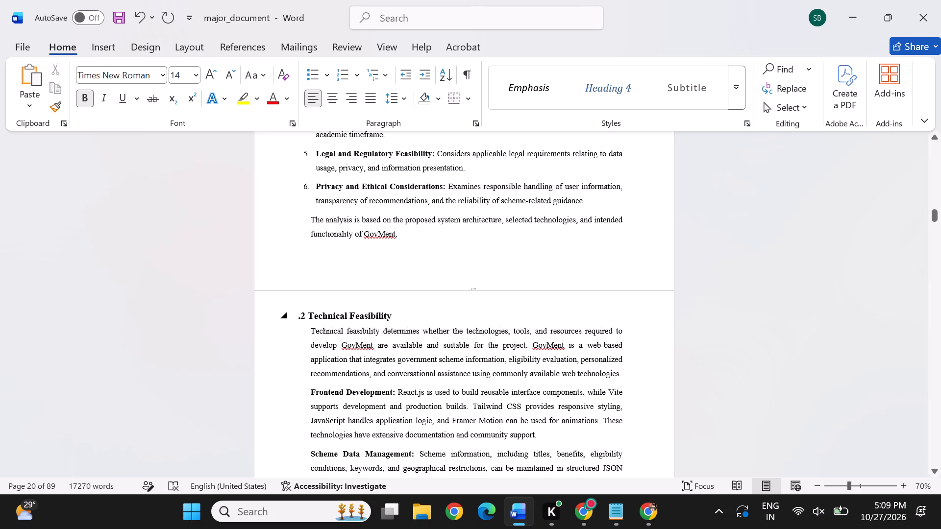
key("2")
Decrease the indent of the 2.1 Introduction heading by one level and insert three spaces before it.
scroll(383, 310, "up", 2)
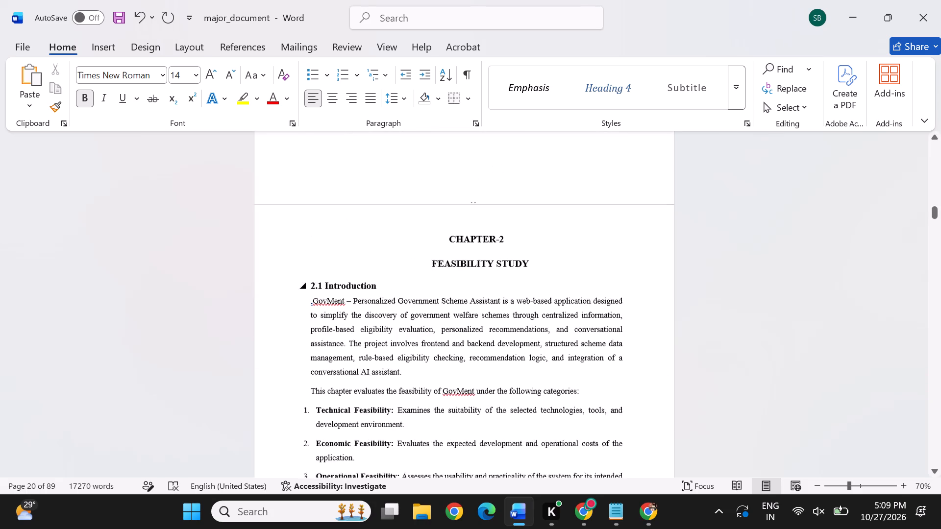
scroll(357, 407, "down", 1)
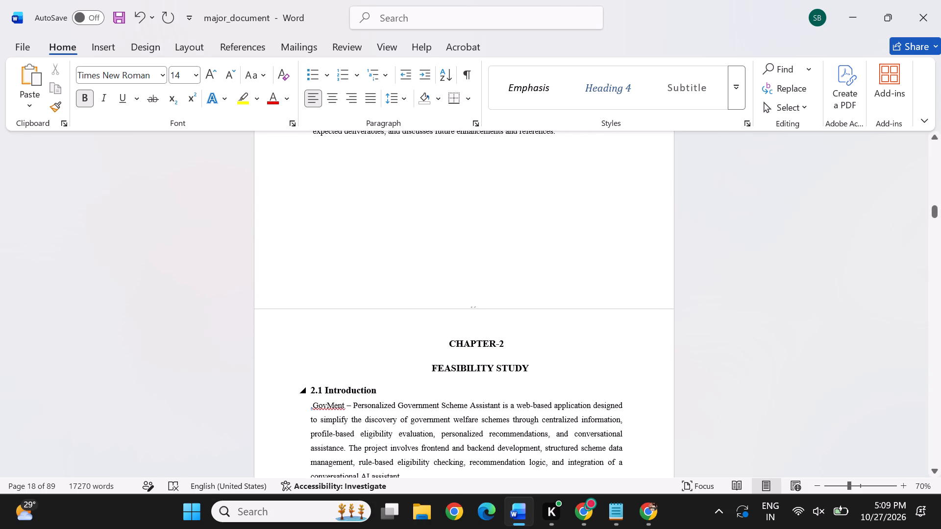
left_click_drag(383, 392, 308, 389)
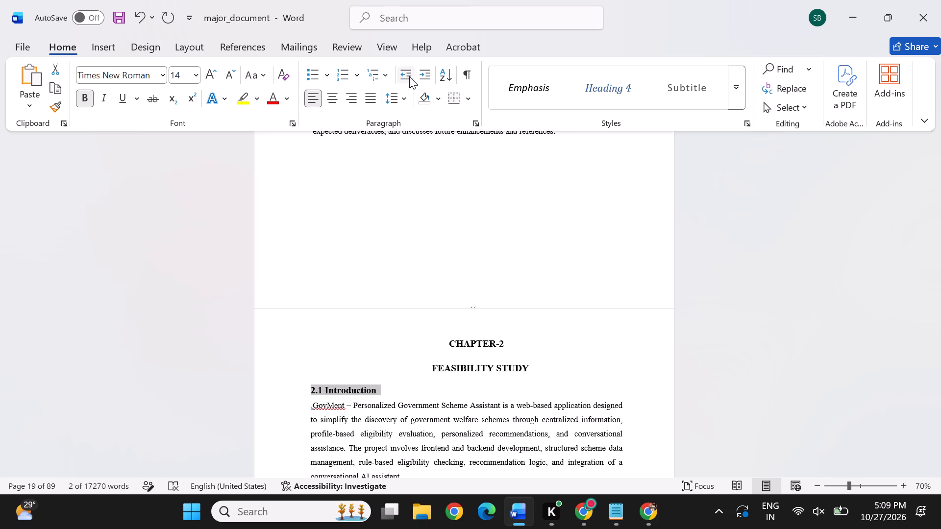
left_click(405, 77)
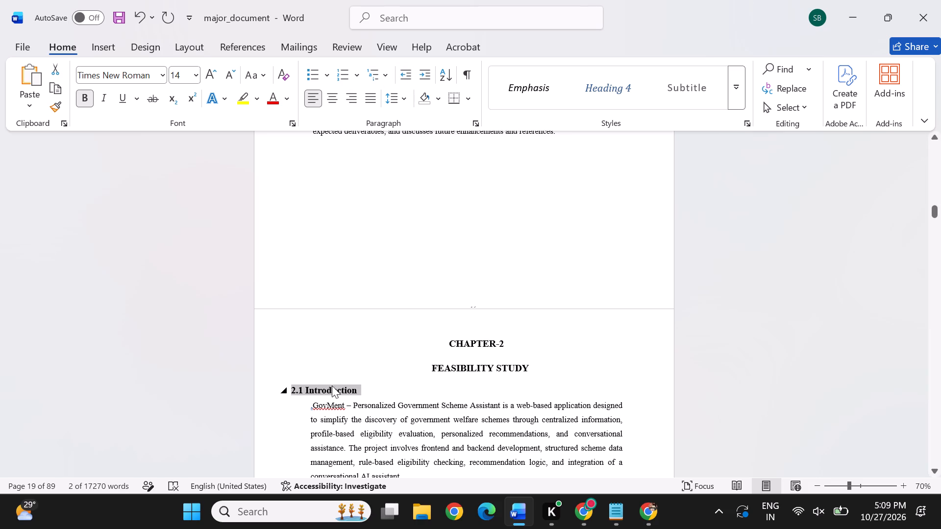
left_click(305, 385)
left_click(293, 391)
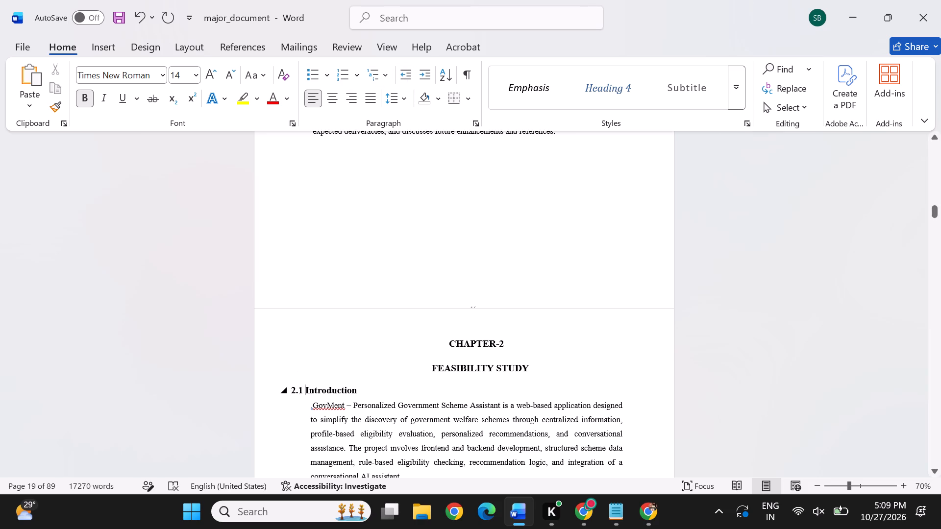
key("space")
key("space")
key("space")
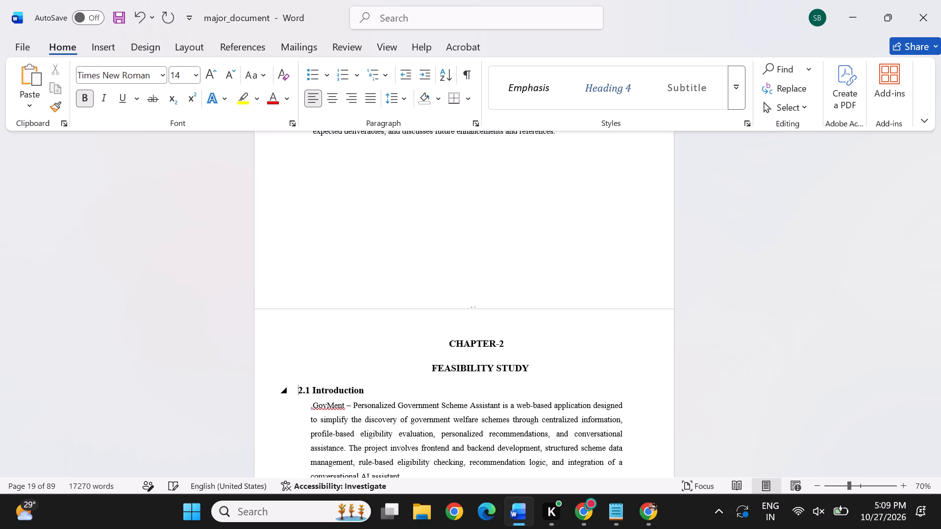
Add five empty lines after the Operational Limitations paragraph that ends section 2.4, moving the insertion point to the following page.
scroll(363, 449, "down", 2)
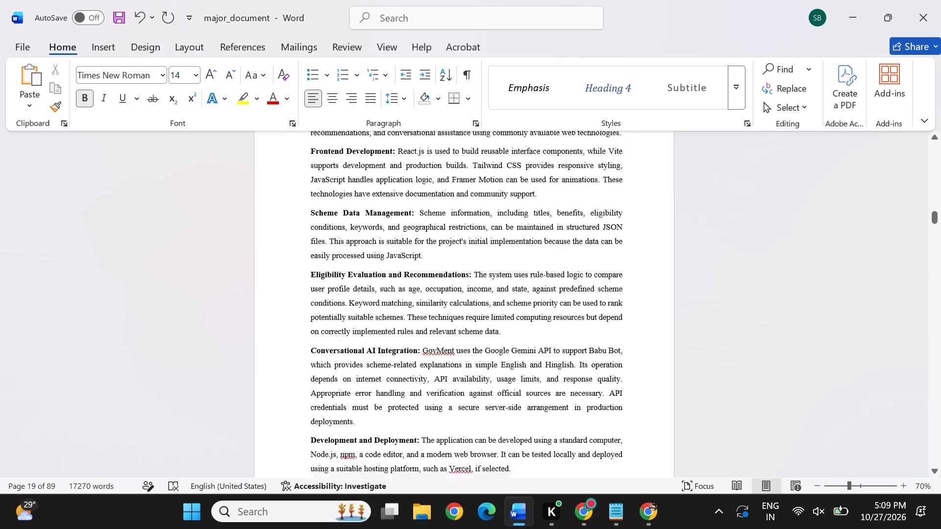
scroll(363, 437, "down", 1)
left_click(343, 171)
scroll(368, 309, "down", 1)
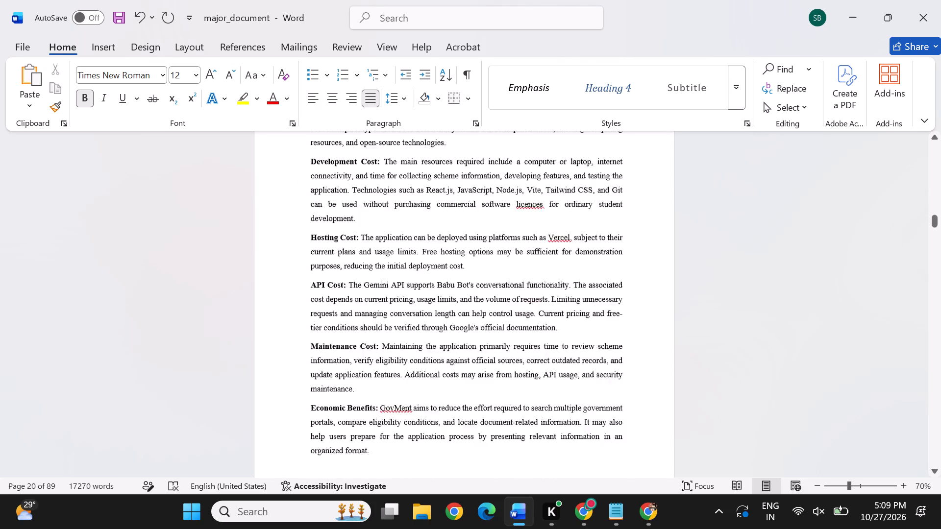
scroll(368, 309, "down", 2)
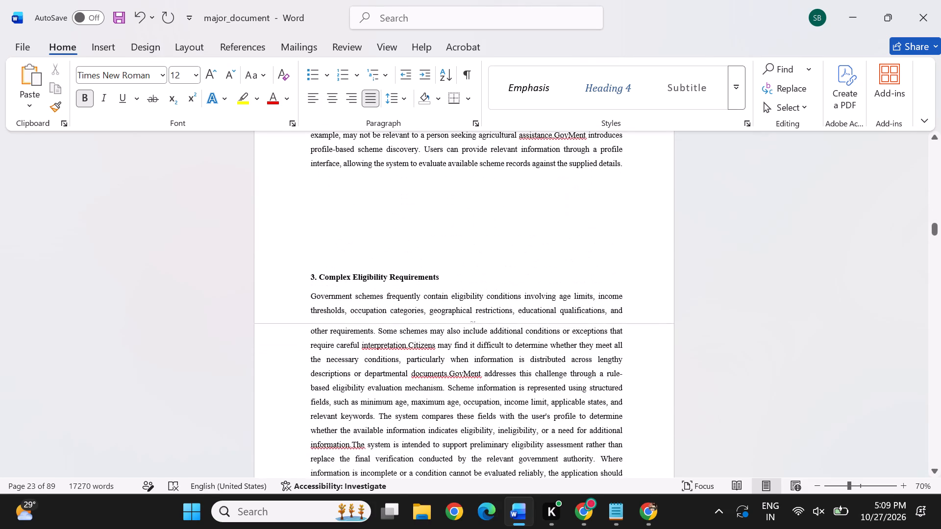
left_click(323, 186)
scroll(403, 281, "up", 2)
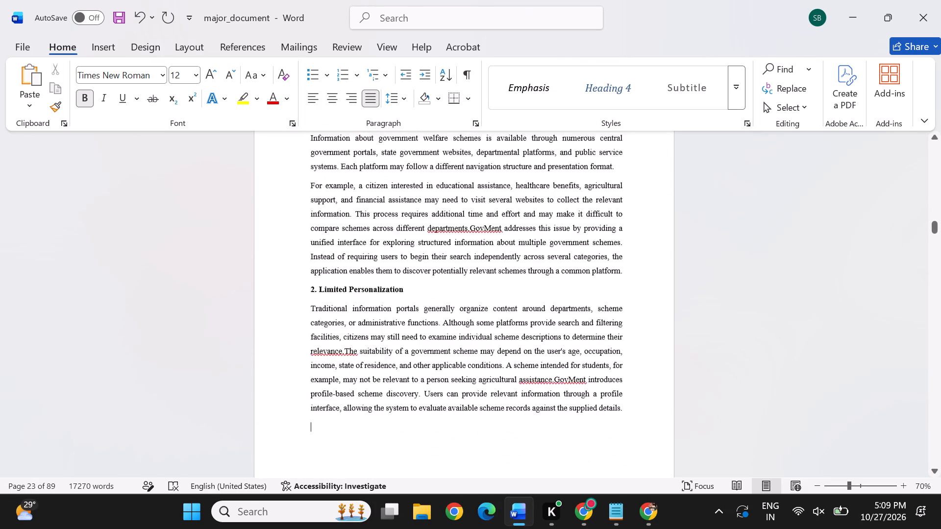
scroll(403, 281, "up", 5)
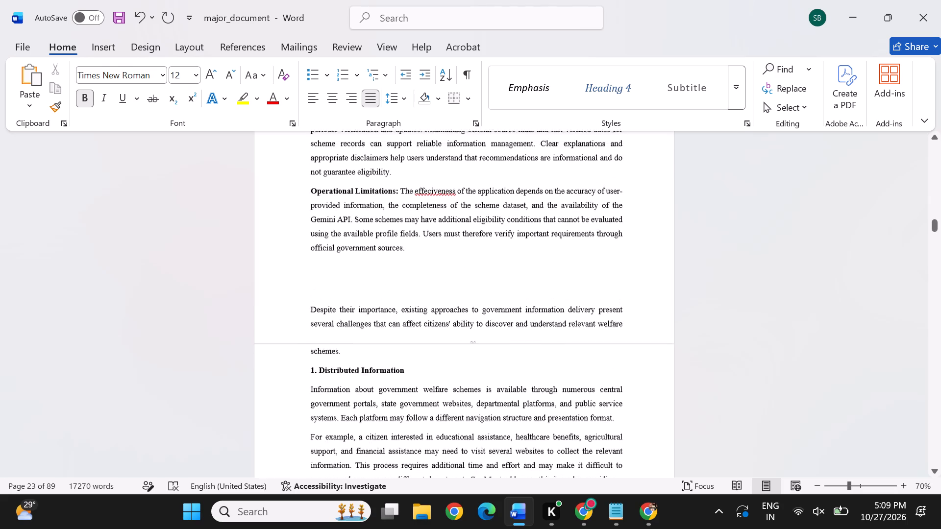
scroll(403, 281, "up", 1)
scroll(309, 305, "up", 1)
left_click(327, 329)
key("Return")
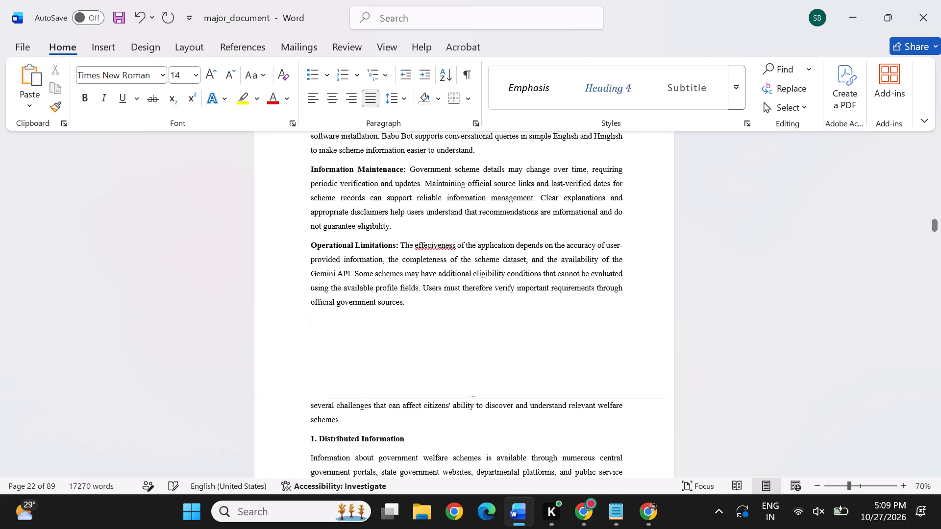
key("Return")
key("Return")
key("Return")
key("Return")
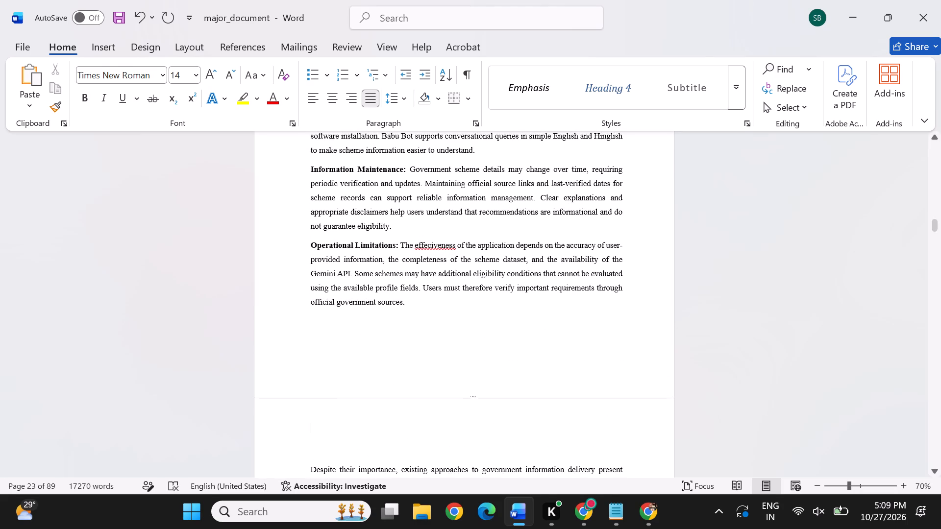
scroll(459, 200, "up", 1)
scroll(432, 246, "up", 1)
scroll(448, 276, "down", 1)
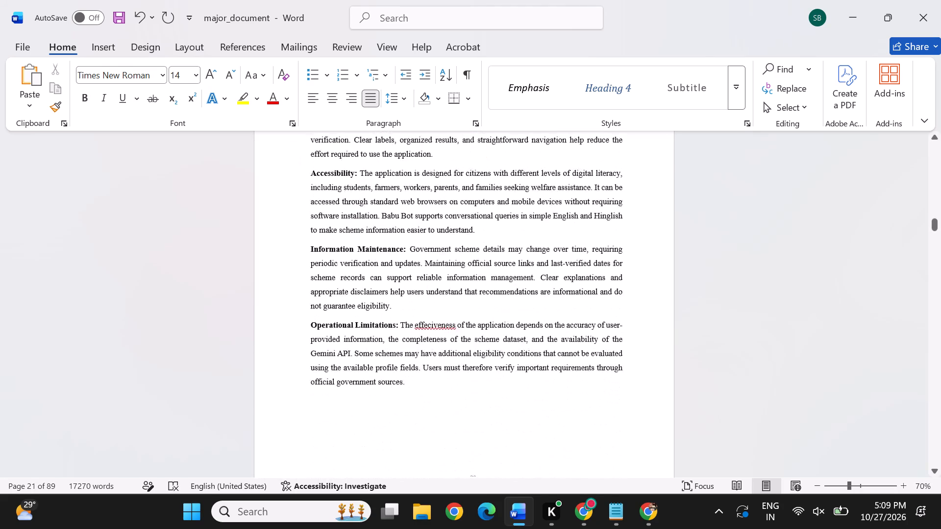
scroll(448, 276, "down", 1)
Copy the title "2.5 Schedule Feasibility" from the Notepad outline and paste it at the top of the new page in Word.
left_click(582, 514)
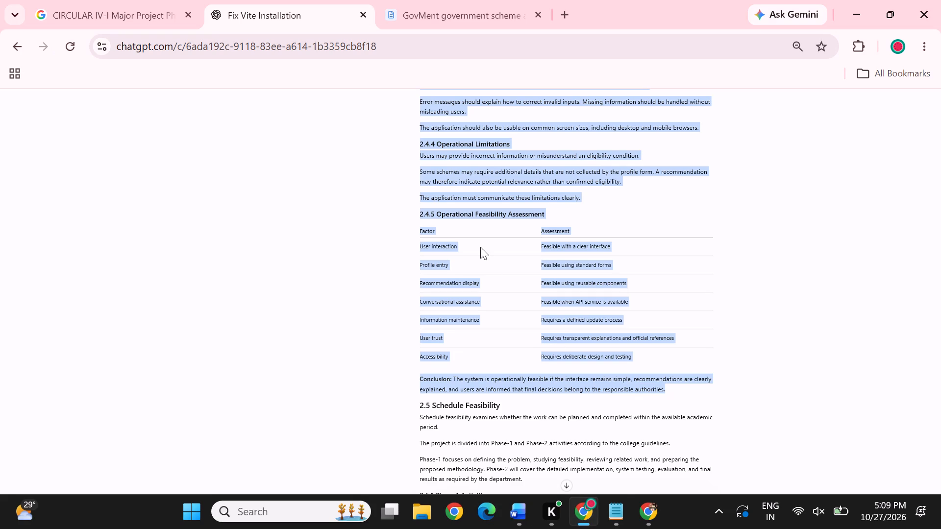
left_click(605, 470)
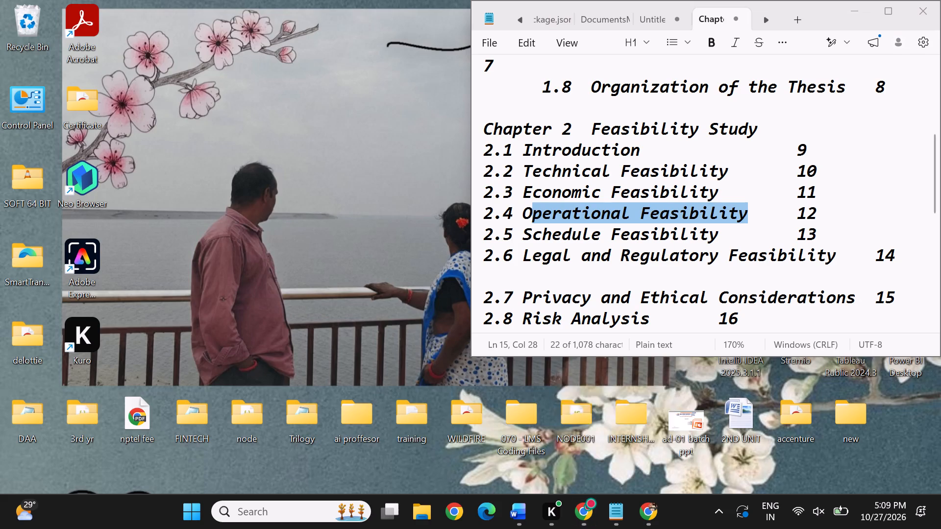
left_click_drag(737, 237, 513, 241)
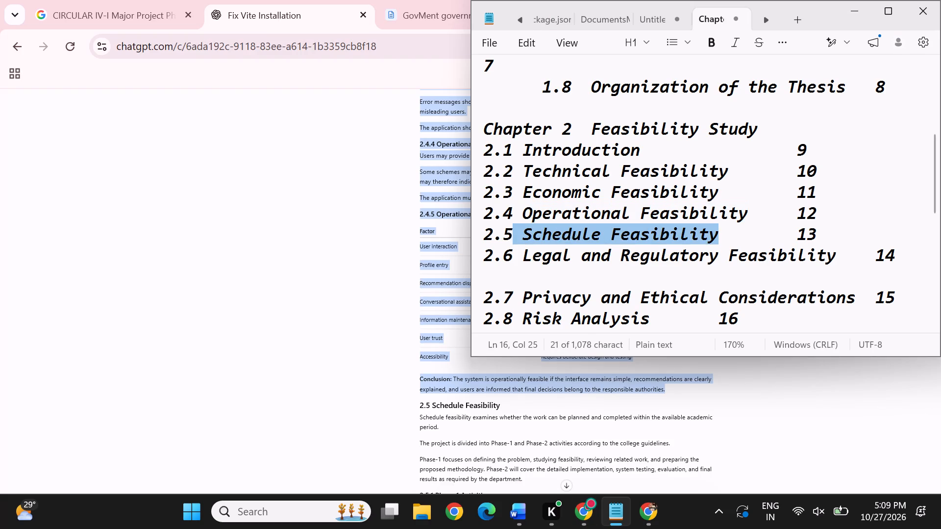
left_click_drag(513, 241, 480, 238)
key("ctrl+c")
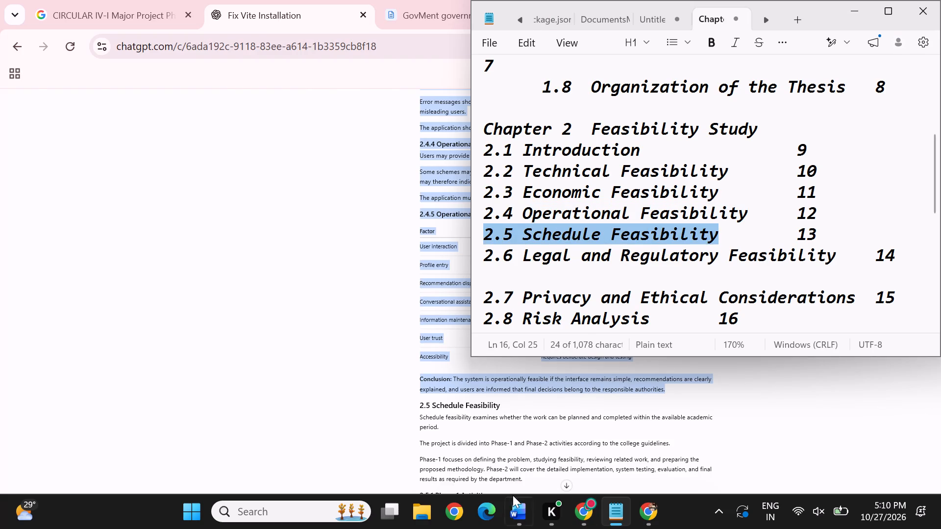
left_click(513, 498)
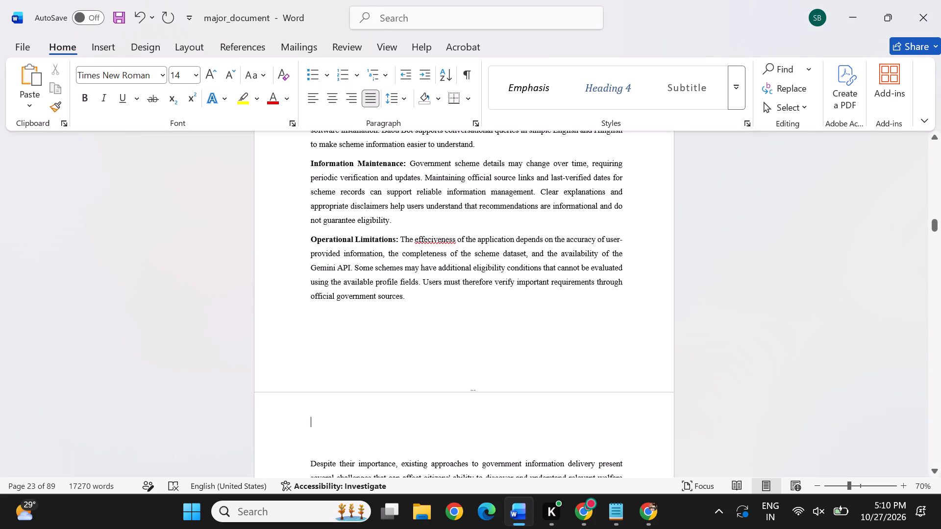
key("ctrl+v")
Decrease the indent of the 2.5 Schedule Feasibility heading by one level and make it bold.
left_click_drag(434, 417, 433, 417)
left_click_drag(433, 417, 297, 417)
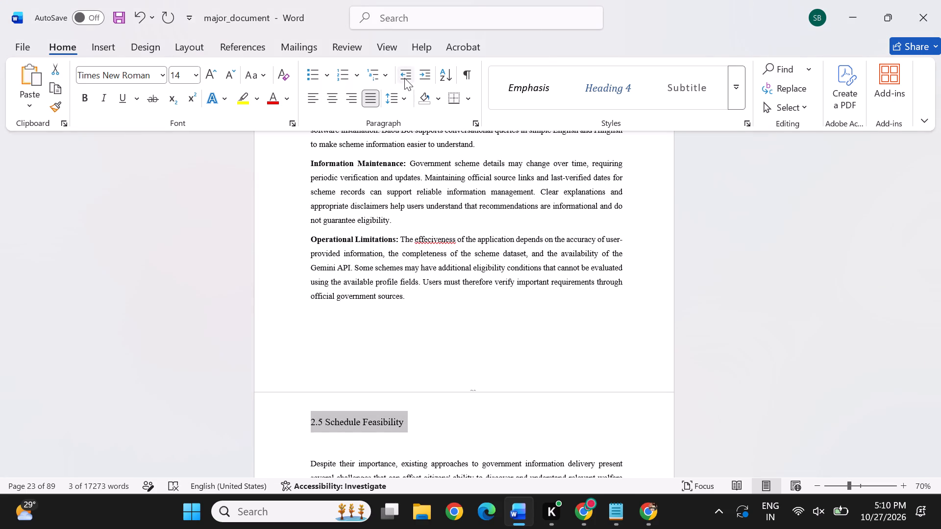
left_click(404, 78)
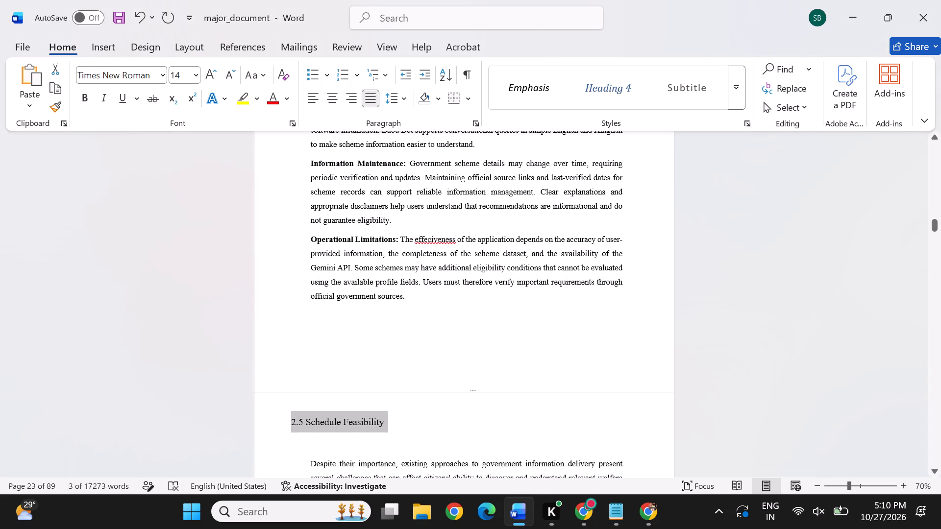
left_click(93, 98)
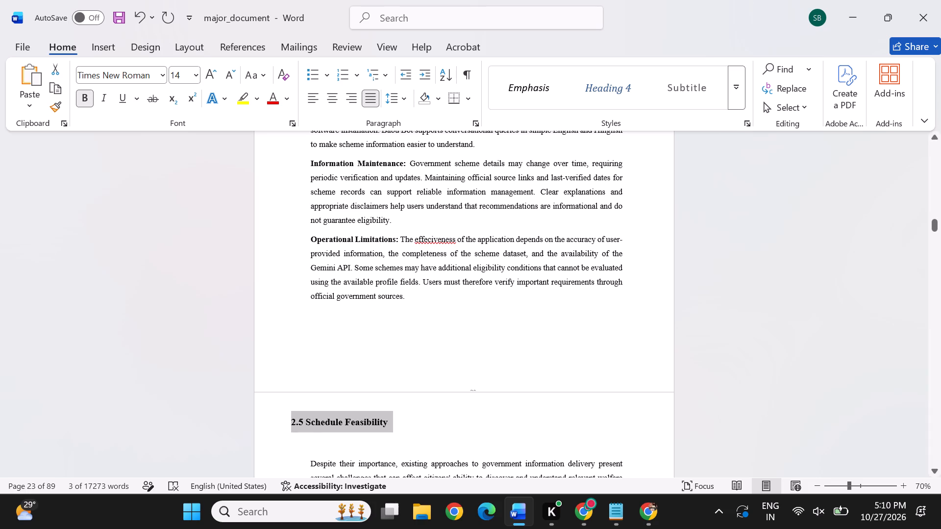
Start a new tab-indented line below the 2.5 Schedule Feasibility heading.
left_click(410, 432)
key("Return")
key("Tab")
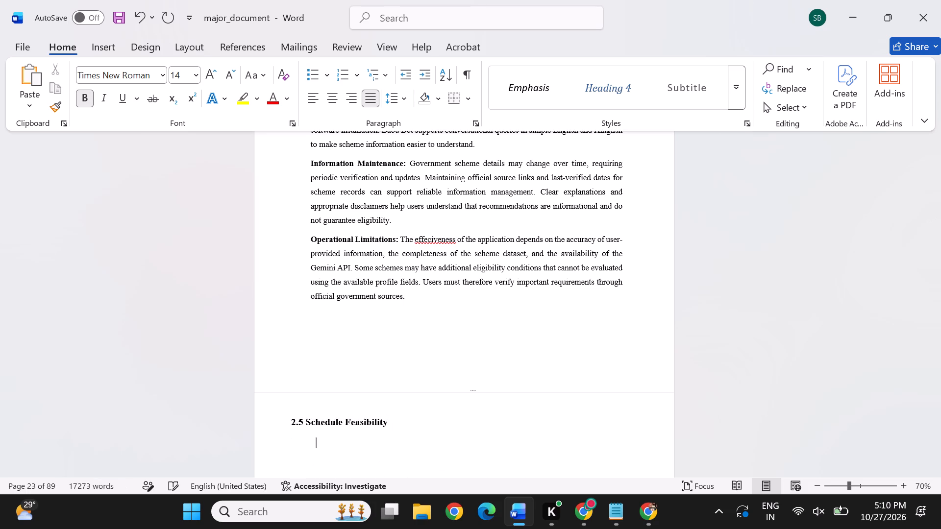
left_click(586, 527)
scroll(551, 375, "down", 1)
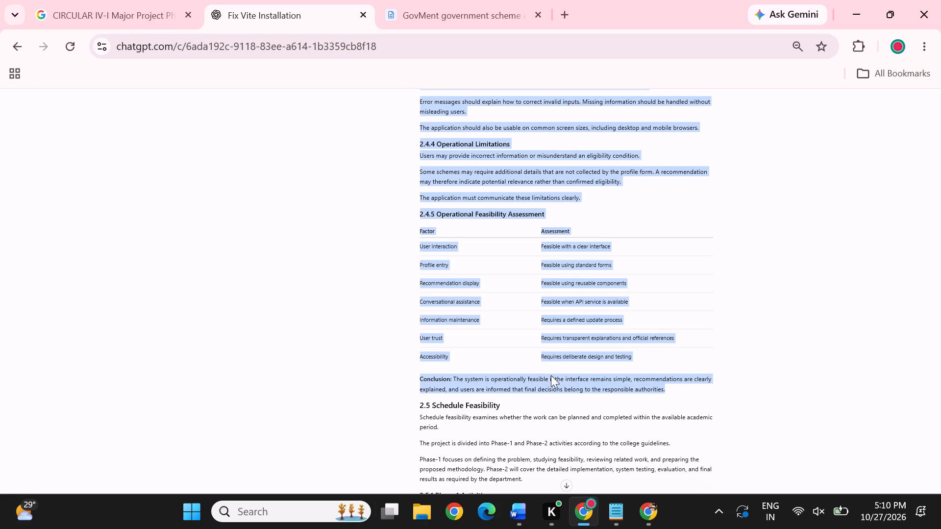
scroll(551, 375, "down", 1)
scroll(384, 289, "down", 1)
scroll(467, 225, "up", 1)
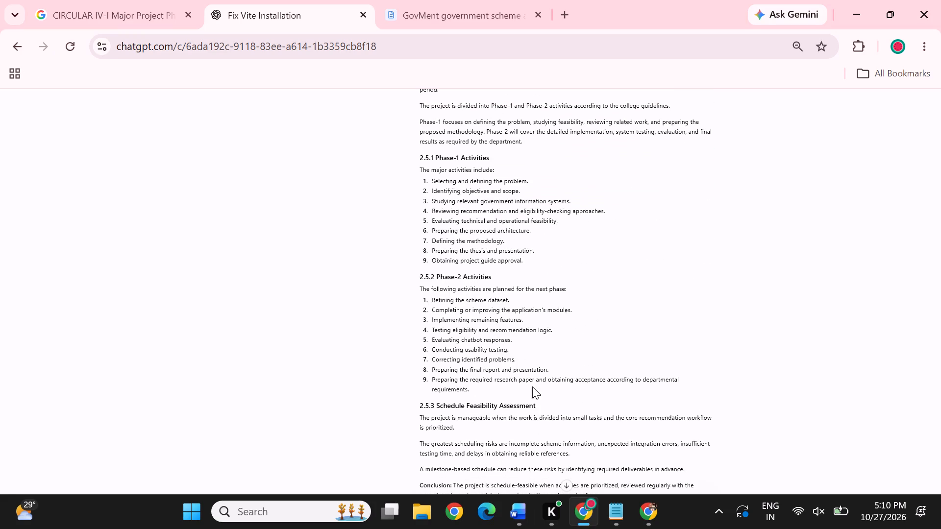
scroll(533, 415, "down", 2)
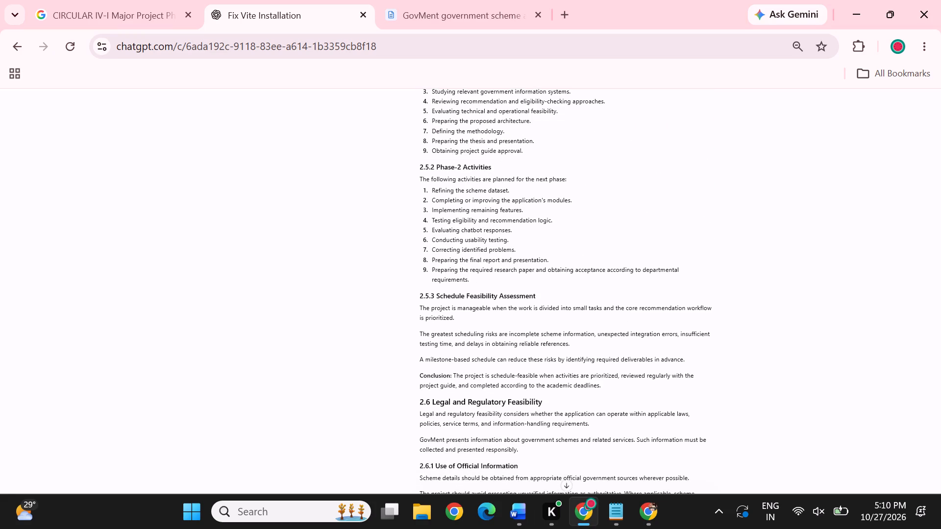
scroll(554, 417, "down", 1)
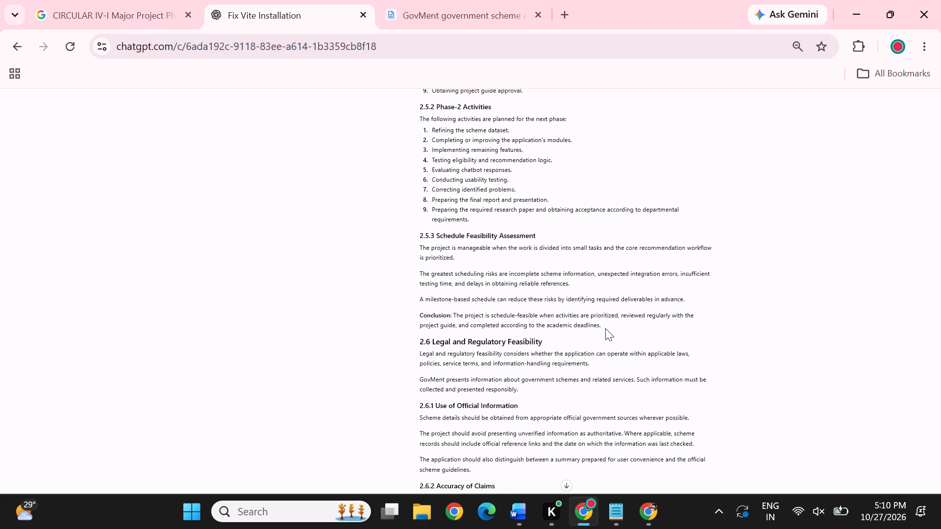
left_click_drag(612, 328, 405, 54)
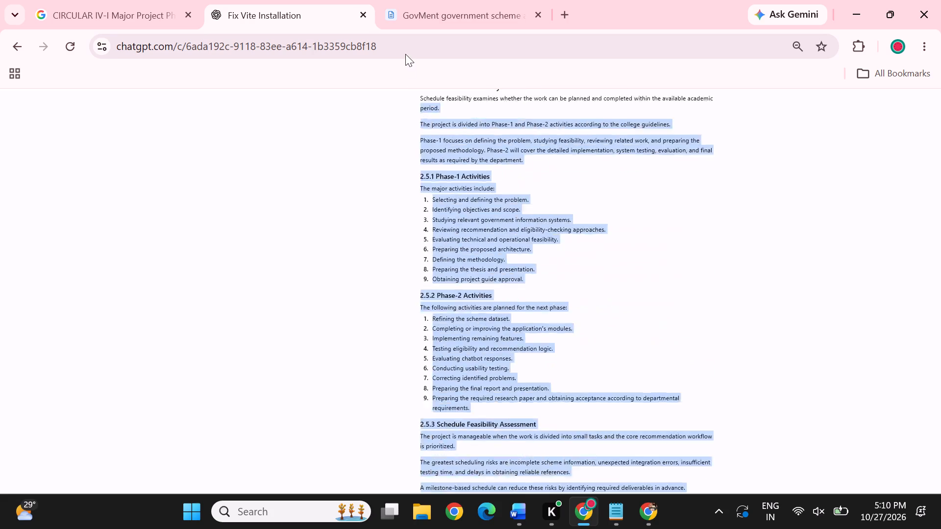
left_click_drag(405, 54, 415, 364)
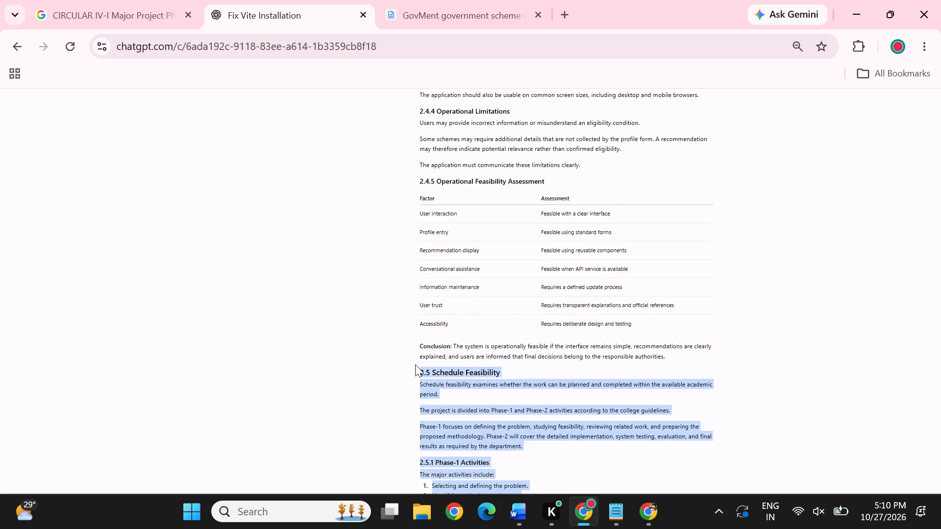
left_click_drag(415, 364, 415, 363)
key("ctrl+c")
left_click(644, 512)
left_click(468, 474)
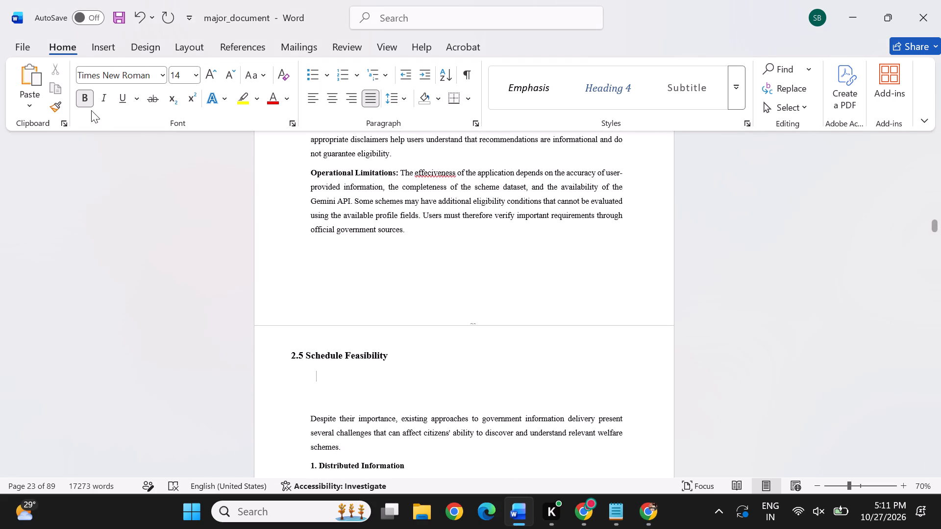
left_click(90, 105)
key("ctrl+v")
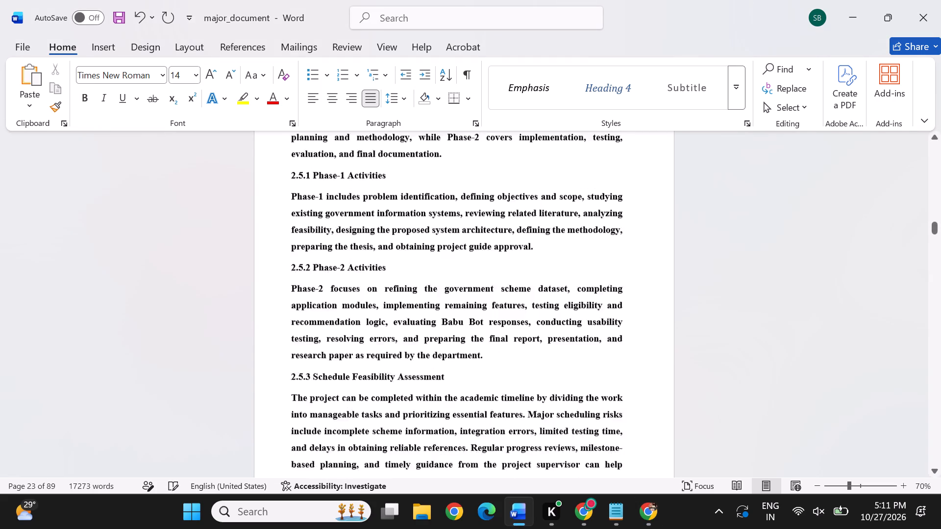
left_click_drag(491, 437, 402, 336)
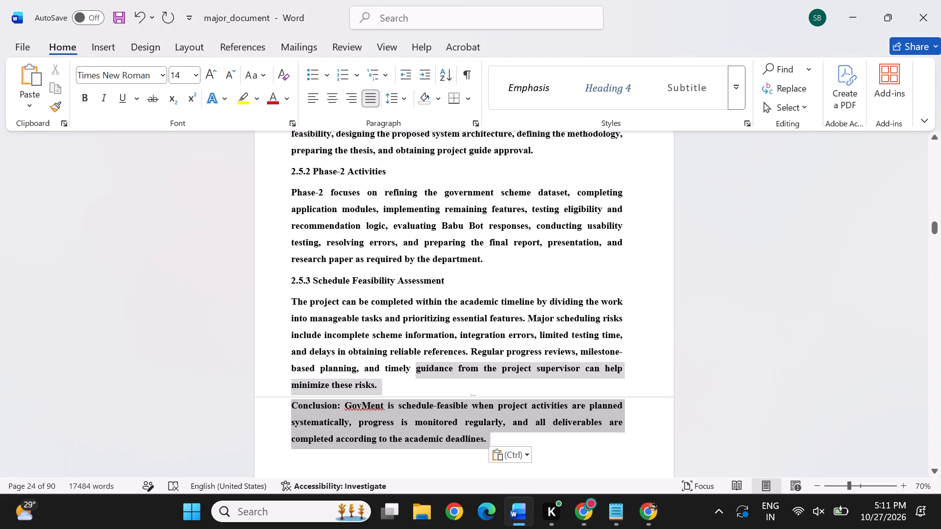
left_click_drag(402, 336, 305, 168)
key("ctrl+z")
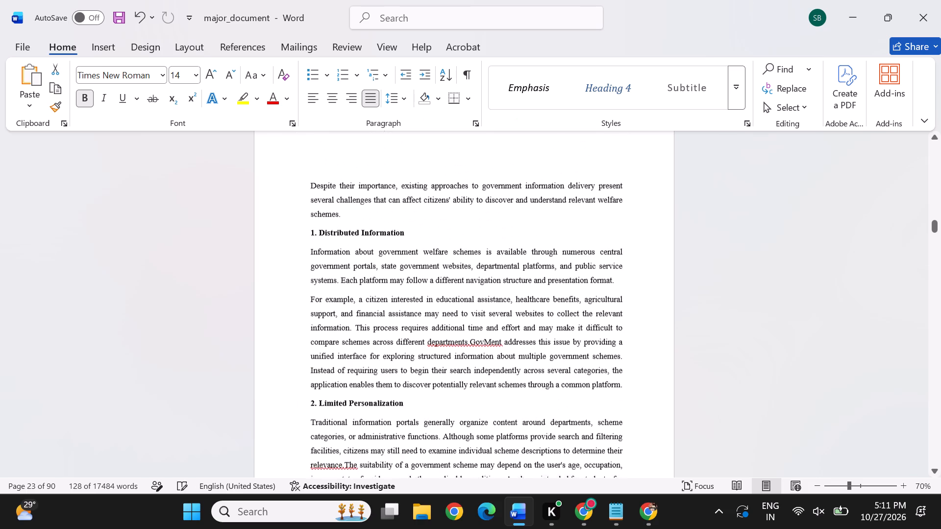
Turn bold off and paste the generated section text below the 2.5 Schedule Feasibility heading.
scroll(305, 168, "up", 1)
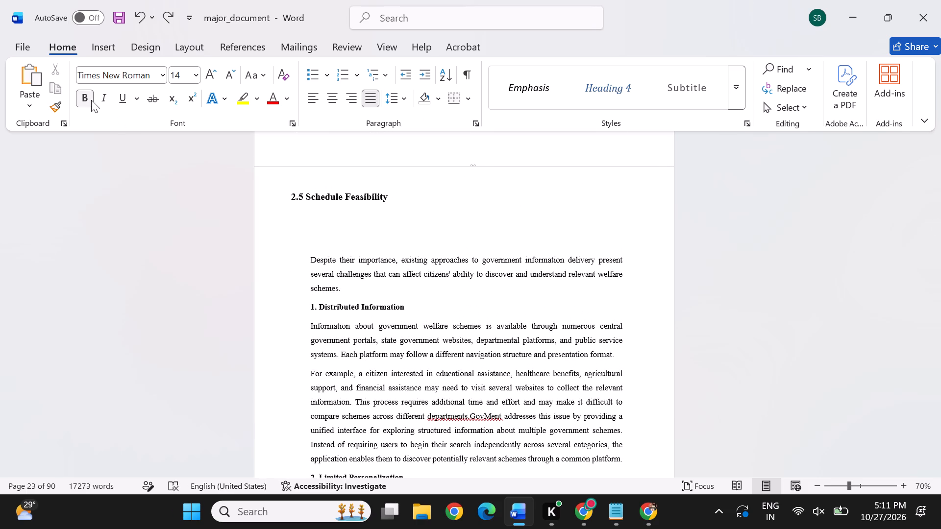
left_click(91, 100)
key("ctrl+v")
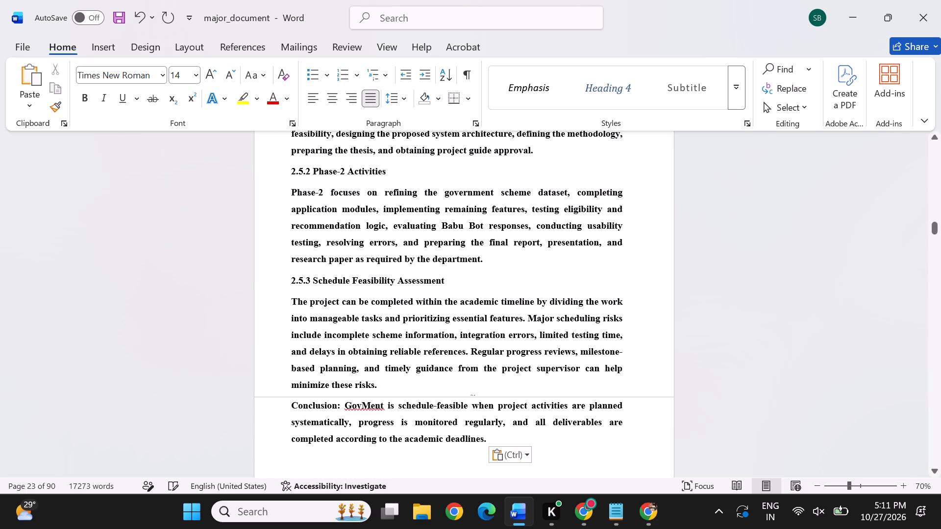
Delete the Conclusion paragraph at the end of the pasted 2.5 section.
left_click_drag(494, 435, 287, 404)
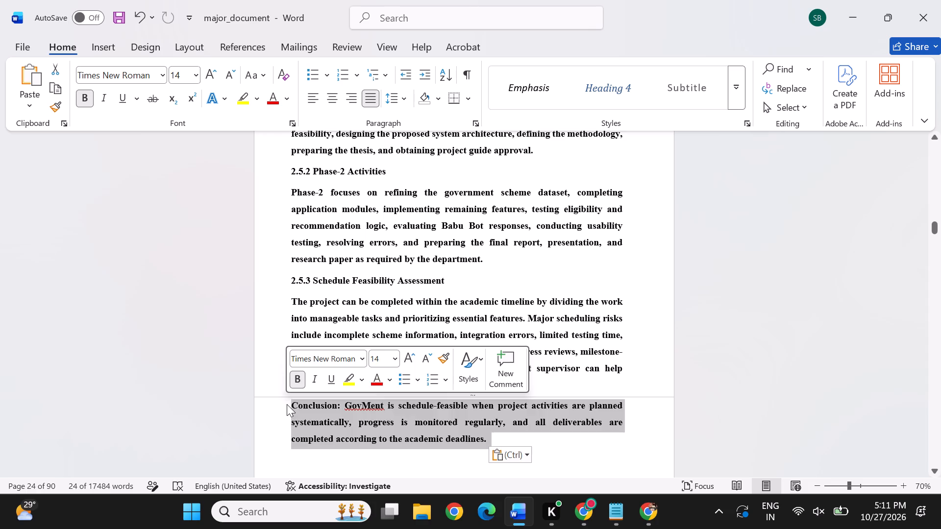
key("Delete")
Delete the duplicate "2.5 Schedule Feasibility" title pasted directly below the section heading.
scroll(395, 376, "up", 2)
scroll(408, 337, "up", 1)
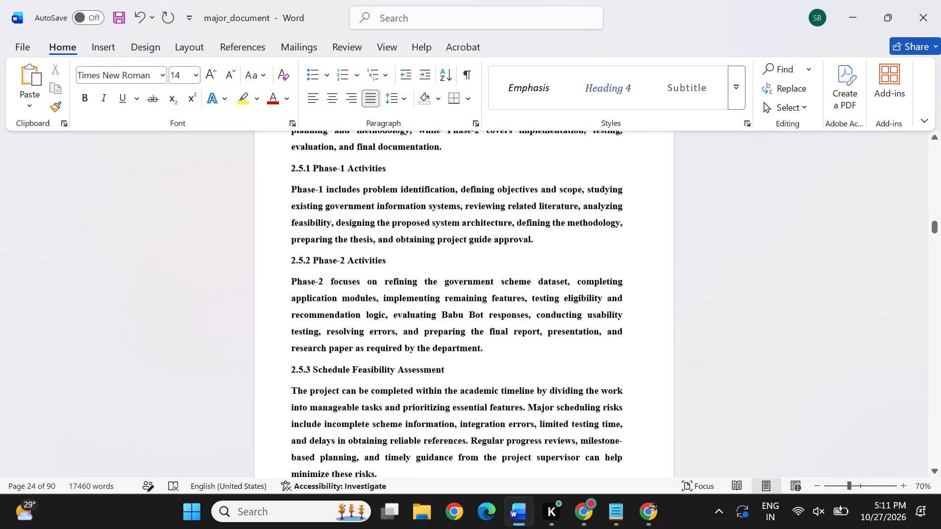
scroll(408, 337, "up", 1)
scroll(389, 288, "up", 1)
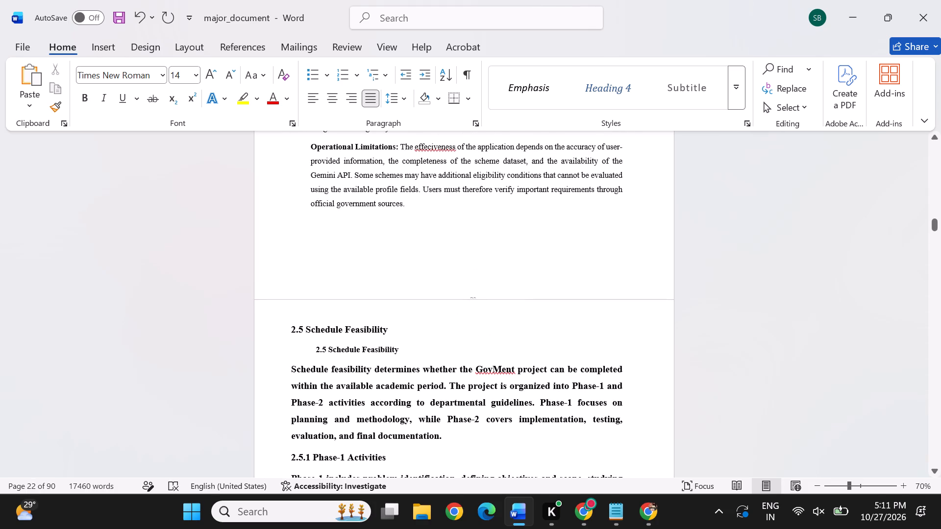
left_click_drag(407, 349, 307, 349)
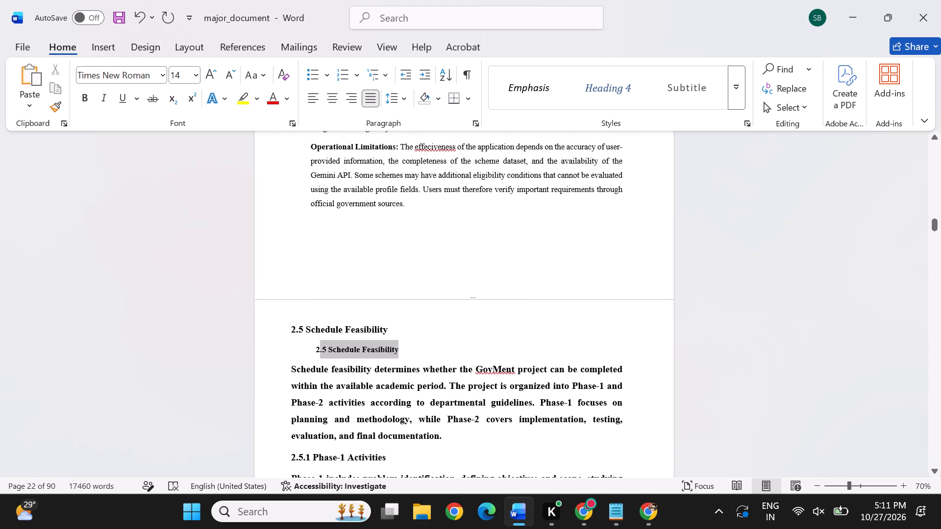
left_click_drag(307, 349, 304, 349)
key("Delete")
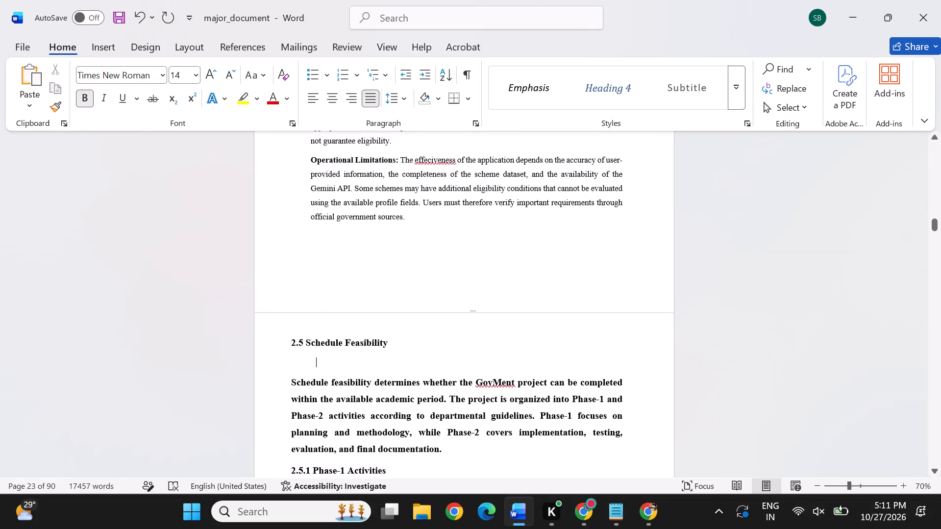
Indent the pasted text below the 2.5 Schedule Feasibility heading by one level, from the opening paragraph through the 2.5.3 text.
left_click_drag(286, 383, 511, 242)
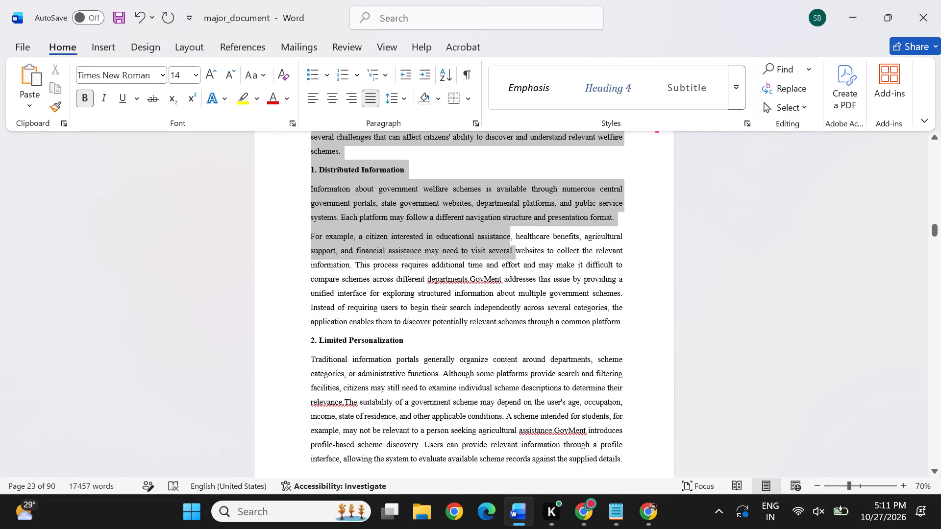
left_click_drag(511, 242, 615, 179)
scroll(615, 179, "up", 2)
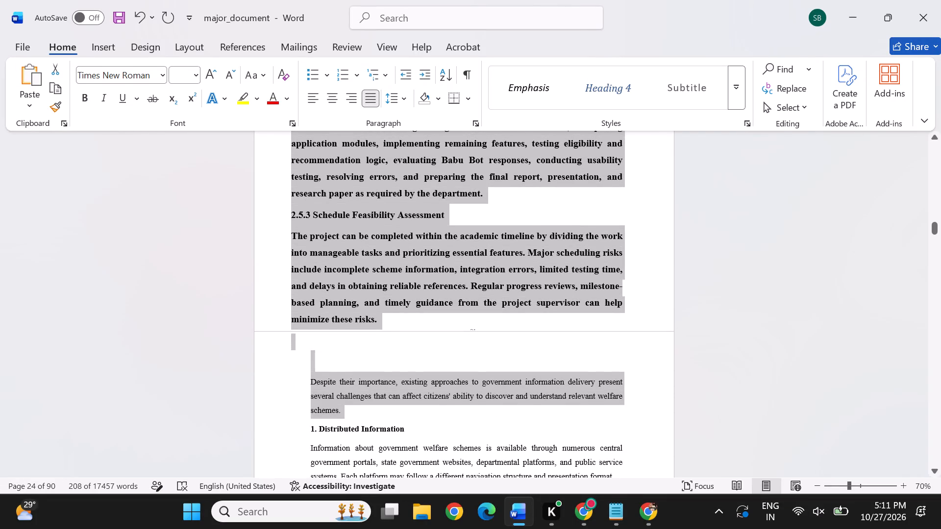
key("Tab")
scroll(266, 210, "up", 1)
scroll(469, 294, "up", 1)
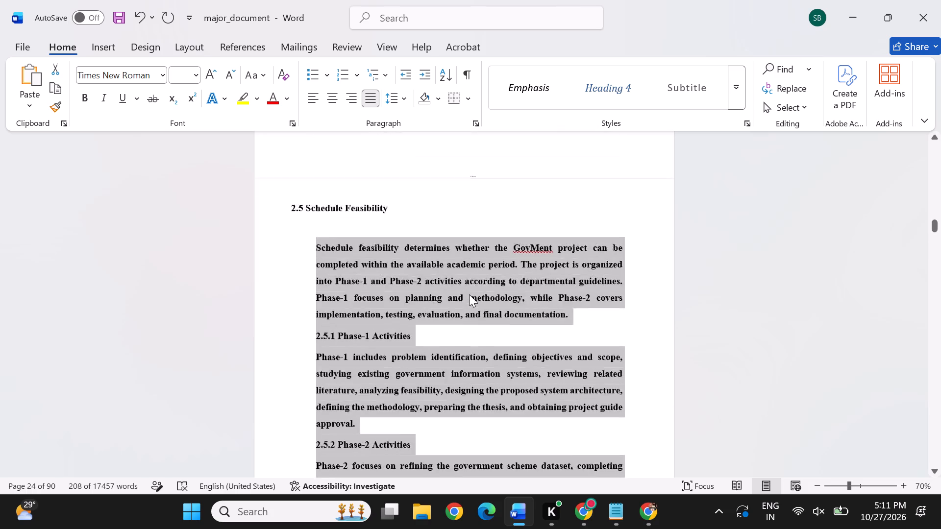
scroll(469, 294, "up", 1)
scroll(422, 302, "down", 1)
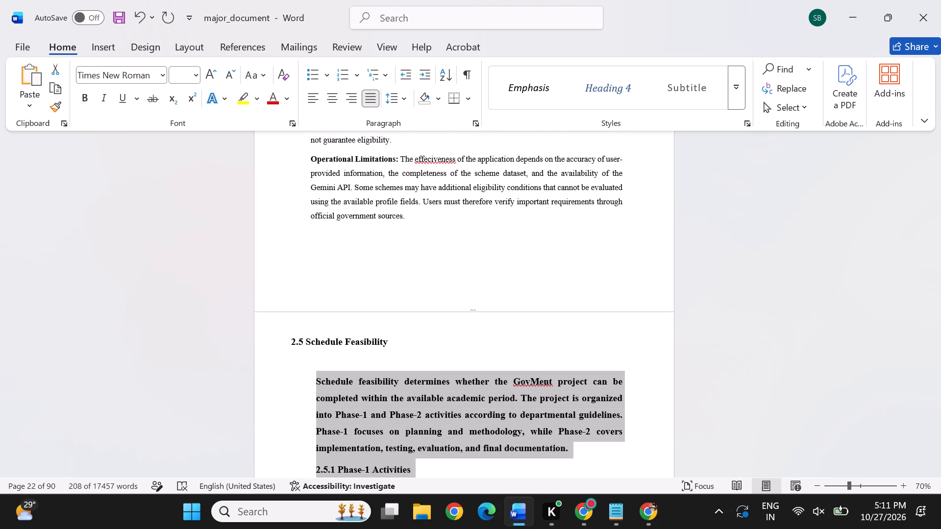
Set the font size of the selected 2.5 section text to 12.
left_click(194, 79)
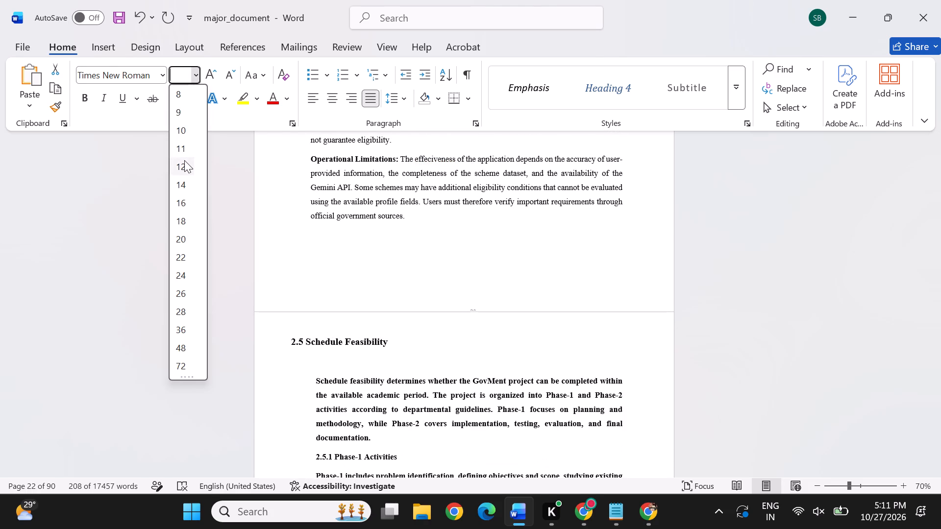
left_click(184, 160)
Remove the blank line below the 2.5 Schedule Feasibility heading and the leading gap before its opening paragraph.
left_click(377, 363)
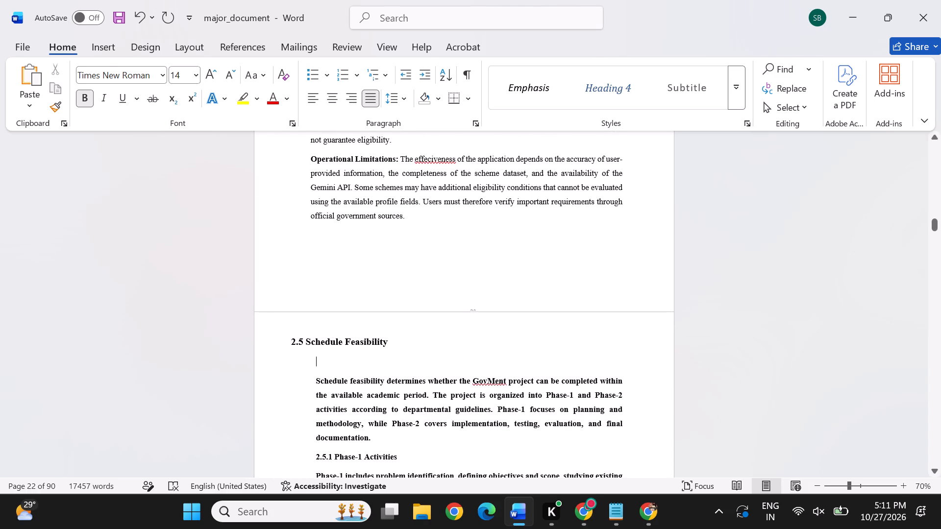
key("Delete")
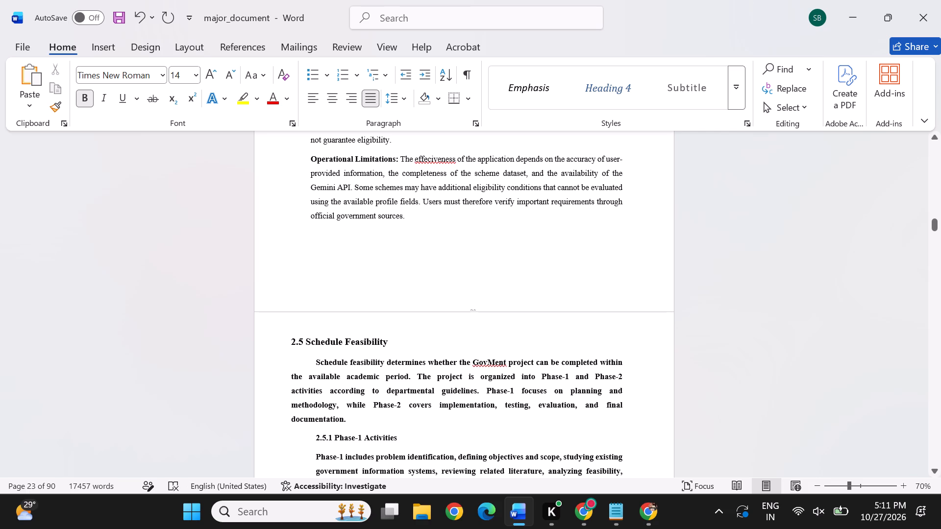
left_click(296, 364)
key("Delete")
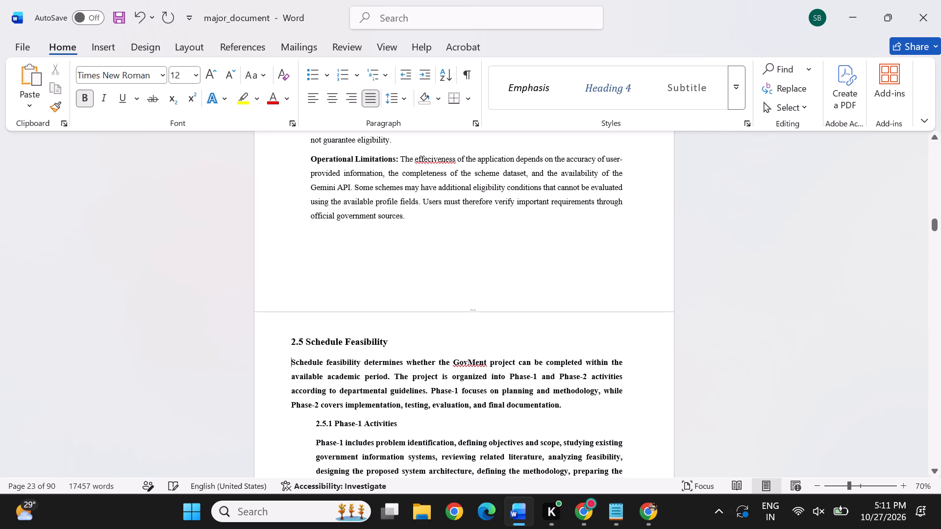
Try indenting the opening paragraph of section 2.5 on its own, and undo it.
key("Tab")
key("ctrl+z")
Indent the 2.5 body text by one more level, from the opening paragraph through the subsections.
left_click_drag(291, 357, 621, 482)
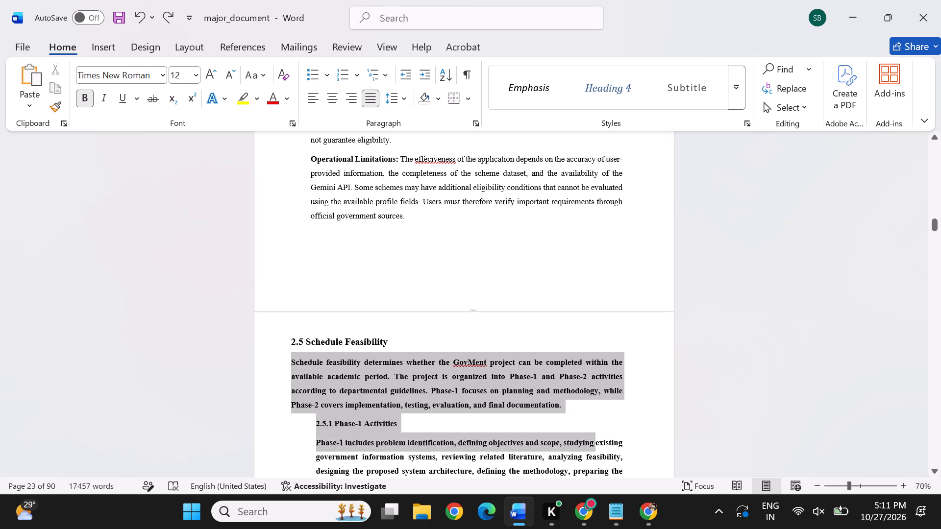
left_click_drag(621, 482, 605, 453)
scroll(371, 253, "up", 2)
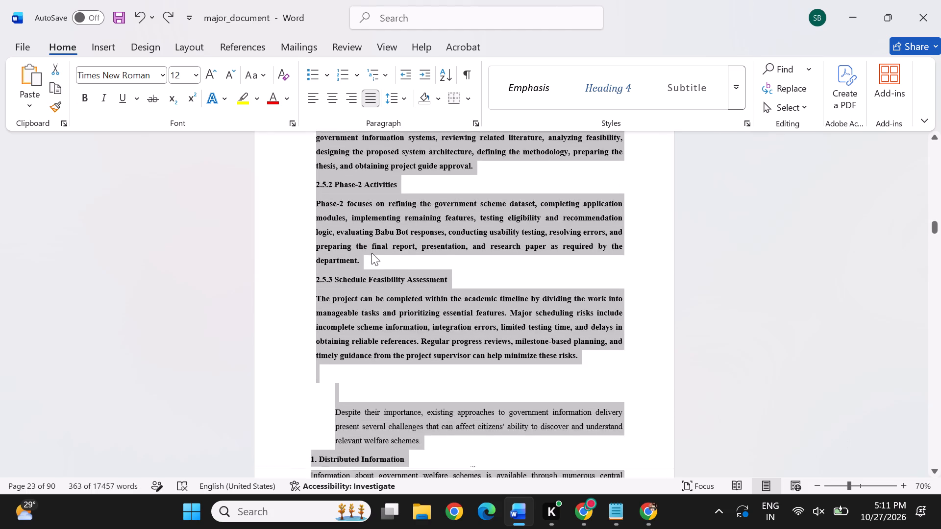
scroll(427, 341, "up", 1)
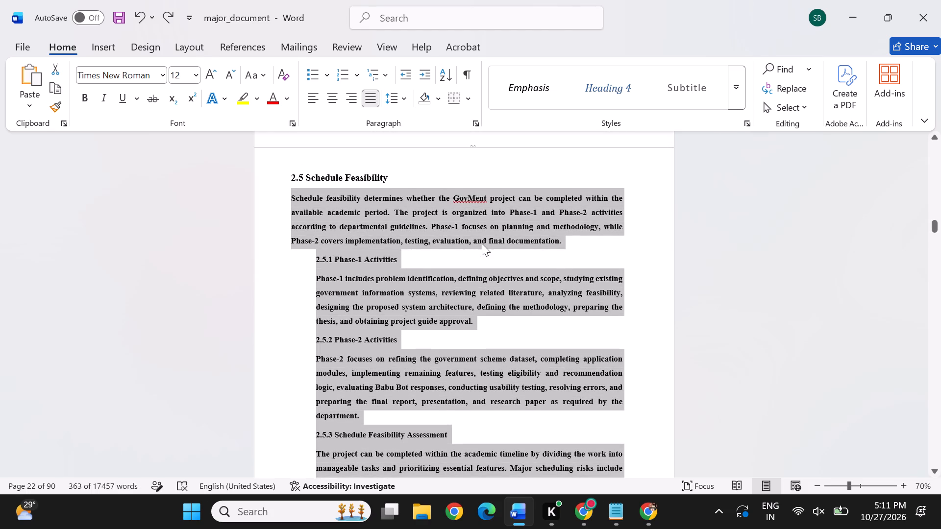
scroll(482, 243, "up", 1)
scroll(422, 229, "up", 1)
key("Tab")
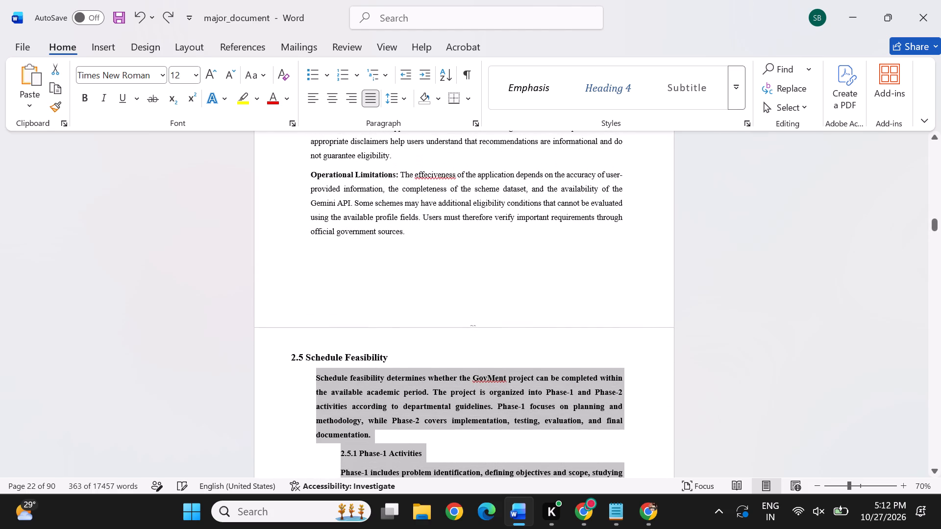
Insert four spaces in front of the 2.5 Schedule Feasibility heading.
scroll(521, 304, "up", 1)
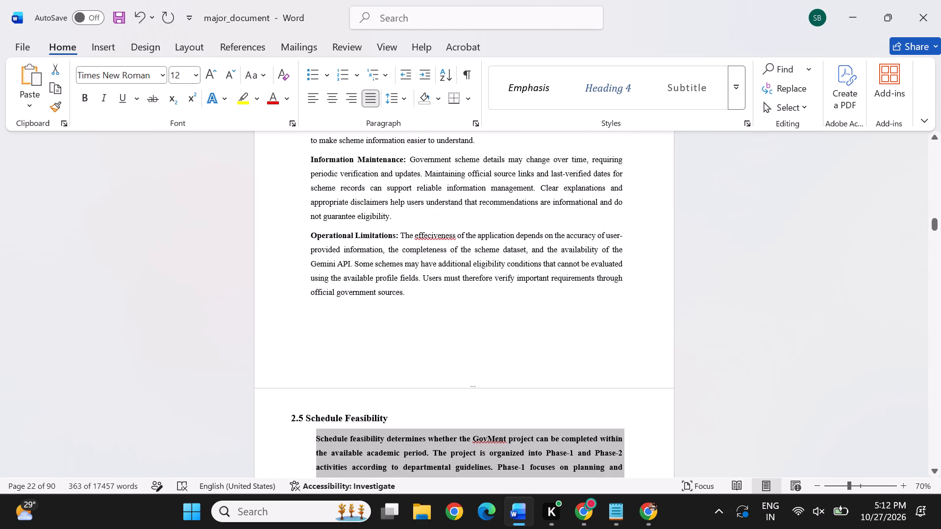
left_click(288, 415)
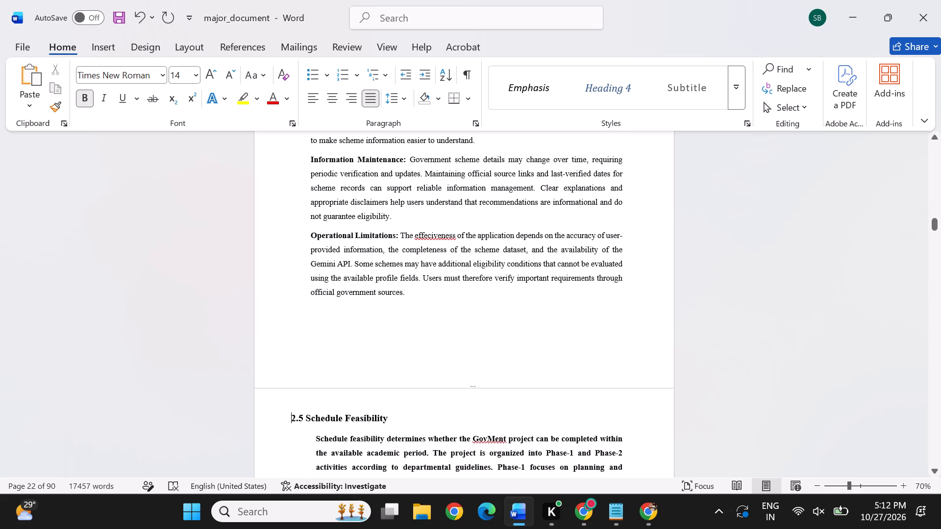
key("space")
key("space")
key("space")
key("space")
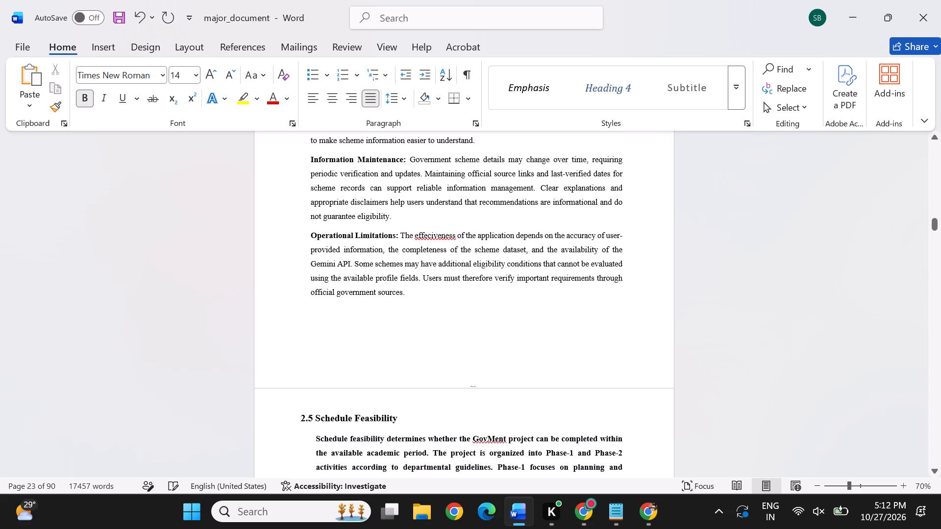
Remove bold from all the text below the 2.5 Schedule Feasibility heading, through the Schedule Feasibility Assessment paragraph.
scroll(414, 420, "down", 1)
left_click_drag(307, 353, 494, 209)
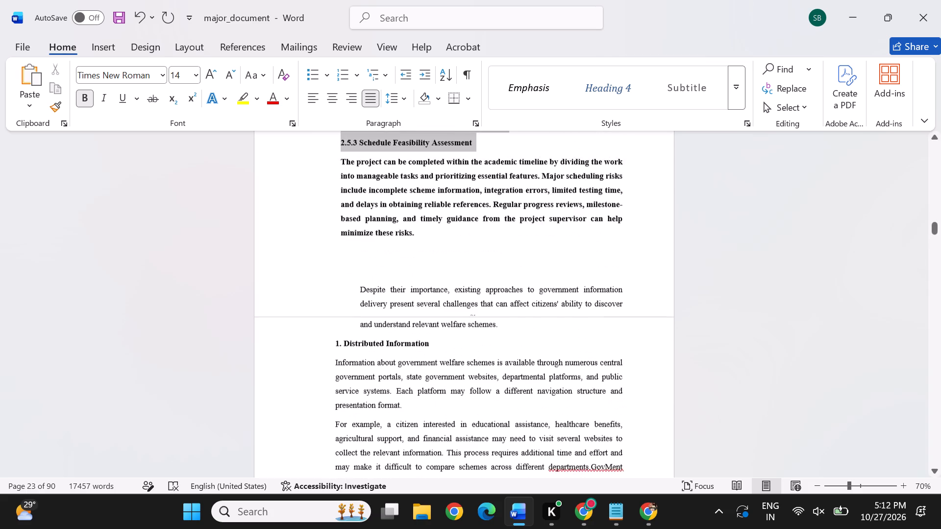
left_click_drag(494, 209, 476, 278)
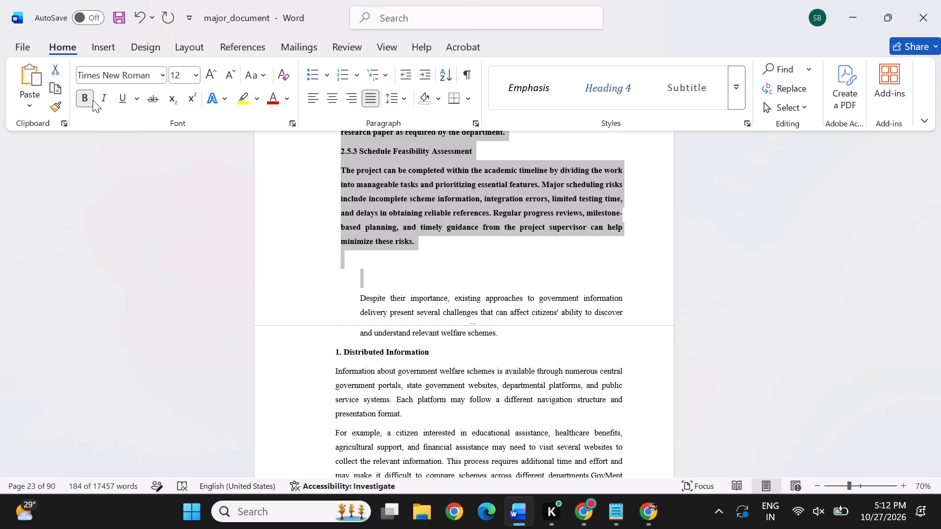
left_click(93, 100)
scroll(385, 317, "up", 1)
left_click(471, 353)
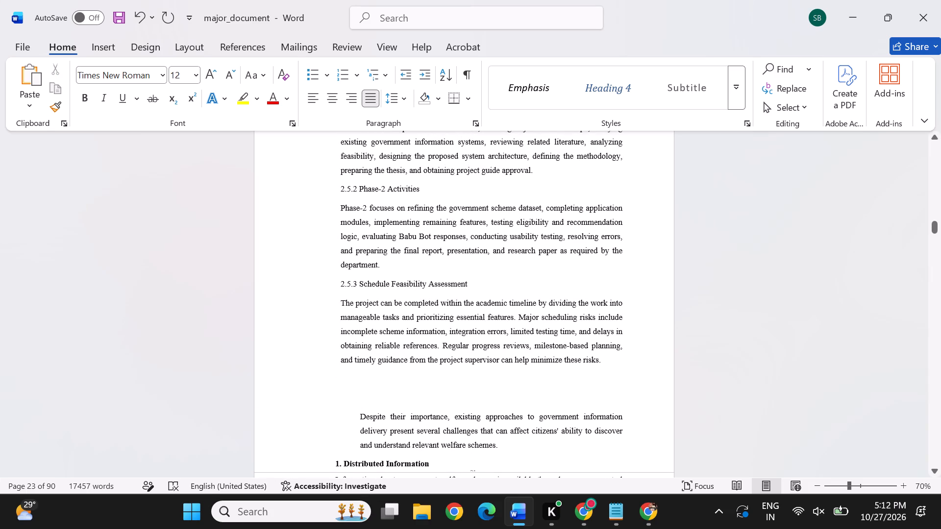
Delete the numbers 2.5.3, 2.5.1 and 2.5.2 from the three subheadings of the Schedule Feasibility section.
scroll(448, 266, "up", 1)
left_click_drag(358, 311, 336, 313)
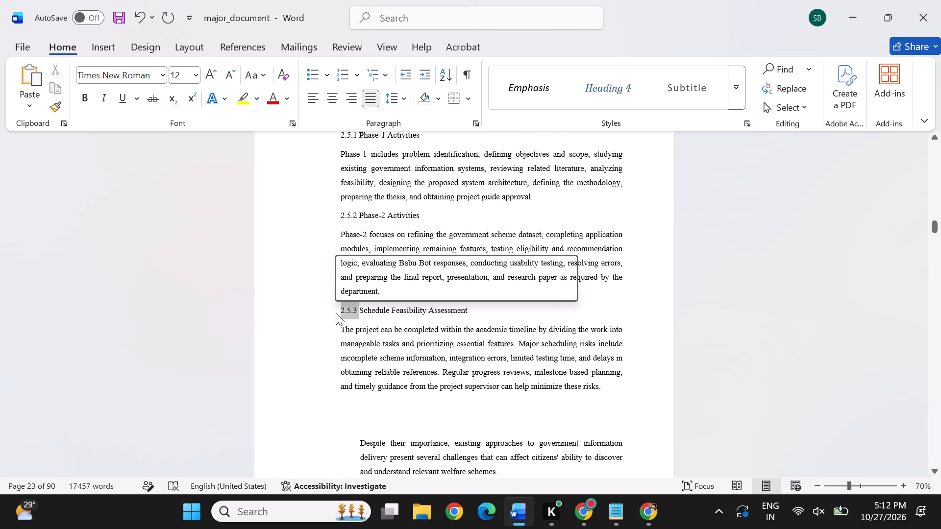
key("Delete")
scroll(424, 290, "up", 1)
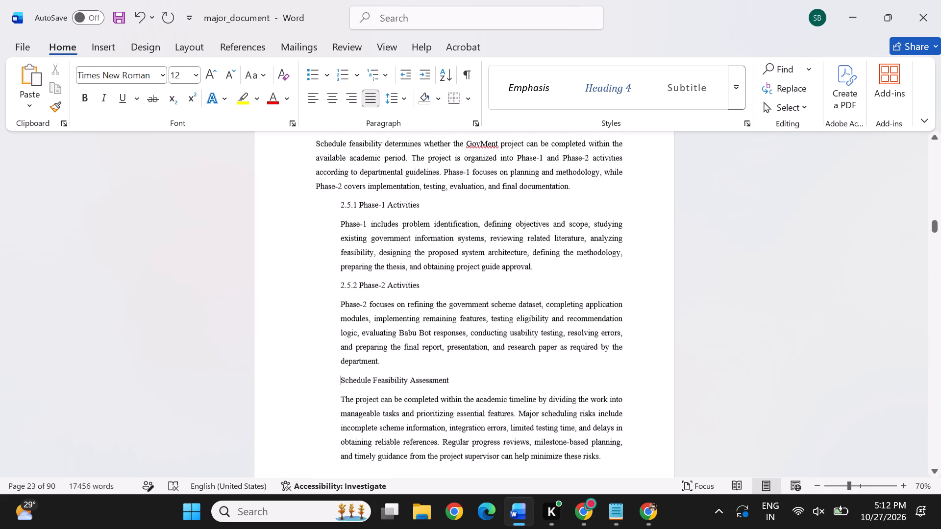
left_click_drag(355, 215, 335, 215)
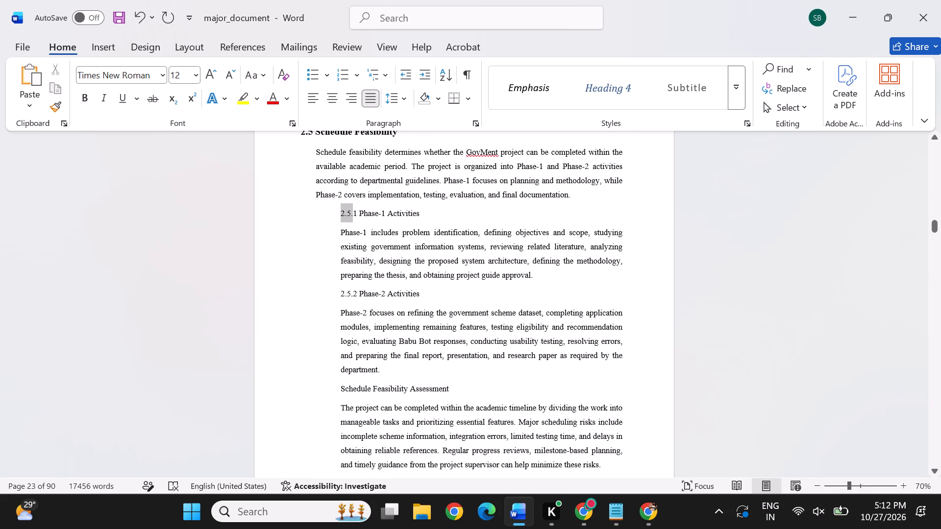
left_click_drag(335, 215, 334, 215)
key("Delete")
key("Delete")
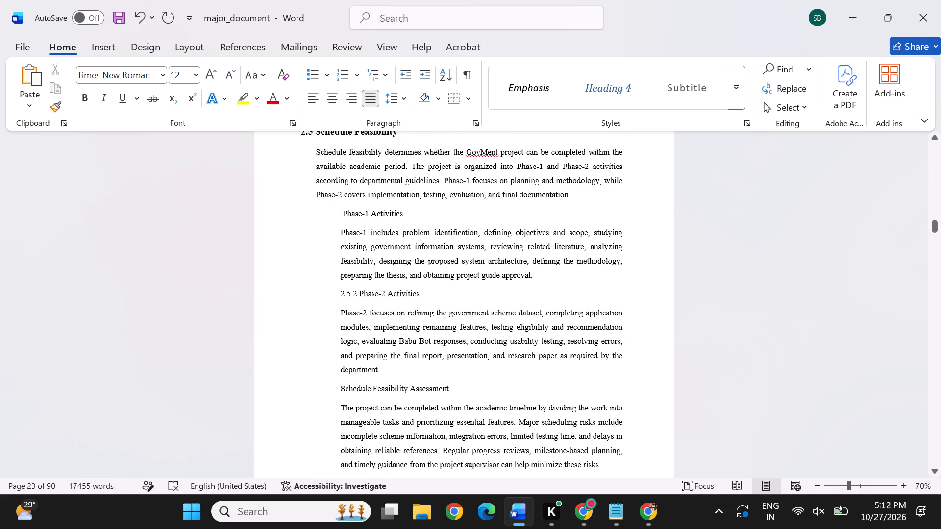
left_click_drag(356, 294, 336, 295)
key("Delete")
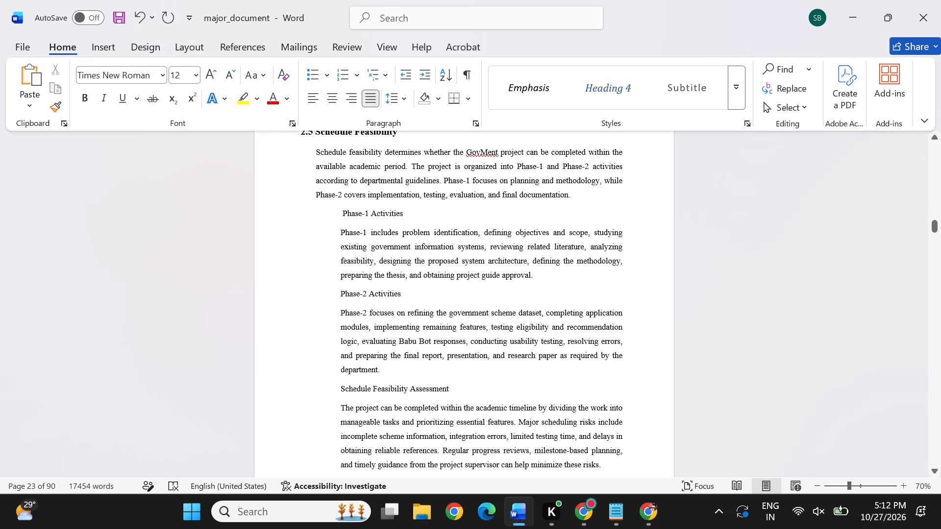
Decrease the indent of the Phase-1, Phase-2 and Schedule Feasibility Assessment subsections by one level to align with the opening paragraph.
scroll(410, 402, "down", 1)
scroll(381, 320, "up", 1)
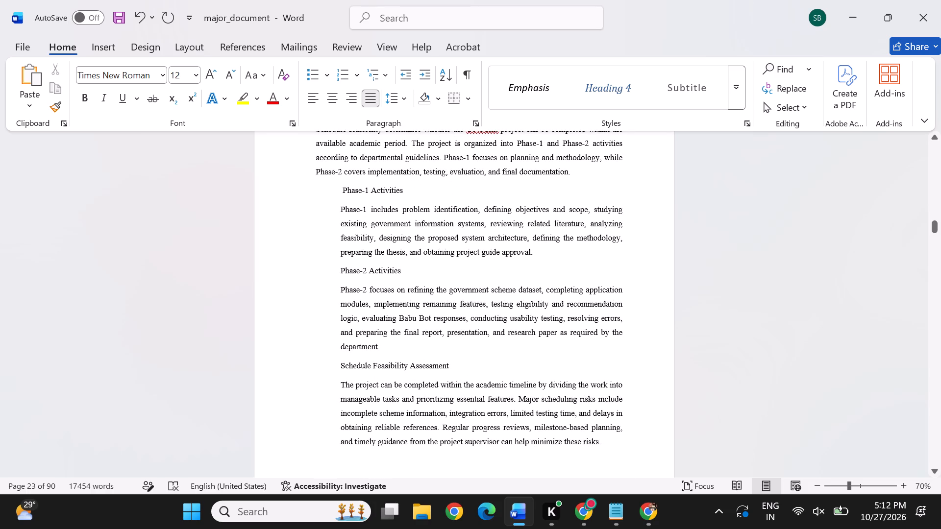
left_click_drag(341, 191, 597, 438)
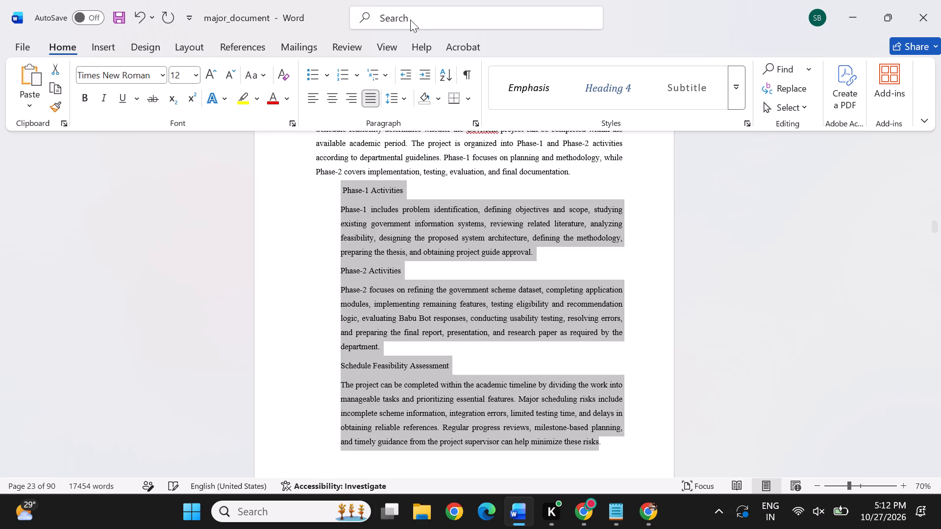
left_click(404, 78)
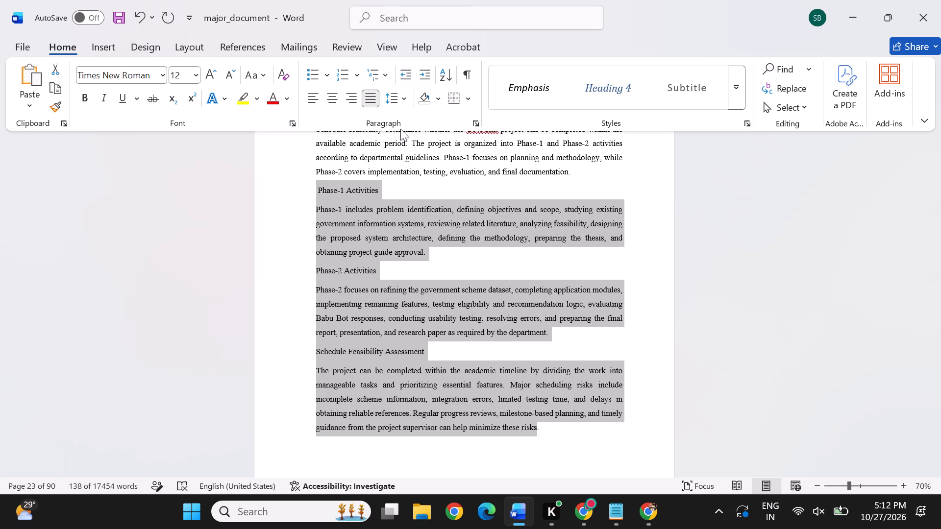
scroll(456, 261, "up", 1)
scroll(403, 319, "down", 1)
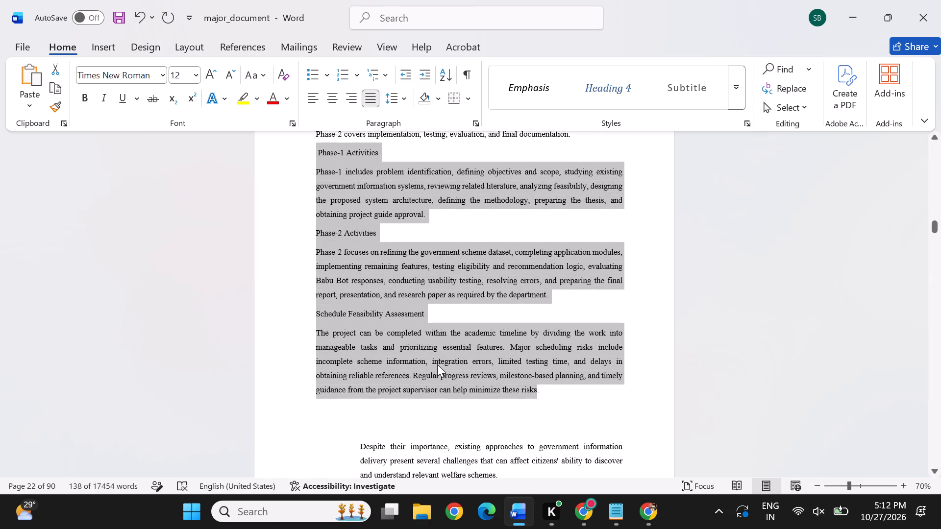
scroll(437, 364, "down", 1)
left_click(436, 322)
Make the Schedule Feasibility Assessment subheading bold.
scroll(381, 336, "up", 1)
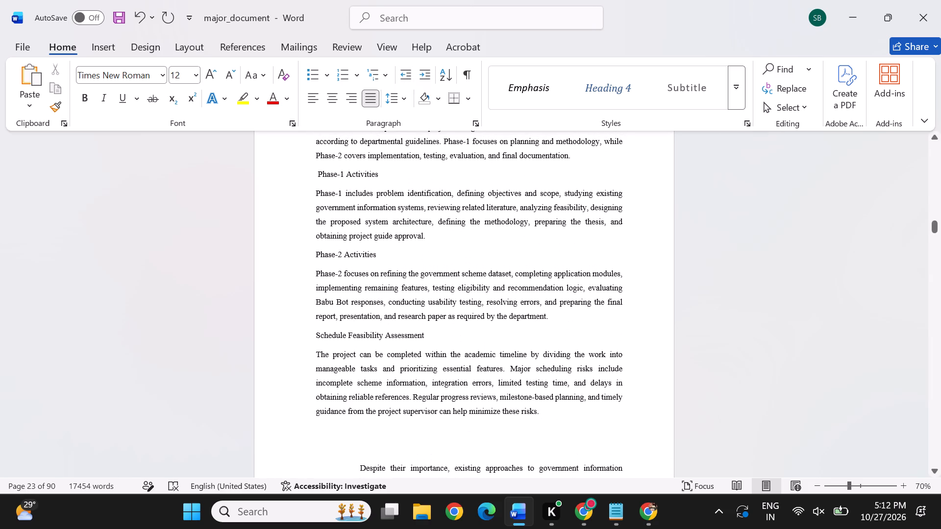
left_click_drag(445, 338, 320, 338)
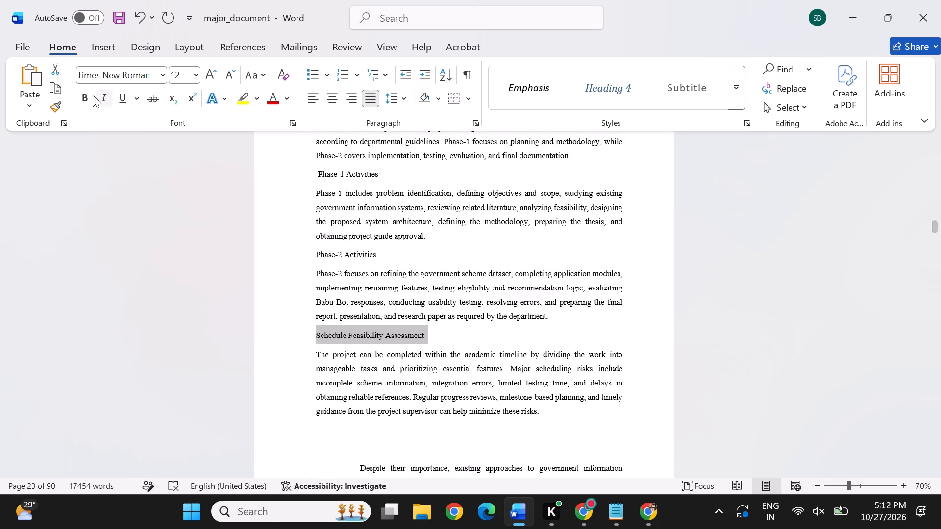
left_click(91, 96)
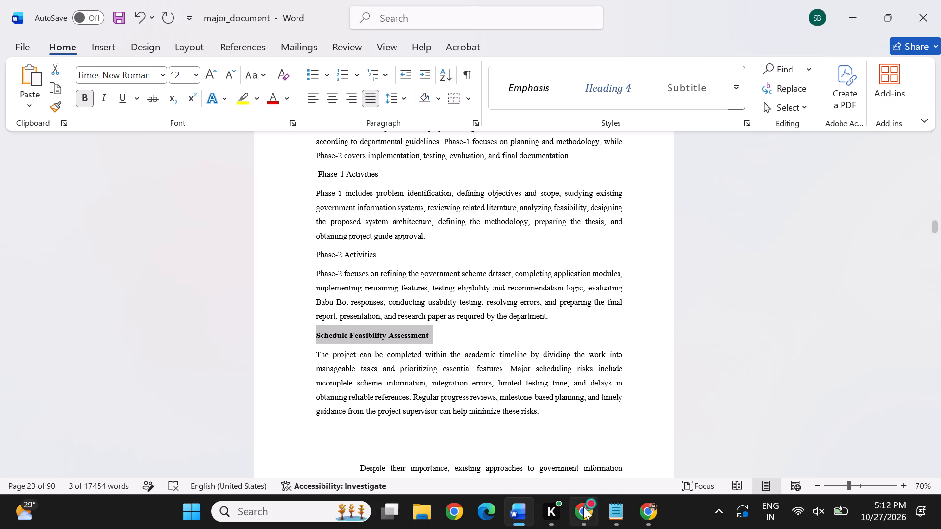
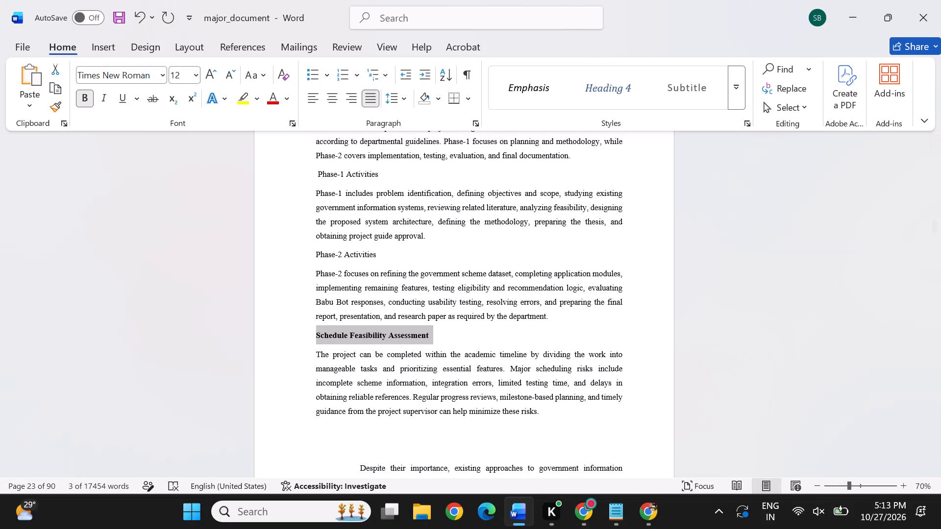
Make the Phase-1 Activities and Phase-2 Activities subheadings in the 2.5 Schedule Feasibility section bold.
scroll(605, 243, "up", 1)
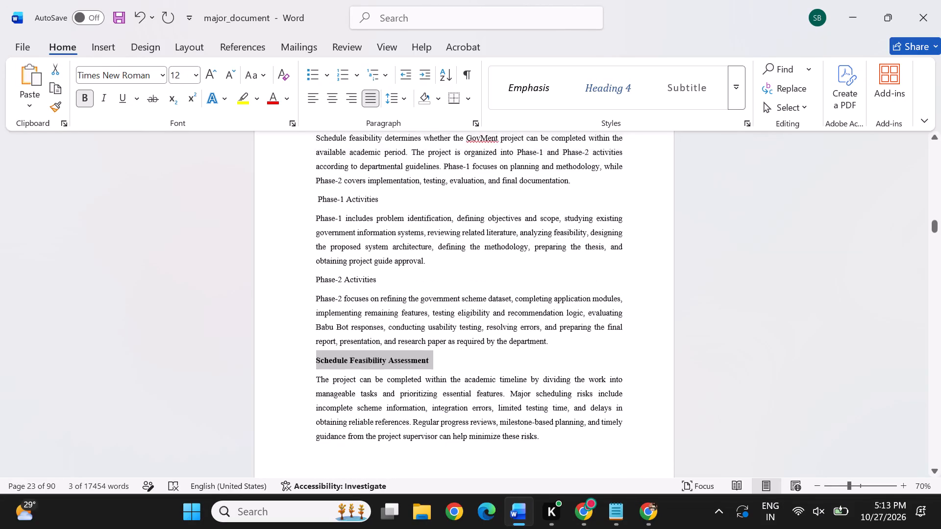
scroll(605, 243, "up", 1)
left_click_drag(389, 274, 319, 277)
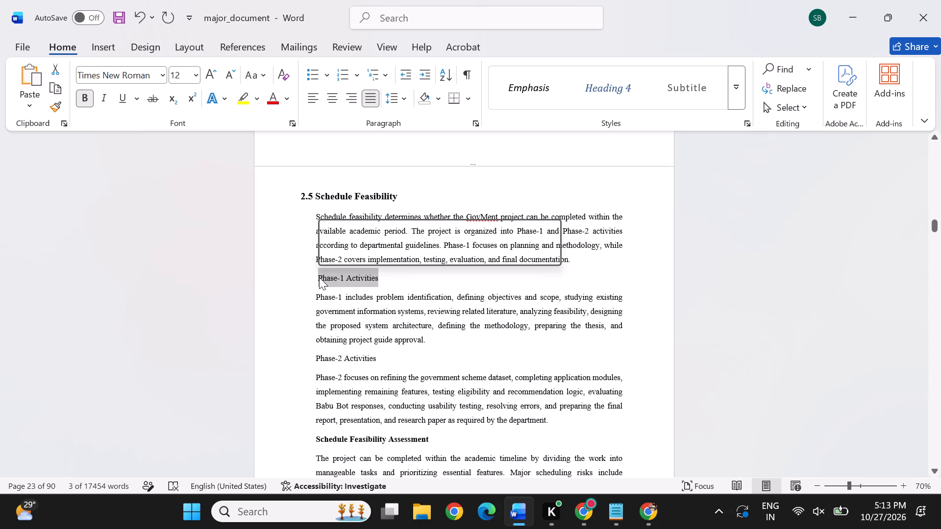
left_click(335, 255)
left_click_drag(396, 359, 347, 363)
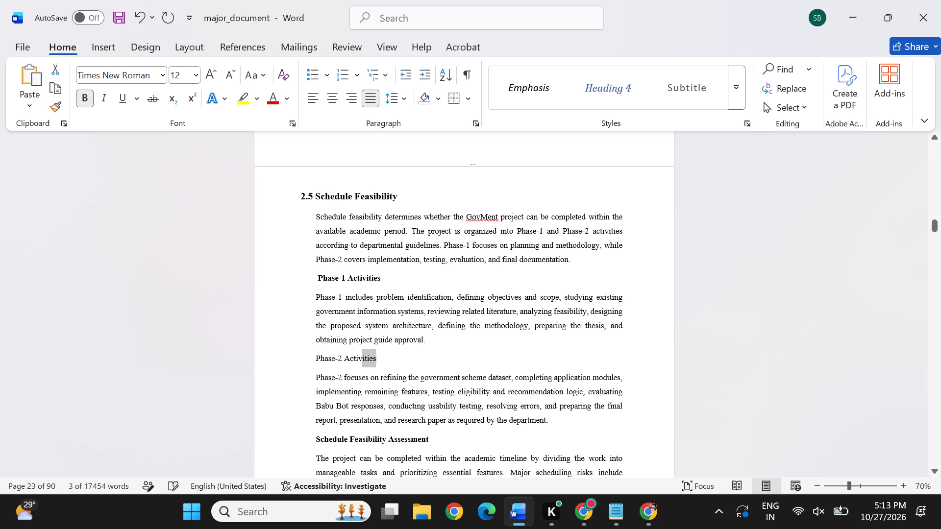
left_click_drag(347, 363, 319, 361)
left_click(330, 342)
left_click(468, 434)
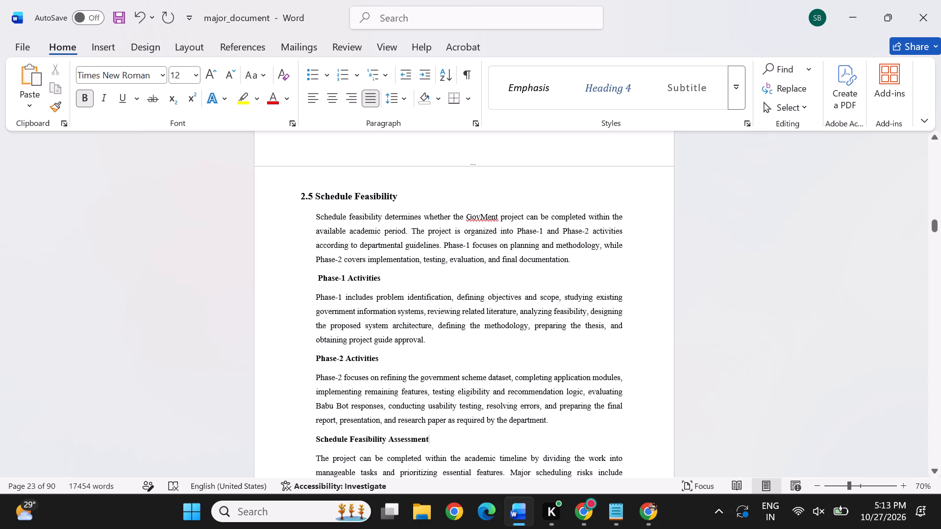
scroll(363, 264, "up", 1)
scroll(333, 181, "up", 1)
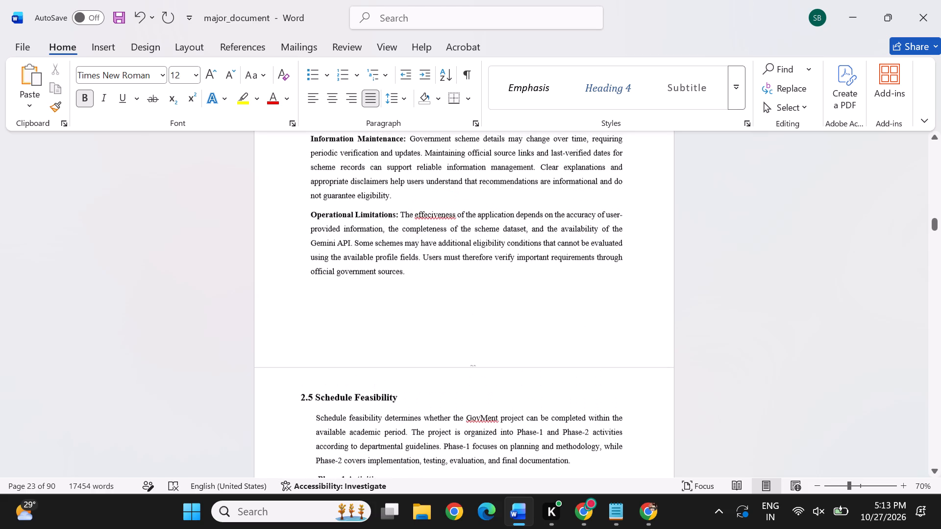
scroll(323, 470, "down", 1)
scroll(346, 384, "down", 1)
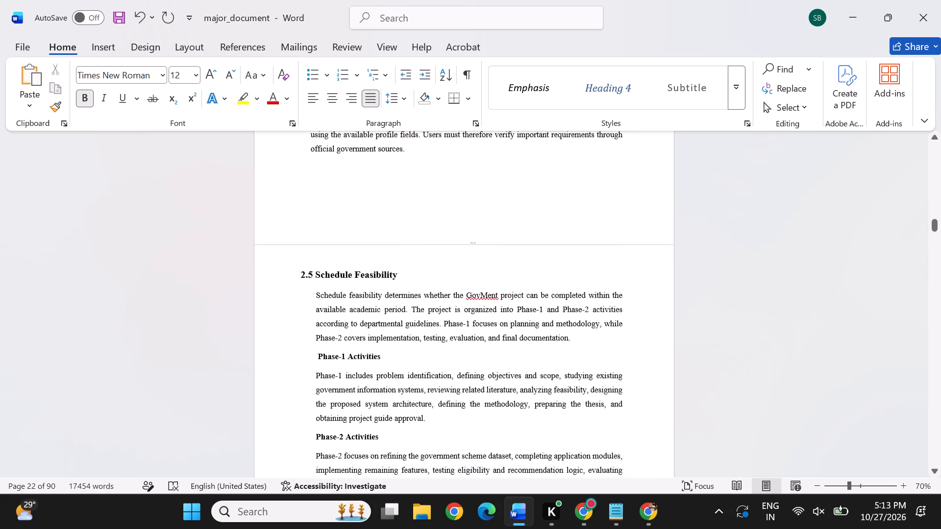
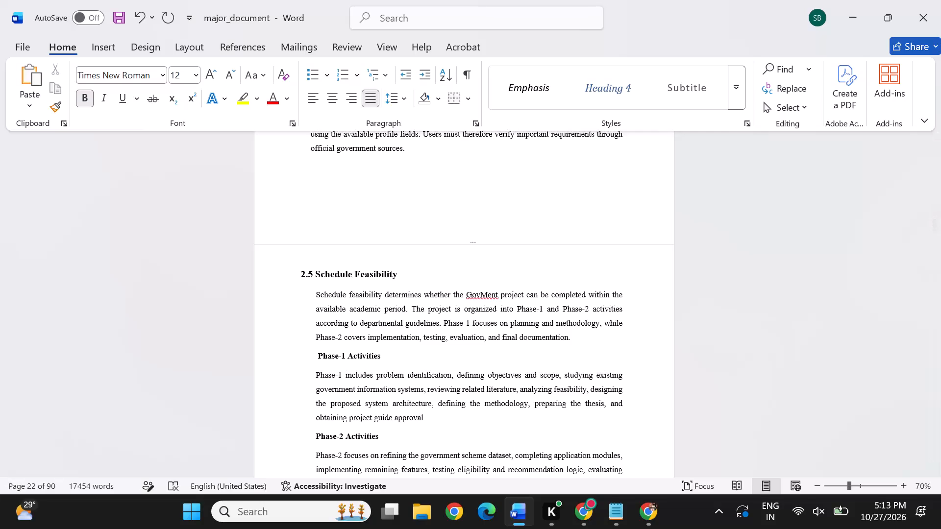
Delete the leftover text after section 2.5, from "Despite their importance" up to the "3. Complex Eligibility Requirements" heading.
scroll(565, 338, "down", 1)
scroll(469, 300, "down", 1)
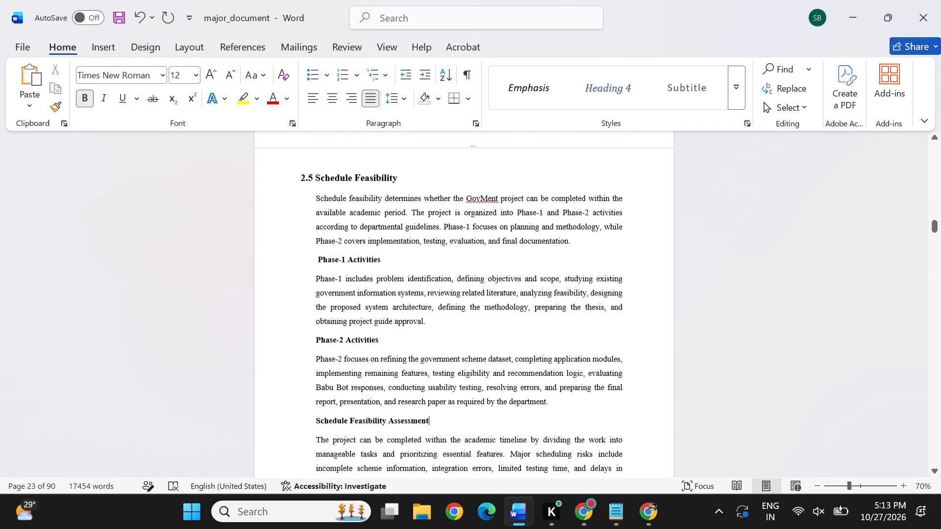
scroll(469, 300, "down", 1)
scroll(415, 356, "down", 1)
scroll(495, 399, "down", 1)
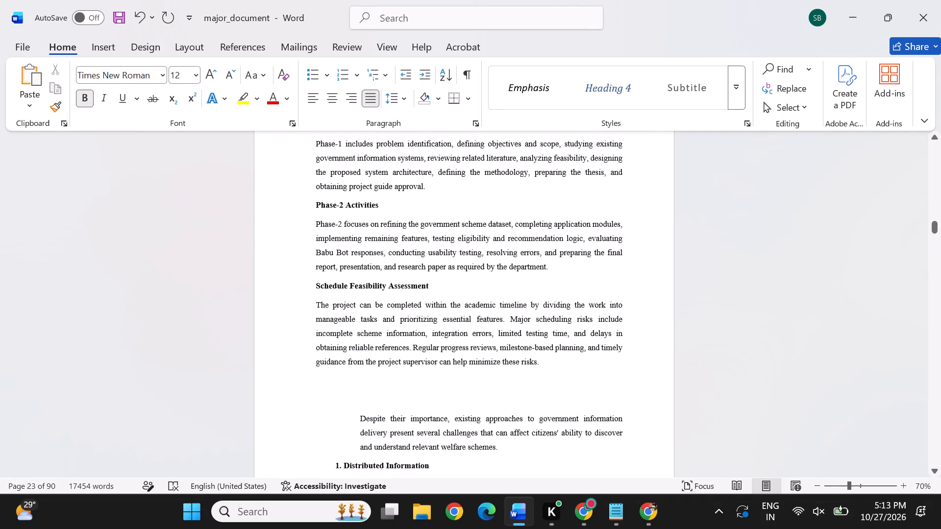
scroll(360, 395, "down", 1)
left_click_drag(352, 328, 409, 501)
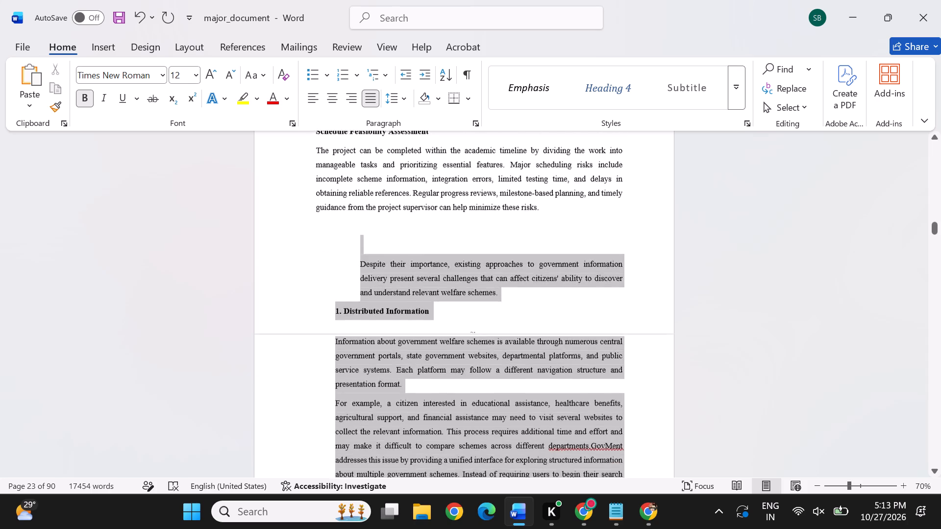
left_click_drag(409, 501, 500, 396)
key("Delete")
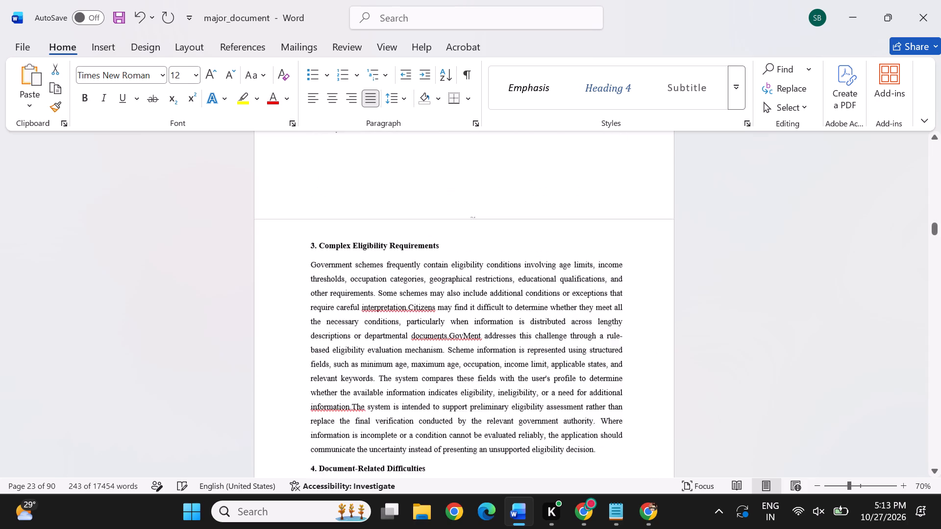
Remove the stray period and blank lines between the Schedule Feasibility Assessment paragraph and the "3. Complex Eligibility Requirements" heading.
scroll(470, 353, "up", 3)
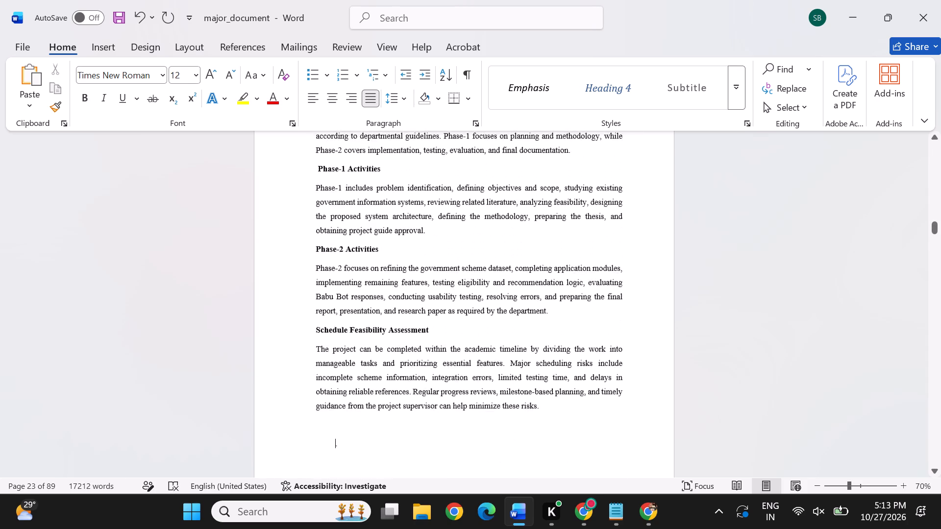
scroll(469, 362, "up", 1)
scroll(459, 231, "up", 1)
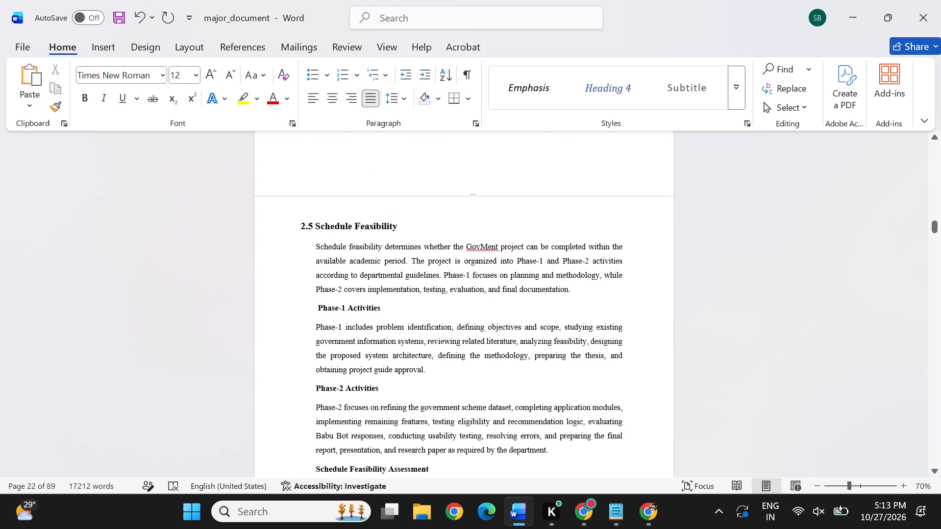
scroll(488, 343, "down", 1)
scroll(459, 403, "down", 1)
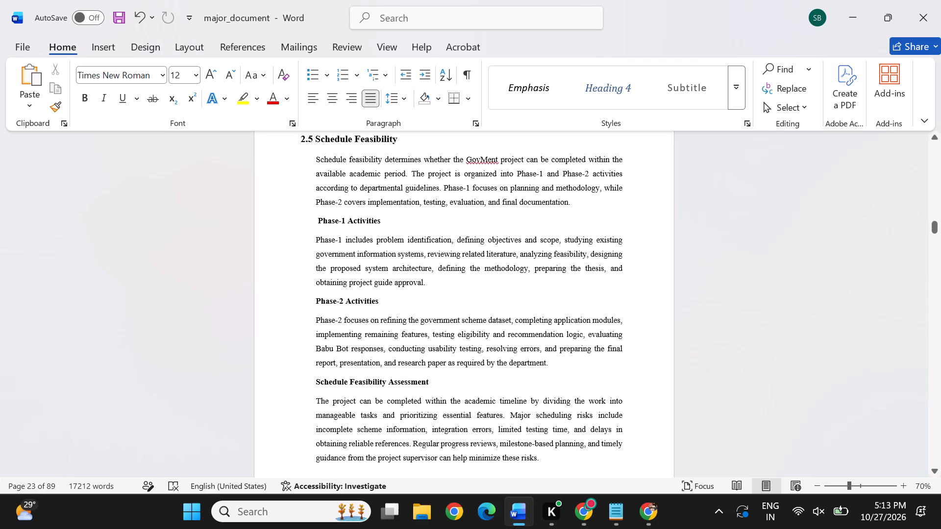
scroll(490, 420, "down", 1)
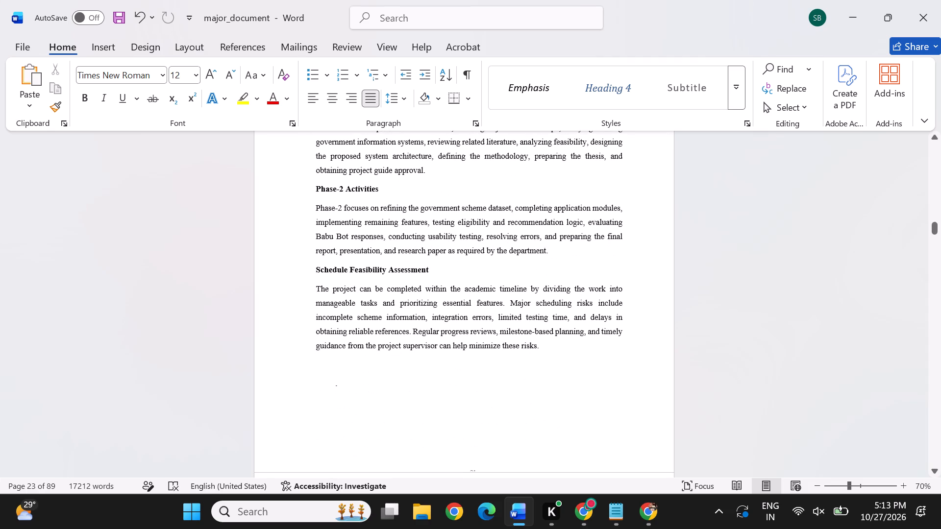
key("Delete")
key("Delete")
key("Delete")
key("Delete")
key("Delete")
key("Delete")
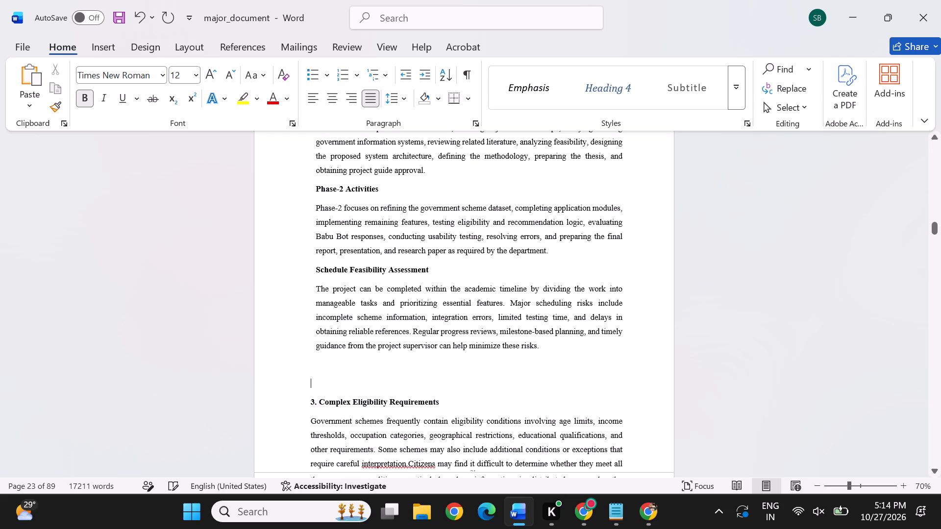
key("Delete")
key("Up")
key("Home")
key("Delete")
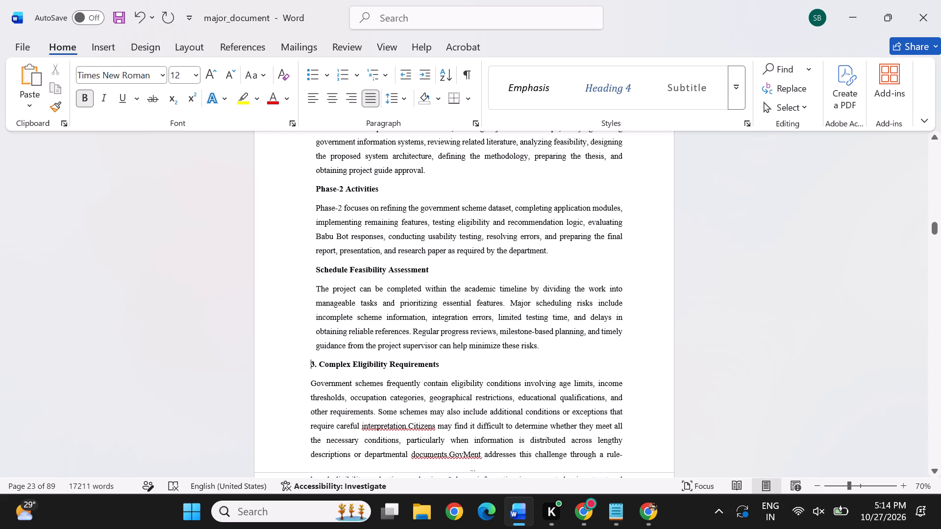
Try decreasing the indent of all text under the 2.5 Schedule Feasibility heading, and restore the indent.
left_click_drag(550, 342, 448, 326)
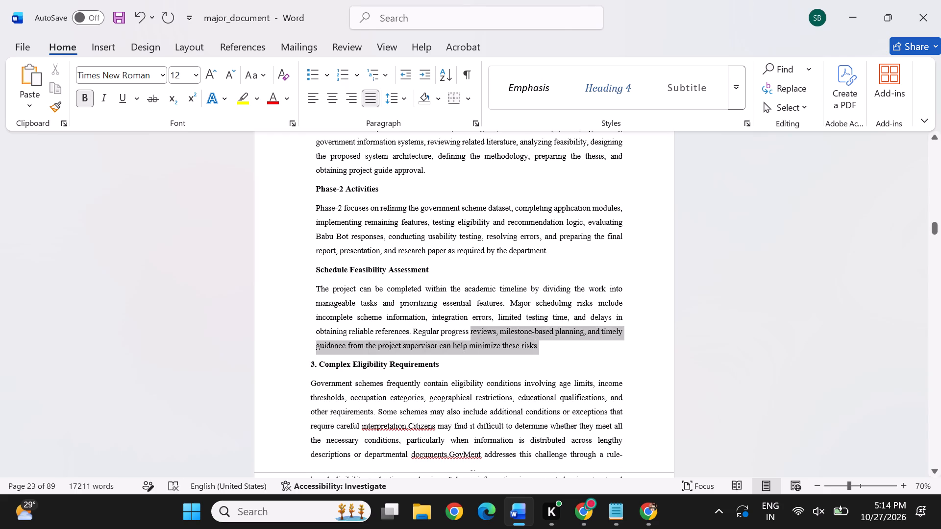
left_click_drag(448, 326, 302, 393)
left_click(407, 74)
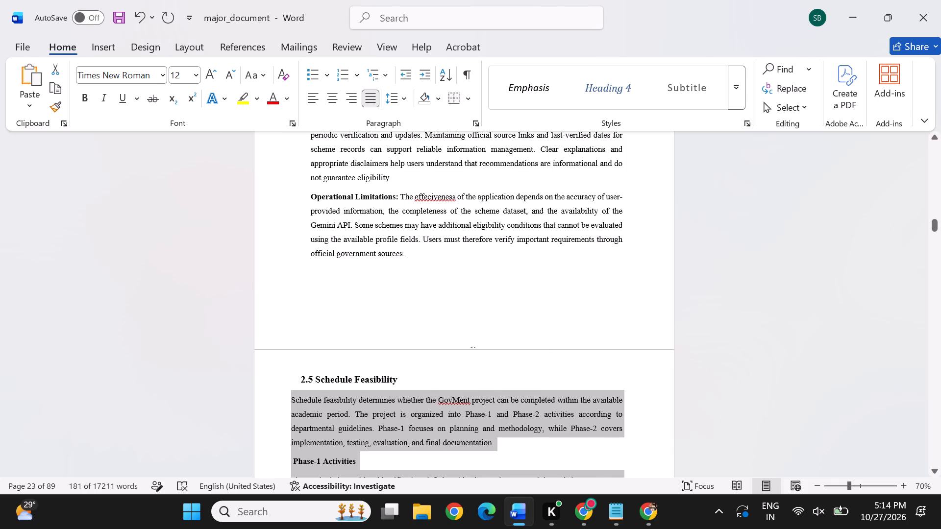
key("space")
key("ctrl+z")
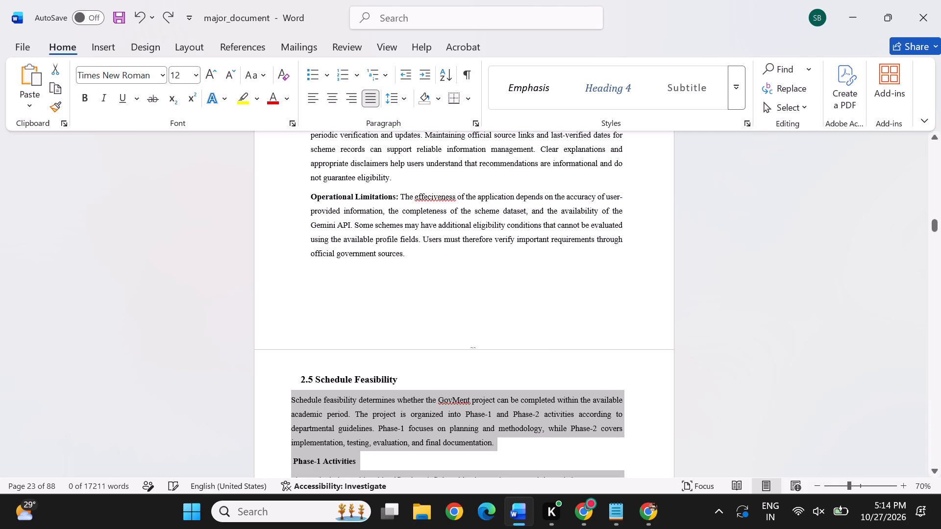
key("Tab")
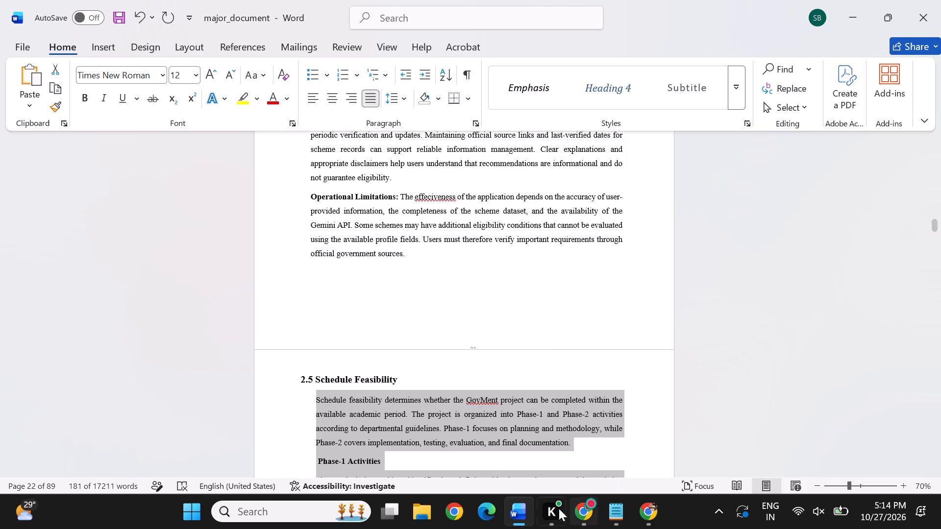
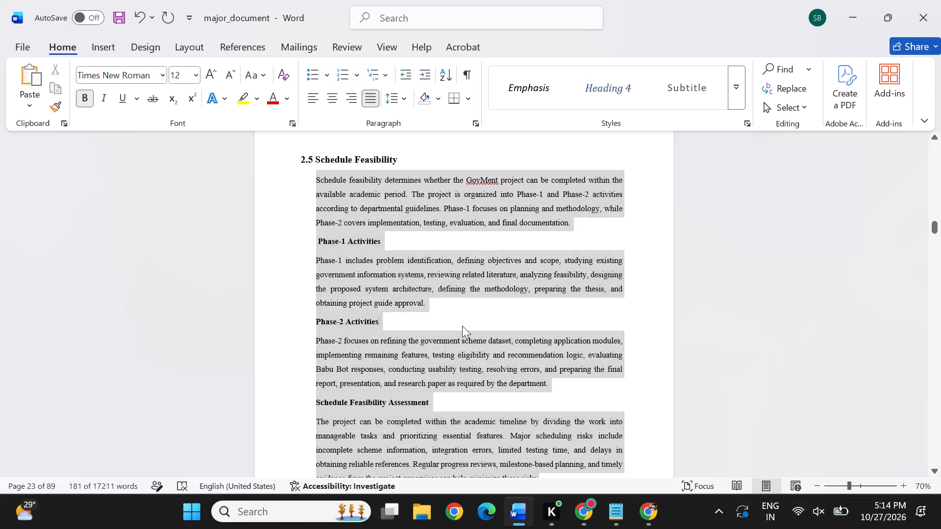
Delete the leftover text below section 2.5, from the "3. Complex Eligibility Requirements" heading through the first paragraph of "4. Document-Related Difficulties".
scroll(466, 380, "down", 1)
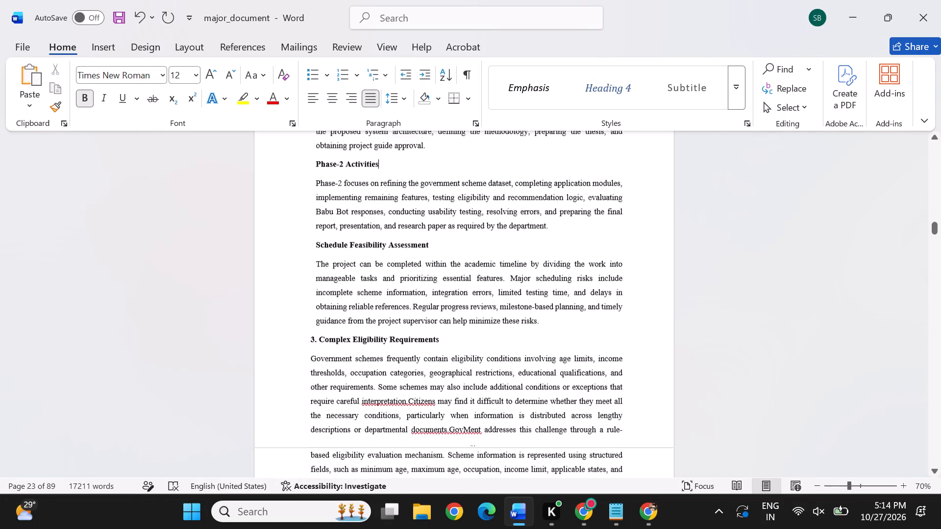
scroll(421, 310, "up", 2)
scroll(452, 388, "down", 1)
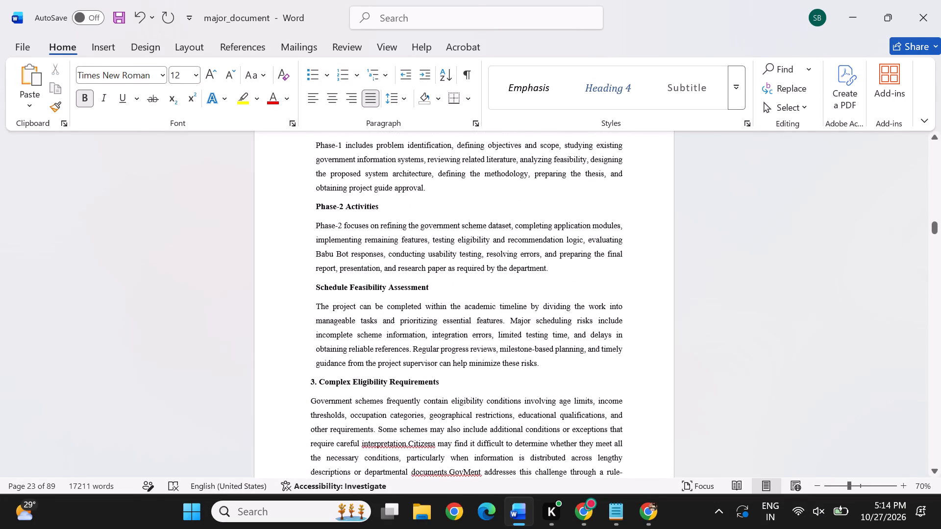
left_click_drag(304, 372, 418, 400)
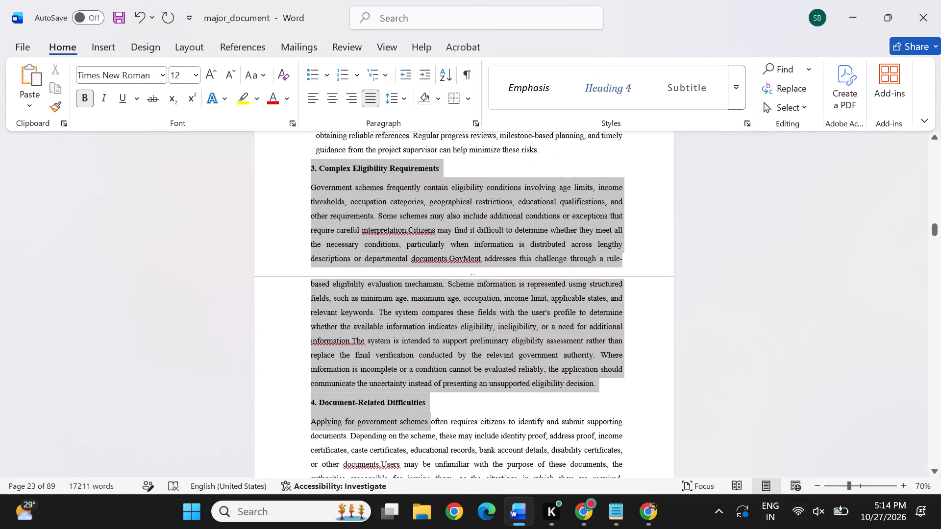
left_click_drag(418, 400, 482, 457)
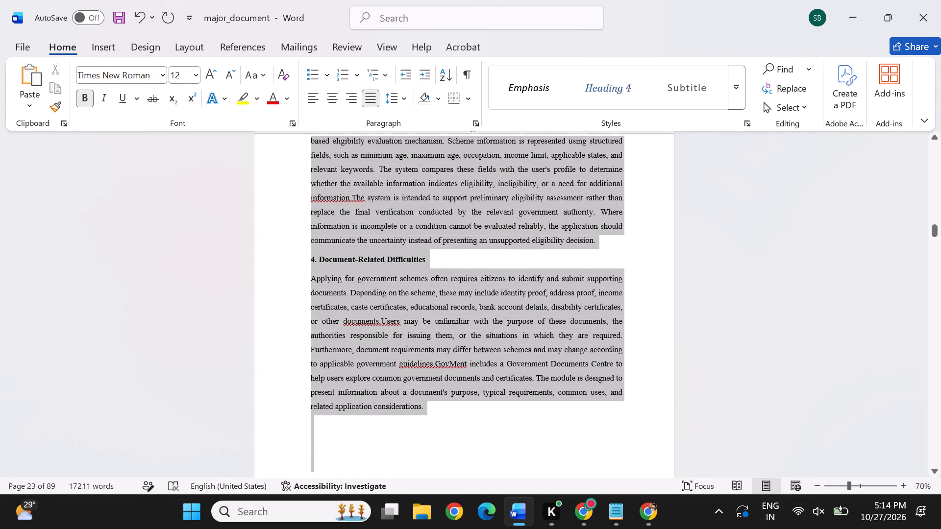
left_click_drag(482, 457, 465, 434)
key("Delete")
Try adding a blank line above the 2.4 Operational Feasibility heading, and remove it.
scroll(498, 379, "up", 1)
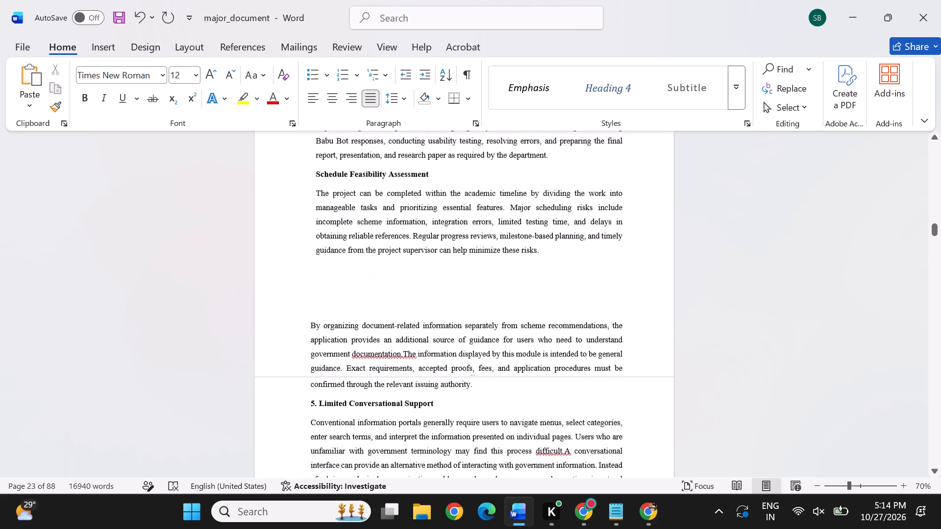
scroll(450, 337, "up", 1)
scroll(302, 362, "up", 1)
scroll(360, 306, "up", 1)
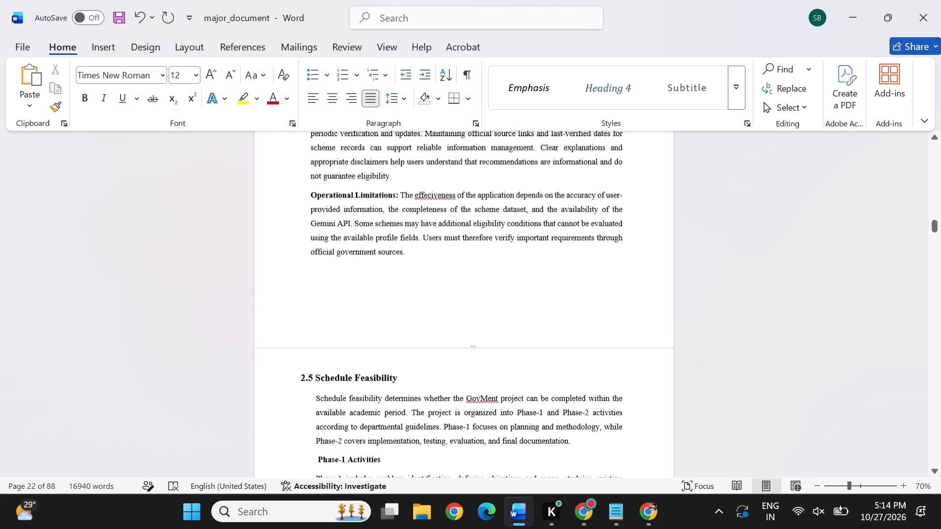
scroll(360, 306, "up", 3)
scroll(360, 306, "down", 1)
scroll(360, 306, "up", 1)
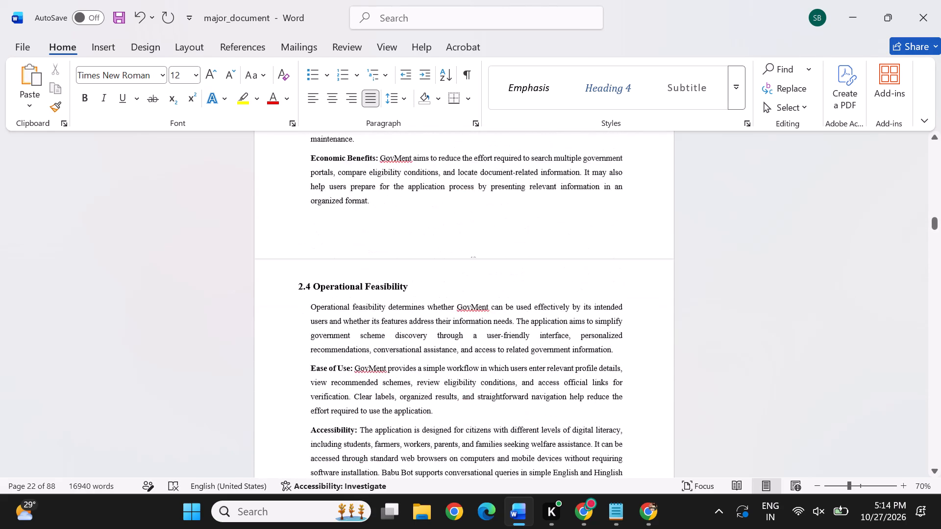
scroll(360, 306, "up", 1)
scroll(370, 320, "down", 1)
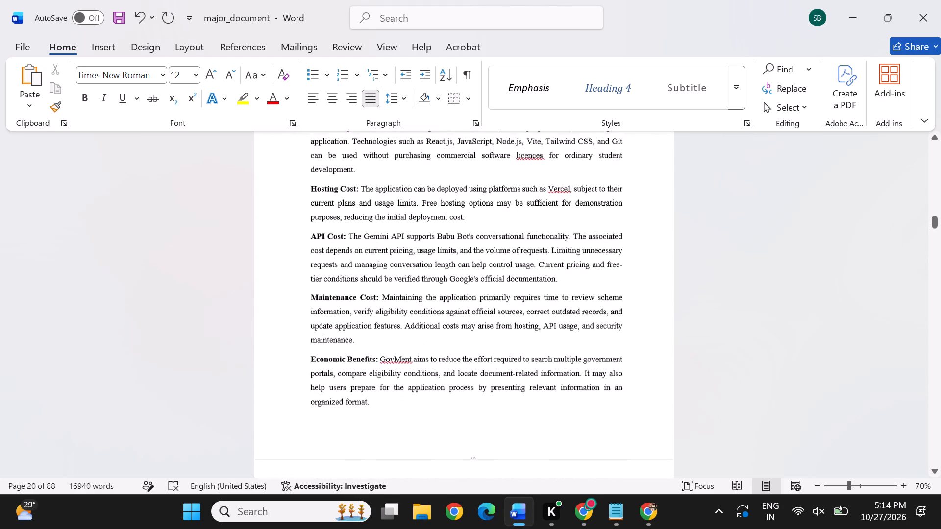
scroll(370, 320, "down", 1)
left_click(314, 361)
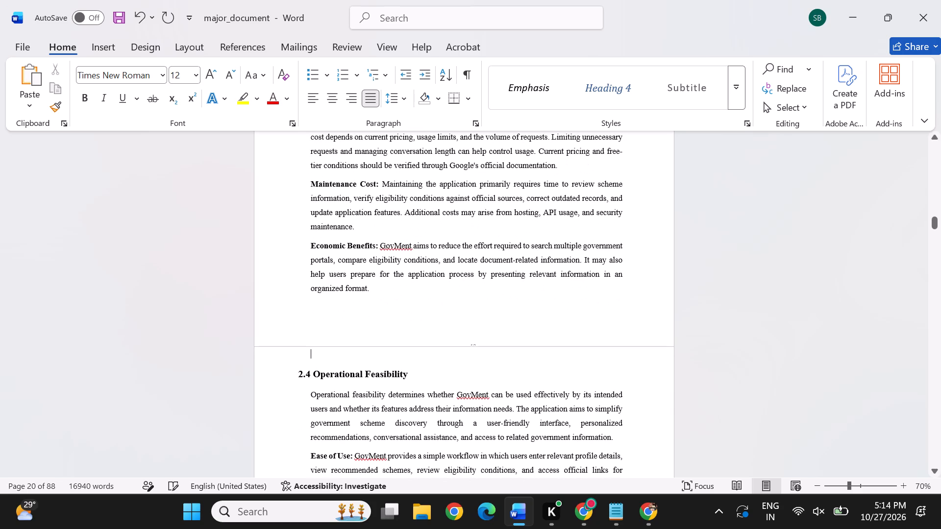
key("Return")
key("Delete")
Insert one blank line above the 2.5 Schedule Feasibility heading.
scroll(375, 400, "down", 2)
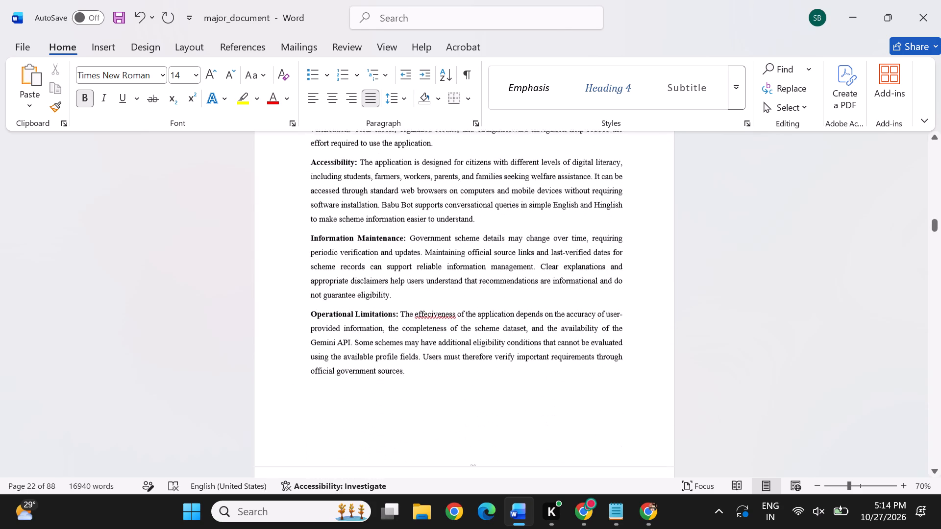
scroll(357, 406, "down", 1)
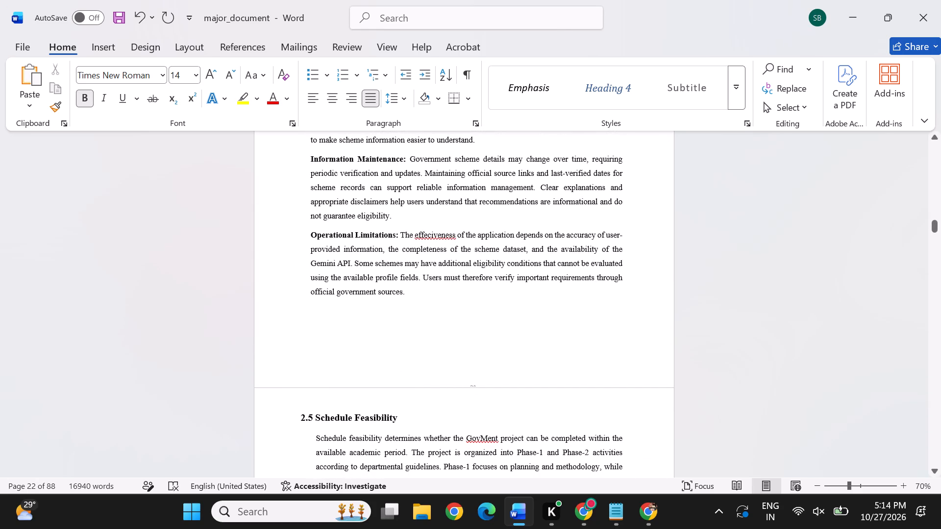
left_click(331, 403)
key("Return")
Add blank lines after the Schedule Feasibility Assessment paragraph to move the leftover text to a new page, and place the cursor near that page's top.
scroll(346, 412, "down", 1)
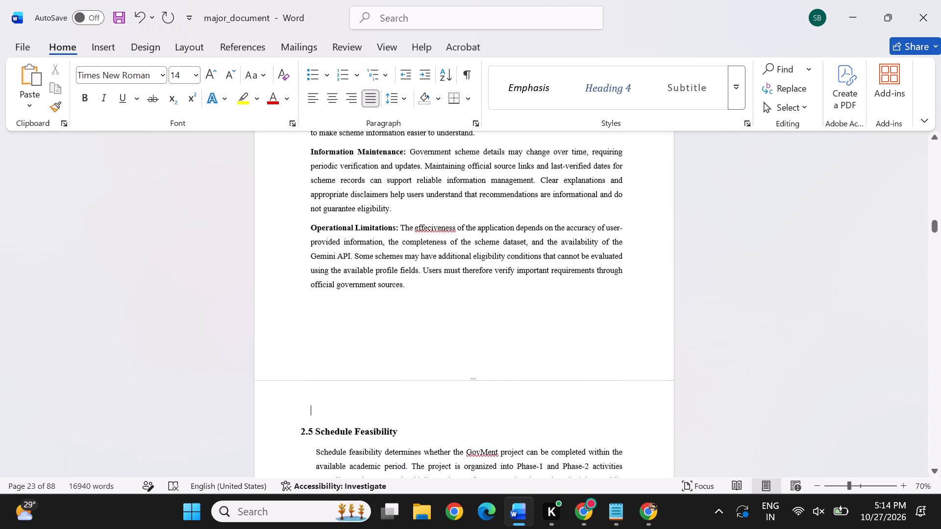
scroll(346, 412, "down", 1)
scroll(421, 400, "down", 1)
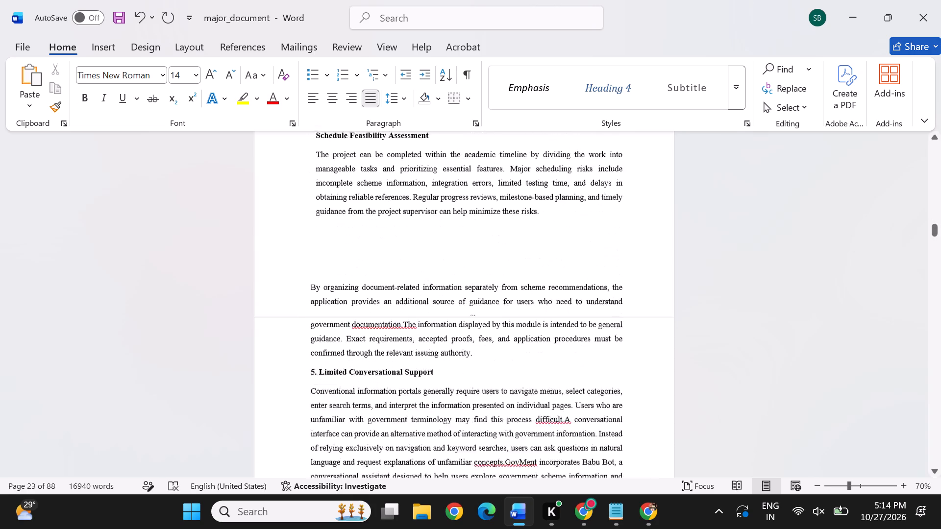
left_click(326, 223)
key("Return")
key("Return")
key("Return")
key("Return")
key("Return")
key("Return")
key("Return")
key("Return")
key("Return")
key("Return")
key("Return")
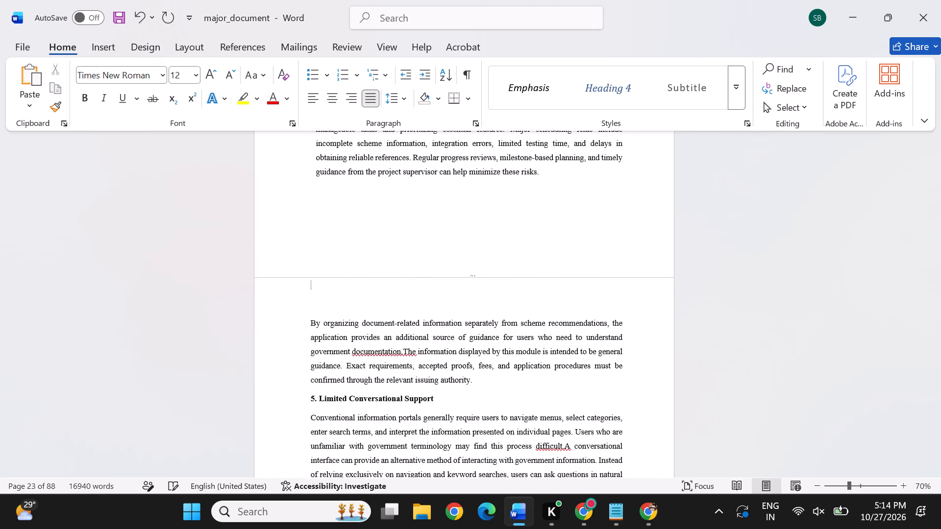
key("Up")
key("Up")
key("Up")
key("Up")
key("Up")
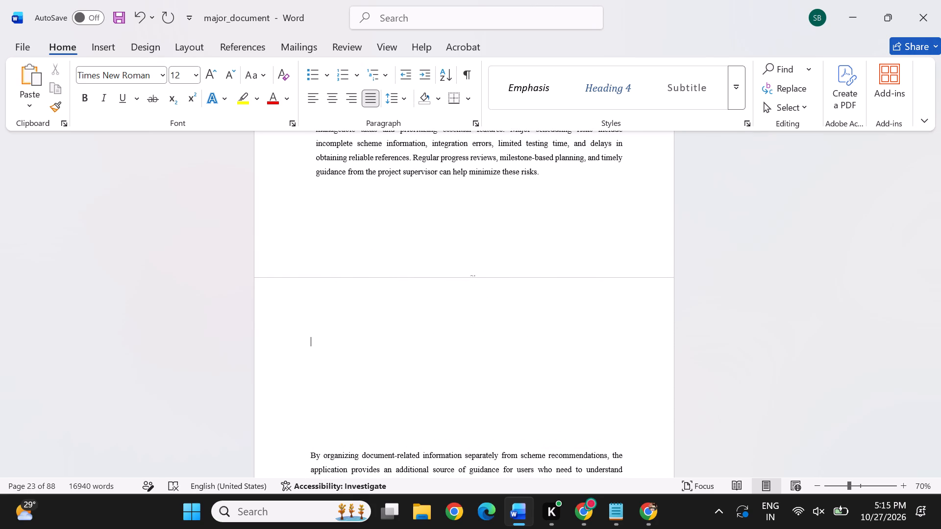
key("Up")
key("Up")
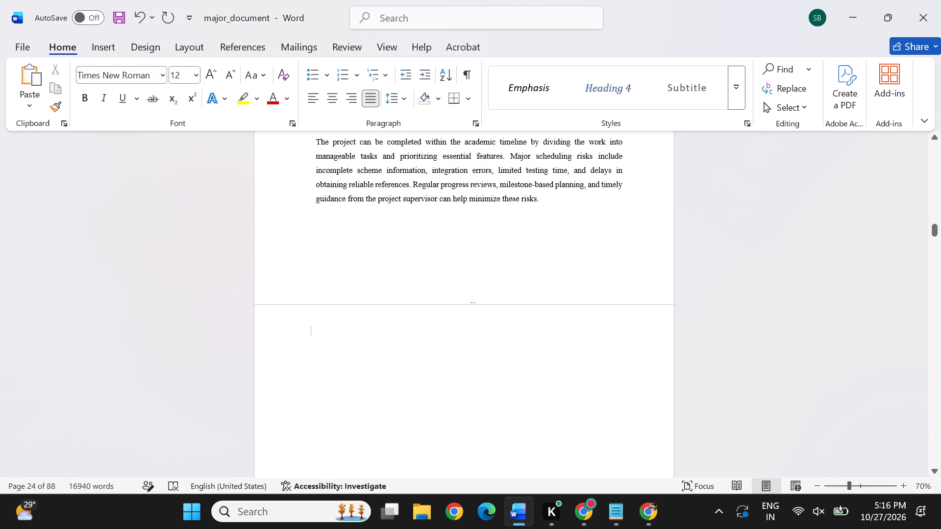
key("ctrl+v")
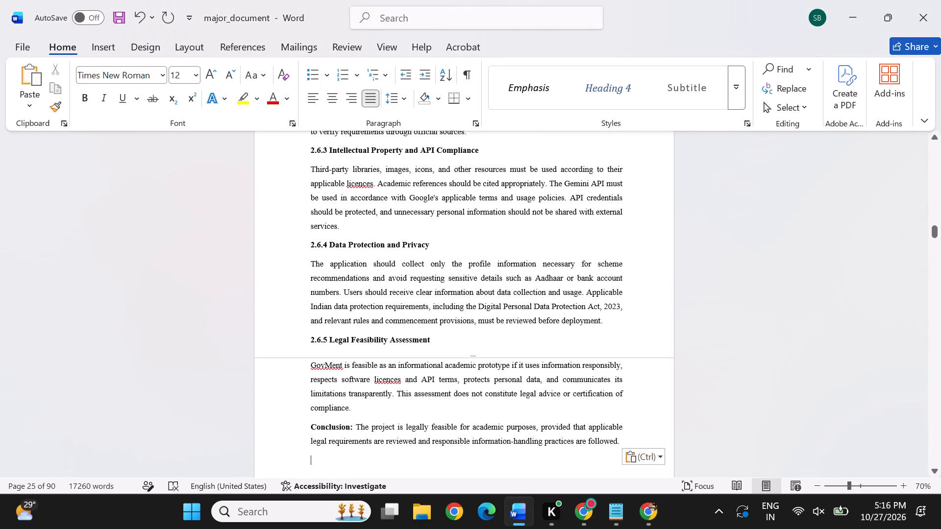
Delete the Conclusion paragraph at the end of the pasted section 2.6.
left_click_drag(306, 423, 621, 444)
key("Delete")
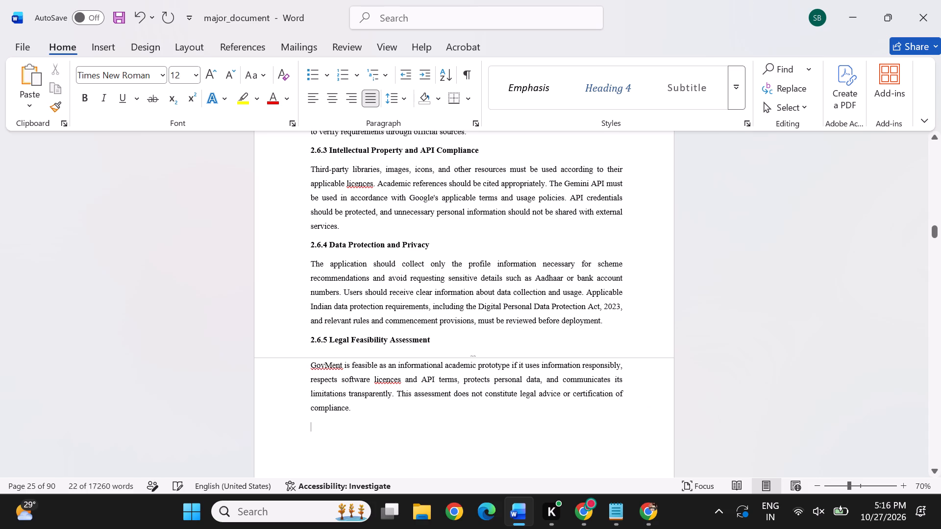
Remove the numbers 2.6.5 through 2.6.1 from the section's five subheadings, working upward from Legal Feasibility Assessment to Use of Official Information.
left_click_drag(328, 337, 297, 338)
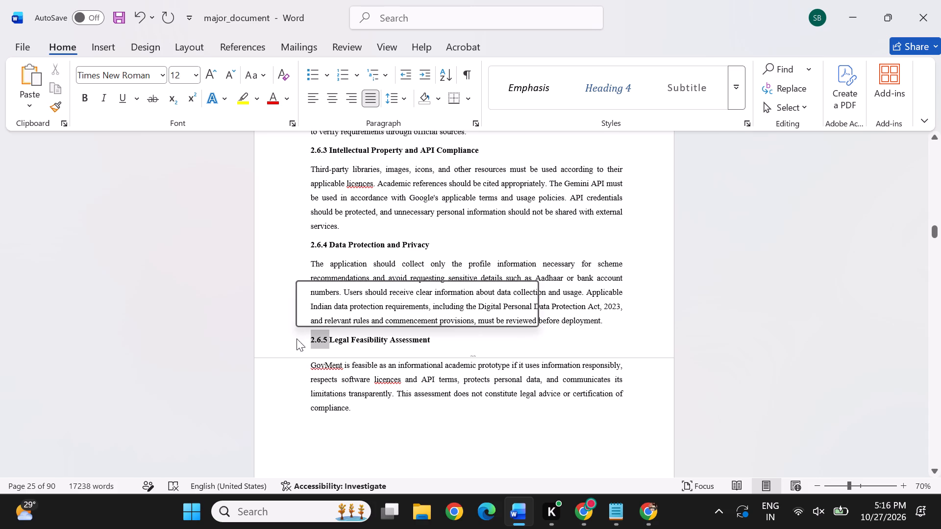
key("Delete")
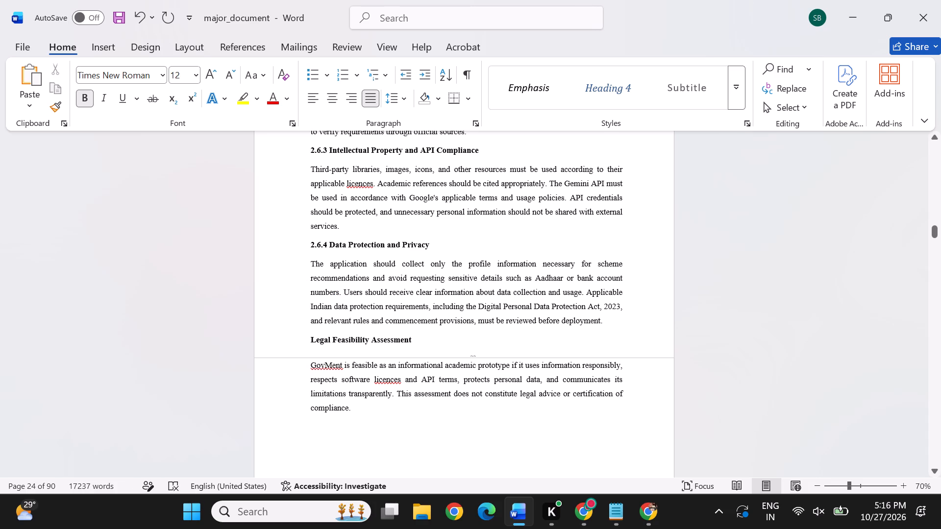
left_click_drag(327, 245, 278, 244)
key("Delete")
scroll(377, 245, "up", 1)
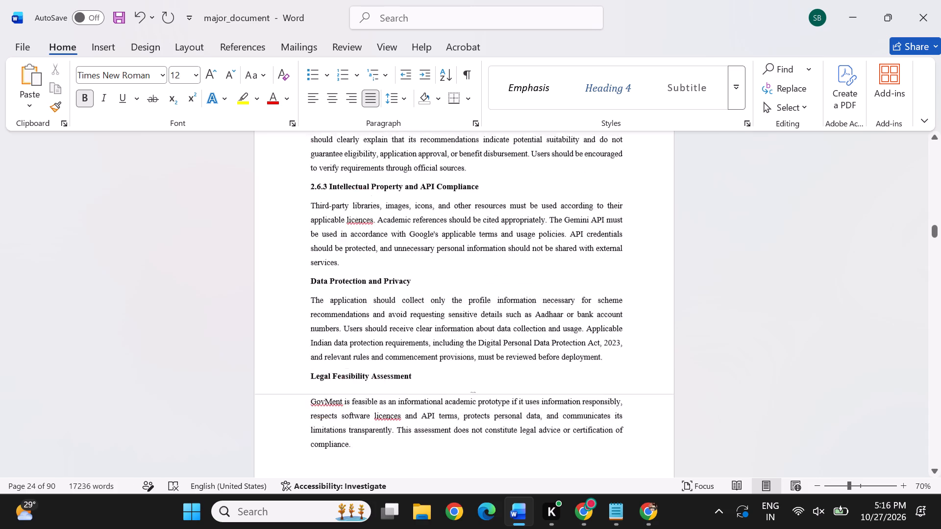
left_click_drag(328, 224, 289, 225)
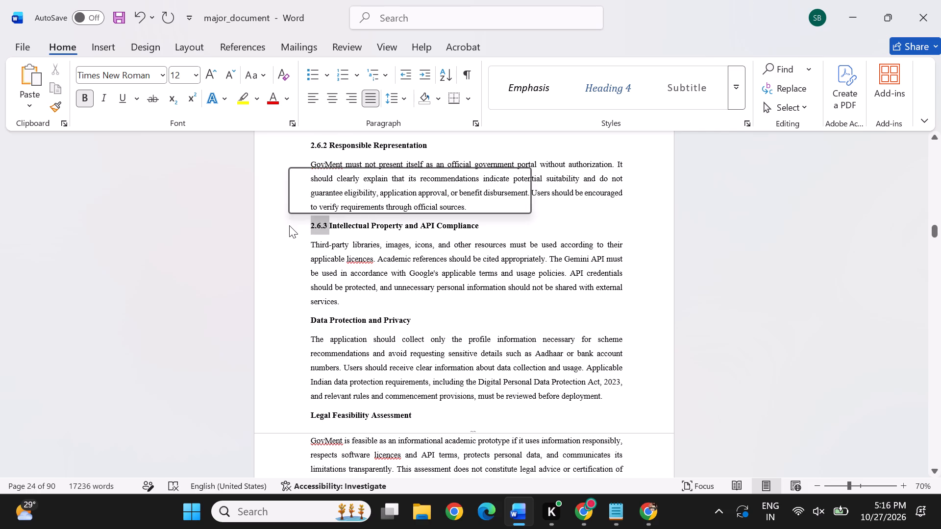
key("Delete")
scroll(398, 226, "up", 1)
left_click_drag(329, 203, 299, 204)
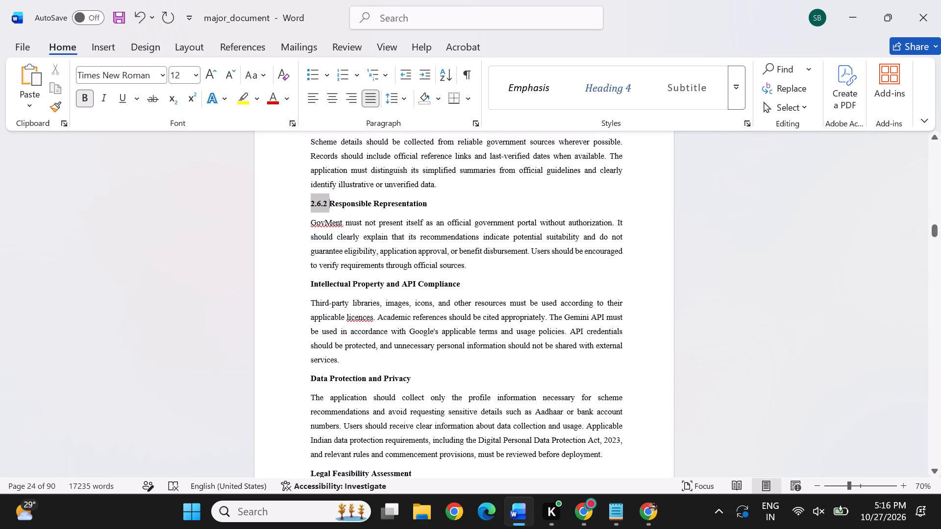
left_click_drag(299, 204, 298, 204)
key("Delete")
scroll(399, 246, "up", 1)
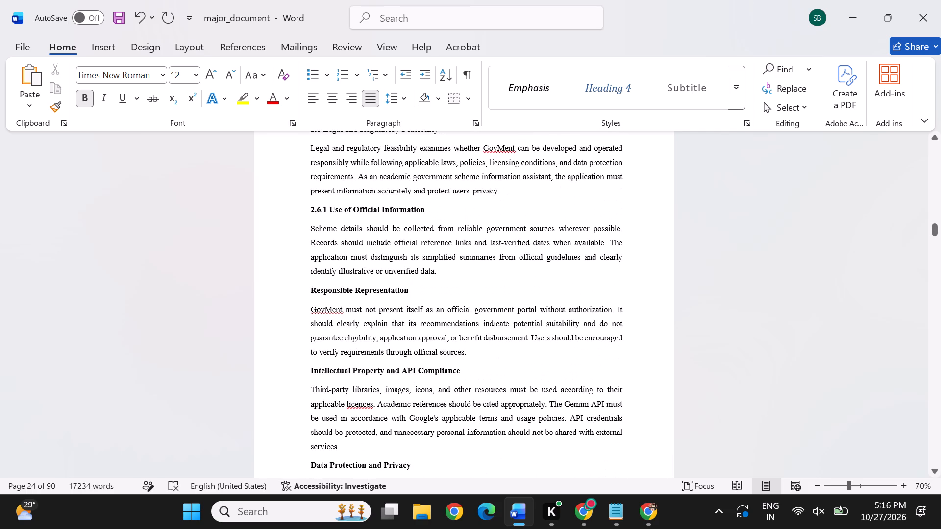
left_click_drag(328, 209, 301, 208)
key("Delete")
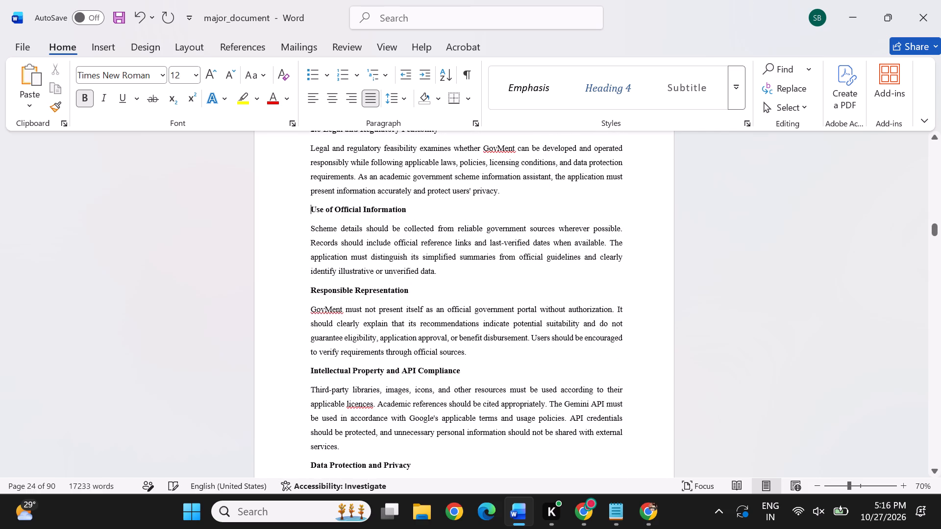
Decrease the 2.6 Legal and Regulatory Feasibility heading's indent one level, then insert three leading spaces and an extra space after the number.
scroll(406, 221, "up", 1)
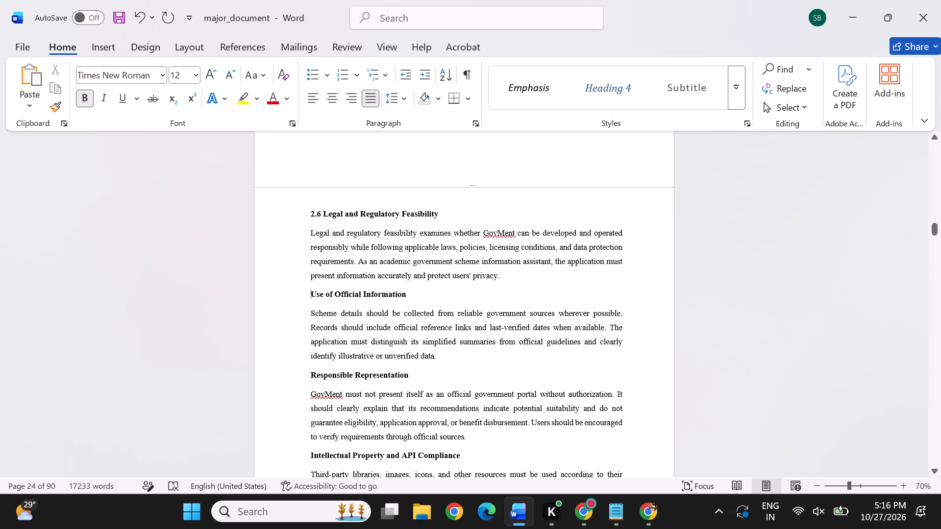
left_click_drag(447, 211, 304, 214)
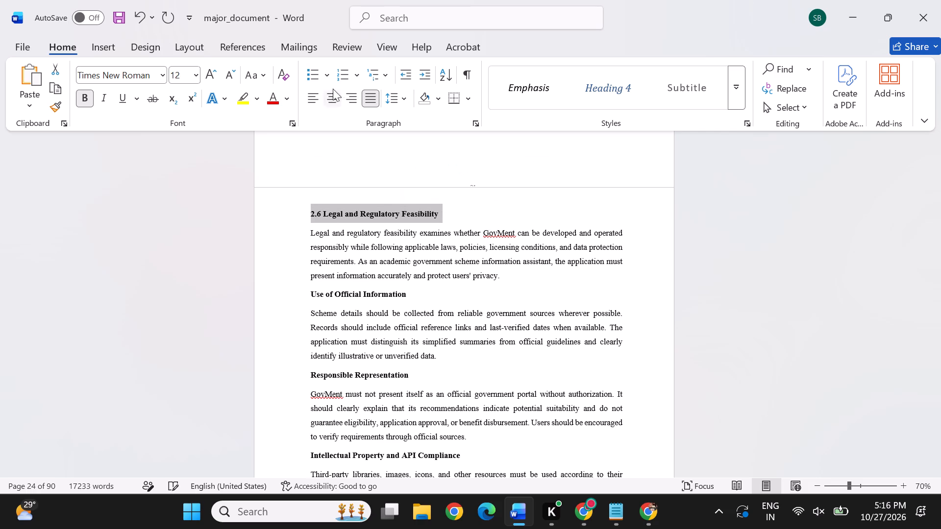
left_click(400, 73)
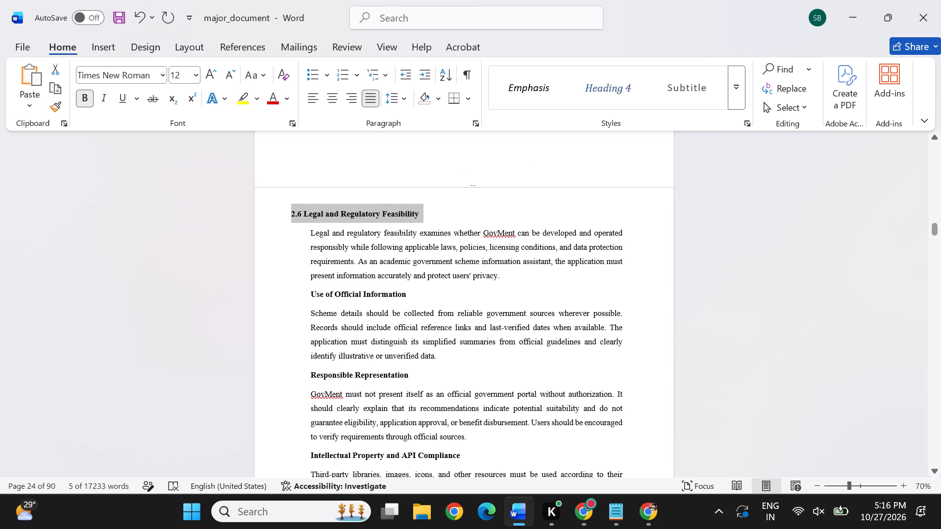
left_click(300, 212)
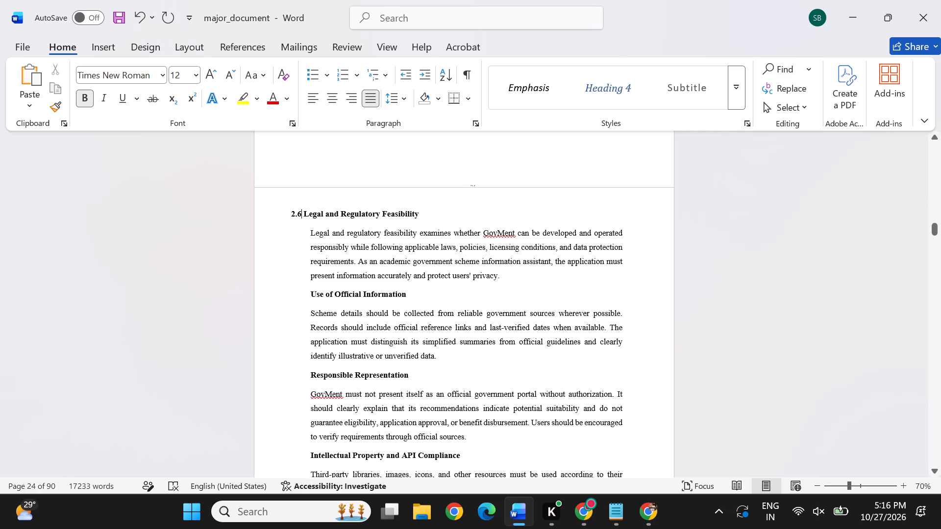
left_click(288, 210)
key("space")
key("space")
key("space")
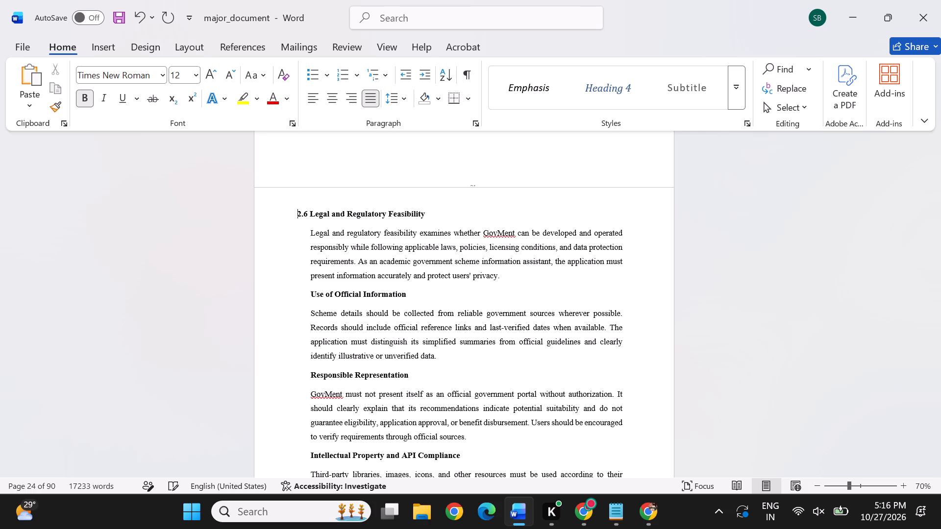
left_click(311, 214)
key("space")
Set the 2.6 Legal and Regulatory Feasibility heading's font size to 14.
left_click_drag(435, 211, 355, 213)
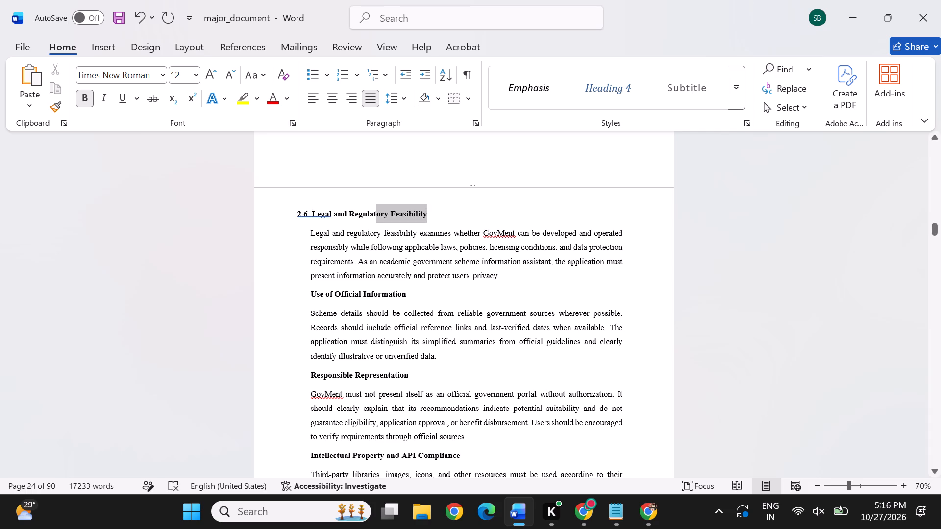
left_click_drag(355, 213, 292, 213)
left_click(398, 168)
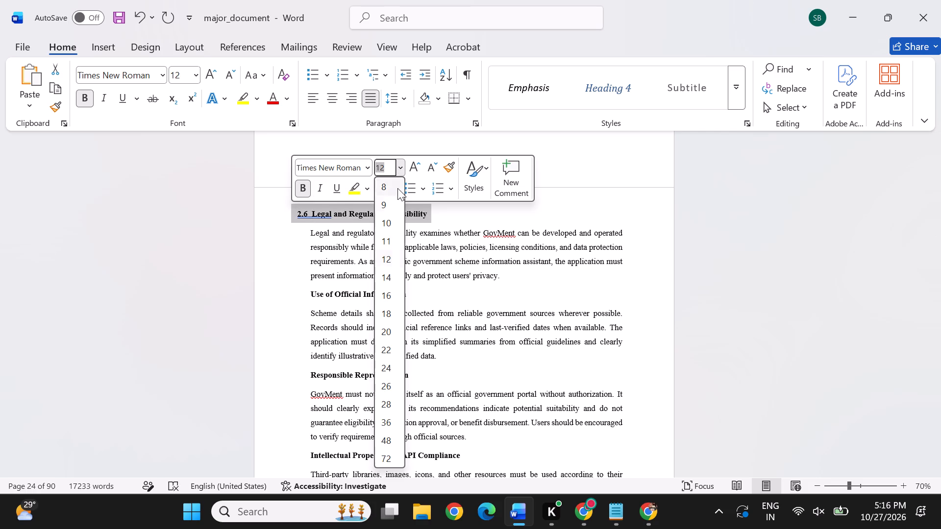
left_click(392, 276)
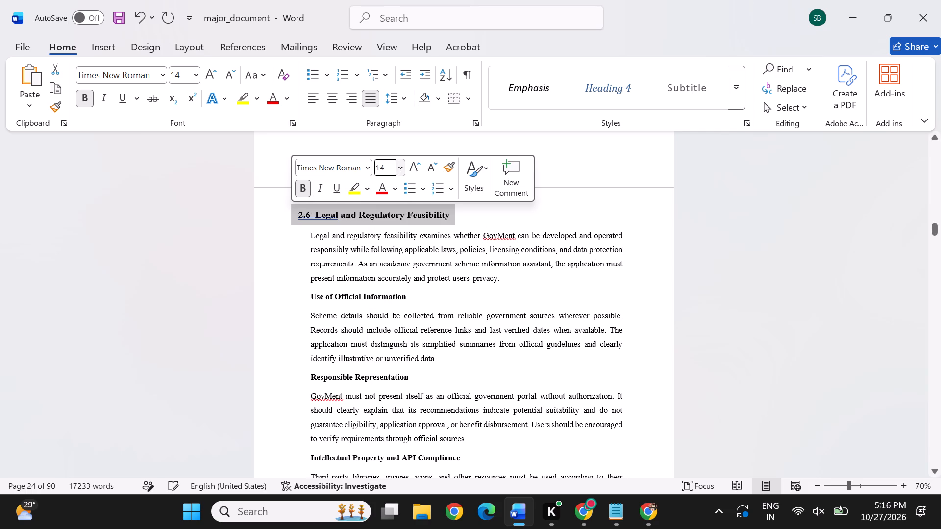
left_click(498, 294)
Delete the extra space between 2.6 and Legal in the section heading.
left_click(313, 216)
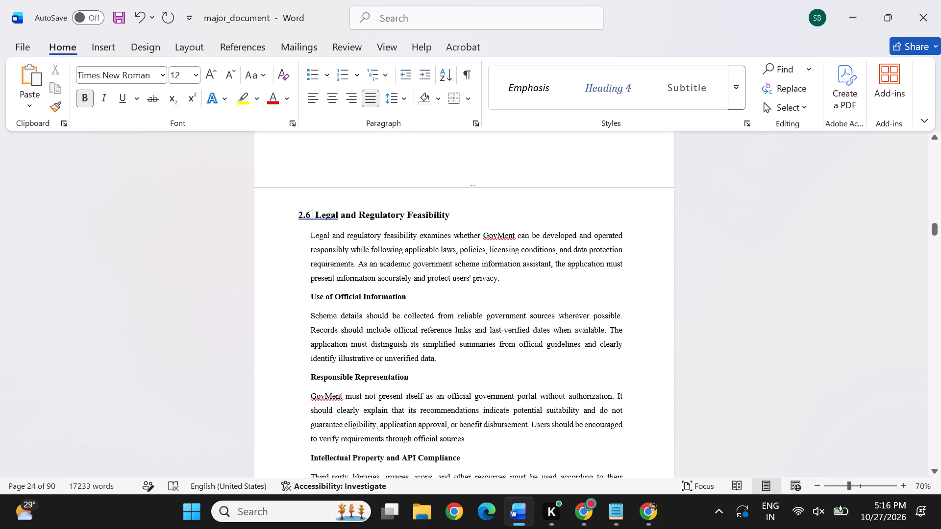
key("Left")
key("Delete")
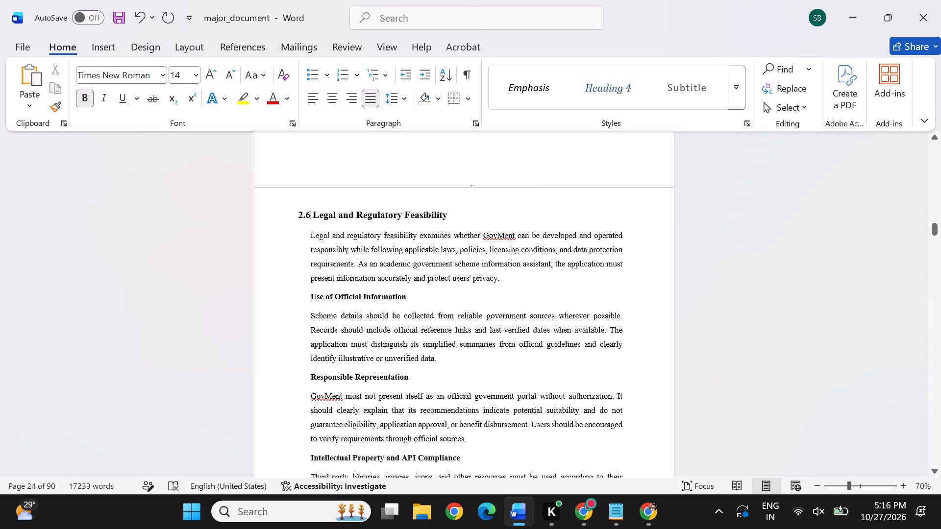
scroll(383, 321, "down", 1)
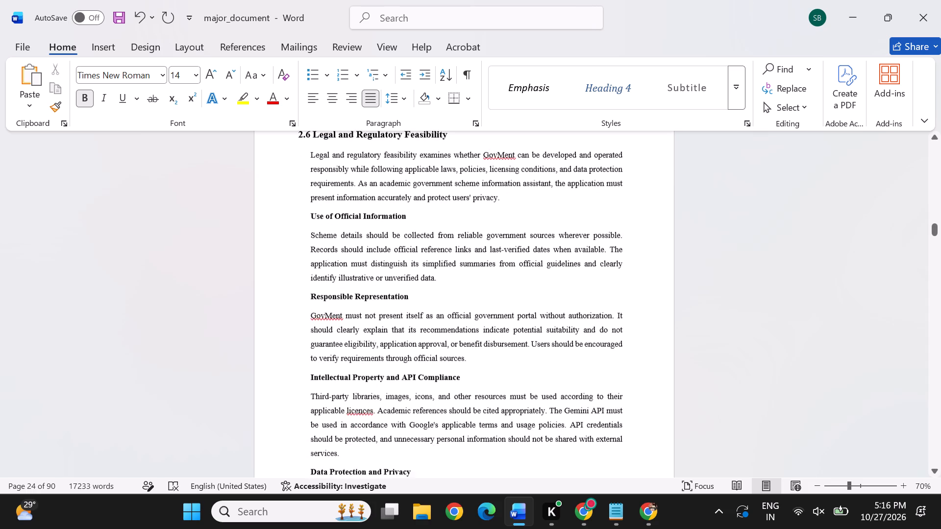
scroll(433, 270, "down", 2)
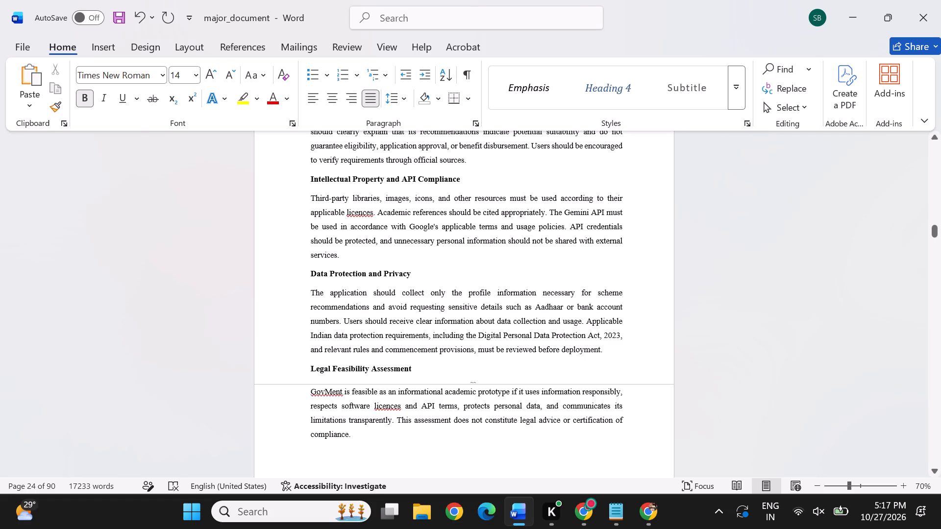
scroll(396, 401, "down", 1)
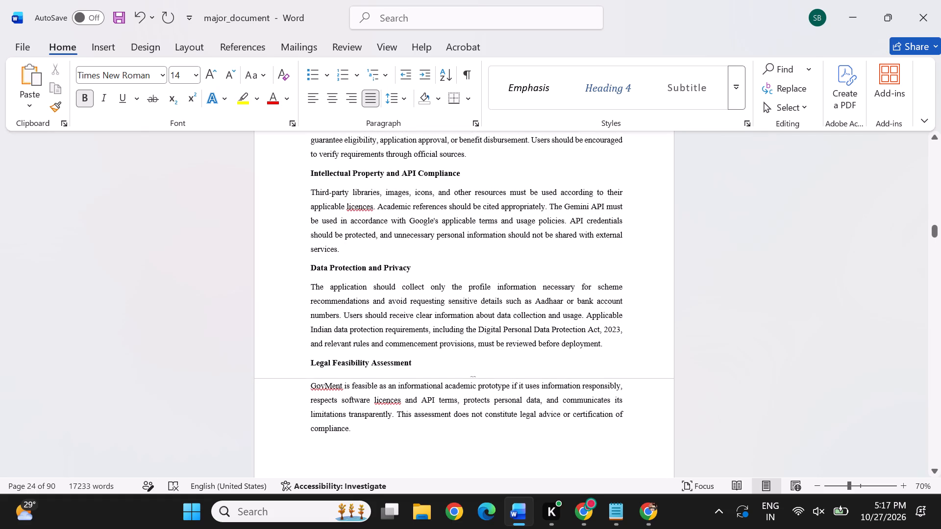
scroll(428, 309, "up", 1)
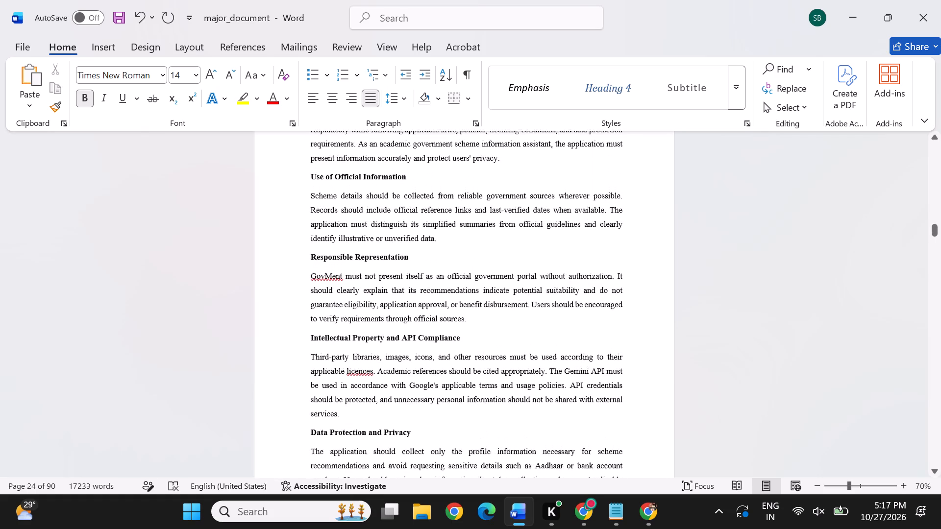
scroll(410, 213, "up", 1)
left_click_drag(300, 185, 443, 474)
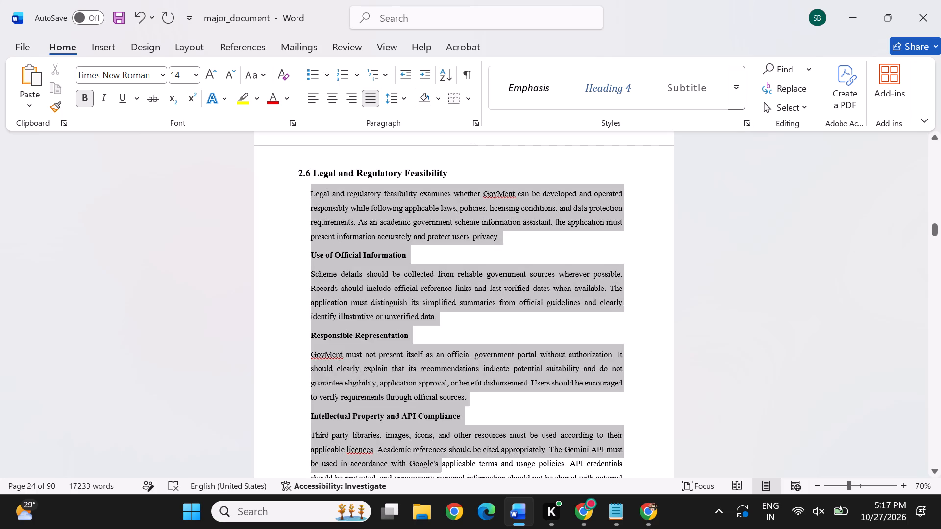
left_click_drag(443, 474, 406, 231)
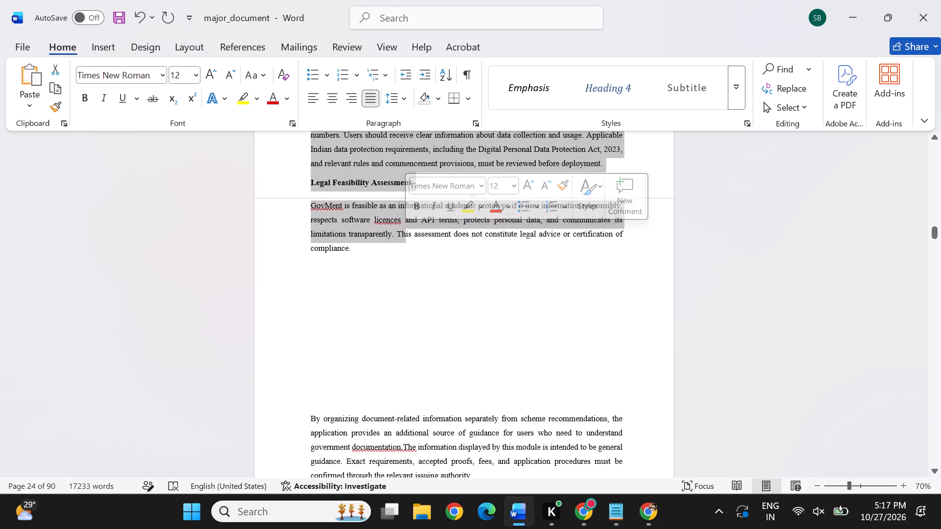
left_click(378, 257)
Insert three blank lines above the Legal Feasibility Assessment subheading to push it onto the following page.
scroll(387, 315, "up", 1)
left_click(296, 216)
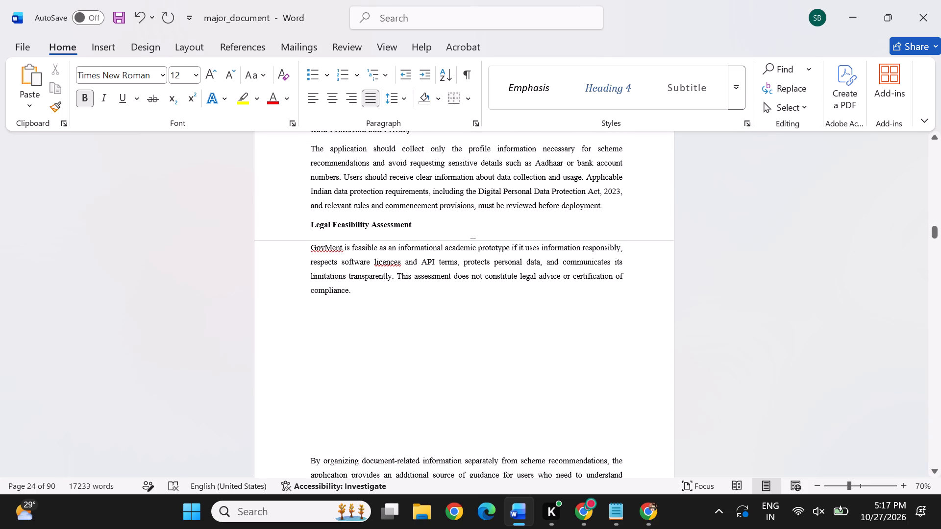
key("Return")
key("Return")
key("Return")
Delete the last sentence of the Intellectual Property and API Compliance paragraph, about protecting API credentials and not sharing unnecessary personal information.
scroll(392, 194, "up", 1)
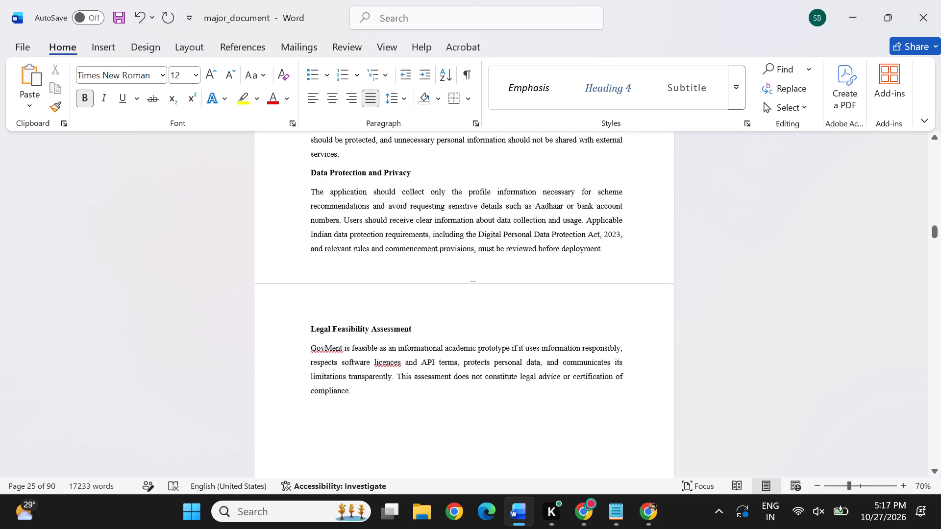
scroll(392, 194, "up", 1)
scroll(409, 269, "up", 1)
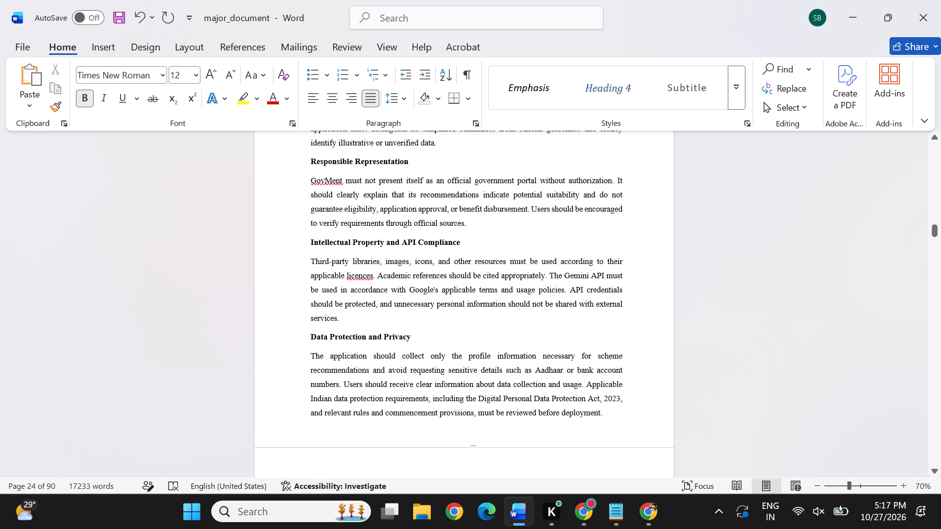
left_click_drag(549, 273, 559, 287)
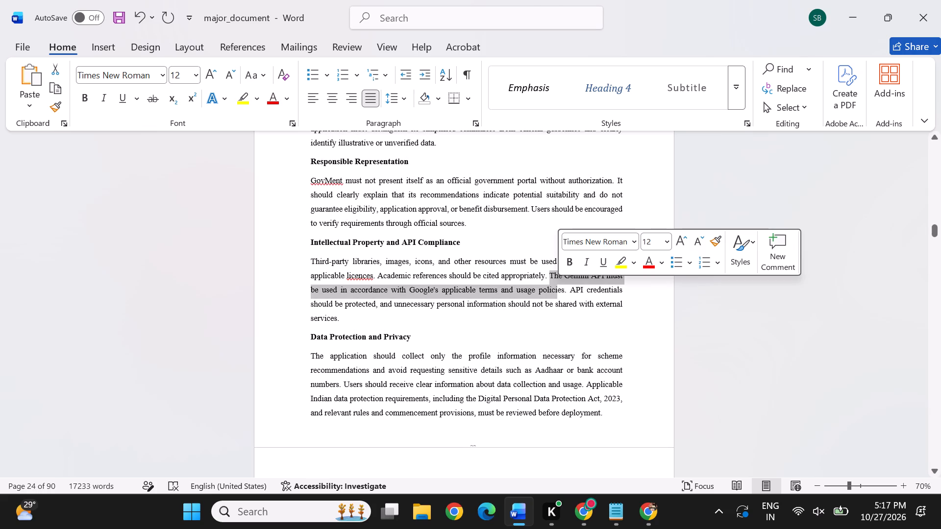
left_click_drag(570, 289, 576, 313)
key("Delete")
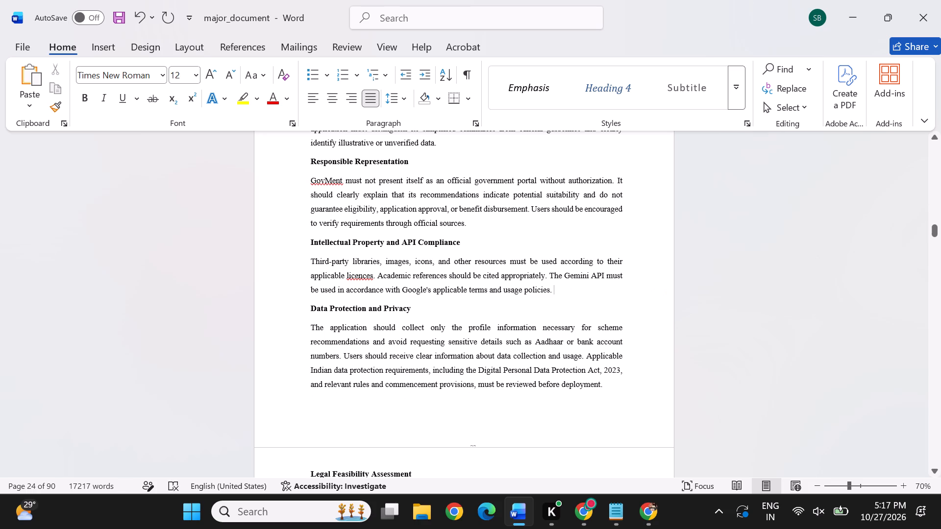
Insert one more blank line above the Legal Feasibility Assessment subheading.
scroll(556, 308, "down", 1)
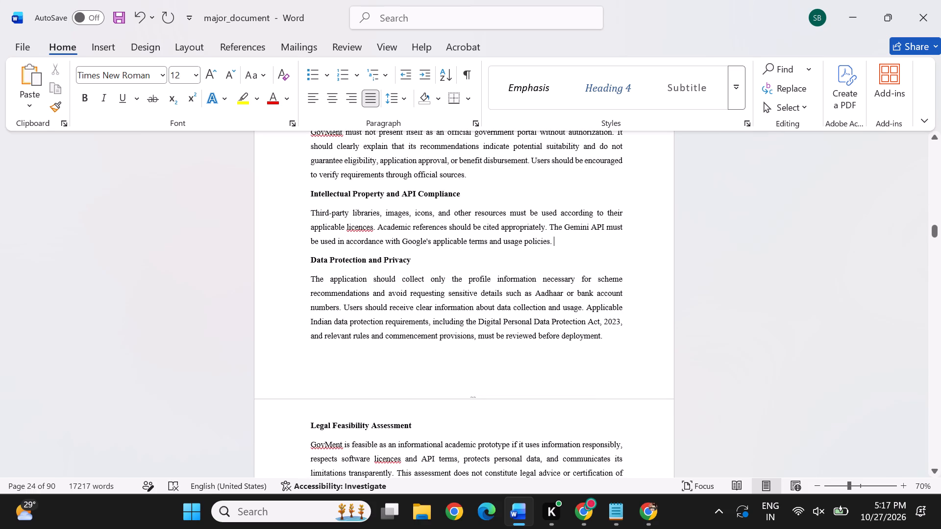
left_click(332, 411)
key("Return")
scroll(358, 367, "up", 1)
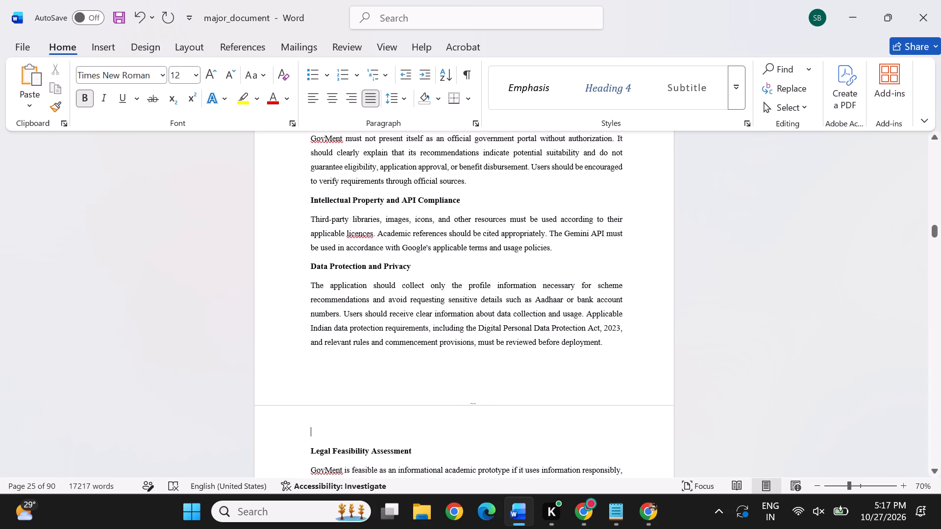
scroll(358, 367, "up", 1)
scroll(378, 297, "up", 1)
scroll(390, 211, "up", 2)
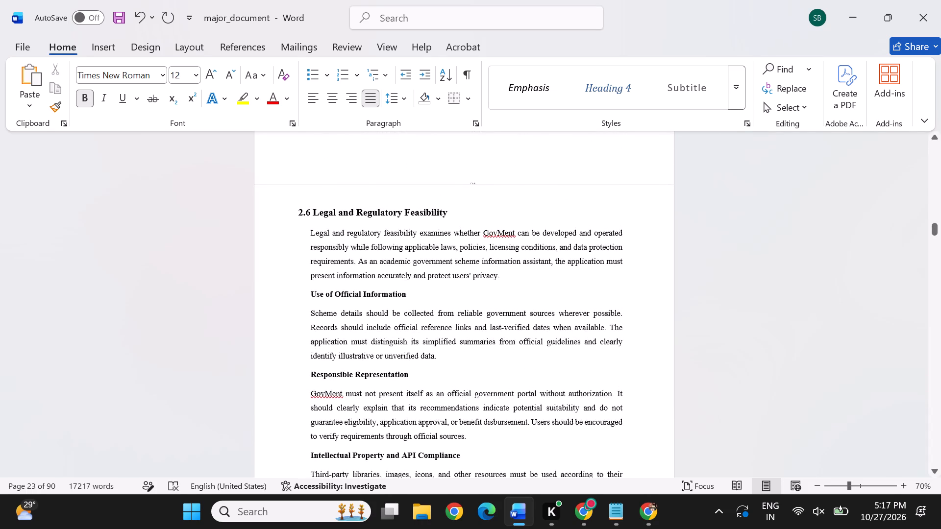
scroll(378, 359, "down", 3)
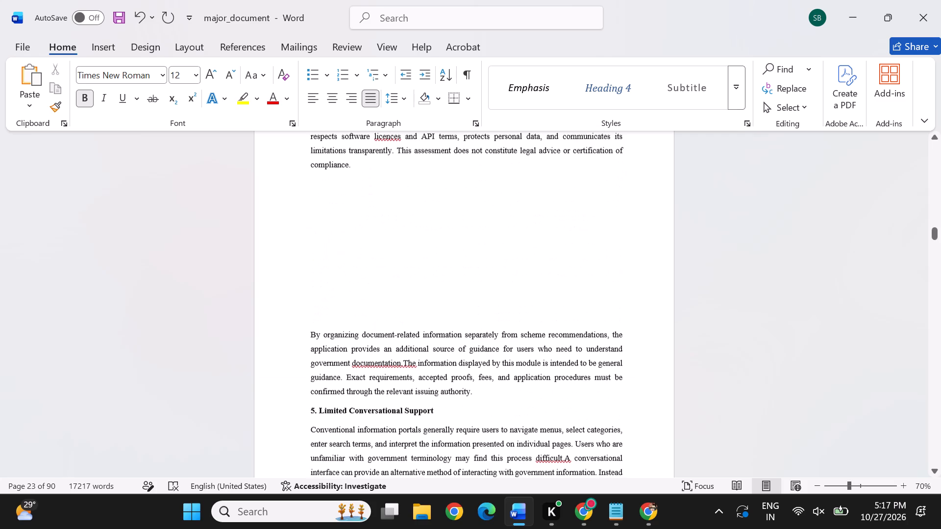
left_click(303, 175)
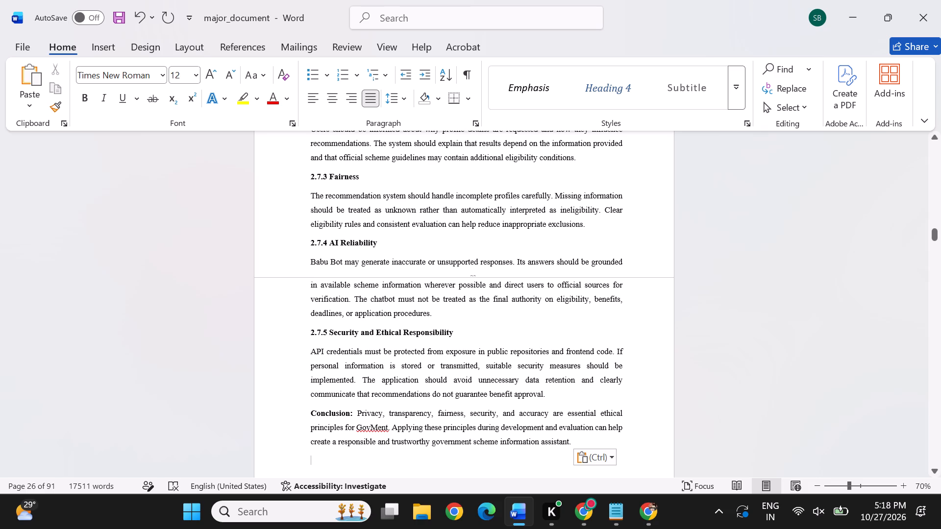
Replace section 2.7's Conclusion paragraph in Word with "2.8 Risk Analysis", copied without its page number from the Notepad outline, and start a new line.
scroll(574, 438, "down", 1)
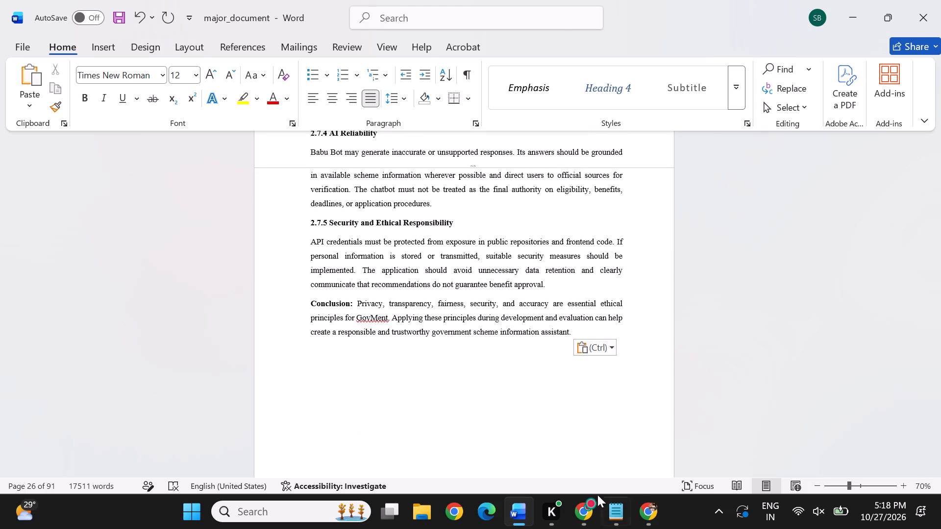
left_click(619, 518)
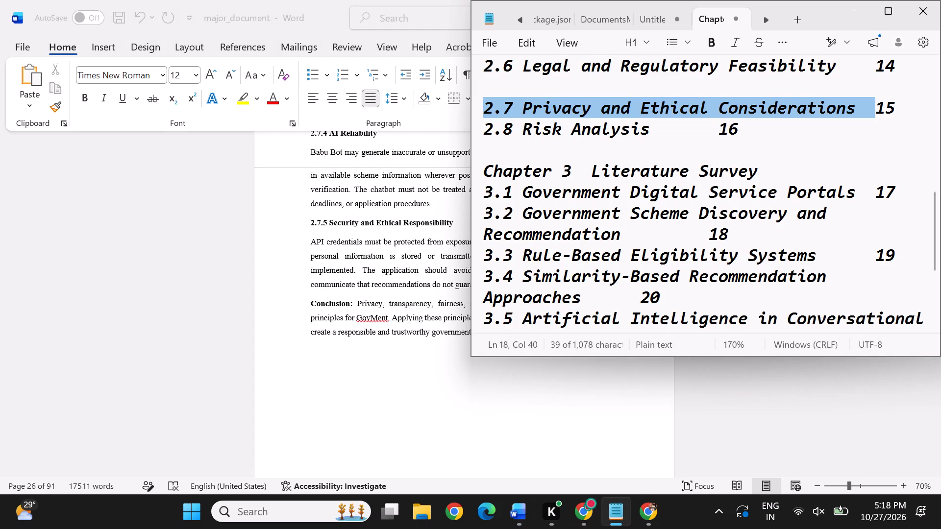
left_click_drag(669, 129, 480, 136)
key("ctrl+c")
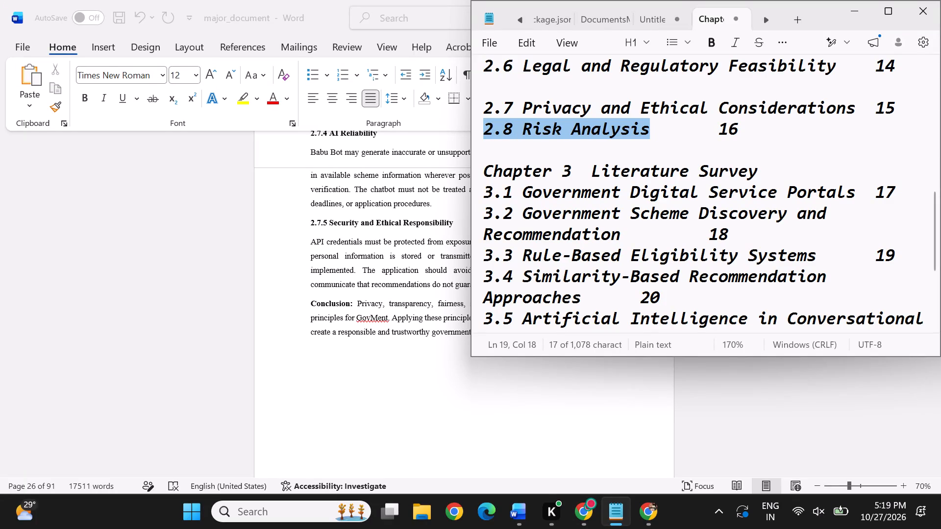
key("ctrl+c")
left_click(346, 359)
left_click_drag(571, 335, 555, 329)
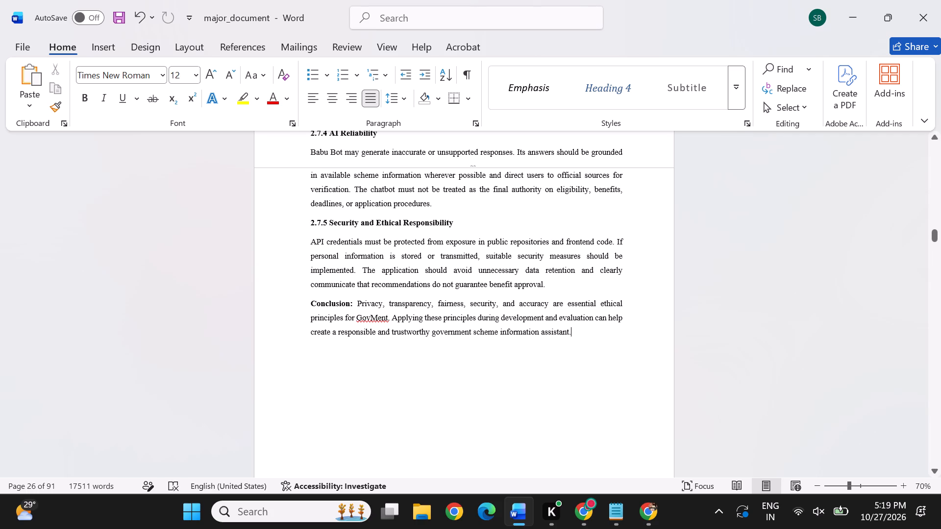
left_click_drag(555, 329, 317, 299)
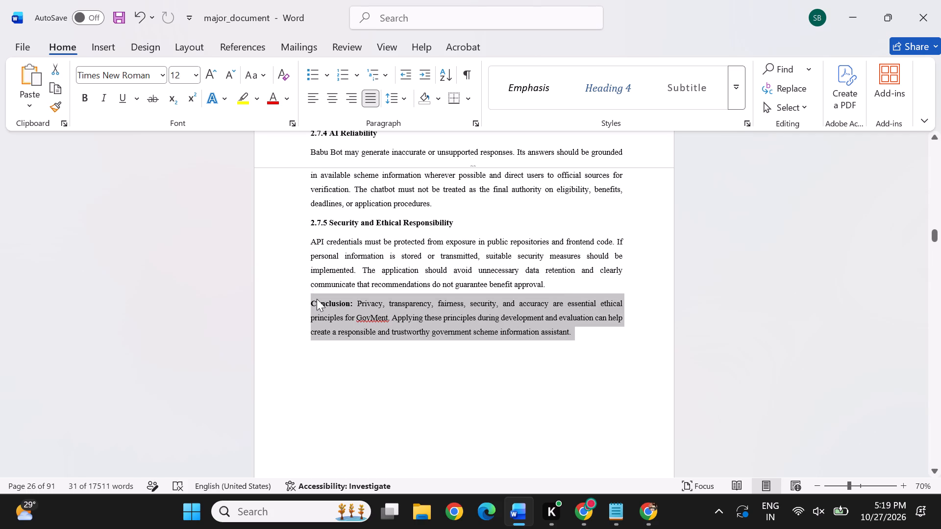
key("Delete")
key("ctrl+v")
key("Return")
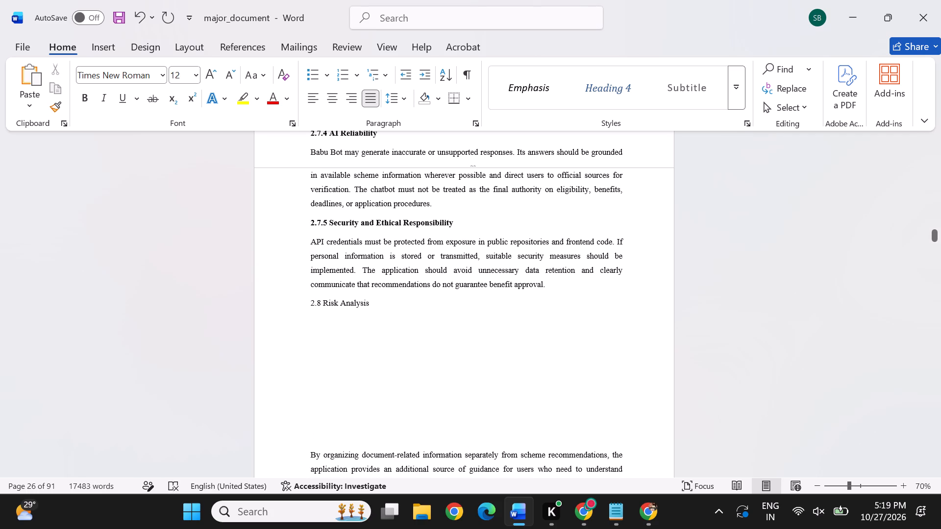
Format the 2.8 Risk Analysis heading in bold and size 14.
left_click_drag(375, 302, 317, 300)
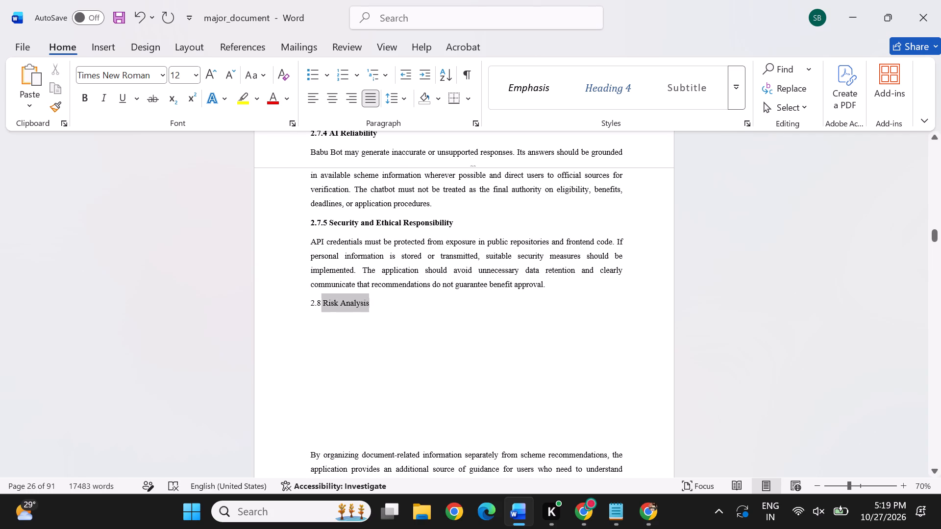
left_click_drag(317, 300, 294, 302)
left_click(296, 273)
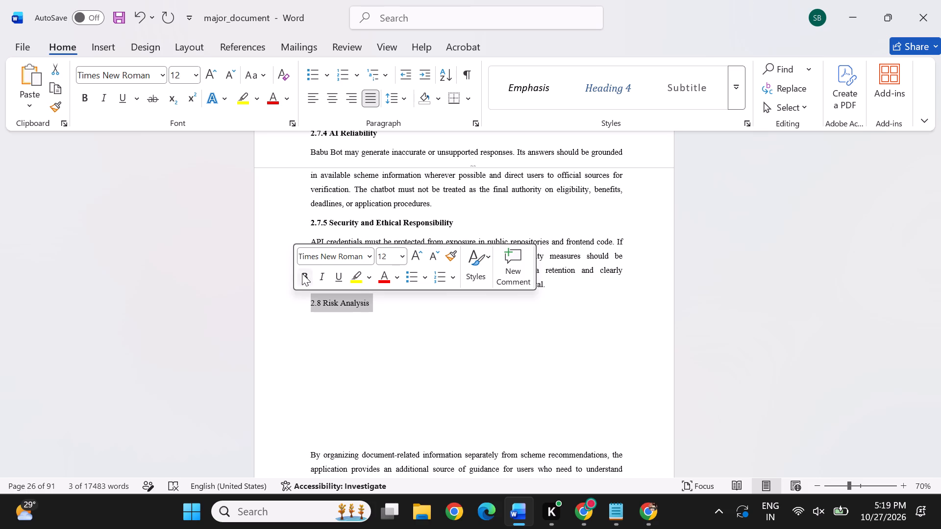
left_click(302, 273)
left_click(403, 257)
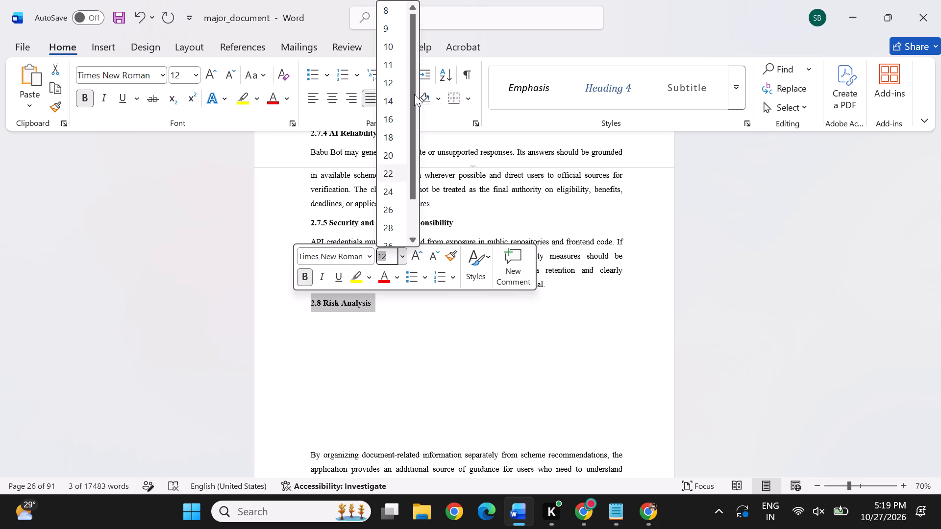
left_click(401, 98)
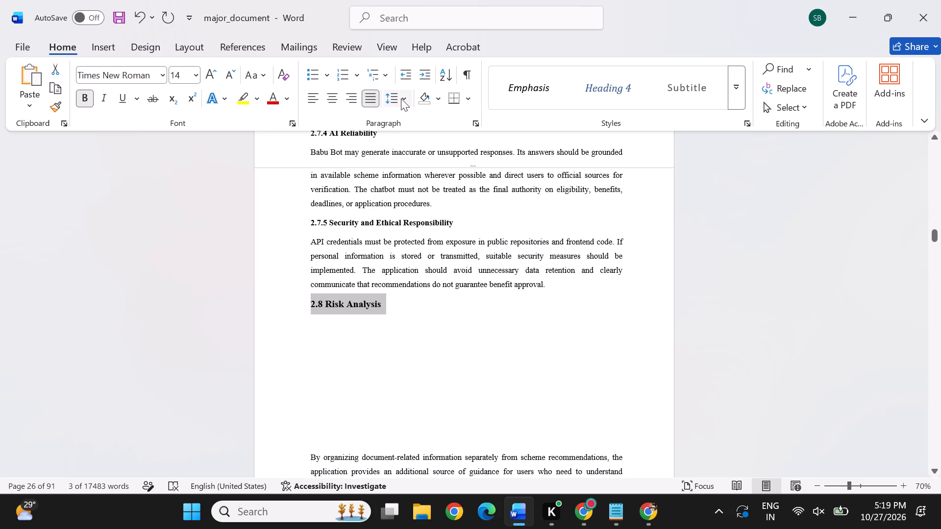
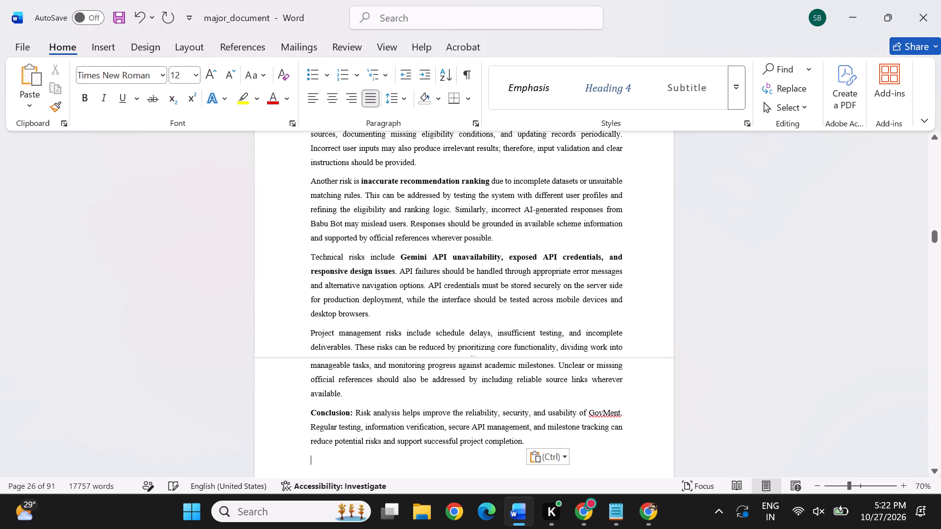
Delete the Conclusion paragraph and the duplicate 2.8 Risk Analysis heading from the pasted section.
left_click_drag(295, 412, 504, 451)
key("Delete")
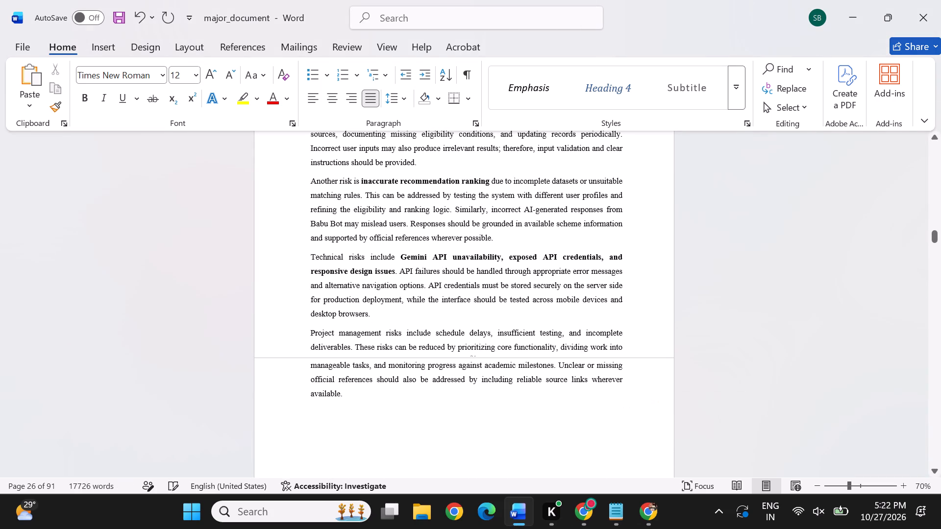
scroll(462, 353, "up", 1)
scroll(408, 294, "up", 1)
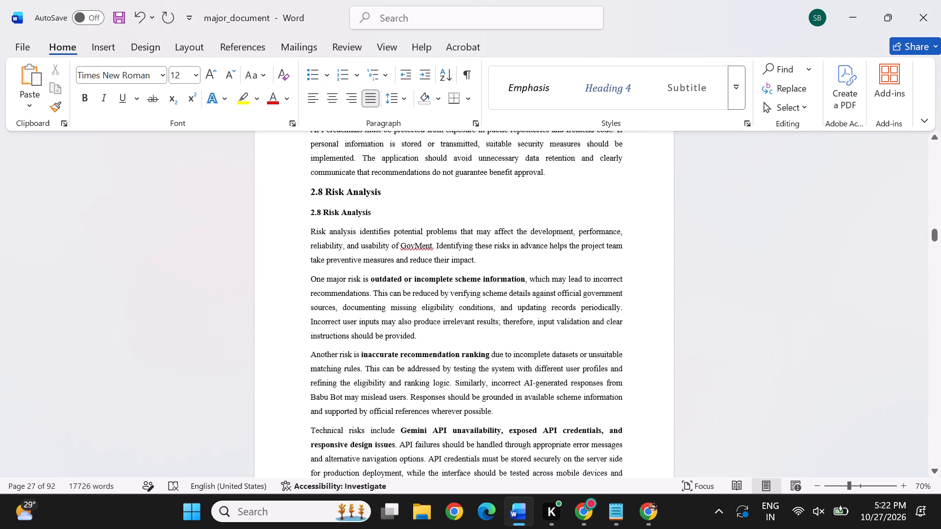
scroll(408, 294, "up", 1)
left_click_drag(378, 268, 302, 267)
key("Delete")
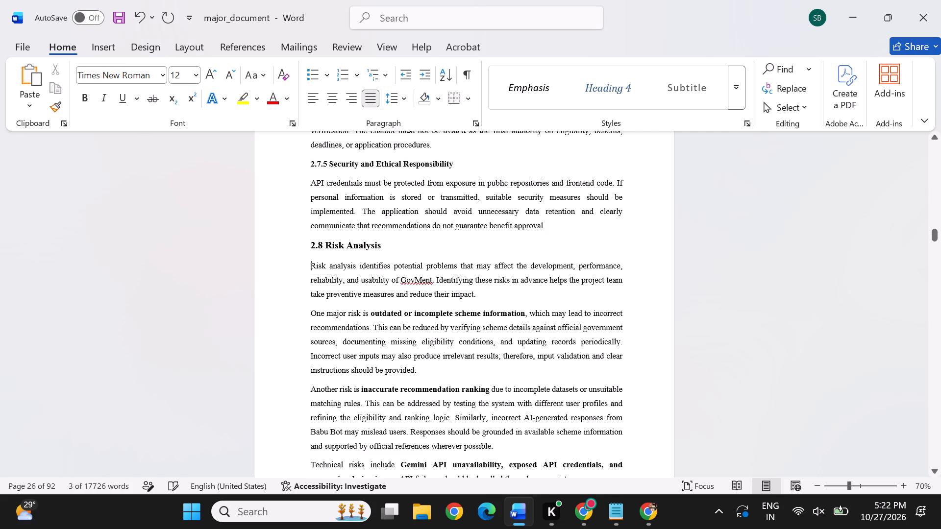
Decrease the indent of the 2.8 Risk Analysis heading by one level and insert a space before it.
left_click_drag(394, 247, 308, 244)
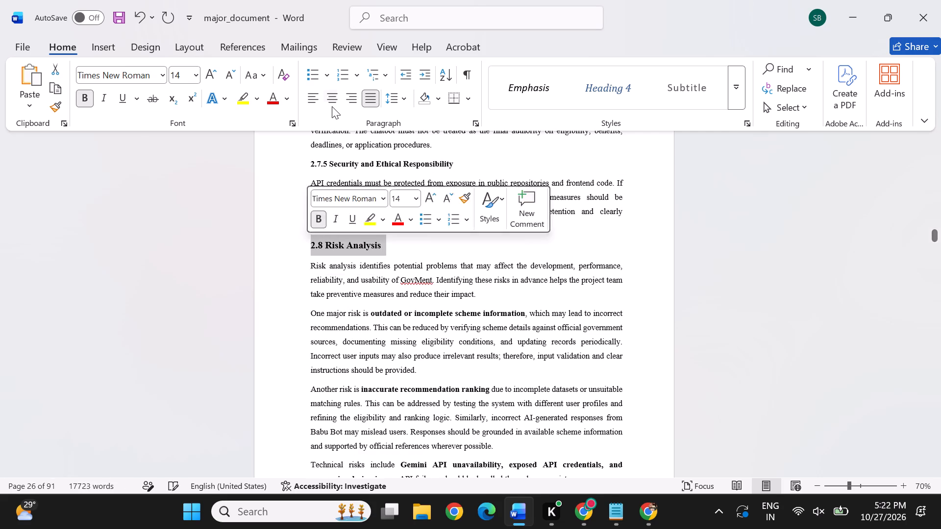
left_click(405, 74)
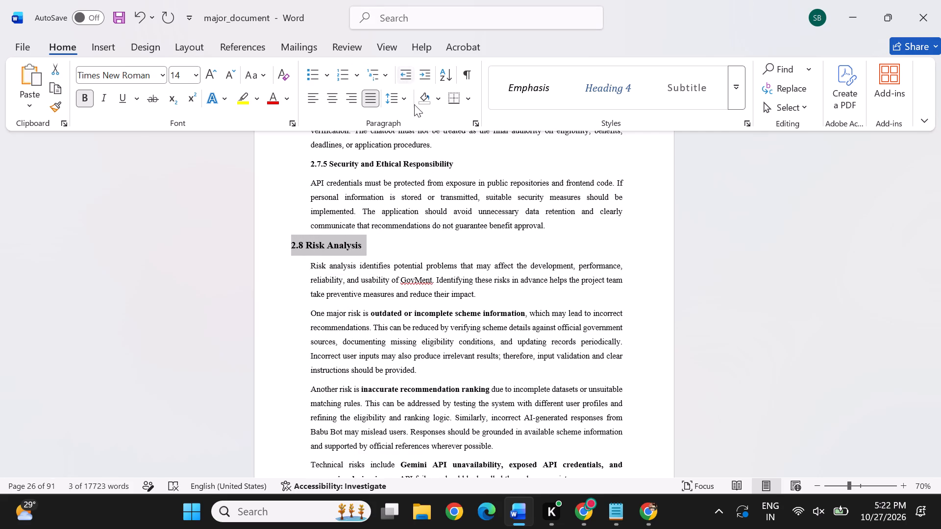
left_click(389, 237)
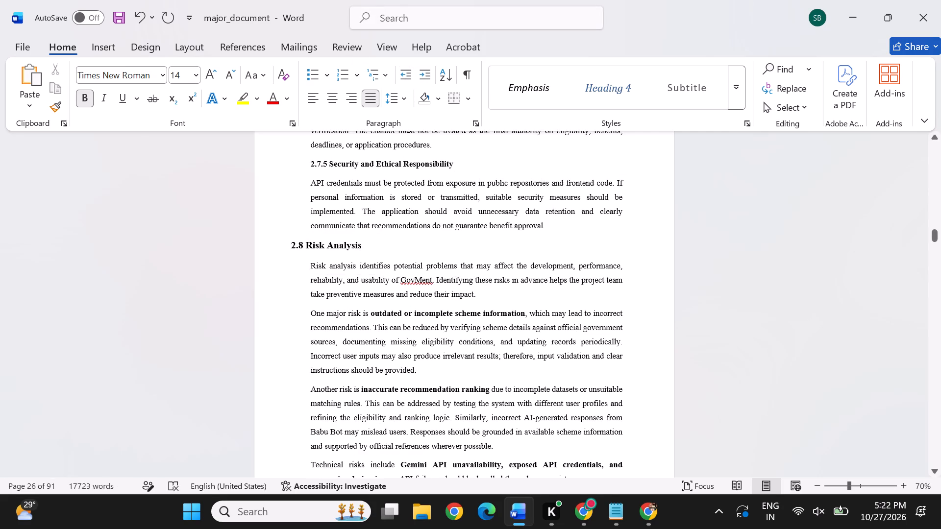
left_click(287, 241)
key("space")
Remove the numbers 2.7.5 through 2.7.1 from section 2.7's five subheadings, keeping only their titles.
scroll(354, 262, "up", 1)
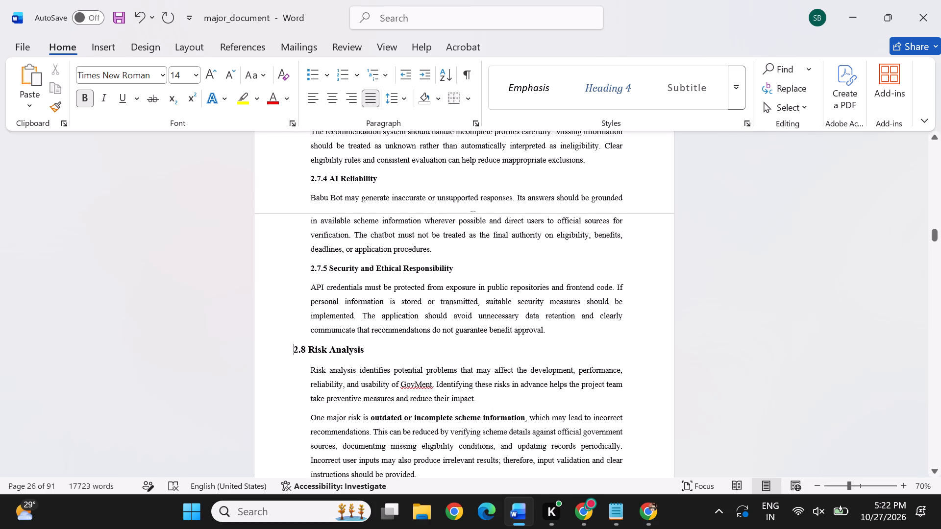
left_click_drag(325, 269, 307, 272)
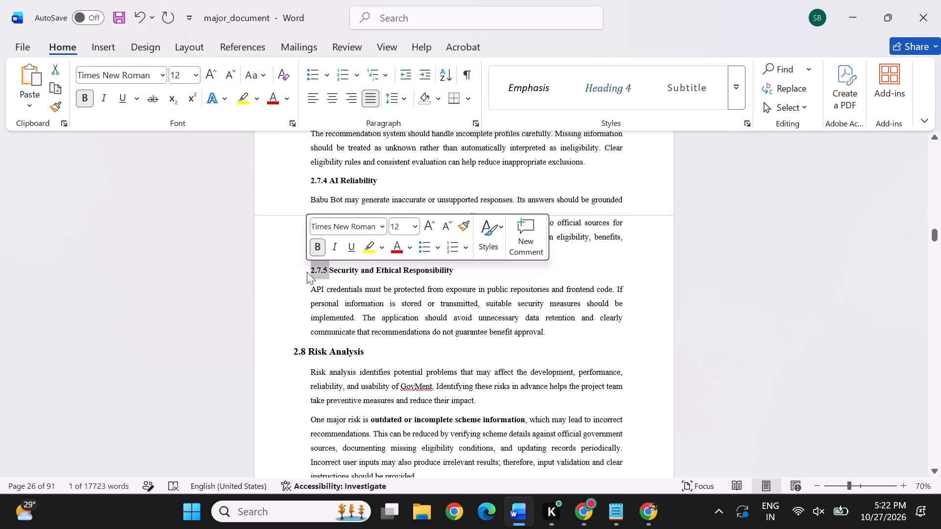
key("Delete")
left_click_drag(326, 177, 311, 179)
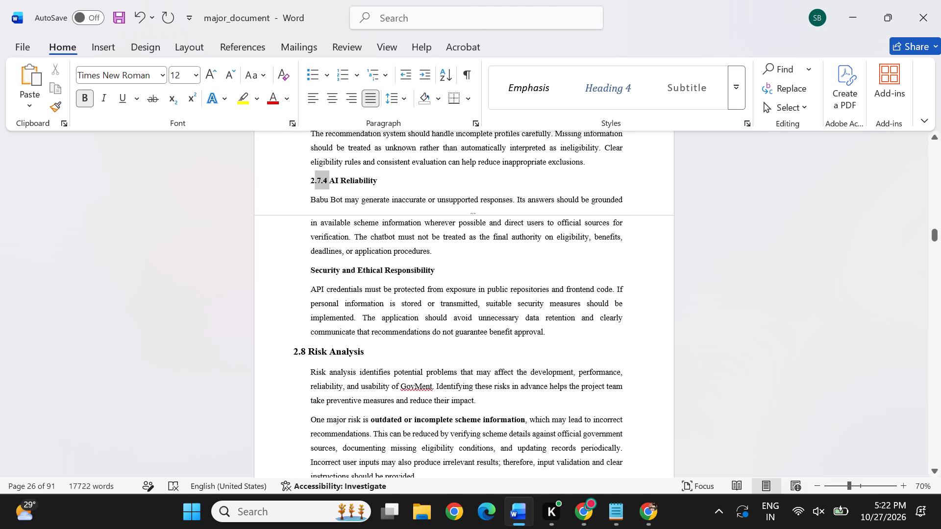
left_click_drag(311, 179, 308, 179)
key("Delete")
scroll(390, 241, "up", 1)
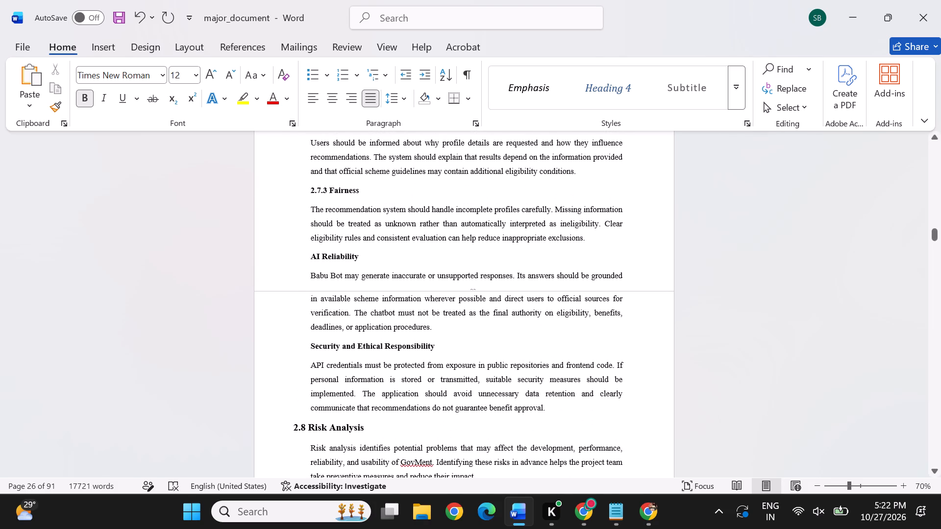
left_click_drag(330, 190, 307, 190)
key("Delete")
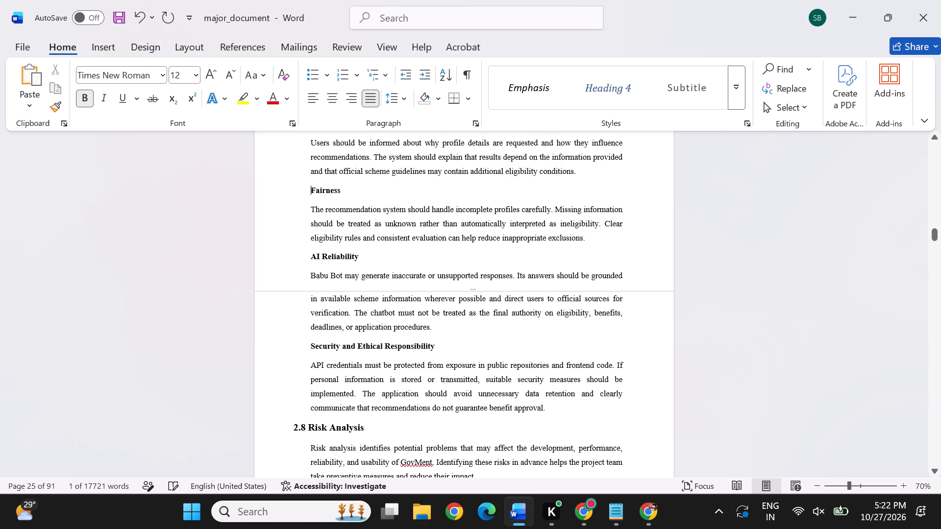
scroll(344, 217, "up", 1)
left_click_drag(329, 222, 287, 227)
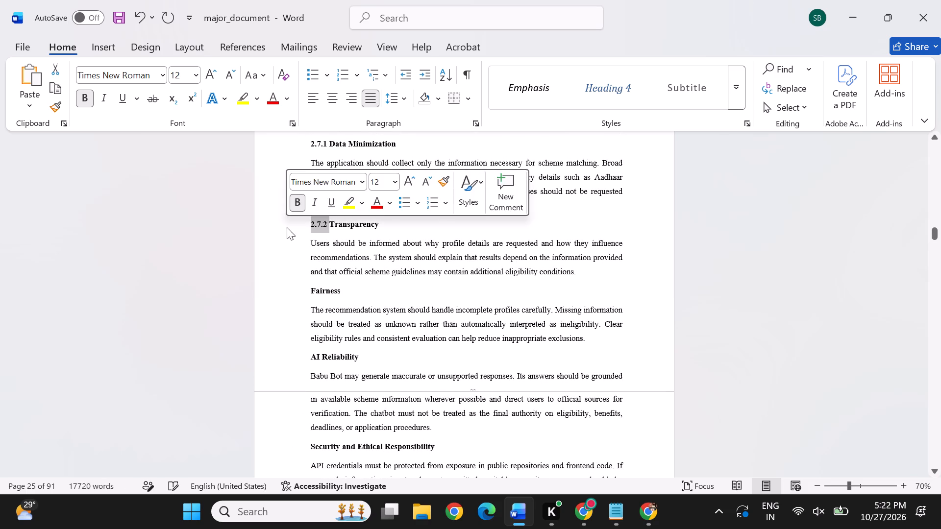
key("Delete")
scroll(343, 235, "up", 1)
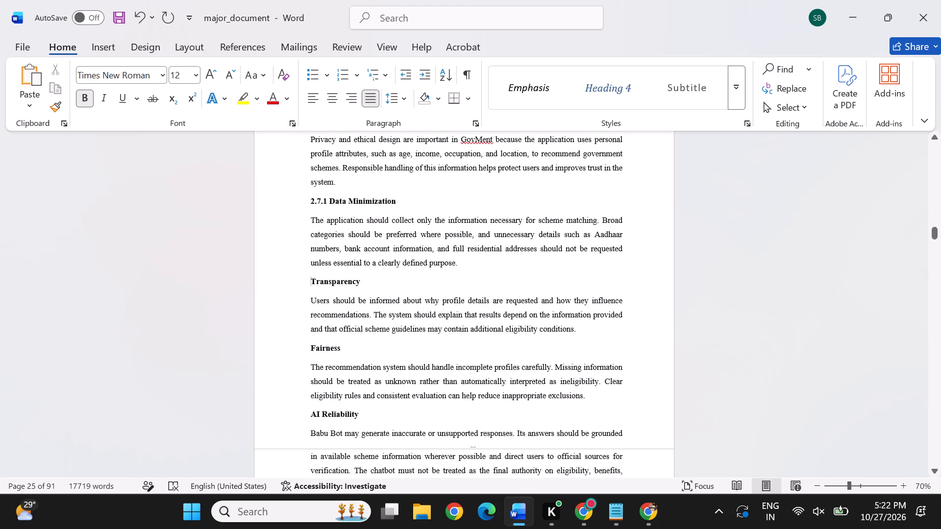
left_click_drag(326, 203, 293, 202)
key("Delete")
Delete the duplicate 2.7 Privacy and Ethical Considerations heading directly beneath the main section heading.
scroll(346, 236, "up", 1)
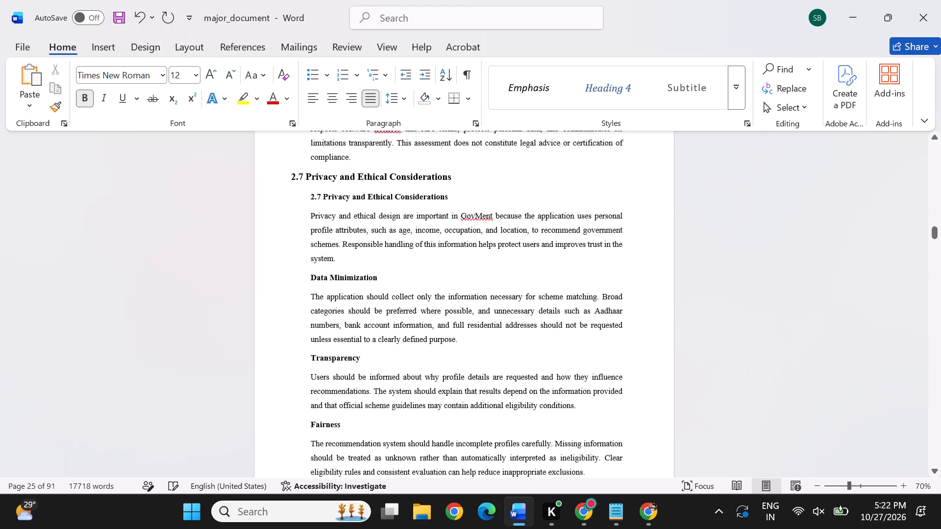
left_click_drag(459, 212, 300, 208)
key("Delete")
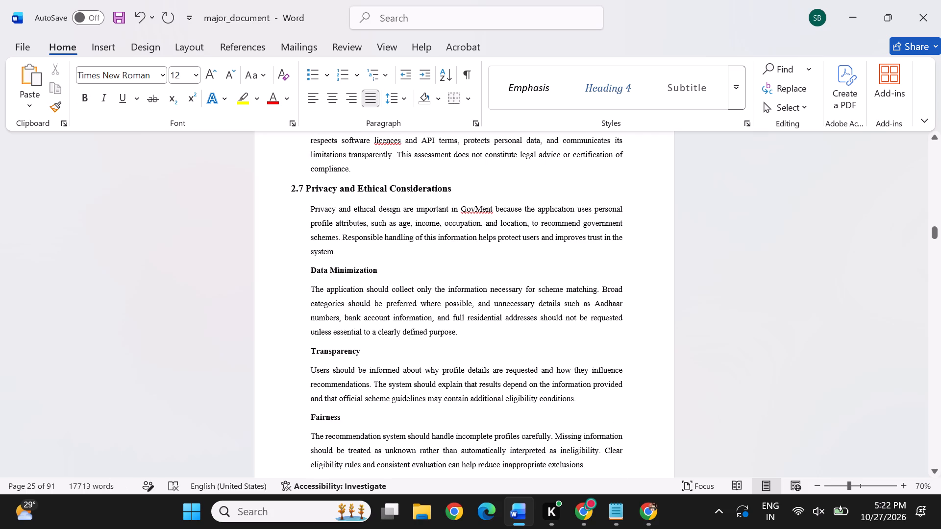
Insert two spaces before the 2.7 Privacy and Ethical Considerations heading.
left_click(306, 189)
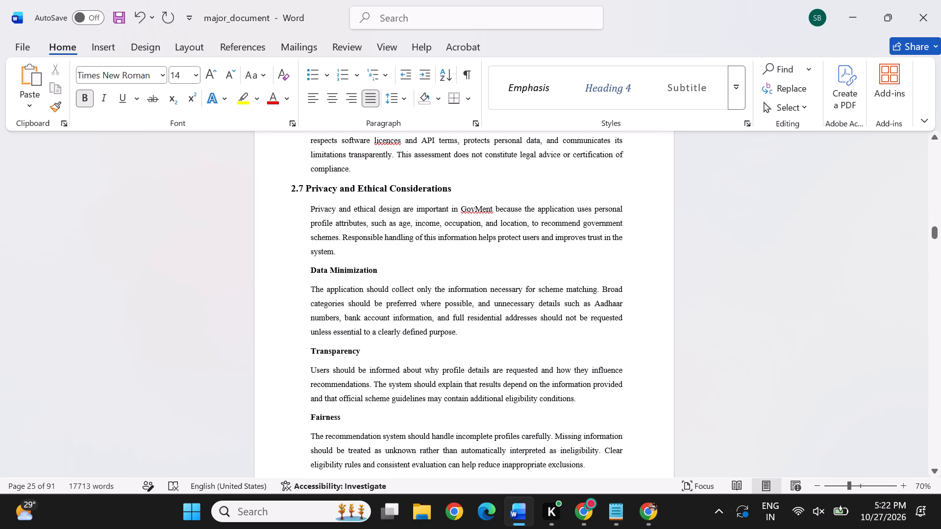
left_click(282, 185)
key("space")
key("space")
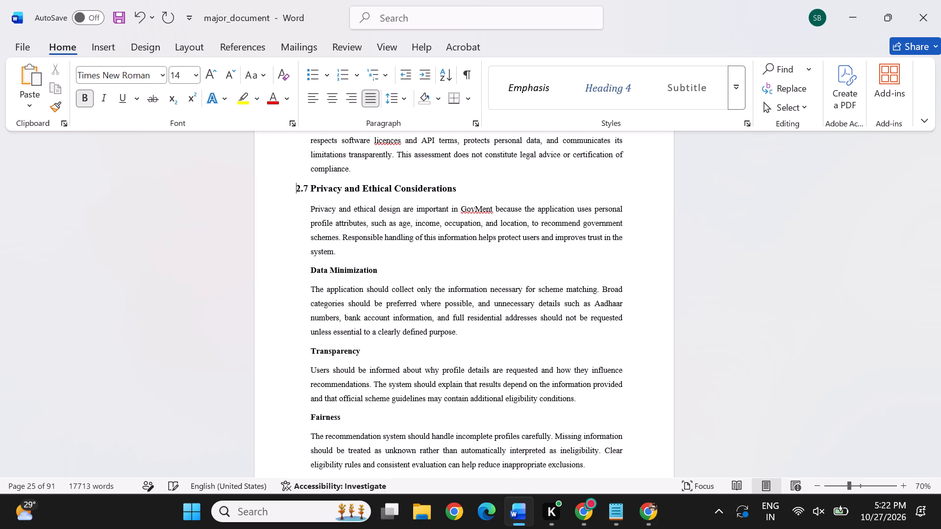
Insert five blank lines after the Fairness paragraph so the AI Reliability subheading starts on the next page.
scroll(312, 206, "up", 2)
scroll(318, 264, "up", 1)
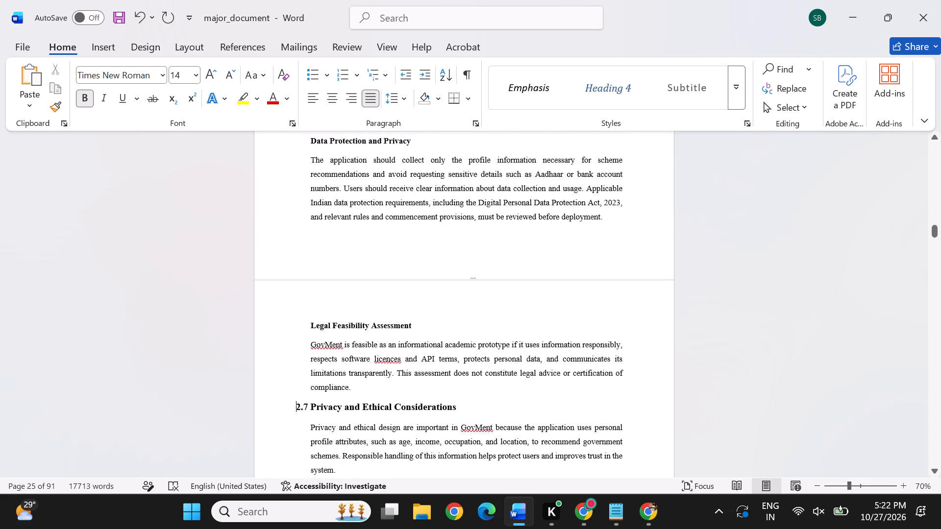
scroll(299, 297, "up", 4)
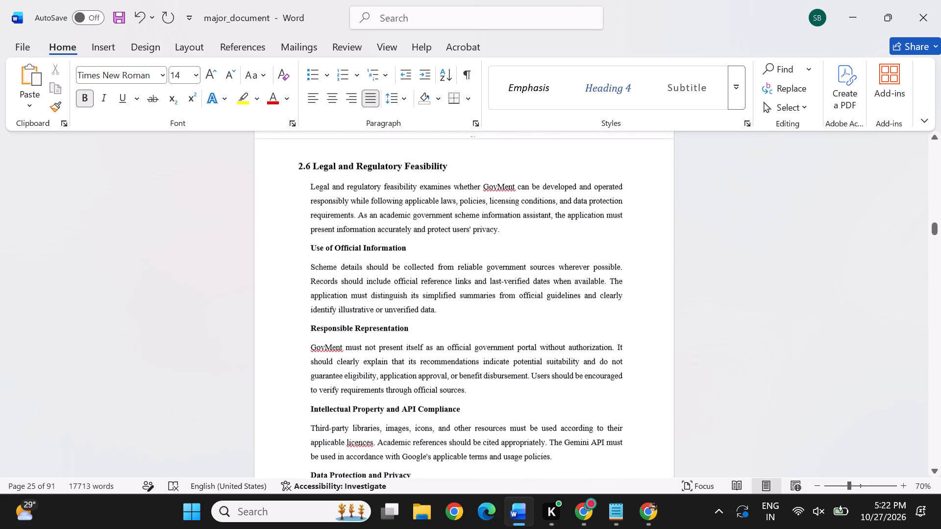
scroll(299, 297, "up", 1)
scroll(299, 297, "down", 5)
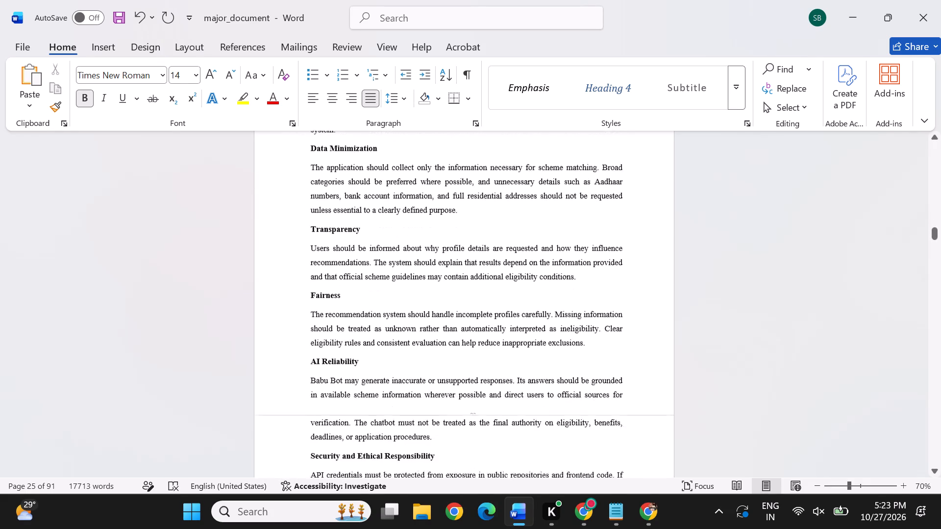
scroll(299, 297, "down", 1)
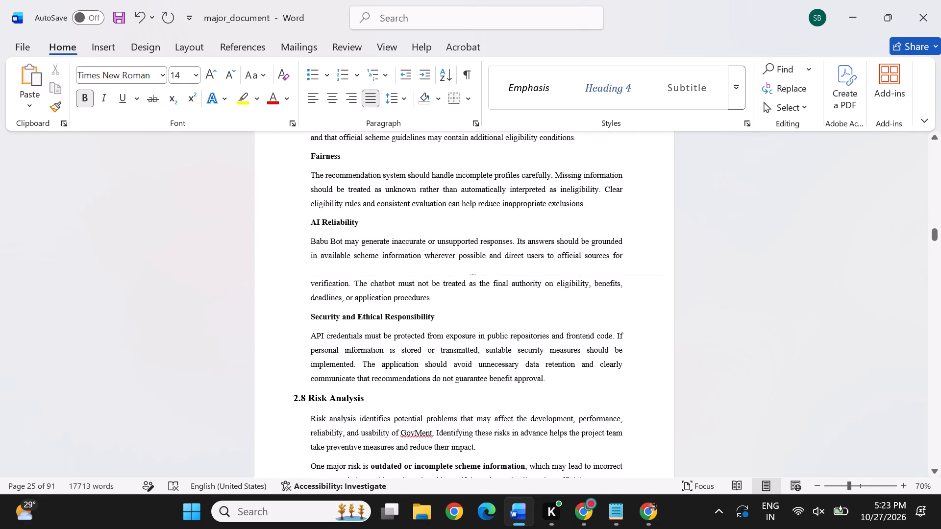
left_click(584, 205)
key("Return")
key("Return")
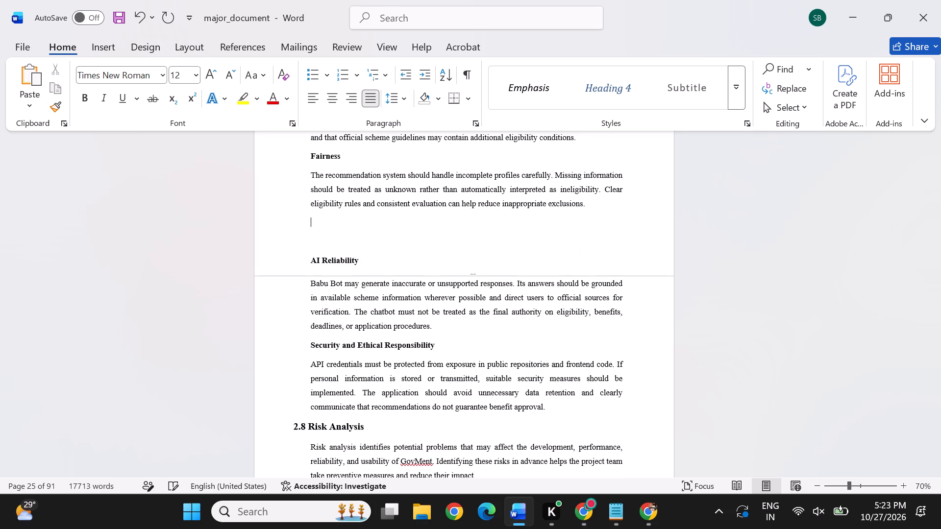
key("Return")
key("Return")
key("Return")
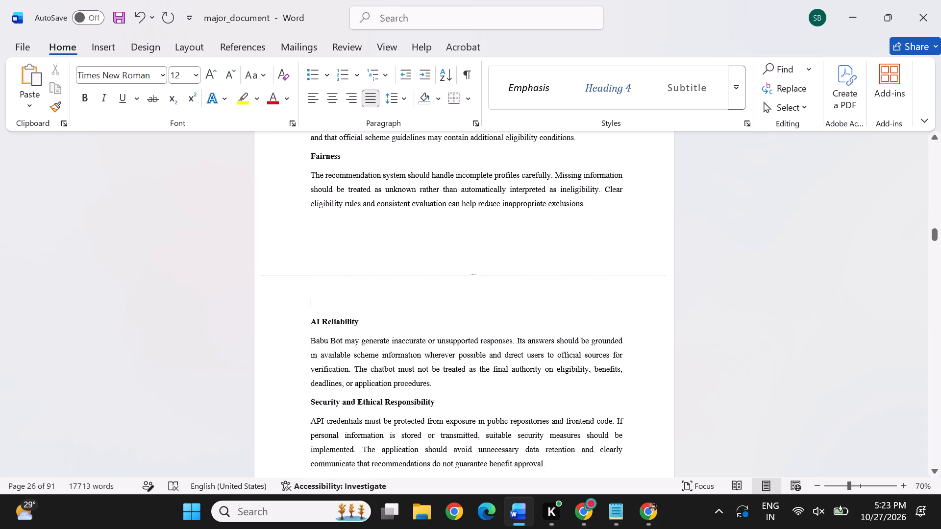
In section 2.8, insert five blank lines before the "Technical risks include" paragraph to push it onto the next page.
scroll(632, 211, "down", 1)
scroll(440, 307, "down", 2)
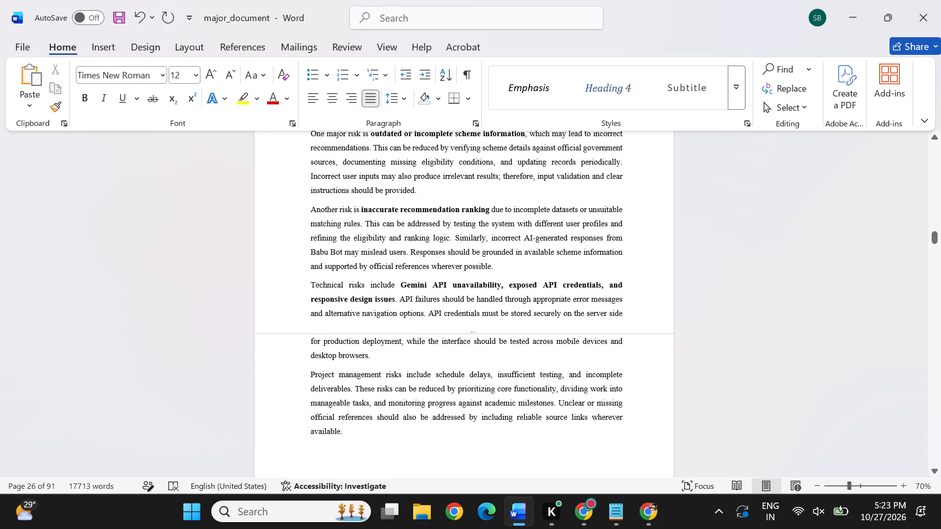
left_click(518, 270)
key("Return")
key("Return")
key("Return")
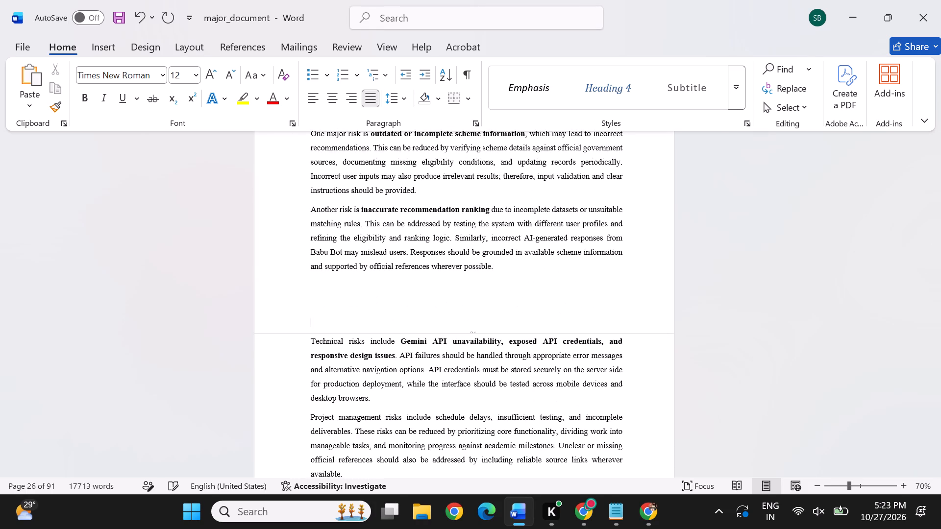
key("Return")
scroll(578, 299, "down", 1)
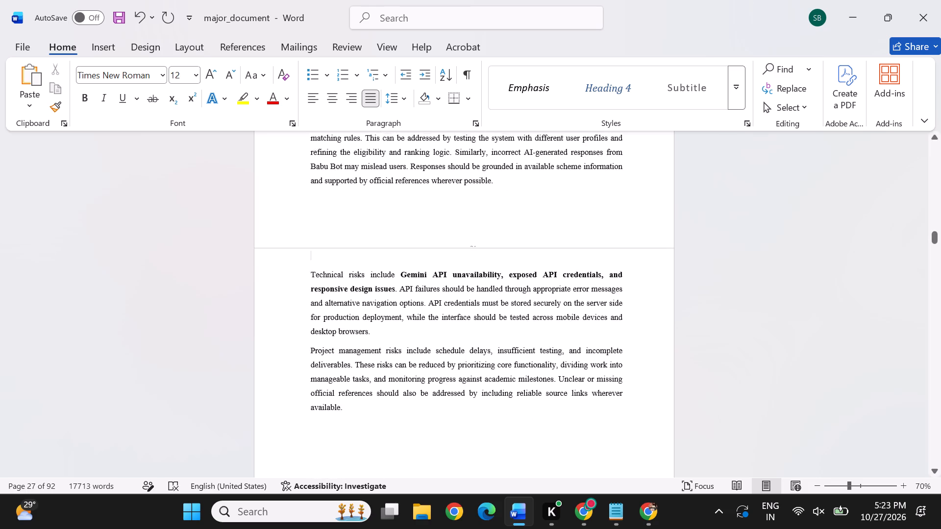
key("Return")
Join the "Project management risks" paragraph onto the end of the "Technical risks" paragraph.
left_click(384, 351)
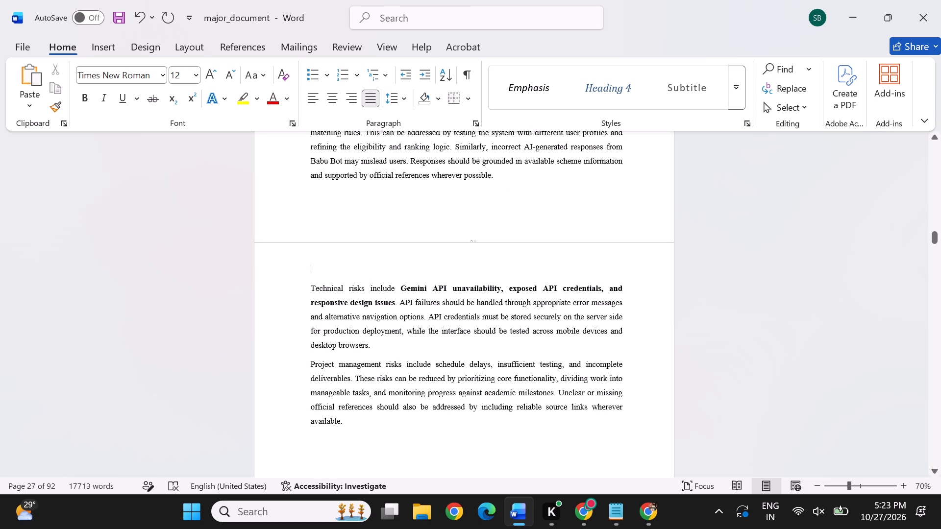
key("Delete")
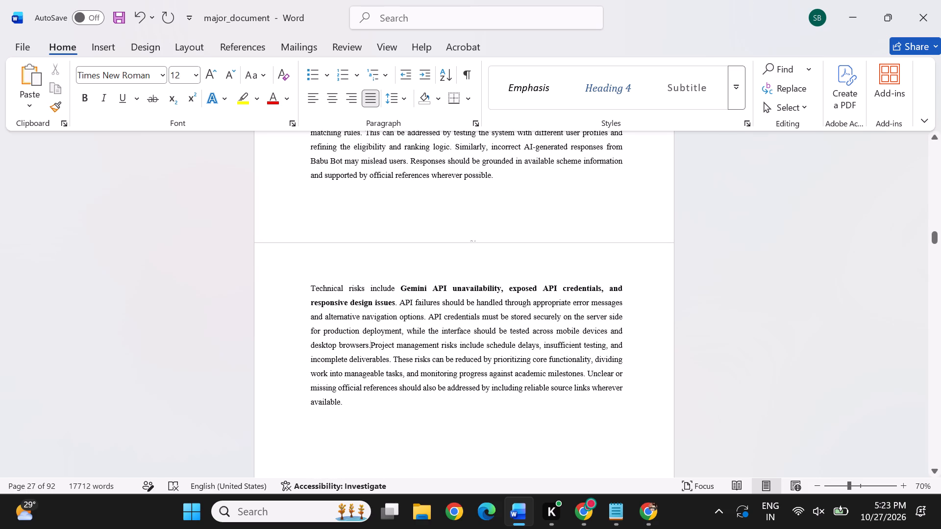
key("Return")
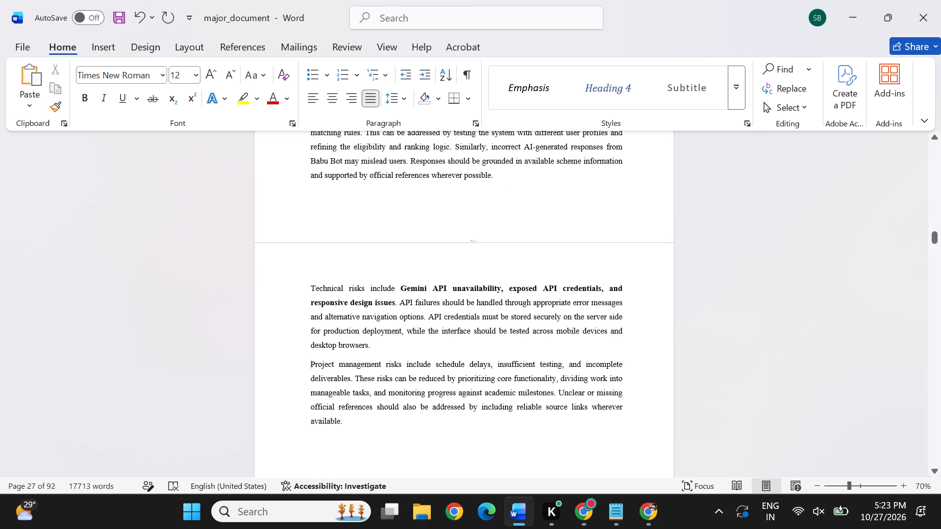
left_click(409, 344)
key("Delete")
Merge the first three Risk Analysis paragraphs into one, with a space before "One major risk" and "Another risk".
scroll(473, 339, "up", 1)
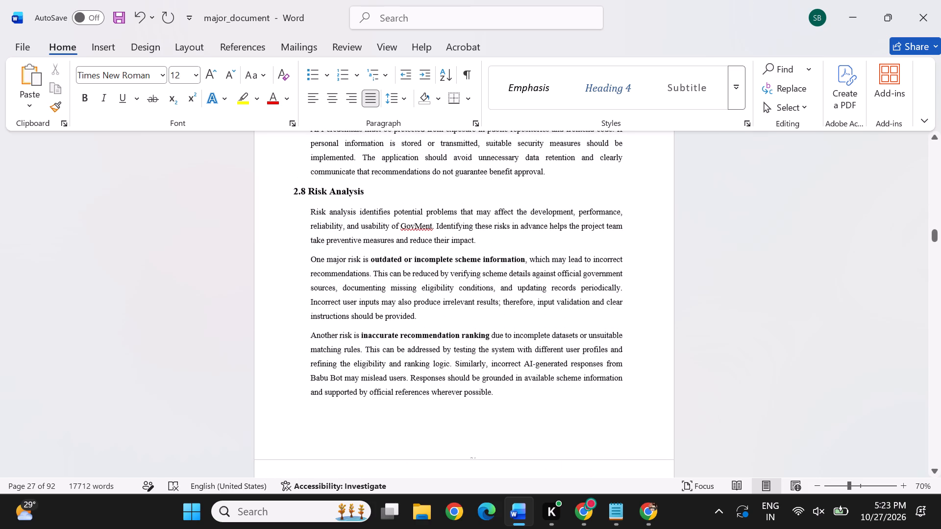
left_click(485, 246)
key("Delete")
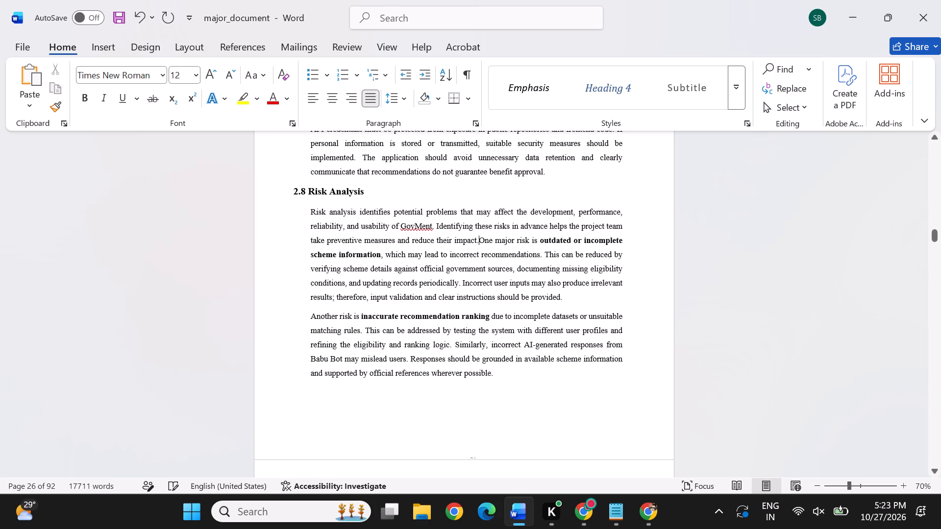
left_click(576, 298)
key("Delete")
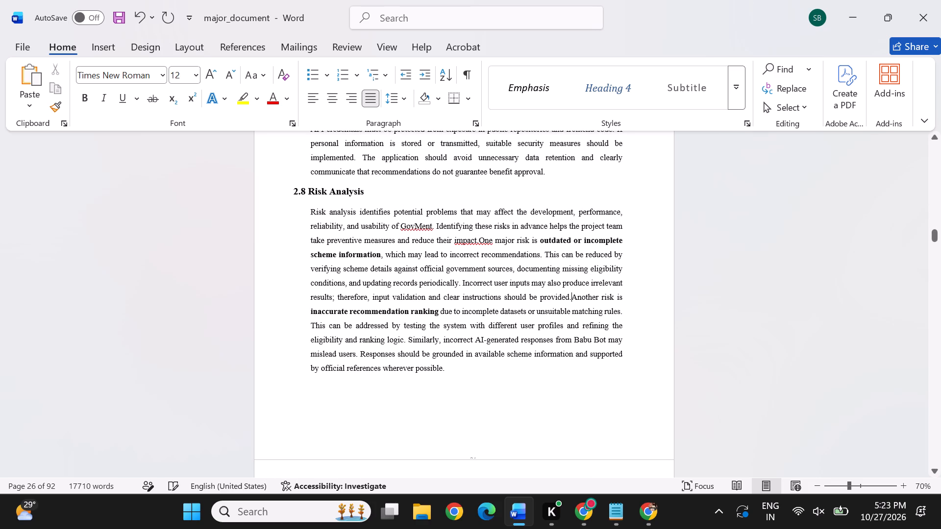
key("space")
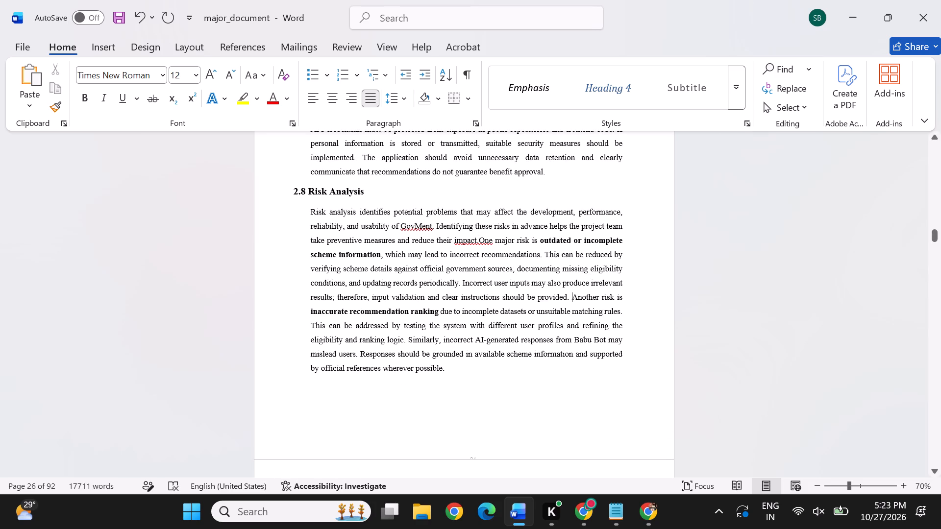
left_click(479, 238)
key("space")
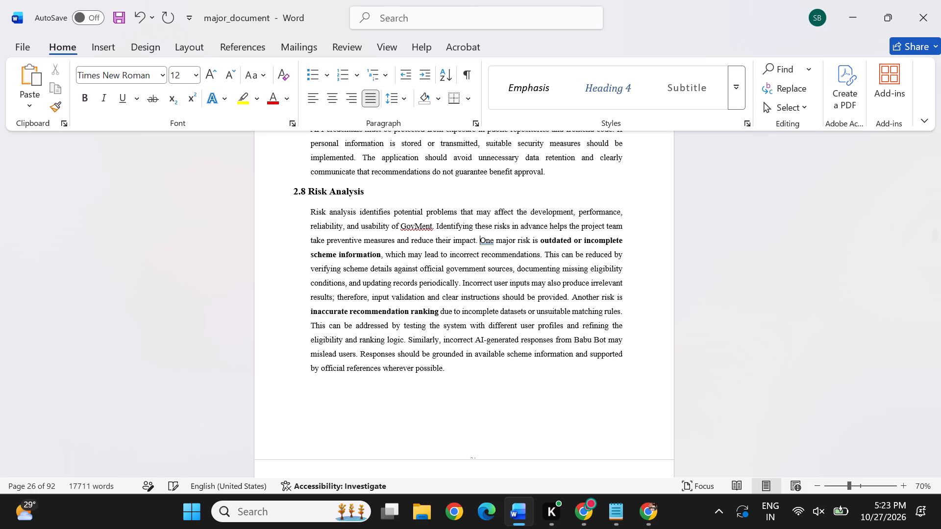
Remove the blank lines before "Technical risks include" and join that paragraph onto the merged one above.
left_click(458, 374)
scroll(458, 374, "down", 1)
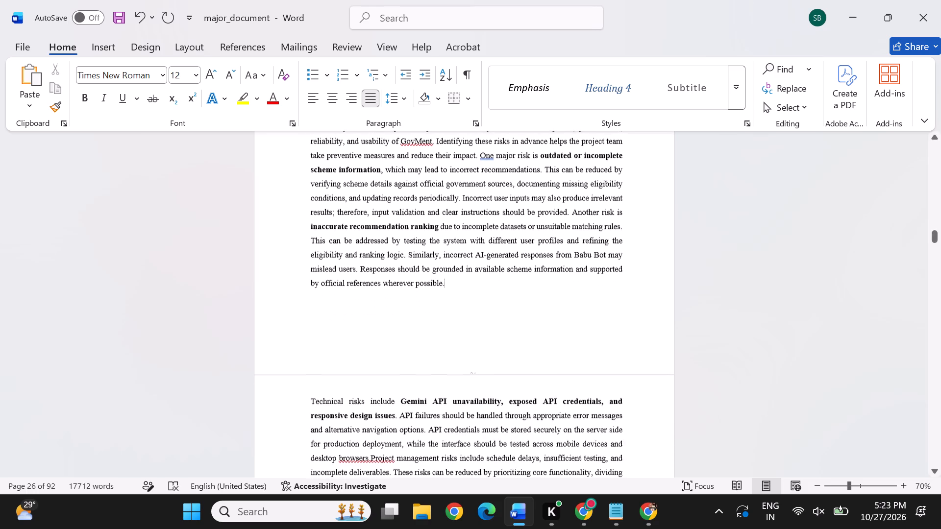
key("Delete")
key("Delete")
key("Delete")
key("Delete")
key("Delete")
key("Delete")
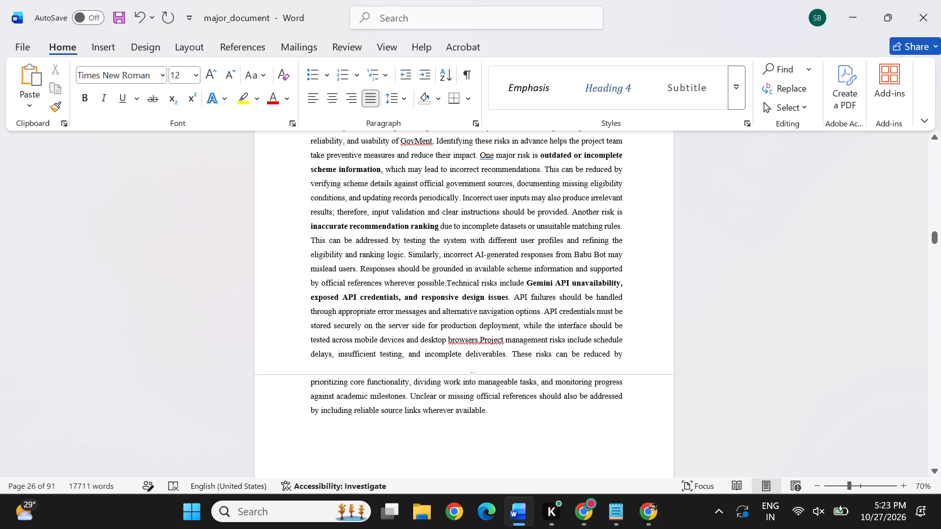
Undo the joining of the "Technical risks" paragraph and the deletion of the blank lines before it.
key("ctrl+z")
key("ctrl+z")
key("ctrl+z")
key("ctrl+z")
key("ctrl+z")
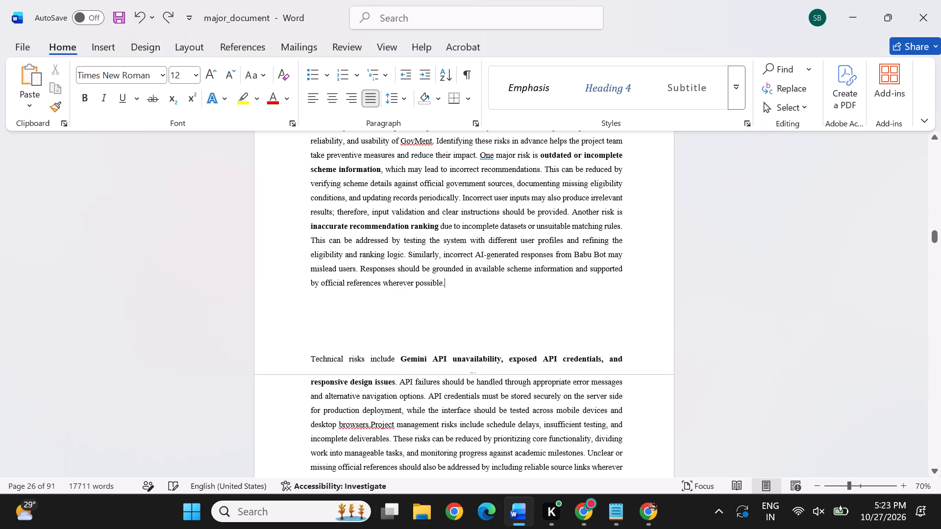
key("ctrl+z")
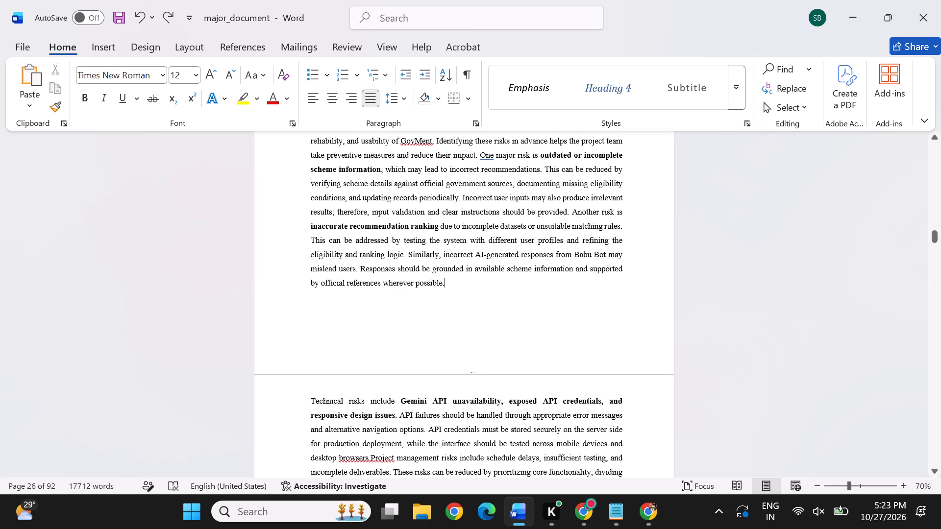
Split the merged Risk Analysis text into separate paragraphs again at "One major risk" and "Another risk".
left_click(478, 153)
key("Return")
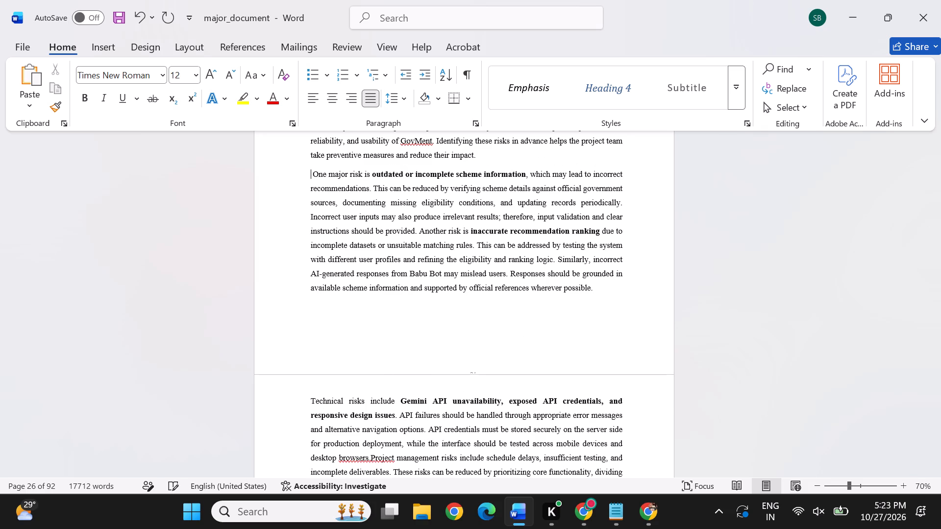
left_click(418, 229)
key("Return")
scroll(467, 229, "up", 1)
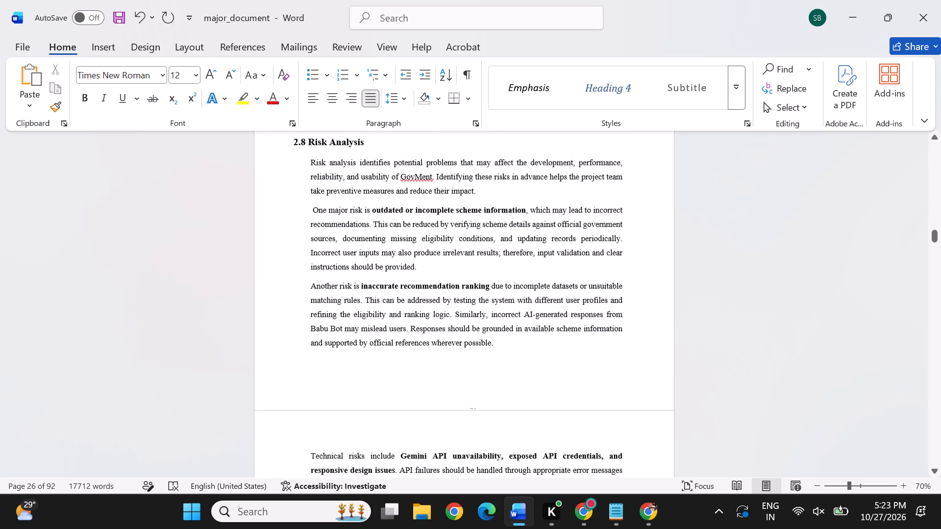
Delete the leftover text after Risk Analysis, from "By organizing document-related information" through the section "5. Limited Conversational Support".
scroll(402, 331, "down", 1)
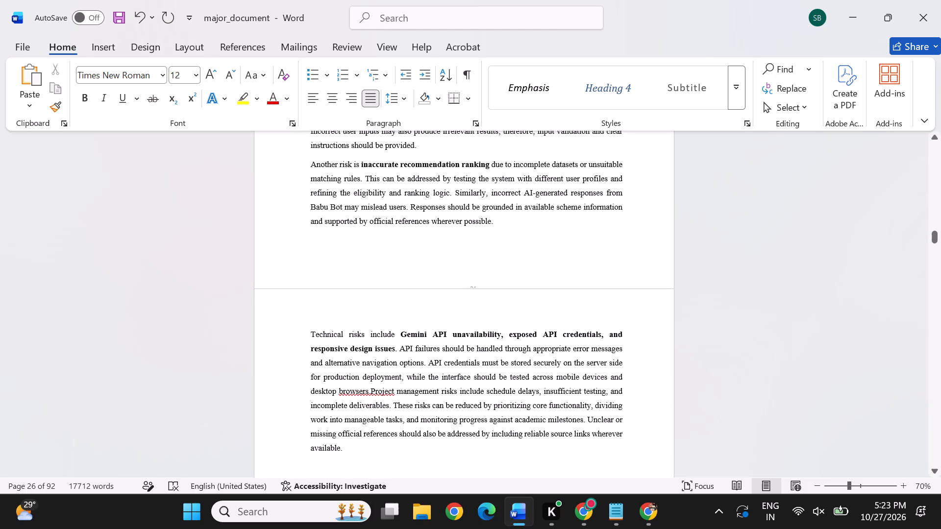
scroll(380, 408, "down", 1)
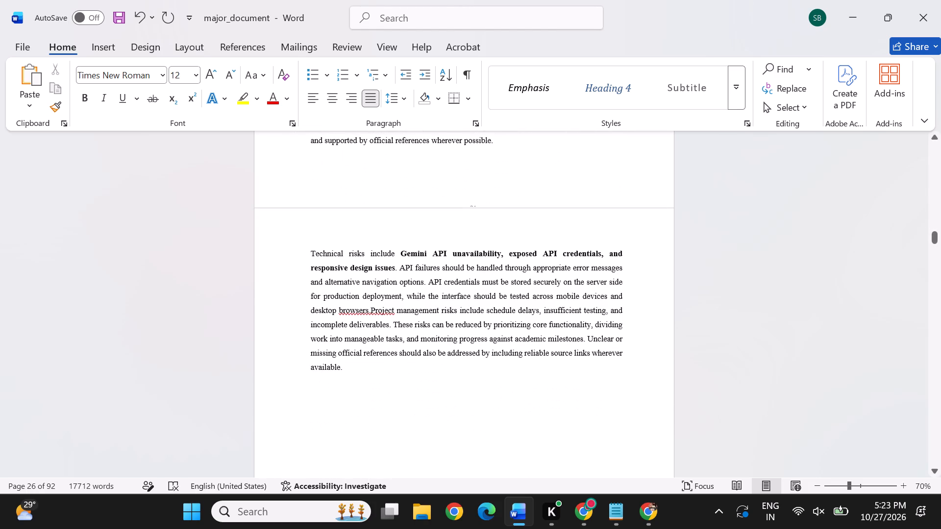
left_click(342, 396)
scroll(450, 411, "down", 1)
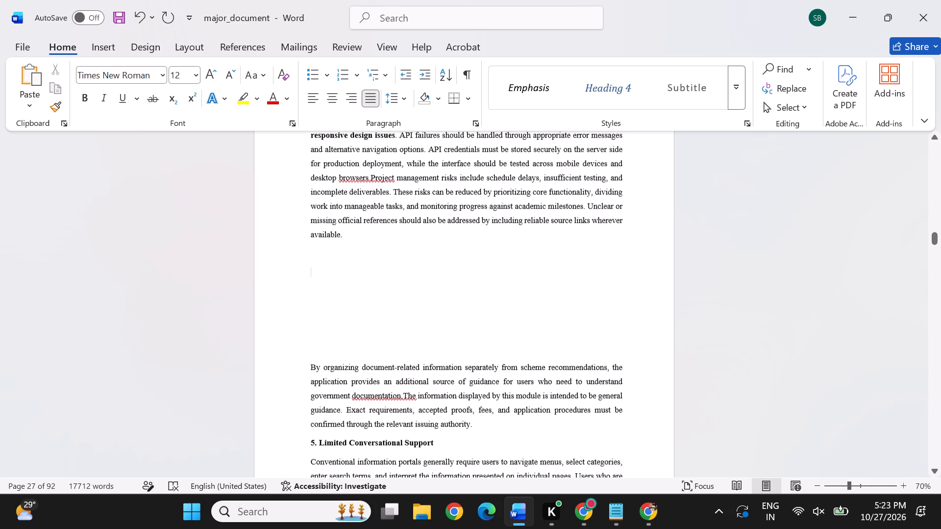
scroll(390, 361, "down", 1)
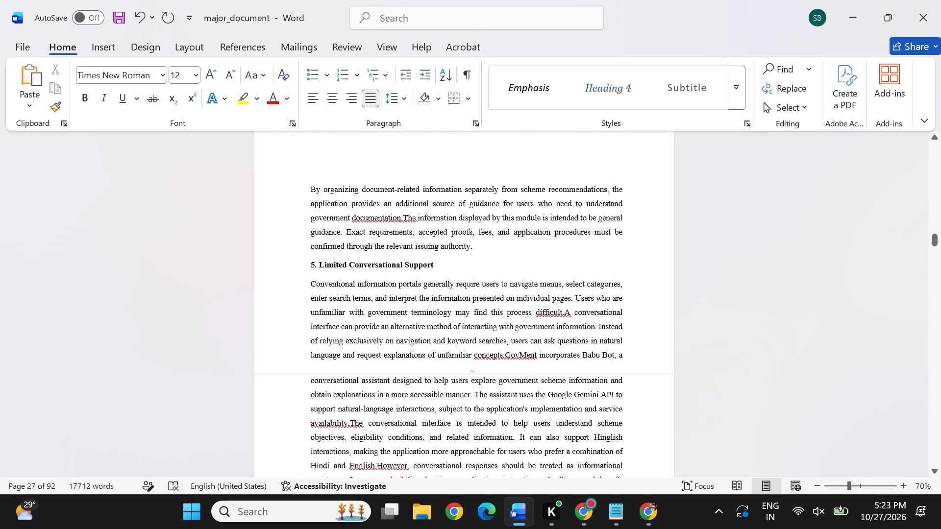
left_click_drag(308, 176, 464, 486)
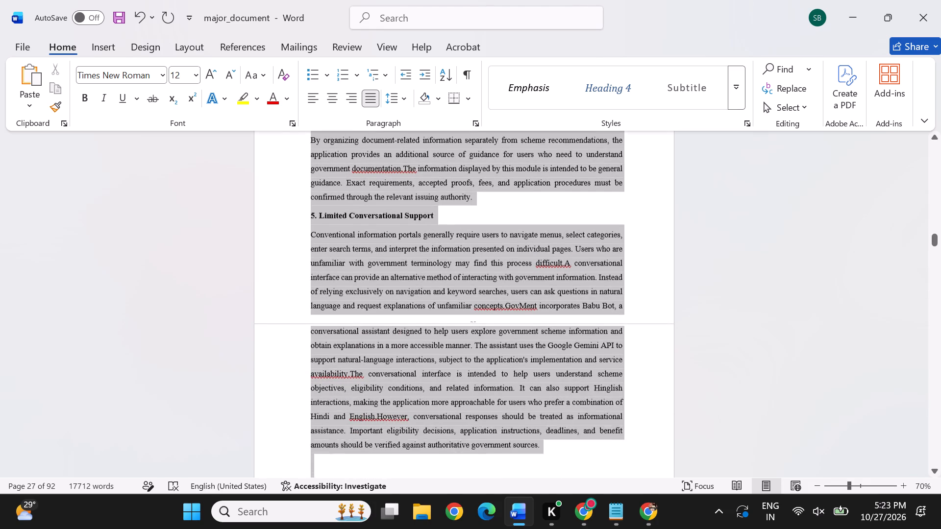
left_click_drag(464, 486, 484, 417)
key("Delete")
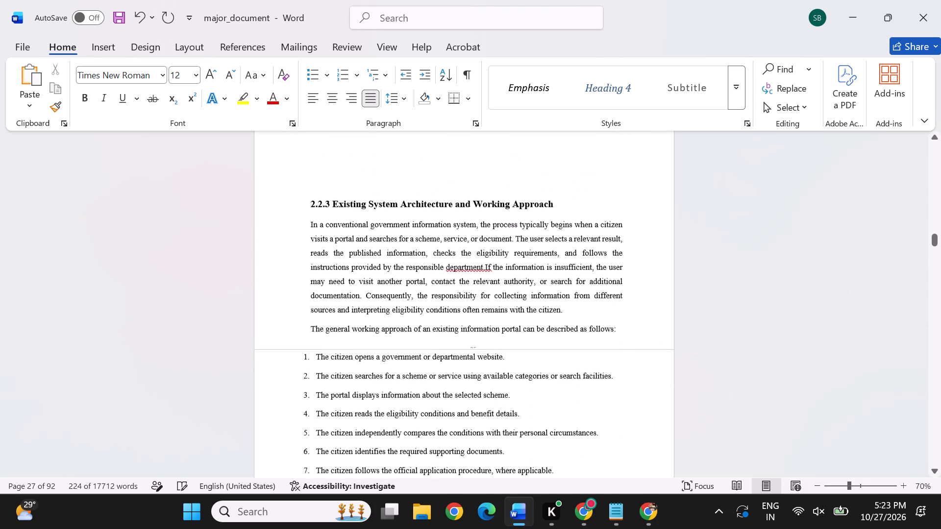
Delete the old content from "2.2.3 Existing System Architecture and Working Approach" through the closing paragraph ending "entirely new eligibility algorithm" and the blank lines after it.
left_click_drag(303, 160, 530, 502)
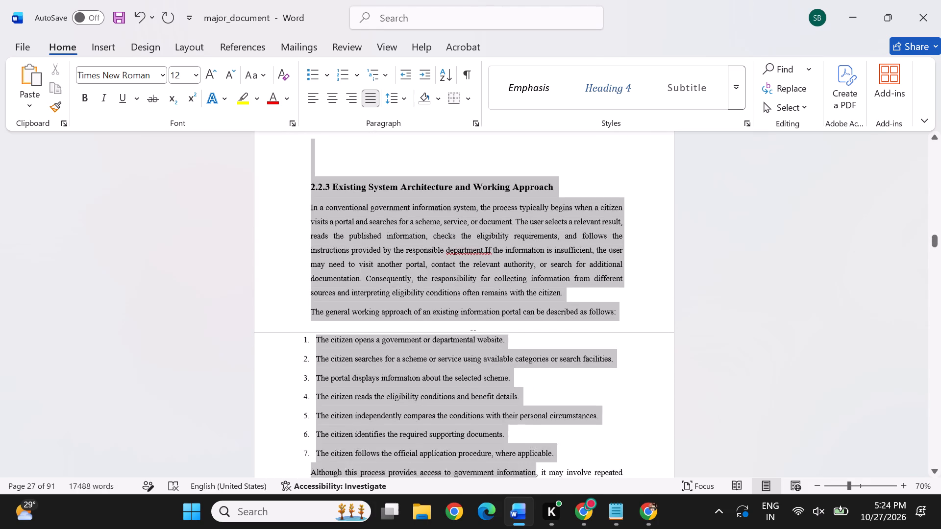
left_click_drag(530, 502, 551, 448)
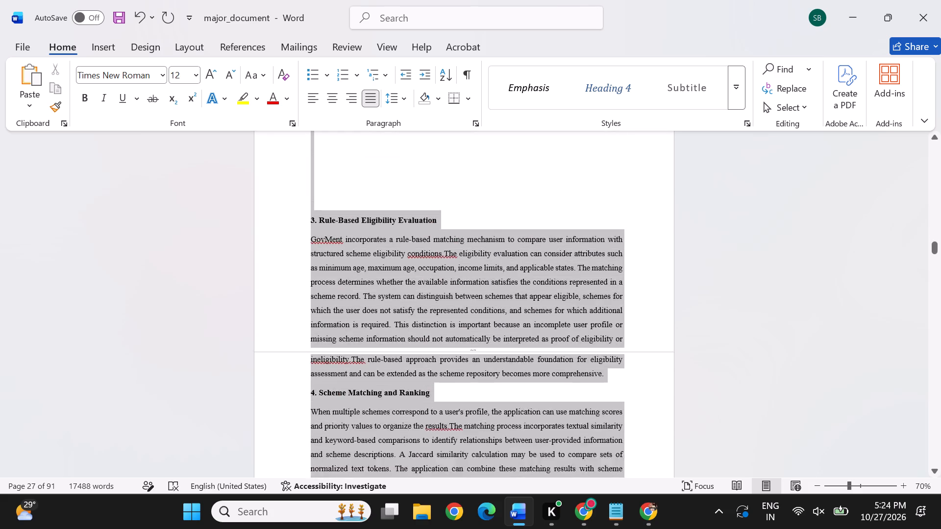
left_click_drag(551, 448, 565, 505)
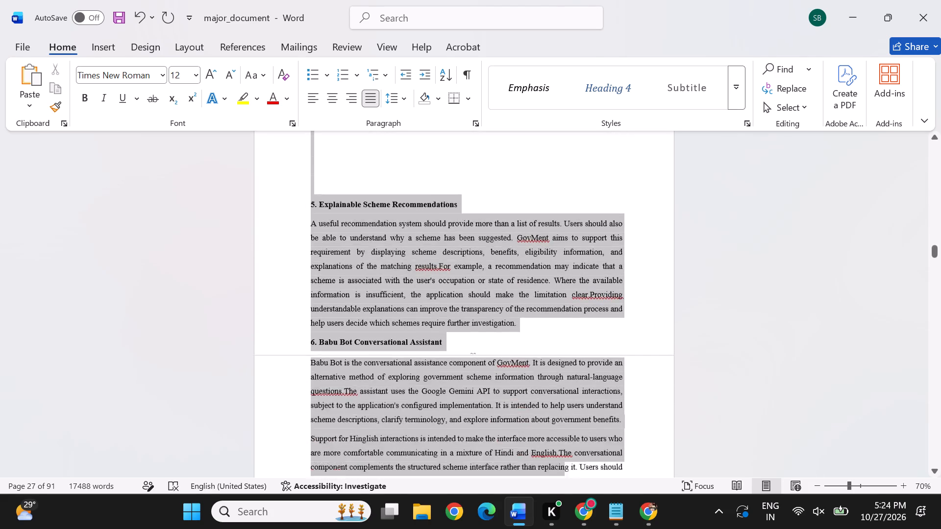
left_click_drag(565, 505, 569, 500)
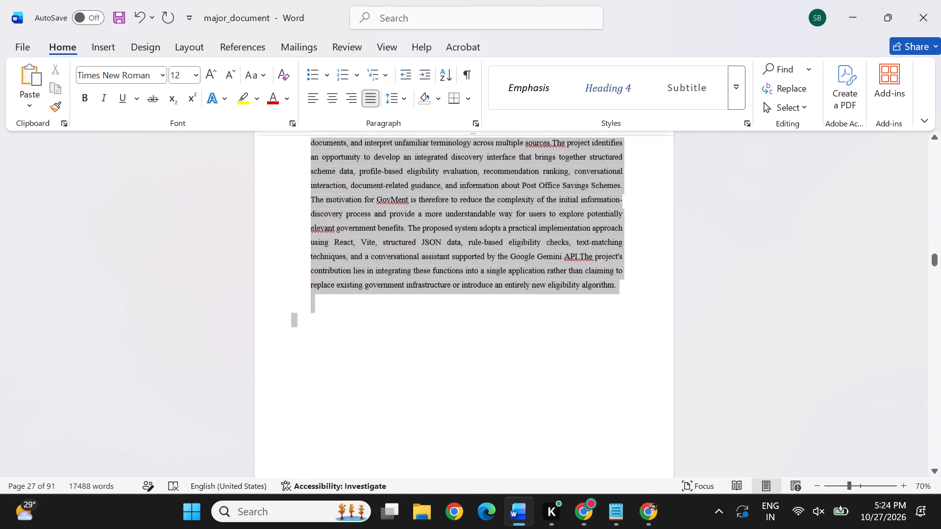
left_click_drag(569, 500, 537, 256)
key("Delete")
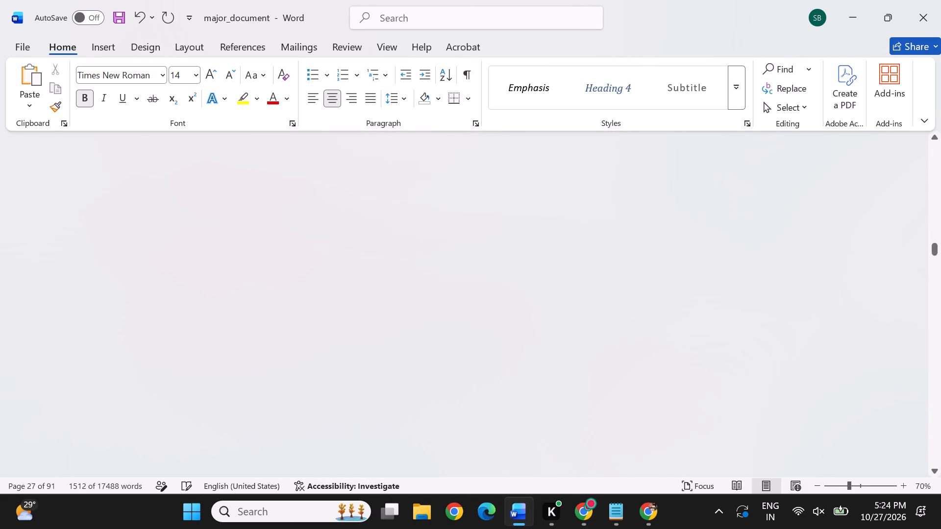
Remove the blank lines before "Technical risks include" in Risk Analysis, keeping it as a separate paragraph directly below "Another risk".
scroll(481, 242, "up", 1)
scroll(479, 287, "up", 1)
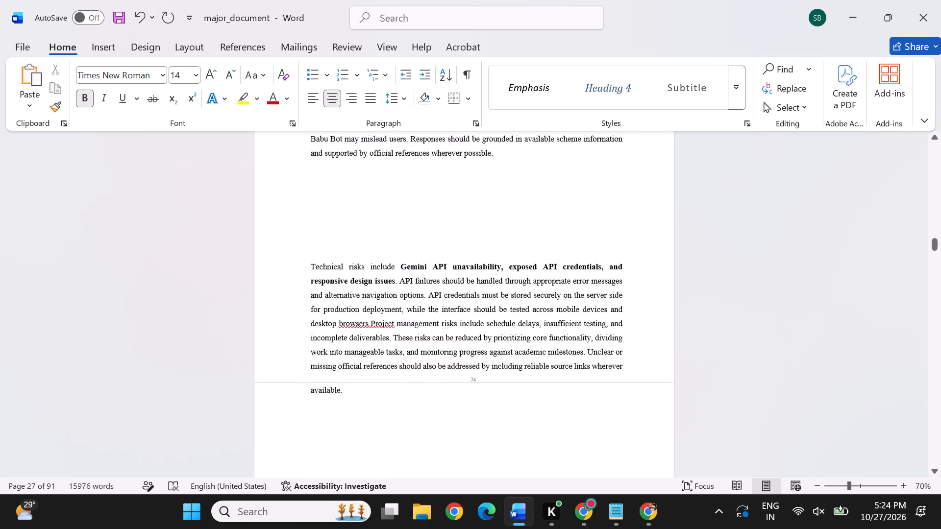
left_click(327, 211)
scroll(432, 219, "up", 2)
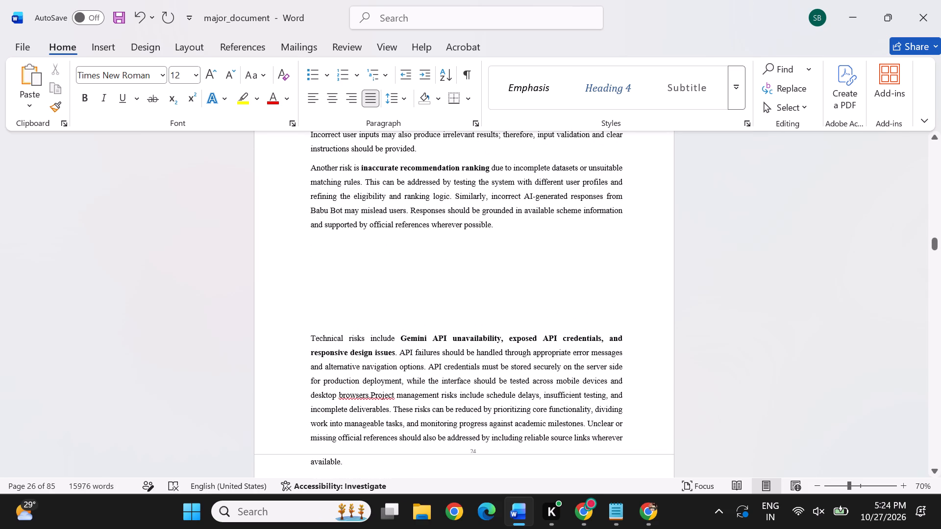
left_click(523, 227)
key("Delete")
key("Delete")
key("Delete")
key("Delete")
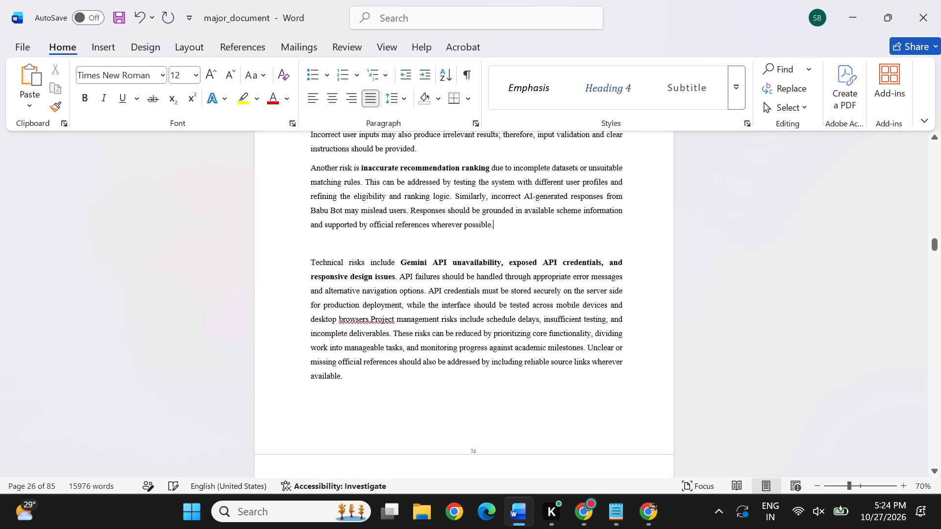
key("Delete")
key("Delete")
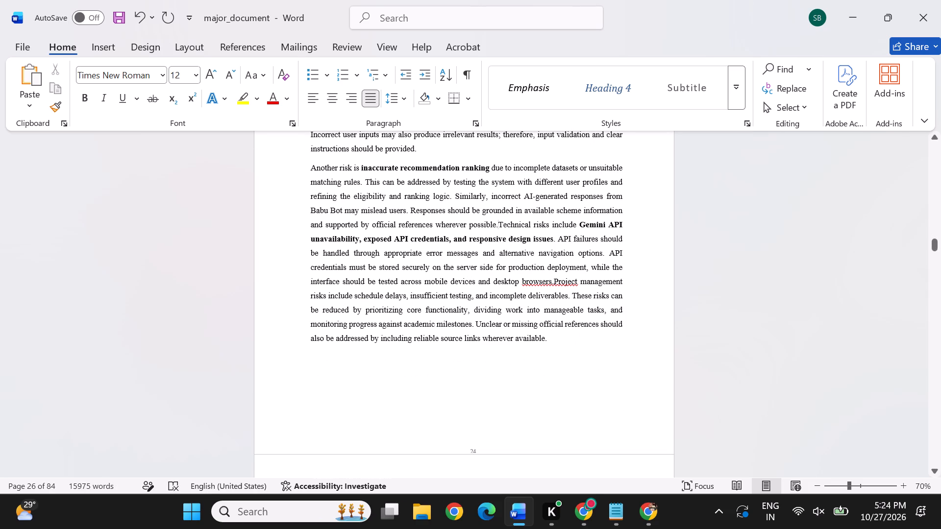
key("Return")
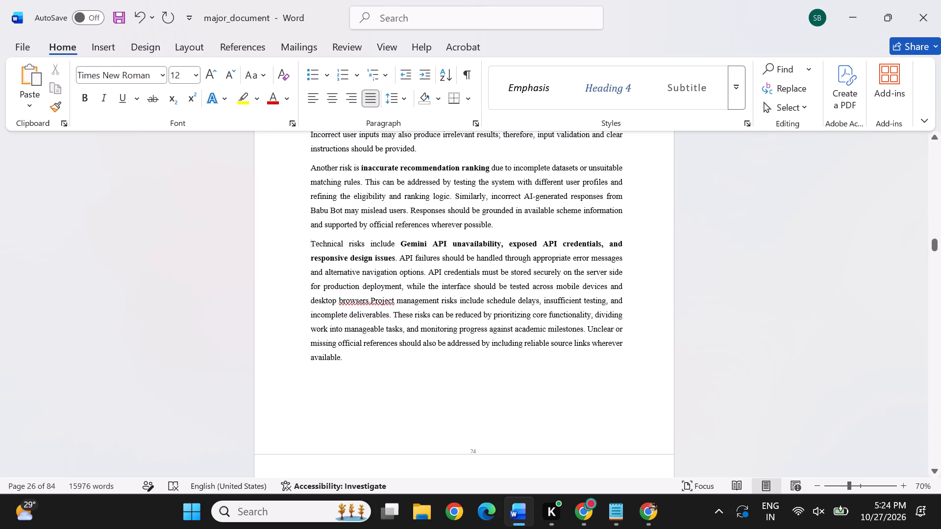
Split the Technical risks text so that "Project management risks" starts its own paragraph.
left_click(370, 302)
key("Return")
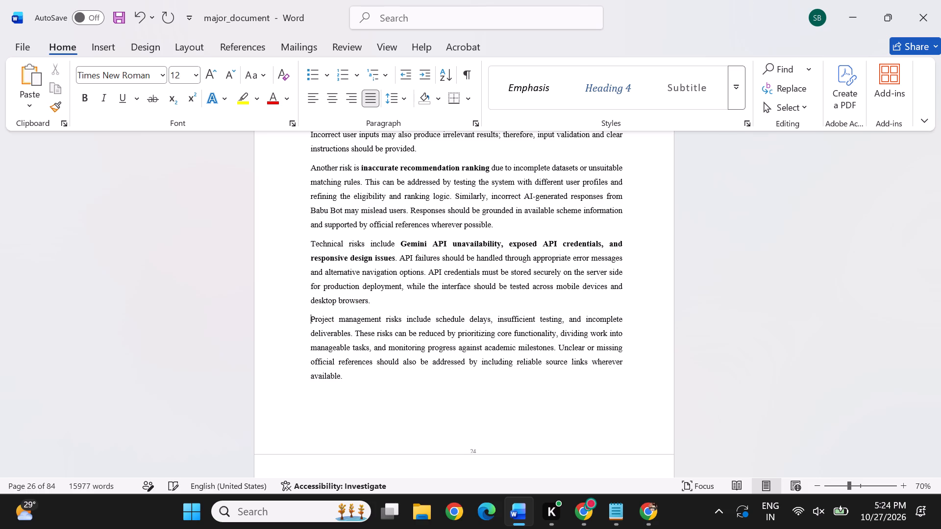
Remove the blank lines between the Fairness paragraph and the AI Reliability heading in section 2.7.
scroll(452, 284, "up", 1)
scroll(370, 266, "up", 1)
scroll(415, 276, "up", 1)
scroll(494, 267, "up", 2)
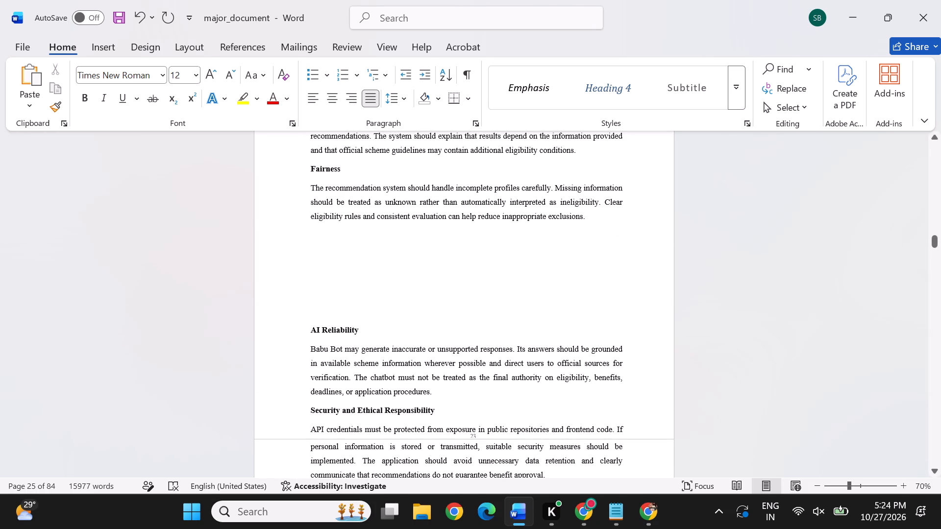
left_click(596, 219)
key("Delete")
key("Delete")
key("Delete")
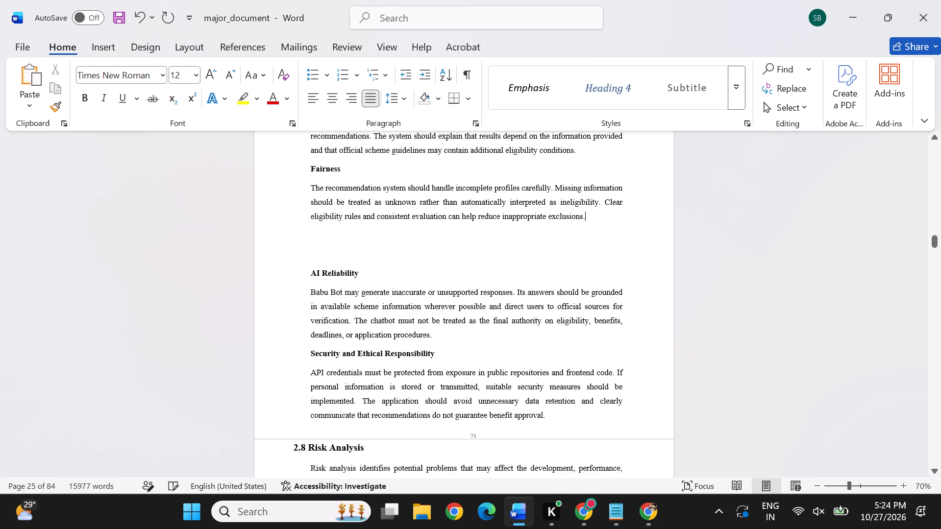
key("Delete")
key("Delete")
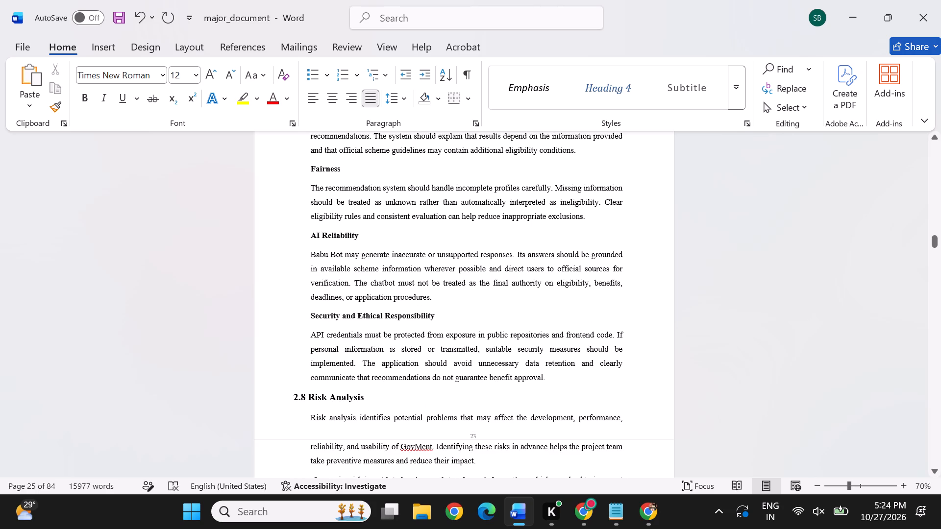
Insert blank lines after the Security and Ethical Responsibility paragraph to move the 2.8 Risk Analysis heading onto a new page.
left_click(560, 381)
key("Return")
key("Return")
key("Return")
scroll(560, 381, "down", 1)
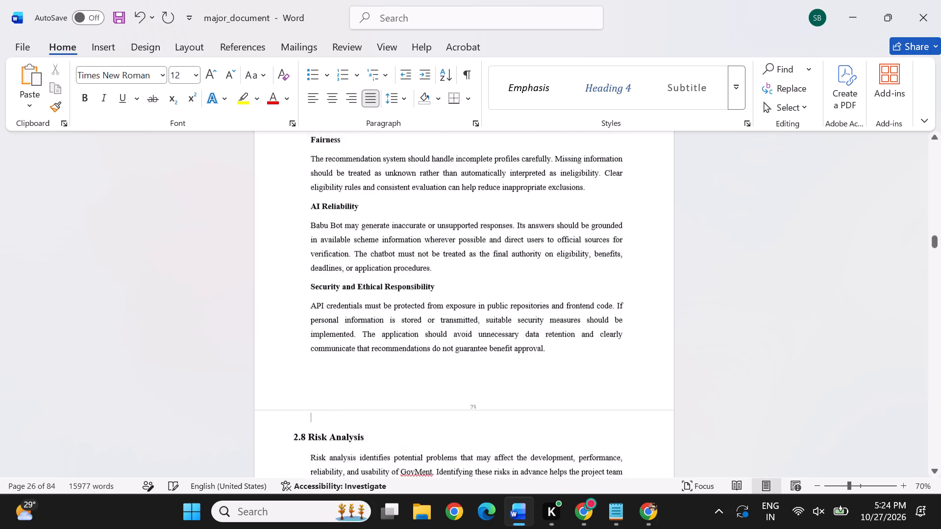
scroll(560, 381, "down", 1)
key("Return")
scroll(568, 395, "down", 2)
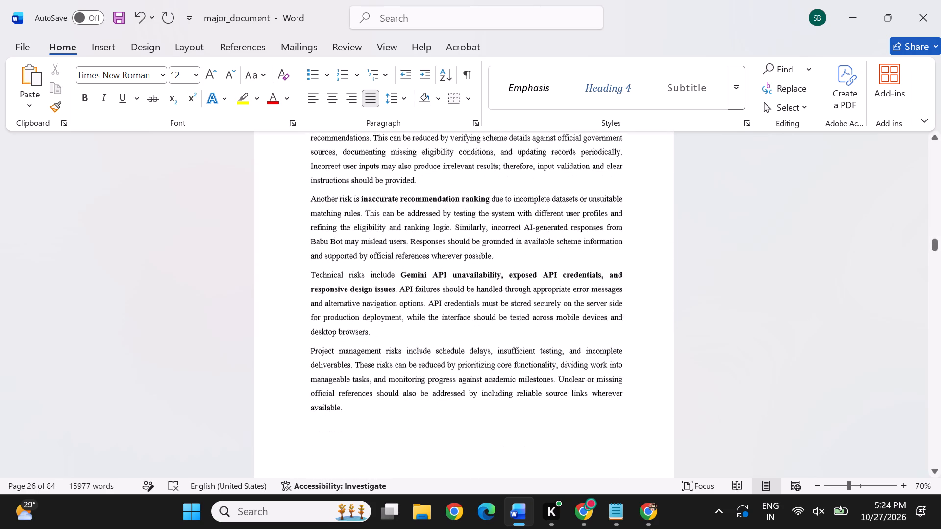
scroll(526, 349, "up", 2)
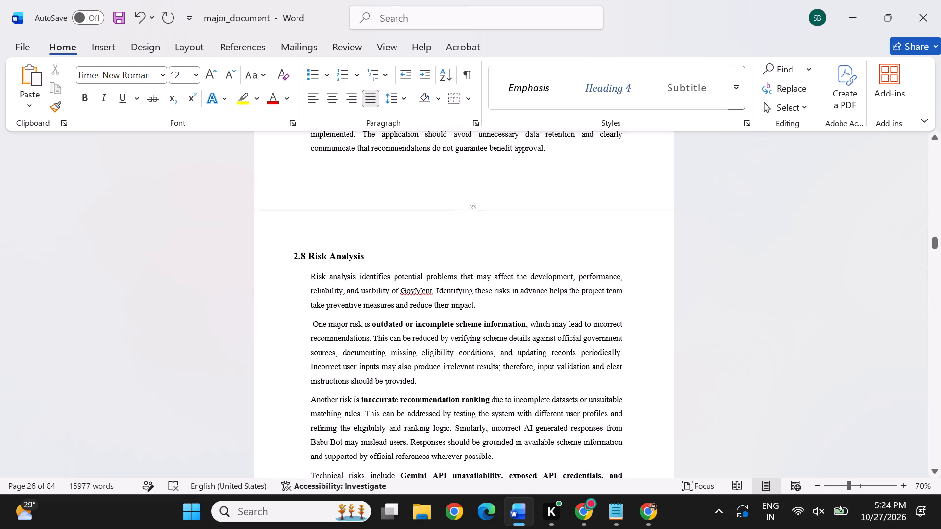
Remove the blank lines above the Legal Feasibility Assessment heading, keeping the heading text intact.
scroll(407, 266, "up", 2)
scroll(385, 216, "up", 1)
left_click(336, 208)
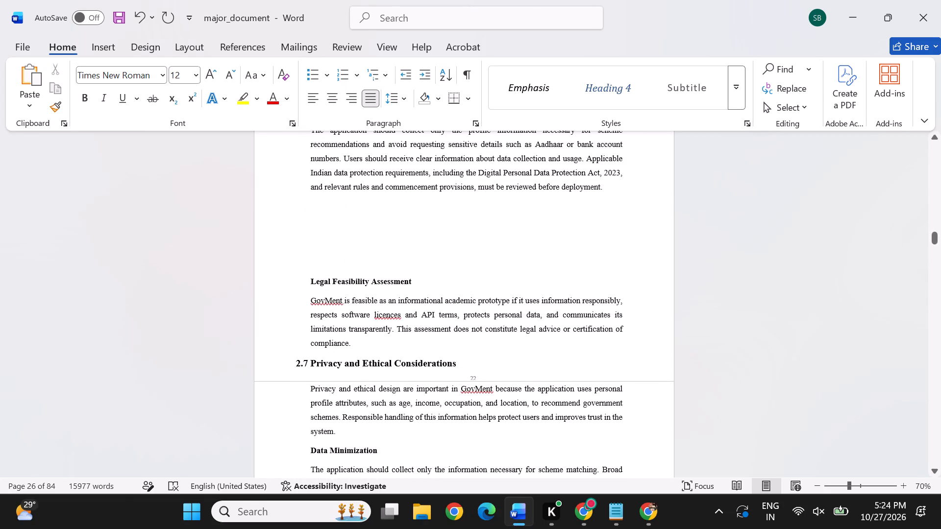
key("Delete")
key("Delete")
key("Delete")
key("Delete")
key("Delete")
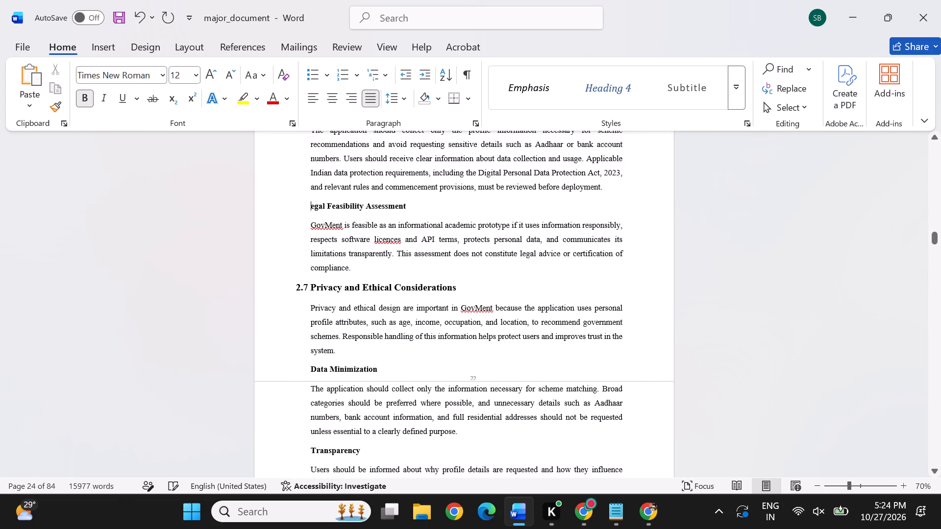
key("ctrl+z")
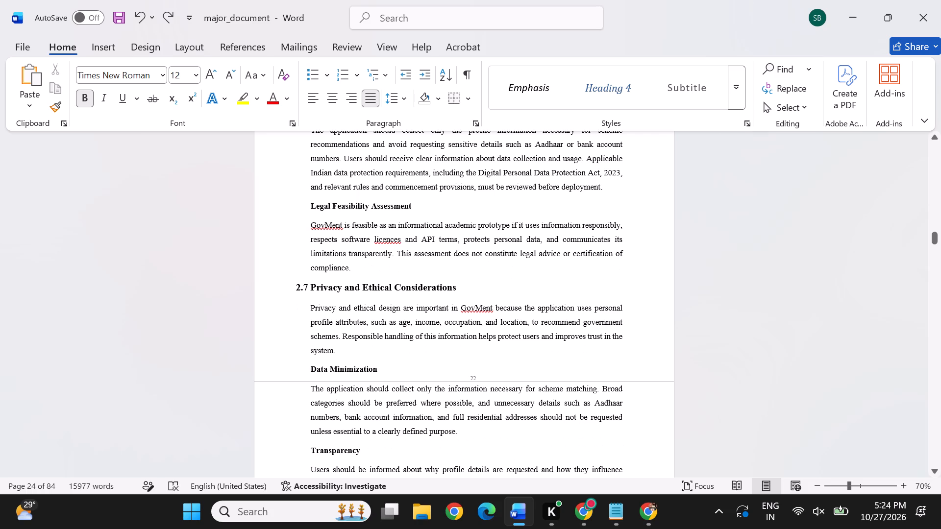
Insert blank lines after the Legal Feasibility Assessment paragraph so the 2.7 Privacy and Ethical Considerations heading begins at the top of a new page.
left_click(403, 270)
key("Return")
key("Return")
key("Return")
key("Return")
key("Return")
key("Return")
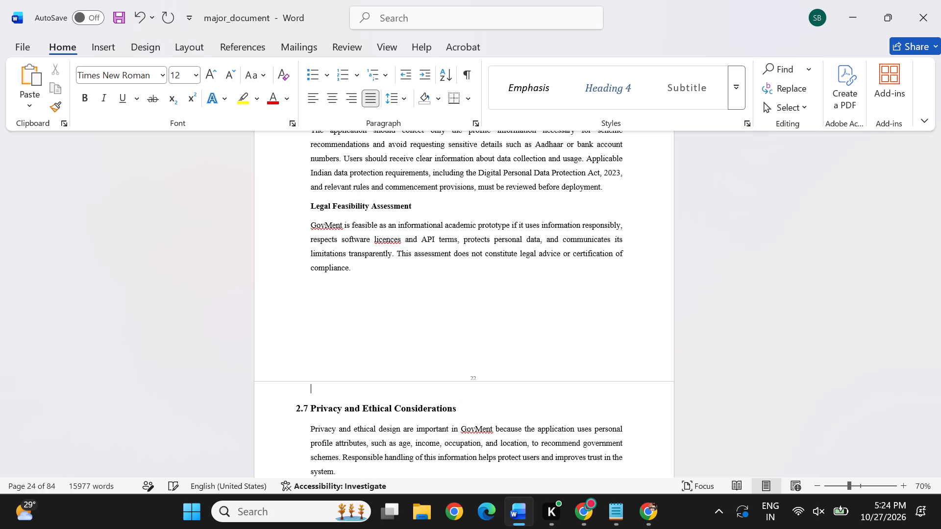
key("Return")
scroll(403, 270, "down", 2)
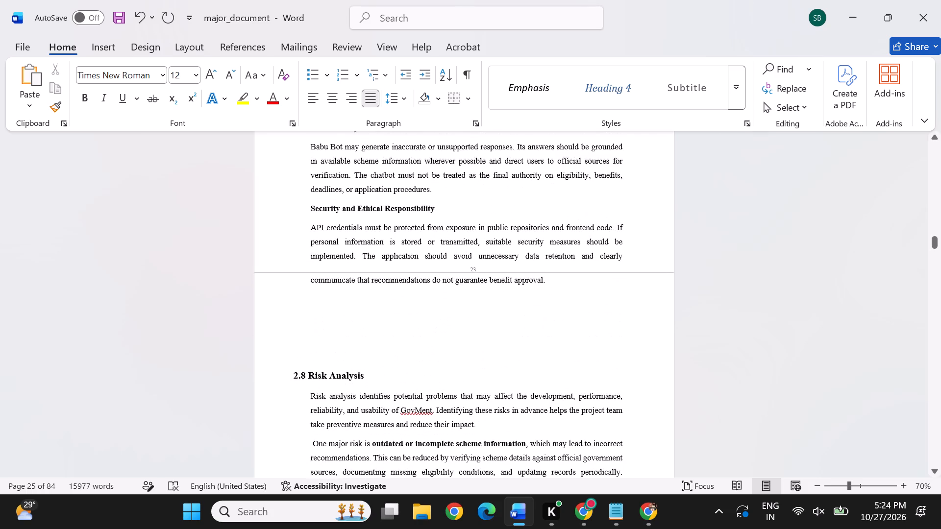
scroll(418, 318, "up", 1)
scroll(542, 322, "up", 1)
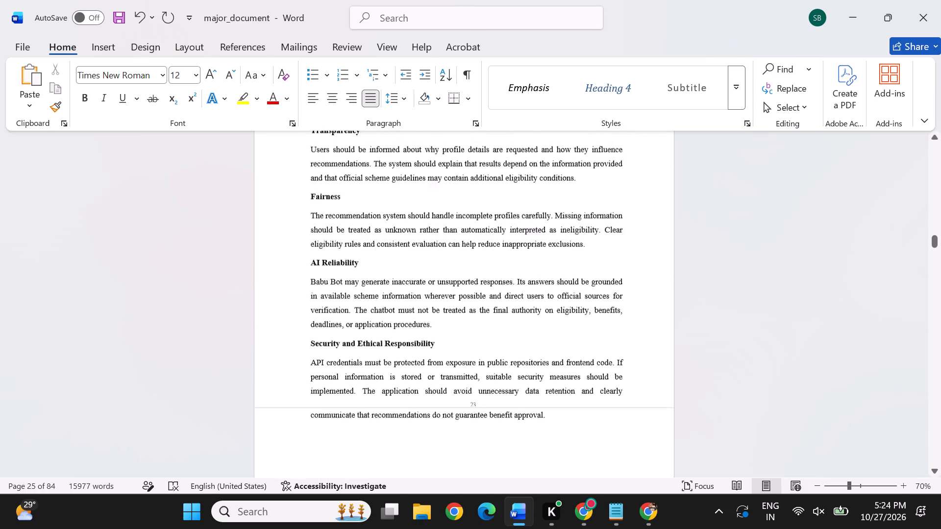
scroll(542, 322, "up", 1)
scroll(461, 298, "up", 1)
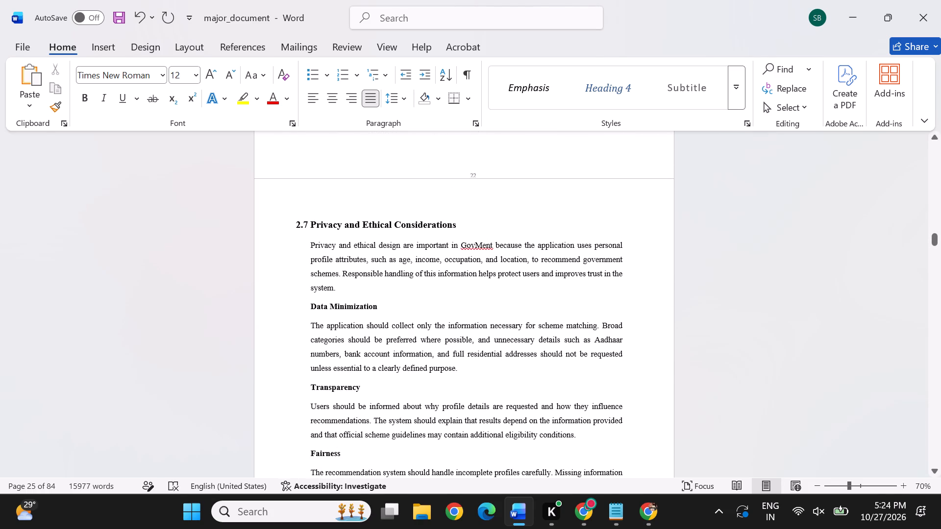
key("Delete")
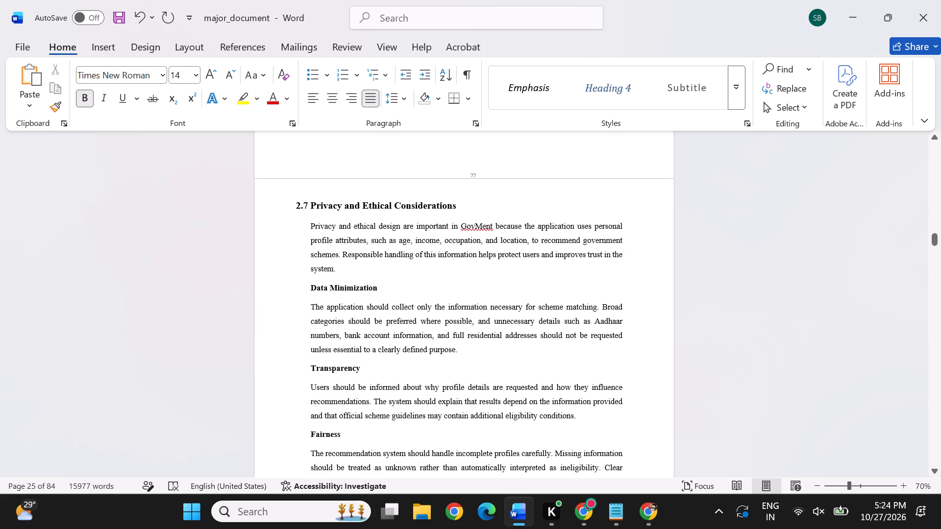
scroll(472, 321, "down", 2)
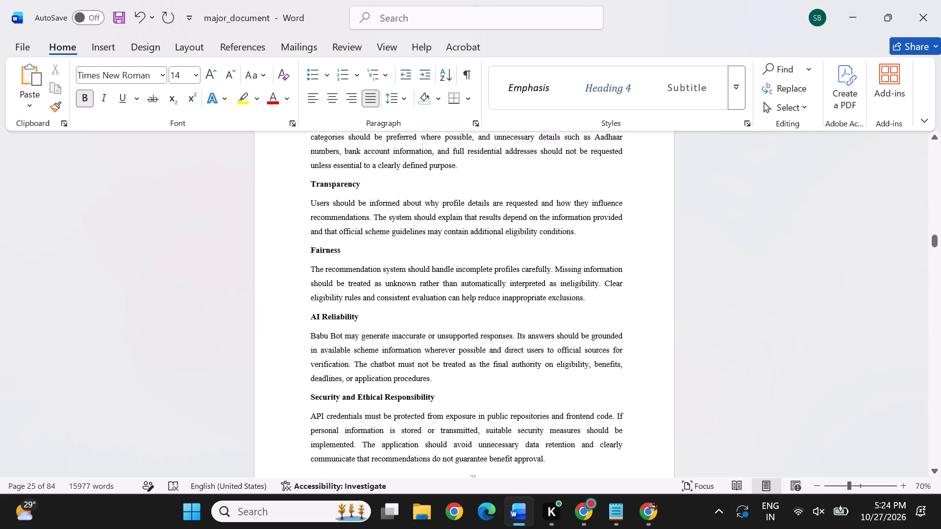
scroll(536, 388, "down", 1)
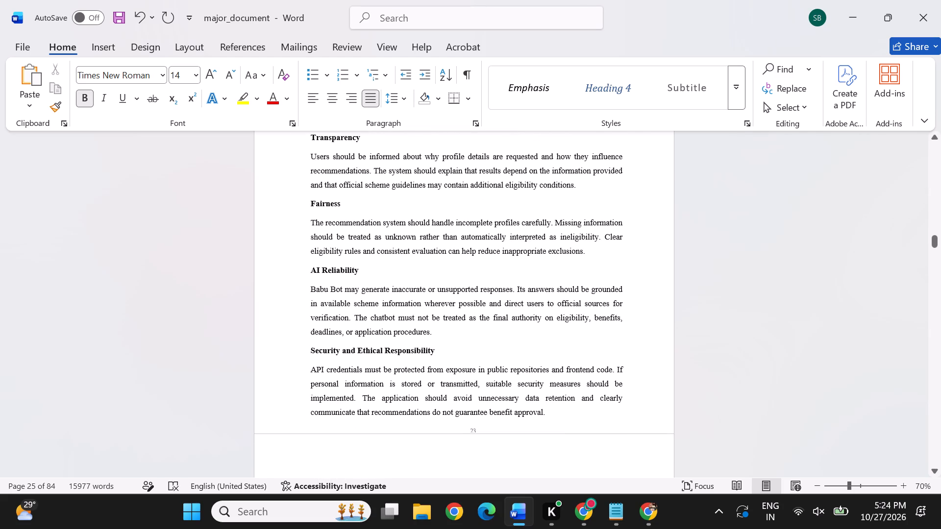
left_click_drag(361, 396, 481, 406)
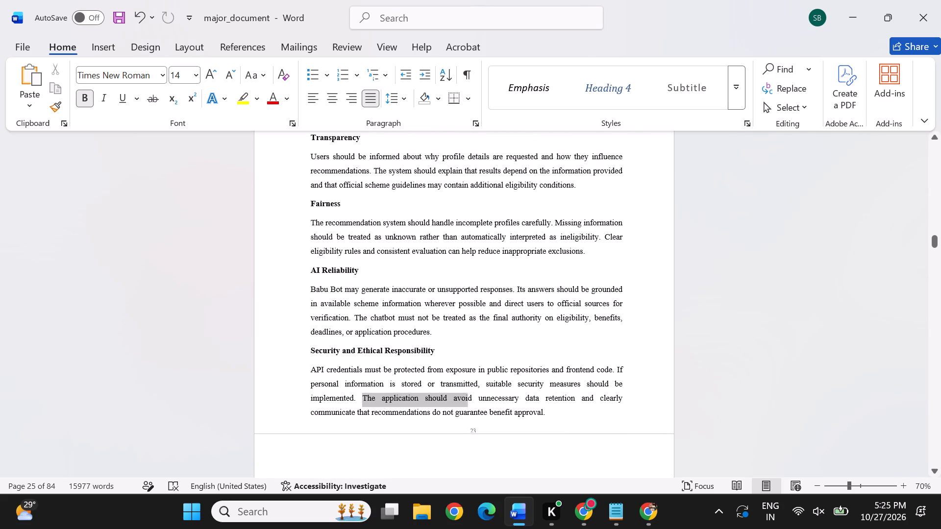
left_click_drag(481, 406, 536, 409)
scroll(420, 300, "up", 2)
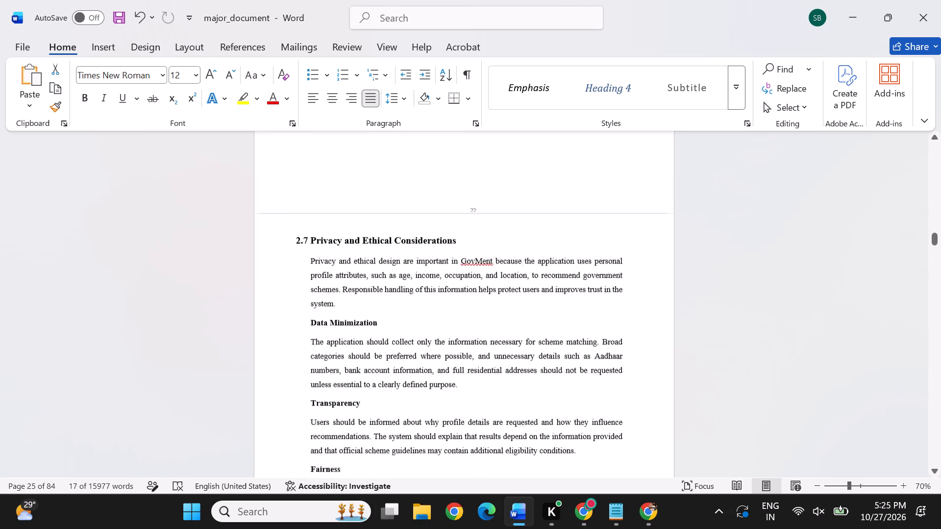
Review the page layout from section 2.7 back through Chapter 1, and check the table of contents entries and list of figures.
scroll(420, 300, "up", 5)
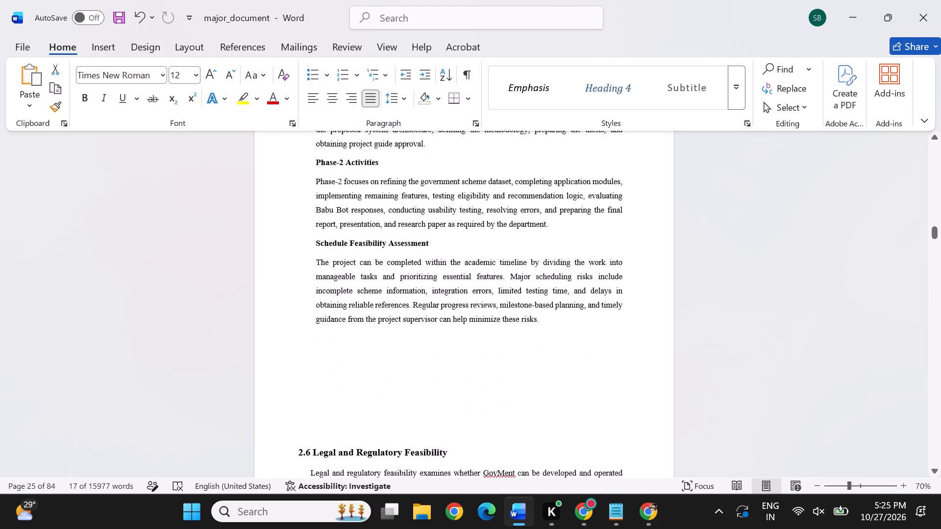
scroll(420, 300, "down", 2, "ctrl")
scroll(496, 364, "up", 3)
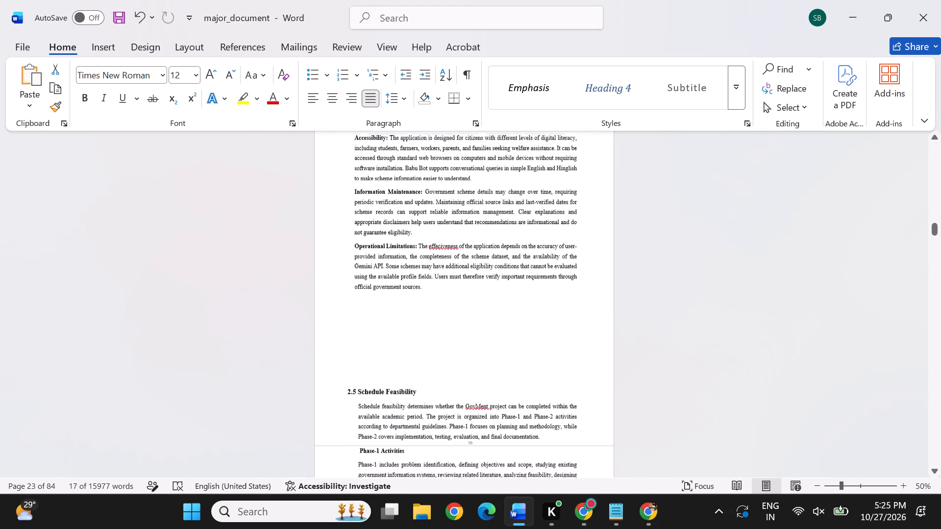
scroll(417, 308, "up", 4)
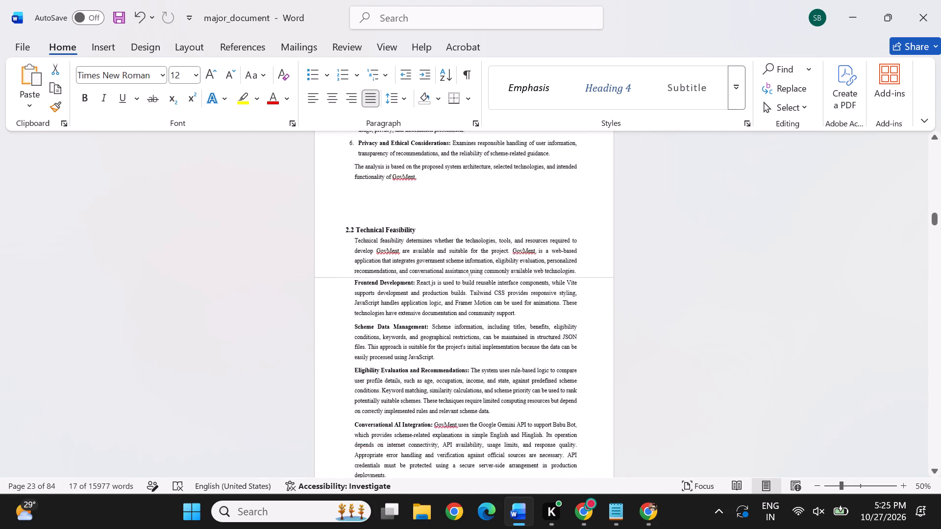
scroll(384, 294, "up", 2)
scroll(401, 244, "up", 4)
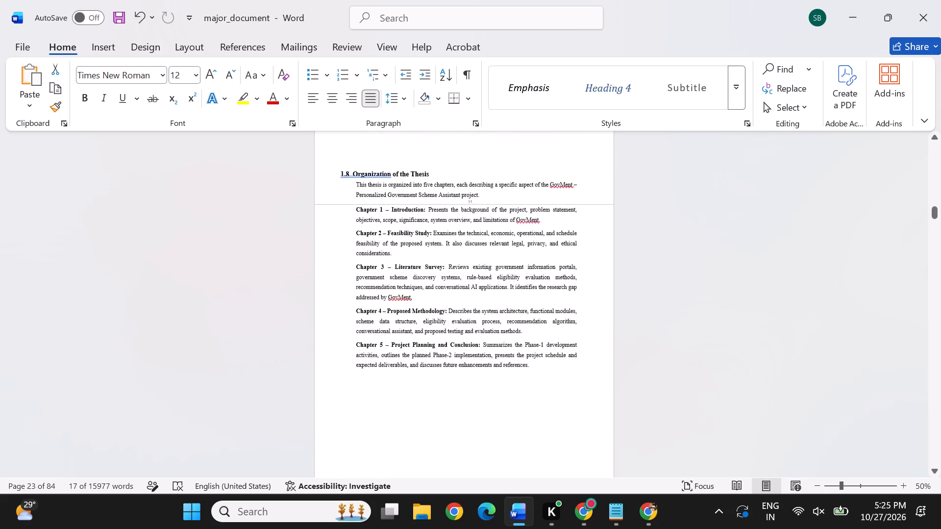
scroll(401, 244, "up", 3)
scroll(399, 352, "up", 6)
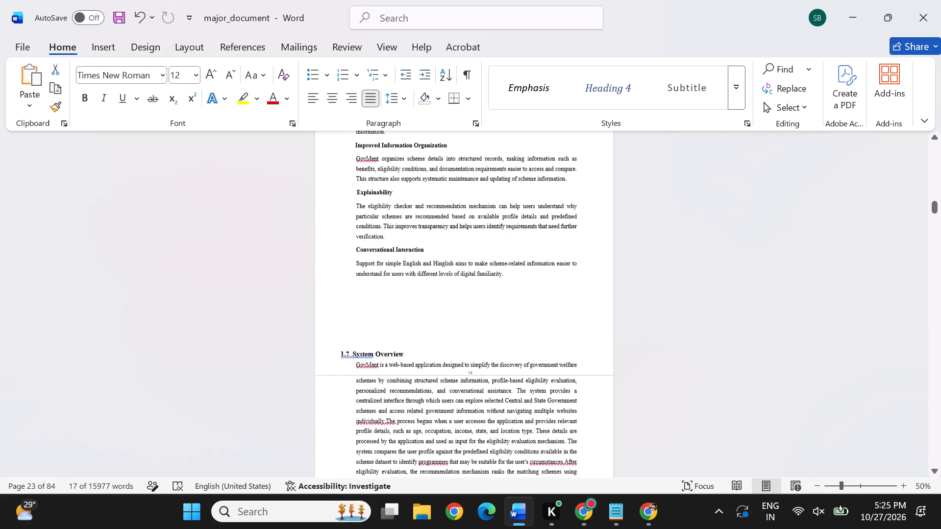
scroll(399, 352, "up", 12)
scroll(449, 293, "up", 2)
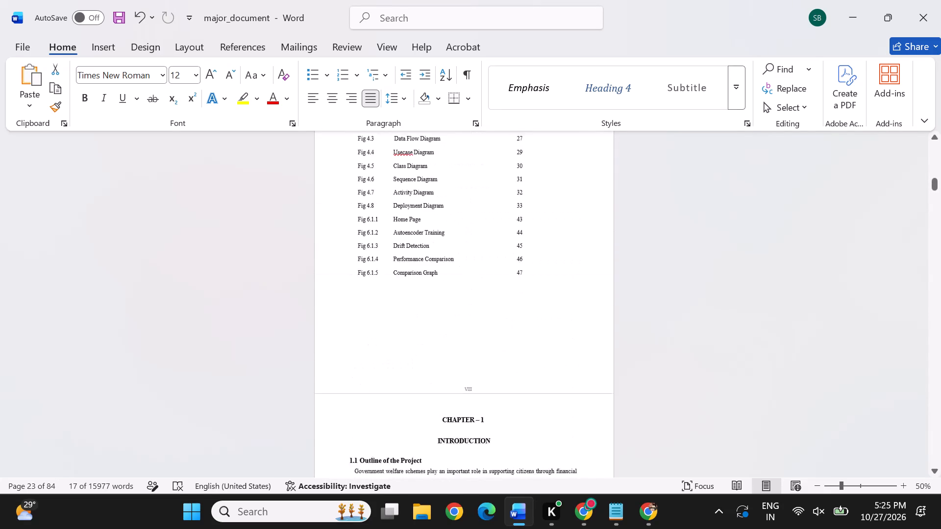
scroll(446, 373, "up", 4)
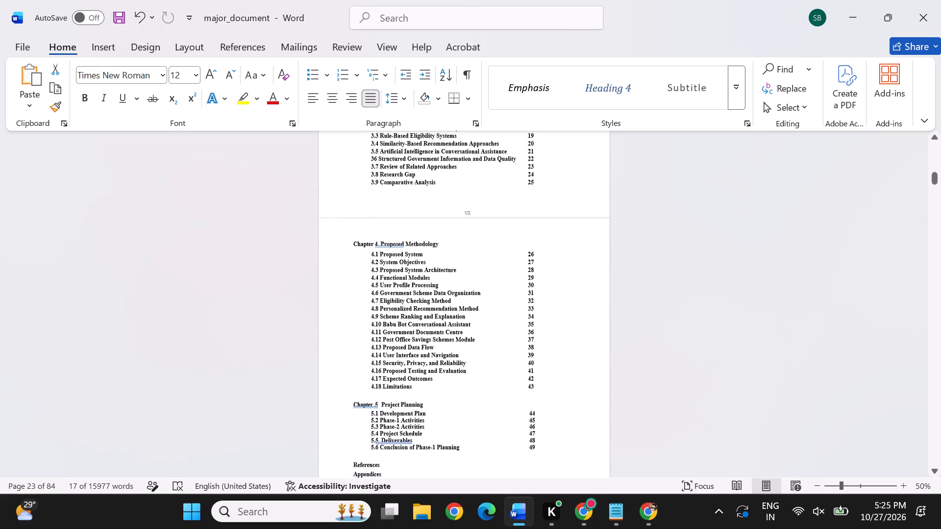
scroll(460, 339, "up", 1)
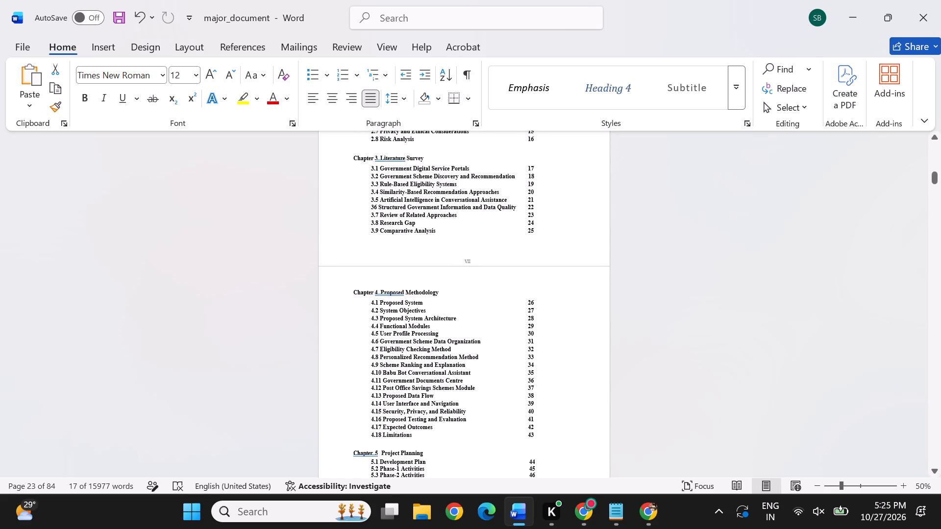
scroll(472, 308, "up", 2)
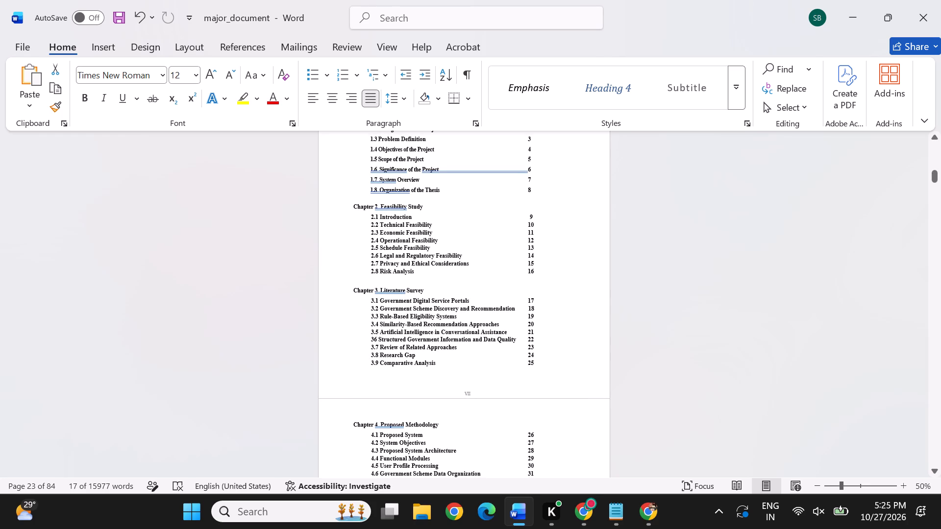
scroll(404, 321, "down", 2)
scroll(393, 254, "down", 1)
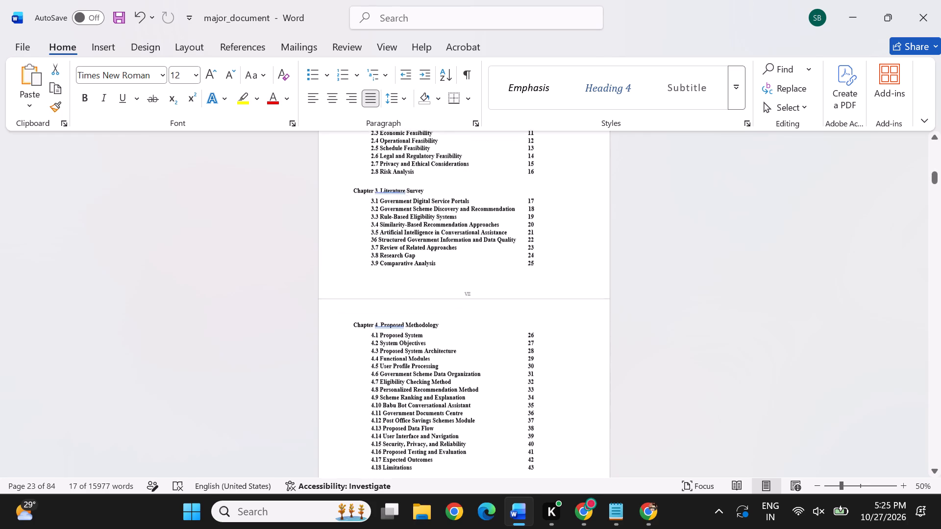
scroll(393, 254, "down", 1)
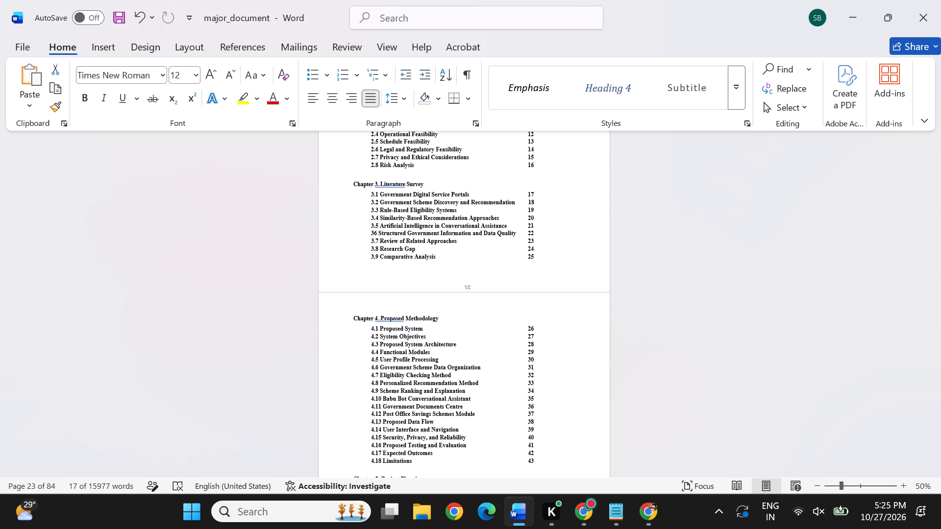
scroll(393, 254, "down", 1)
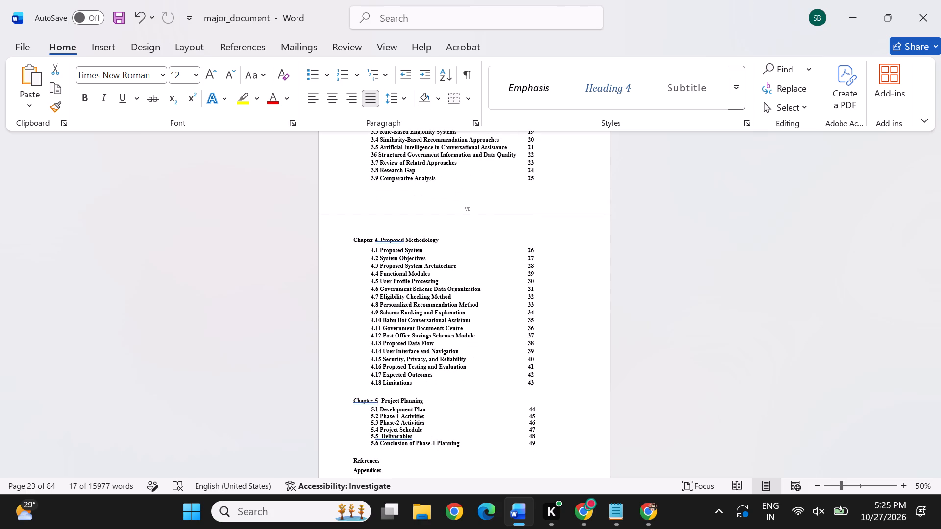
scroll(499, 325, "down", 1)
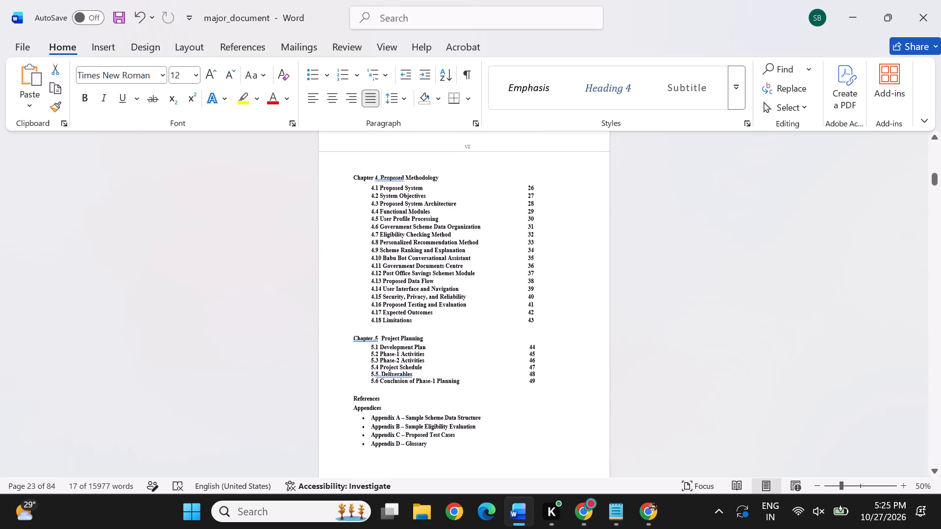
scroll(499, 325, "down", 1)
scroll(458, 337, "down", 1)
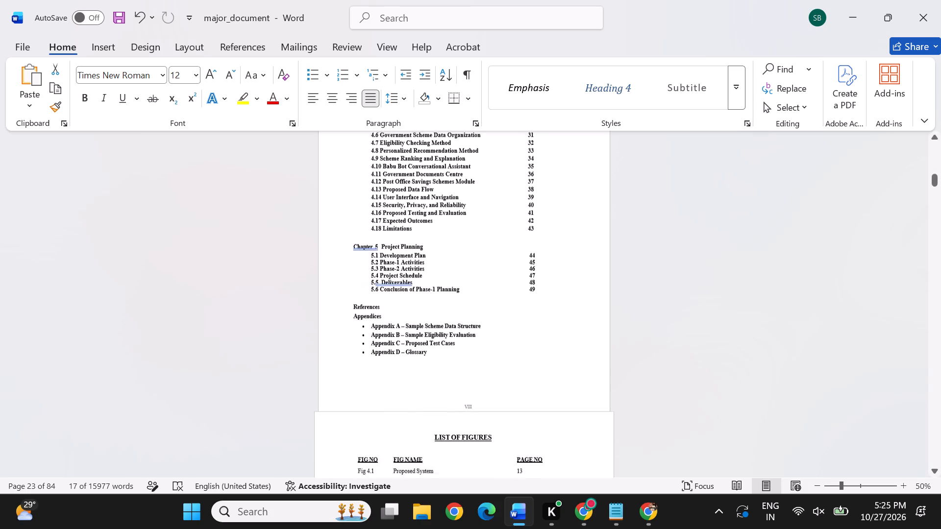
scroll(458, 337, "down", 2)
scroll(371, 321, "down", 1)
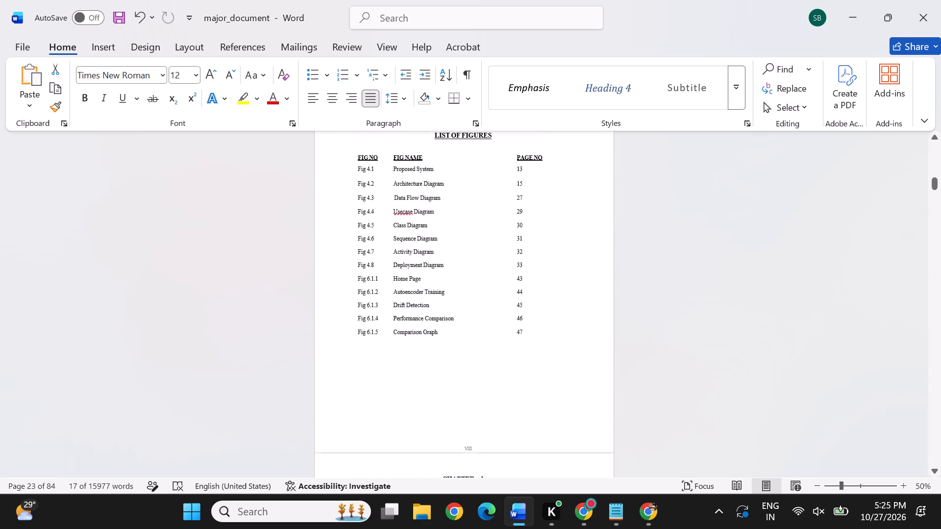
Insert a blank line above the 1.2 Background of the Project heading.
scroll(429, 351, "down", 1)
scroll(385, 367, "down", 1)
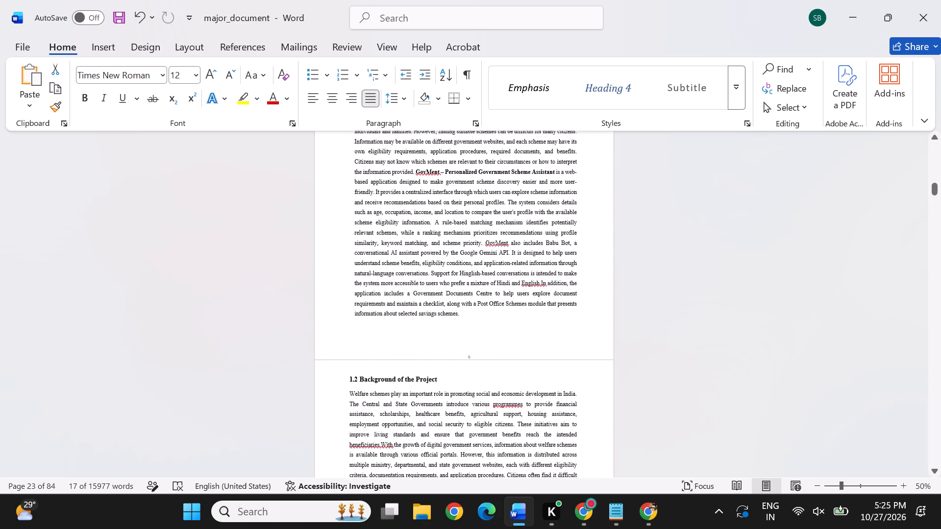
scroll(416, 273, "up", 1)
scroll(411, 196, "up", 1)
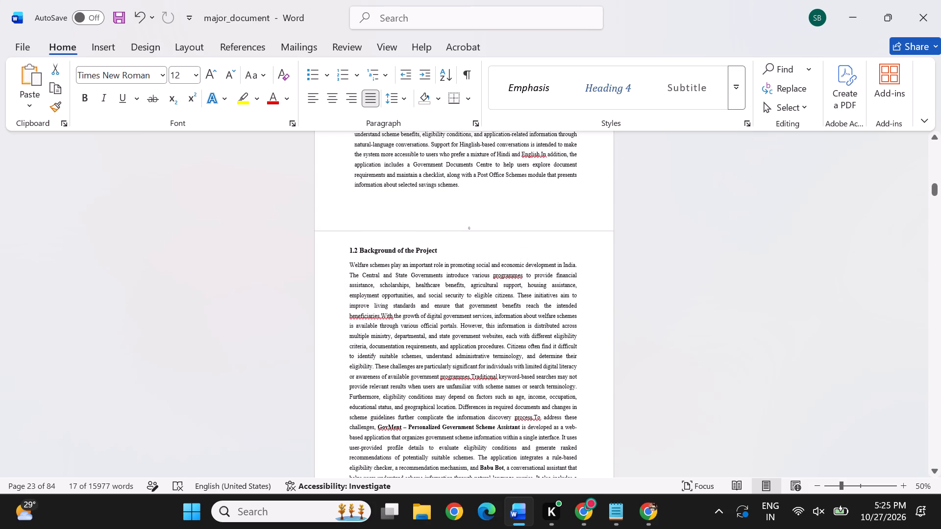
left_click(340, 239)
key("Return")
Insert two blank lines after the System Overview text to move the 1.8 Organization of the Thesis heading onto a new page.
scroll(342, 253, "down", 2)
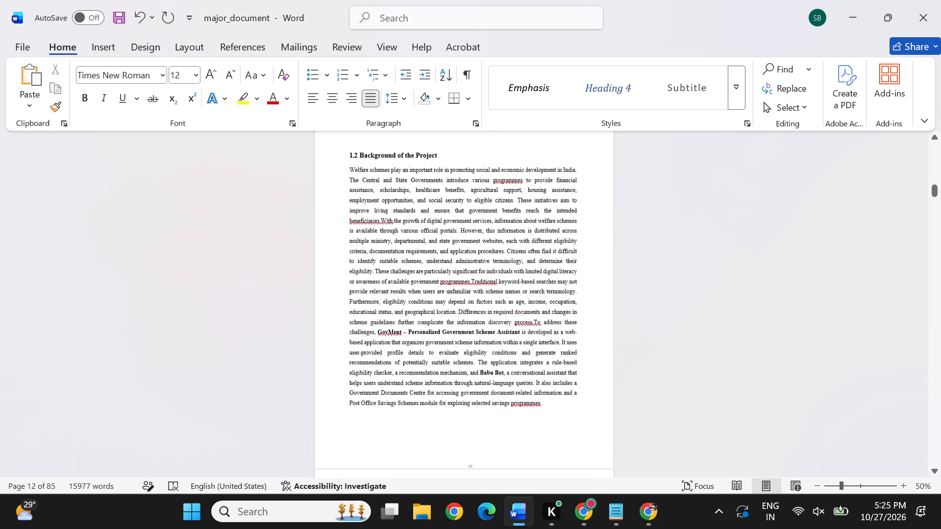
scroll(342, 253, "down", 1)
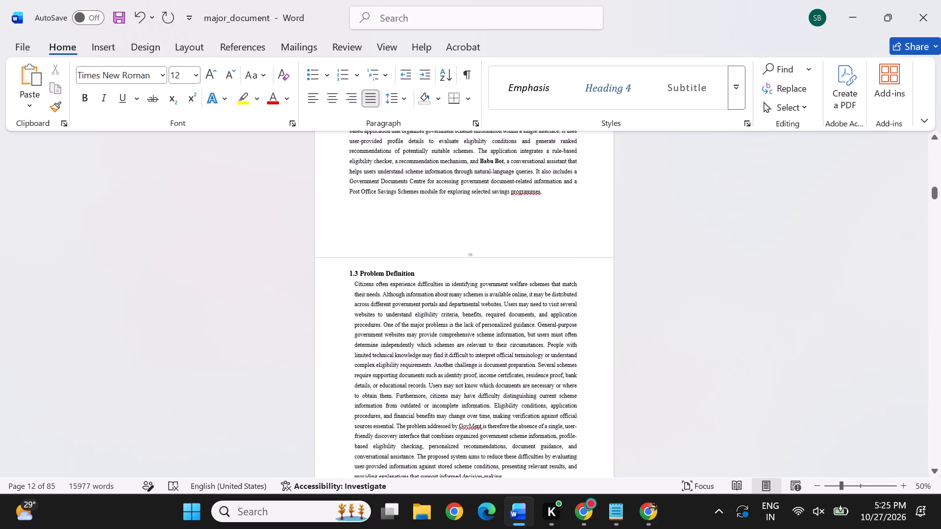
scroll(411, 325, "down", 3)
scroll(411, 325, "up", 1)
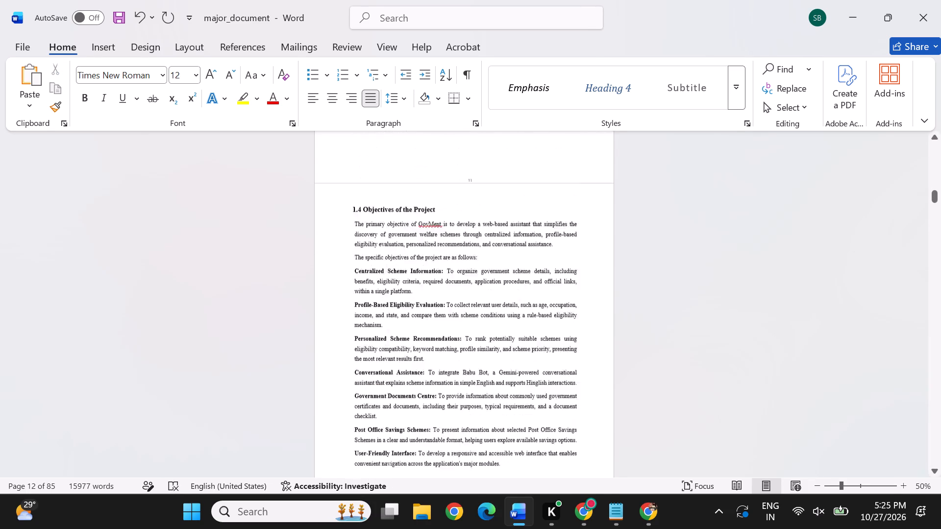
scroll(411, 325, "down", 3)
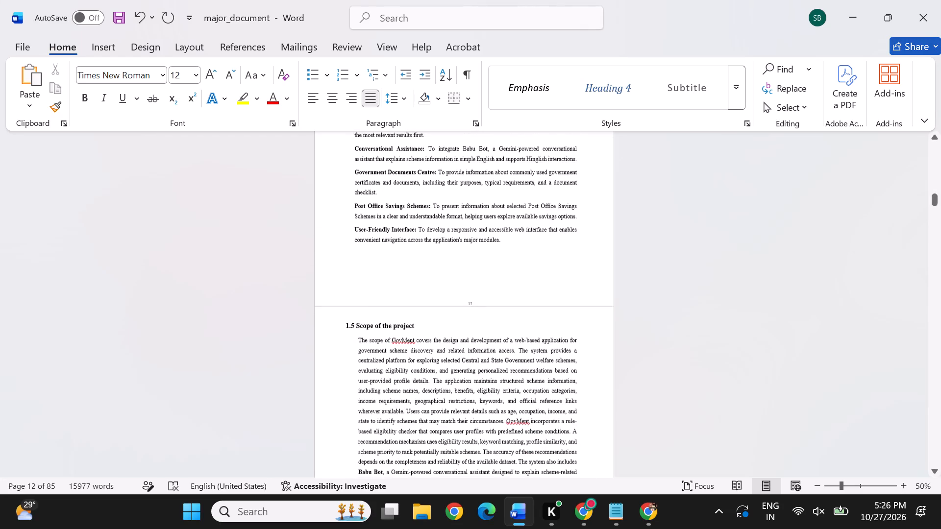
scroll(454, 301, "down", 1)
scroll(467, 410, "down", 1)
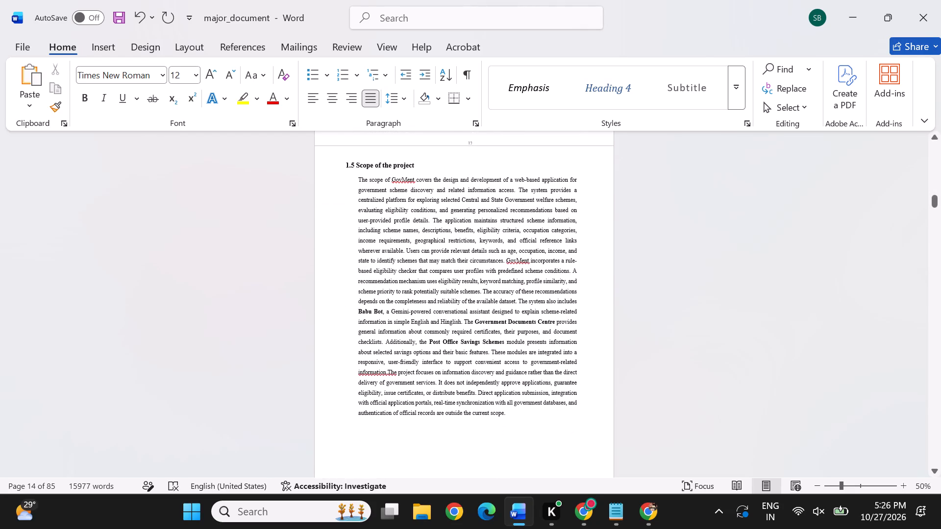
scroll(457, 432, "down", 4)
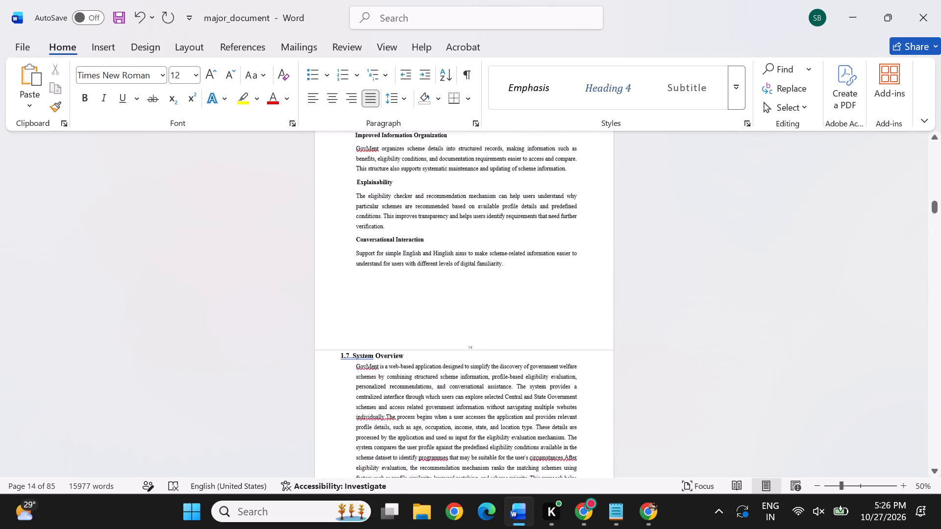
scroll(473, 399, "down", 2)
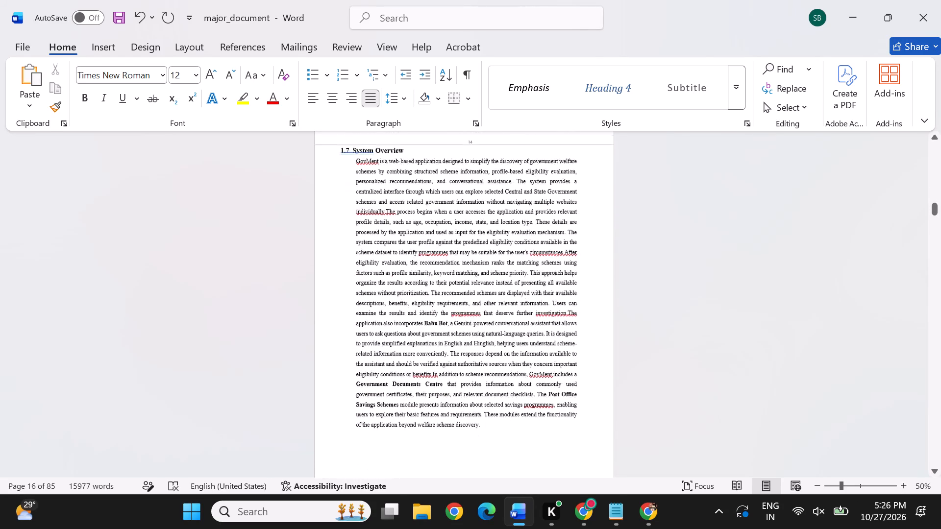
scroll(473, 399, "down", 1)
left_click(469, 313)
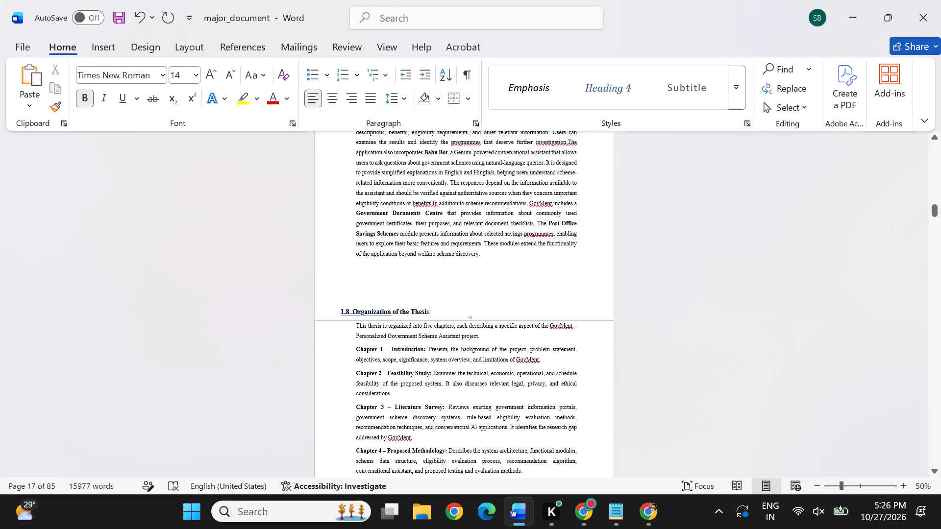
left_click(414, 287)
key("Return")
key("Return")
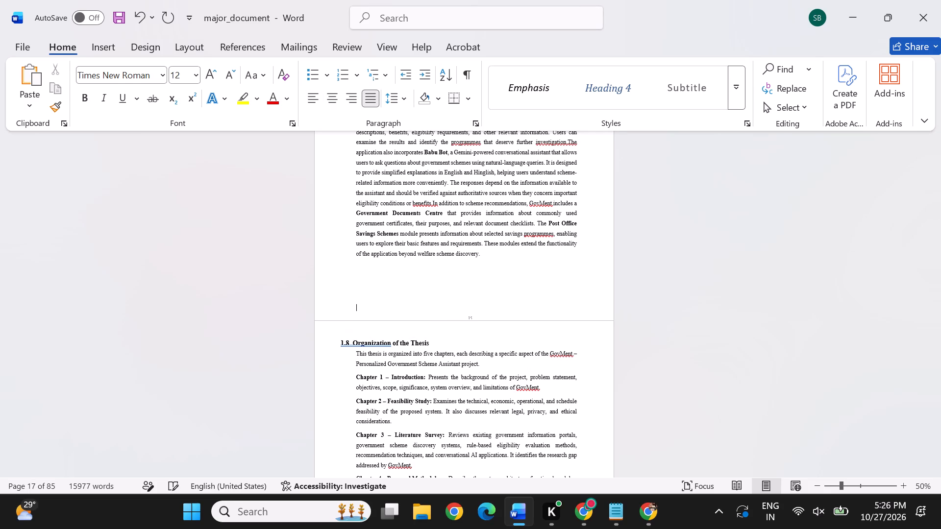
Insert a blank line above the 1.7 System Overview heading and indent the heading with two spaces.
scroll(414, 287, "up", 1)
scroll(361, 207, "up", 1)
left_click(333, 185)
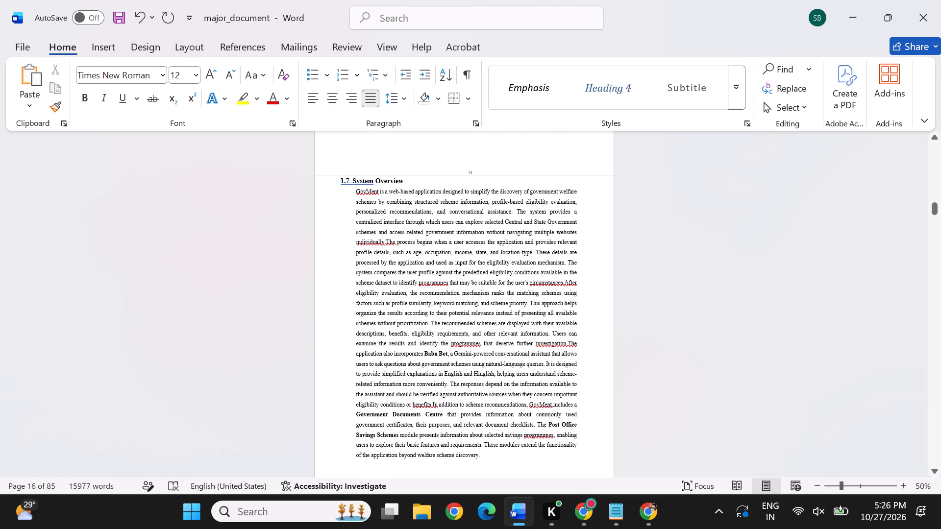
key("Up")
key("Left")
key("Left")
key("Left")
key("Left")
key("Left")
key("Left")
key("Return")
key("space")
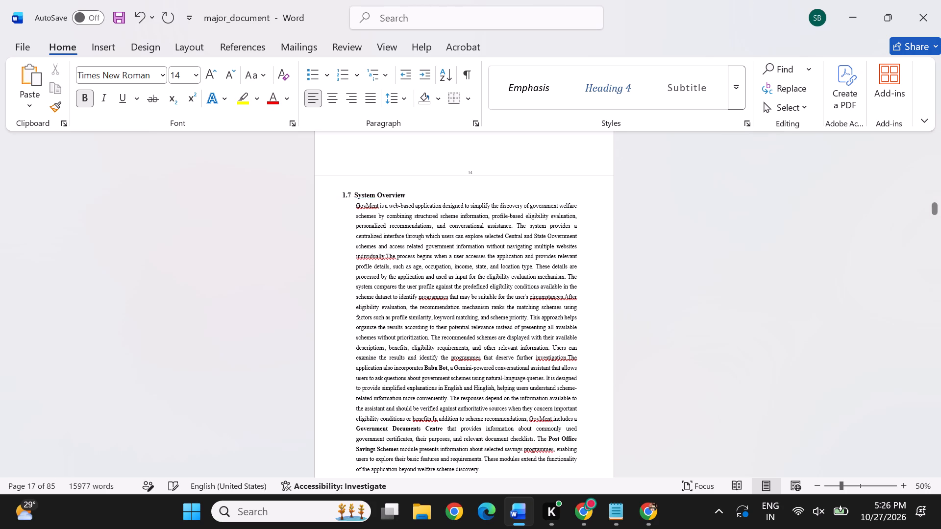
key("space")
Indent the 1.8 Organization of the Thesis heading with one space.
scroll(441, 312, "down", 1)
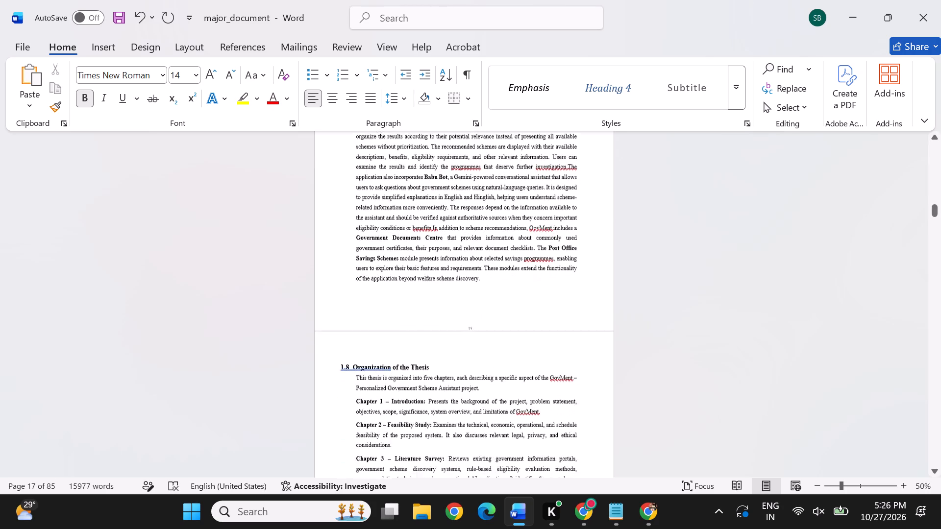
left_click(339, 365)
key("space")
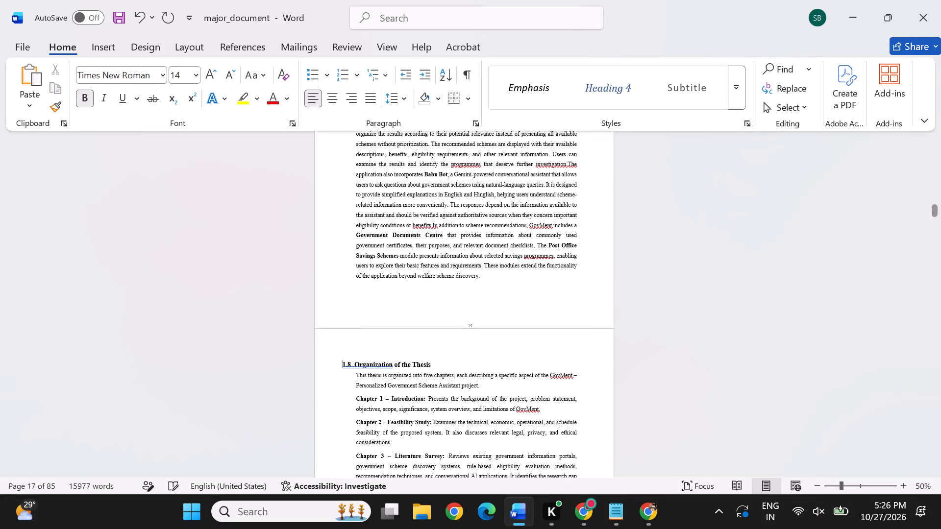
Insert a blank line above the 2.2 Technical Feasibility heading at the top of its page.
scroll(416, 397, "down", 2)
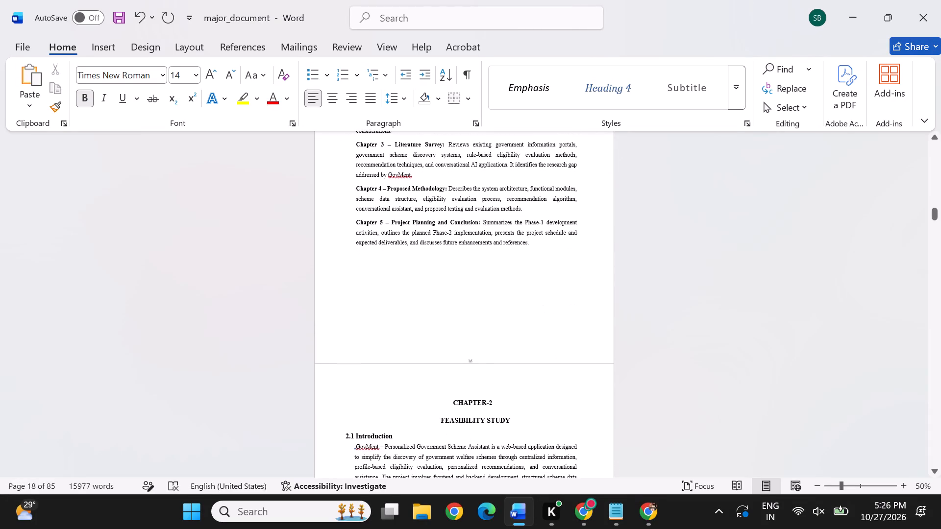
scroll(416, 371, "down", 1)
scroll(477, 374, "down", 1)
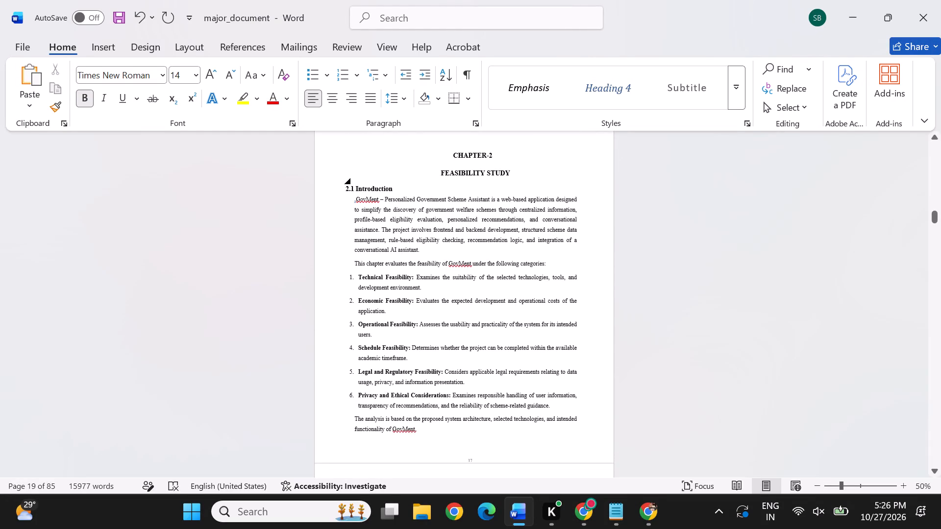
scroll(394, 369, "down", 1)
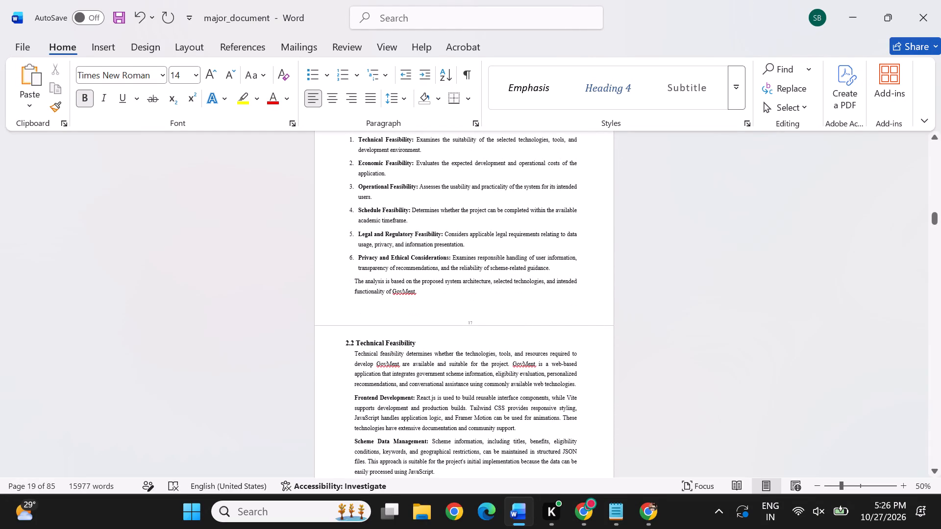
left_click(388, 331)
key("Return")
scroll(398, 358, "down", 1)
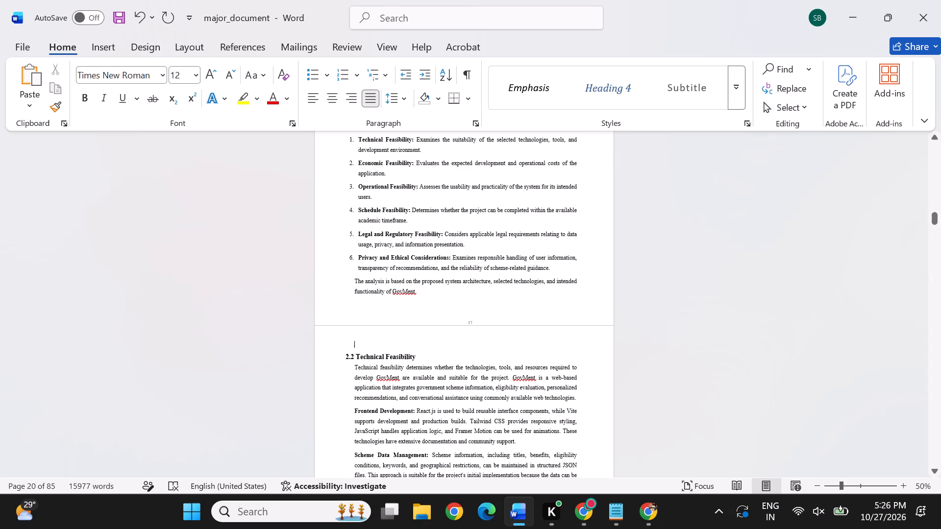
Insert a blank line above the 2.6 Legal and Regulatory Feasibility heading at the top of its page.
scroll(398, 358, "down", 1)
scroll(446, 365, "down", 1)
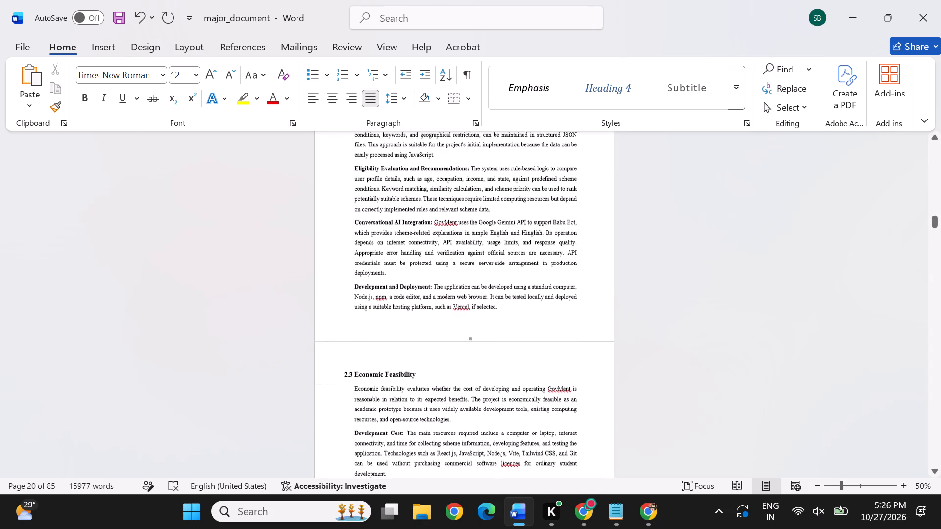
scroll(421, 402, "down", 1)
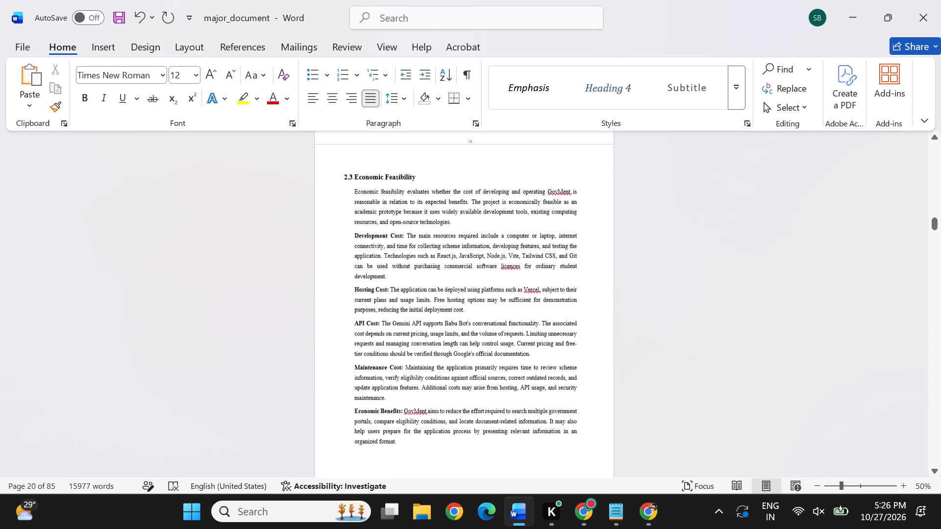
scroll(446, 286, "down", 3)
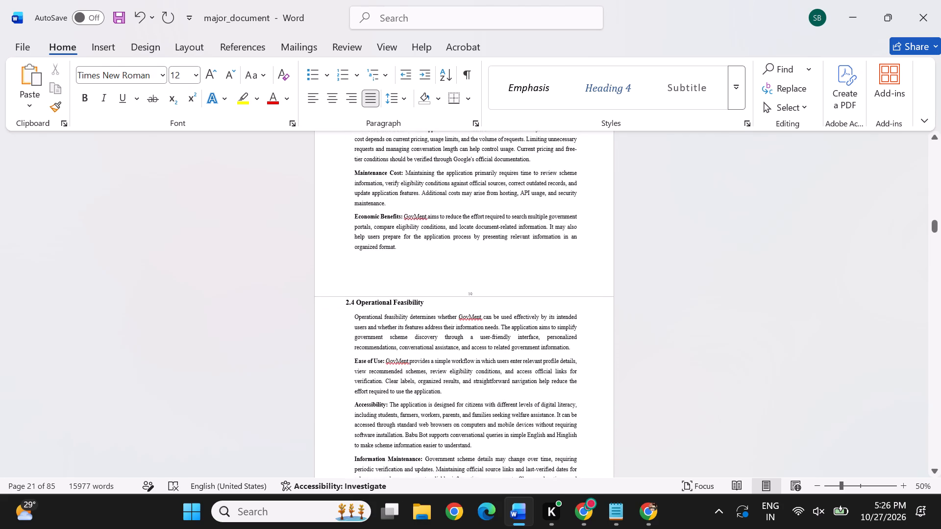
scroll(474, 276, "up", 1, "ctrl")
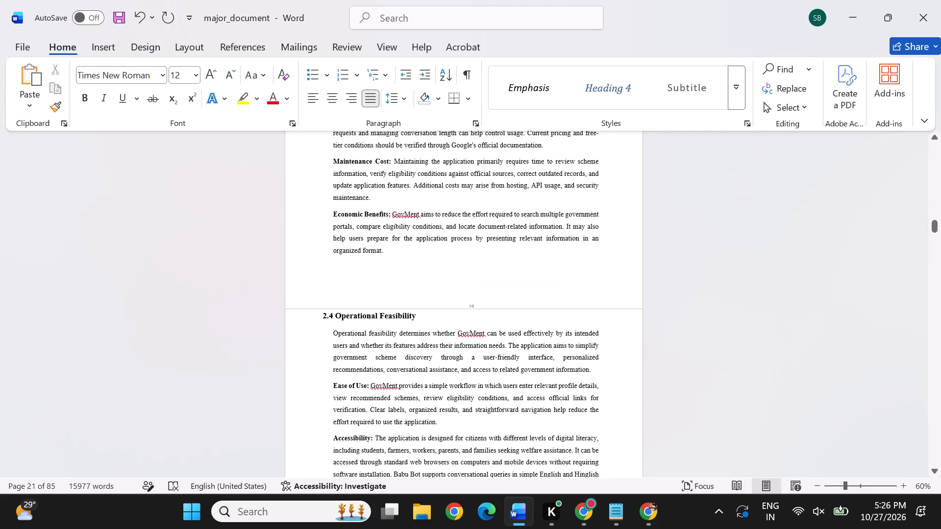
scroll(470, 322, "down", 2)
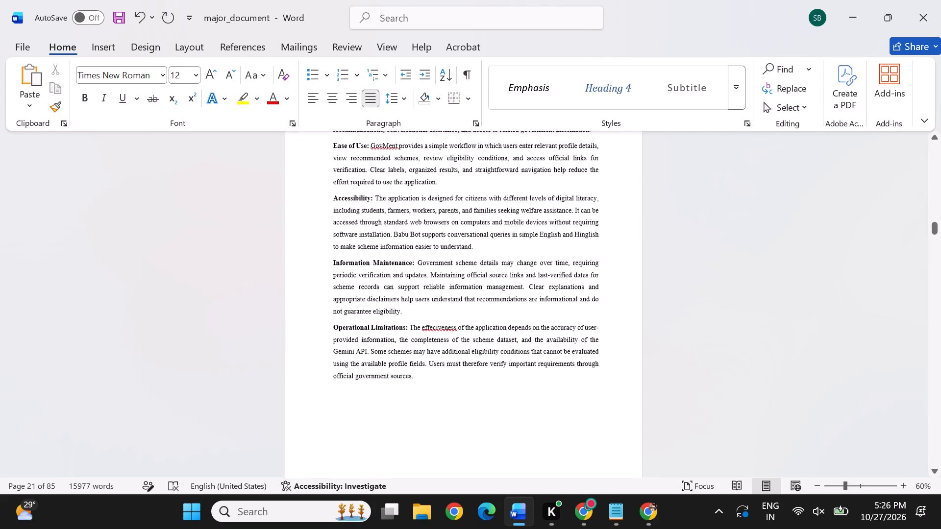
scroll(468, 267, "down", 1)
scroll(453, 328, "down", 1)
scroll(436, 292, "up", 1)
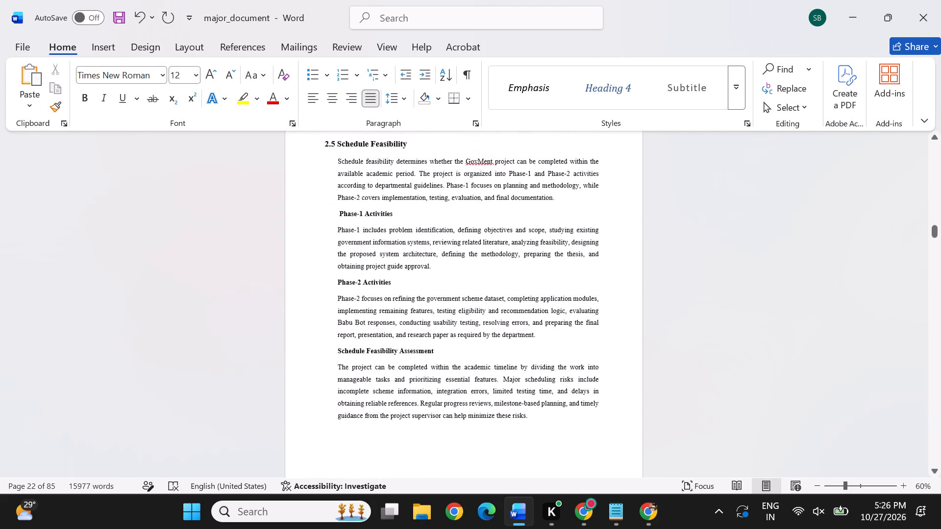
scroll(436, 292, "up", 1)
scroll(399, 363, "down", 2)
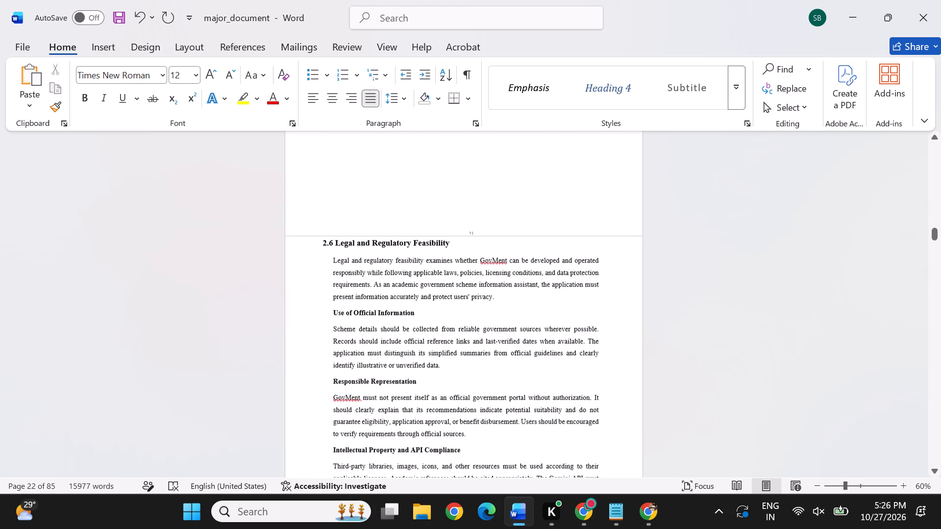
left_click(312, 245)
key("Return")
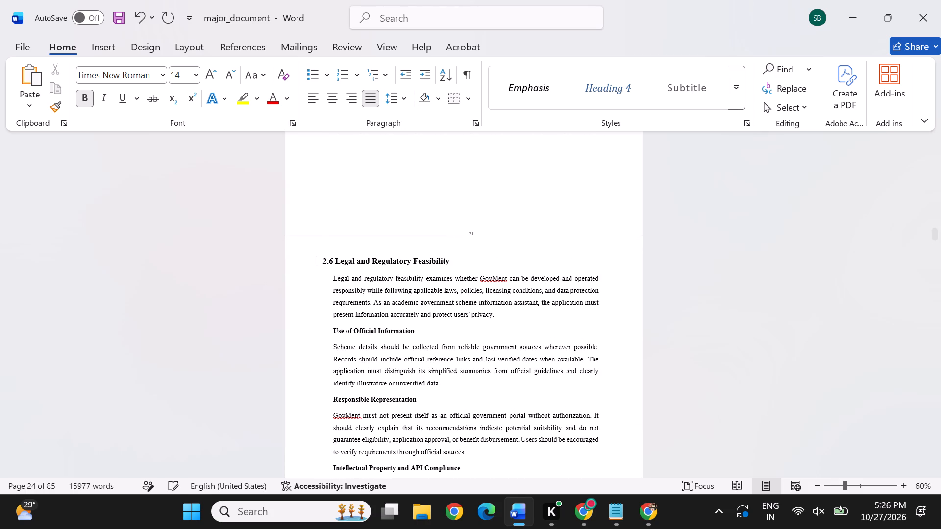
Insert five blank lines above the Legal Feasibility Assessment subheading to move it onto the next page.
scroll(343, 305, "down", 2)
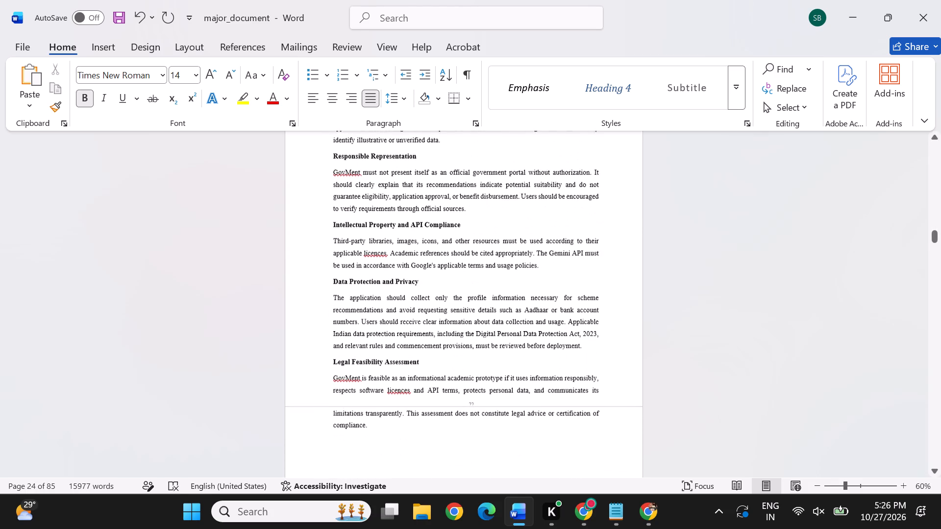
left_click(329, 359)
key("Return")
key("Return")
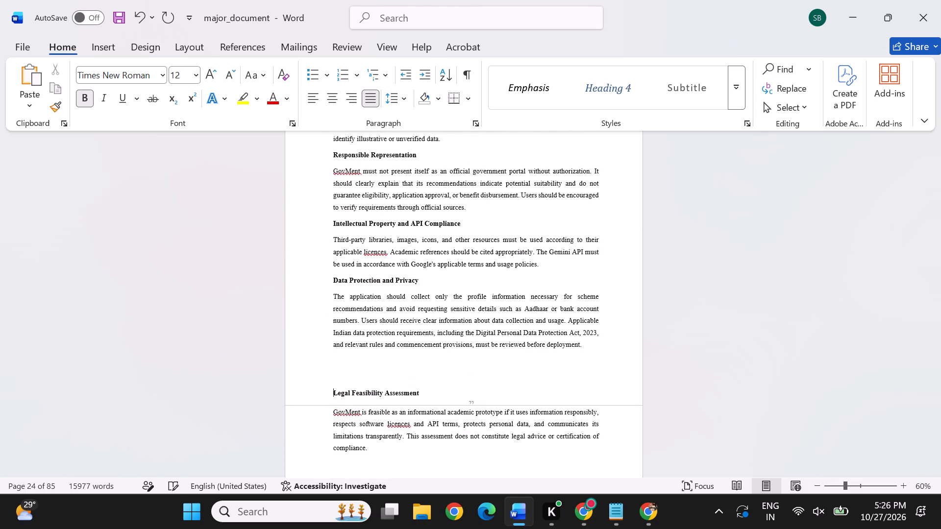
key("Return")
key("Return")
key("Return")
Delete the blank lines between the Legal Feasibility Assessment text and the 2.7 Privacy and Ethical Considerations heading.
scroll(329, 359, "down", 1)
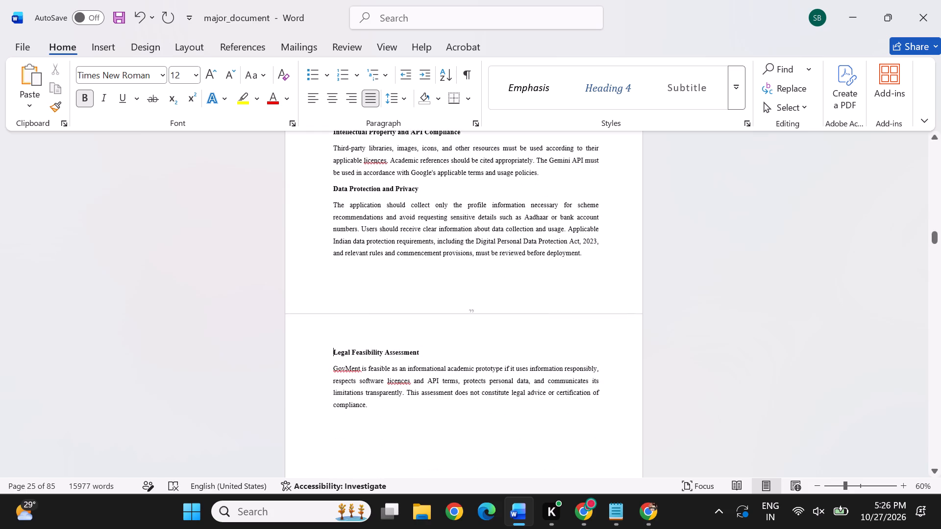
scroll(329, 359, "down", 2)
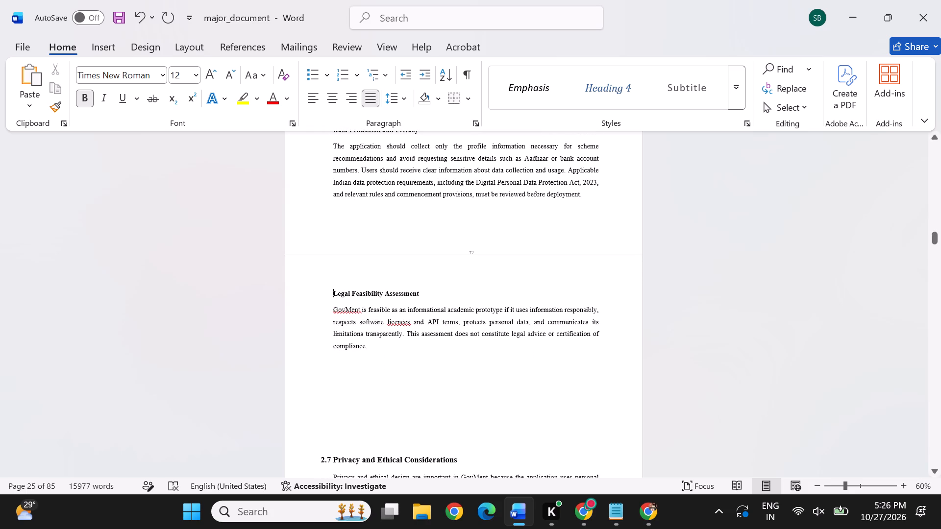
left_click(372, 350)
key("Delete")
key("Delete")
key("Delete")
key("Delete")
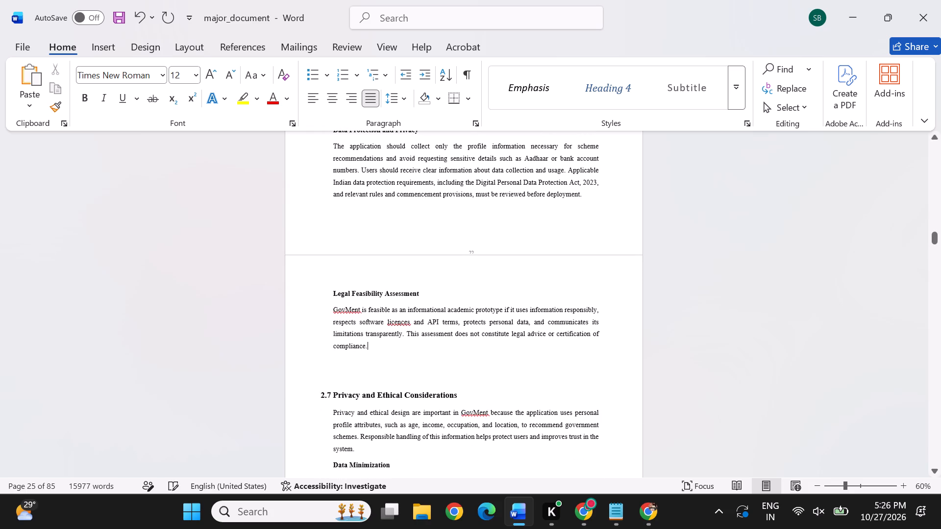
key("Delete")
key("Delete")
Insert five blank lines after the Fairness paragraph to move the AI Reliability subsection onto the next page.
scroll(398, 405, "down", 1)
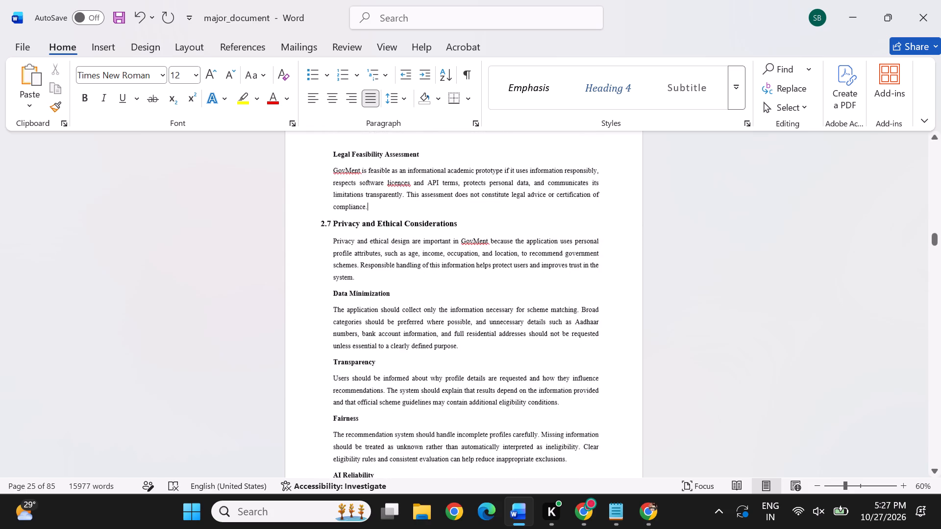
scroll(398, 405, "down", 1)
scroll(447, 264, "up", 1)
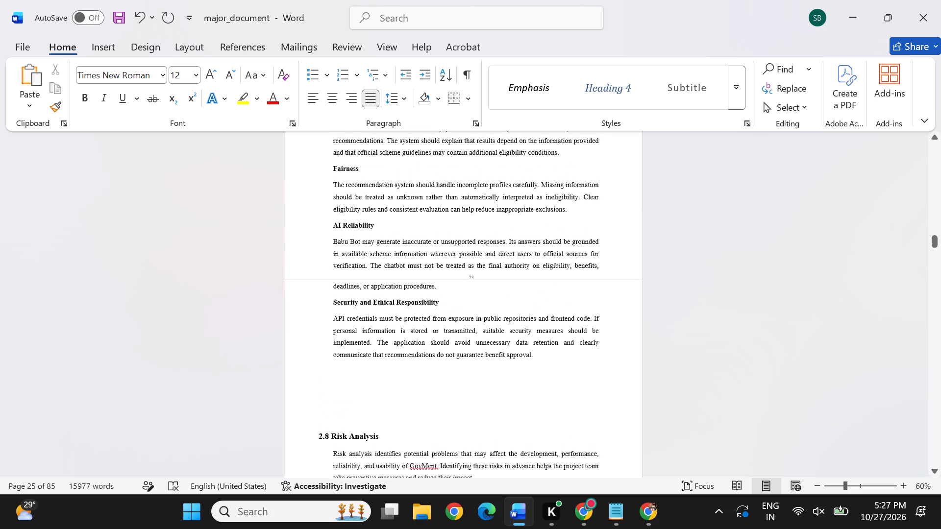
left_click(597, 215)
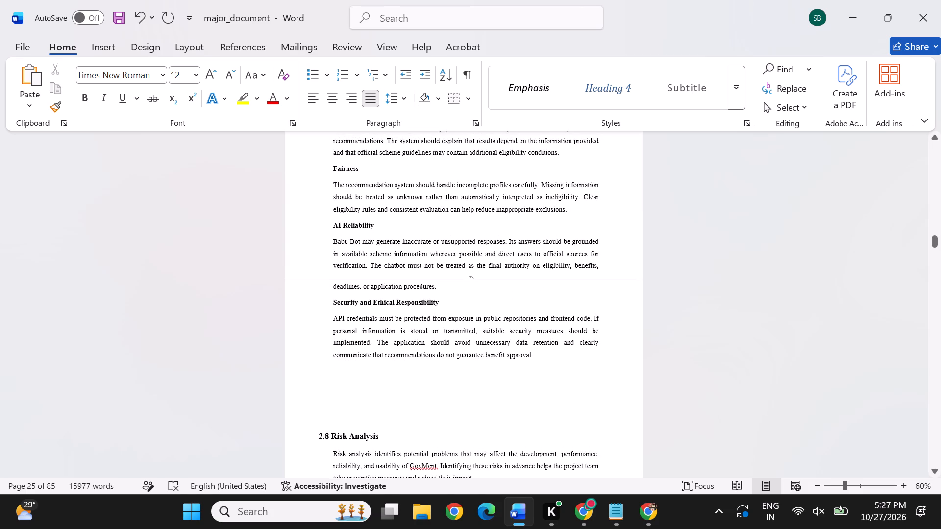
key("Return")
key("Return")
key("Return")
key("Return")
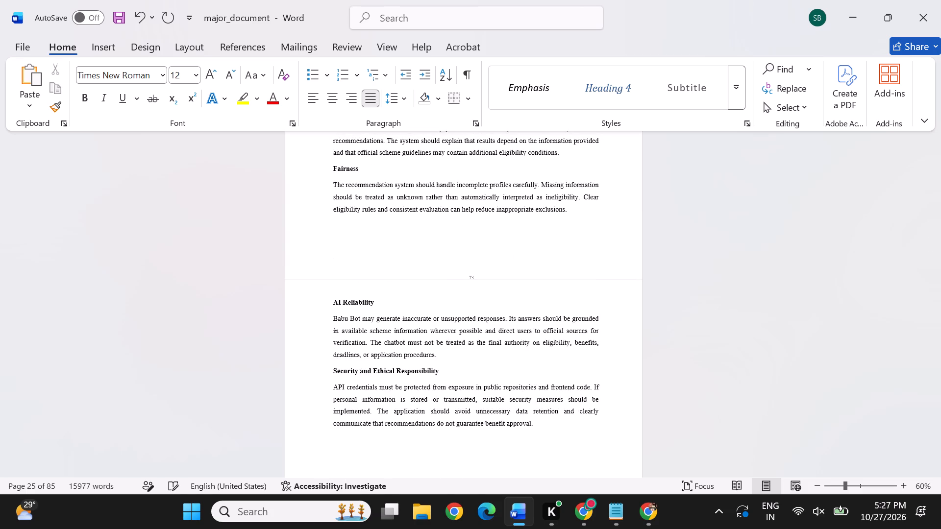
key("Return")
Delete the blank lines between the Security and Ethical Responsibility text and the 2.8 Risk Analysis heading.
scroll(503, 253, "down", 1)
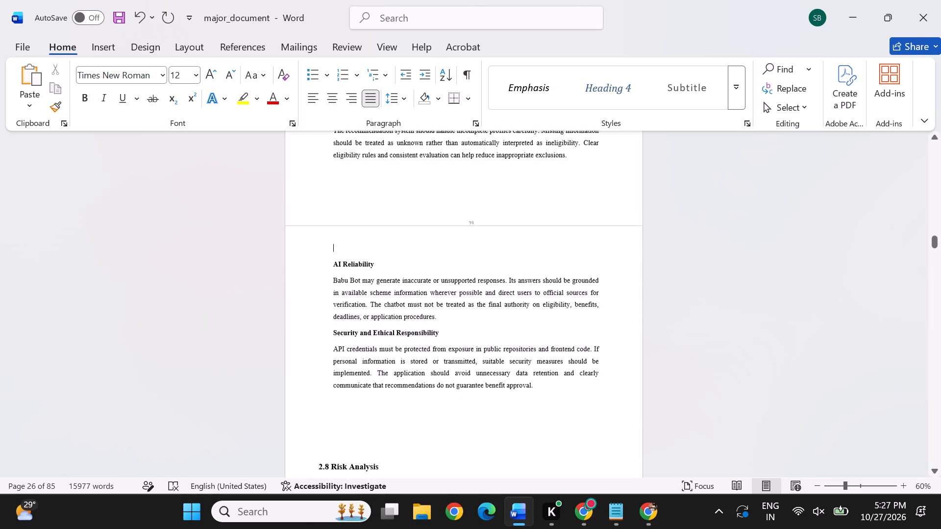
scroll(453, 278, "down", 1)
left_click(332, 334)
key("Delete")
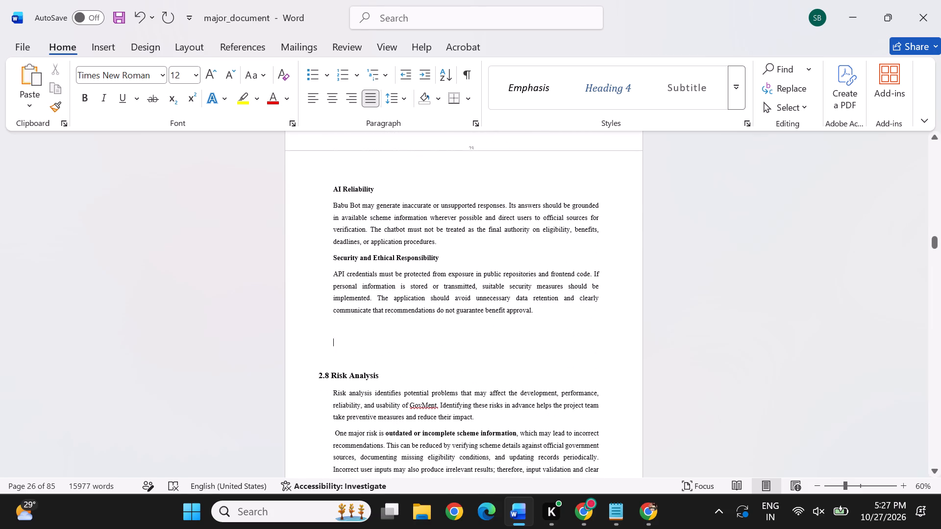
key("Up")
key("Delete")
key("Delete")
key("Delete")
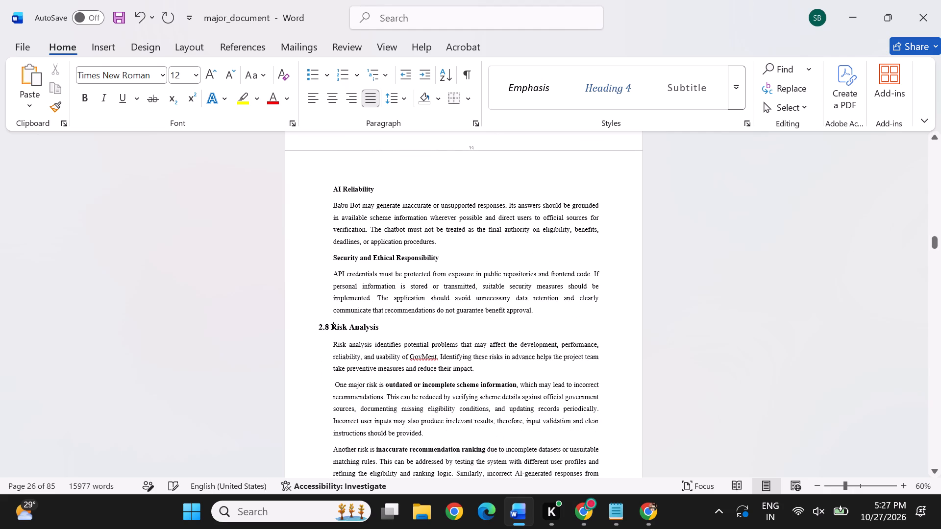
Delete the AI Reliability subheading and its paragraph from section 2.7, closing up the space left behind.
scroll(353, 372, "down", 2)
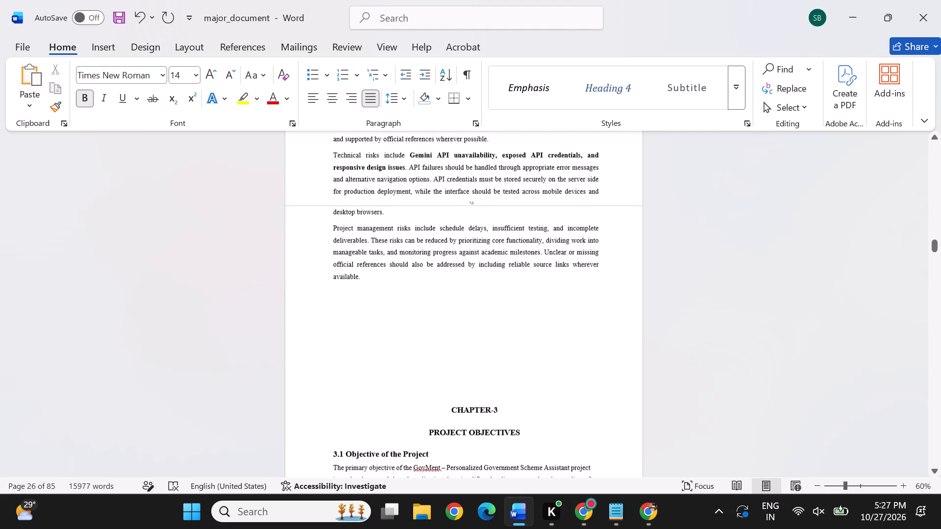
scroll(396, 224, "up", 1)
scroll(411, 312, "up", 2)
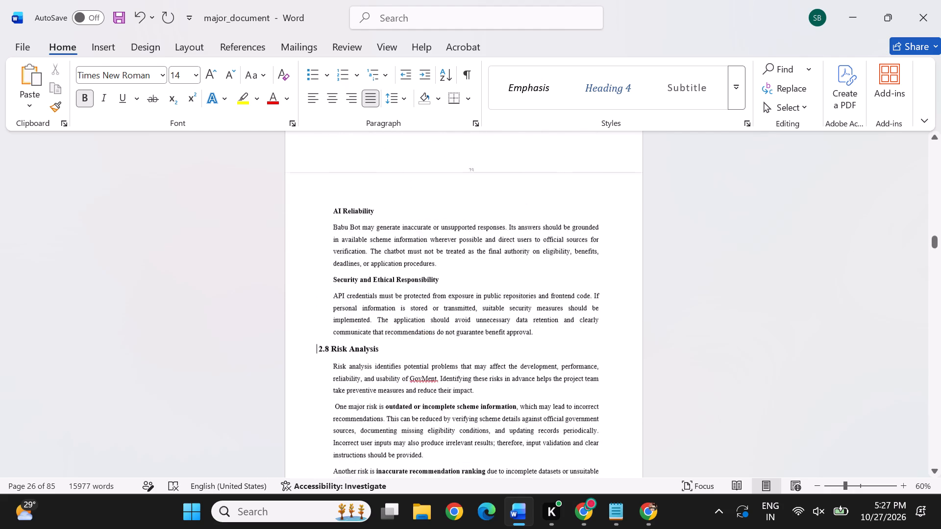
scroll(411, 312, "up", 1)
scroll(367, 319, "down", 2)
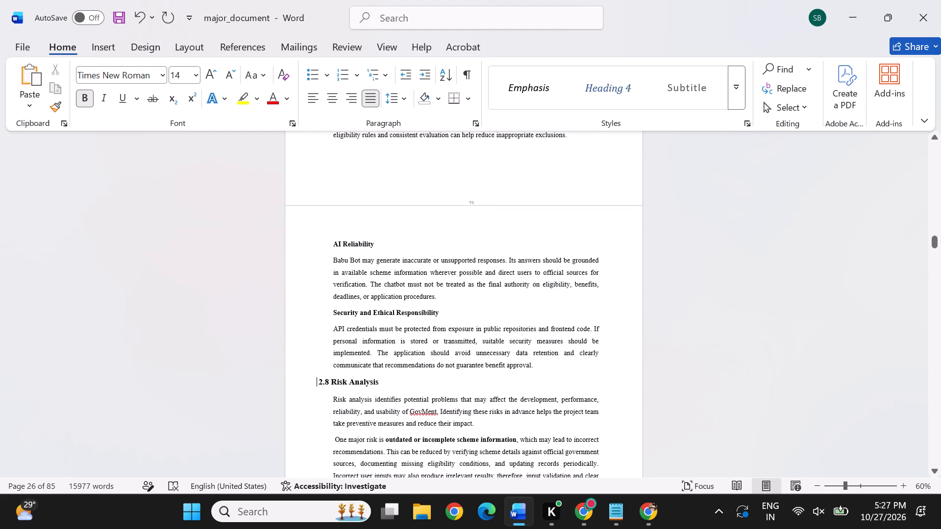
left_click_drag(541, 372, 327, 313)
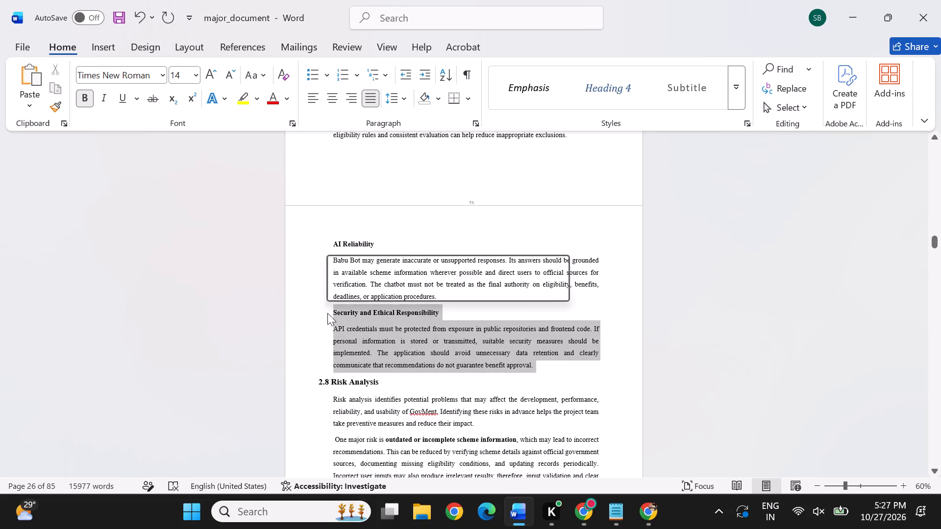
left_click(515, 307)
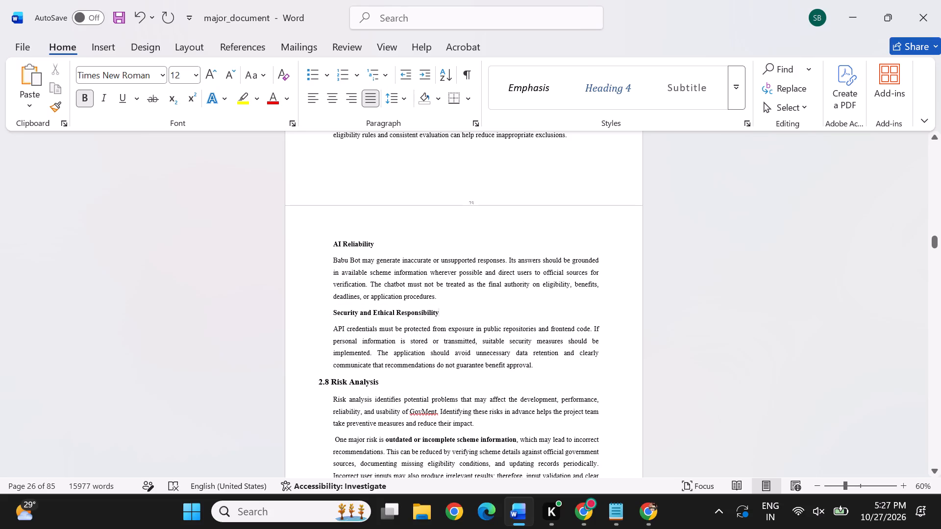
left_click_drag(434, 299, 320, 241)
key("Delete")
key("Delete")
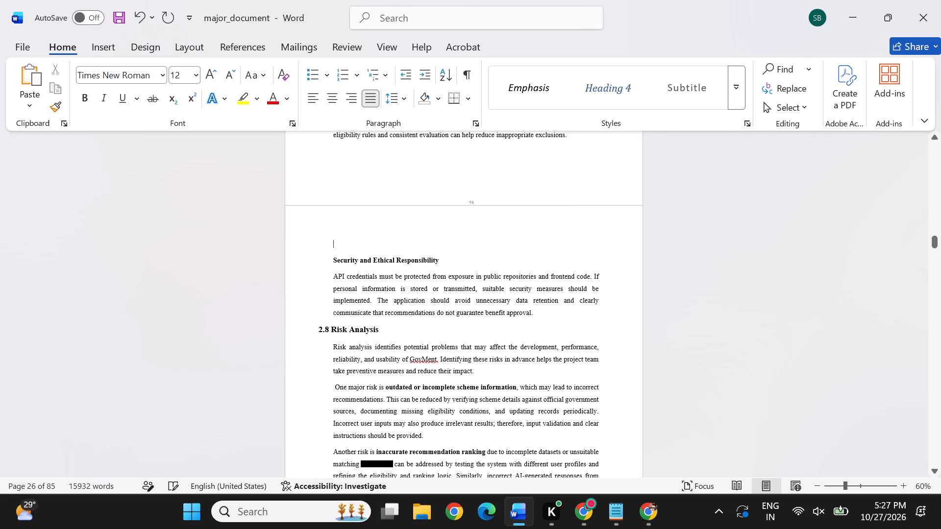
key("Delete")
Delete the paragraph on inaccurate recommendation ranking from section 2.8 so the section fits on one page.
scroll(386, 272, "down", 1)
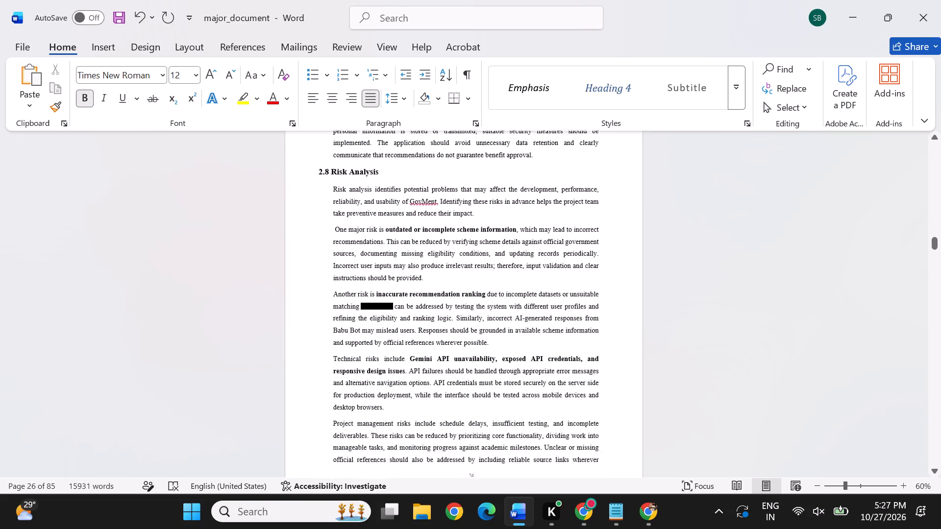
scroll(413, 377, "down", 1)
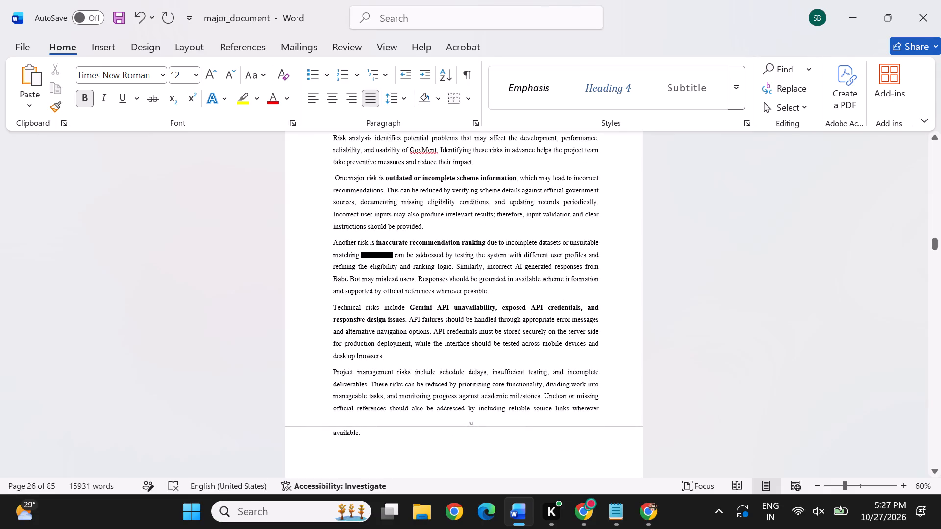
left_click_drag(371, 382, 366, 439)
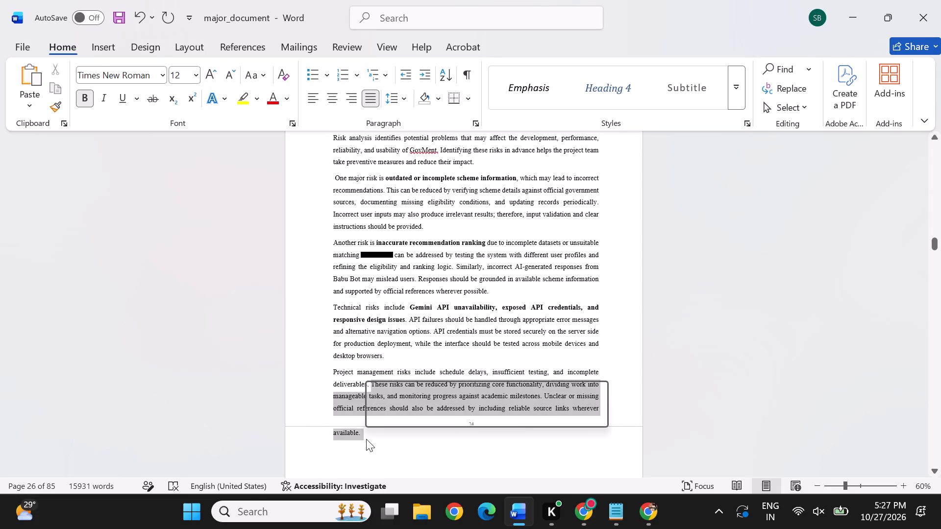
left_click(400, 466)
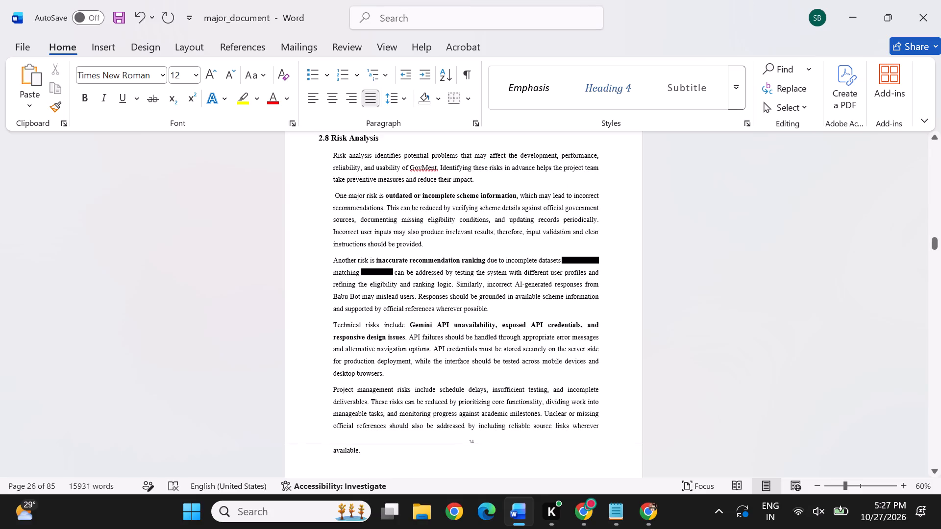
left_click_drag(328, 259, 493, 306)
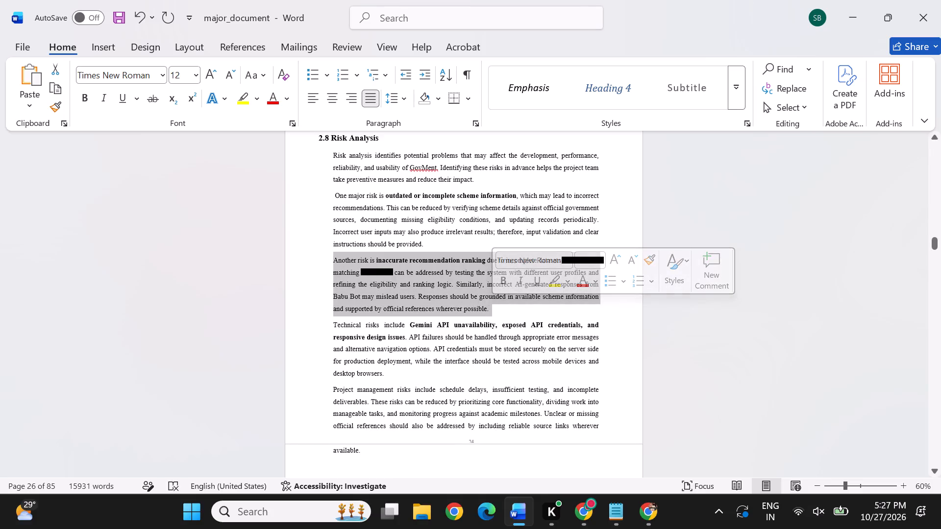
key("Delete")
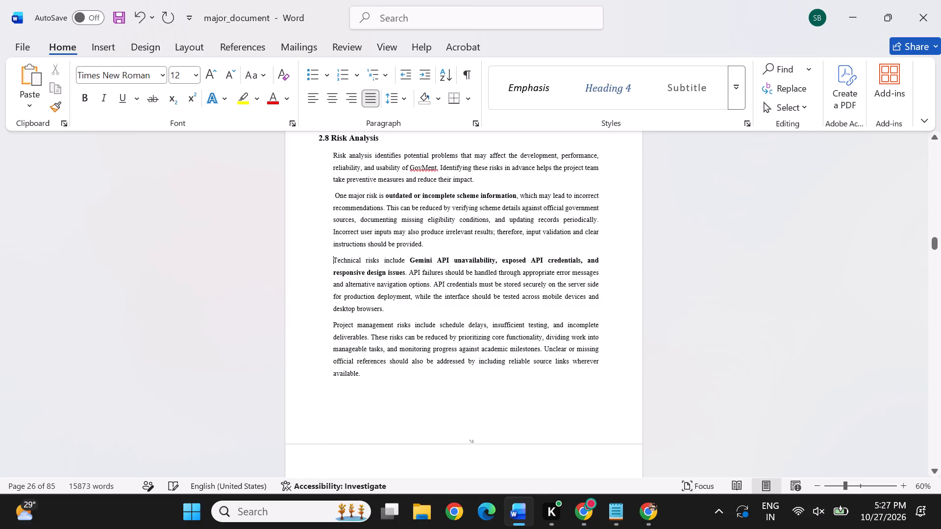
Check the layout of section 2.8 up to the Chapter 3 title and save the document.
scroll(453, 253, "up", 1)
scroll(402, 336, "down", 1)
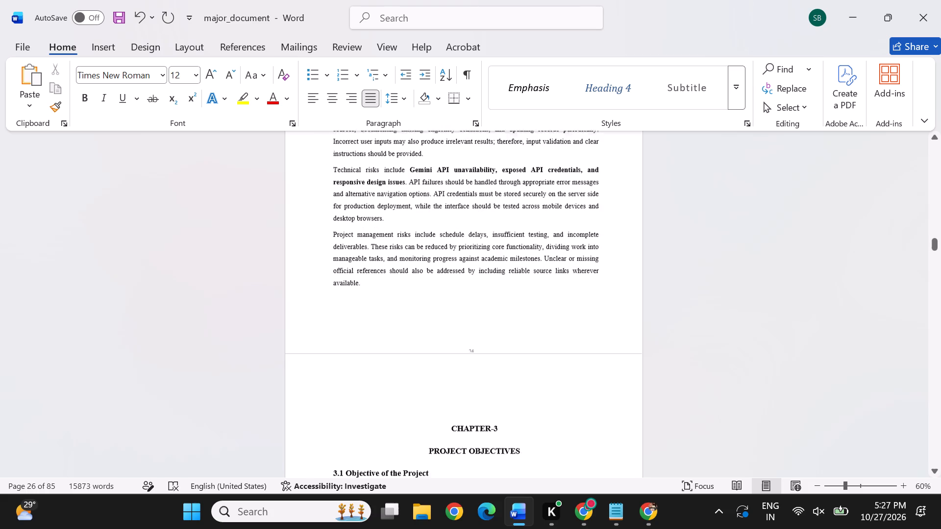
scroll(402, 336, "up", 2)
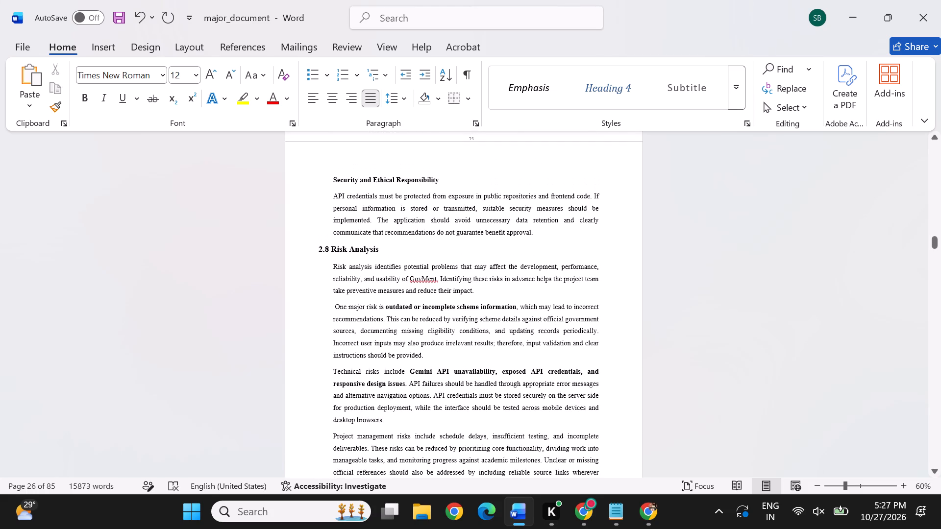
key("ctrl+s")
scroll(334, 242, "up", 1)
scroll(393, 316, "up", 1)
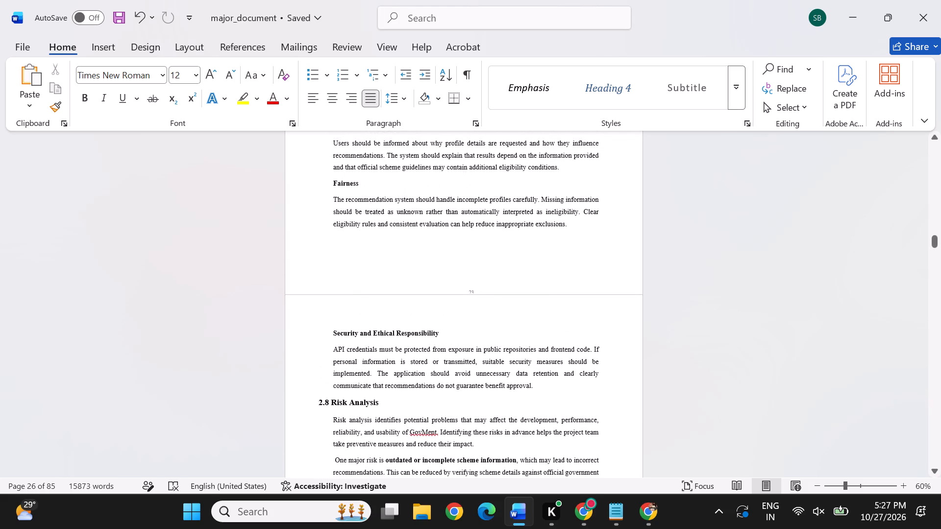
Delete the blank lines above the CHAPTER-3 title so it starts at the top of its page.
scroll(393, 316, "up", 1)
scroll(433, 368, "down", 3)
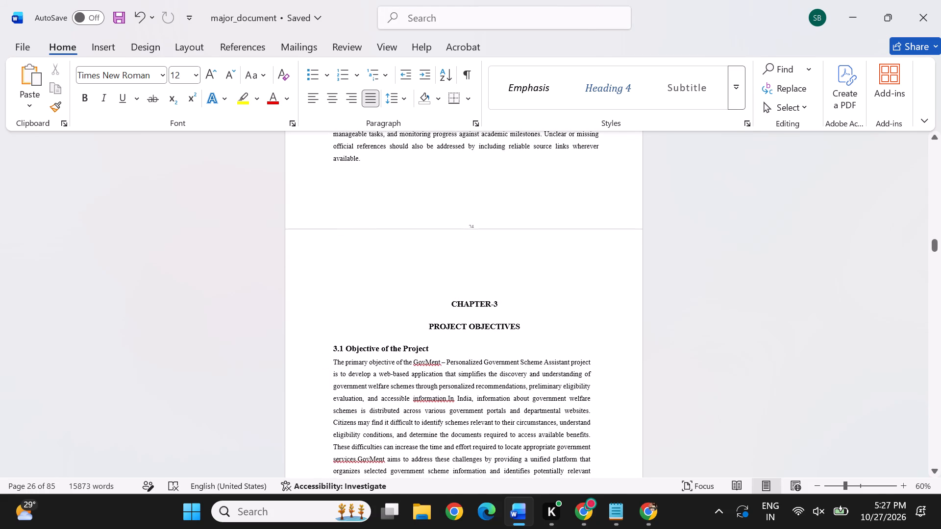
left_click(420, 251)
key("Delete")
key("Delete")
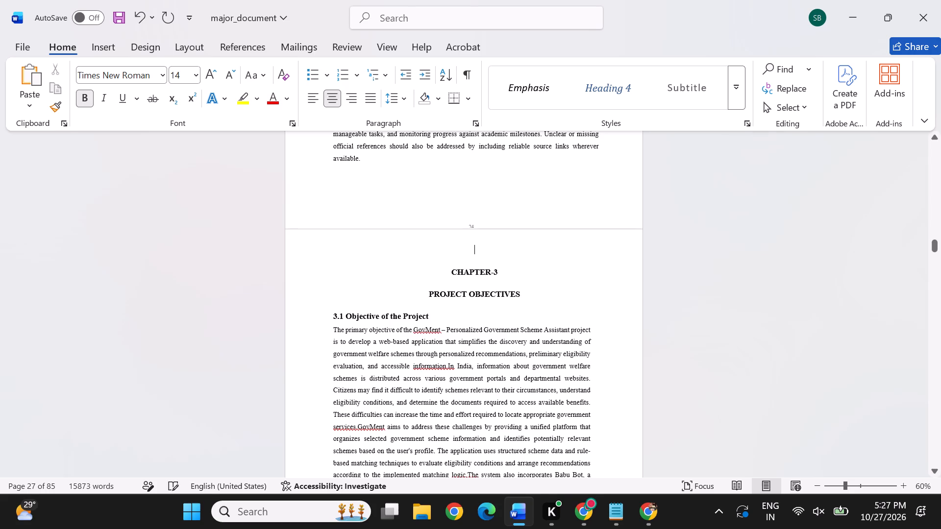
key("Delete")
key("Delete")
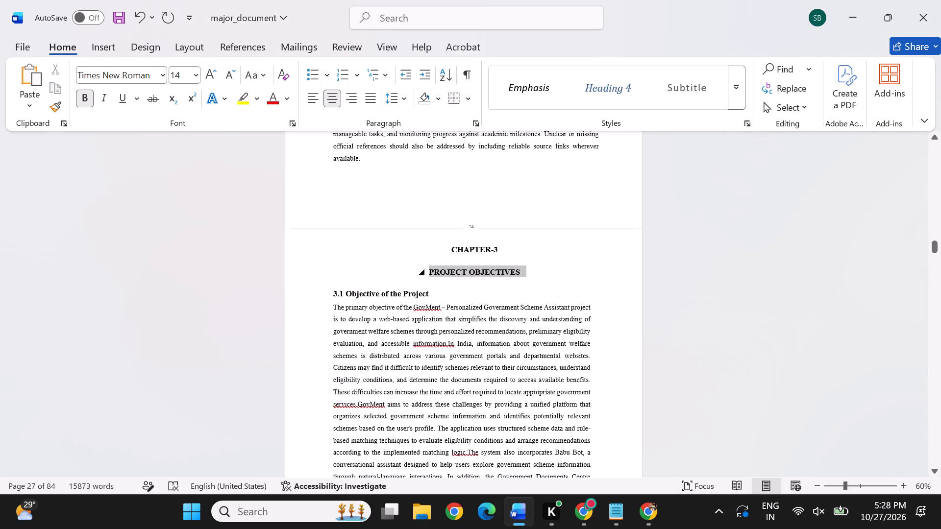
left_click_drag(441, 274, 433, 274)
key("ctrl+v")
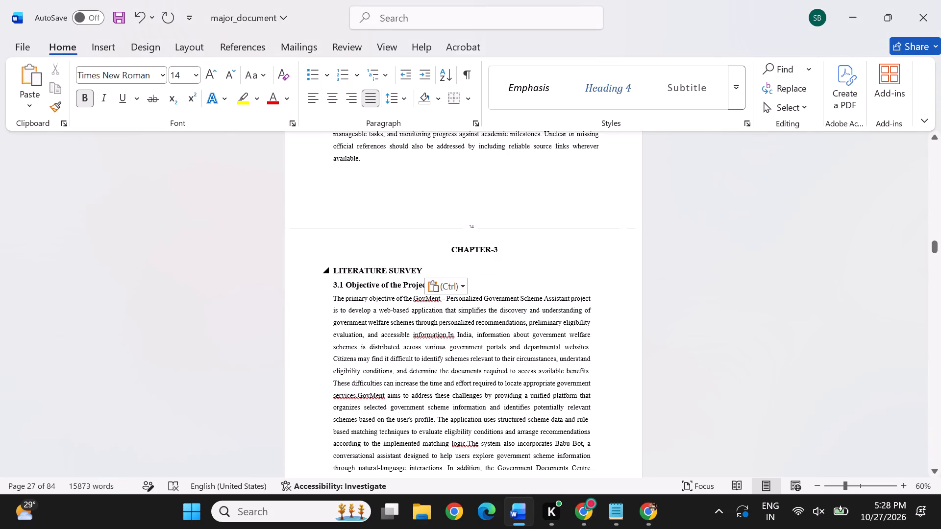
Indent the LITERATURE SURVEY title to sit roughly centred under CHAPTER-3 and add a blank line below it.
key("Tab")
left_click_drag(423, 269, 403, 272)
left_click_drag(403, 272, 336, 279)
left_click(426, 72)
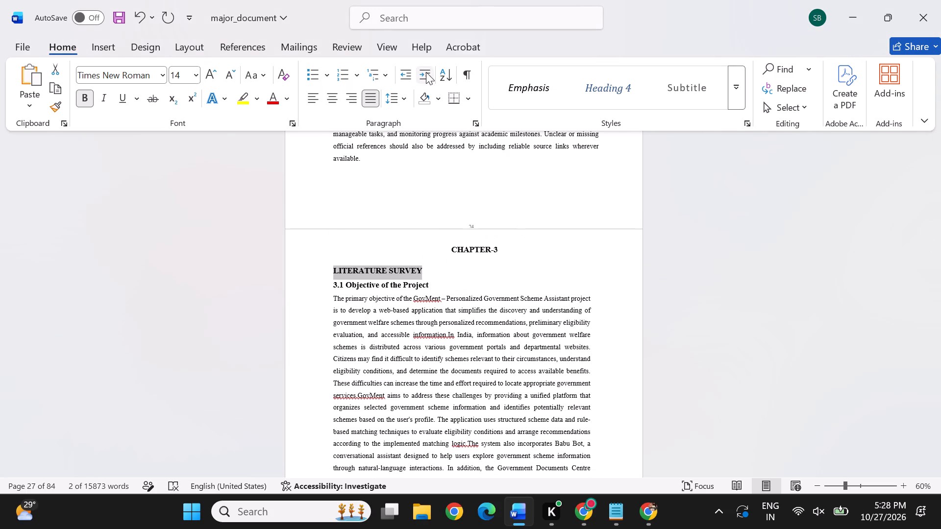
triple_click(426, 72)
triple_click(426, 72)
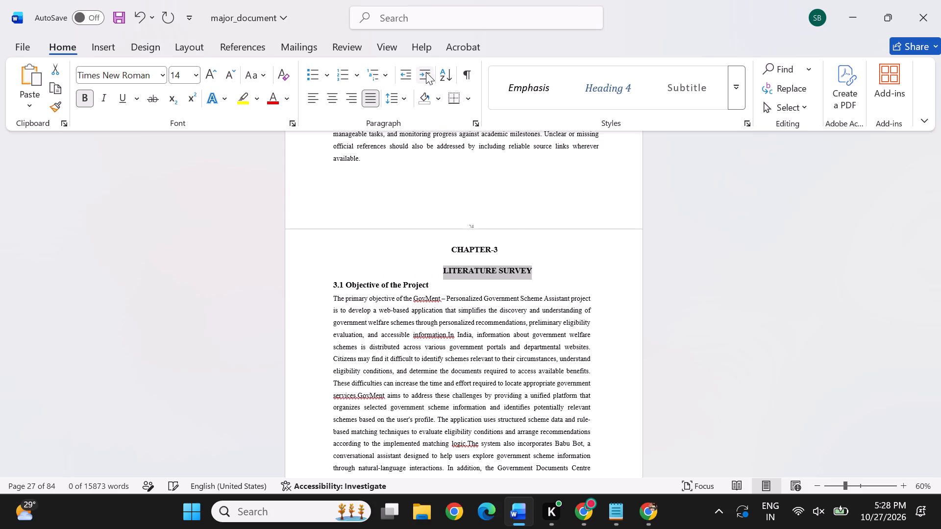
left_click(408, 76)
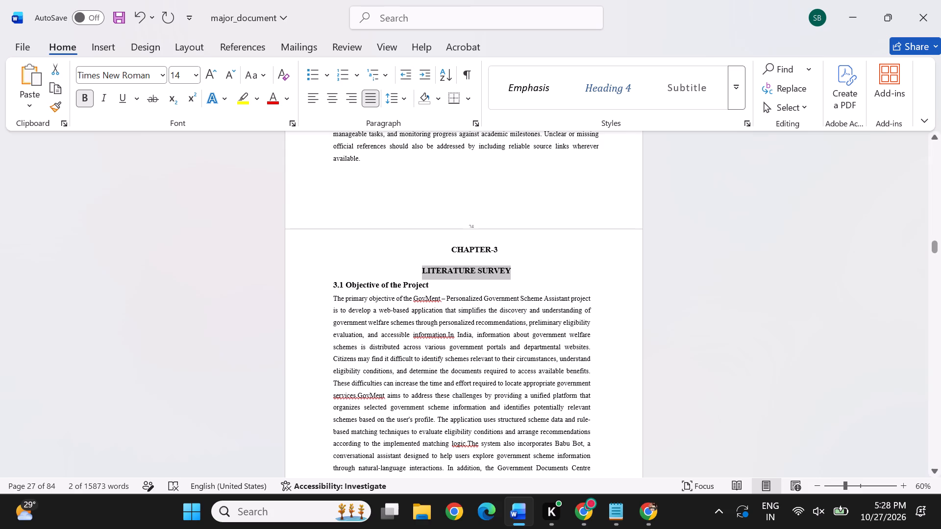
left_click(524, 269)
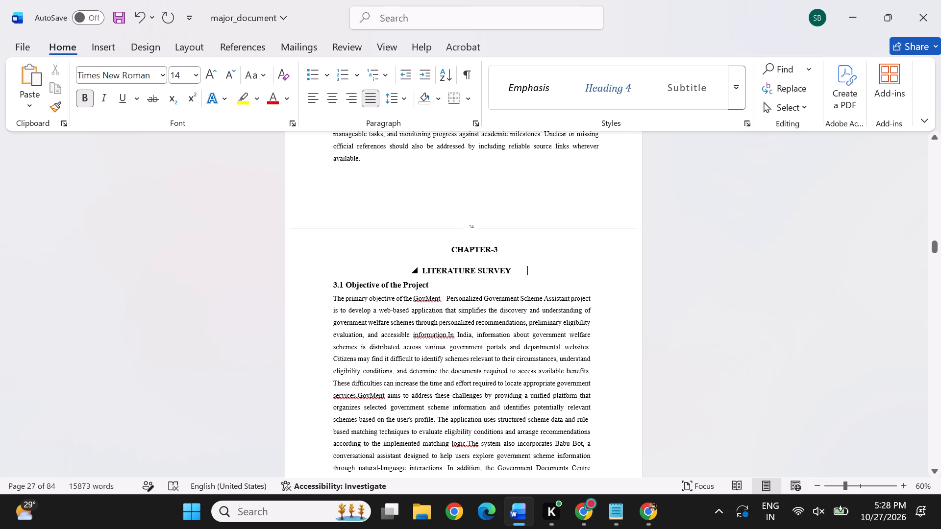
key("Return")
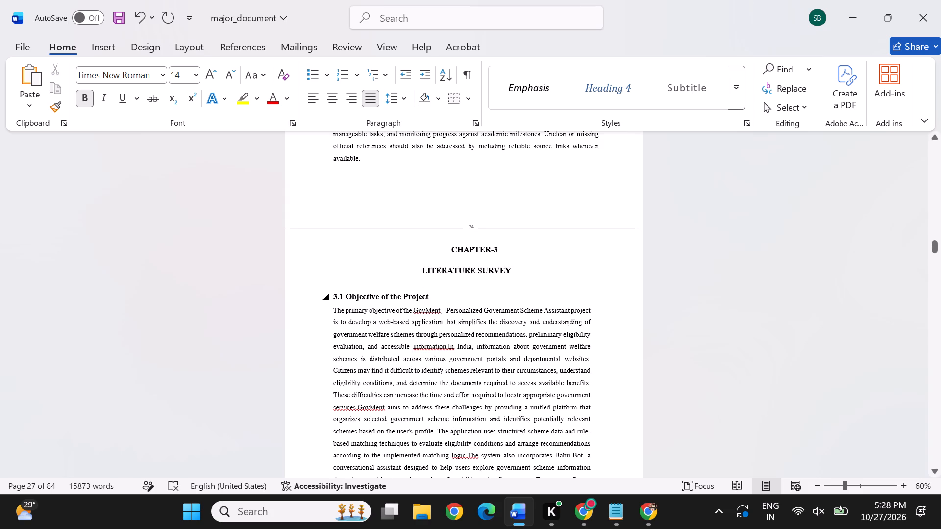
Replace the 3.1 heading in Word with "3.1 Government Digital Service Portals" from the Notepad outline, keeping it on its own line.
left_click(591, 505)
scroll(474, 295, "down", 1)
scroll(401, 296, "down", 1)
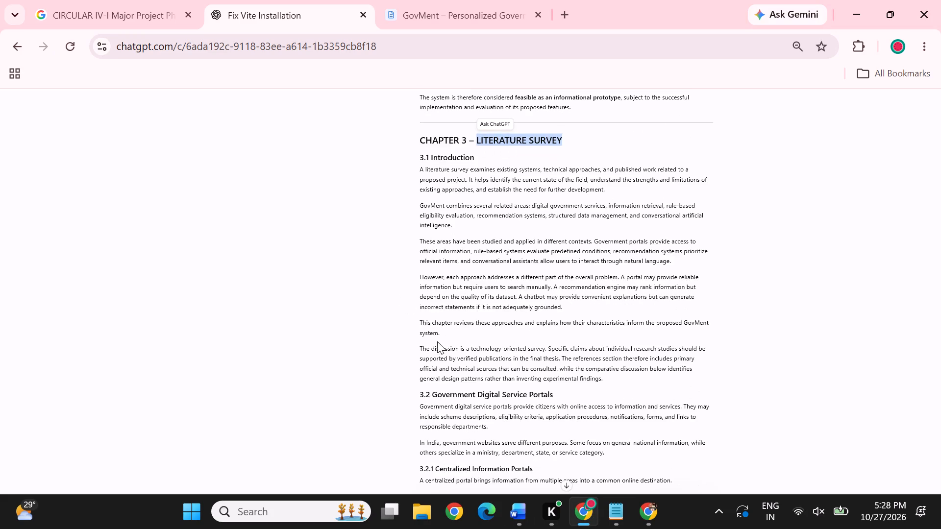
left_click(606, 517)
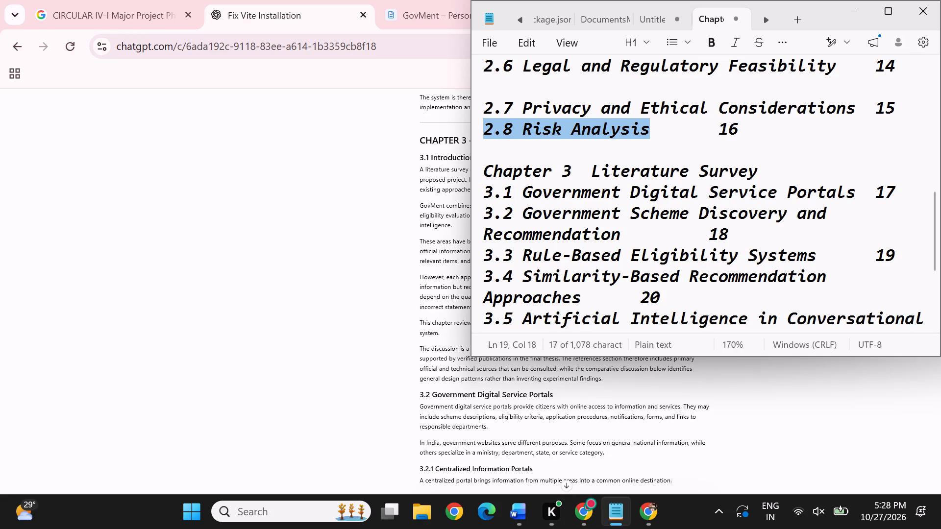
scroll(582, 198, "down", 1)
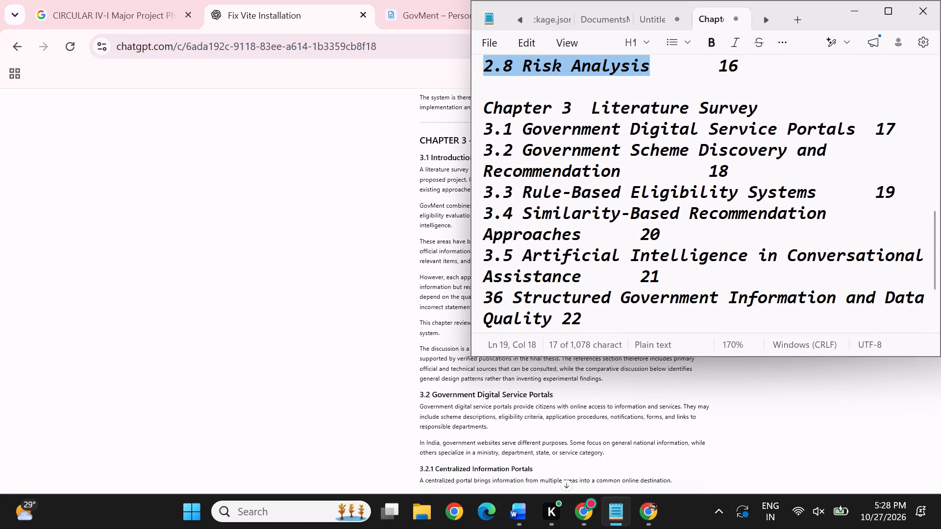
left_click_drag(864, 128, 480, 135)
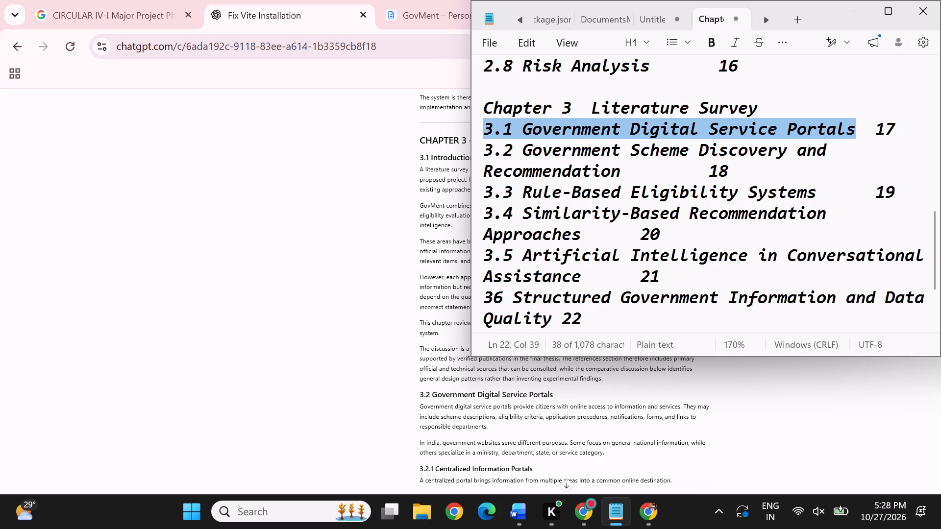
key("ctrl+c")
left_click(525, 513)
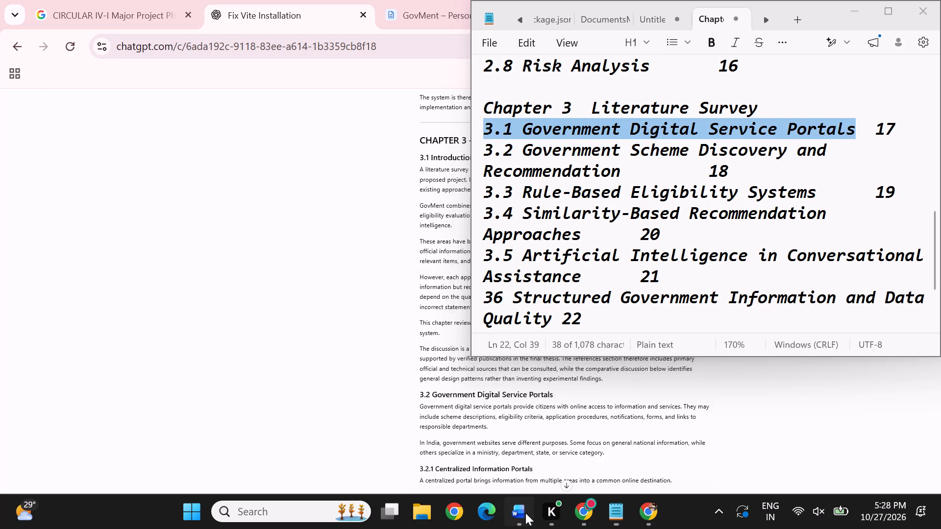
left_click_drag(442, 300, 409, 303)
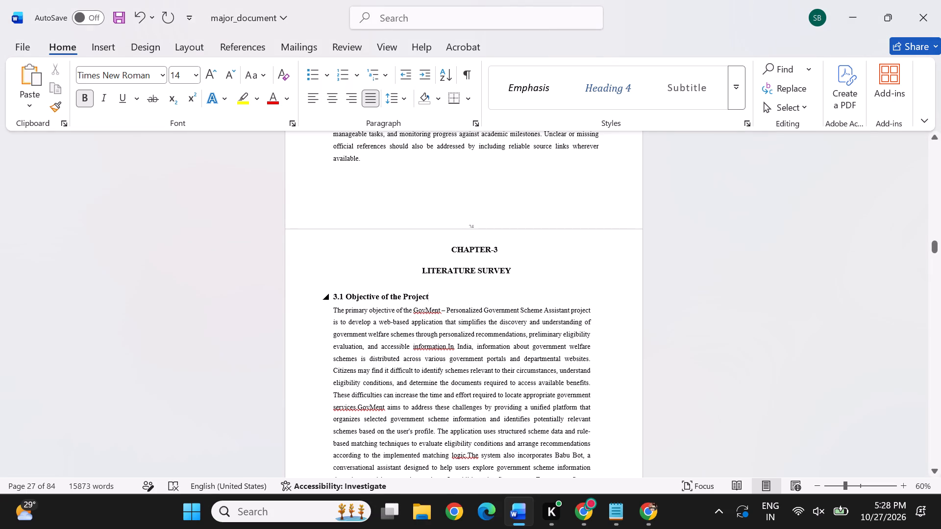
left_click_drag(409, 303, 322, 301)
key("ctrl+v")
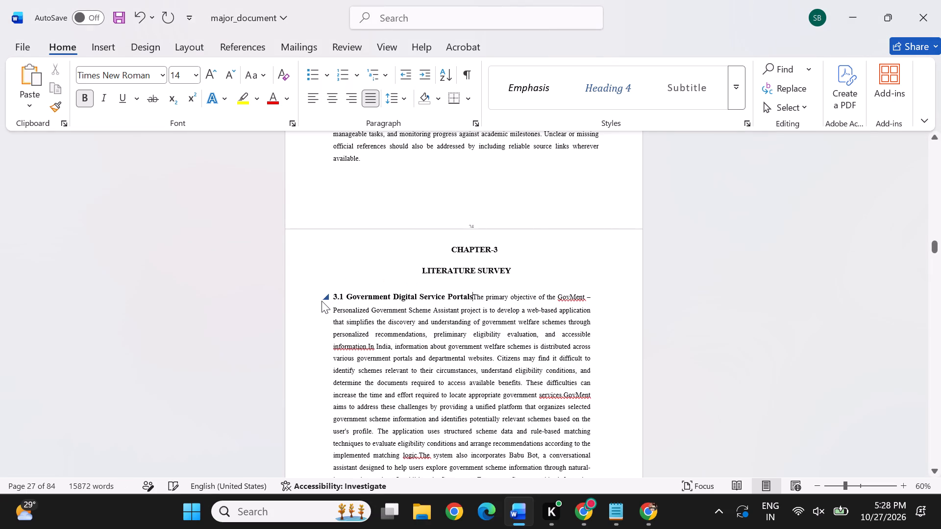
key("Return")
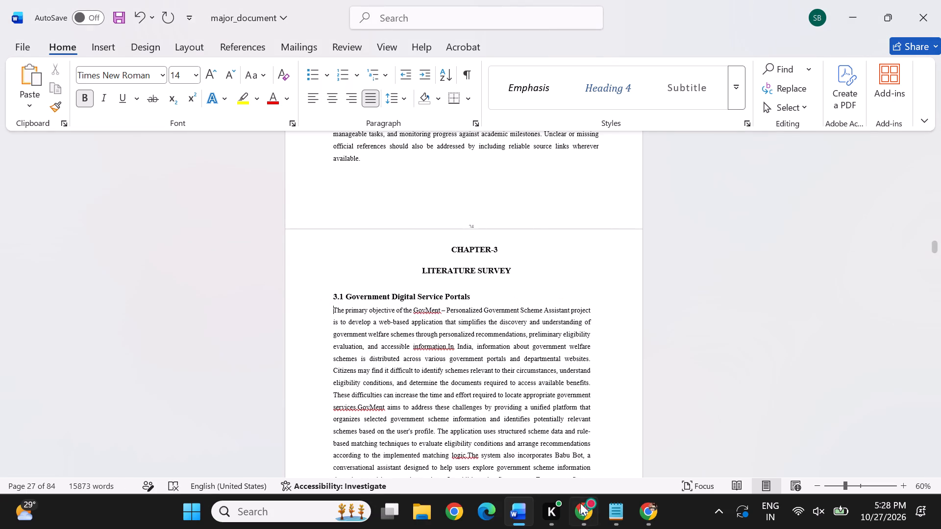
Copy the whole Government Digital Service Portals section from the ChatGPT draft into the message box of the Write Thesis Introduction chat.
left_click(582, 513)
scroll(528, 275, "down", 1)
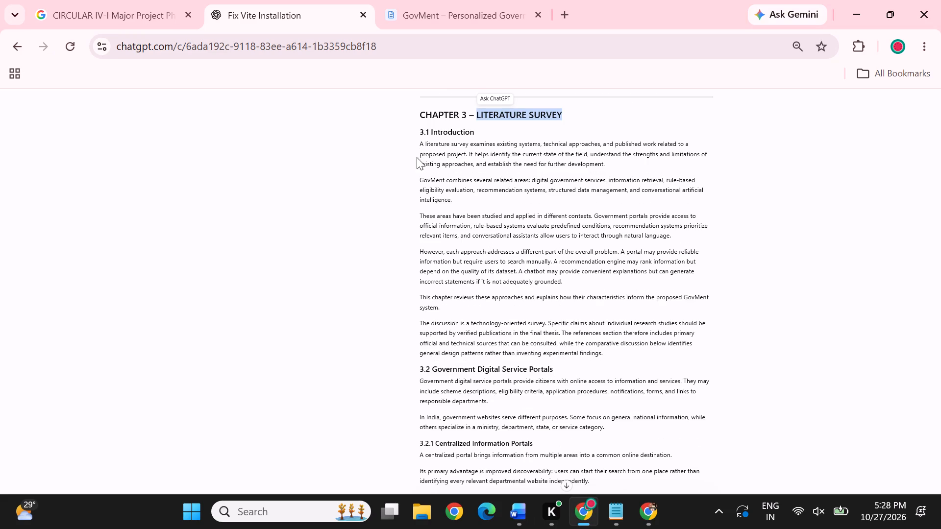
scroll(477, 380, "down", 2)
scroll(448, 275, "down", 1)
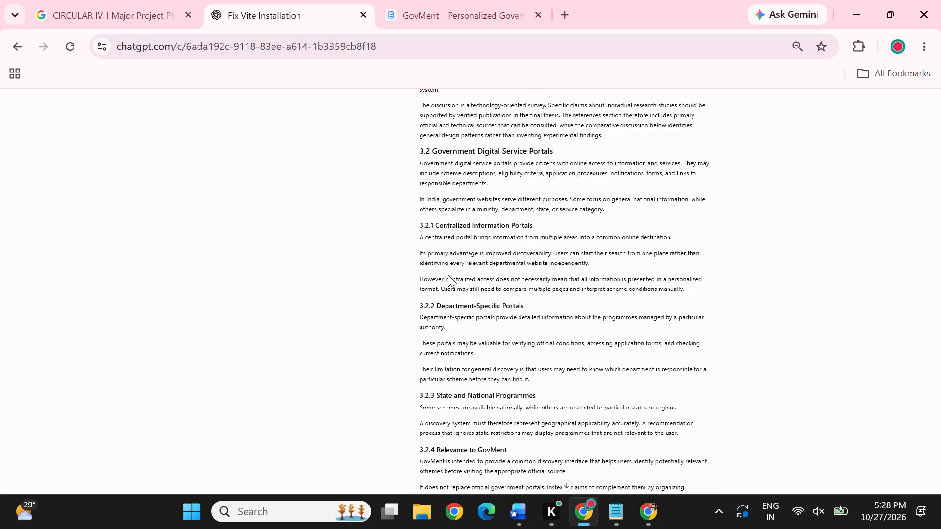
scroll(448, 275, "down", 1)
left_click_drag(427, 133, 434, 146)
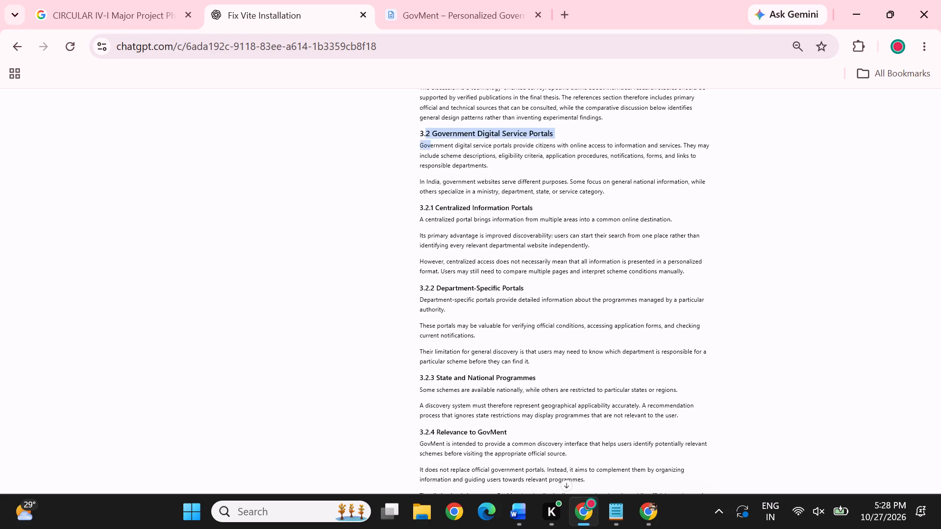
left_click_drag(434, 146, 564, 497)
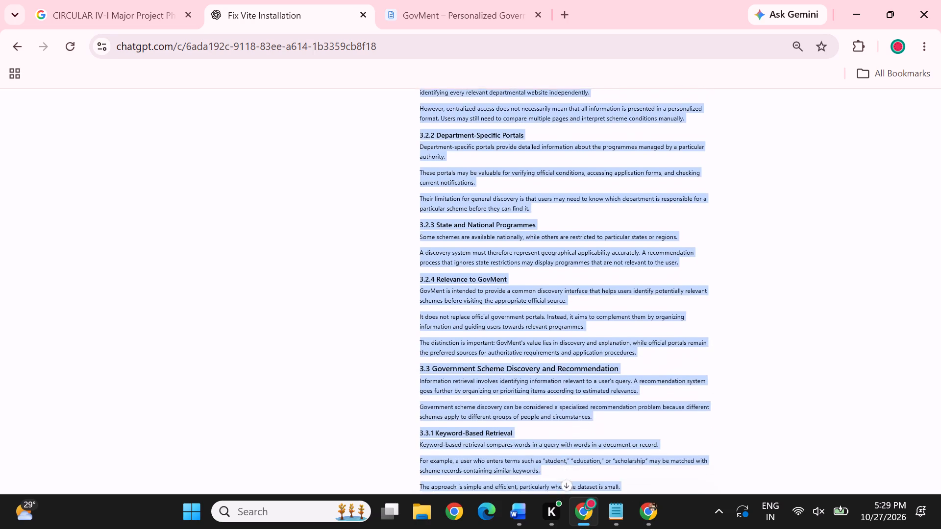
left_click_drag(564, 497, 550, 242)
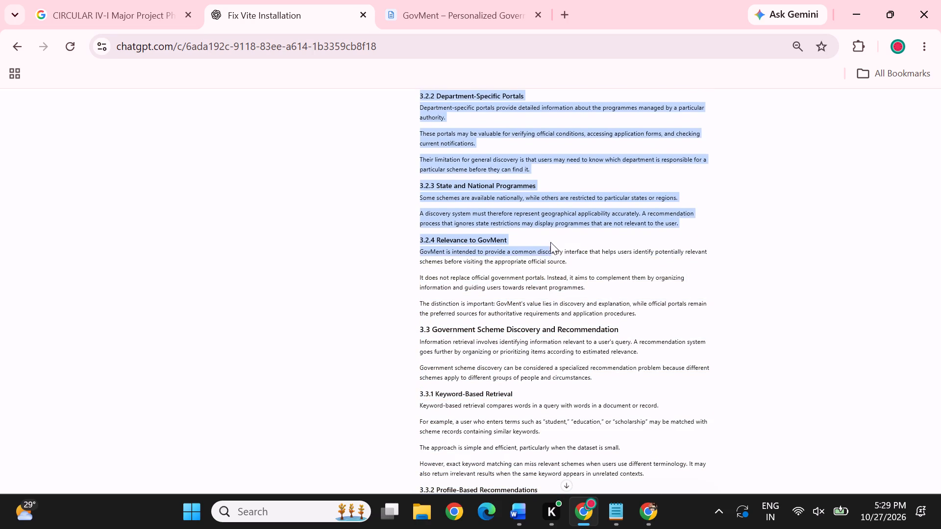
left_click_drag(550, 242, 645, 320)
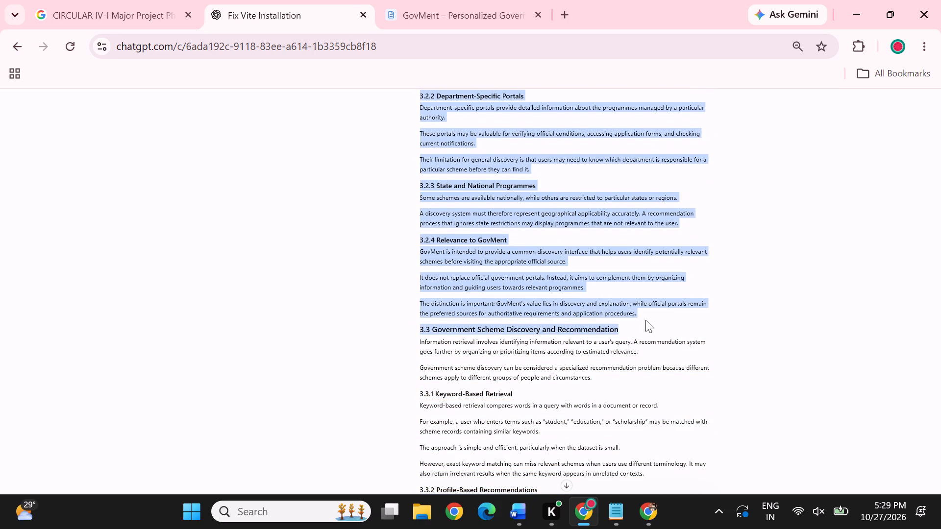
left_click_drag(645, 320, 640, 314)
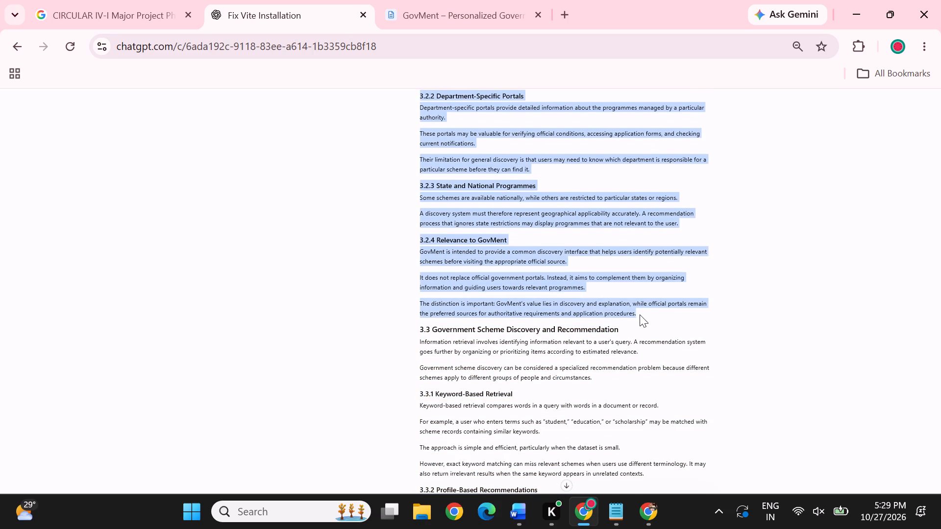
key("ctrl+c")
left_click(655, 520)
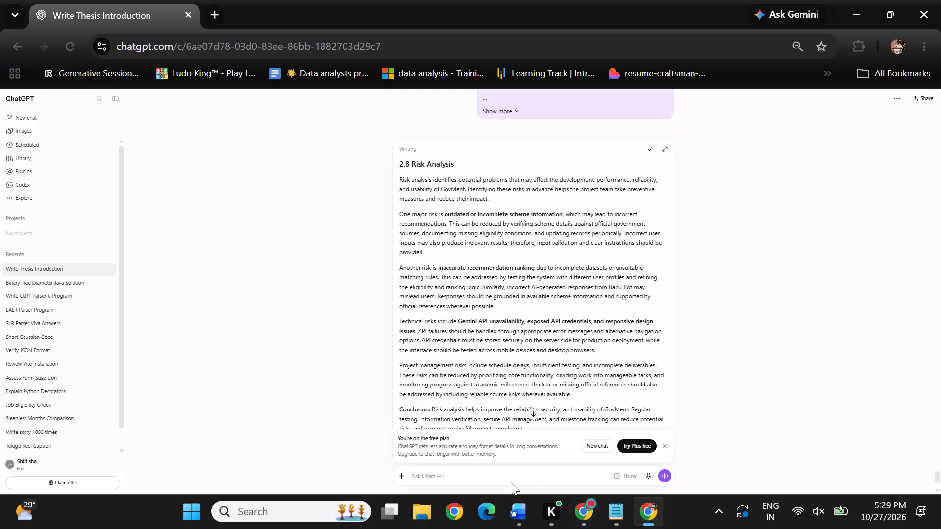
left_click(480, 472)
key("ctrl+v")
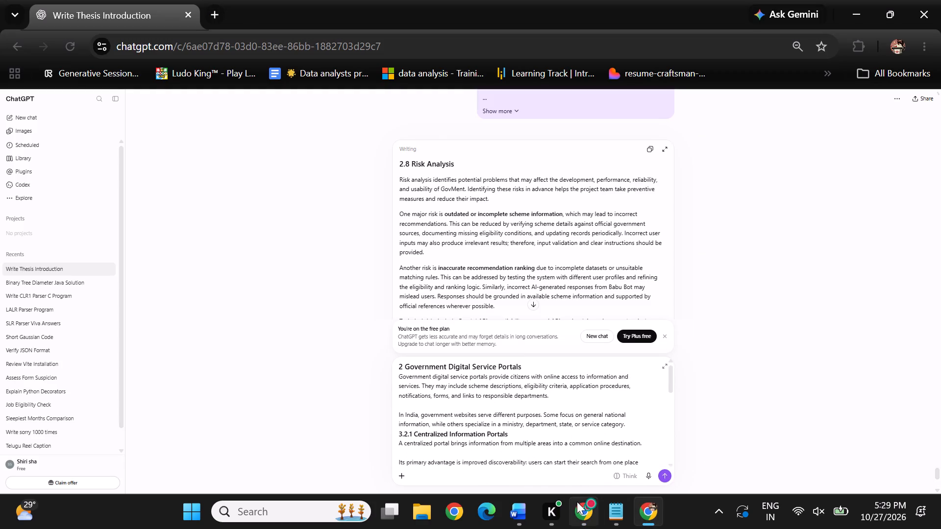
left_click(577, 502)
left_click(387, 0)
scroll(533, 320, "down", 1)
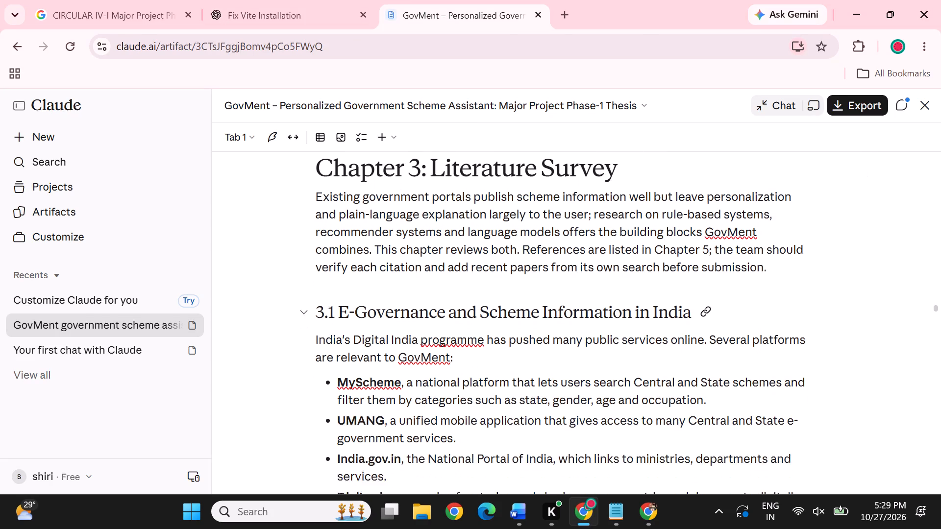
scroll(533, 320, "down", 1)
left_click_drag(317, 283, 417, 358)
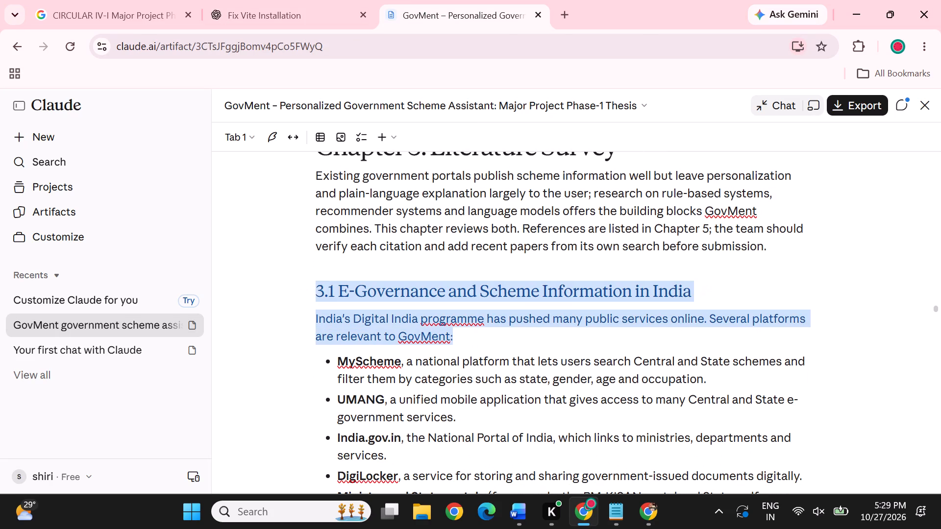
left_click_drag(417, 358, 492, 127)
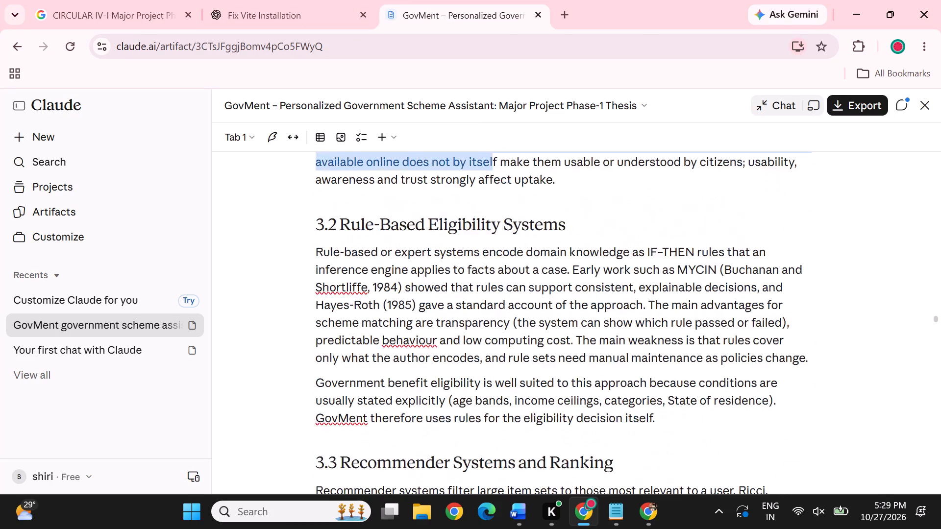
left_click_drag(492, 127, 548, 175)
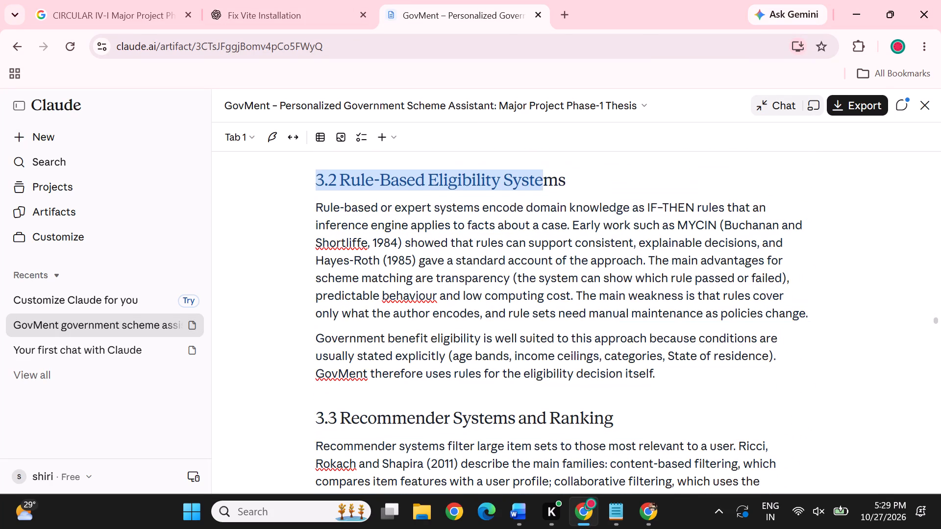
left_click_drag(548, 175, 569, 395)
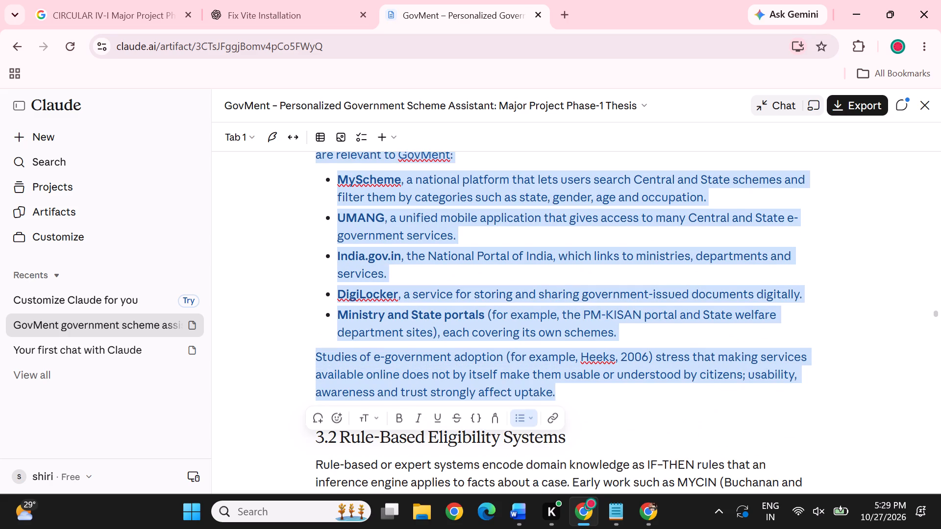
key("ctrl+c")
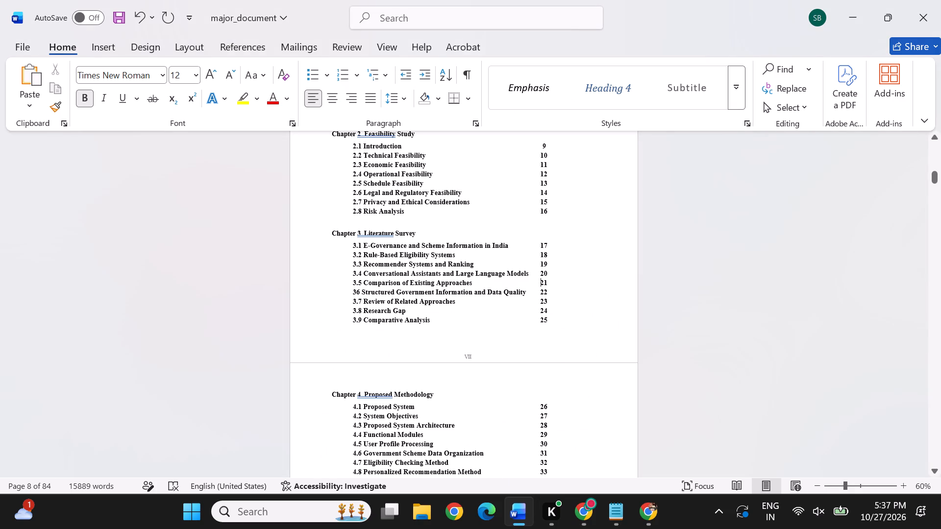
left_click_drag(557, 292, 447, 290)
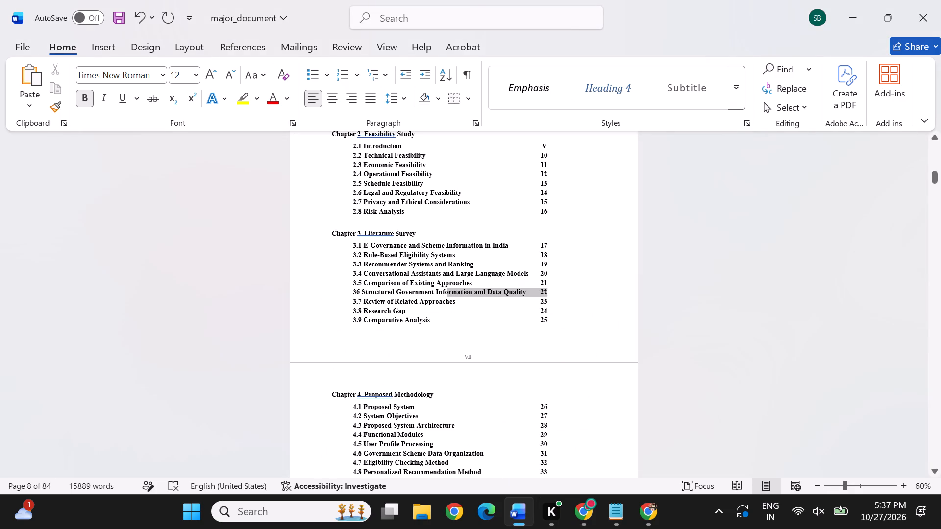
left_click_drag(447, 290, 348, 292)
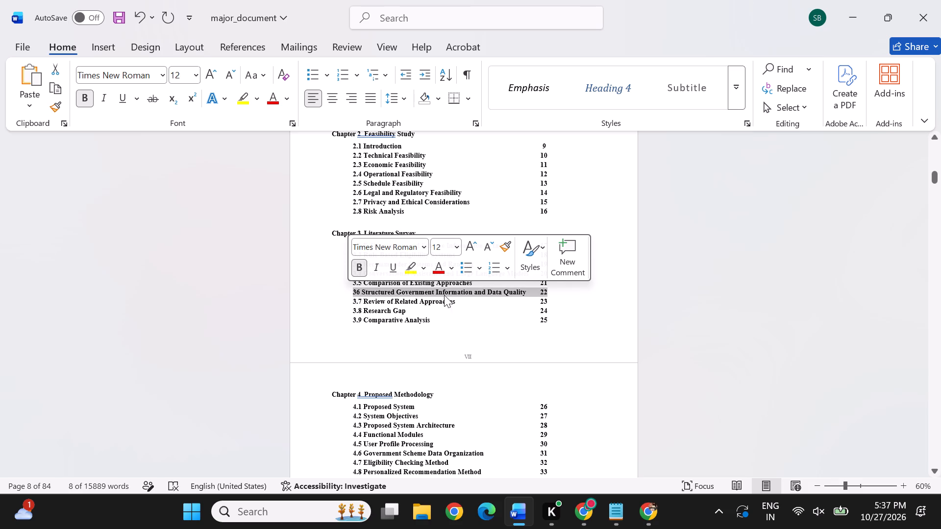
left_click(474, 302)
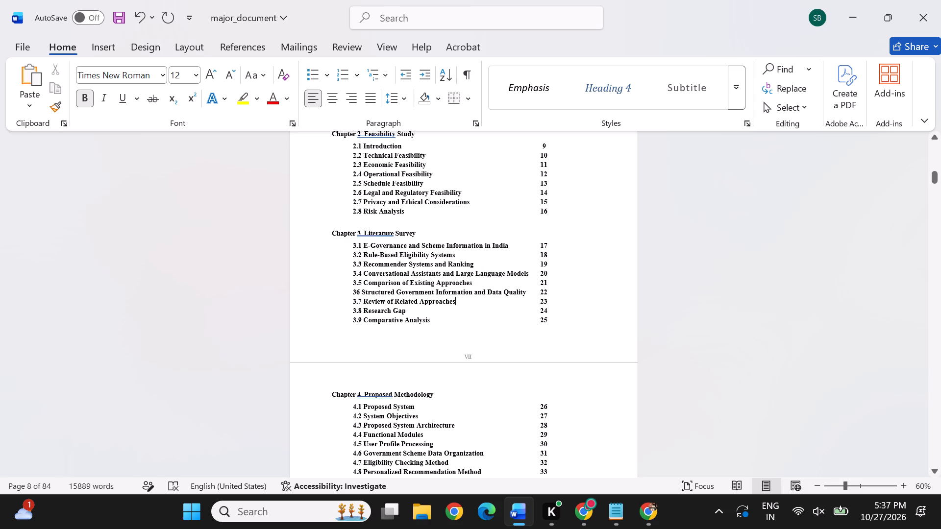
left_click(548, 317)
left_click_drag(548, 317, 346, 322)
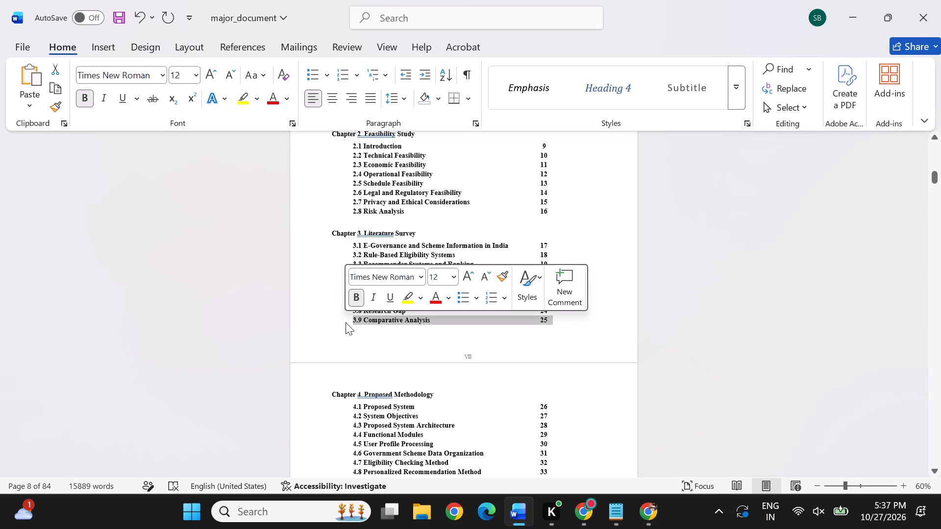
key("Delete")
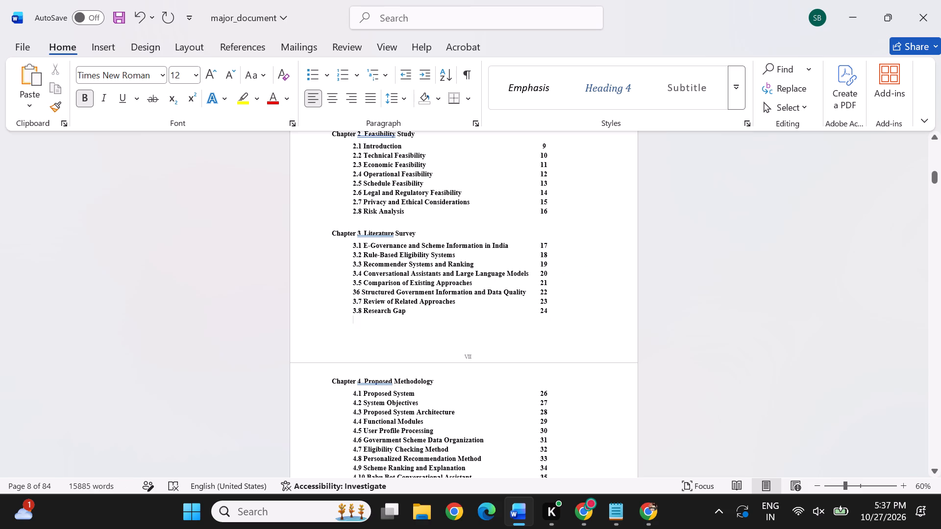
Renumber the Chapter 4 contents pages: set entry 4.1 to 25, 4.2 to 26 and 4.3 to 27.
left_click(547, 393)
key("Left")
left_click_drag(535, 389, 555, 482)
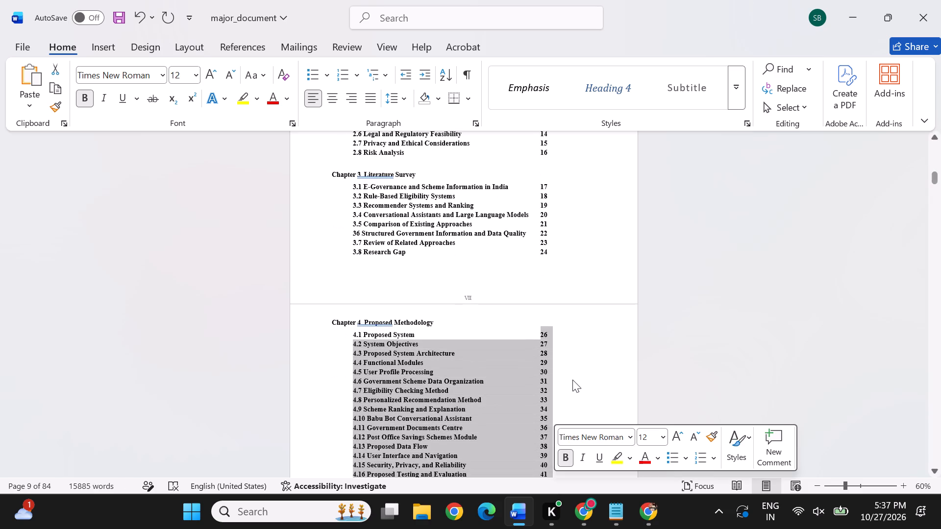
left_click(574, 376)
left_click(544, 332)
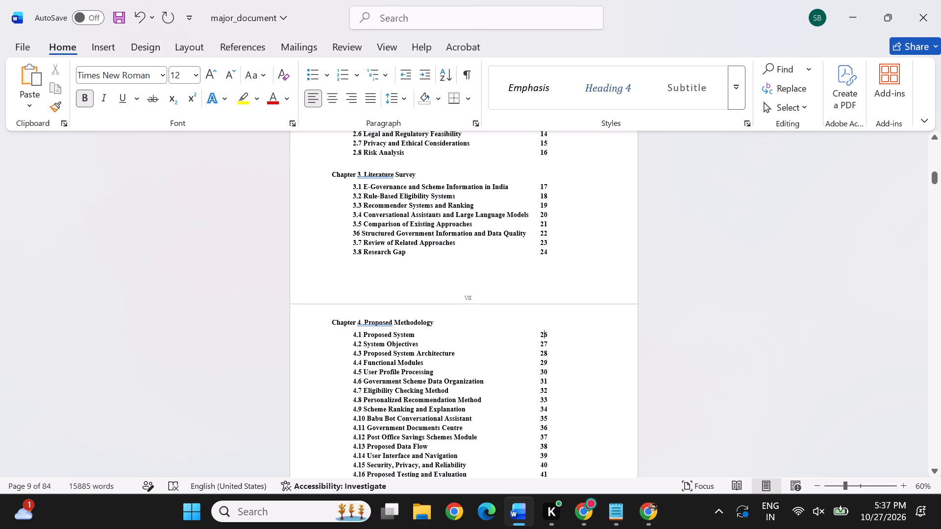
scroll(498, 264, "up", 1)
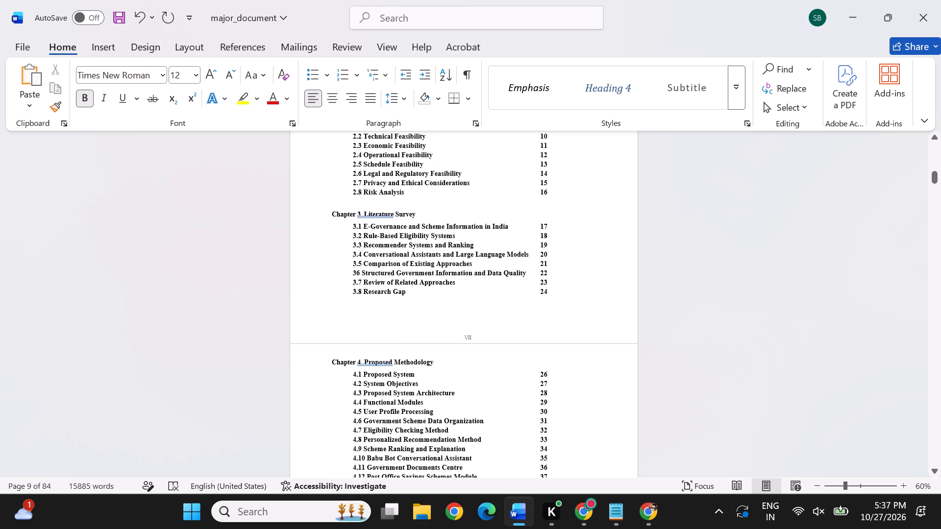
key("Delete")
key("5")
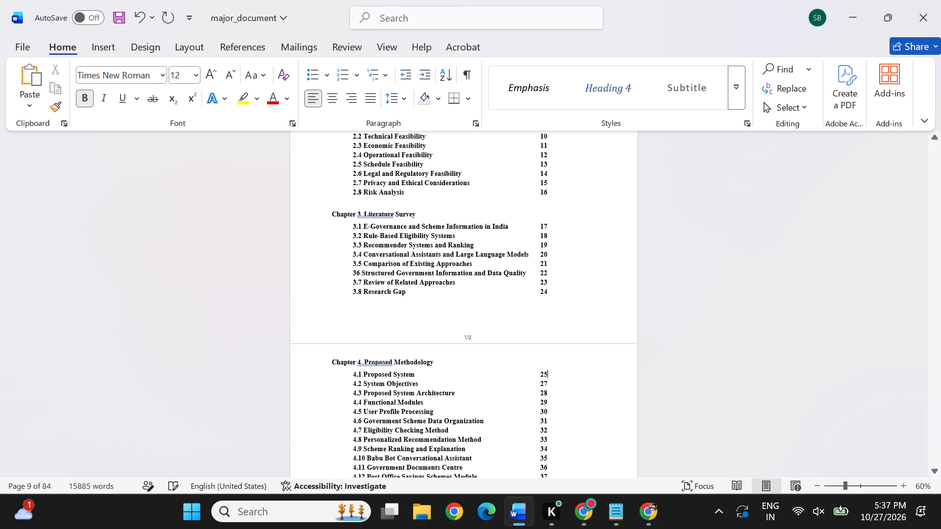
left_click(544, 380)
key("Delete")
key("6")
key("Left")
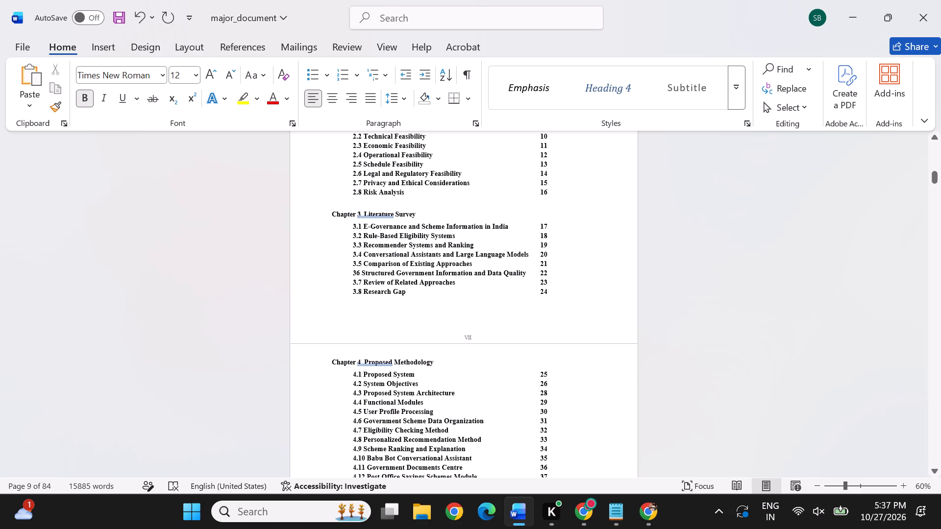
left_click(543, 390)
key("Delete")
key("7")
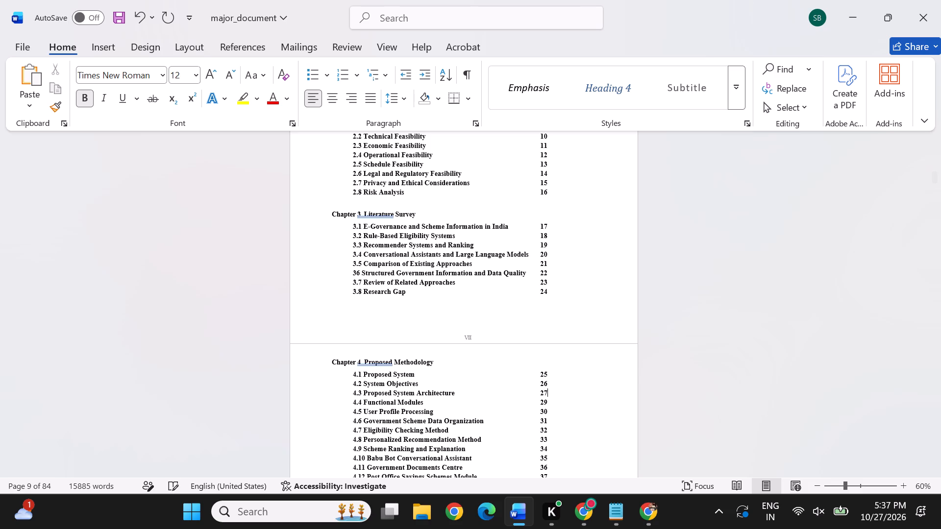
Set the contents page numbers to 28 for 4.4 Functional Modules and 29 for 4.5 User Profile Processing.
left_click(542, 398)
key("Delete")
key("Delete")
key("Delete")
type("28")
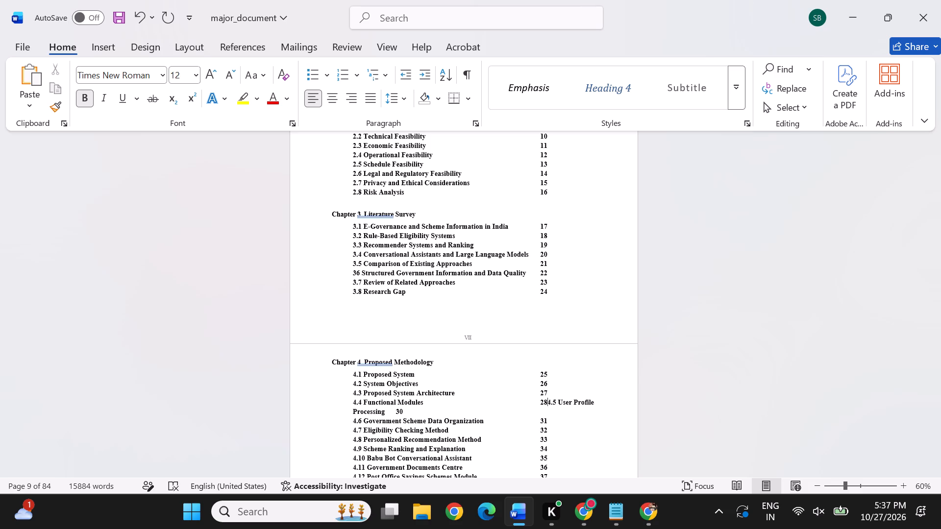
key("ctrl+z")
key("ctrl+z")
type("28")
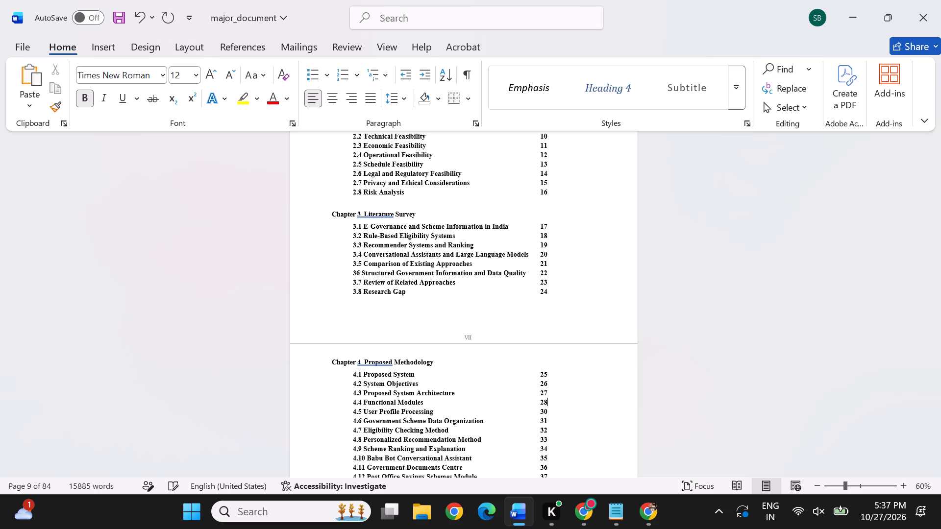
left_click(538, 413)
type("29")
key("Delete")
key("Delete")
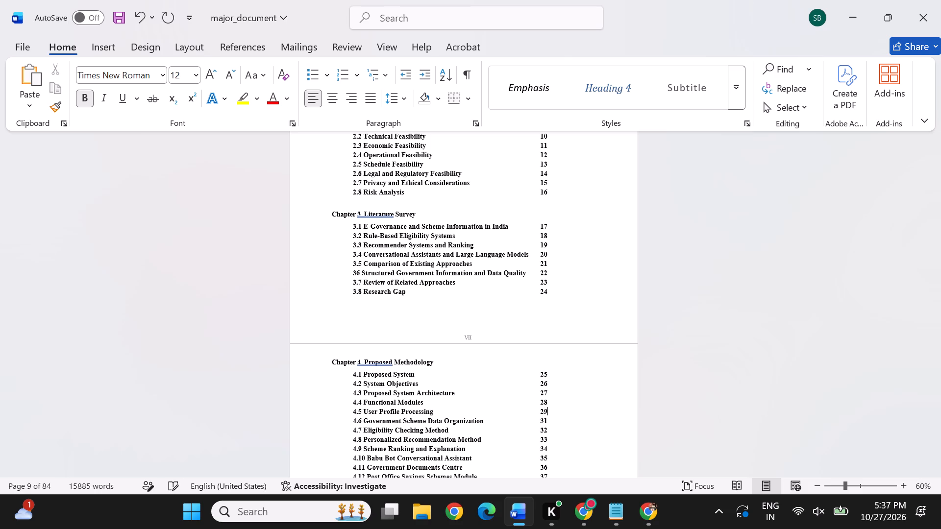
Set the page number of contents entry 4.6 Government Scheme Data Organization to 30 and save the document.
left_click(540, 419)
key("Right")
key("Delete")
key("0")
key("ctrl+s")
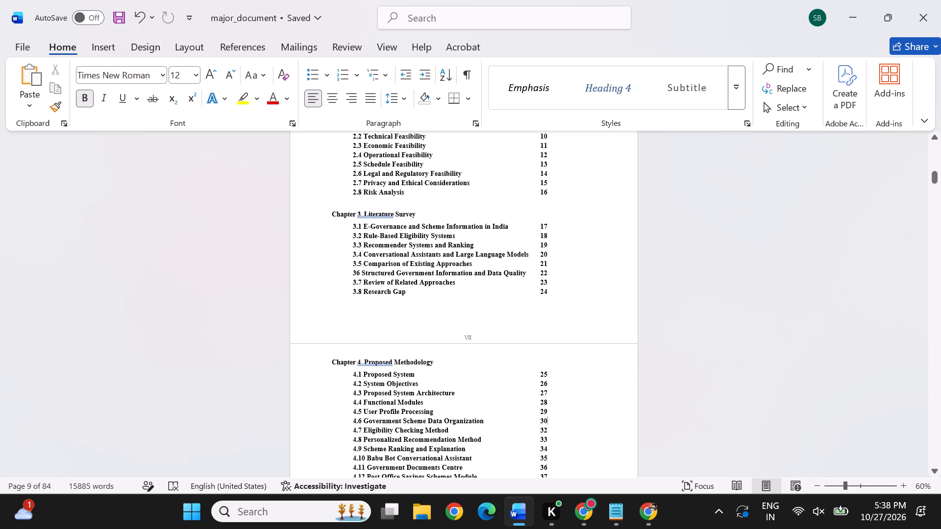
Copy contents entries 3.3 to 3.8 from Word and paste them over the Chapter 3 entries 3.1 to 3.9 in the Notepad contents list.
left_click_drag(348, 247, 557, 299)
key("ctrl+c")
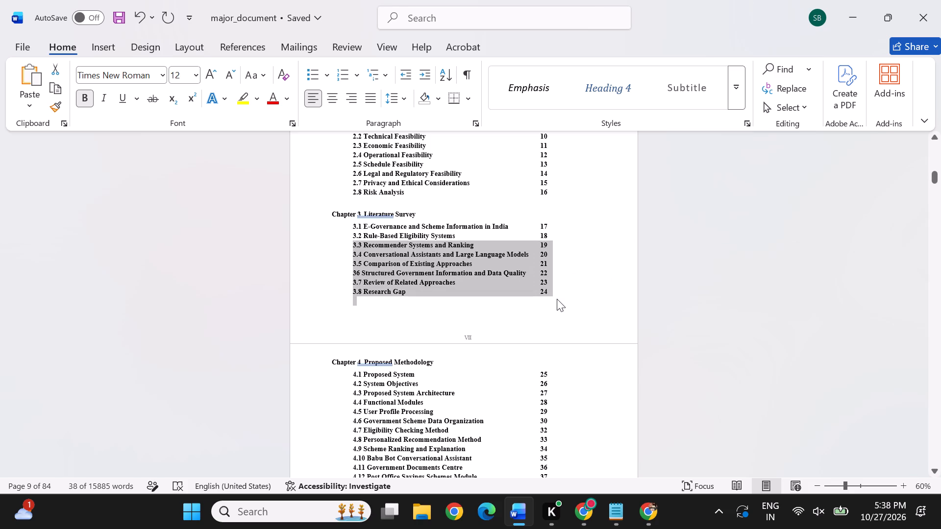
left_click(617, 495)
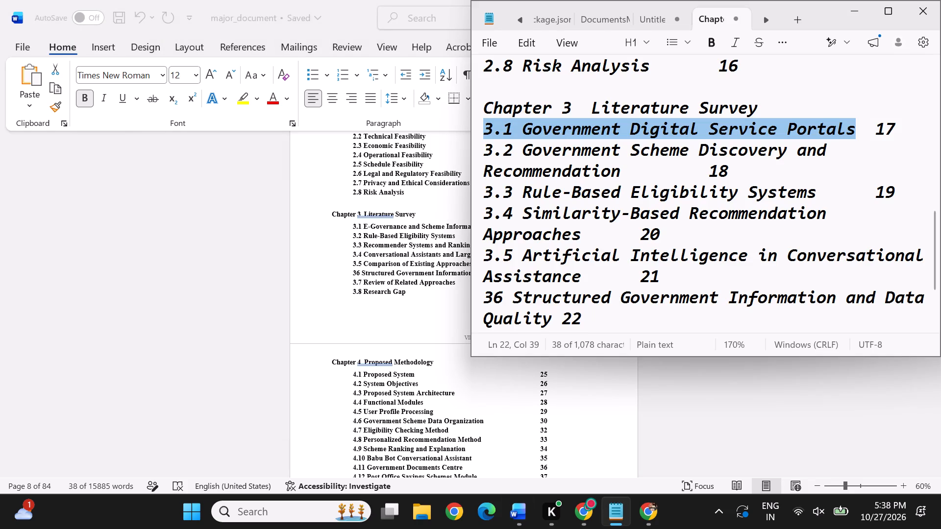
scroll(611, 313, "down", 1)
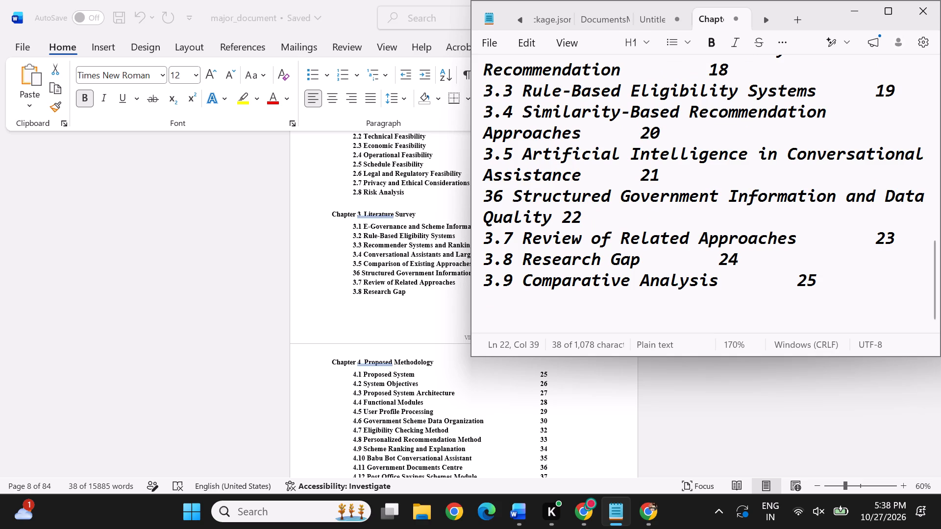
left_click_drag(831, 285, 508, 247)
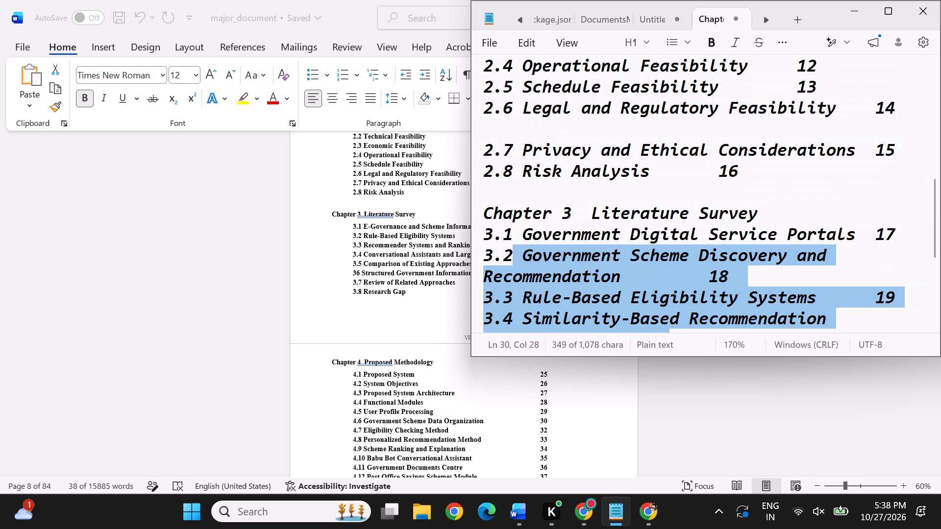
left_click_drag(508, 247, 482, 240)
key("ctrl+v")
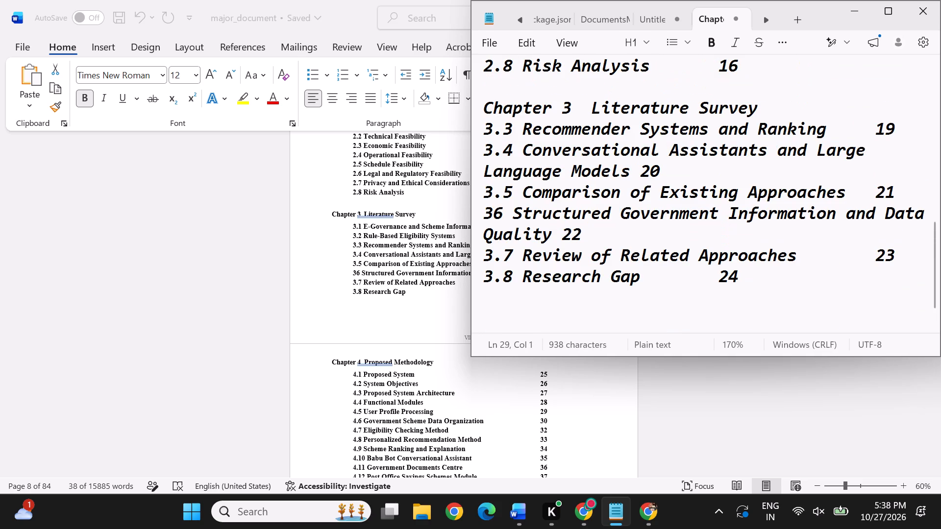
scroll(589, 236, "up", 1)
In the Word thesis, set the Chapter 3 body heading 3.2 Rule-Based Eligibility Systems to font size 14.
left_click(263, 273)
scroll(181, 329, "down", 3)
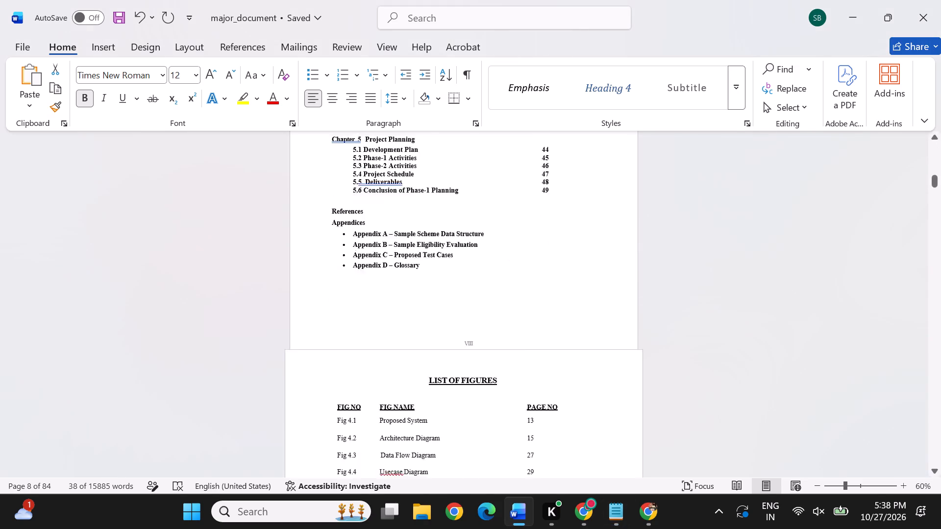
scroll(181, 329, "down", 6)
scroll(340, 361, "down", 1)
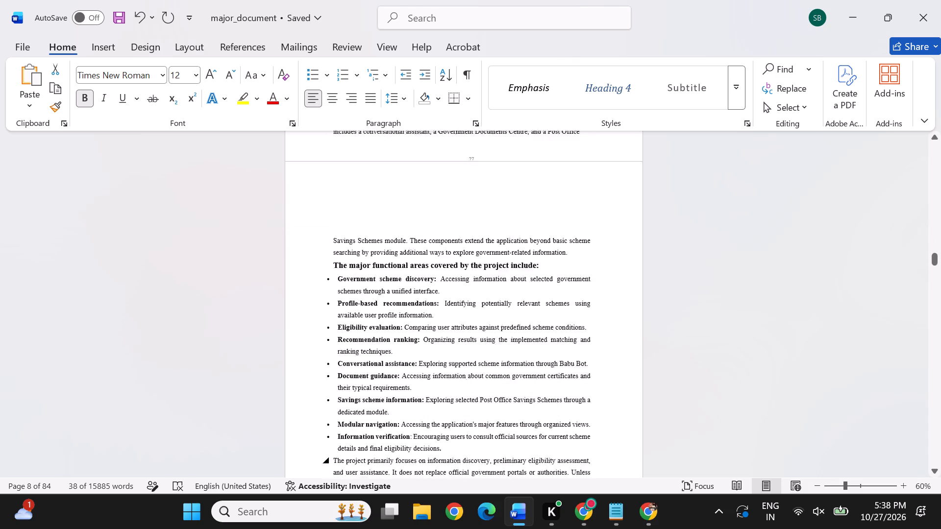
scroll(340, 361, "down", 1)
scroll(340, 361, "up", 3)
scroll(408, 303, "up", 1)
scroll(408, 303, "down", 4)
scroll(408, 303, "up", 5)
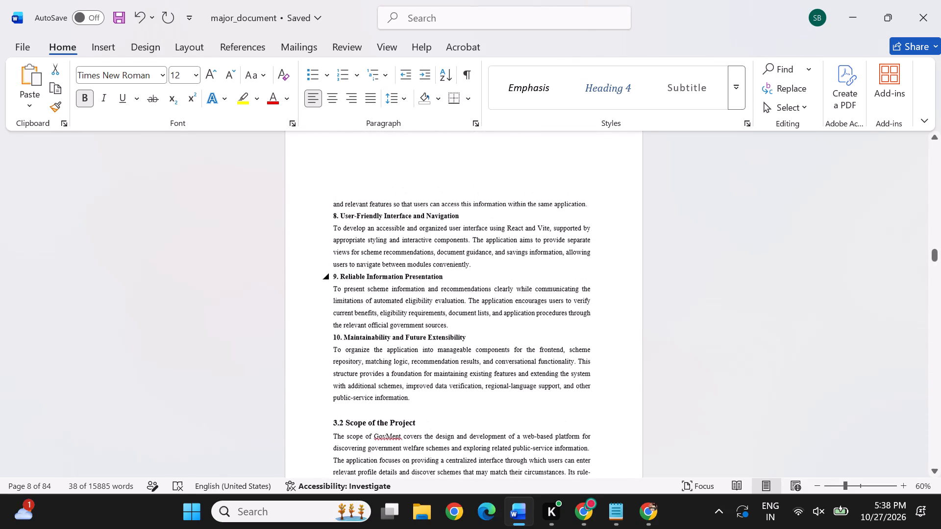
scroll(412, 292, "up", 2)
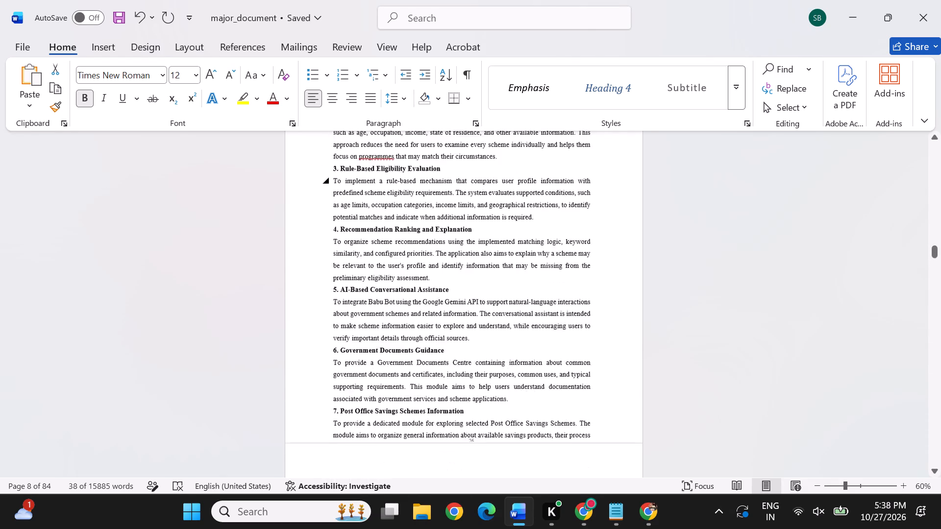
scroll(412, 292, "up", 3)
scroll(369, 357, "down", 2)
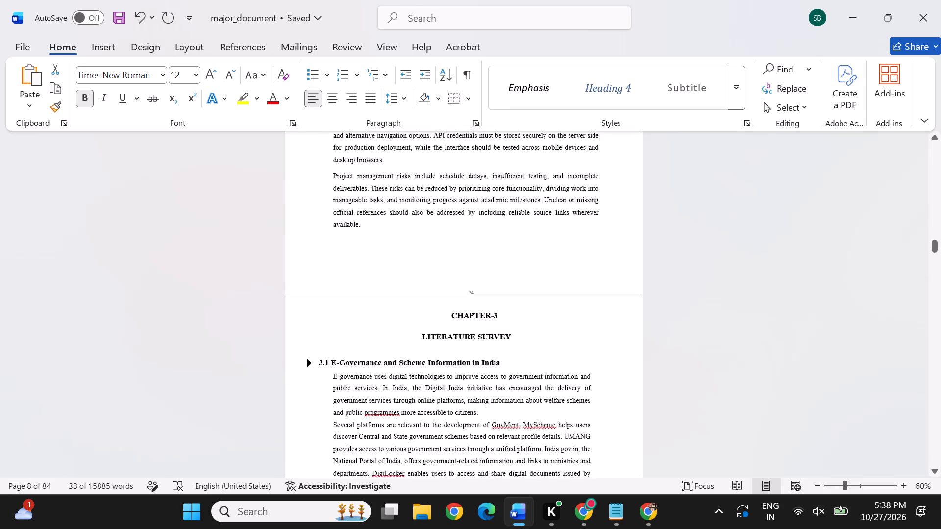
scroll(457, 382, "down", 3)
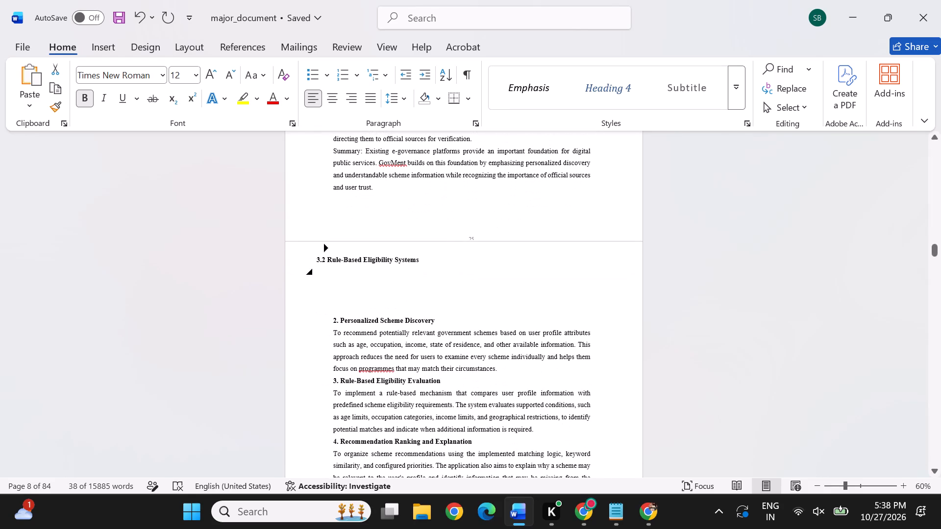
left_click(354, 276)
left_click_drag(454, 257, 295, 251)
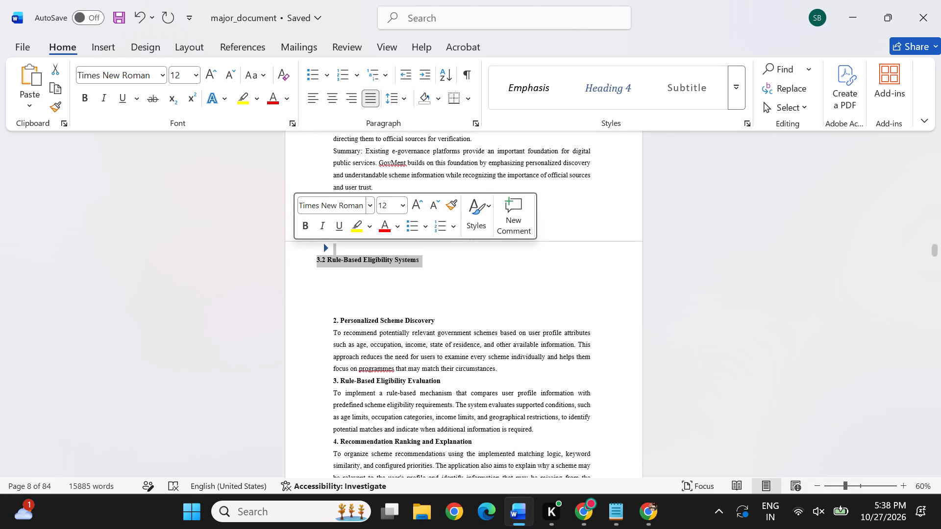
left_click(403, 205)
left_click(399, 321)
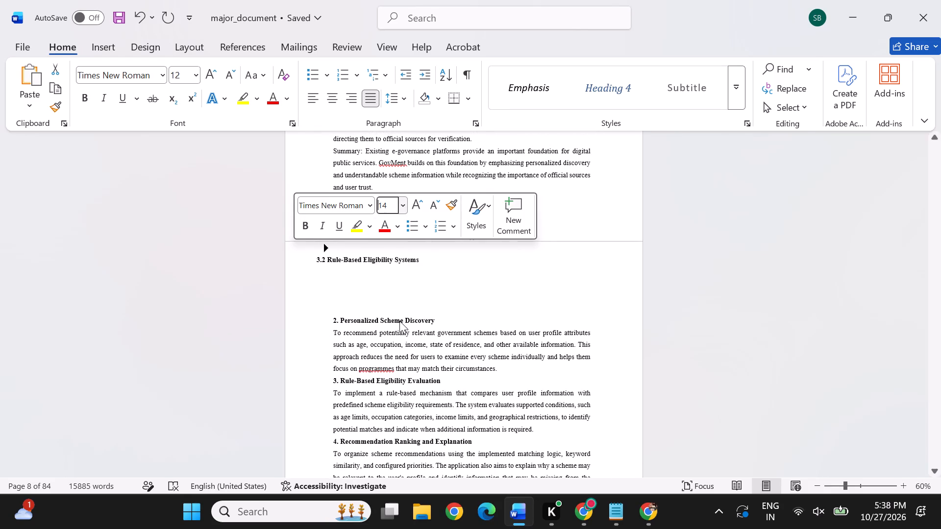
left_click(457, 296)
left_click(344, 279)
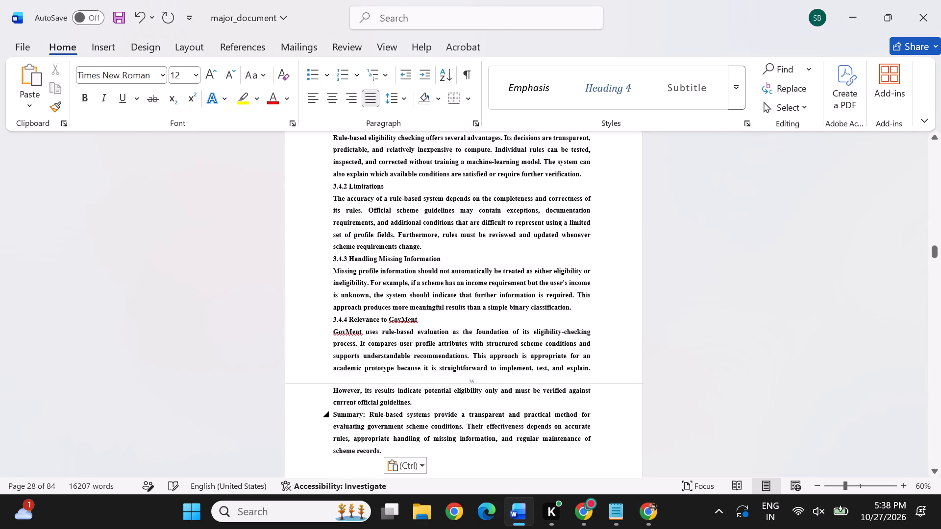
Remove bold from the pasted section text and delete its redundant heading line 3.4 Rule-Based Eligibility Checking Systems.
left_click_drag(385, 455, 325, 211)
left_click(334, 185)
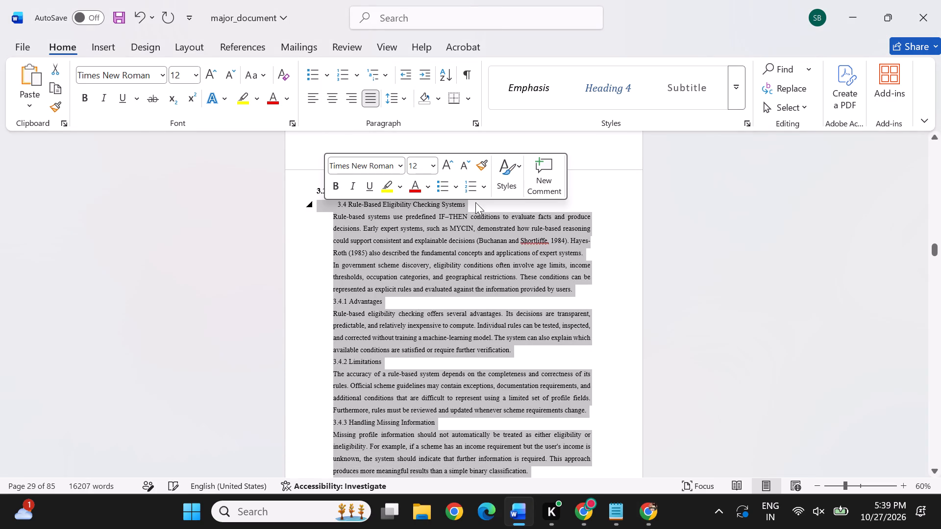
left_click(476, 202)
left_click_drag(473, 202, 328, 206)
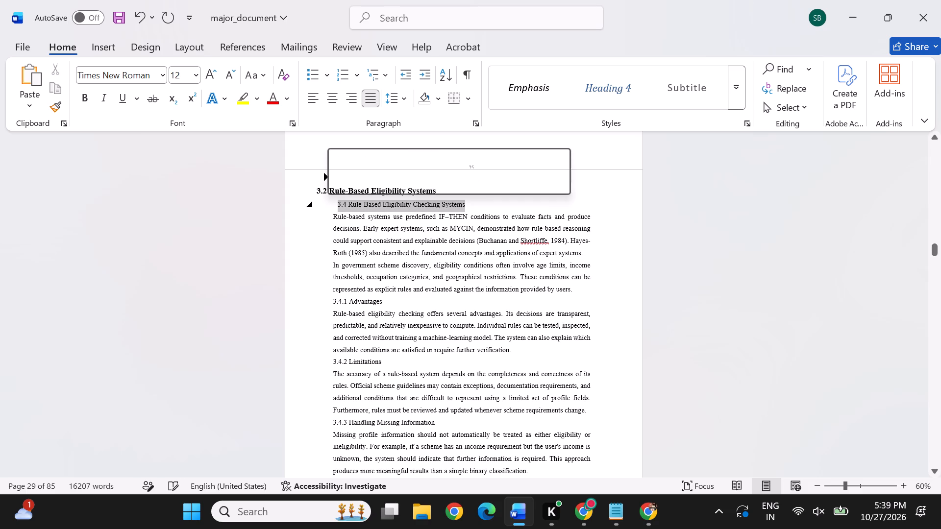
key("Delete")
key("Delete")
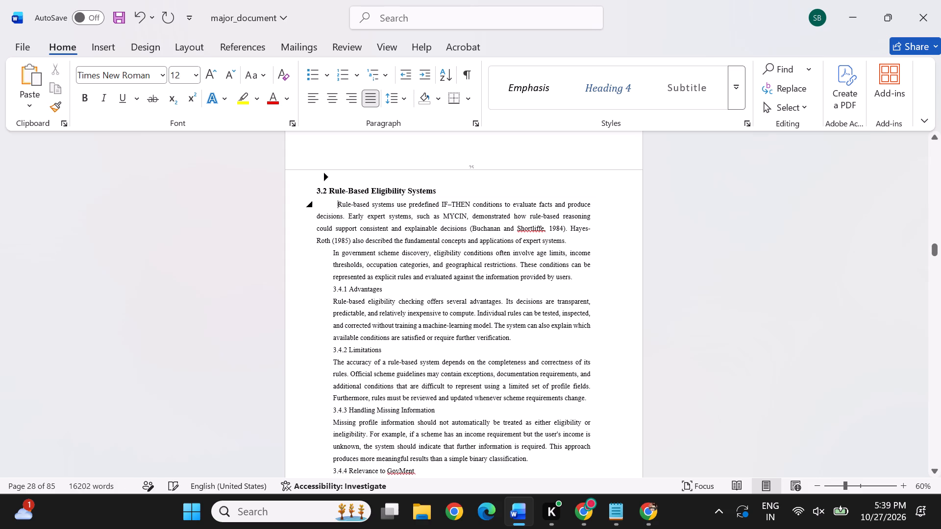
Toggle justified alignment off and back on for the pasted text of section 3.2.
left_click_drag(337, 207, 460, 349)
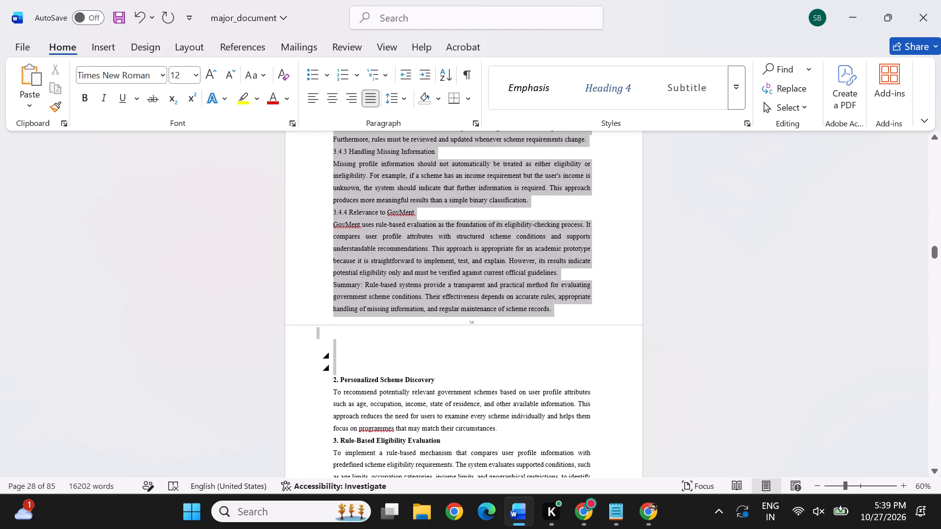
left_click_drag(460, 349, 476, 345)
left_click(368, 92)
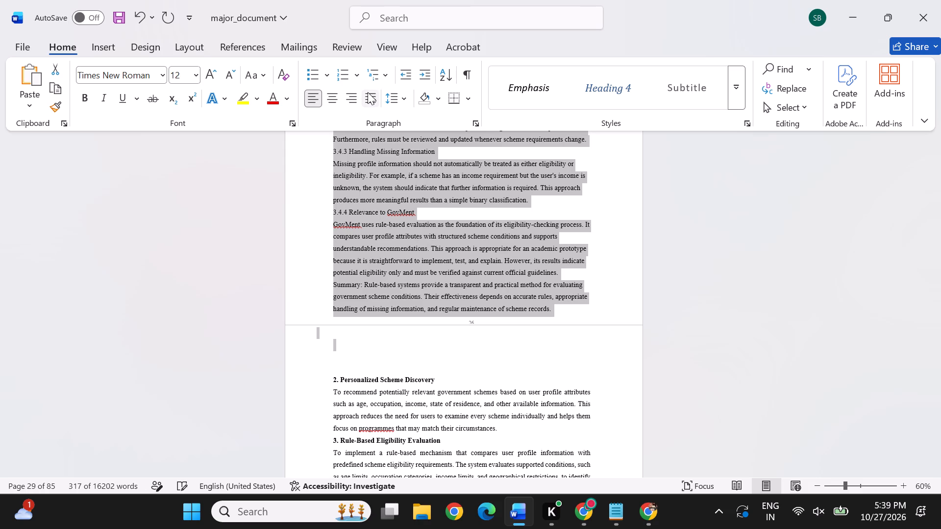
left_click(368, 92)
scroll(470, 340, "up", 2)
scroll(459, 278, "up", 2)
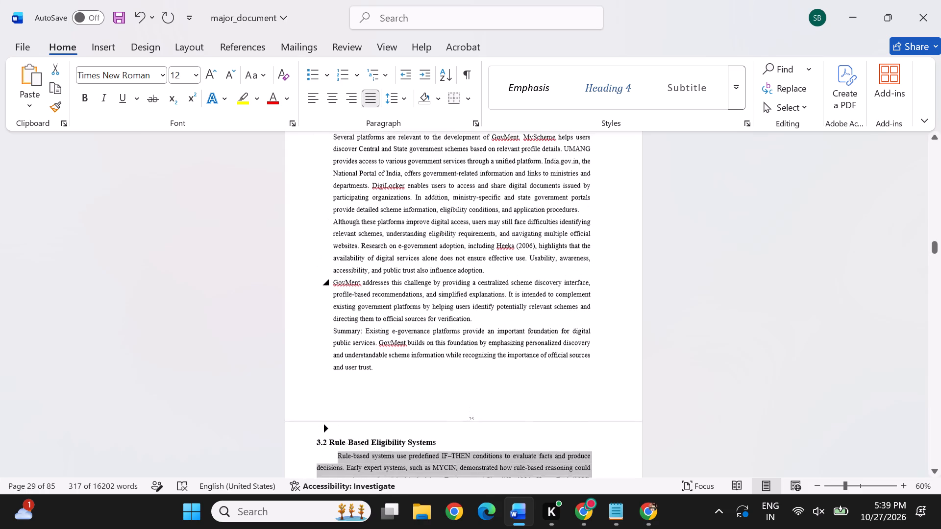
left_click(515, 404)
Indent the opening paragraph of section 3.2 to align with the body text and join it with the following paragraph.
scroll(515, 404, "down", 1)
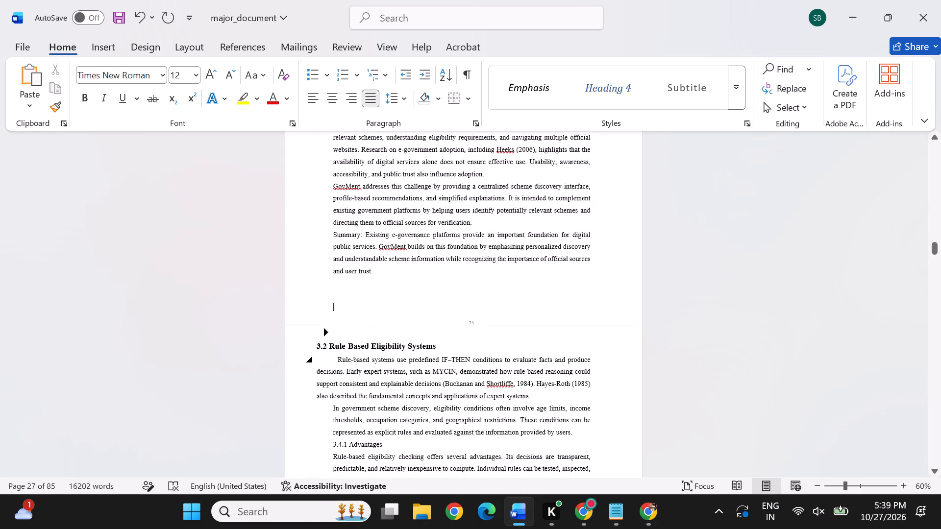
left_click_drag(316, 363, 531, 397)
key("Tab")
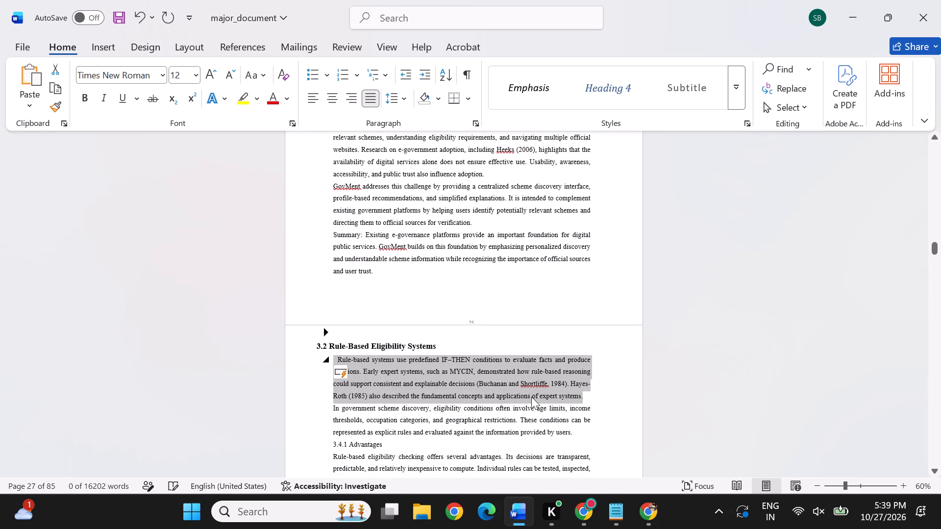
scroll(599, 385, "down", 1)
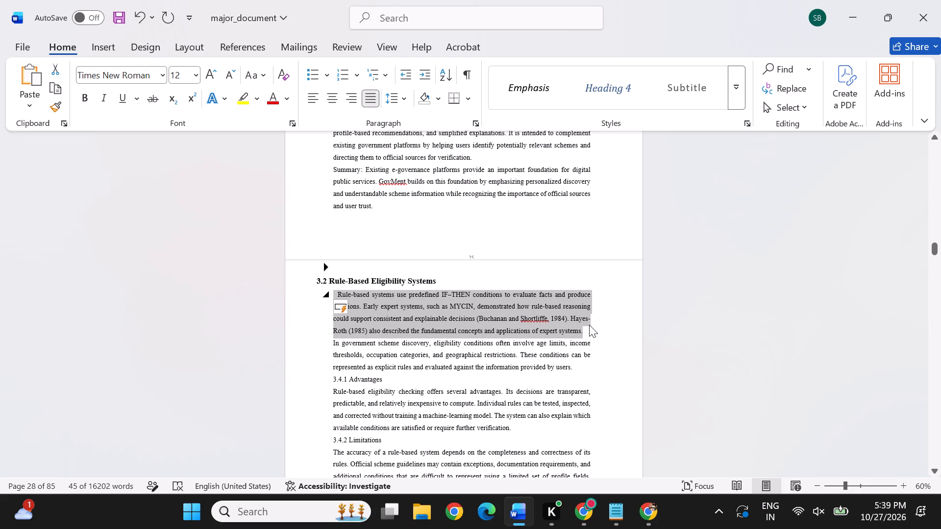
left_click(590, 325)
left_click(586, 331)
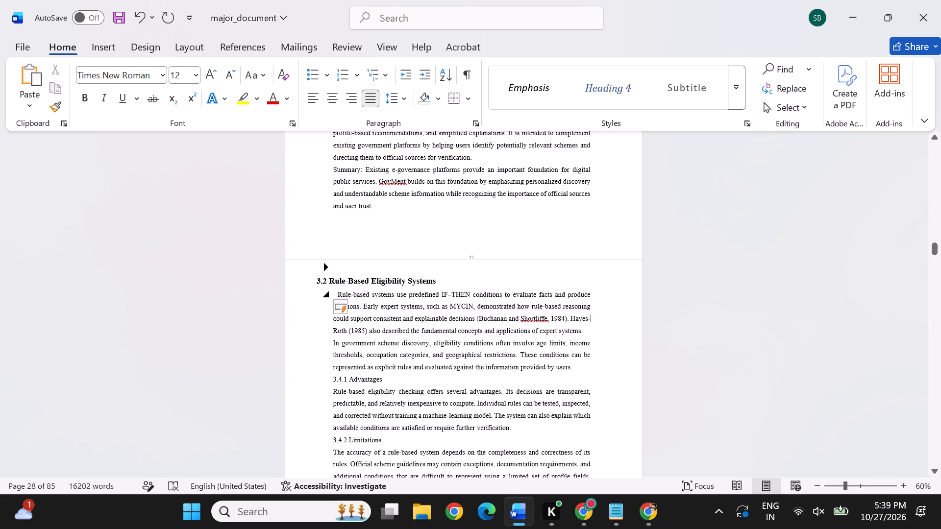
key("Delete")
left_click(574, 366)
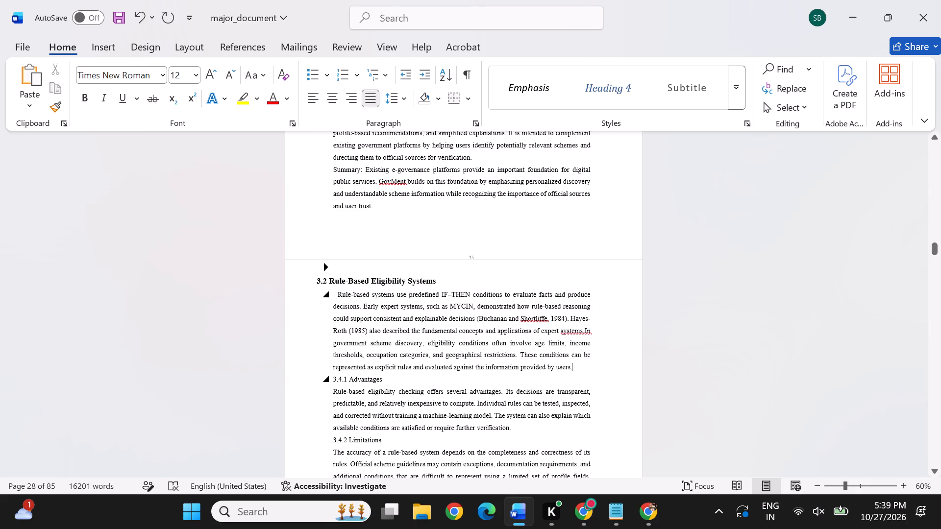
Remove the number 3.4.1 from the Advantages subheading and make the subheading bold.
scroll(412, 375, "down", 1)
left_click_drag(348, 337, 336, 337)
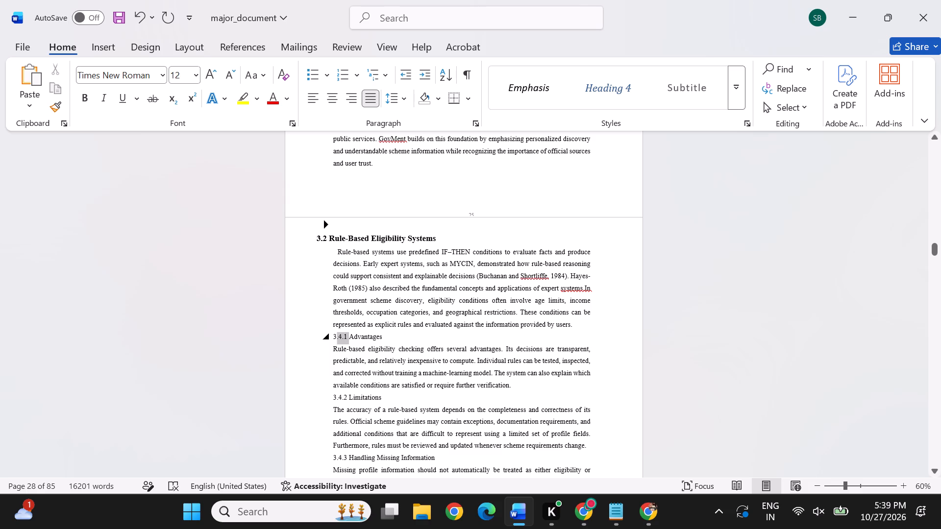
left_click_drag(336, 337, 332, 337)
key("Delete")
left_click_drag(381, 339, 331, 339)
left_click(345, 311)
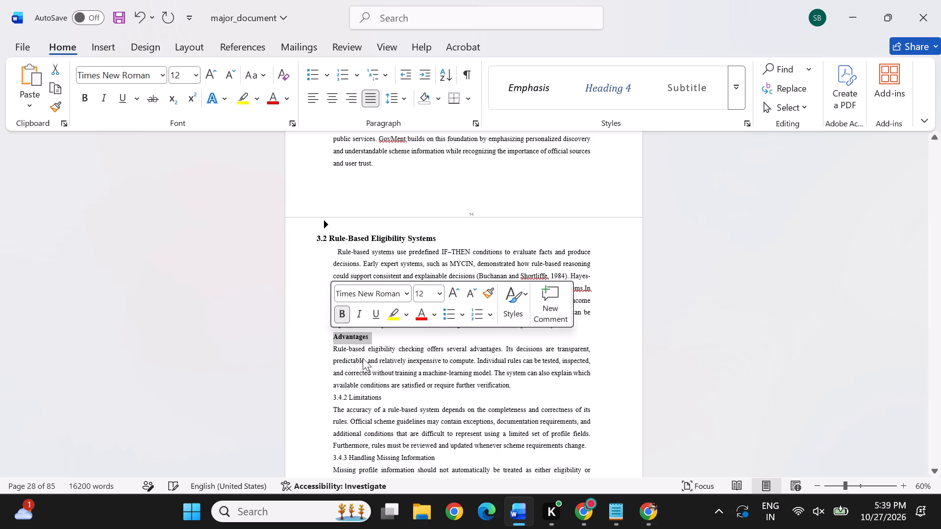
Make the Limitations subheading bold and remove its number 3.4.2.
left_click_drag(390, 399, 348, 398)
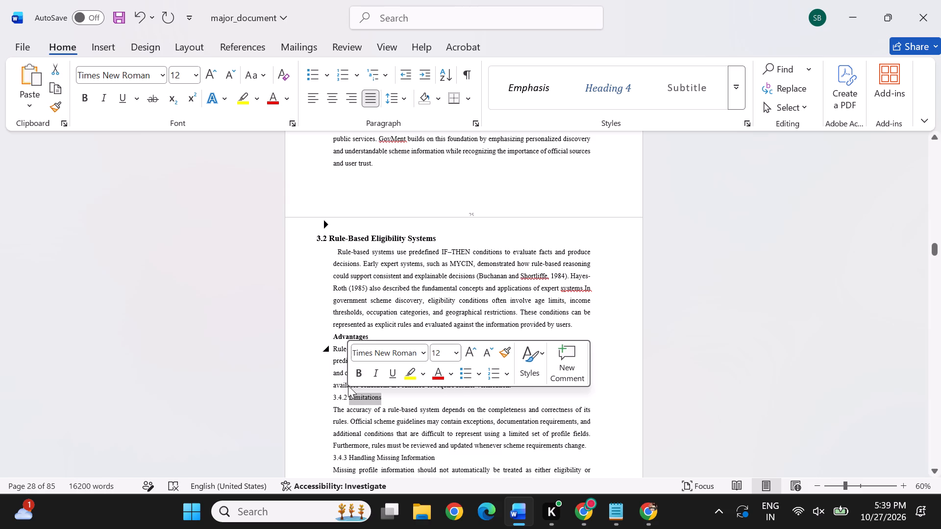
left_click(354, 368)
key("Left")
key("Left")
key("Left")
key("Left")
key("Left")
key("Left")
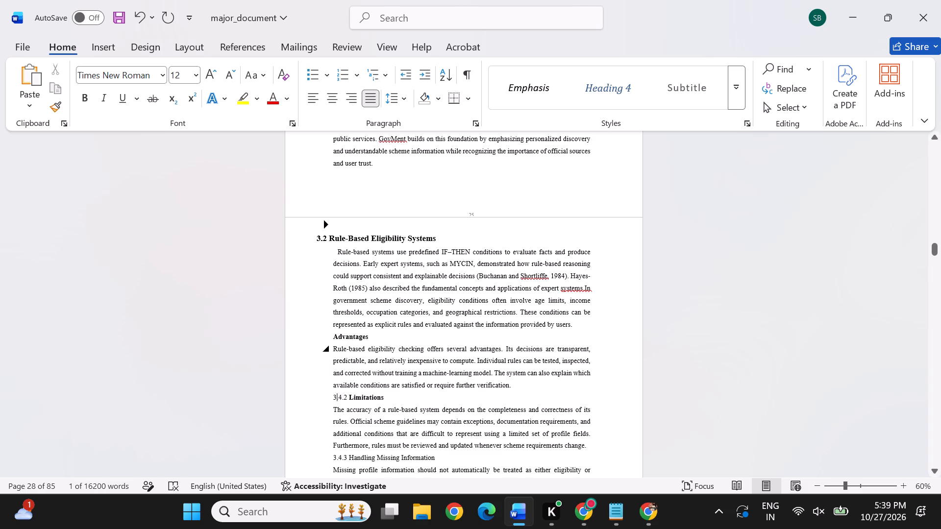
key("Left")
key("Delete")
key("Delete")
key("Delete")
key("Delete")
key("Delete")
key("Delete")
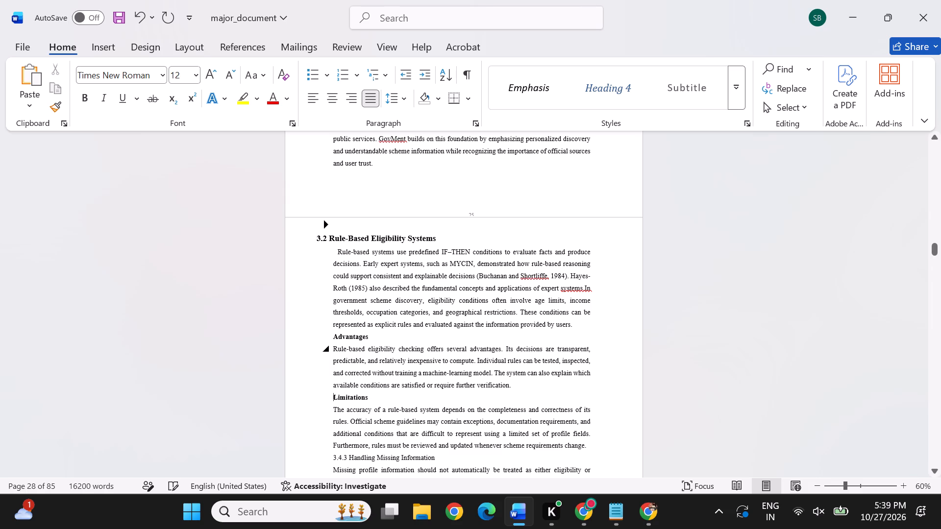
Remove the number 3.4.3 from the Handling Missing Information subheading and make the subheading bold.
scroll(396, 373, "down", 1)
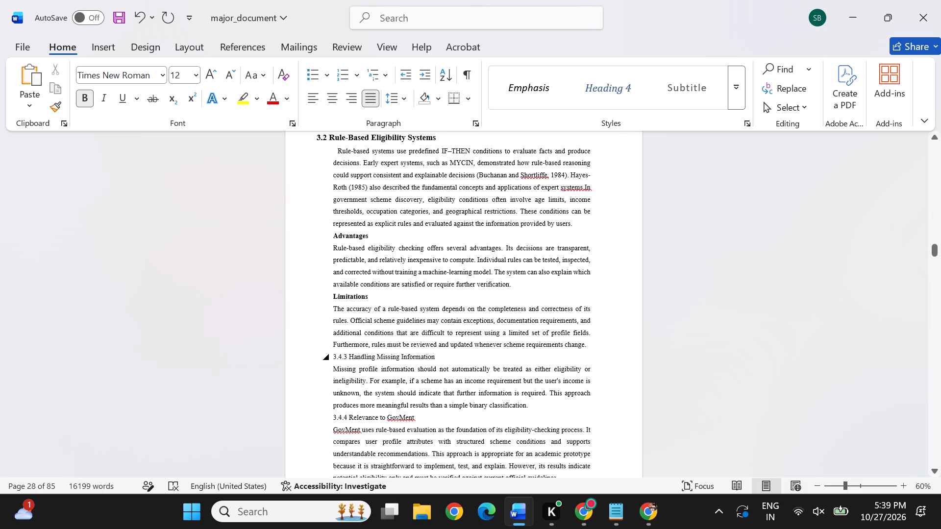
left_click_drag(347, 360, 326, 360)
key("Delete")
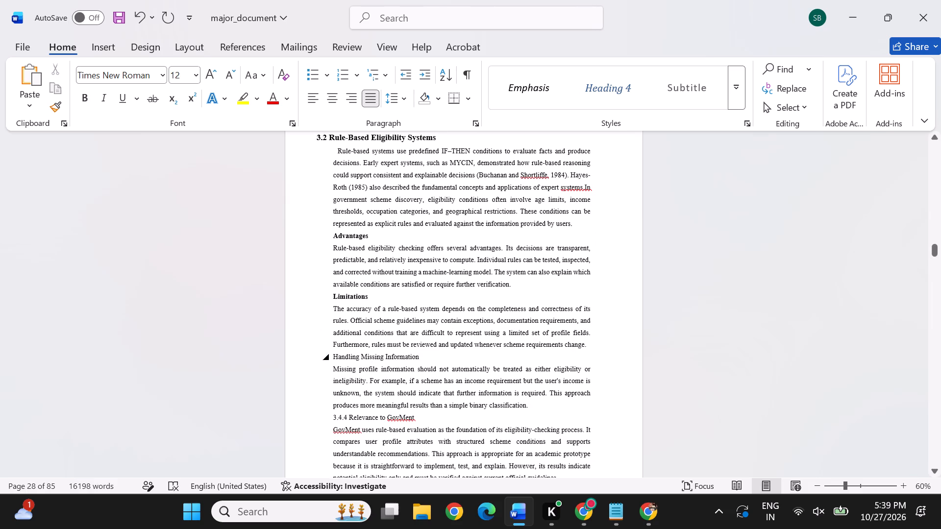
left_click_drag(426, 360, 333, 358)
left_click(346, 328)
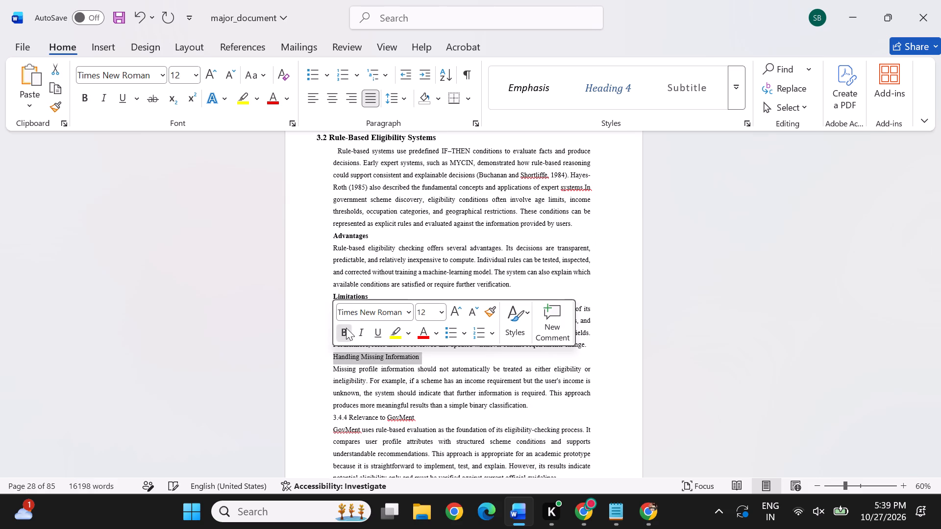
scroll(415, 414, "down", 1)
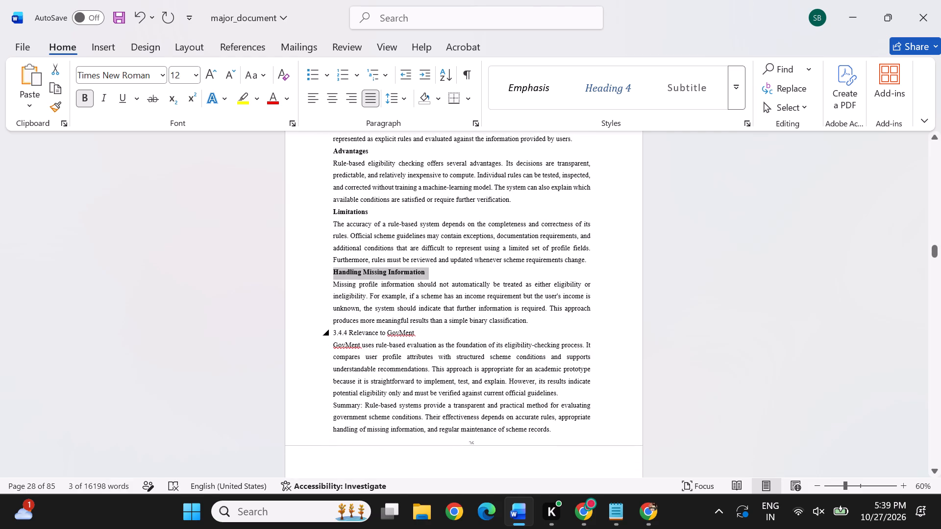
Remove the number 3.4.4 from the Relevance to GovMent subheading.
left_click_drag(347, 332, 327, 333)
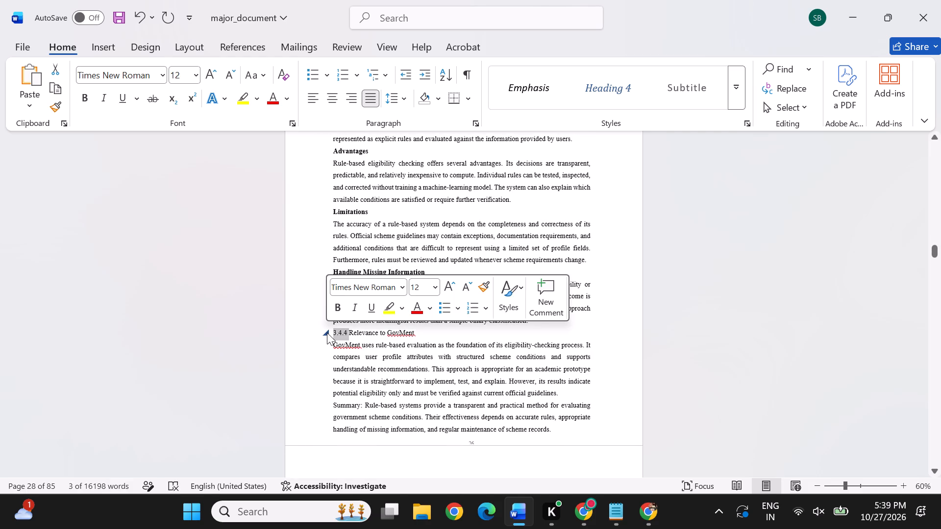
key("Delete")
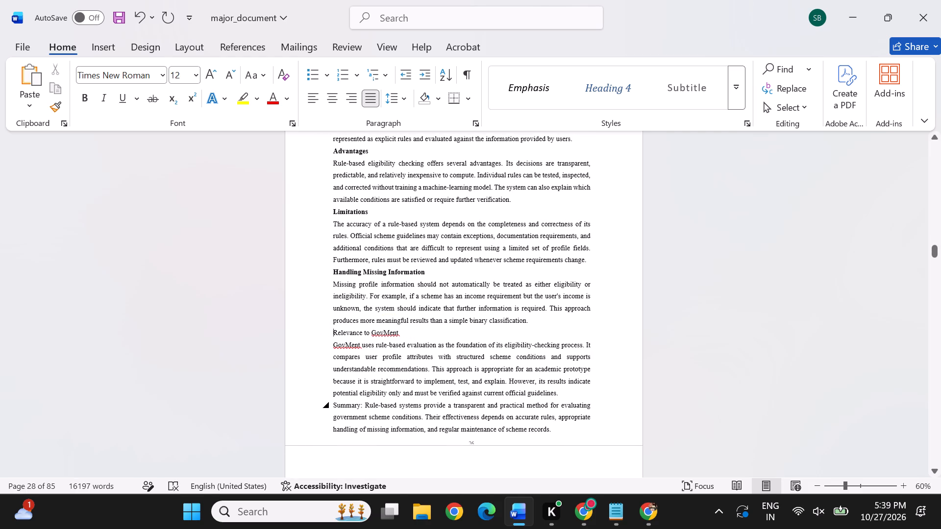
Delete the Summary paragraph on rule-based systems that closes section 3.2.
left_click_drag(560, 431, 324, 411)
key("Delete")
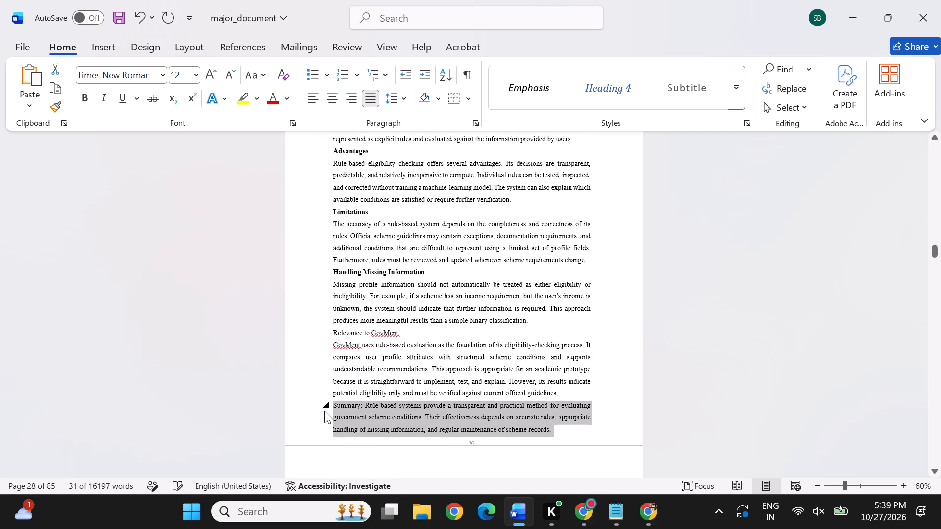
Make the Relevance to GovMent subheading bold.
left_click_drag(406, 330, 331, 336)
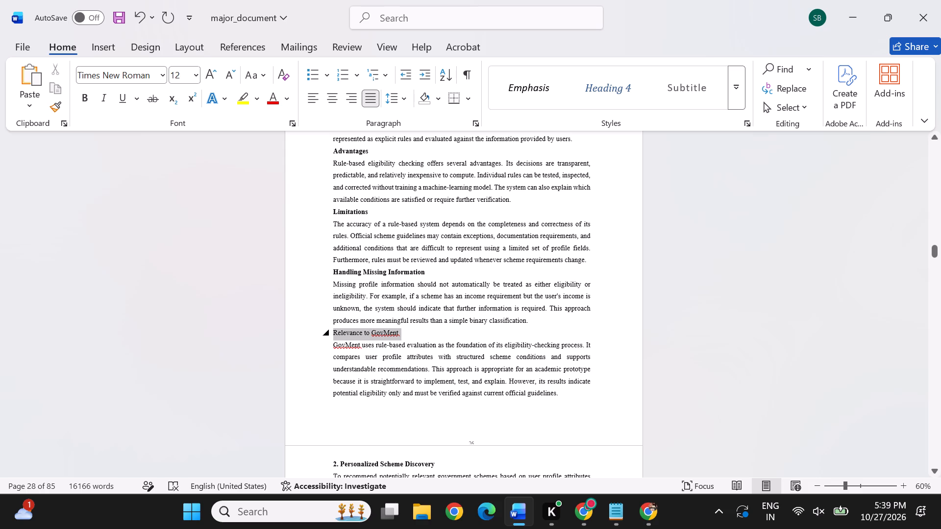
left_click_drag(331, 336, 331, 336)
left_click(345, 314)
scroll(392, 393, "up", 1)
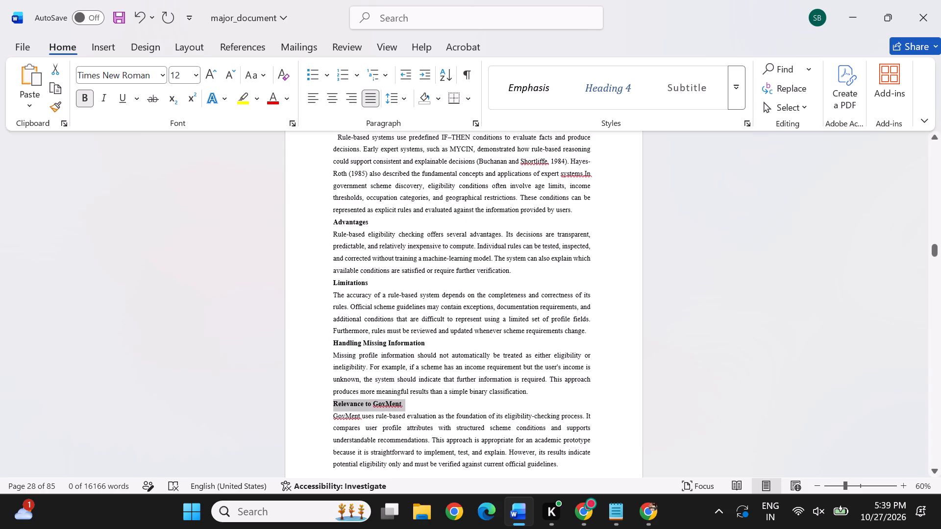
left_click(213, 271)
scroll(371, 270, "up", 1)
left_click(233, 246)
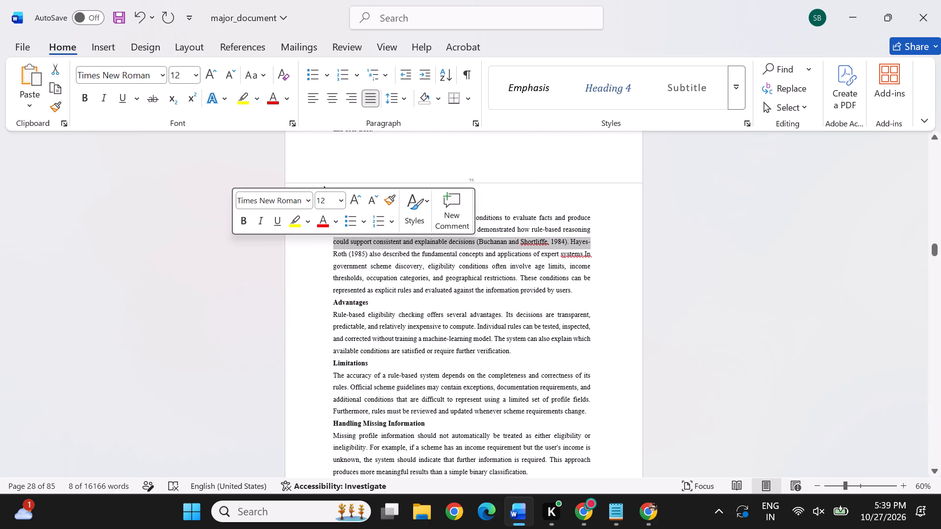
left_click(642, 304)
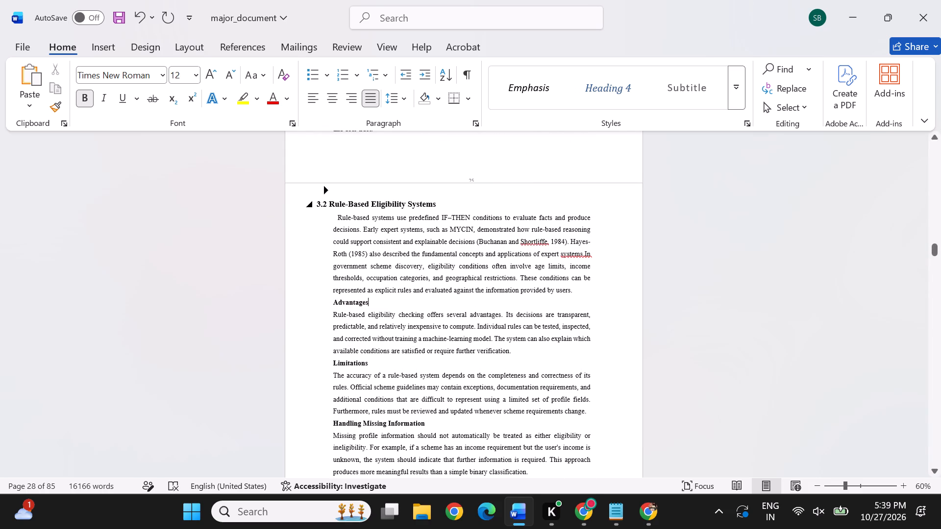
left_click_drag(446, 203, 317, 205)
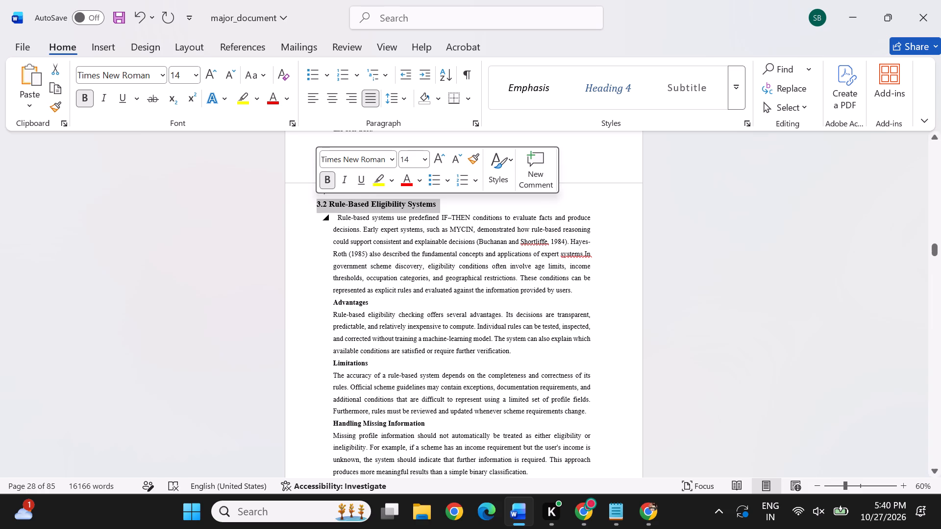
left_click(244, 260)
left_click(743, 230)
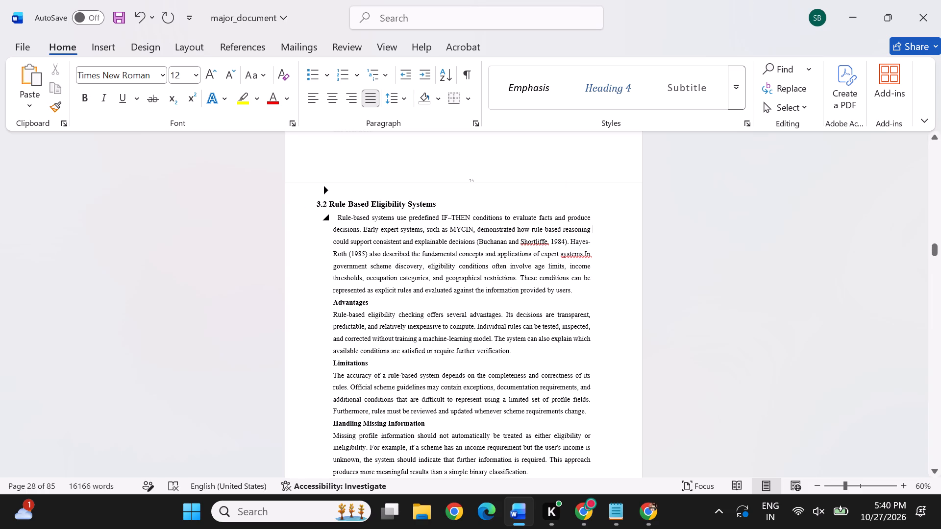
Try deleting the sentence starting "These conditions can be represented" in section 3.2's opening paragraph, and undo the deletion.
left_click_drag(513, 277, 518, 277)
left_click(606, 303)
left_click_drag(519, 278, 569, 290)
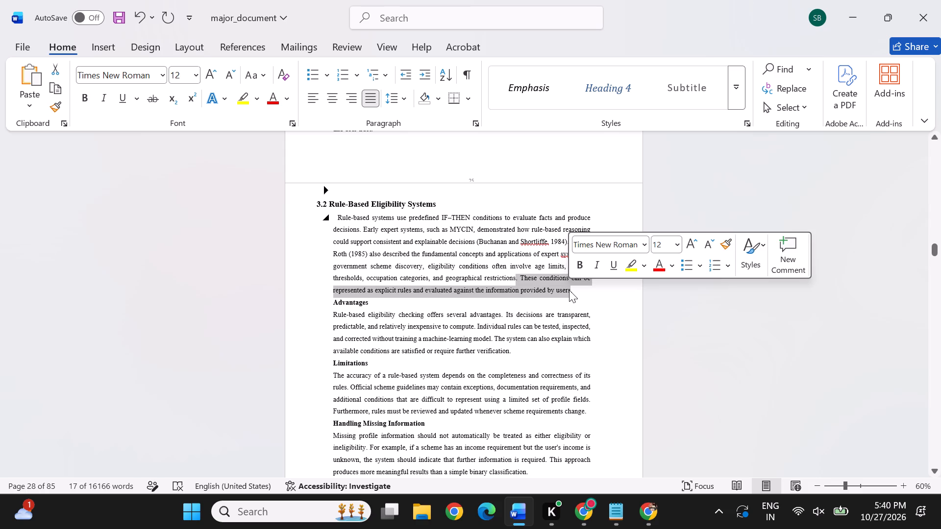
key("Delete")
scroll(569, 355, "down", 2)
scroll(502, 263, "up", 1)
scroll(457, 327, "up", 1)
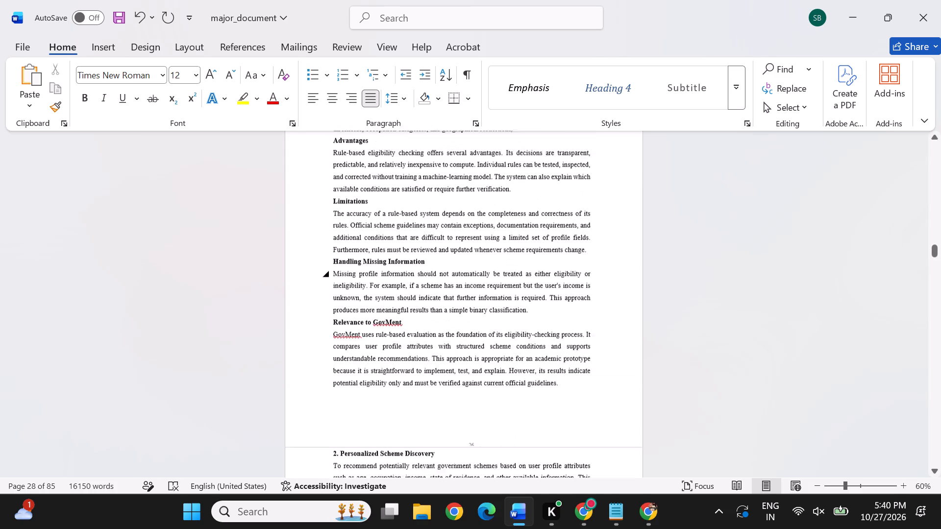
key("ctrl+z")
Insert a blank line above the 3.2 Rule-Based Eligibility Systems heading.
scroll(457, 327, "up", 1)
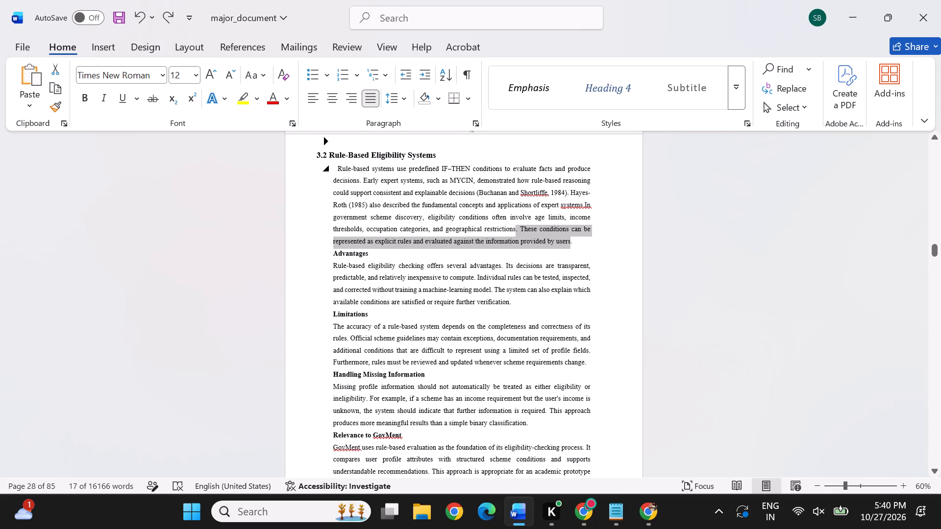
left_click(348, 142)
key("Return")
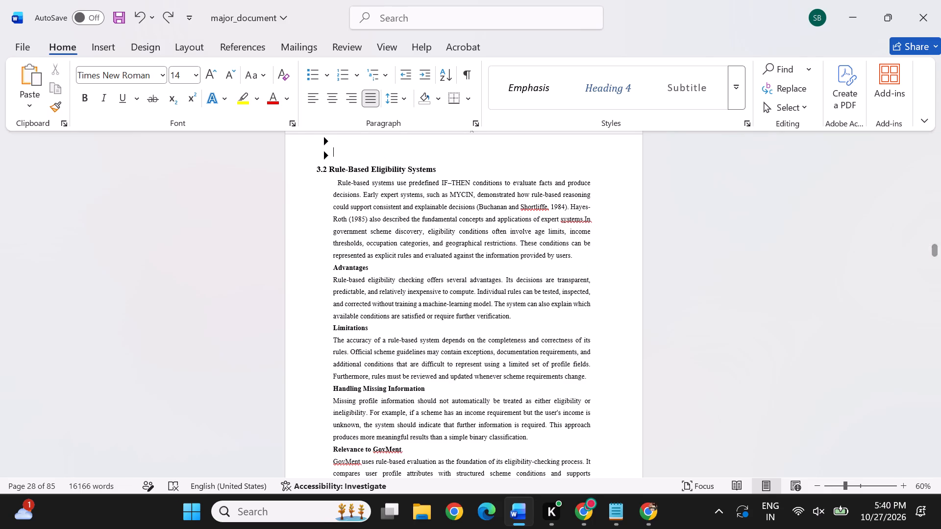
Copy the heading "3.3 Recommender Systems and Ranking" from the Notepad contents list to the top of the Word page following section 3.2.
scroll(347, 184, "down", 1)
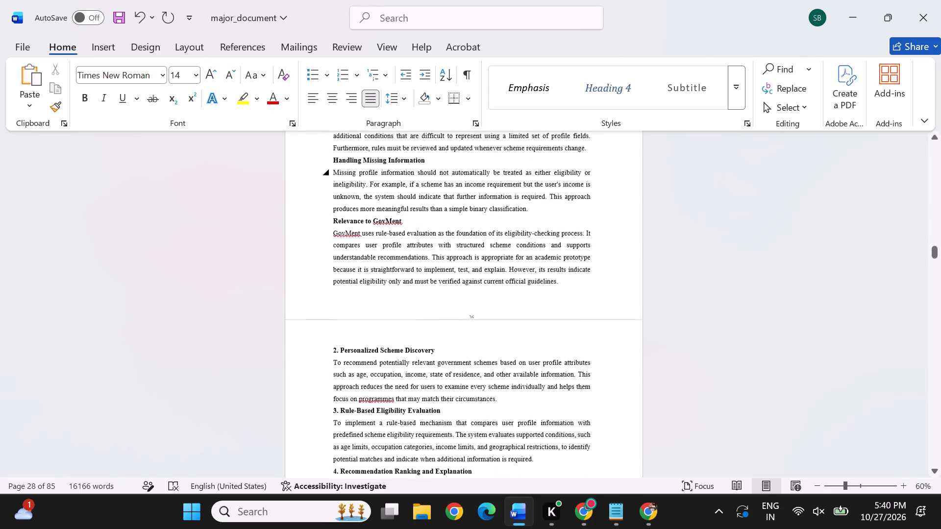
scroll(383, 265, "down", 1)
left_click(345, 283)
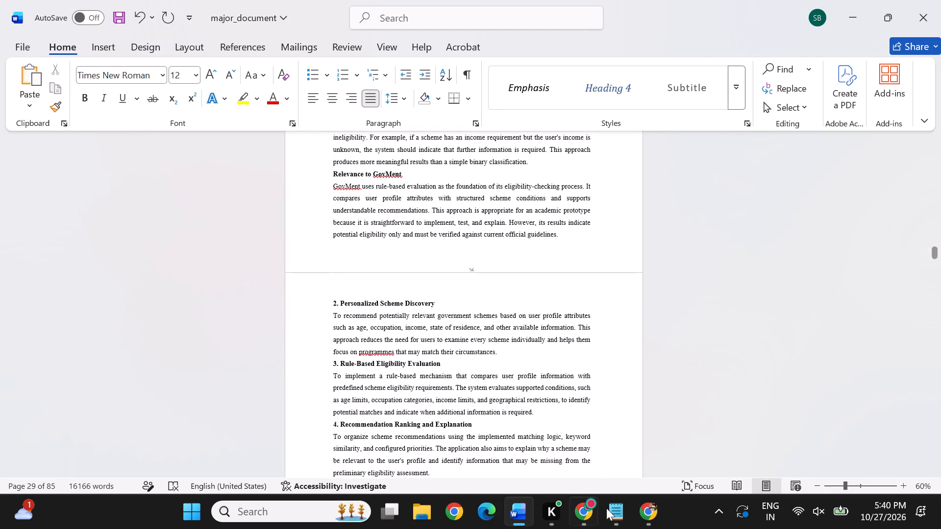
left_click(614, 521)
scroll(563, 197, "down", 1)
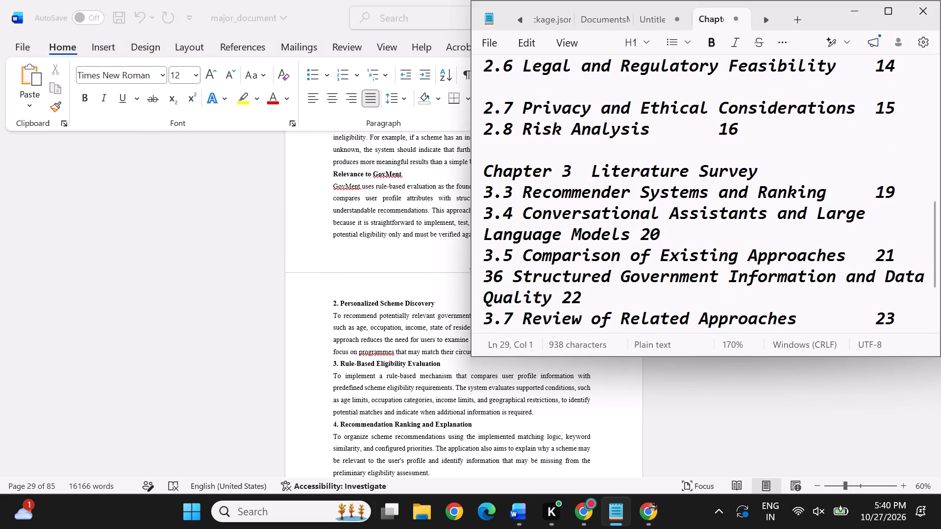
left_click_drag(844, 195, 471, 190)
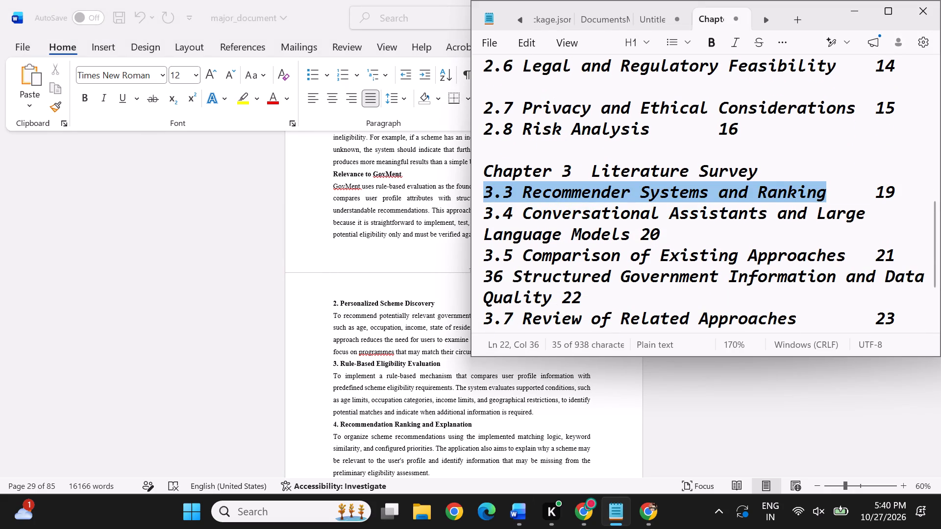
key("ctrl+c")
left_click(332, 282)
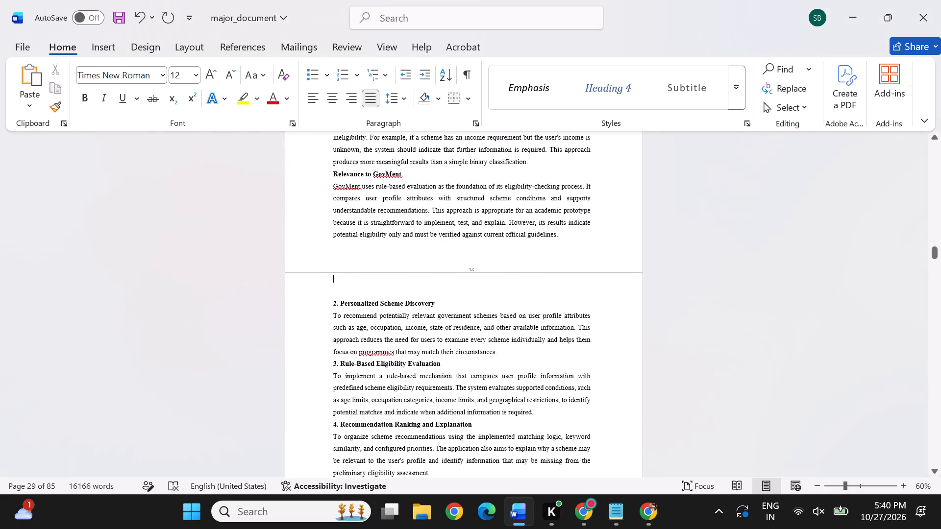
key("ctrl+v")
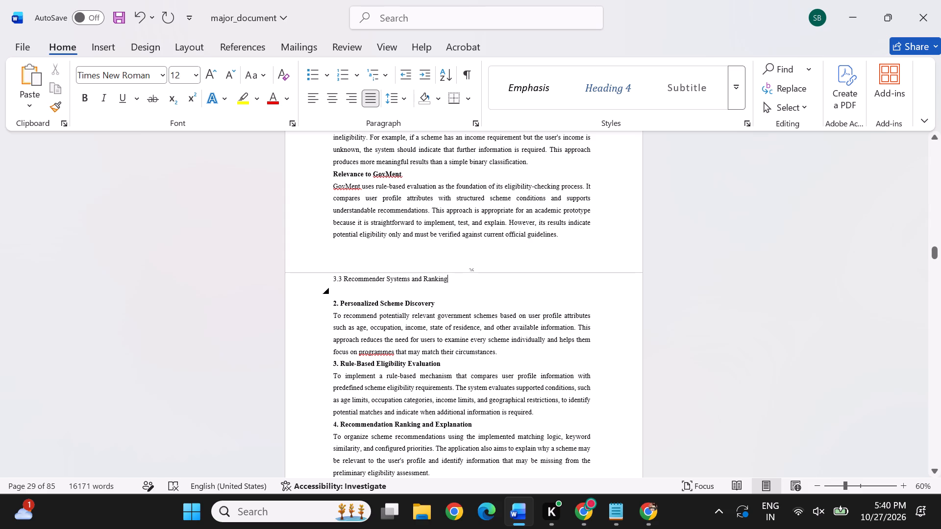
Delete the old text below the new 3.3 heading, from 2. Personalized Scheme Discovery into 2. Changes in Government Policies.
left_click_drag(324, 298, 513, 501)
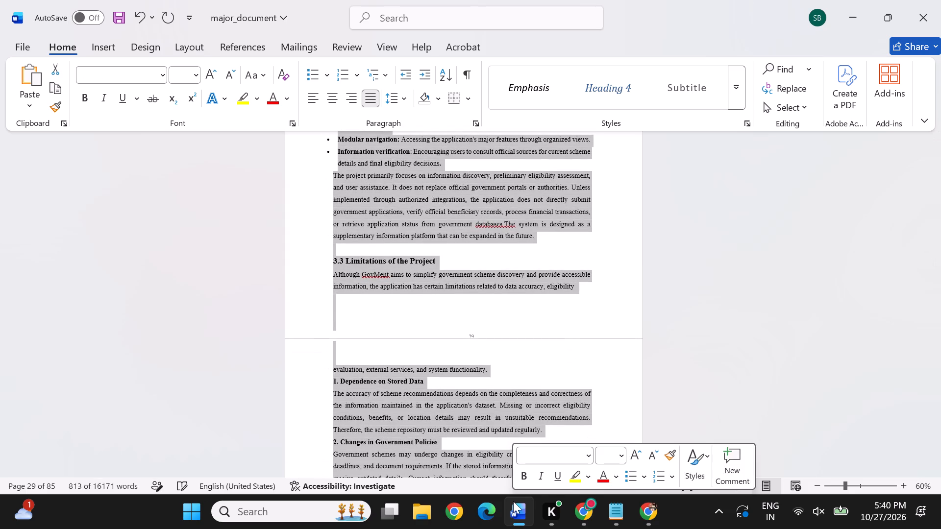
key("Delete")
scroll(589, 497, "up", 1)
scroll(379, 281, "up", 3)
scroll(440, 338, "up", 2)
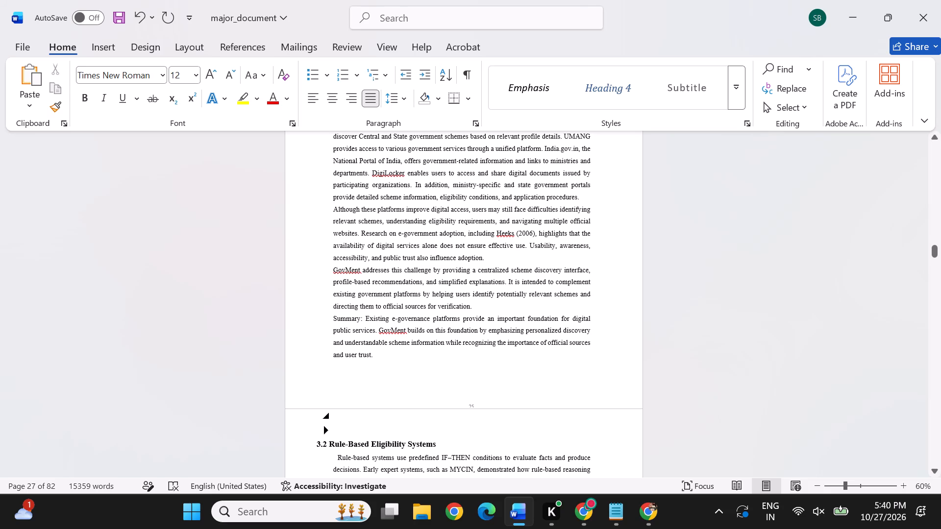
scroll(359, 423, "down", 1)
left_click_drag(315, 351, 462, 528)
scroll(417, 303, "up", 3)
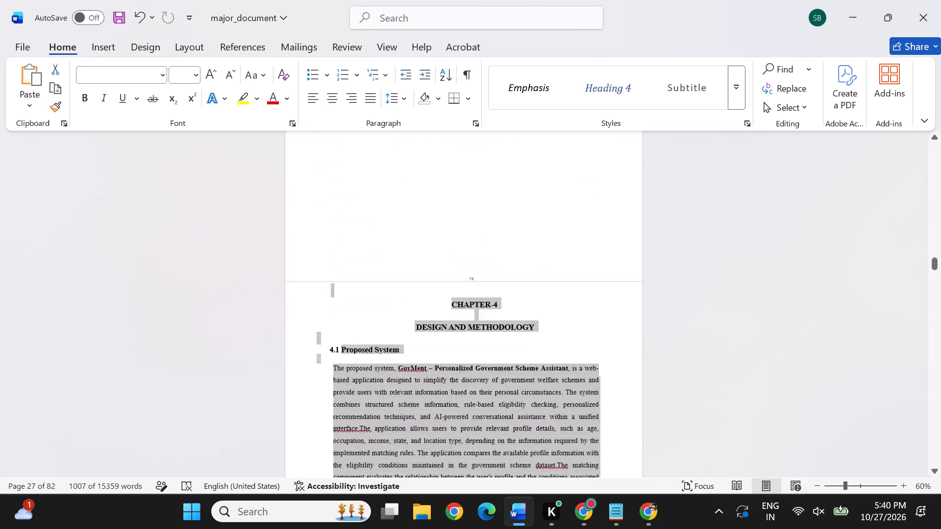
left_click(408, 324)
Delete everything from the 3.2 Rule-Based Eligibility Systems heading through the 8. Privacy, Security, and Accessibility paragraph before Chapter 4.
scroll(408, 324, "up", 2)
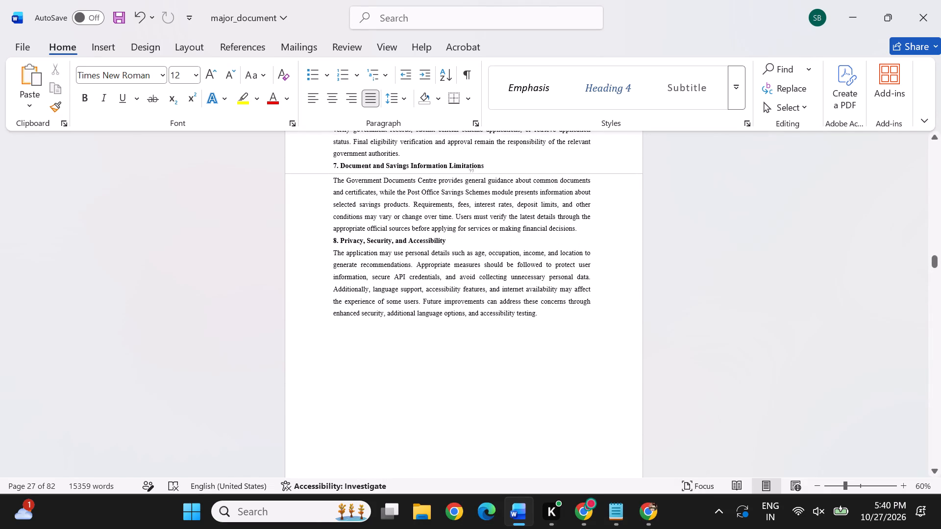
left_click_drag(569, 318, 353, 285)
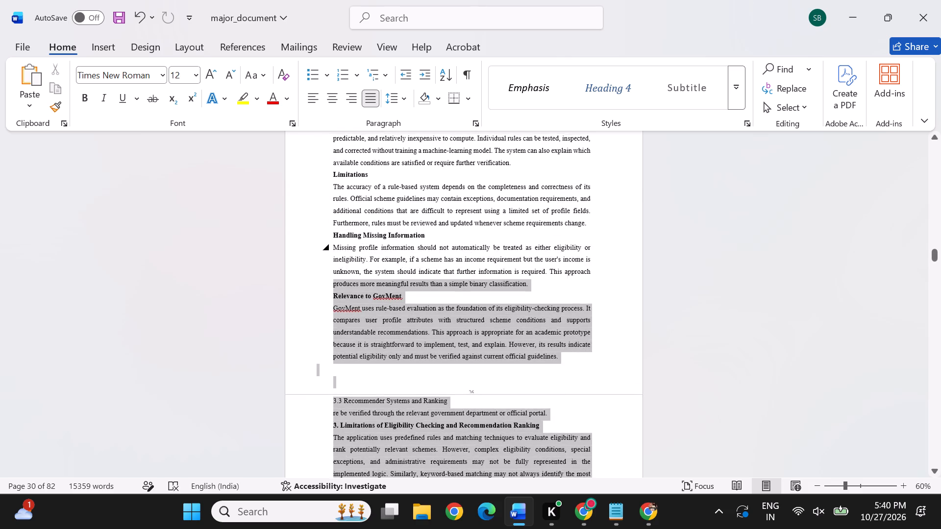
left_click_drag(353, 285, 313, 269)
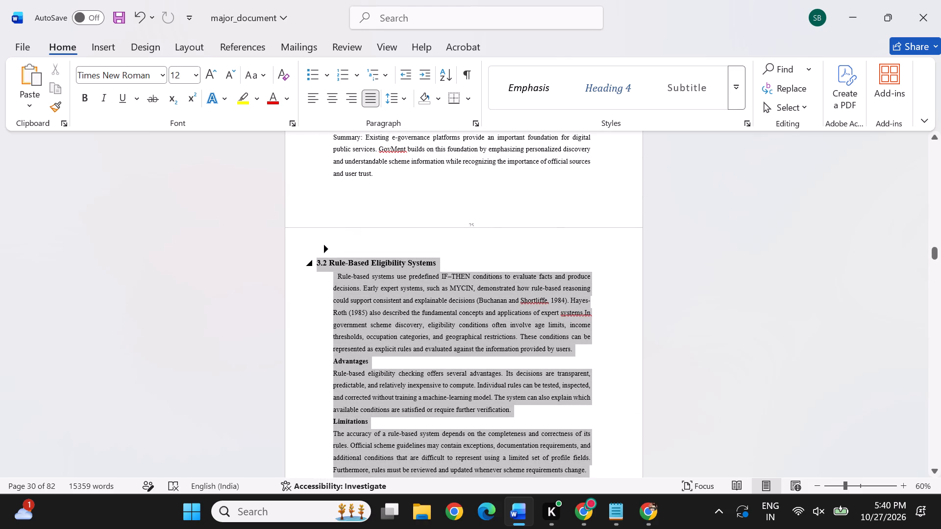
left_click_drag(313, 269, 308, 270)
key("Delete")
Paste the heading "3.3 Recommender Systems and Ranking" on the emptied page after section 3.1 and add new lines below it.
scroll(382, 265, "up", 1)
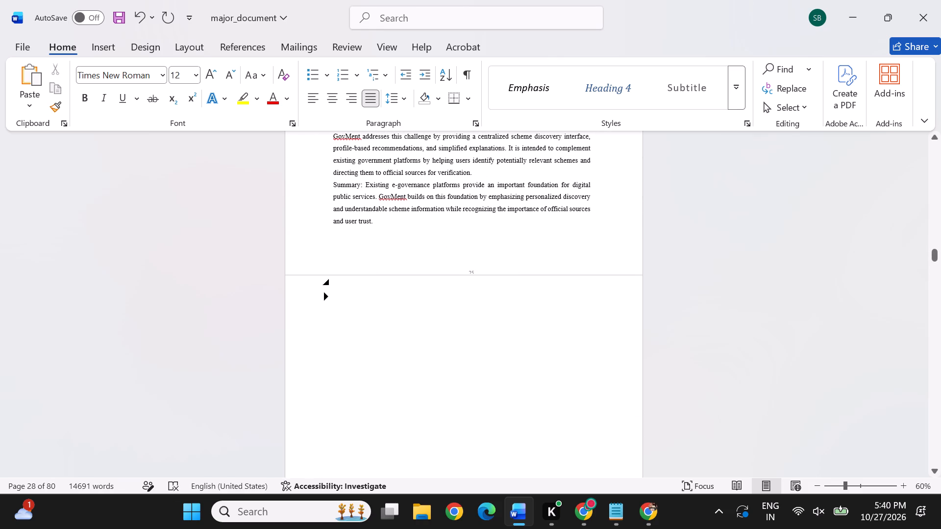
left_click(337, 297)
key("ctrl+v")
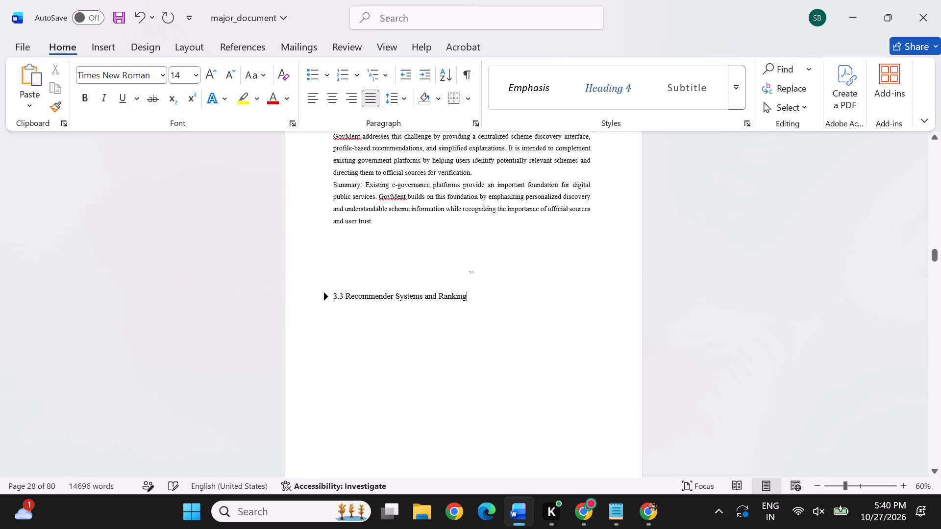
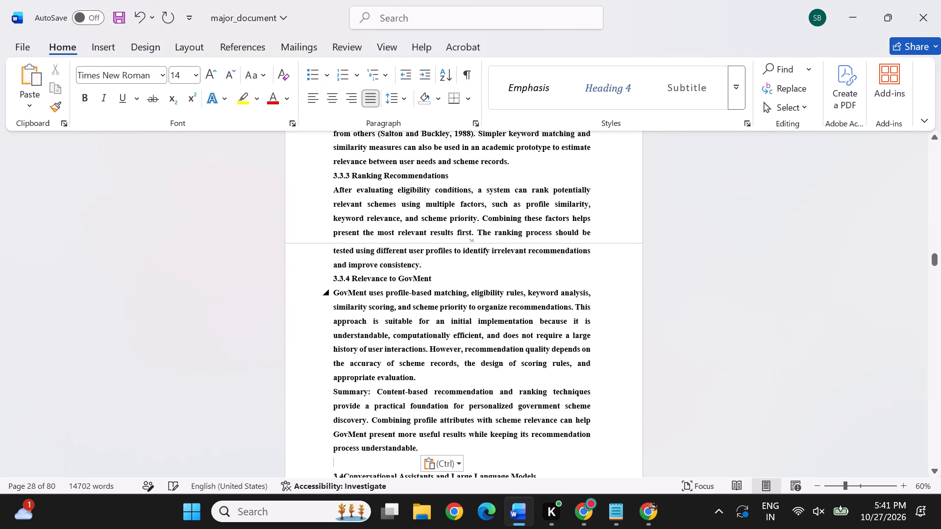
Remove the bold formatting from the whole pasted 3.3 section text.
left_click_drag(421, 451, 320, 153)
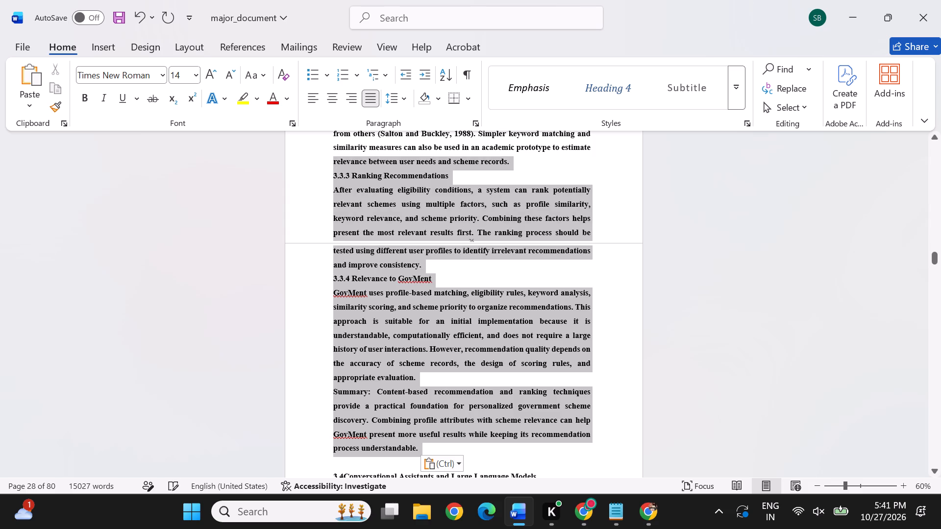
left_click_drag(320, 153, 333, 172)
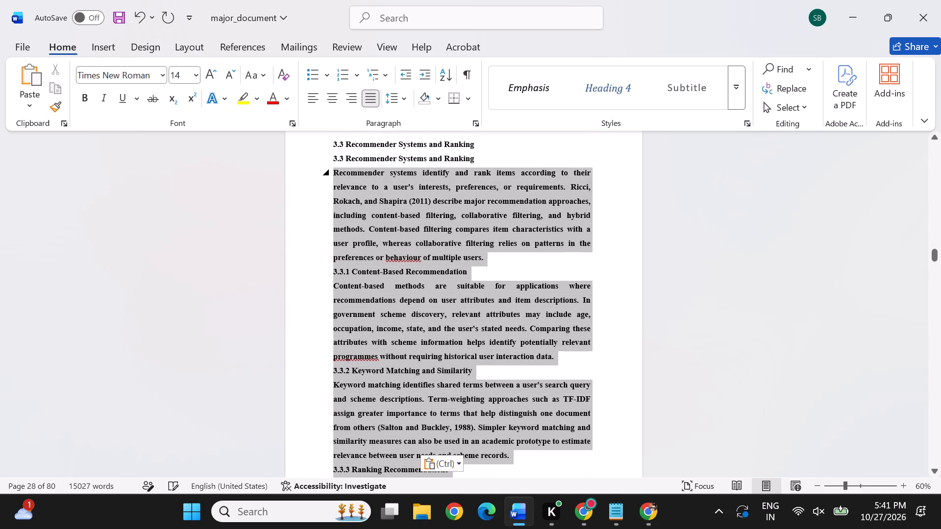
left_click_drag(333, 172, 330, 161)
left_click(87, 97)
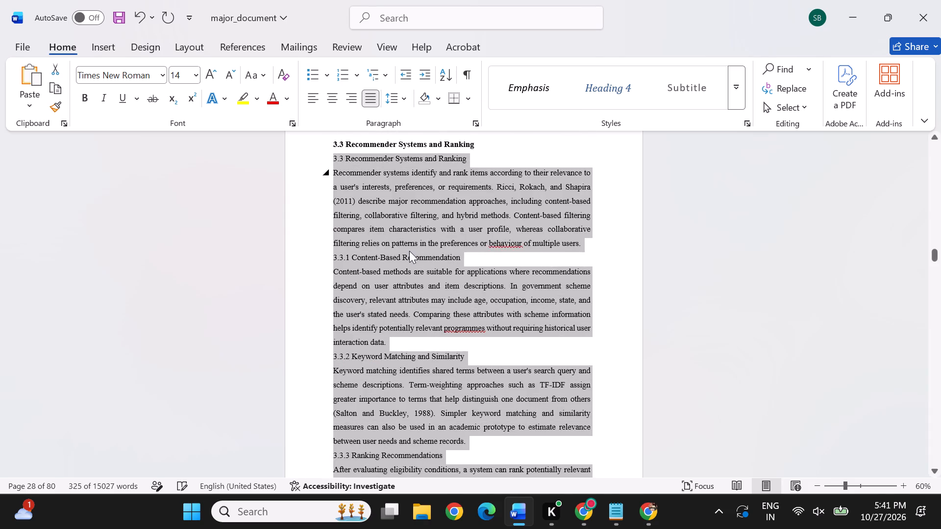
Delete the duplicate non-bold "3.3 Recommender Systems and Ranking" line below the bold heading.
scroll(409, 251, "up", 2)
left_click_drag(478, 206, 413, 209)
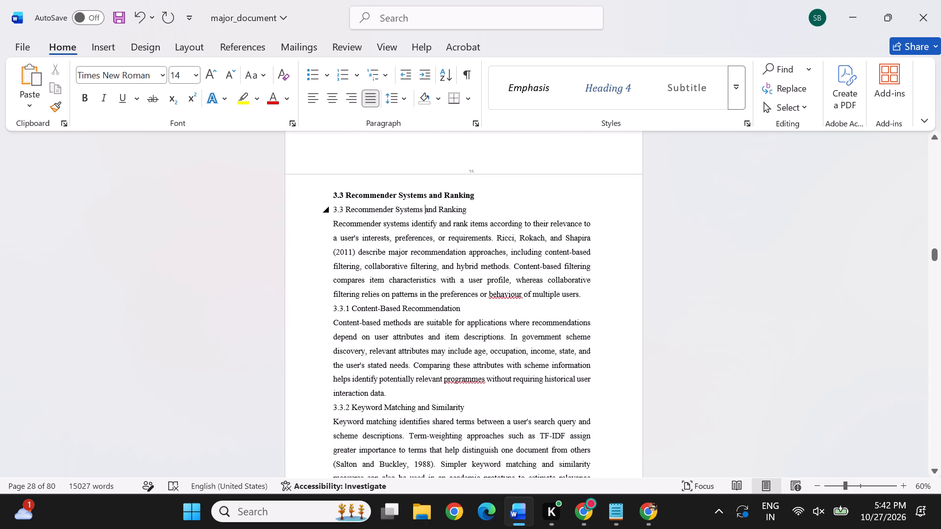
left_click_drag(484, 209, 333, 210)
key("Delete")
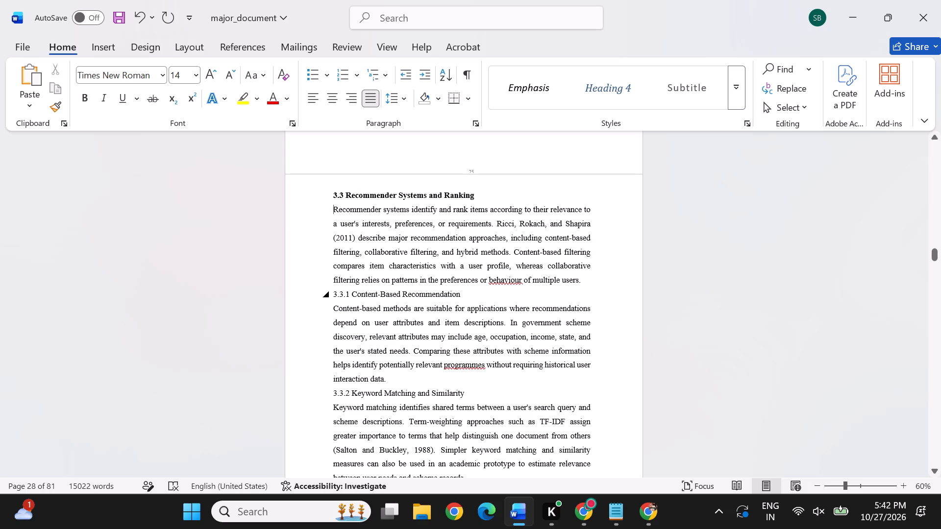
Make the "Content-Based Recommendation" subheading bold and delete its number 3.3.1.
left_click_drag(470, 292, 354, 294)
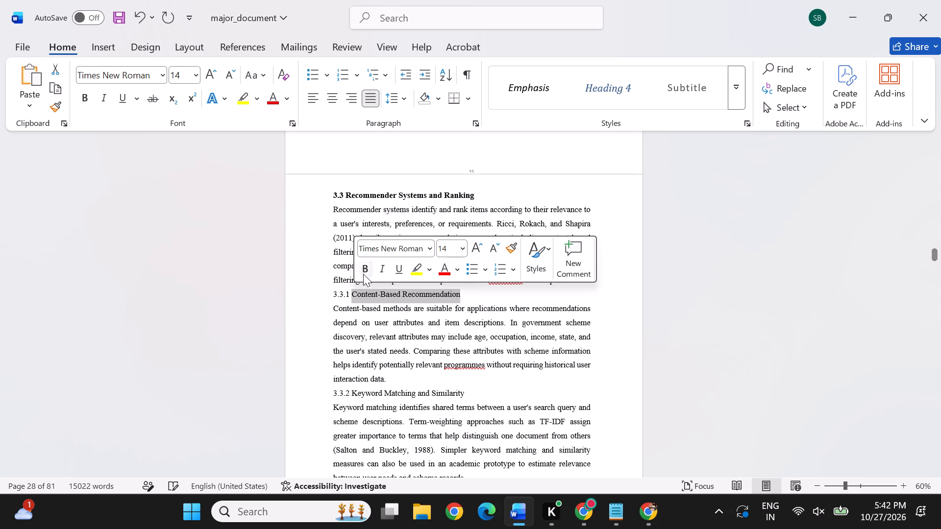
left_click(364, 272)
left_click_drag(348, 290, 341, 291)
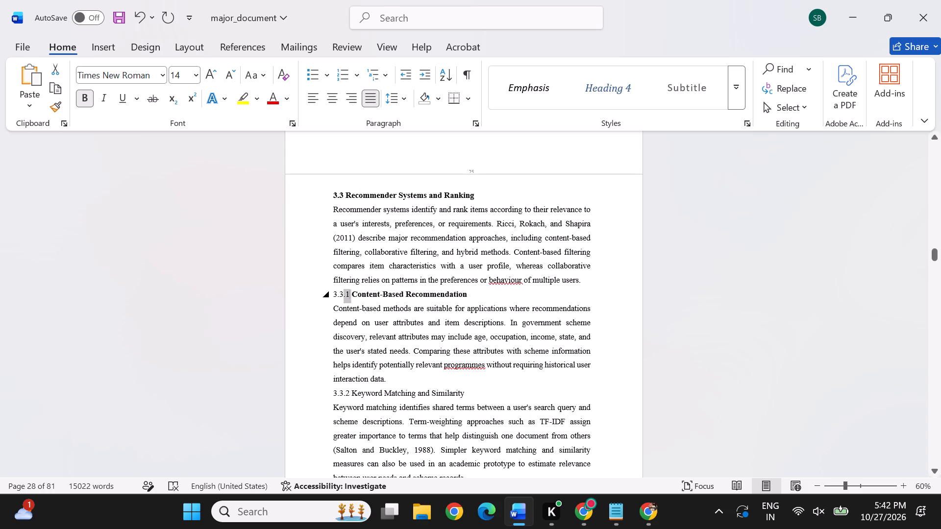
left_click_drag(341, 291, 333, 294)
key("Delete")
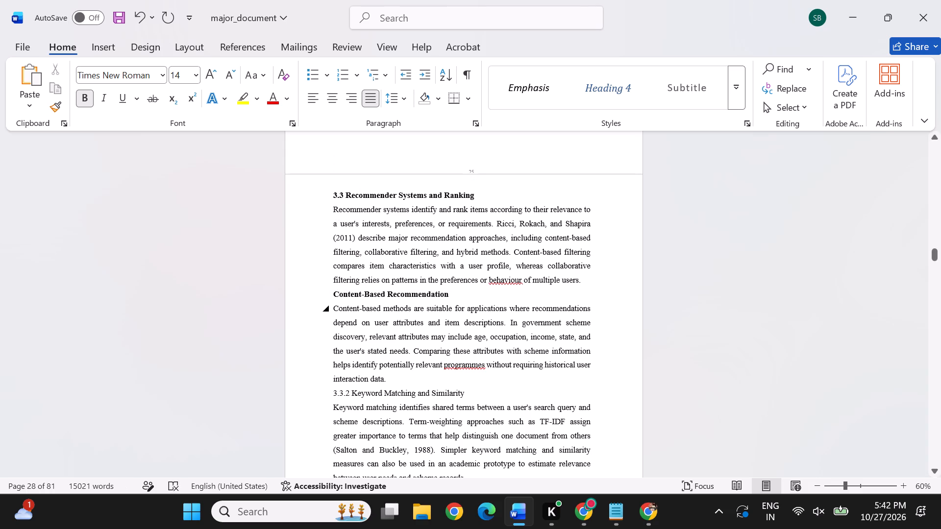
Delete the number 3.3.2 from the "Keyword Matching and Similarity" subheading and make the subheading bold.
left_click_drag(347, 393, 336, 393)
left_click_drag(336, 393, 332, 393)
key("Delete")
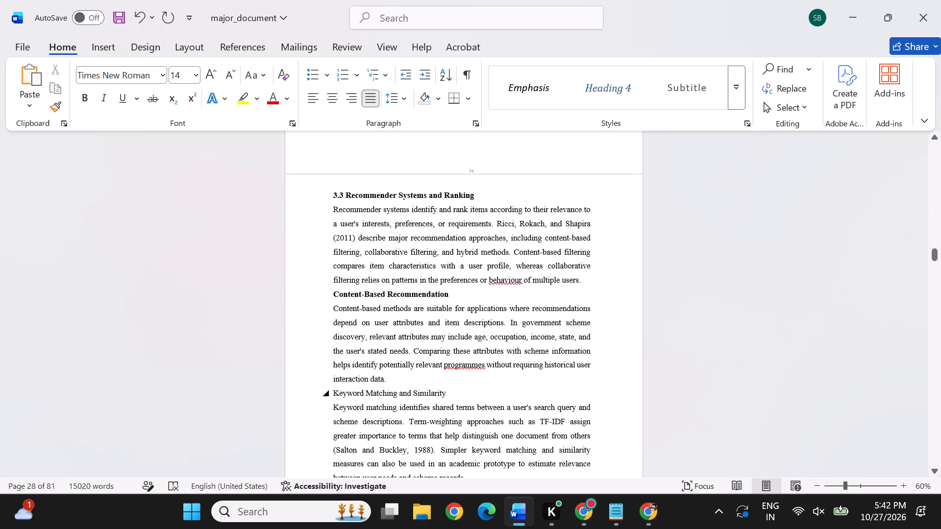
left_click_drag(459, 393, 333, 394)
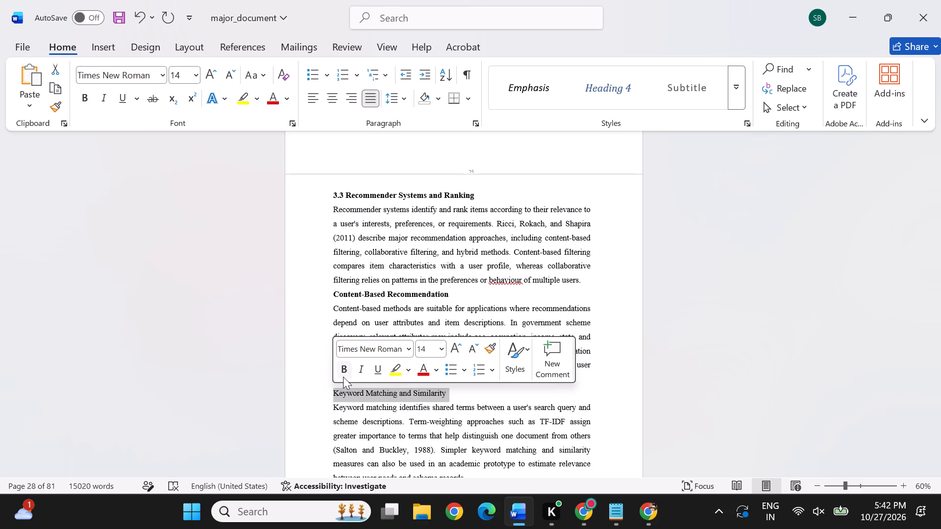
left_click(343, 377)
Delete the number 3.3.3 from the "Ranking Recommendations" subheading and make the subheading bold.
scroll(418, 415, "down", 1)
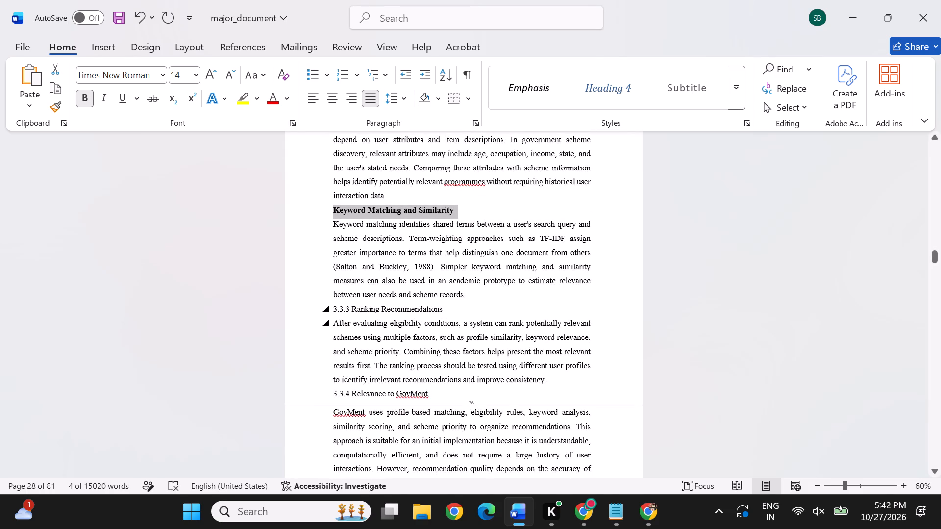
left_click_drag(350, 308, 330, 310)
key("Delete")
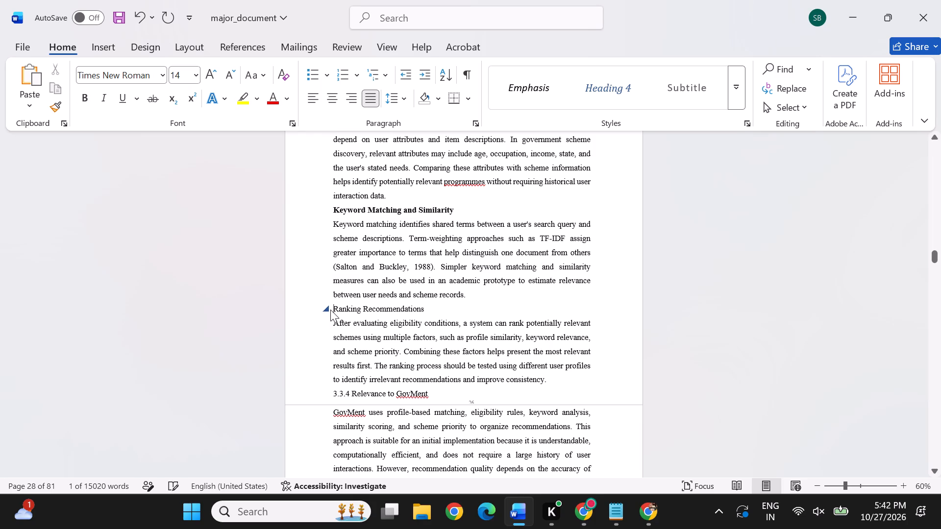
left_click_drag(437, 311, 328, 312)
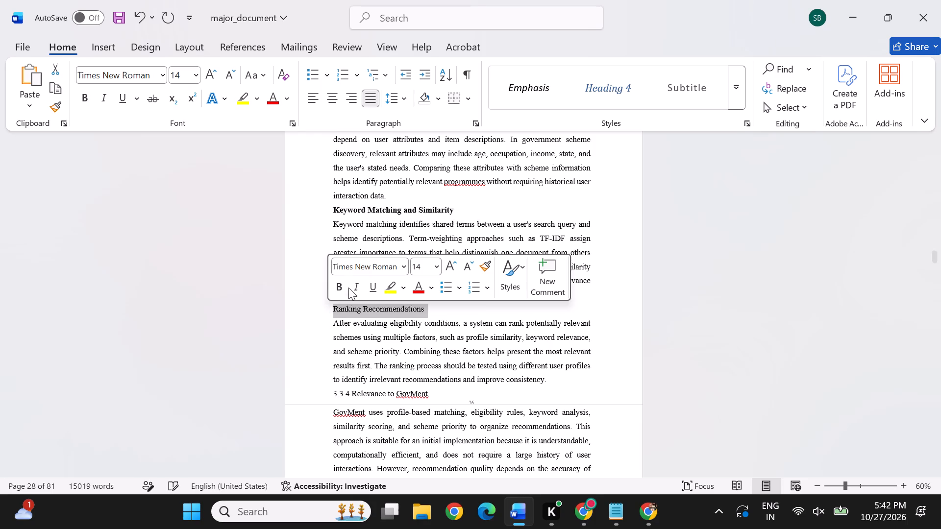
left_click(331, 289)
Delete the last sentence of the Keyword Matching and Similarity paragraph, starting with "Simpler keyword matching".
scroll(417, 364, "down", 1)
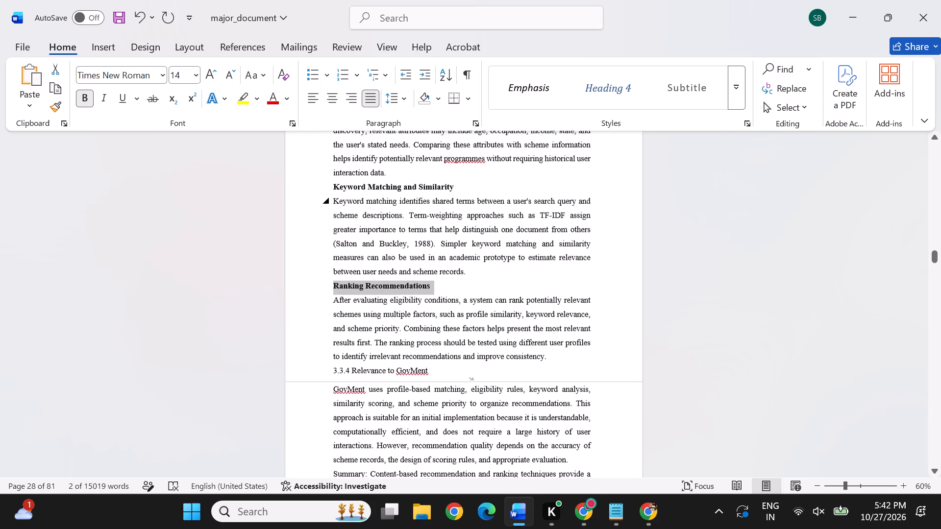
left_click_drag(441, 243, 468, 271)
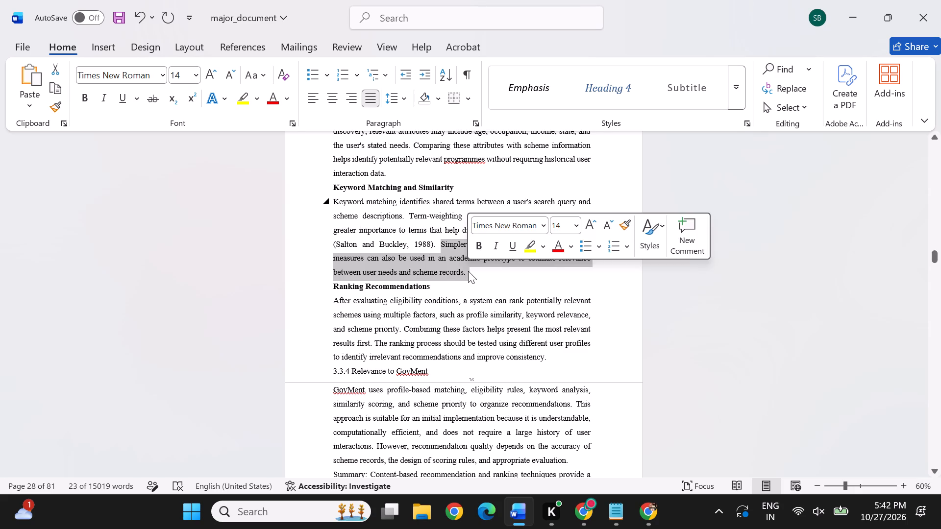
key("Delete")
Insert four blank lines after the Ranking Recommendations paragraph to push "3.3.4 Relevance to GovMent" onto the next page.
scroll(469, 262, "up", 1)
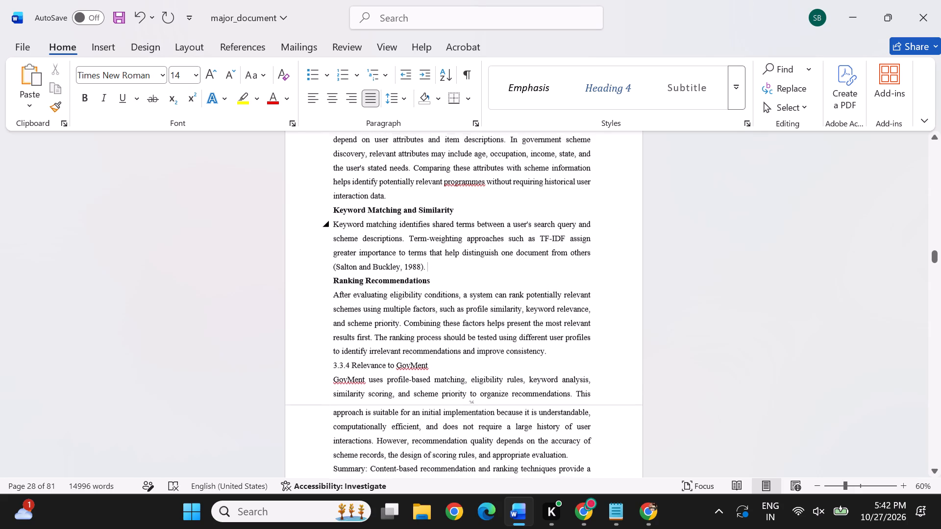
scroll(437, 163, "up", 1)
scroll(409, 253, "down", 1)
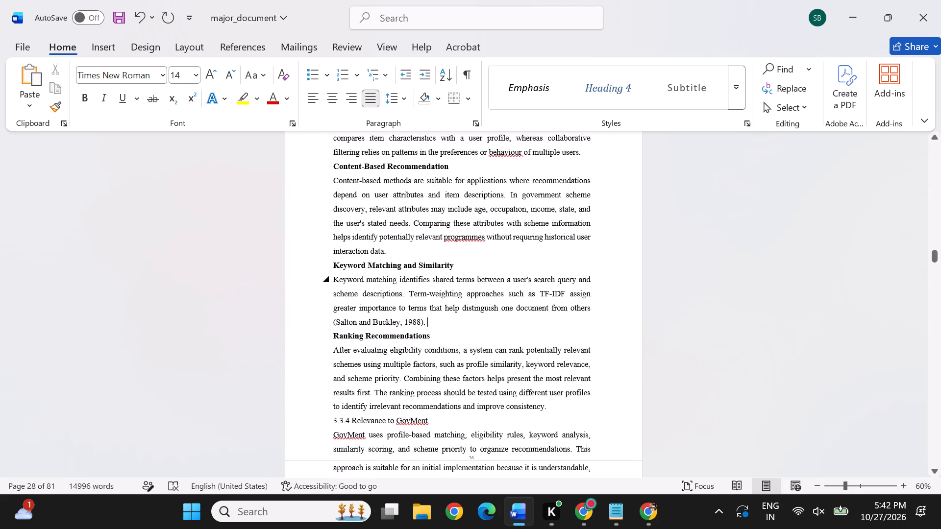
scroll(409, 253, "down", 1)
left_click(570, 314)
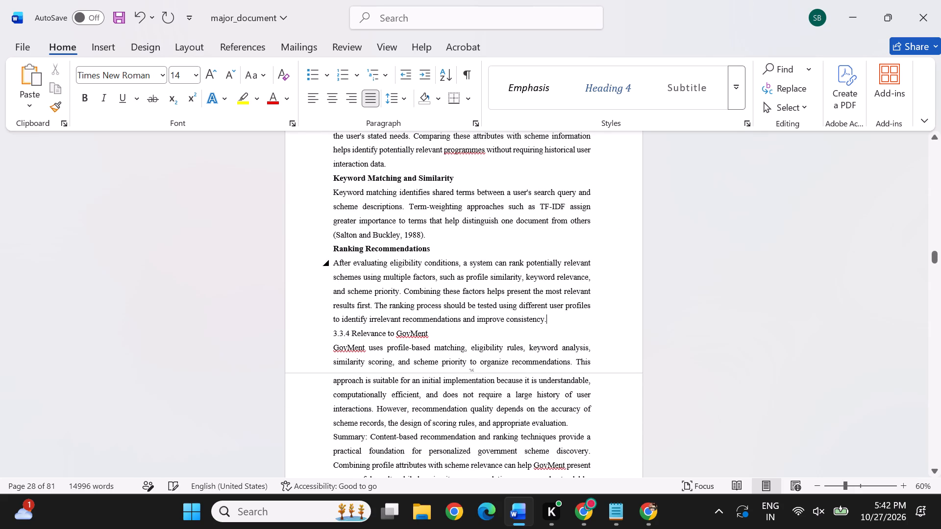
key("Return")
key("Return")
key("Return")
key("Return")
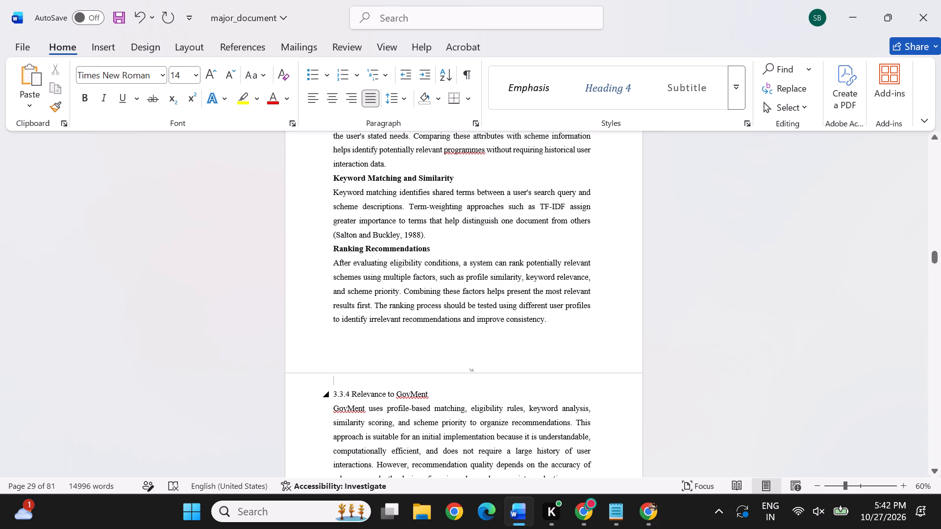
Delete the number 3.3.4 from the "Relevance to GovMent" subheading and make the subheading bold.
left_click_drag(351, 393, 322, 395)
key("Delete")
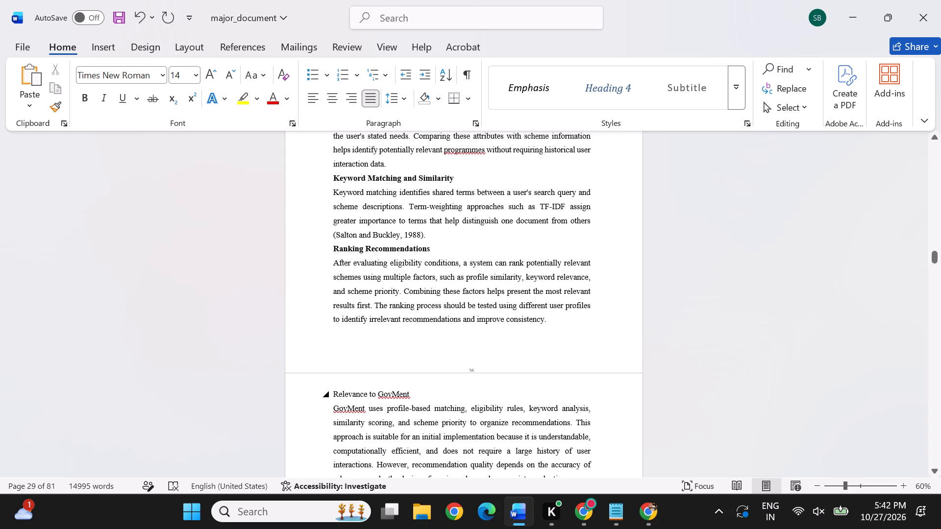
left_click_drag(435, 397, 311, 407)
scroll(415, 462, "down", 1)
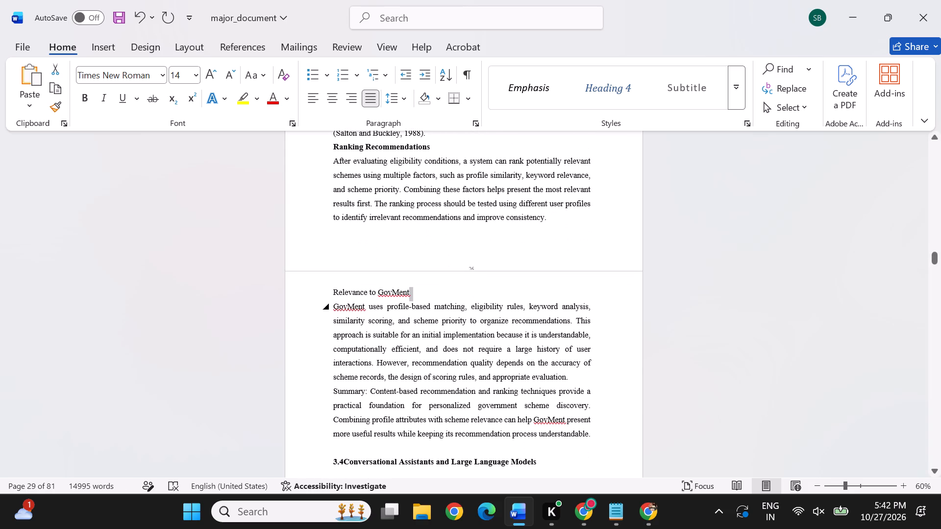
left_click(424, 290)
left_click_drag(419, 290, 370, 288)
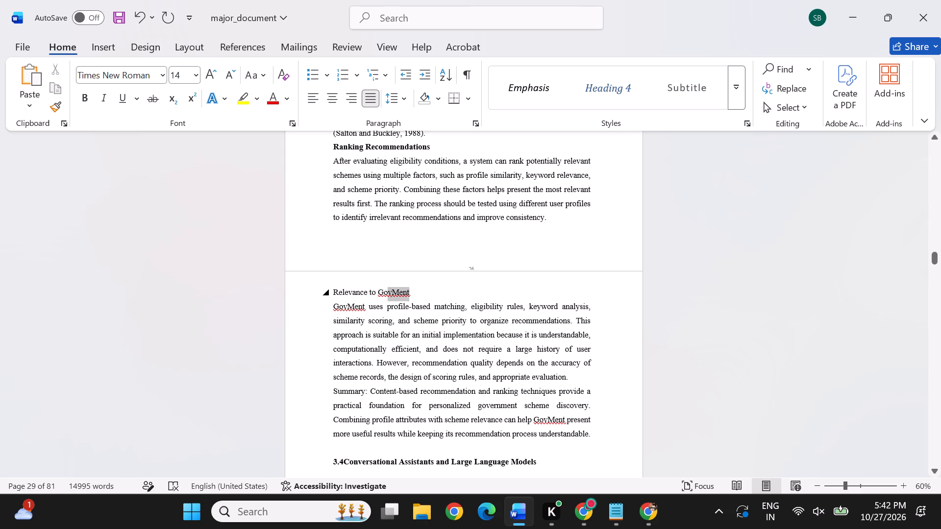
left_click_drag(370, 288, 336, 289)
left_click(350, 262)
Delete the Summary paragraph at the end of "Relevance to GovMent" together with the blank line that follows it.
scroll(404, 390, "down", 1)
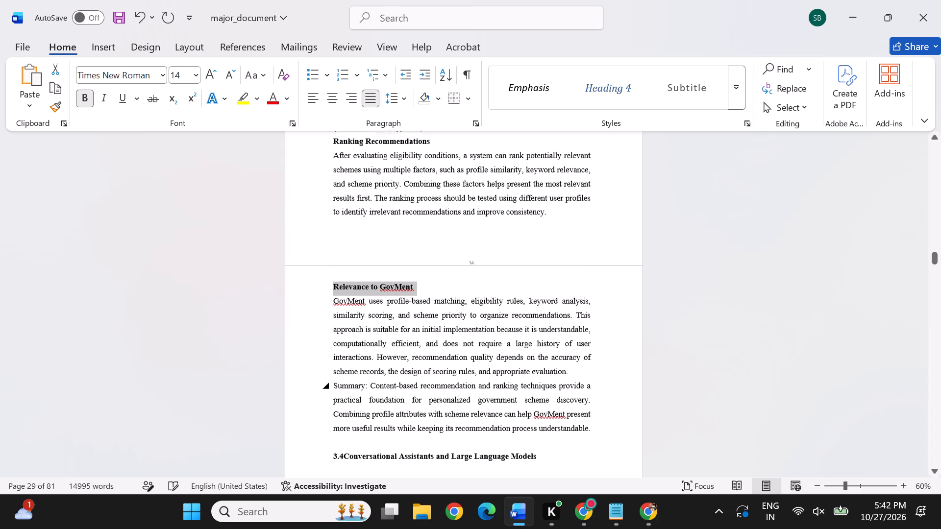
scroll(404, 390, "down", 1)
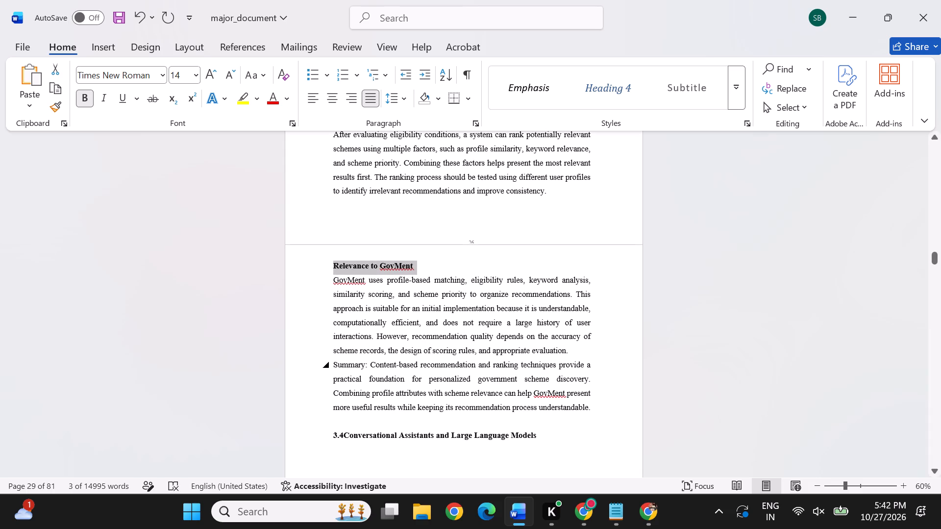
left_click_drag(592, 410, 333, 371)
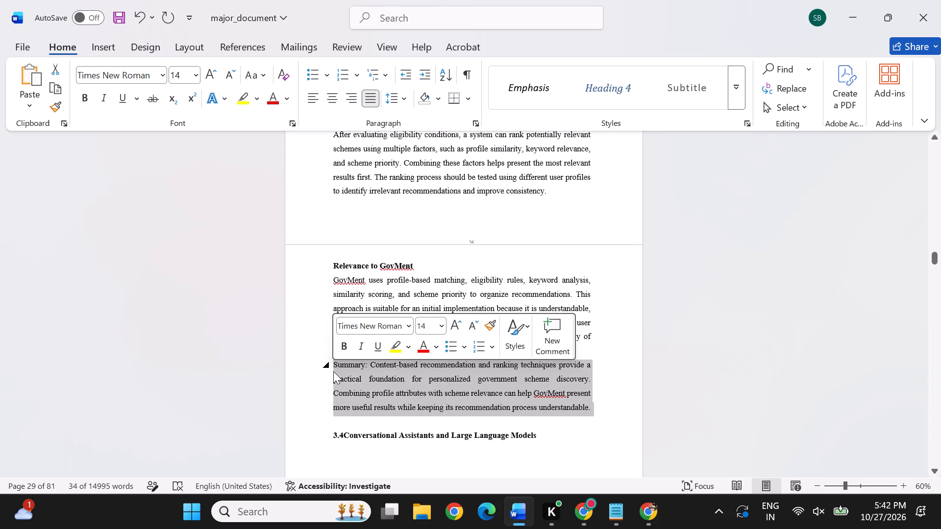
key("Delete")
key("Delete")
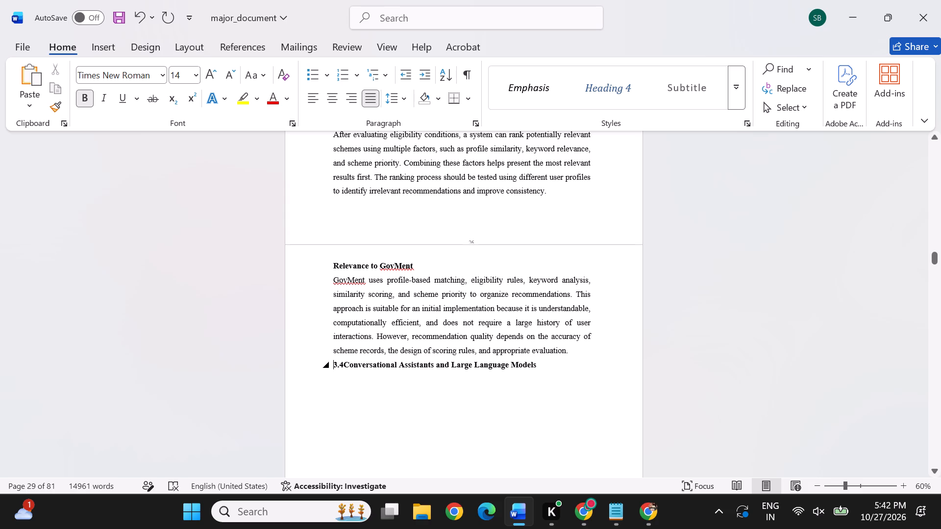
Decrease the indent of the "3.4Conversational Assistants and Large Language Models" heading by one level.
left_click_drag(548, 366, 306, 365)
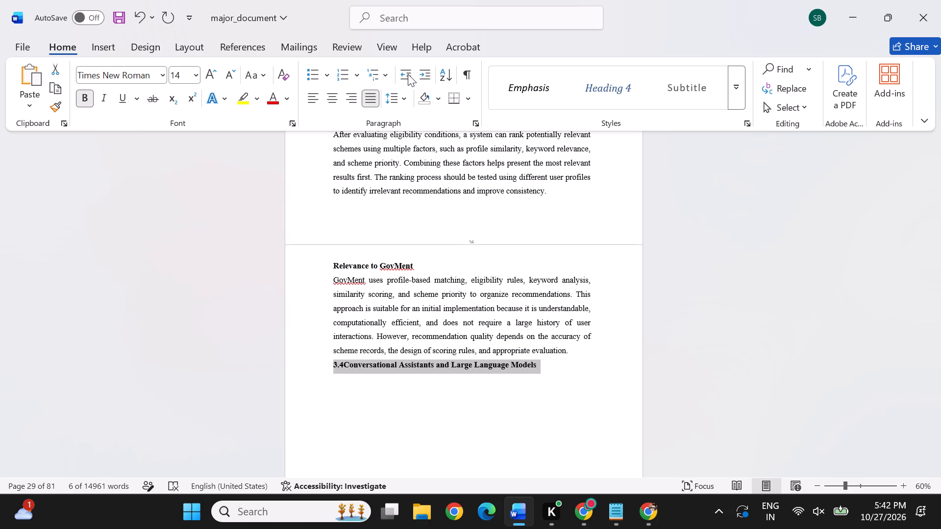
left_click(408, 74)
left_click(396, 374)
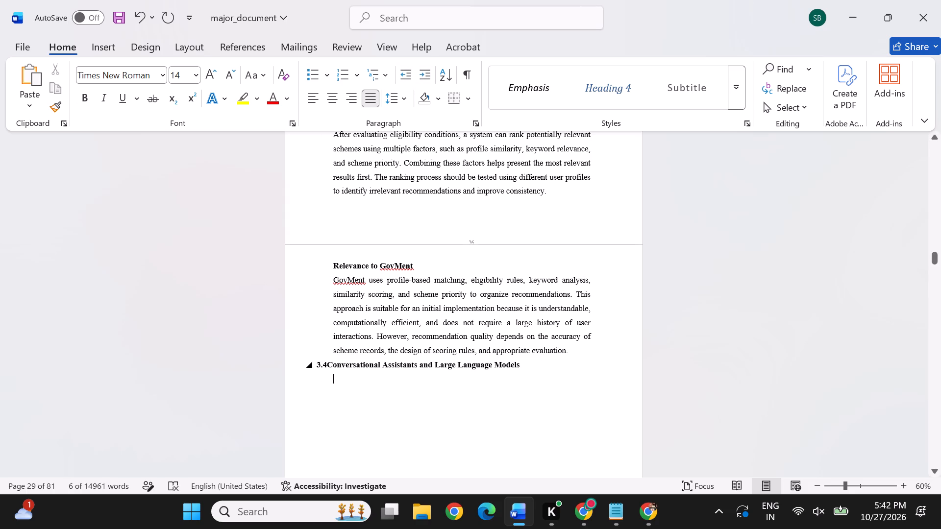
Insert a space between 3.4 and "Conversational Assistants and Large Language Models", and two spaces in front of the heading number.
left_click(325, 359)
key("space")
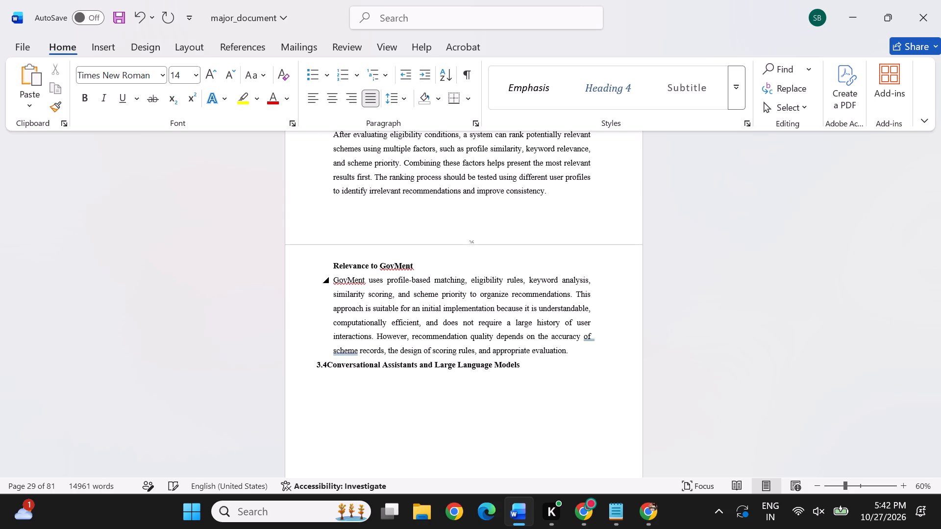
left_click(325, 370)
key("space")
key("Left")
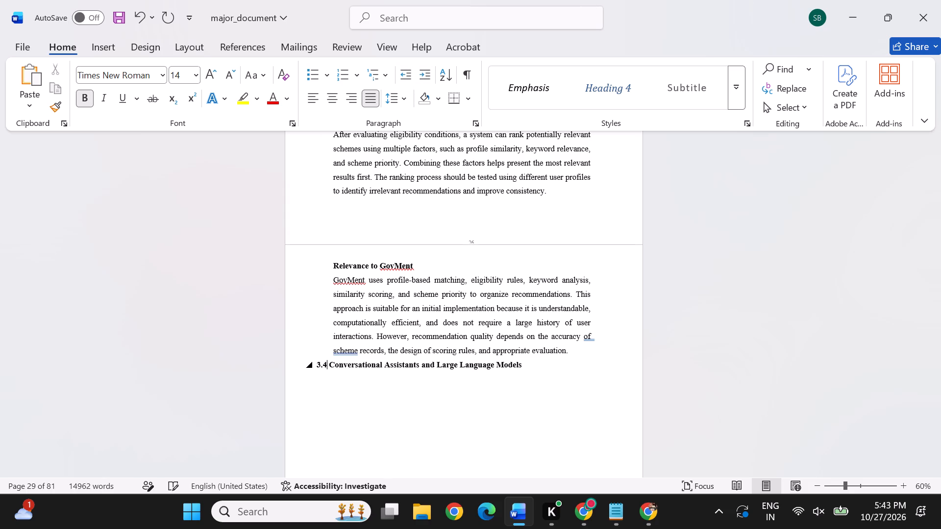
key("Left")
key("Left")
key("Left")
key("space")
key("space")
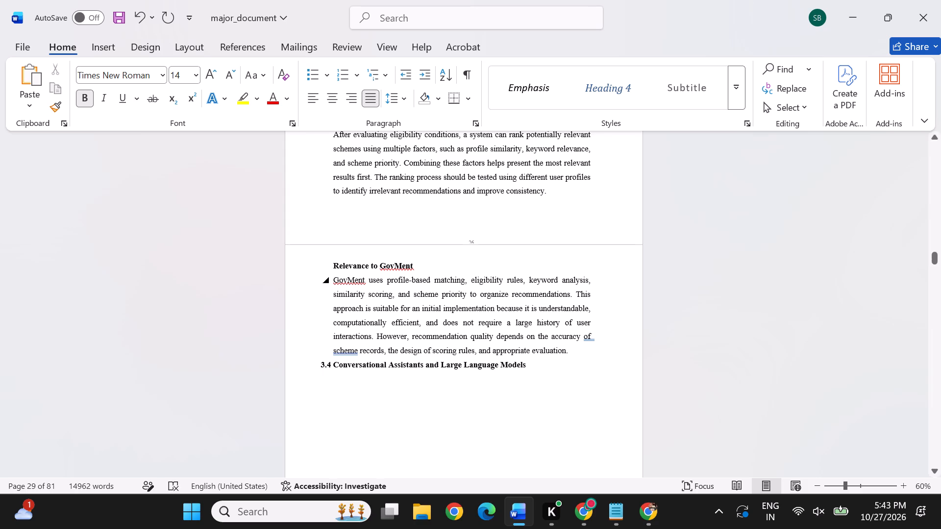
Decrease the indent of the "3.3 Recommender Systems and Ranking" heading by one level.
scroll(446, 301, "up", 1)
scroll(416, 234, "up", 1)
scroll(382, 424, "down", 2)
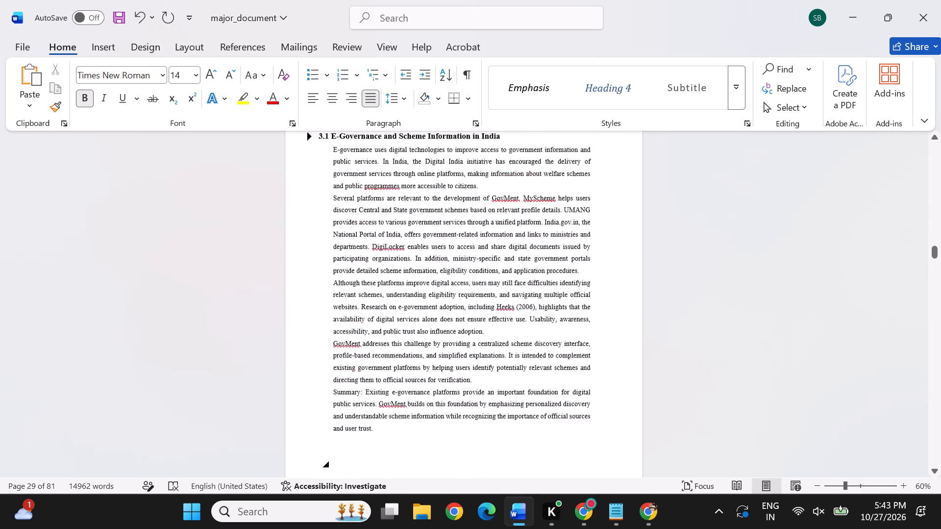
scroll(451, 423, "down", 1)
left_click_drag(487, 416, 331, 412)
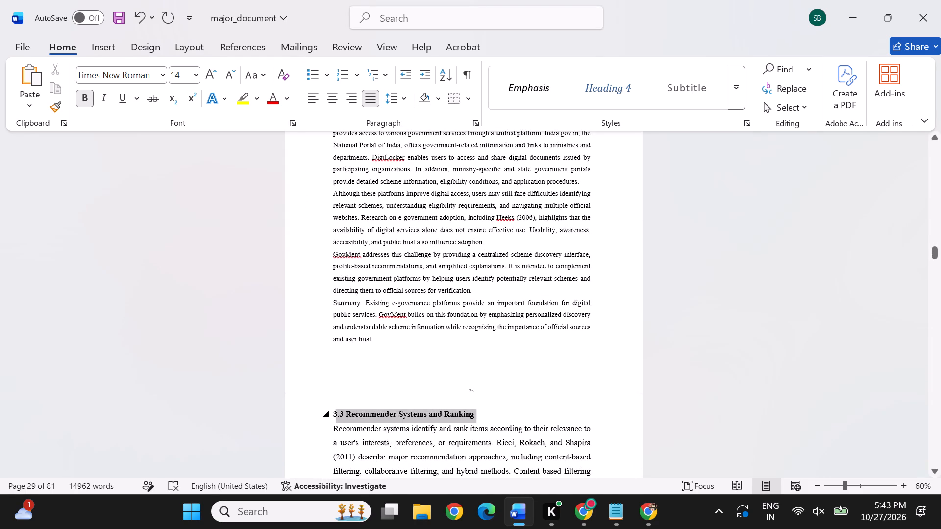
left_click_drag(331, 412, 330, 412)
left_click(401, 69)
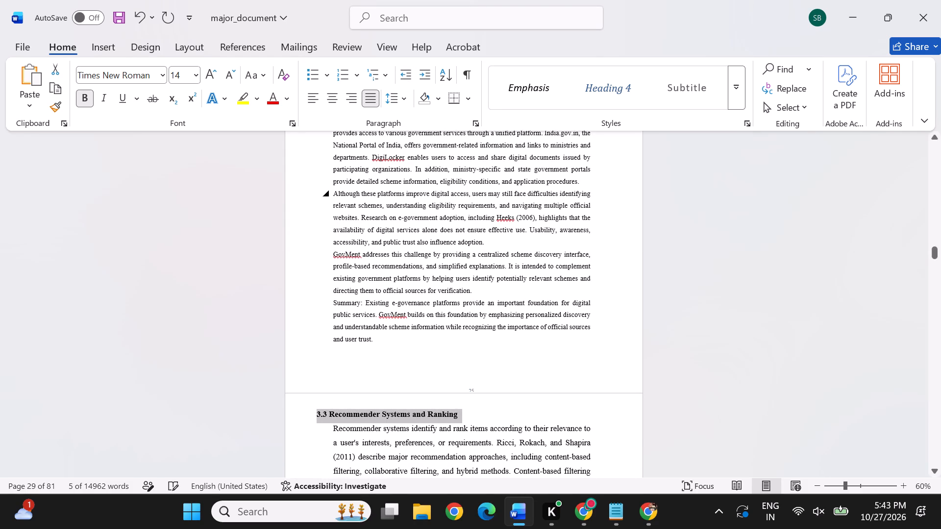
Renumber the "Recommender Systems and Ranking" heading as 3.2.
scroll(412, 200, "up", 1)
scroll(412, 200, "down", 2)
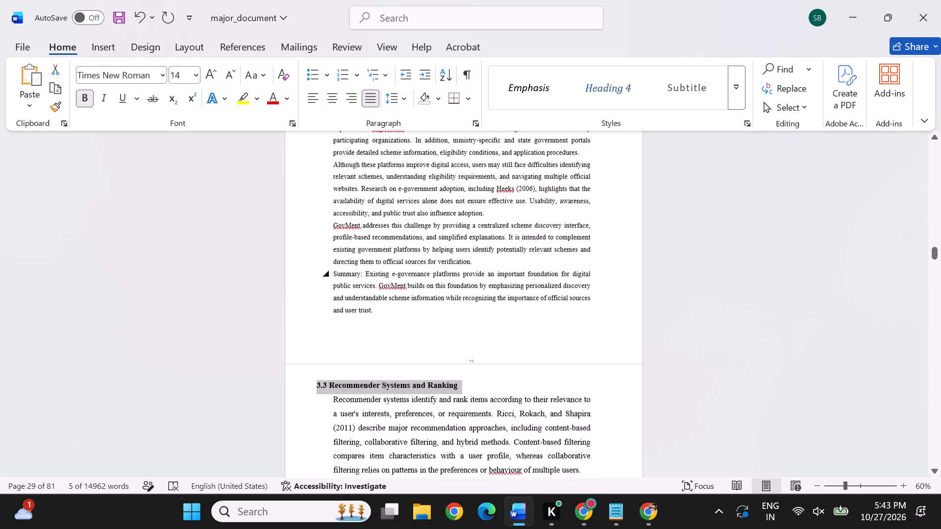
left_click(322, 385)
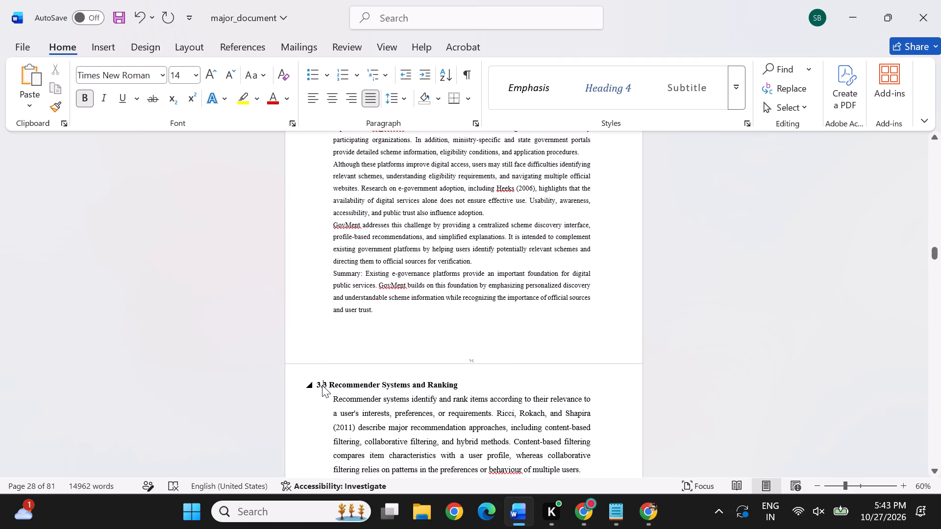
key("Delete")
key("2")
Renumber the "Conversational Assistants and Large Language Models" heading as 3.3.
scroll(324, 386, "down", 1)
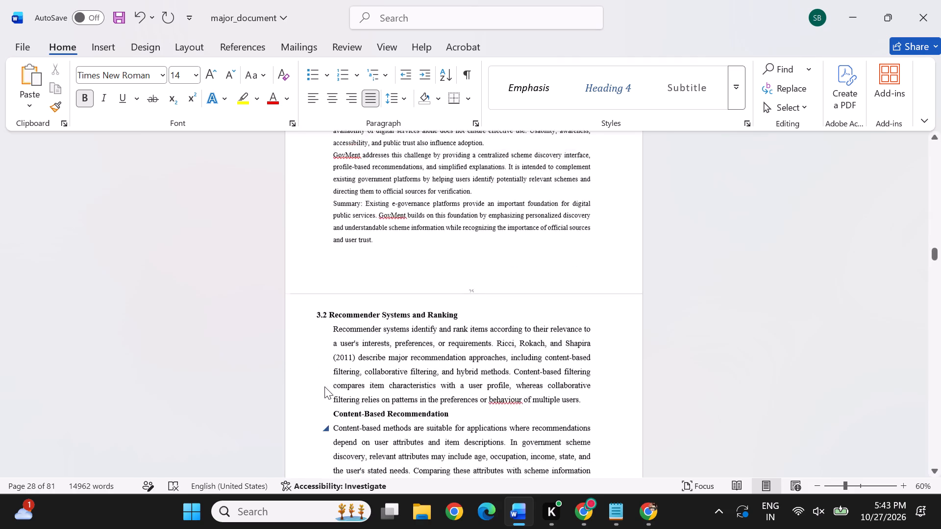
scroll(324, 386, "down", 2)
scroll(347, 306, "up", 2)
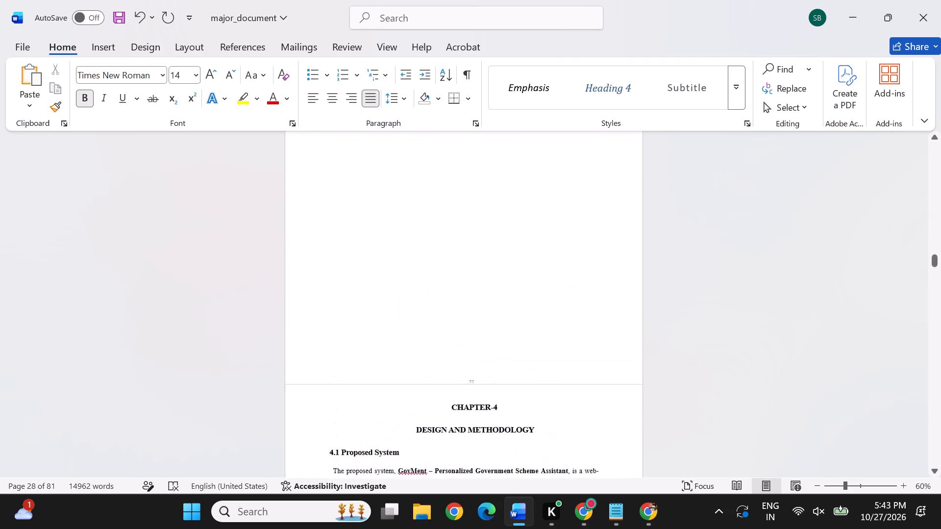
scroll(347, 306, "up", 2)
scroll(324, 249, "up", 1)
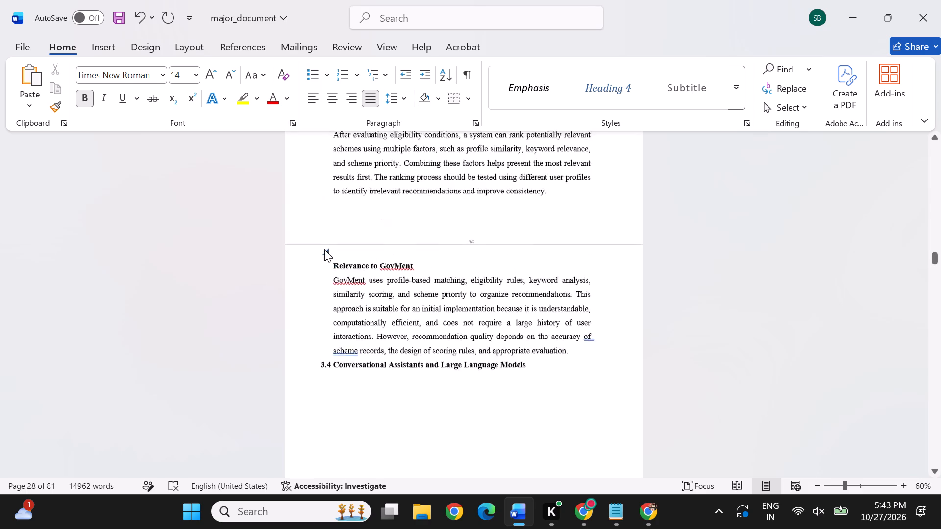
scroll(324, 249, "up", 2)
scroll(354, 353, "down", 1)
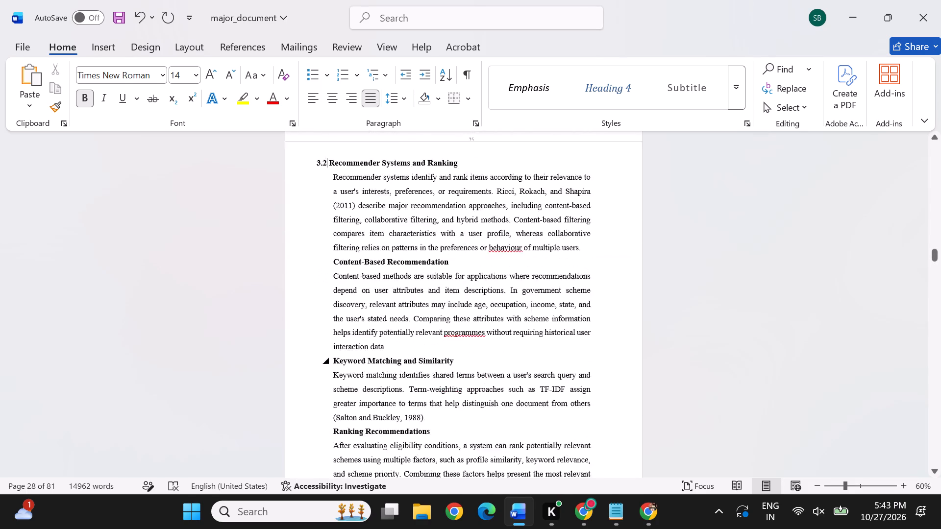
scroll(354, 353, "down", 2)
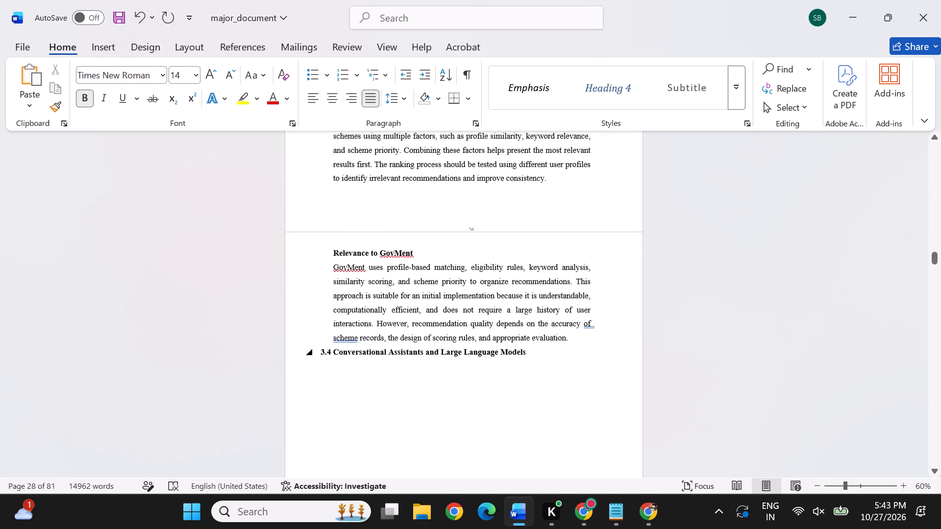
left_click(328, 349)
key("Delete")
key("3")
left_click(592, 518)
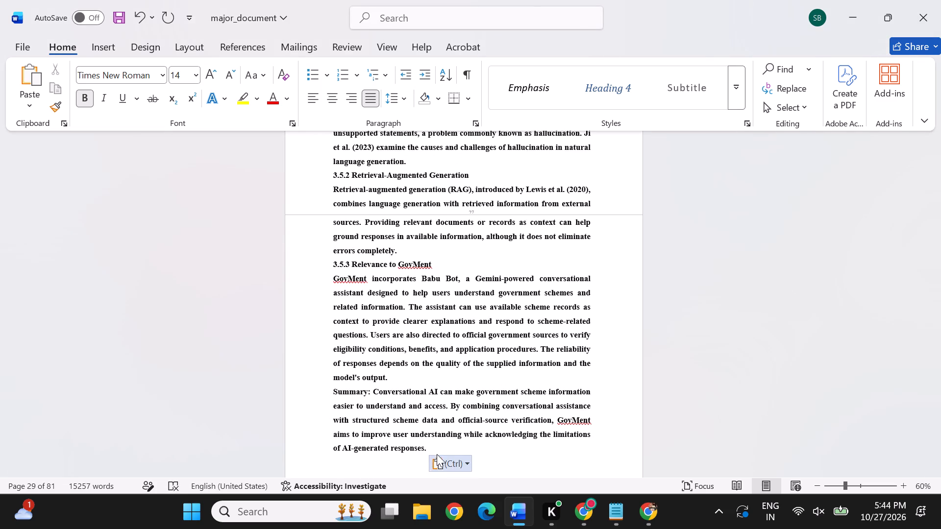
left_click(207, 236)
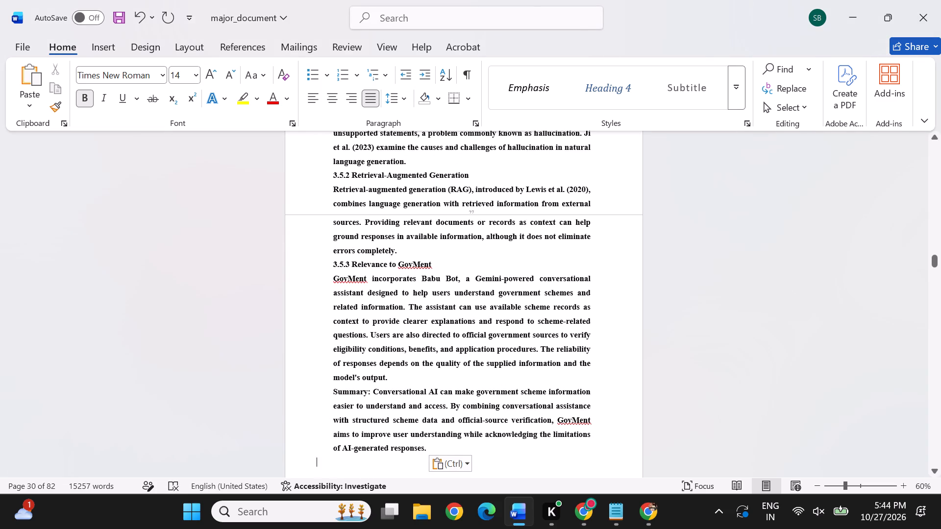
key("ctrl+z")
left_click(78, 101)
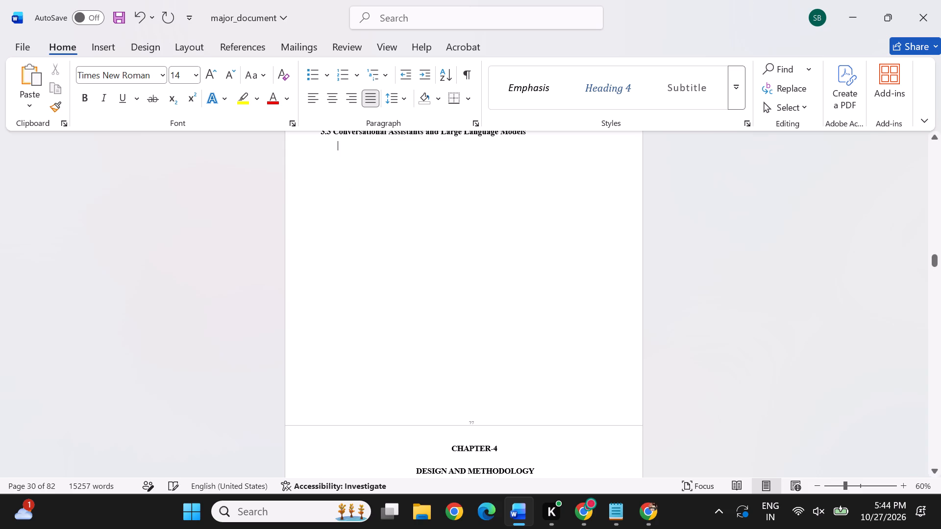
key("ctrl+v")
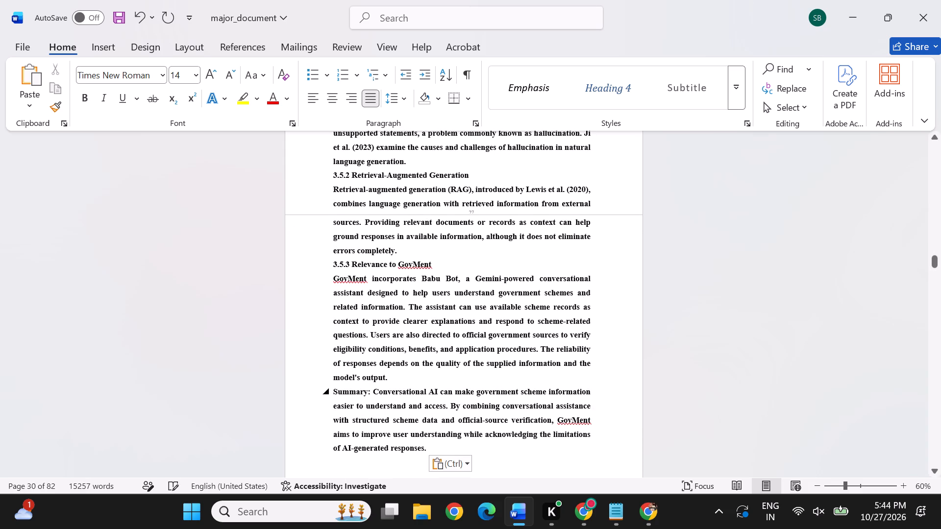
Remove bold from all of the newly pasted section text, leaving the 3.3 heading out.
left_click_drag(432, 451, 335, 208)
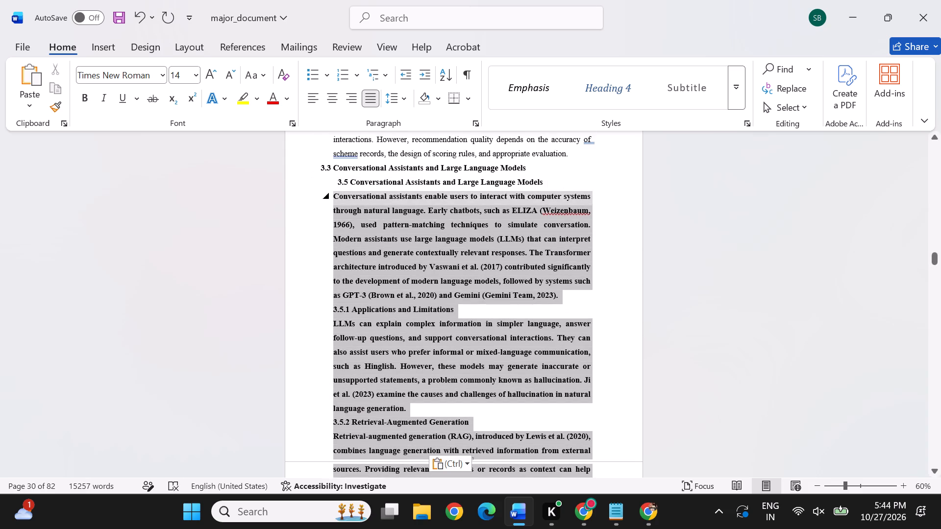
left_click_drag(335, 208, 336, 190)
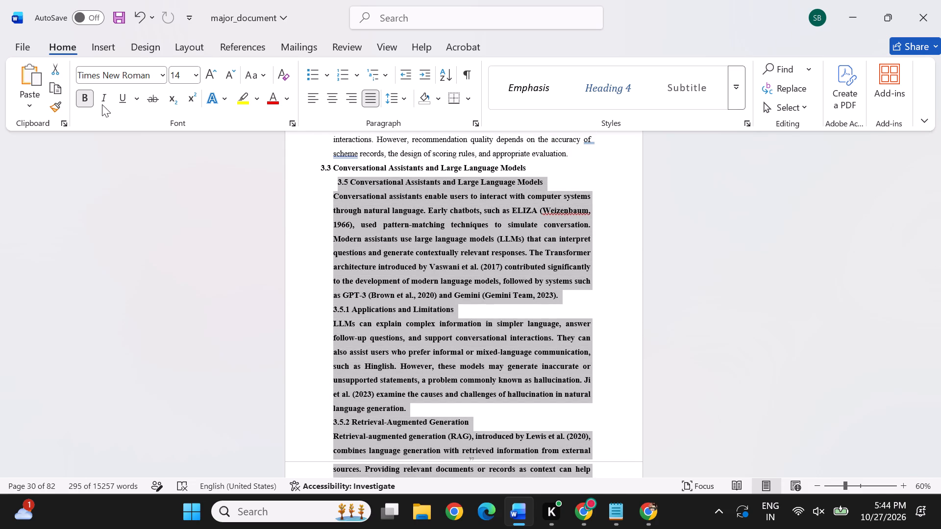
left_click(87, 97)
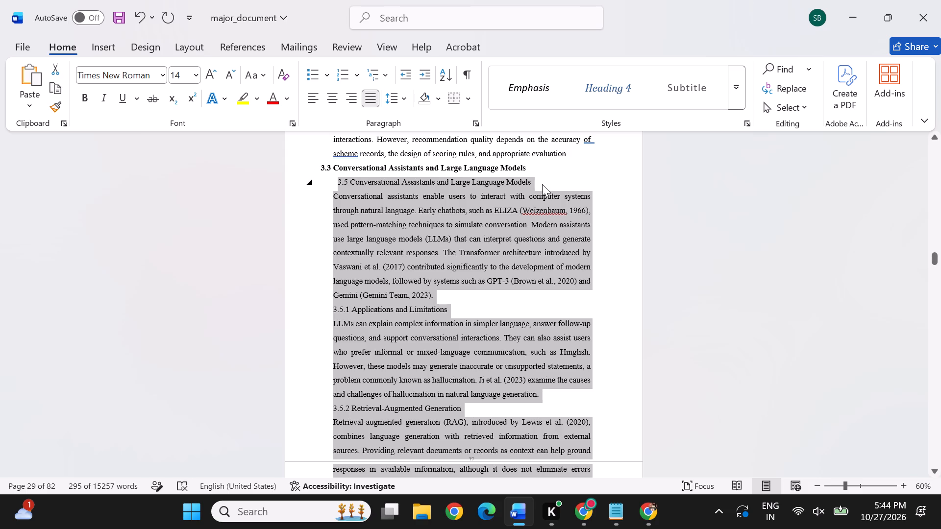
Delete the duplicate "3.5 Conversational Assistants and Large Language Models" line beneath the 3.3 heading.
left_click(542, 184)
left_click_drag(538, 184, 325, 189)
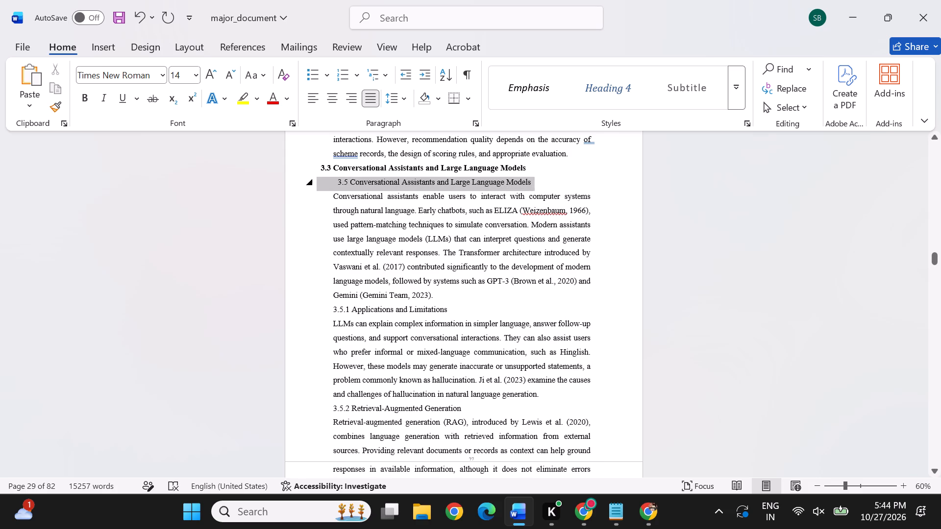
left_click_drag(325, 189, 325, 187)
key("Delete")
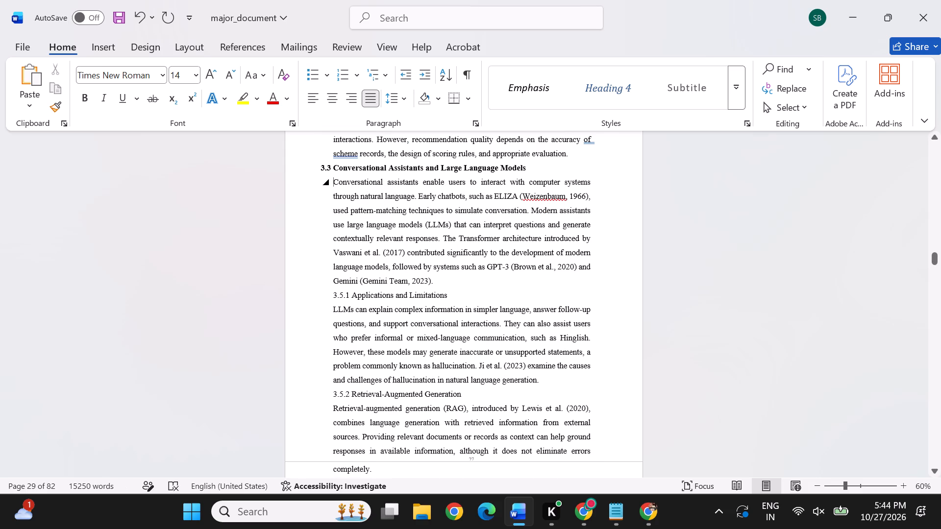
Remove the numbers 3.5.1, 3.5.2 and 3.5.3 from the three subheadings, keeping their titles.
left_click_drag(349, 297, 328, 296)
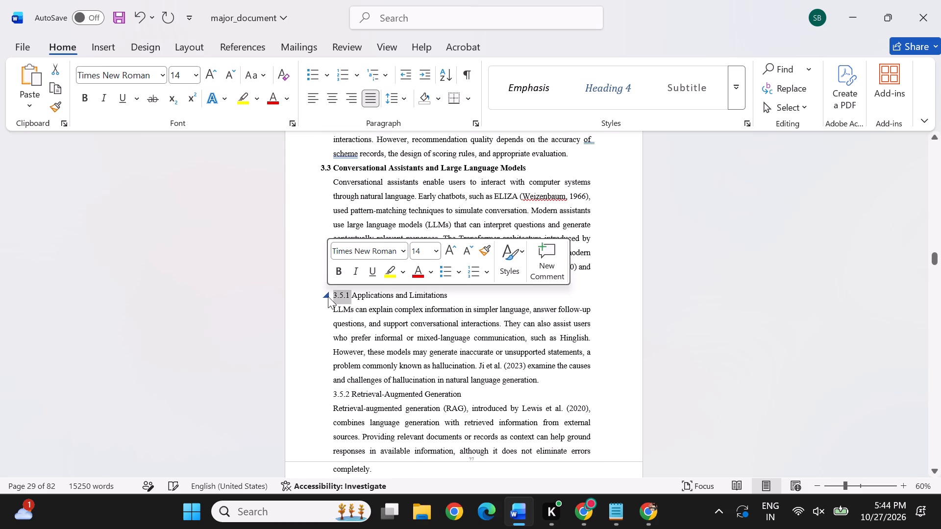
key("Delete")
scroll(428, 394, "down", 1)
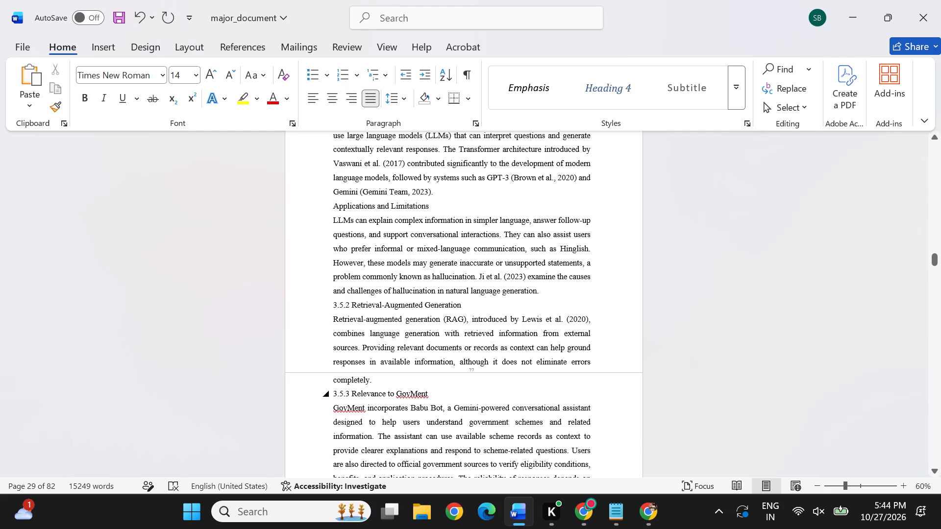
left_click_drag(352, 398, 331, 397)
key("Delete")
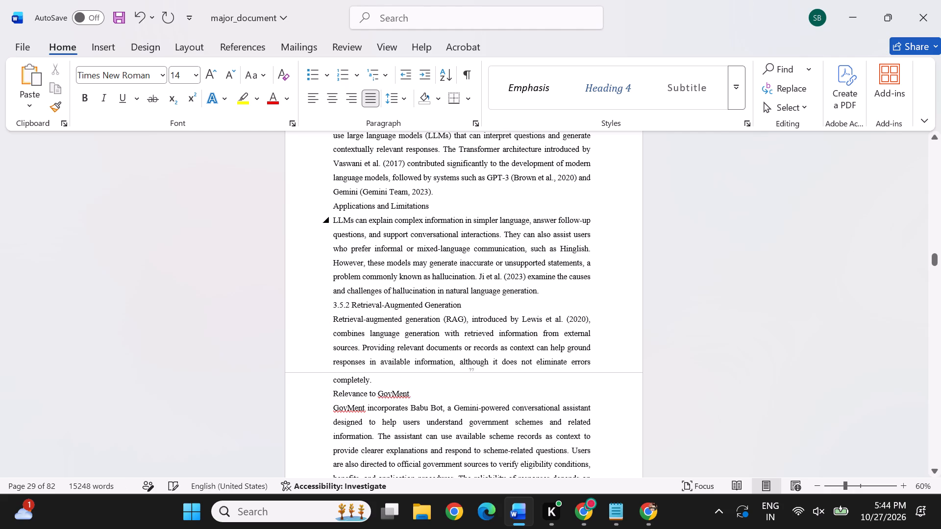
left_click_drag(349, 306, 328, 305)
key("Delete")
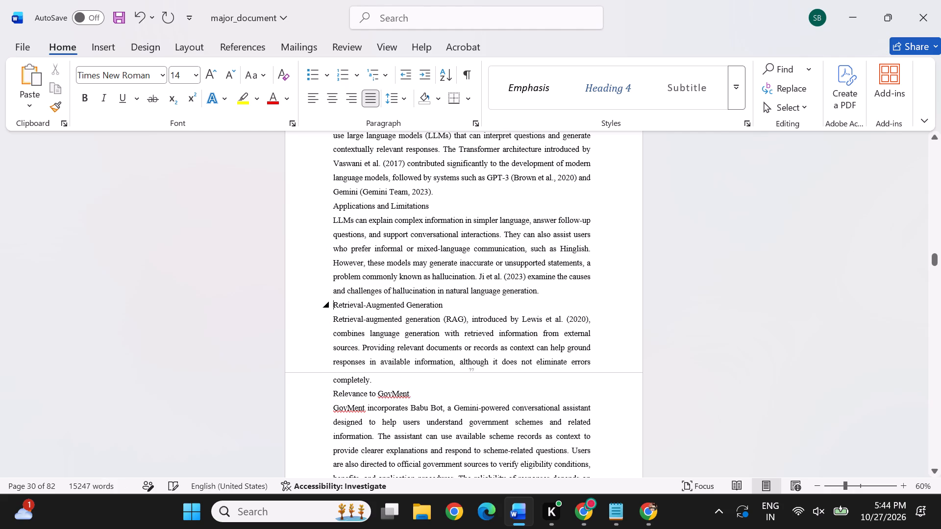
Make the subheadings "Retrieval-Augmented Generation", "Relevance to GovMent" and "Applications and Limitations" bold.
left_click_drag(462, 309, 335, 309)
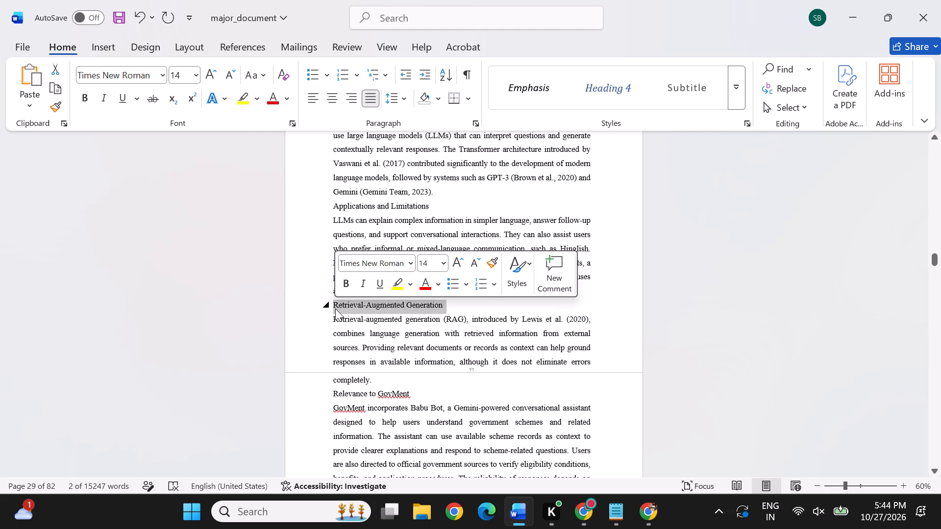
left_click(344, 284)
left_click_drag(415, 393, 396, 394)
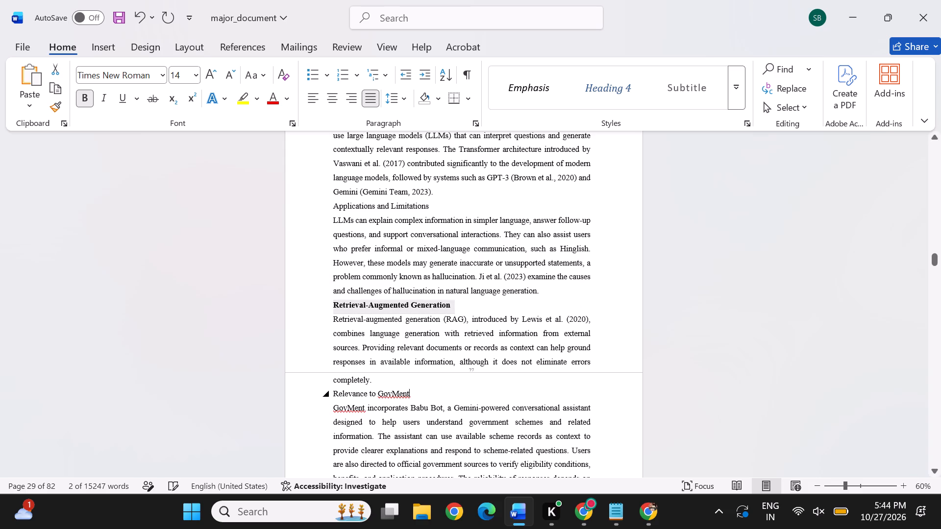
left_click_drag(396, 394, 333, 394)
left_click(340, 366)
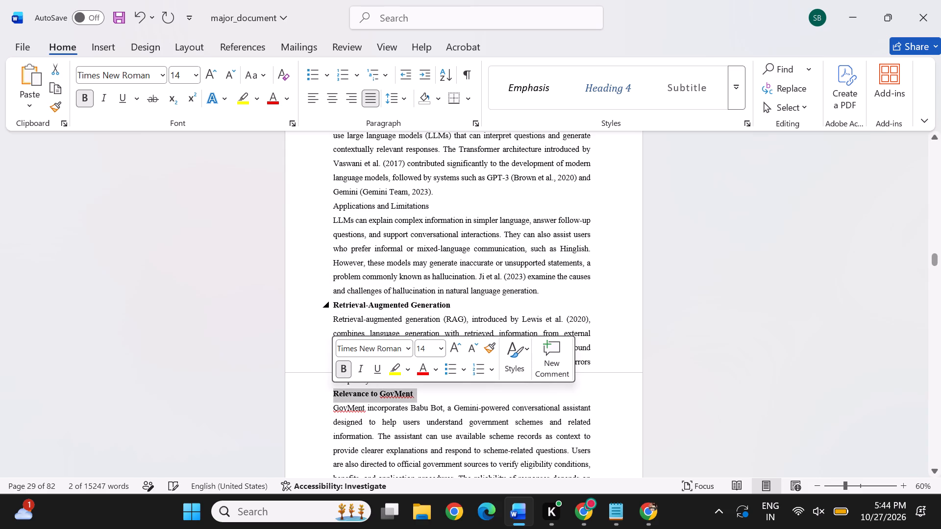
left_click_drag(444, 207, 332, 210)
left_click(342, 191)
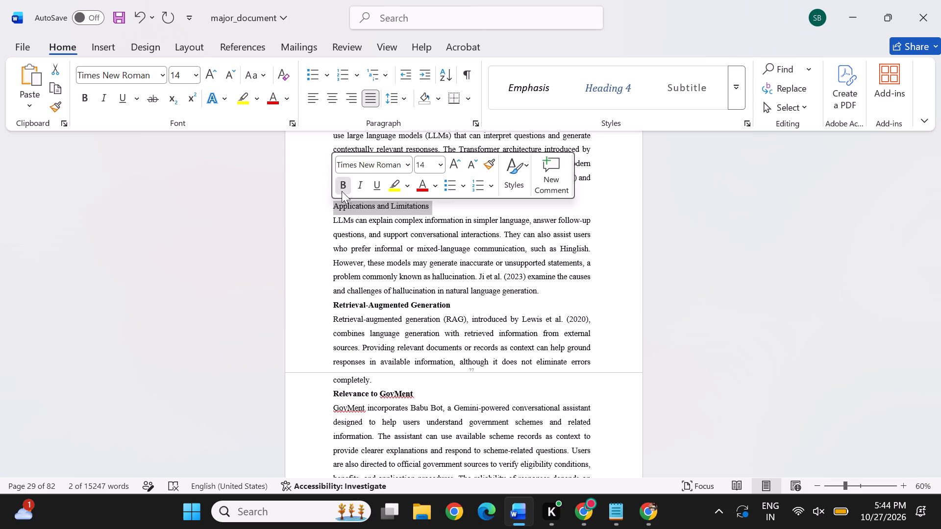
Delete the sentence starting "Providing relevant documents or records as context" from the end of the Retrieval-Augmented Generation paragraph.
scroll(386, 268, "up", 1)
scroll(429, 218, "up", 1)
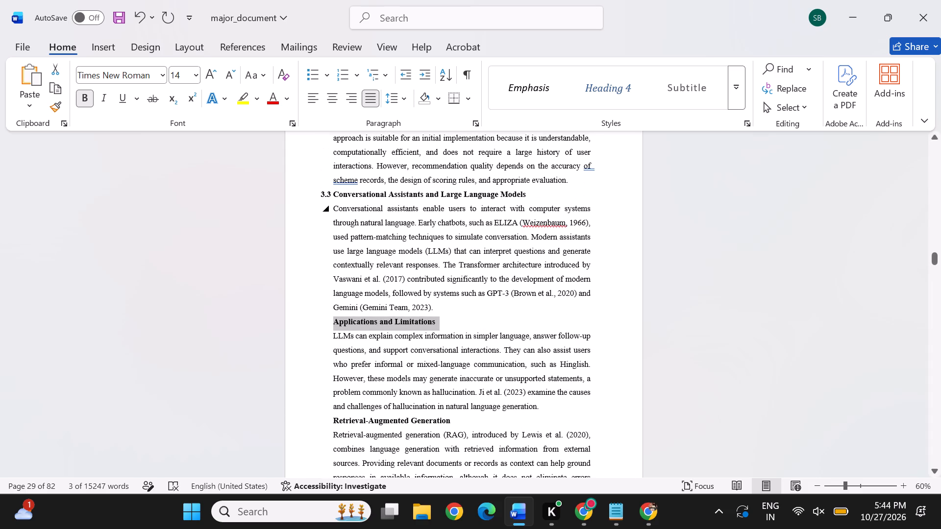
scroll(460, 374, "down", 1)
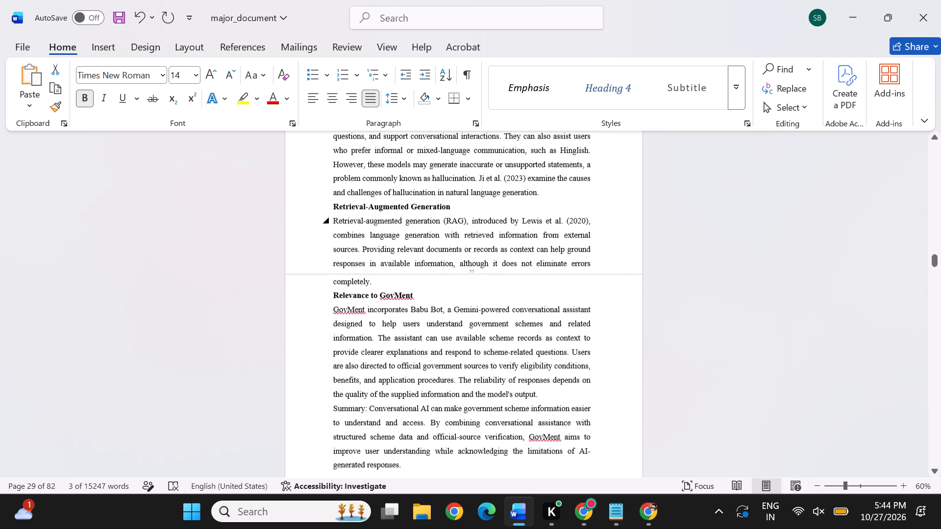
left_click(594, 235)
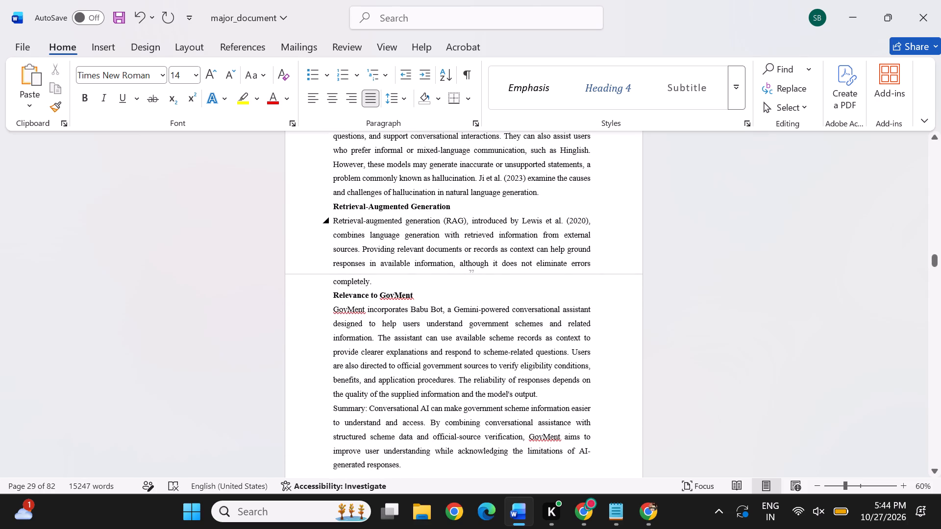
left_click_drag(363, 245, 376, 279)
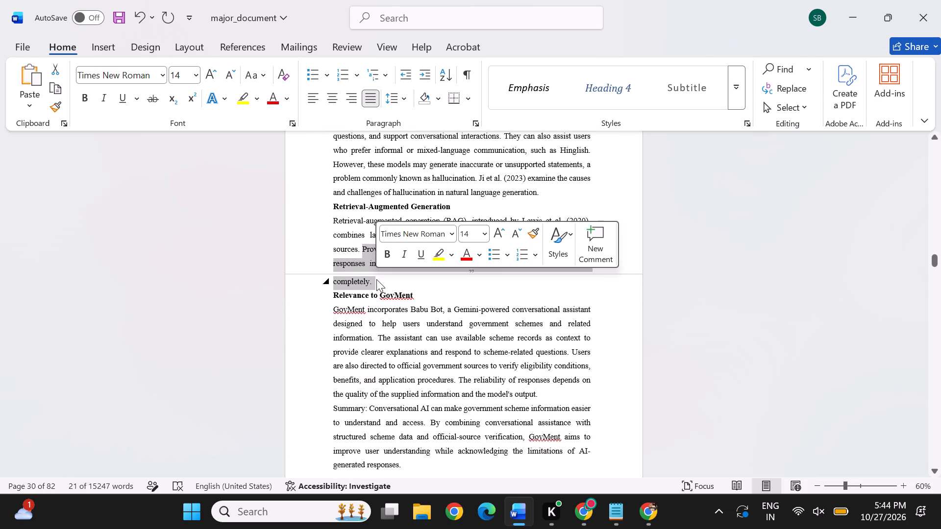
key("Delete")
Insert three blank lines after the Retrieval-Augmented Generation paragraph so "Relevance to GovMent" sits lower on the following page.
left_click(374, 244)
key("Return")
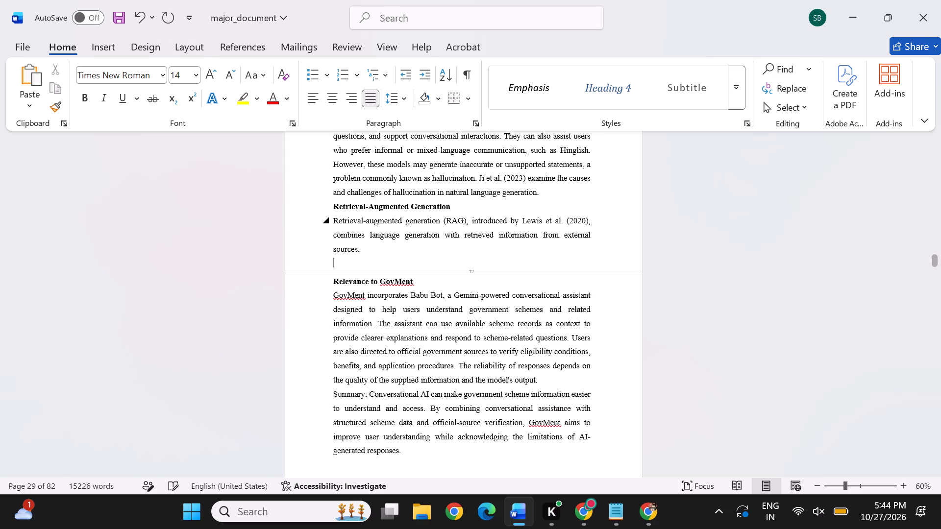
key("Return")
key("Return")
Delete the "However, these models may generate inaccurate or unsupported statements" sentence, through "hallucination.", from the Applications and Limitations paragraph.
scroll(434, 214, "up", 1)
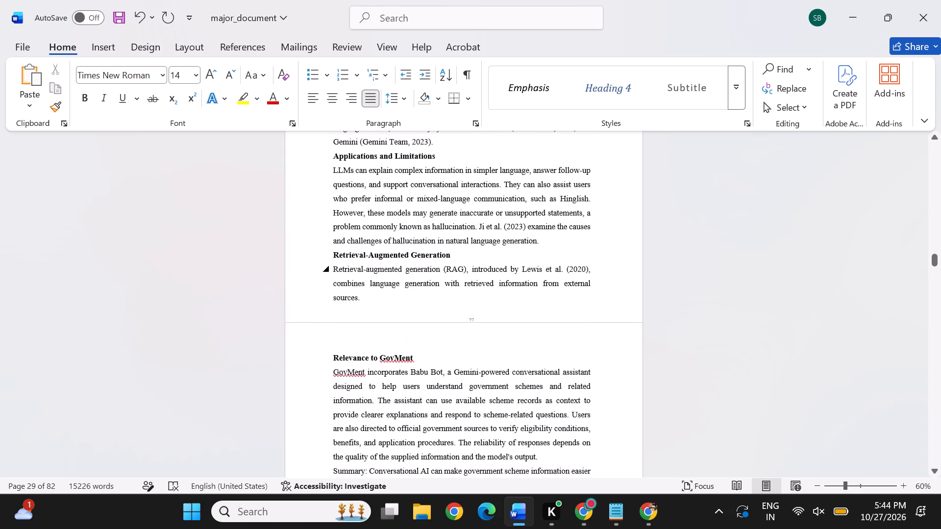
scroll(478, 276, "up", 1)
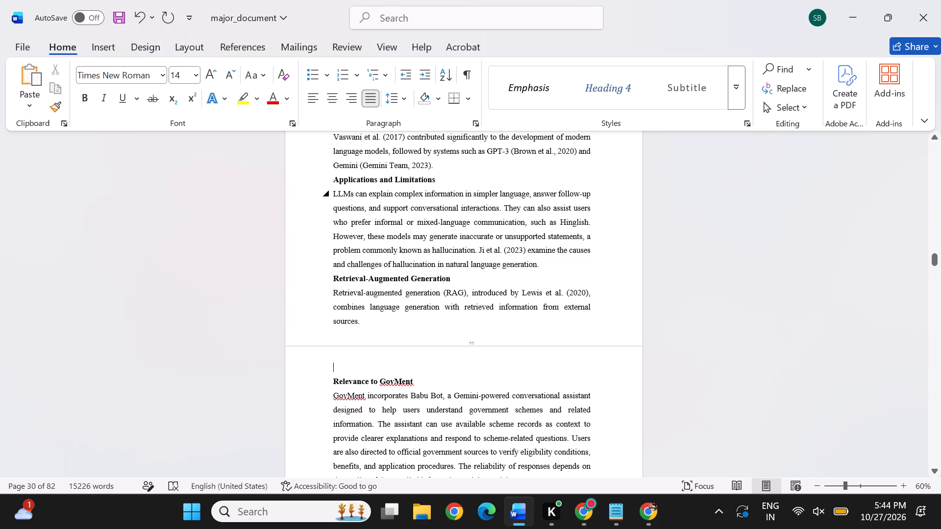
left_click_drag(476, 252, 376, 245)
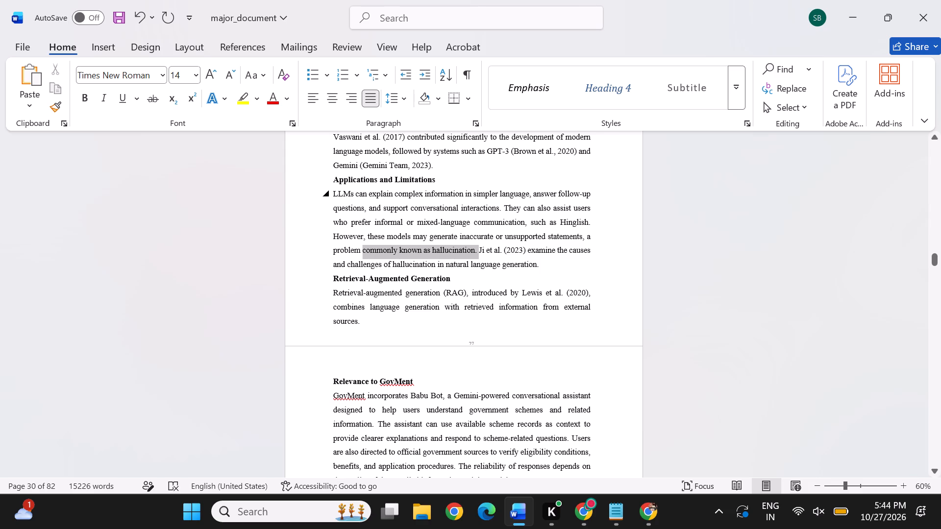
left_click_drag(376, 245, 342, 237)
key("Delete")
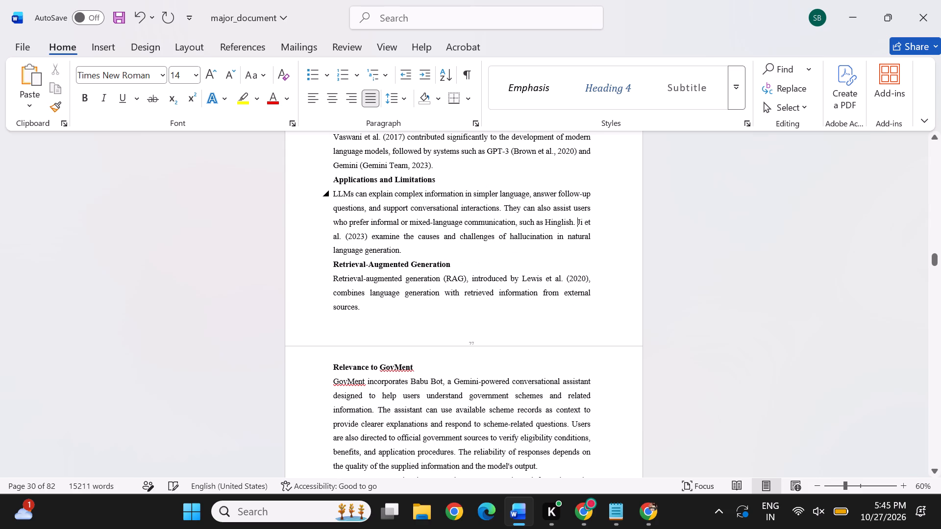
Add one more blank line above the "Relevance to GovMent" subheading at the start of its page.
scroll(421, 279, "down", 1)
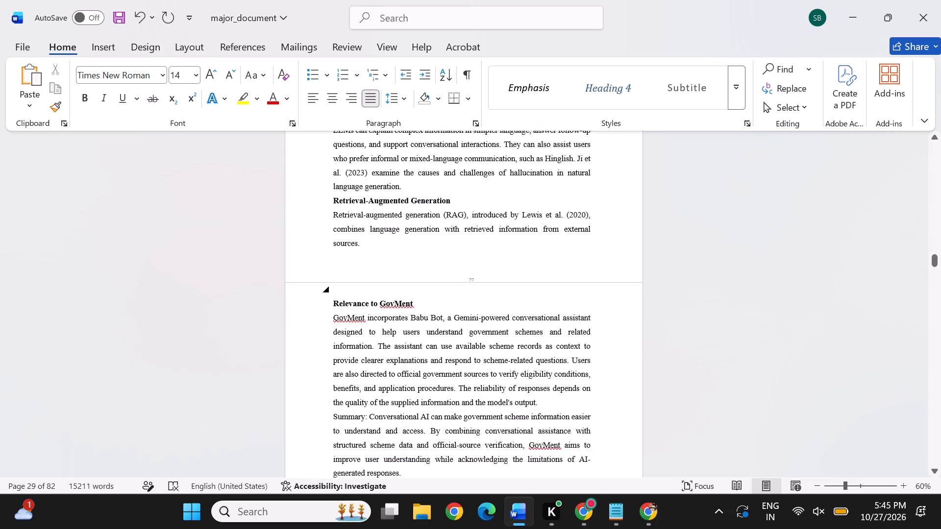
left_click(351, 289)
key("Return")
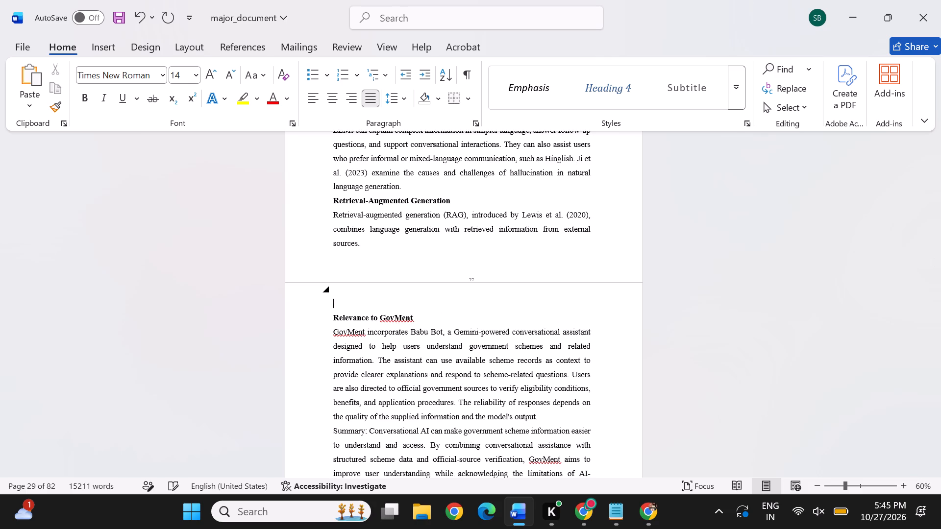
scroll(351, 289, "down", 1)
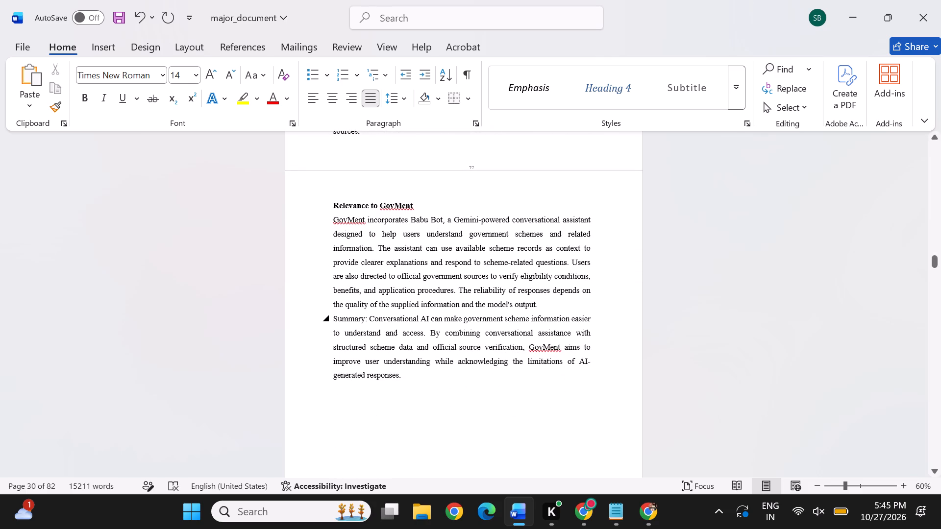
Delete the "Summary: Conversational AI can make government scheme information easier" paragraph and its leftover full stop below the "Relevance to GovMent" text.
left_click_drag(332, 321, 399, 376)
key("Delete")
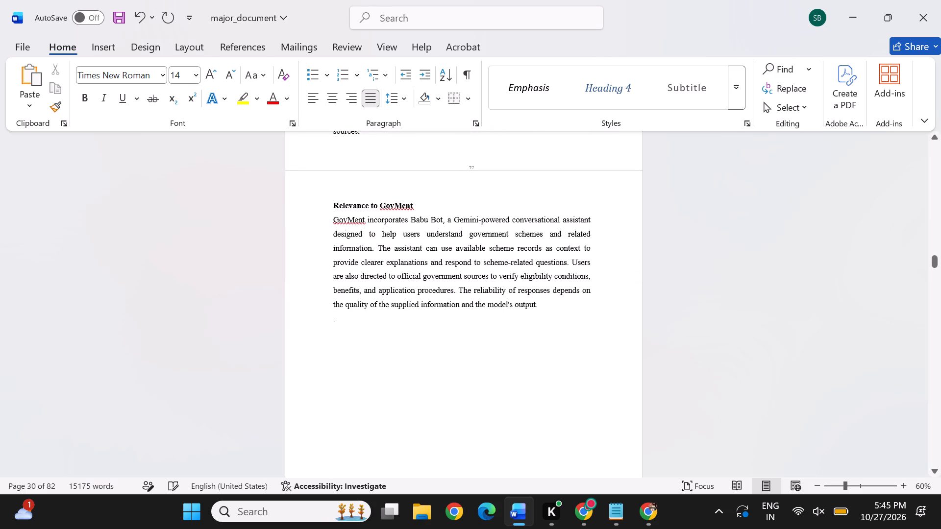
key("Delete")
Check the page layout around section 3.3, from its heading through to the start of Chapter 4.
scroll(475, 350, "up", 1)
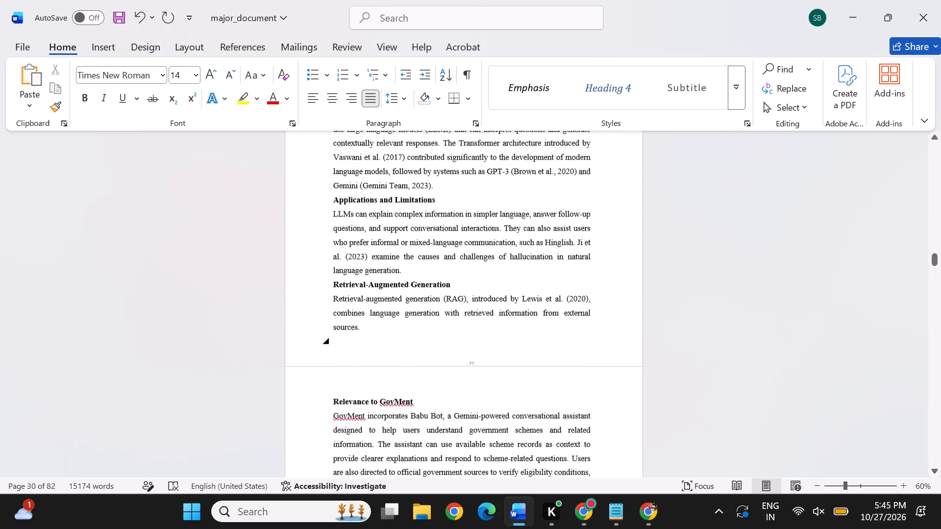
scroll(475, 350, "up", 1)
scroll(470, 386, "down", 1)
scroll(453, 342, "down", 1)
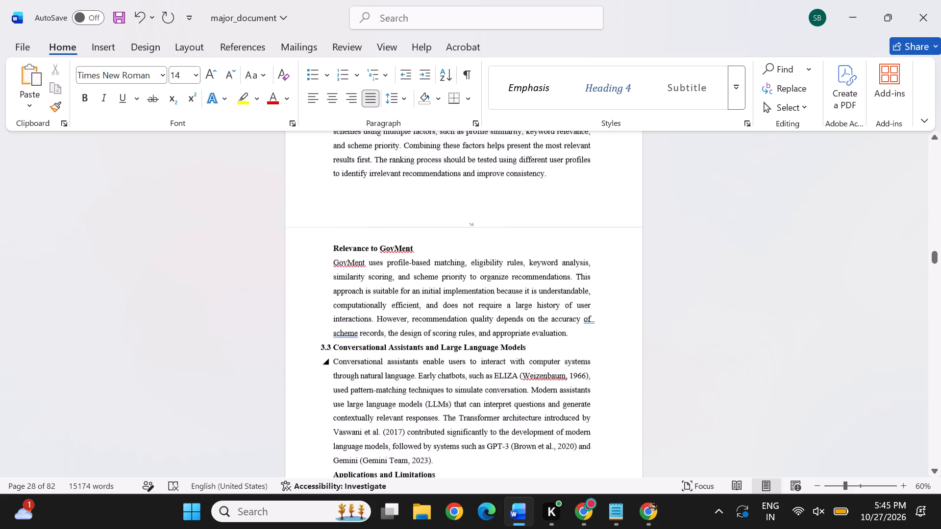
scroll(453, 342, "down", 3)
scroll(425, 304, "up", 1)
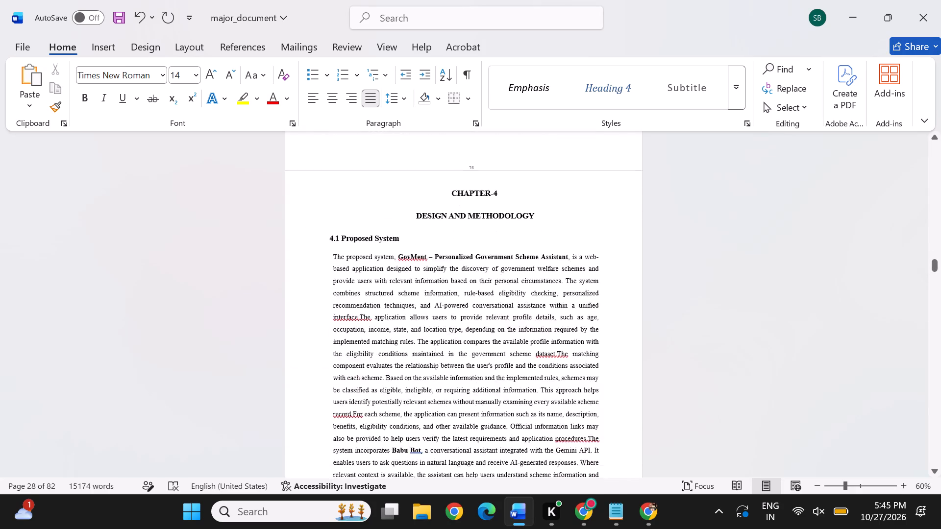
scroll(425, 304, "up", 1)
scroll(390, 224, "up", 1)
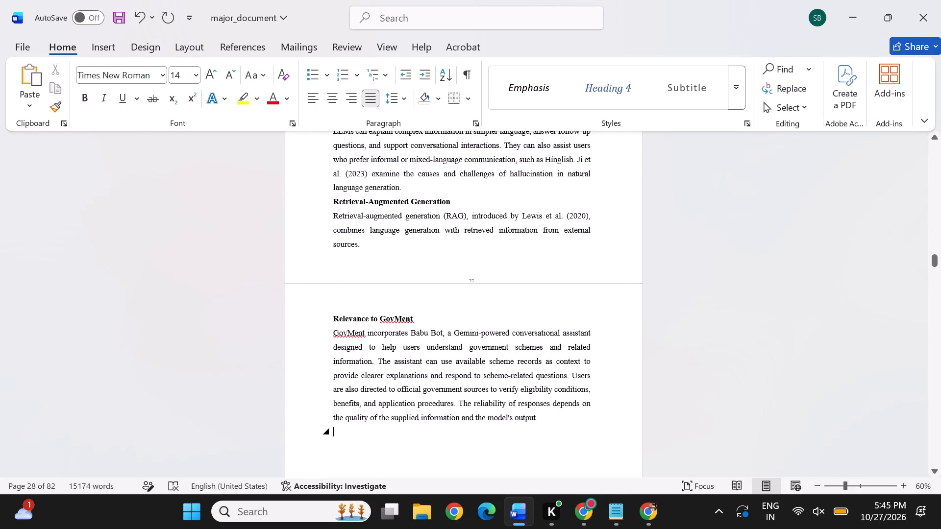
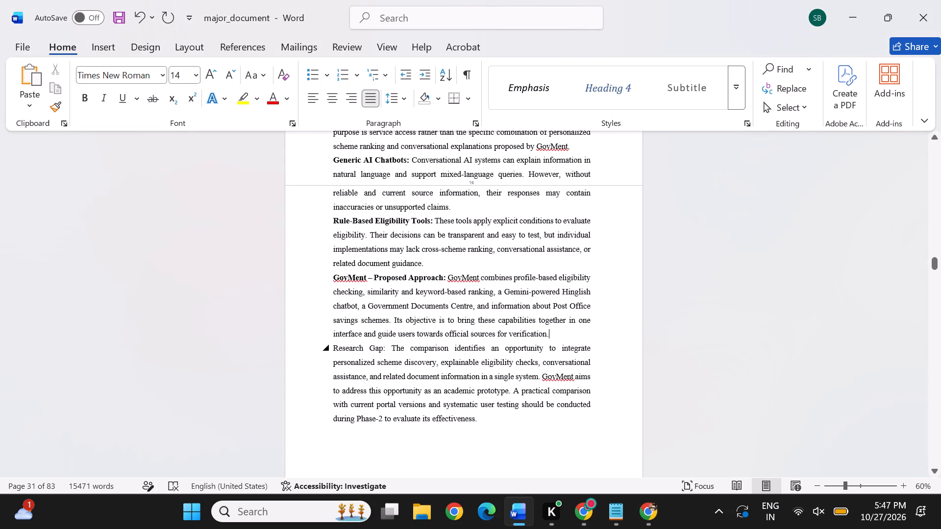
left_click_drag(384, 346, 339, 347)
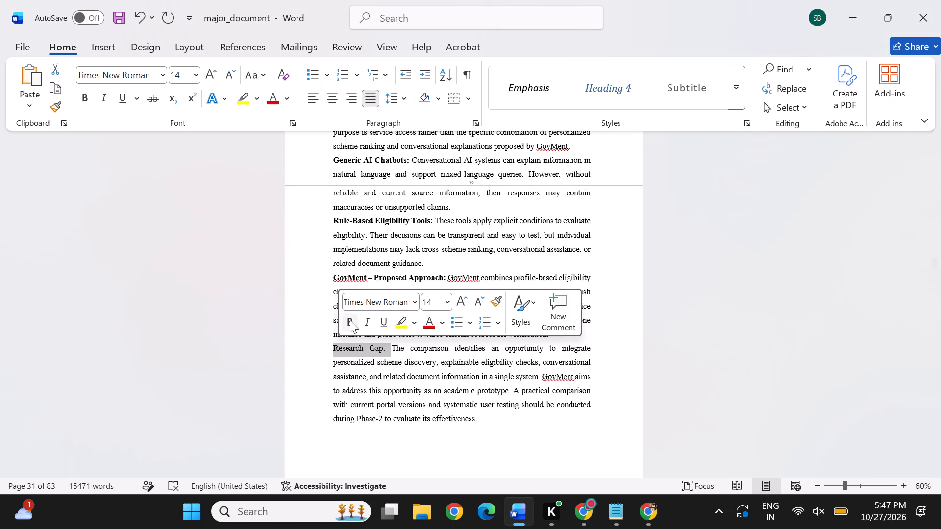
left_click(350, 320)
Bold the lead-in label "Ministry and State Government Portals:" near the start of section 3.4.
scroll(463, 419, "up", 1)
scroll(468, 376, "up", 1)
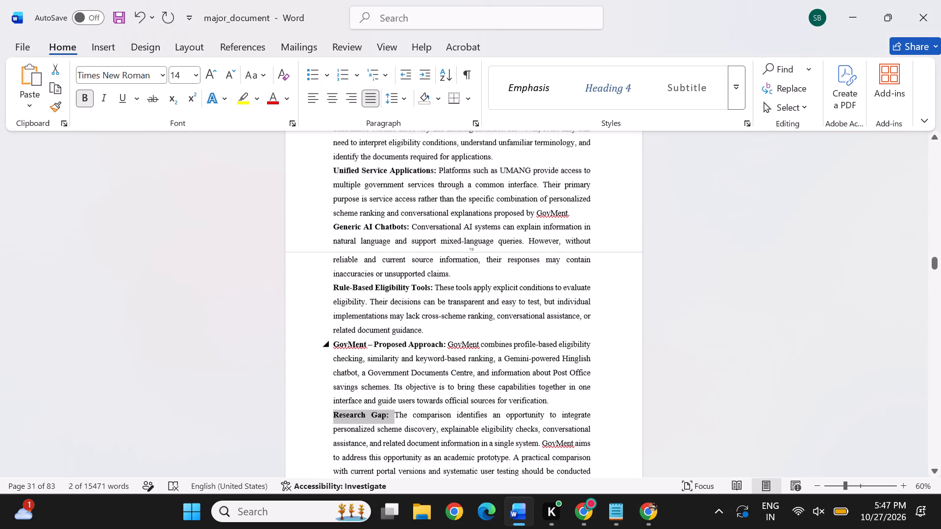
scroll(468, 376, "up", 1)
scroll(460, 313, "up", 1)
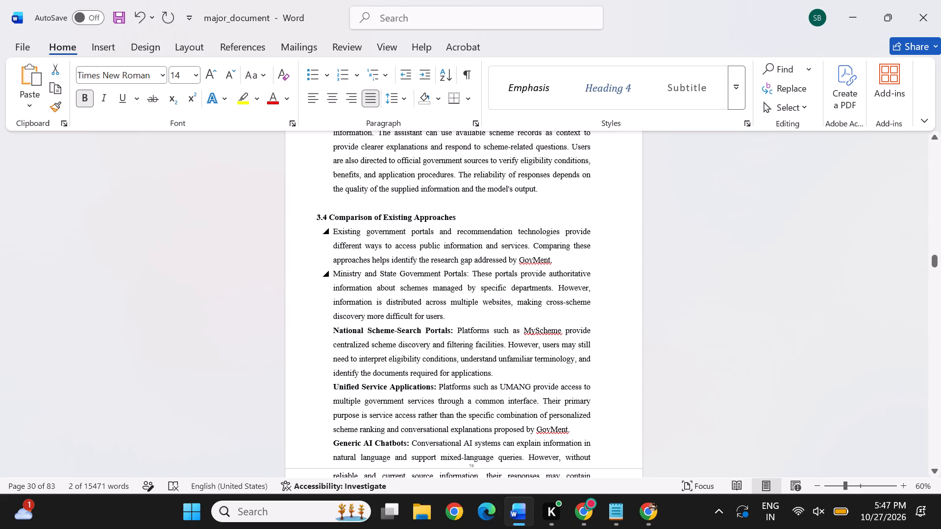
left_click_drag(470, 277, 416, 275)
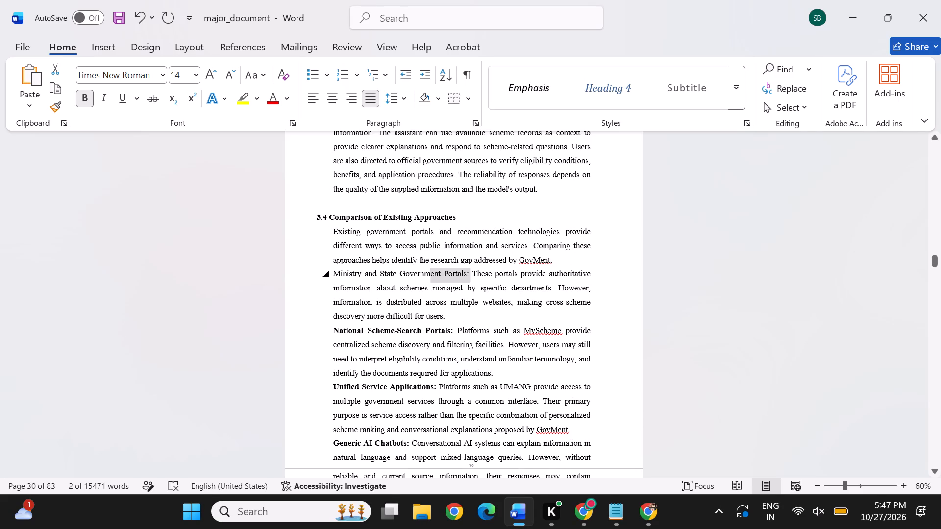
left_click_drag(416, 275, 335, 278)
left_click(345, 255)
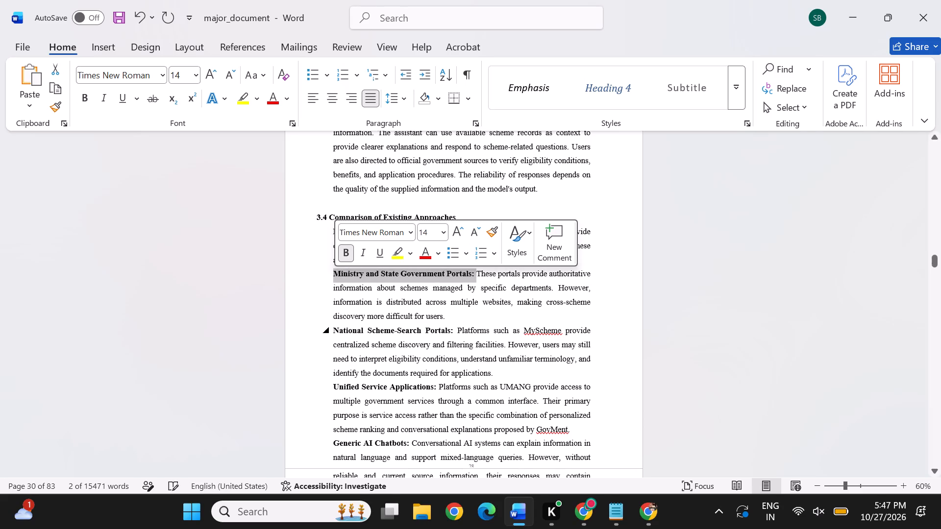
left_click(492, 327)
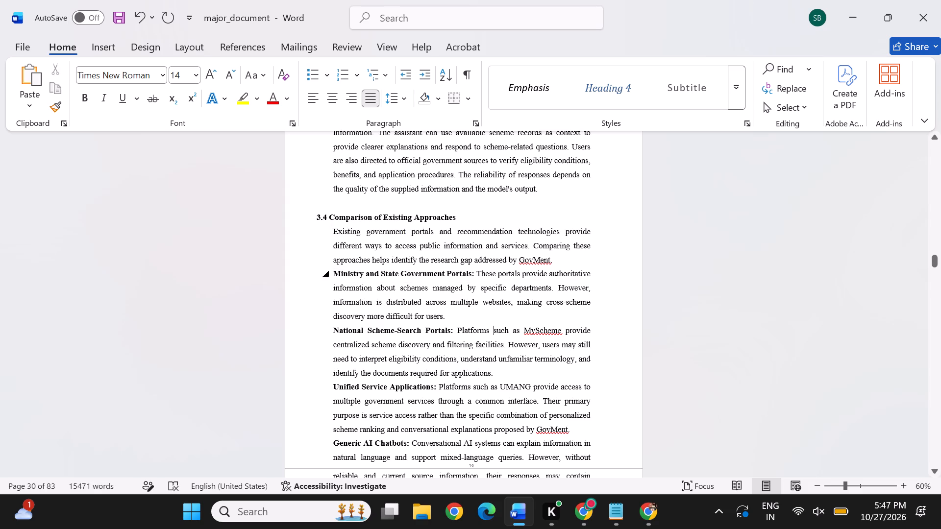
Insert blank lines after the "Unified Service Applications" paragraph so that the "Generic AI Chatbots" paragraph starts on the following page.
scroll(533, 277, "up", 1)
scroll(446, 347, "down", 1)
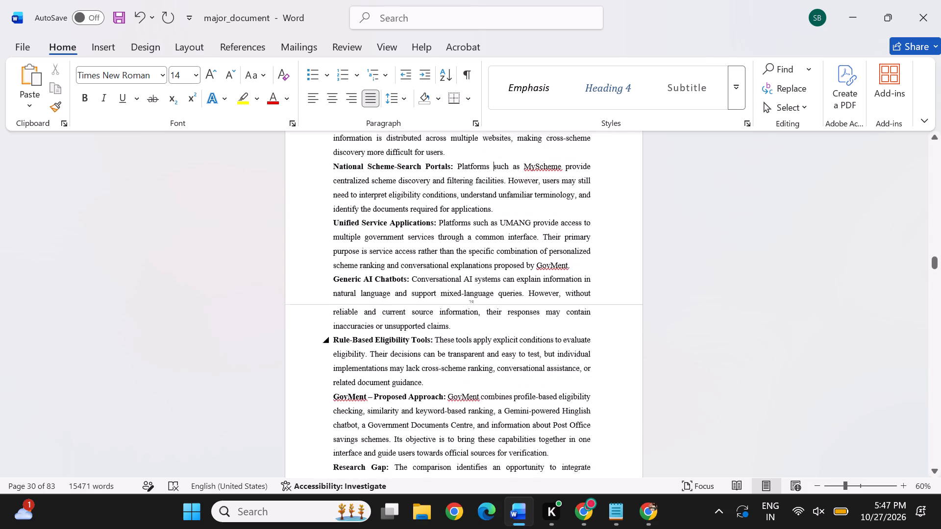
left_click(589, 242)
key("Return")
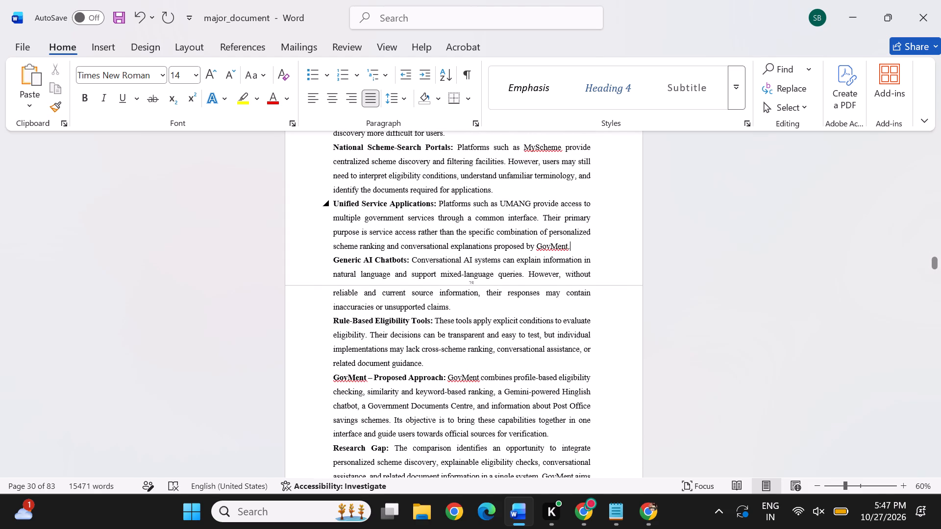
key("Return")
key("Return")
key("Return")
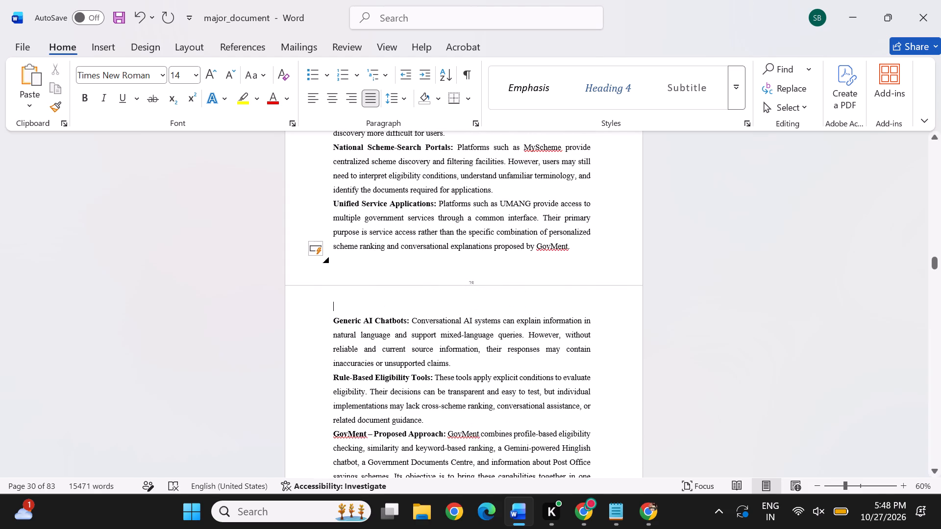
Review the end of section 3.4 against the remaining Chapter 3 entries in the Notepad outline, returning to the Word document.
scroll(519, 292, "down", 1)
scroll(467, 330, "down", 1)
left_click(416, 358)
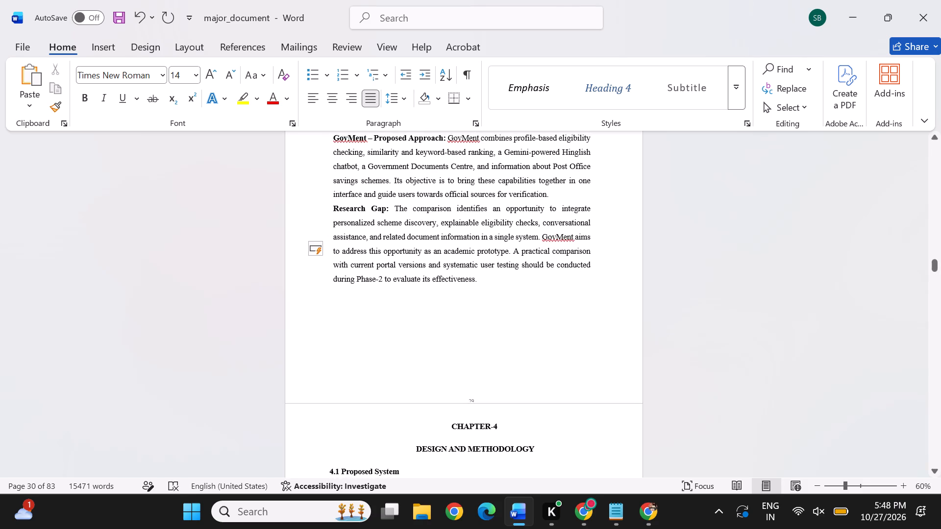
left_click(353, 308)
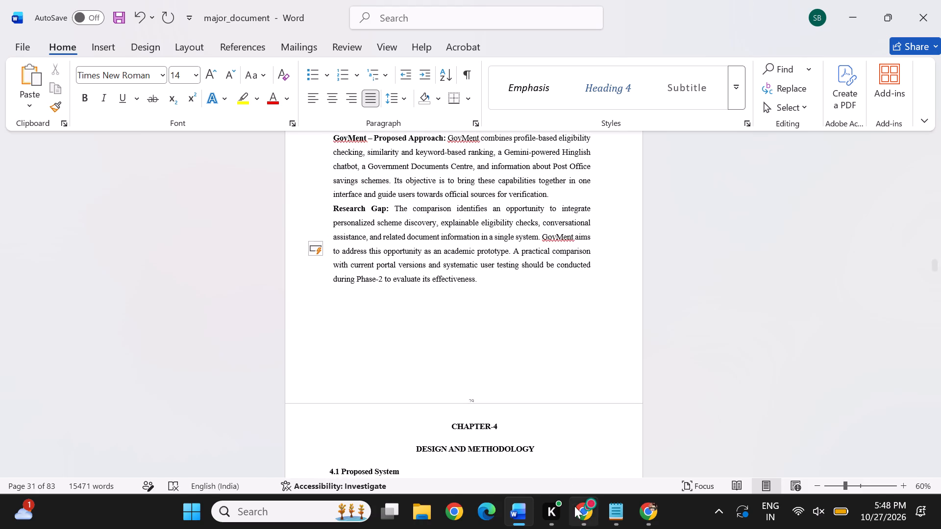
left_click(574, 506)
left_click(618, 509)
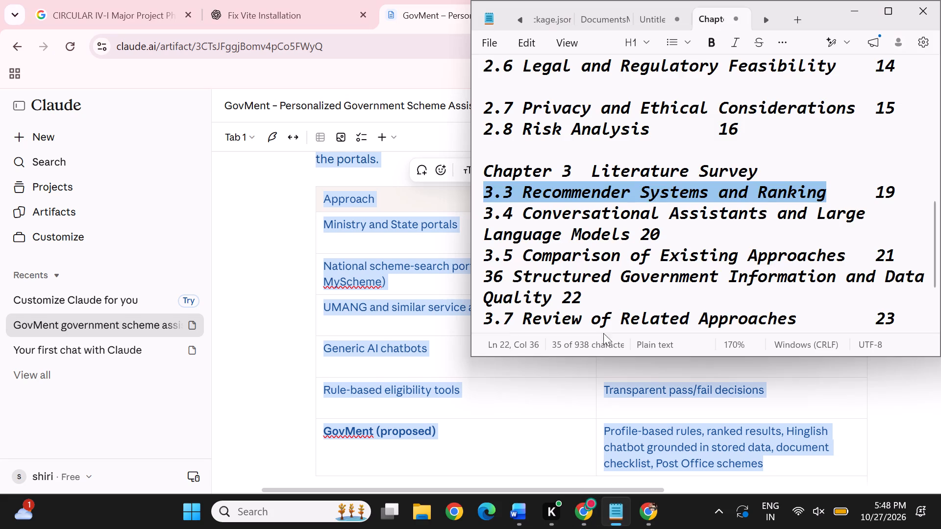
scroll(666, 234, "down", 1)
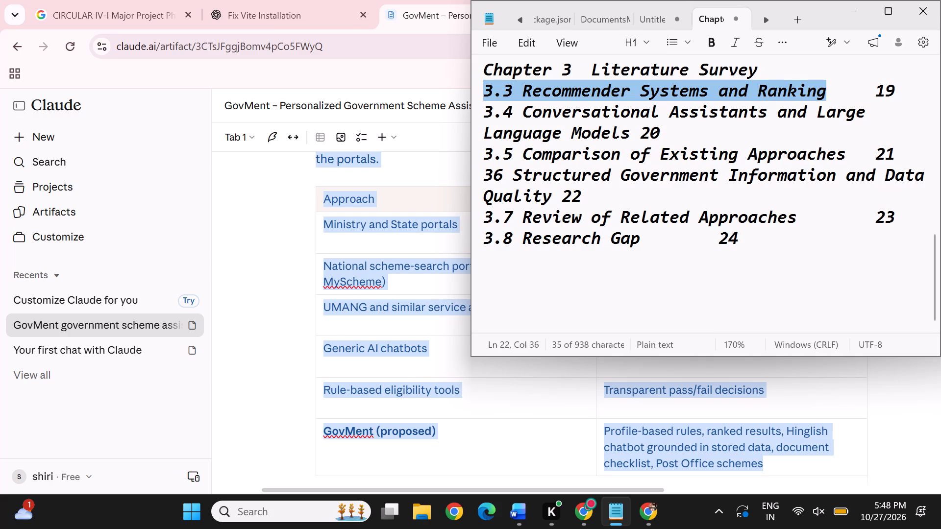
left_click(522, 519)
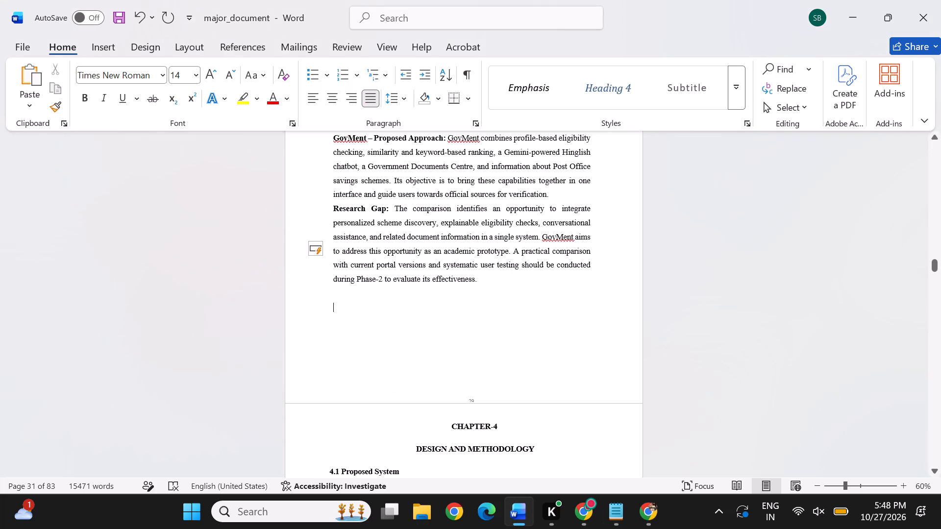
Save the thesis document.
scroll(251, 281, "up", 4)
right_click(251, 281)
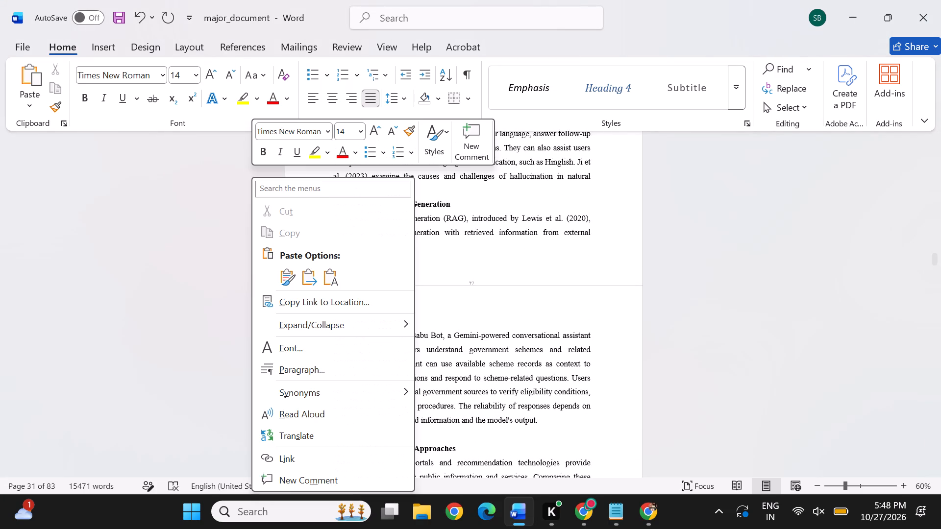
key("ctrl+s")
left_click(189, 289)
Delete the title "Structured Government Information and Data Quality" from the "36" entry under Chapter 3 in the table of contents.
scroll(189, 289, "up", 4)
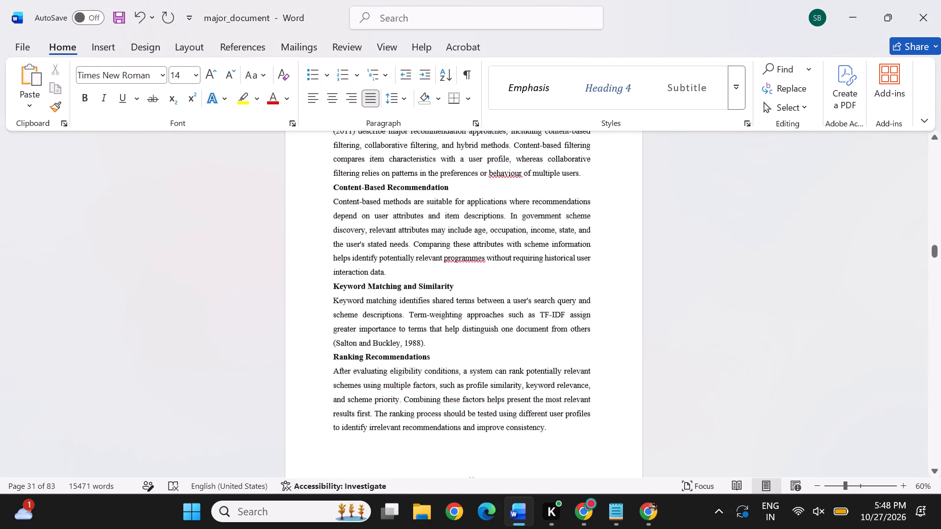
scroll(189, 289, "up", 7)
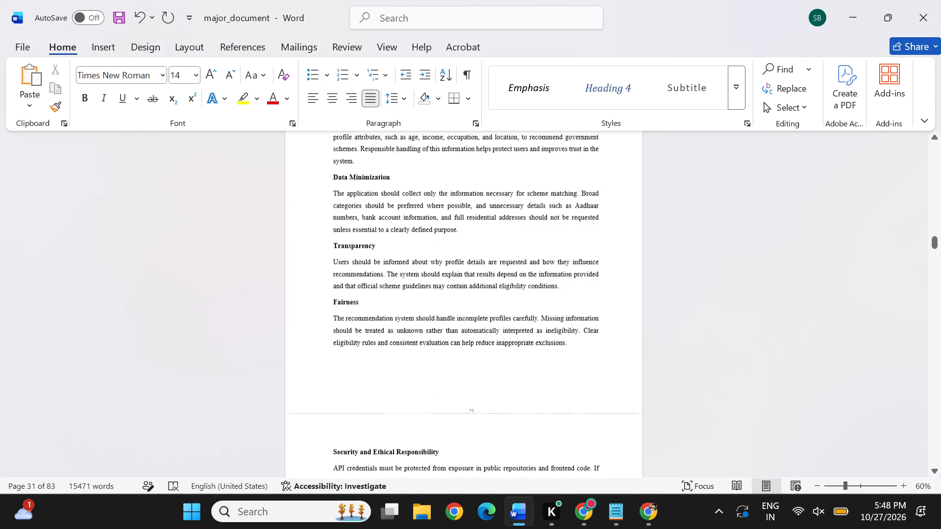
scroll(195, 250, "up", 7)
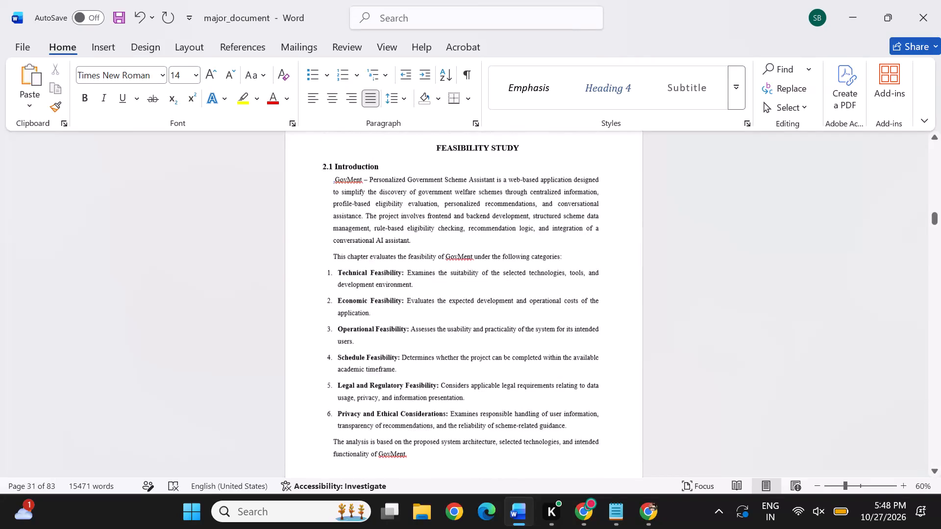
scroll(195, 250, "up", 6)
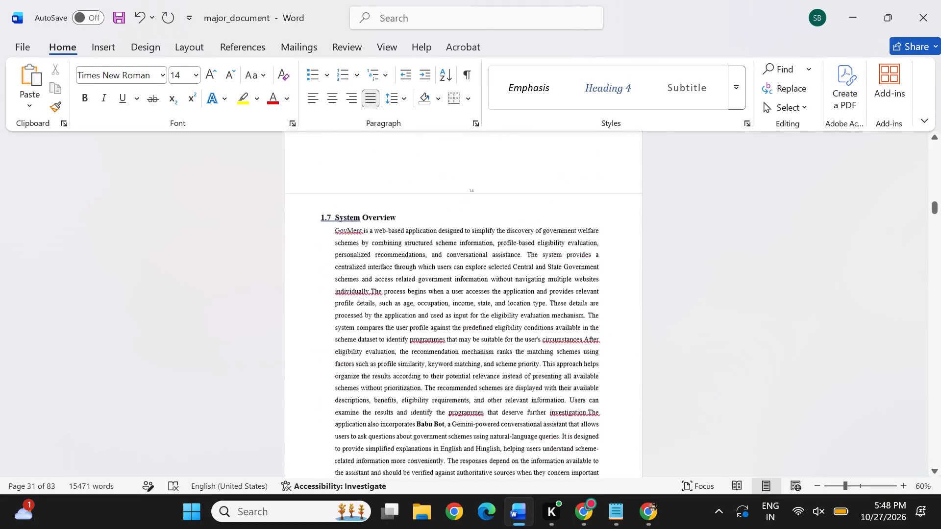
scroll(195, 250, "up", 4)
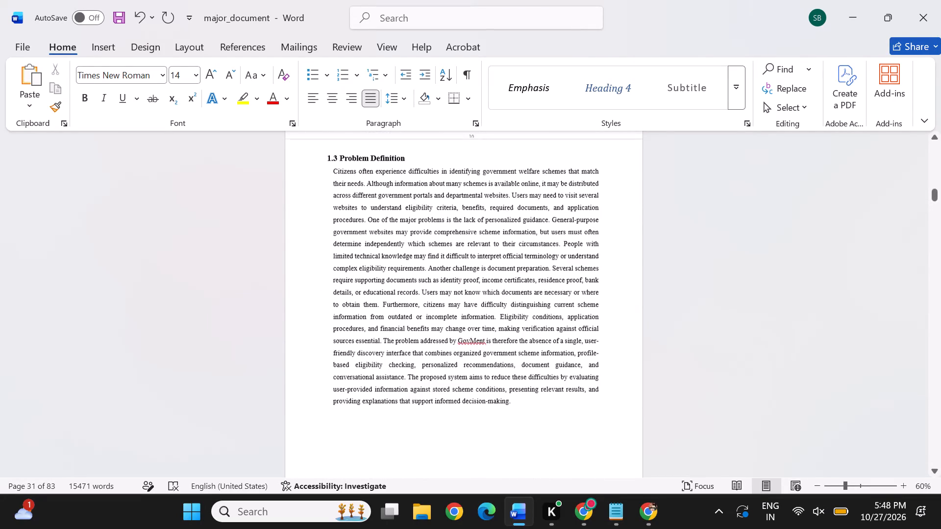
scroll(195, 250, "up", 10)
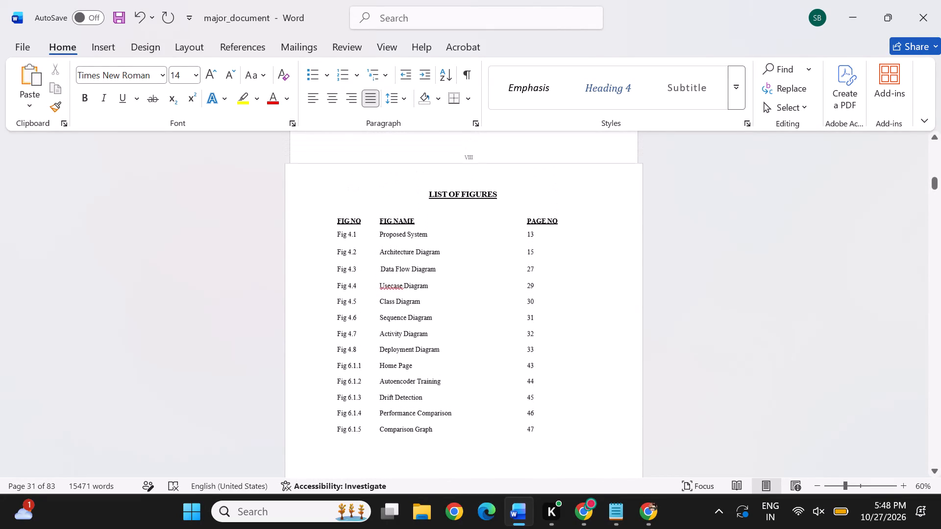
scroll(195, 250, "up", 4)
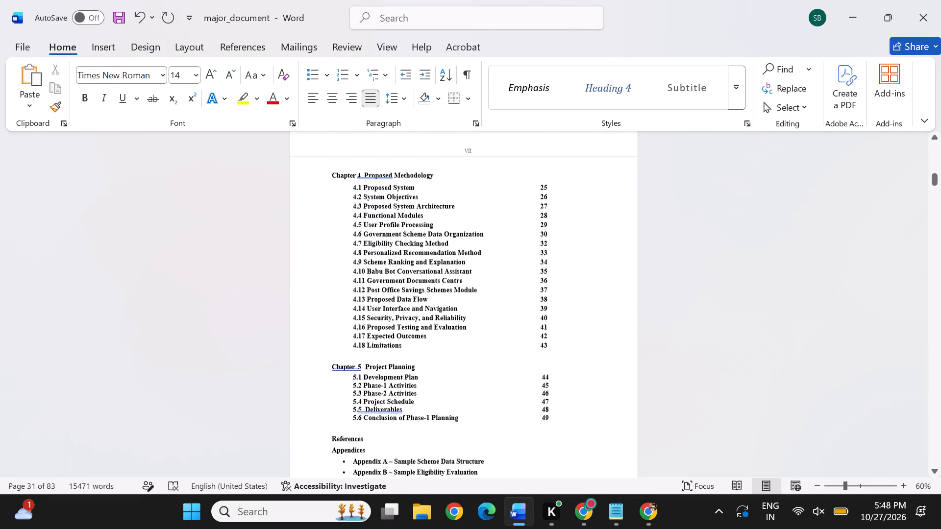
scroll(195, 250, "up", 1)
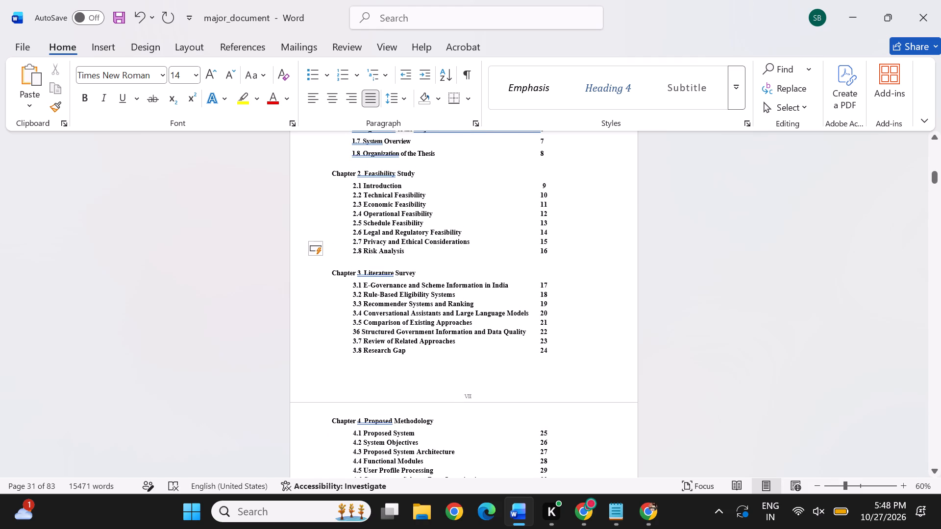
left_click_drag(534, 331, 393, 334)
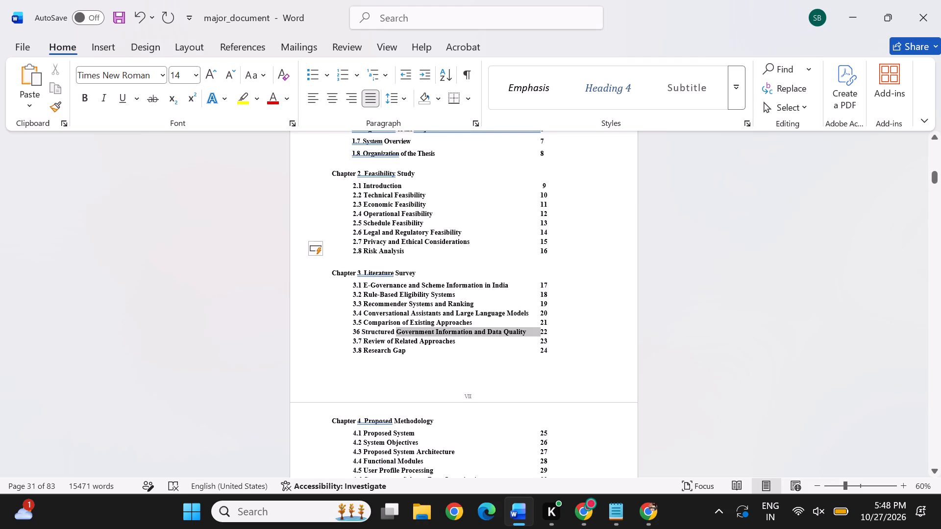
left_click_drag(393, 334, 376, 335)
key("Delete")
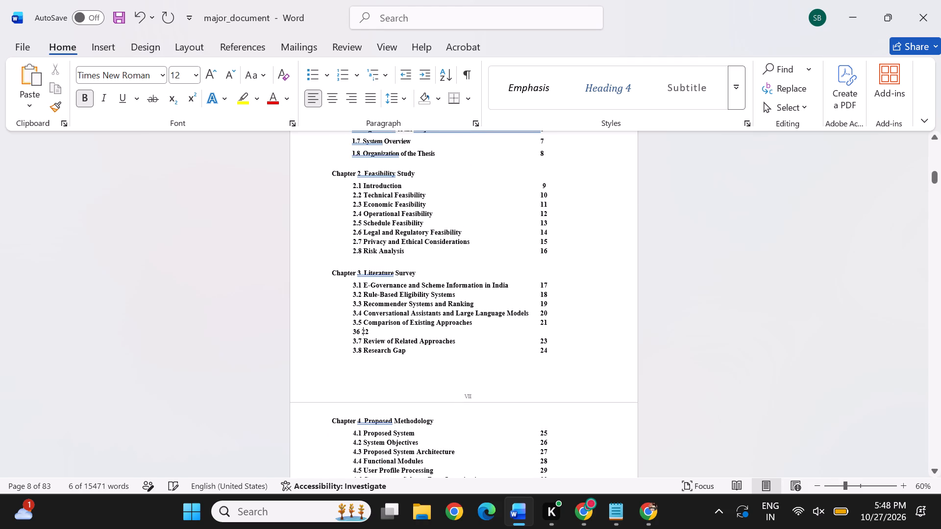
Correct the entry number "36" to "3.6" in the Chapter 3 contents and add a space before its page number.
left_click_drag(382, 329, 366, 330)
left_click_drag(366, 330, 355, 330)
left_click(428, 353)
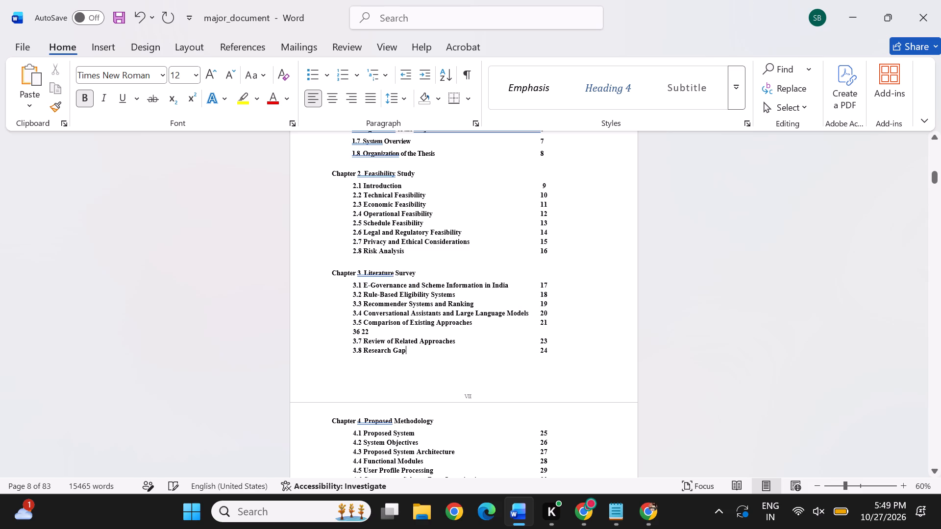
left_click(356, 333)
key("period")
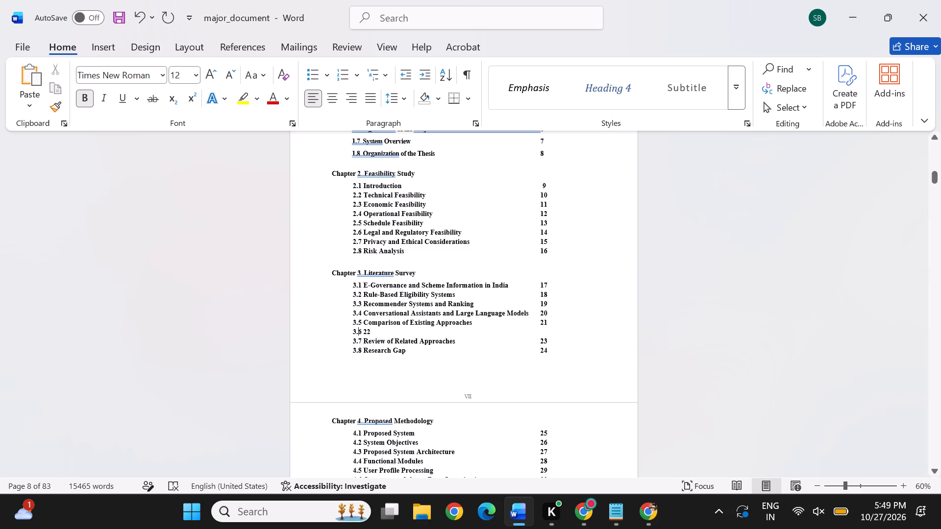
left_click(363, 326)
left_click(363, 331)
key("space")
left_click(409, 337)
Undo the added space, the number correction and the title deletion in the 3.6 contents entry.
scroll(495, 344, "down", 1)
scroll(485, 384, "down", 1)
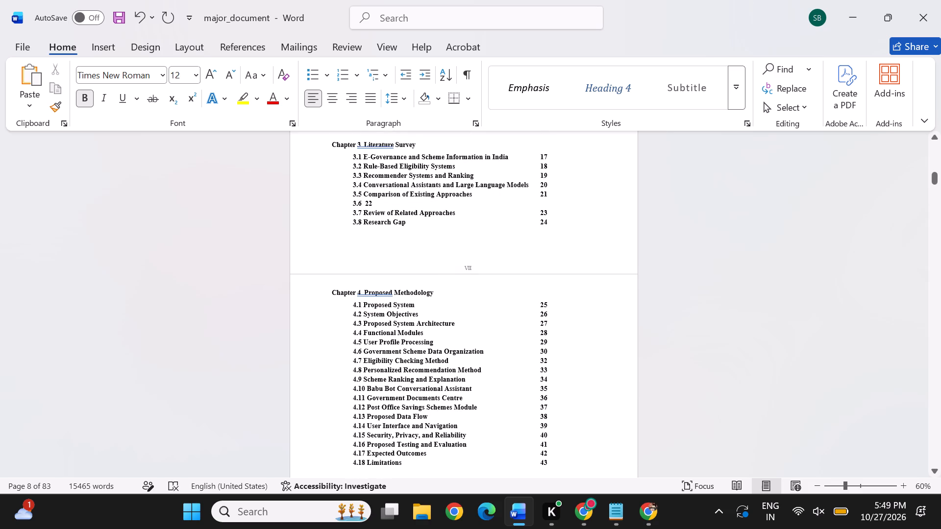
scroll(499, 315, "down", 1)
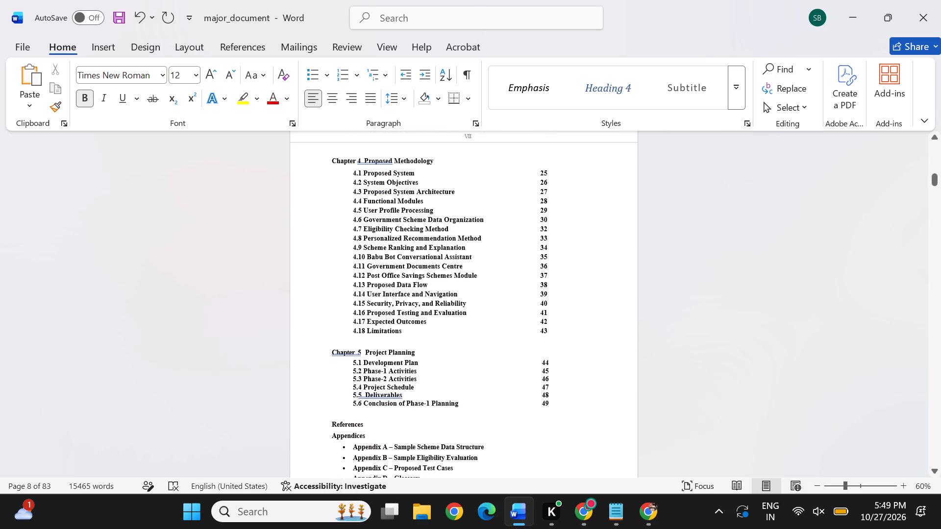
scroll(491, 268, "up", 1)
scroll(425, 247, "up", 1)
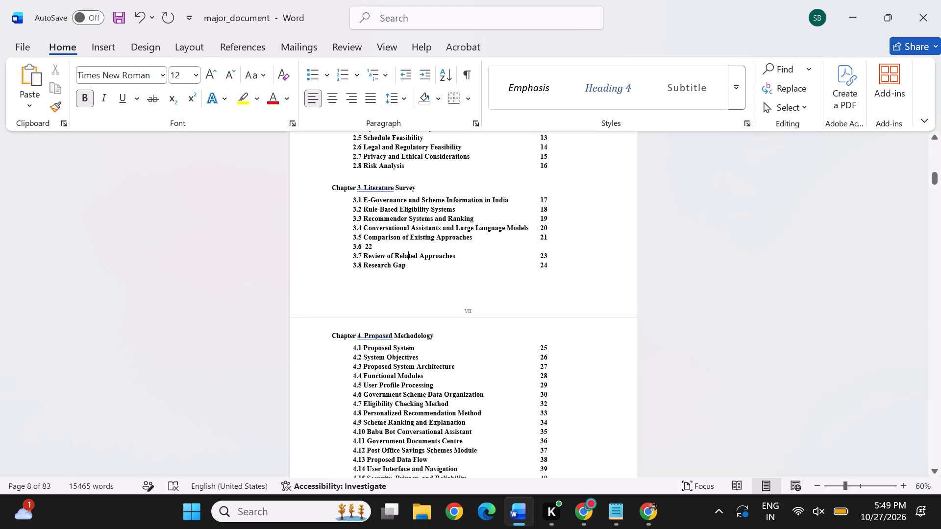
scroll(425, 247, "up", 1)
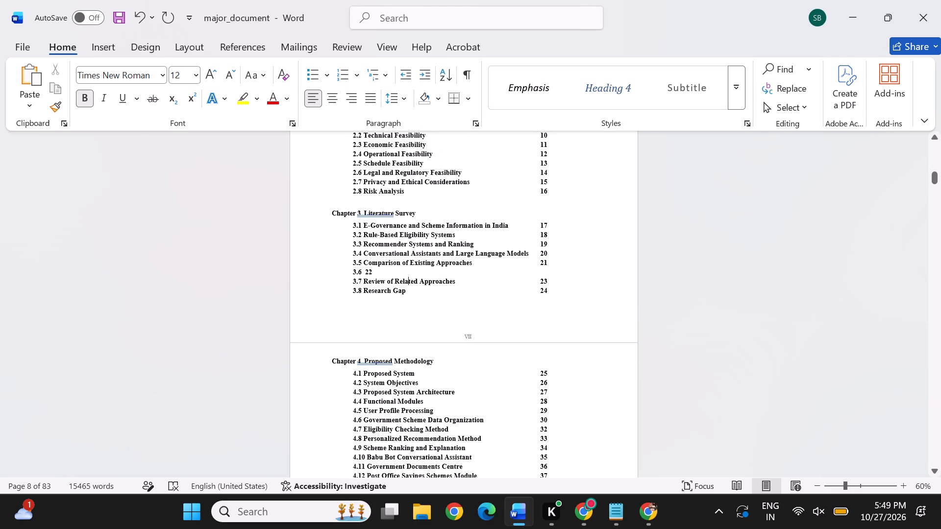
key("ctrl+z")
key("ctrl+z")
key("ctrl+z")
left_click(440, 325)
scroll(346, 298, "down", 2)
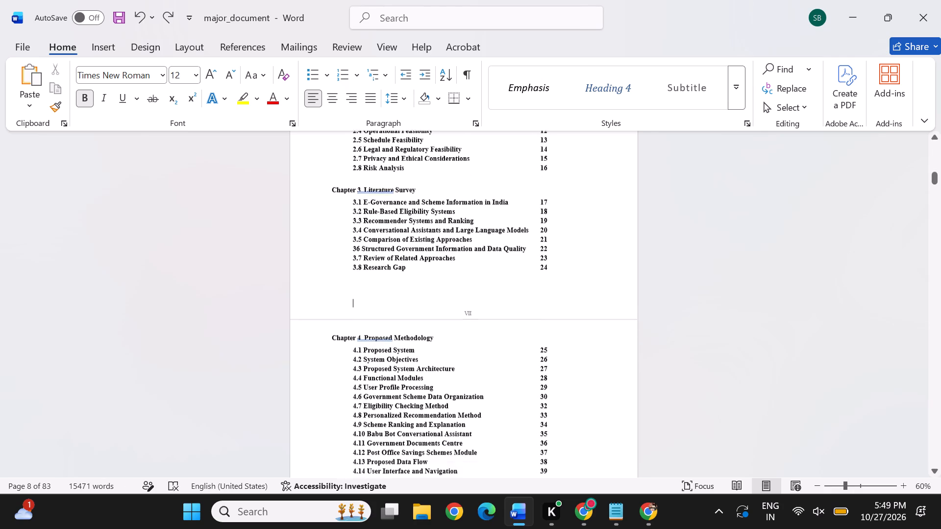
scroll(346, 298, "down", 2)
scroll(346, 298, "up", 3)
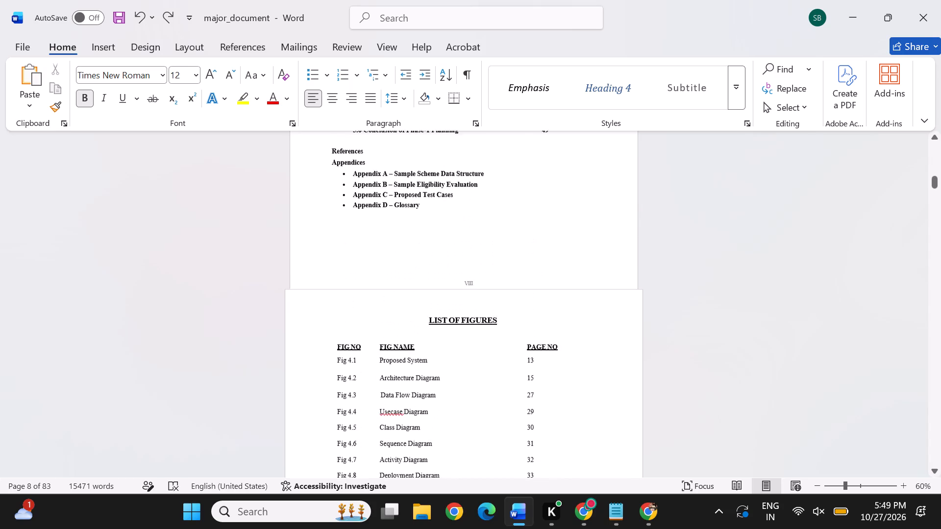
scroll(346, 298, "up", 2)
scroll(285, 330, "down", 14)
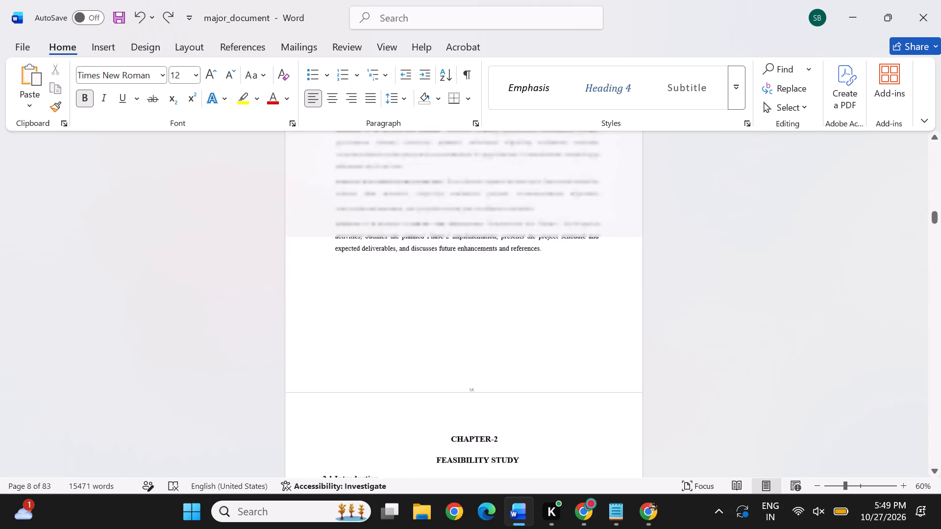
scroll(285, 330, "down", 18)
scroll(297, 170, "up", 2)
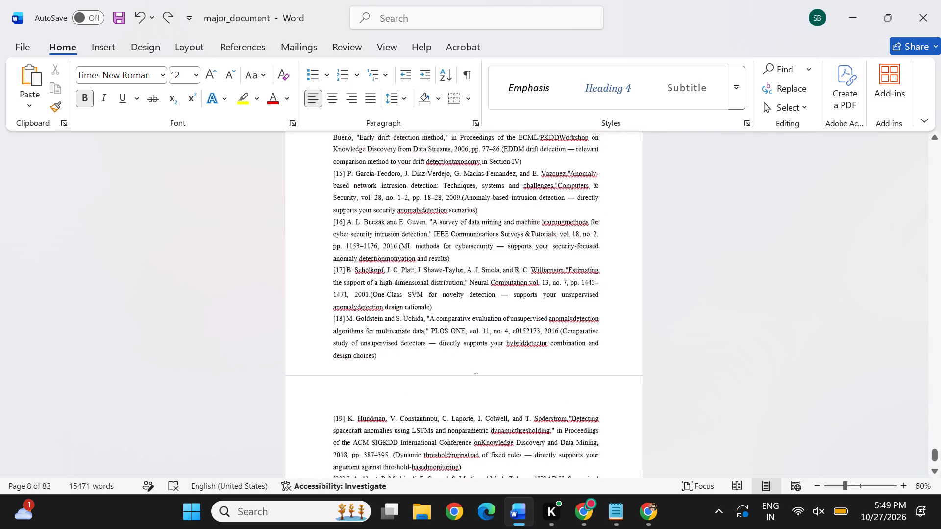
scroll(297, 170, "up", 3)
scroll(367, 237, "up", 3)
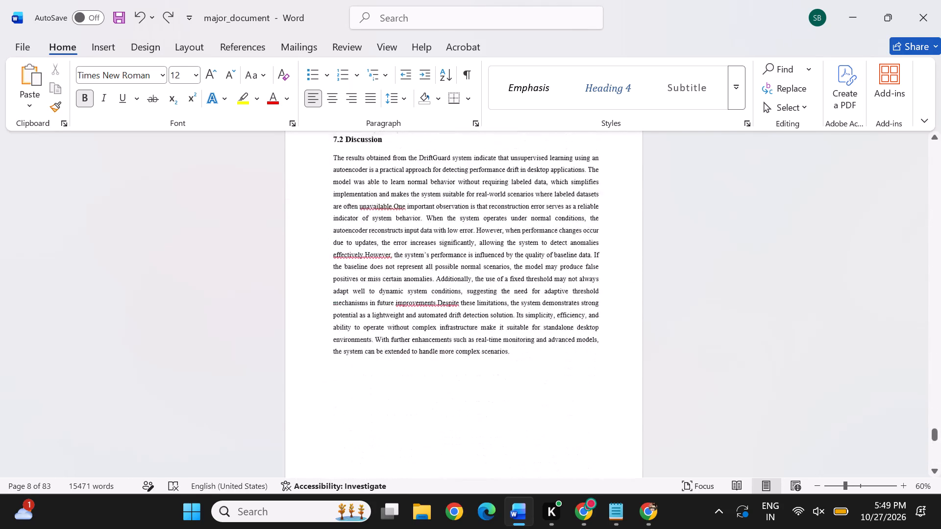
scroll(312, 241, "up", 3)
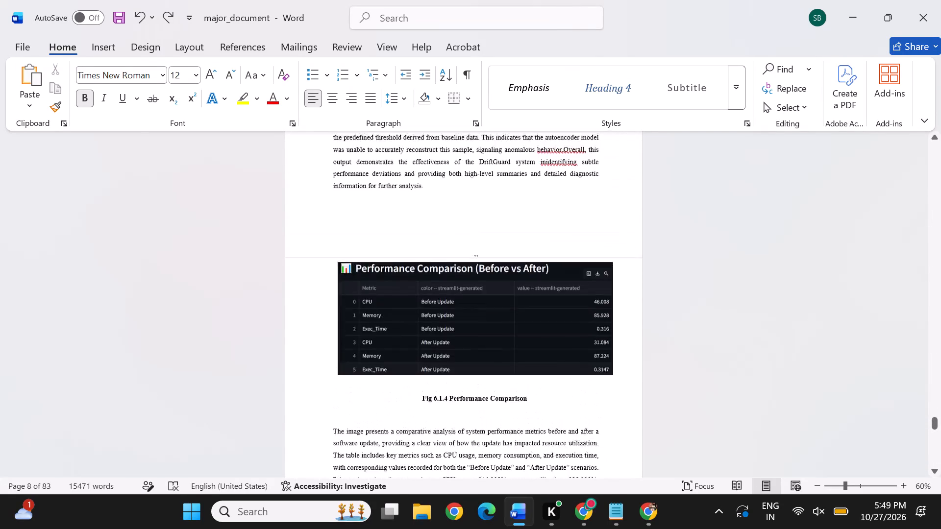
scroll(312, 241, "up", 3)
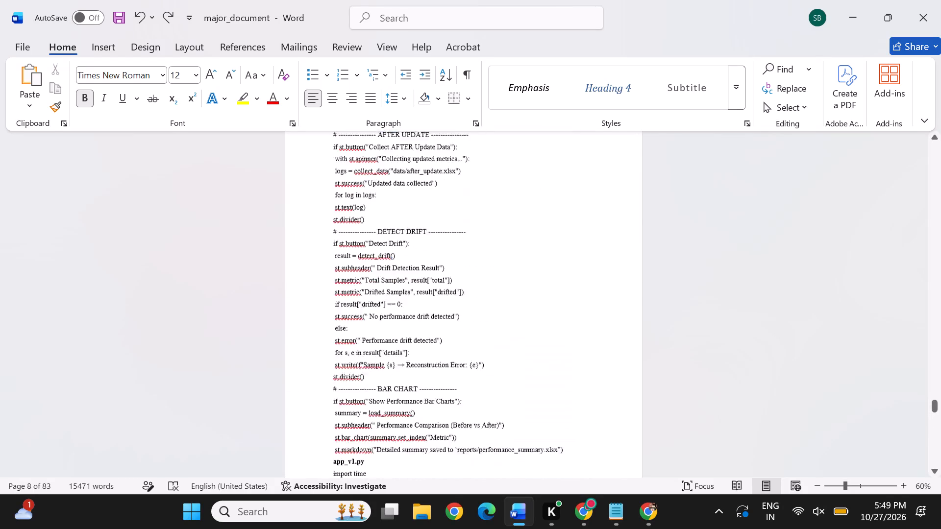
scroll(312, 241, "up", 5)
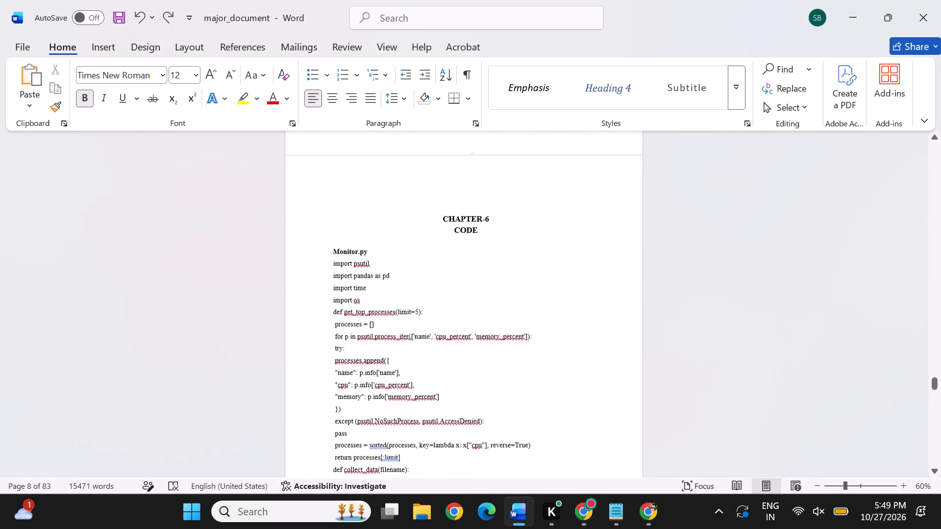
scroll(312, 241, "up", 15)
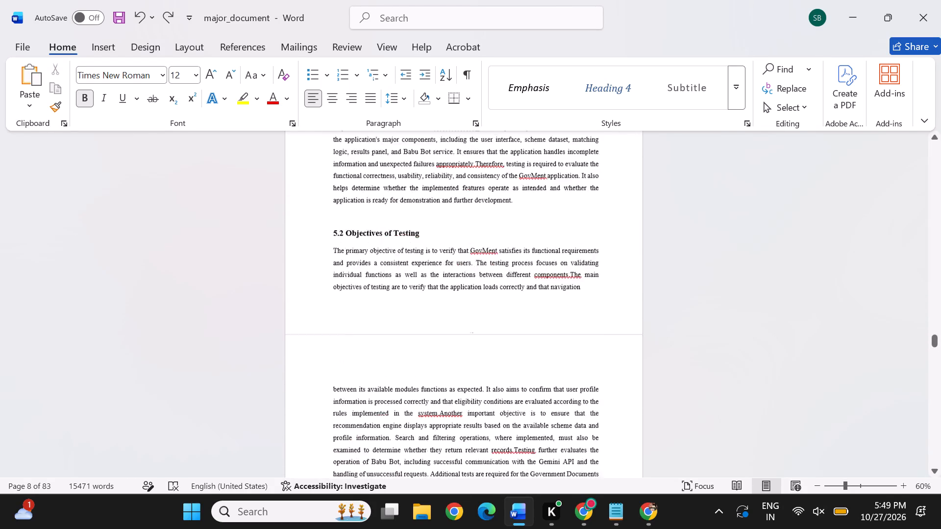
scroll(312, 241, "down", 1)
scroll(354, 237, "up", 3)
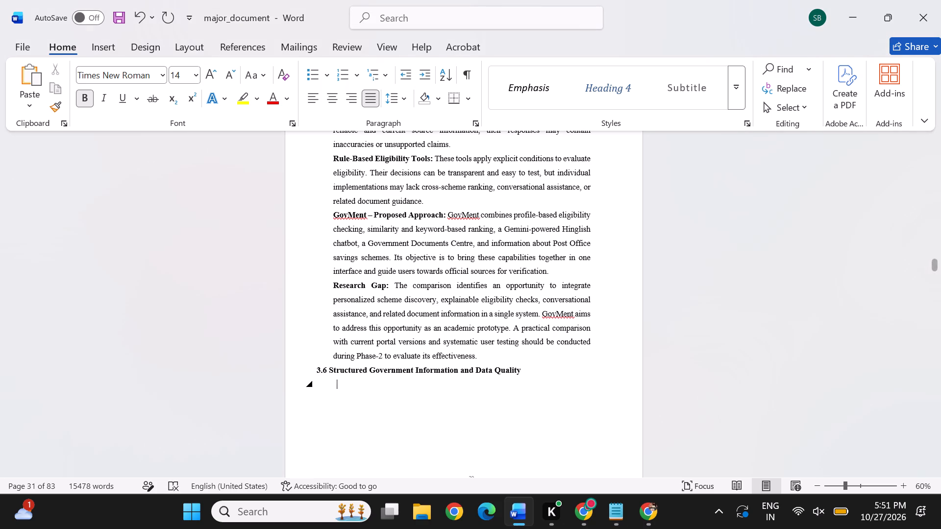
left_click(84, 103)
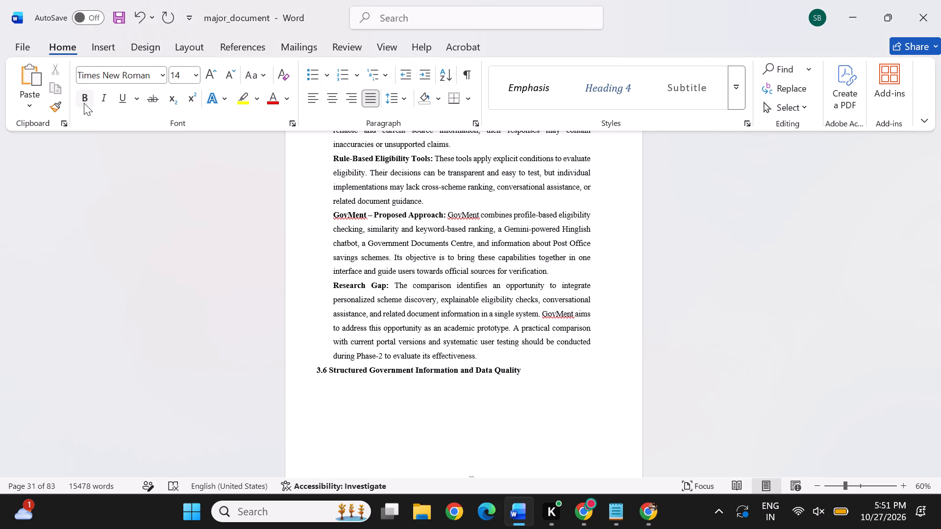
key("ctrl+v")
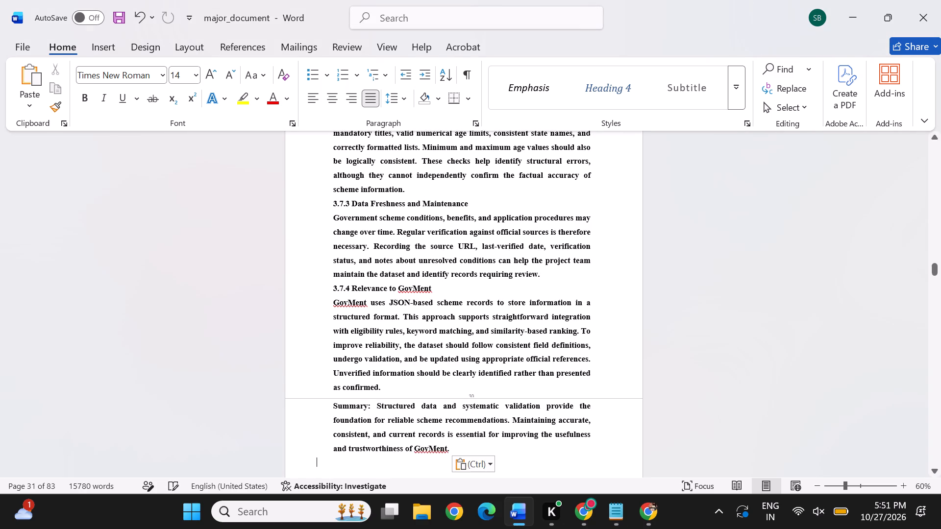
Remove bold from the whole pasted section, from its 3.7 title line through the Summary paragraph.
left_click_drag(454, 451, 323, 142)
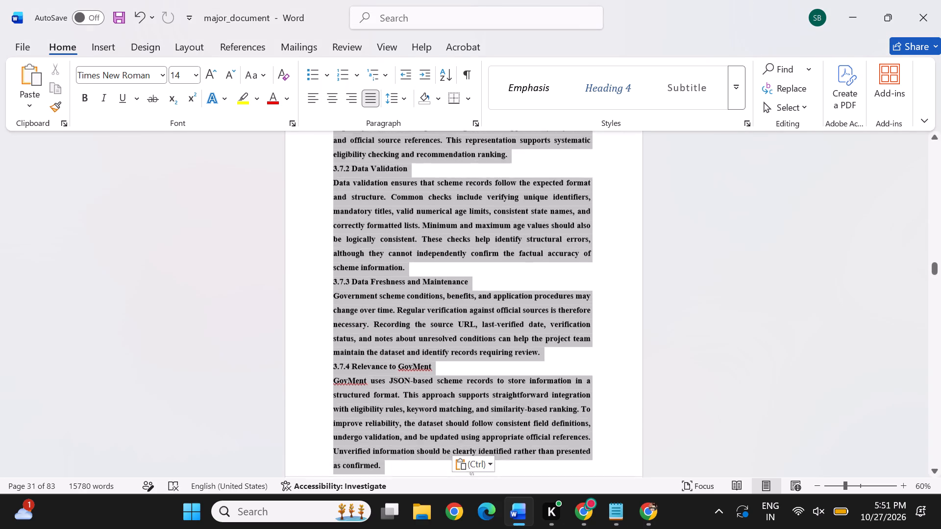
left_click_drag(323, 142, 332, 171)
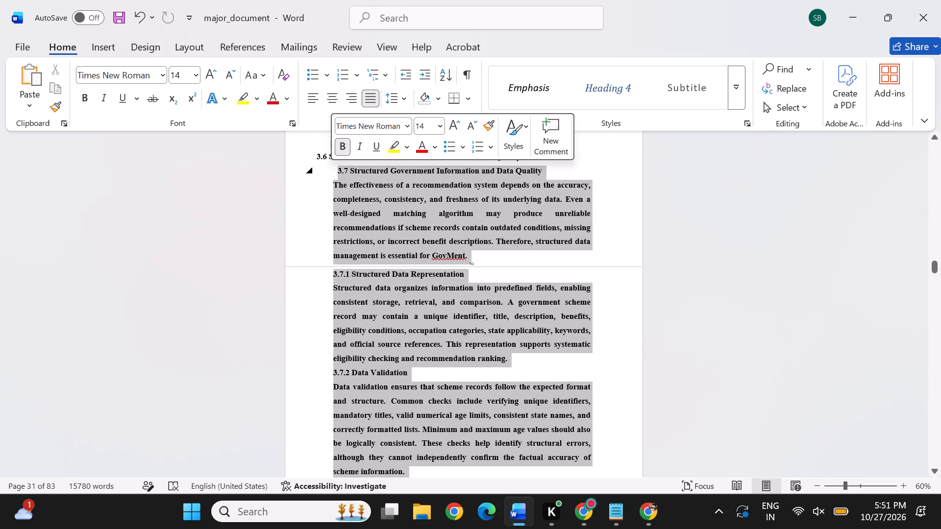
left_click(82, 95)
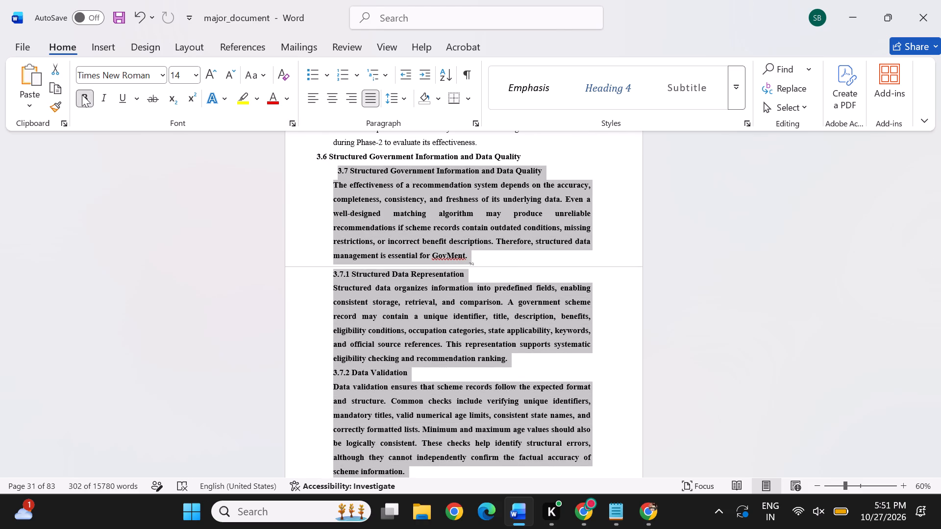
left_click(497, 271)
Delete the duplicate "3.7 Structured Government Information and Data Quality" line below the 3.6 heading.
scroll(497, 271, "up", 1)
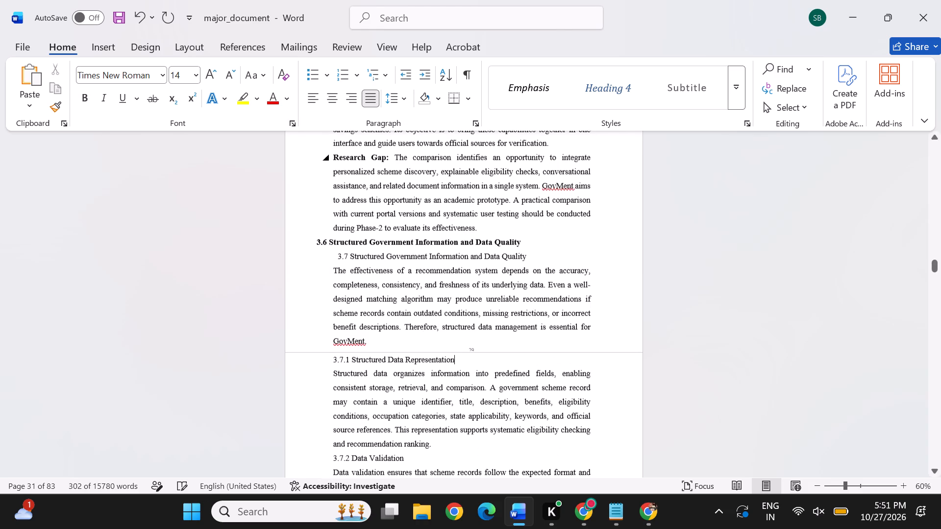
left_click_drag(536, 253, 327, 256)
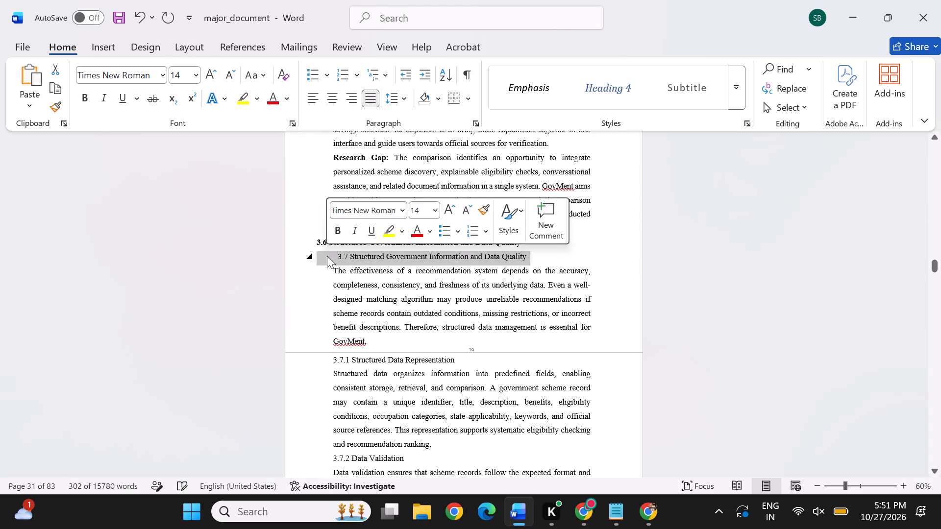
key("Delete")
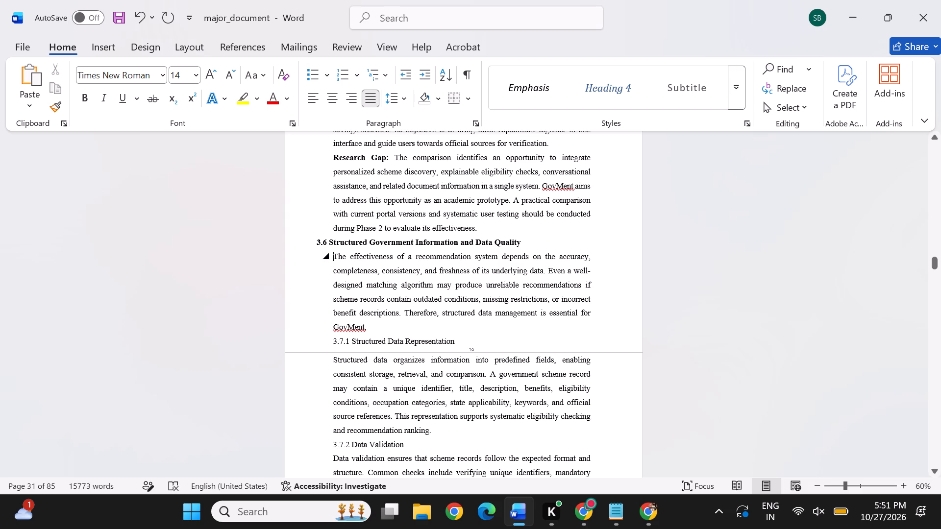
Remove the number 3.7.1 from the Structured Data Representation subheading and make the subheading bold.
left_click(392, 325)
left_click_drag(350, 344, 333, 344)
key("Delete")
left_click_drag(444, 342, 334, 347)
left_click(340, 322)
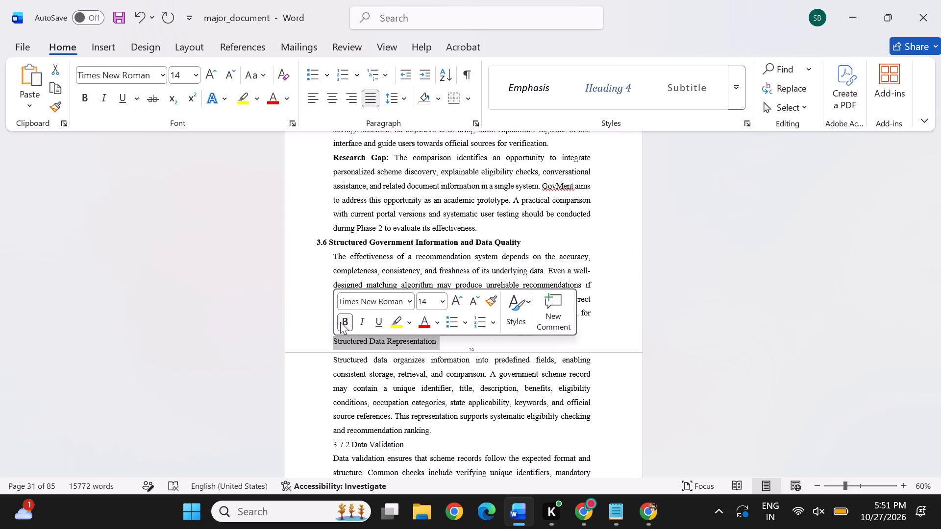
Make the Data Validation subheading bold and remove its number 3.7.2.
scroll(394, 397, "down", 1)
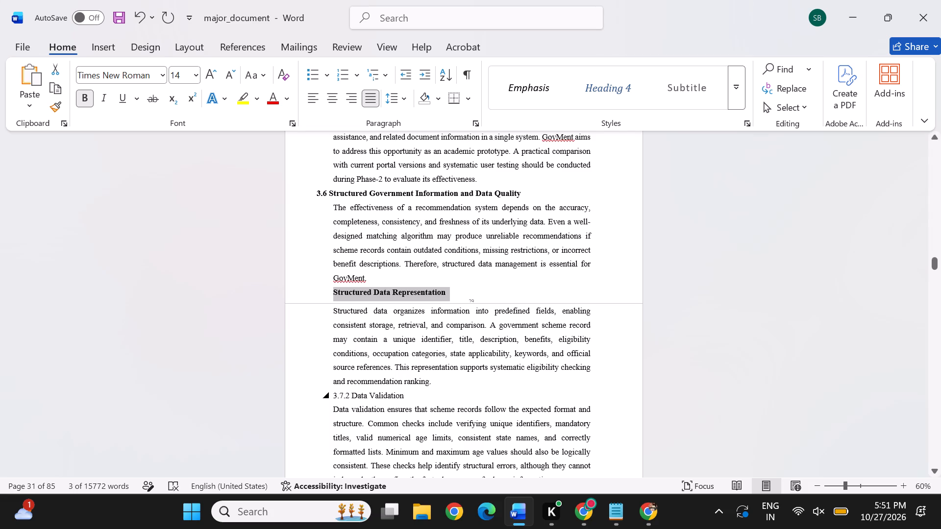
left_click_drag(422, 393, 355, 398)
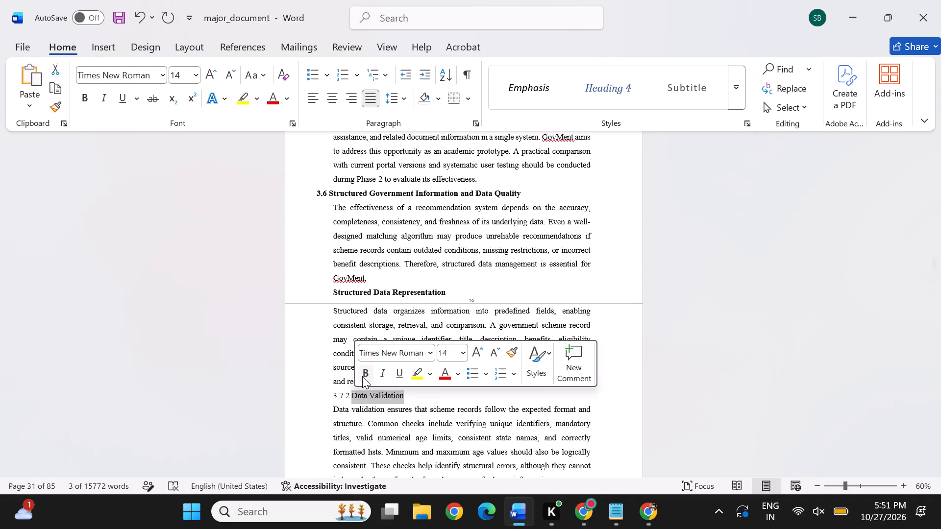
left_click(362, 376)
left_click(333, 394)
key("Delete")
key("Delete")
key("Delete")
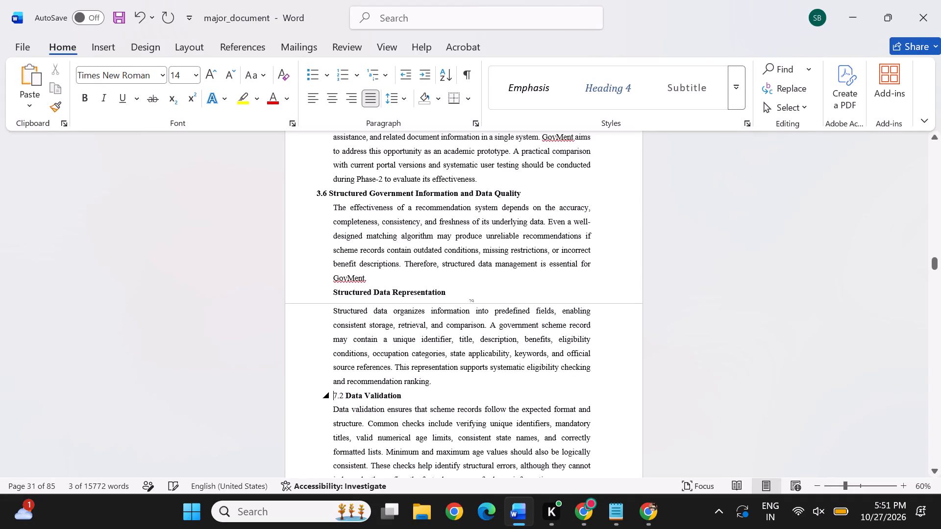
key("Delete")
key("Delete")
key("Delete")
Remove the number 3.7.3 from the Data Freshness and Maintenance subheading and make the subheading bold.
scroll(432, 409, "down", 1)
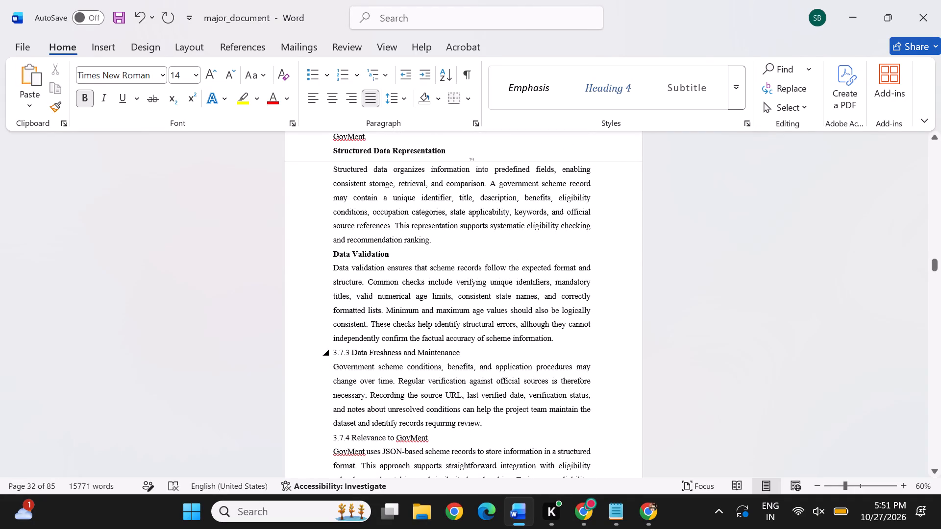
left_click_drag(351, 355, 332, 355)
key("Delete")
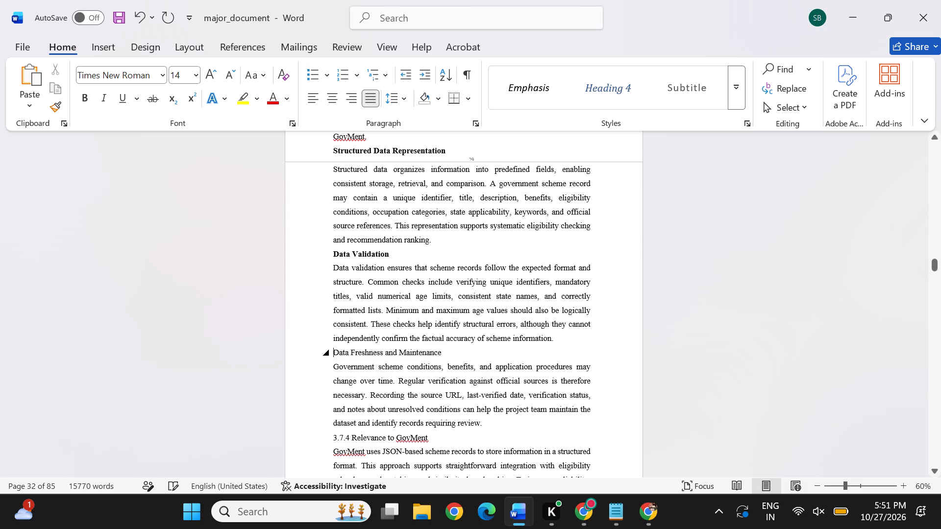
left_click_drag(455, 357, 334, 360)
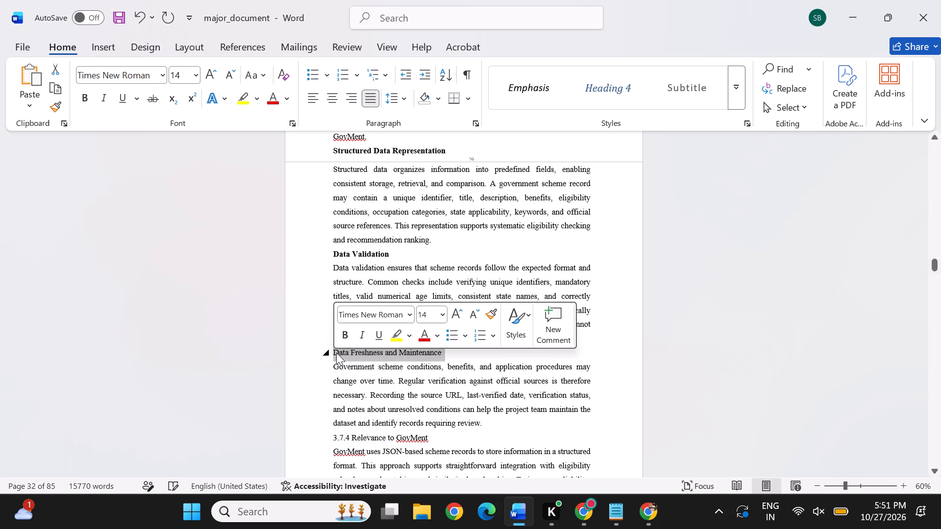
left_click(348, 333)
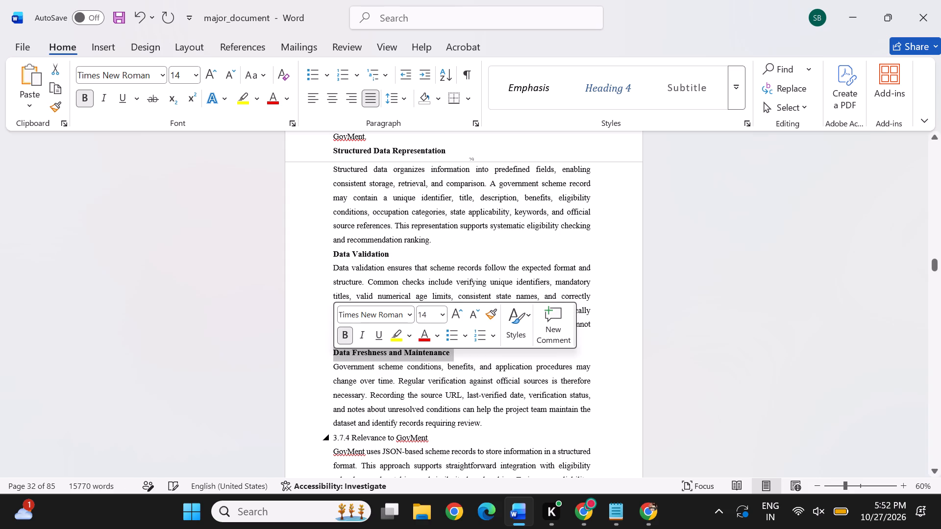
Remove the number 3.7.4 from the Relevance to GovMent subheading and make the subheading bold.
left_click_drag(349, 437, 326, 437)
key("Left")
key("Left")
key("Left")
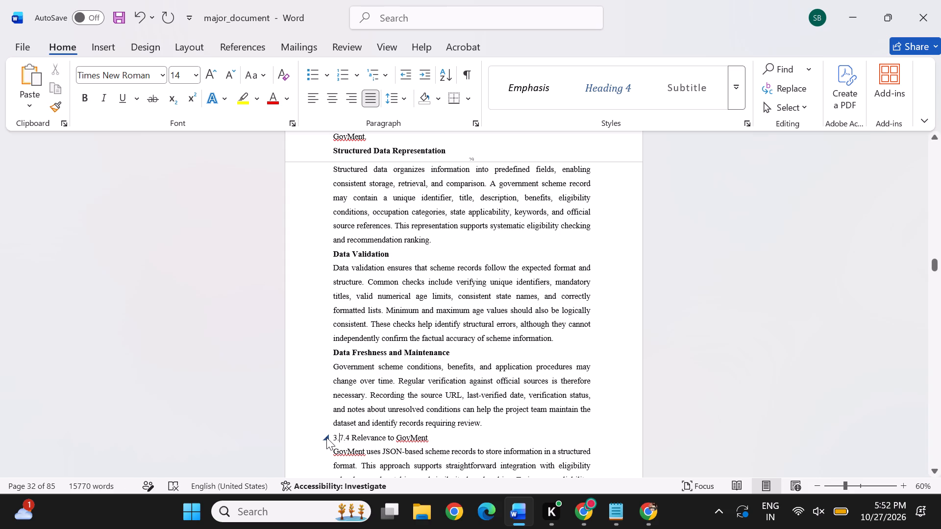
key("Left")
key("Left")
key("Delete")
key("Delete")
key("Delete")
key("Delete")
key("Delete")
key("Delete")
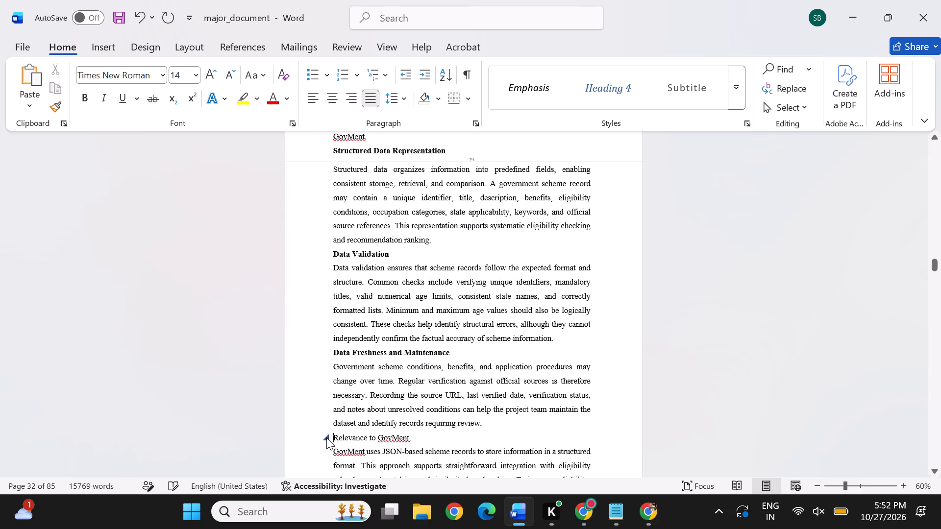
left_click_drag(424, 437, 335, 444)
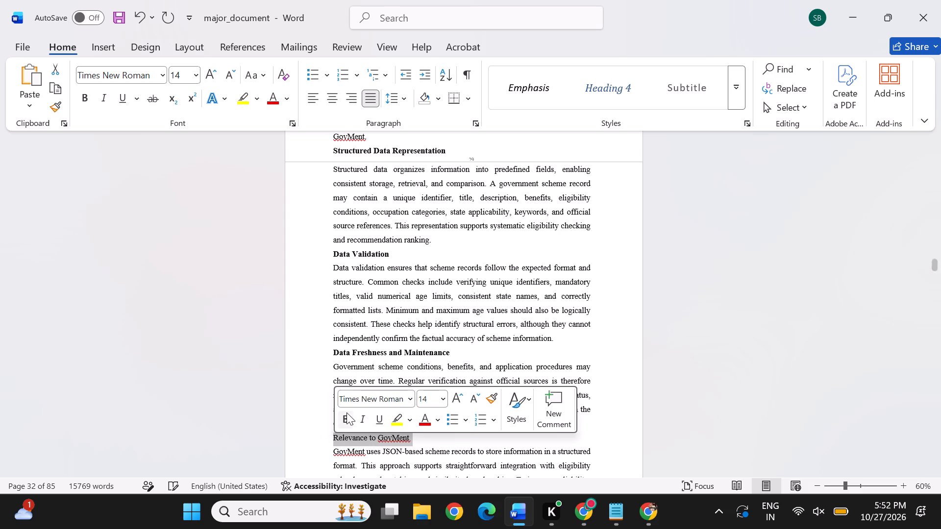
left_click(347, 412)
Delete the closing "Summary:" paragraph below the Relevance to GovMent text in section 3.6.
scroll(391, 450, "down", 2)
scroll(401, 344, "down", 1)
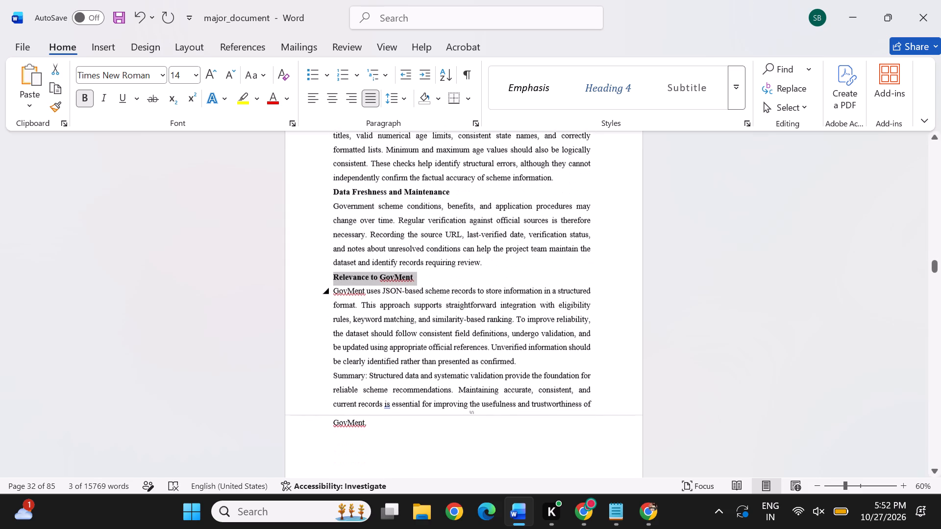
left_click(376, 429)
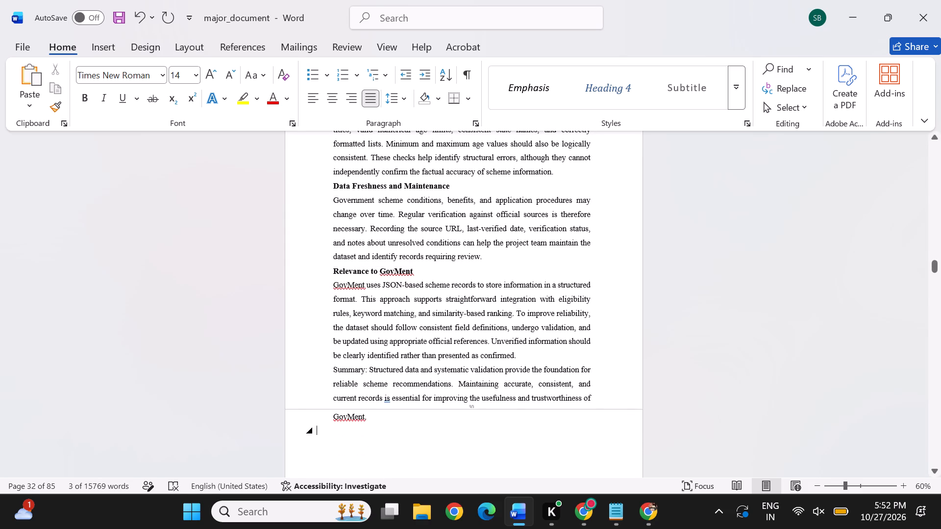
left_click_drag(377, 429, 330, 375)
key("Delete")
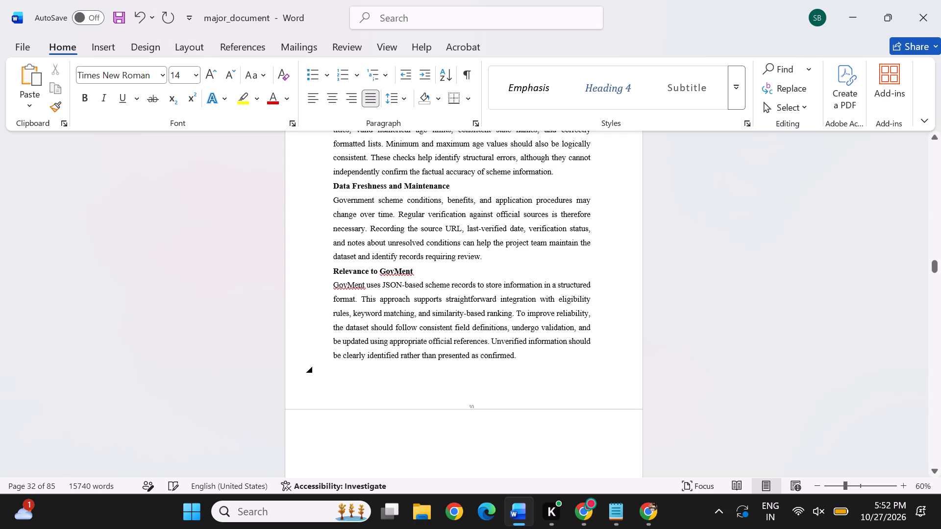
Trim the introductory paragraph of section 3.6 to its first sentence, ending at "freshness of its underlying data.".
scroll(448, 396, "up", 2)
scroll(470, 336, "up", 1)
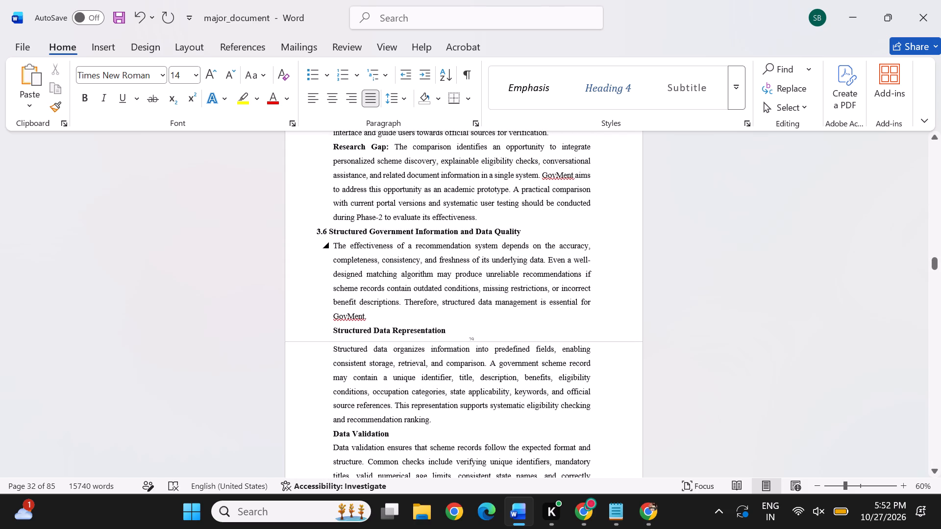
left_click(393, 317)
scroll(504, 279, "up", 1)
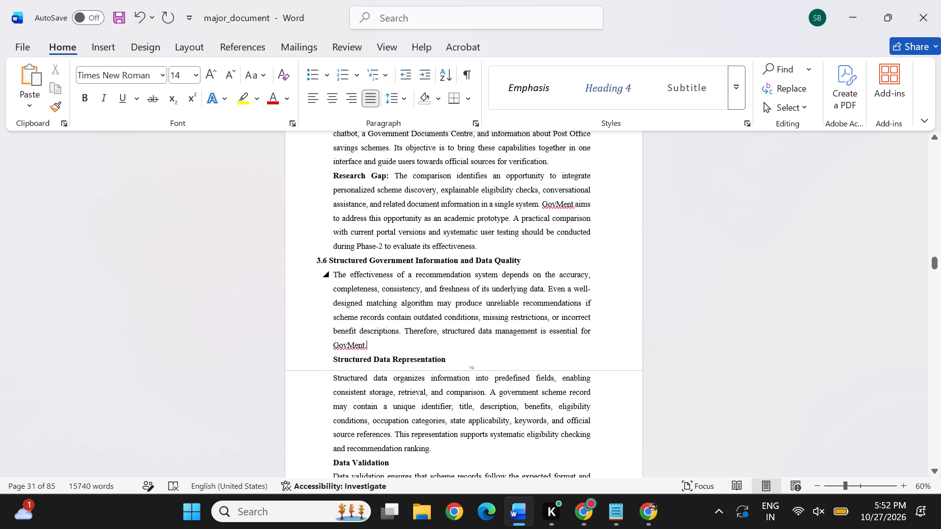
left_click(600, 301)
left_click_drag(392, 344, 395, 327)
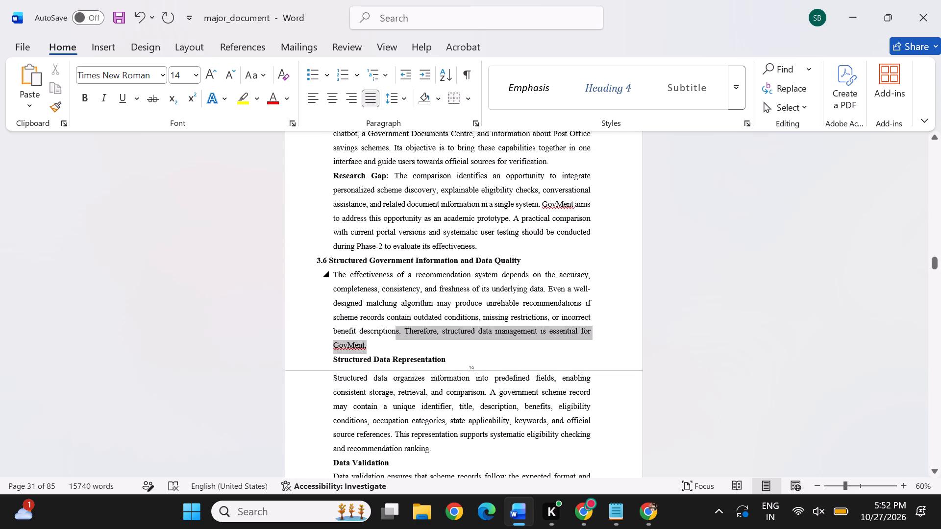
left_click_drag(395, 327, 437, 319)
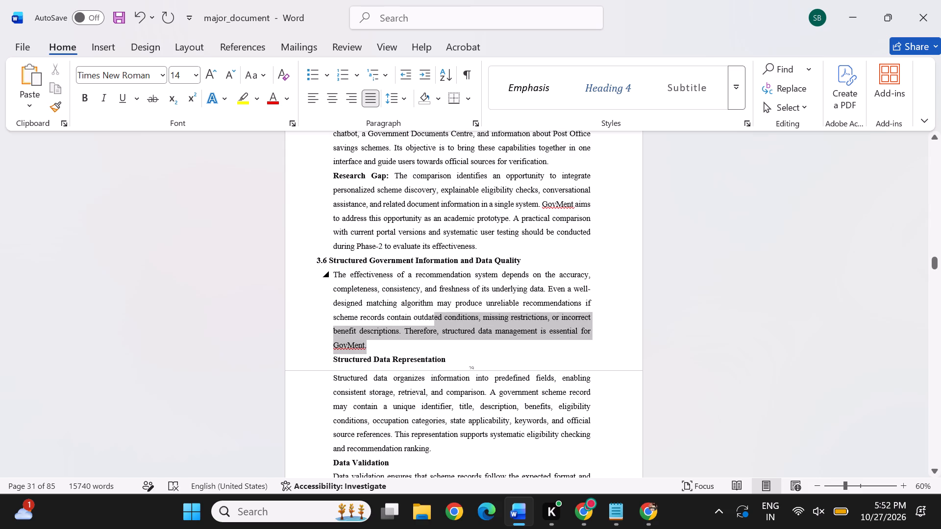
left_click_drag(437, 319, 451, 326)
left_click(479, 345)
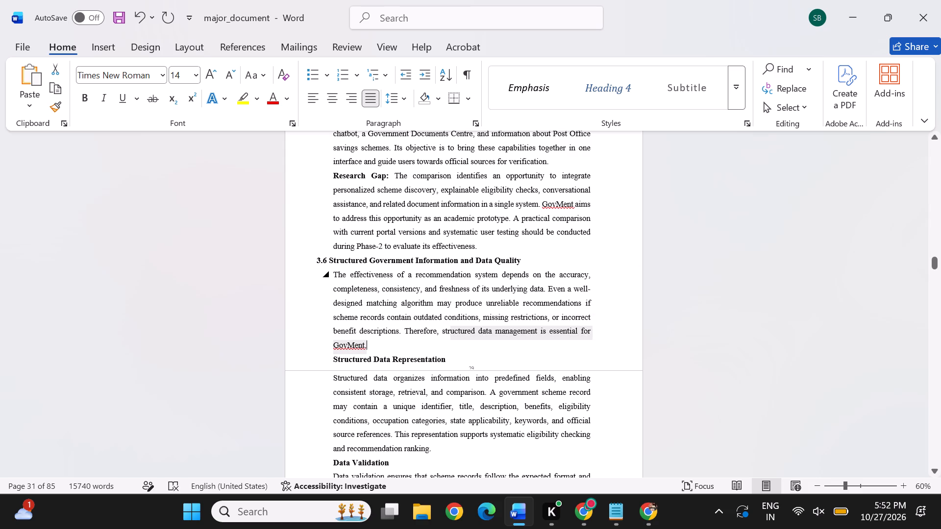
left_click_drag(546, 286, 555, 301)
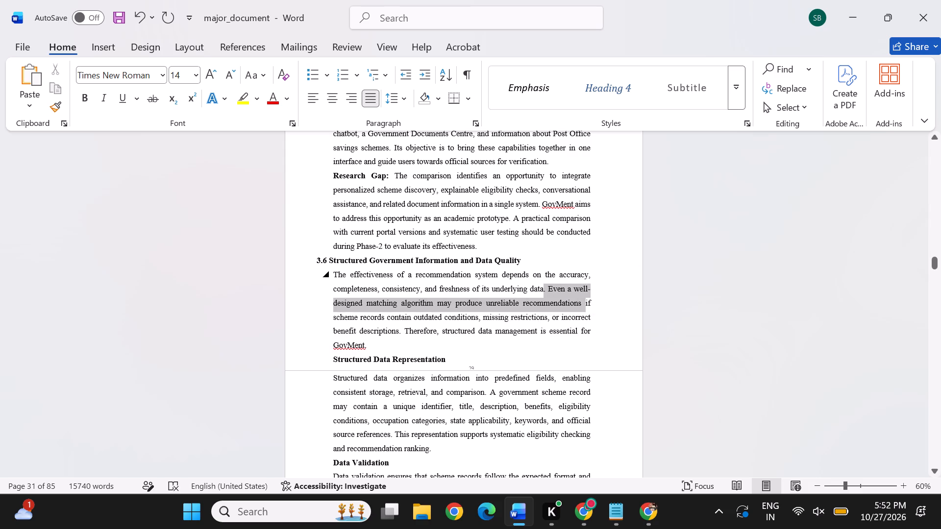
left_click_drag(555, 301, 610, 336)
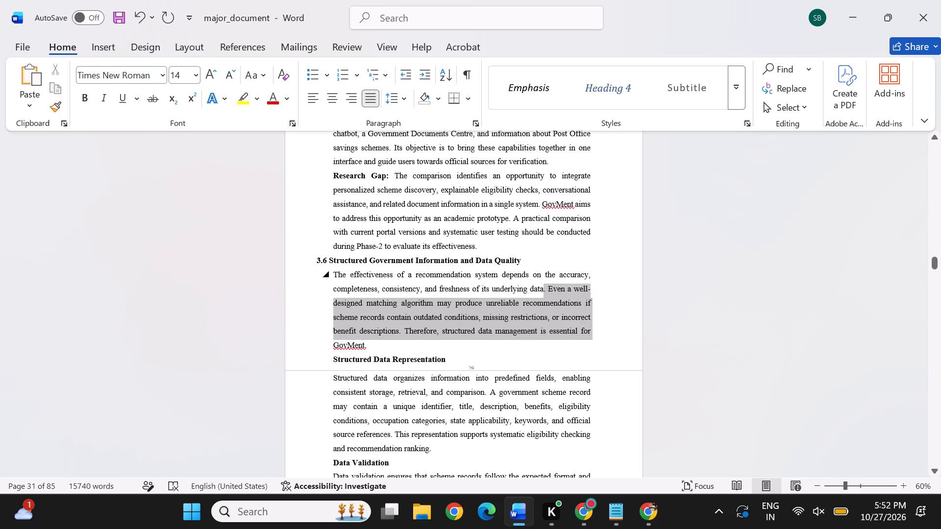
left_click_drag(610, 336, 606, 338)
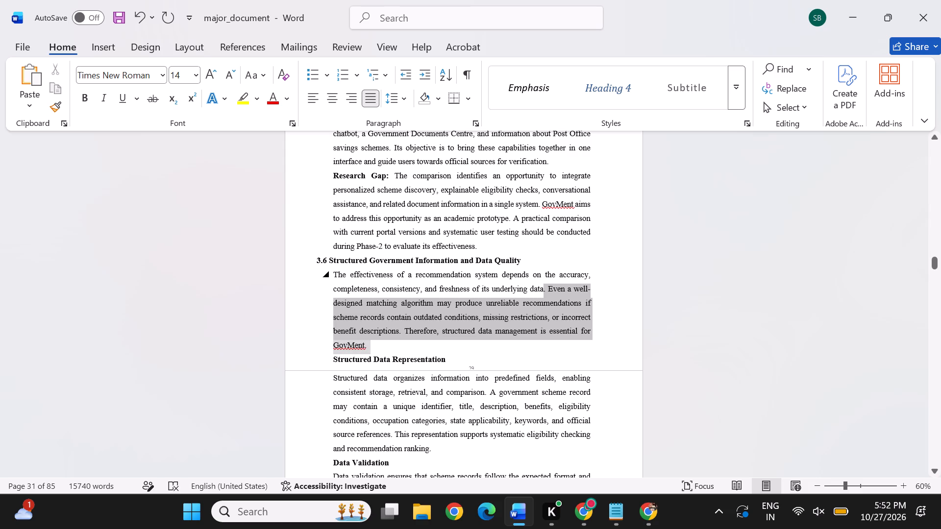
left_click_drag(606, 338, 605, 338)
key("Delete")
key("Delete")
key("Delete")
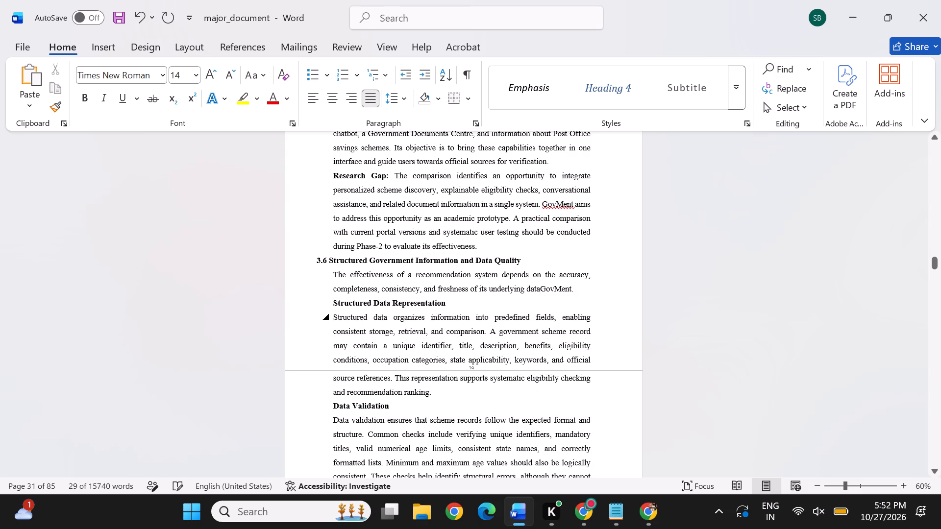
key("Delete")
key("Delete")
key("Delete")
key("Delete")
key("Delete")
key("Delete")
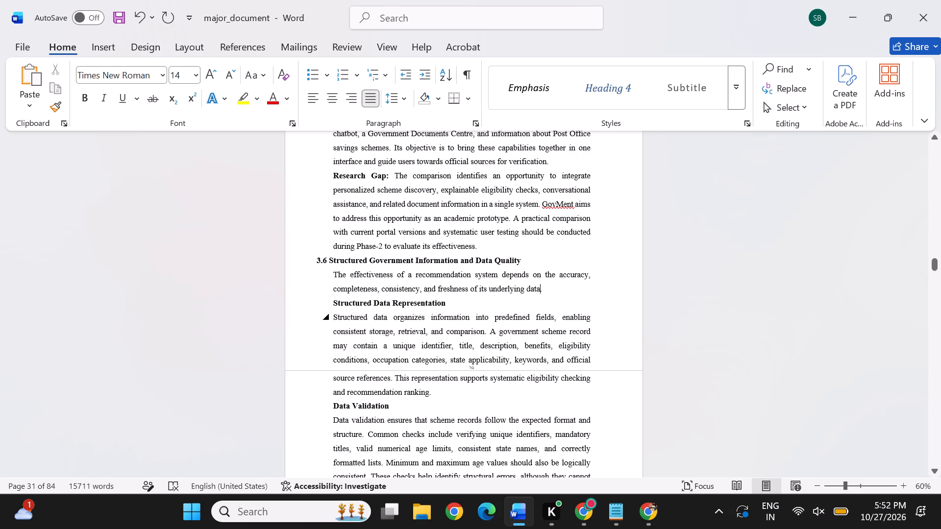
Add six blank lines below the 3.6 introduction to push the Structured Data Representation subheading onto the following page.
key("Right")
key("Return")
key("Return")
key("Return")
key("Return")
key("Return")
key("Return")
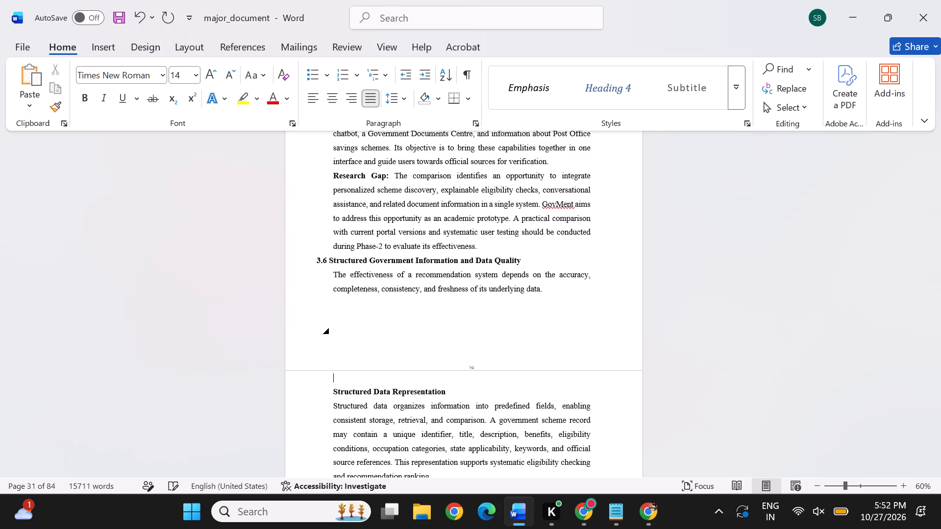
Insert blank lines after the Research Gap paragraph so the 3.6 heading starts on a new page.
left_click(524, 249)
key("Return")
scroll(497, 278, "down", 1)
scroll(448, 347, "down", 1)
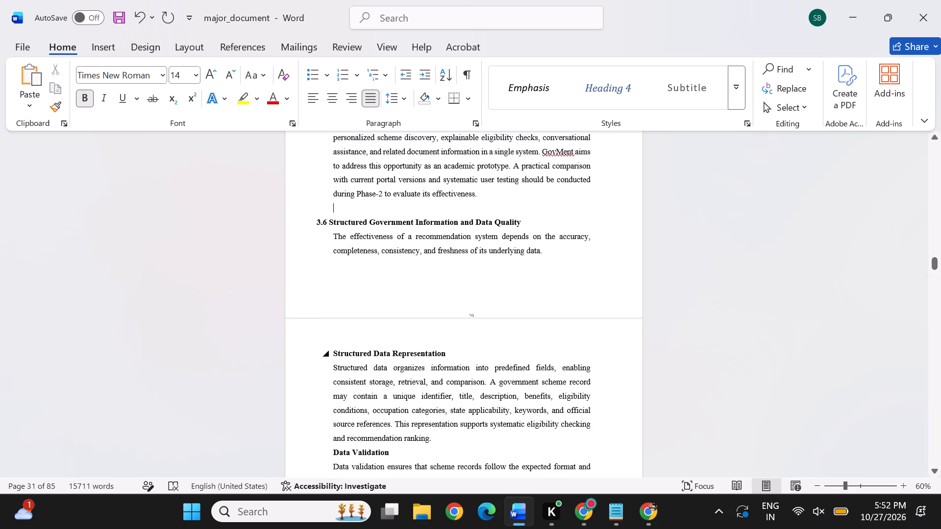
scroll(448, 347, "down", 1)
key("Return")
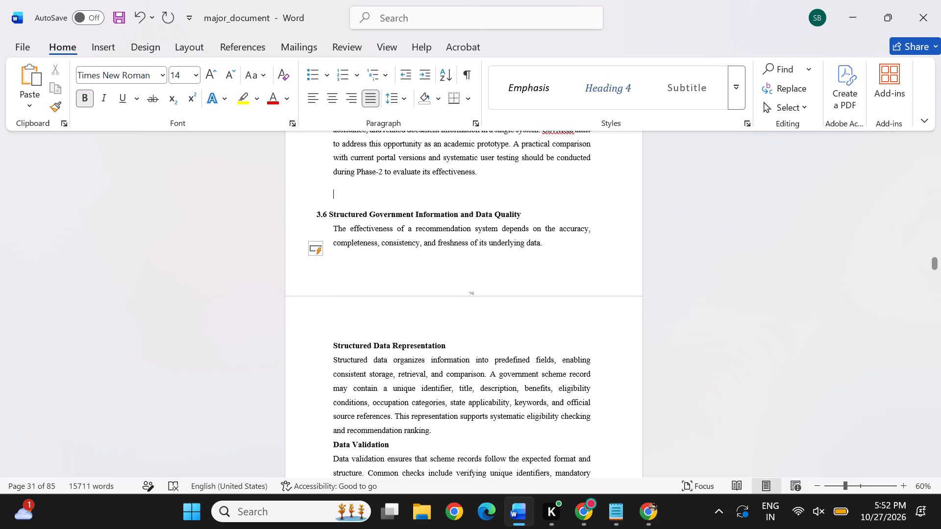
key("Return")
key("Return")
key("Return")
key("Return")
key("Return")
key("Return")
key("Return")
key("Return")
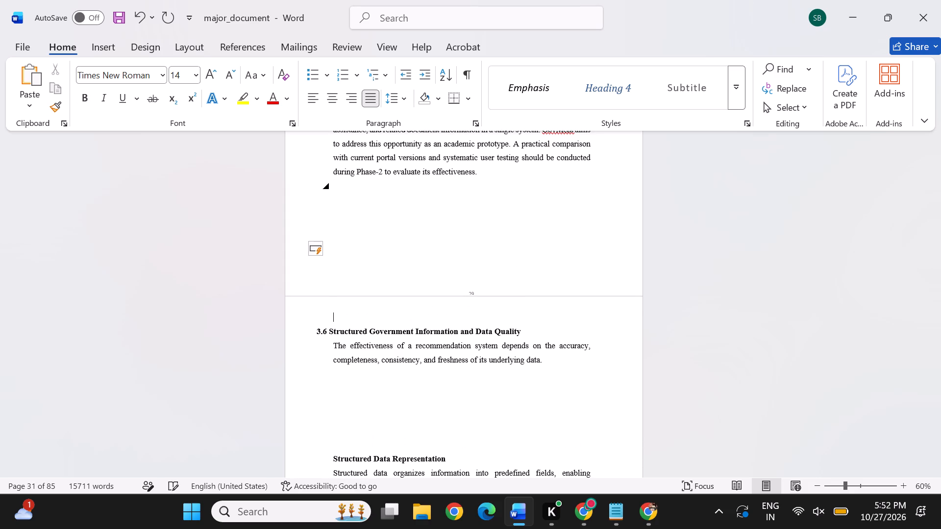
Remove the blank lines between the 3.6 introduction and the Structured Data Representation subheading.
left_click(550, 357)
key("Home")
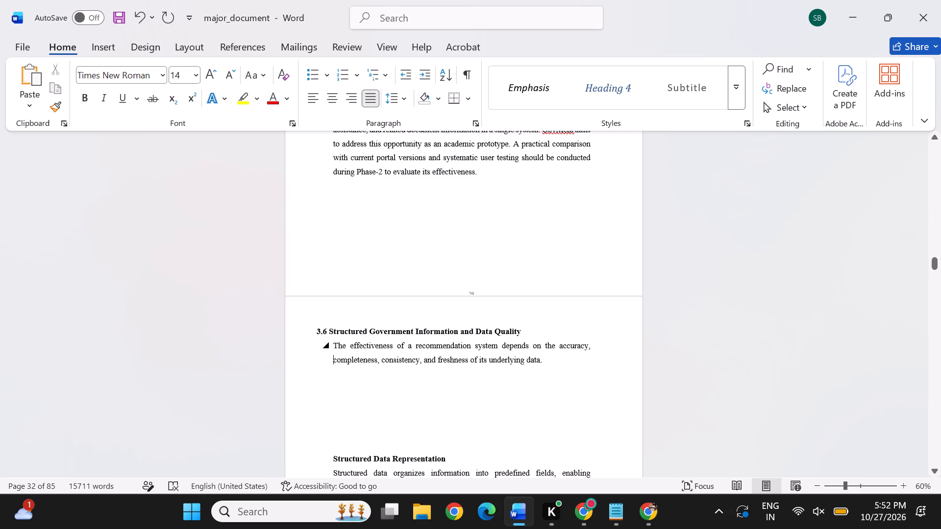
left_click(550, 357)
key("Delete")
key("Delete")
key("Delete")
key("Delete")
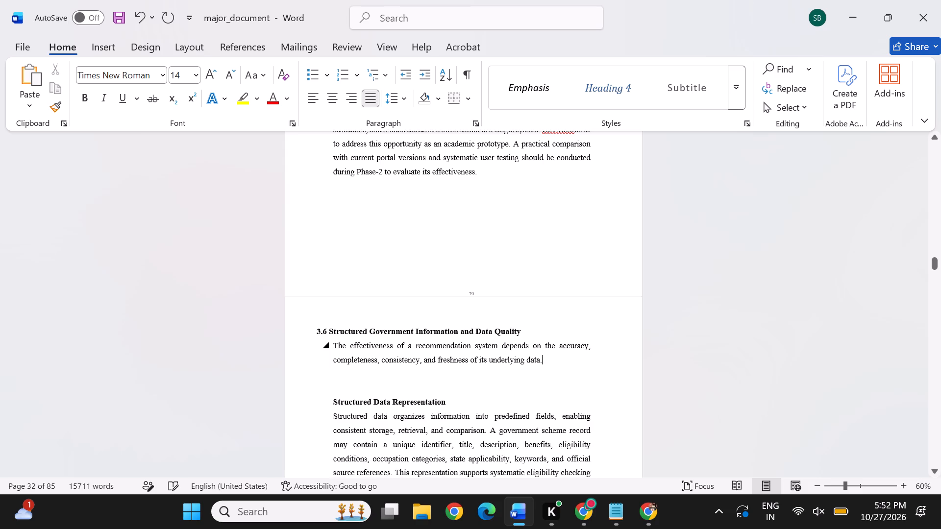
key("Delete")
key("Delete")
Insert six blank lines after the Data Freshness and Maintenance paragraph to move the Relevance to GovMent subheading to the following page.
scroll(518, 378, "down", 1)
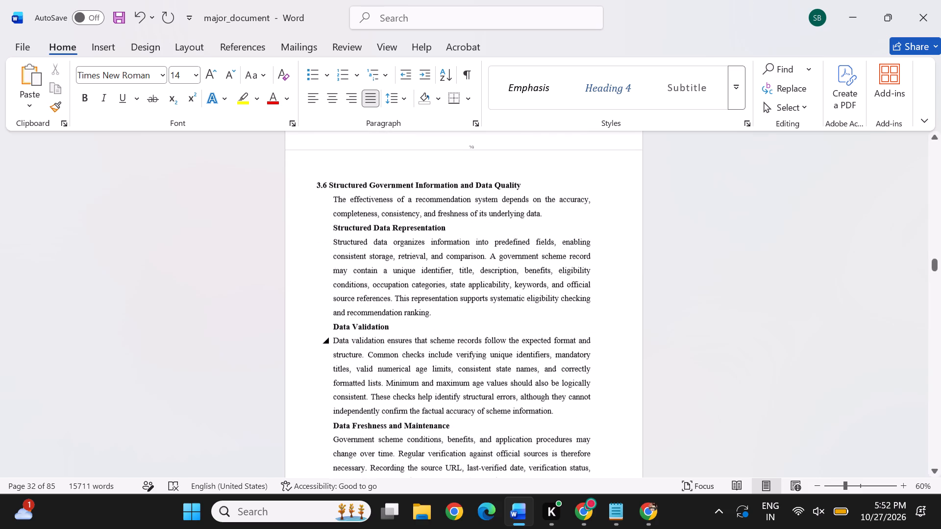
scroll(518, 378, "down", 2)
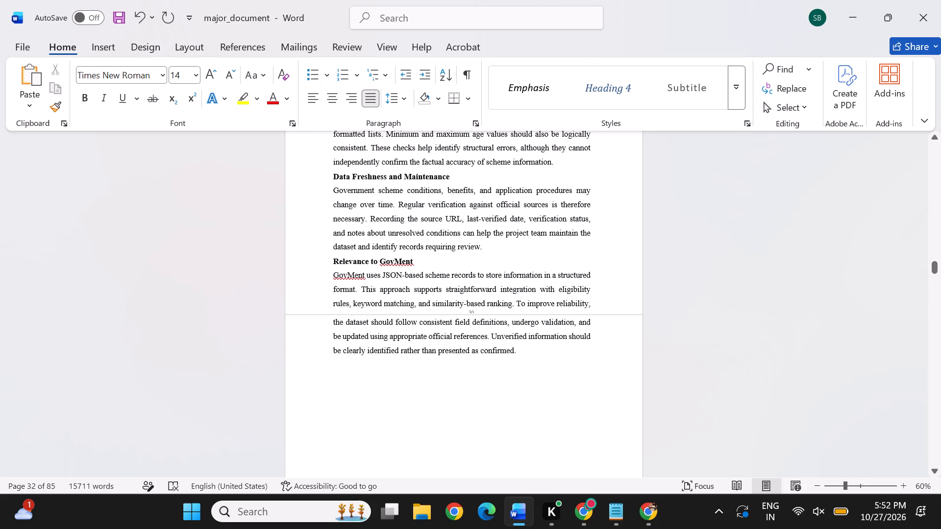
left_click(496, 244)
key("Return")
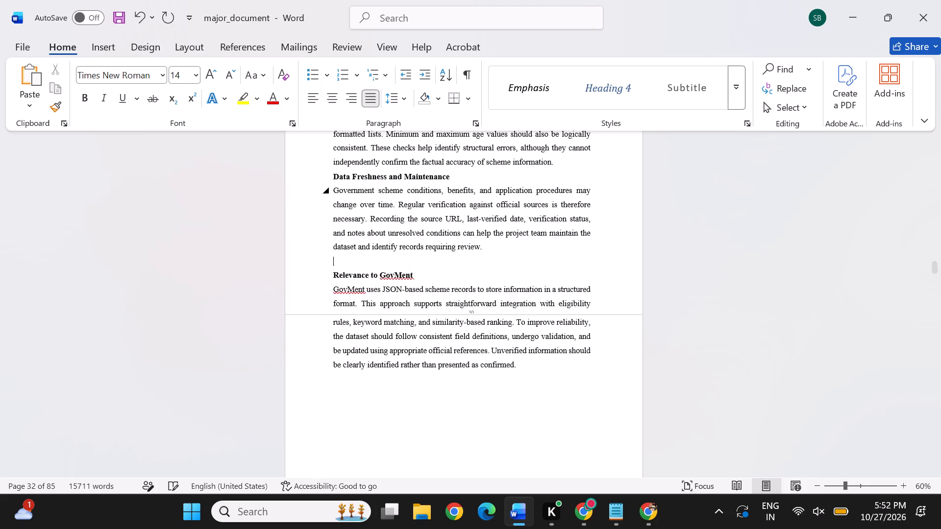
key("Return")
key("Return")
key("Return")
key("Return")
key("Return")
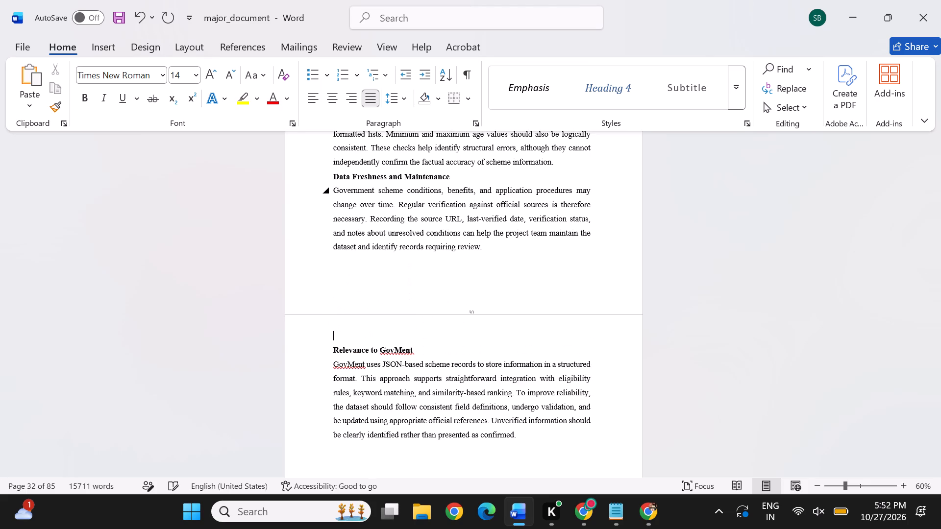
Review the page layout from the Generic AI Chatbots and Research Gap paragraphs through section 3.6.
scroll(506, 247, "up", 1)
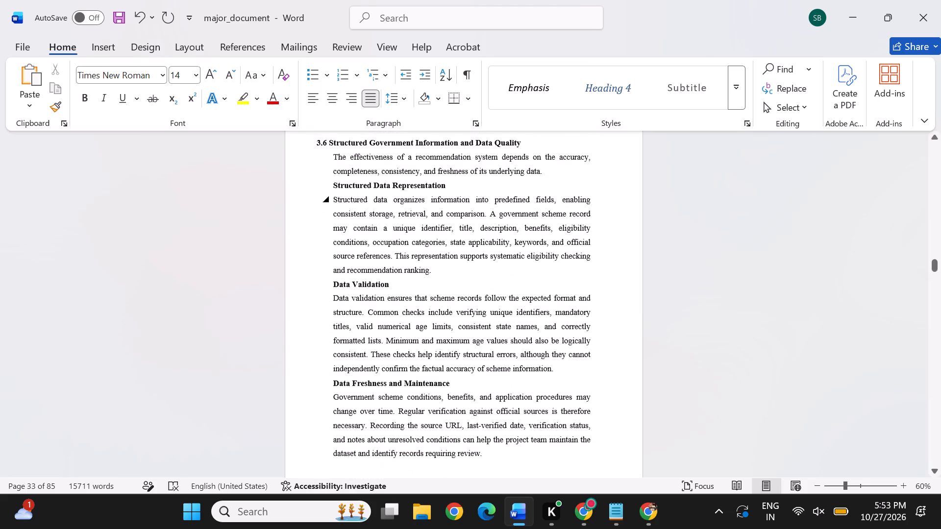
scroll(484, 301, "up", 1)
scroll(547, 192, "up", 2)
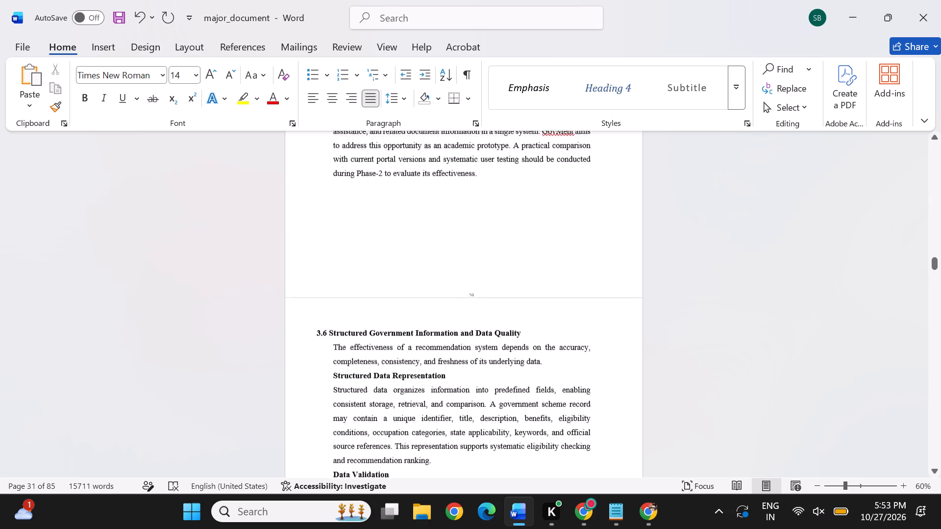
scroll(547, 192, "up", 1)
scroll(441, 366, "down", 1)
scroll(441, 366, "up", 1)
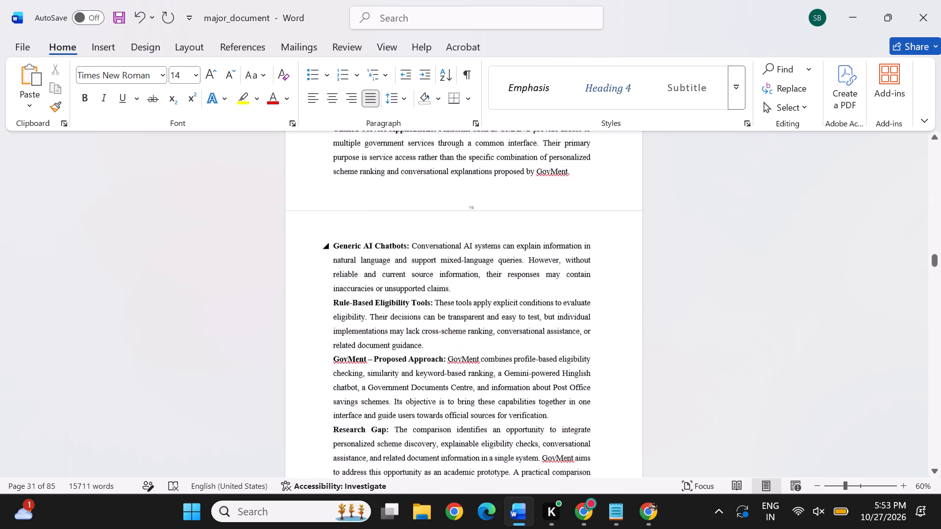
scroll(441, 366, "up", 2)
scroll(420, 423, "down", 2)
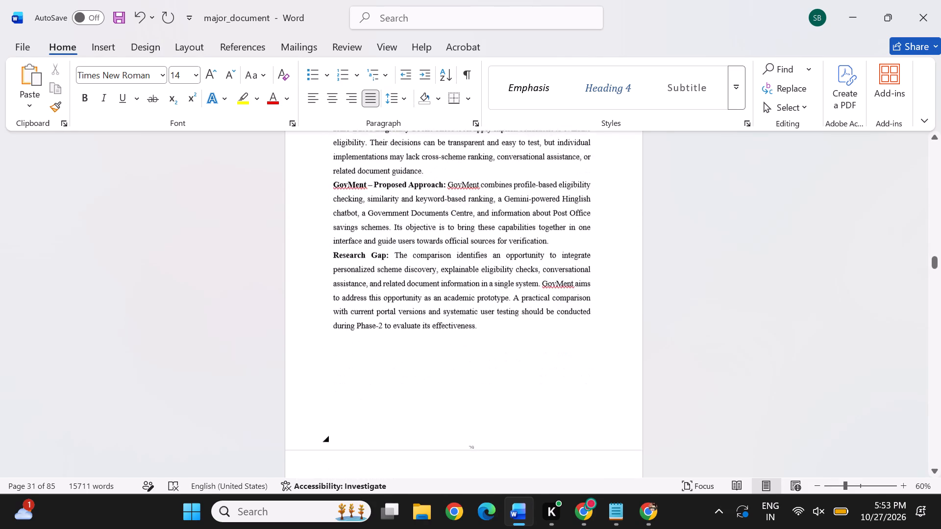
scroll(420, 423, "down", 1)
scroll(417, 315, "down", 1)
scroll(427, 247, "up", 1)
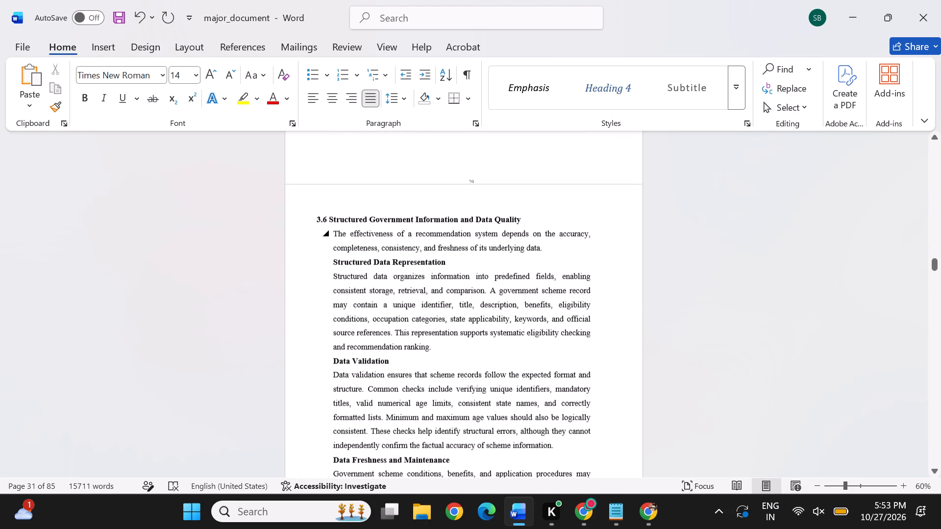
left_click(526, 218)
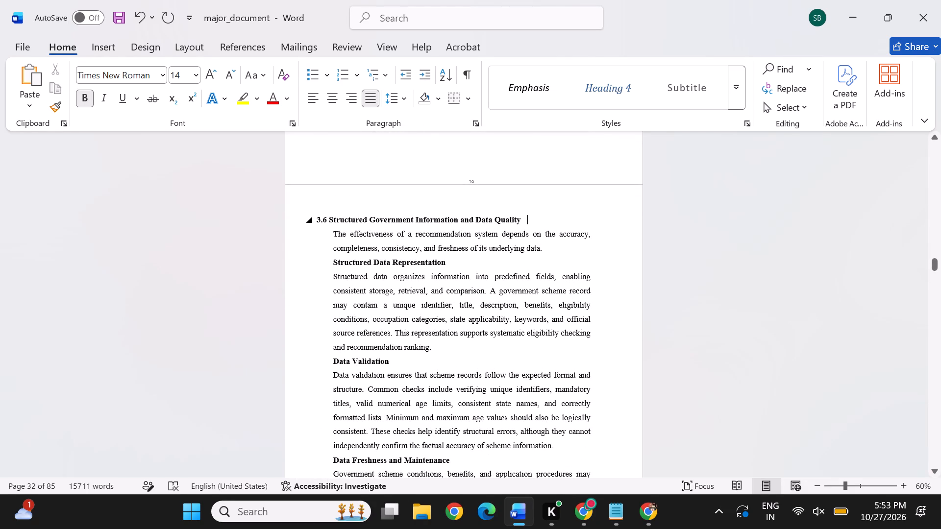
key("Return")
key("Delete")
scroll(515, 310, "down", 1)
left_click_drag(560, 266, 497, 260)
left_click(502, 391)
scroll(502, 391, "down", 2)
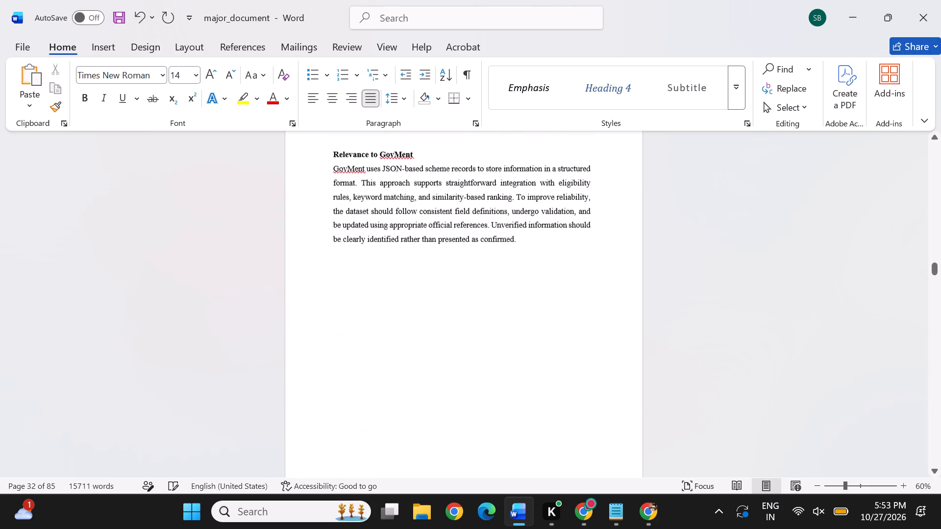
Copy the heading "3.7 Review of Related Approaches" from the Notepad outline and paste it in Word below the Relevance to GovMent paragraph.
left_click(358, 261)
left_click(616, 511)
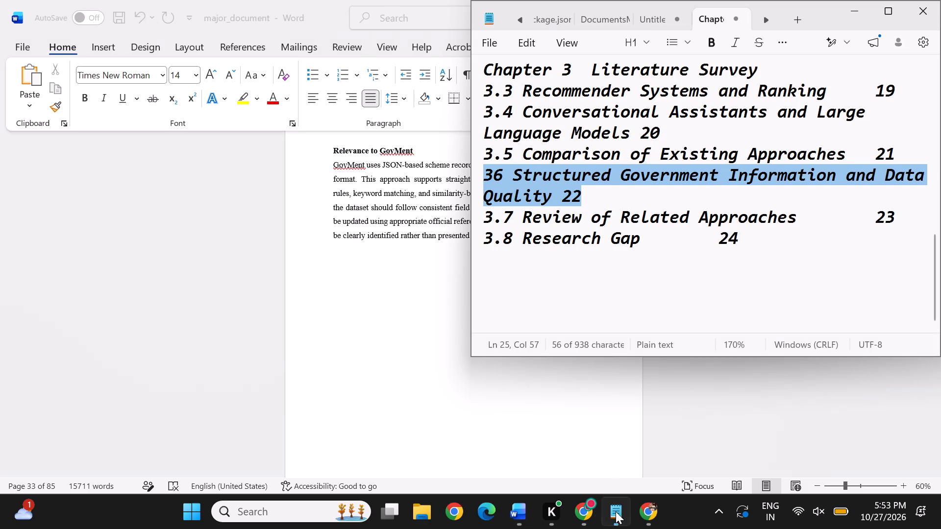
left_click_drag(813, 225, 480, 224)
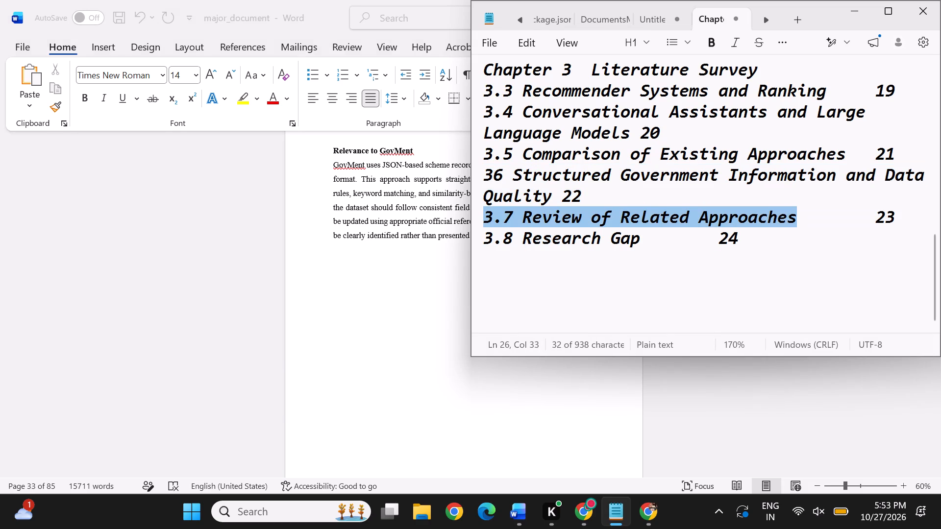
left_click_drag(480, 224, 476, 224)
key("ctrl+c")
left_click(417, 274)
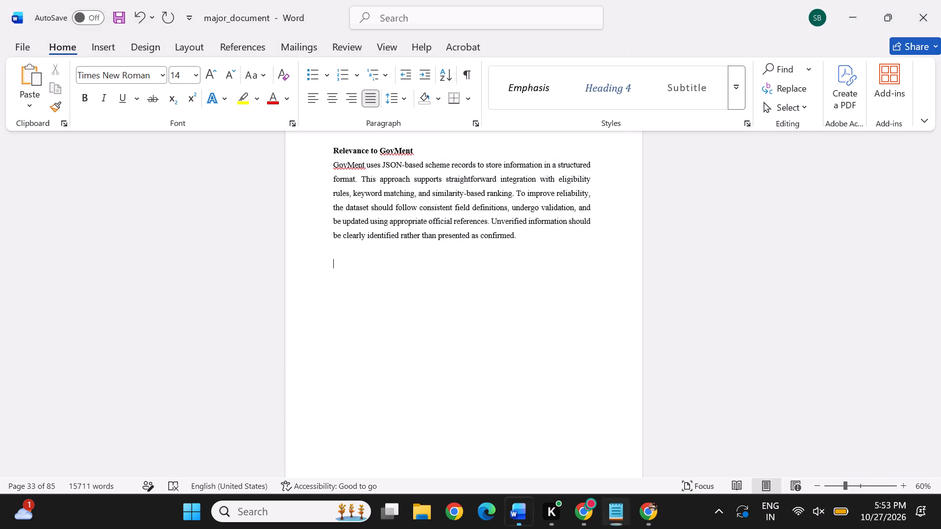
key("ctrl+v")
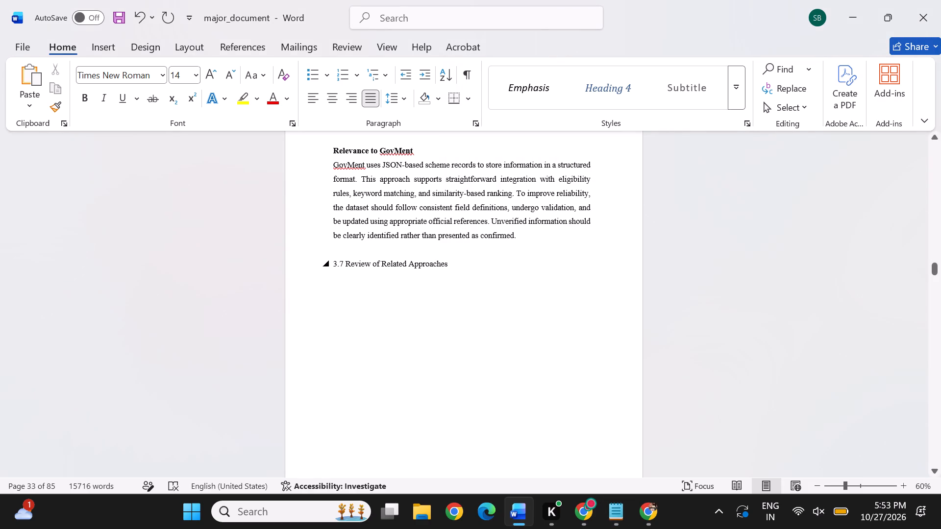
Make the "3.7 Review of Related Approaches" heading bold and decrease its indent to align with the main section headings.
left_click_drag(460, 264, 318, 258)
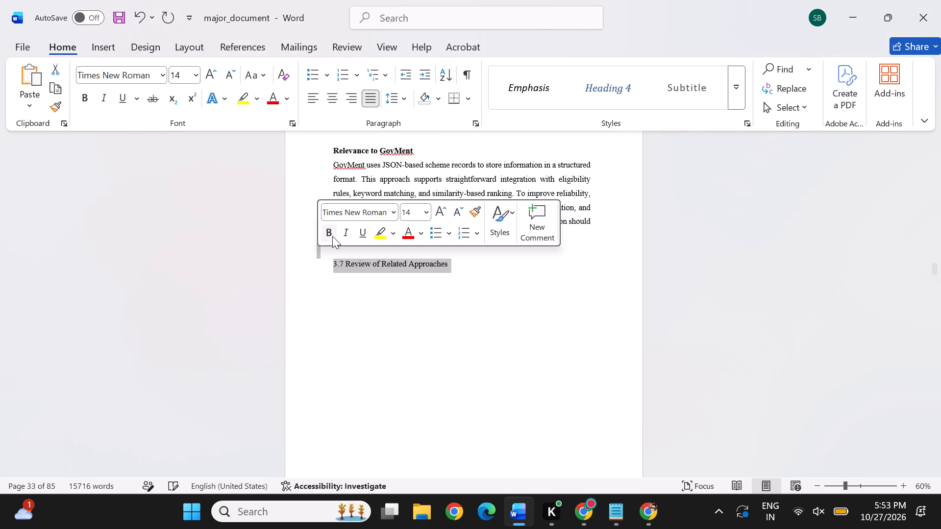
left_click(332, 236)
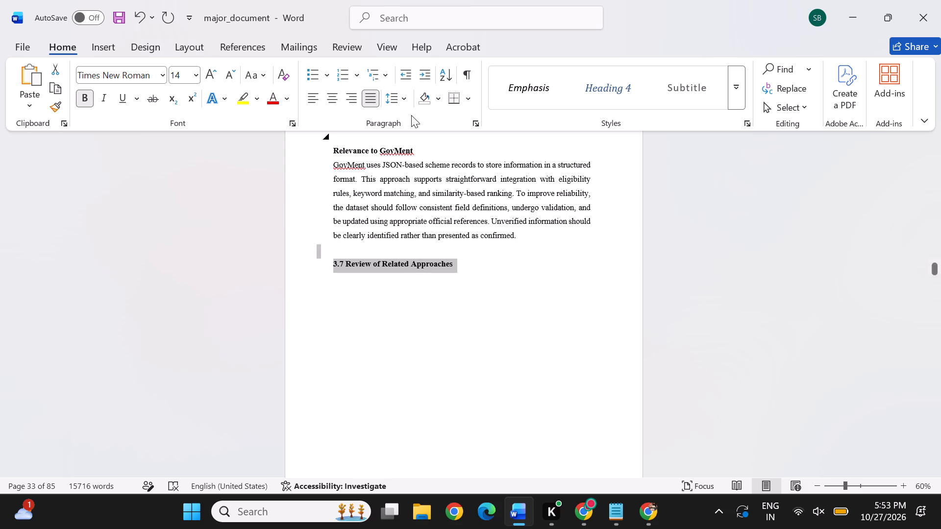
left_click(405, 77)
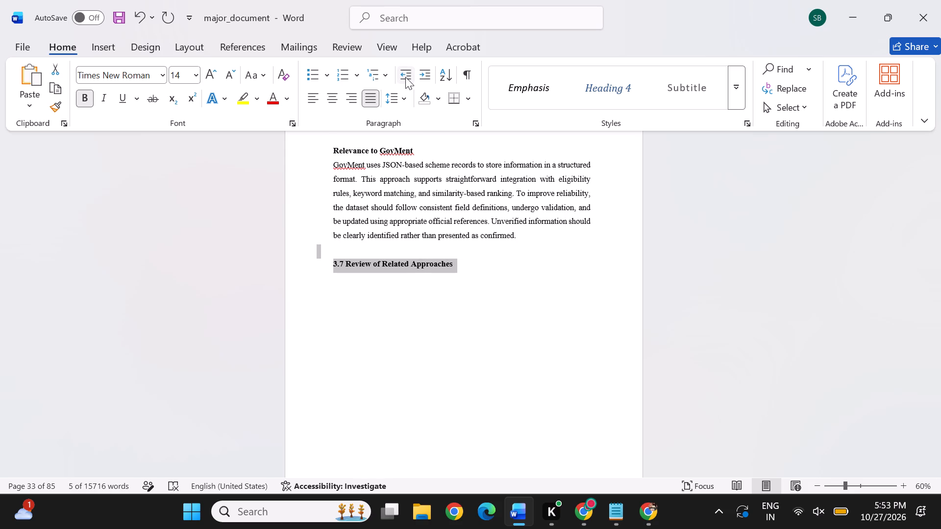
left_click(405, 77)
left_click(405, 77)
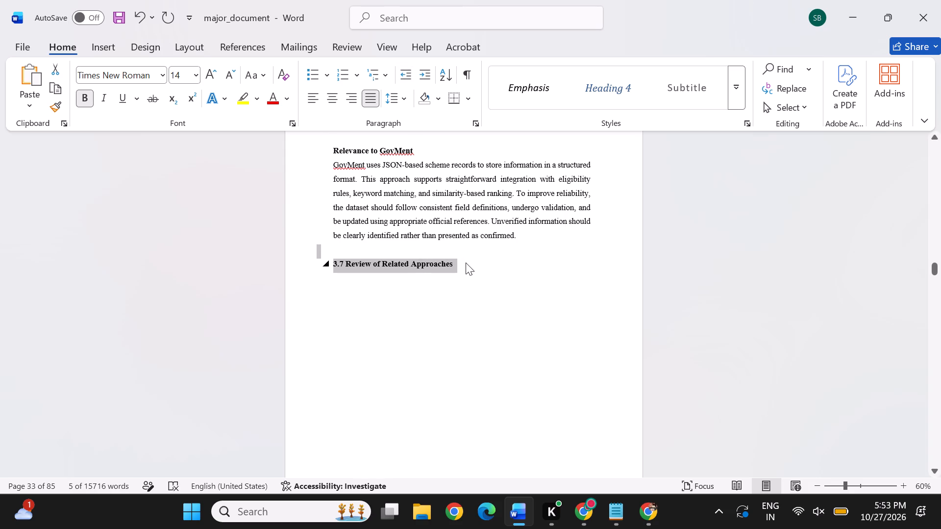
left_click(466, 263)
left_click_drag(453, 263, 340, 266)
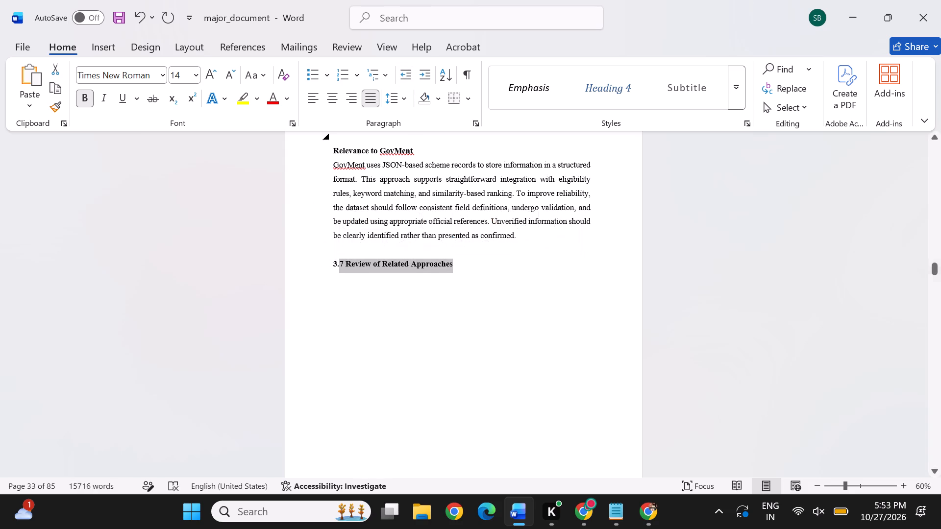
left_click(402, 73)
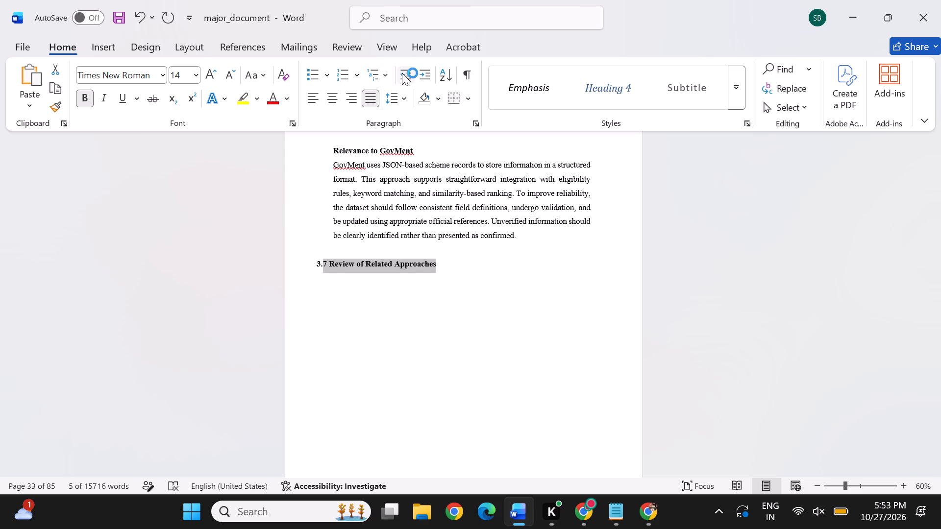
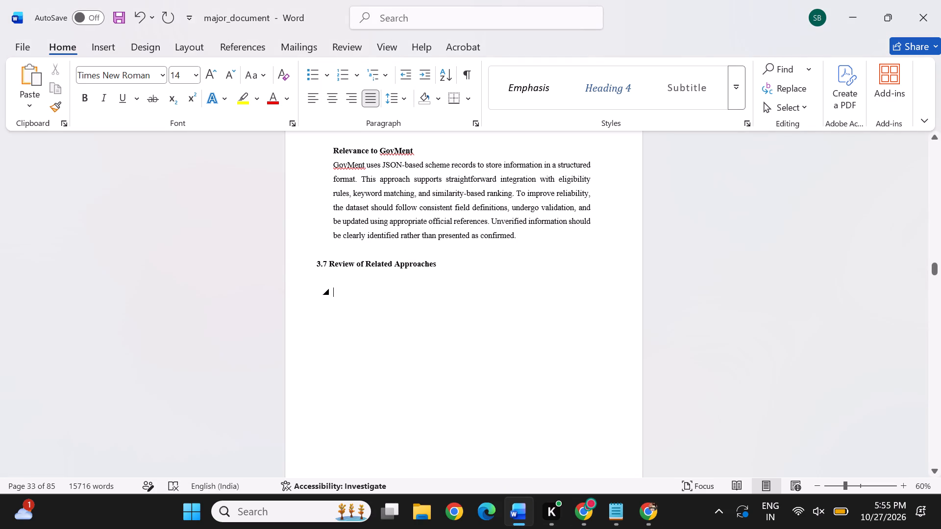
left_click(335, 281)
key("Tab")
key("ctrl+v")
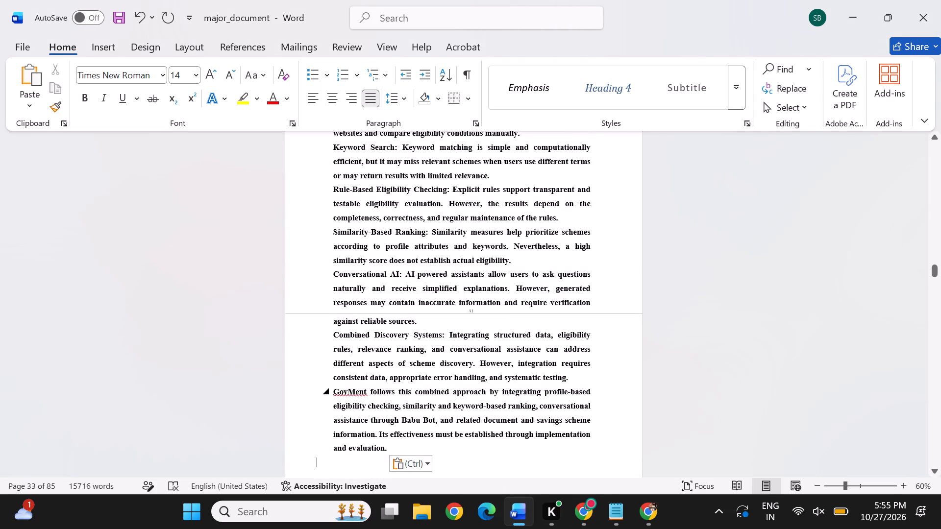
Remove the bold formatting from all pasted body paragraphs under 3.7 Review of Related Approaches.
left_click_drag(390, 452, 332, 128)
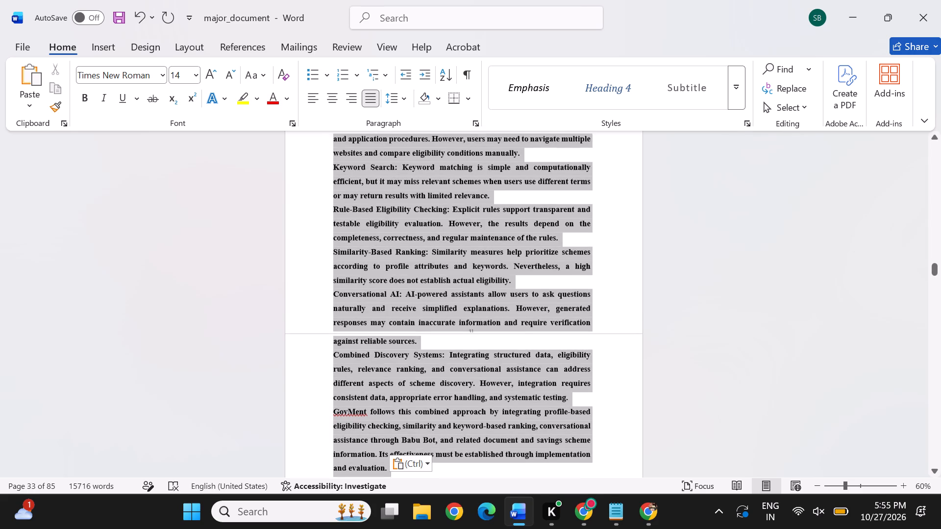
left_click_drag(332, 128, 336, 384)
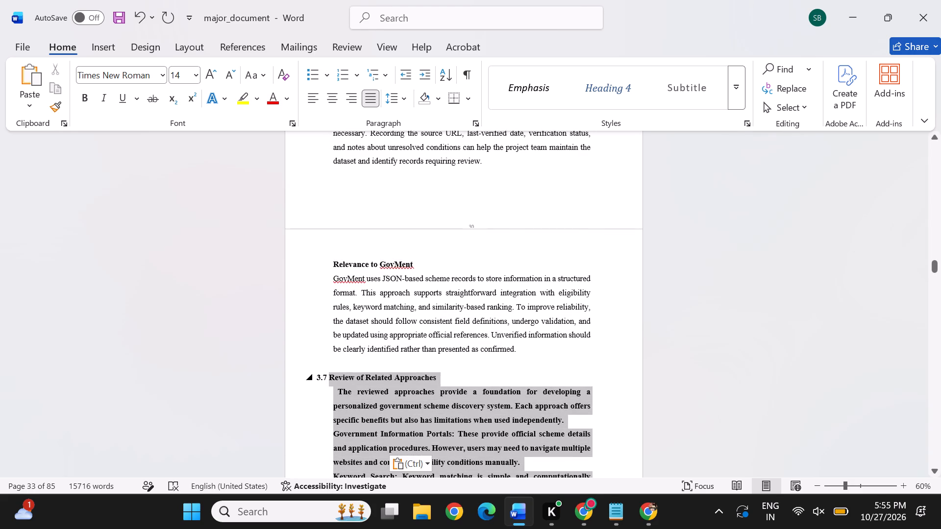
left_click_drag(336, 384, 335, 395)
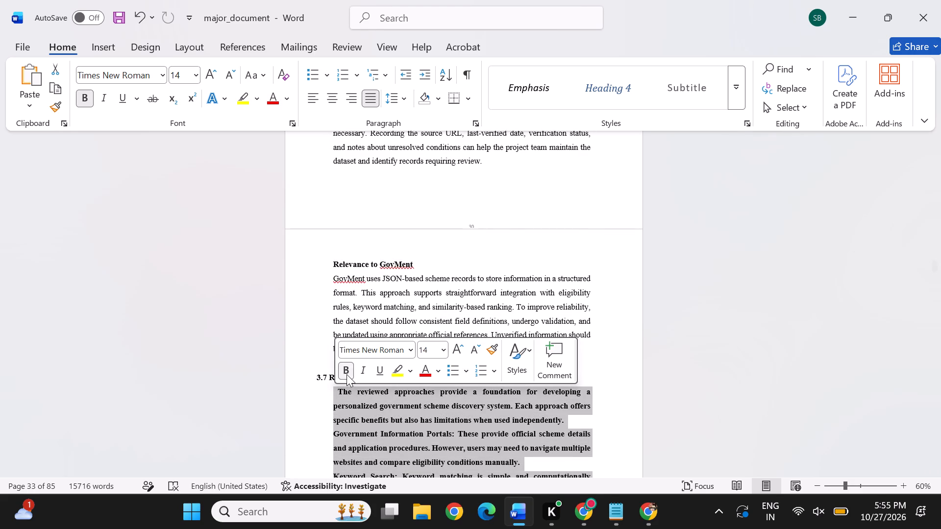
left_click(347, 374)
left_click(435, 432)
Remove the paragraph break between section 3.7's opening paragraph and the Government Information Portals paragraph.
scroll(470, 385, "down", 1)
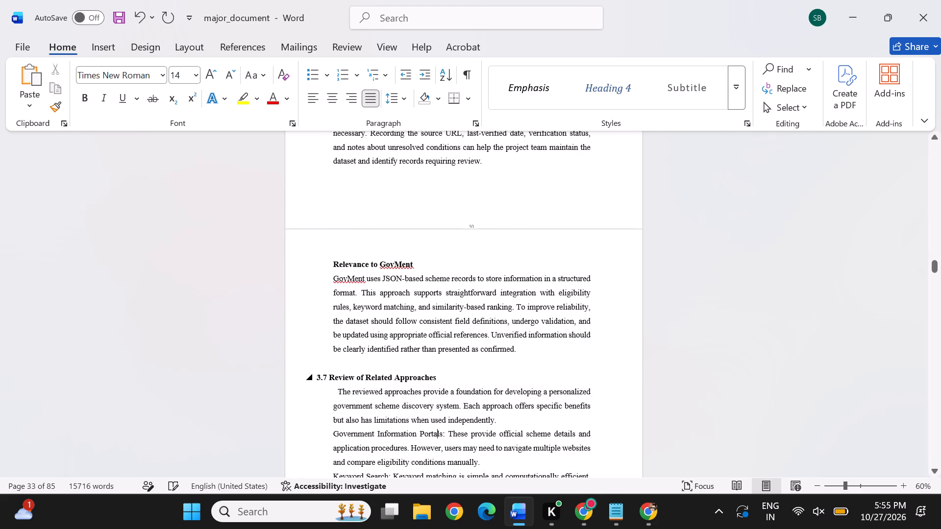
scroll(470, 385, "down", 1)
left_click(514, 324)
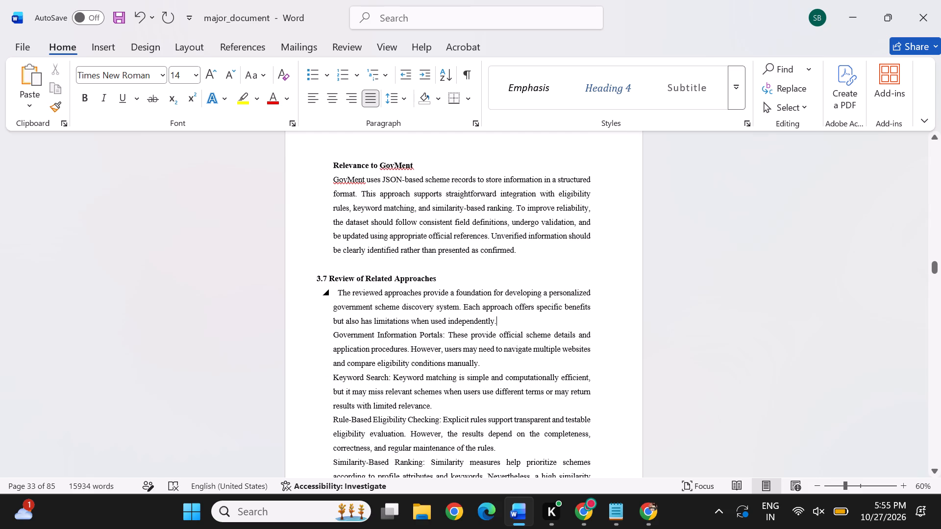
key("Delete")
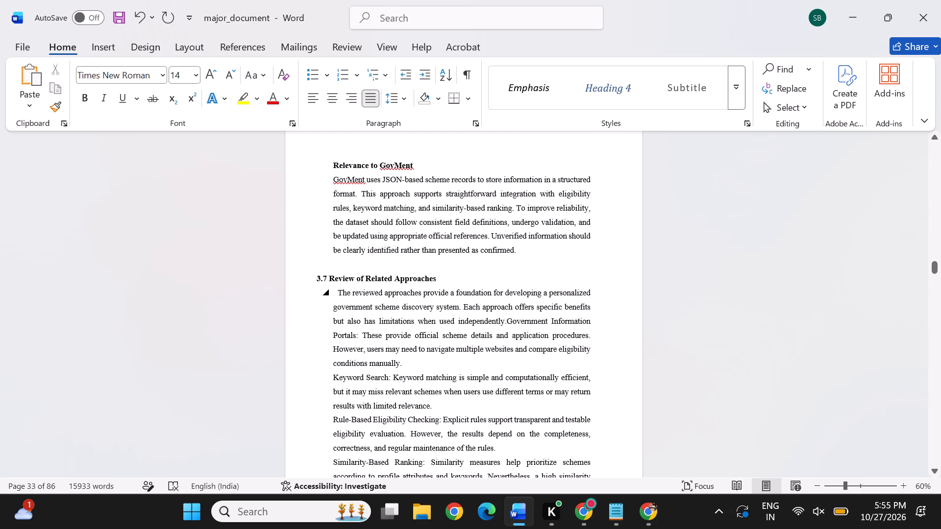
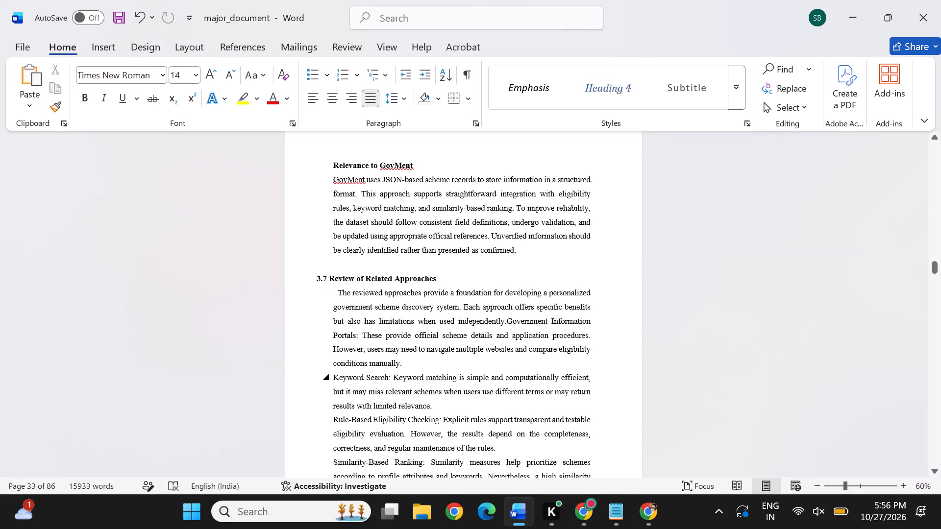
Make the "Keyword Search:" label under section 3.7 bold.
left_click_drag(390, 379, 330, 380)
left_click(334, 363)
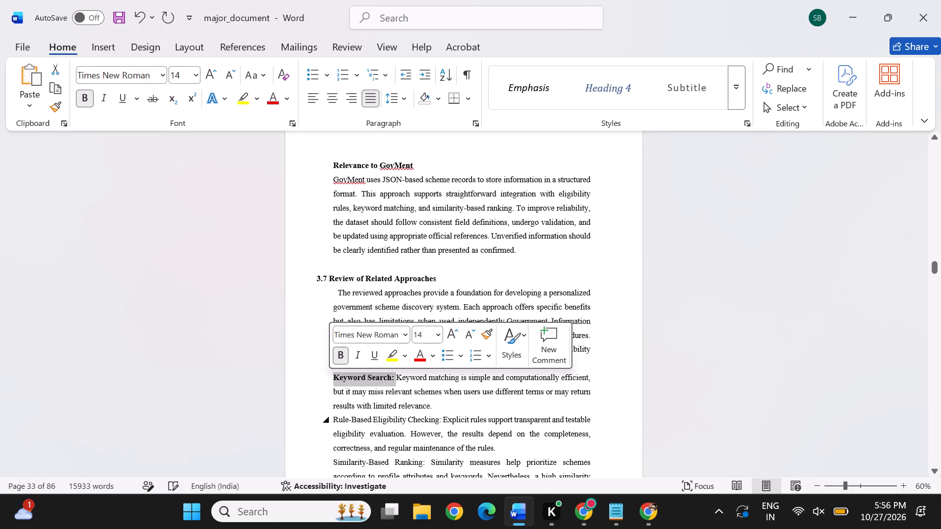
Delete the extra space at the start of section 3.7's opening paragraph, before "The reviewed approaches".
left_click(331, 278)
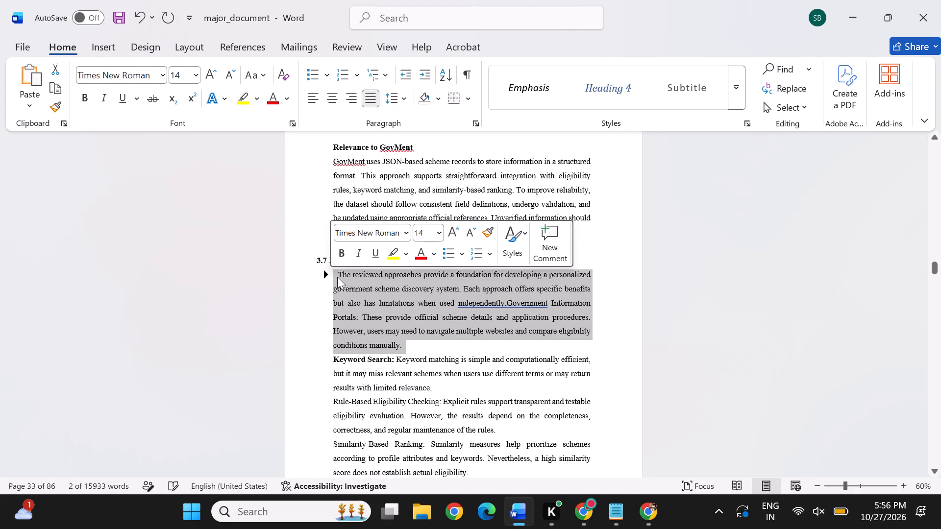
left_click(337, 277)
key("Left")
key("Delete")
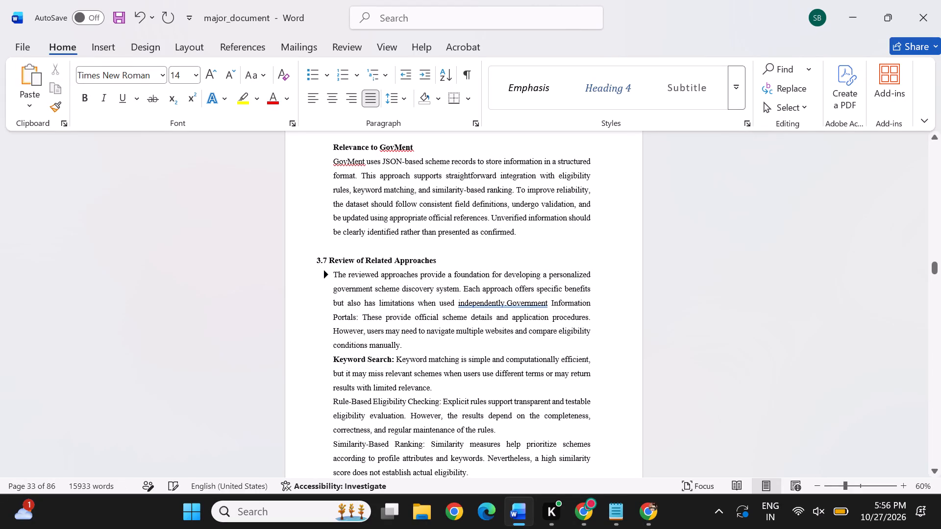
Bold the labels Rule-Based Eligibility Checking, Similarity-Based Ranking, Conversational AI and Combined Discovery Systems in section 3.7.
scroll(399, 340, "down", 1)
left_click_drag(440, 356, 345, 358)
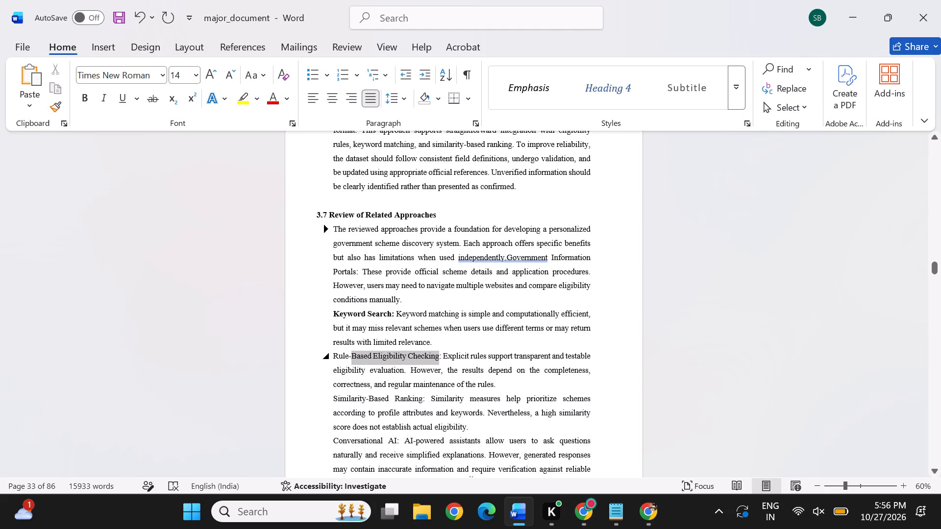
left_click_drag(345, 358, 336, 358)
left_click(348, 333)
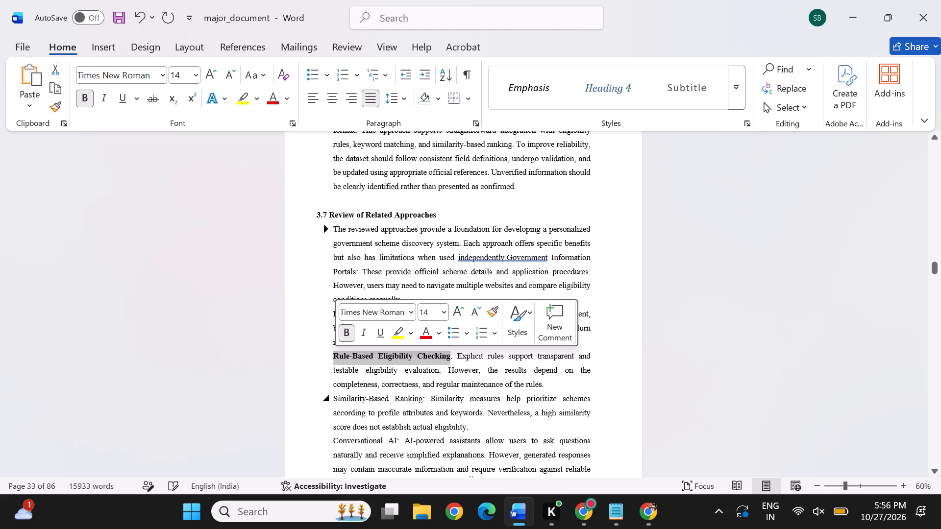
left_click_drag(423, 399, 331, 404)
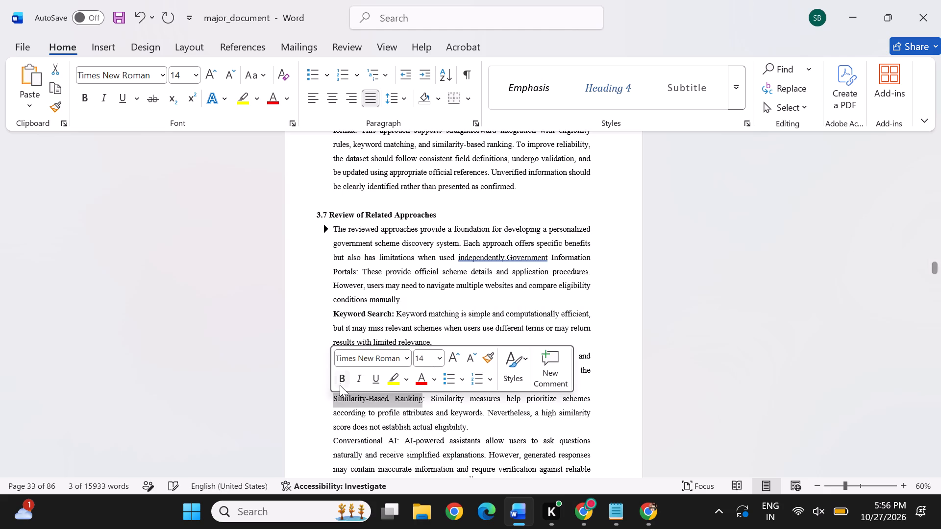
left_click(342, 379)
left_click_drag(400, 443, 340, 442)
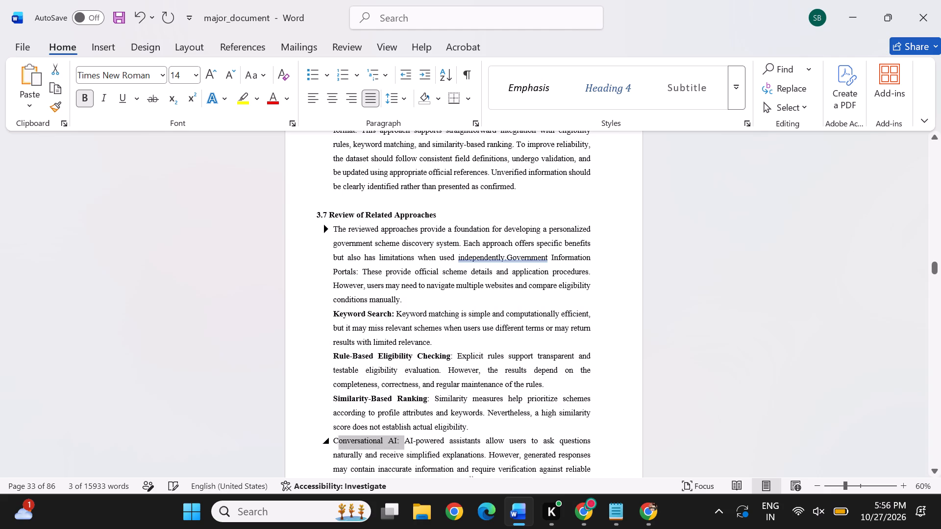
left_click_drag(340, 442, 334, 442)
left_click(345, 418)
scroll(403, 457, "down", 1)
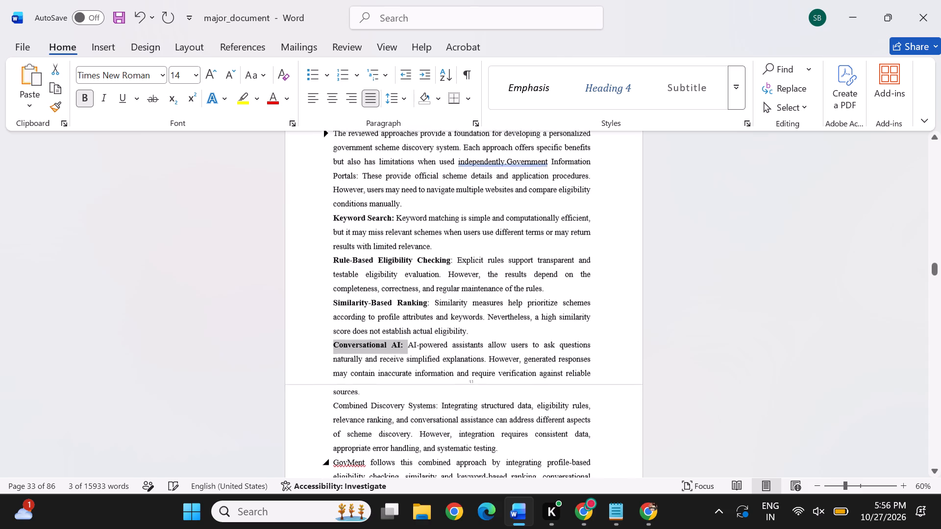
left_click_drag(438, 378, 340, 377)
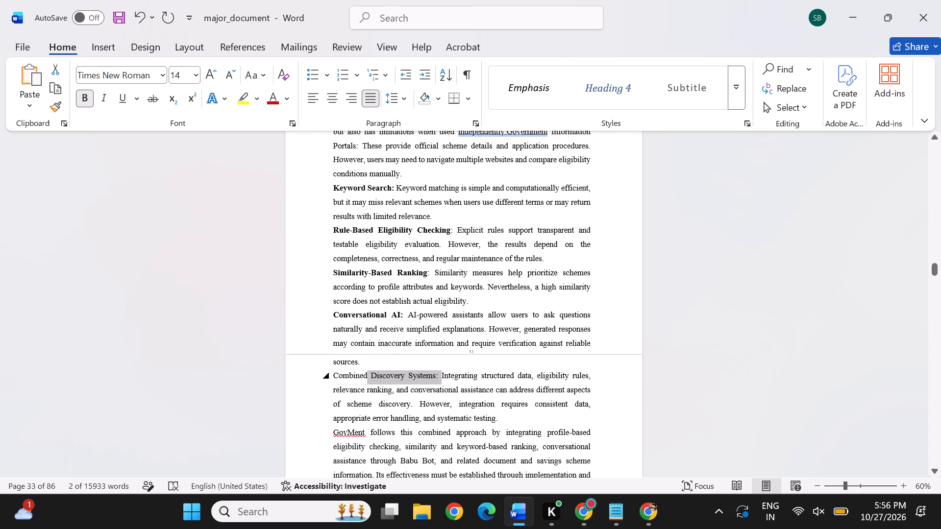
left_click_drag(340, 377, 333, 377)
left_click(345, 352)
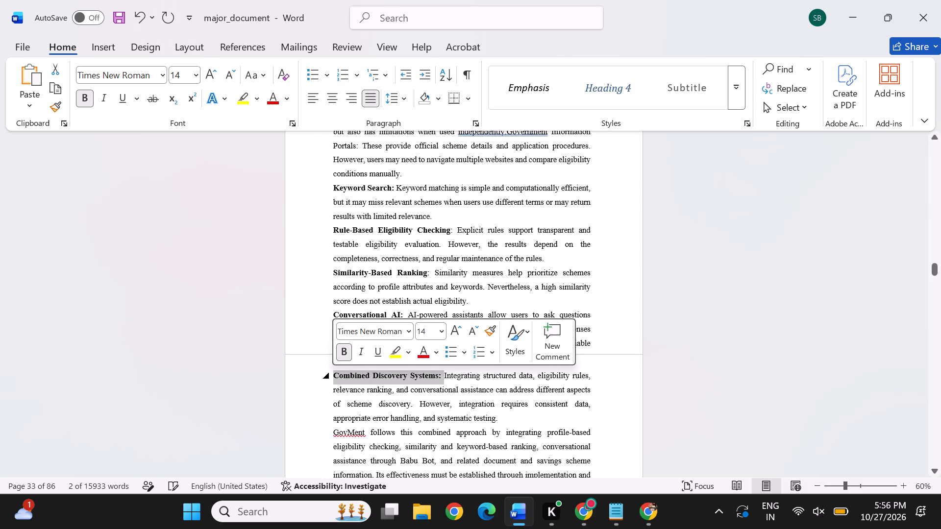
Insert blank lines after the Similarity-Based Ranking paragraph to move the Conversational AI paragraph onto the next page.
scroll(446, 453, "down", 1)
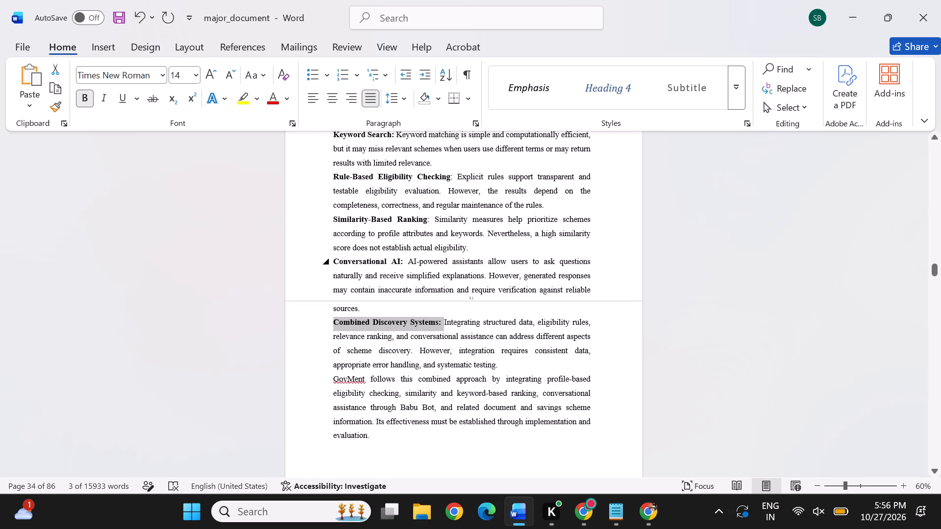
left_click(483, 246)
key("Return")
key("Return")
key("Return")
key("Return")
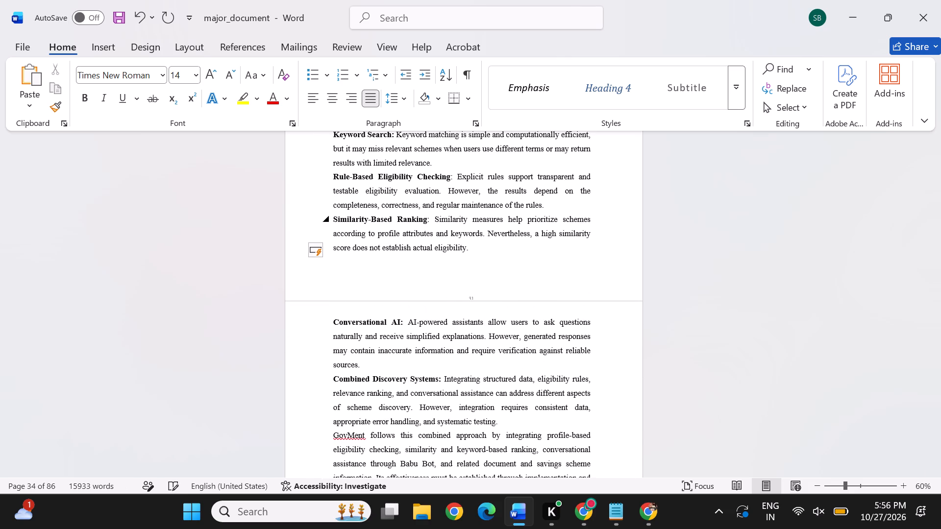
key("Return")
Make the word "Portals:" bold in section 3.7's opening paragraph.
scroll(483, 246, "up", 1)
scroll(491, 142, "up", 1)
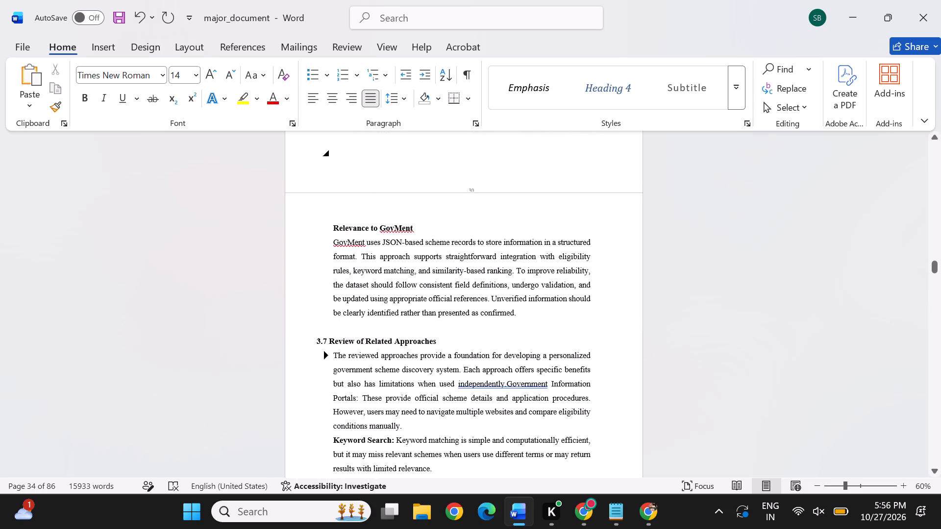
scroll(418, 338, "down", 1)
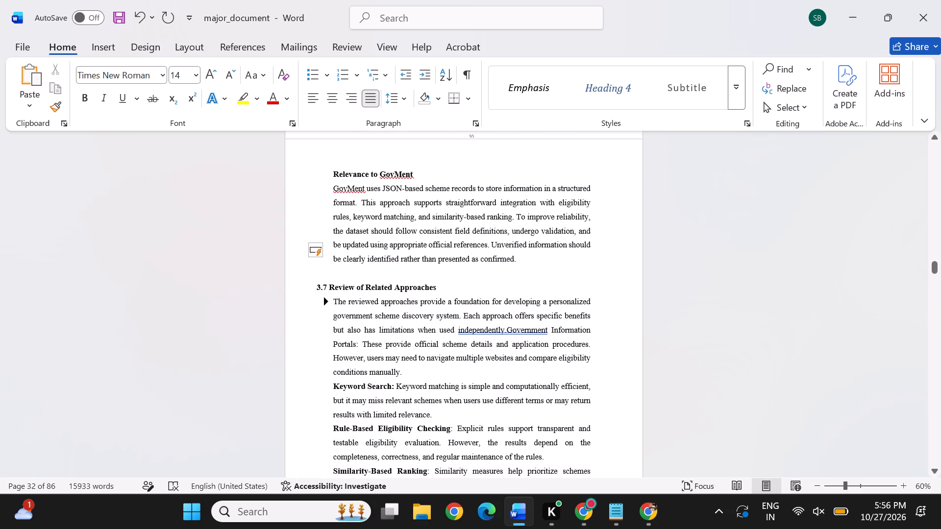
left_click_drag(360, 344, 333, 345)
left_click(348, 320)
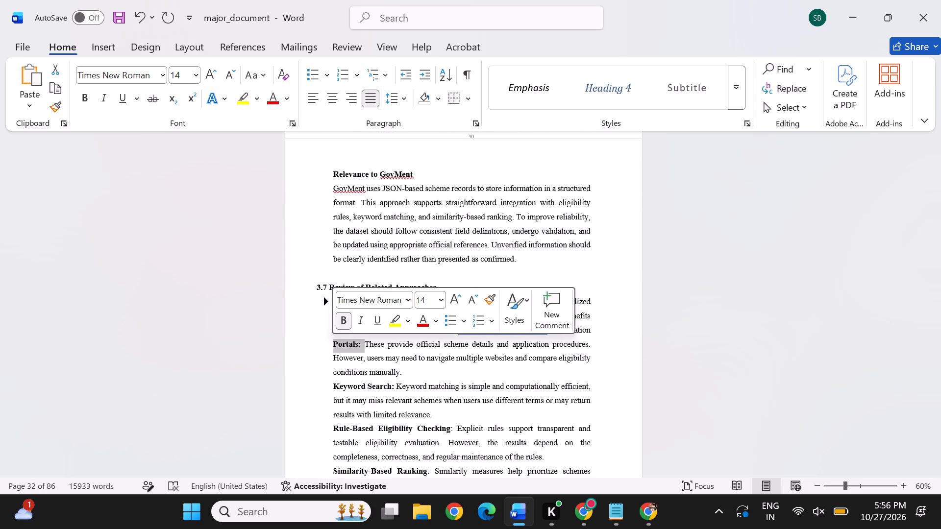
left_click(532, 405)
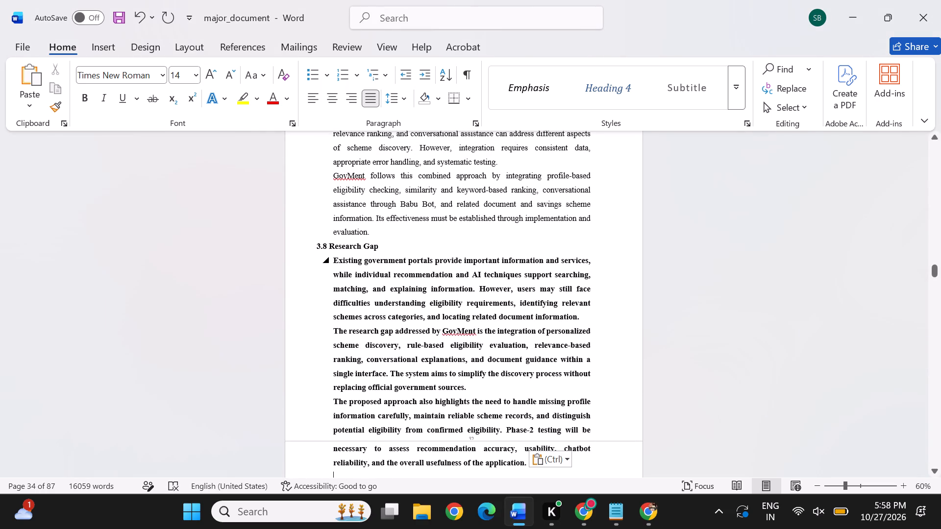
left_click_drag(332, 263, 516, 460)
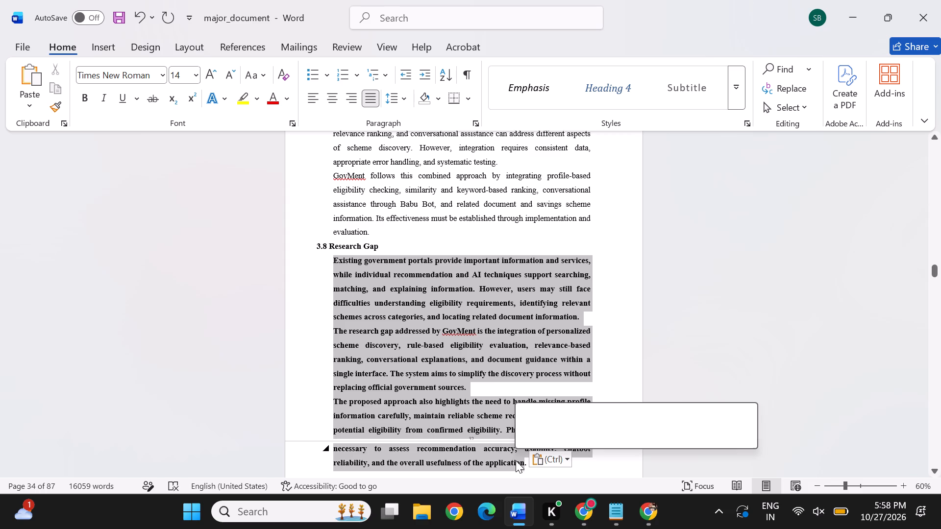
left_click(529, 432)
left_click(635, 298)
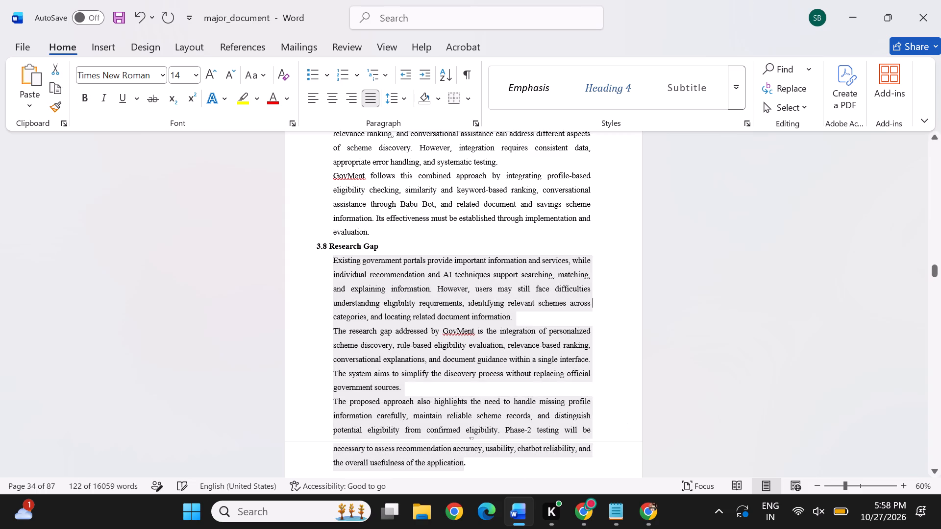
Join the three paragraphs of section 3.8 Research Gap into one continuous paragraph.
left_click(533, 320)
key("Delete")
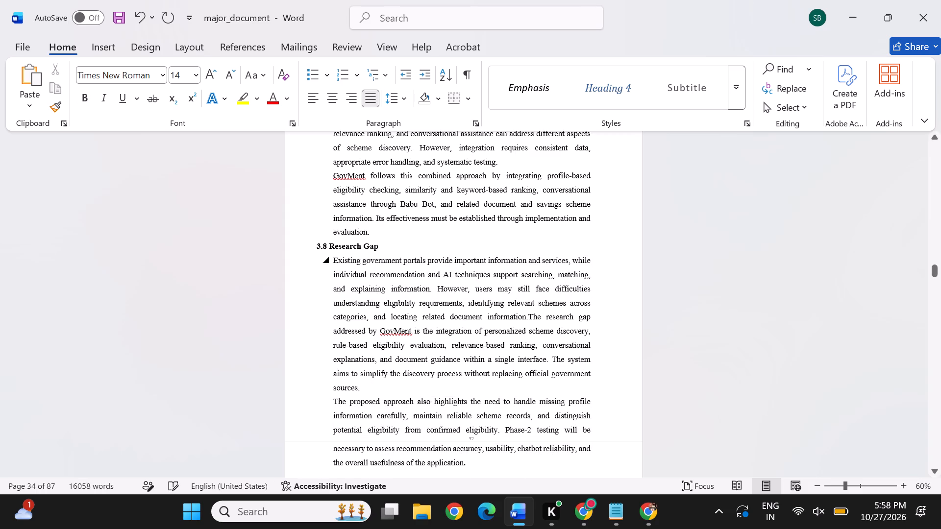
left_click(444, 385)
key("Delete")
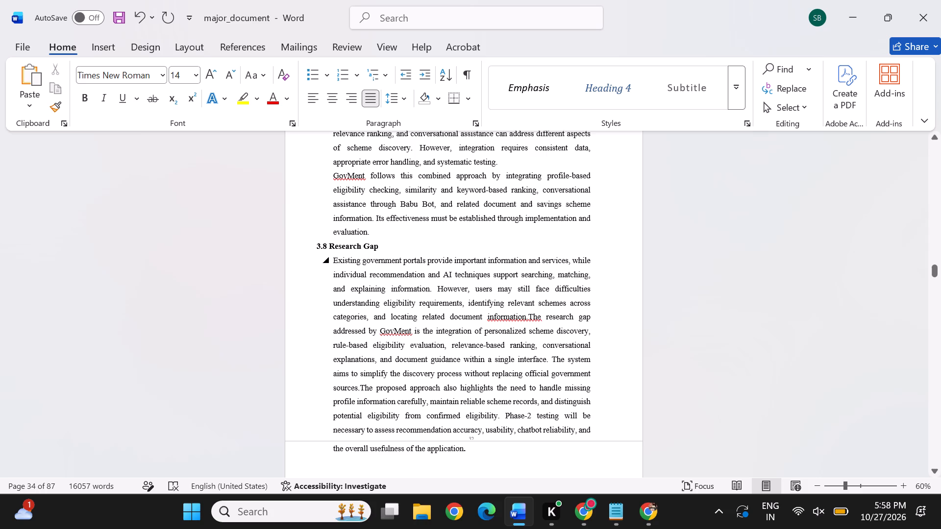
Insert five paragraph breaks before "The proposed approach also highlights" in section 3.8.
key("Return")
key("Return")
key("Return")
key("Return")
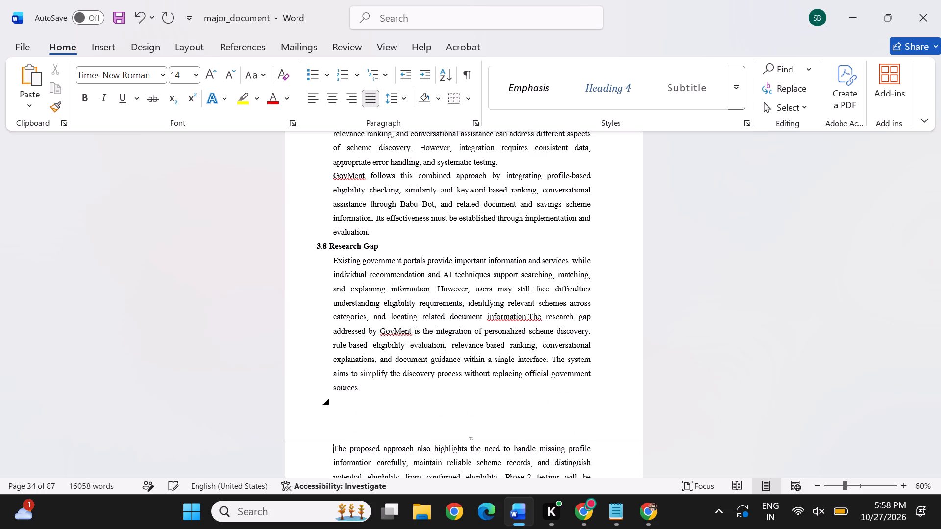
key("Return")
Delete the whole "Combined Discovery Systems:" paragraph, including its label, from section 3.7.
scroll(393, 390, "up", 2)
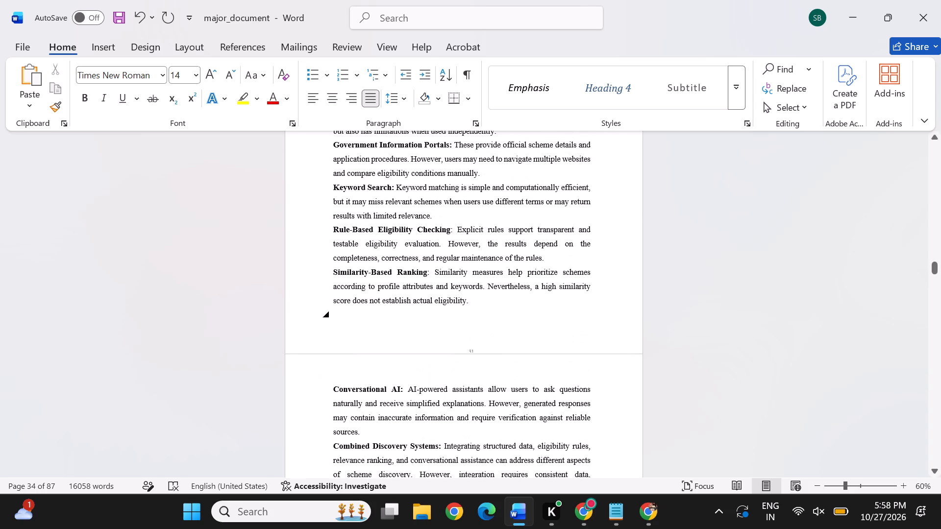
scroll(447, 331, "down", 2)
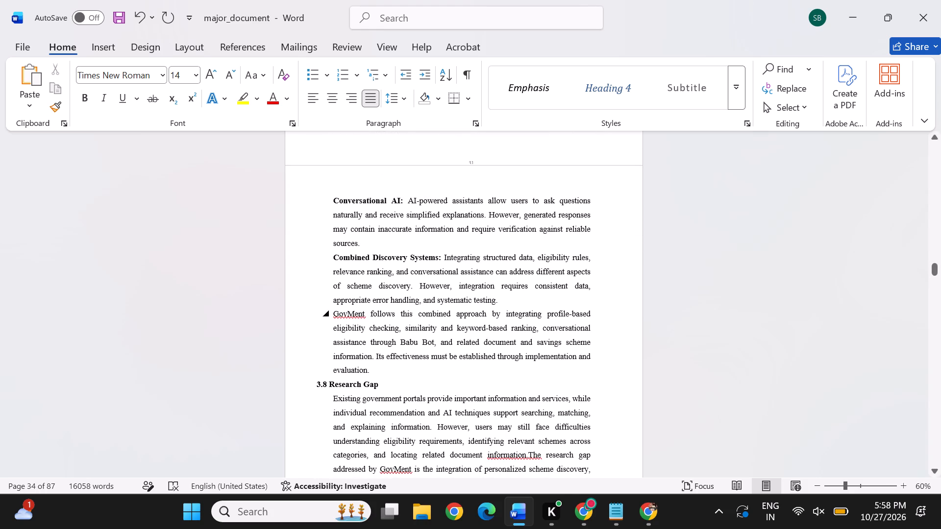
left_click_drag(381, 375, 331, 319)
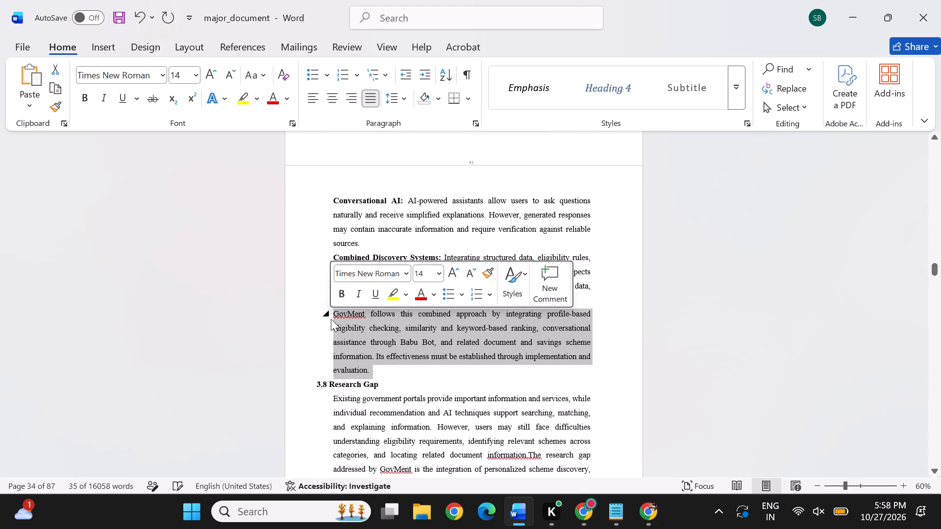
left_click(411, 366)
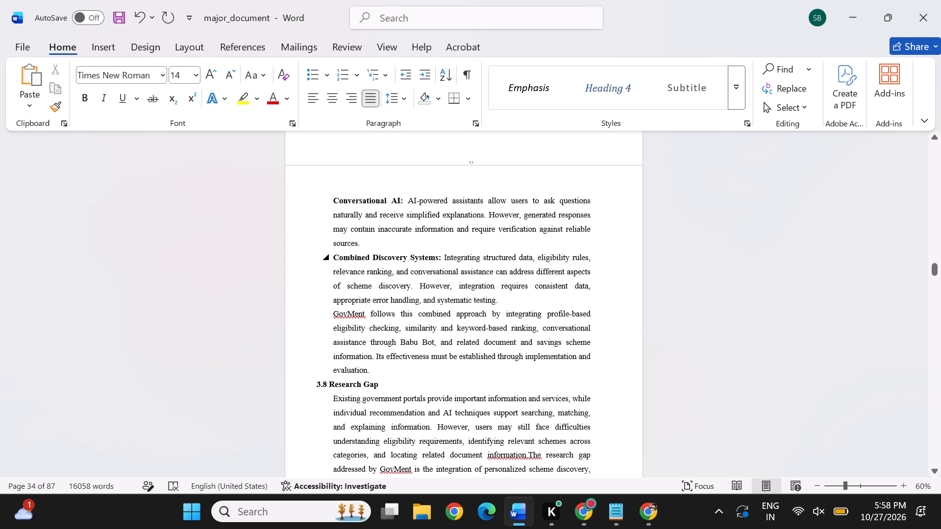
left_click_drag(506, 299, 339, 256)
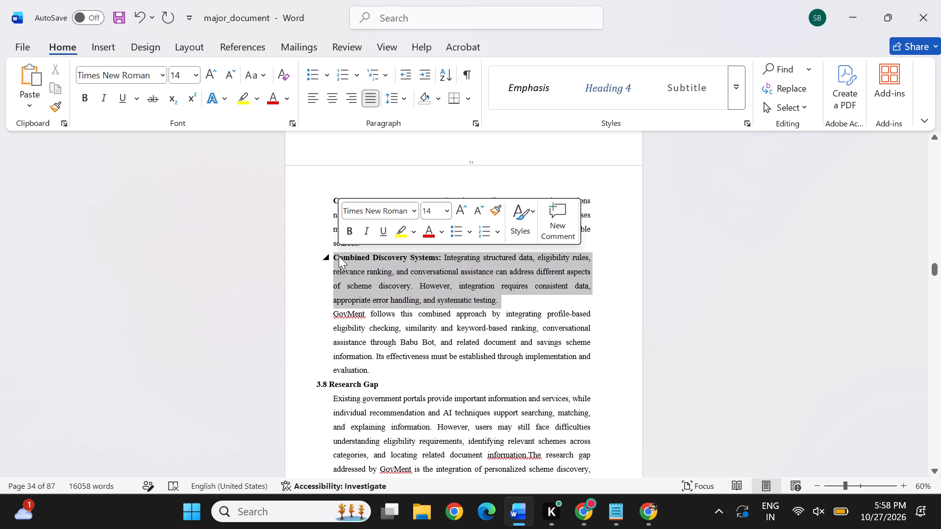
key("Delete")
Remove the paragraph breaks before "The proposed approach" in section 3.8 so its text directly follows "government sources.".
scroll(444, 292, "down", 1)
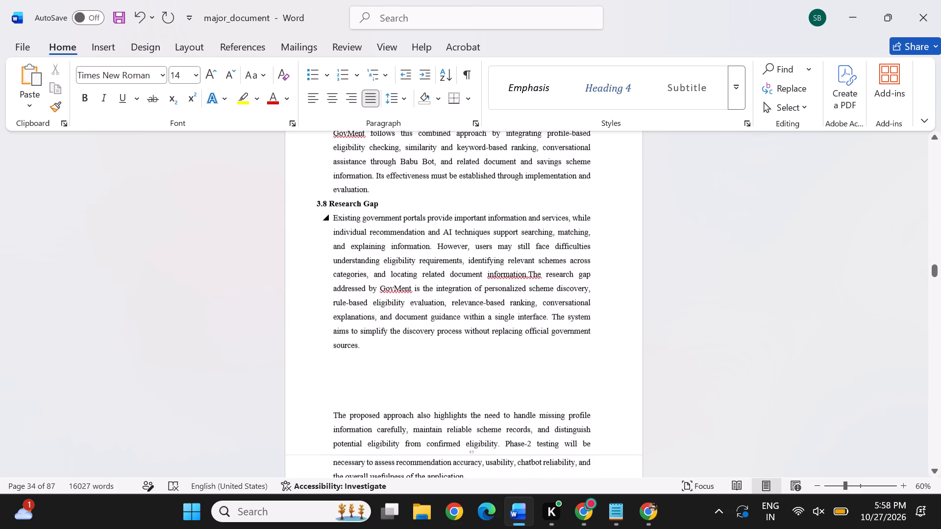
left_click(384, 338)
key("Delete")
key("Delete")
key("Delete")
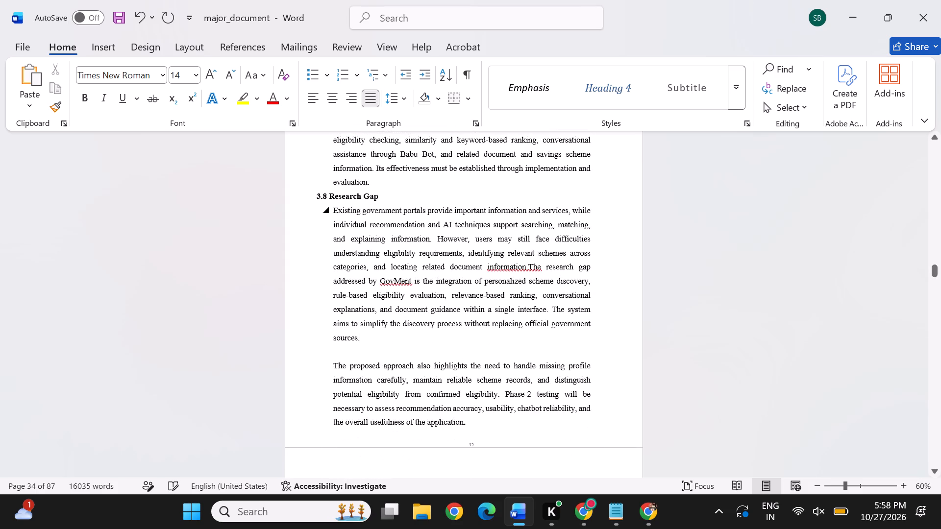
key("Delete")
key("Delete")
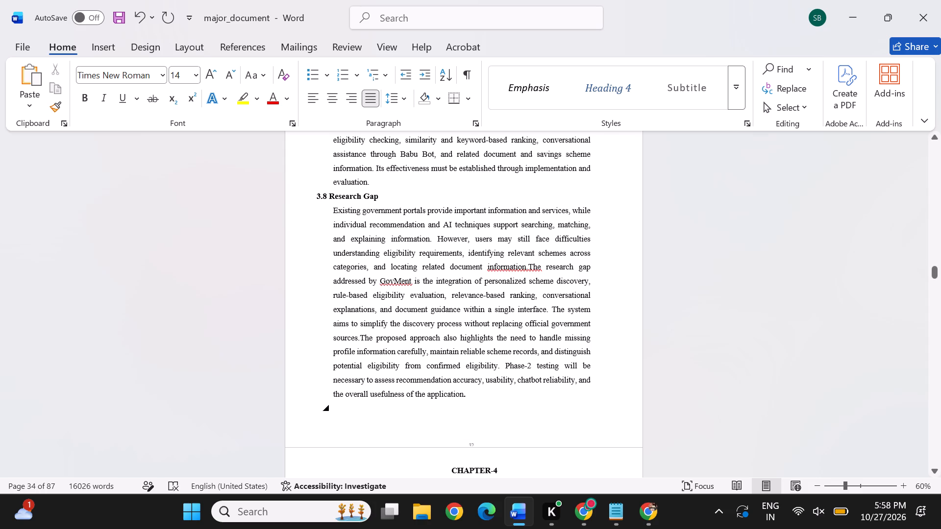
Delete the "DESIGN AND METHODOLOGY" title text below the CHAPTER-4 heading.
scroll(505, 341, "down", 1)
scroll(433, 366, "down", 1)
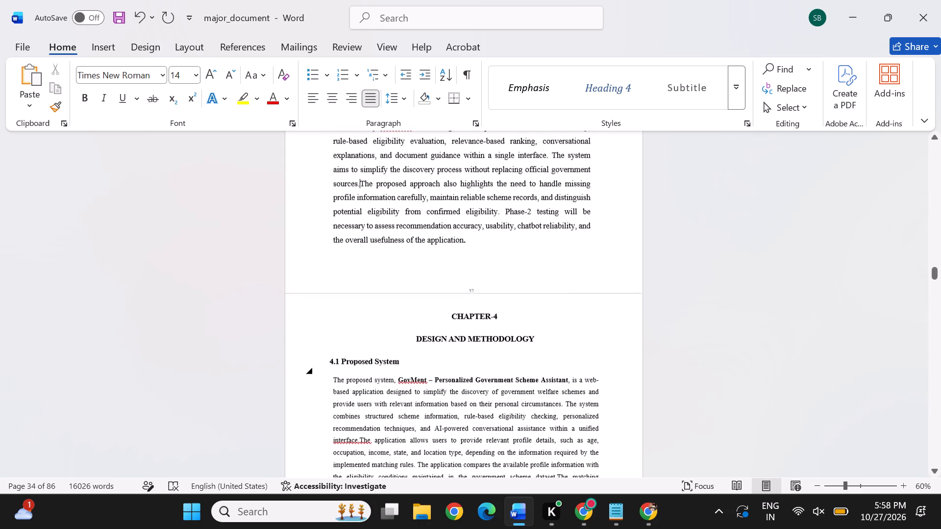
left_click_drag(539, 337, 418, 337)
key("Delete")
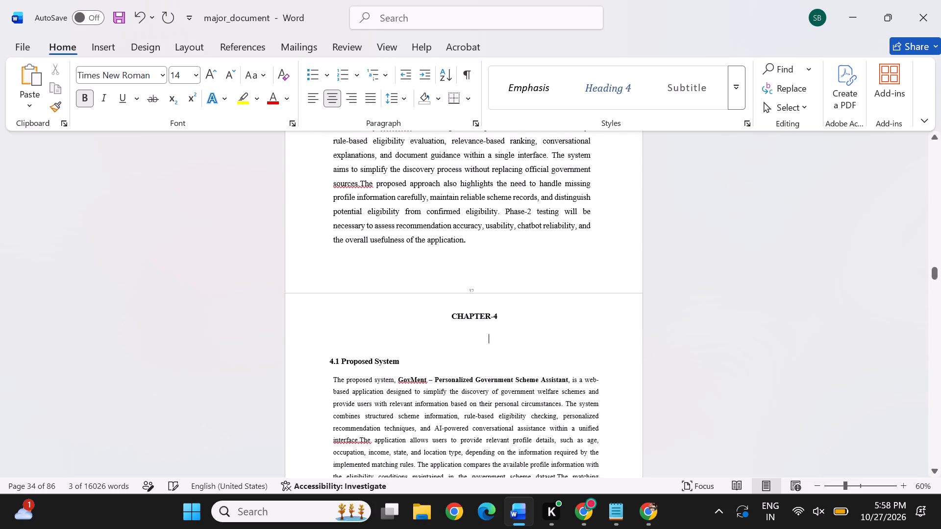
Delete the chapter outline in Notepad, from "Chapter 1 Introduction" through the 3.8 Research Gap line.
left_click(607, 508)
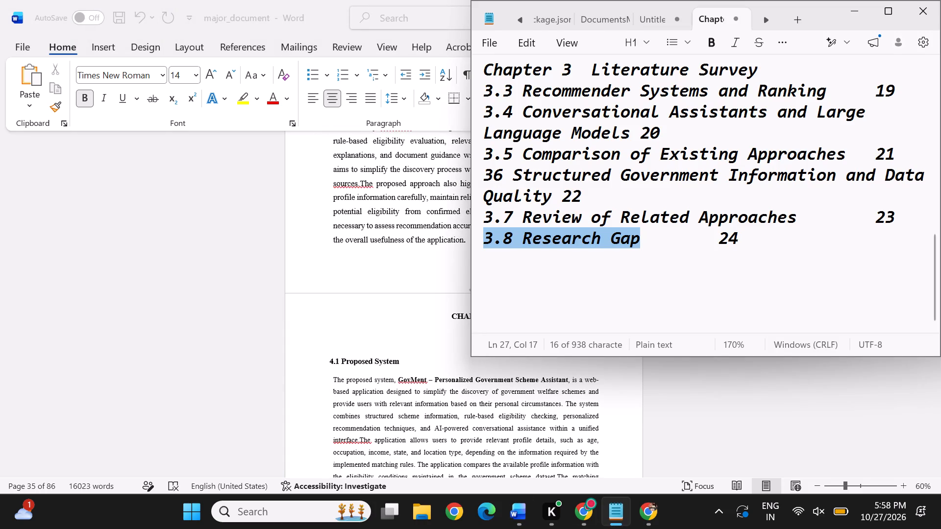
left_click_drag(767, 247, 467, 0)
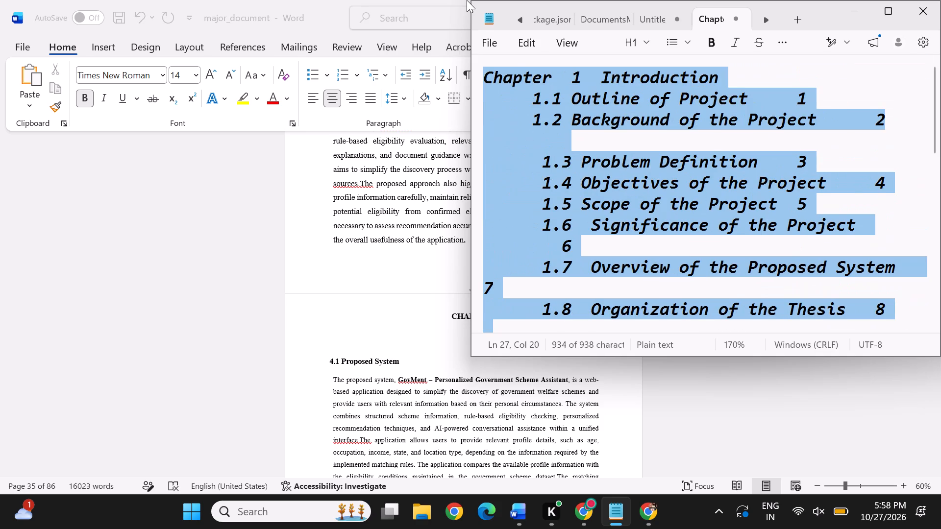
key("Delete")
Return to the thesis in Word and save the document.
scroll(577, 78, "down", 1)
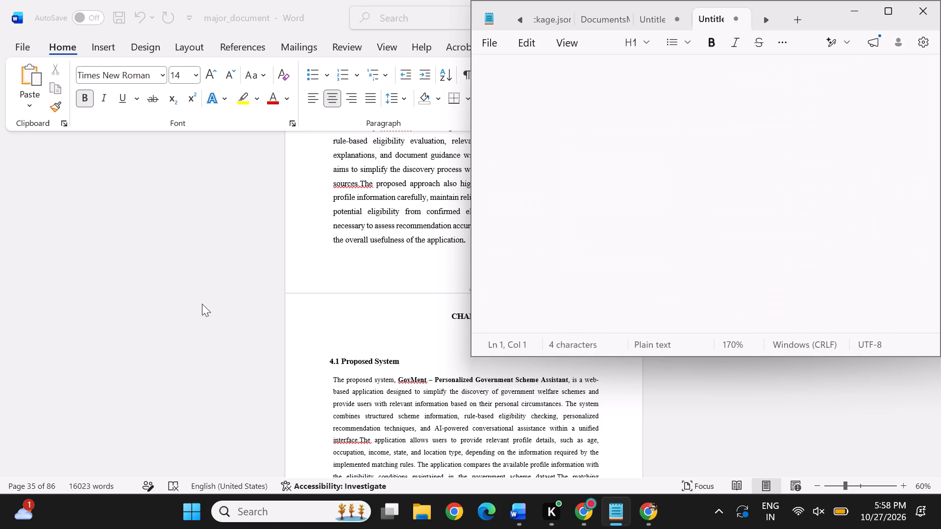
scroll(154, 296, "up", 12)
left_click(153, 325)
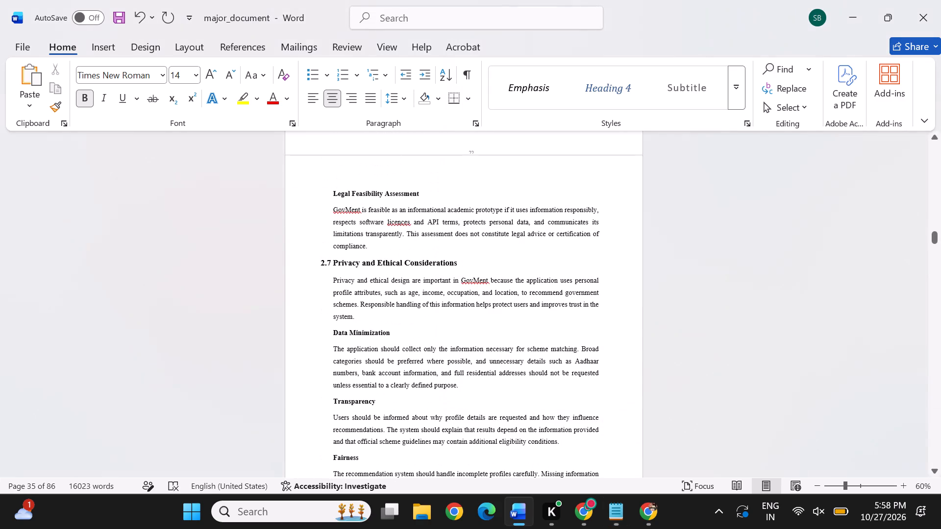
key("ctrl+s")
Copy the Chapter 4 entries, 4.1 Proposed System through 4.18 Limitations, from the thesis table of contents into the Notepad note.
scroll(153, 325, "up", 17)
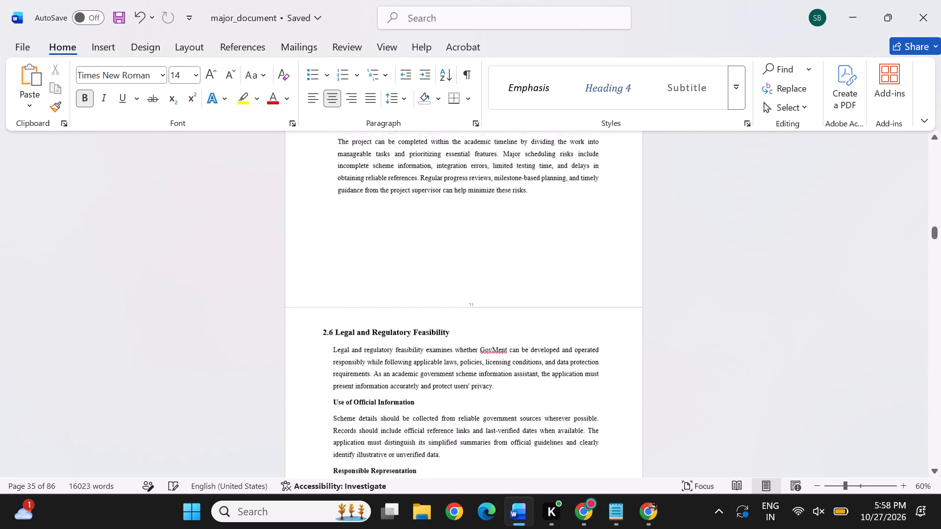
scroll(153, 325, "up", 18)
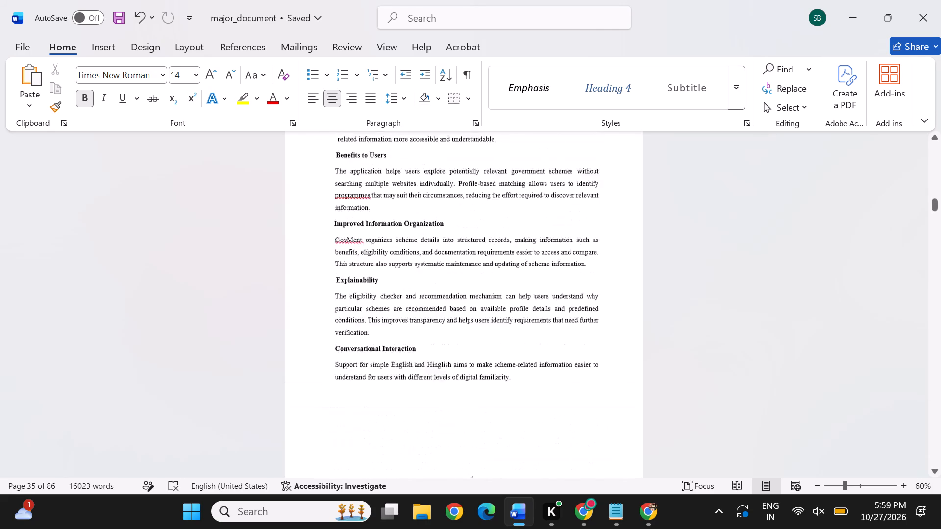
scroll(153, 325, "up", 4)
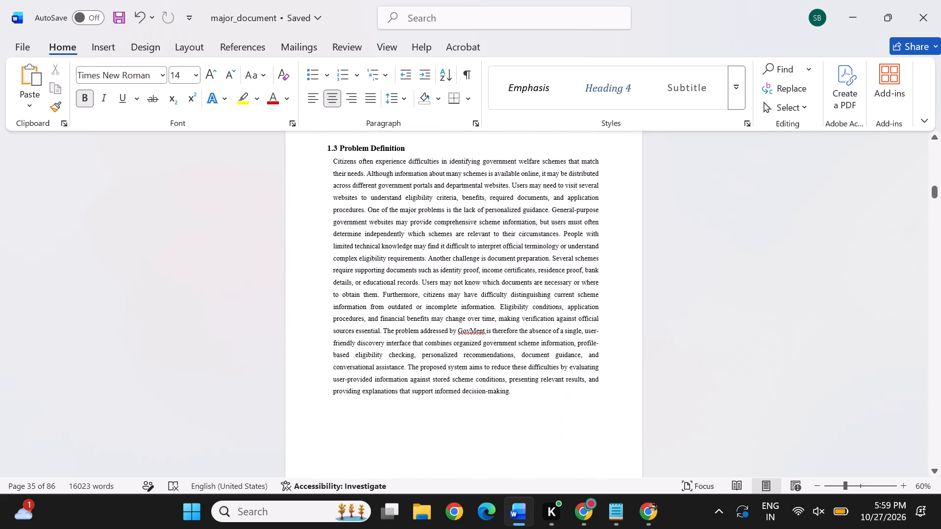
scroll(153, 325, "up", 1)
scroll(222, 312, "up", 3)
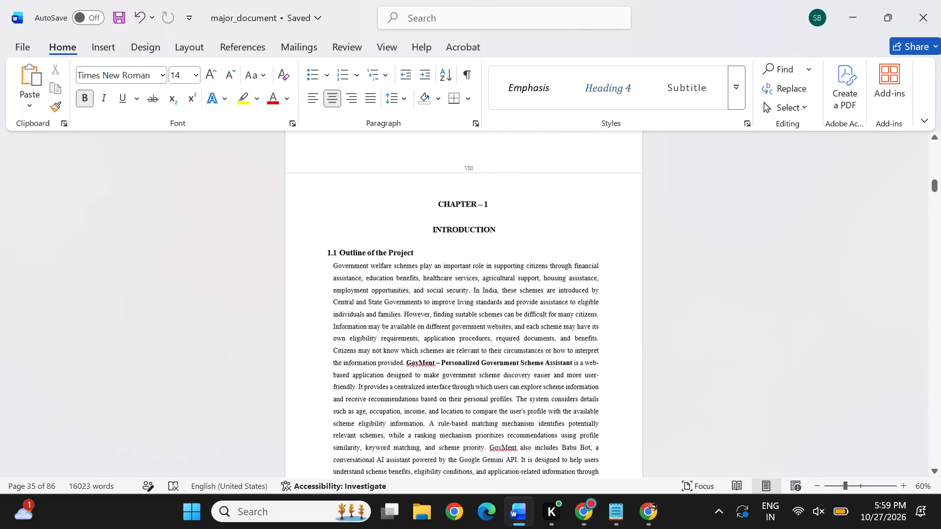
scroll(289, 310, "up", 4)
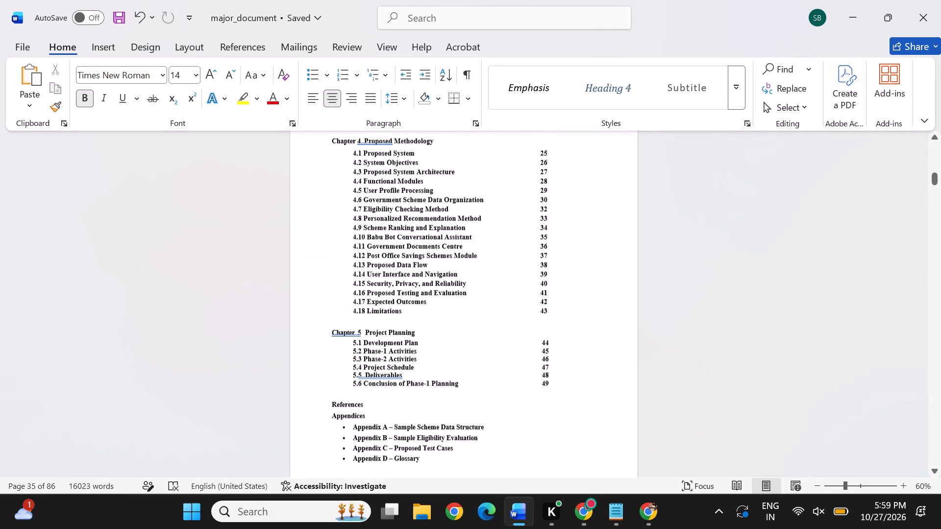
scroll(315, 316, "up", 1)
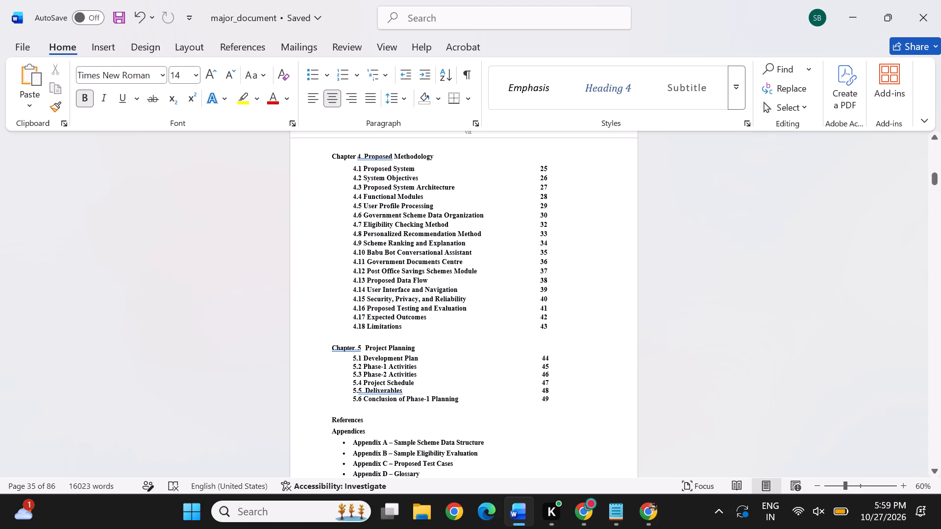
left_click_drag(349, 170, 551, 323)
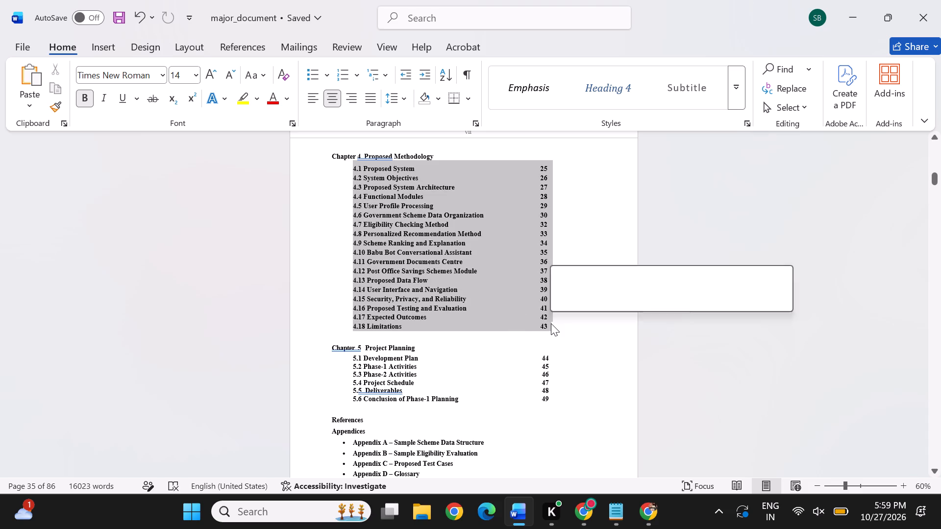
key("ctrl+c")
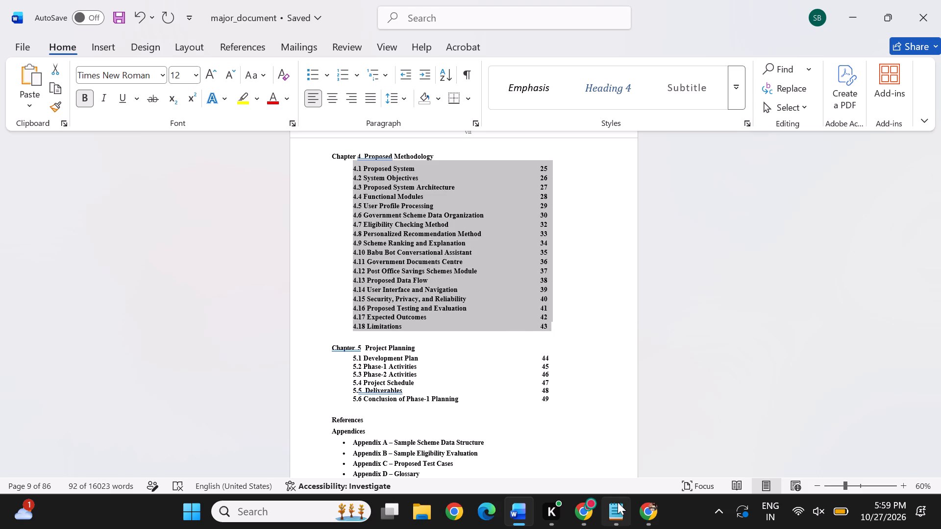
left_click(618, 502)
key("ctrl+v")
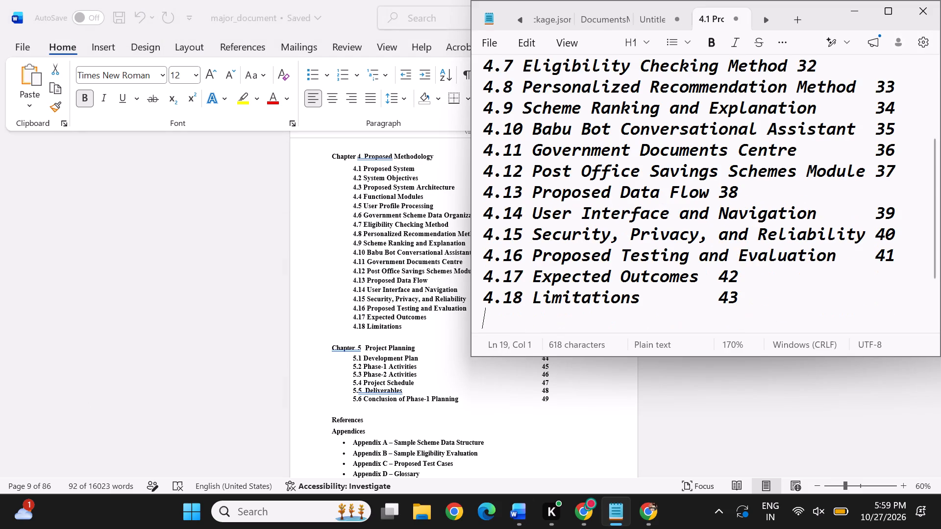
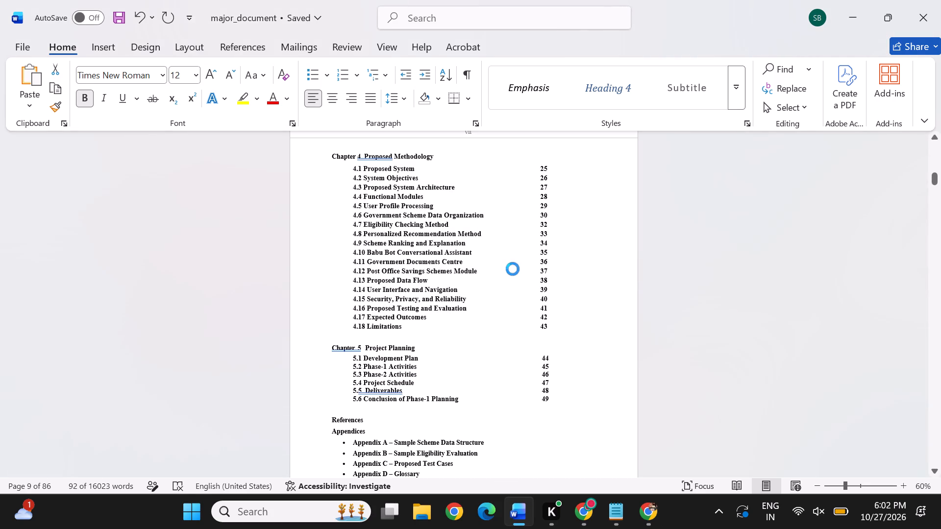
Remove the stray bullet symbols before entries 4.1 System Architecture, 4.2 Development Approach and 4.3 Data Design.
scroll(443, 234, "up", 1)
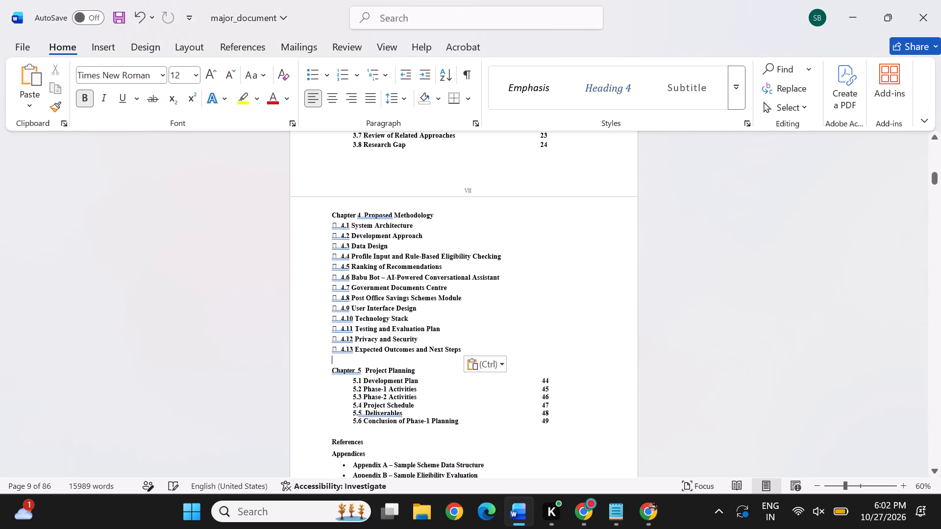
left_click_drag(329, 219, 341, 336)
left_click(341, 336)
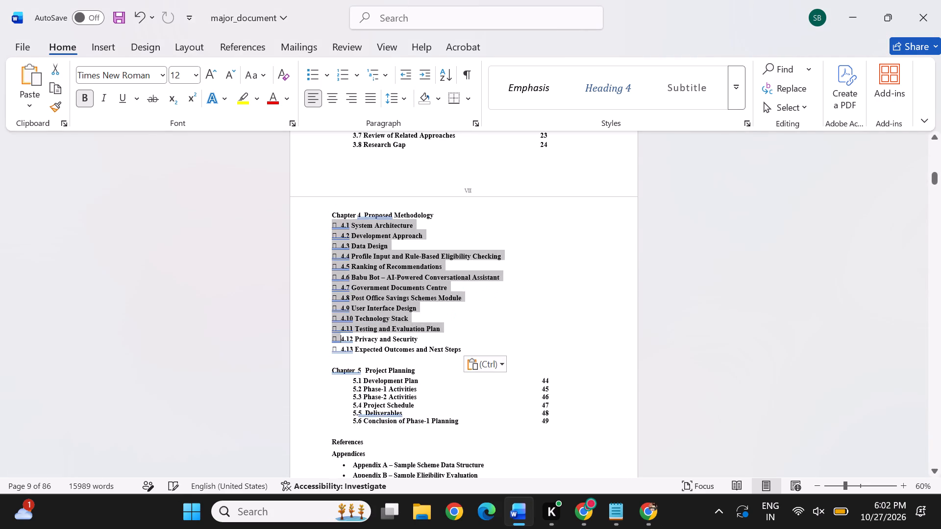
left_click(330, 223)
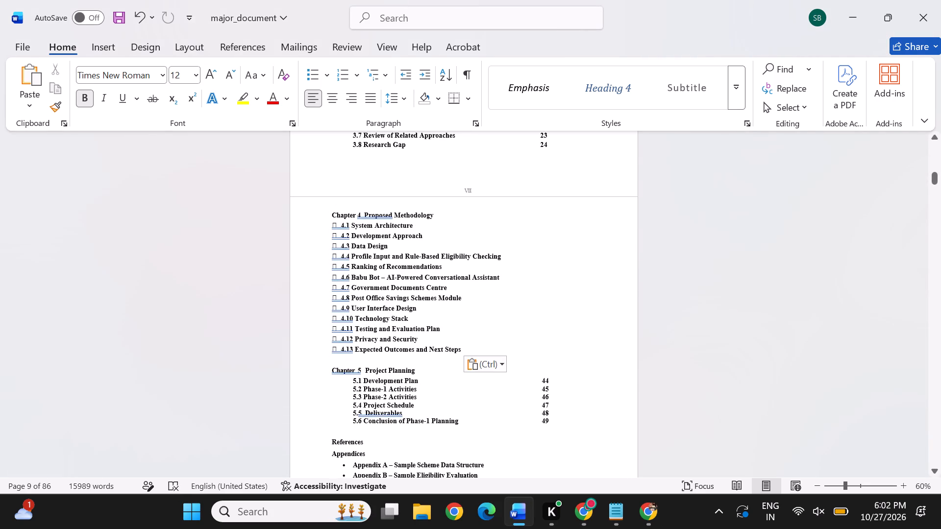
key("Delete")
left_click(330, 233)
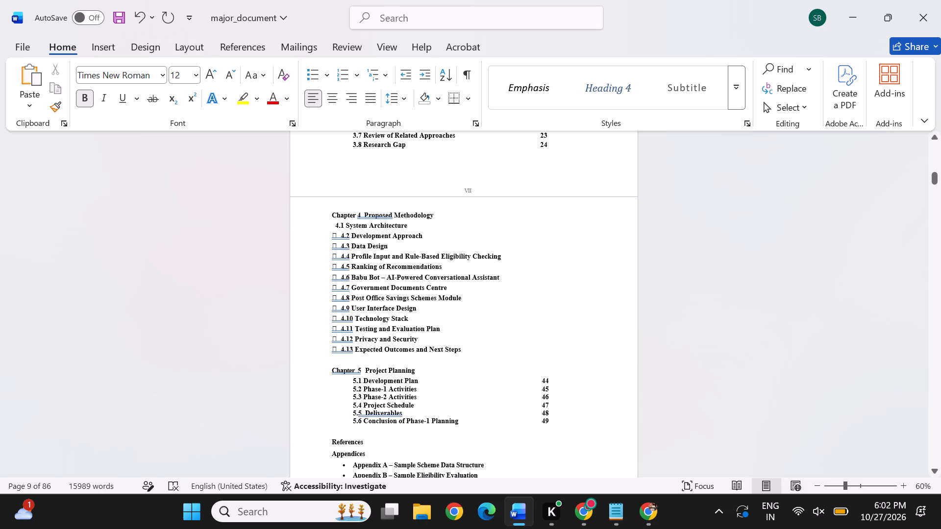
key("Delete")
left_click(331, 251)
key("Up")
key("Delete")
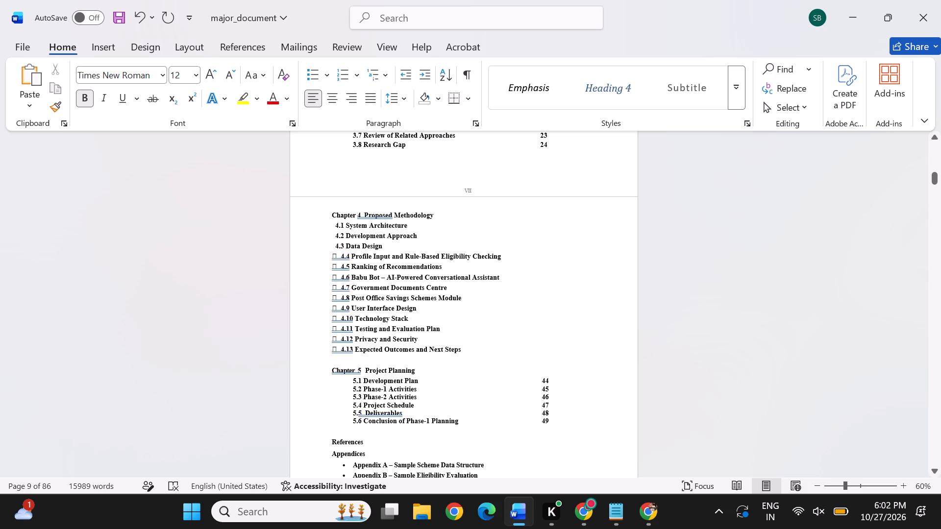
Remove the stray bullet symbols before the remaining Chapter 4 entries, working from 4.13 Expected Outcomes and Next Steps back up to 4.4.
left_click(330, 347)
key("Delete")
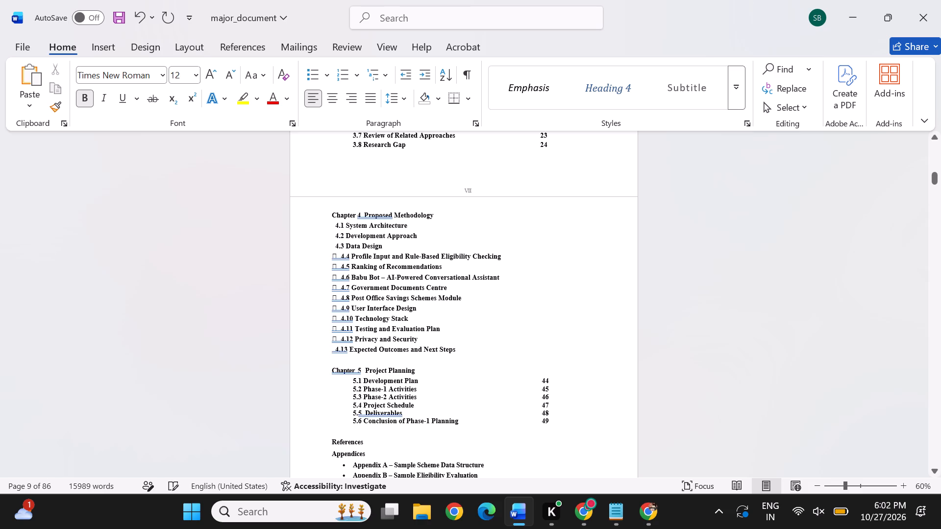
key("Up")
key("Delete")
key("Up")
key("Delete")
key("Up")
key("Delete")
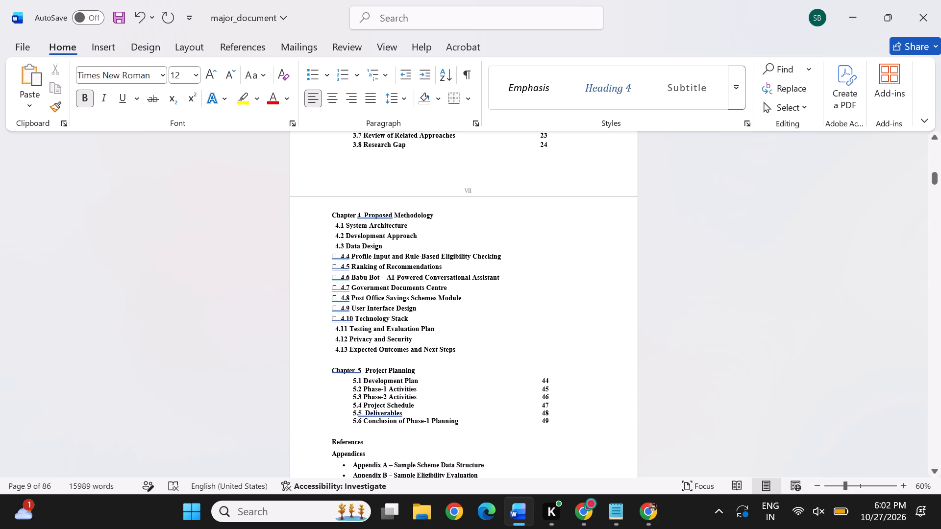
key("Up")
key("Delete")
key("Up")
key("Delete")
key("Up")
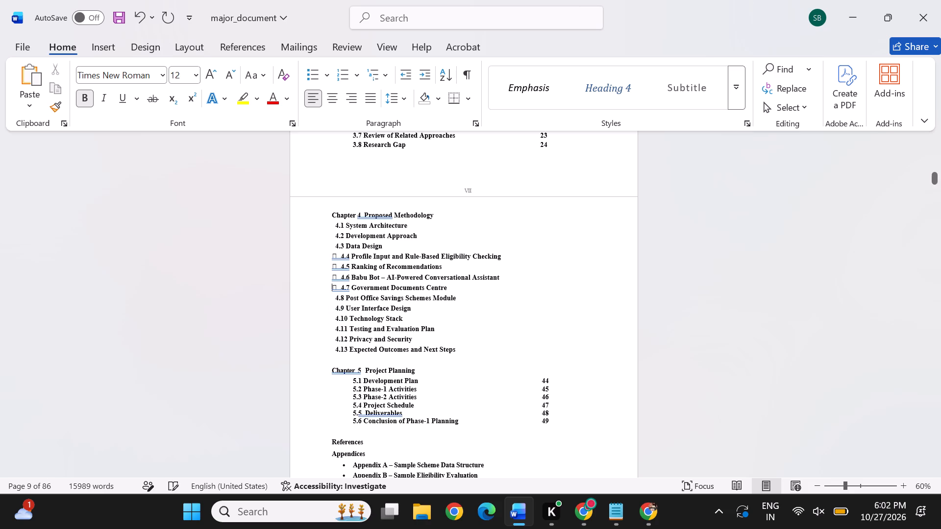
key("Delete")
key("Up")
key("Delete")
key("Up")
key("Delete")
key("Up")
key("Delete")
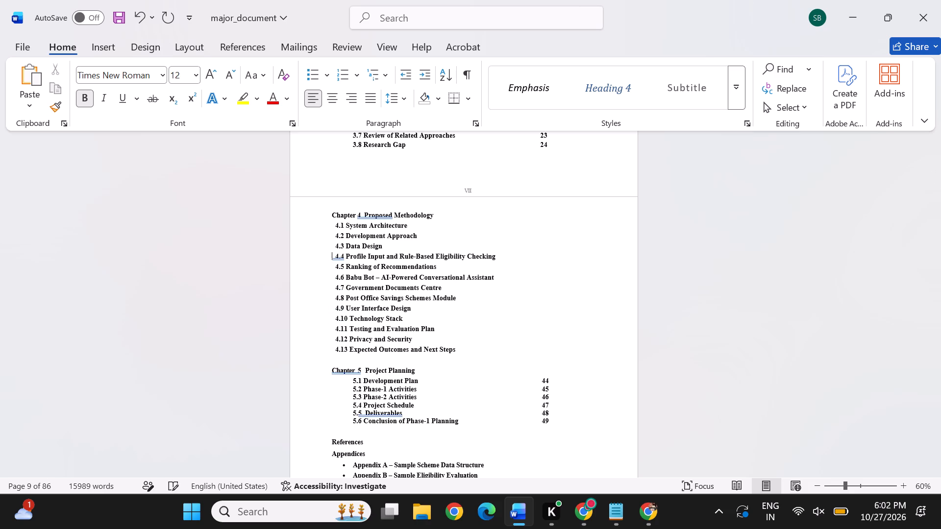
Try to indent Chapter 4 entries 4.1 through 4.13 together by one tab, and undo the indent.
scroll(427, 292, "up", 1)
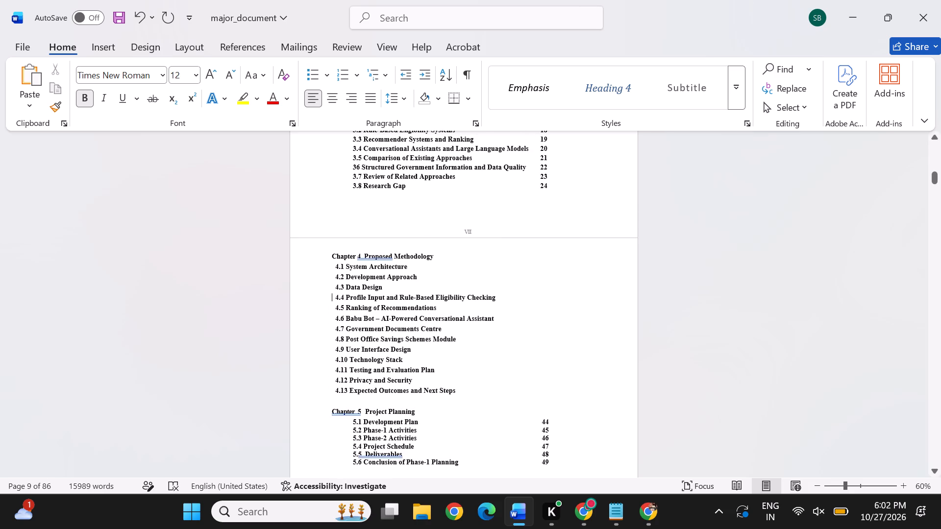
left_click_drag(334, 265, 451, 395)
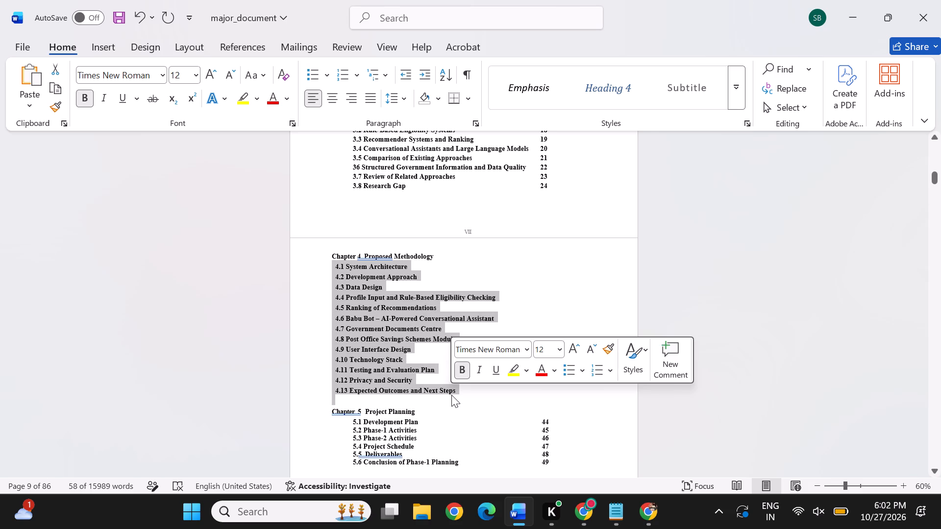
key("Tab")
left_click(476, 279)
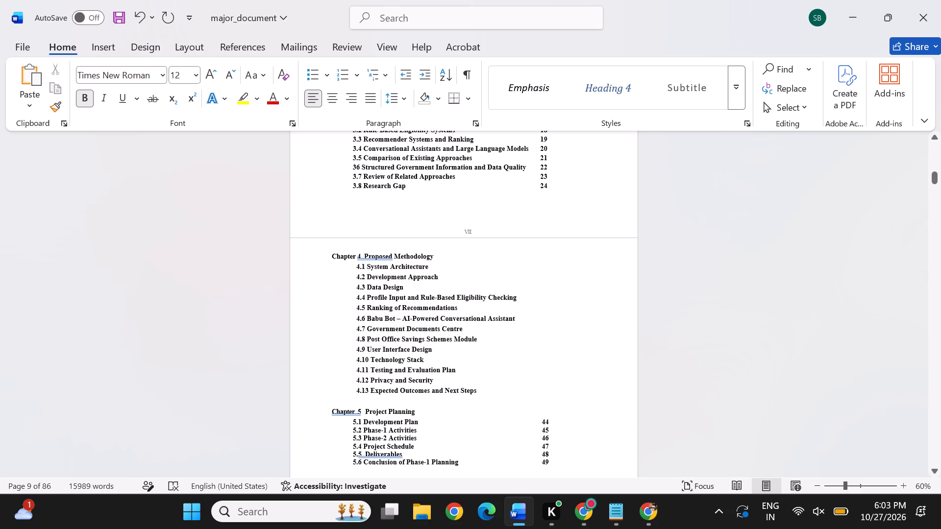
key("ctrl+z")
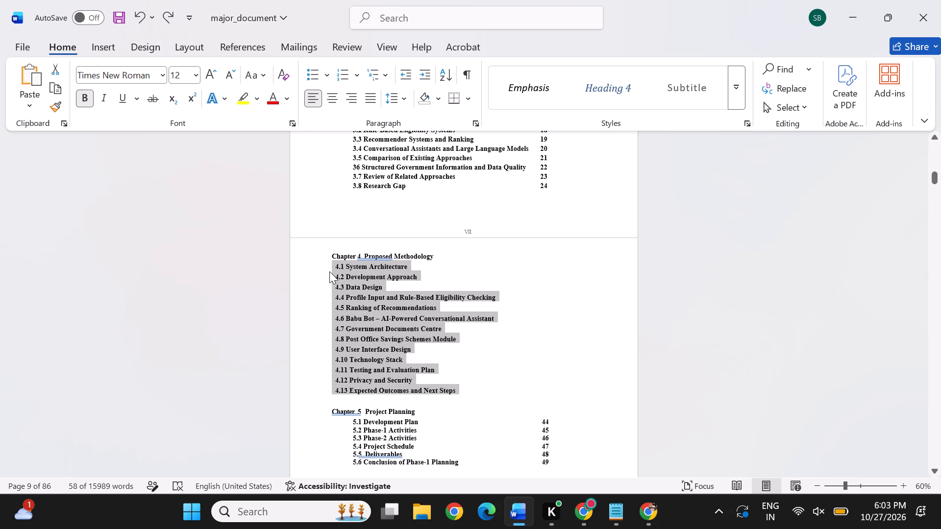
Indent the 4.1 System Architecture entry with six added spaces.
left_click(331, 270)
key("space")
key("space")
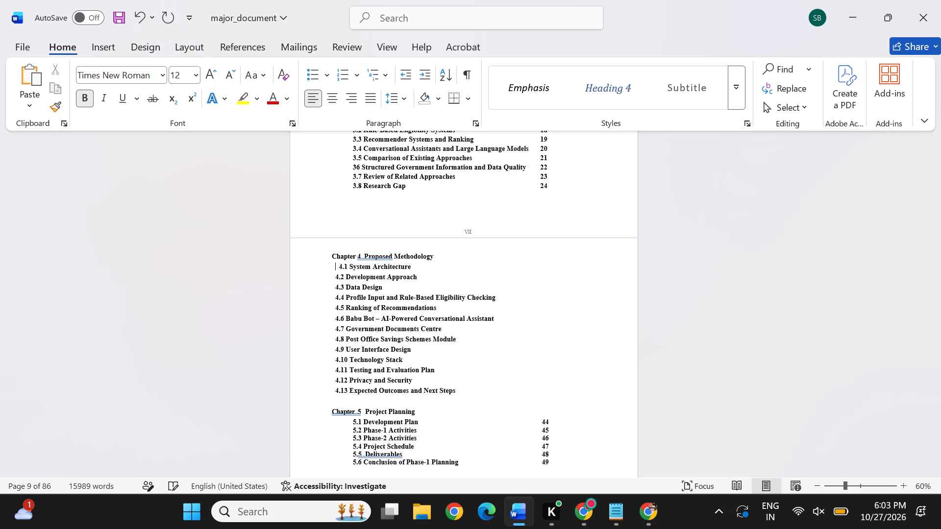
key("space")
key("space")
key("space")
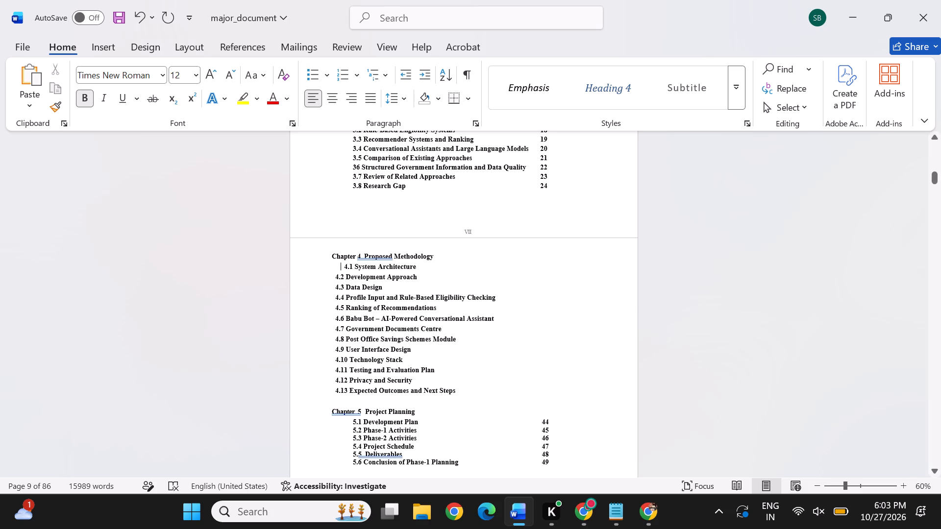
key("space")
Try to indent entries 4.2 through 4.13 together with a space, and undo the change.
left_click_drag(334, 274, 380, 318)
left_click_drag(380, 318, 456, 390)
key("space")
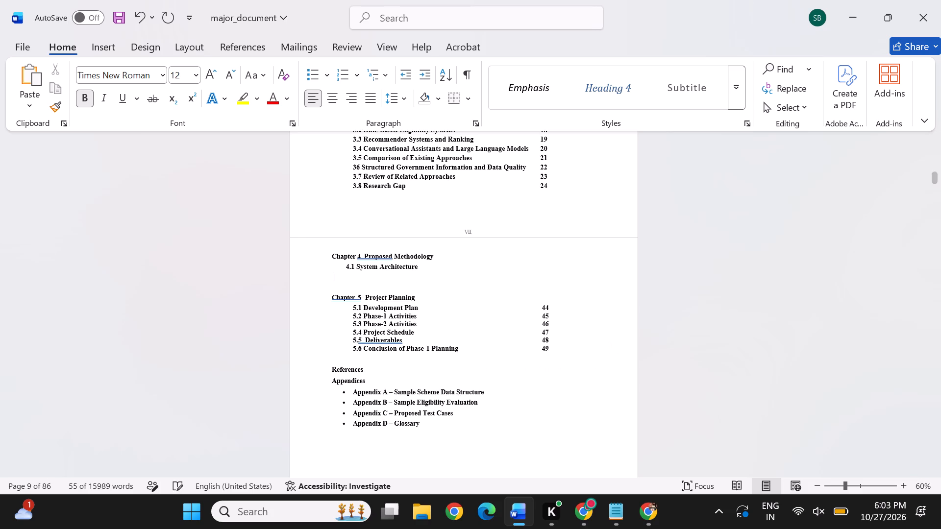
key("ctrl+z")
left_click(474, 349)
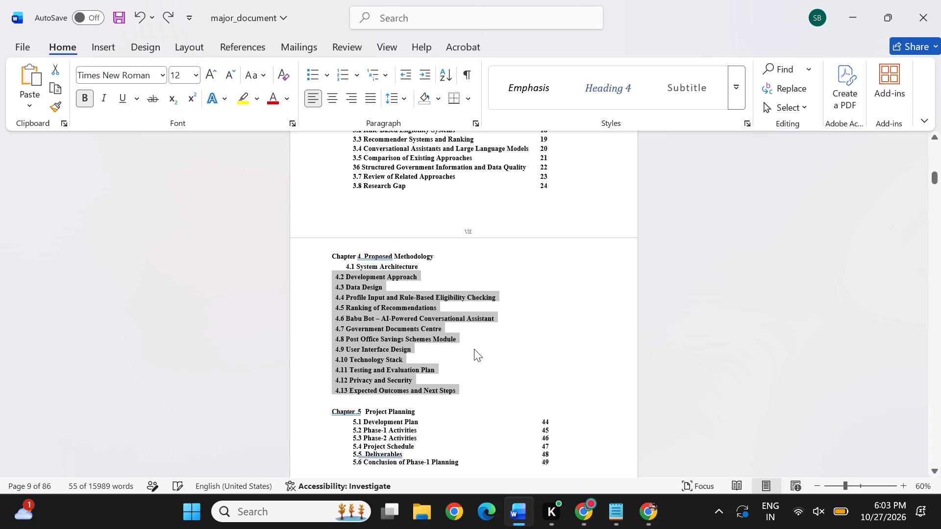
Indent the 4.2 Development Approach and 4.3 Data Design entries with six added spaces each, in line with 4.1.
left_click(335, 278)
key("space")
key("space")
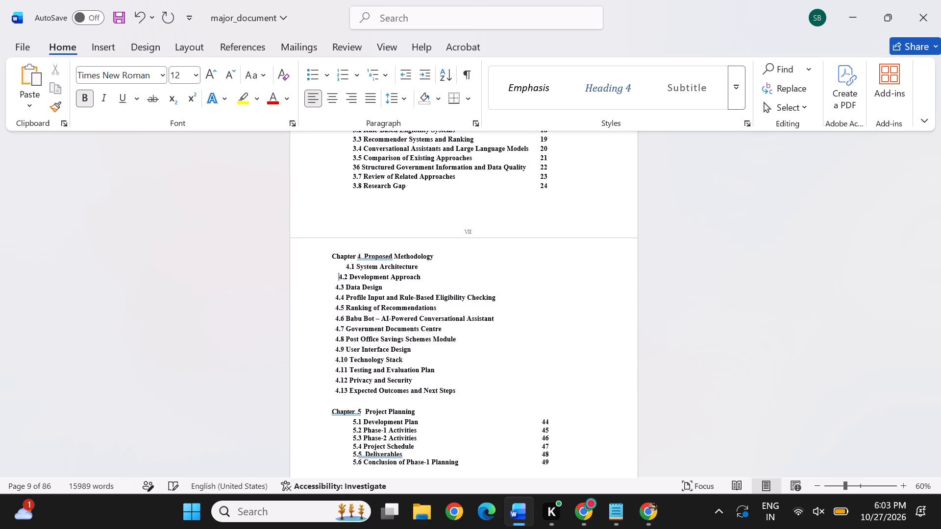
key("space")
key("space")
key("space")
key("space")
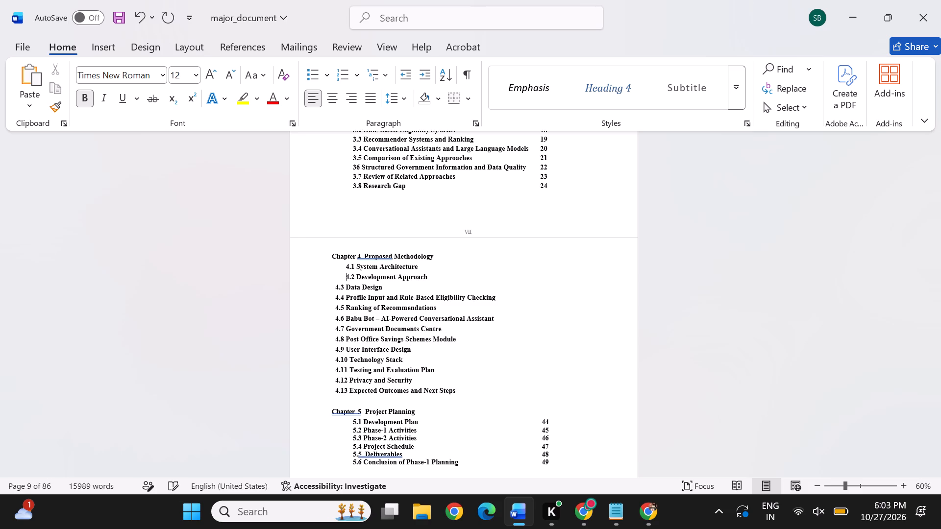
left_click(334, 289)
key("space")
key("space")
key("space")
key("space")
key("space")
key("space")
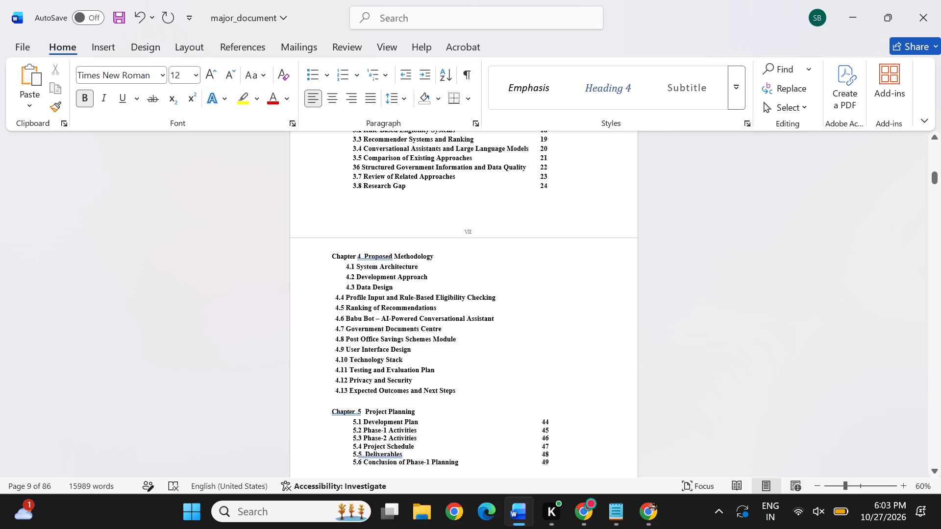
Indent the 4.13 Expected Outcomes and Next Steps entry with nine added spaces.
left_click(331, 392)
key("space")
key("space")
key("space")
key("space")
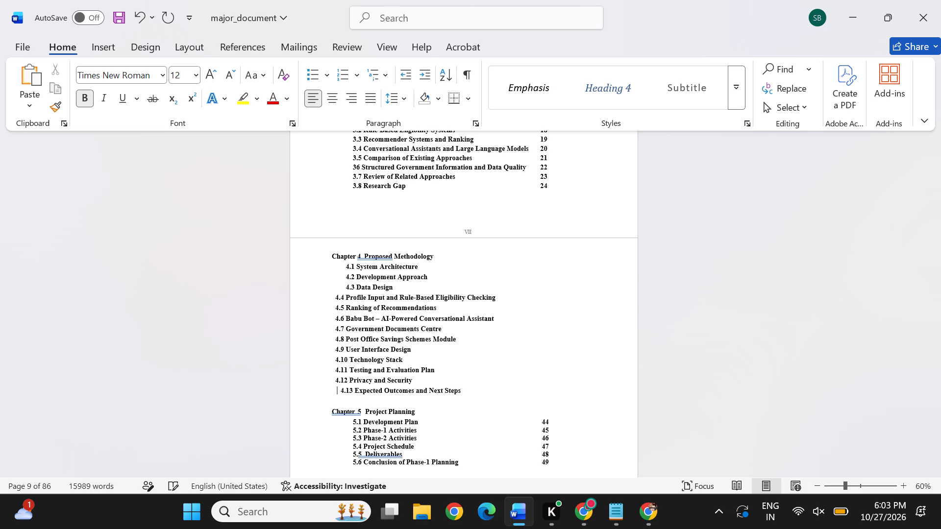
key("space")
key("space")
key("space")
key("space")
key("space")
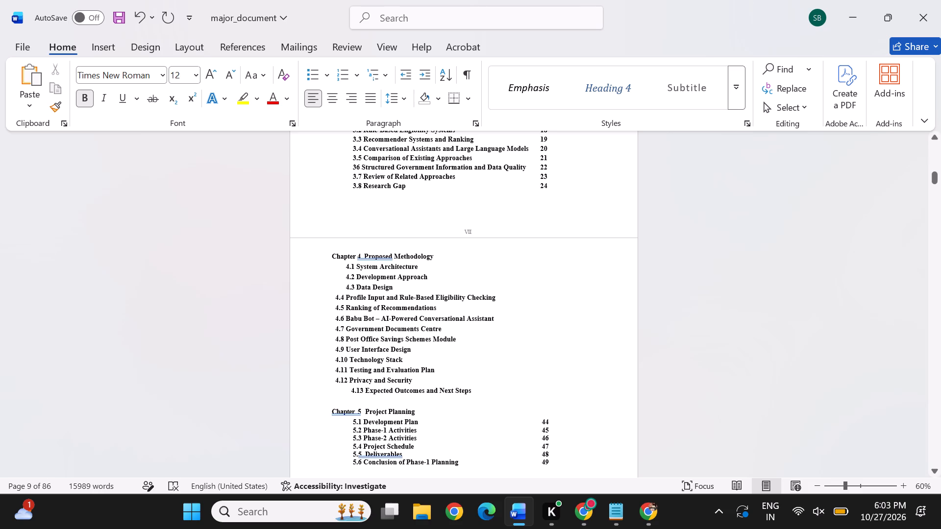
Indent the 4.12 Privacy and Security entry with added leading spaces, in line with 4.13.
left_click(349, 390)
left_click(332, 373)
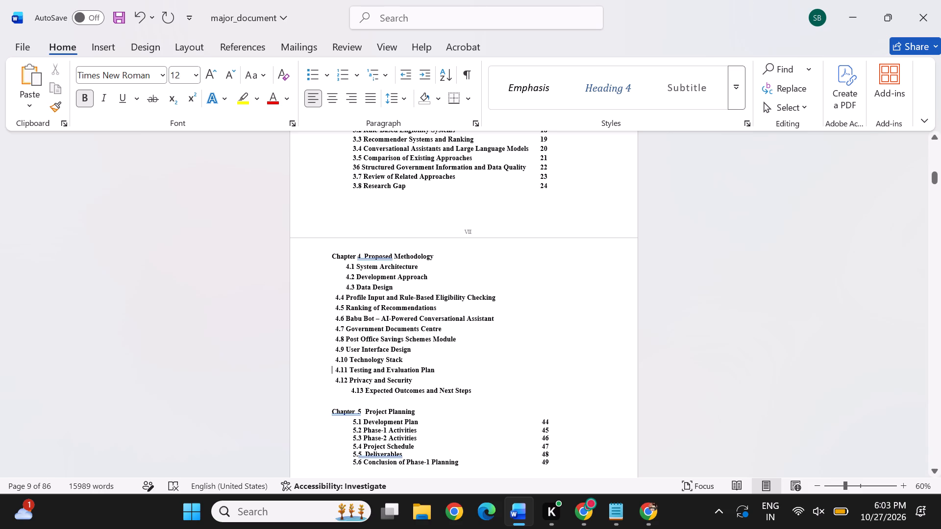
left_click(331, 376)
key("space")
key("space")
key("space")
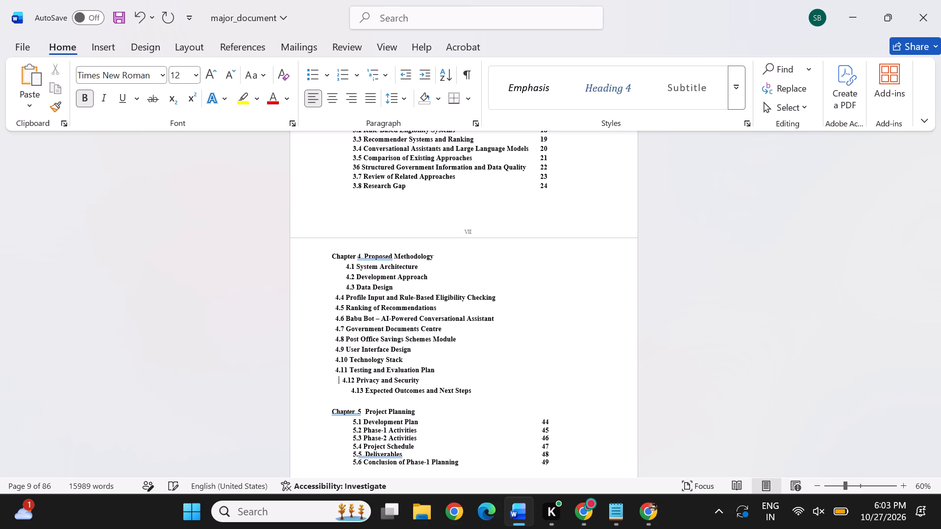
key("space")
key("space")
key("space")
key("space")
key("space")
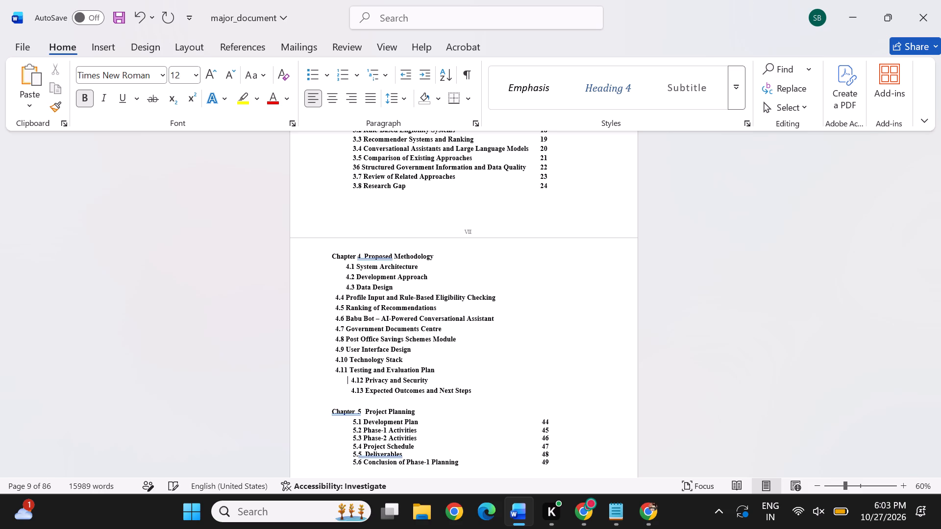
Indent the 4.11 Testing and Evaluation Plan entry with leading spaces, removing the extra one so it lines up with 4.12.
left_click(326, 366)
key("space")
key("space")
key("space")
key("space")
key("space")
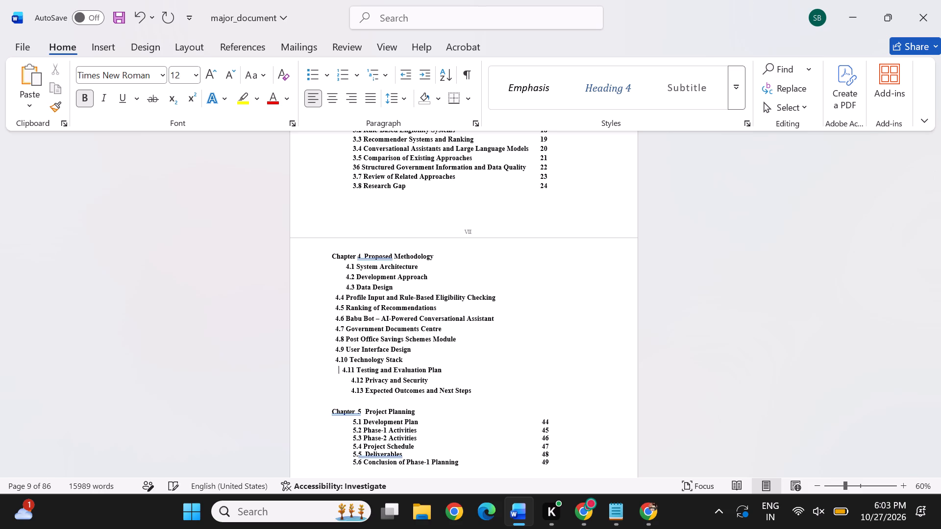
key("space")
key("space")
key("space")
key("space")
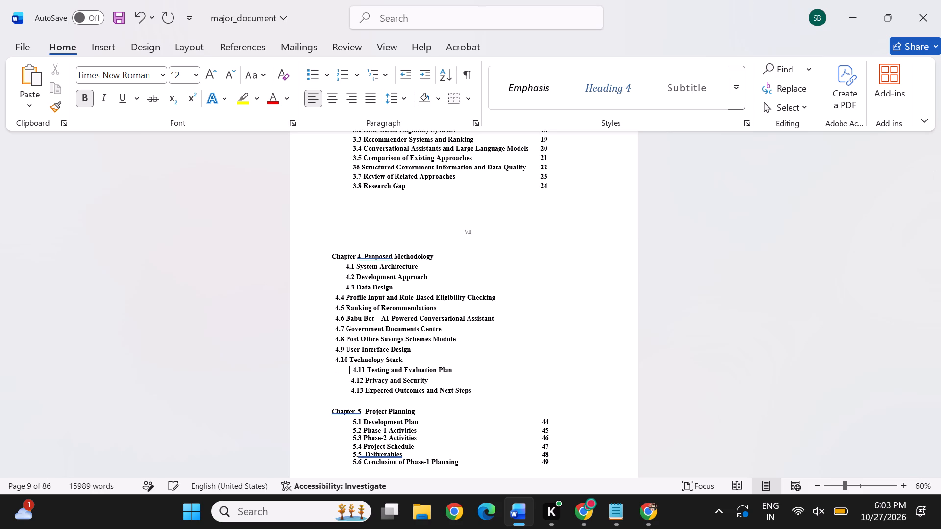
key("Delete")
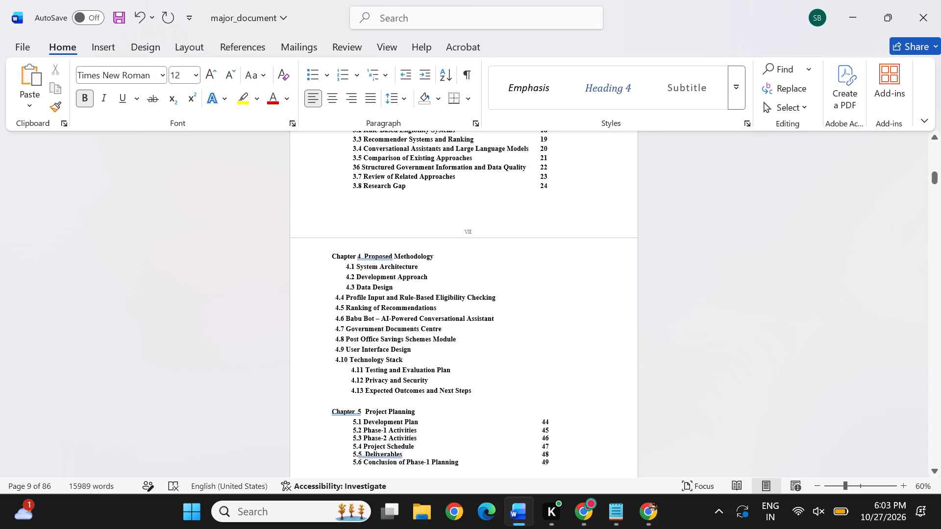
Indent the 4.10 Technology Stack entry with nine added spaces, in line with 4.11.
left_click(327, 361)
key("space")
key("space")
key("space")
key("space")
key("space")
key("space")
key("space")
key("space")
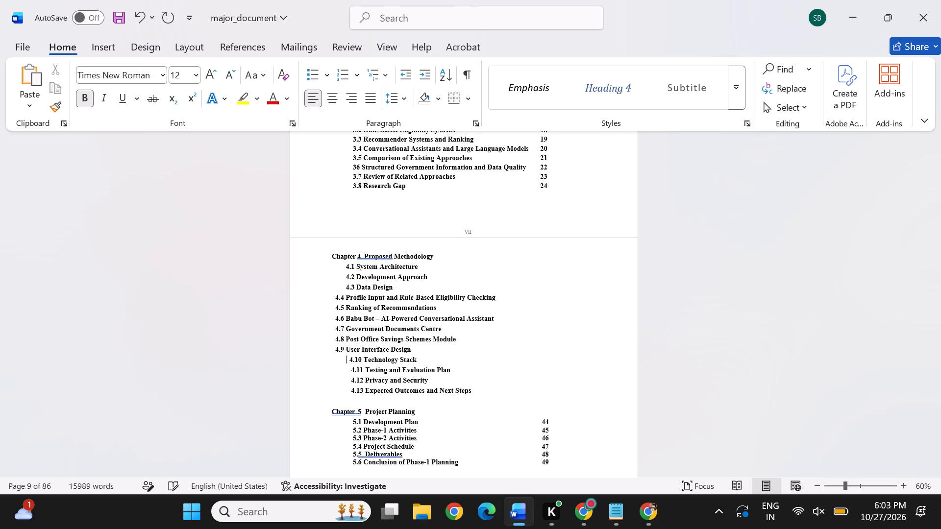
key("space")
Indent the 4.9 User Interface Design entry with ten added spaces.
left_click(333, 350)
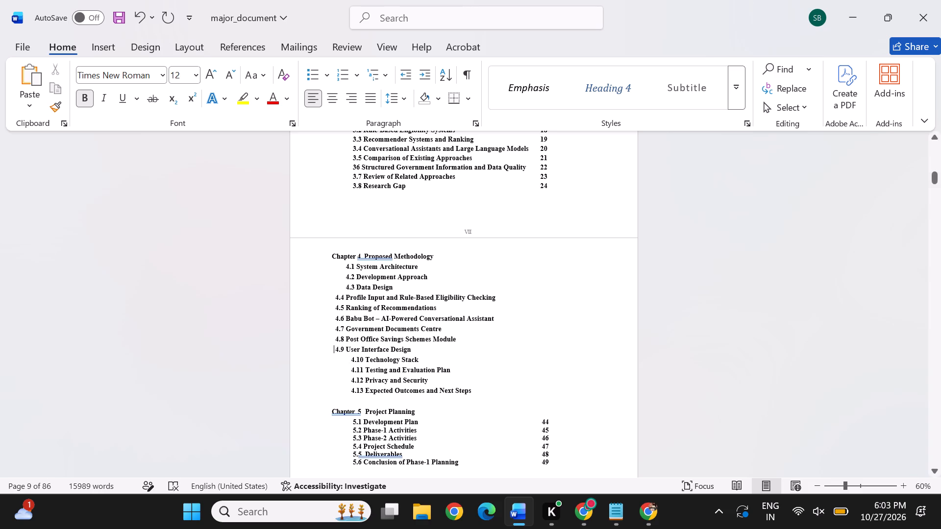
key("space")
key("space")
key("space")
key("space")
key("space")
key("space")
key("space")
key("space")
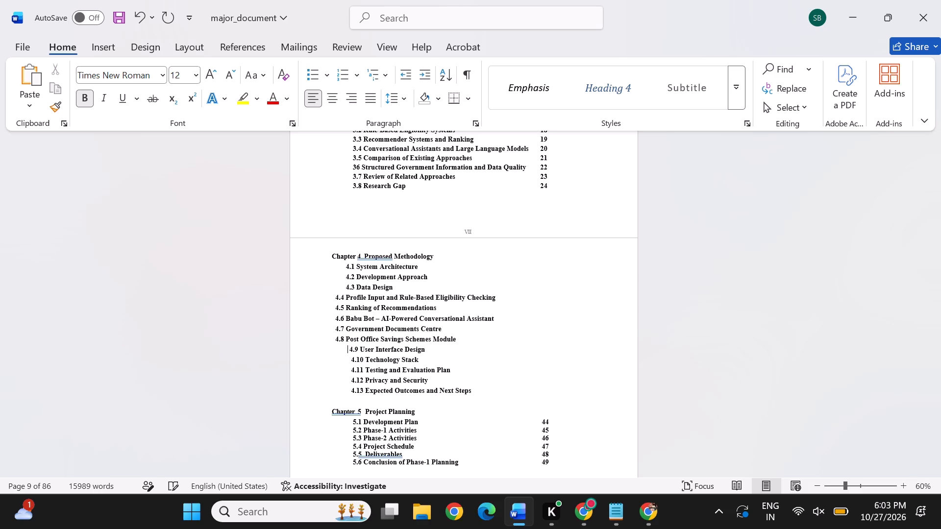
key("space")
key("space")
Indent the 4.8 Post Office Savings Schemes Module entry with ten added spaces, in line with 4.9.
left_click(334, 338)
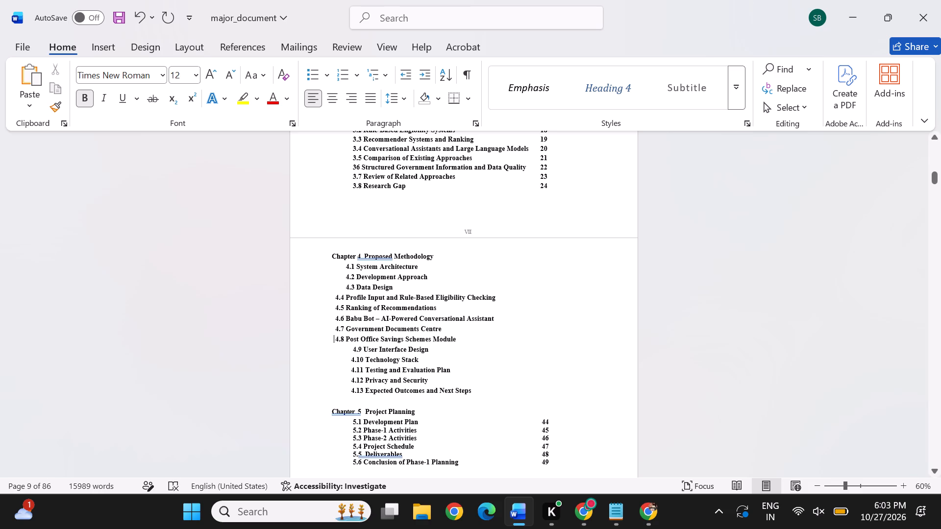
key("space")
key("space")
key("space")
key("space")
key("space")
key("space")
key("space")
key("space")
key("space")
key("space")
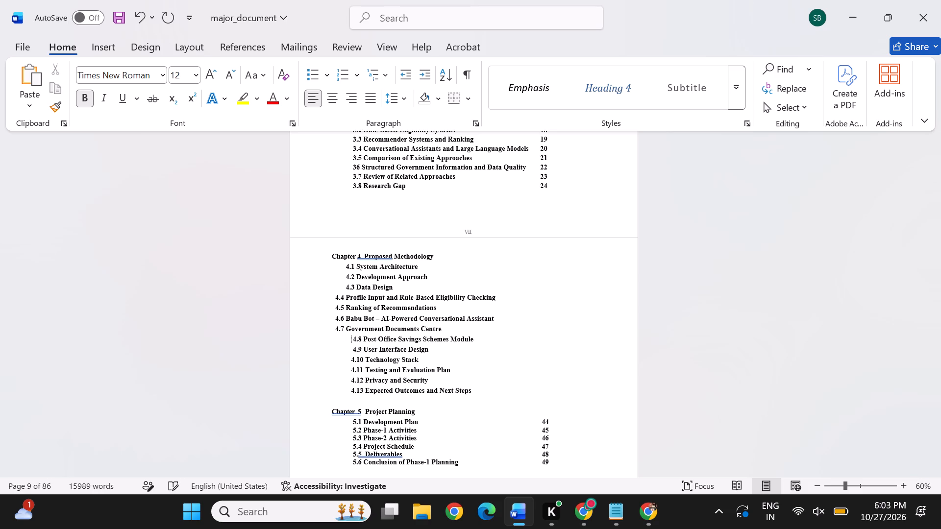
Indent the 4.6 Babu Bot – AI-Powered Conversational Assistant entry with added leading spaces, in line with 4.10 through 4.13.
left_click(330, 320)
key("space")
key("space")
key("space")
key("space")
key("space")
key("space")
key("space")
key("space")
key("space")
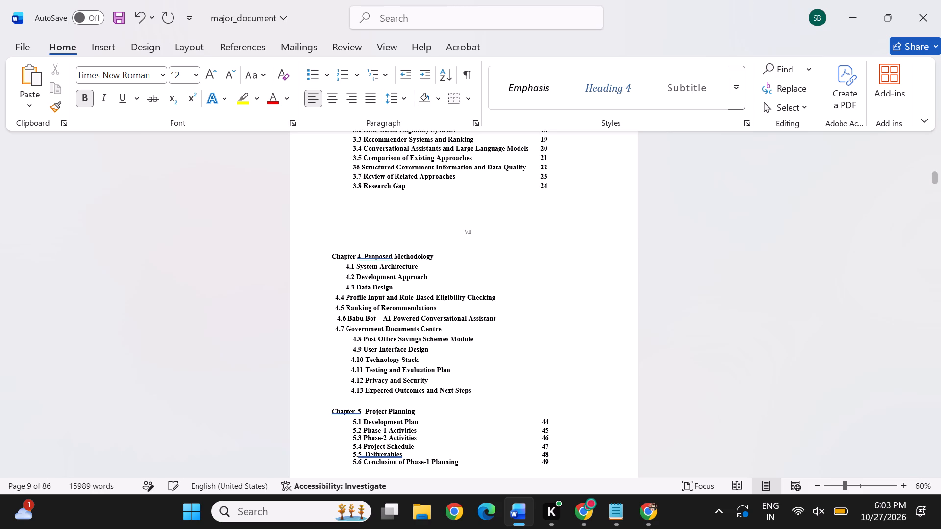
key("space")
key("space")
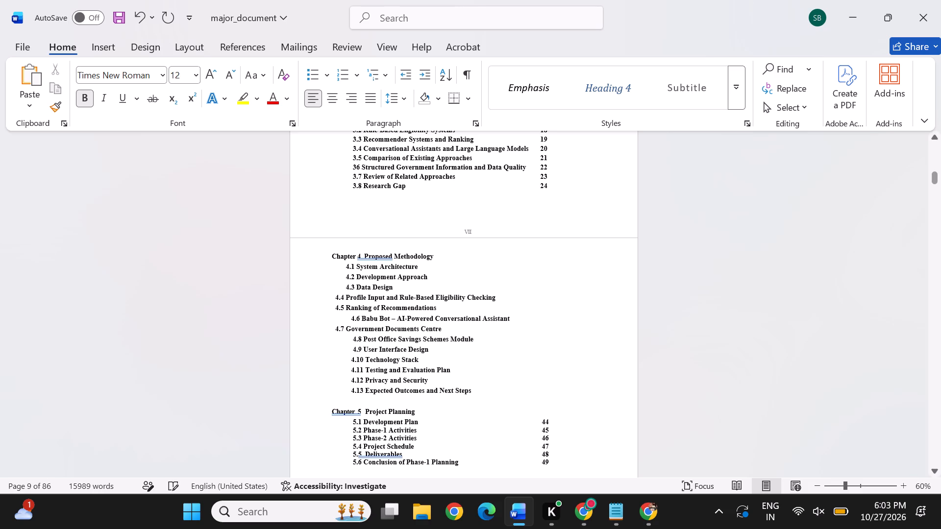
Indent the 4.7 Government Documents Centre entry with ten added spaces.
left_click(328, 327)
key("space")
key("space")
key("space")
key("space")
key("space")
key("space")
key("space")
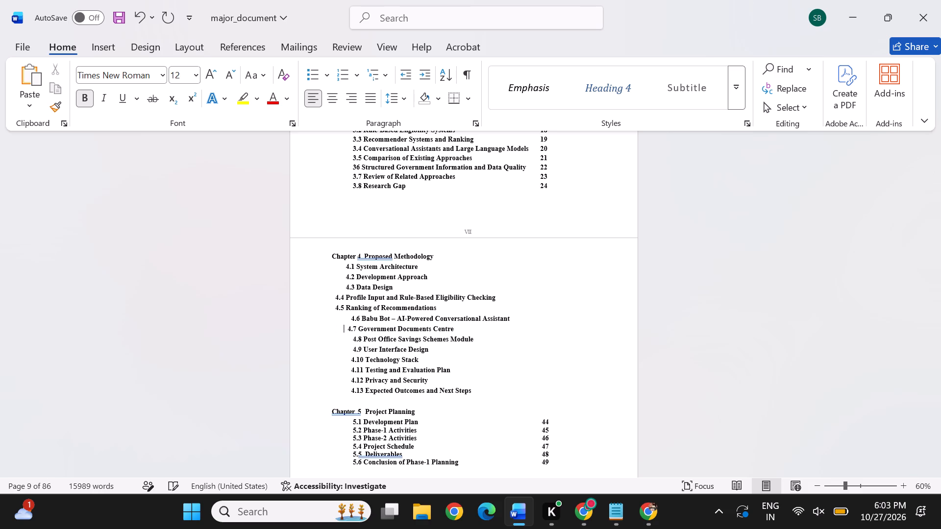
key("space")
key("space")
key("space")
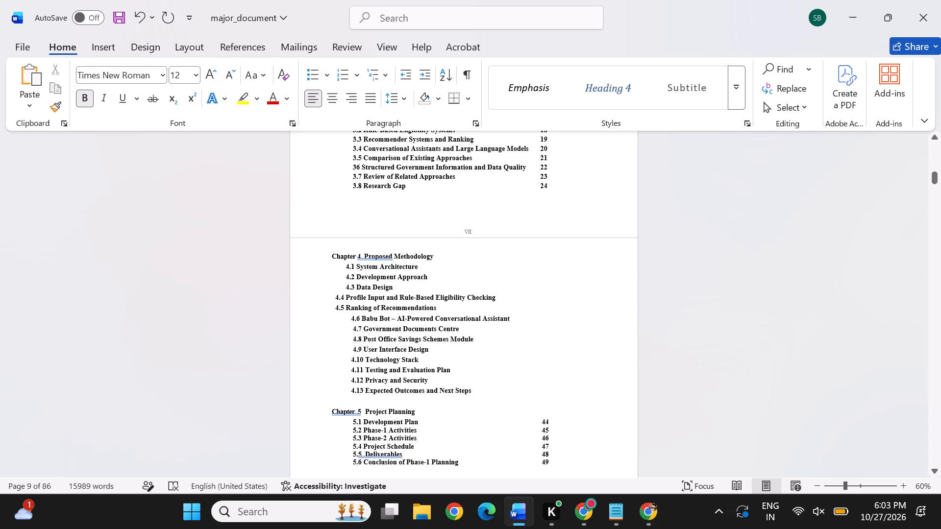
Indent the 4.5 Ranking of Recommendations and 4.4 Profile Input and Rule-Based Eligibility Checking entries with added spaces, in line with 4.6.
left_click(331, 305)
key("space")
key("space")
key("space")
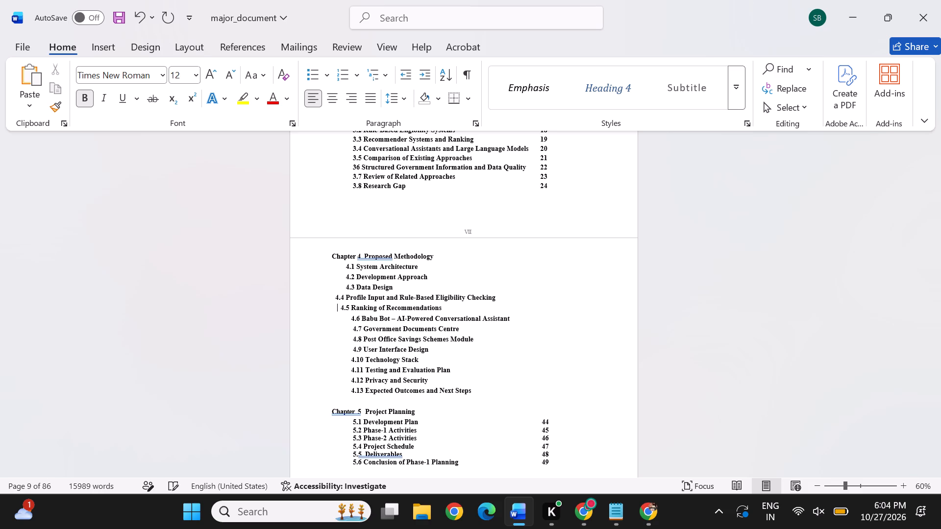
key("space")
key("space")
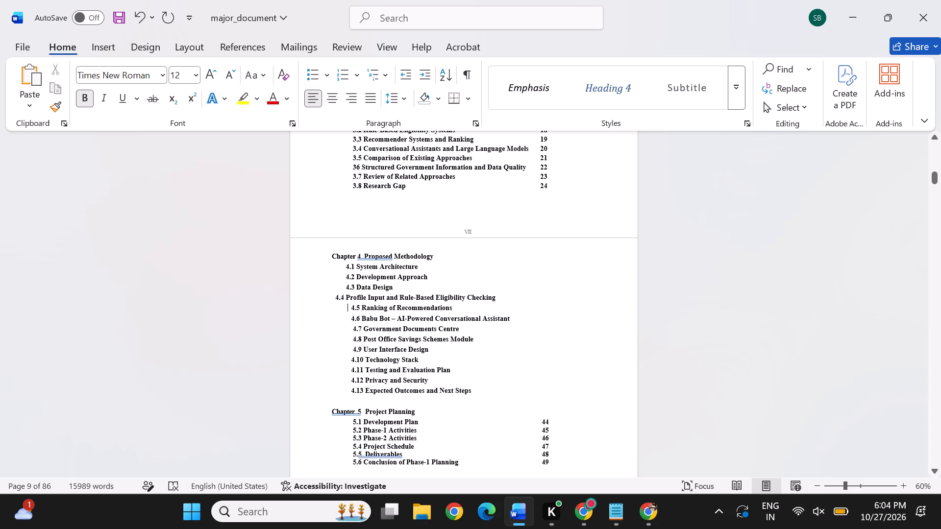
left_click(323, 295)
key("space")
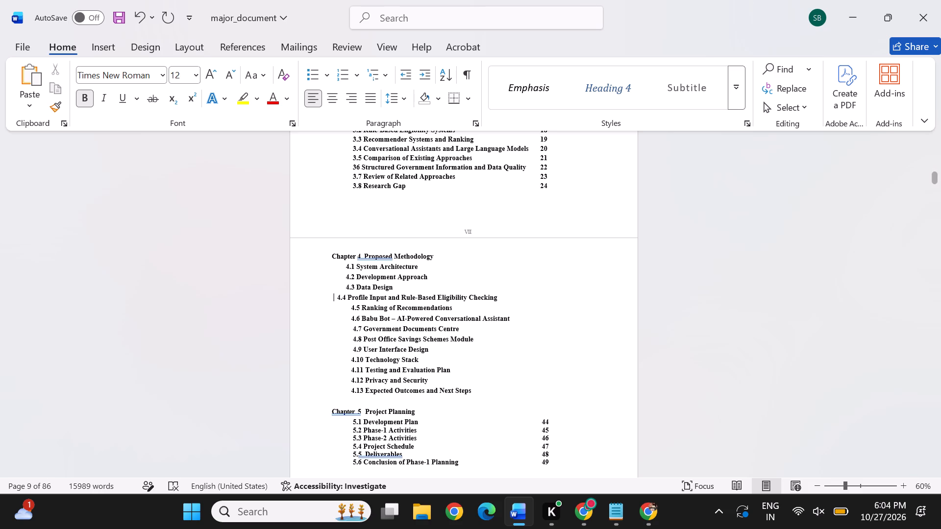
key("space")
key("space")
key("space")
key("space")
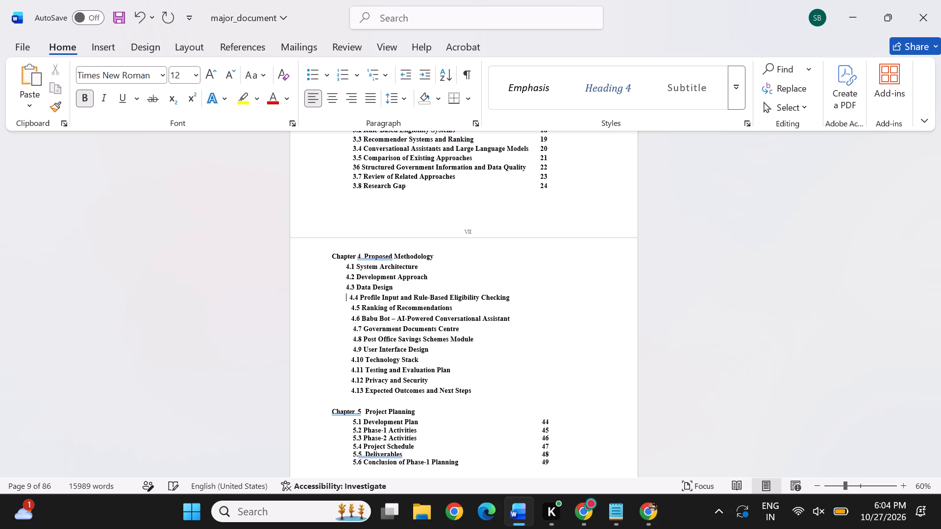
key("space")
Indent the 4.1 System Architecture, 4.2 Development Approach and 4.3 Data Design entries further with four more spaces each.
left_click(335, 266)
key("space")
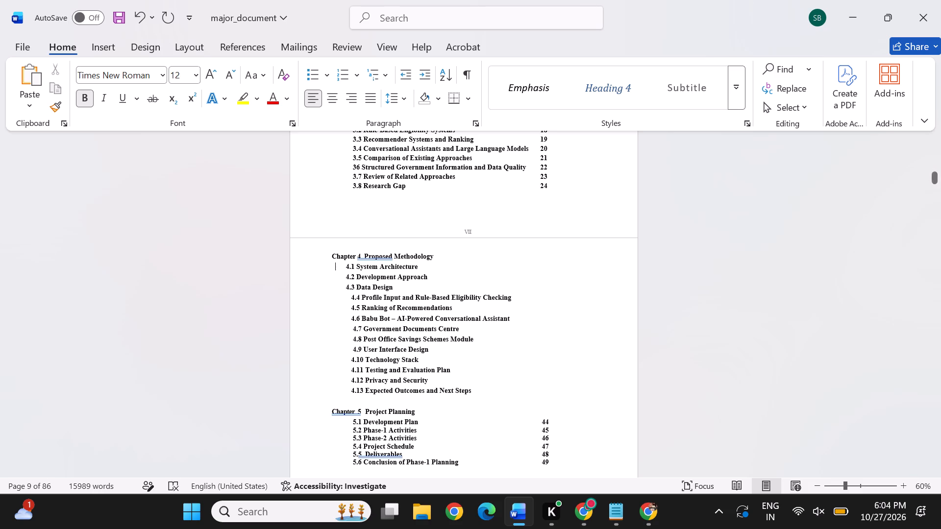
key("space")
key("space")
key("space")
left_click(337, 277)
key("space")
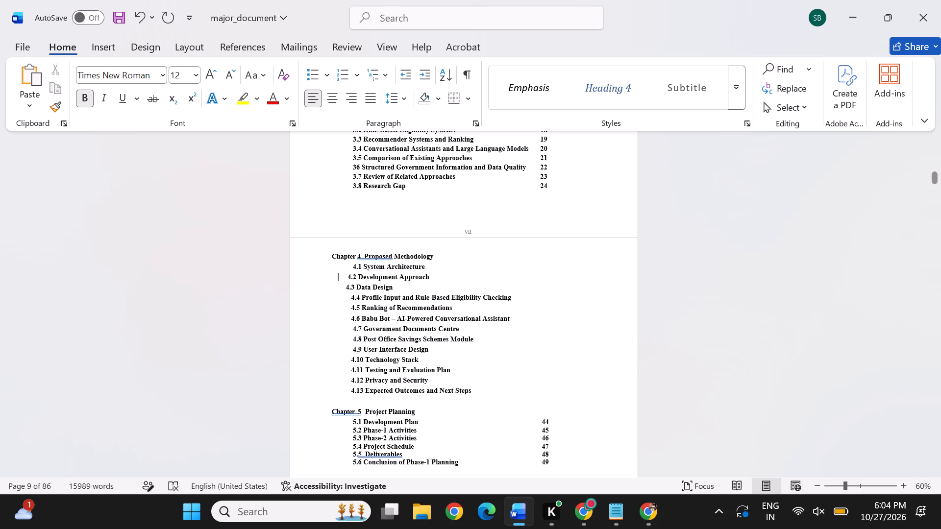
key("space")
key("space")
key("space")
left_click(342, 288)
key("space")
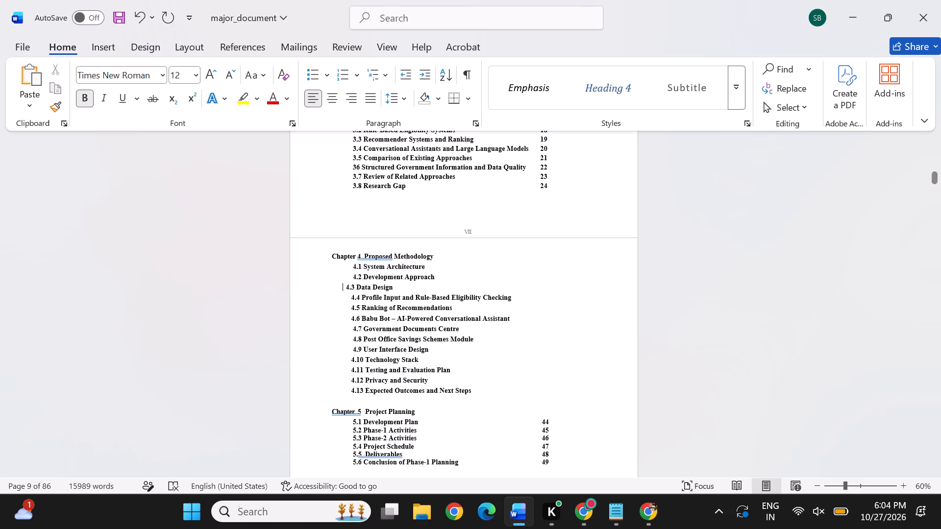
key("space")
key("space")
key("space")
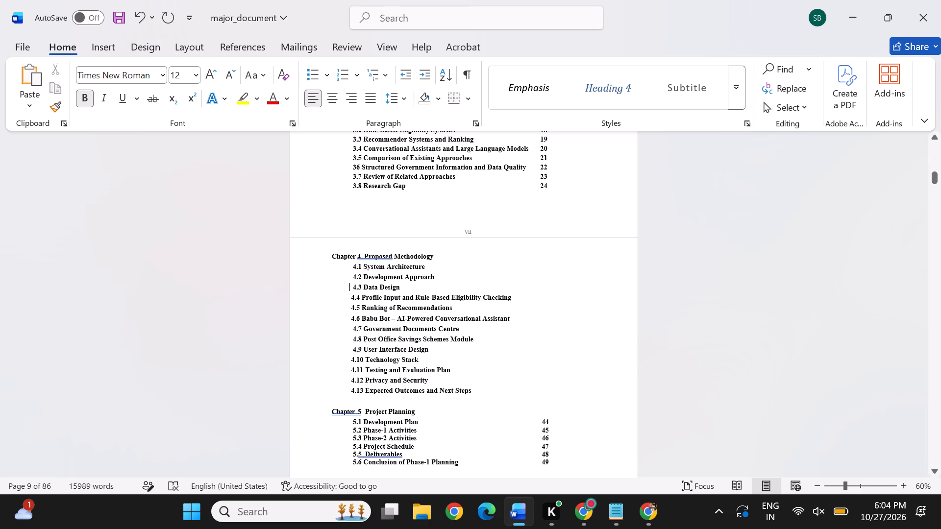
Remove one leading space from each of entries 4.7, 4.9 and 4.8 to align them with 4.10 through 4.13.
left_click(349, 331)
key("Delete")
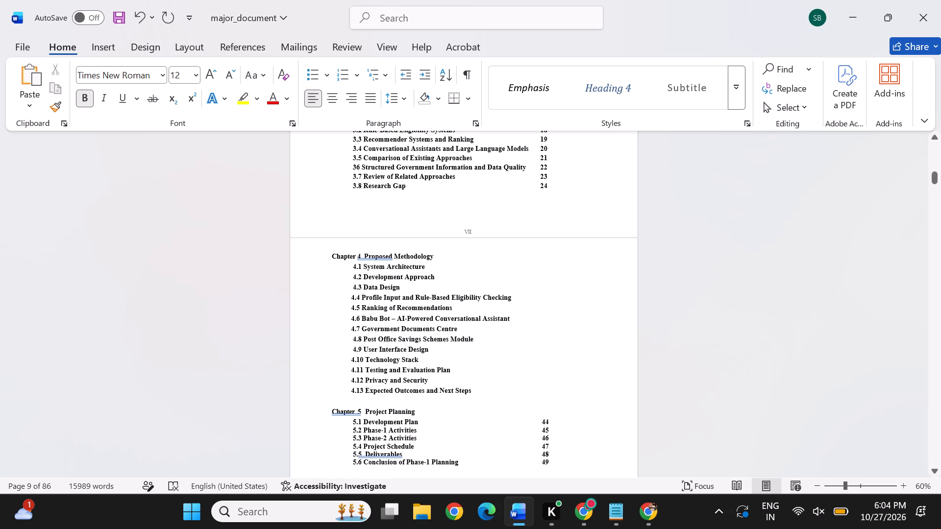
left_click(347, 346)
key("Delete")
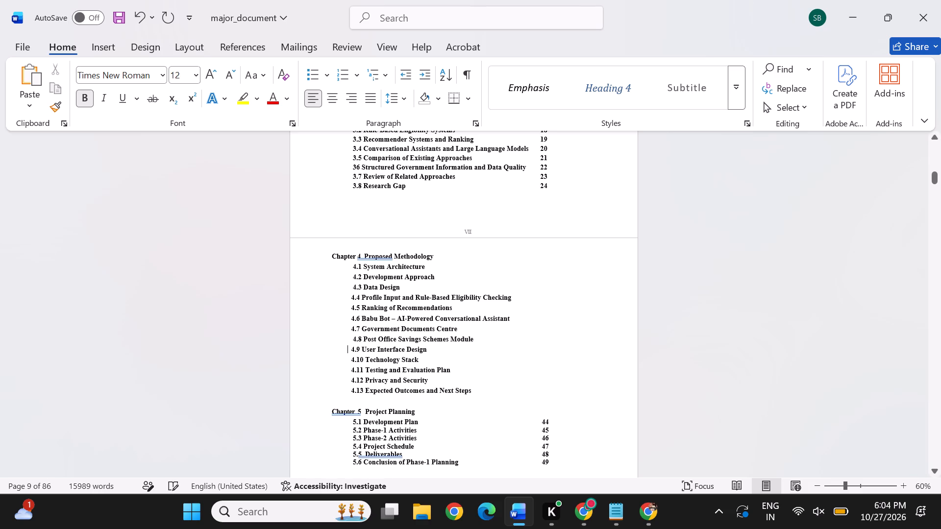
left_click(347, 341)
key("Delete")
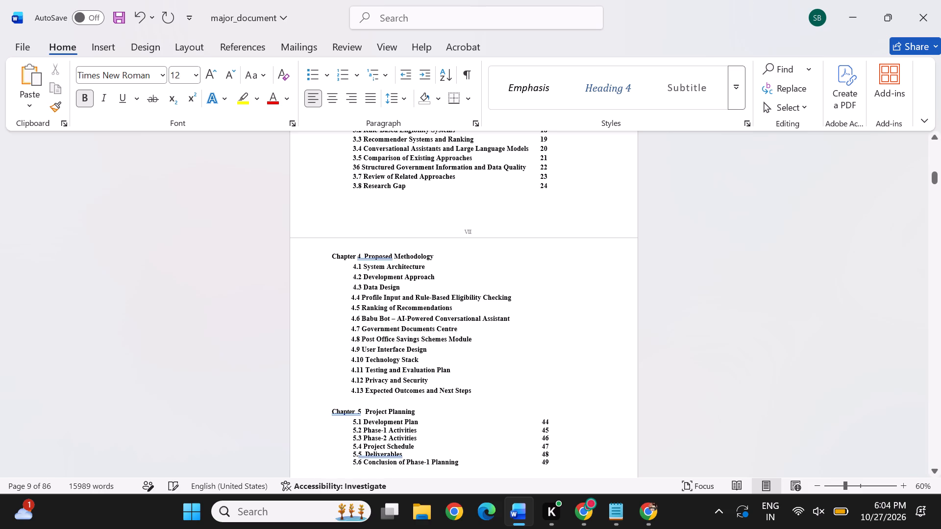
Remove one leading space from each of entries 4.1, 4.2 and 4.3 to align them with the other Chapter 4 entries.
left_click(350, 267)
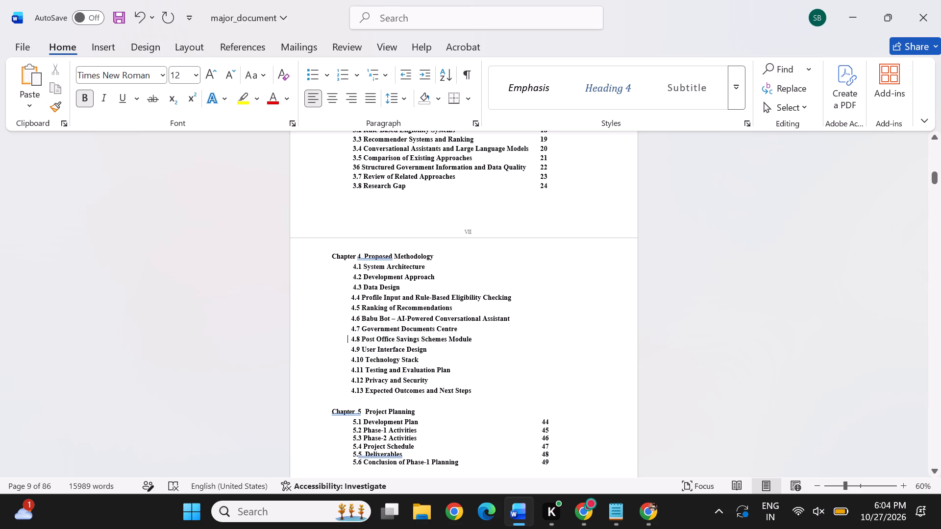
key("Delete")
left_click(350, 277)
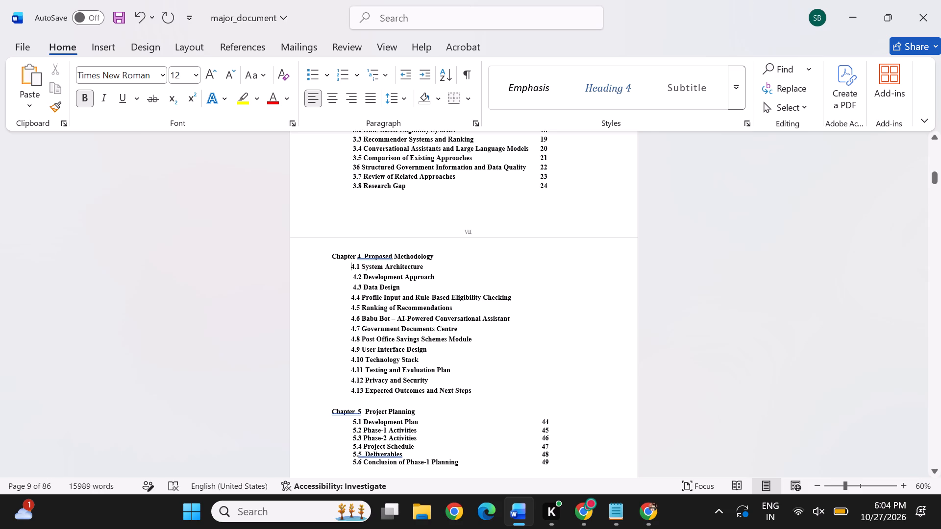
key("Delete")
left_click(350, 286)
key("Delete")
scroll(374, 426, "down", 1)
scroll(401, 321, "up", 1)
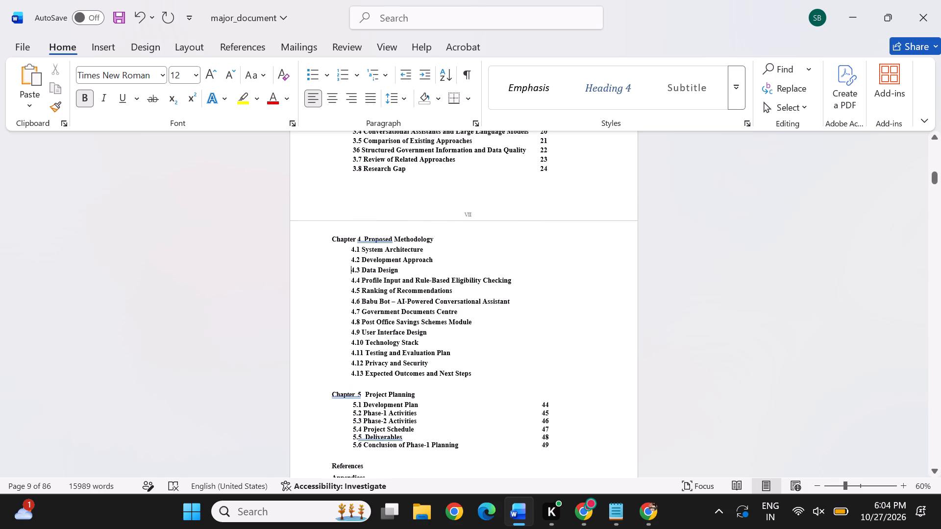
Add the tab-aligned page number 25 to the 4.1 System Architecture entry, correcting its first digit.
left_click(463, 251)
key("Tab")
key("3")
key("5")
key("Left")
key("Left")
key("Delete")
key("2")
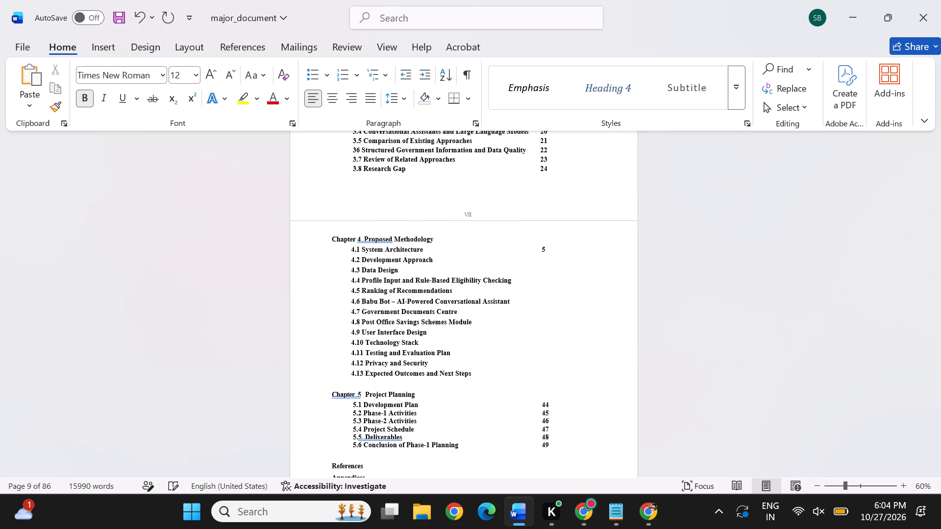
Add tab-aligned page numbers 26, 27 and 28 to the 4.2 Development Approach, 4.3 Data Design and 4.4 Profile Input entries.
left_click(471, 261)
key("Tab")
type("26")
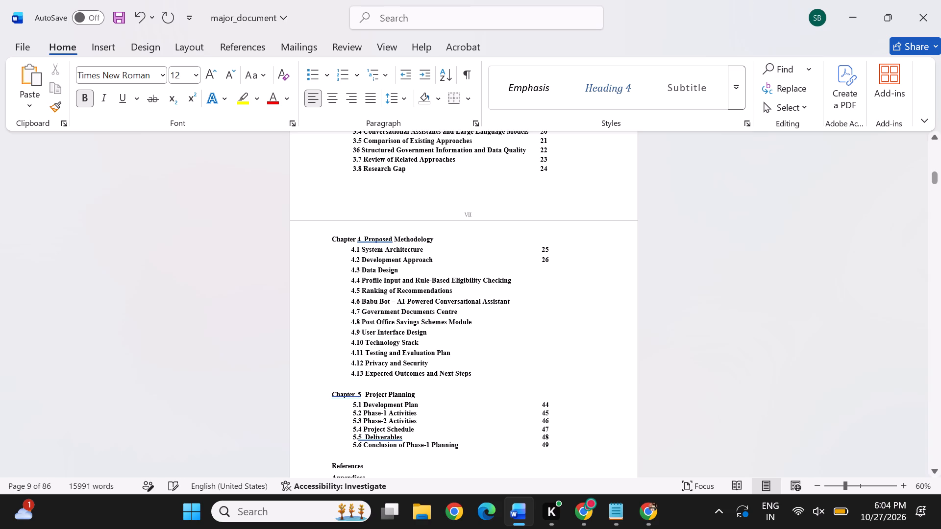
left_click(451, 269)
type("27")
key("Left")
key("Left")
key("Tab")
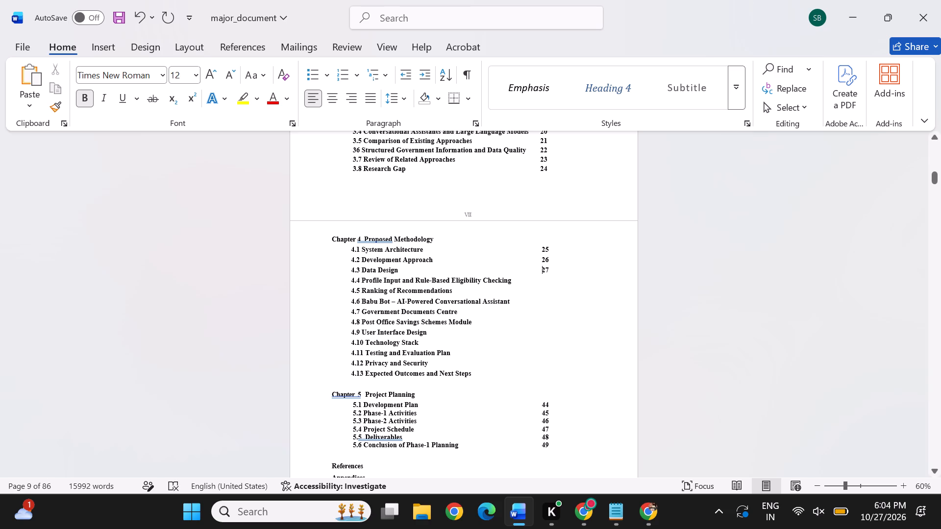
left_click(518, 280)
key("Tab")
type("28")
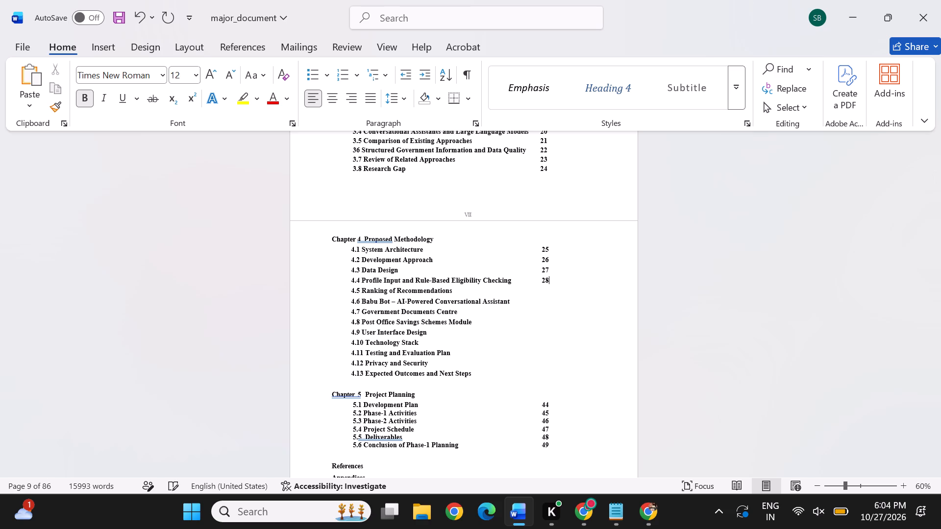
Add tab-aligned page numbers 29, 30 and 31 to the 4.5 Ranking, 4.6 Babu Bot and 4.7 Government Documents Centre entries.
left_click(509, 288)
key("Tab")
type("29")
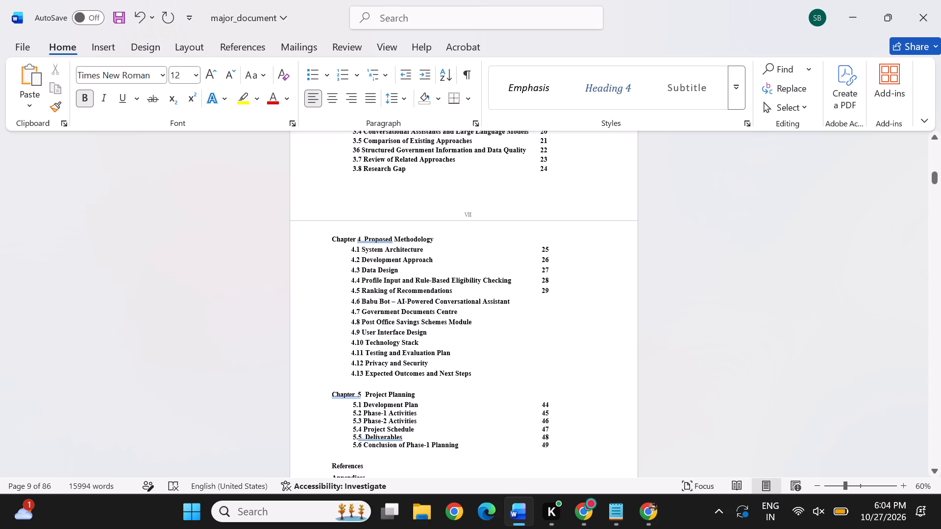
left_click(519, 300)
type("30")
key("Left")
key("Left")
key("space")
key("Tab")
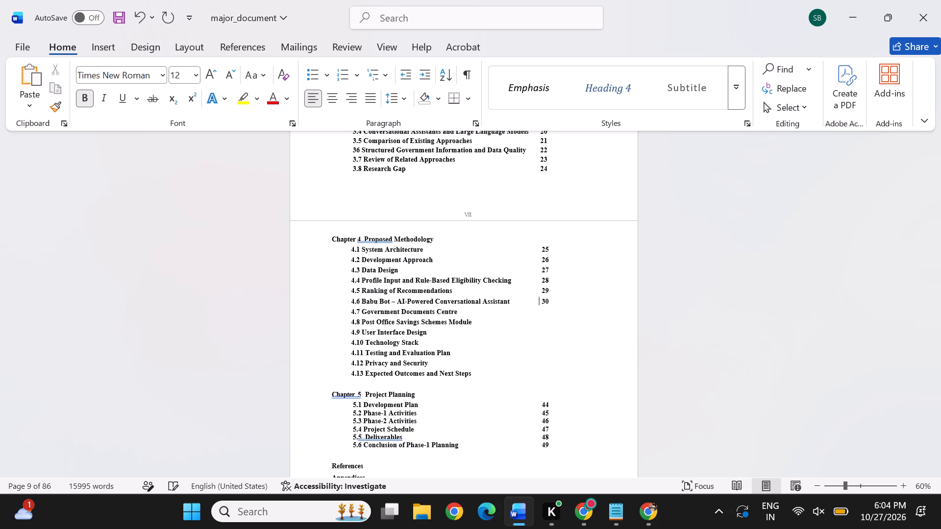
left_click(500, 312)
key("Tab")
type("31")
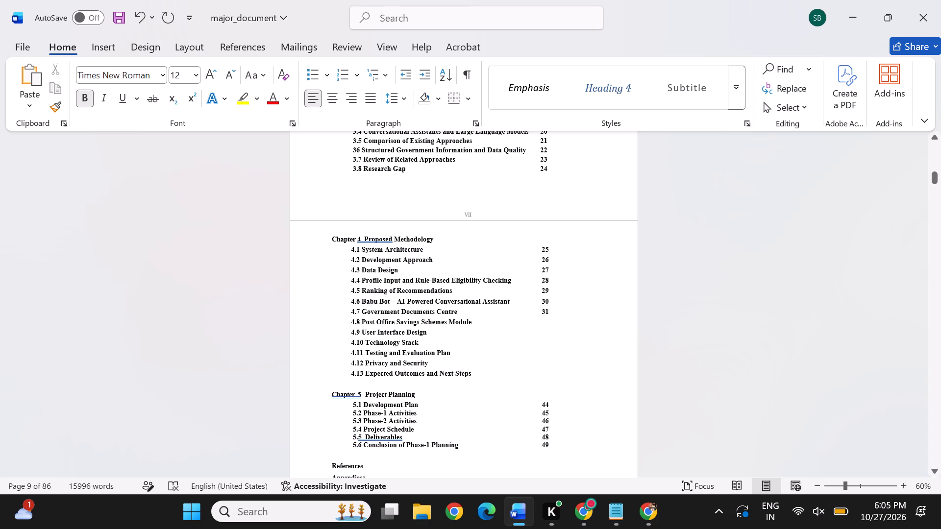
Add tab-aligned page numbers 32, 33 and 34 to the 4.8 Post Office, 4.9 User Interface and 4.10 Technology Stack entries.
left_click(495, 324)
key("Tab")
type("32")
left_click(465, 331)
key("Tab")
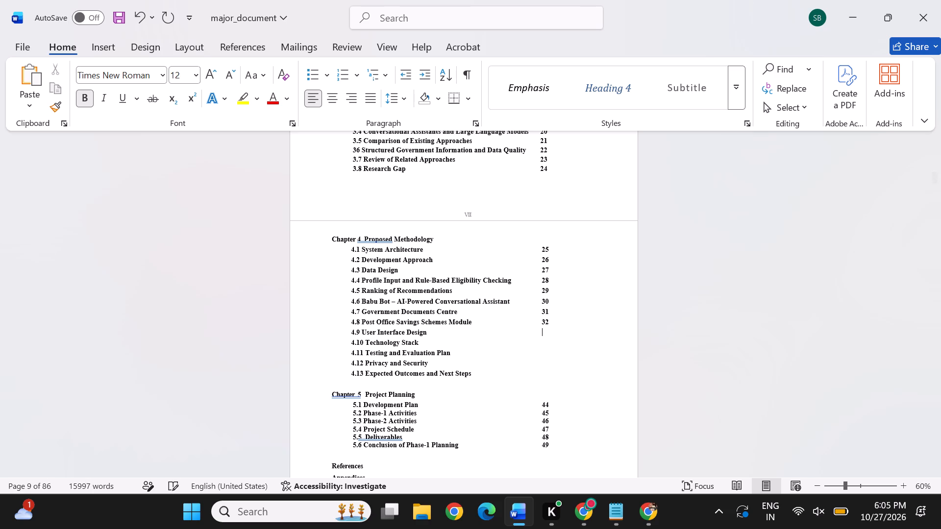
type("33")
left_click(465, 340)
key("Tab")
type("34")
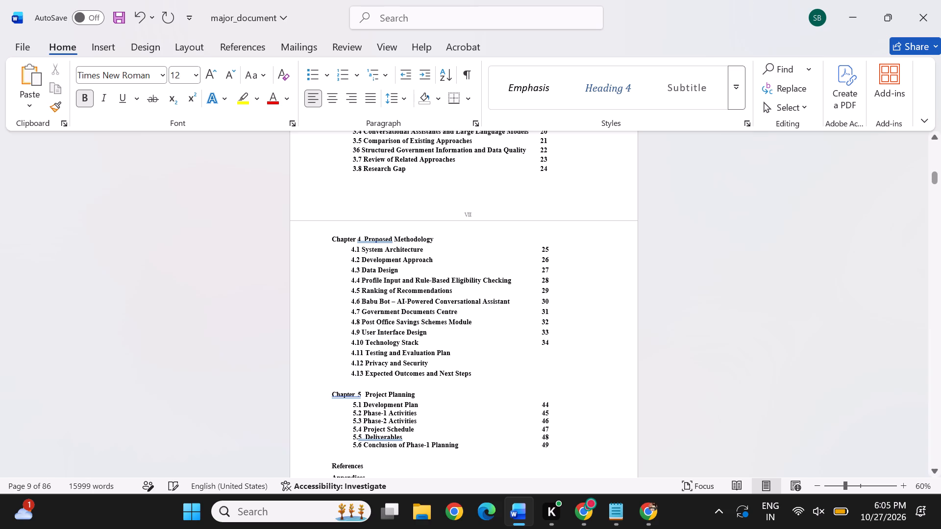
Add tab-aligned page numbers 35, 36 and 37 to the 4.11 Testing, 4.12 Privacy and 4.13 Expected Outcomes entries.
left_click(465, 352)
key("Tab")
type("35")
left_click(463, 363)
key("Tab")
key("3")
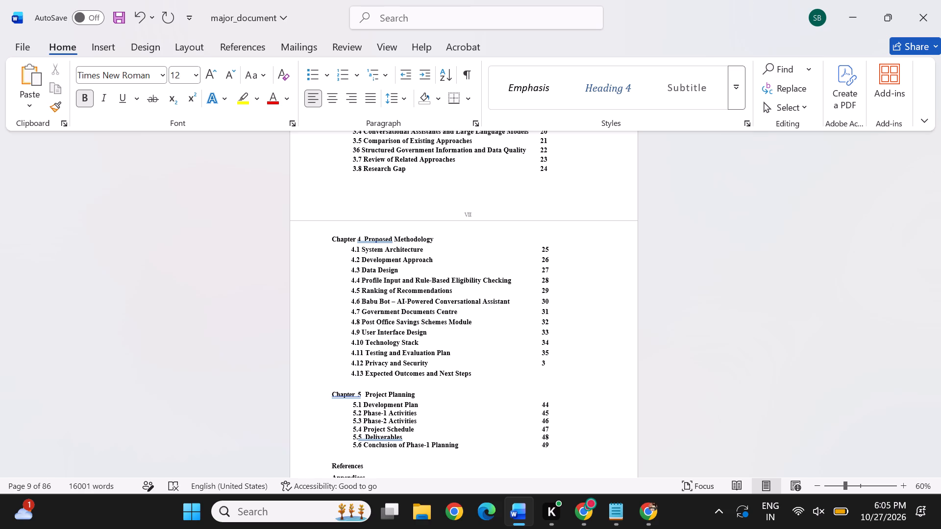
key("6")
left_click(473, 375)
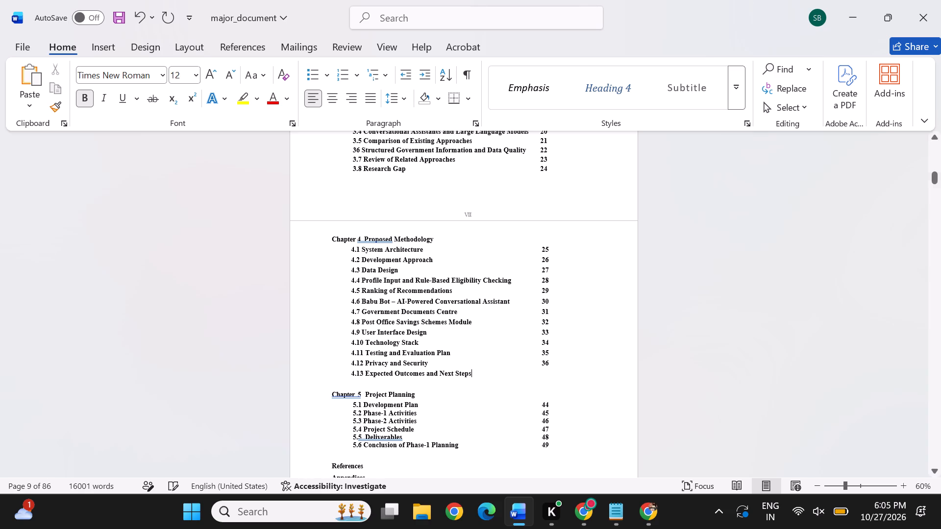
key("Tab")
type("37")
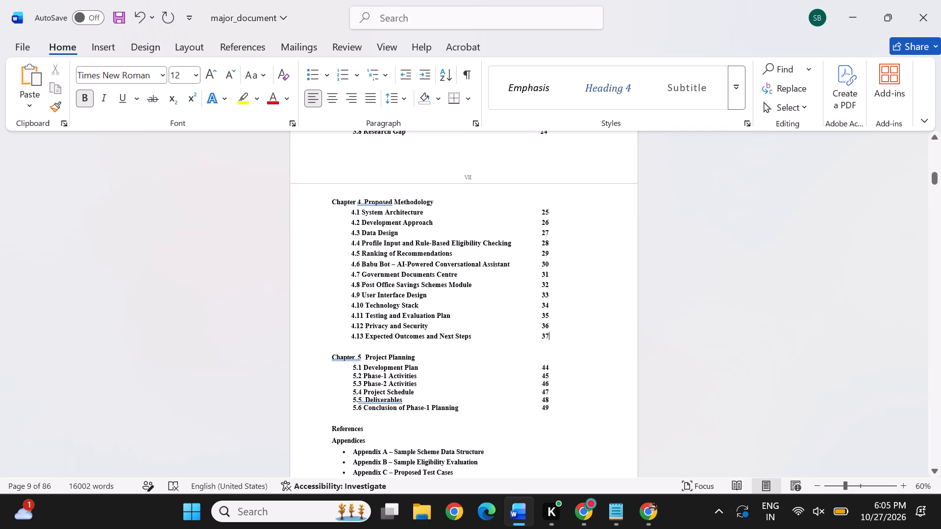
Copy entries 4.1 through 4.13 with their page numbers and replace the old Chapter 4 list in the Notepad note with them.
left_click_drag(347, 214, 551, 335)
key("ctrl+c")
left_click(608, 504)
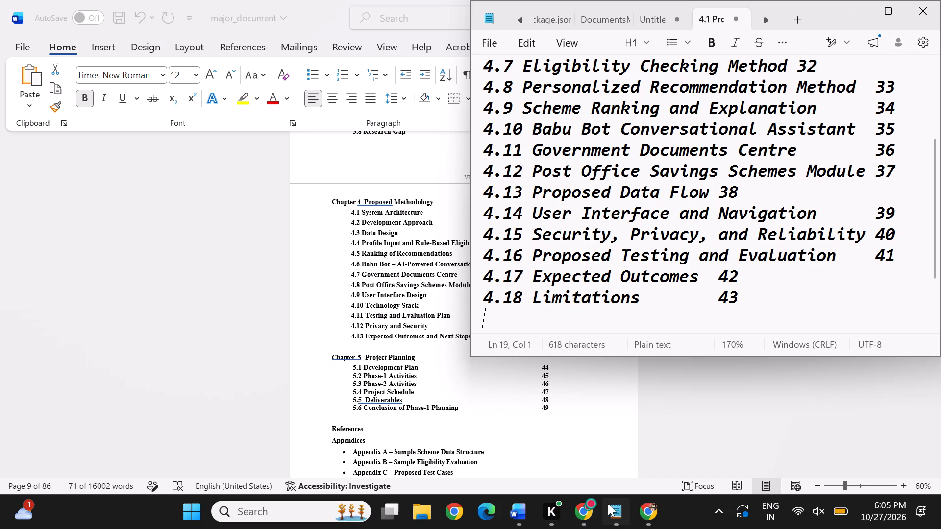
left_click_drag(751, 304, 455, 6)
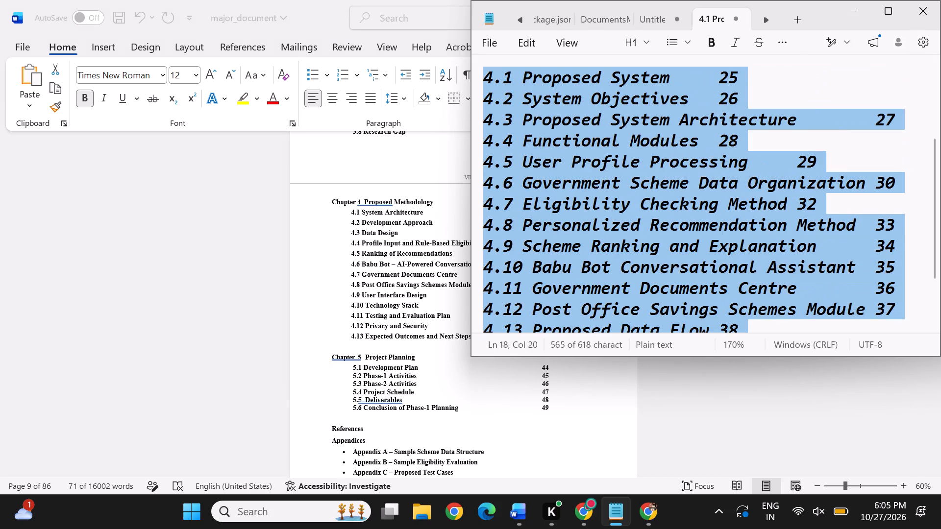
left_click_drag(455, 6, 453, 0)
key("ctrl+v")
Reduce the note's zoom to 120% and examine the pasted Chapter 4 entries and their page numbers.
scroll(624, 97, "up", 3)
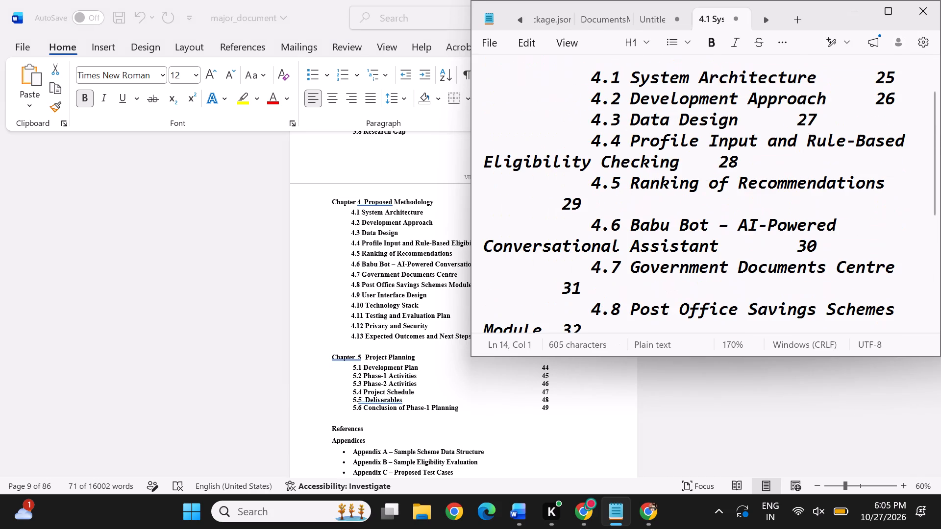
scroll(649, 151, "up", 1)
left_click_drag(584, 77, 756, 340)
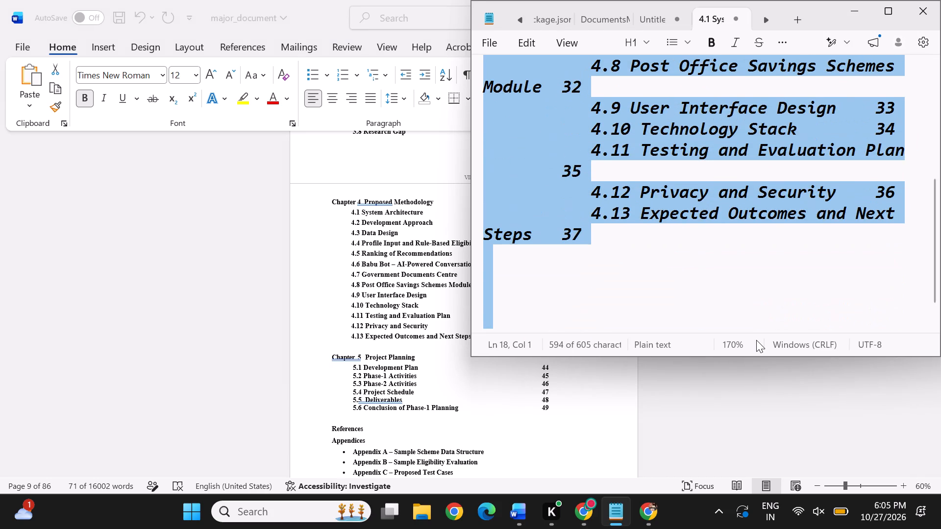
key("ctrl+minus")
key("ctrl+minus")
key("ctrl+minus")
key("ctrl+minus")
key("ctrl+minus")
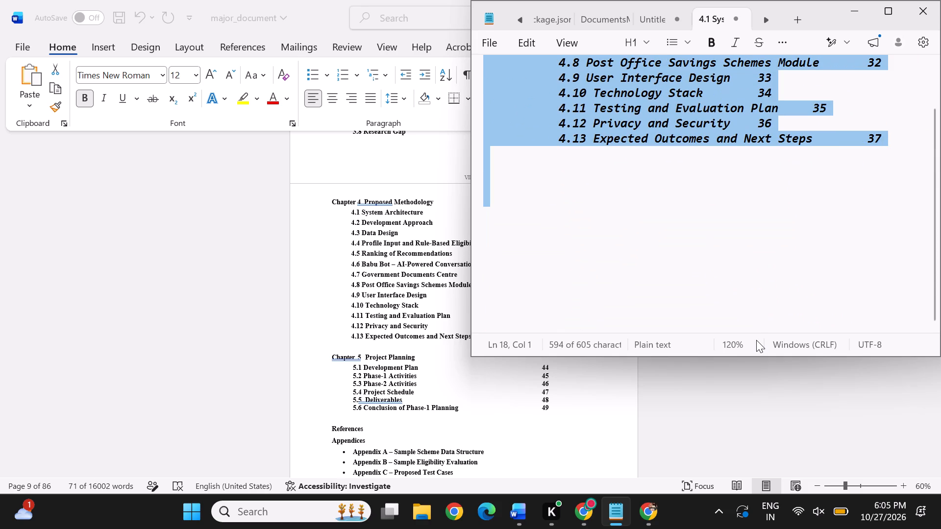
scroll(864, 283, "up", 4)
left_click(793, 217)
scroll(720, 124, "up", 3)
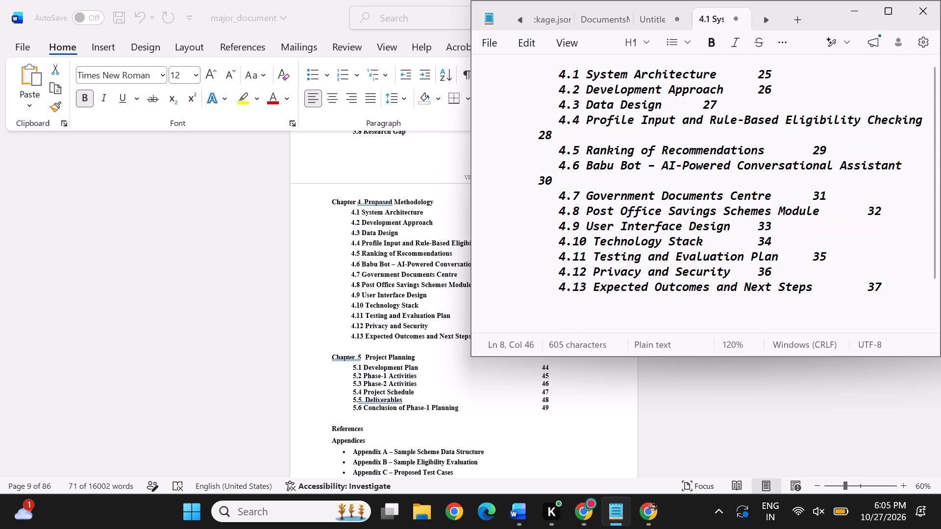
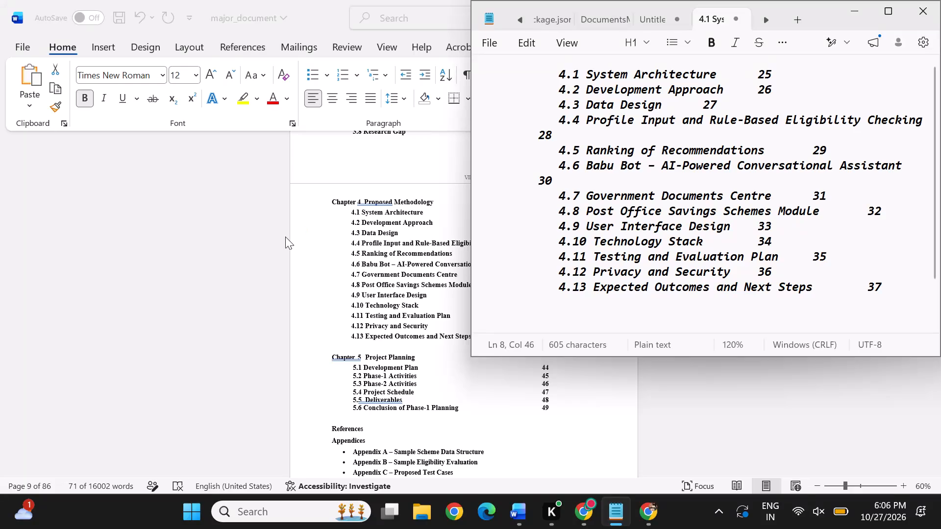
Switch to the Word thesis and examine the References and Appendices entries at the end of the table of contents.
left_click(285, 237)
scroll(350, 305, "down", 1)
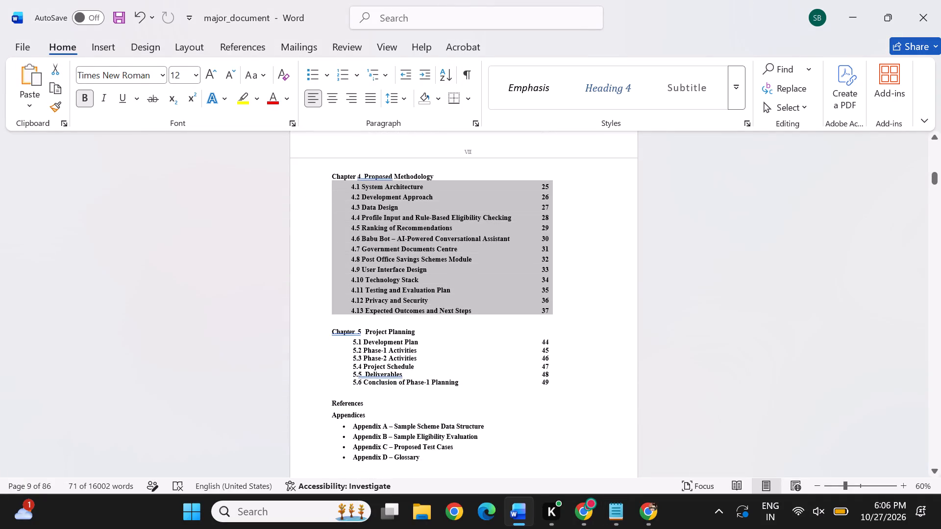
scroll(458, 416, "down", 1)
left_click_drag(442, 424, 332, 371)
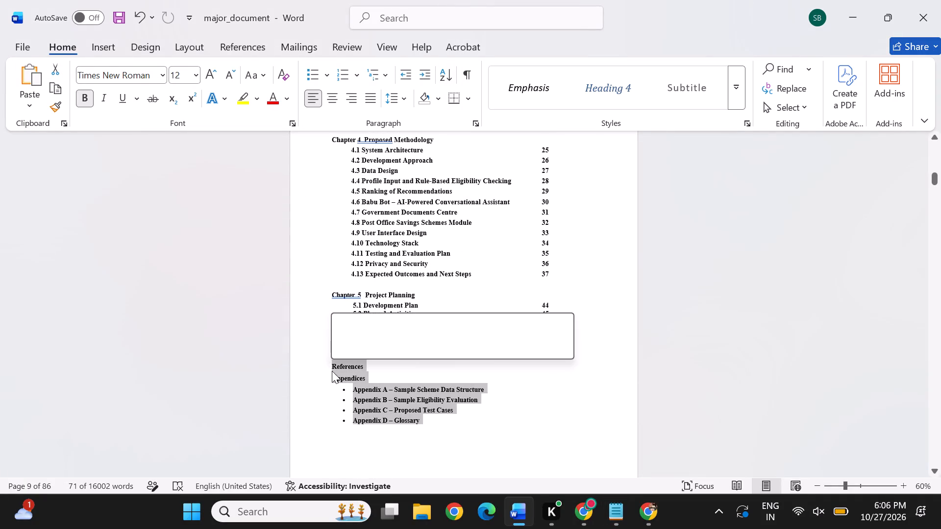
left_click(528, 450)
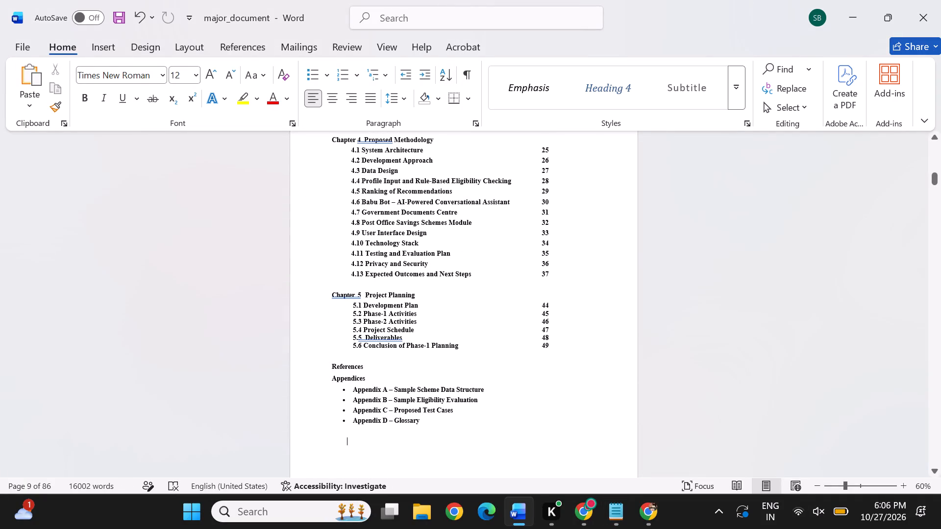
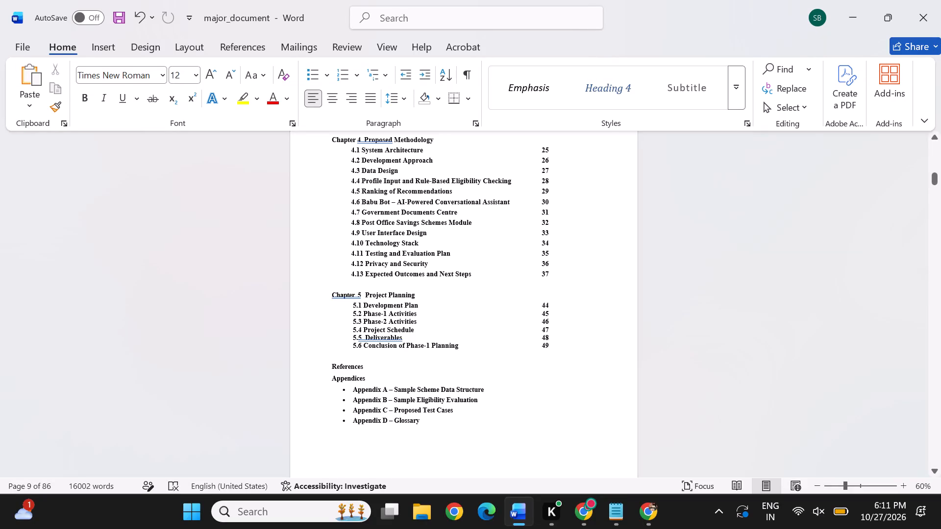
Insert a blank line above the 2.4 Operational Feasibility heading at the top of its page.
scroll(561, 371, "down", 9)
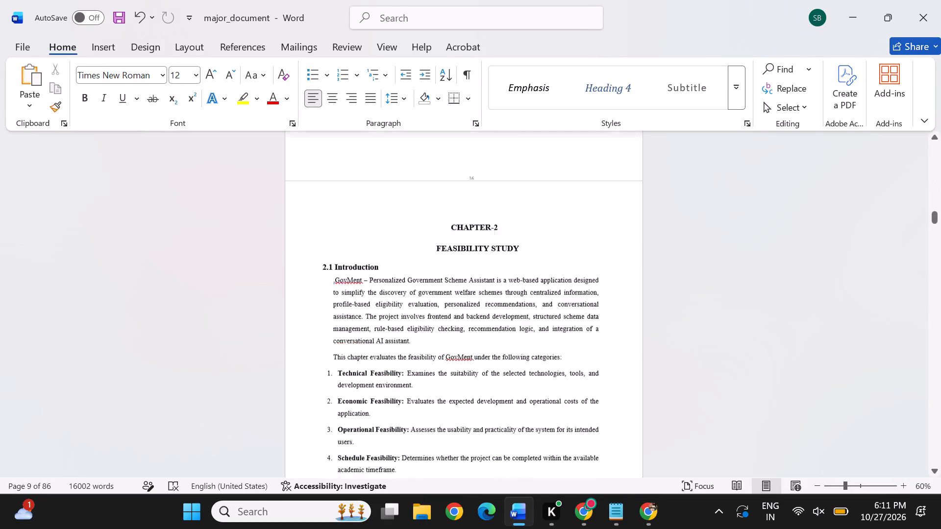
scroll(561, 371, "down", 1)
scroll(536, 311, "down", 2)
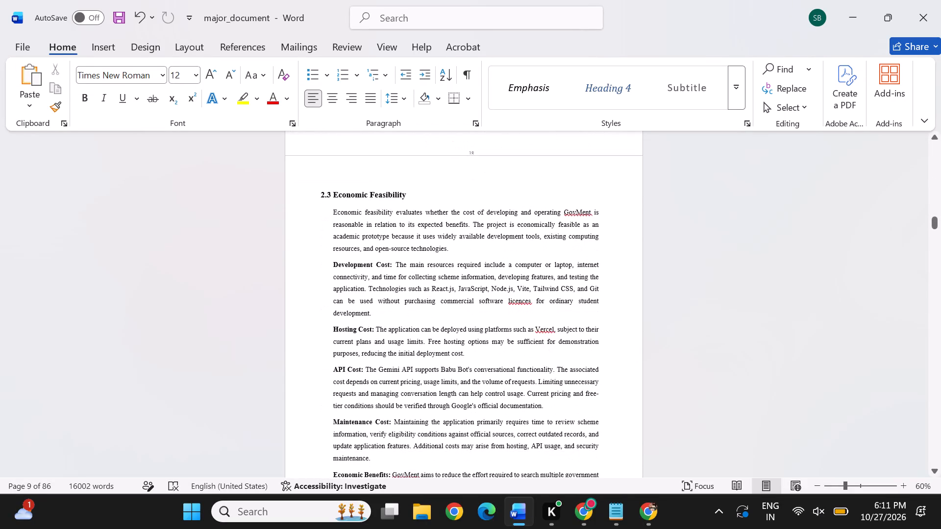
scroll(517, 298, "down", 2)
scroll(488, 238, "up", 1)
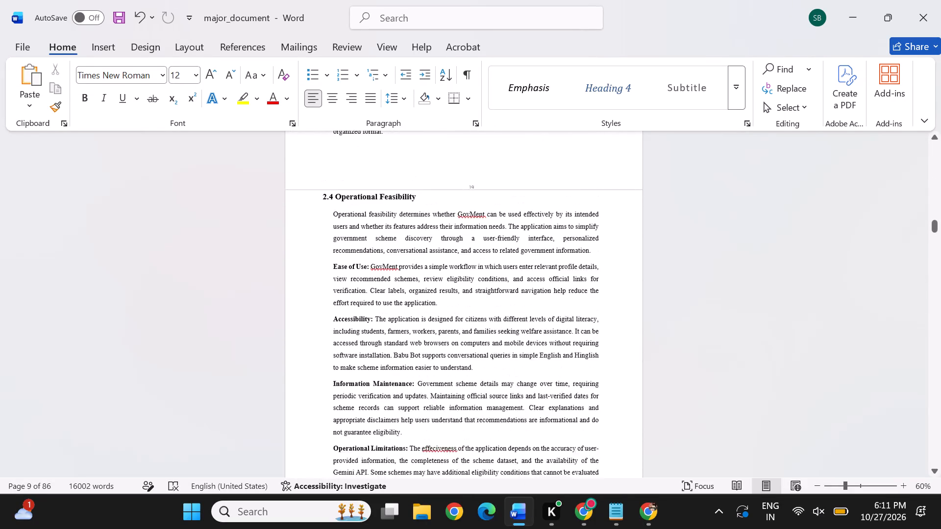
left_click(312, 220)
key("Return")
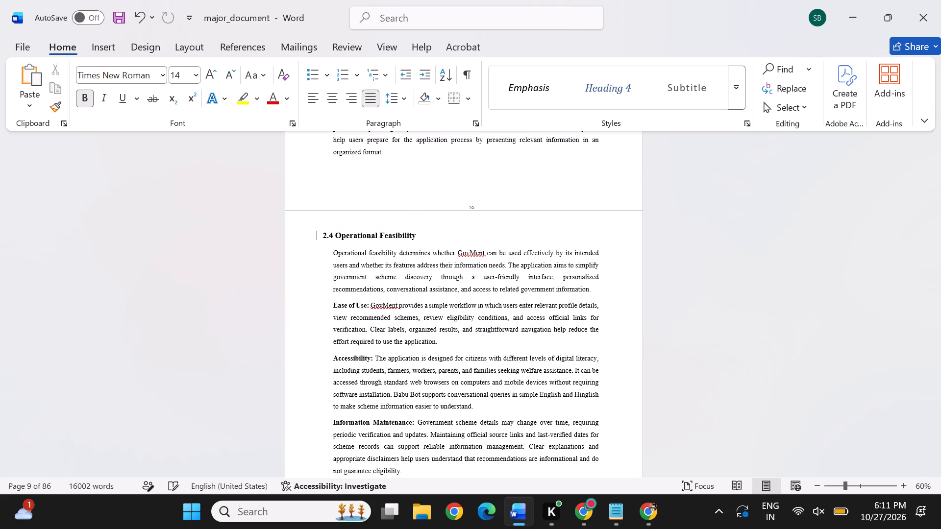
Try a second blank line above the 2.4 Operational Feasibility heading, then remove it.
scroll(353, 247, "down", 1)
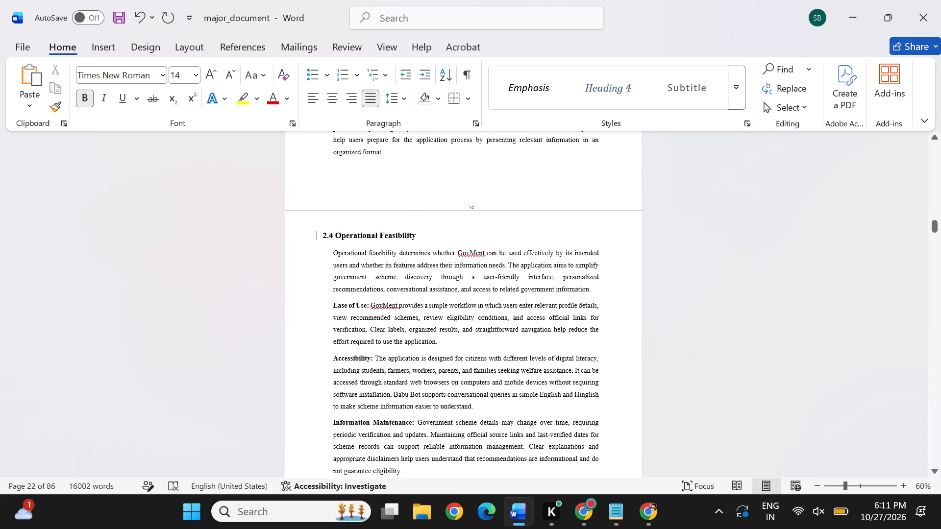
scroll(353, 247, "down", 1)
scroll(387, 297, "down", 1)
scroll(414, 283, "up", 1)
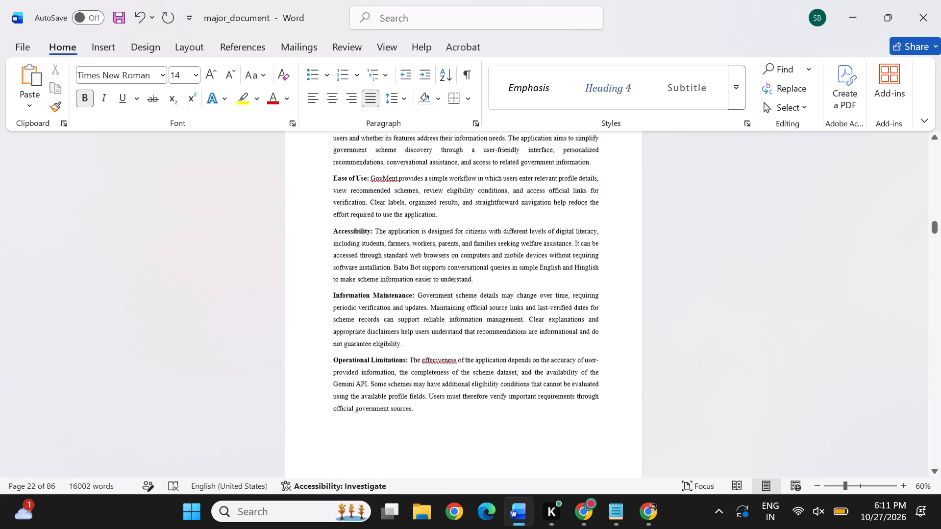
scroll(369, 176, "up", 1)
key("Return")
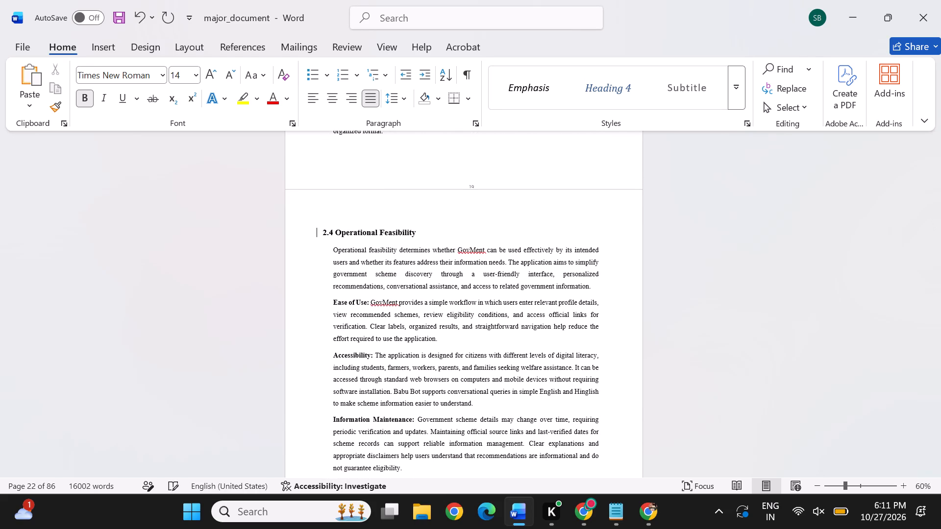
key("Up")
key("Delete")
Remove one of the blank lines above the 2.5 Schedule Feasibility heading.
scroll(420, 269, "down", 1)
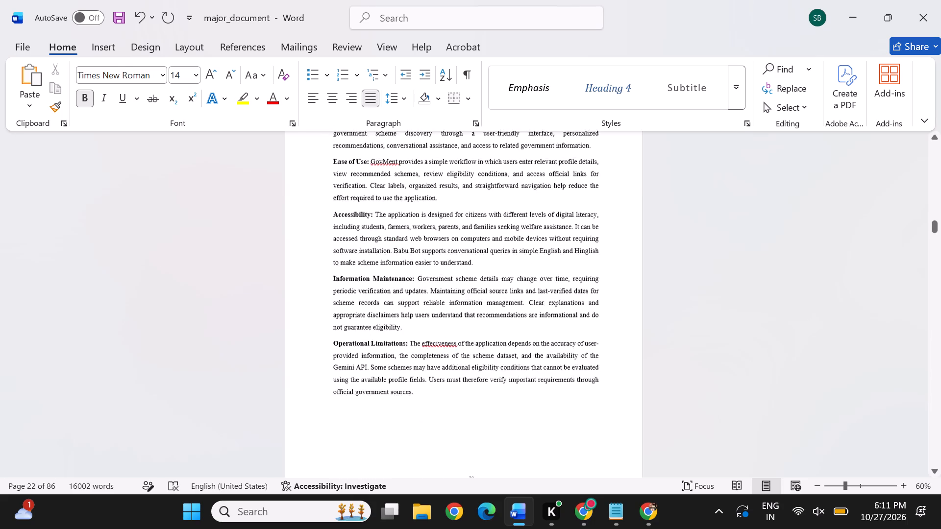
scroll(420, 269, "down", 3)
scroll(436, 248, "up", 1)
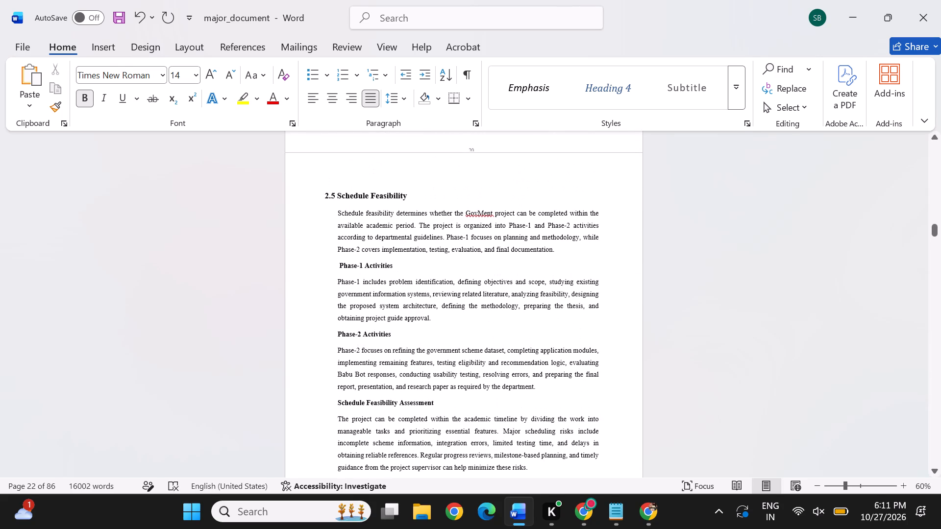
left_click(339, 169)
key("Delete")
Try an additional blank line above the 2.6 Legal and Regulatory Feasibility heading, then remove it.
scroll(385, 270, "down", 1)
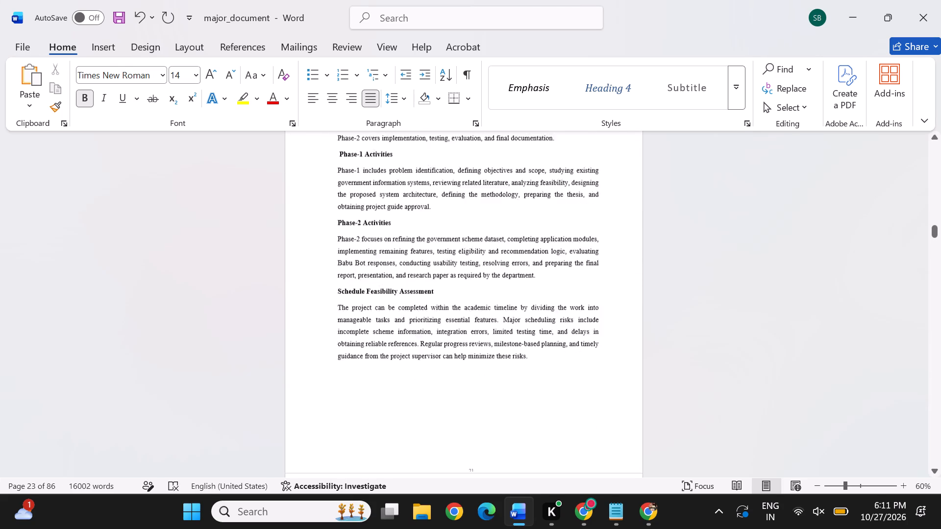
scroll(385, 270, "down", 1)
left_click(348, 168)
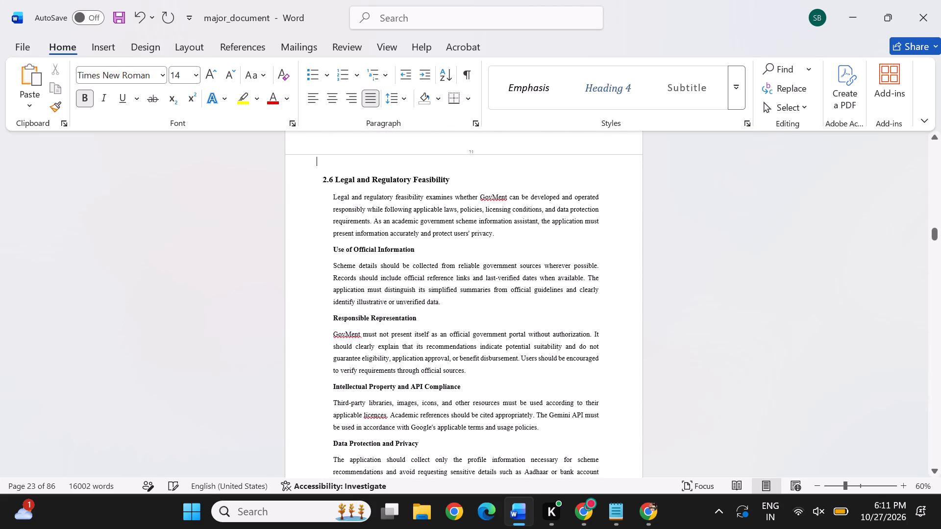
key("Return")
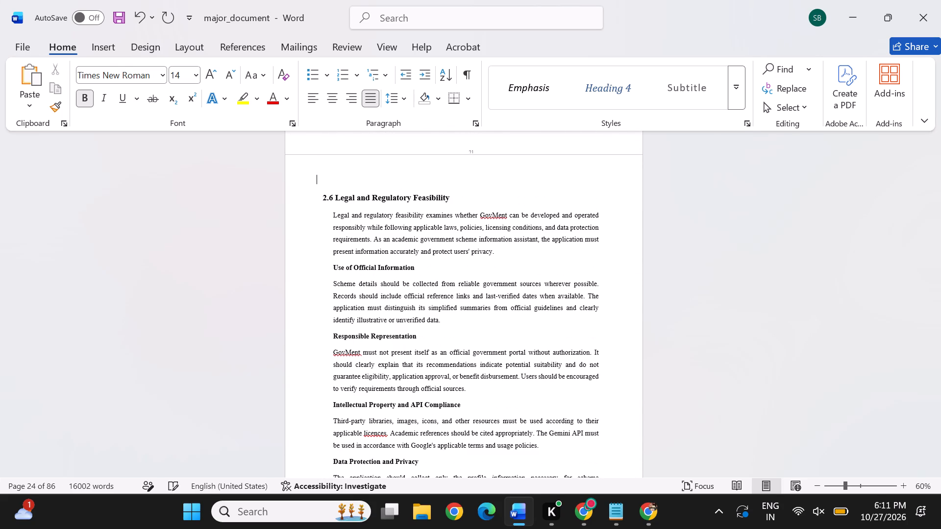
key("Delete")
Insert a blank line between the Legal Feasibility Assessment paragraph and the 2.7 Privacy and Ethical Considerations heading.
scroll(412, 282, "down", 1)
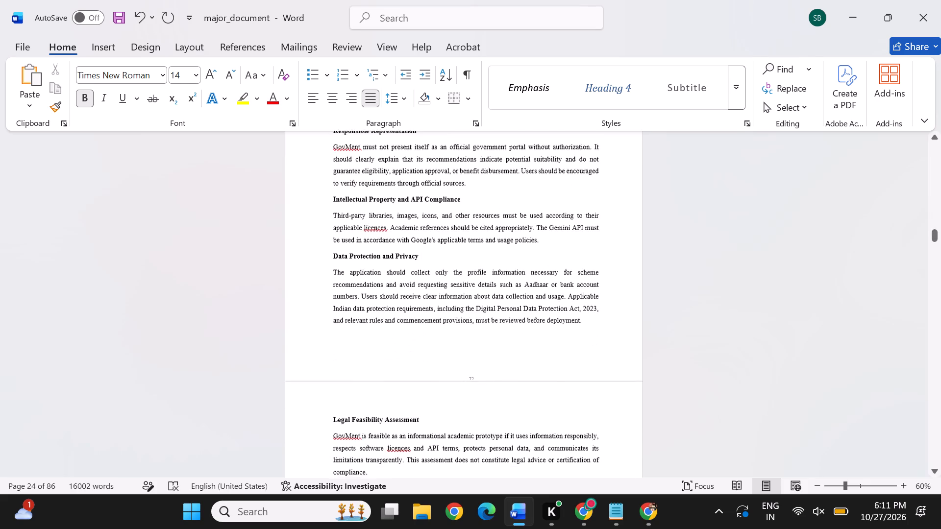
scroll(429, 324, "down", 2)
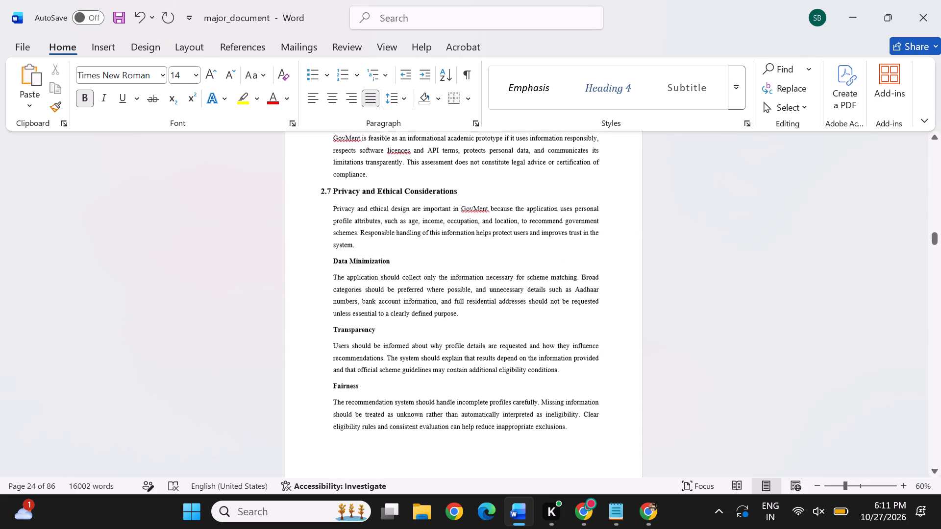
left_click(404, 183)
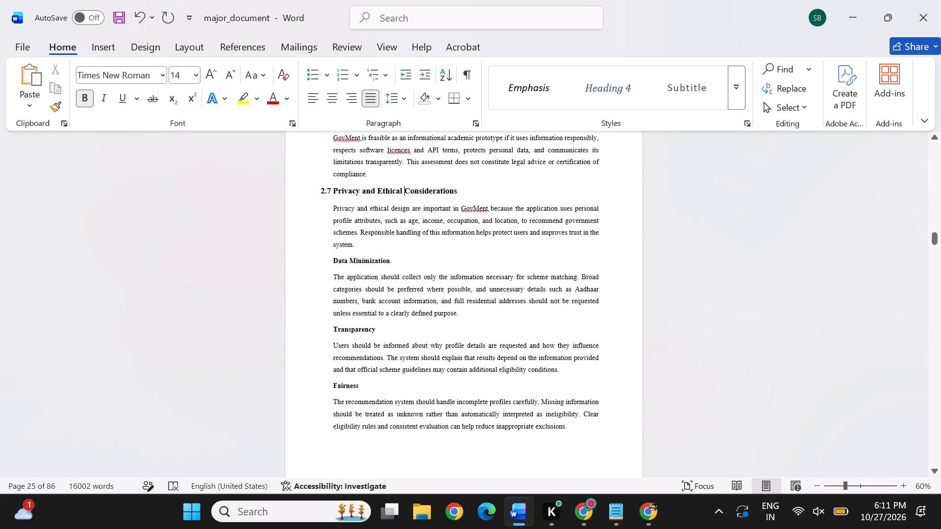
left_click(391, 175)
key("Return")
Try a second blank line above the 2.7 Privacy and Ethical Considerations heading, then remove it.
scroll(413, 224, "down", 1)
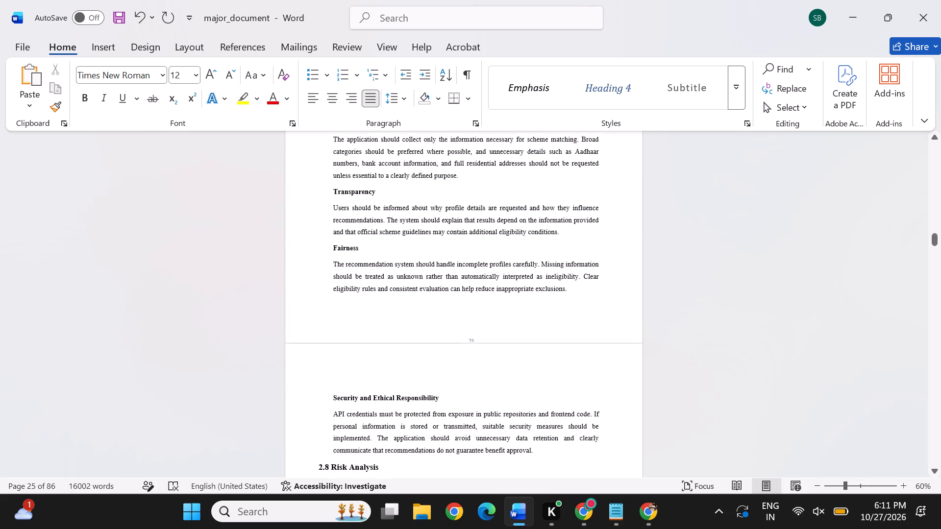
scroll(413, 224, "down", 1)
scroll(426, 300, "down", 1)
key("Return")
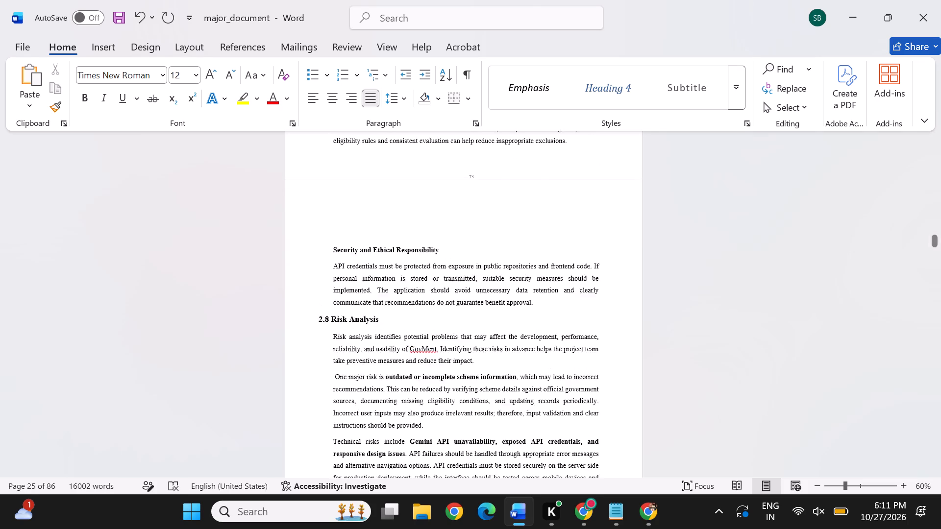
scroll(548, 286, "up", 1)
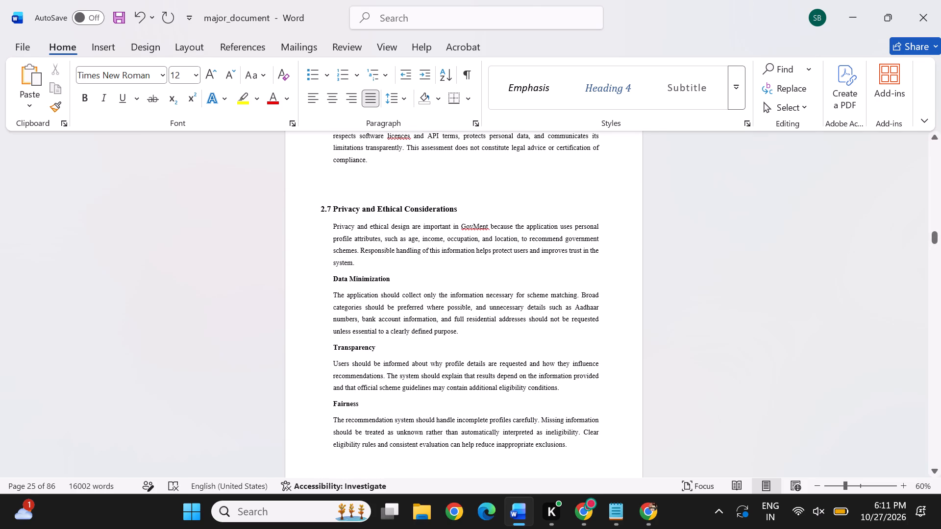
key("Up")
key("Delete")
Remove the extra blank line above the Security and Ethical Responsibility subheading at the top of its page.
scroll(548, 347, "down", 2)
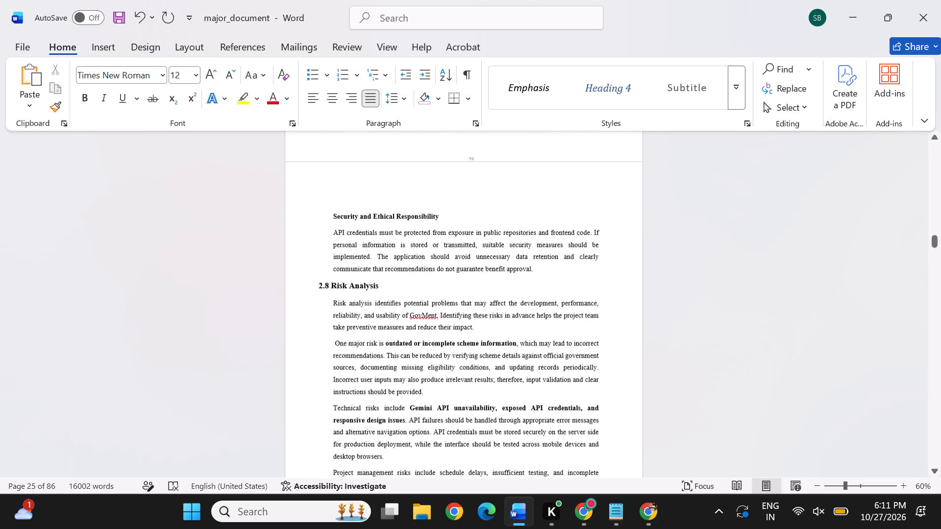
scroll(460, 358, "down", 1)
scroll(520, 169, "up", 1)
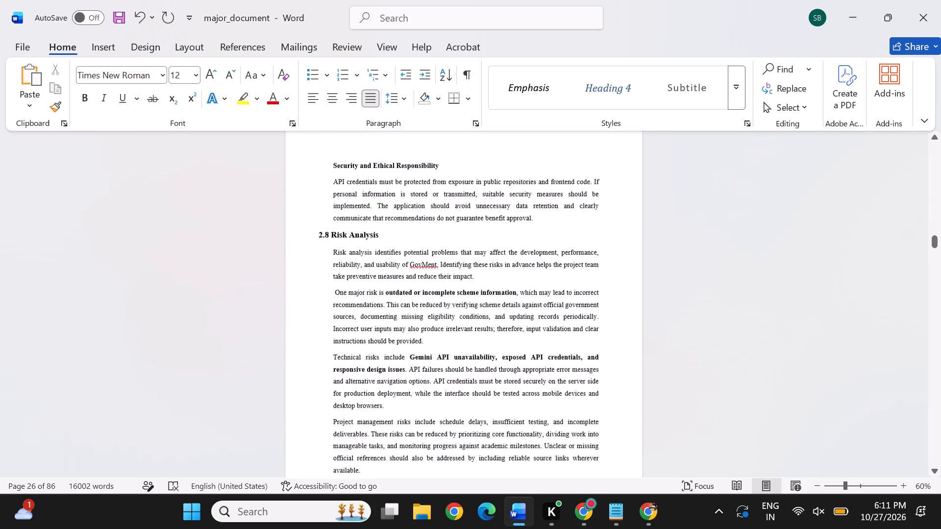
left_click(403, 173)
key("Delete")
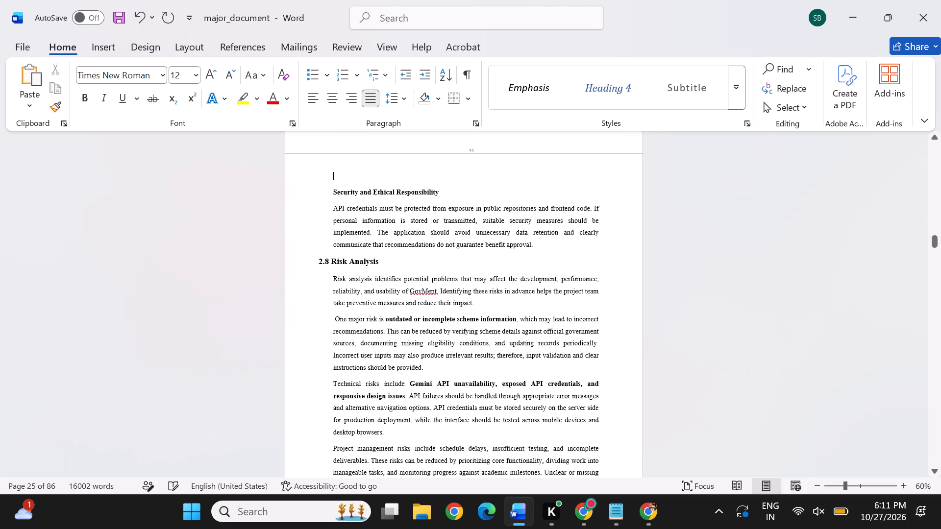
Insert a blank line above the 2.8 Risk Analysis heading and add one space before its number.
scroll(435, 251, "down", 1)
left_click(564, 175)
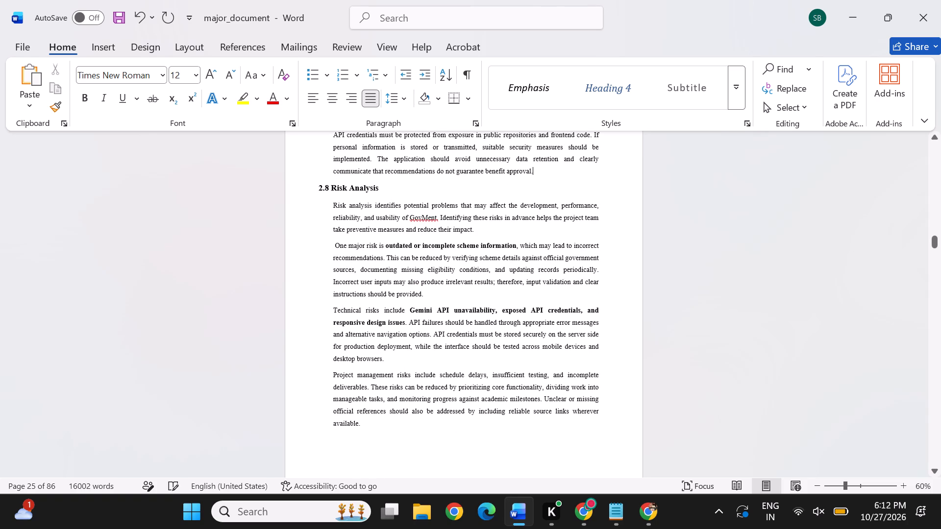
key("Return")
scroll(540, 237, "down", 1)
scroll(453, 197, "up", 1)
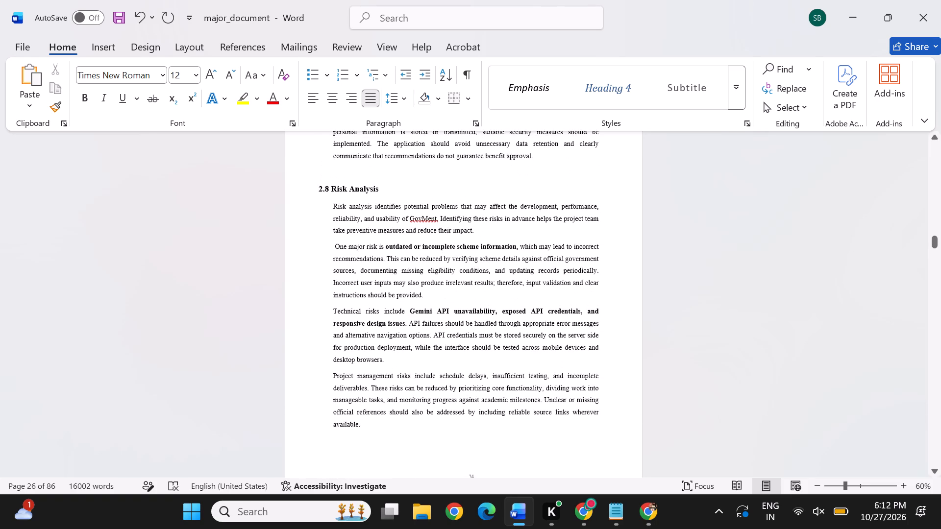
left_click(318, 188)
key("space")
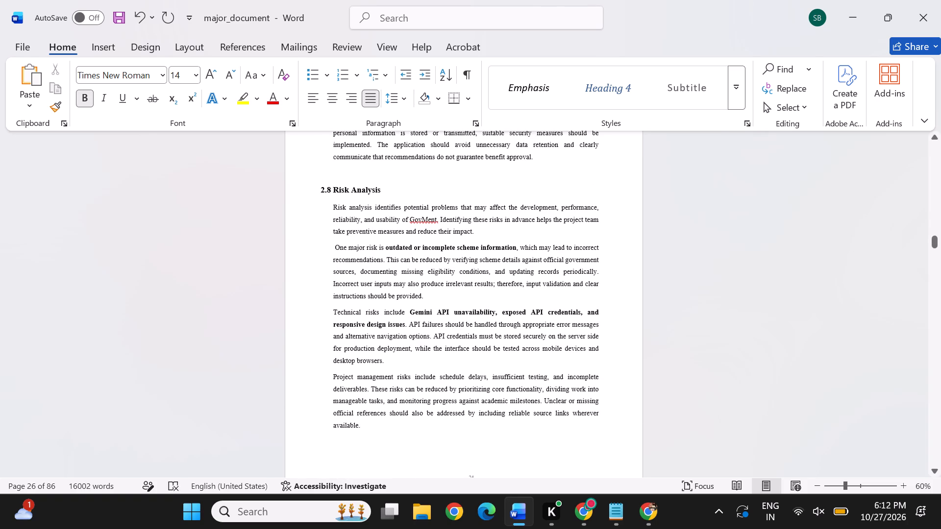
Delete the "Summary:" label from the last paragraph of section 3.1 E-Governance and Scheme Information in India.
scroll(388, 264, "down", 1)
scroll(431, 275, "down", 1)
scroll(477, 252, "up", 1)
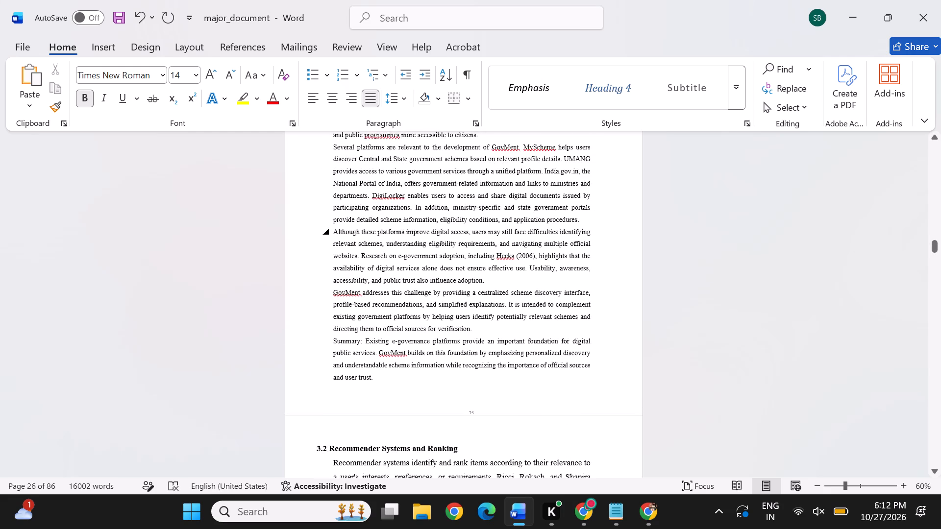
scroll(387, 275, "up", 2)
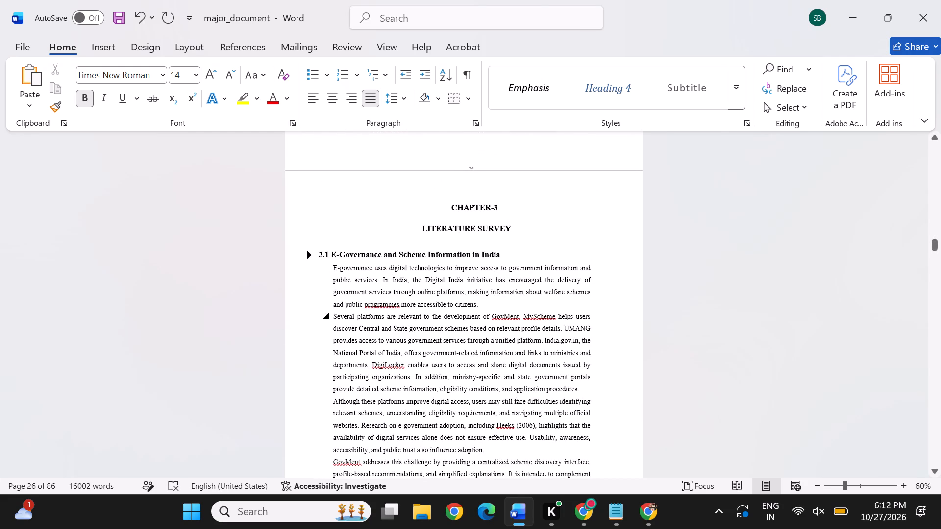
left_click(504, 304)
scroll(504, 304, "down", 2)
scroll(527, 384, "down", 1)
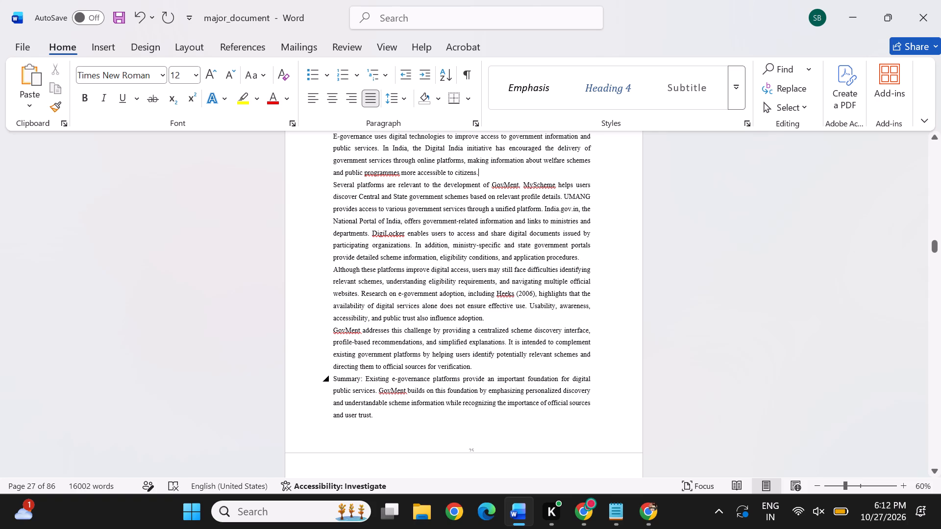
left_click_drag(365, 381, 337, 379)
key("Delete")
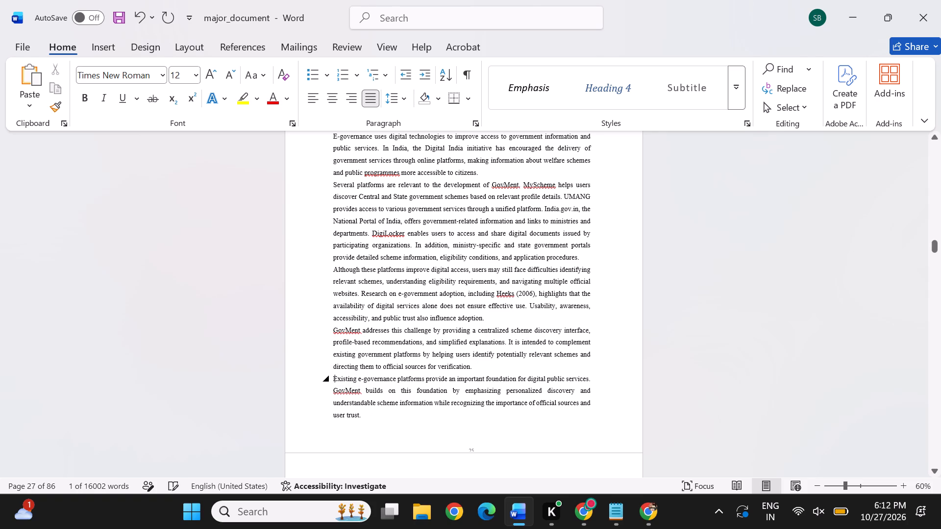
Merge all the body paragraphs of section 3.1 into one continuous paragraph by removing the breaks between them.
left_click(474, 366)
key("Delete")
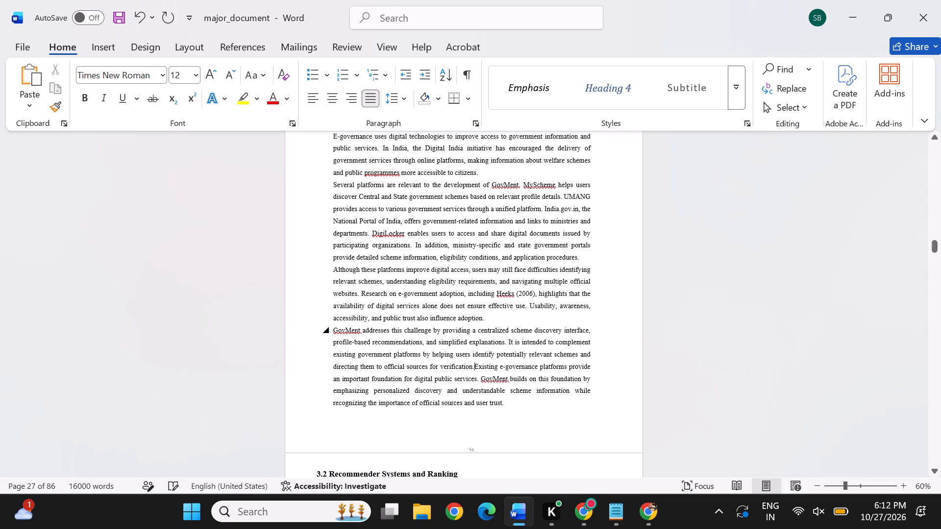
scroll(471, 373, "up", 1)
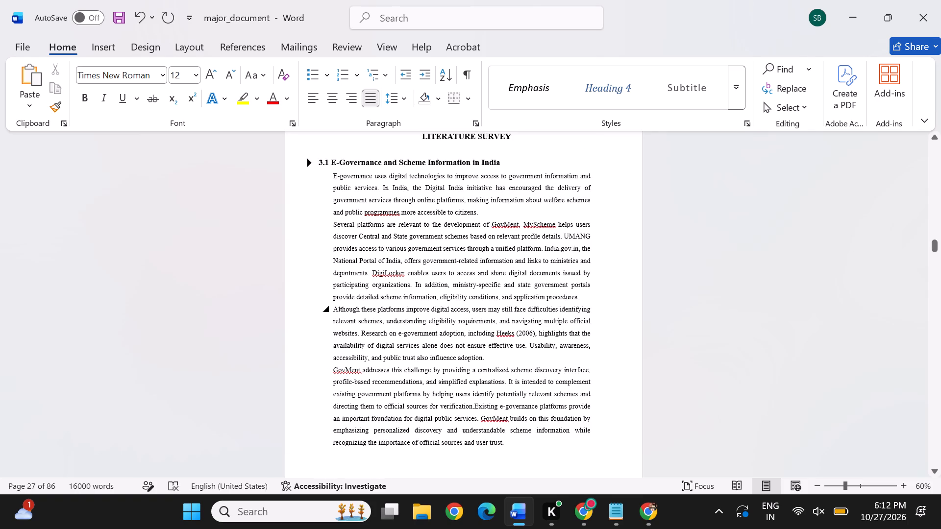
left_click(489, 214)
key("Delete")
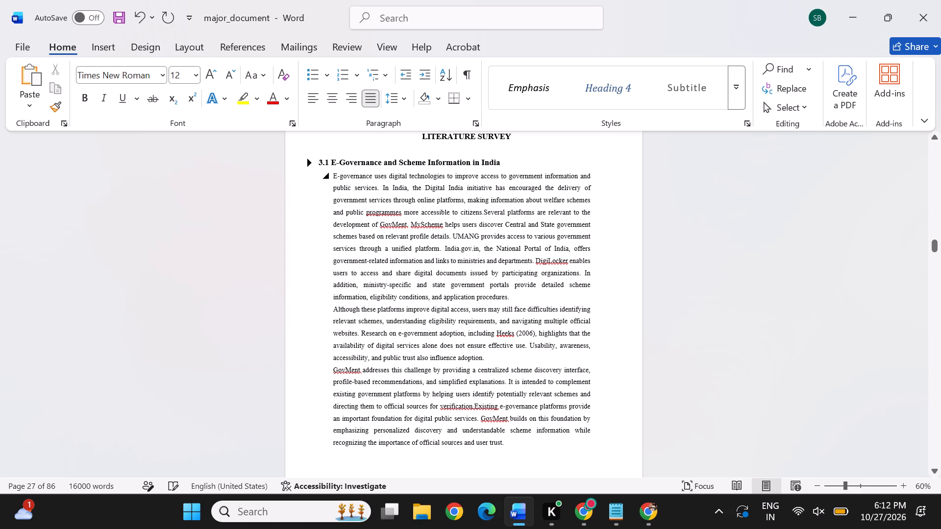
left_click(526, 294)
key("Delete")
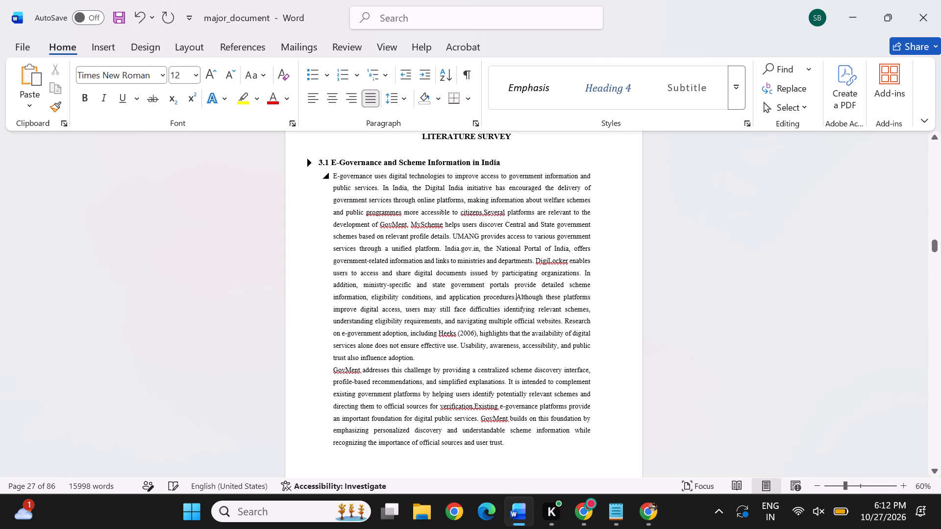
left_click(492, 357)
key("Delete")
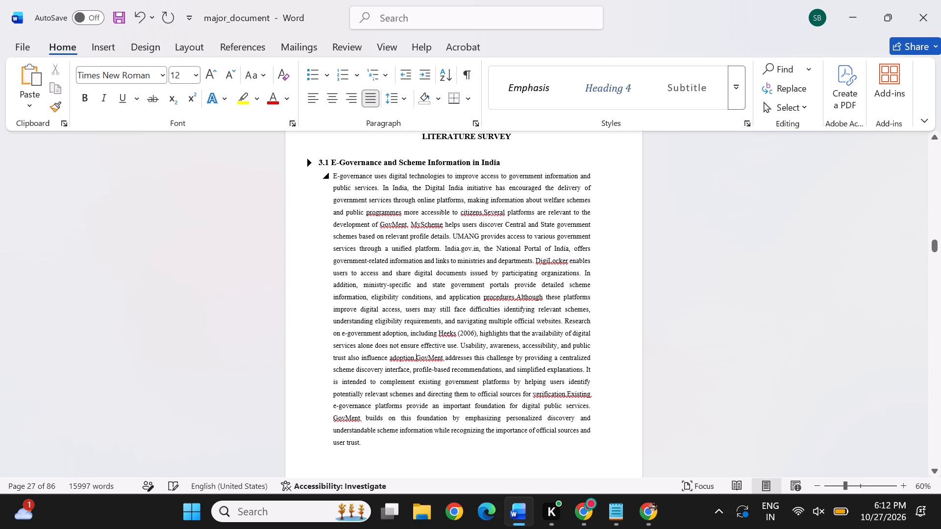
scroll(430, 351, "down", 2)
scroll(469, 290, "up", 1)
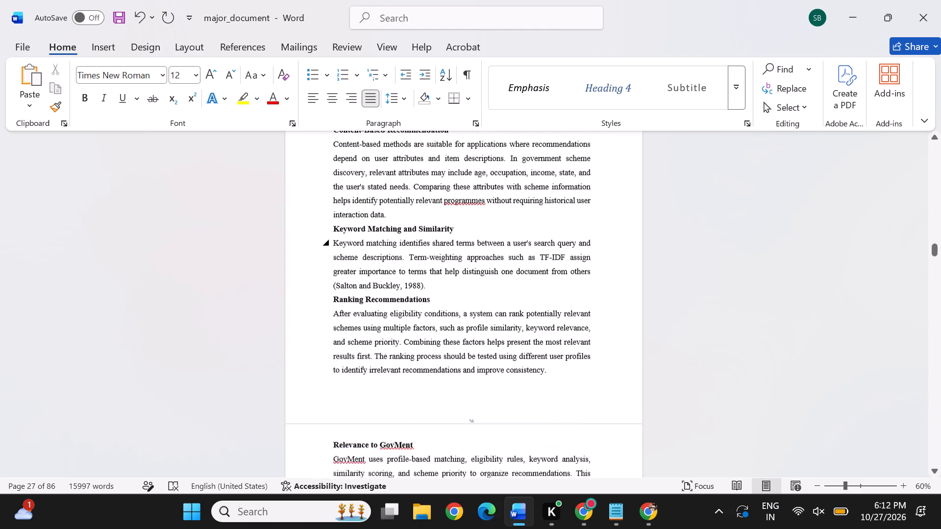
Set the font size to 12 from the start of section 3.1's body text into the Applications and Limitations paragraph of section 3.3.
scroll(404, 228, "up", 1)
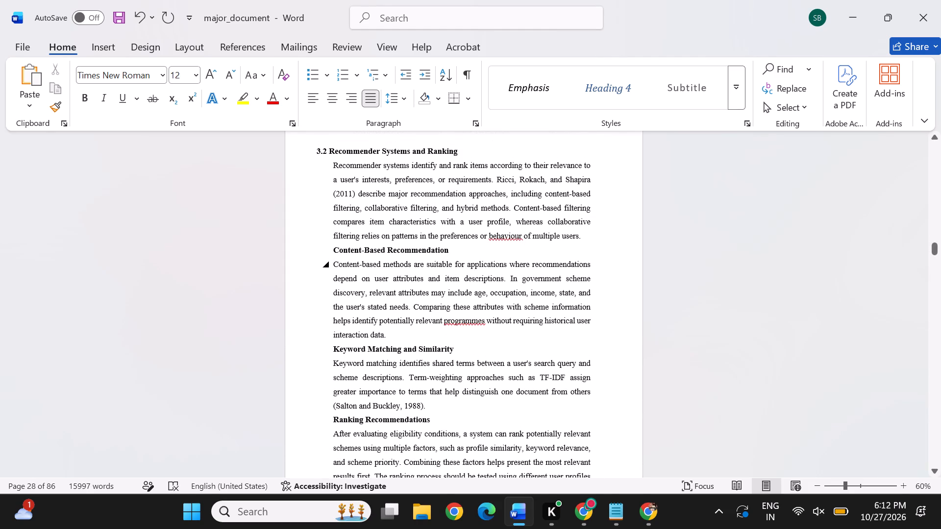
scroll(500, 260, "up", 1)
scroll(457, 275, "up", 1)
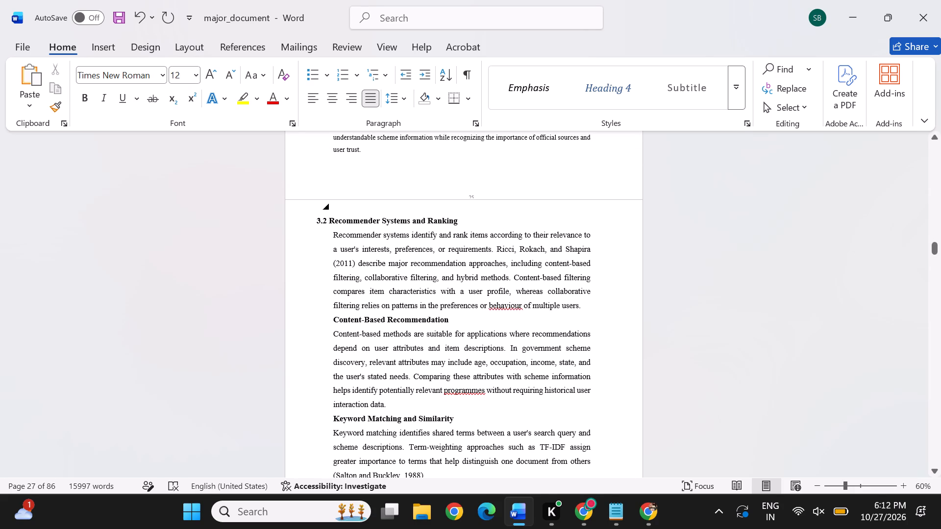
left_click(352, 209)
scroll(420, 281, "down", 1)
scroll(458, 343, "down", 1)
scroll(464, 299, "down", 1)
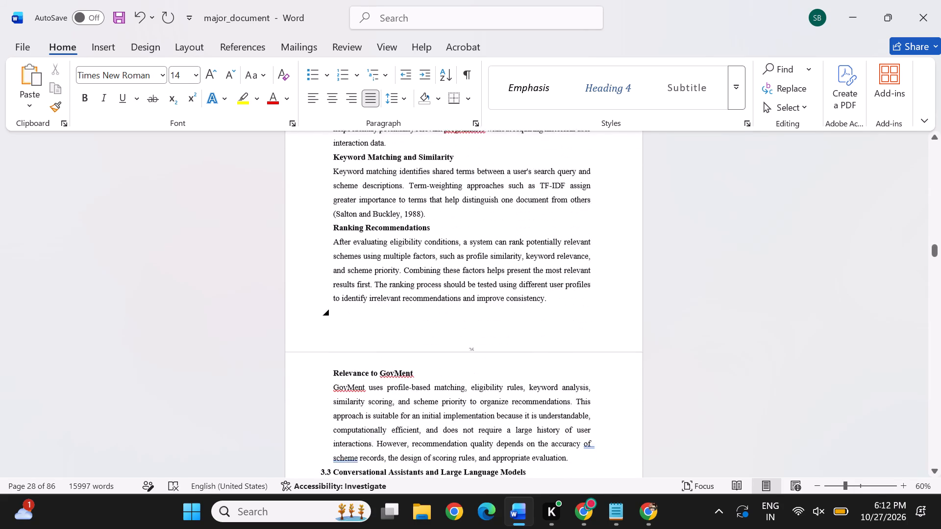
scroll(410, 323, "down", 1)
left_click_drag(352, 286, 439, 376)
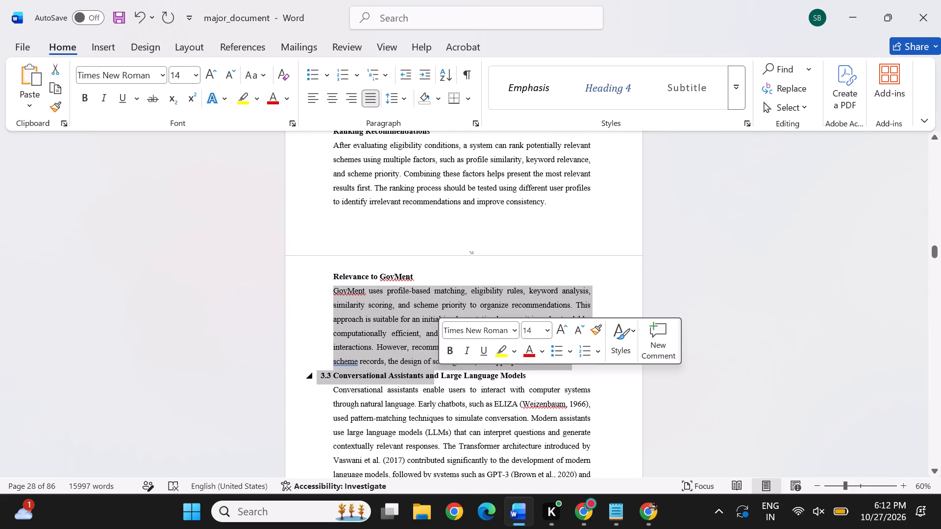
scroll(509, 434, "down", 1)
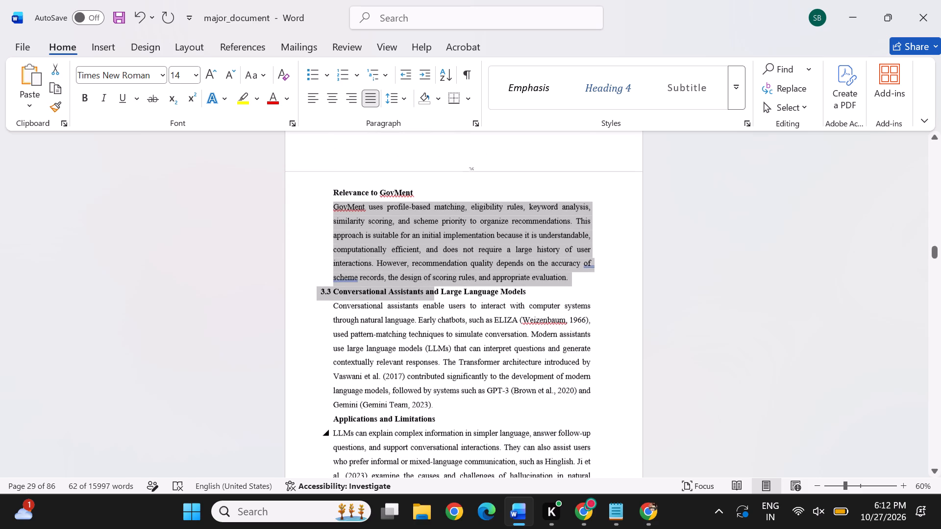
left_click_drag(532, 424, 339, 160)
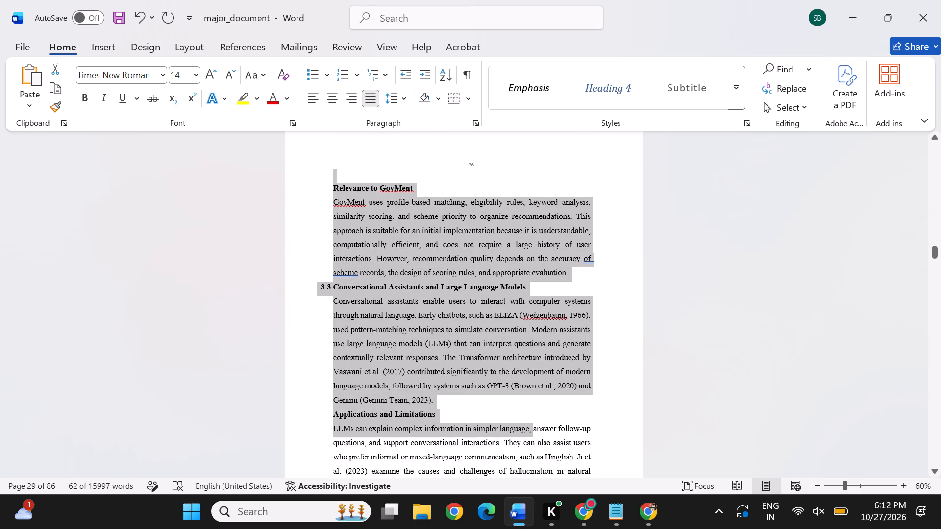
left_click_drag(339, 160, 334, 330)
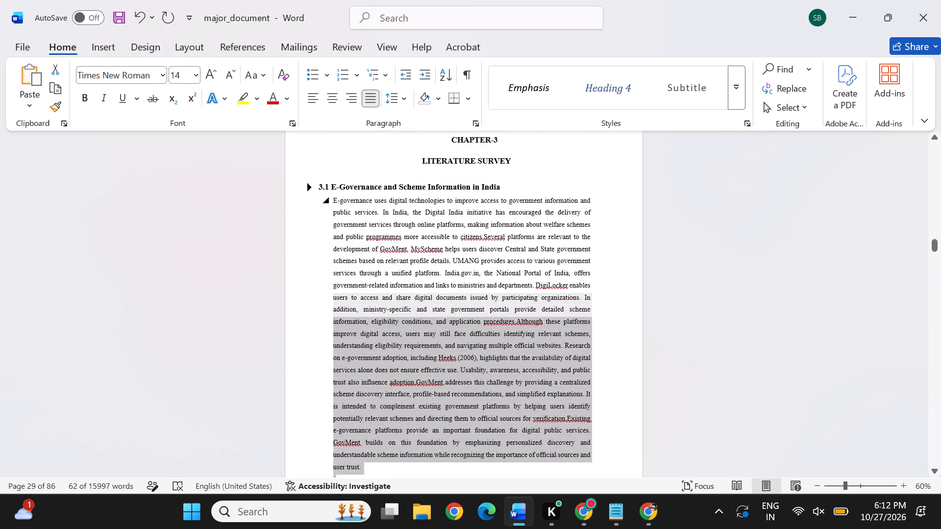
left_click_drag(334, 330, 327, 206)
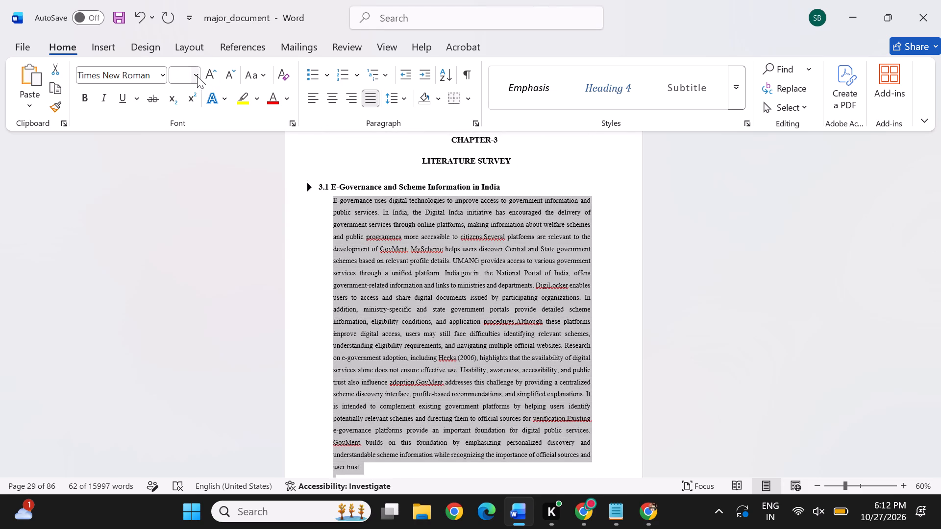
left_click(197, 76)
left_click(190, 167)
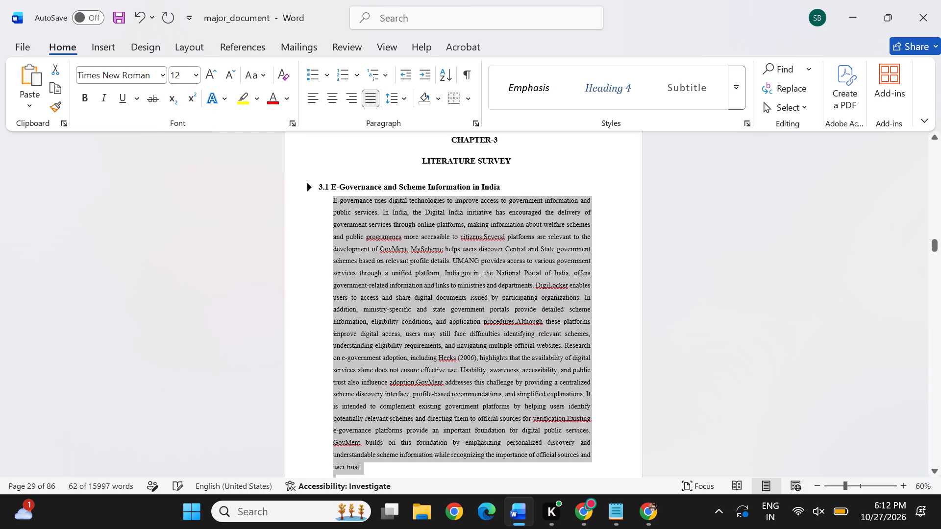
scroll(641, 329, "down", 1)
left_click(641, 329)
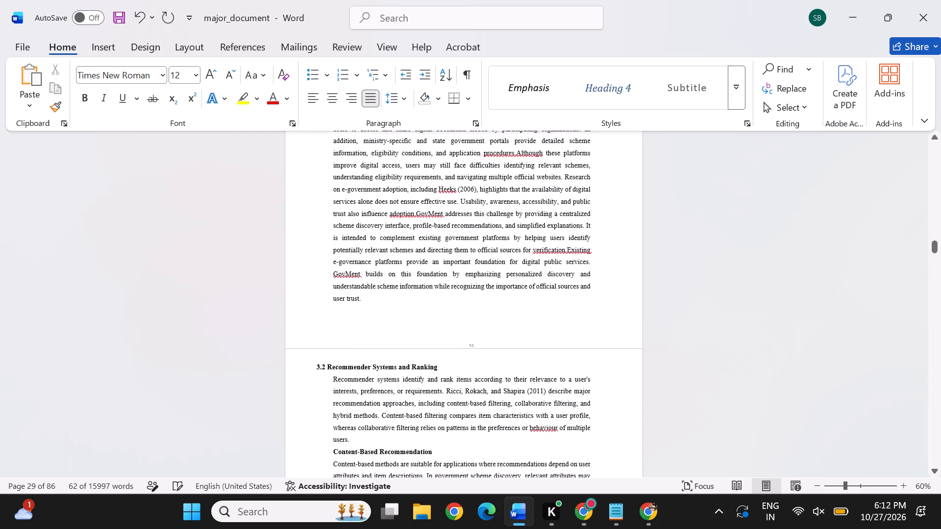
Set the 3.2 Recommender Systems and Ranking heading to font size 14.
left_click_drag(449, 367, 308, 361)
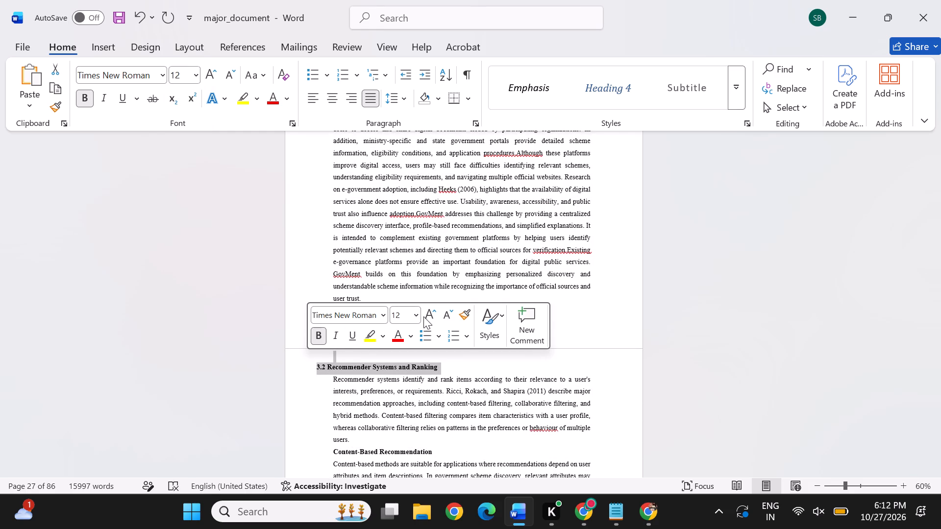
left_click(414, 316)
left_click(408, 116)
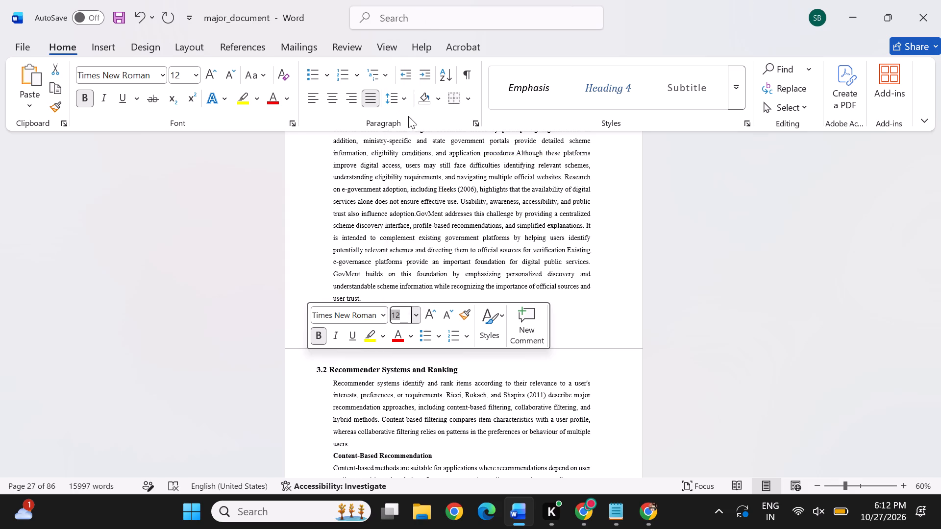
Remove the four blank lines between the Ranking Recommendations paragraph and the Relevance to GovMent subheading in section 3.2.
scroll(478, 391, "down", 4)
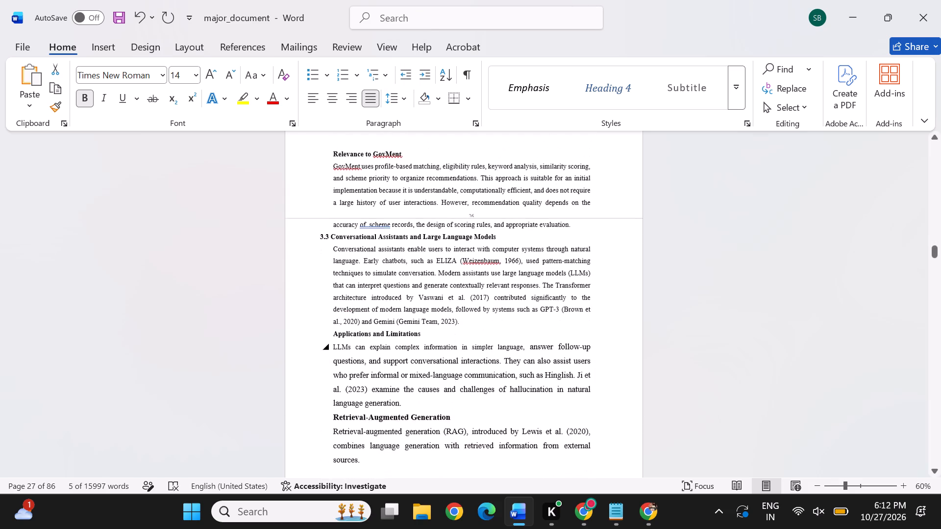
scroll(478, 391, "up", 1)
left_click(397, 259)
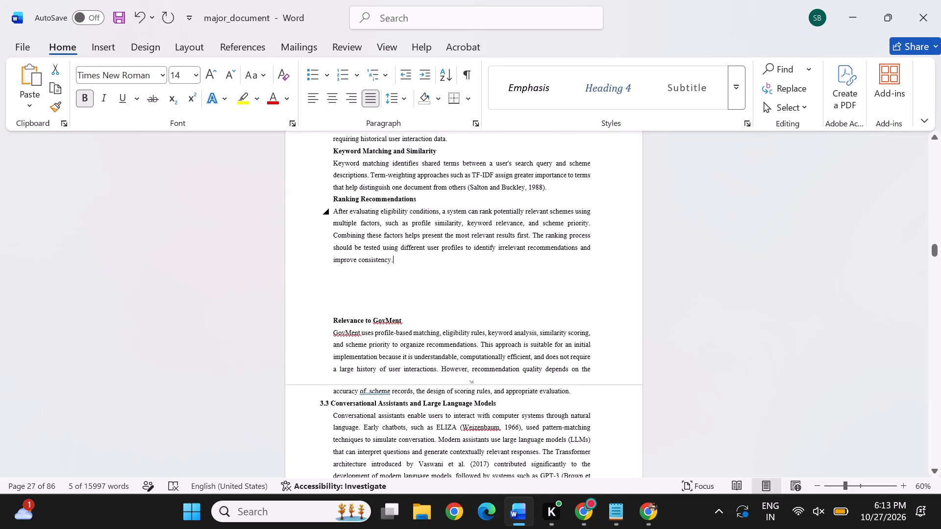
key("Delete")
key("Delete")
key("Delete")
key("Delete")
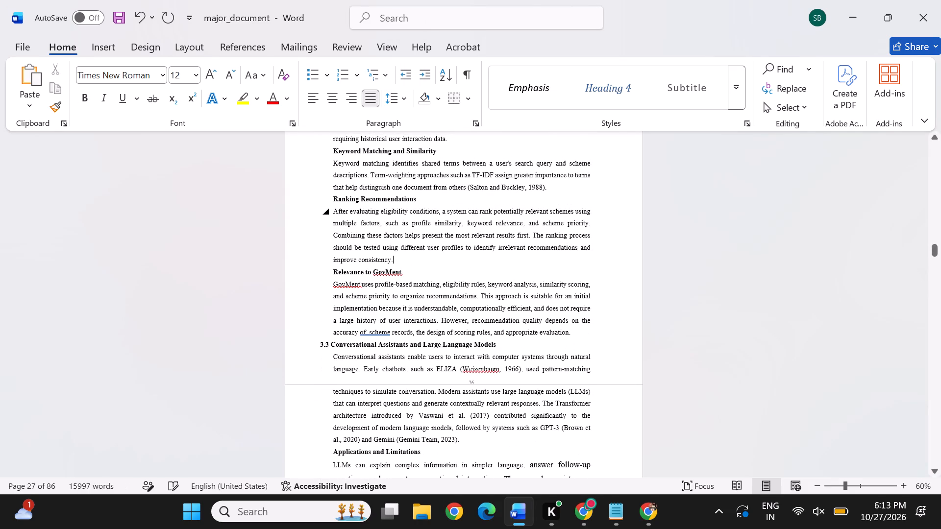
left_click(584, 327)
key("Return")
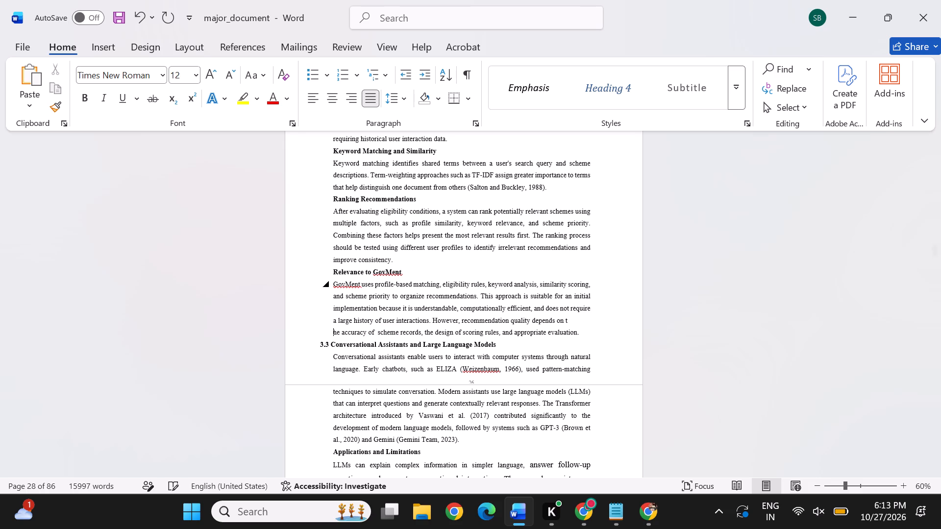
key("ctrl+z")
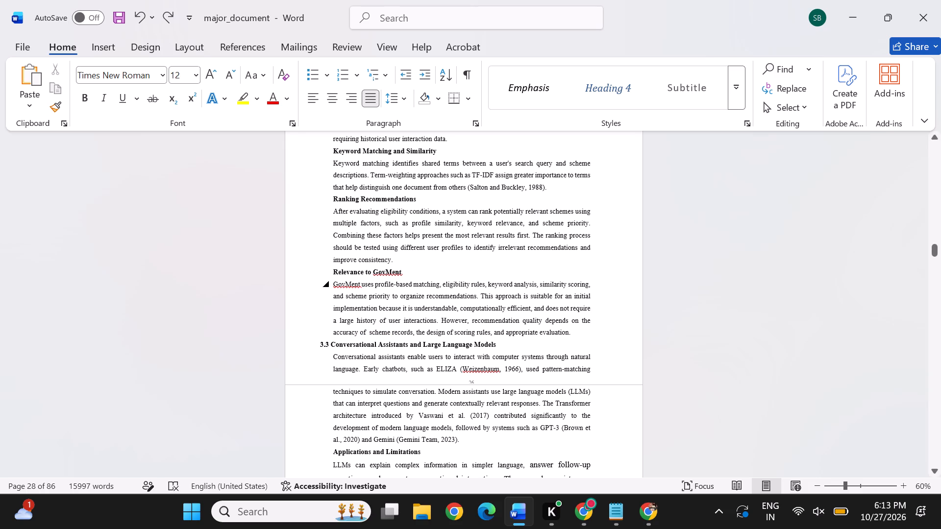
Insert five blank lines after section 3.2's last paragraph so that the 3.3 heading moves to the next page.
left_click(579, 332)
key("Return")
key("Return")
key("Return")
key("Return")
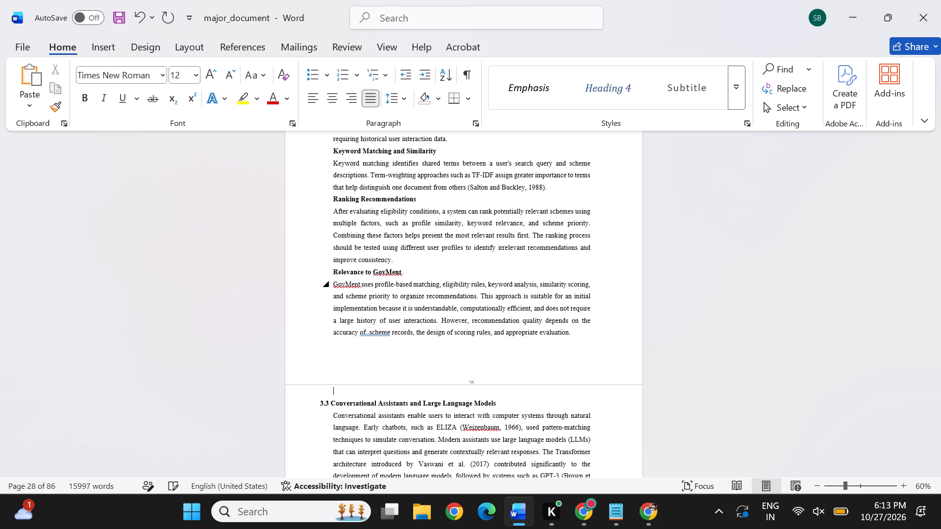
key("Return")
Set the 3.3 Conversational Assistants and Large Language Models heading to font size 14.
left_click_drag(522, 415, 424, 413)
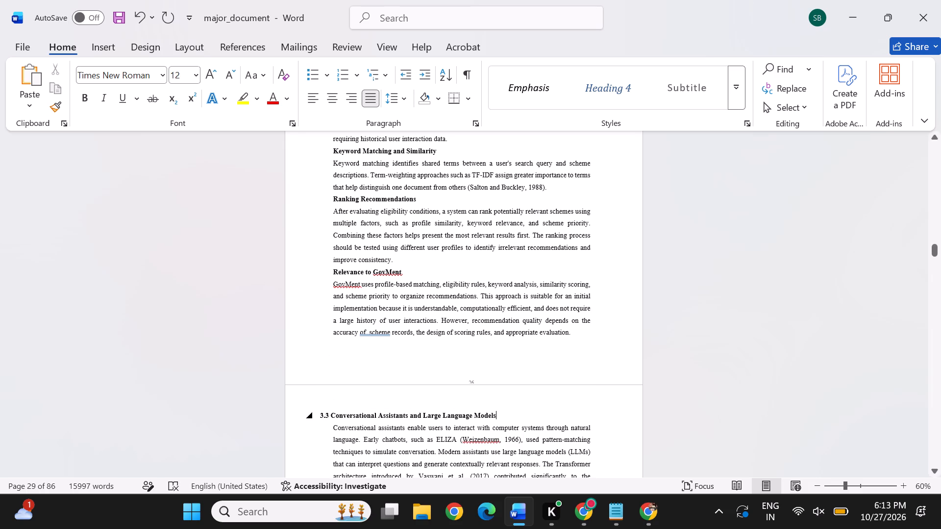
left_click_drag(424, 413, 320, 410)
left_click(195, 81)
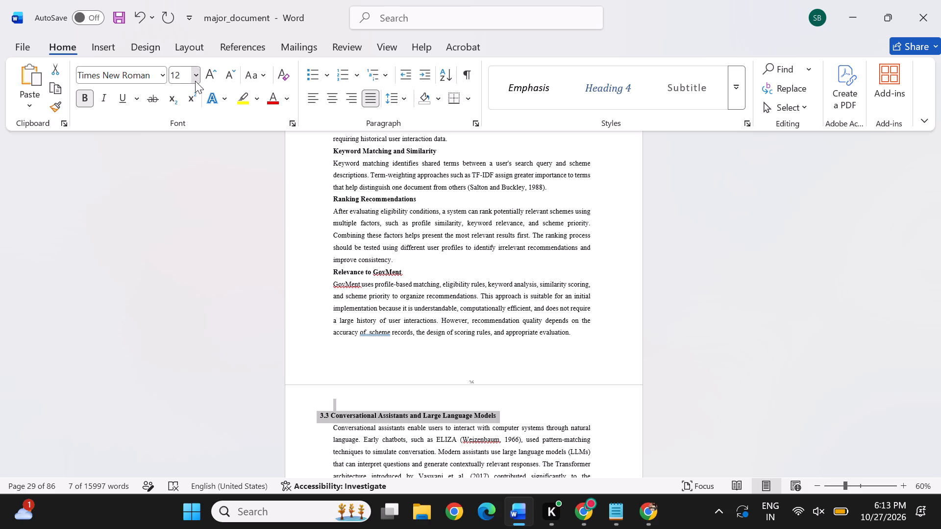
left_click(190, 185)
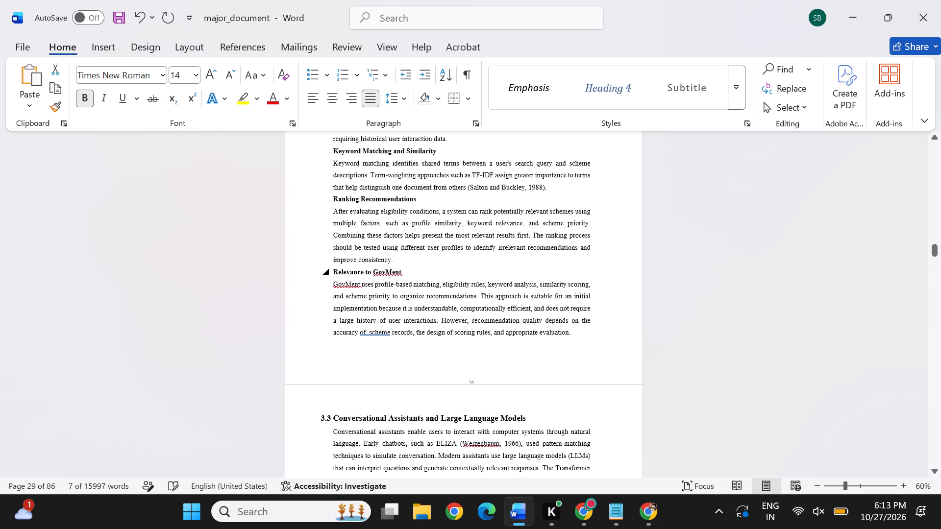
Remove the blank lines above the Relevance to GovMent subheading in section 3.3, keeping the subheading on its own line.
scroll(559, 365, "down", 1)
left_click(453, 301)
scroll(514, 366, "down", 1)
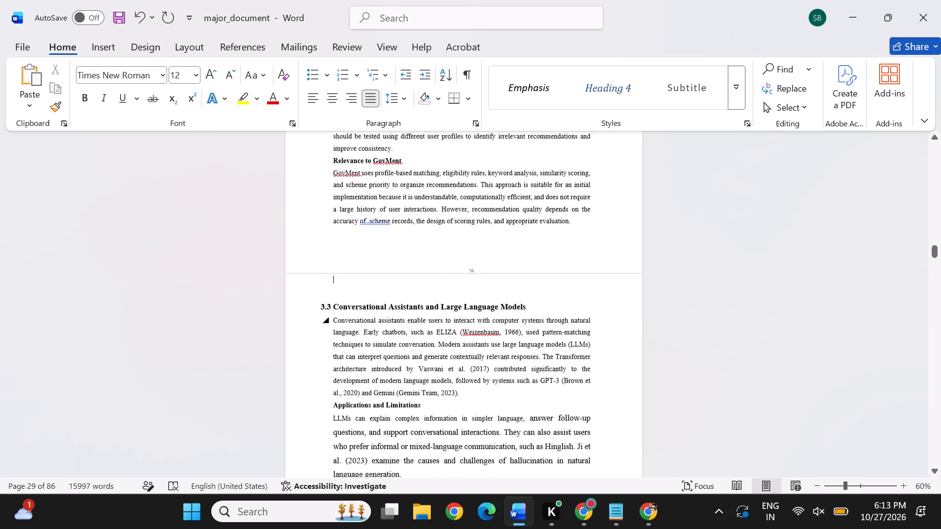
scroll(514, 366, "down", 1)
scroll(452, 362, "down", 3)
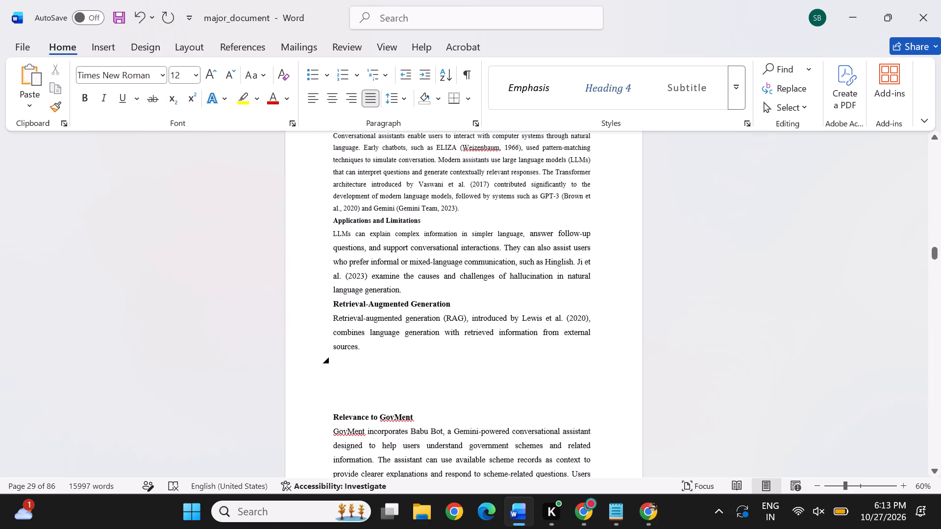
left_click(376, 347)
key("Delete")
key("Delete")
key("Delete")
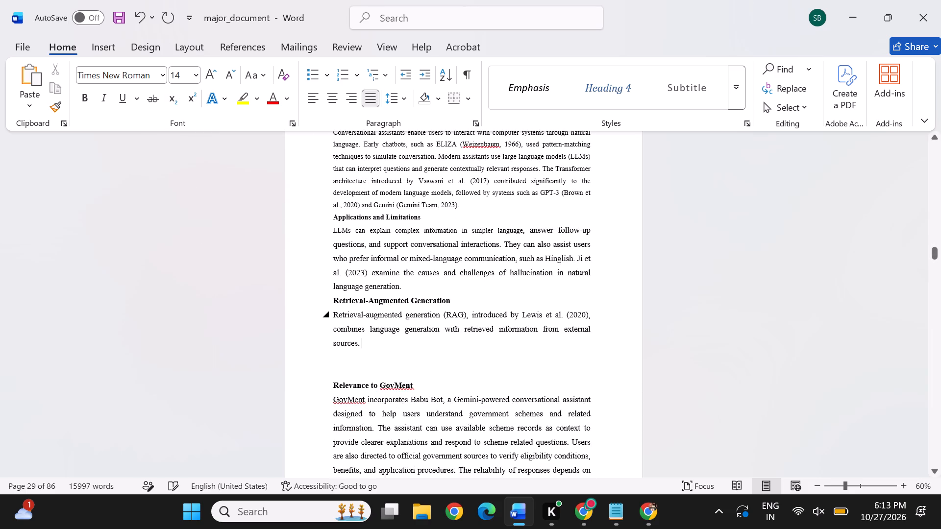
key("Delete")
key("Delete")
key("Return")
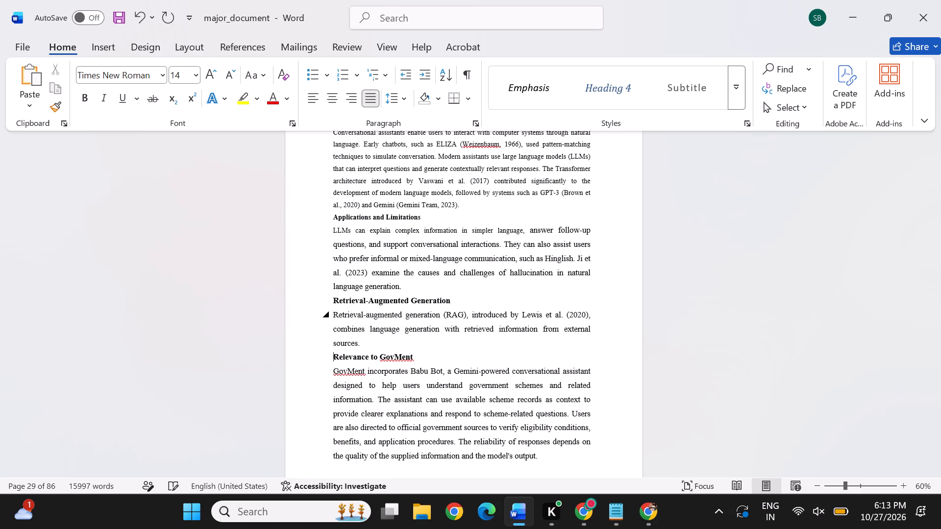
Set the text of section 3.3 through the end of its Relevance to GovMent paragraph to font size 12.
scroll(420, 371, "down", 1)
left_click_drag(546, 350, 358, 225)
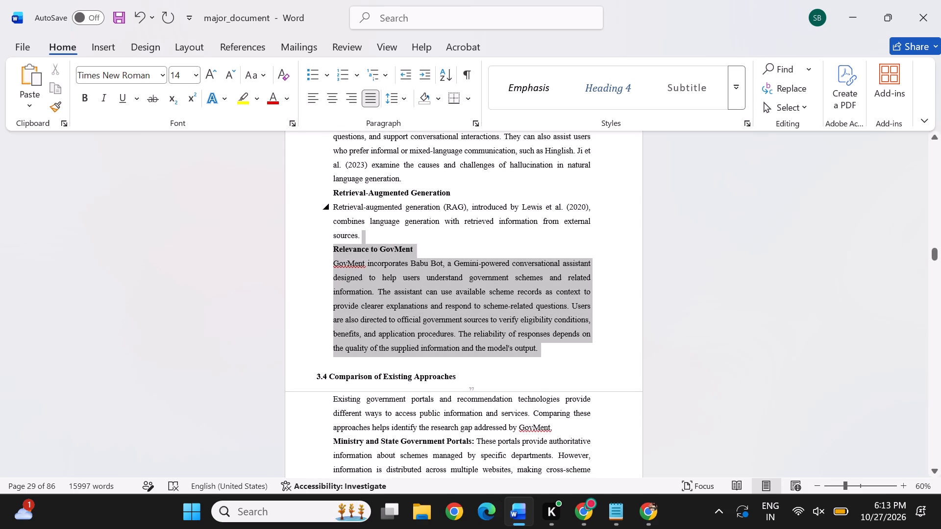
left_click_drag(358, 225, 327, 135)
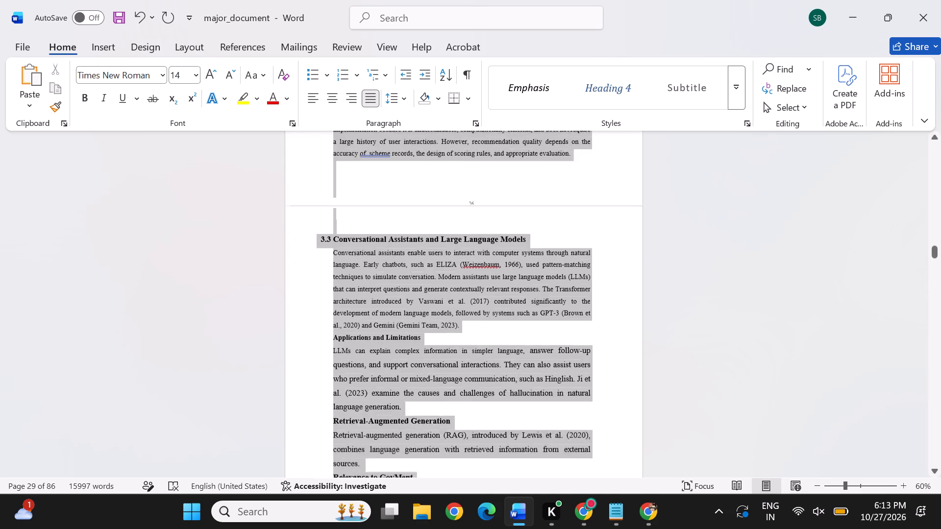
left_click_drag(327, 135, 328, 313)
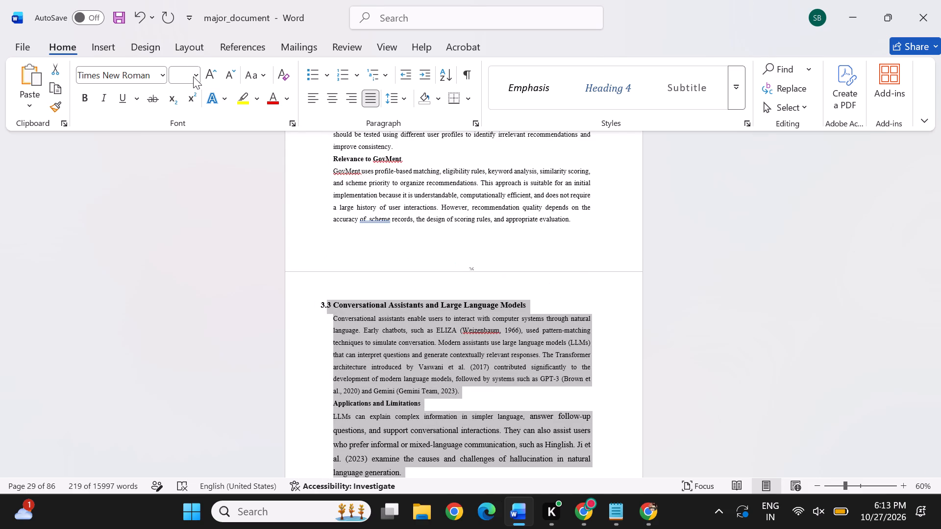
left_click(193, 76)
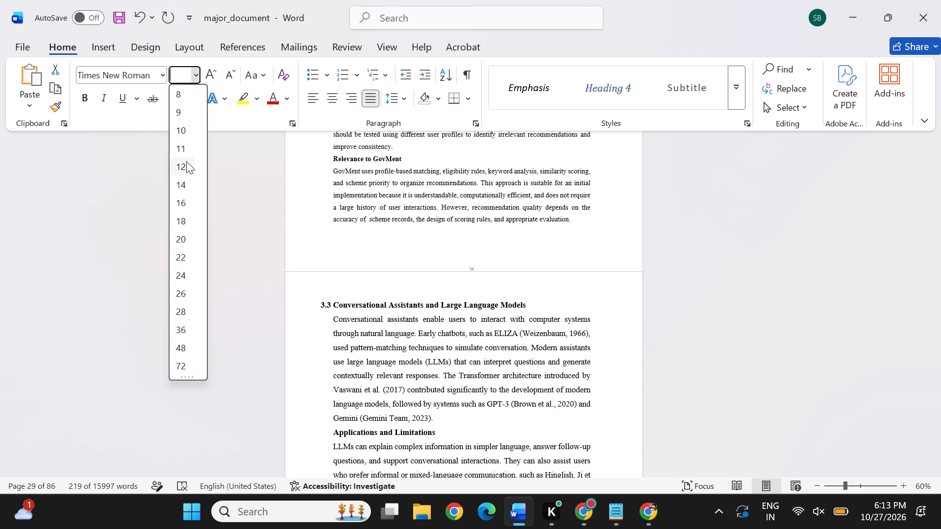
left_click(186, 161)
scroll(460, 338, "down", 1)
left_click(660, 280)
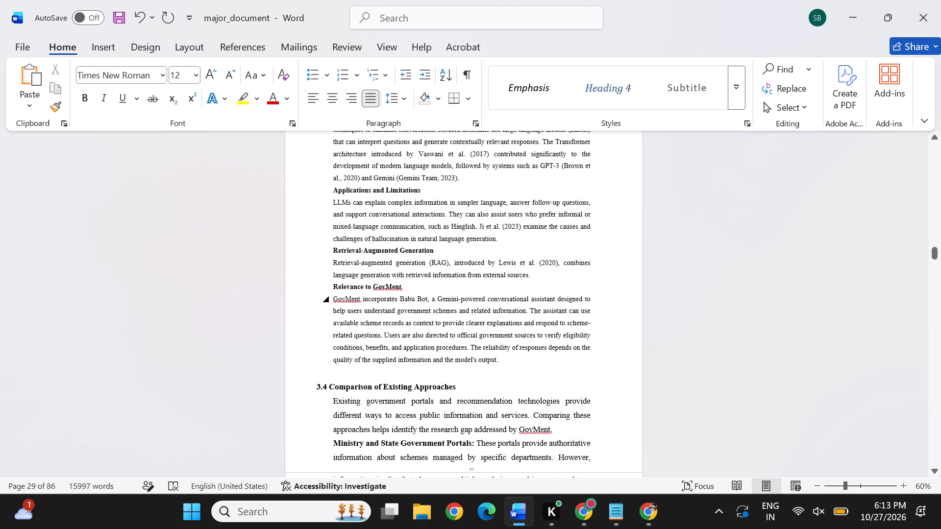
Insert blank lines above the 3.4 Comparison of Existing Approaches heading so it starts on the next page with one blank line above it.
left_click(515, 363)
key("Return")
key("Return")
key("Return")
key("Return")
key("Return")
scroll(515, 363, "down", 1)
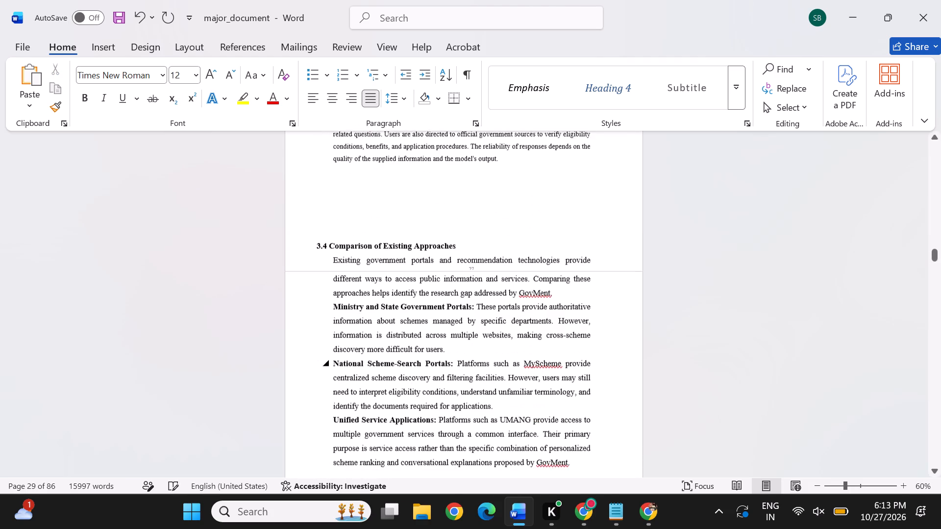
key("Return")
key("Return")
key("Return")
key("Return")
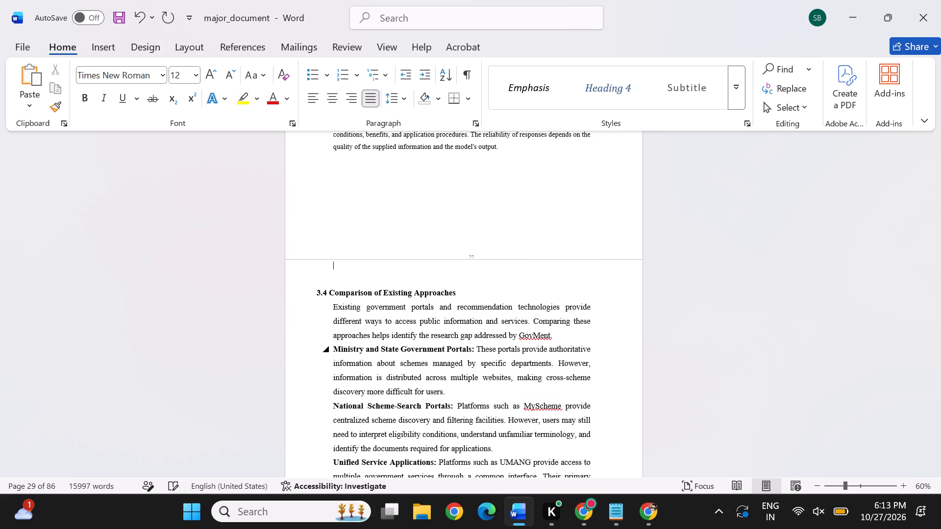
key("Delete")
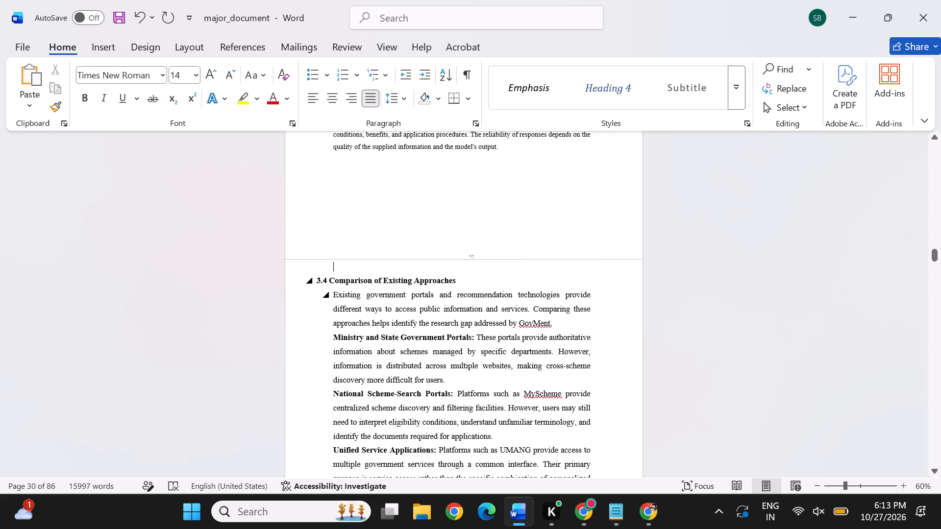
scroll(446, 297, "down", 1)
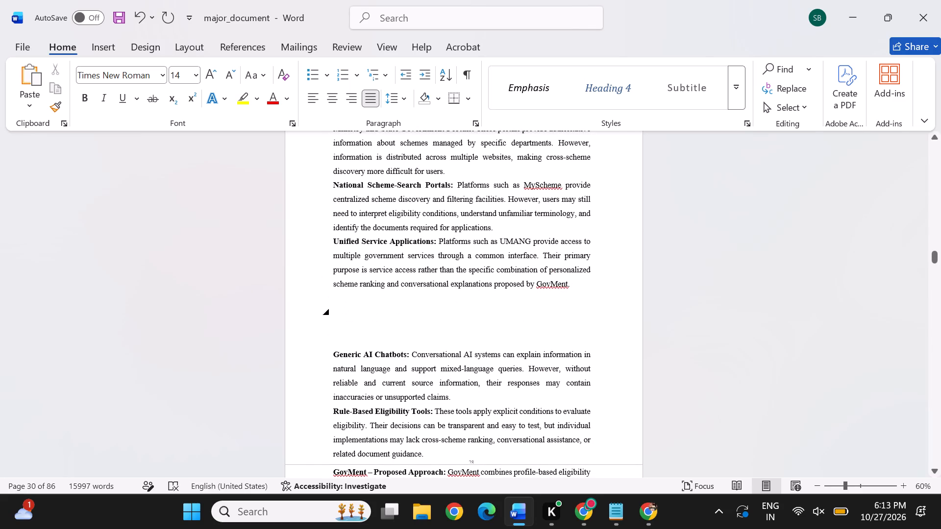
Remove the blank lines between the Unified Service Applications and Generic AI Chatbots paragraphs in section 3.4.
left_click(343, 304)
key("Delete")
key("Delete")
key("Delete")
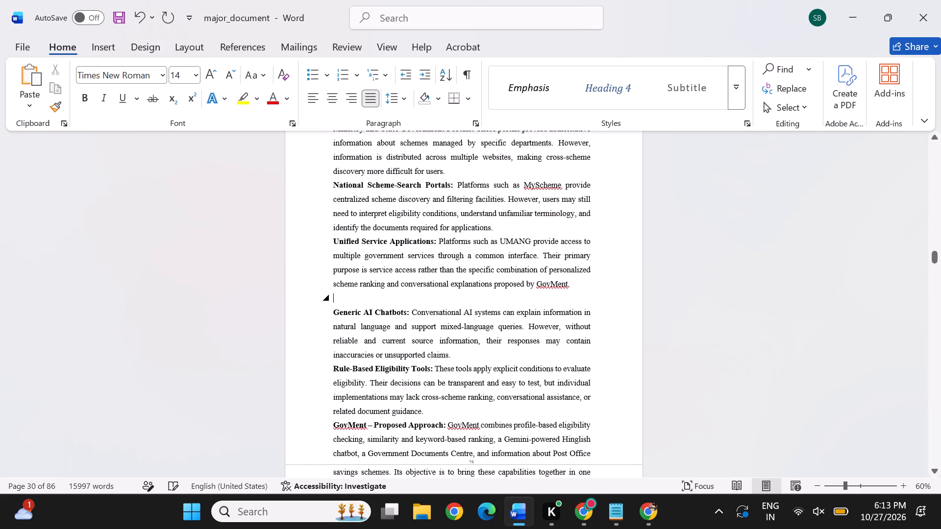
key("Delete")
Set the text of section 3.4, from below its heading through the Research Gap paragraph, to font size 12.
scroll(481, 339, "down", 1)
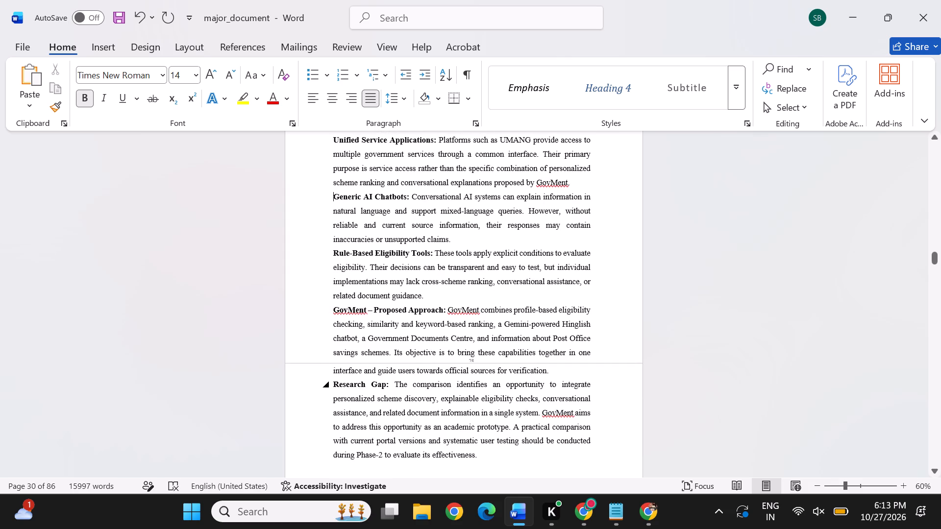
left_click_drag(482, 456, 324, 103)
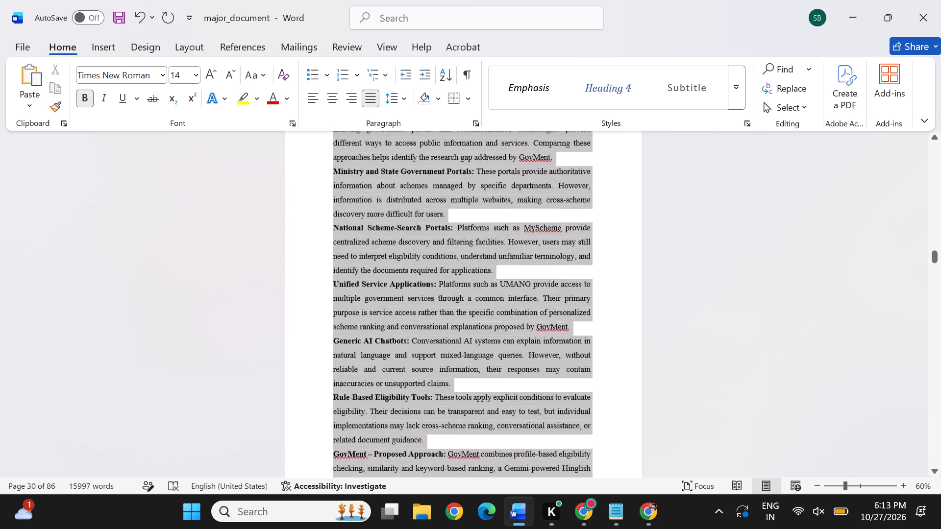
left_click_drag(324, 103, 337, 282)
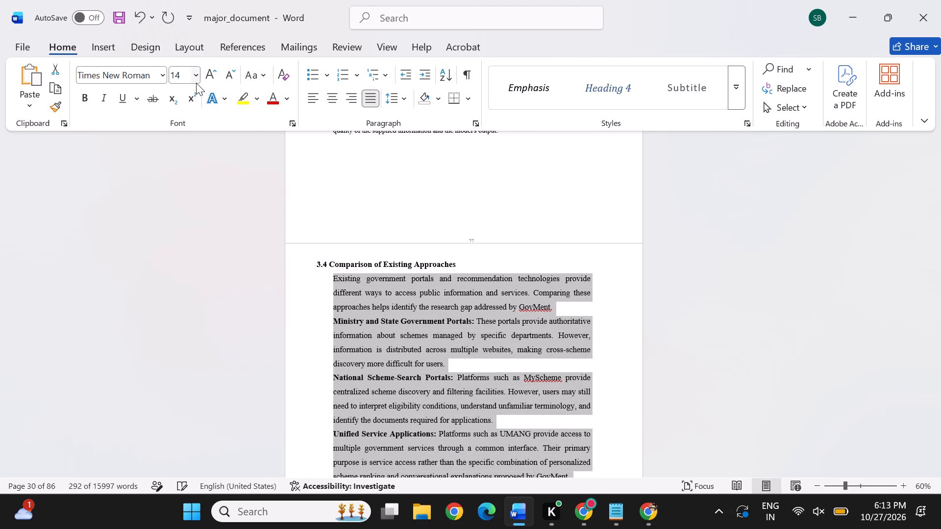
left_click(196, 79)
left_click(192, 165)
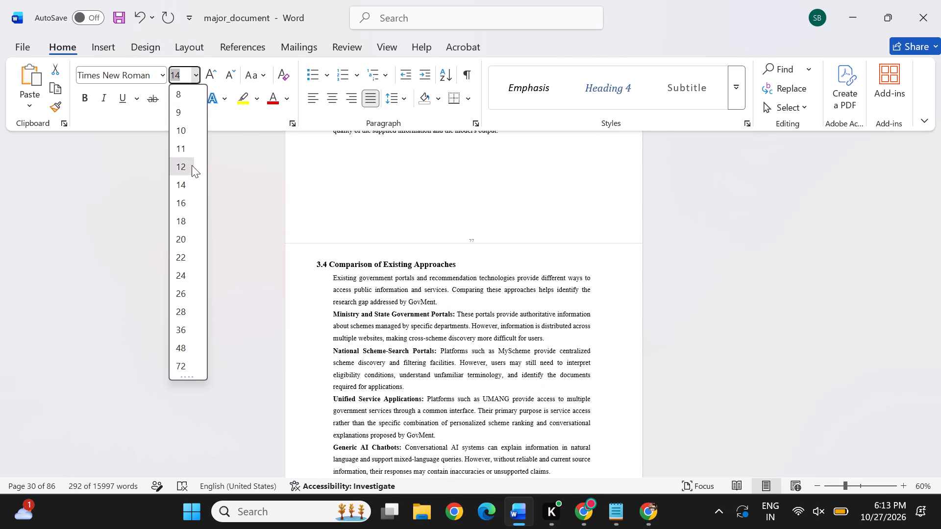
scroll(454, 283, "down", 1)
scroll(525, 269, "down", 1)
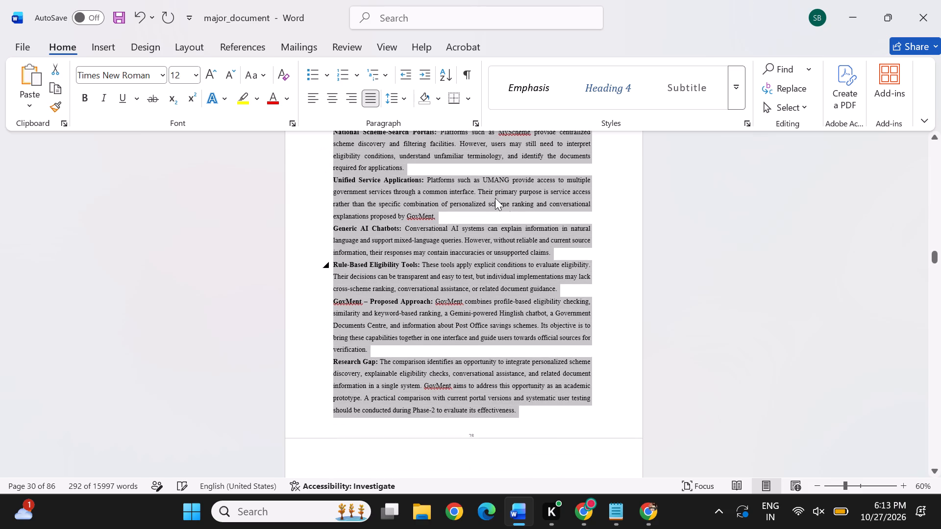
Delete the Generic AI Chatbots paragraph from section 3.4.
scroll(456, 292, "up", 1)
left_click(452, 215)
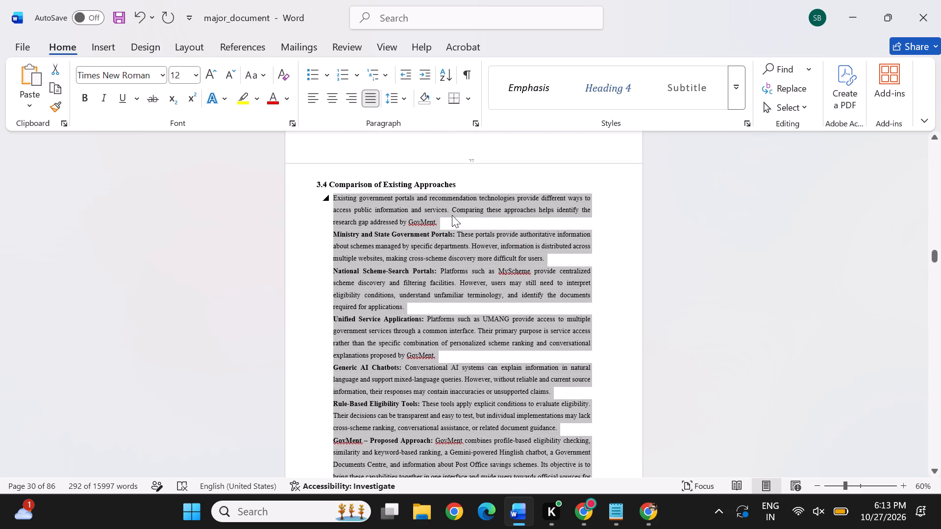
double_click(453, 220)
scroll(483, 311, "down", 1)
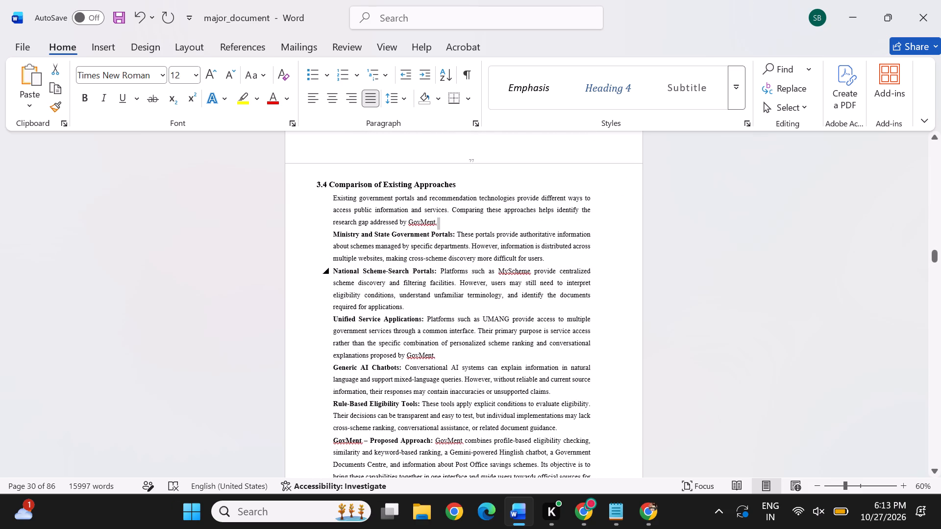
scroll(483, 311, "down", 1)
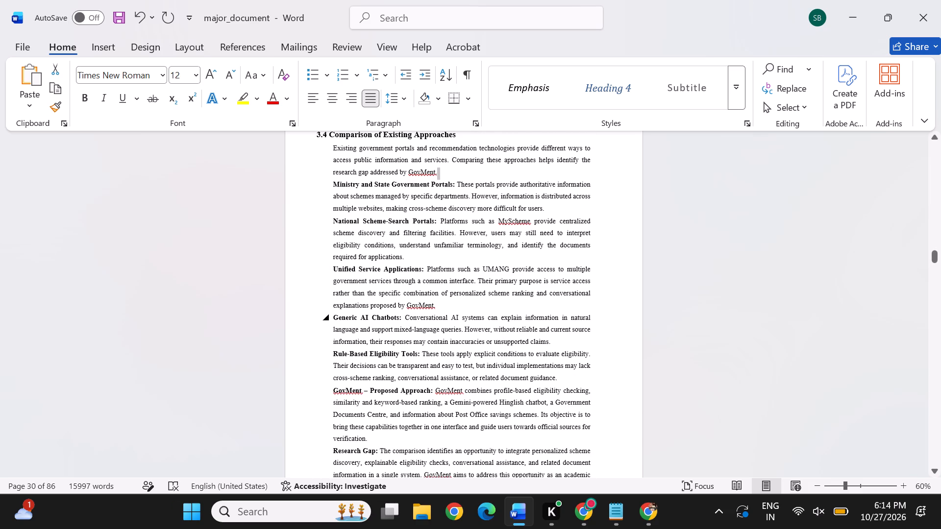
scroll(470, 364, "down", 1)
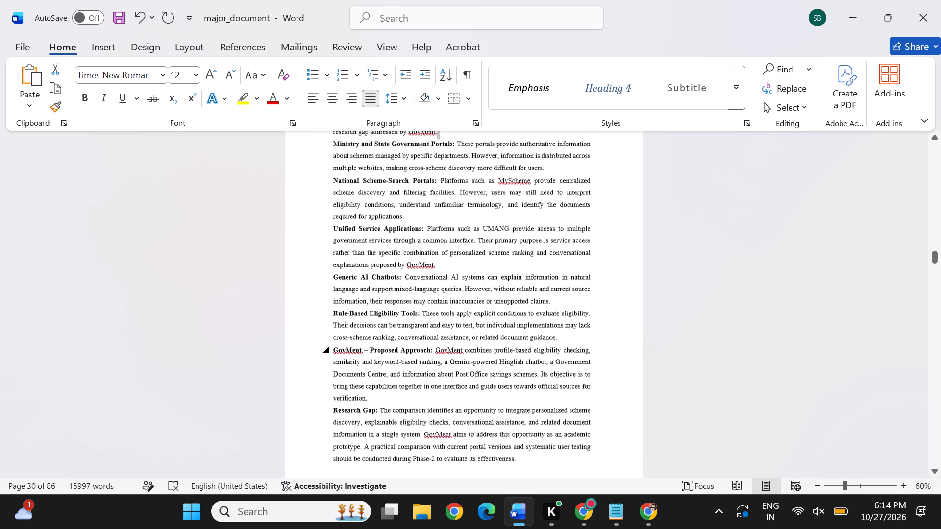
right_click(485, 416)
scroll(447, 306, "up", 1)
left_click(304, 232)
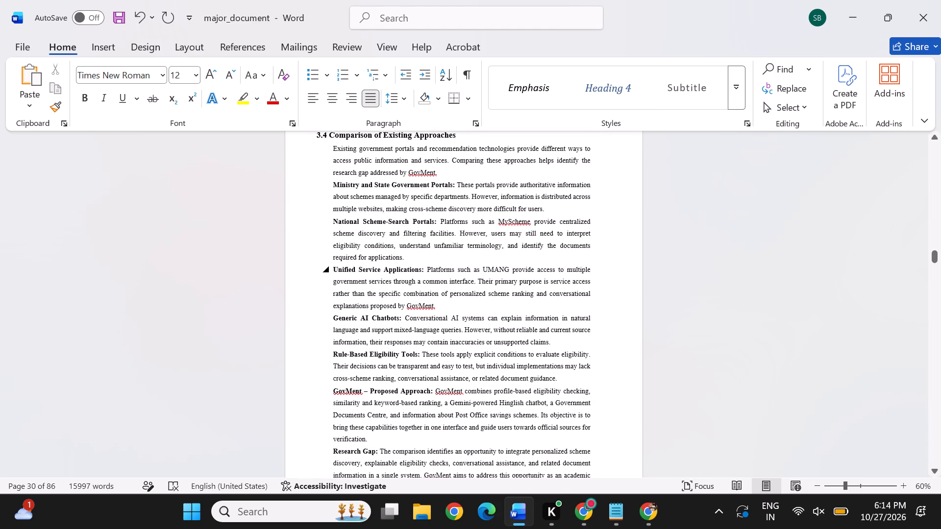
left_click_drag(449, 305, 364, 289)
left_click(638, 332)
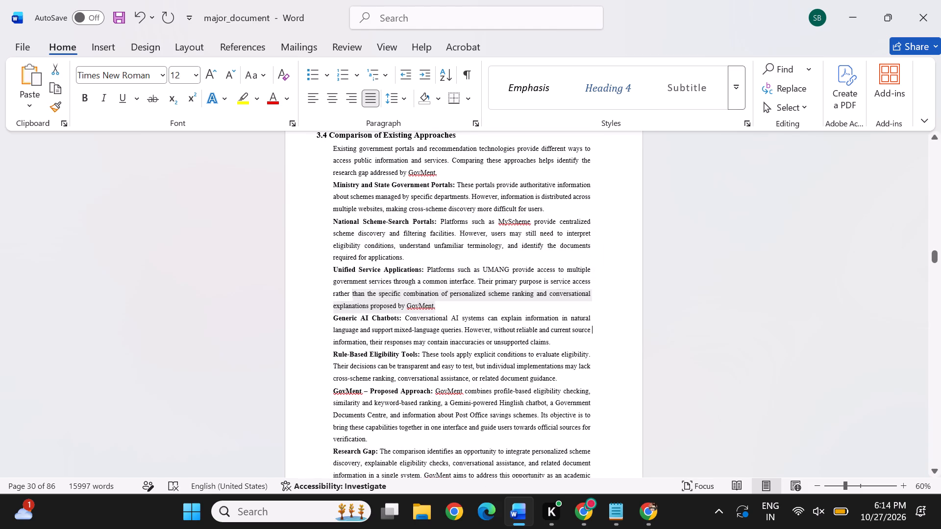
left_click_drag(564, 342, 338, 320)
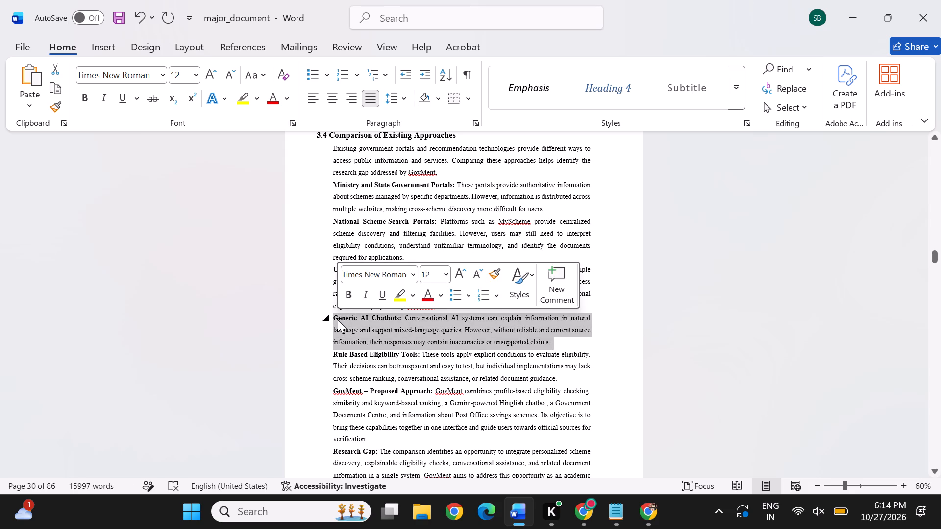
key("Delete")
Save the document.
scroll(402, 323, "down", 1)
scroll(458, 360, "down", 1)
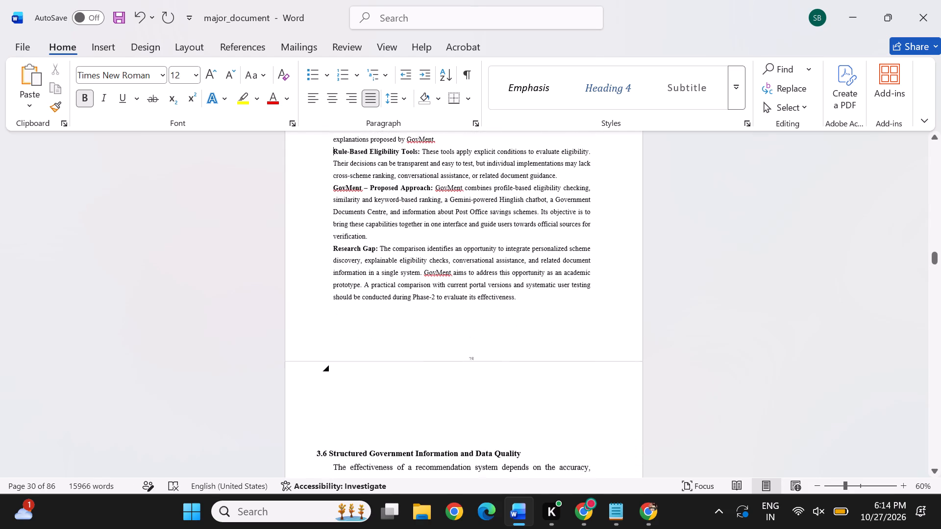
key("ctrl+s")
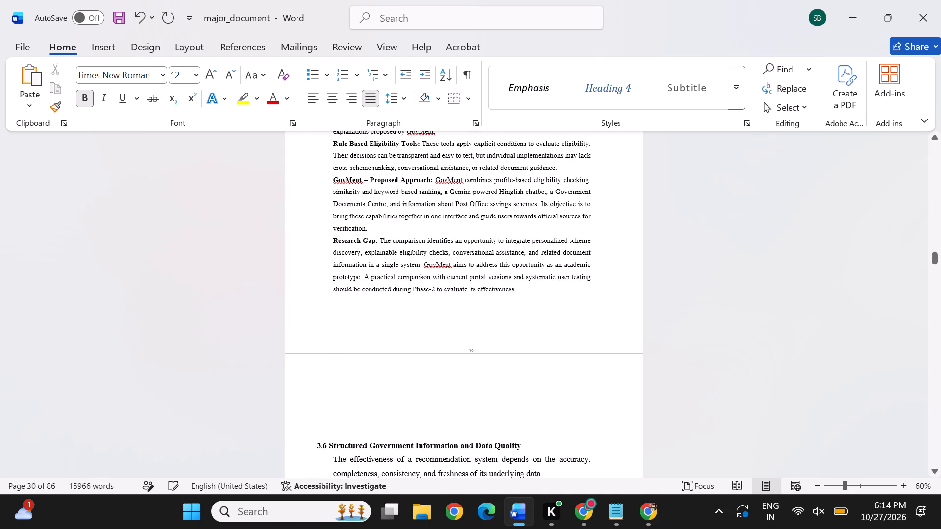
Remove the extra blank lines above the 3.6 Structured Government Information and Data Quality heading, leaving one at the page start.
left_click(340, 367)
key("Delete")
key("Delete")
key("Delete")
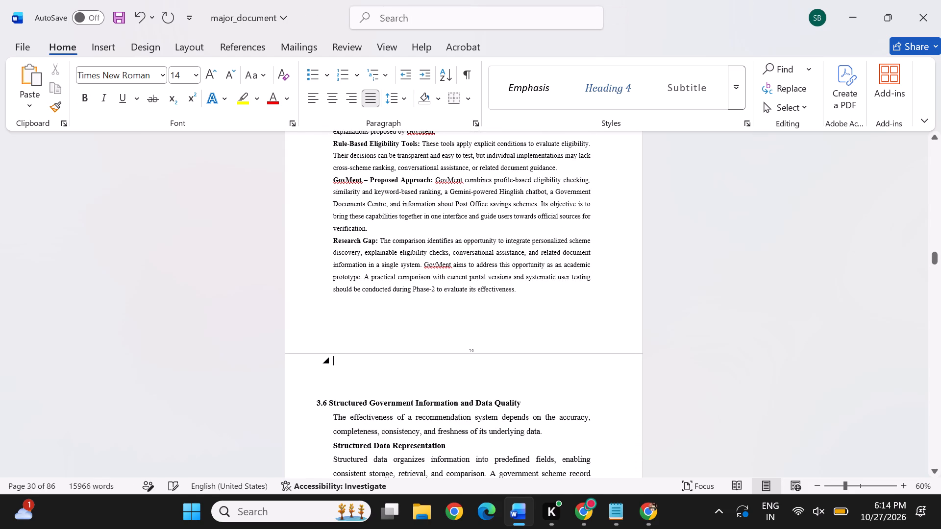
key("Delete")
key("Delete")
Set the text of section 3.6, from below its heading through the Relevance to GovMent paragraph, to font size 12.
scroll(446, 376, "down", 1)
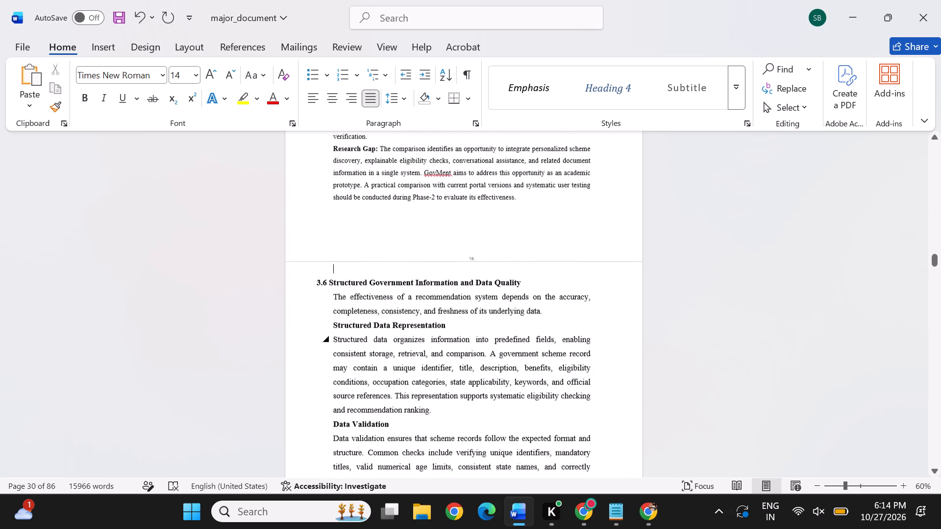
scroll(446, 376, "down", 1)
left_click_drag(333, 224, 481, 506)
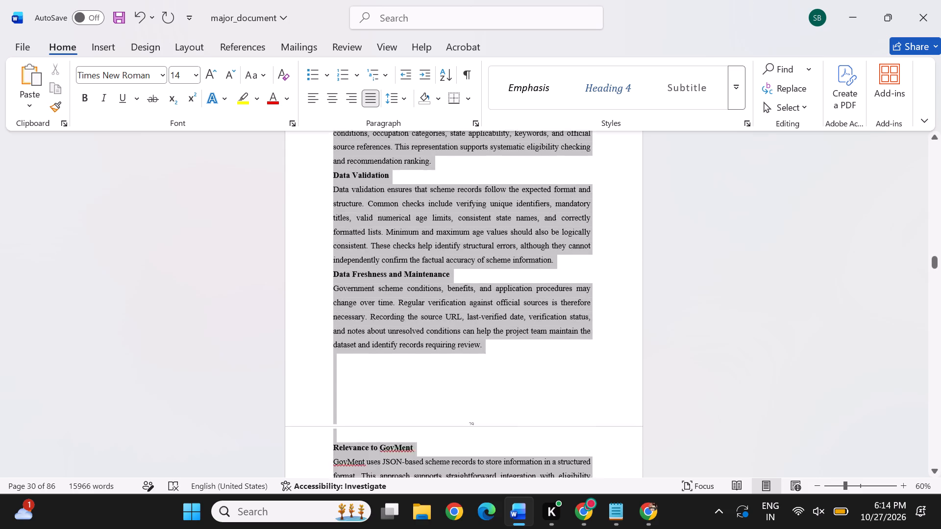
left_click_drag(481, 506, 447, 229)
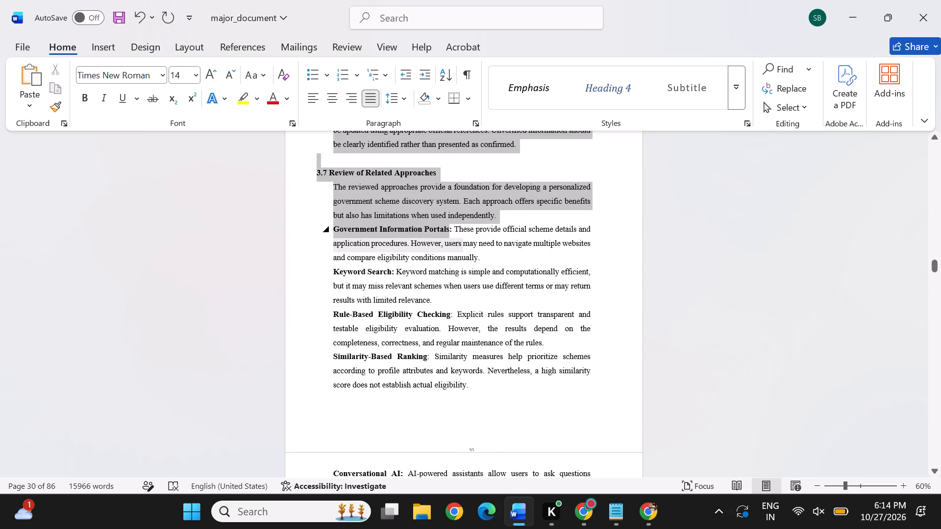
left_click_drag(447, 229, 519, 157)
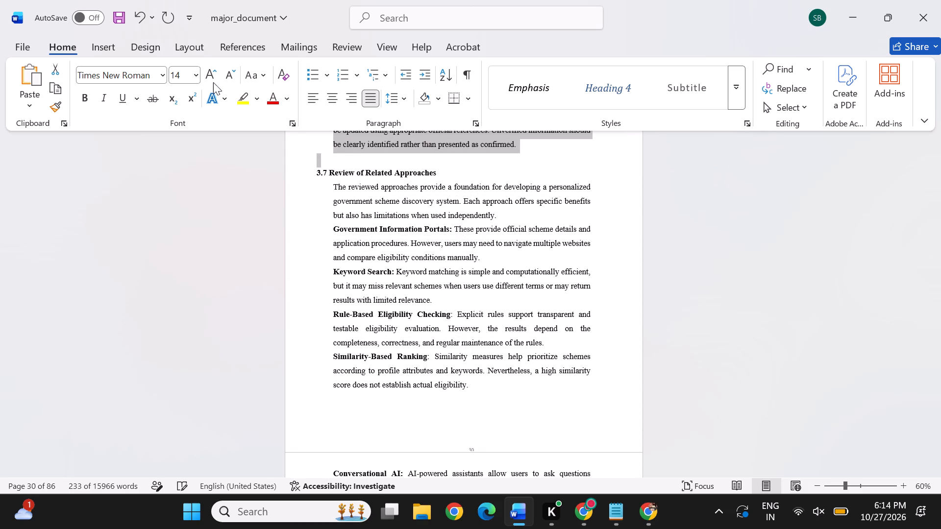
left_click(193, 74)
left_click(190, 163)
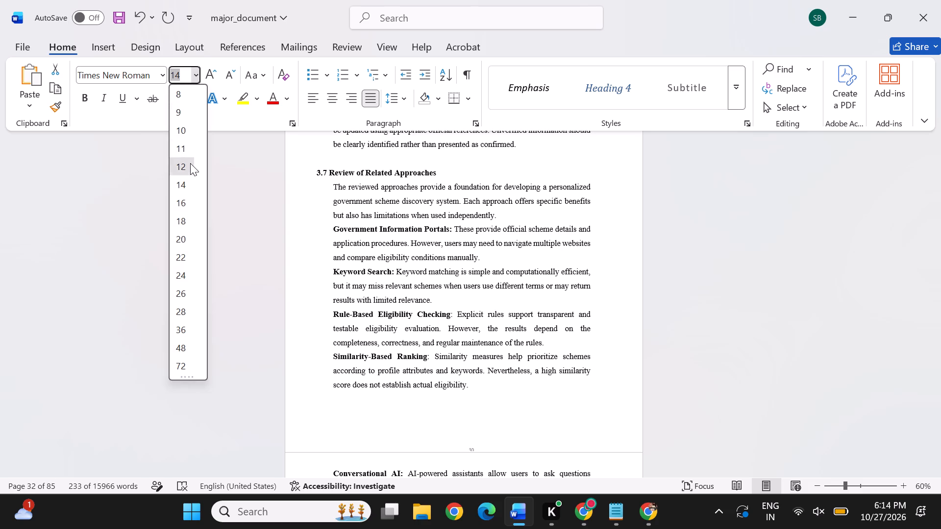
Remove the blank lines above the Relevance to GovMent subheading in section 3.6, keeping the subheading on its own line.
scroll(387, 288, "up", 1)
scroll(421, 351, "up", 1)
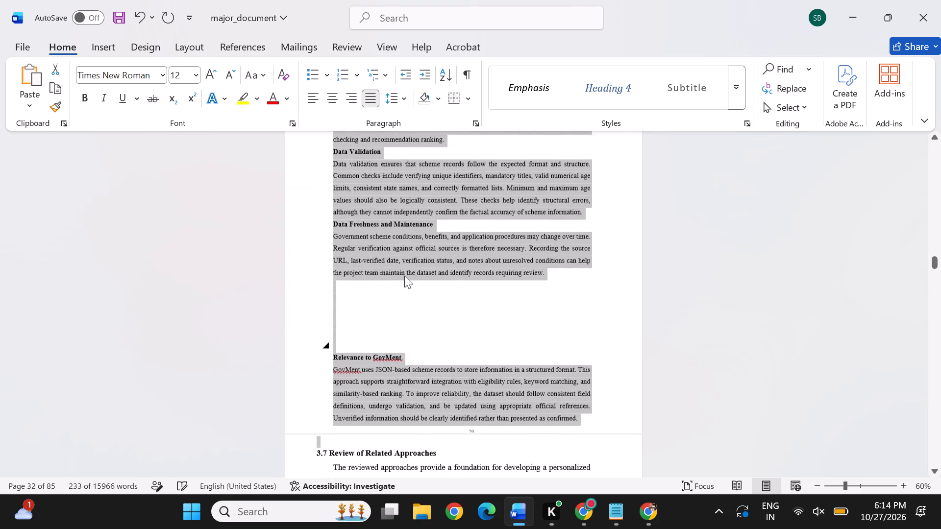
left_click(363, 297)
key("Delete")
key("Delete")
key("Delete")
key("Delete")
key("Delete")
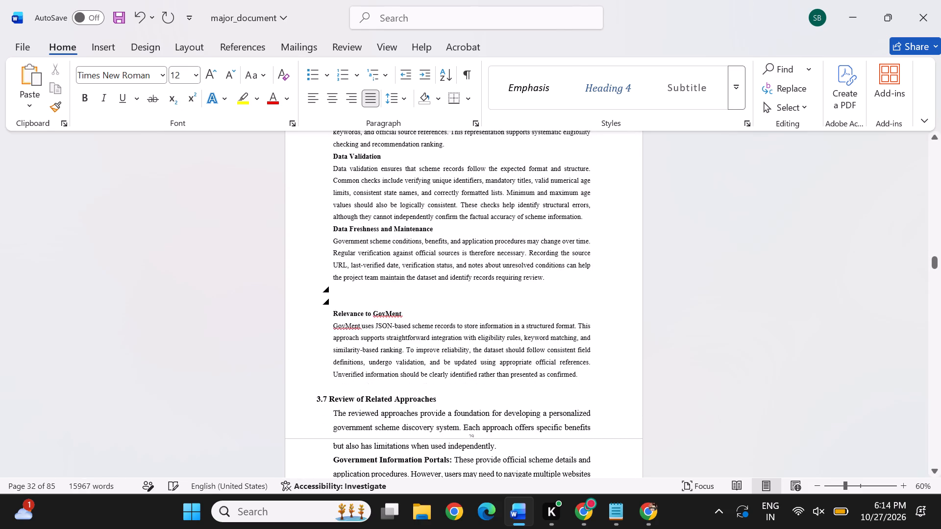
key("Delete")
scroll(461, 285, "up", 1)
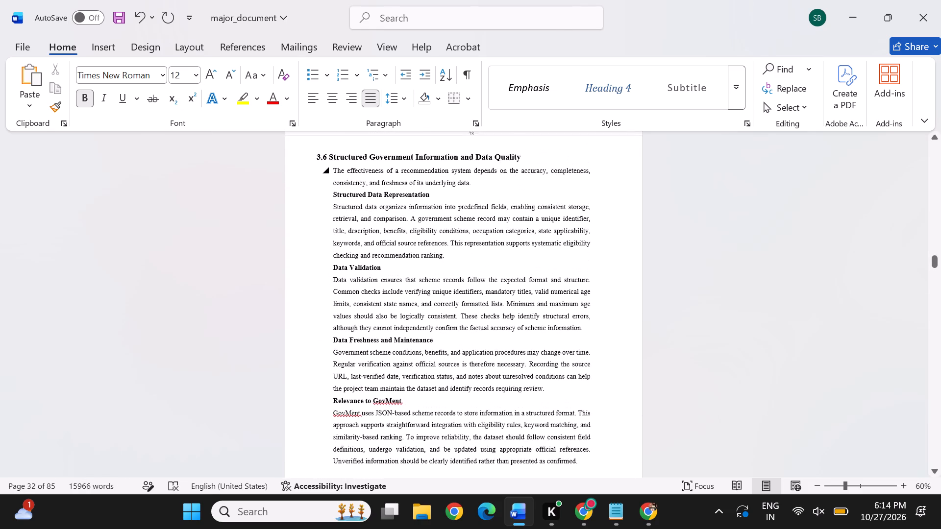
Insert blank lines above the 3.7 Review of Related Approaches heading so it starts on the next page with one blank line above it.
scroll(496, 286, "down", 1)
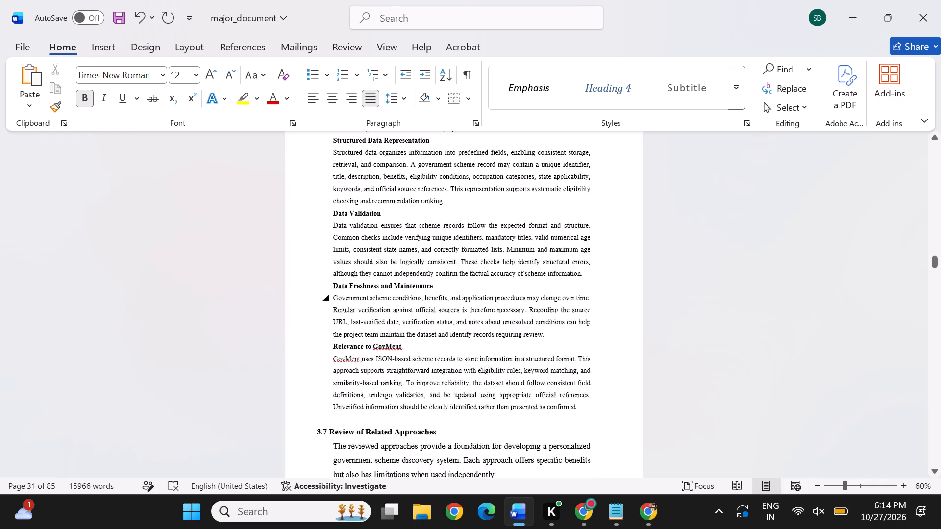
scroll(496, 286, "down", 1)
left_click(380, 285)
key("Return")
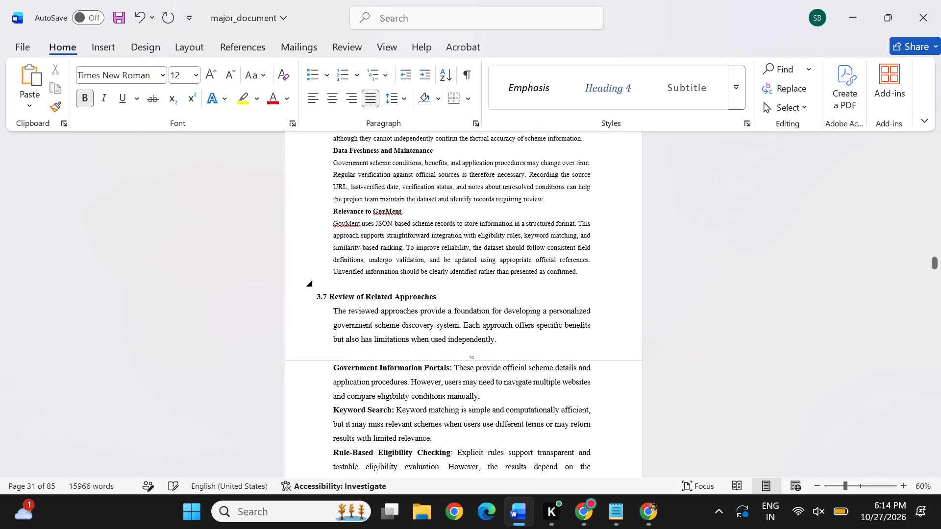
key("Return")
key("Return")
key("Return")
key("Return")
key("Return")
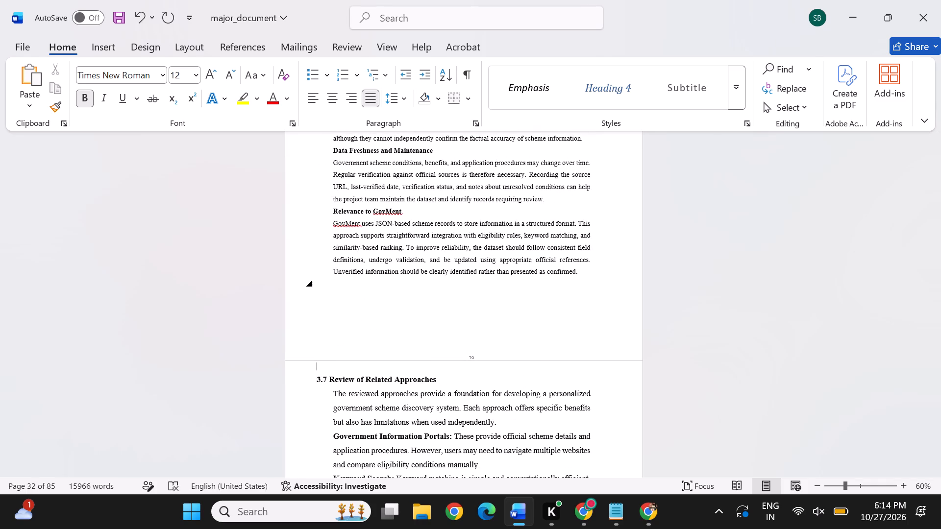
Remove the blank lines between the Similarity-Based Ranking and Conversational AI paragraphs in section 3.7.
scroll(421, 315, "down", 1)
scroll(370, 209, "up", 1)
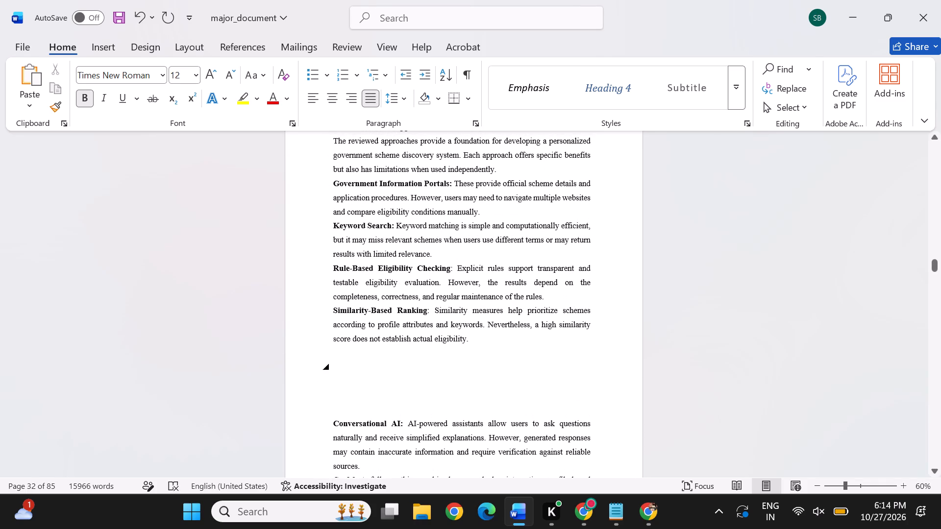
left_click(374, 364)
key("Up")
key("Delete")
key("Delete")
key("Delete")
key("Delete")
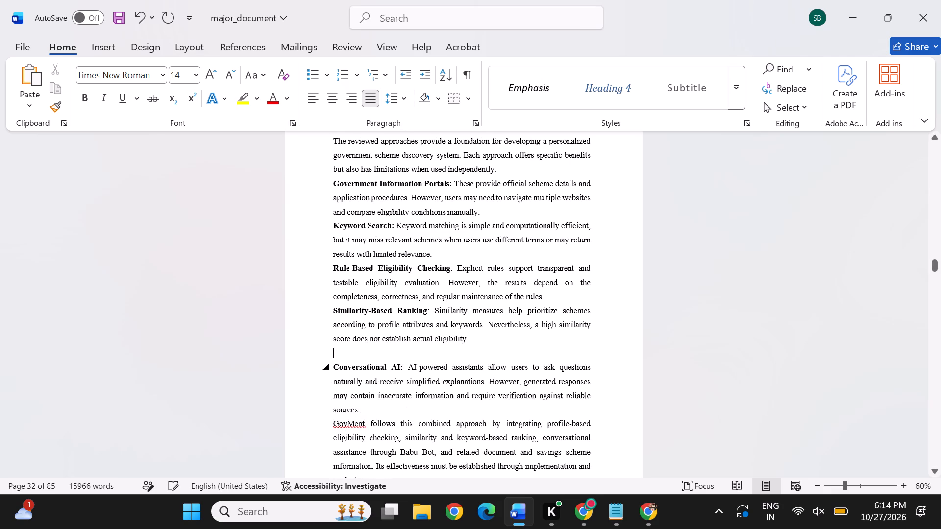
key("Delete")
Insert three blank lines after the last paragraph of section 3.7 so the 3.8 Research Gap heading starts on the next page.
scroll(448, 368, "down", 1)
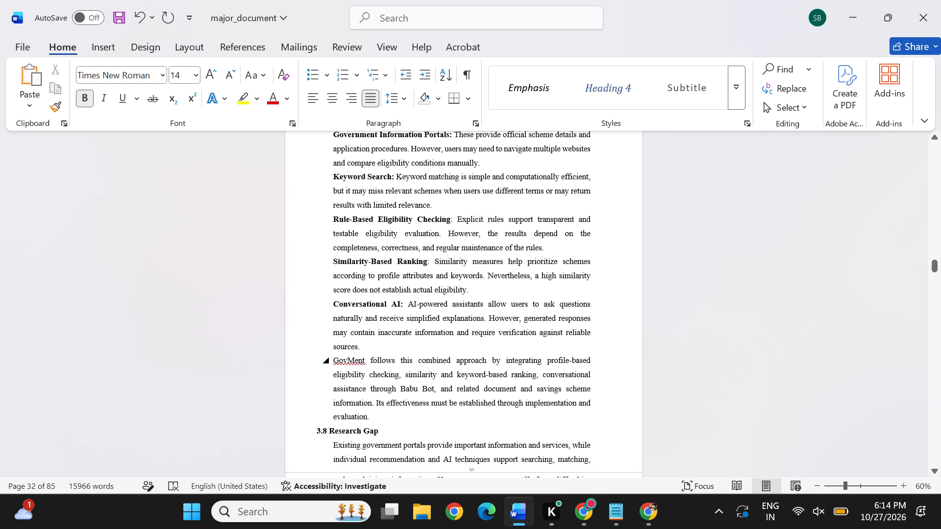
left_click(379, 421)
key("Return")
key("Return")
key("Return")
scroll(379, 421, "down", 1)
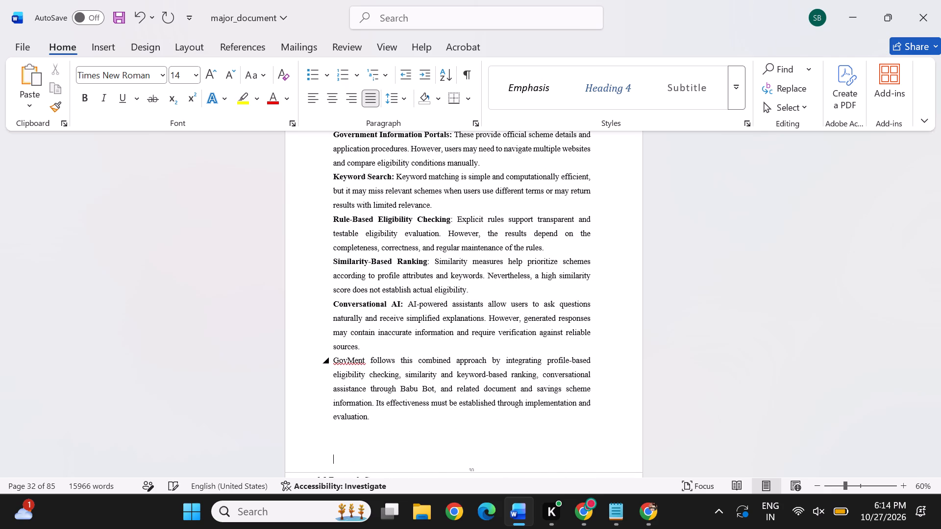
scroll(379, 421, "down", 1)
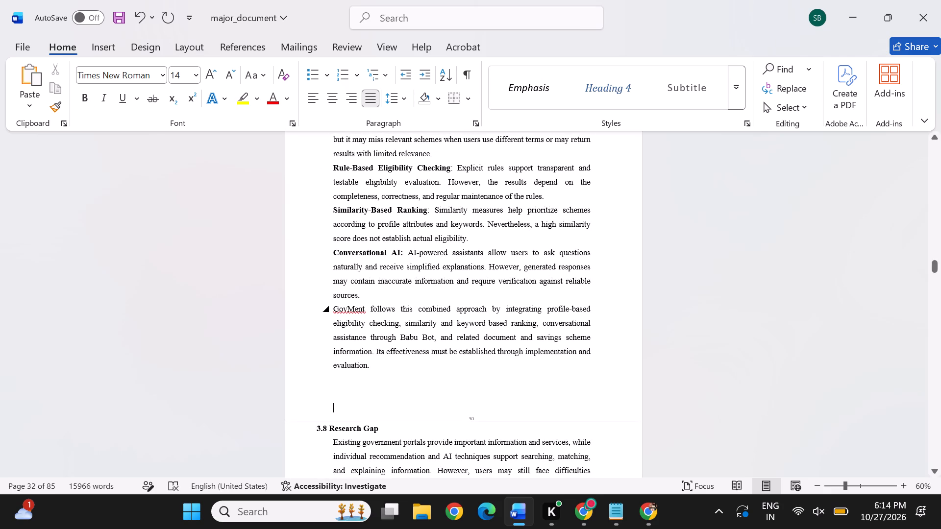
Set the body text of section 3.7 Review of Related Approaches to font size 12.
left_click_drag(381, 364, 327, 154)
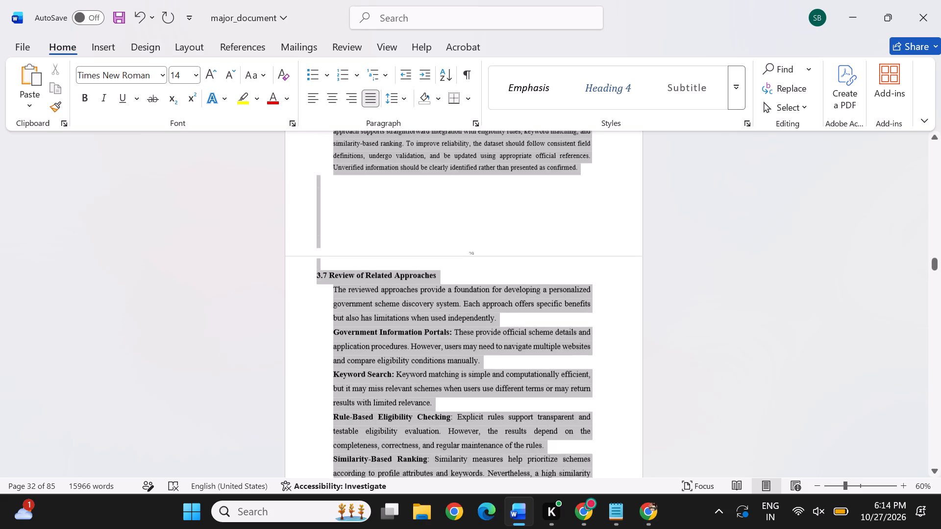
left_click_drag(327, 154, 331, 308)
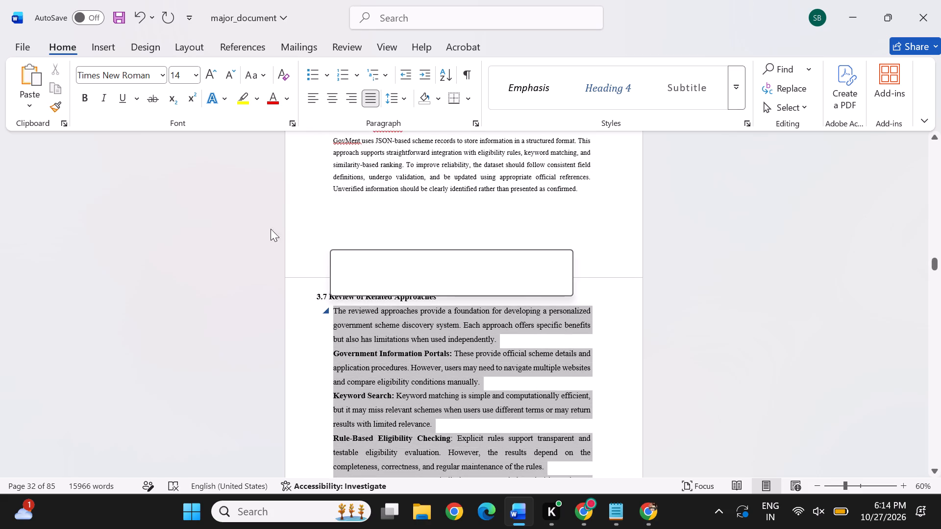
left_click(199, 70)
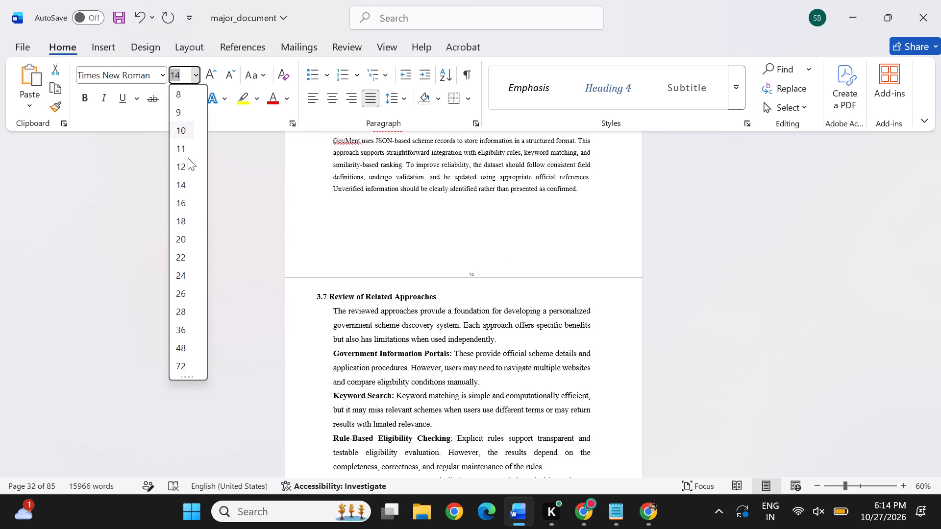
left_click(188, 163)
left_click(485, 387)
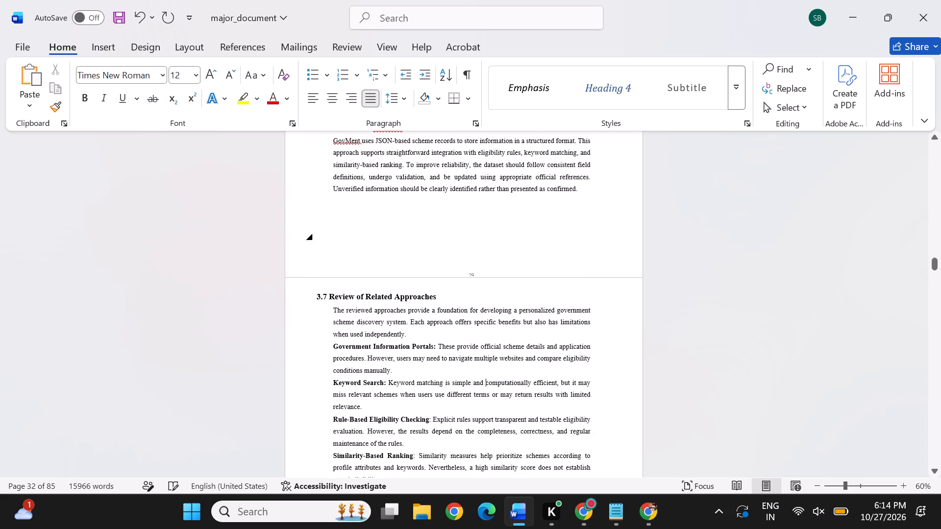
Insert blank lines after the last paragraph of section 3.7 so the 3.8 Research Gap heading starts on the next page below one blank line.
scroll(469, 342, "down", 2)
left_click(371, 338)
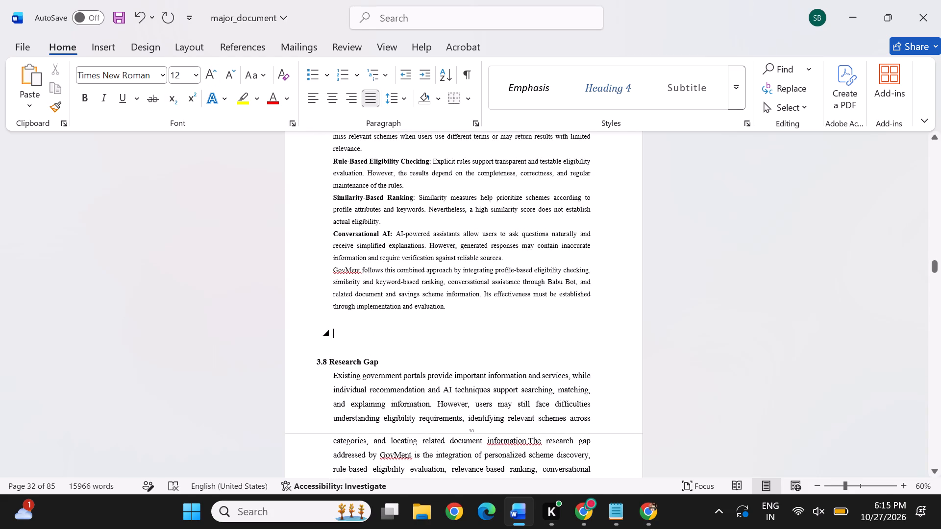
key("Return")
key("Return")
key("Return")
key("Return")
key("Return")
key("Return")
key("Return")
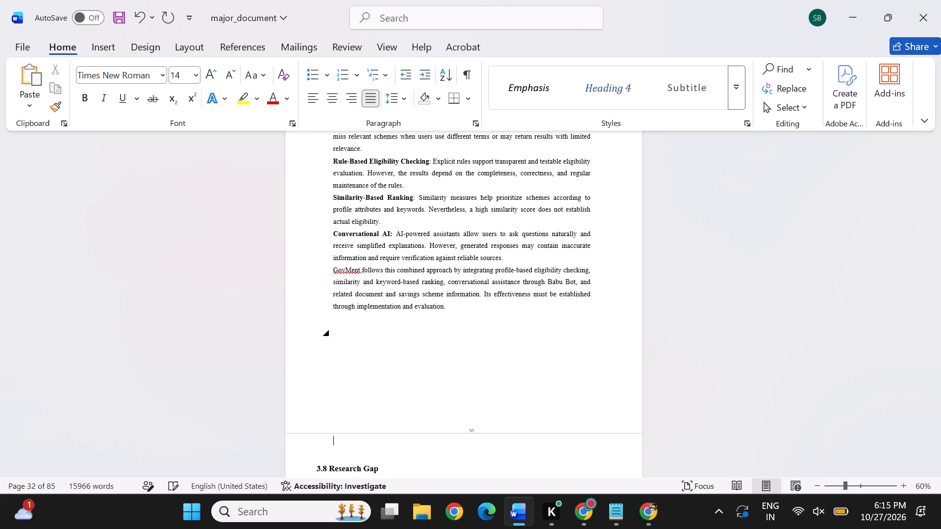
key("Delete")
Set the paragraph under 3.8 Research Gap to font size 12.
scroll(371, 338, "down", 2)
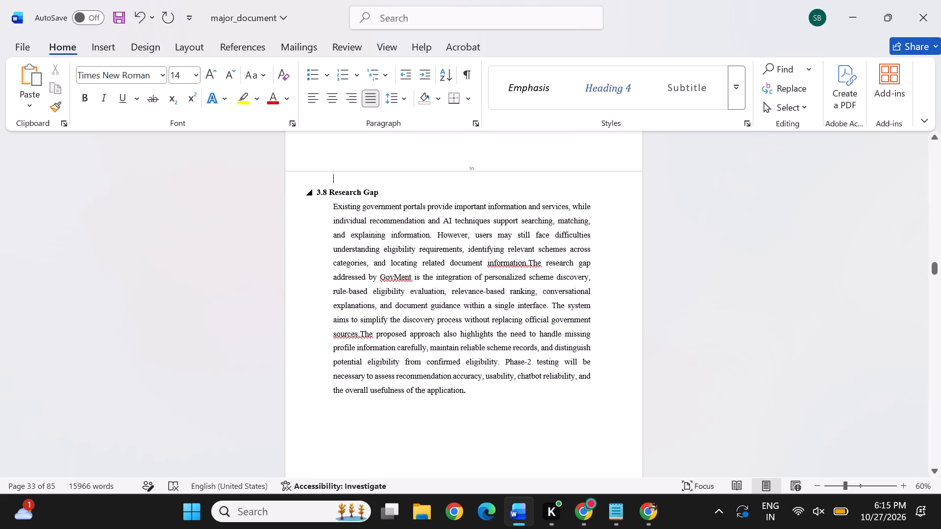
left_click_drag(334, 206, 467, 393)
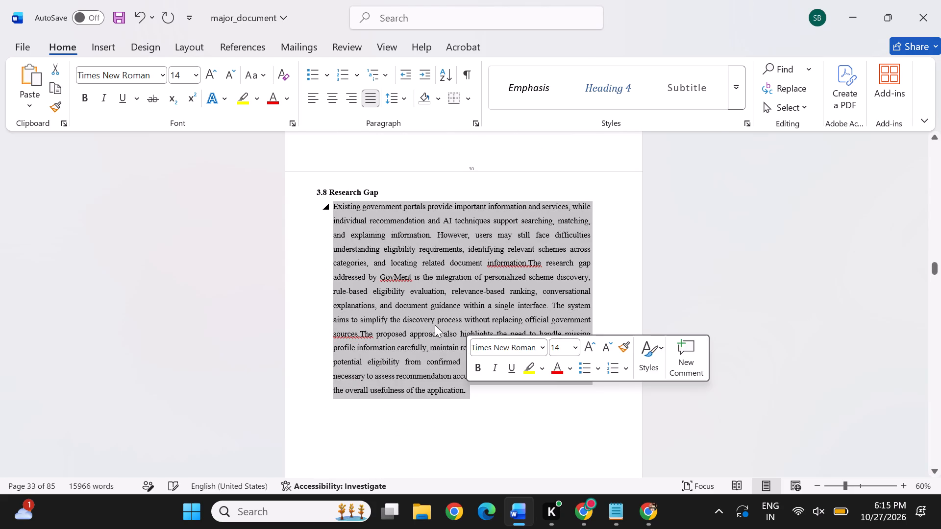
left_click_drag(198, 73, 199, 169)
left_click(195, 168)
left_click(193, 168)
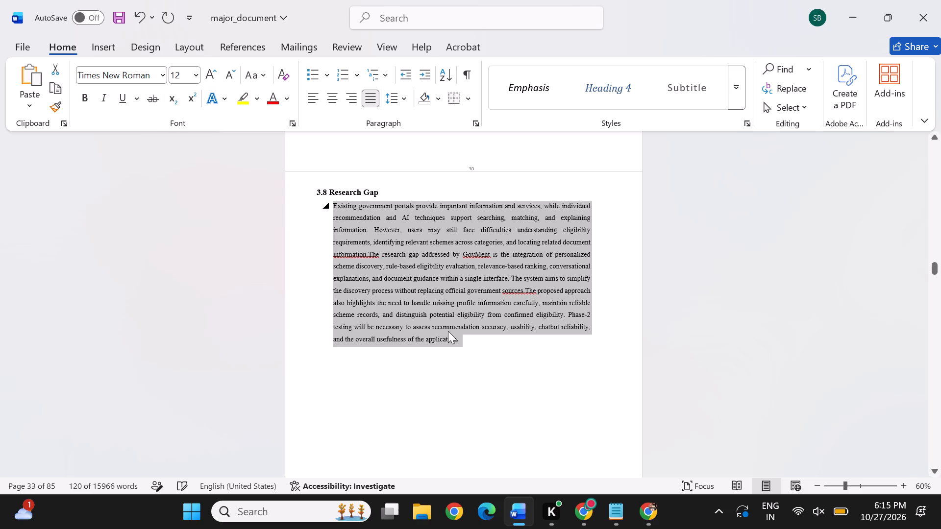
left_click(540, 395)
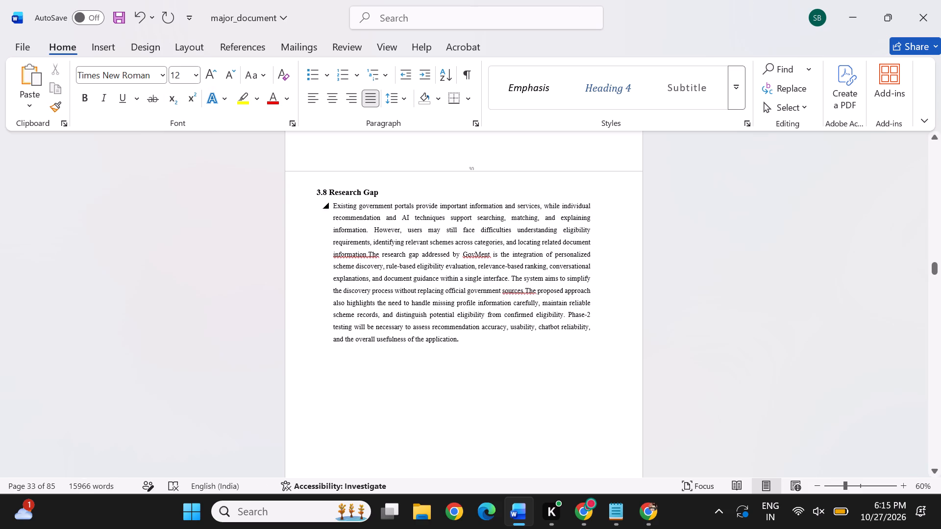
Review the page layout from section 3.6 through the opening sections of Chapter 4.
scroll(497, 361, "up", 1)
scroll(488, 307, "up", 1)
scroll(409, 322, "up", 1)
scroll(406, 369, "up", 1)
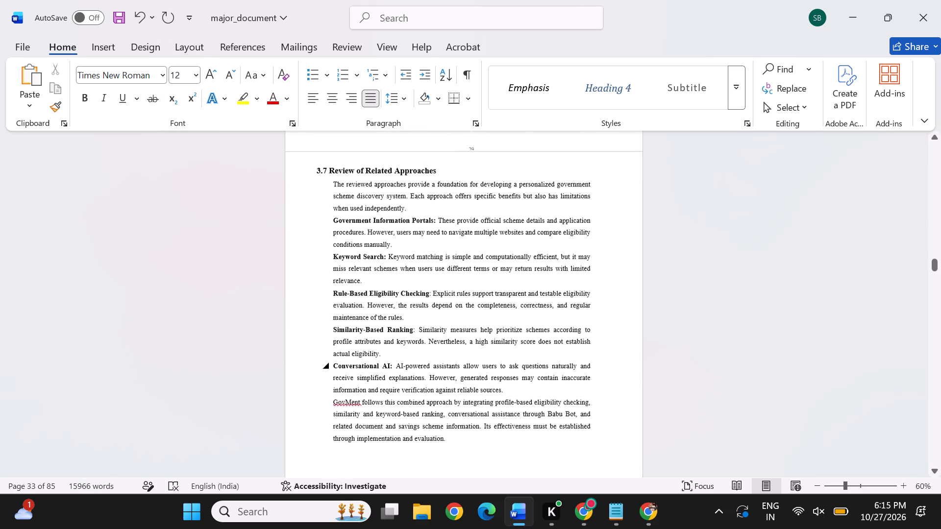
scroll(406, 369, "up", 1)
scroll(649, 184, "down", 1)
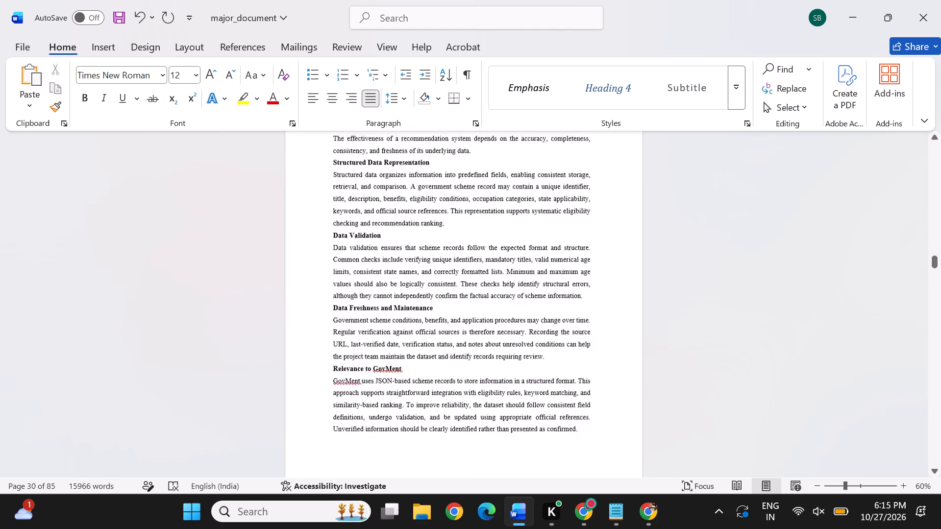
scroll(615, 254, "down", 2)
scroll(503, 355, "down", 2)
scroll(472, 383, "up", 1)
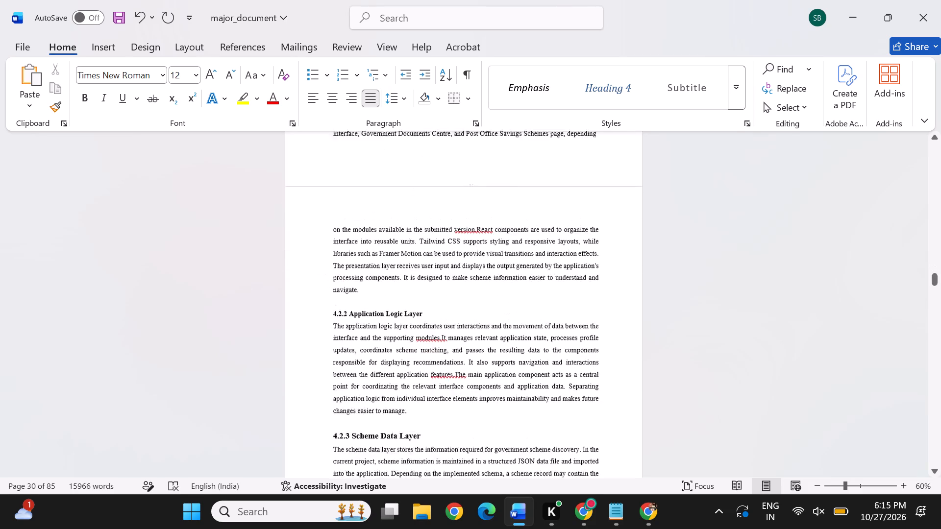
scroll(472, 383, "up", 1)
scroll(243, 316, "up", 1)
scroll(314, 306, "up", 1)
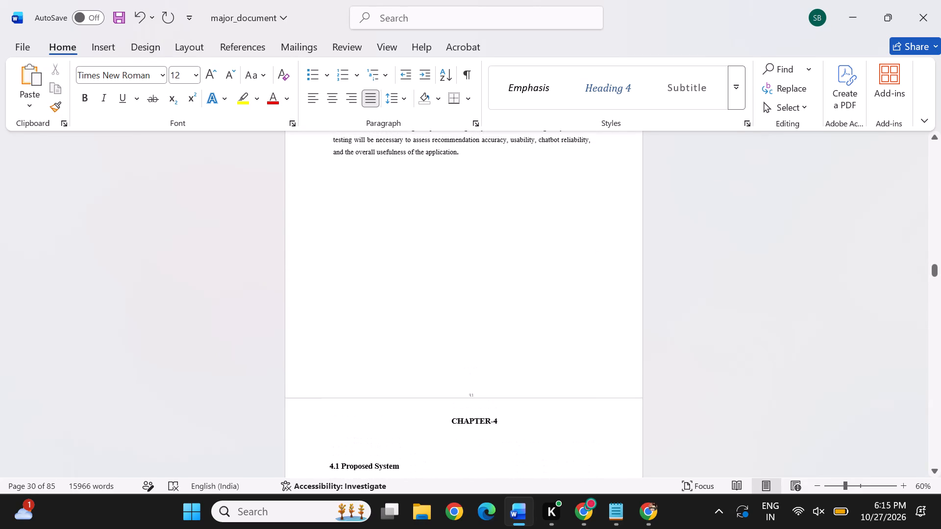
scroll(401, 349, "down", 1)
left_click(463, 353)
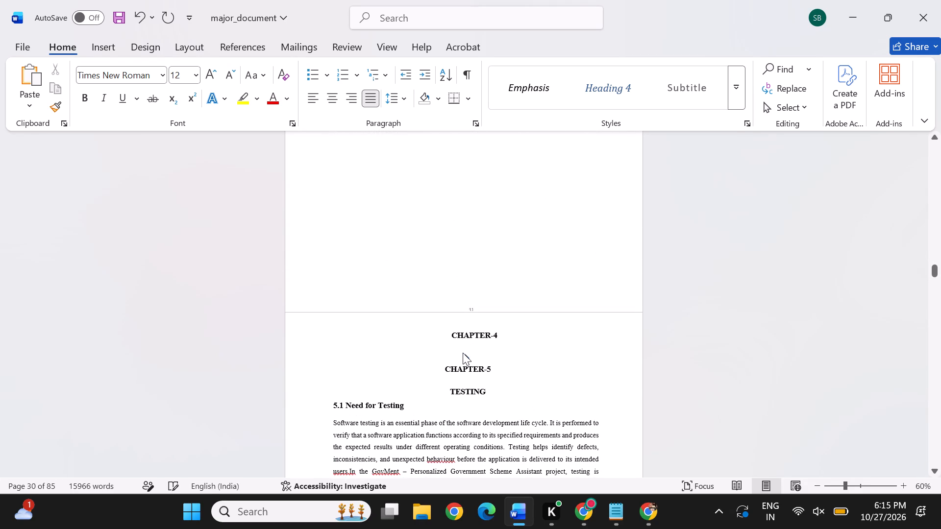
left_click(468, 358)
scroll(409, 307, "up", 1)
scroll(344, 281, "up", 1)
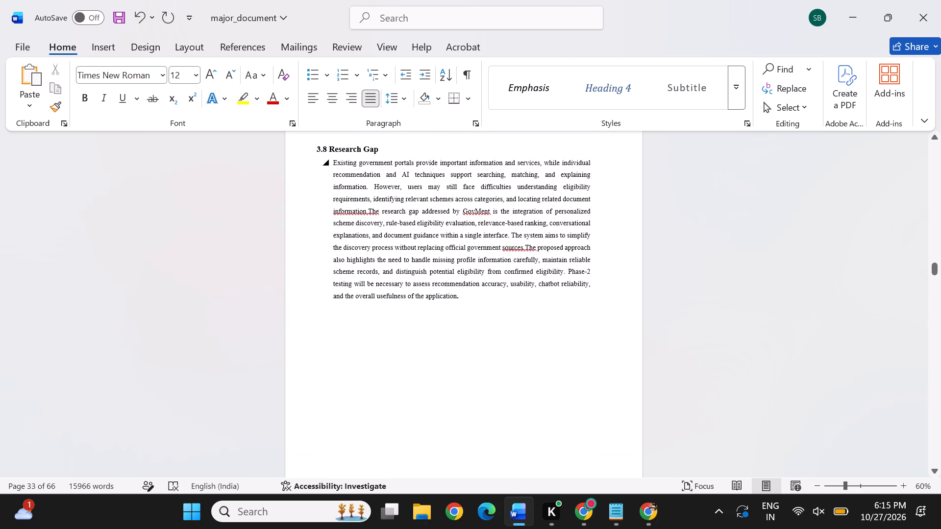
left_click(379, 322)
scroll(435, 375, "down", 1)
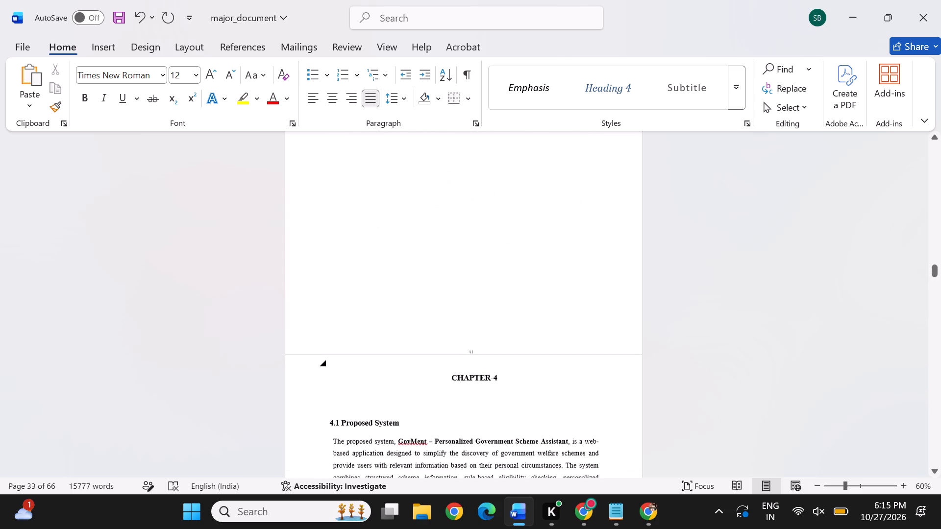
left_click(515, 381)
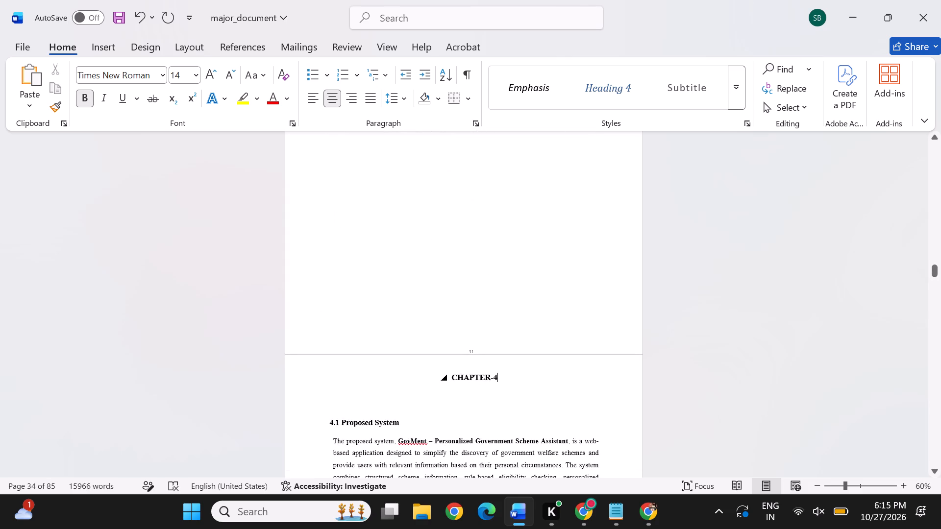
scroll(444, 405, "down", 1)
scroll(446, 365, "down", 1)
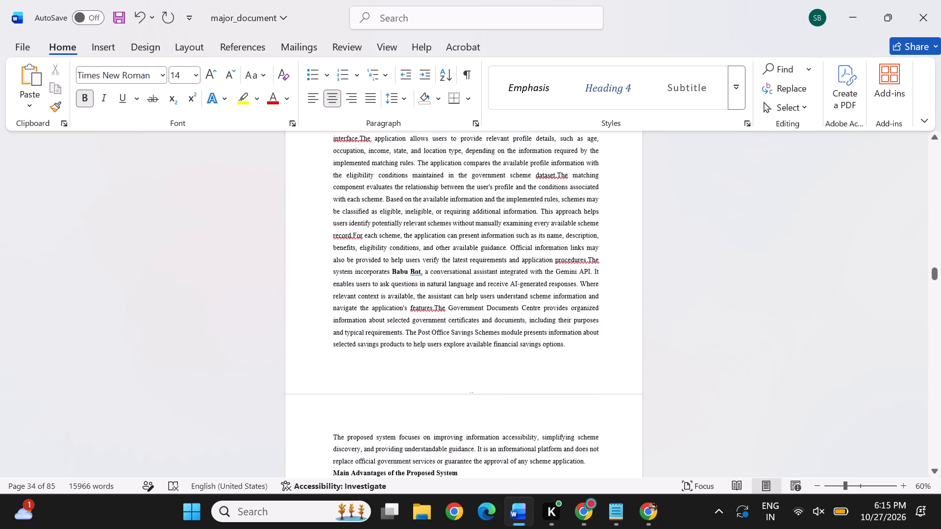
scroll(451, 358, "up", 1)
scroll(485, 334, "up", 1)
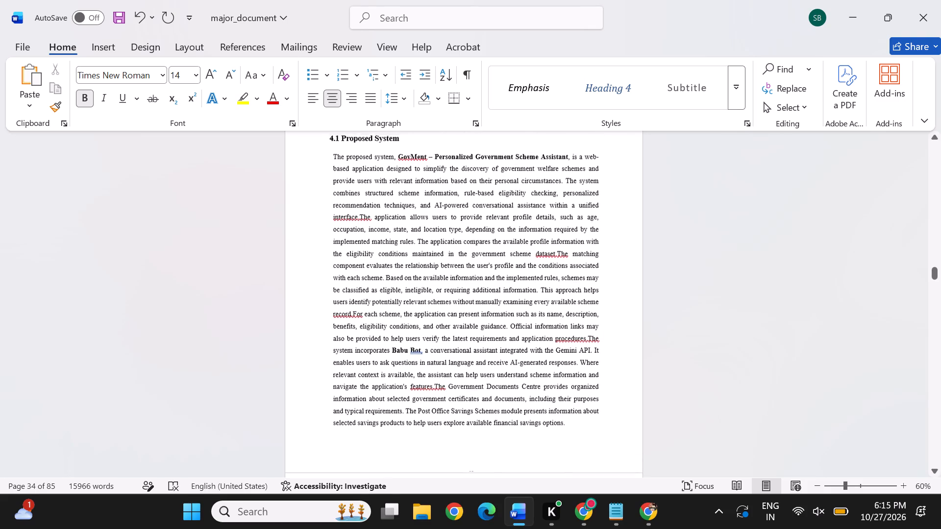
scroll(517, 323, "up", 1)
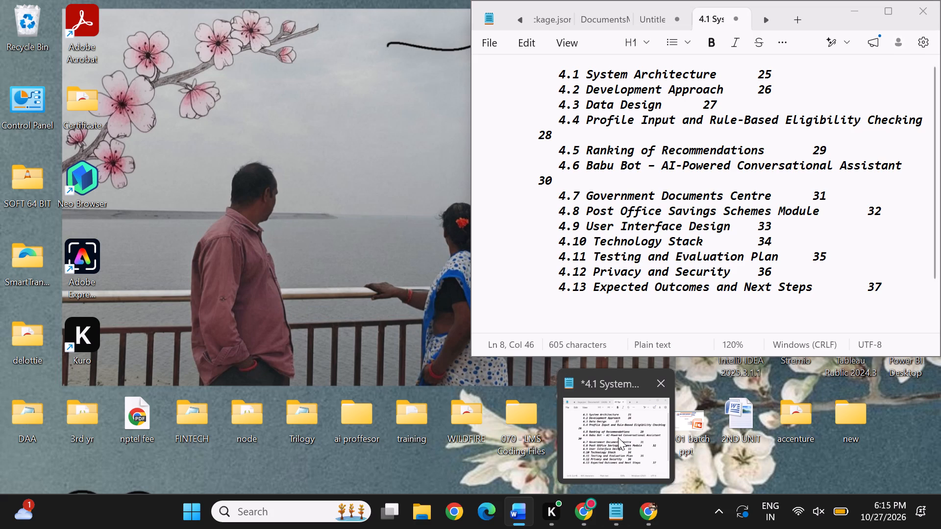
left_click(618, 437)
left_click_drag(743, 74, 556, 73)
key("ctrl+c")
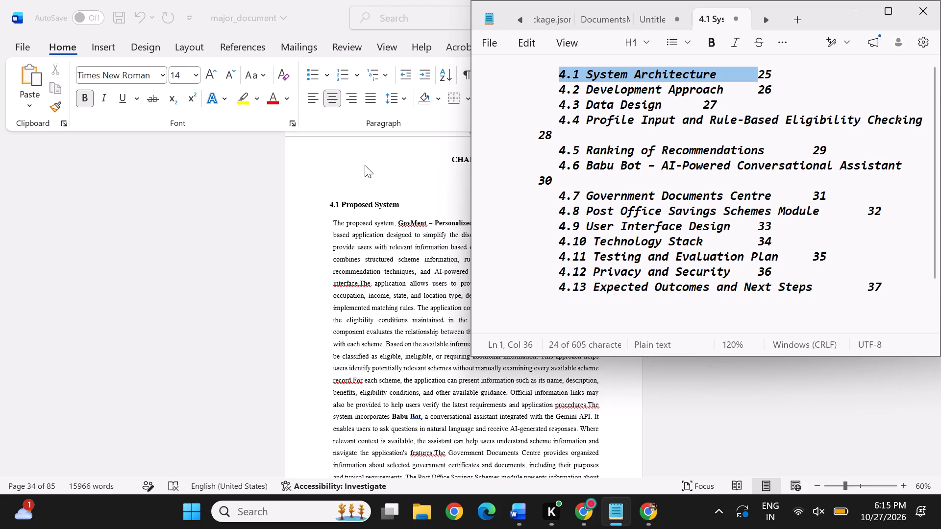
left_click(413, 204)
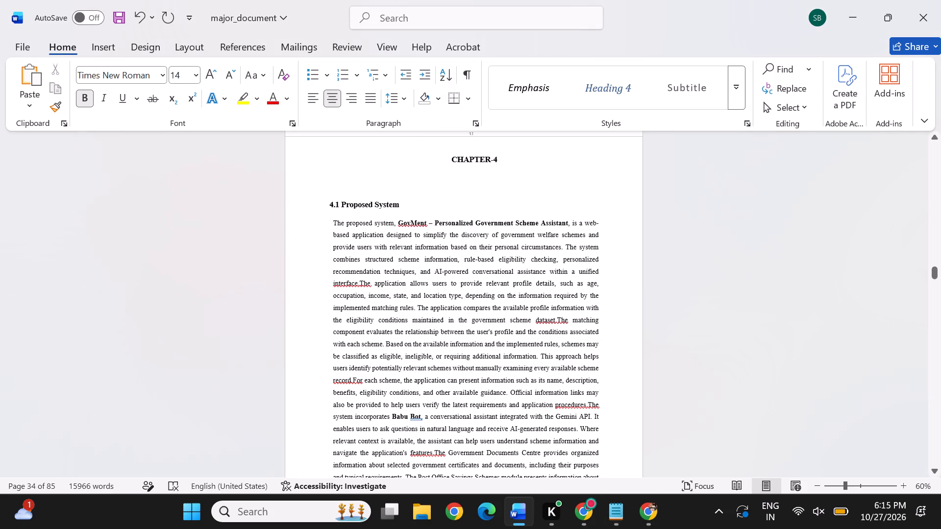
left_click_drag(414, 204, 325, 205)
key("ctrl+v")
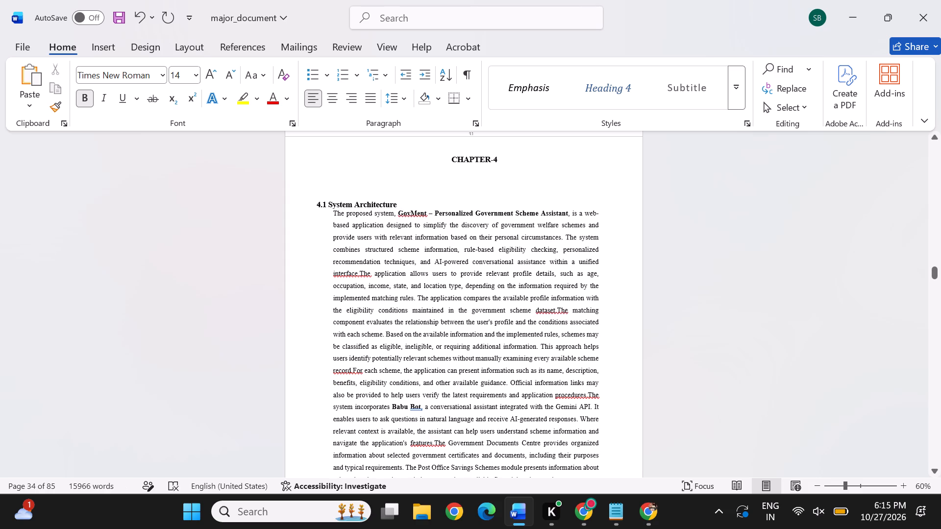
left_click_drag(406, 202, 314, 203)
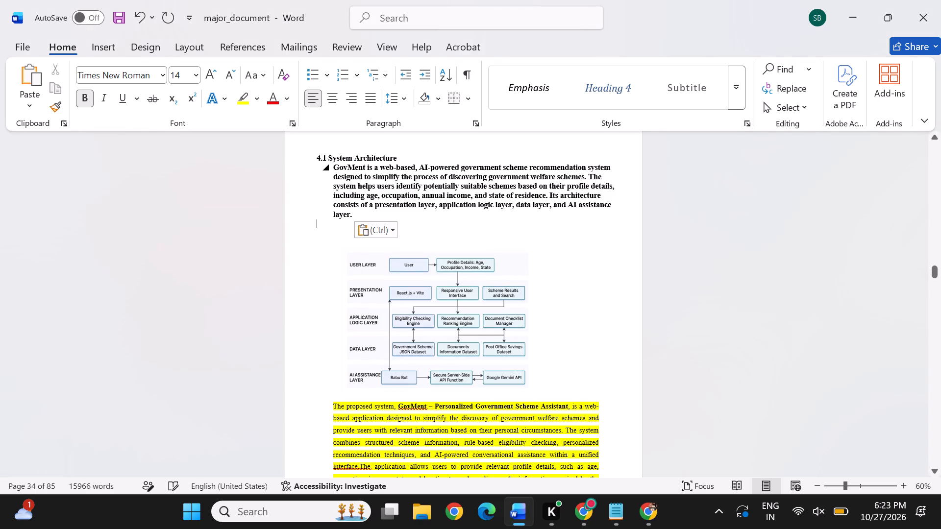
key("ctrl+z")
Turn off bold and paste the GovMent paragraph between the 4.1 System Architecture heading and the diagram.
scroll(430, 215, "up", 1)
key("Tab")
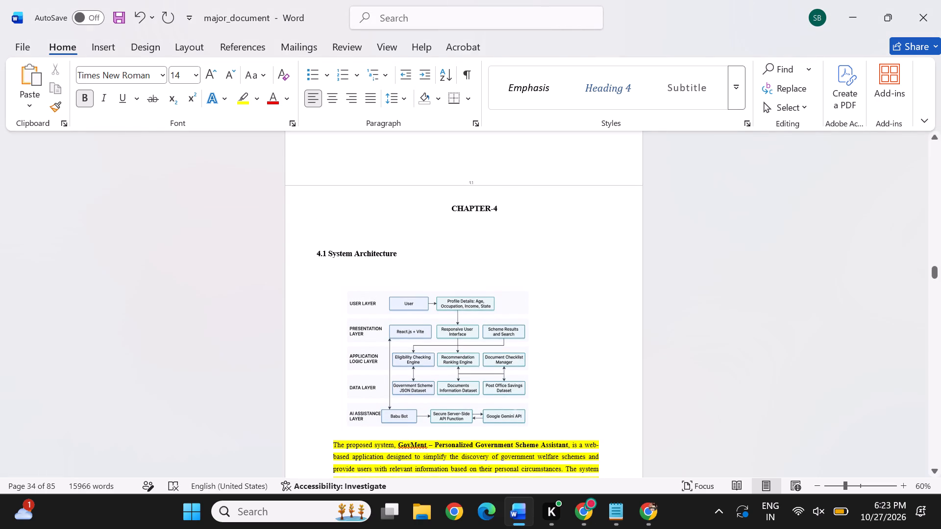
left_click(85, 104)
key("Left")
key("ctrl+v")
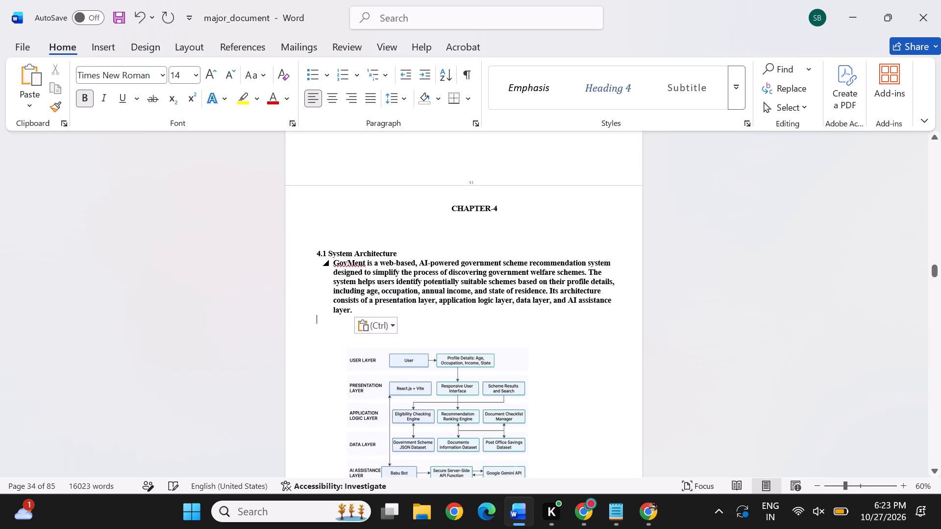
Justify the pasted GovMent paragraph under the 4.1 System Architecture heading.
left_click_drag(361, 310, 335, 268)
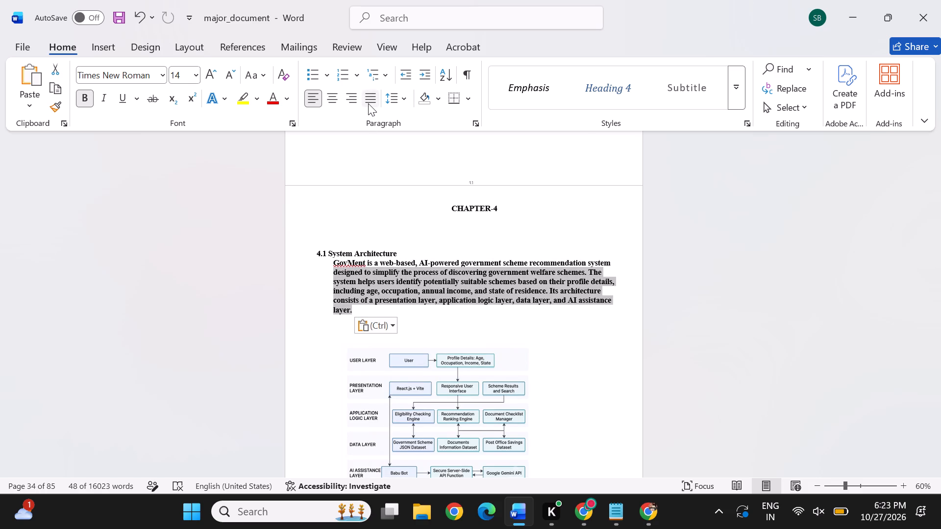
left_click(368, 103)
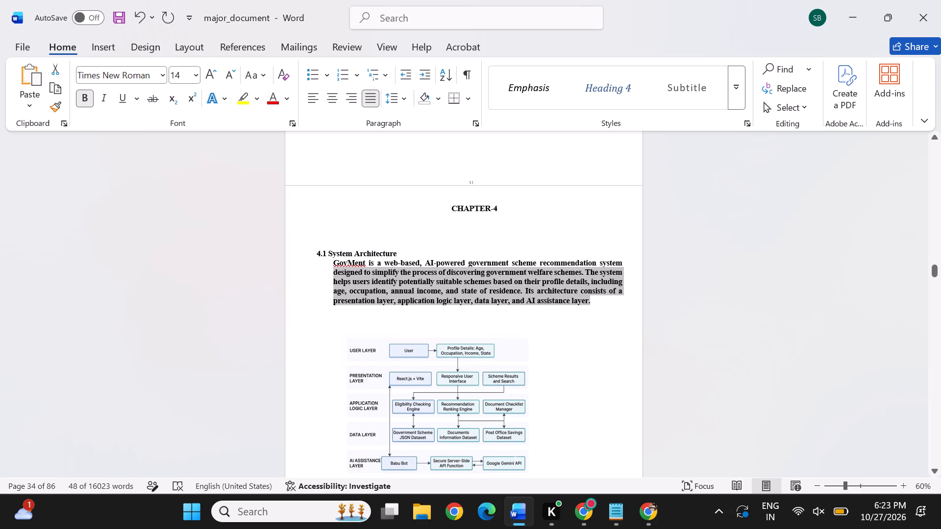
Undo the justification and the paste of the GovMent paragraph under the 4.1 System Architecture heading.
key("ctrl+z")
key("ctrl+z")
Remove the yellow highlight from the paragraph beginning "The proposed system, GovMent" below the diagram.
scroll(496, 305, "down", 1)
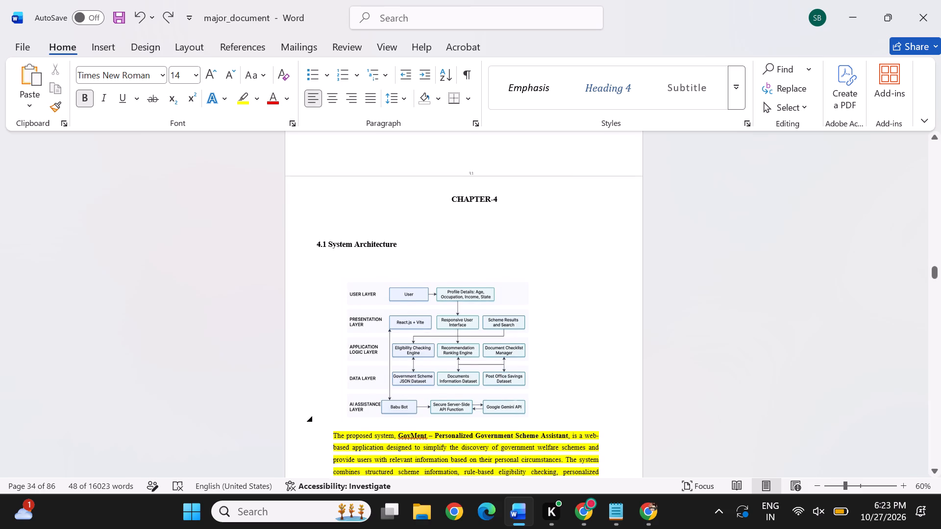
scroll(496, 305, "down", 1)
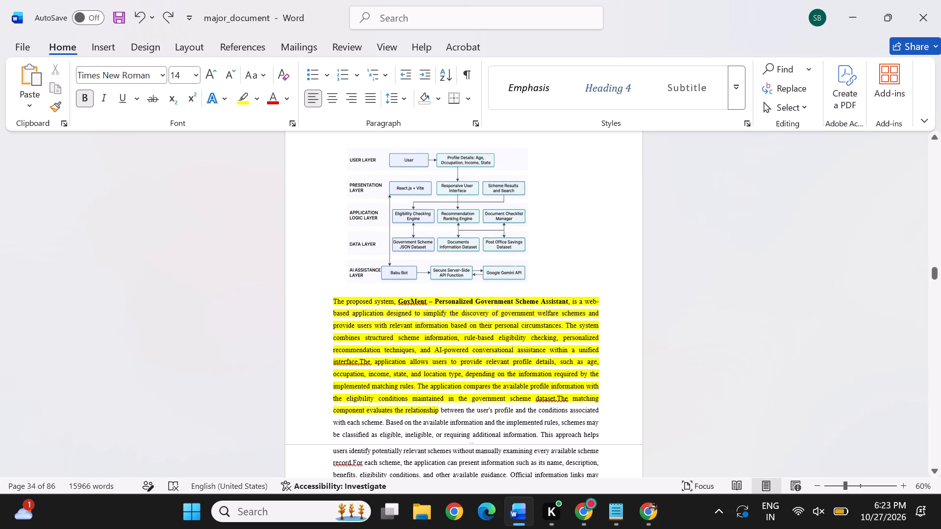
left_click(439, 410)
left_click_drag(439, 410, 331, 315)
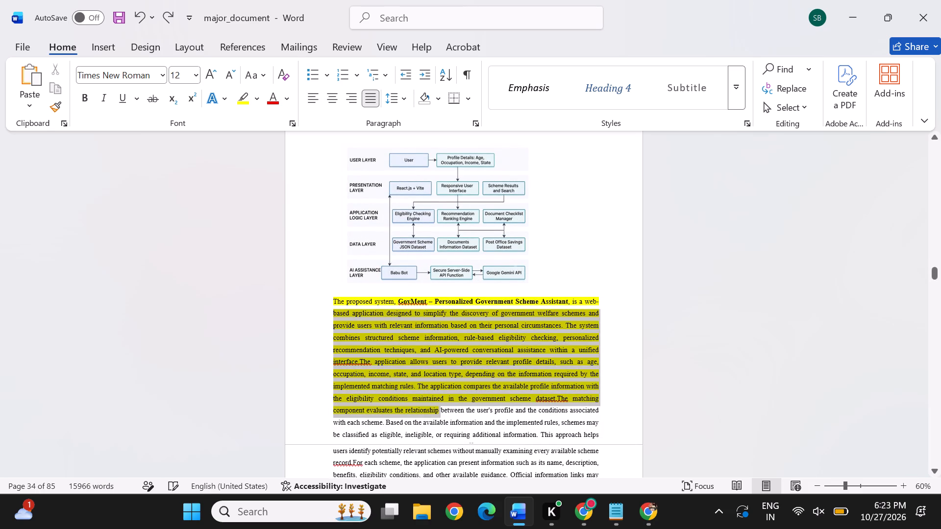
left_click_drag(331, 315, 331, 306)
left_click(245, 99)
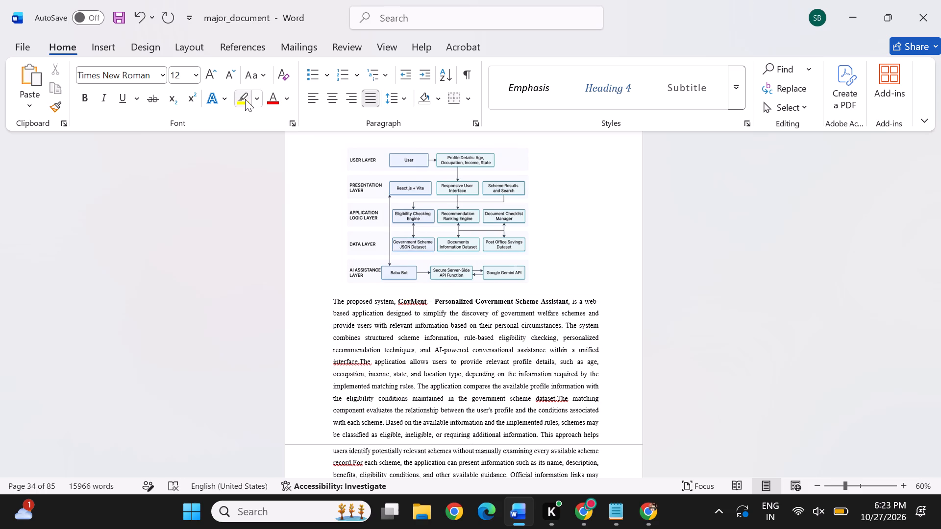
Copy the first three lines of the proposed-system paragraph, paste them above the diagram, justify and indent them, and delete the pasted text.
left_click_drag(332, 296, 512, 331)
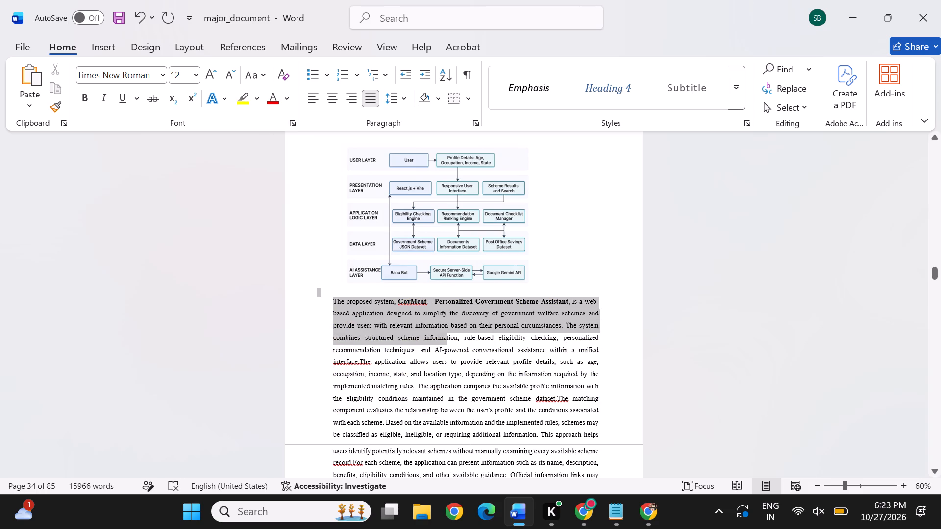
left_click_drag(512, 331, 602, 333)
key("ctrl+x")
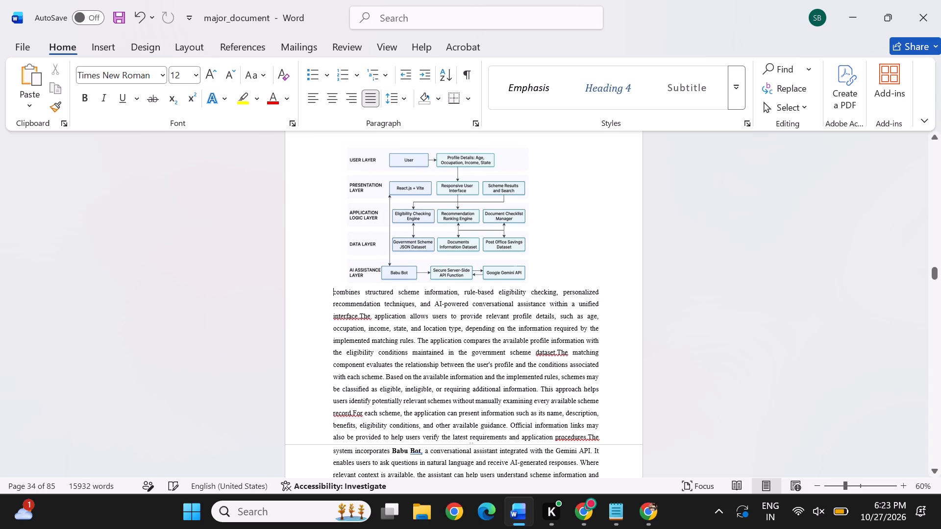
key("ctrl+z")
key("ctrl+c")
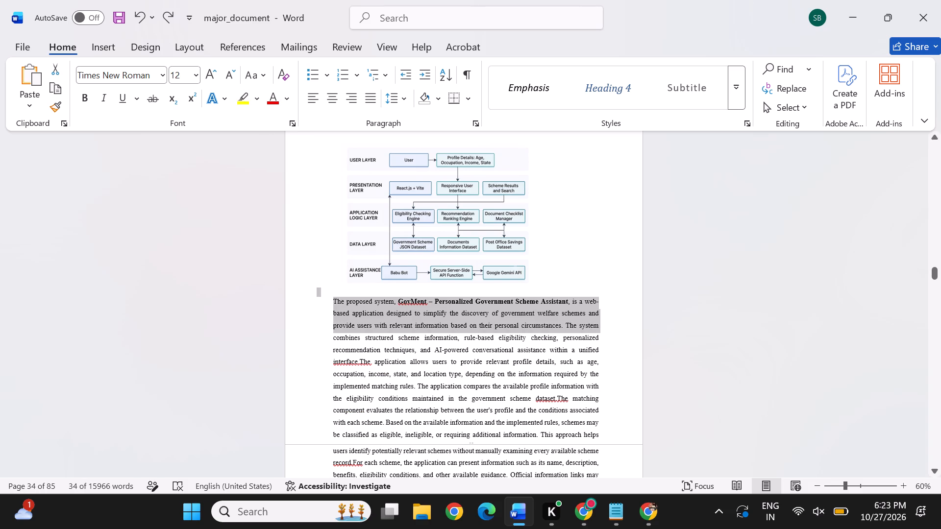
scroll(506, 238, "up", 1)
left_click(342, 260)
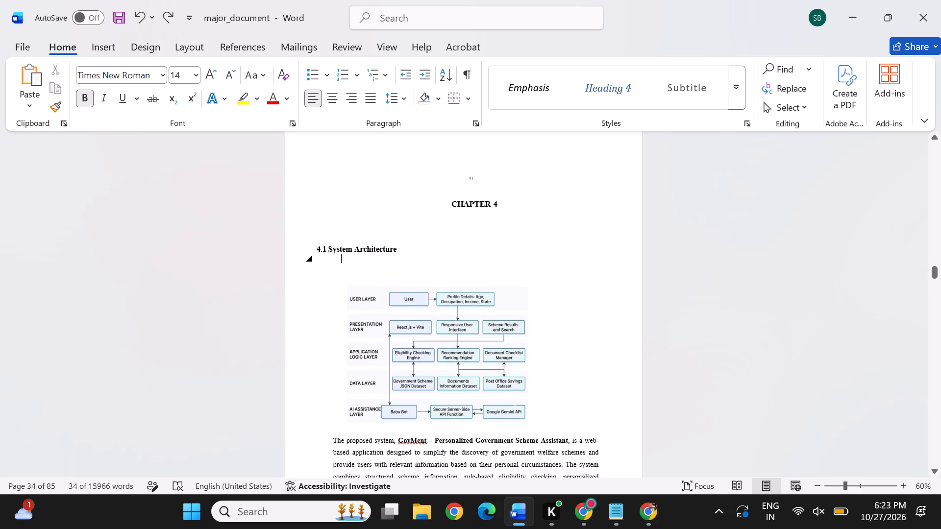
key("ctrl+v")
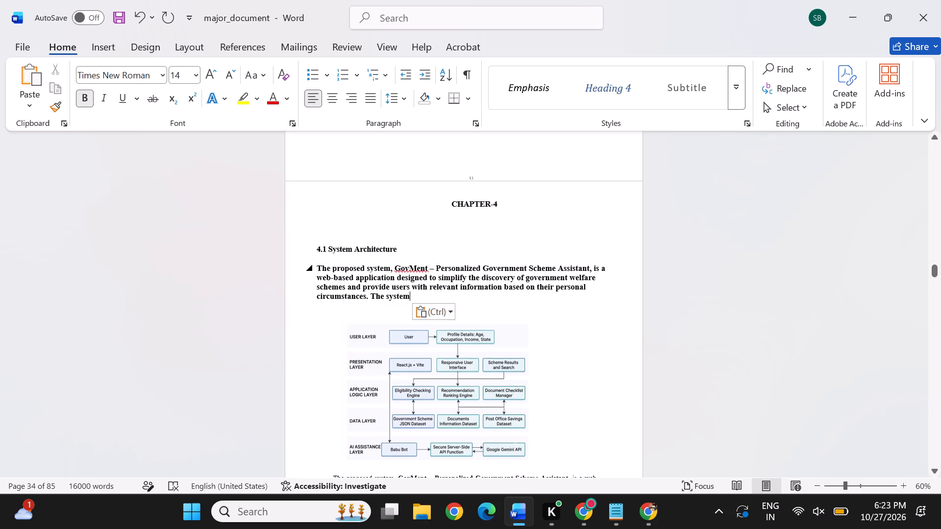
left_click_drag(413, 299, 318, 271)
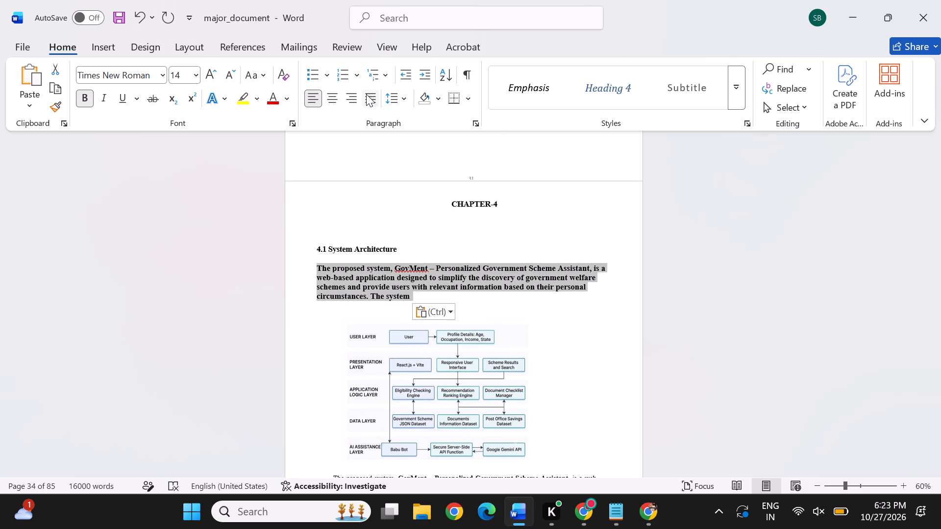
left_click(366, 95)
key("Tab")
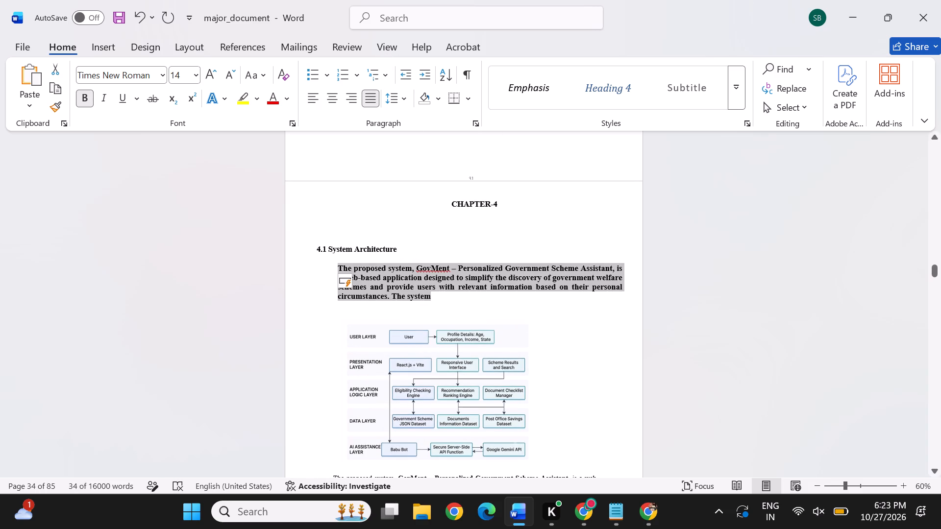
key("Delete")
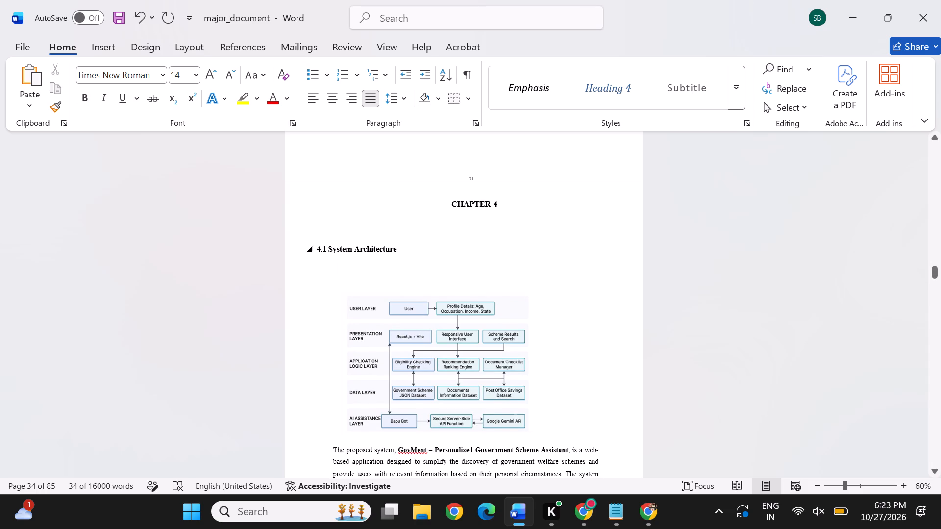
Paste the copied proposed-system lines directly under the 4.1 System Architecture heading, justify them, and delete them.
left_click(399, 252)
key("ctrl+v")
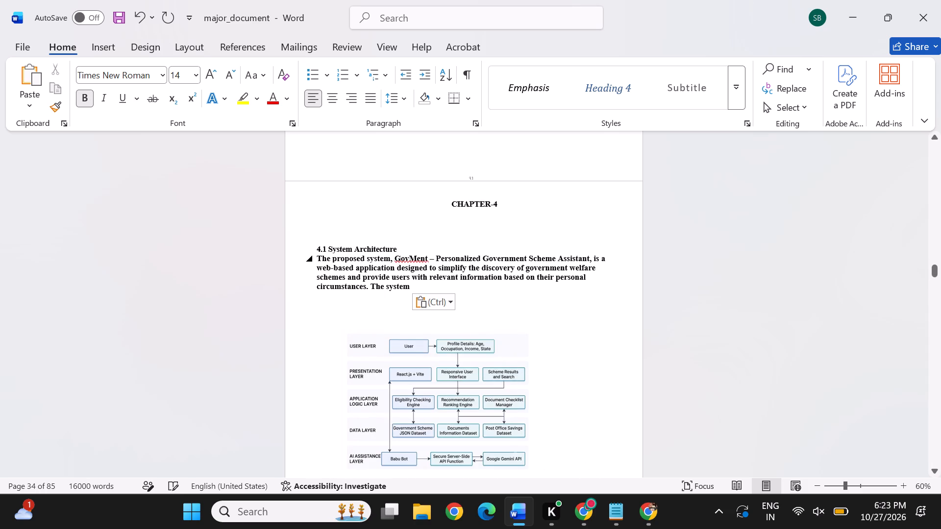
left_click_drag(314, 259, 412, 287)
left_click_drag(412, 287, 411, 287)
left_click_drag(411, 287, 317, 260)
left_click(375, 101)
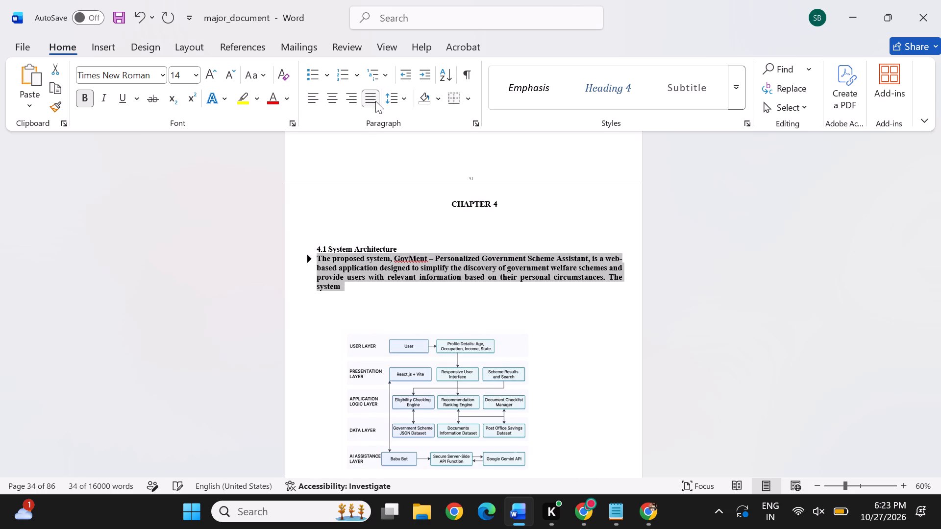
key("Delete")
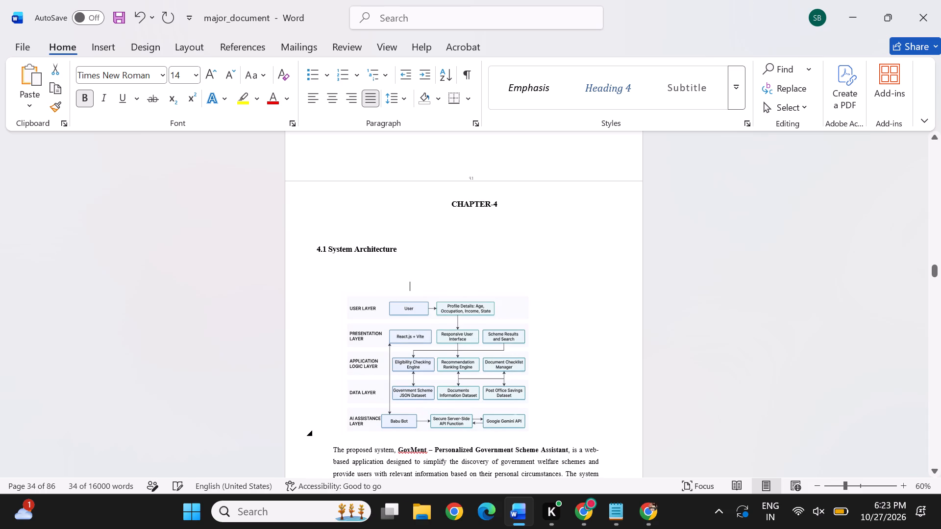
Delete the blank lines above the System Architecture diagram, and copy the diagram before removing it from its place.
key("Delete")
key("Delete")
key("Delete")
left_click(466, 295)
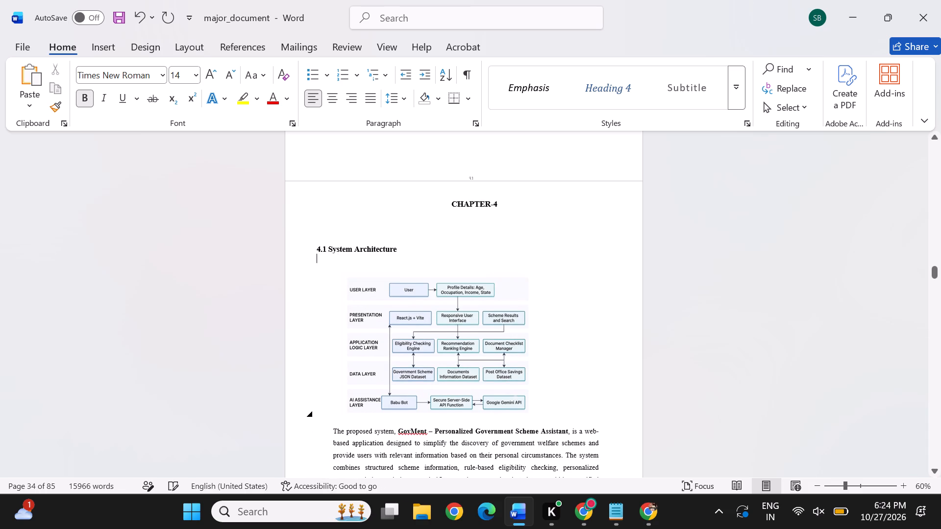
key("ctrl+c")
key("Delete")
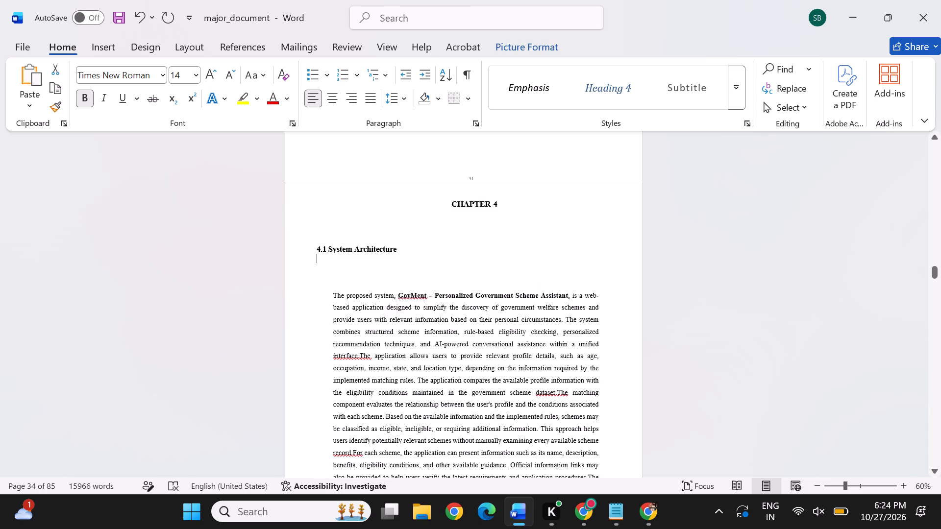
Remove the blank lines between the 4.1 System Architecture heading and the proposed-system paragraph, keeping the paragraph's own formatting.
key("Delete")
key("Delete")
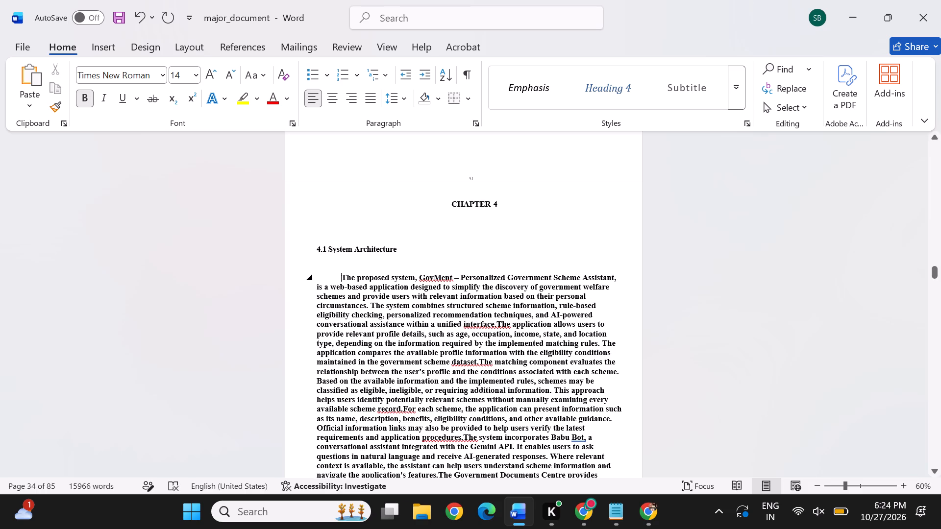
key("ctrl+z")
left_click(401, 251)
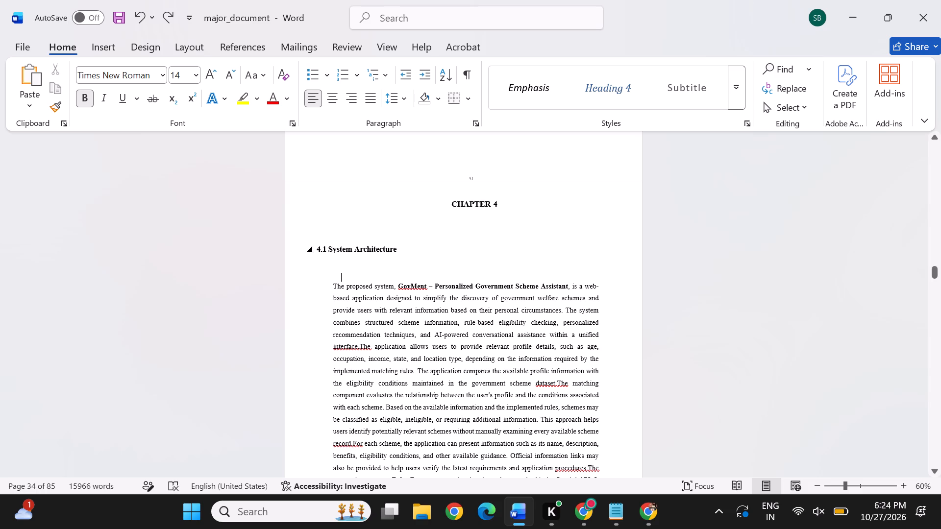
key("Delete")
key("Delete")
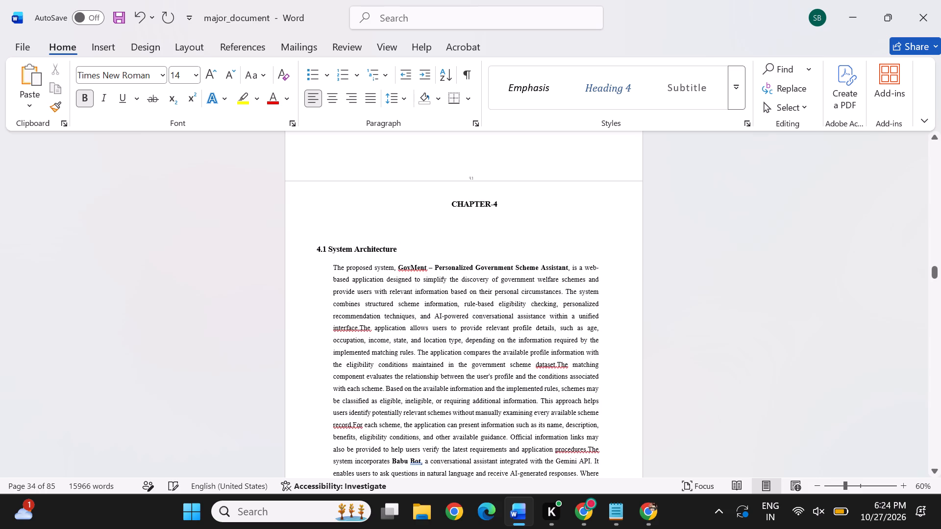
Split the proposed-system paragraph after "The system" and paste the copied diagram into the gap.
left_click(603, 295)
key("Return")
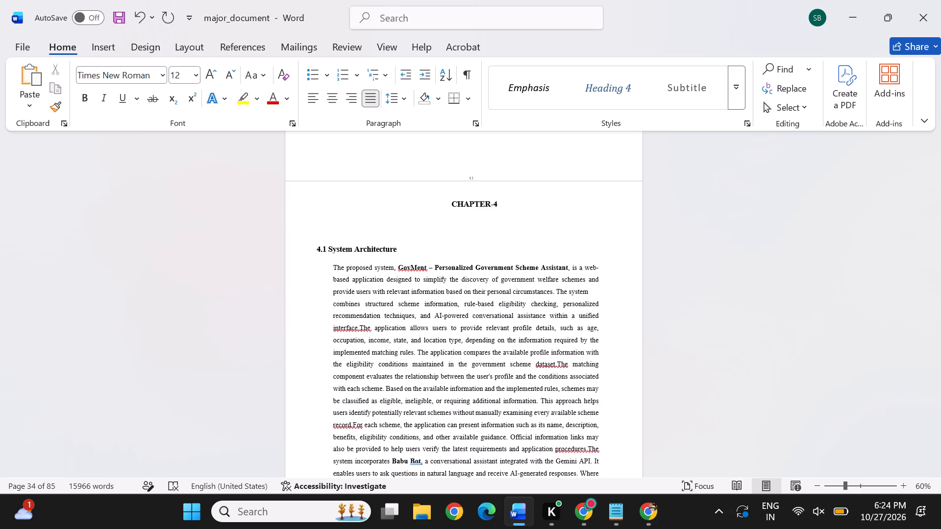
key("Return")
key("Up")
key("ctrl+v")
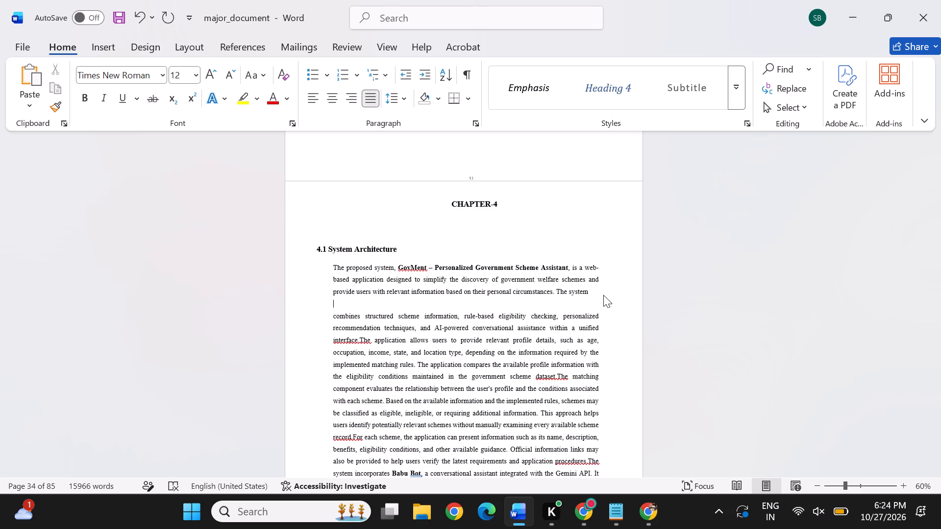
Copy the opening GovMent paragraph from the Write Thesis Introduction chat and paste it in Word on a new line above the diagram.
left_click(593, 293)
key("Return")
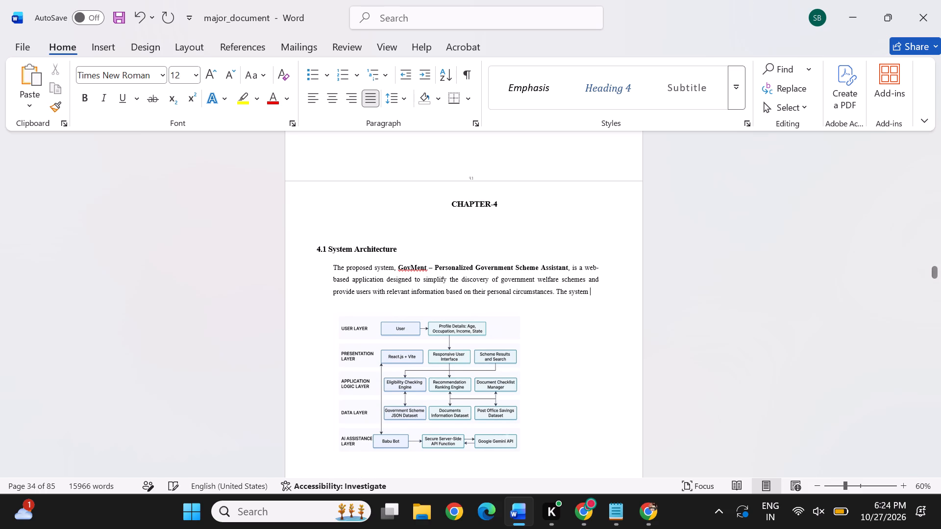
left_click(587, 509)
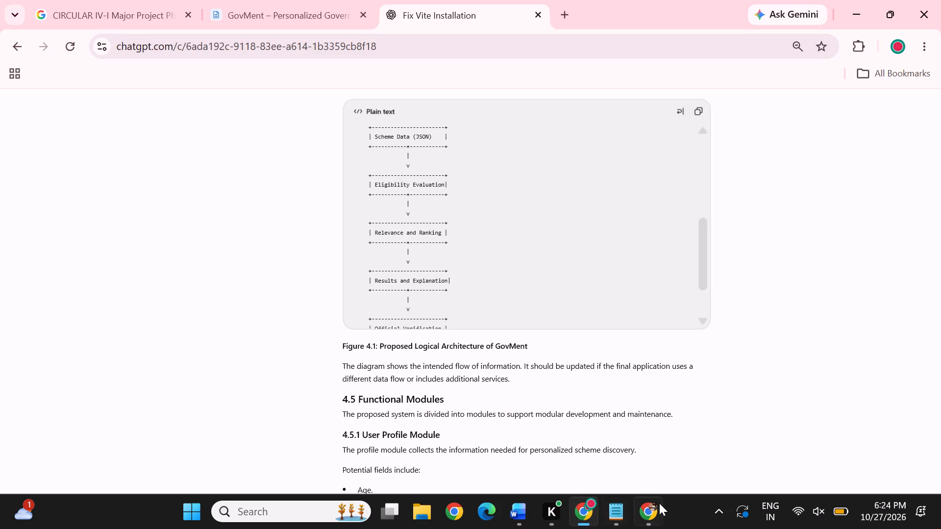
left_click(659, 508)
key("ctrl+c")
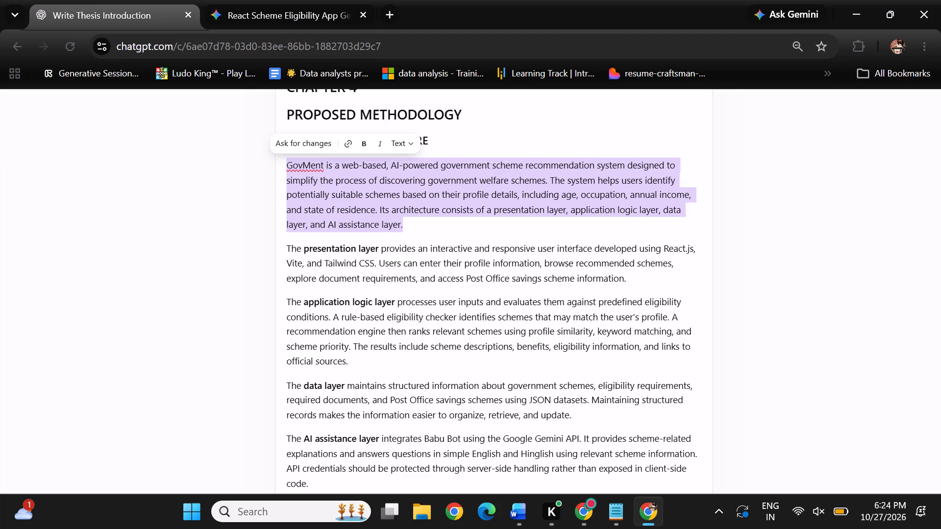
left_click(580, 509)
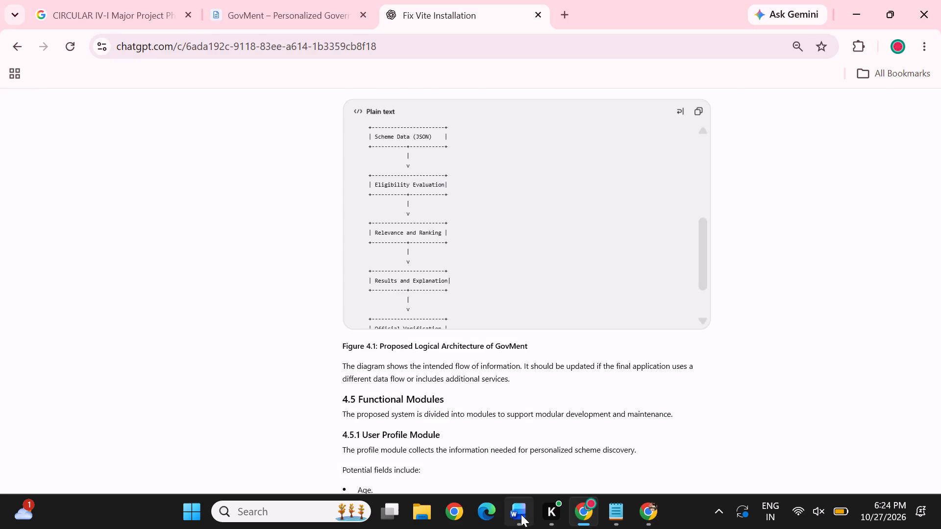
left_click(521, 514)
key("ctrl+v")
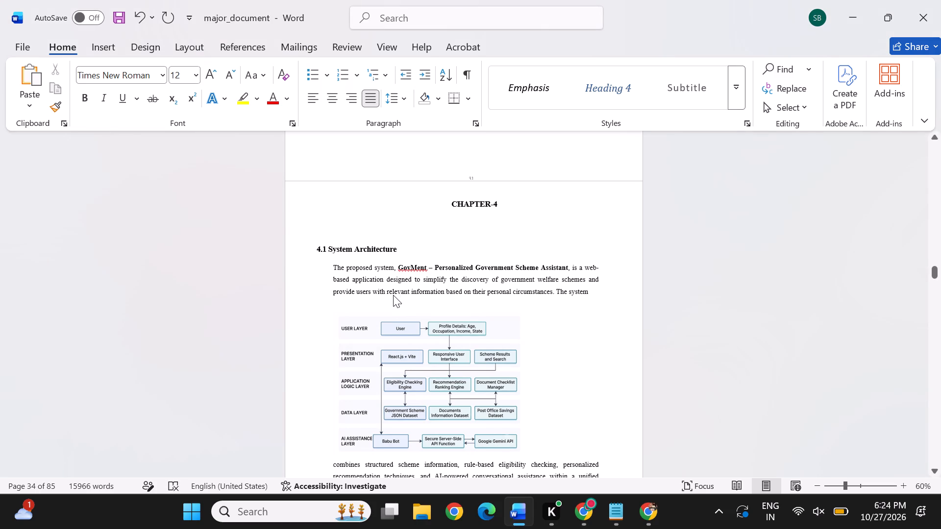
Delete the old proposed-system lines above the pasted GovMent paragraph in section 4.1.
left_click_drag(590, 292, 375, 275)
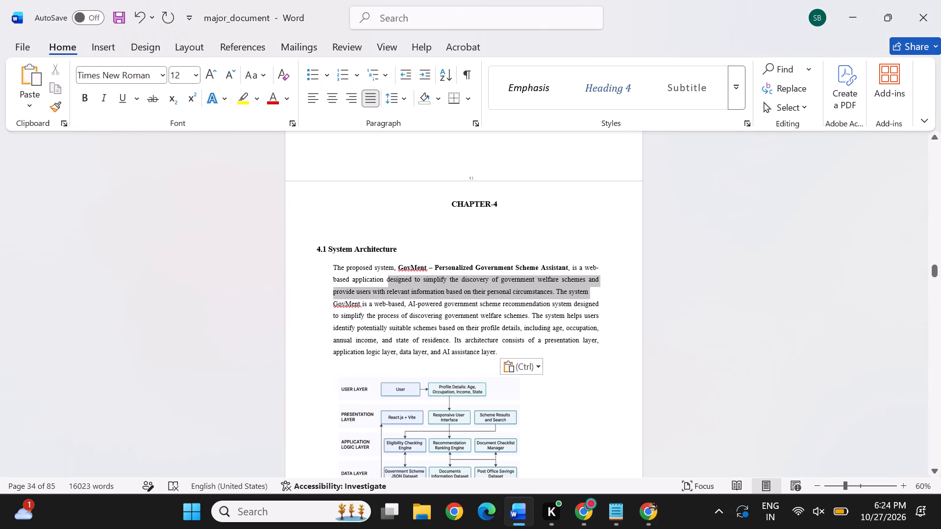
left_click_drag(375, 275, 336, 264)
key("Delete")
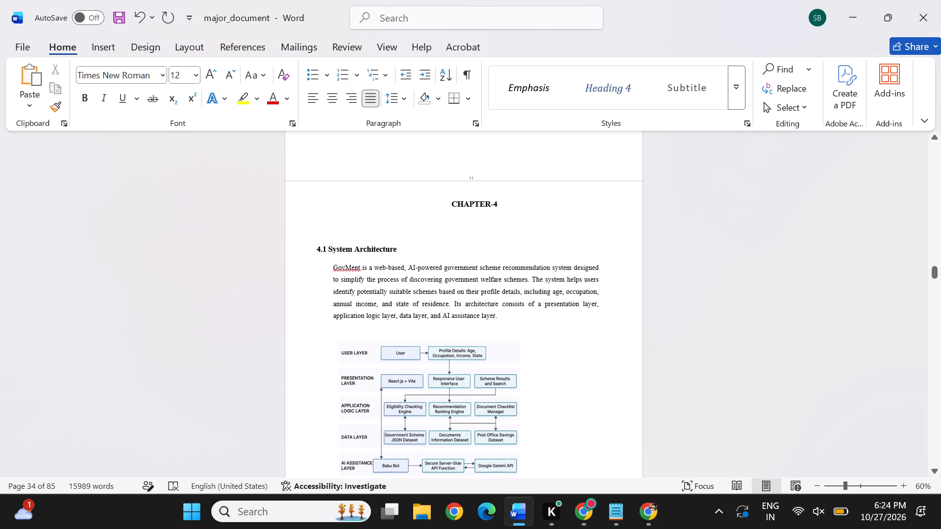
Widen the System Architecture diagram slightly, keeping its height.
scroll(485, 332, "down", 1)
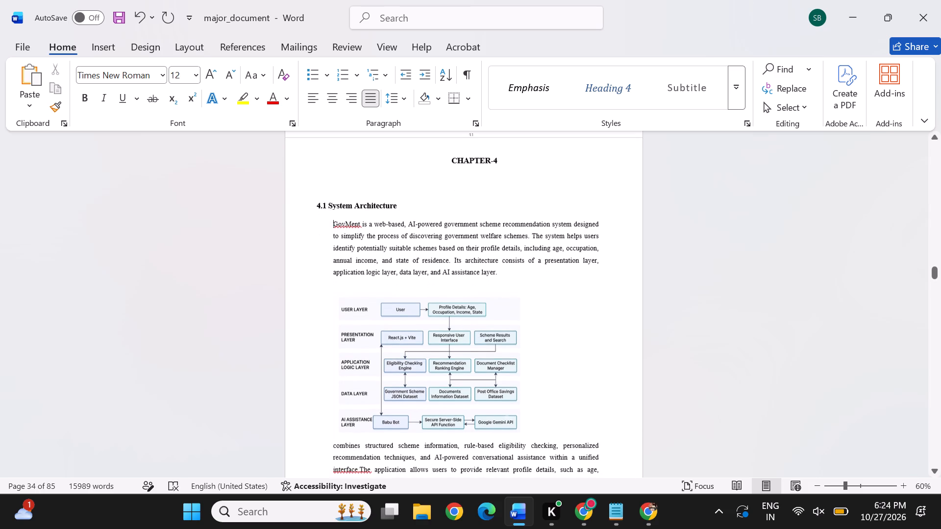
scroll(506, 308, "down", 1)
left_click(450, 312)
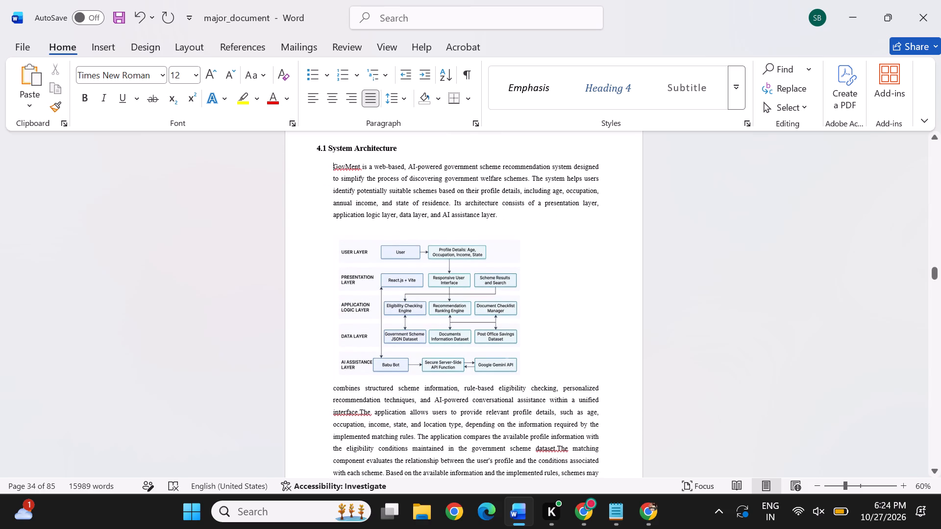
left_click_drag(526, 306, 555, 307)
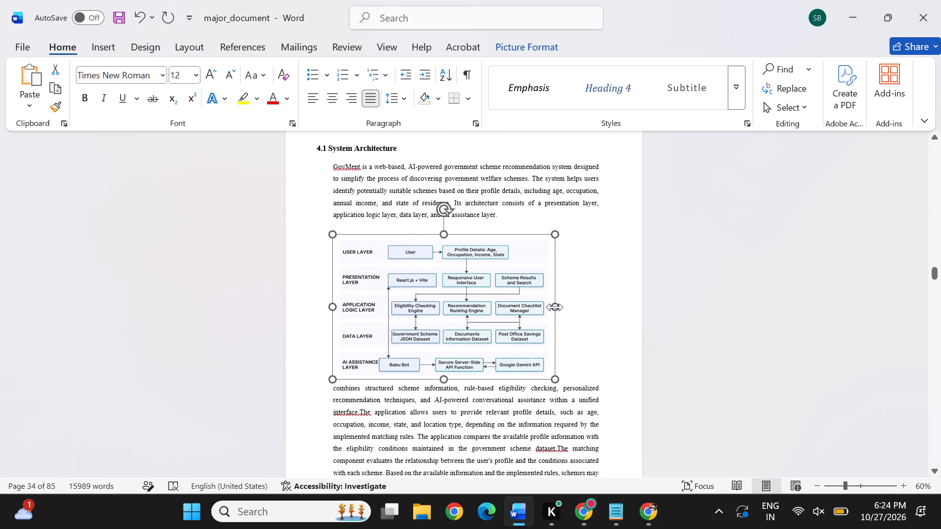
left_click_drag(334, 306, 346, 307)
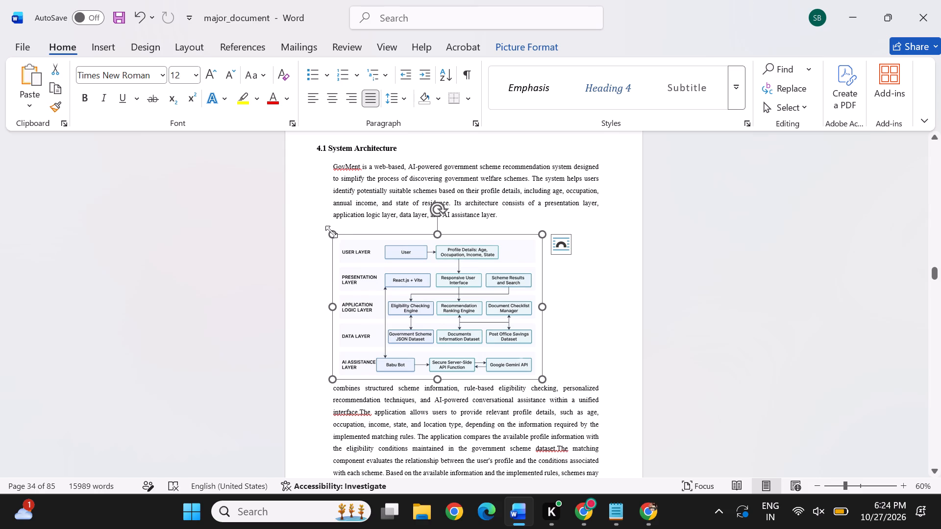
Remove the System Architecture diagram and paste its copy back on the same line with an indent before it.
left_click(352, 254)
key("ctrl+c")
key("Delete")
key("Tab")
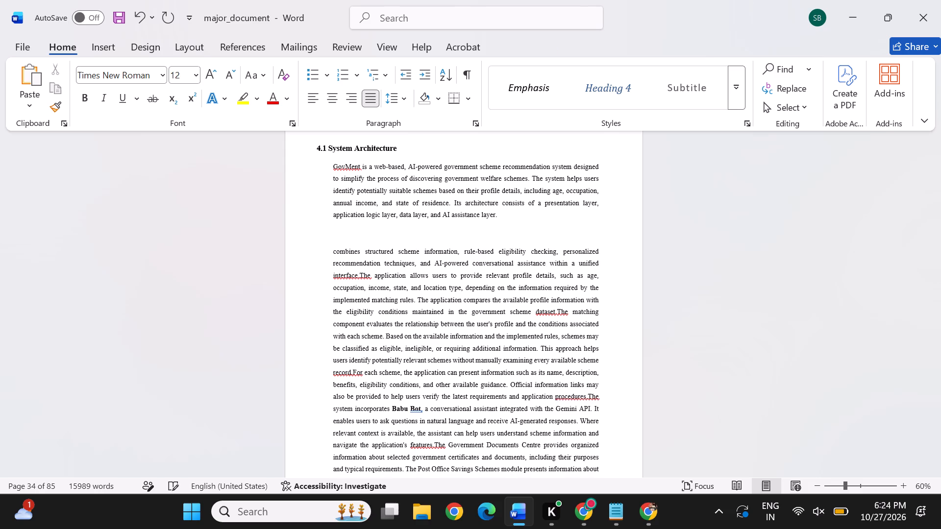
key("Tab")
key("Tab")
key("ctrl+v")
left_click(433, 296)
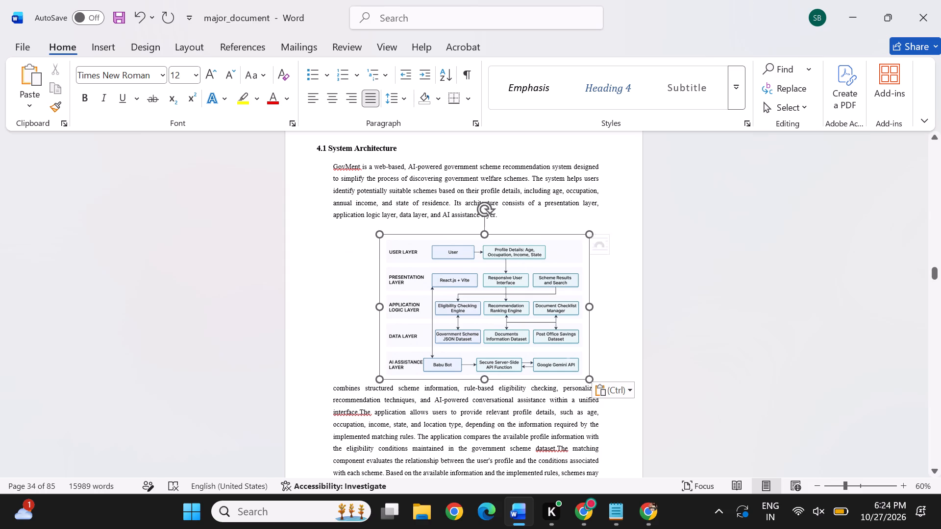
Widen the System Architecture diagram on both sides to nearly the full text width, keeping its height.
left_click_drag(381, 307, 380, 307)
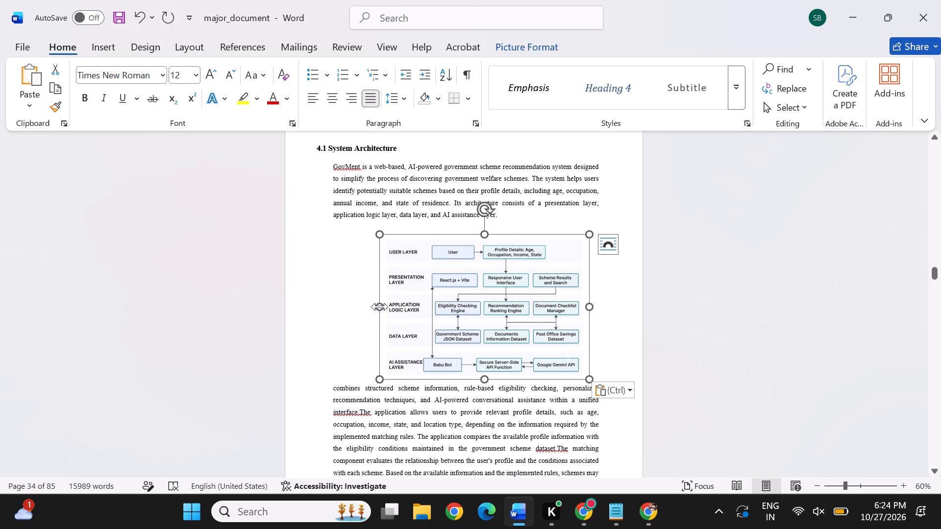
left_click_drag(380, 307, 362, 305)
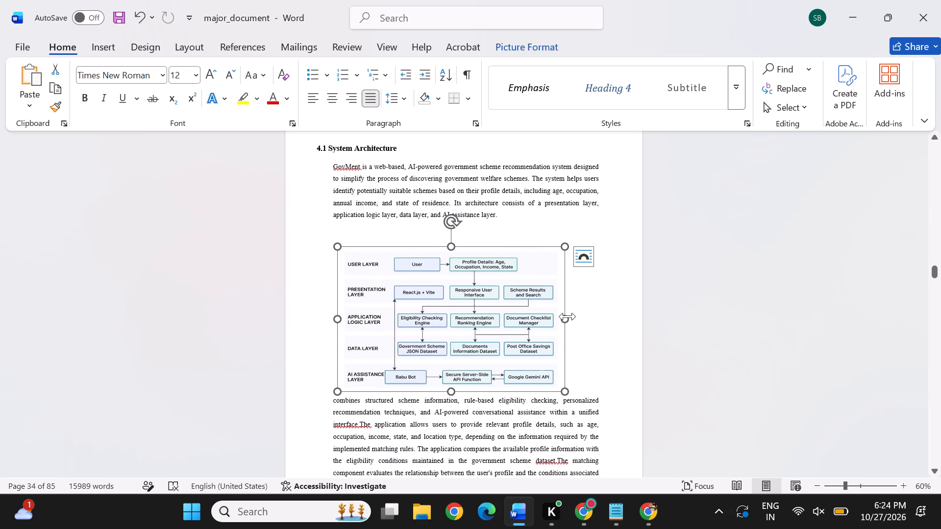
left_click_drag(568, 322, 579, 322)
Copy the caption "Figure 4.1: System Architecture of the Proposed GovMent System" from the Write Thesis Introduction chat and paste it on a new line below the diagram.
left_click(590, 321)
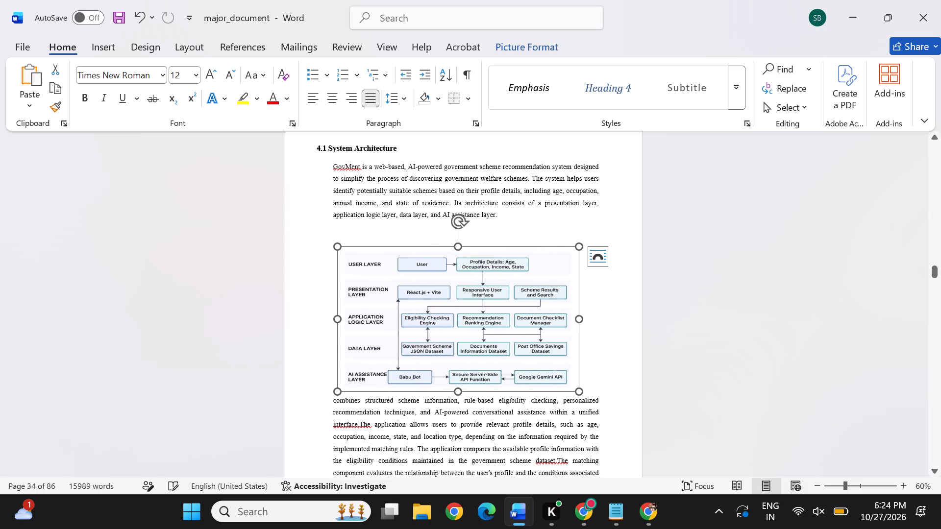
key("Return")
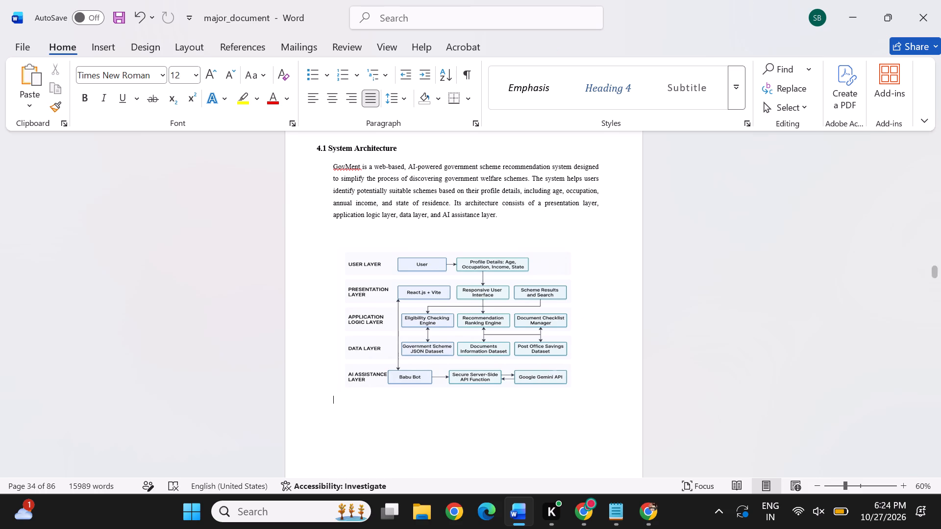
left_click(580, 512)
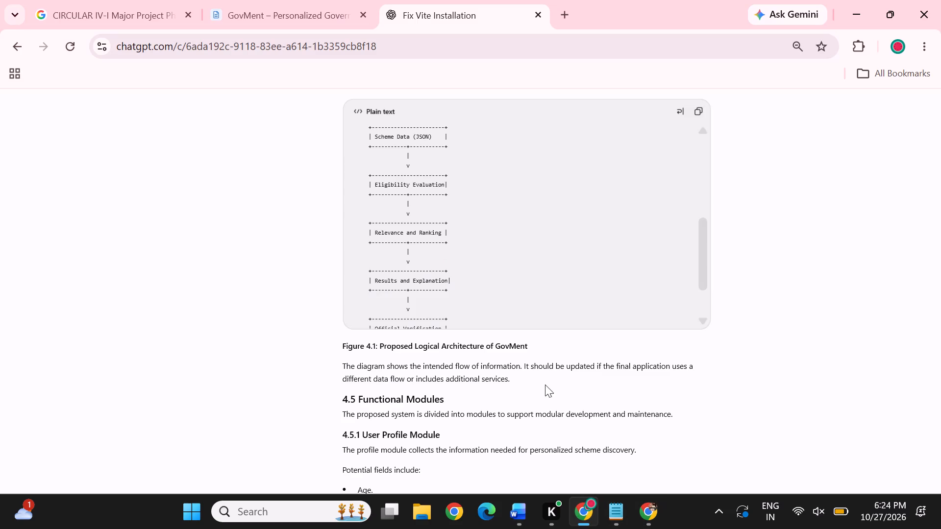
scroll(424, 251, "down", 1)
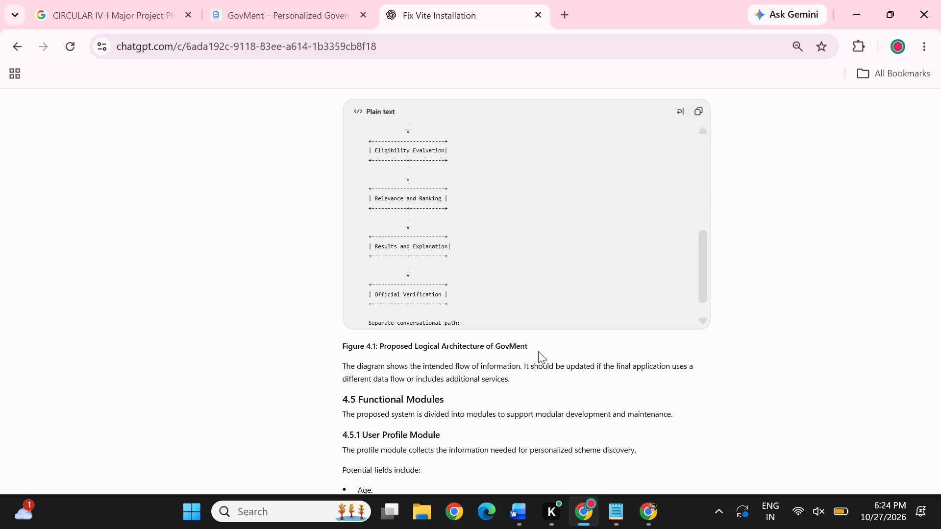
left_click_drag(540, 349, 389, 347)
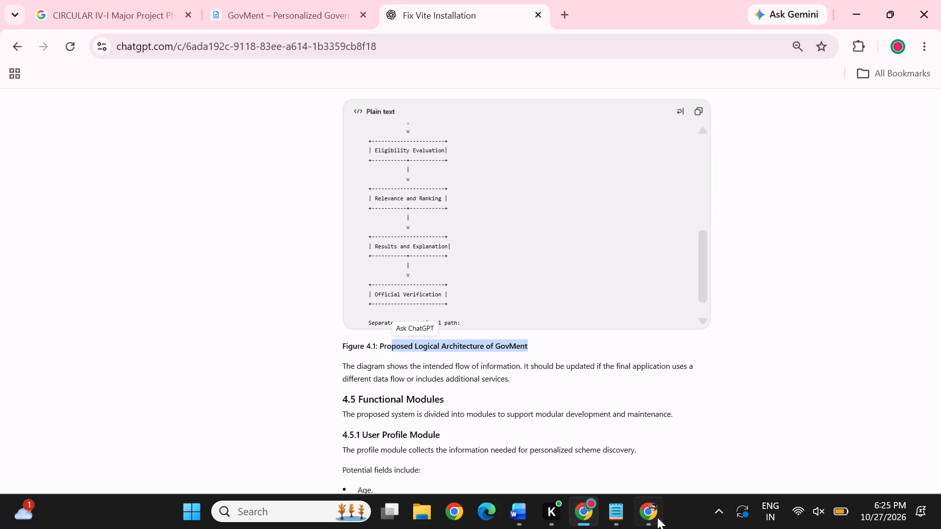
left_click(657, 518)
scroll(459, 277, "down", 2)
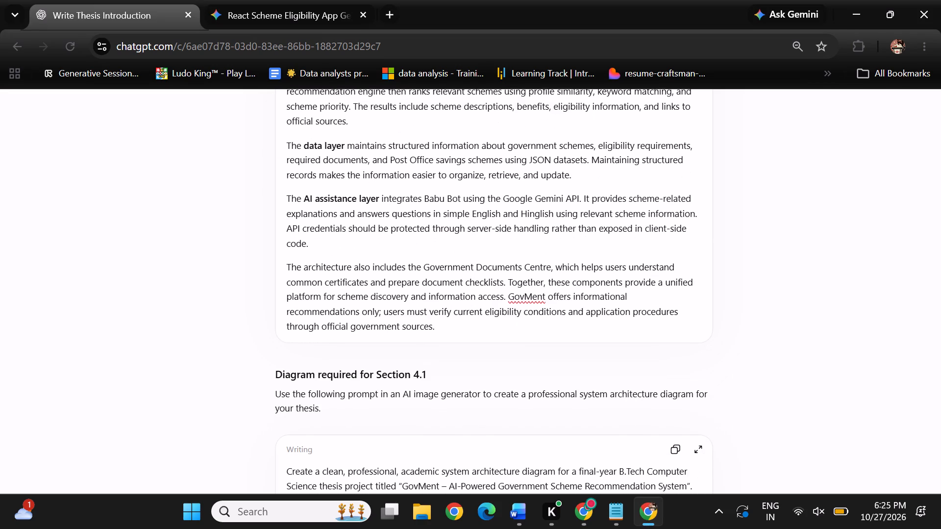
scroll(450, 387, "down", 1)
scroll(388, 392, "down", 1)
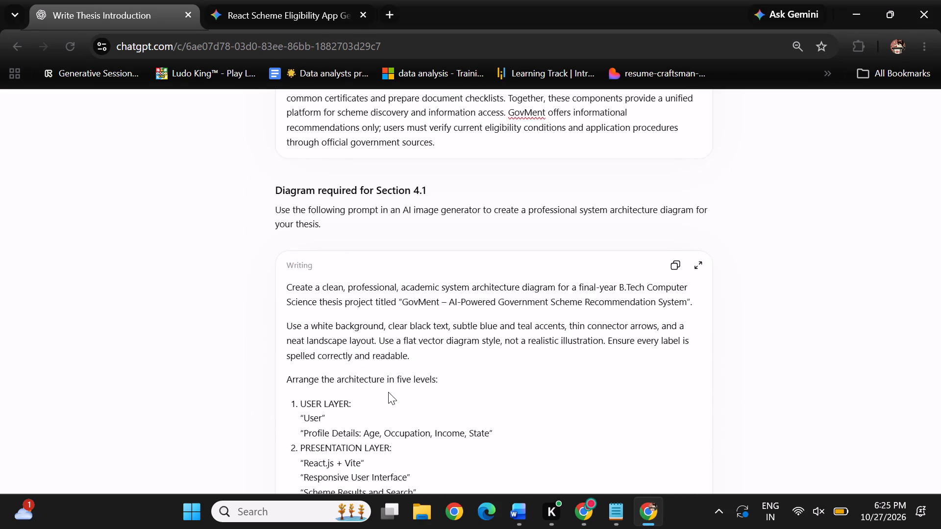
scroll(388, 392, "down", 2)
left_click_drag(530, 332, 271, 334)
key("ctrl+c")
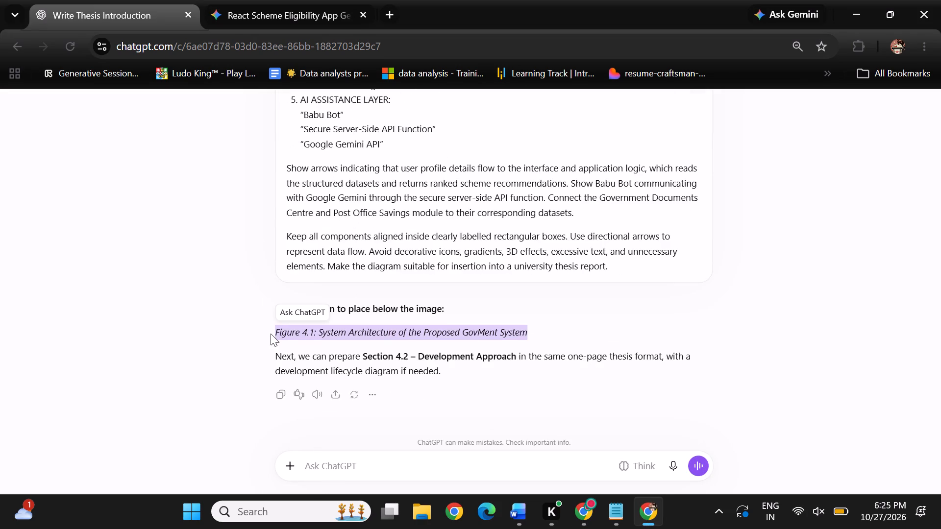
left_click(525, 521)
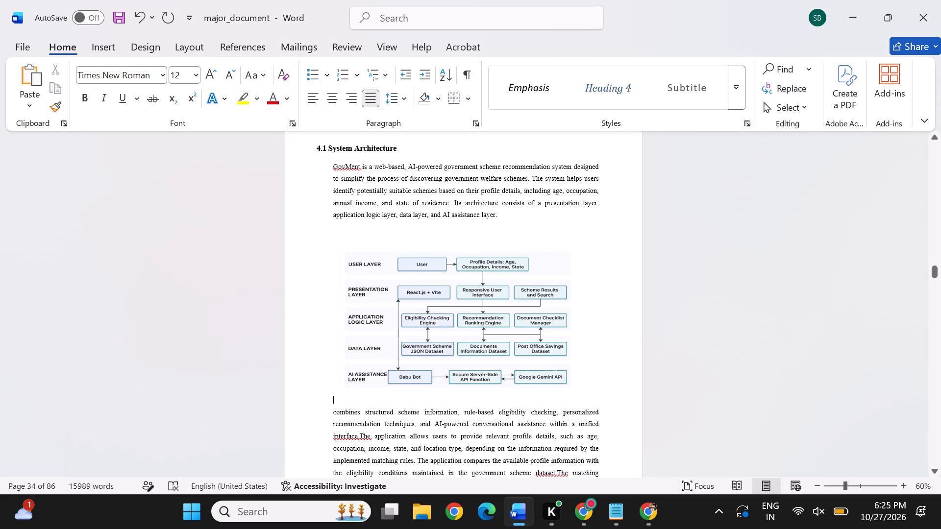
key("ctrl+v")
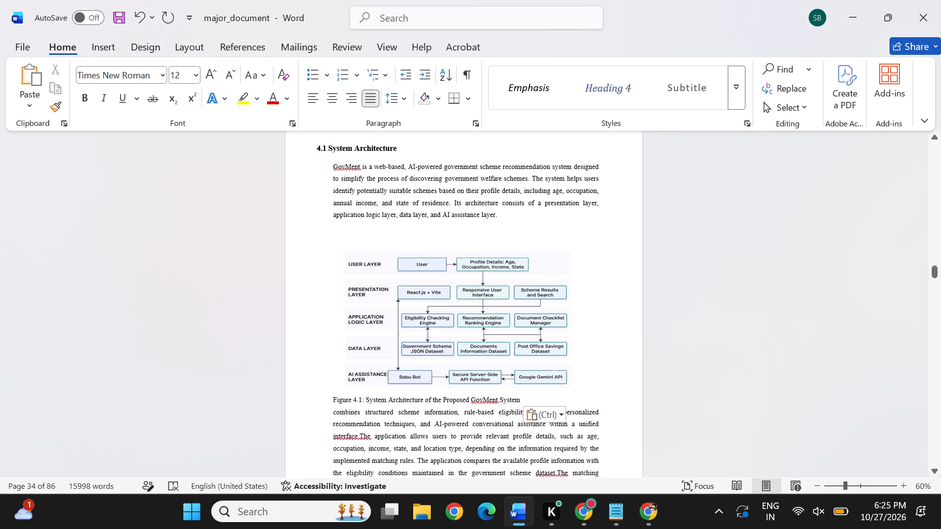
Indent the Figure 4.1 caption with spaces so it sits roughly centred under the diagram.
left_click(529, 398)
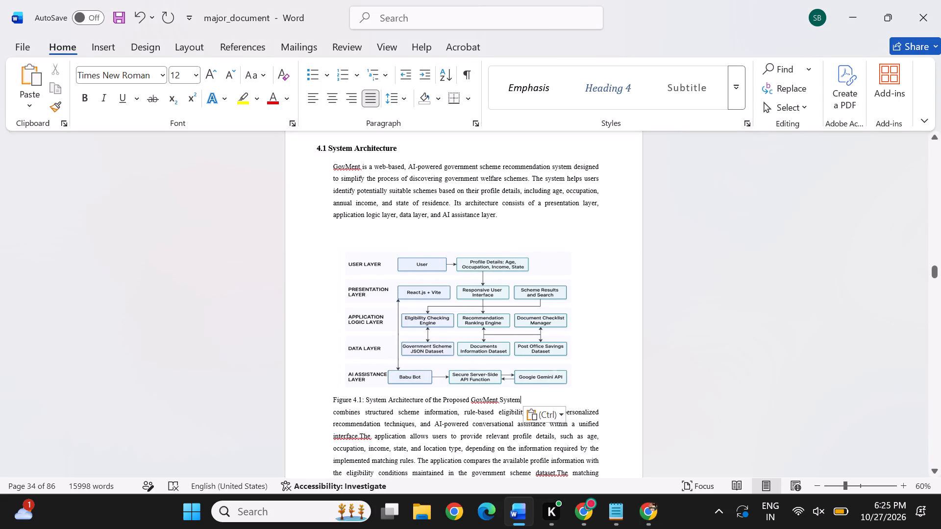
left_click(331, 398)
key("space")
key("space")
key("space")
key("space")
key("space")
key("space")
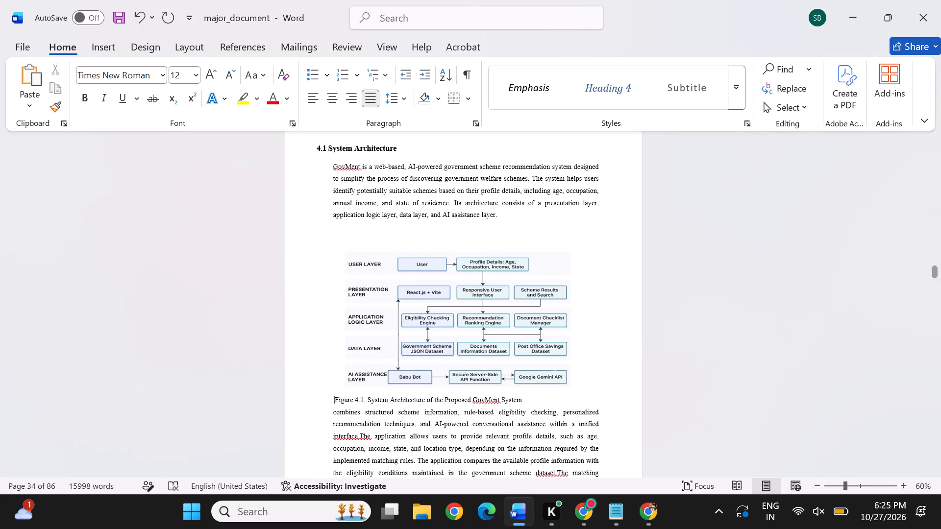
key("space")
key("space")
key("space")
key("space")
key("space")
key("space")
key("space")
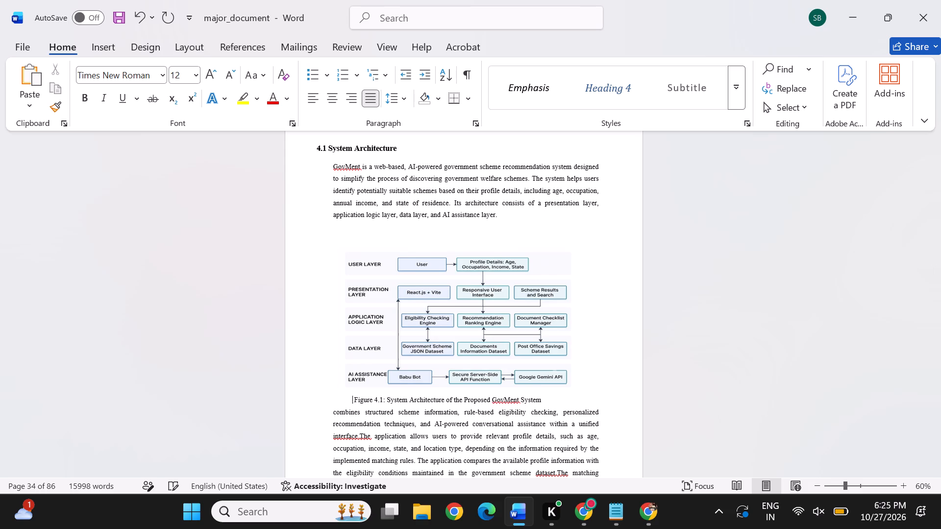
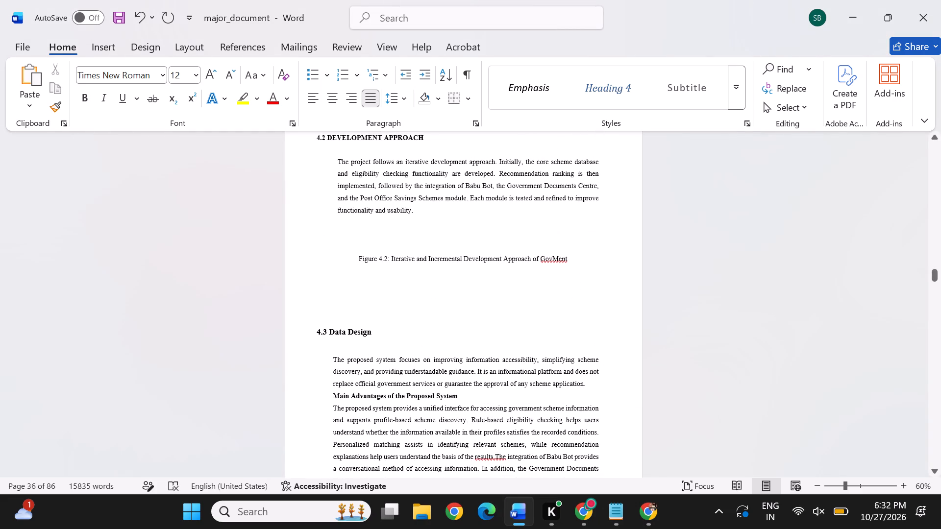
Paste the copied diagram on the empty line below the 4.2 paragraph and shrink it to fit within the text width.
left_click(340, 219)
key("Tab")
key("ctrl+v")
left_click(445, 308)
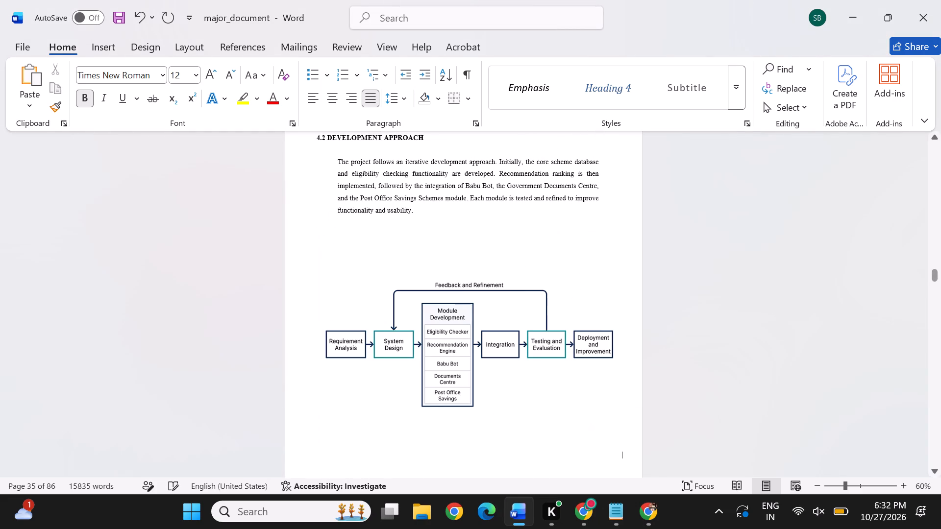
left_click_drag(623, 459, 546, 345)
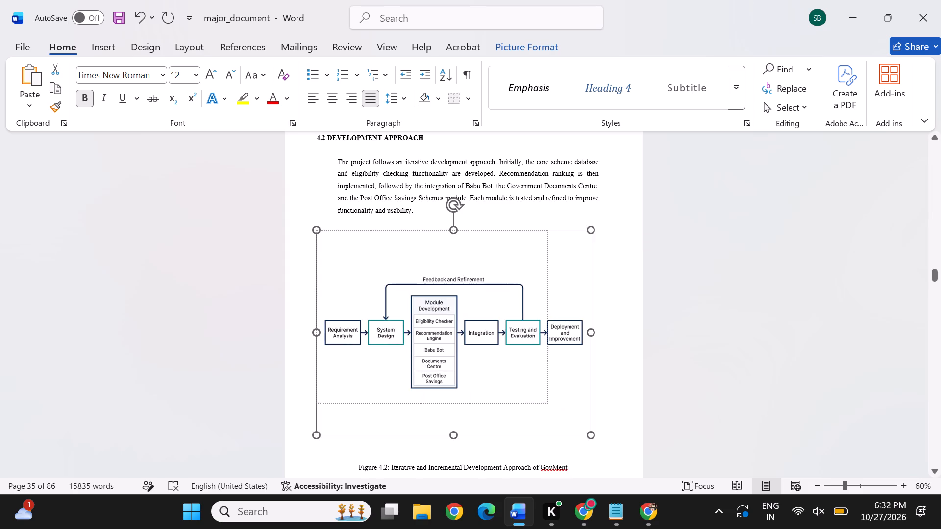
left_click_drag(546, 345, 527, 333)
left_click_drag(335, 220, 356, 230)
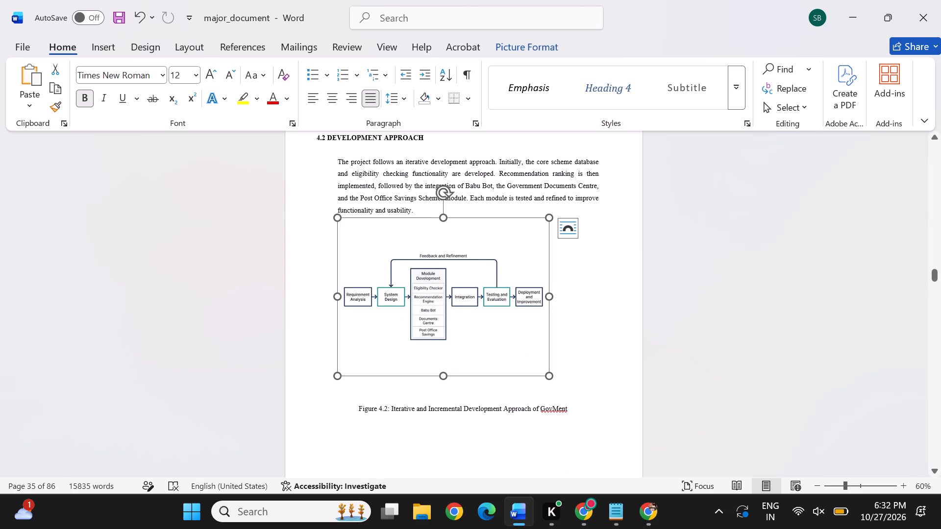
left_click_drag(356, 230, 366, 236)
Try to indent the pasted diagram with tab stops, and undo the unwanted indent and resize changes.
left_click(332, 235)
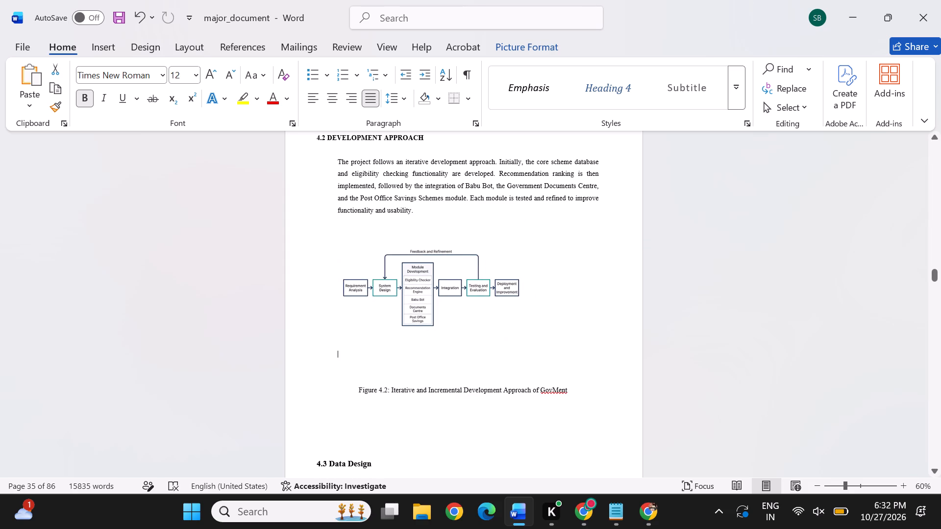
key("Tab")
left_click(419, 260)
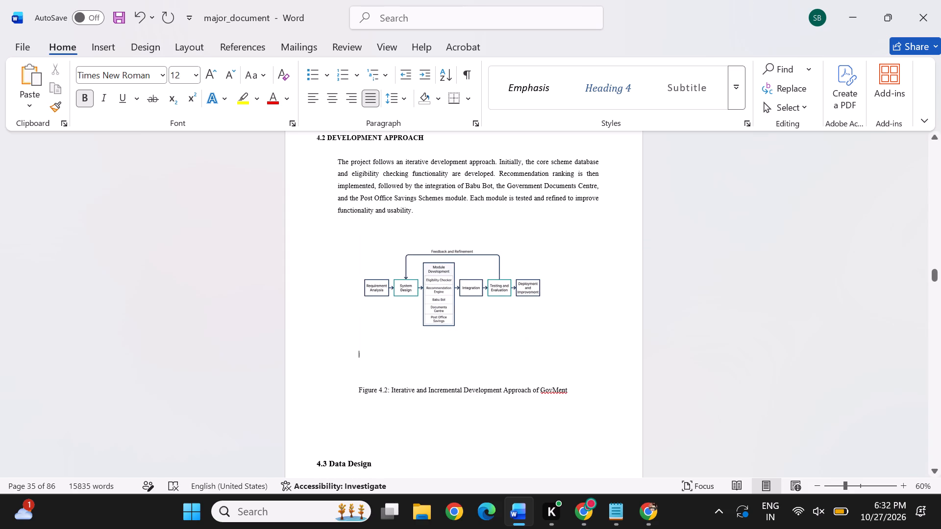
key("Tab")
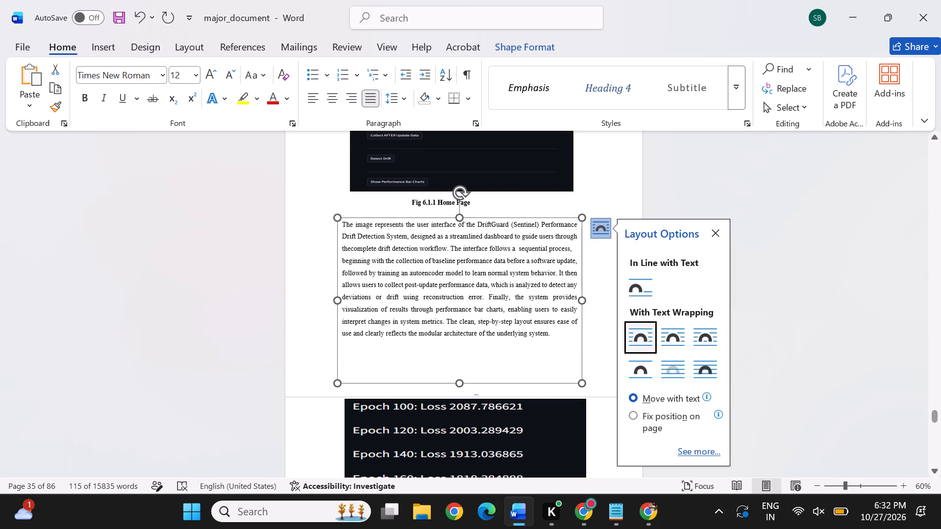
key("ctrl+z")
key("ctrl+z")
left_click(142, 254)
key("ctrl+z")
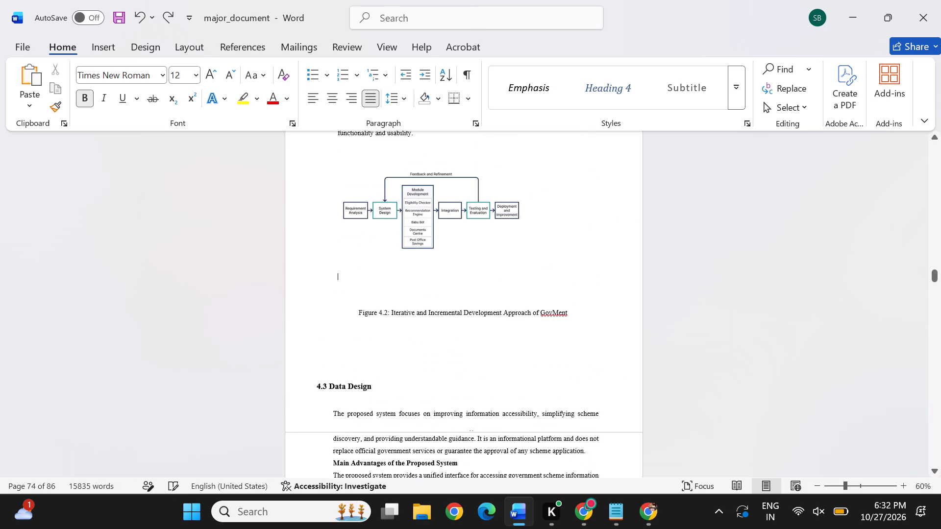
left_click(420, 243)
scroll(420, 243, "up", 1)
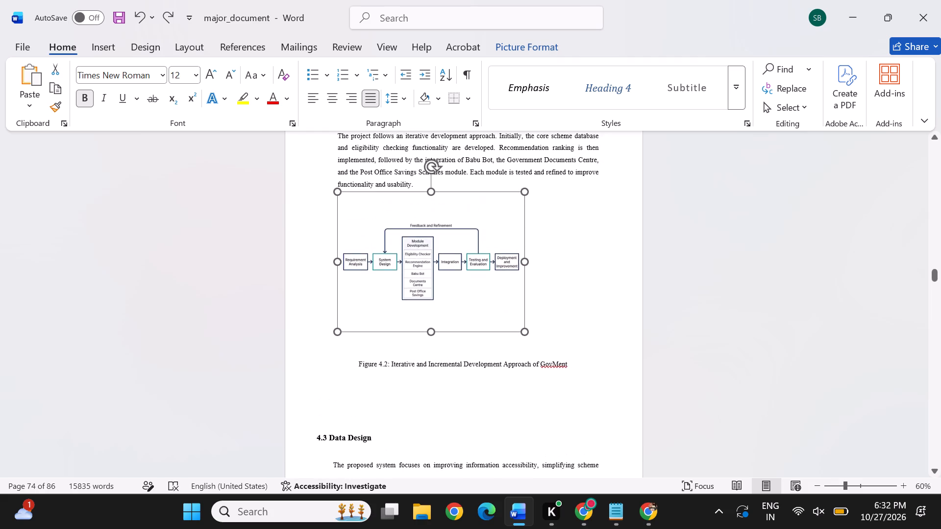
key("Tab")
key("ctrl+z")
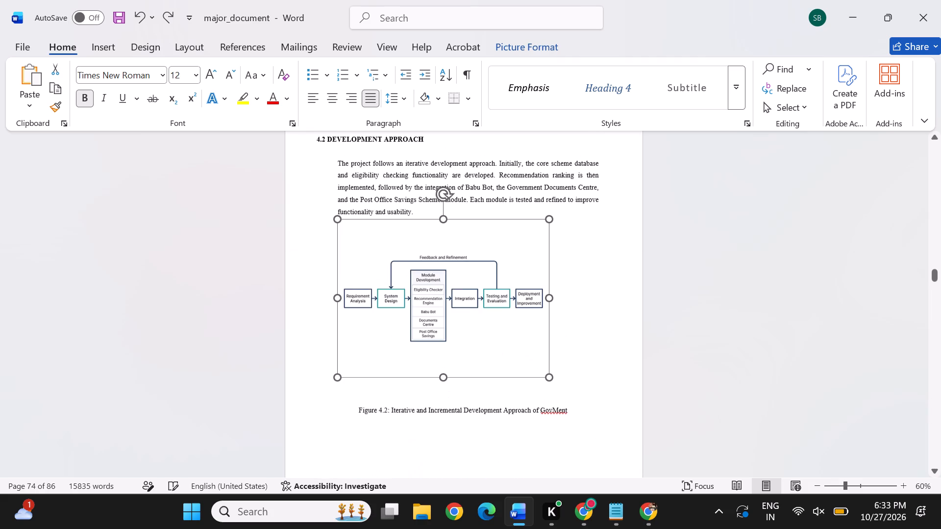
Delete the diagram, indent its line one tab stop, paste the diagram again there and shrink it to about the caption's width.
left_click(324, 264)
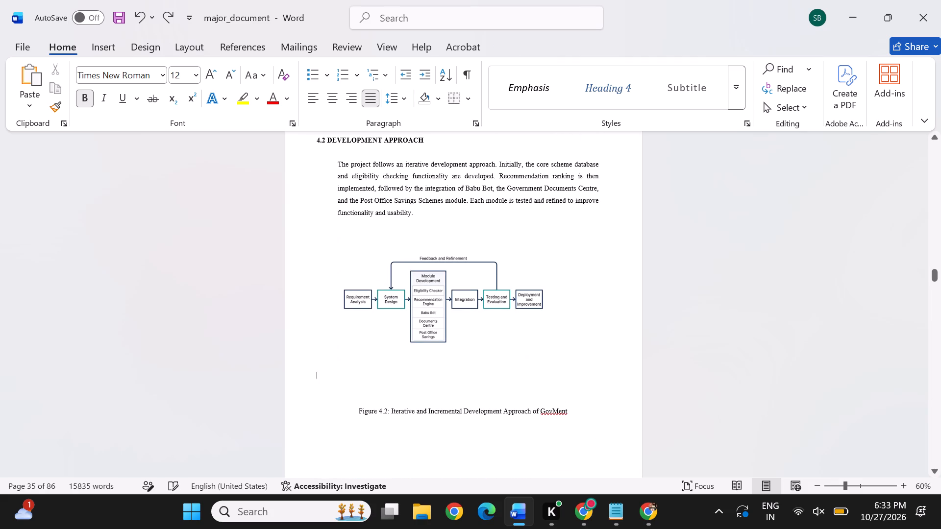
left_click(404, 267)
key("Delete")
key("Tab")
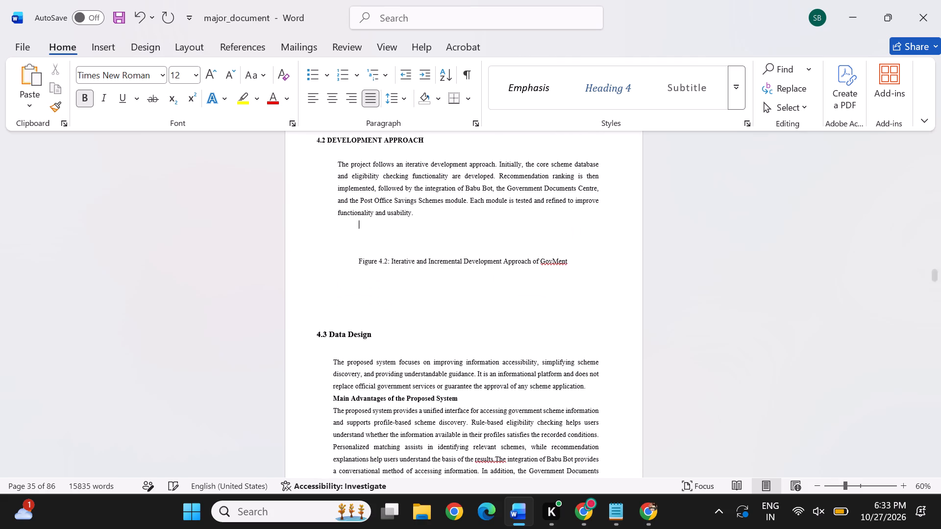
key("ctrl+v")
left_click(455, 316)
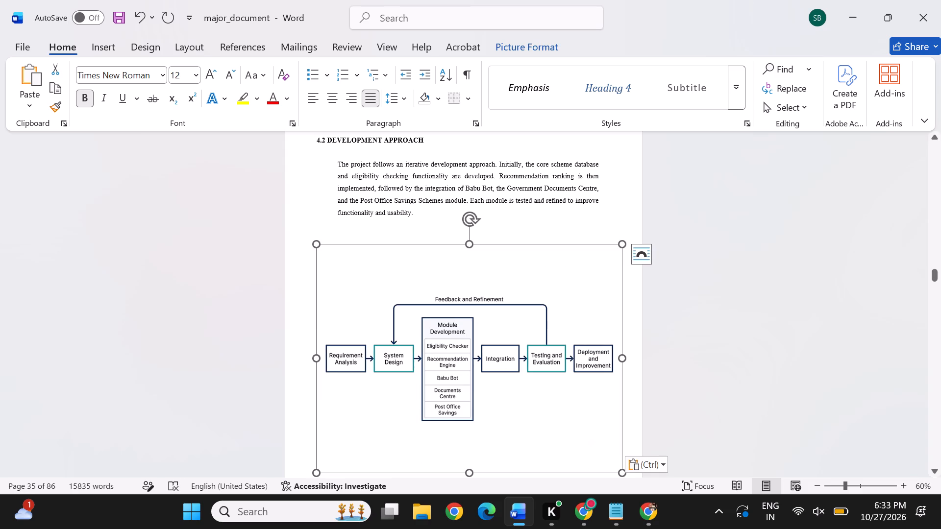
left_click_drag(315, 473, 424, 362)
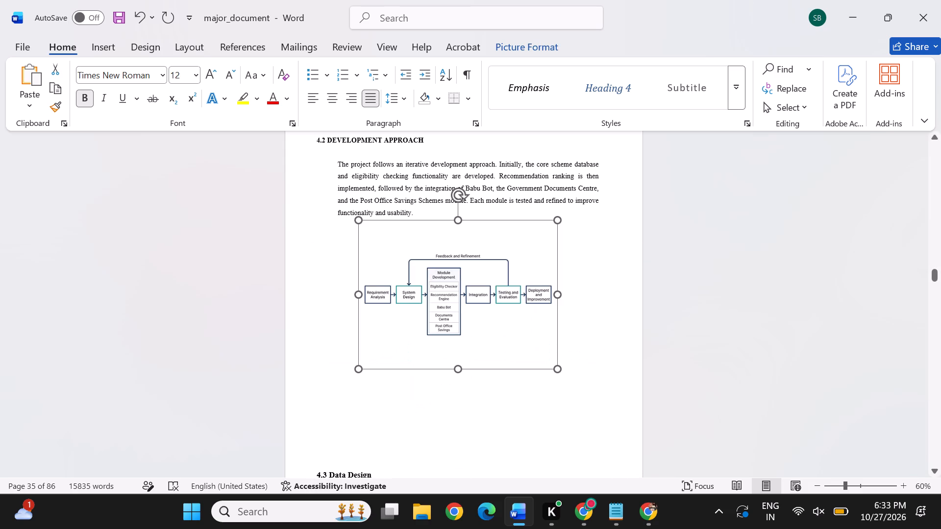
left_click_drag(424, 362, 421, 359)
Remove the empty line between the diagram and the Figure 4.2 caption, and add an empty line between the 4.2 paragraph and the diagram.
left_click(400, 382)
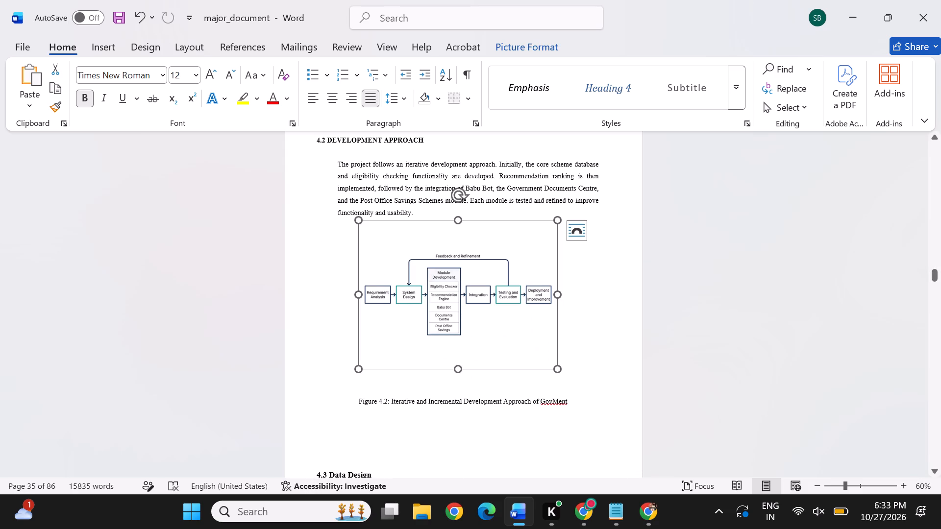
key("Delete")
left_click(438, 293)
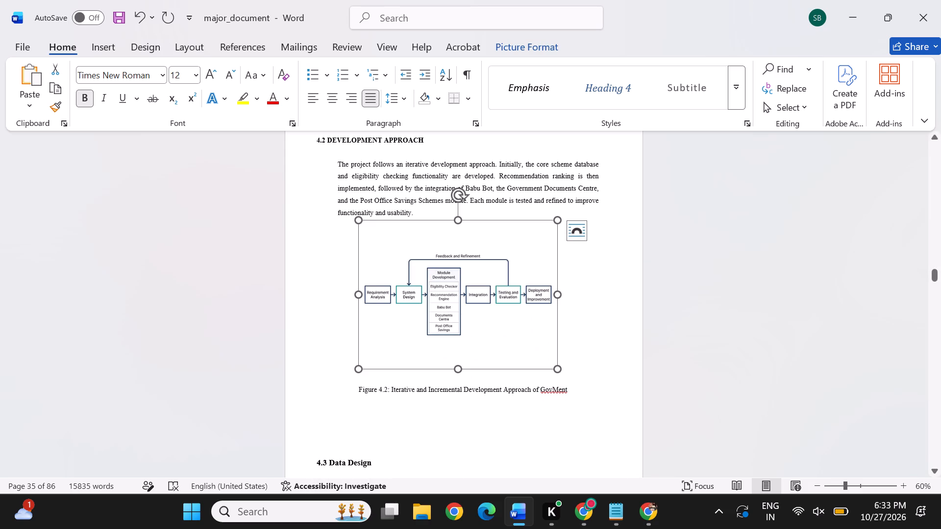
left_click(440, 211)
key("Return")
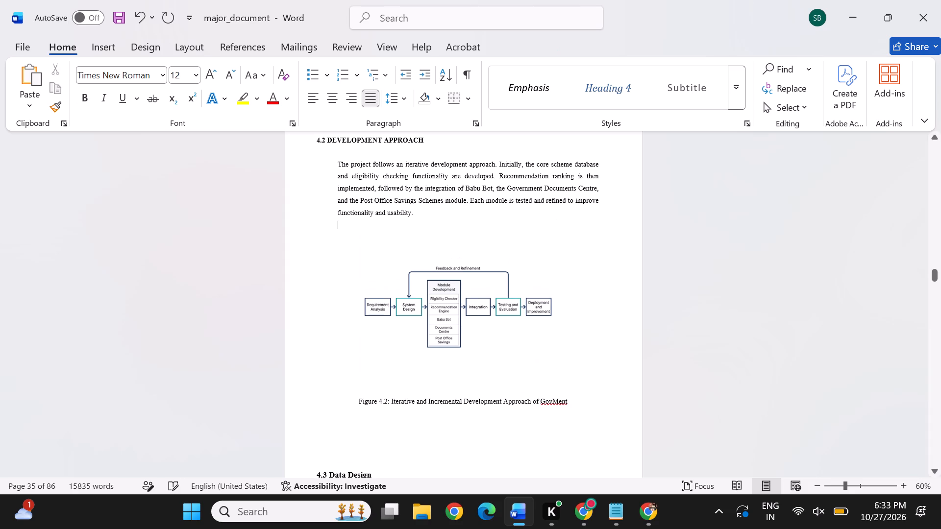
Add an empty line above the 4.2 DEVELOPMENT APPROACH heading and delete the empty line between the heading and its paragraph.
scroll(414, 147, "up", 1)
left_click(340, 191)
key("Return")
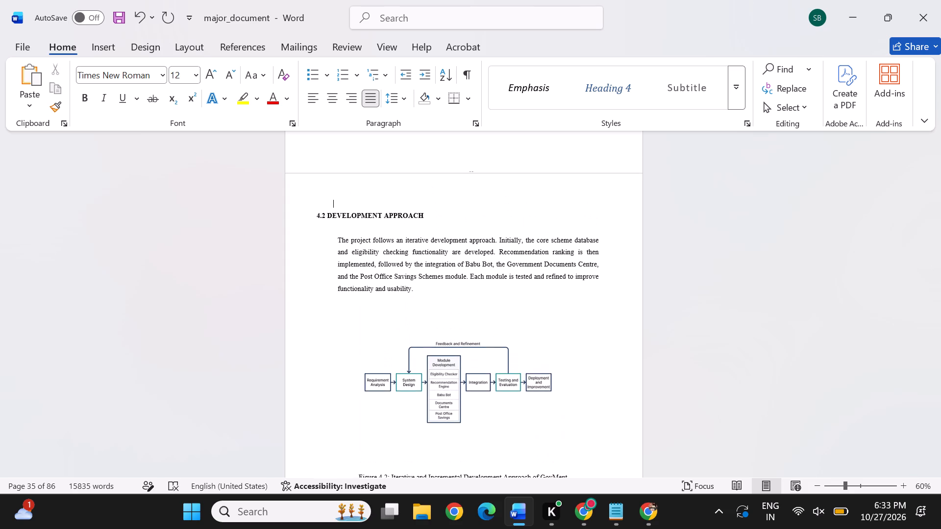
left_click(365, 234)
key("Delete")
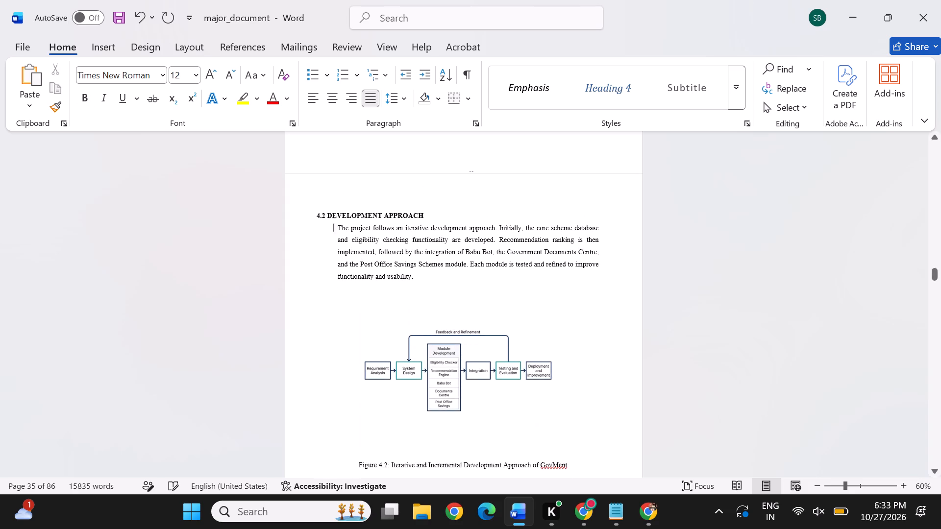
Stretch the 4.2 diagram horizontally so it nearly reaches the right edge of the paragraph text, keeping its height.
scroll(438, 283, "down", 1)
left_click(446, 328)
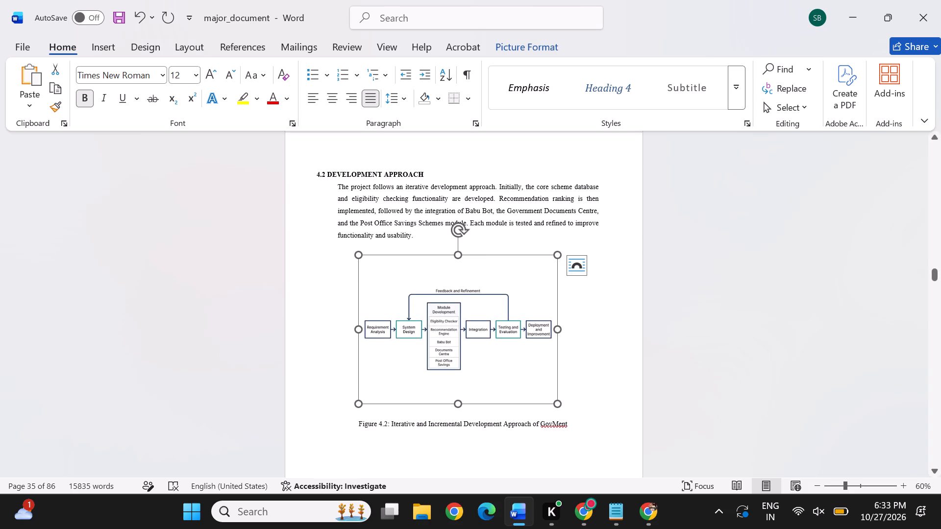
left_click_drag(558, 329, 585, 331)
left_click_drag(358, 327, 355, 327)
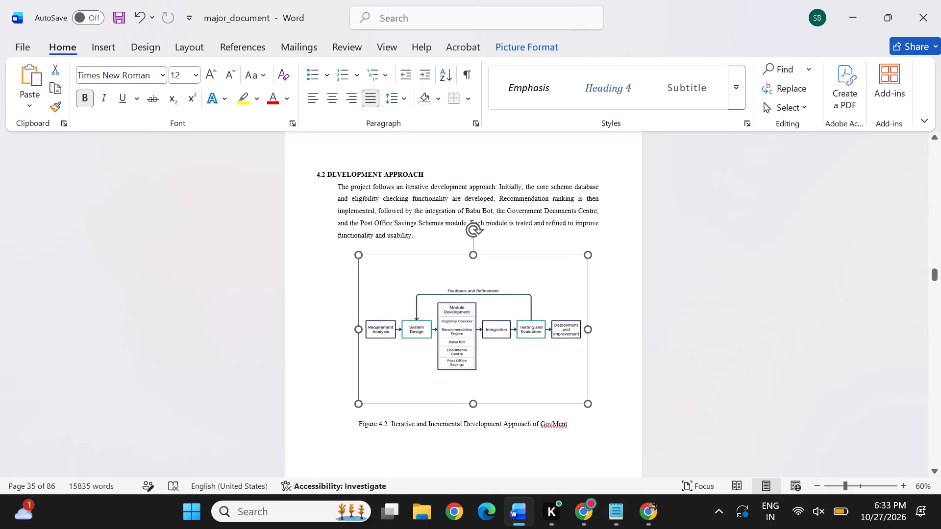
left_click_drag(355, 327, 371, 333)
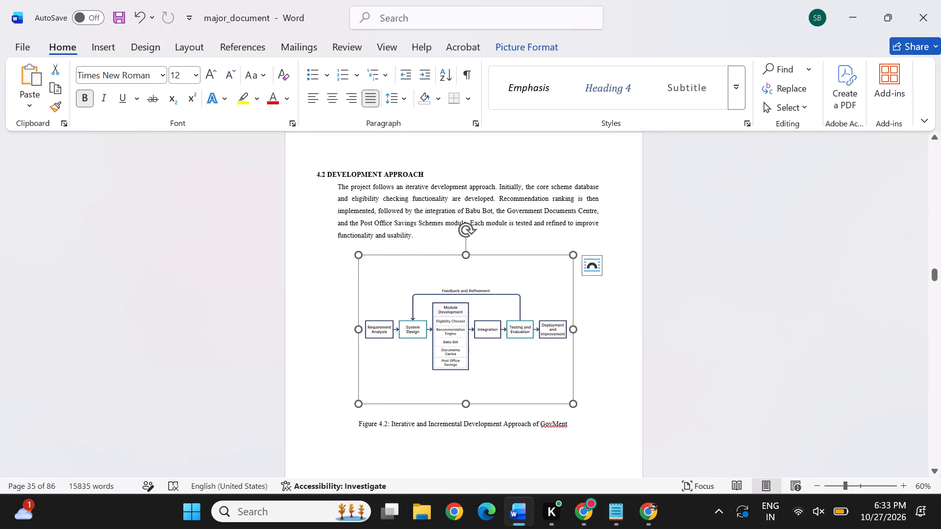
left_click_drag(573, 328, 582, 330)
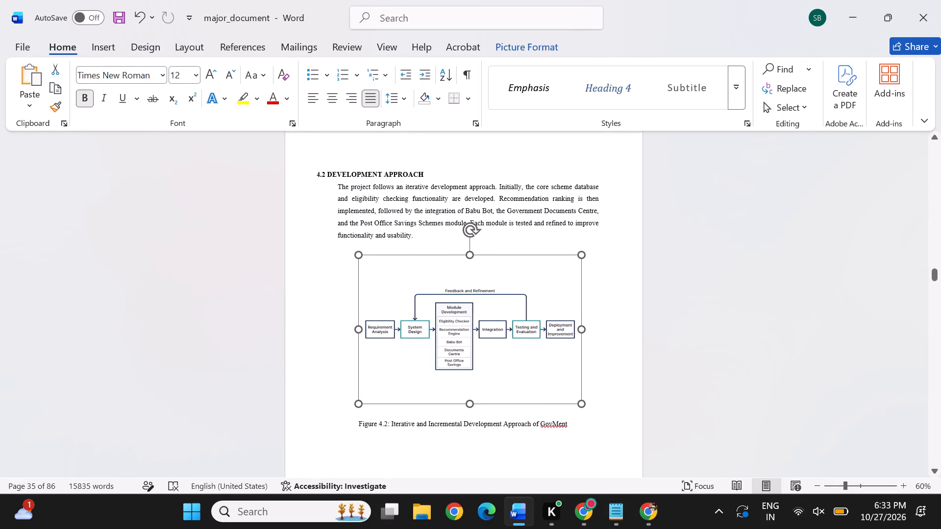
left_click_drag(582, 330, 584, 332)
Shift the Figure 4.2 caption slightly right by inserting two spaces before it.
left_click(399, 415)
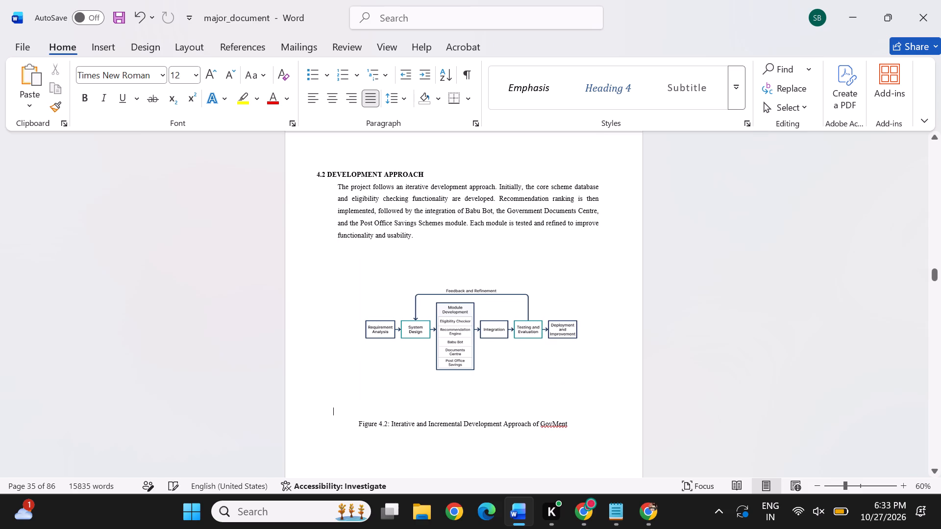
scroll(310, 434, "down", 1)
left_click(345, 356)
key("space")
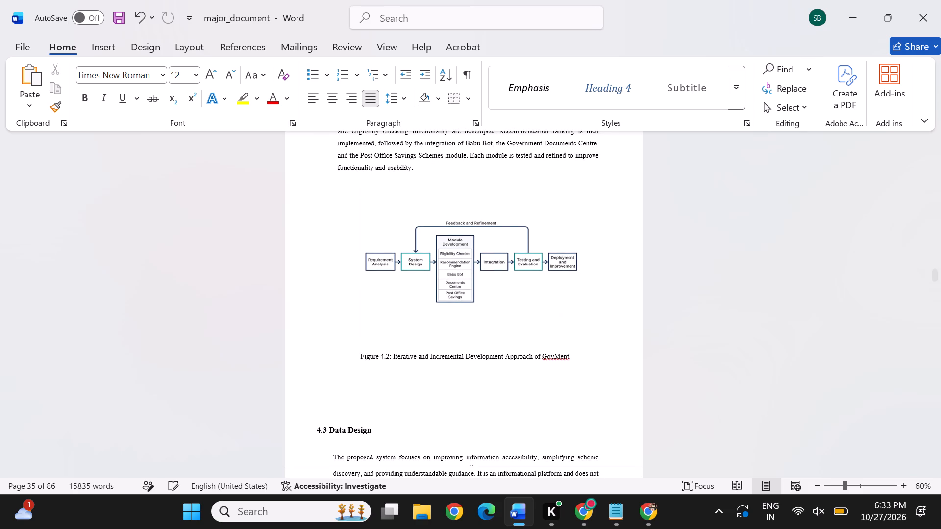
key("space")
Insert an empty line between the 4.2 DEVELOPMENT APPROACH heading and its paragraph.
scroll(346, 355, "down", 1)
scroll(346, 355, "up", 2)
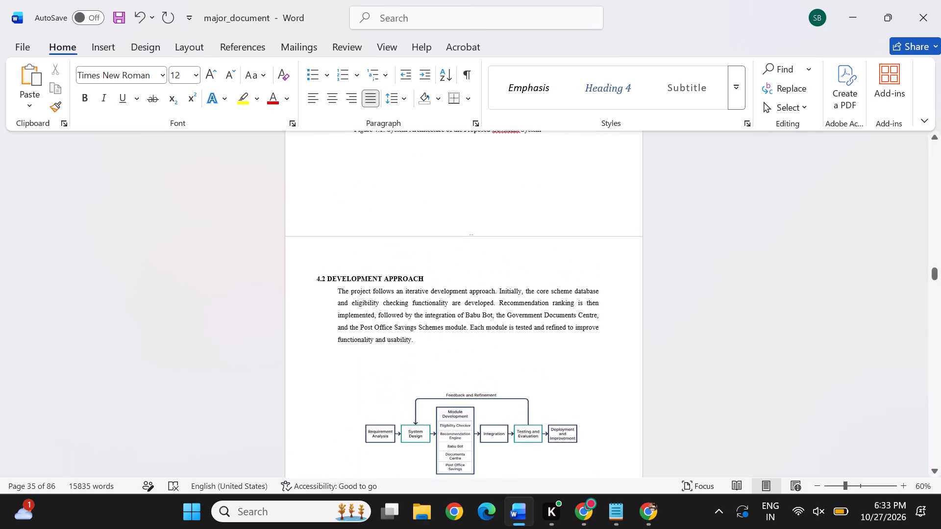
left_click(428, 284)
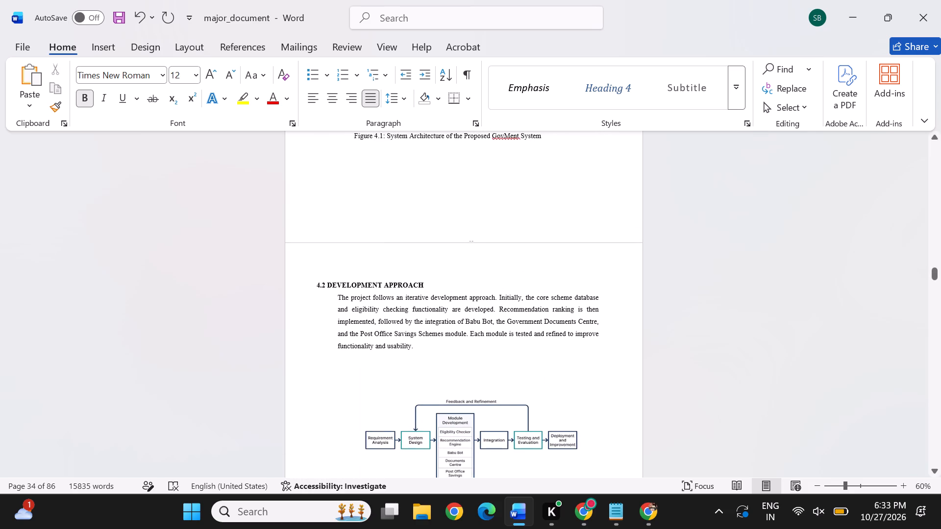
key("Return")
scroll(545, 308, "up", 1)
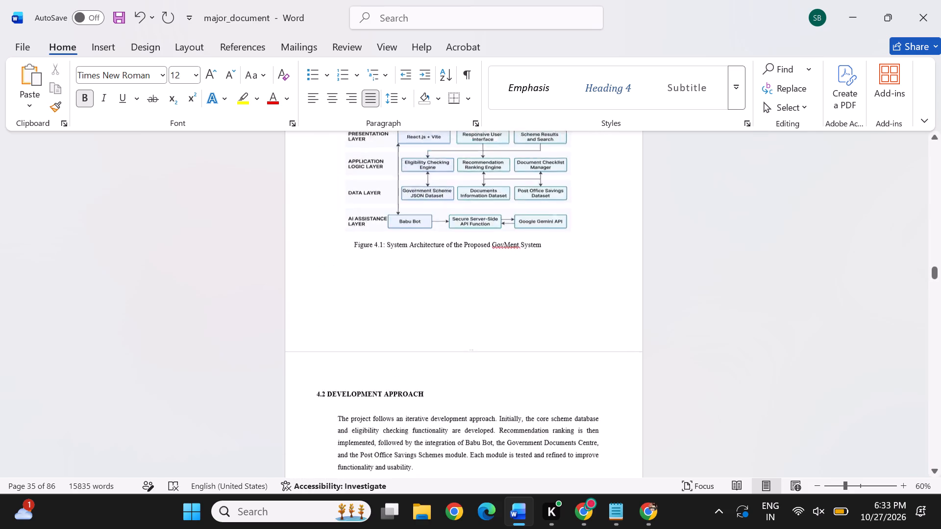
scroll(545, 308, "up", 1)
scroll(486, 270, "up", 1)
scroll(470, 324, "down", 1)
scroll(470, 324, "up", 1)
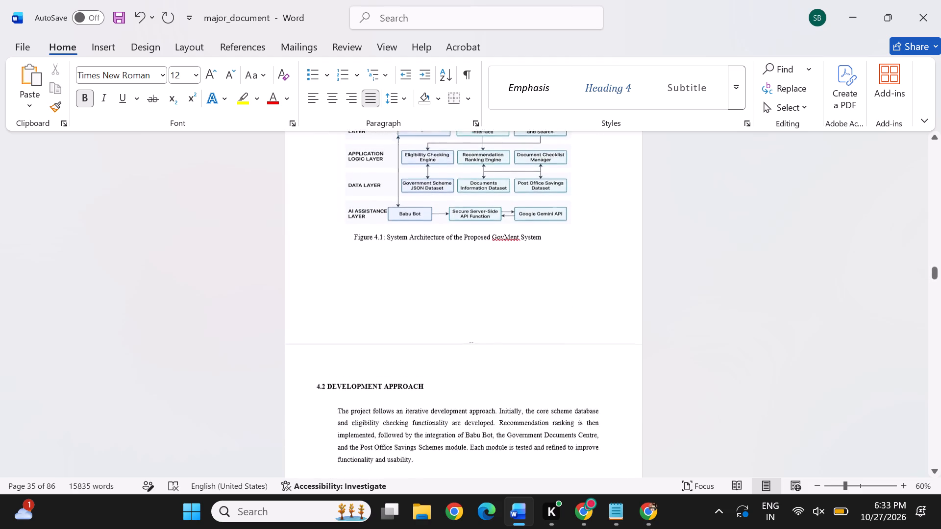
Copy the chapter title PROPOSED METHODOLOGY from the CHAPTER 4 heading in the ChatGPT thesis text.
scroll(470, 324, "up", 2)
left_click(520, 247)
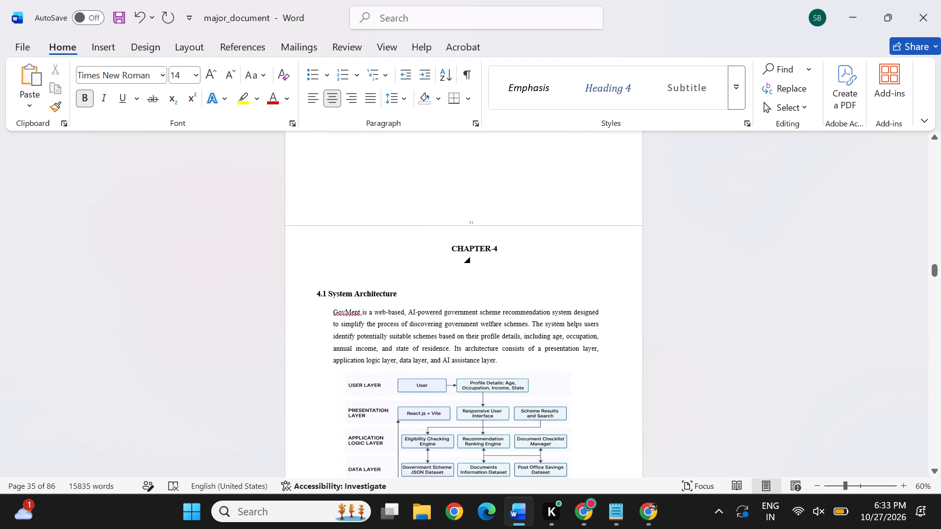
left_click(446, 249)
left_click(613, 514)
scroll(669, 247, "up", 3)
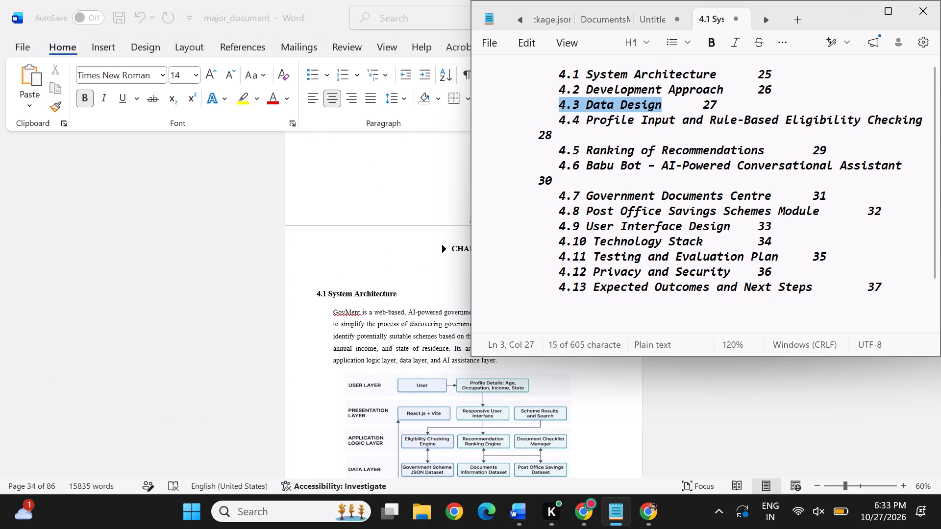
left_click(587, 508)
scroll(422, 228, "up", 3)
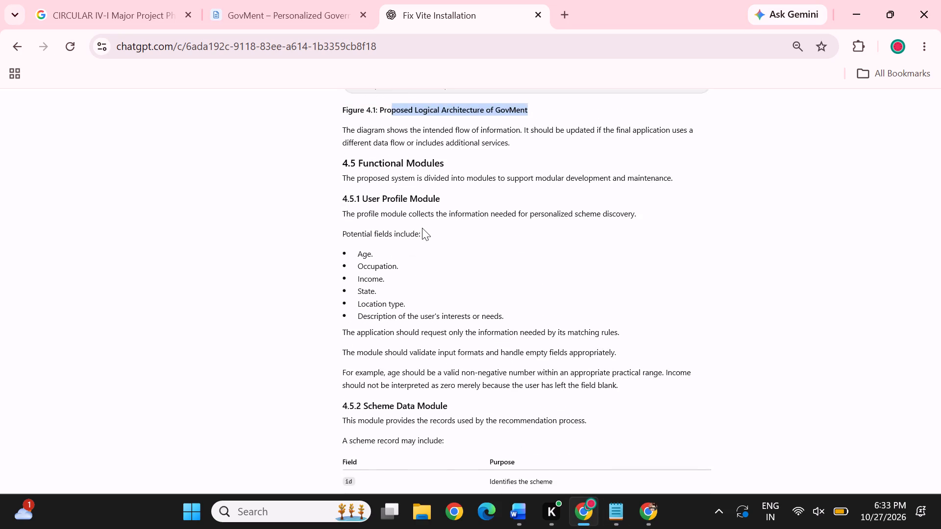
scroll(383, 216, "up", 2)
scroll(476, 220, "up", 2)
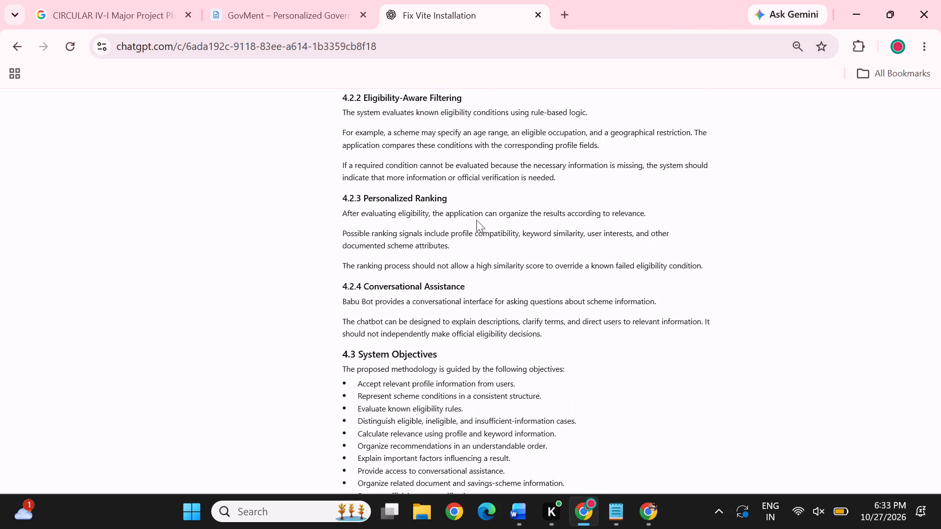
scroll(476, 220, "up", 4)
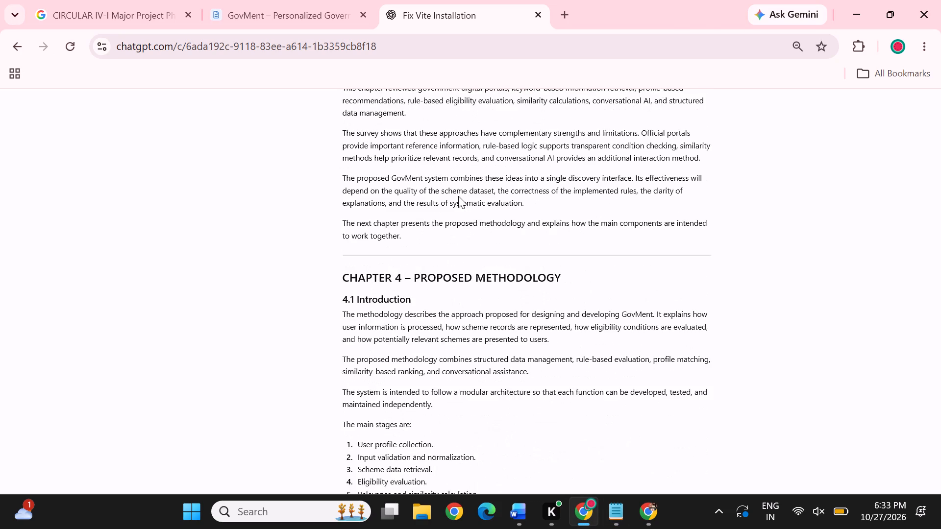
left_click_drag(563, 280, 416, 280)
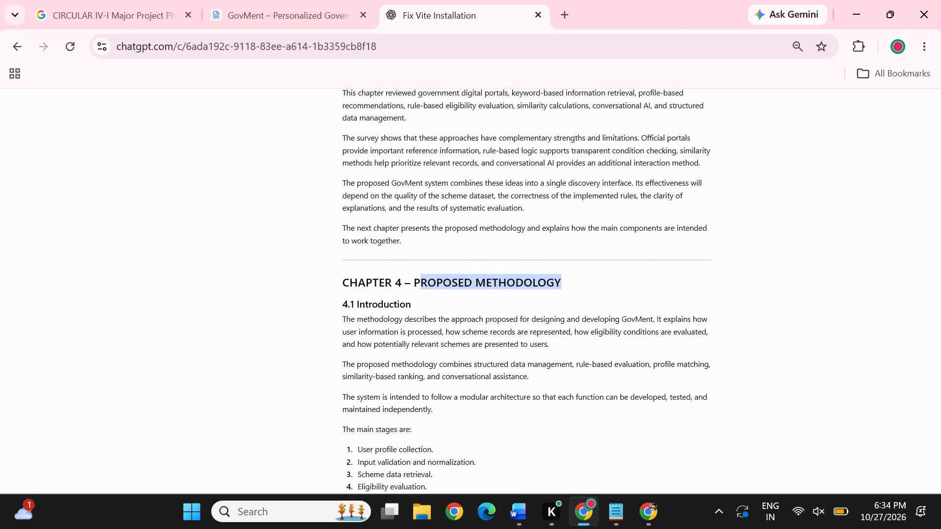
left_click_drag(416, 280, 414, 280)
key("ctrl+c")
Back in Word, paste PROPOSED METHODOLOGY on its own line below the CHAPTER-4 heading.
left_click(523, 517)
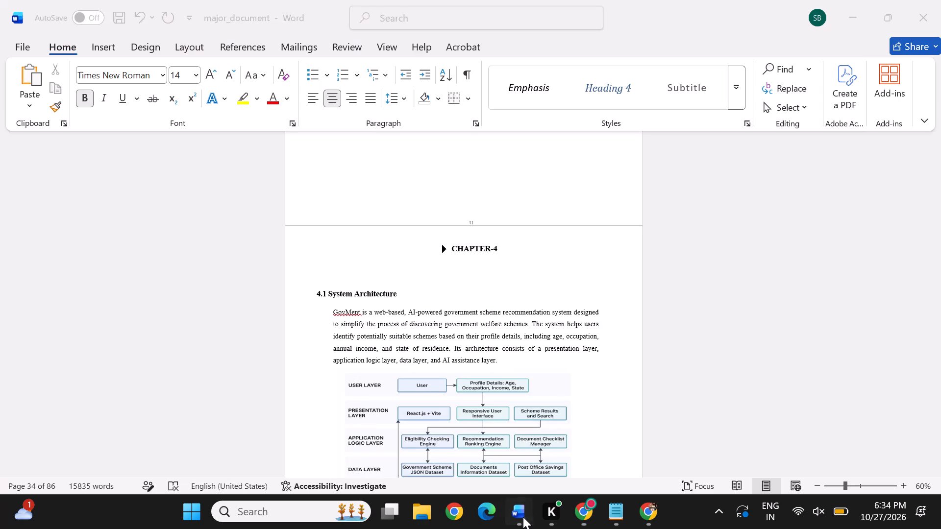
key("Return")
key("Return")
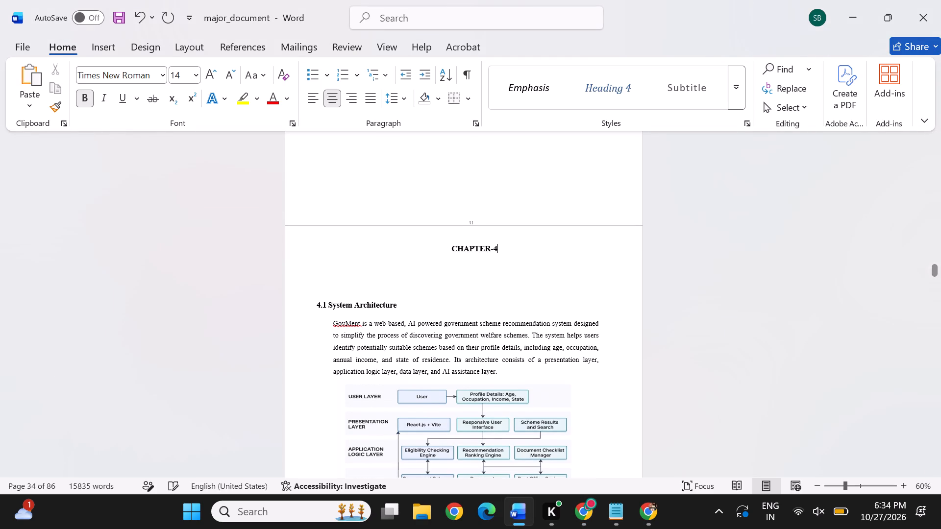
key("ctrl+v")
left_click_drag(541, 258, 428, 259)
left_click(519, 284)
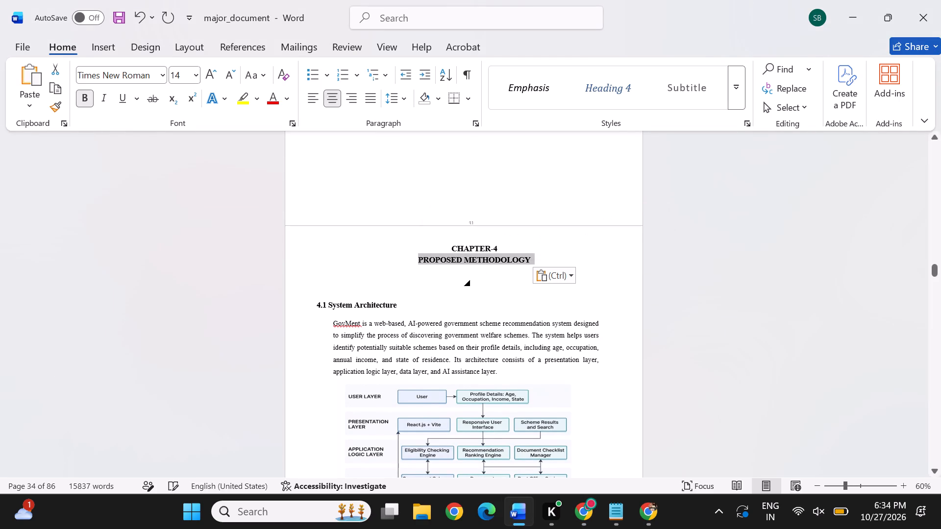
Insert an empty line between CHAPTER-4 and PROPOSED METHODOLOGY.
left_click(511, 246)
key("Return")
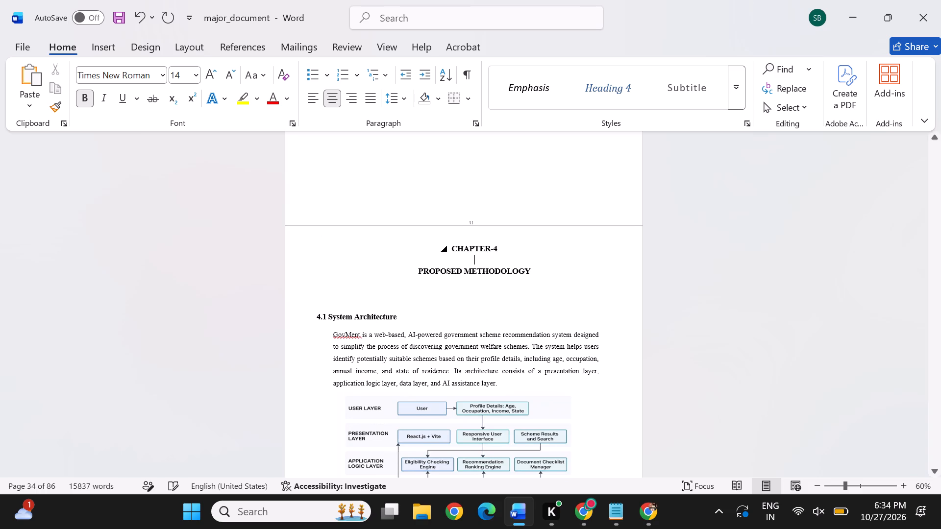
Delete the surplus empty lines between the PROPOSED METHODOLOGY title and the 4.1 System Architecture heading.
left_click(392, 292)
key("Delete")
key("Delete")
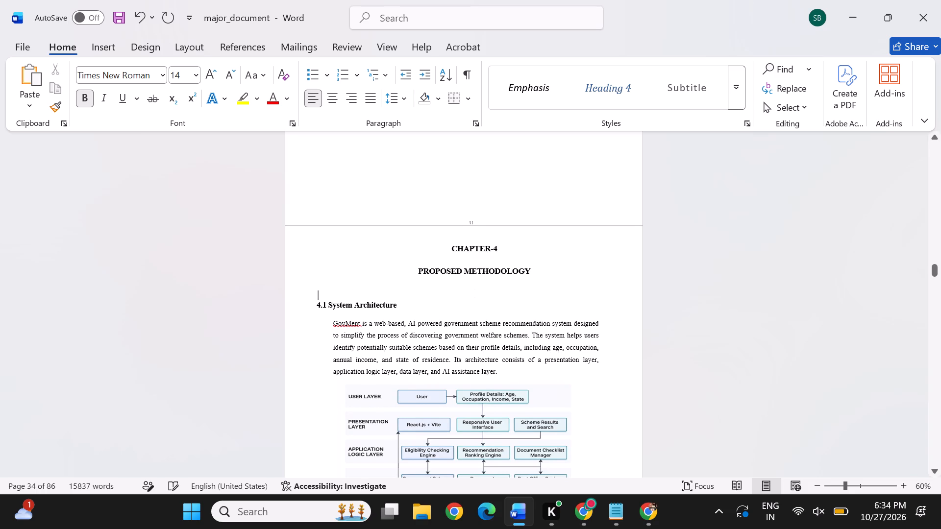
key("Delete")
scroll(435, 324, "down", 1)
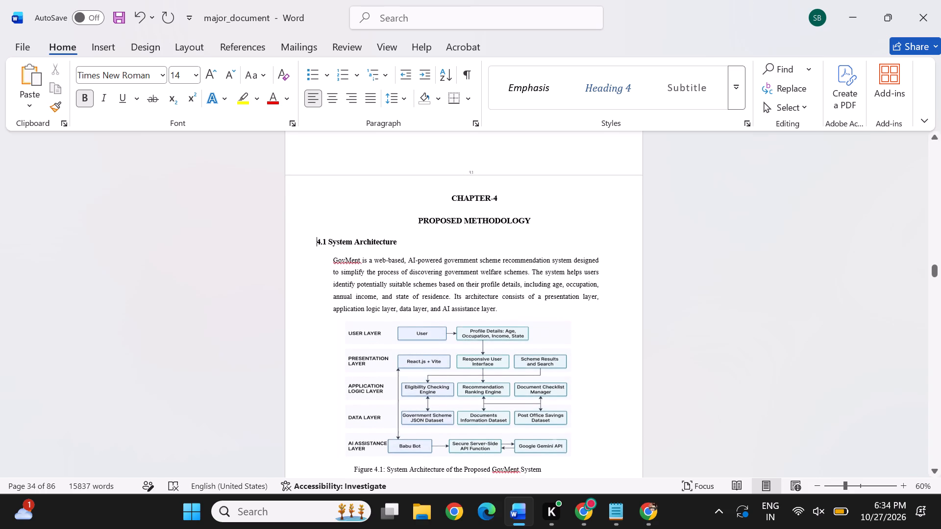
scroll(483, 333, "down", 1)
scroll(526, 351, "down", 1)
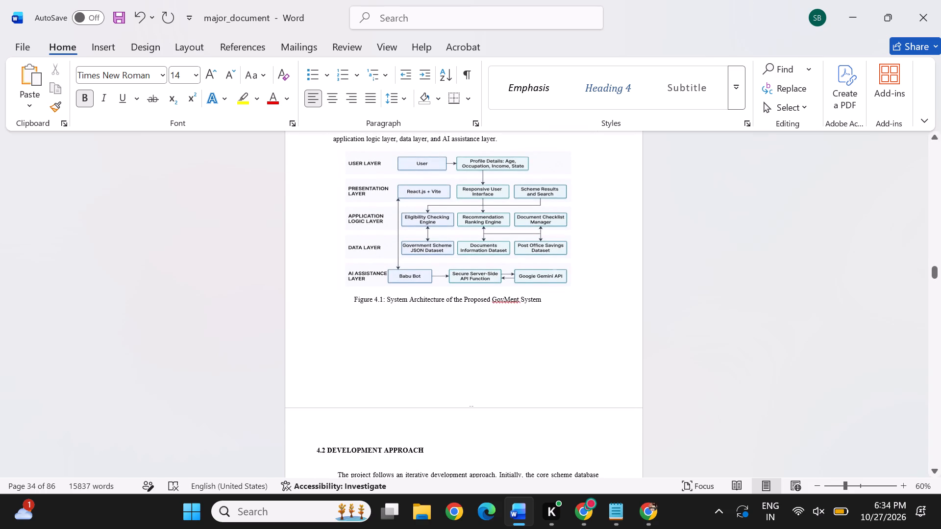
scroll(543, 383, "down", 1)
scroll(500, 355, "down", 1)
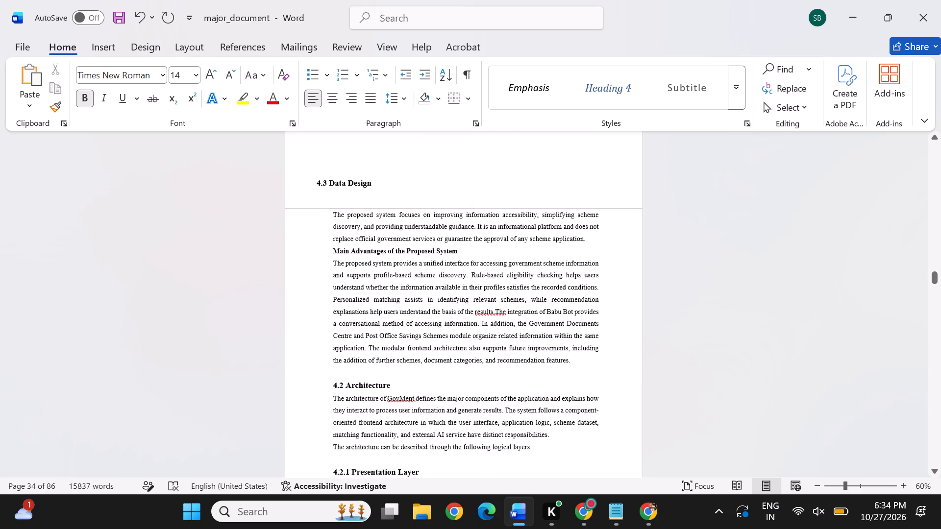
scroll(451, 227, "up", 1)
left_click(344, 301)
key("Return")
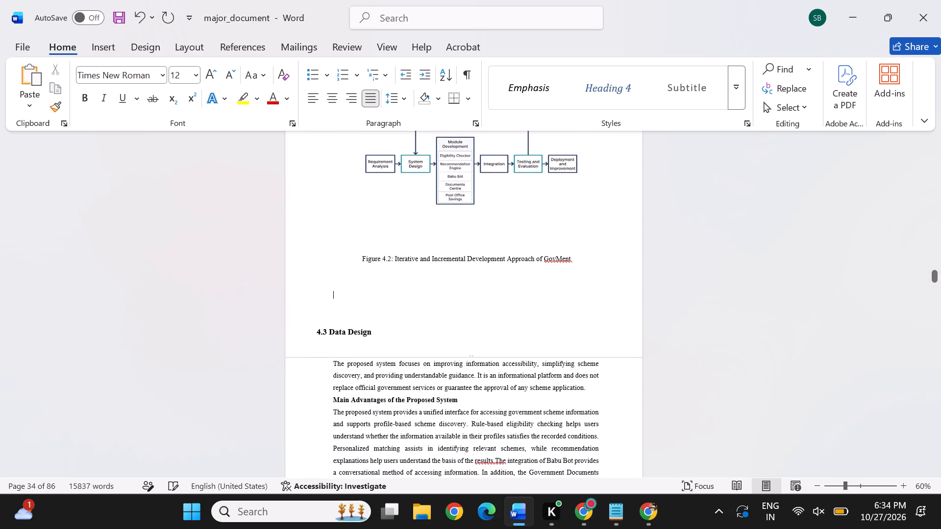
key("Return")
key("Return")
key("Return")
scroll(403, 422, "down", 1)
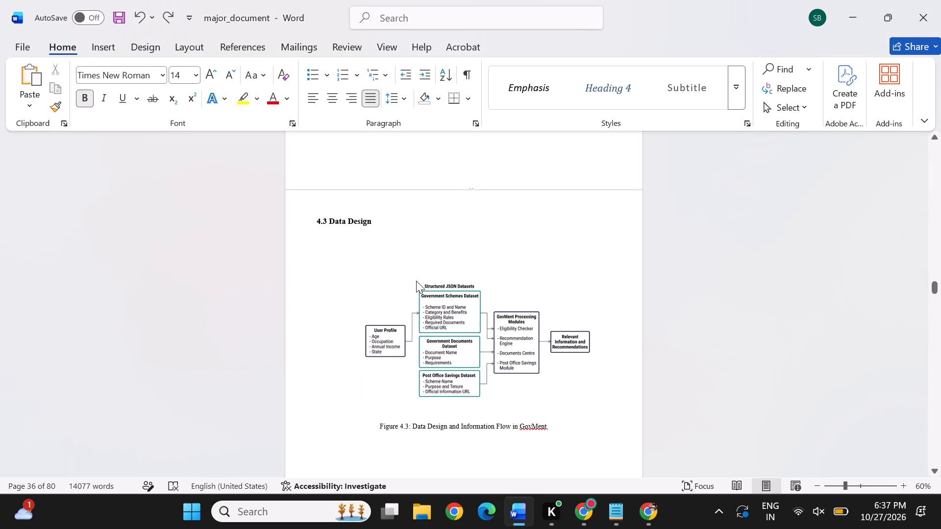
Delete the duplicate "4.3 Data Design" heading line that came with the pasted text.
left_click_drag(383, 232, 316, 234)
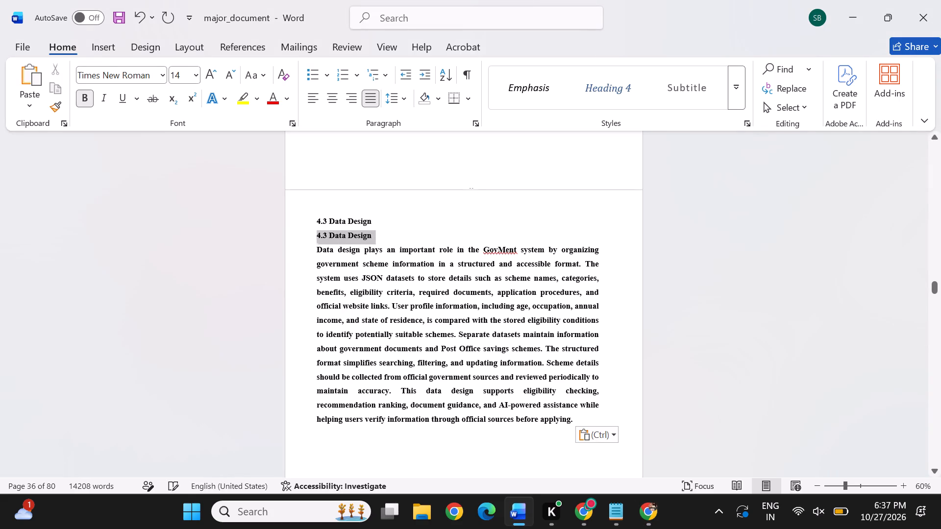
left_click_drag(316, 234, 315, 234)
key("Delete")
Set the pasted Data Design paragraph to font size 12 and remove its bold formatting.
left_click_drag(582, 410, 462, 325)
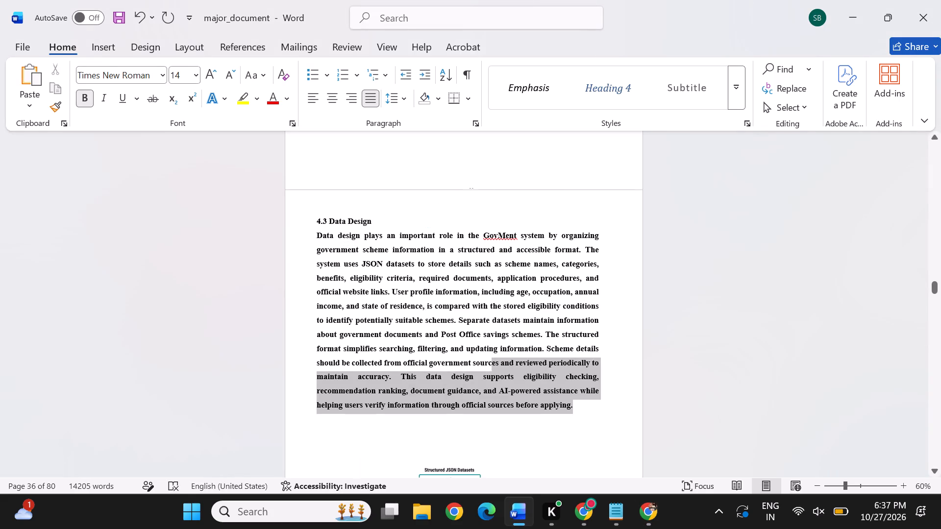
left_click_drag(462, 325, 322, 240)
left_click(194, 68)
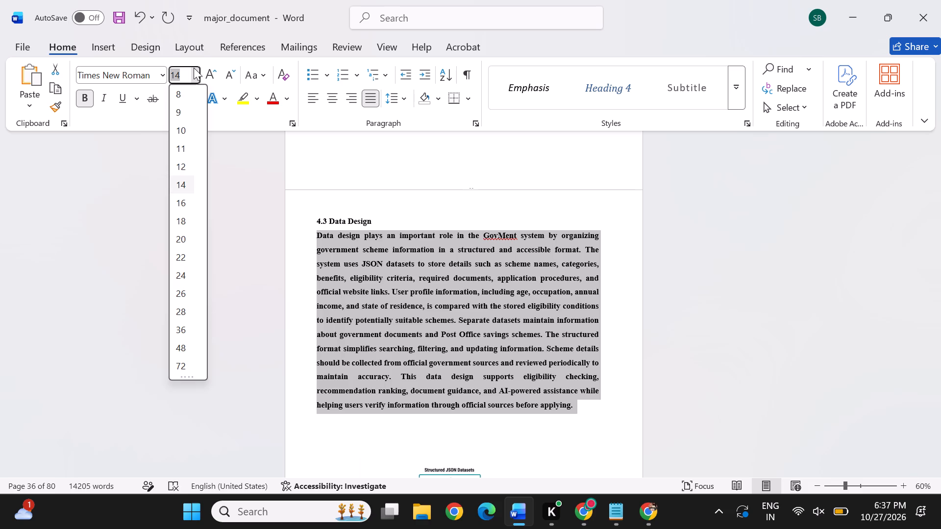
left_click(188, 166)
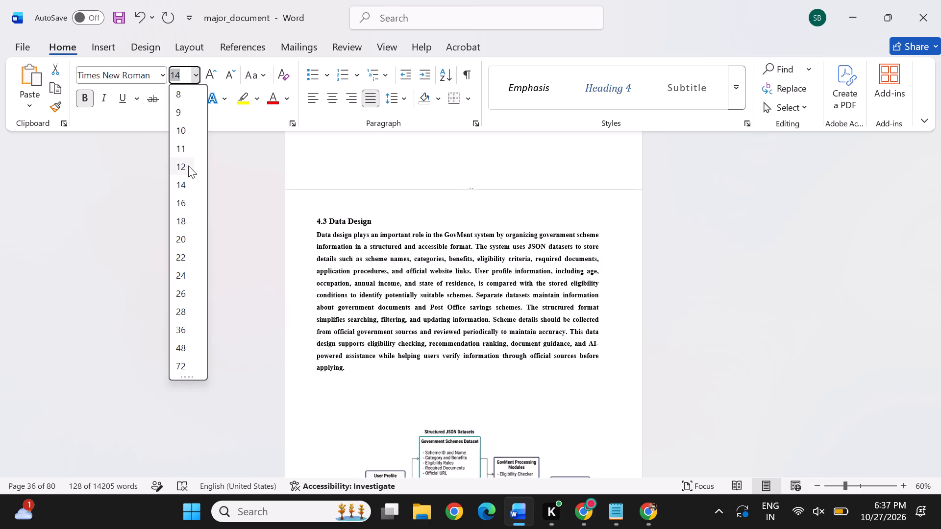
left_click(83, 103)
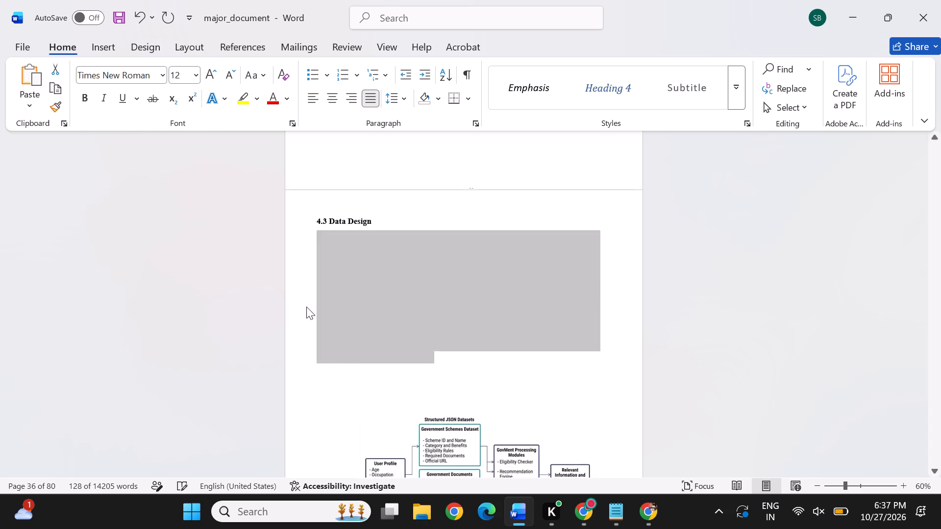
Delete two blank lines between the Data Design paragraph and the diagram.
scroll(459, 349, "down", 1)
left_click(442, 228)
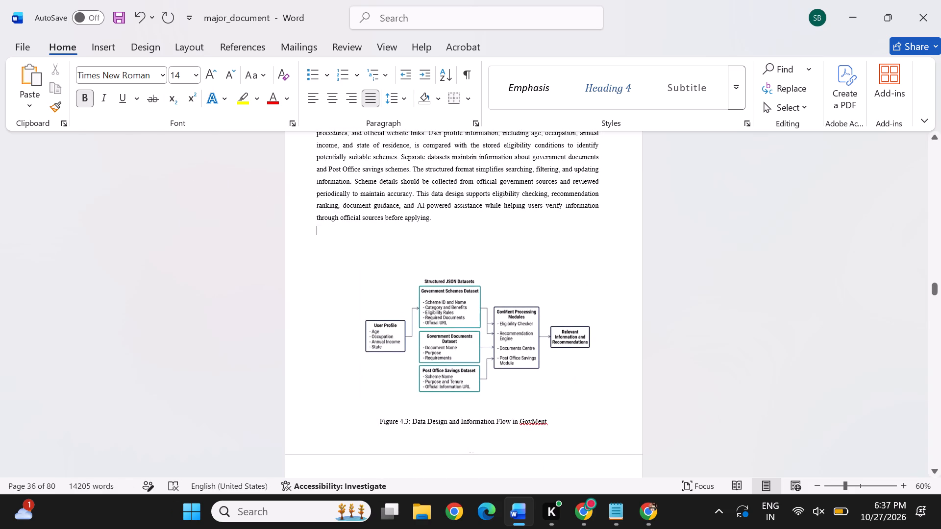
key("Delete")
key("Delete")
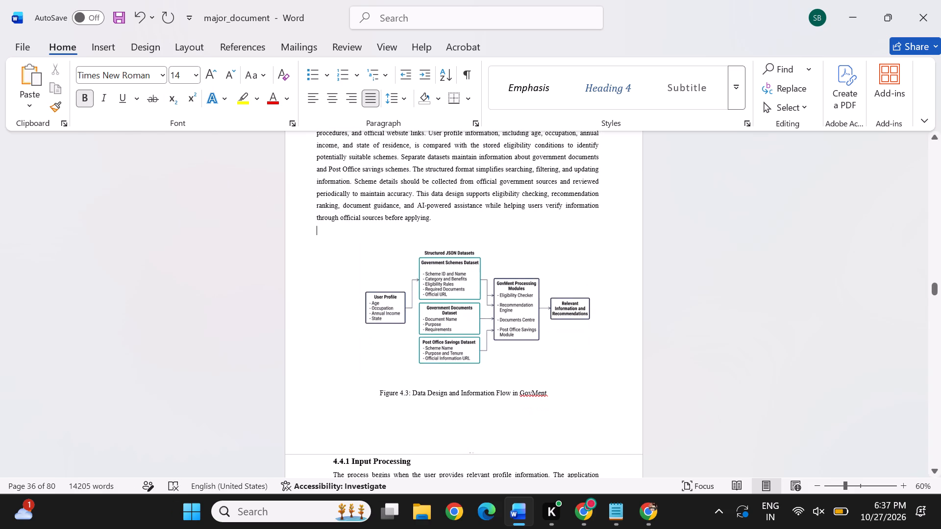
Indent the whole paragraph under the 4.3 Data Design heading by one tab level.
scroll(542, 267, "up", 1)
scroll(428, 231, "up", 1)
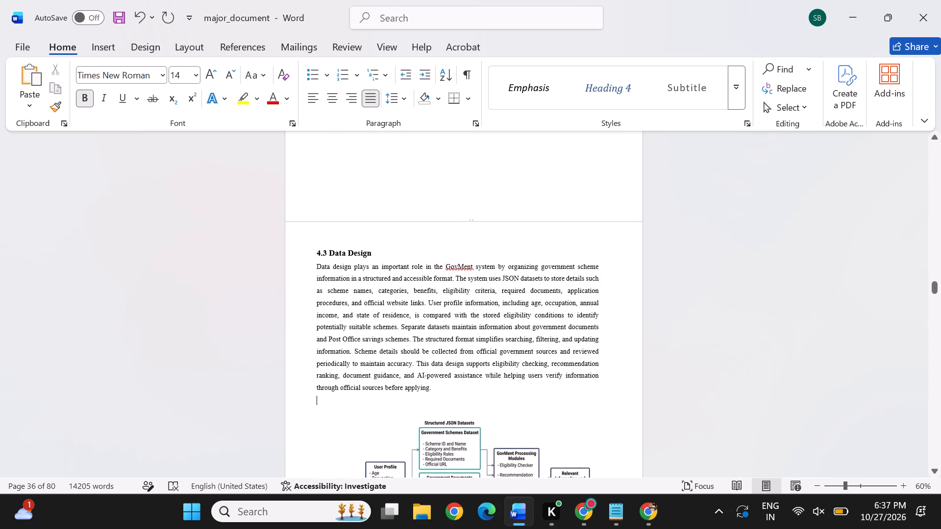
scroll(470, 365, "down", 1)
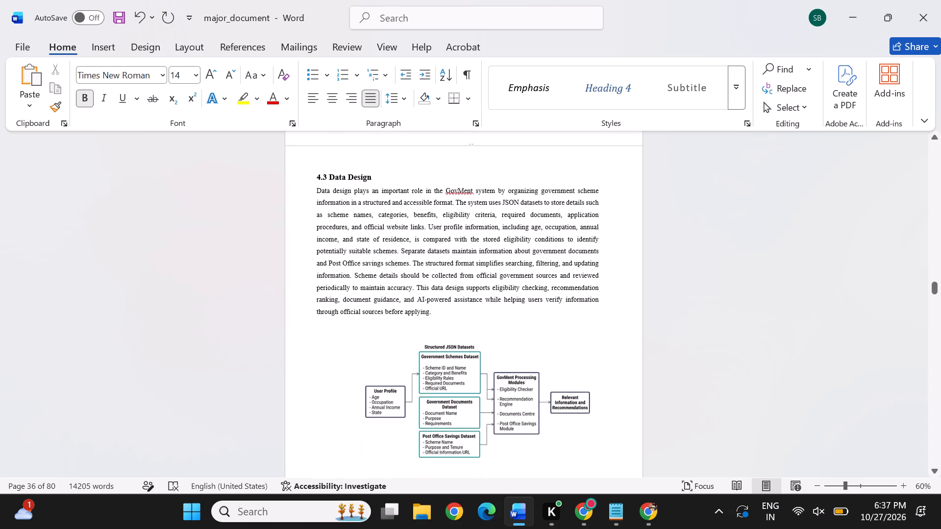
left_click_drag(317, 190, 349, 216)
left_click_drag(349, 216, 434, 313)
key("Tab")
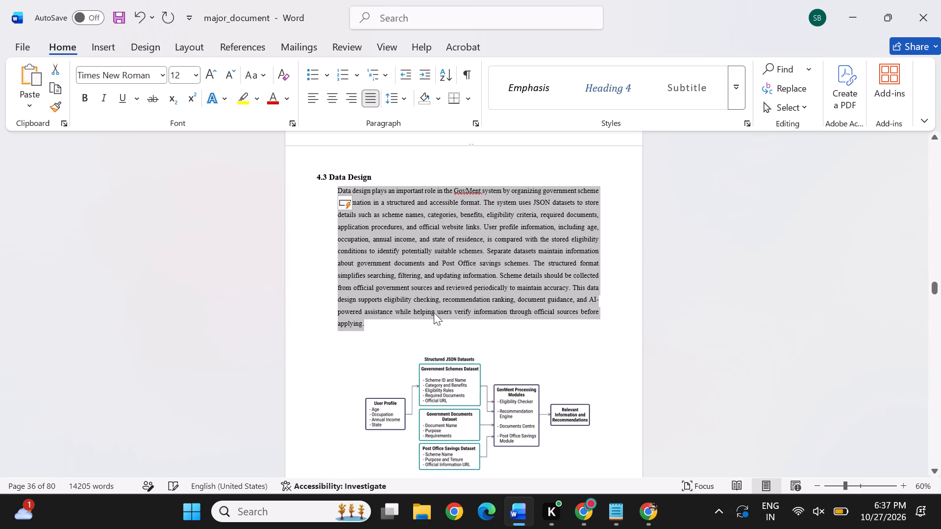
left_click(434, 174)
Stretch the Data Design diagram slightly taller, to a height of about 3.22 inches.
scroll(455, 382, "down", 1)
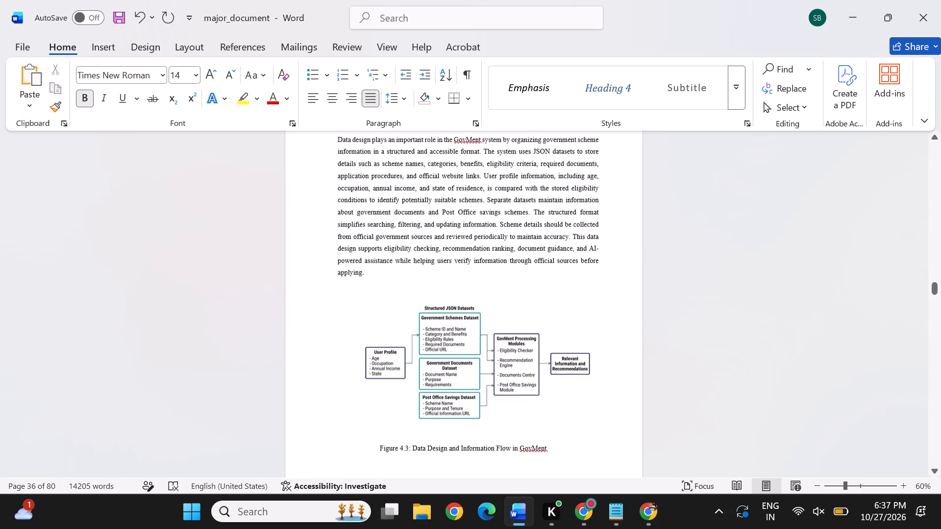
left_click(446, 352)
left_click_drag(468, 307, 467, 305)
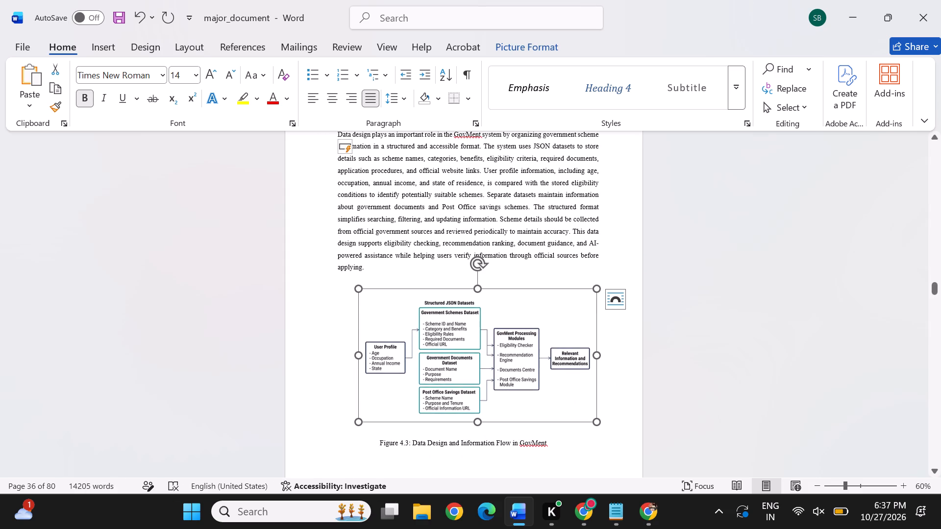
left_click_drag(467, 305, 467, 296)
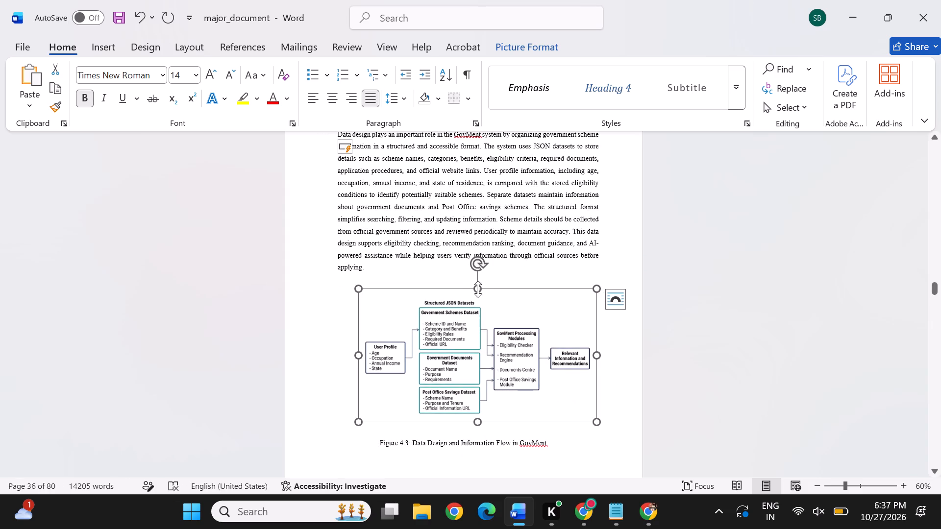
left_click(478, 289)
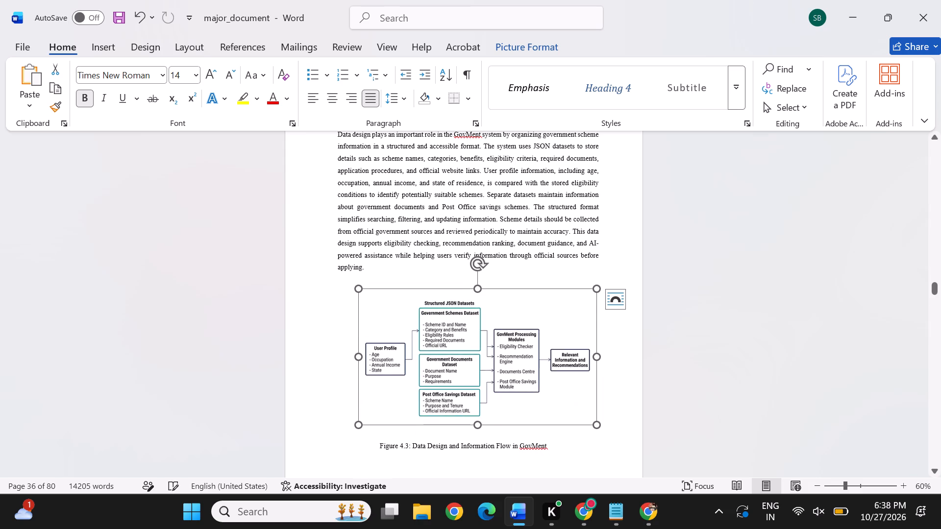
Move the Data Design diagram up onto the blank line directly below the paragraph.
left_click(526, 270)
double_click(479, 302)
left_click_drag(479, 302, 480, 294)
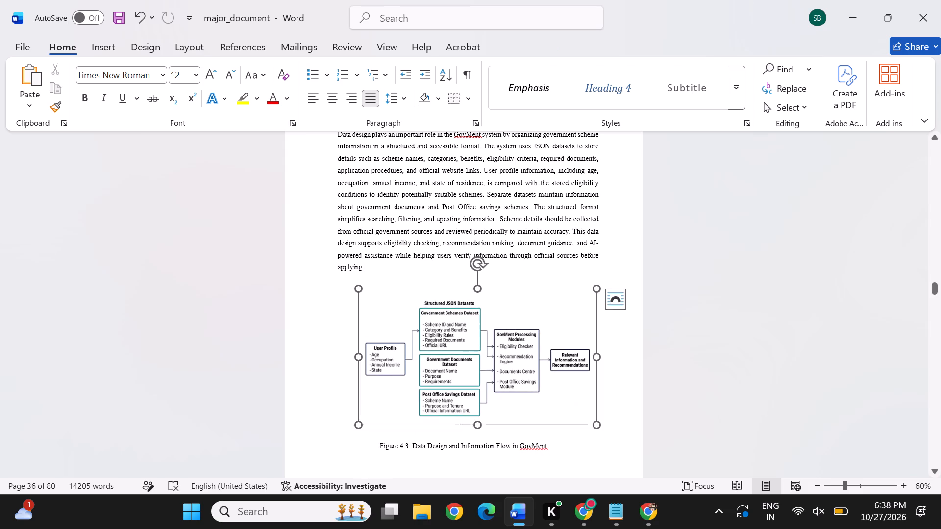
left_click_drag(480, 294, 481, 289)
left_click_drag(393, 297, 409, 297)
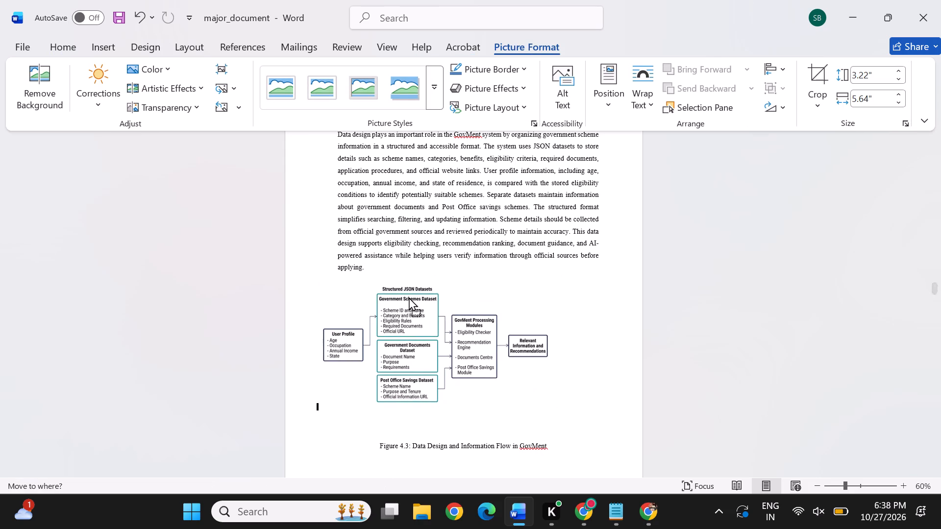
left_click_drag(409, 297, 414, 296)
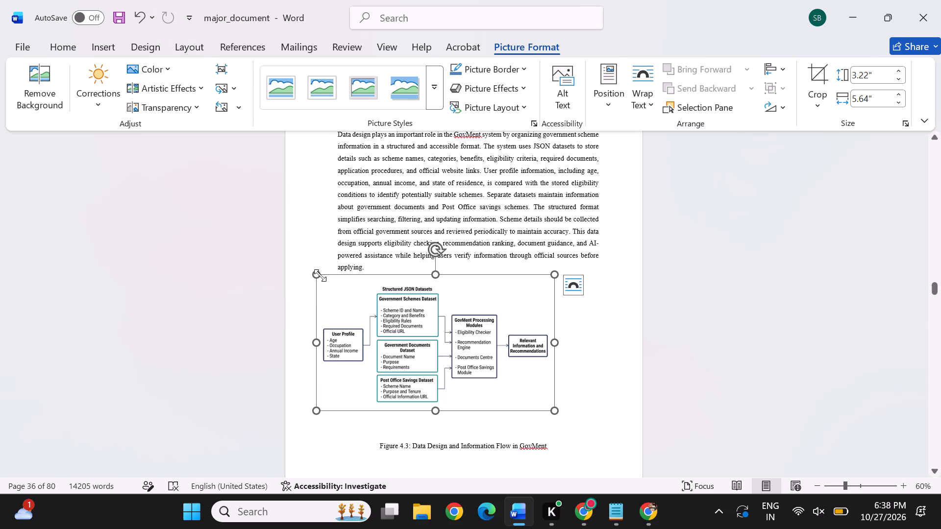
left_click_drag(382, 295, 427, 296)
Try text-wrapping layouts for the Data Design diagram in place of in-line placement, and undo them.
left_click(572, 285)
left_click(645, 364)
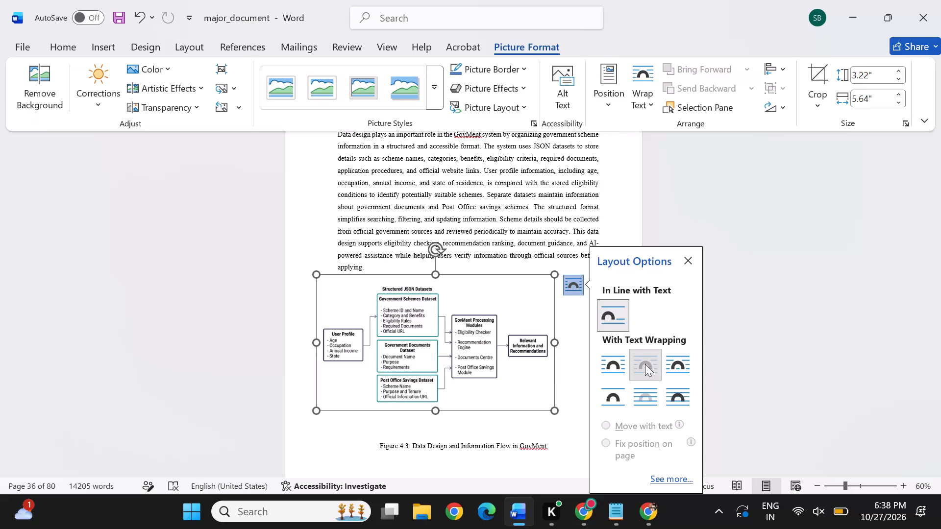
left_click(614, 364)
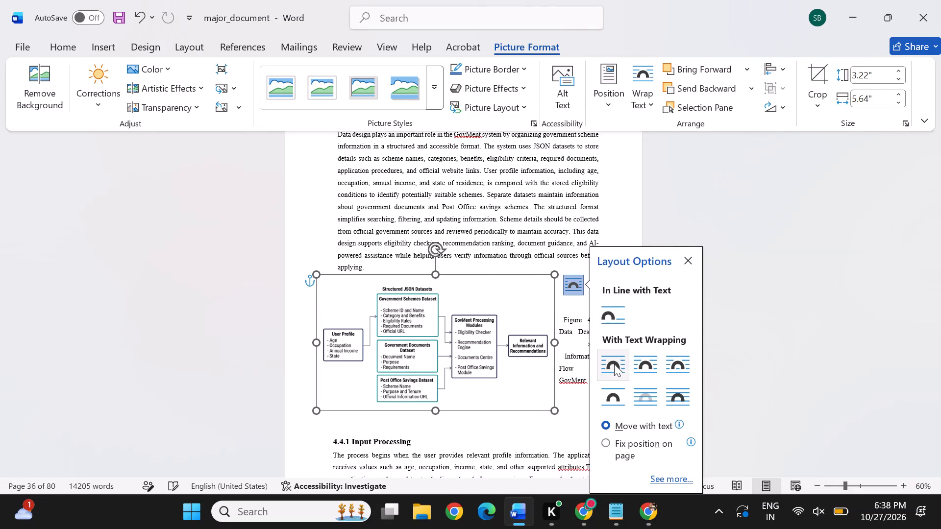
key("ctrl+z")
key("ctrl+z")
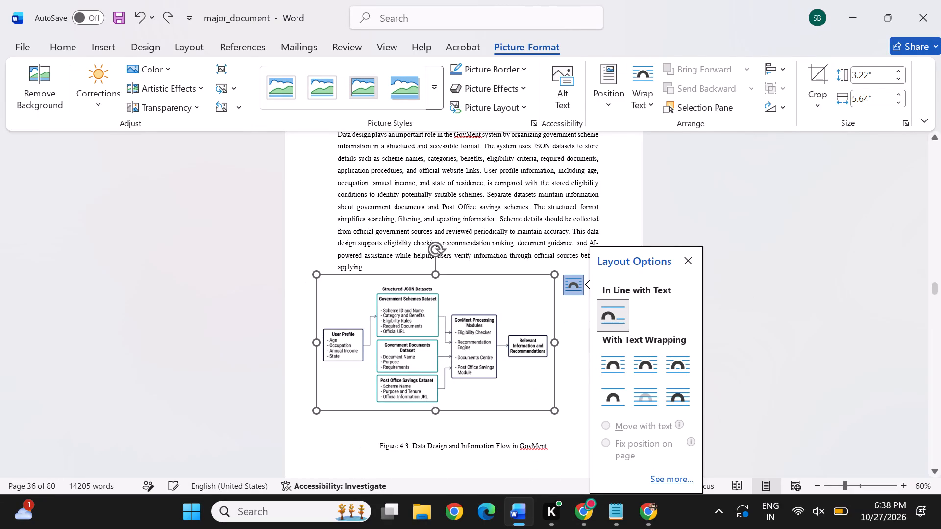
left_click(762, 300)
Copy the Data Design diagram, delete it, and paste it at the end of the indented paragraph.
left_click(394, 335)
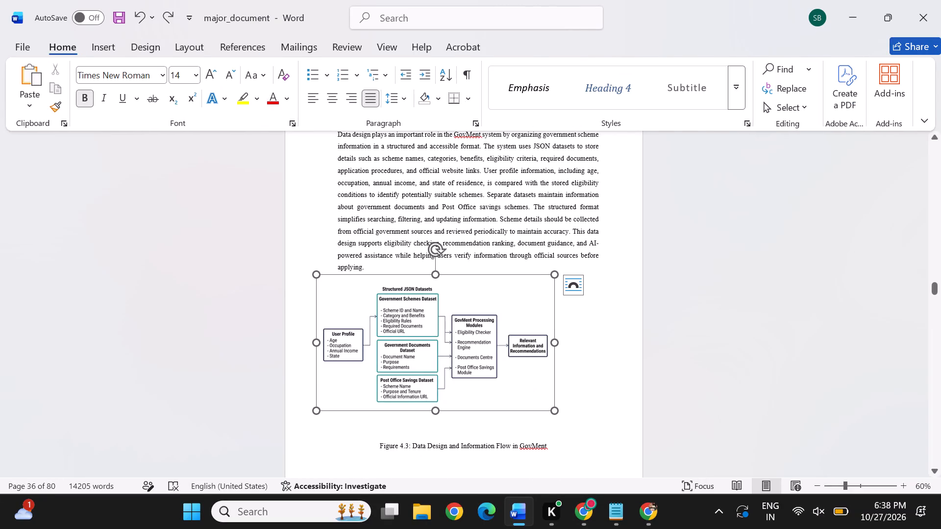
key("ctrl+c")
key("Delete")
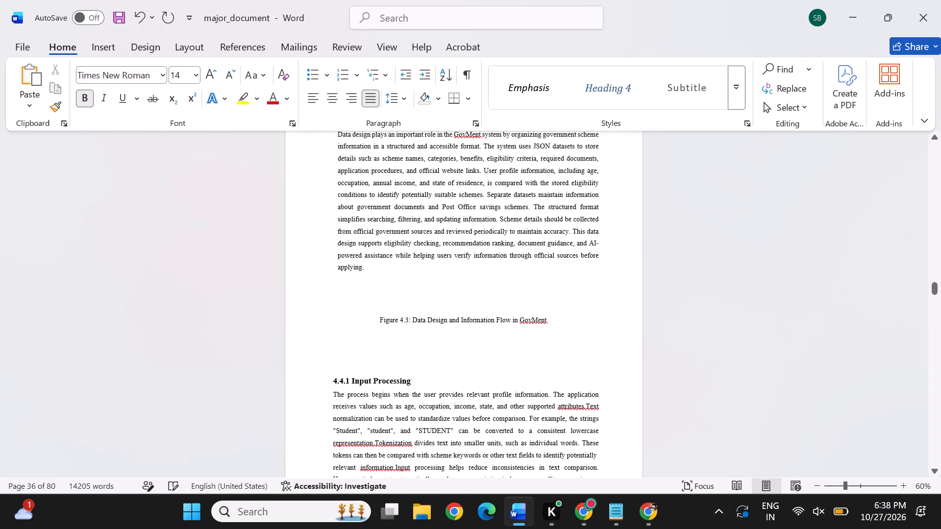
left_click(376, 269)
key("ctrl+v")
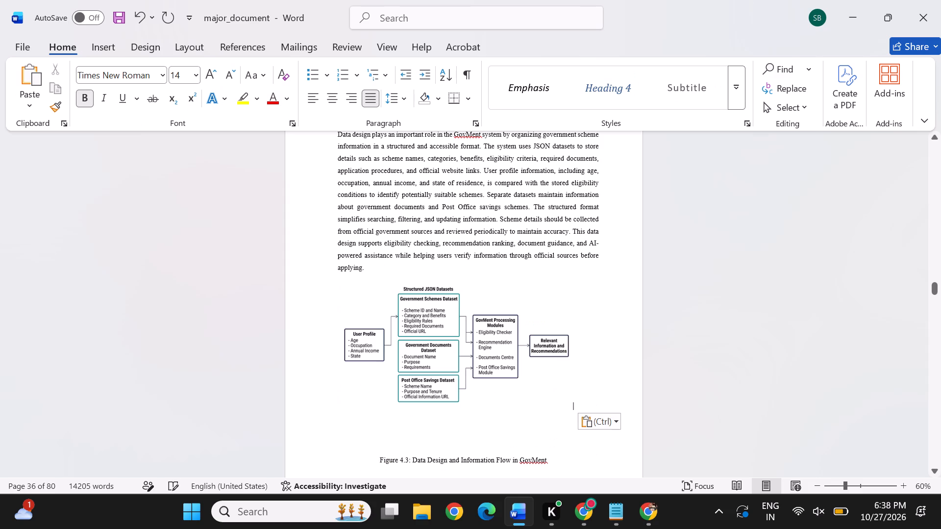
Widen the pasted diagram so it spans nearly the full width of the indented paragraph.
left_click(413, 334)
scroll(459, 365, "down", 1)
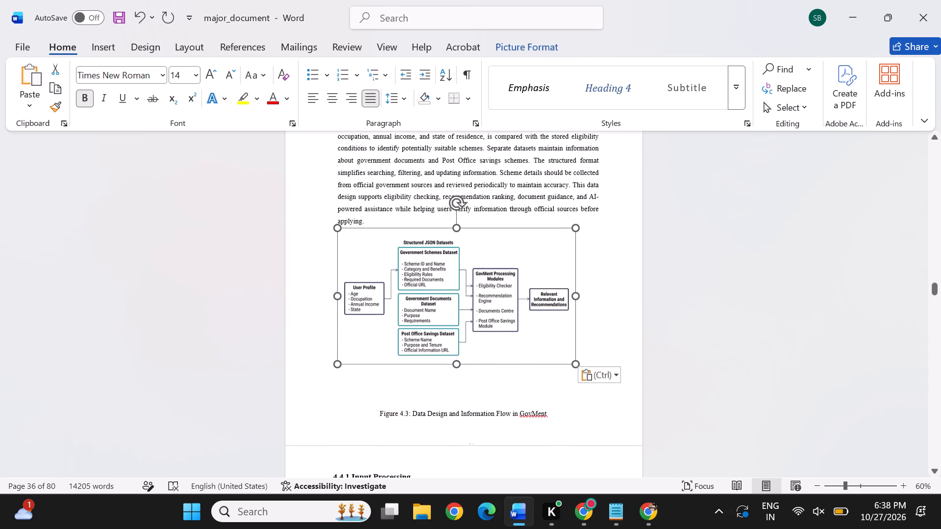
left_click_drag(573, 295, 595, 300)
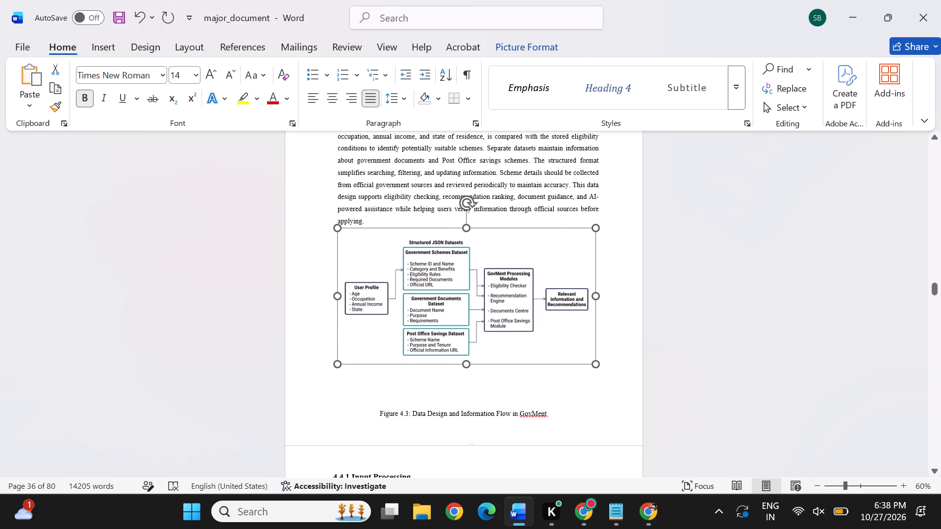
Delete the blank lines between the diagram and the Figure 4.3 caption.
left_click(412, 371)
key("Delete")
key("Delete")
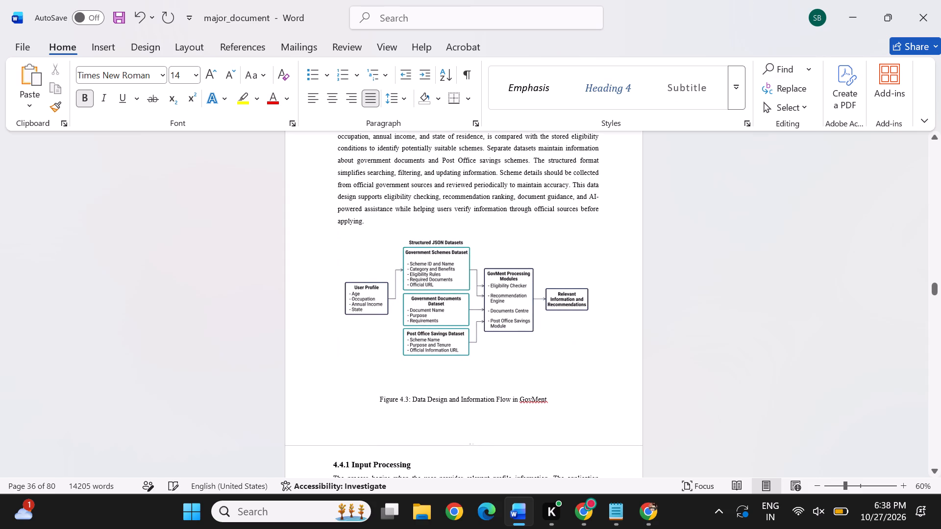
key("Delete")
key("Delete")
key("Delete")
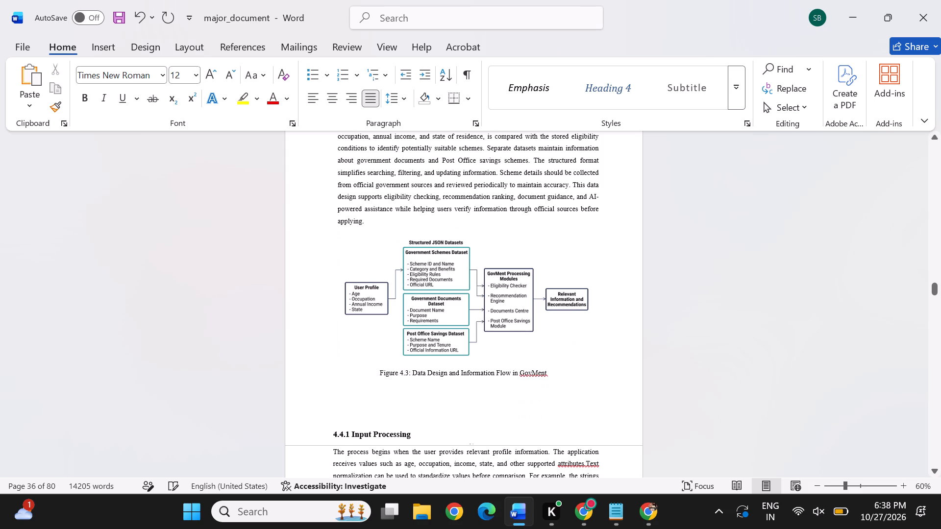
Indent the "4.3 Data Design" heading slightly by adding four spaces in front of it.
scroll(545, 268, "up", 1)
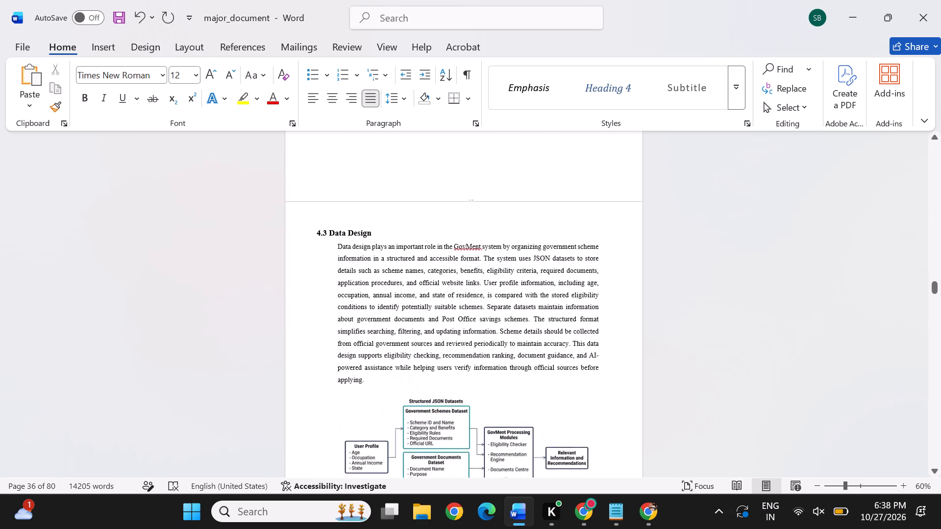
scroll(450, 267, "down", 1)
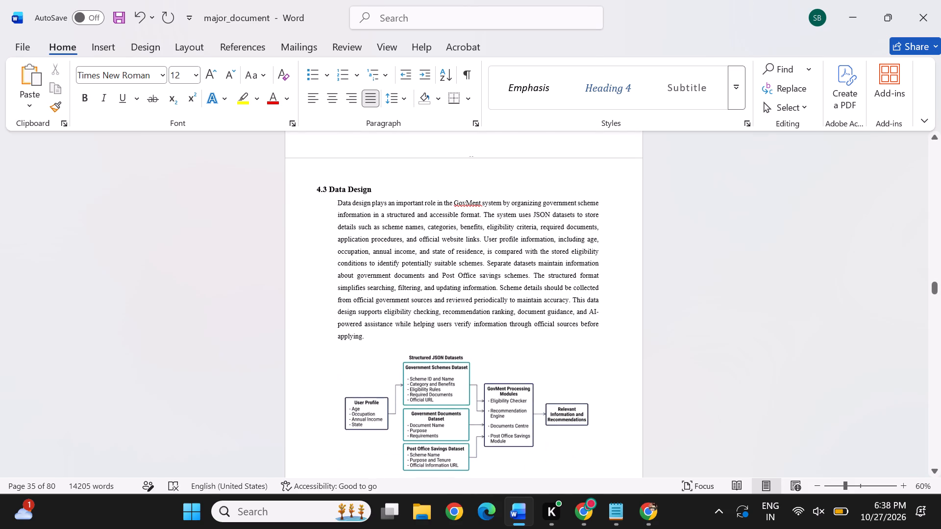
left_click(343, 168)
key("Return")
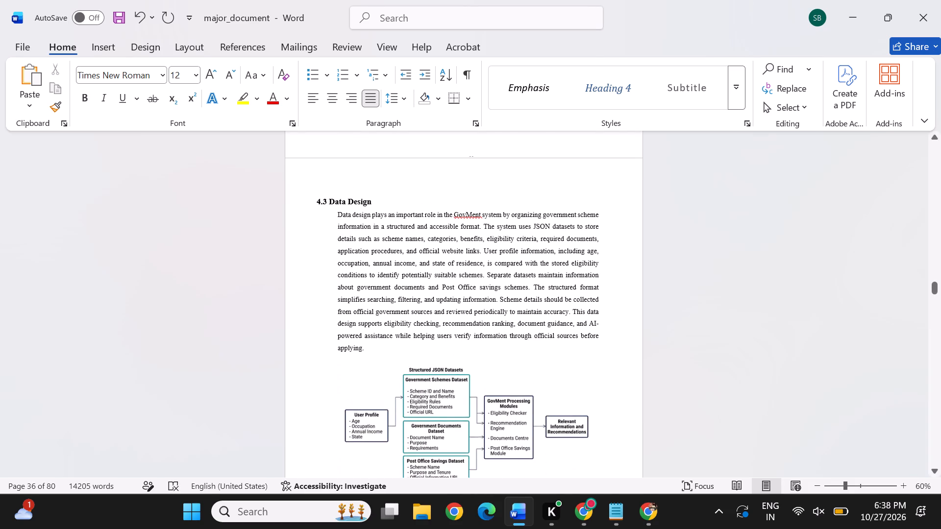
key("Delete")
key("space")
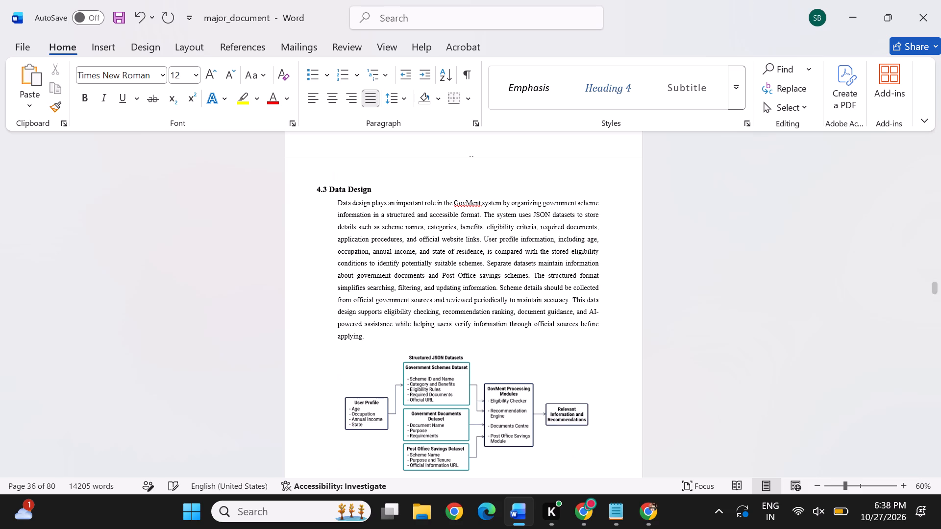
key("space")
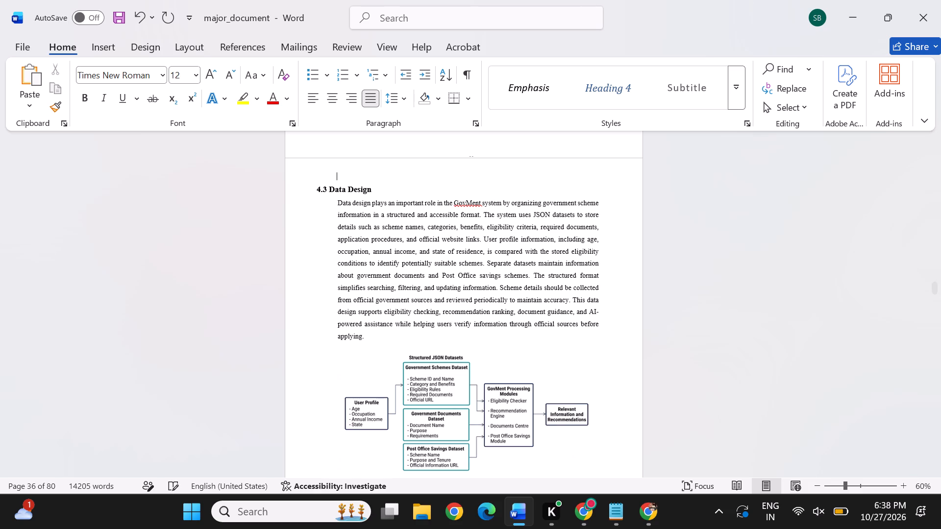
left_click(318, 187)
key("space")
key("space")
key("space")
key("space")
Delete the old text from after "4.4" in the "4.4.1 Input Processing" heading up to "compares the user's profile".
scroll(359, 277, "down", 1)
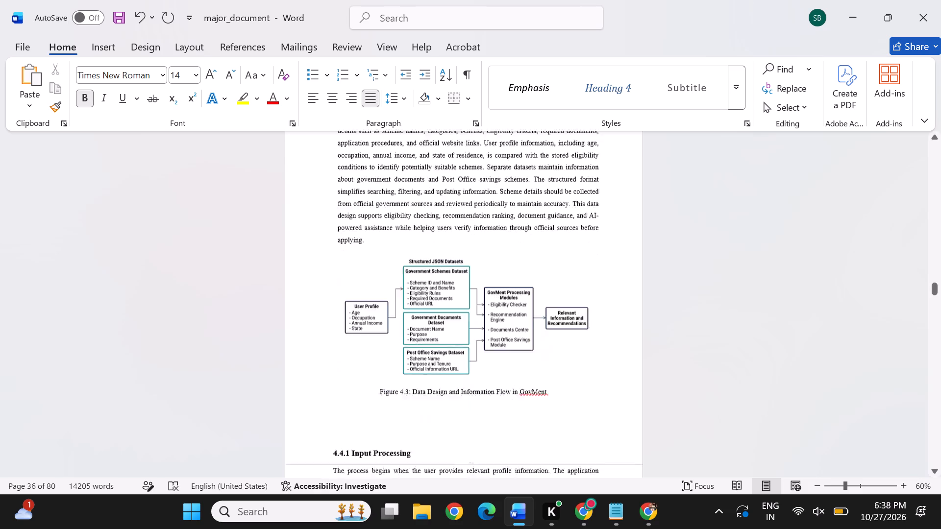
scroll(359, 277, "down", 1)
scroll(398, 331, "down", 1)
left_click_drag(342, 303, 385, 460)
key("Delete")
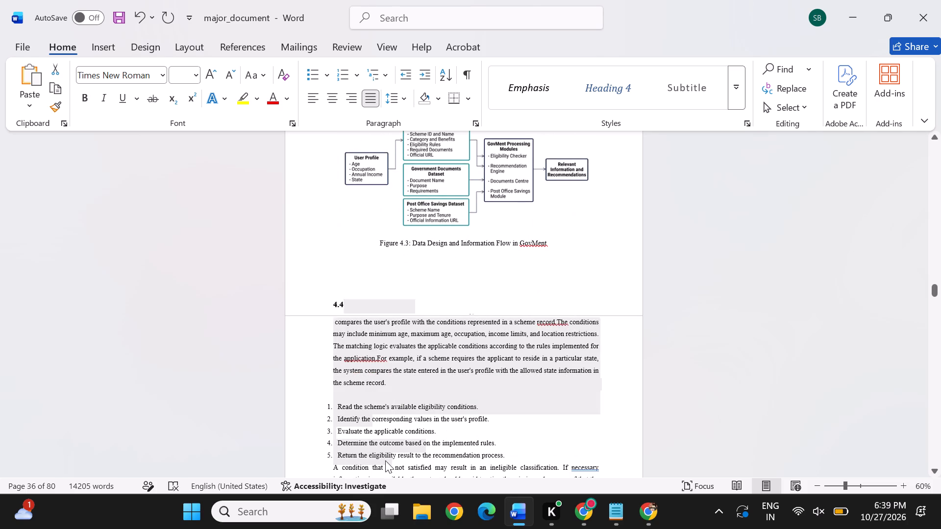
Insert three blank lines before the remaining "4.4" heading to push it onto the following page.
key("Up")
key("Return")
key("Return")
key("Return")
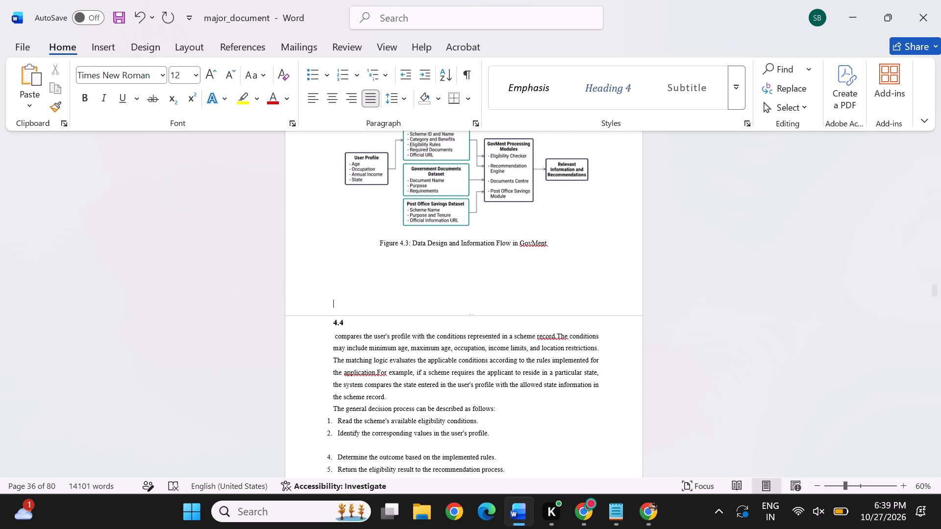
key("Left")
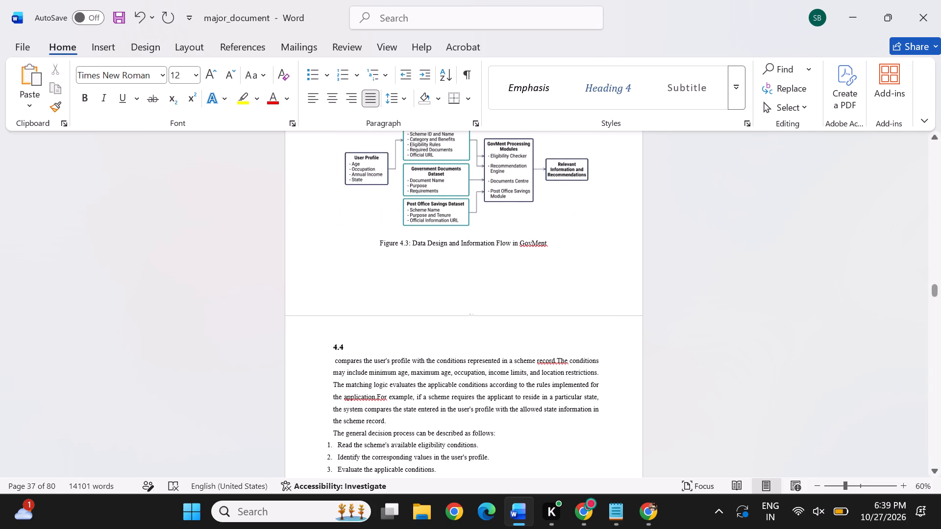
Switch to the Notepad outline and copy the title "4.4 Profile Input and Rule-Based Eligibility Checking".
left_click(617, 503)
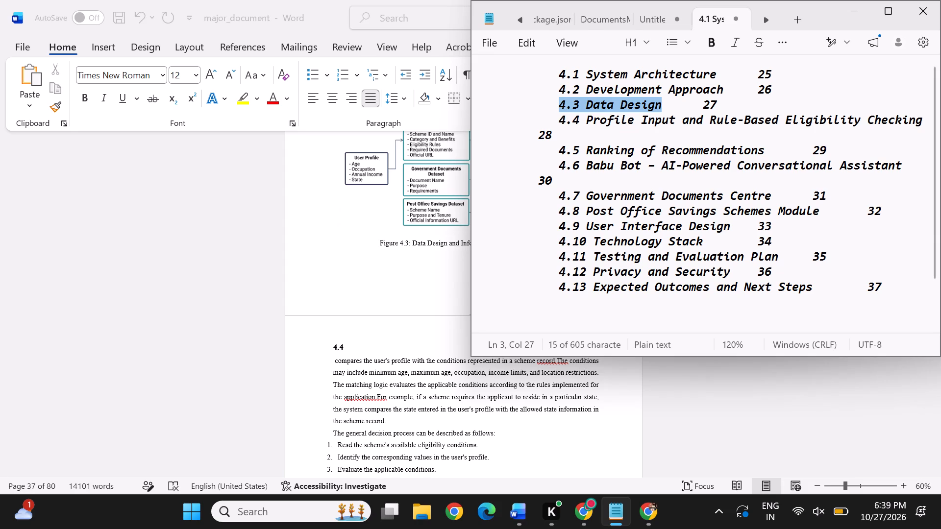
left_click_drag(923, 123, 843, 120)
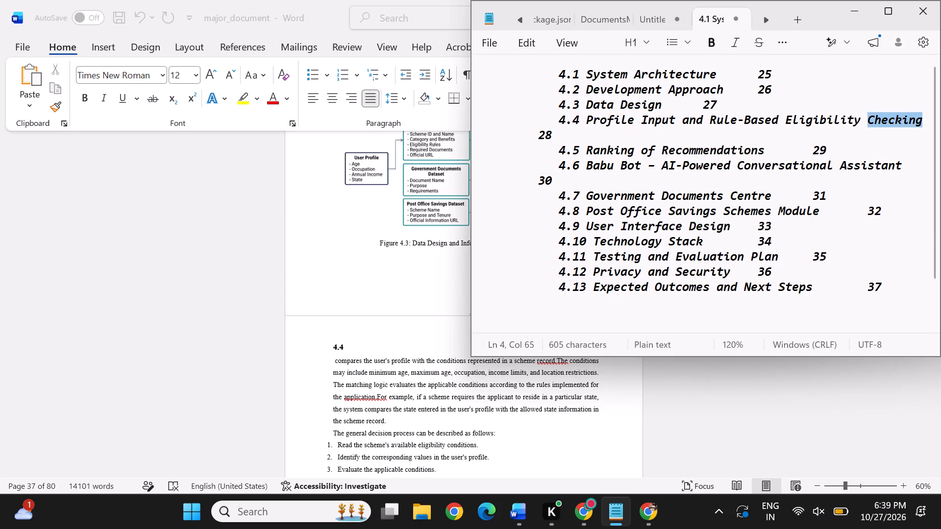
left_click_drag(843, 120, 548, 124)
key("ctrl+c")
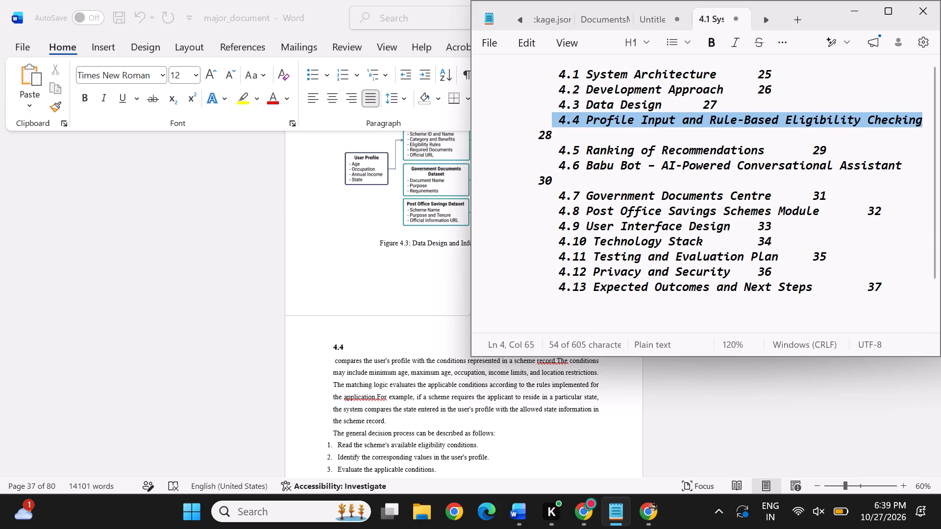
Replace the bare "4.4" heading in the Word document with the copied title "4.4 Profile Input and Rule-Based Eligibility Checking".
left_click_drag(384, 347, 328, 345)
left_click_drag(328, 345, 361, 343)
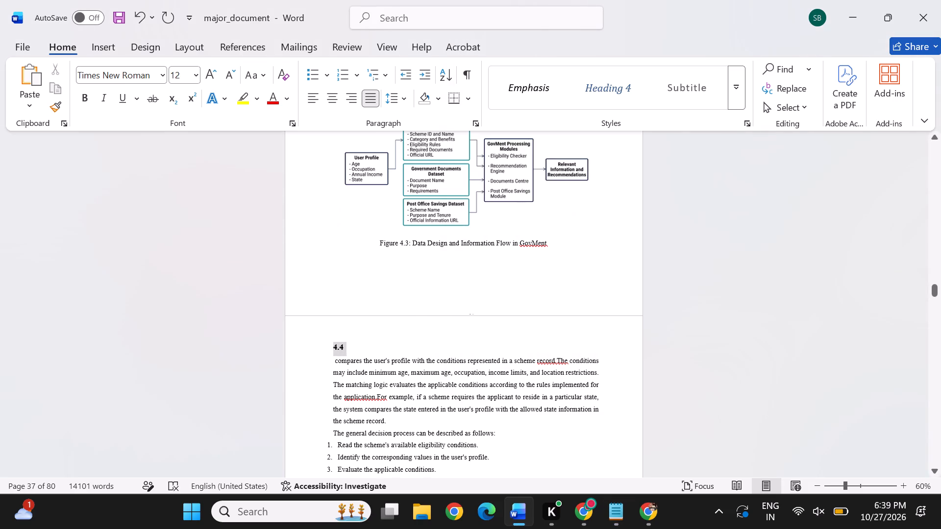
left_click_drag(361, 343, 363, 344)
key("ctrl+v")
key("Return")
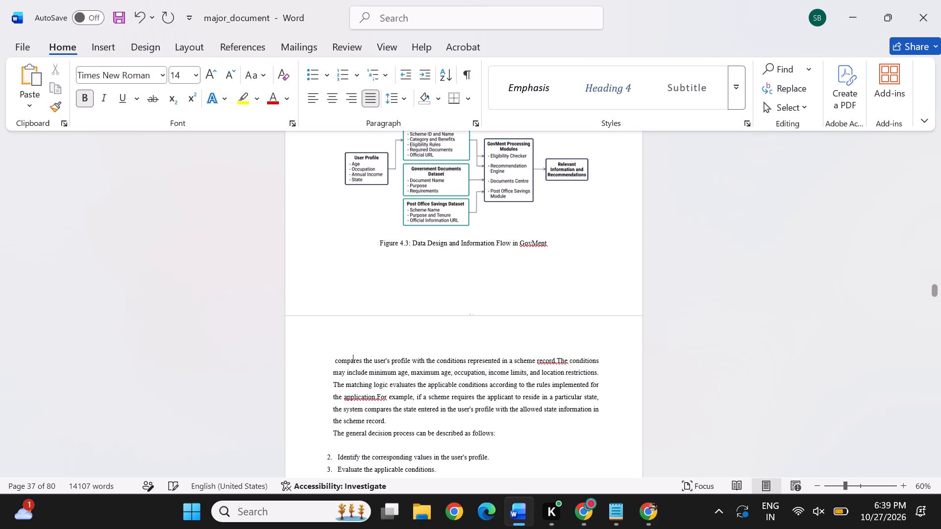
Decrease the 4.4 heading's indent by one level and add a blank line below it.
left_click_drag(525, 351, 327, 346)
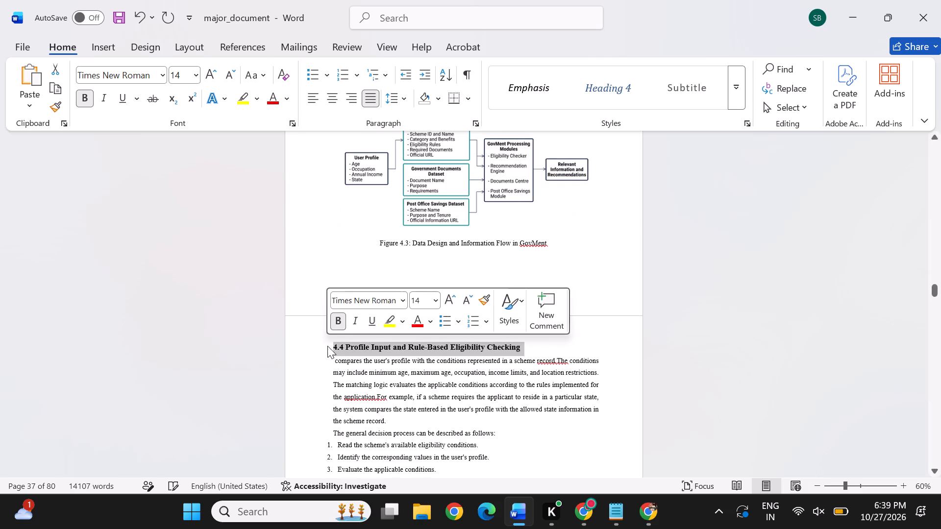
left_click(400, 71)
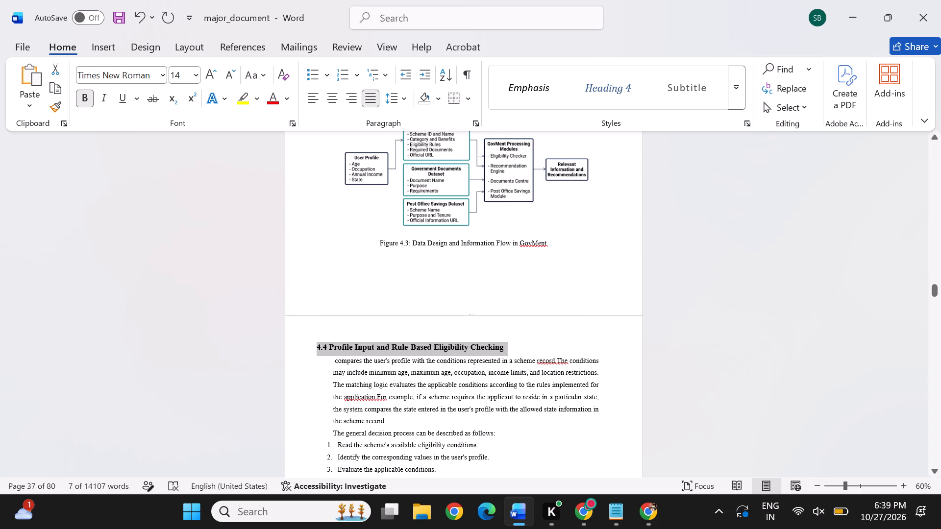
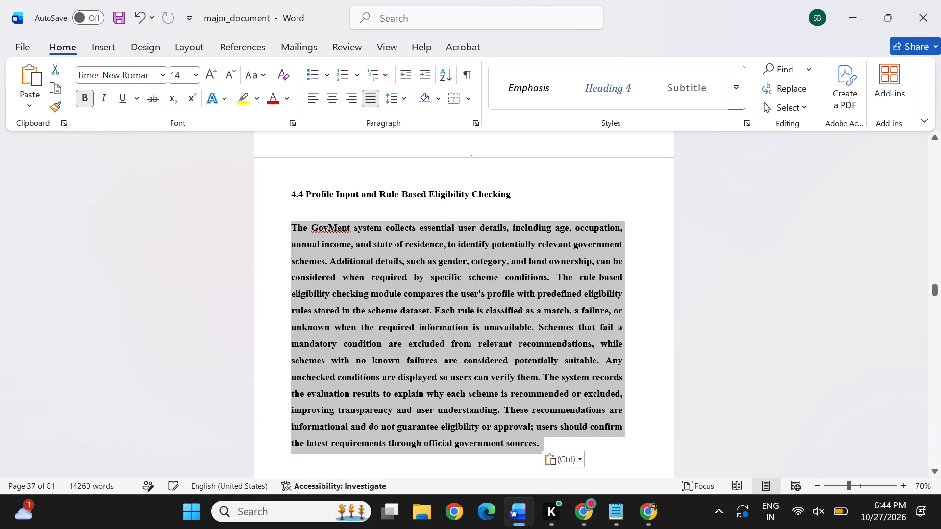
left_click(93, 98)
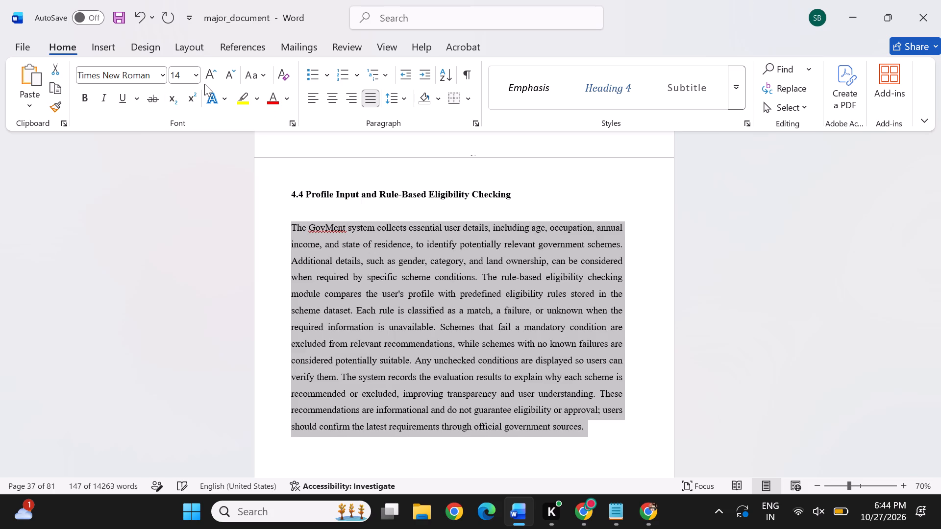
left_click(199, 77)
left_click(193, 170)
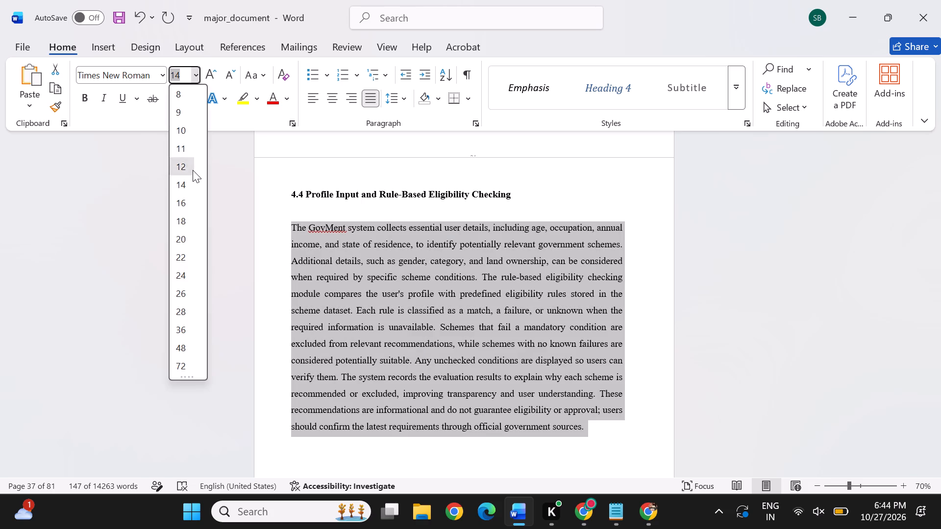
left_click(685, 233)
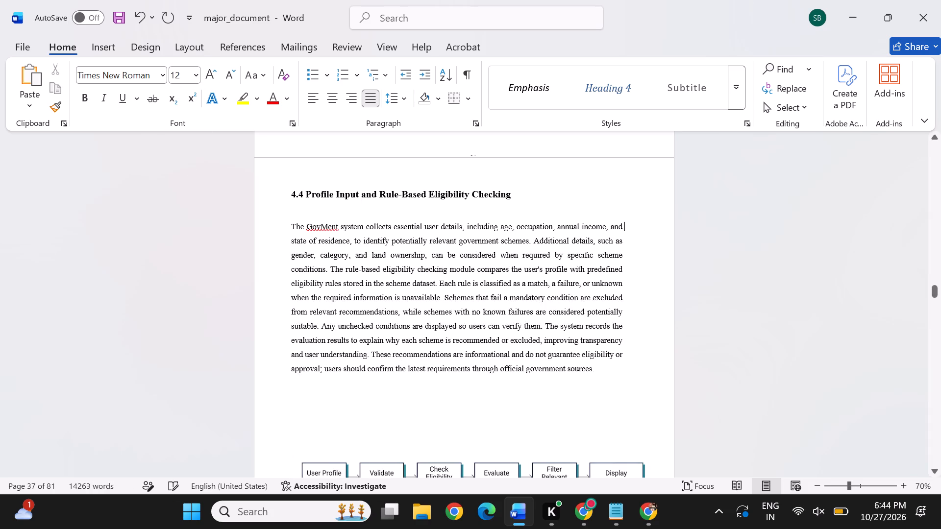
Indent the whole section 4.4 body paragraph one level from the margin.
left_click_drag(292, 210, 609, 374)
key("Tab")
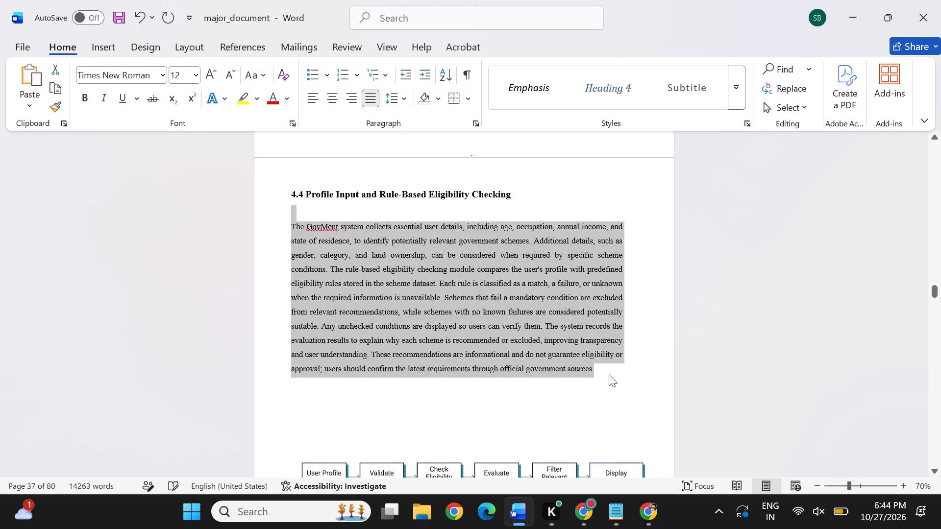
left_click(485, 428)
Narrow the flowchart picture slightly from its left edge so it ends near the paragraph's right margin.
scroll(485, 428, "down", 1)
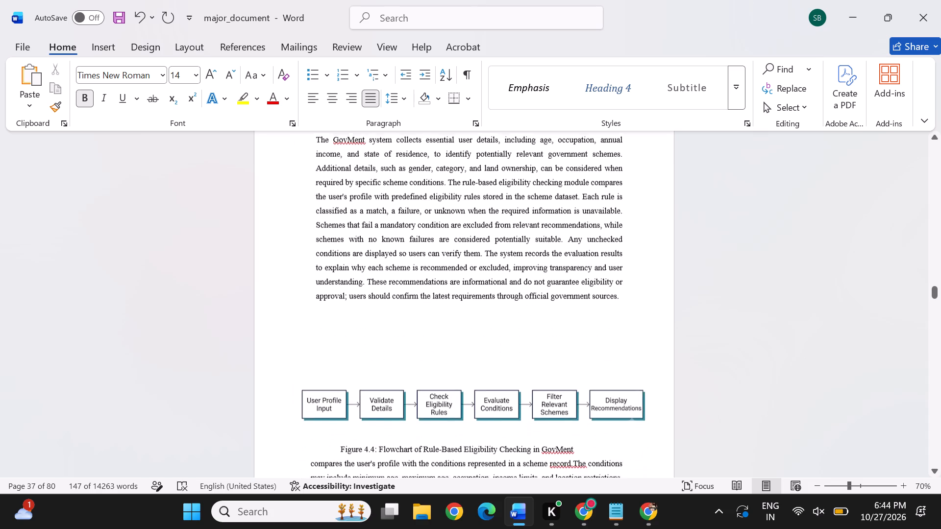
left_click(334, 402)
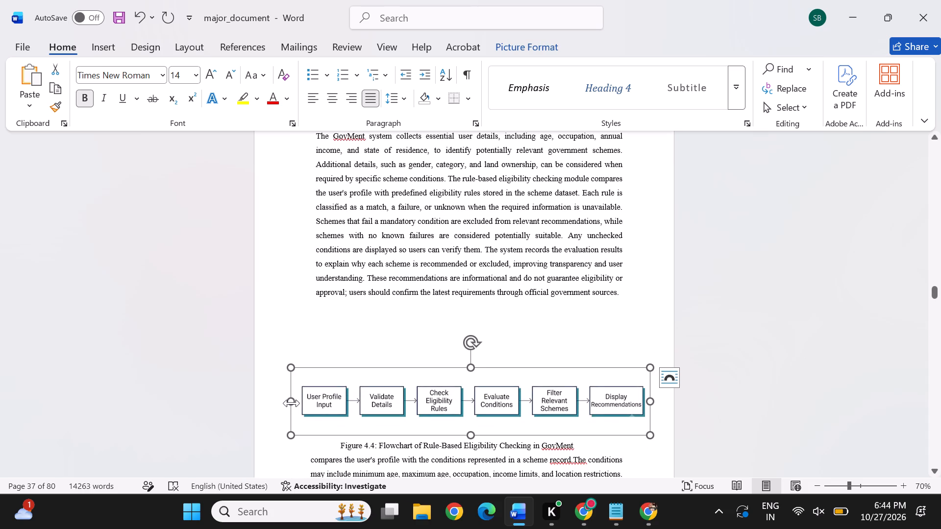
left_click_drag(291, 403, 315, 399)
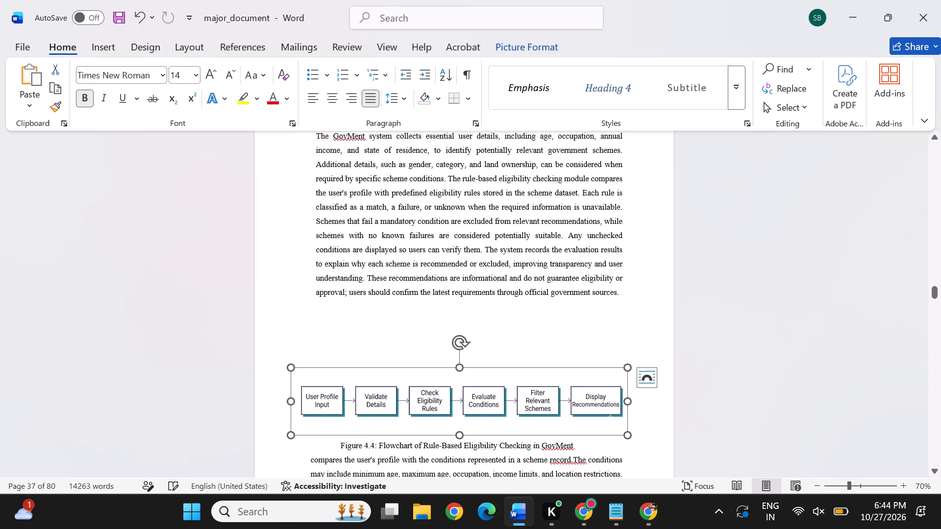
left_click(311, 382)
left_click(366, 411)
Move the flowchart picture up by copying and deleting it, then pasting it indented just below the section 4.4 paragraph.
left_click(324, 335)
left_click(367, 395)
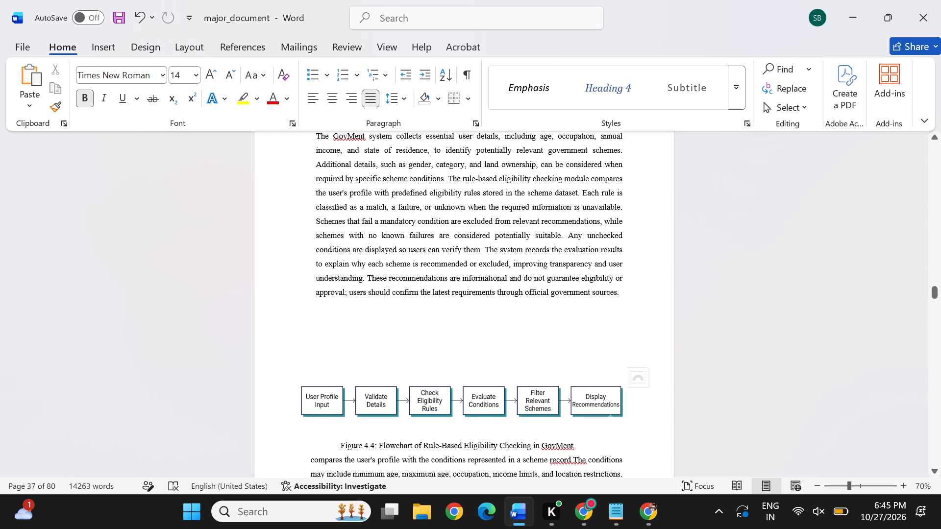
key("ctrl+c")
key("Delete")
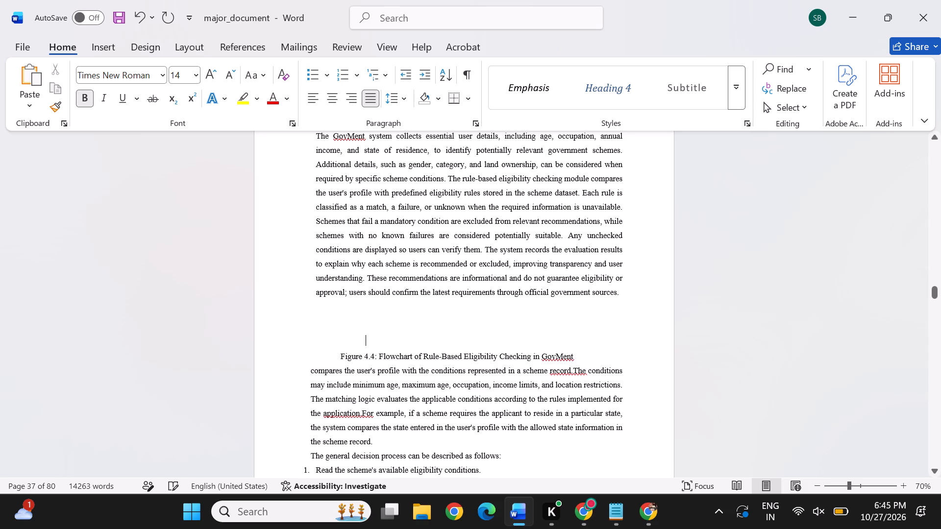
left_click(335, 304)
key("Tab")
key("ctrl+v")
Narrow the flowchart picture further so it fits within the indented paragraph's text width.
left_click(338, 336)
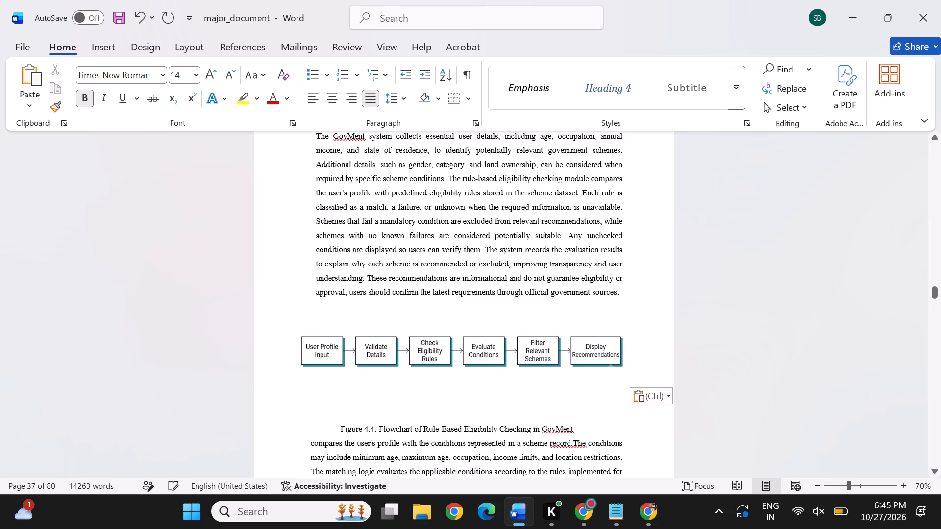
left_click_drag(289, 349, 322, 349)
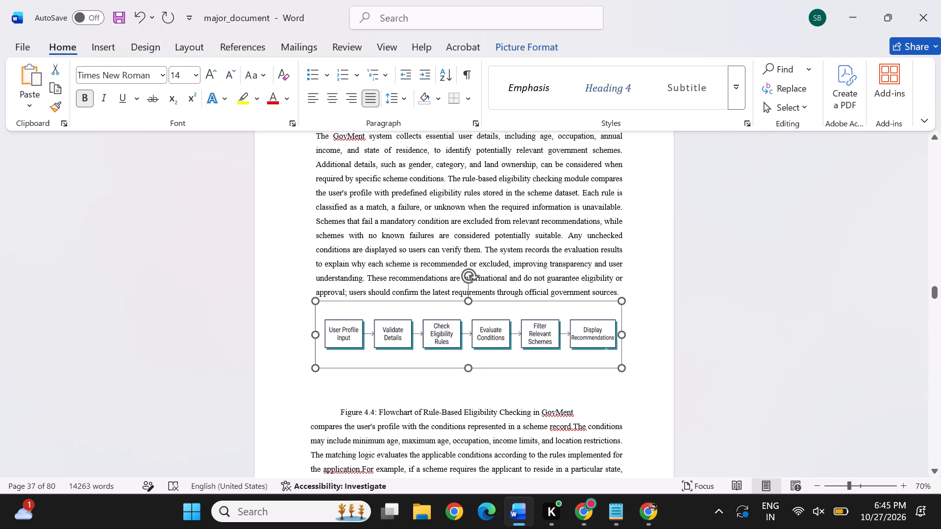
left_click_drag(322, 349, 327, 349)
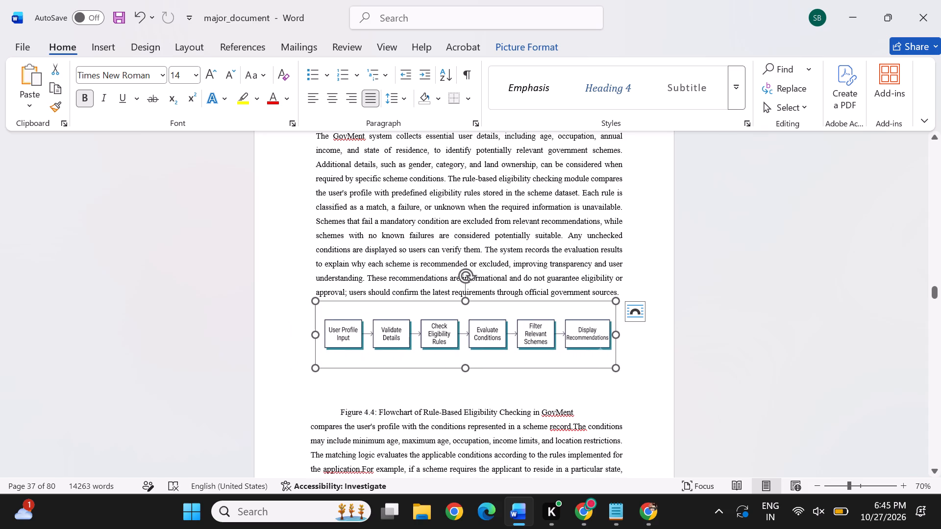
left_click(398, 392)
Delete blank lines between the flowchart picture and the Figure 4.4 caption to bring the caption closer.
left_click(376, 370)
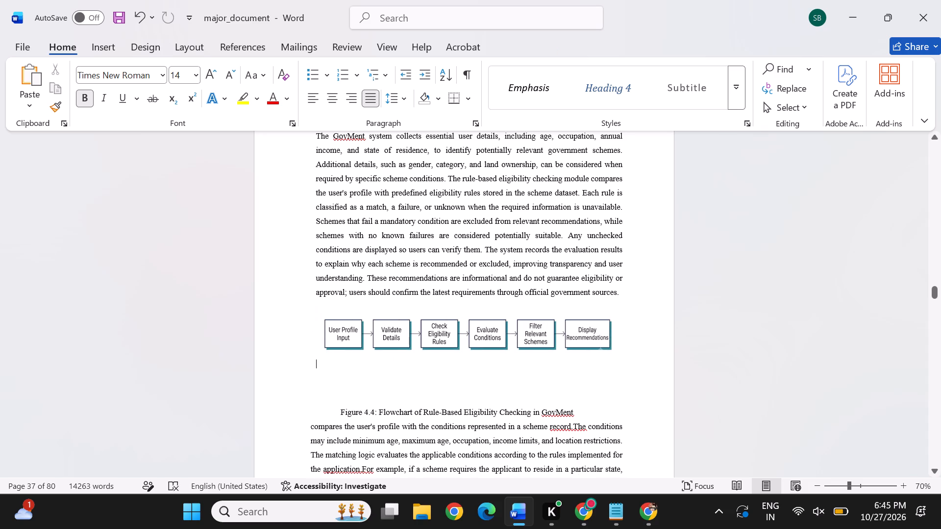
key("Delete")
left_click(373, 385)
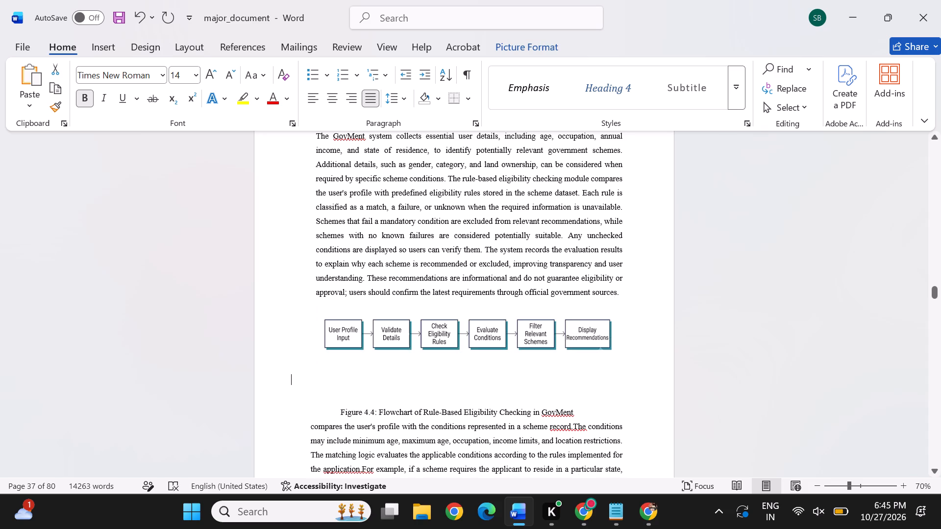
key("Delete")
key("Delete")
key("Delete")
key("Delete")
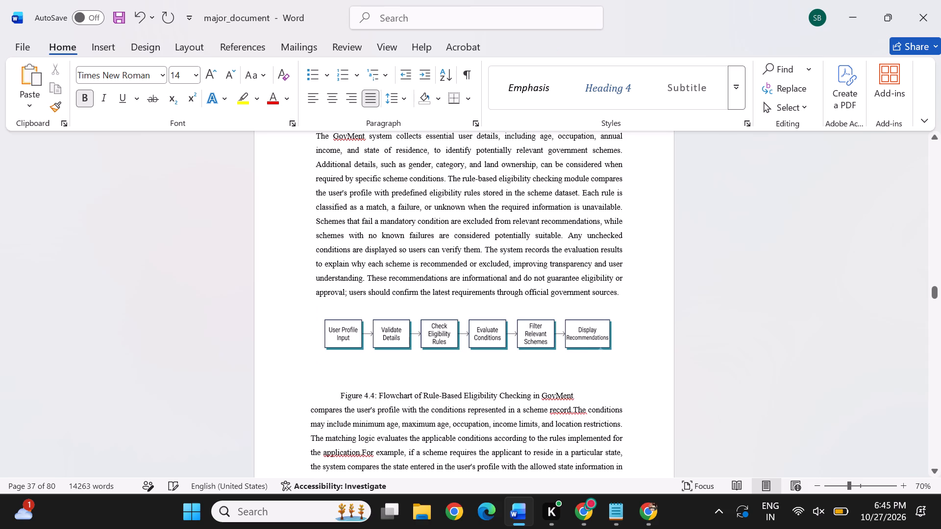
Delete one more blank line between the flowchart picture and the Figure 4.4 caption.
key("Delete")
Delete the leftover eligibility paragraph, numbered steps and closing note between the Figure 4.4 caption and the 4.4.3 Text Similarity heading.
scroll(435, 406, "down", 1)
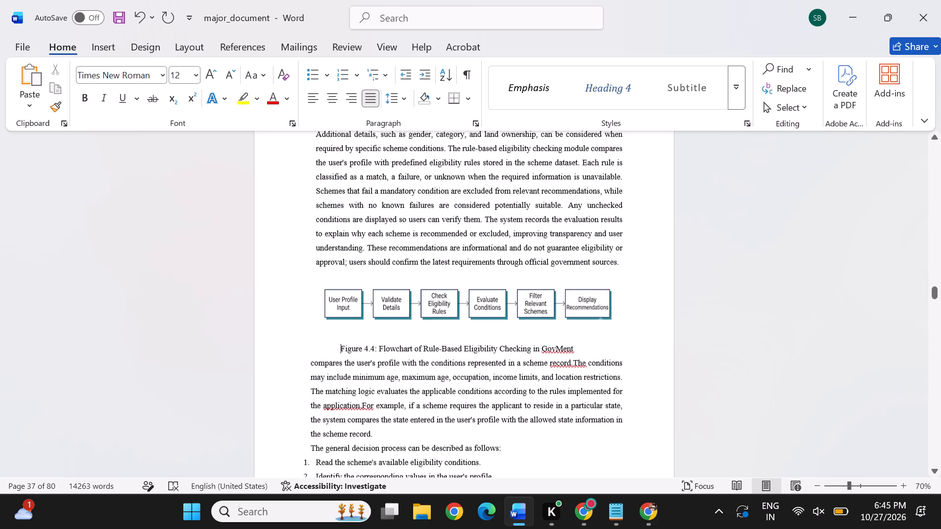
left_click_drag(449, 456, 304, 337)
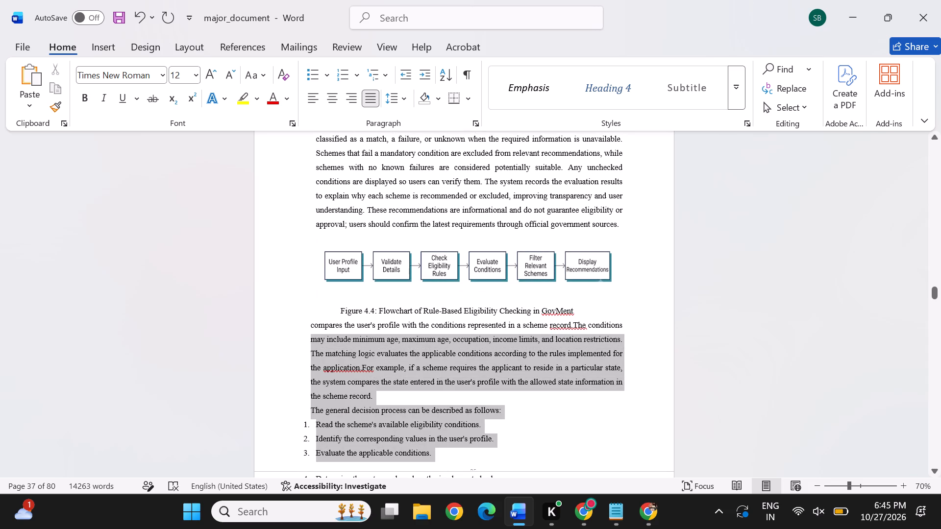
left_click_drag(304, 337, 303, 333)
key("Delete")
scroll(406, 333, "up", 1)
scroll(479, 409, "down", 1)
left_click_drag(414, 399, 303, 358)
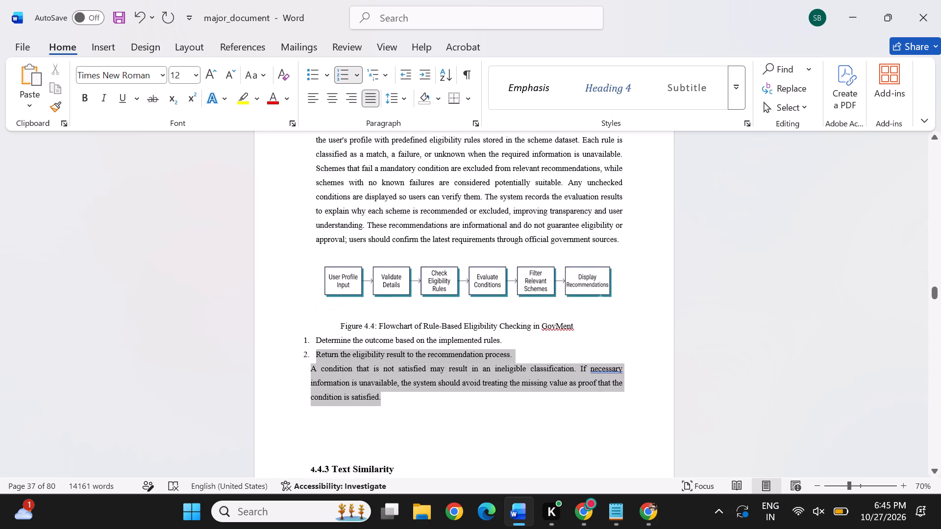
left_click_drag(303, 358, 299, 347)
key("Delete")
scroll(462, 307, "up", 1)
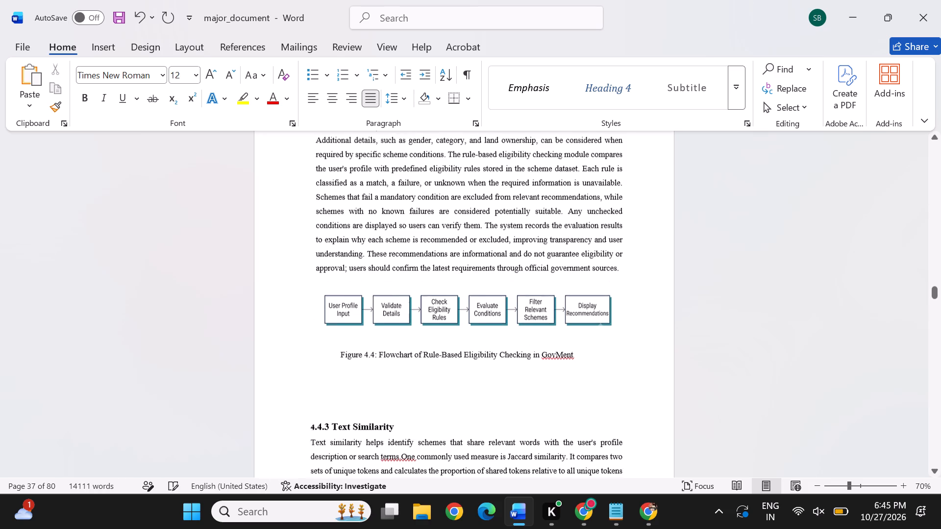
Insert three blank lines between the section 4.4 paragraph and the flowchart picture.
scroll(462, 307, "up", 1)
left_click(630, 296)
key("Return")
key("Return")
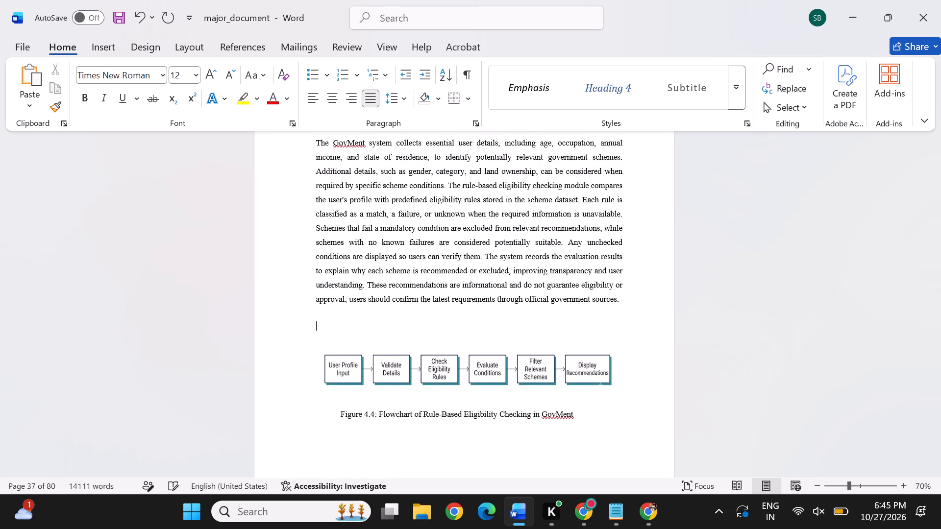
key("Return")
scroll(630, 296, "down", 1)
scroll(630, 296, "up", 1)
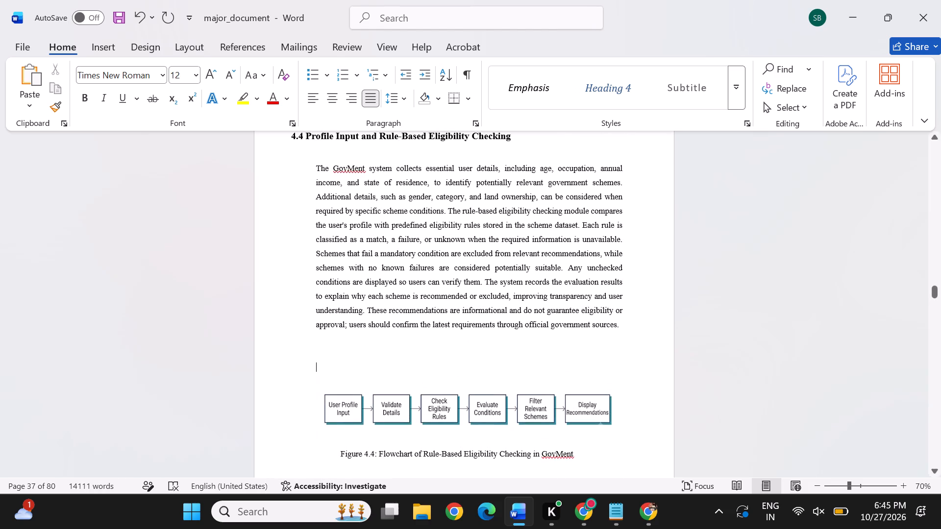
Remove the blank line between the 4.4 heading and its paragraph.
scroll(470, 145, "up", 1)
left_click(358, 185)
key("Delete")
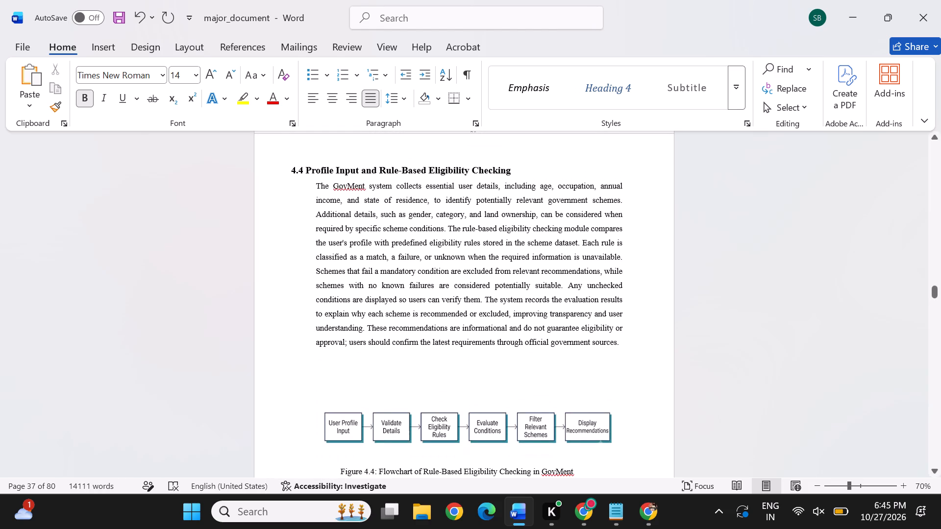
Delete the old text from the 4.4.3 Text Similarity heading down to the explanation text shortly before 4.4.6 AI Response Generation.
scroll(368, 257, "down", 2)
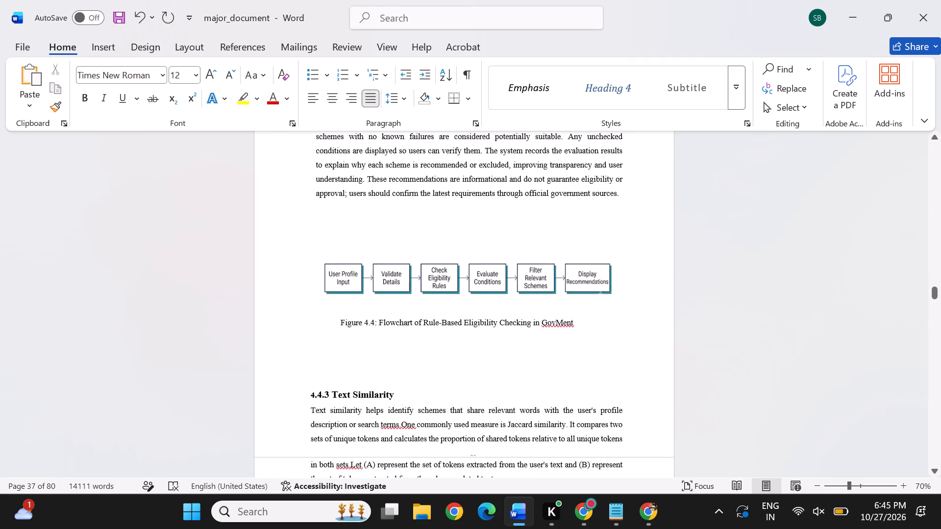
scroll(439, 363, "down", 1)
left_click_drag(304, 336, 467, 504)
key("Delete")
scroll(591, 464, "up", 1)
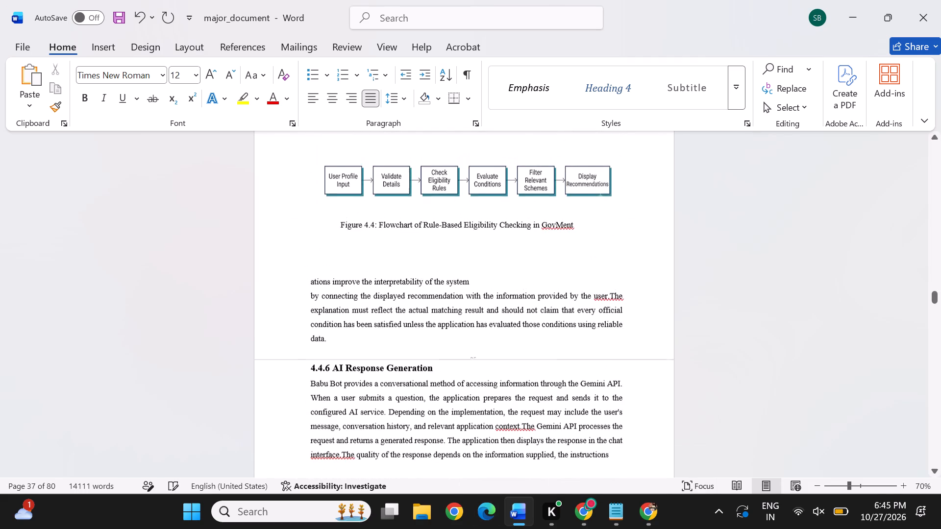
Push the leftover "ations improve the interpretability" text onto the next page by inserting nine blank lines before it.
scroll(487, 381, "up", 1)
key("Return")
key("Return")
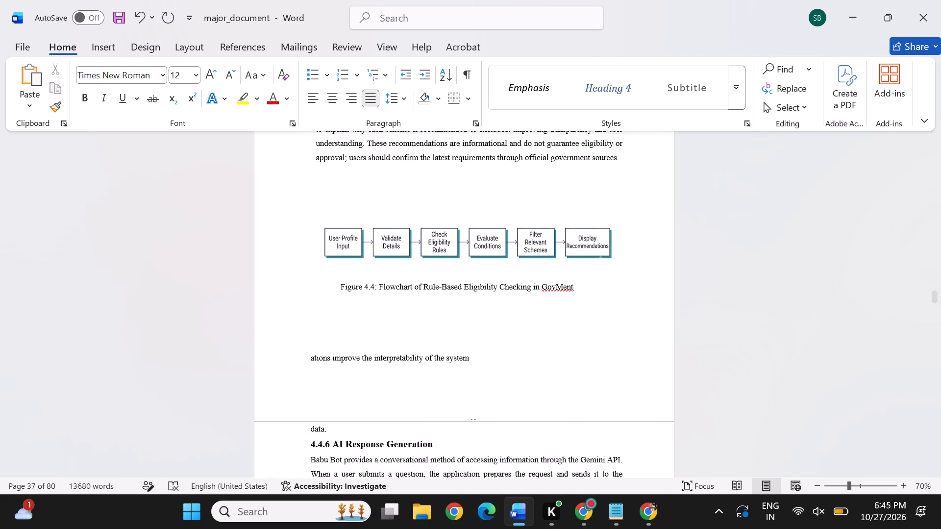
key("Return")
key("Return")
key("Return")
key("Return")
key("Return")
key("Return")
key("Return")
key("Up")
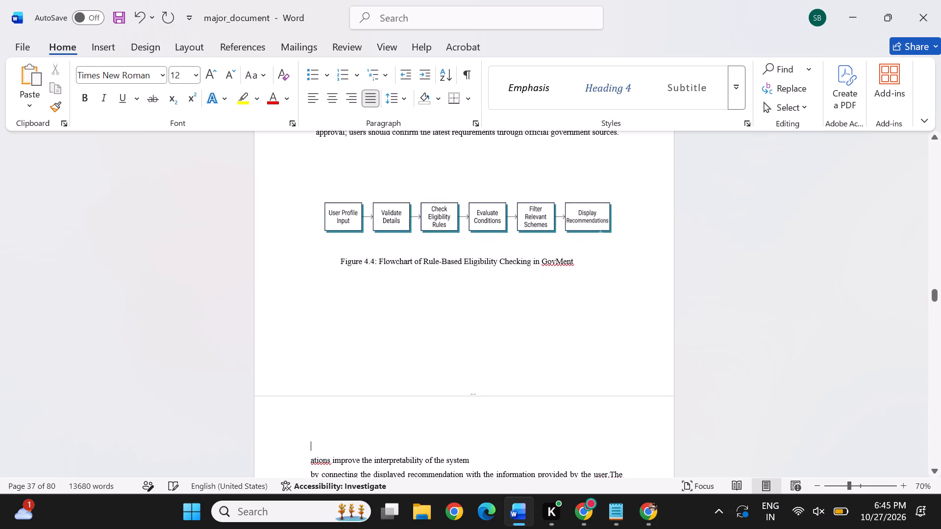
Copy "4.5 Ranking of Recommendations" from the Notepad outline and paste it at the top of the new page in Word.
left_click(611, 505)
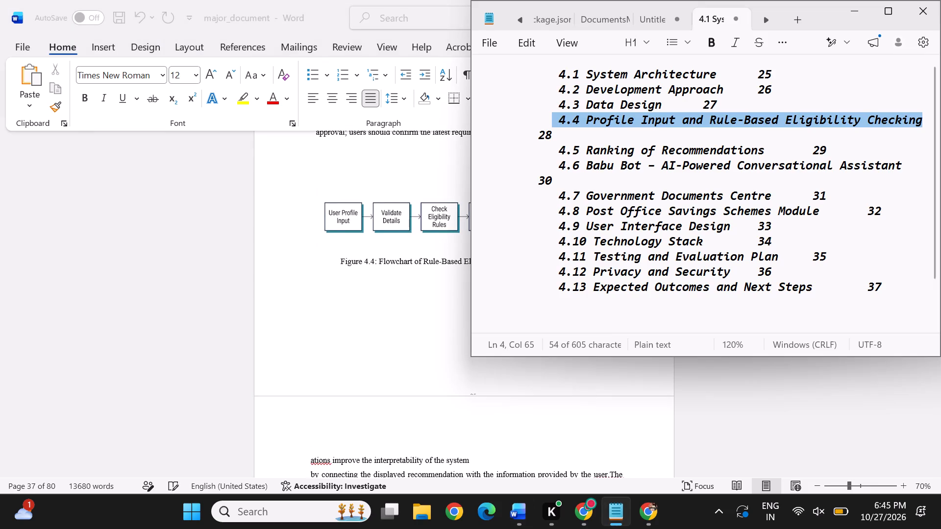
left_click_drag(777, 151, 557, 156)
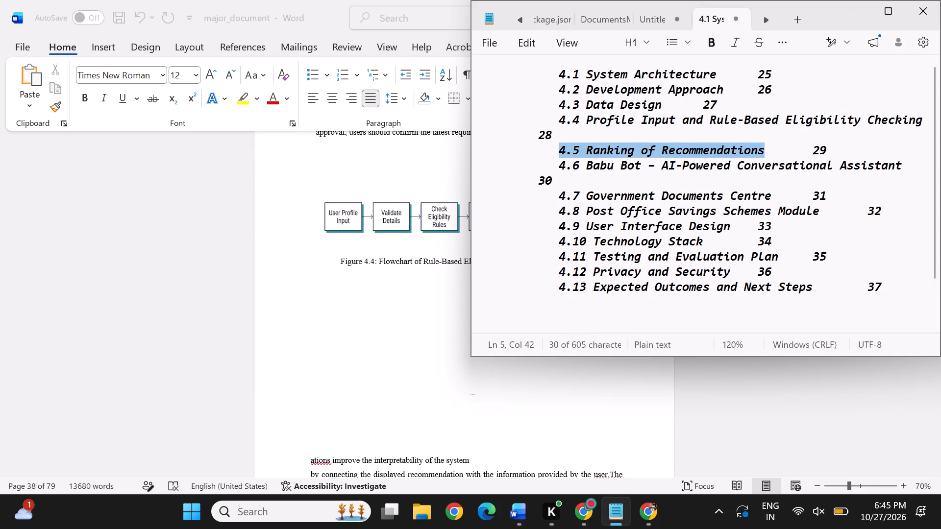
key("ctrl+c")
left_click(323, 405)
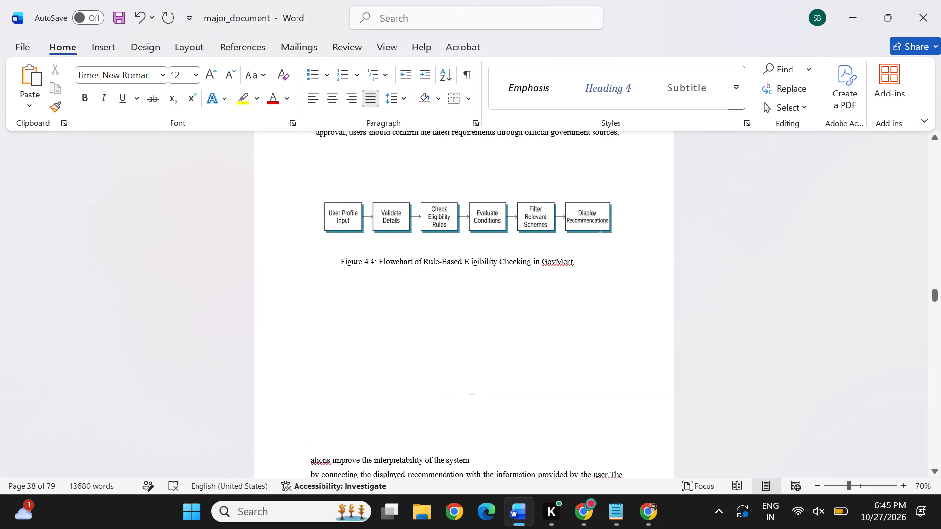
left_click(312, 407)
key("ctrl+v")
Make the 4.5 Ranking of Recommendations heading bold at 14 pt and decrease its indent to line up with the 4.4 heading.
left_click_drag(452, 409, 292, 394)
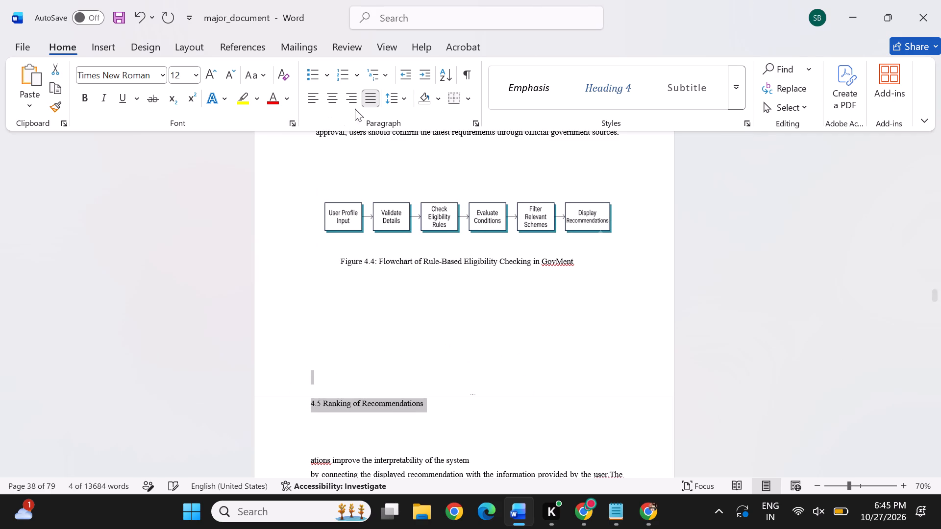
left_click(85, 98)
left_click(197, 76)
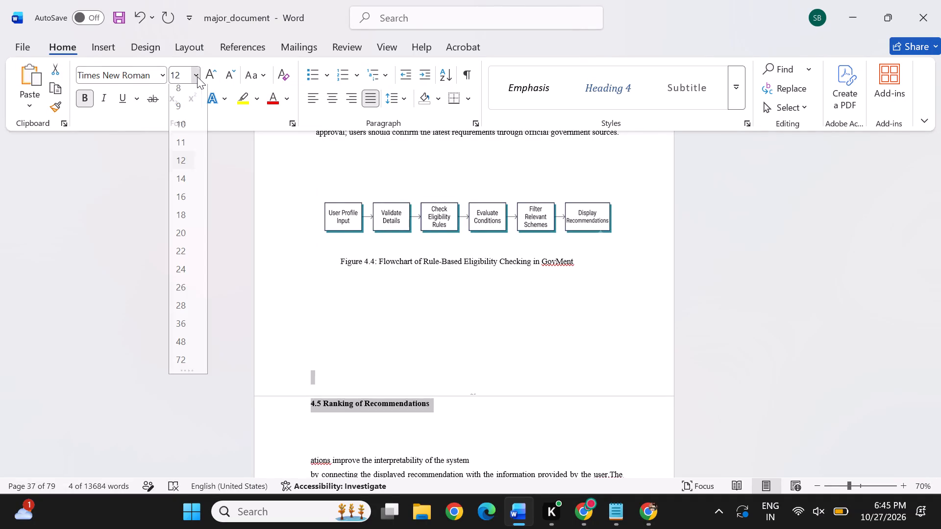
left_click(192, 182)
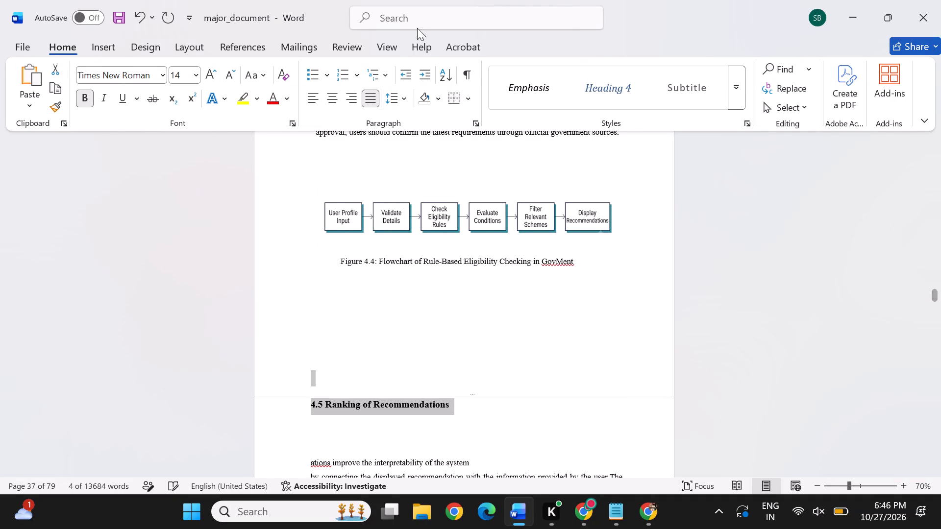
left_click(402, 72)
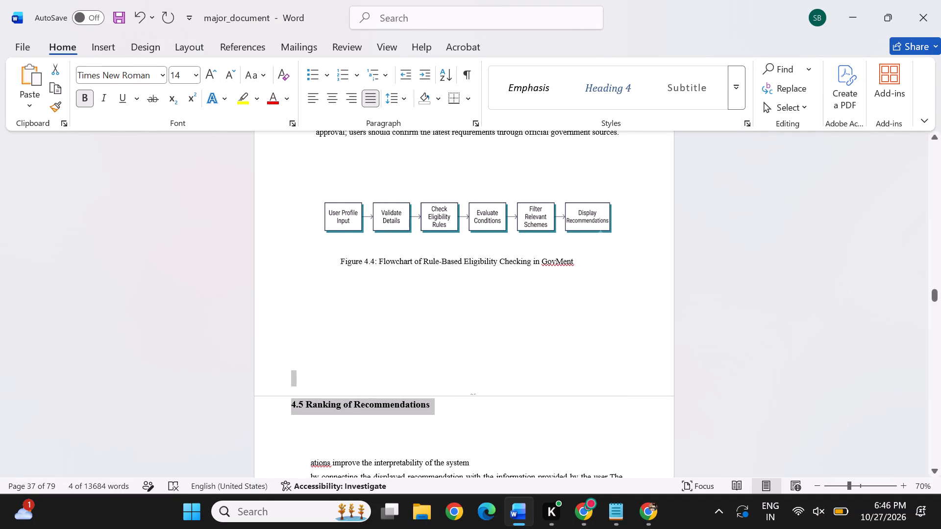
Start an indented new line below the 4.5 Ranking of Recommendations heading.
left_click(484, 411)
key("Return")
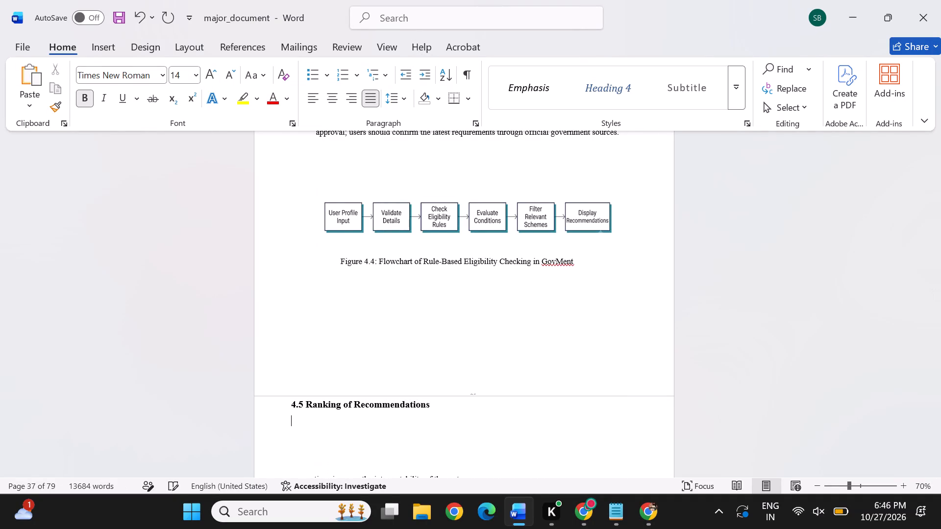